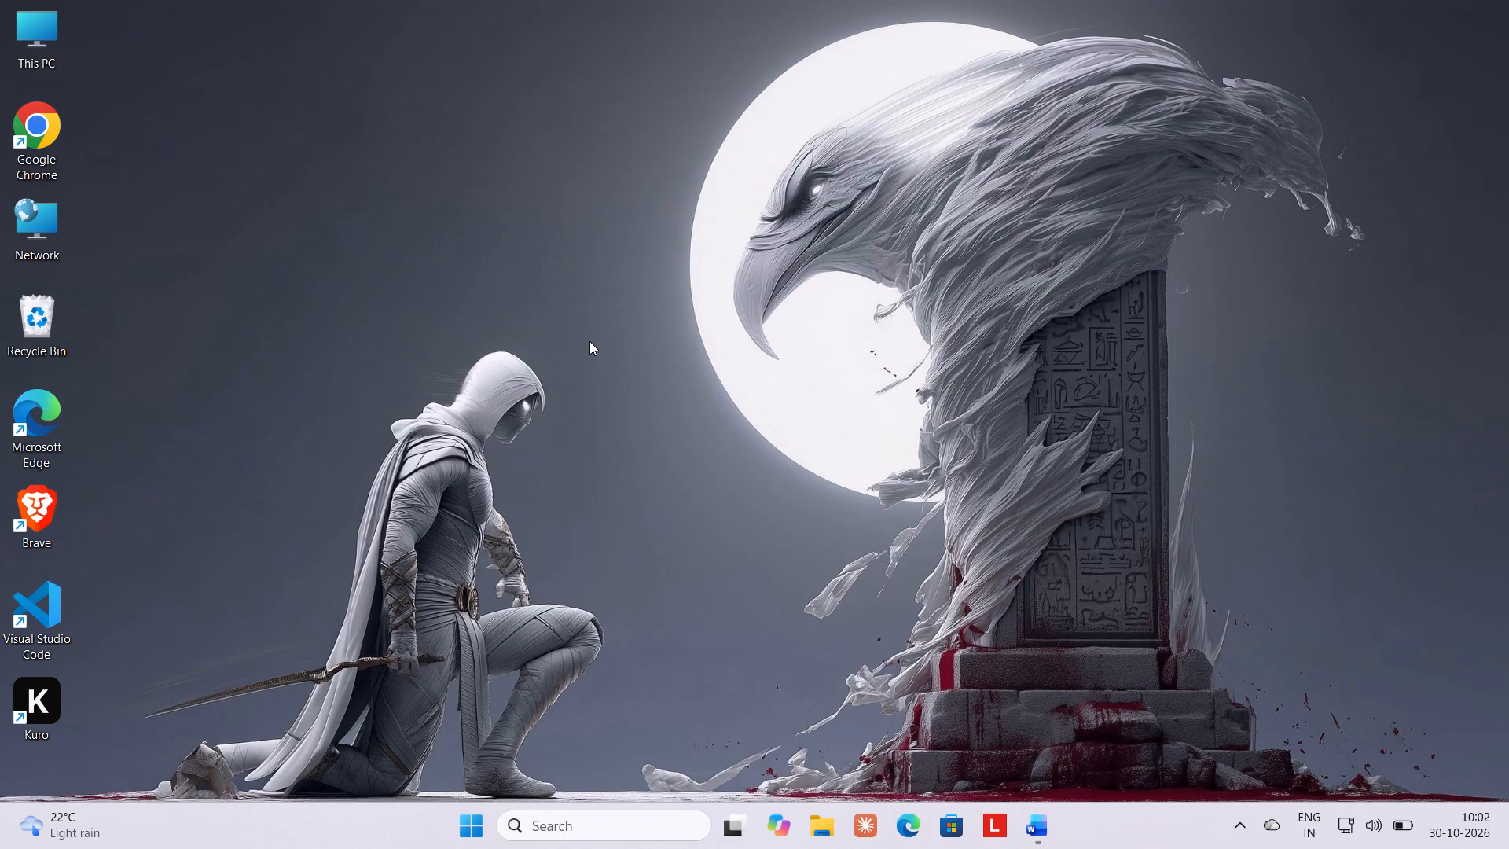
Launch the Kuro application from its desktop shortcut.
{"action": "right_click", "coordinate": [589, 341]}
{"action": "left_click", "coordinate": [674, 429]}
{"action": "triple_click", "coordinate": [31, 689]}
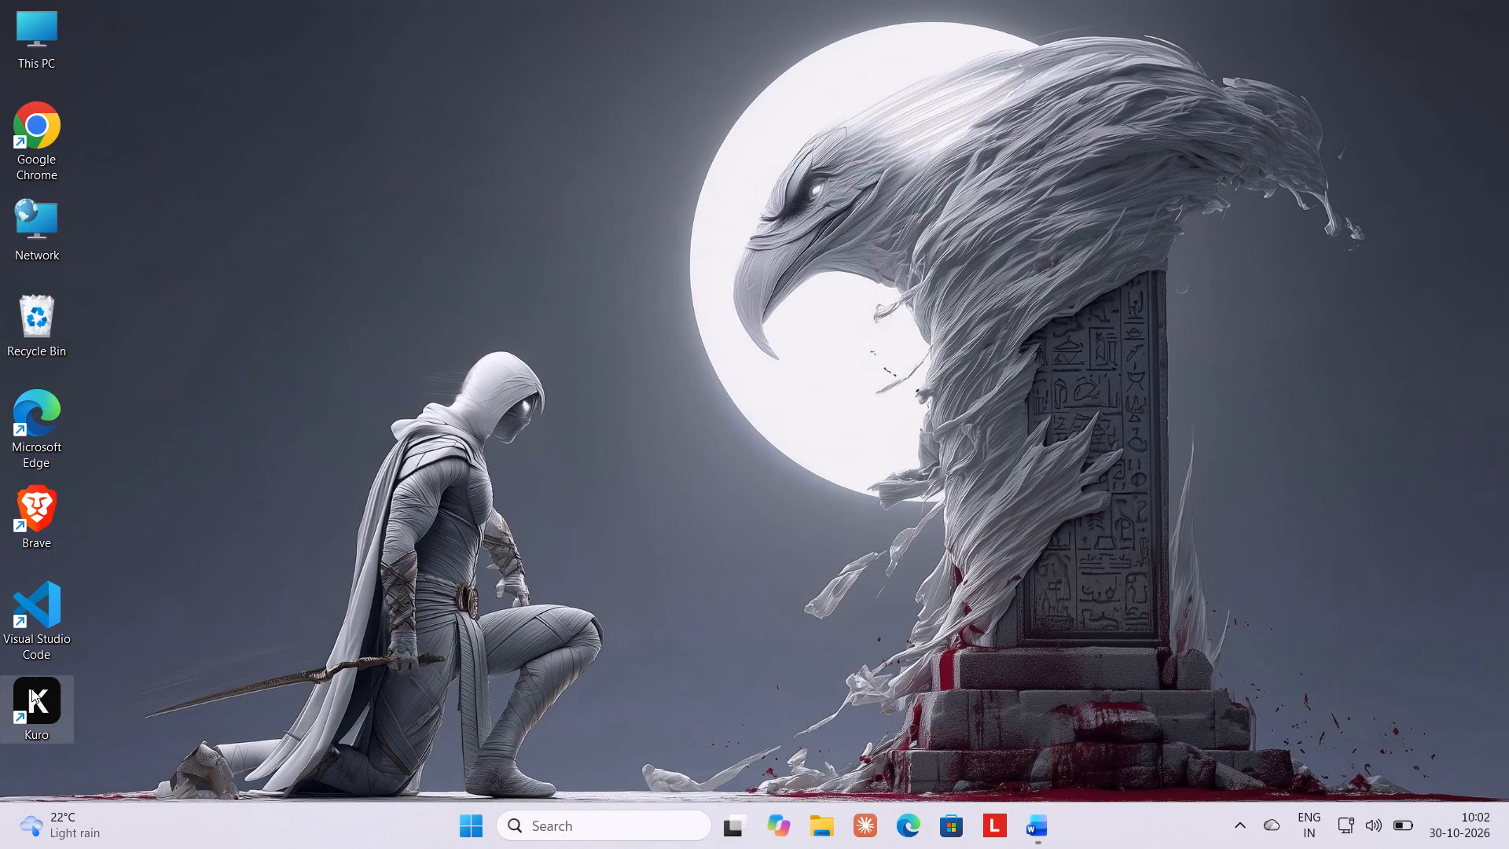
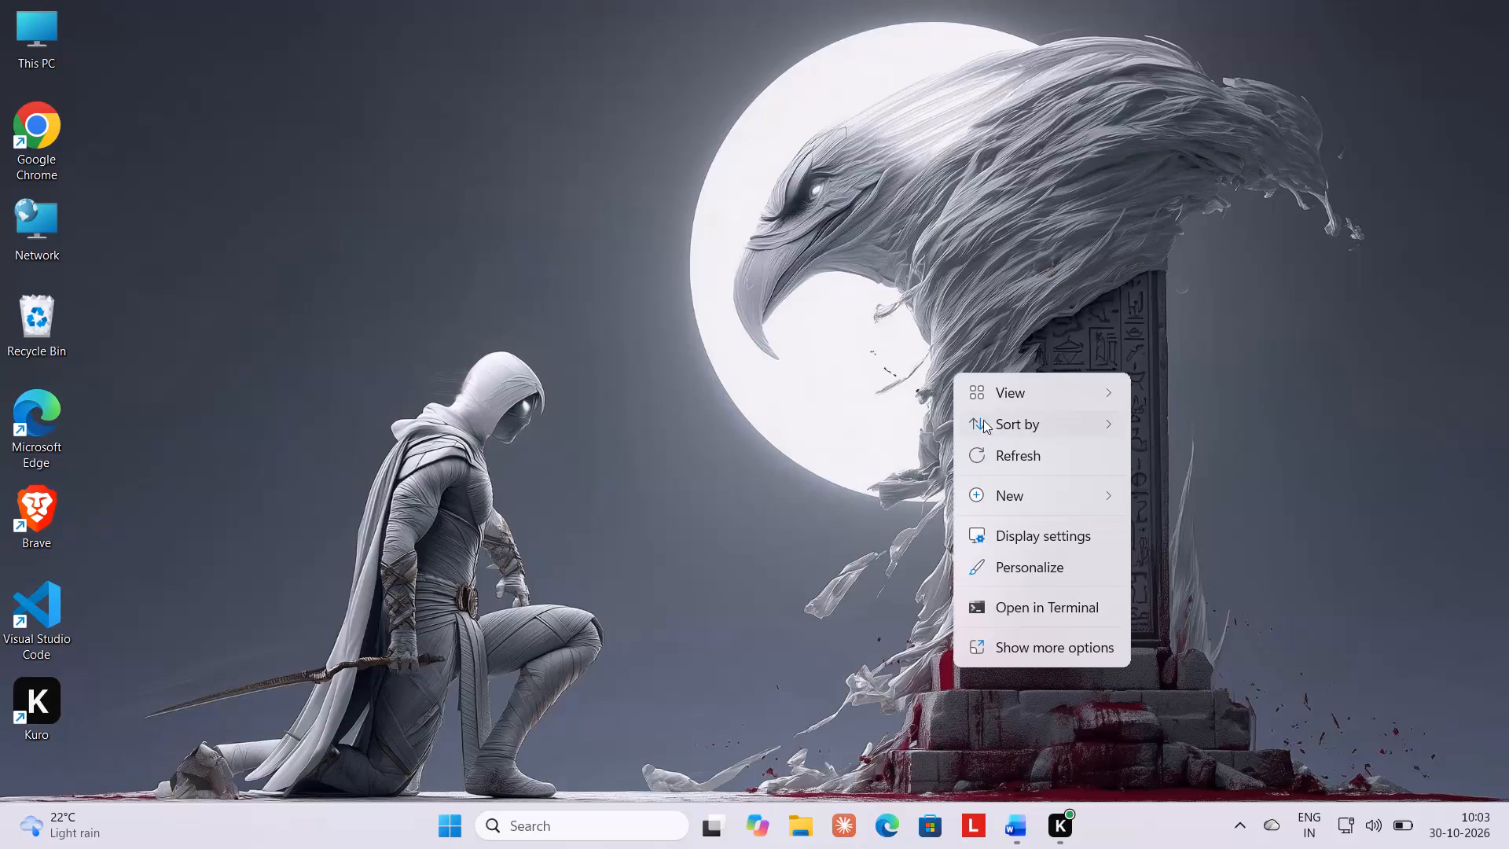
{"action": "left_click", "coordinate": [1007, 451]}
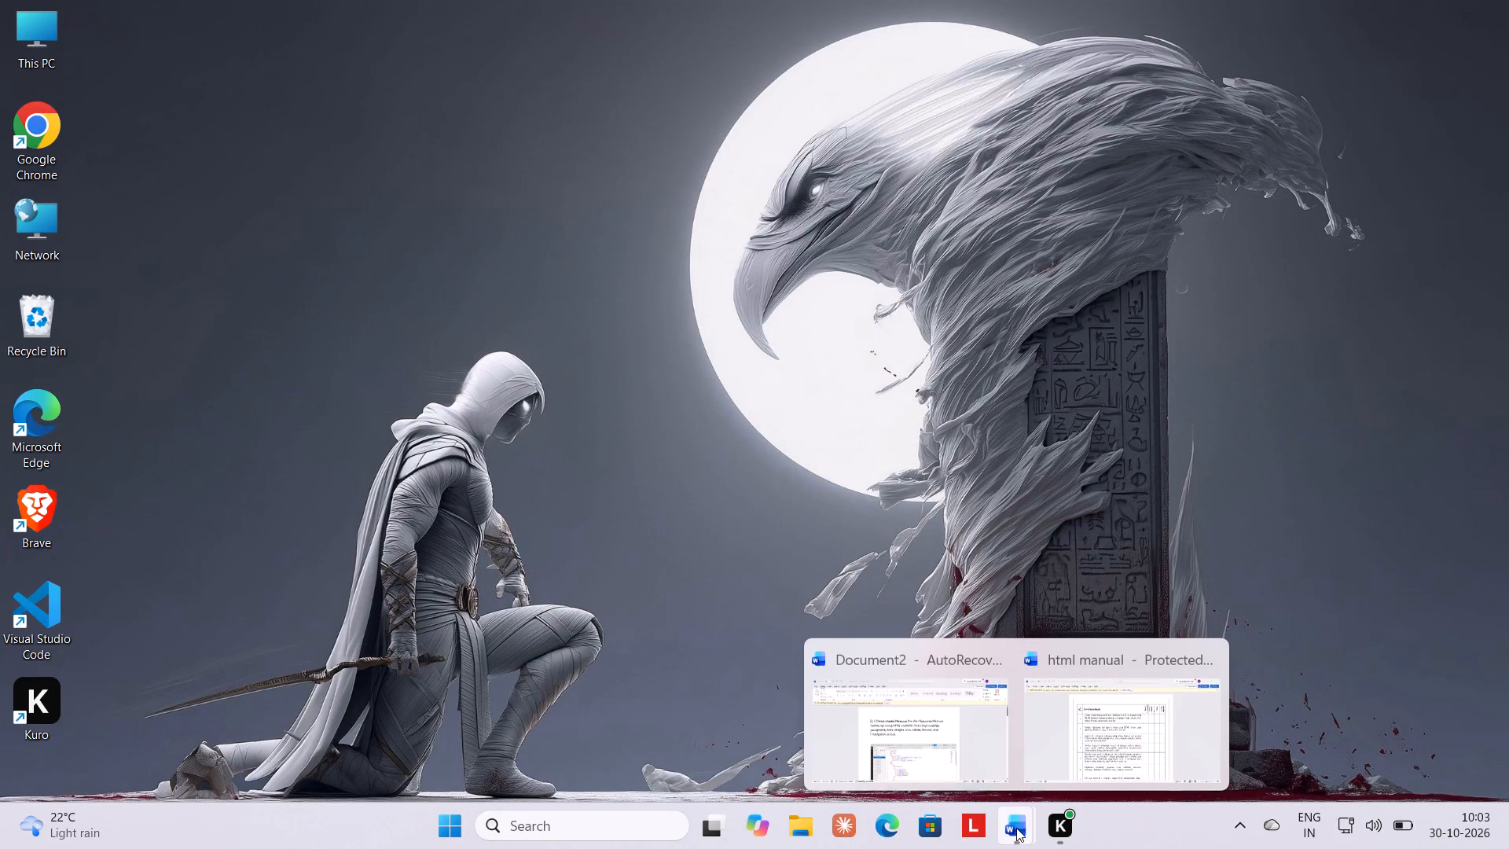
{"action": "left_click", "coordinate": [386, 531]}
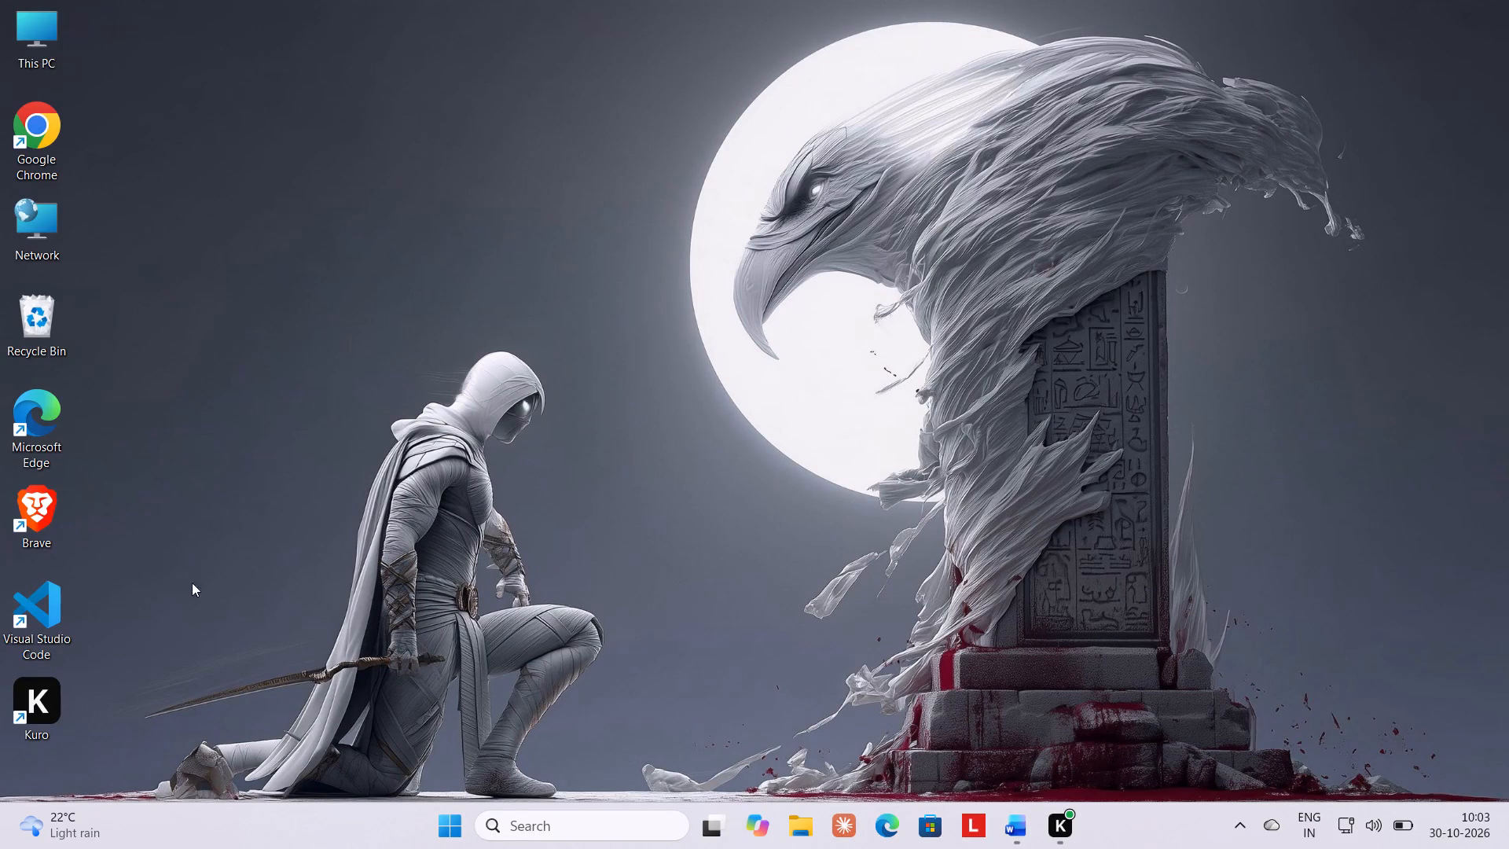
Launch Visual Studio Code and bring its window to the front.
{"action": "triple_click", "coordinate": [61, 608]}
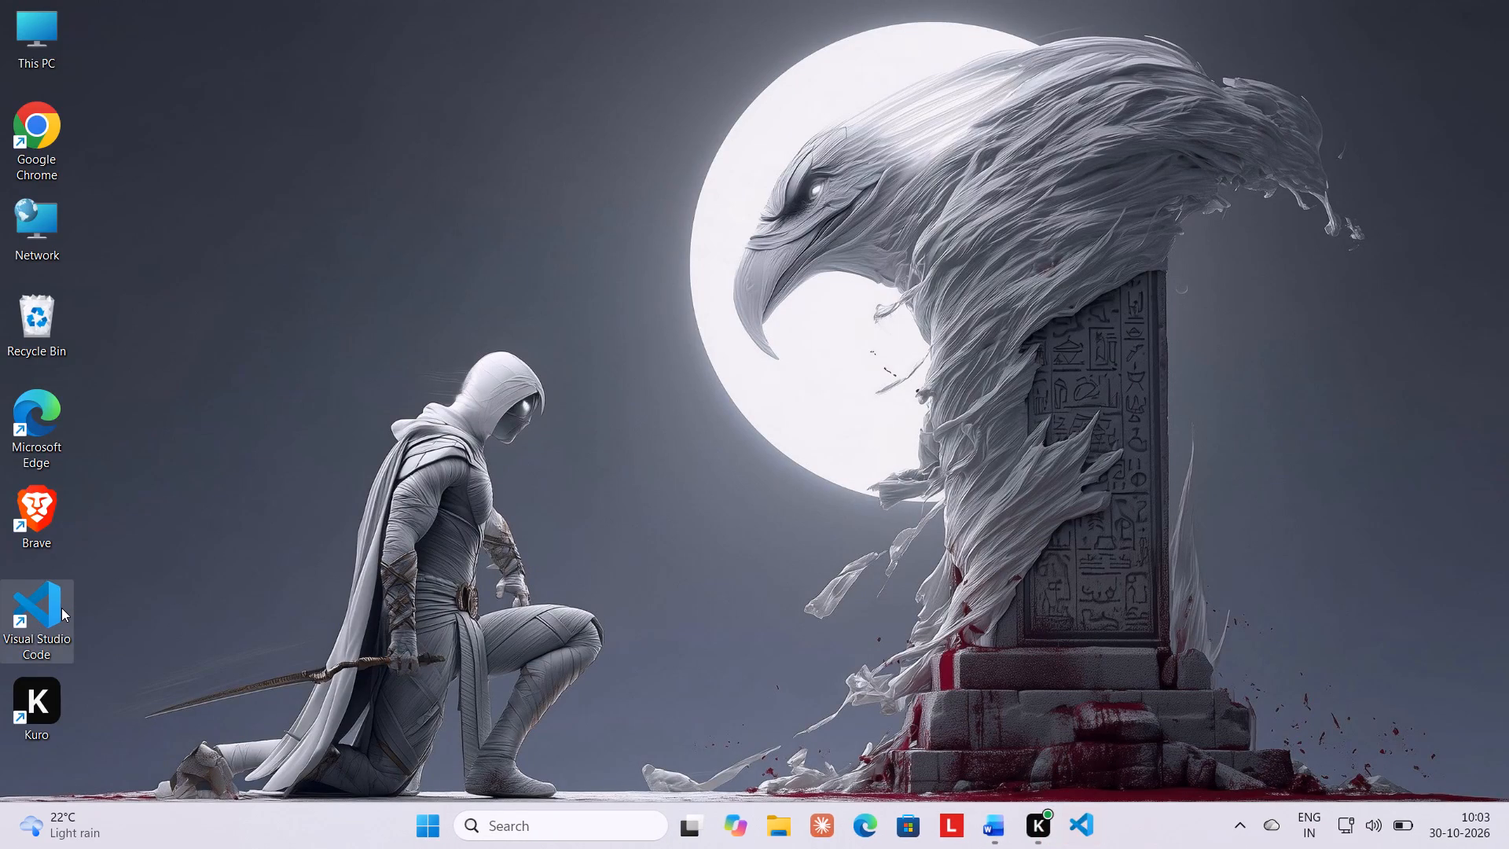
{"action": "left_click", "coordinate": [1074, 824]}
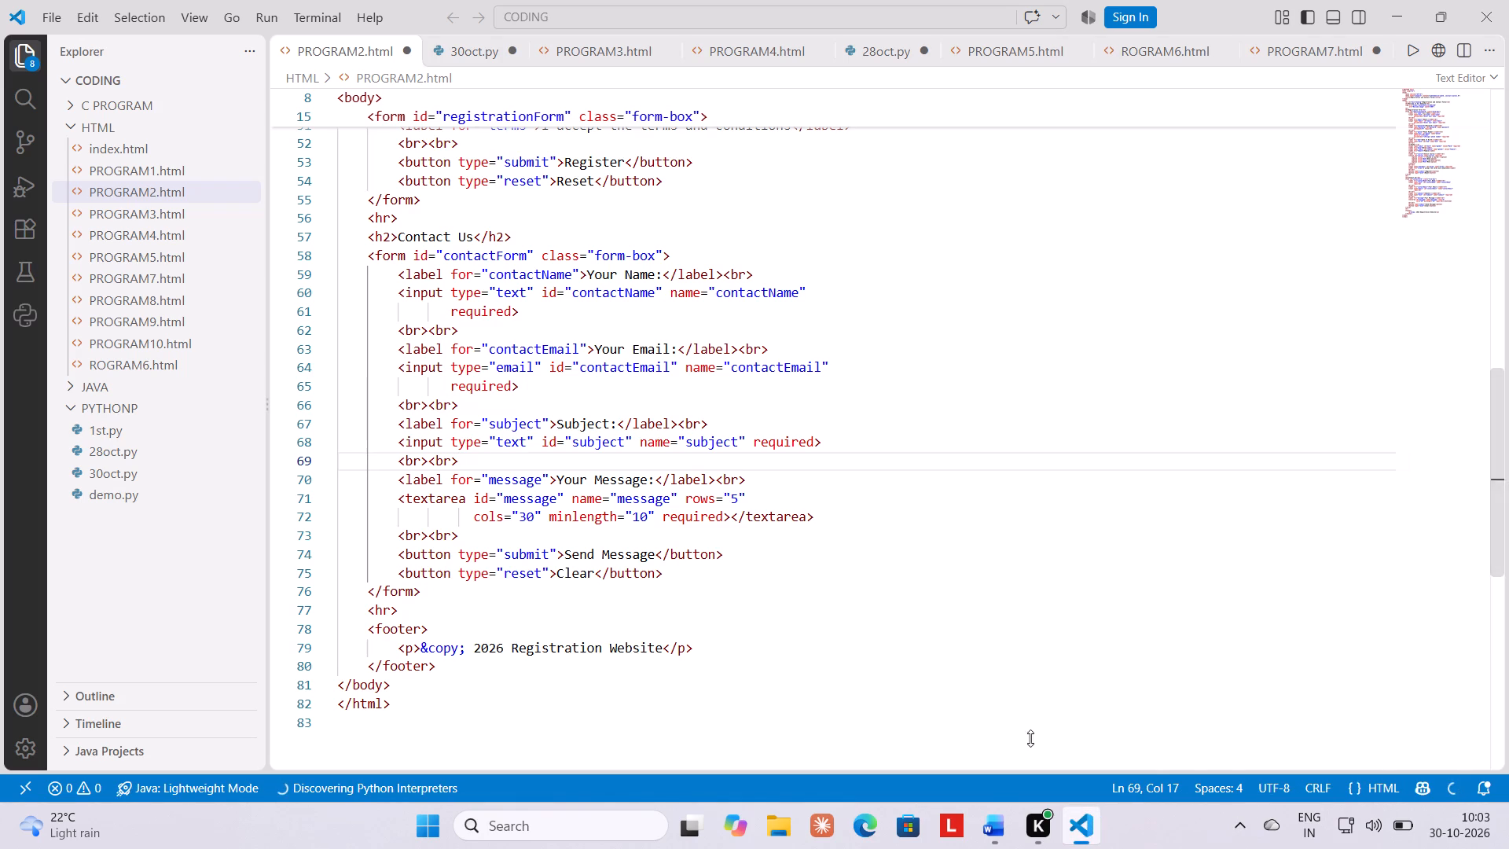
Open PROGRAM2.html in the default browser from the code editor.
{"action": "scroll", "coordinate": [758, 549], "scroll_direction": "down", "scroll_amount": 1}
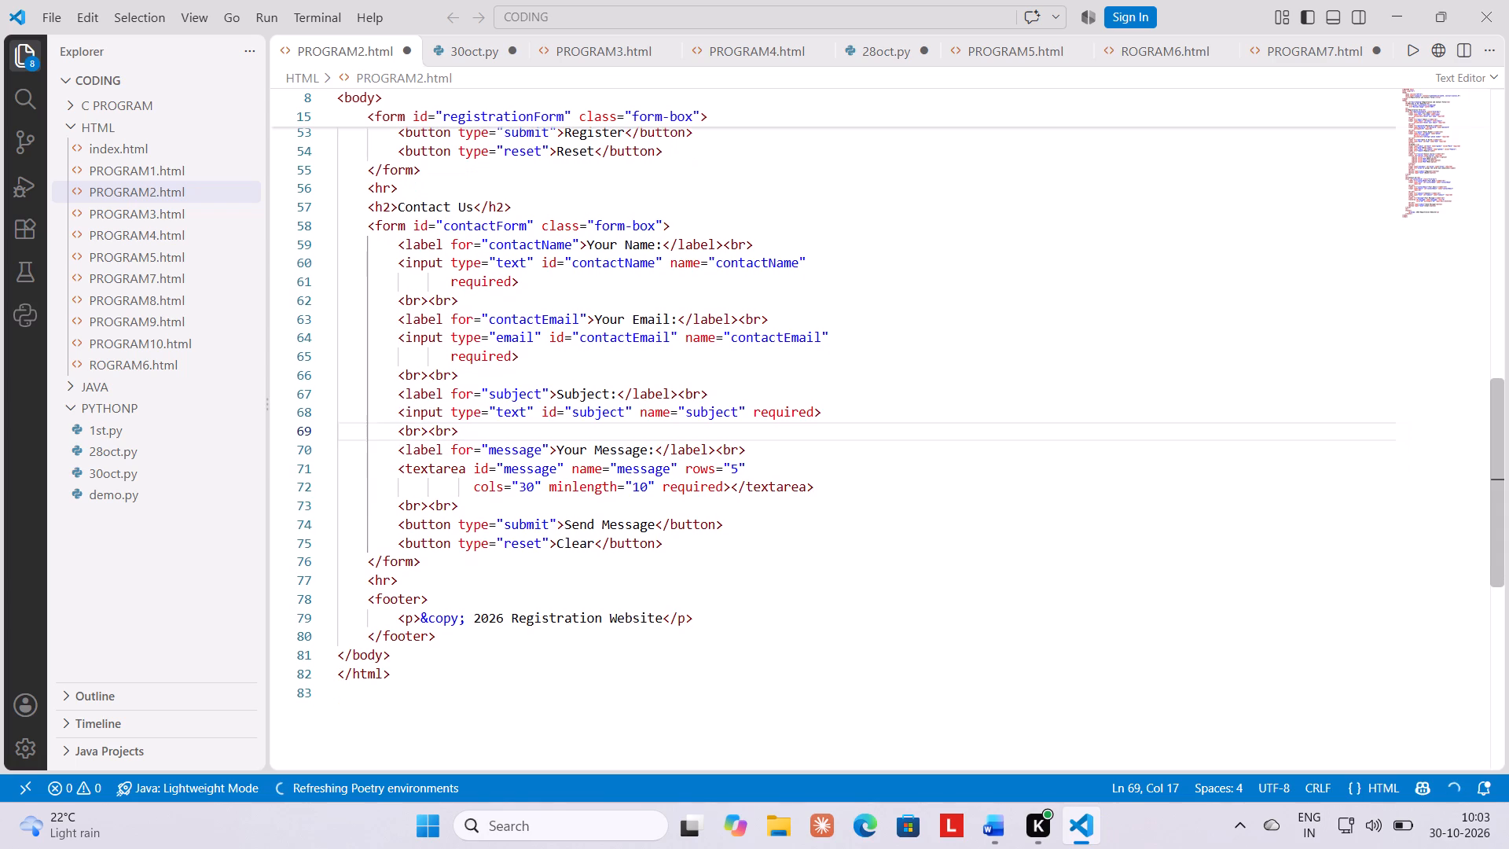
{"action": "right_click", "coordinate": [883, 487]}
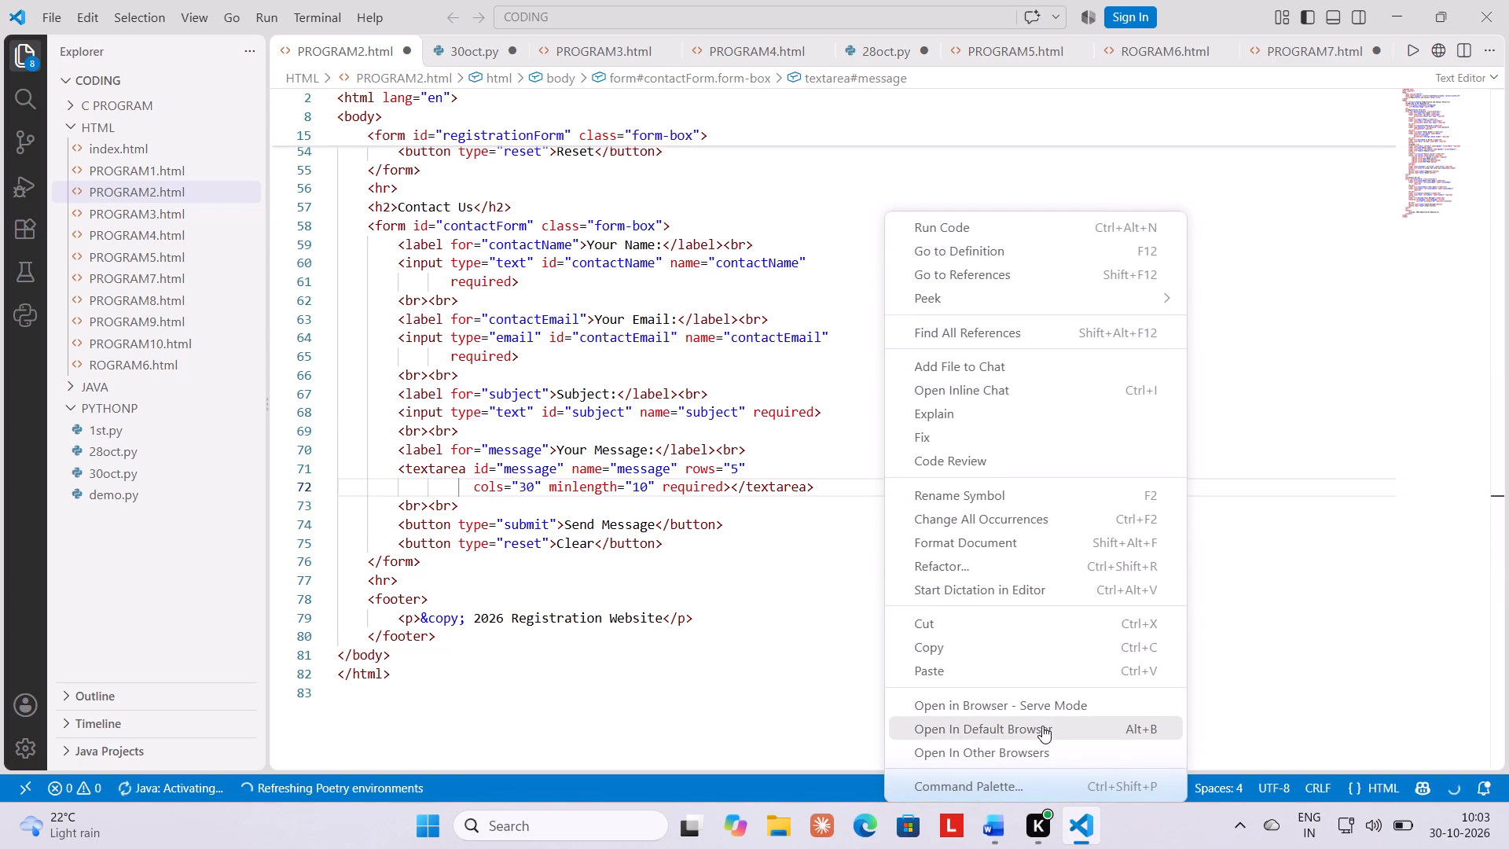
{"action": "left_click", "coordinate": [1042, 726]}
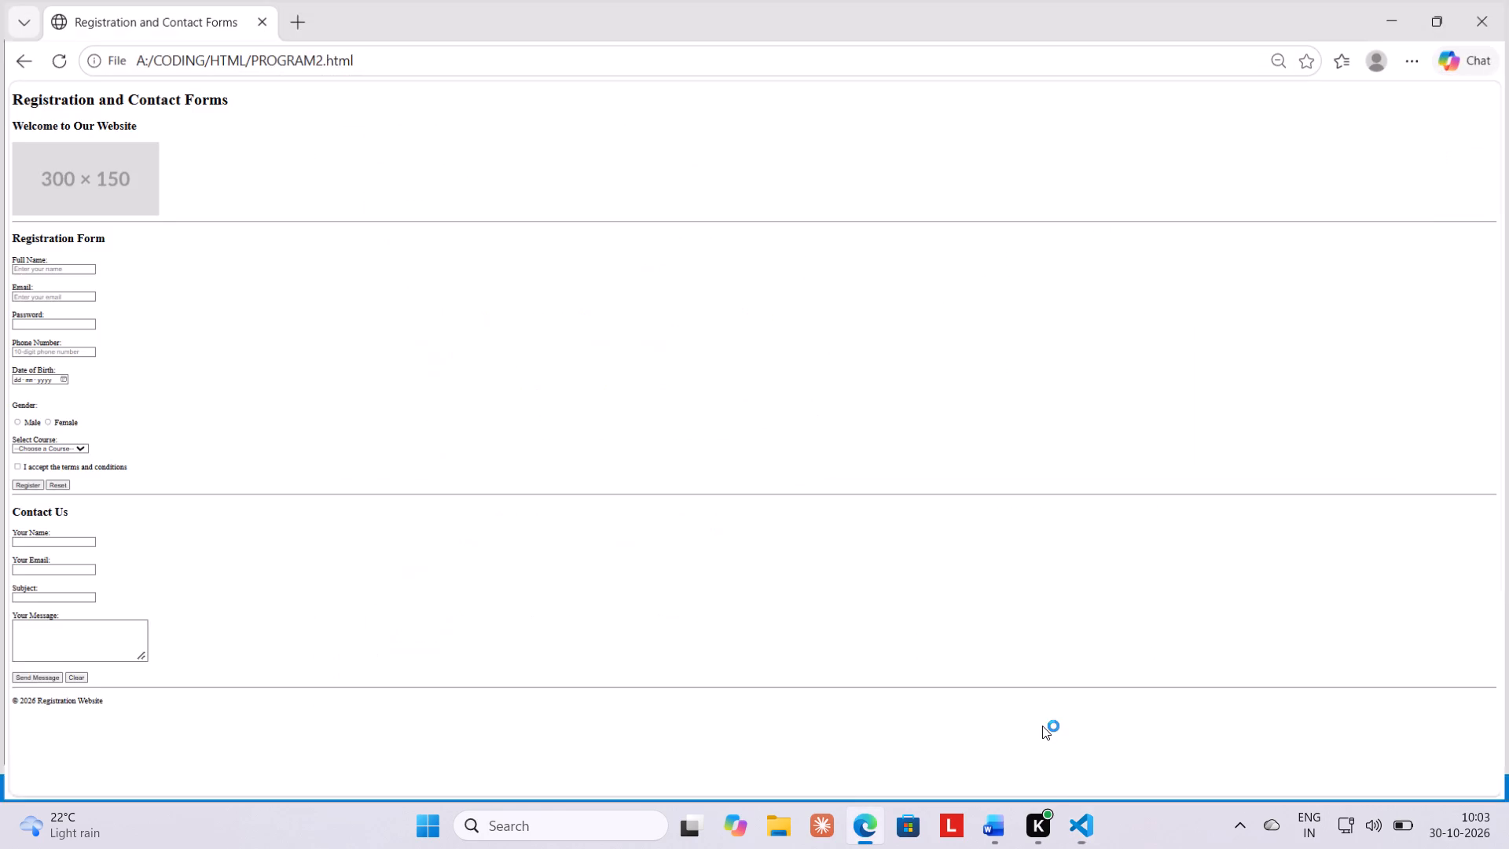
Capture a full-screen screenshot of the PROGRAM2.html page with both the registration and contact forms fitting in view.
{"action": "key", "text": "ctrl+plus"}
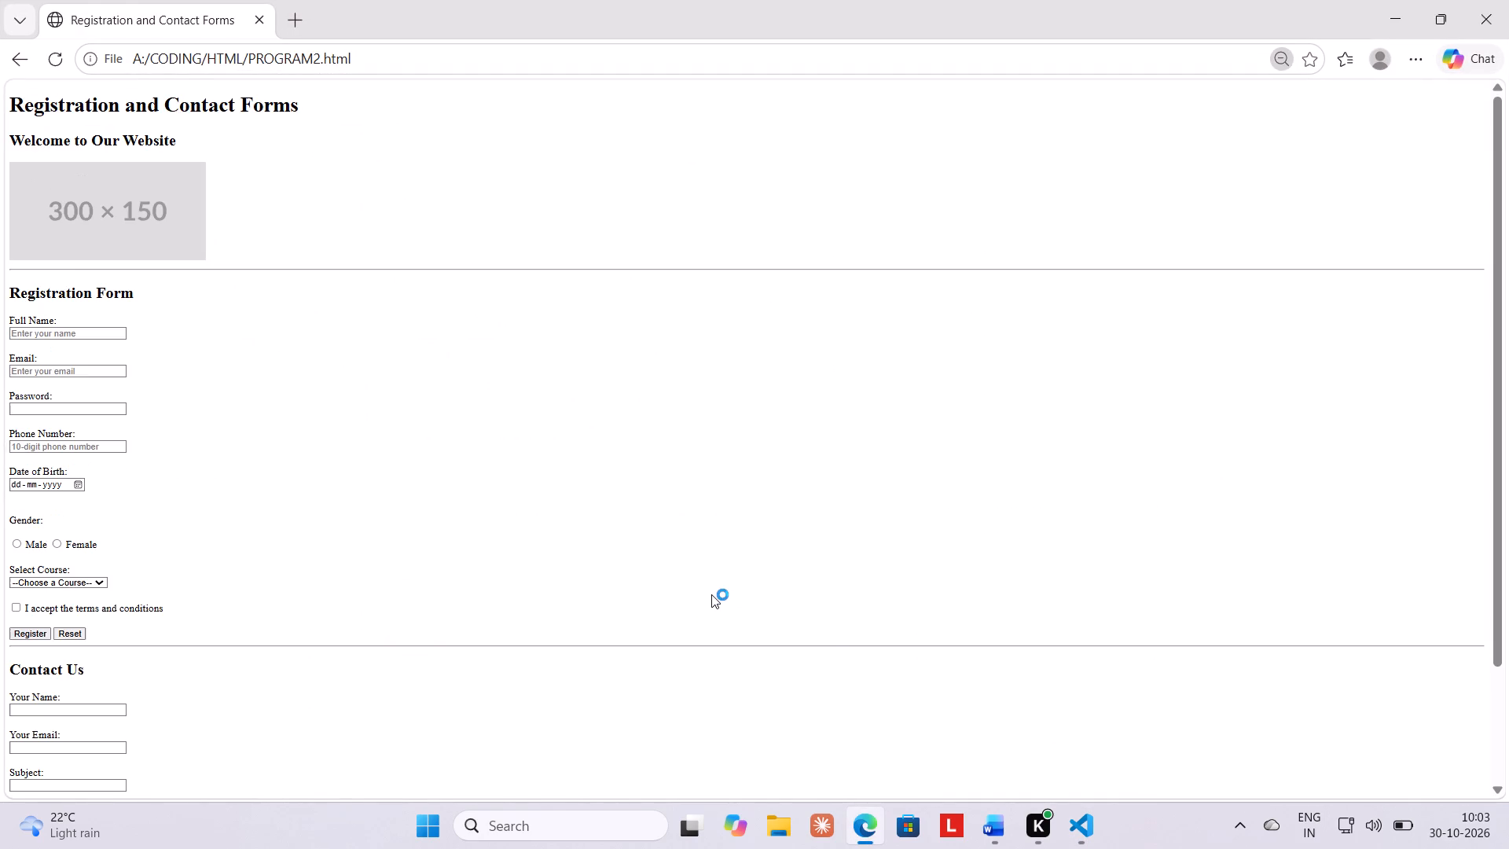
{"action": "scroll", "coordinate": [711, 594], "scroll_direction": "up", "scroll_amount": 1}
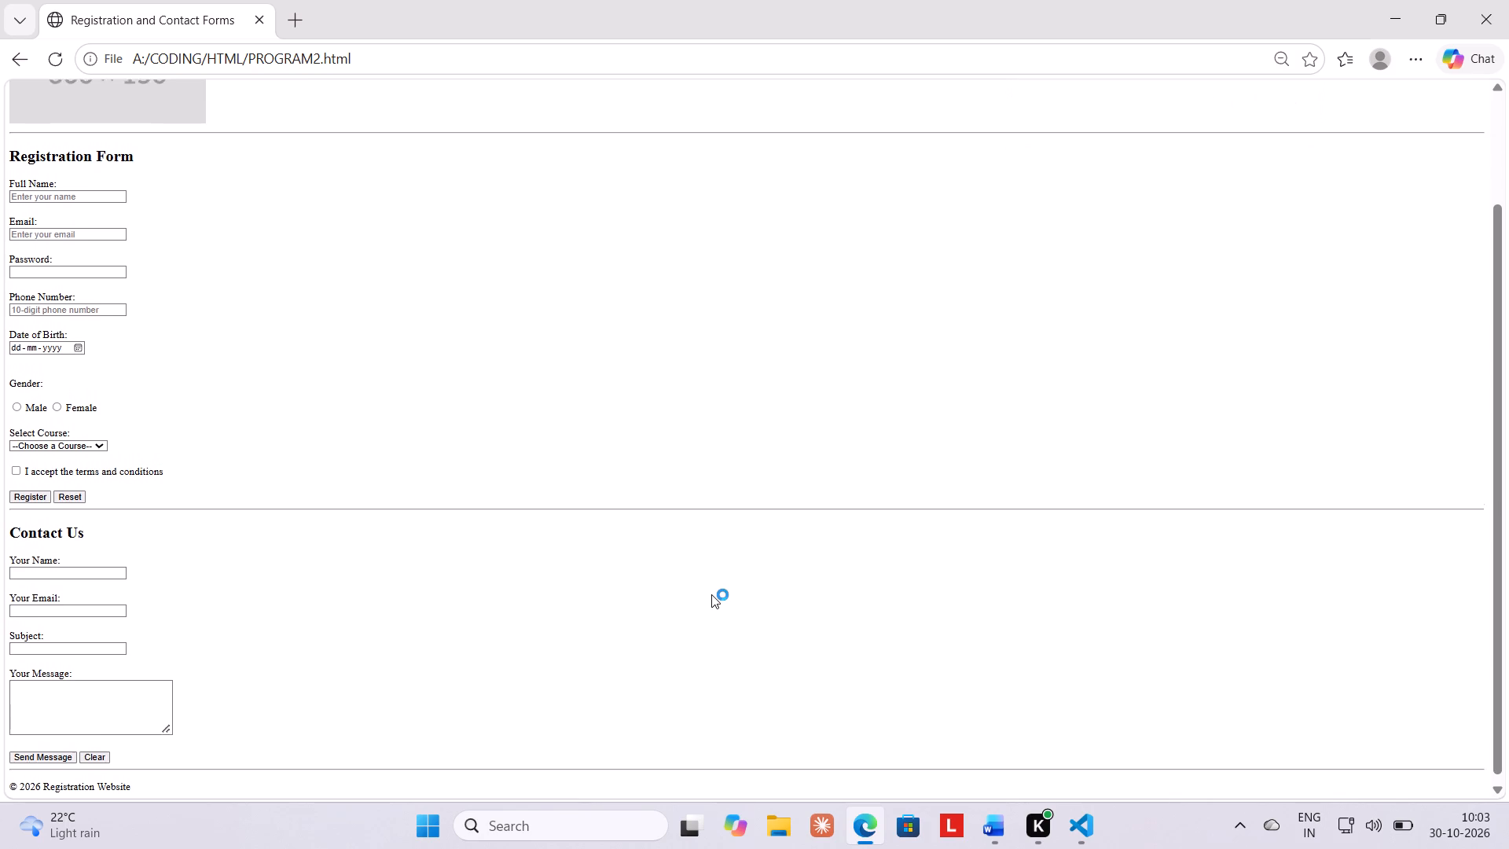
{"action": "scroll", "coordinate": [711, 594], "scroll_direction": "up", "scroll_amount": 1}
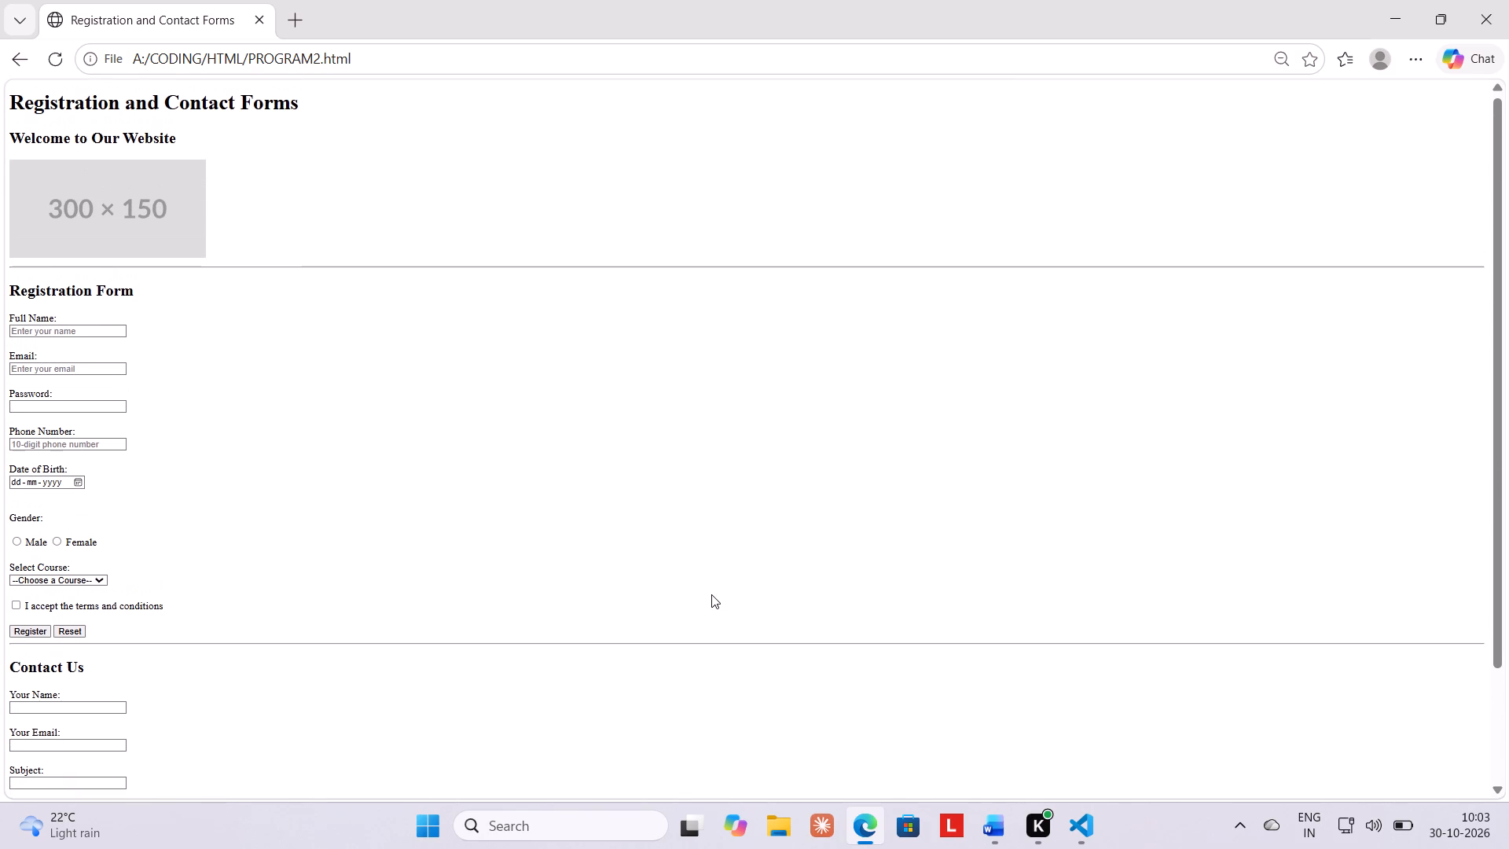
{"action": "scroll", "coordinate": [711, 594], "scroll_direction": "up", "scroll_amount": 1}
{"action": "key", "text": "ctrl+minus"}
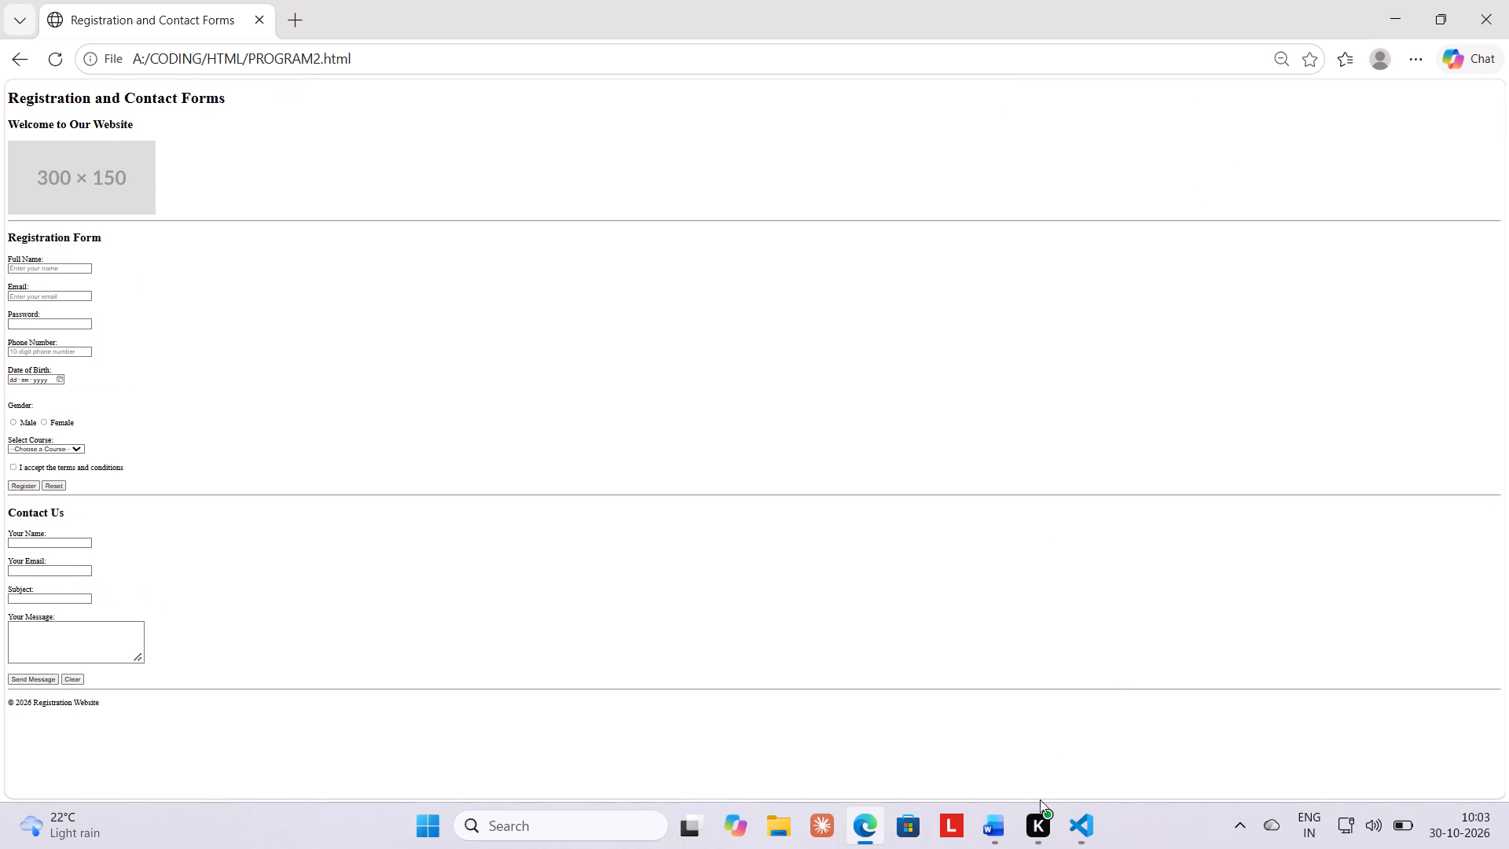
{"action": "scroll", "coordinate": [372, 709], "scroll_direction": "left", "scroll_amount": 1}
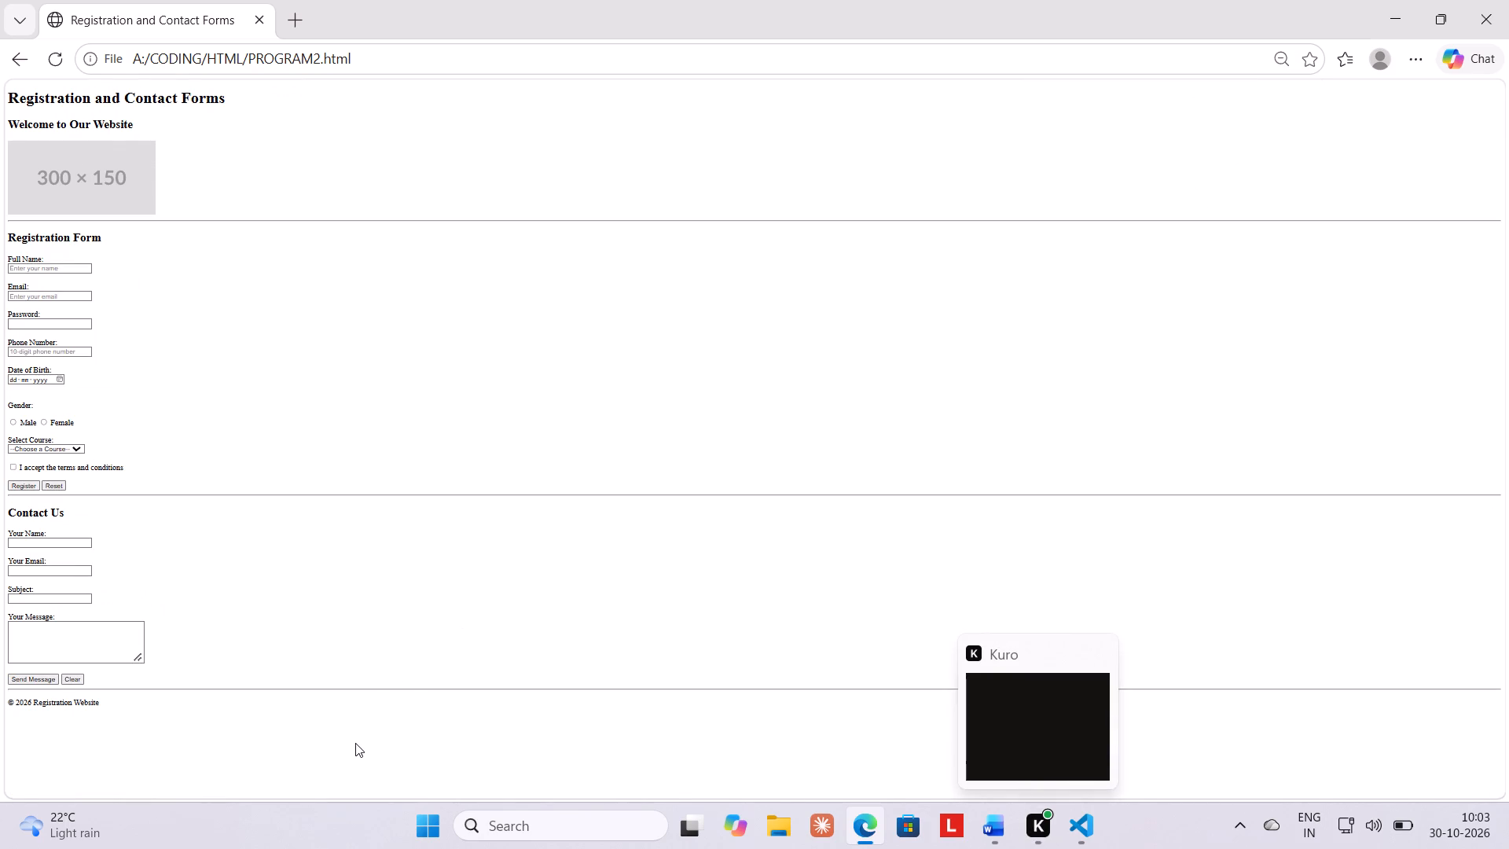
{"action": "scroll", "coordinate": [355, 743], "scroll_direction": "left", "scroll_amount": 1}
{"action": "left_click", "coordinate": [355, 743]}
{"action": "left_click", "coordinate": [275, 777]}
{"action": "key", "text": "super+Print"}
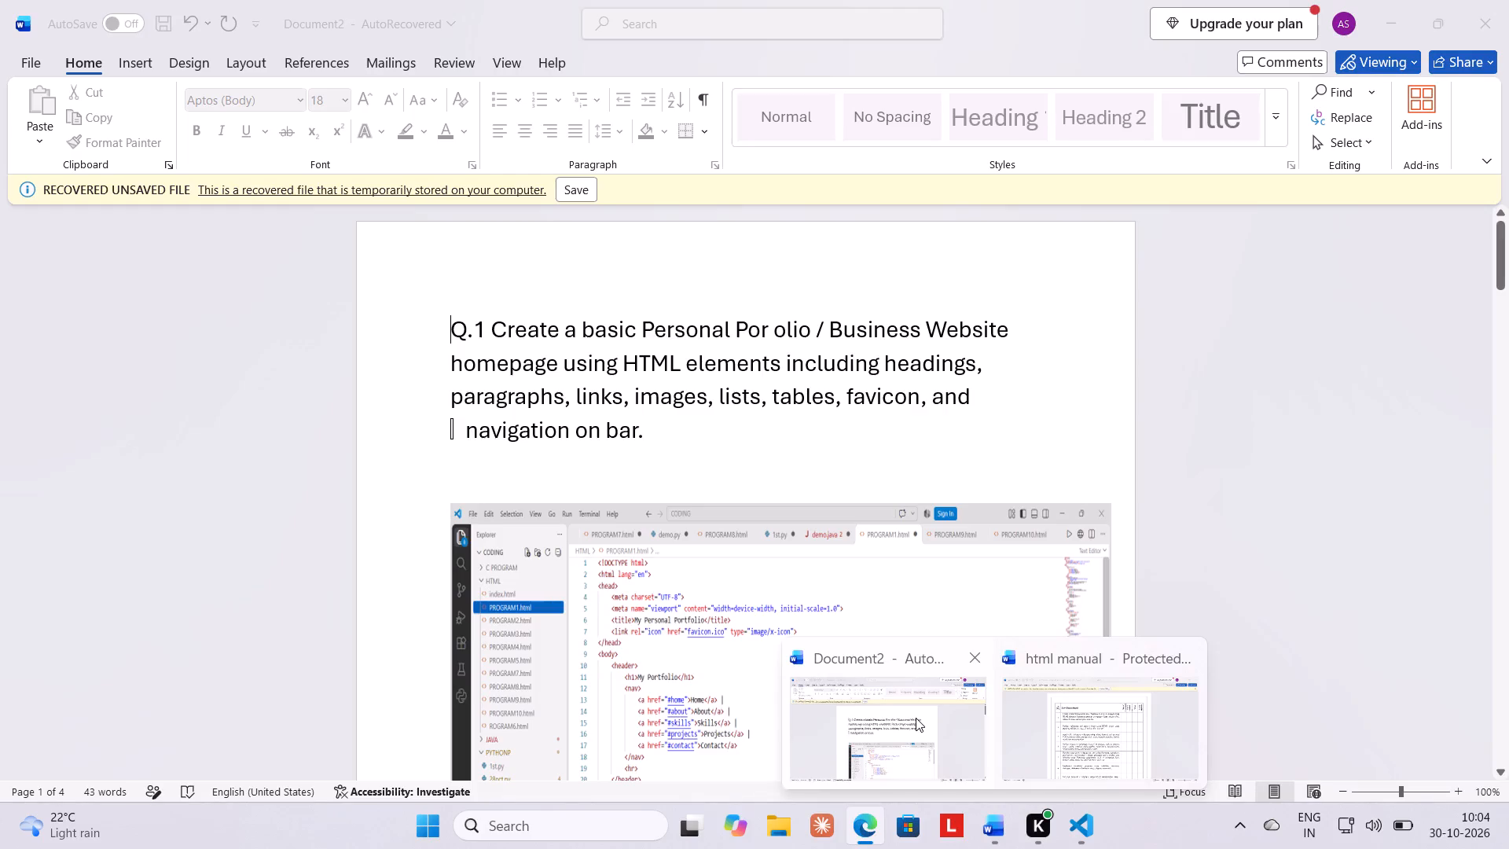
Switch to the recovered Word document Document2 and save it to drive A: under the name HTML FILE.
{"action": "left_click", "coordinate": [898, 751]}
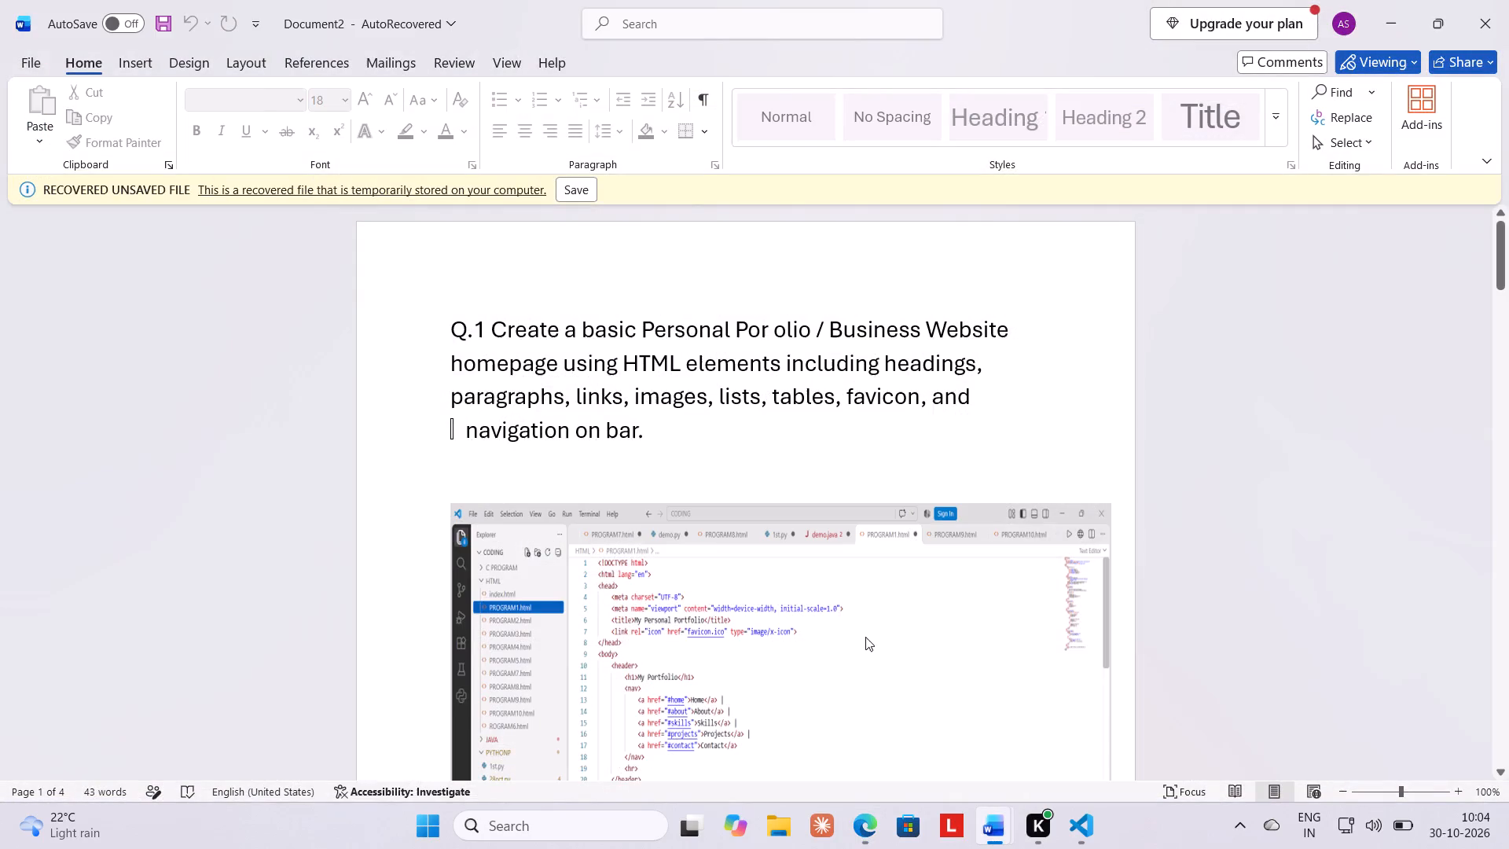
{"action": "scroll", "coordinate": [865, 637], "scroll_direction": "down", "scroll_amount": 14}
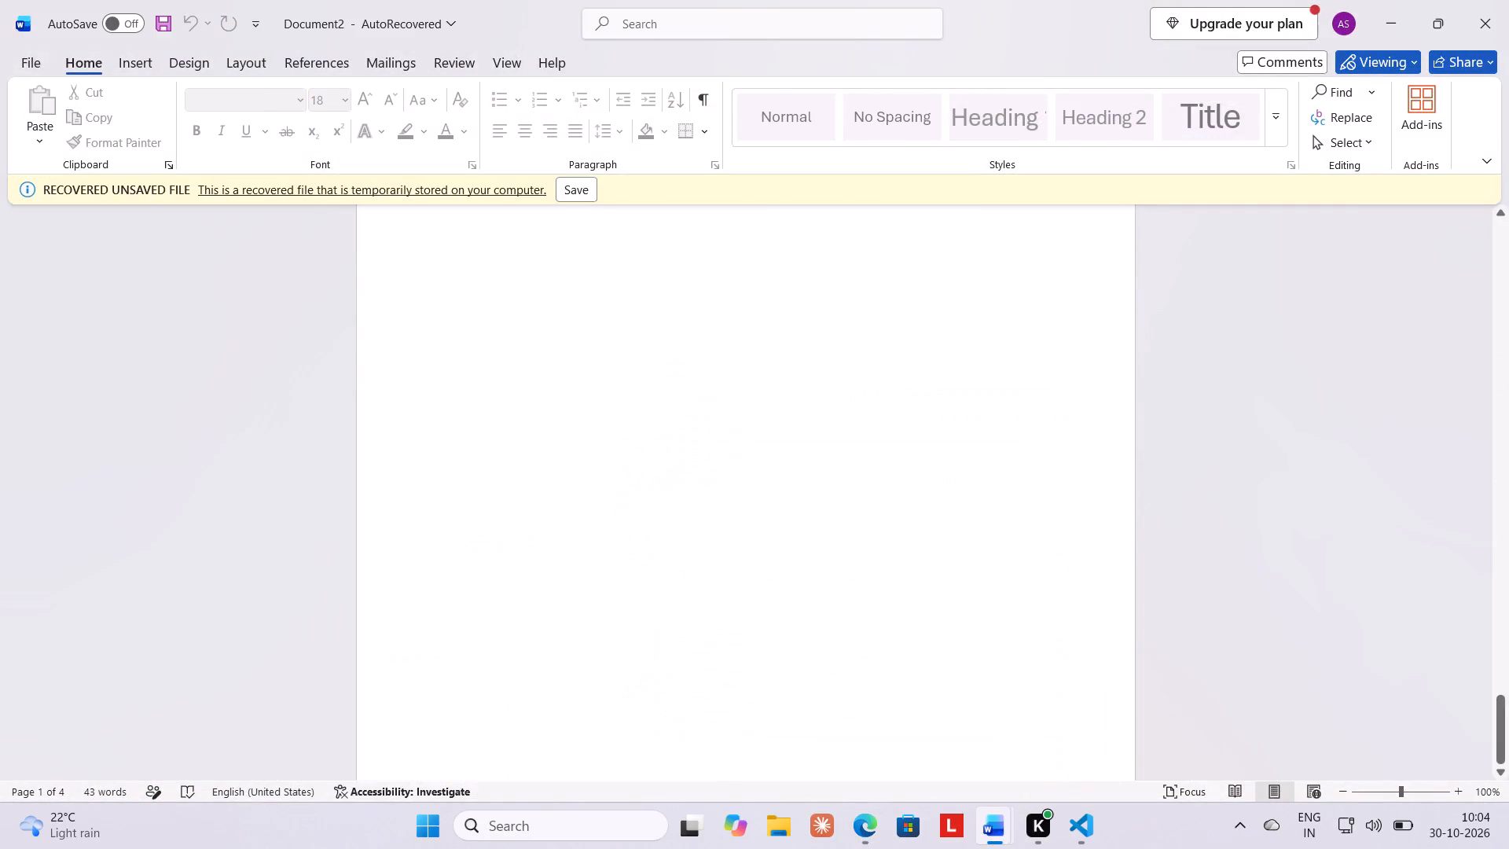
{"action": "scroll", "coordinate": [865, 637], "scroll_direction": "up", "scroll_amount": 2}
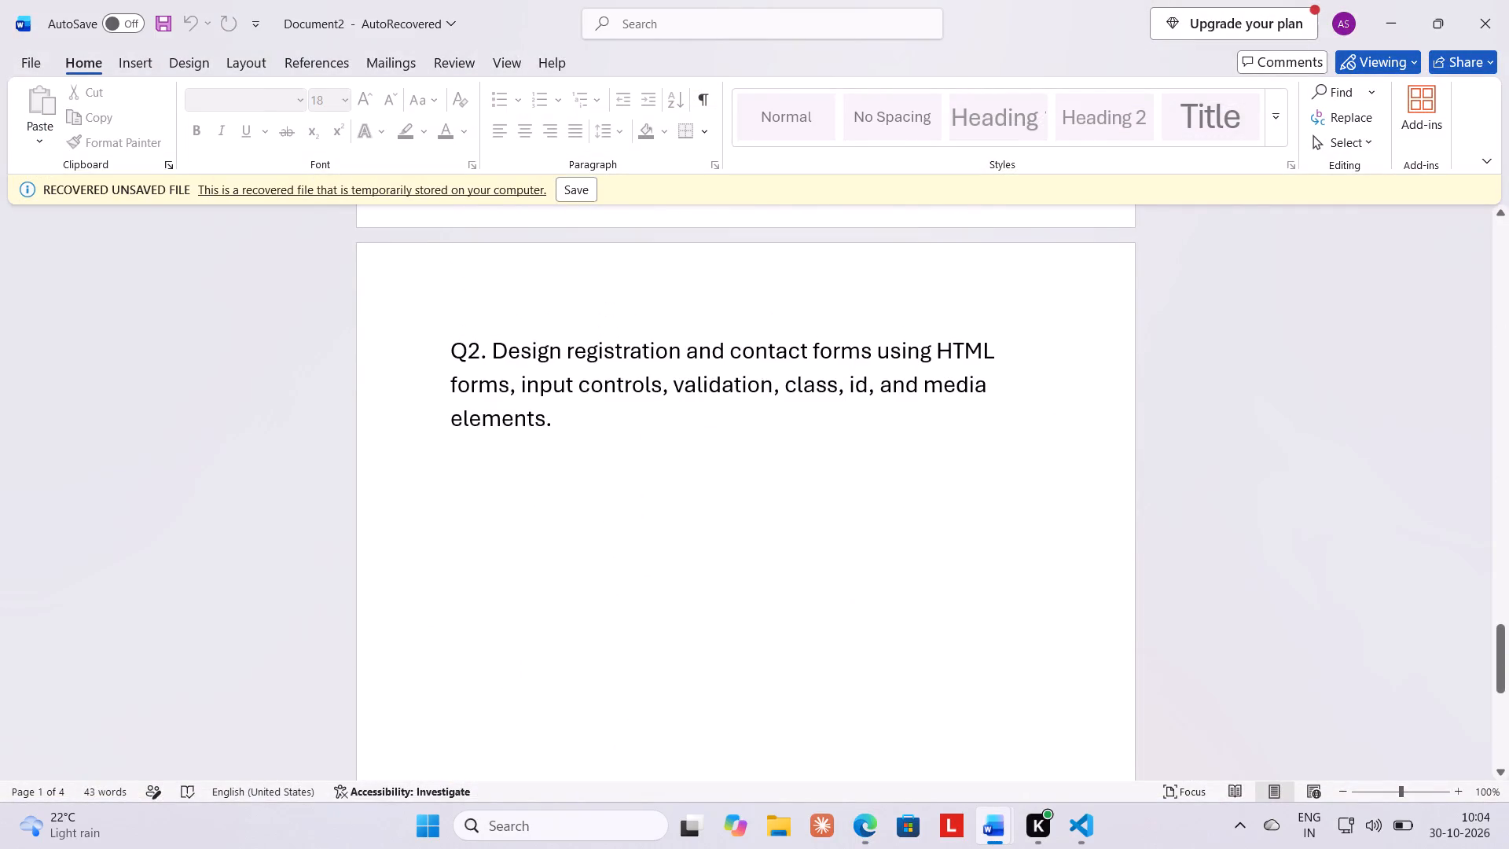
{"action": "left_click", "coordinate": [575, 192]}
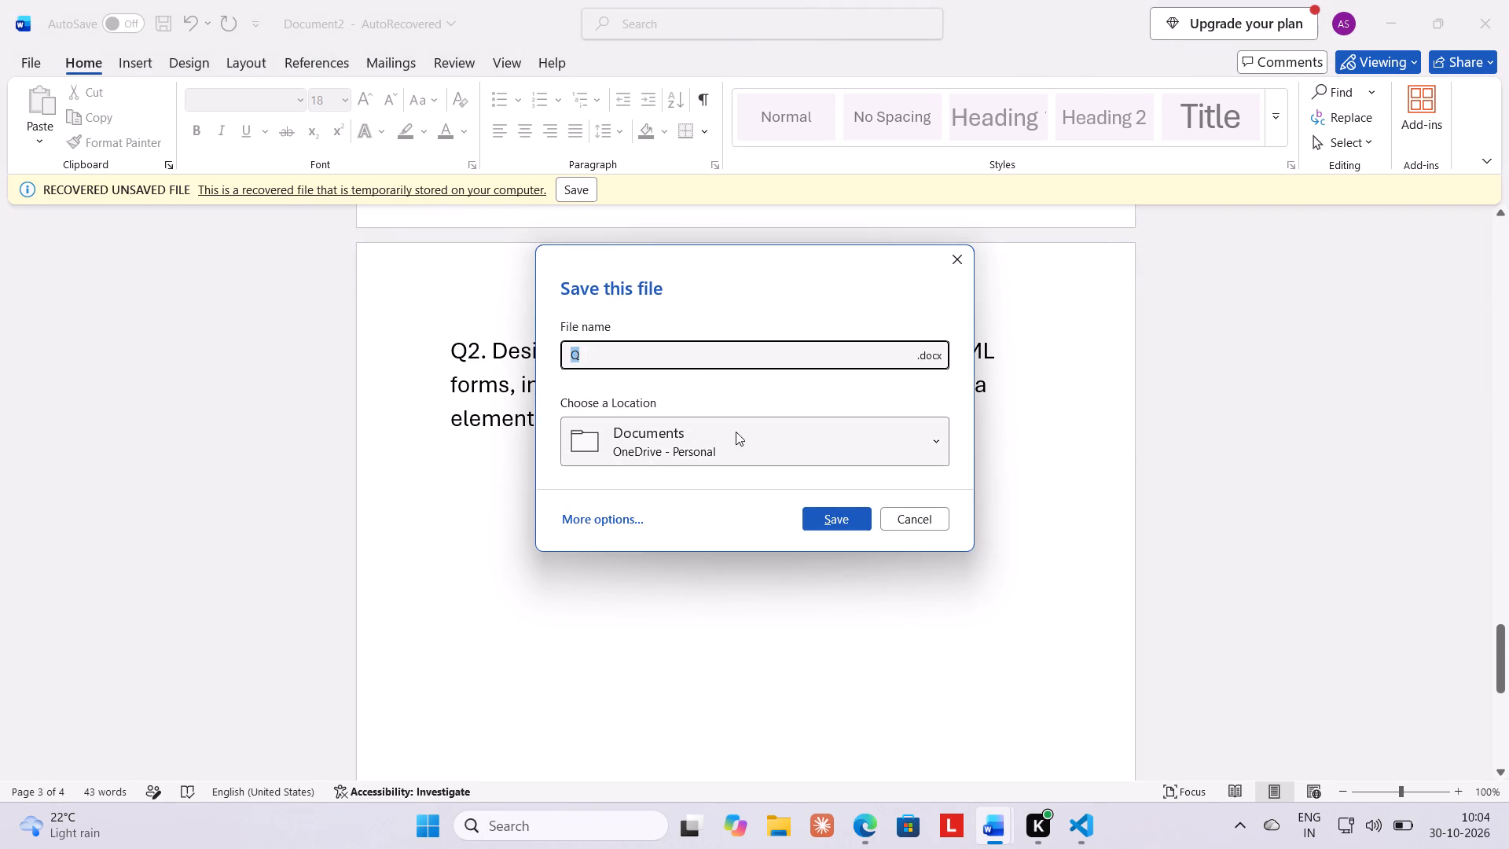
{"action": "left_click", "coordinate": [754, 428]}
{"action": "left_click", "coordinate": [706, 631]}
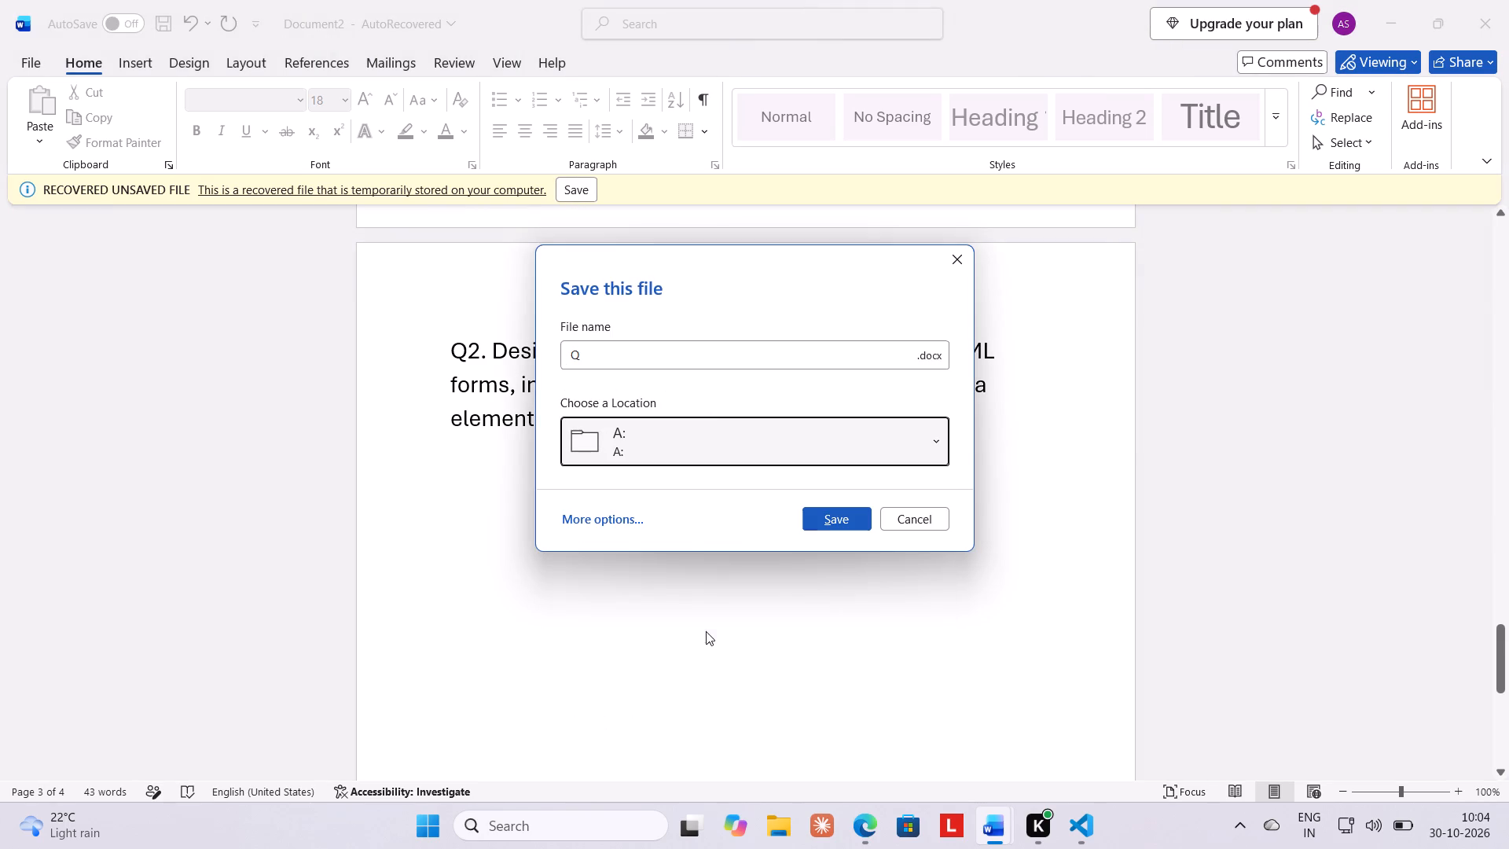
{"action": "left_click", "coordinate": [693, 358]}
{"action": "key", "text": "BackSpace"}
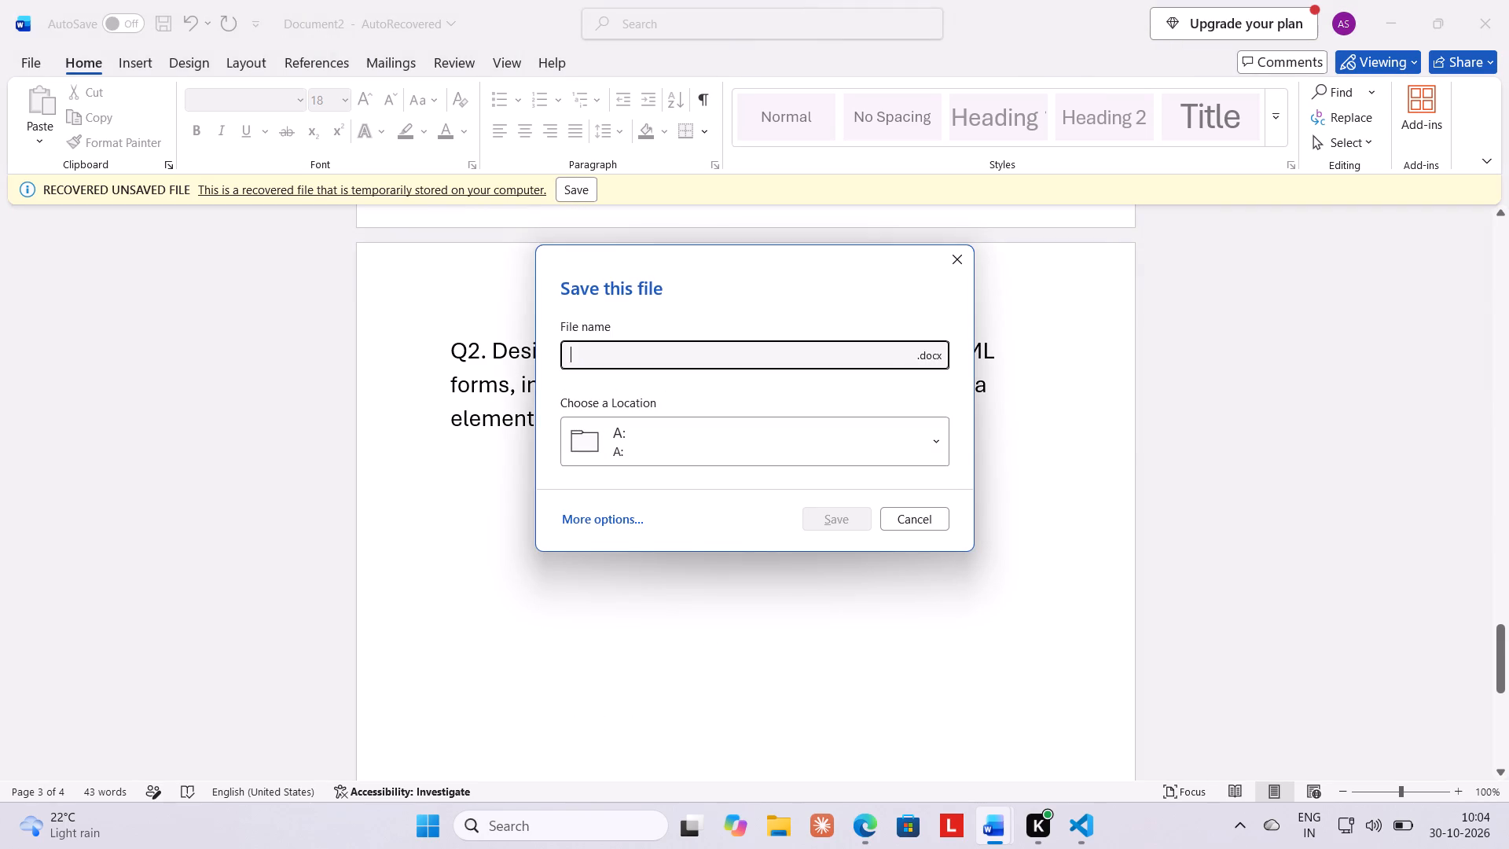
{"action": "type", "text": "HTML FILE"}
{"action": "key", "text": "space"}
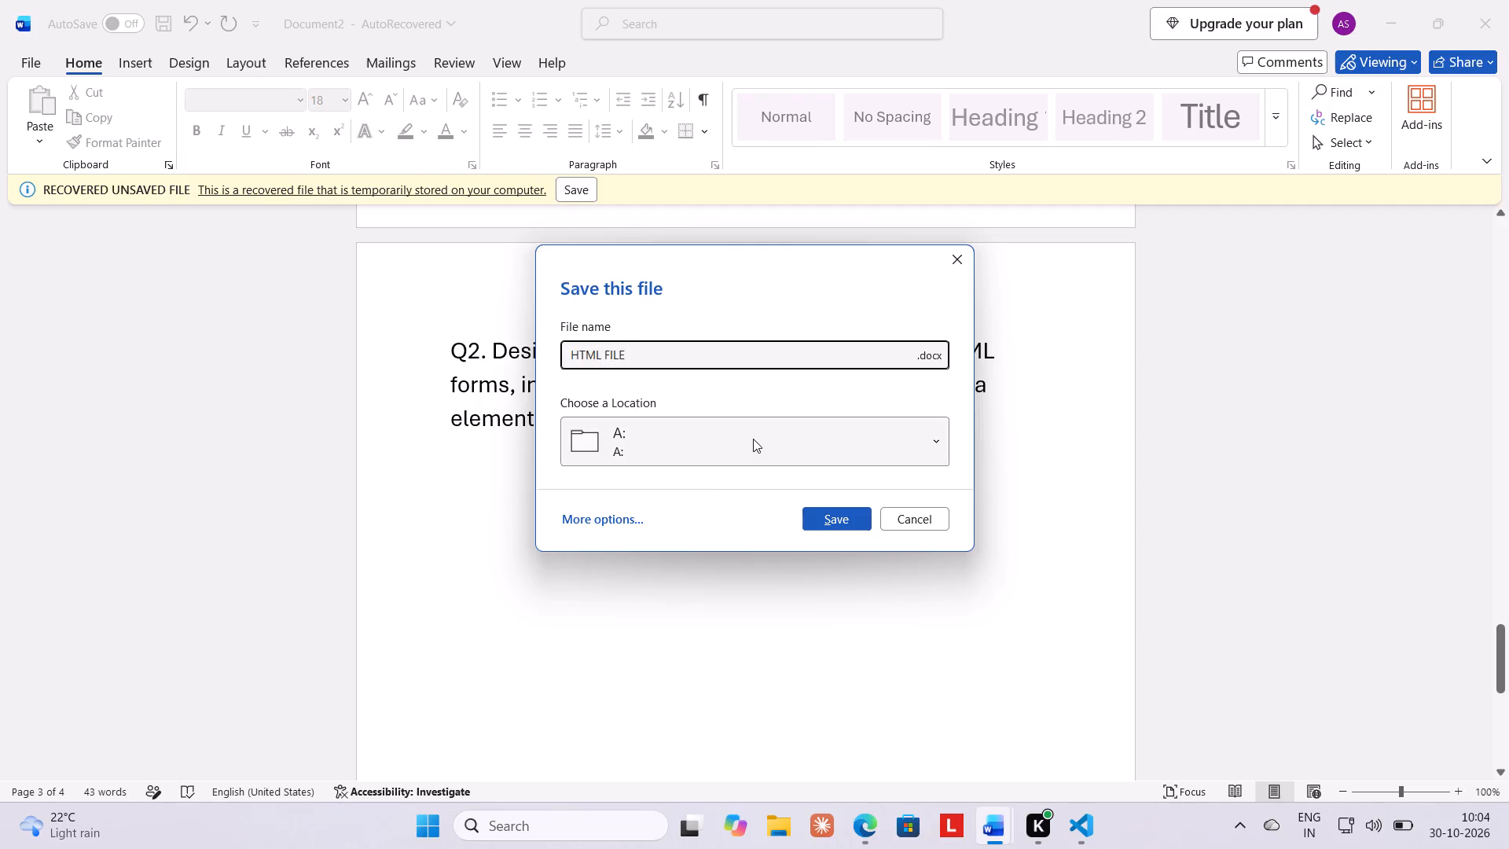
{"action": "left_click", "coordinate": [824, 512]}
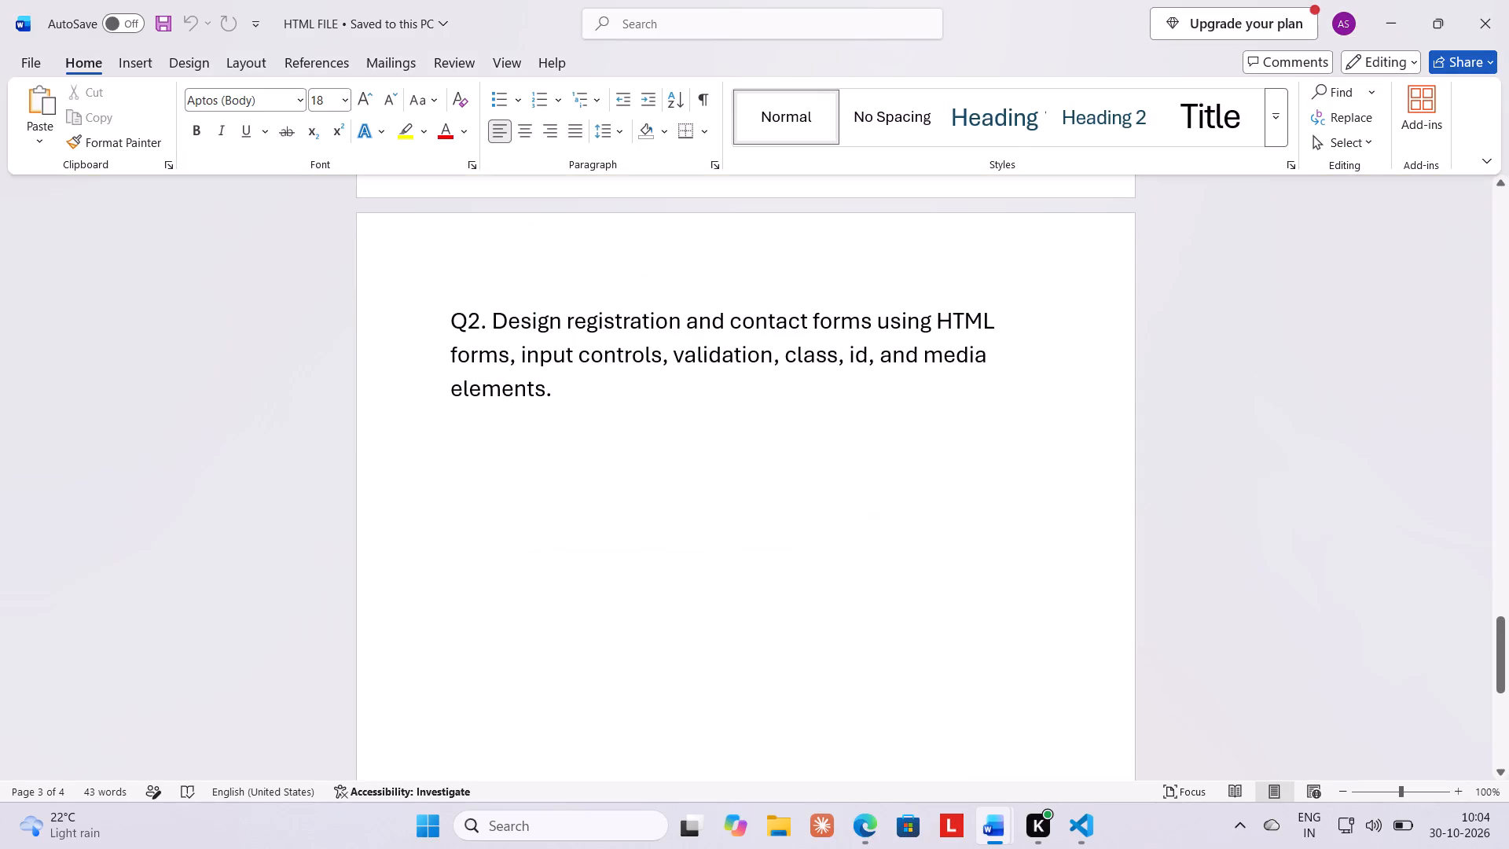
Insert Screenshot (16), (17), (18) and (19) from the Pictures > Screenshots folder on the empty line below the Q2 question.
{"action": "left_click", "coordinate": [559, 423]}
{"action": "scroll", "coordinate": [559, 423], "scroll_direction": "up", "scroll_amount": 4}
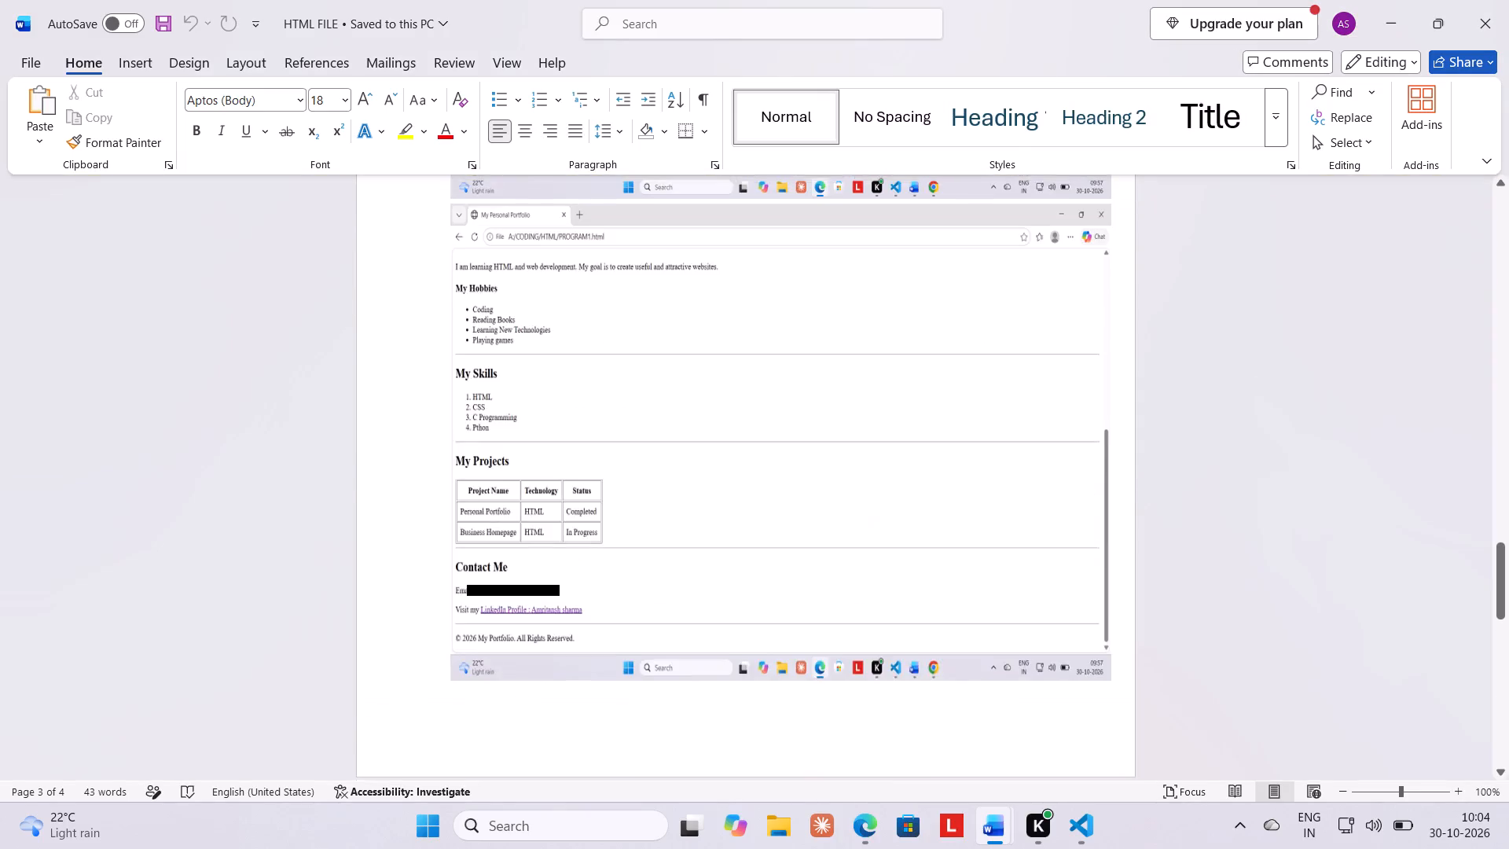
{"action": "scroll", "coordinate": [559, 423], "scroll_direction": "up", "scroll_amount": 8}
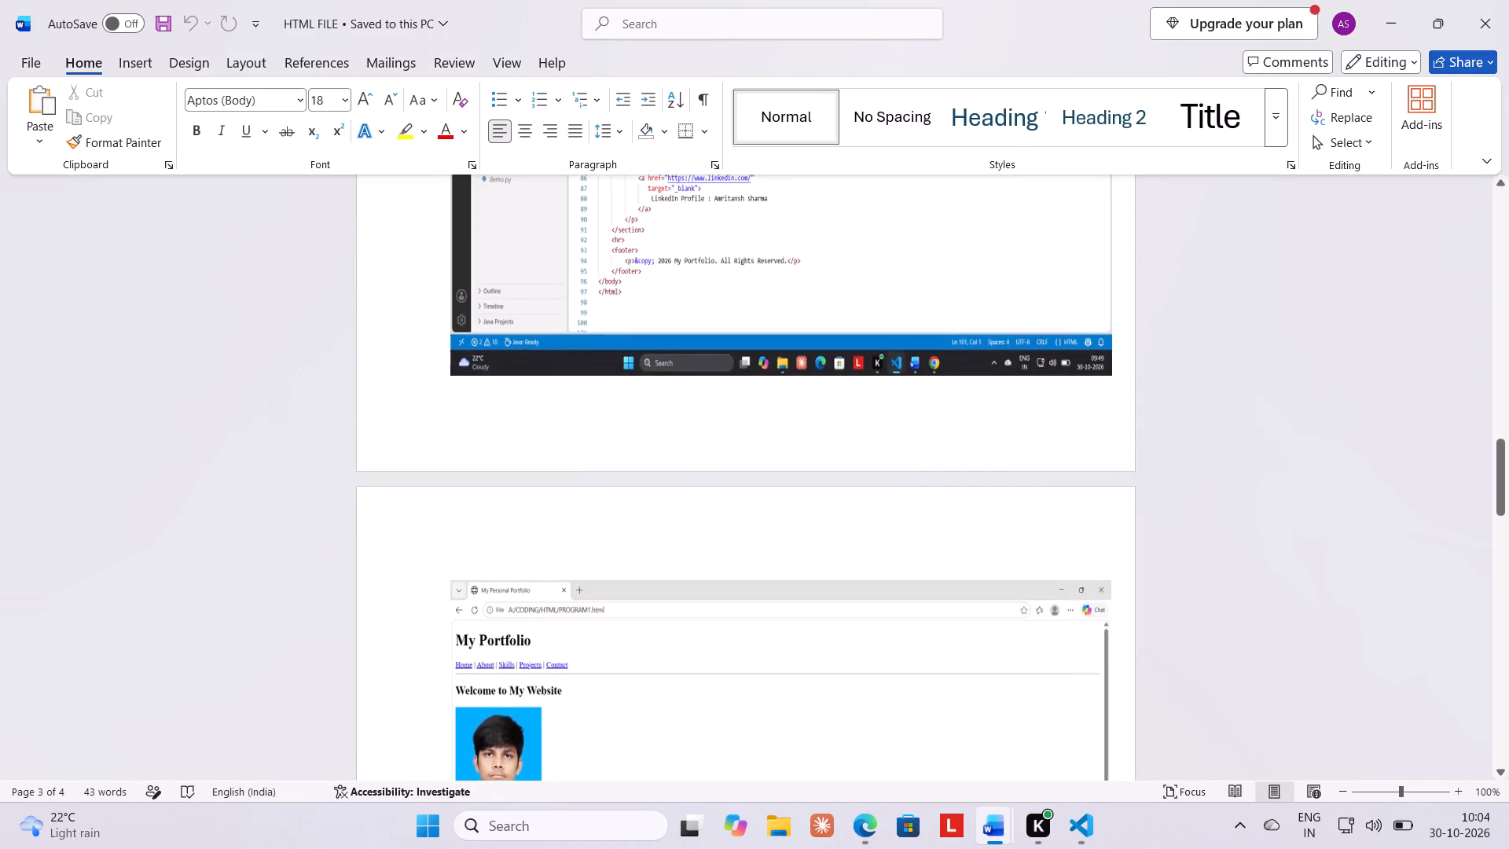
{"action": "scroll", "coordinate": [559, 423], "scroll_direction": "up", "scroll_amount": 7}
{"action": "scroll", "coordinate": [559, 423], "scroll_direction": "down", "scroll_amount": 2}
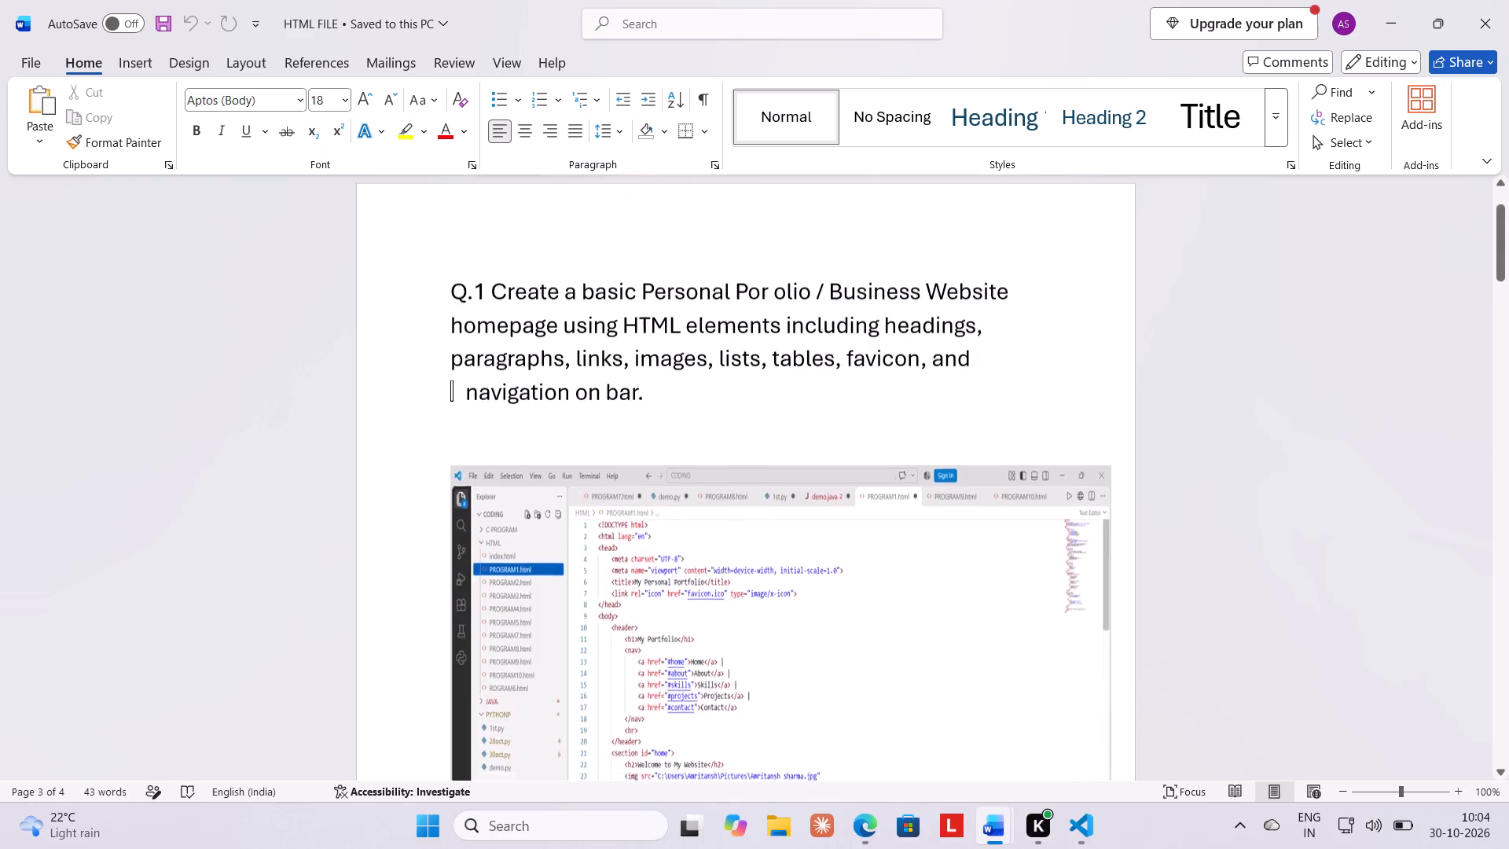
{"action": "scroll", "coordinate": [559, 423], "scroll_direction": "down", "scroll_amount": 8}
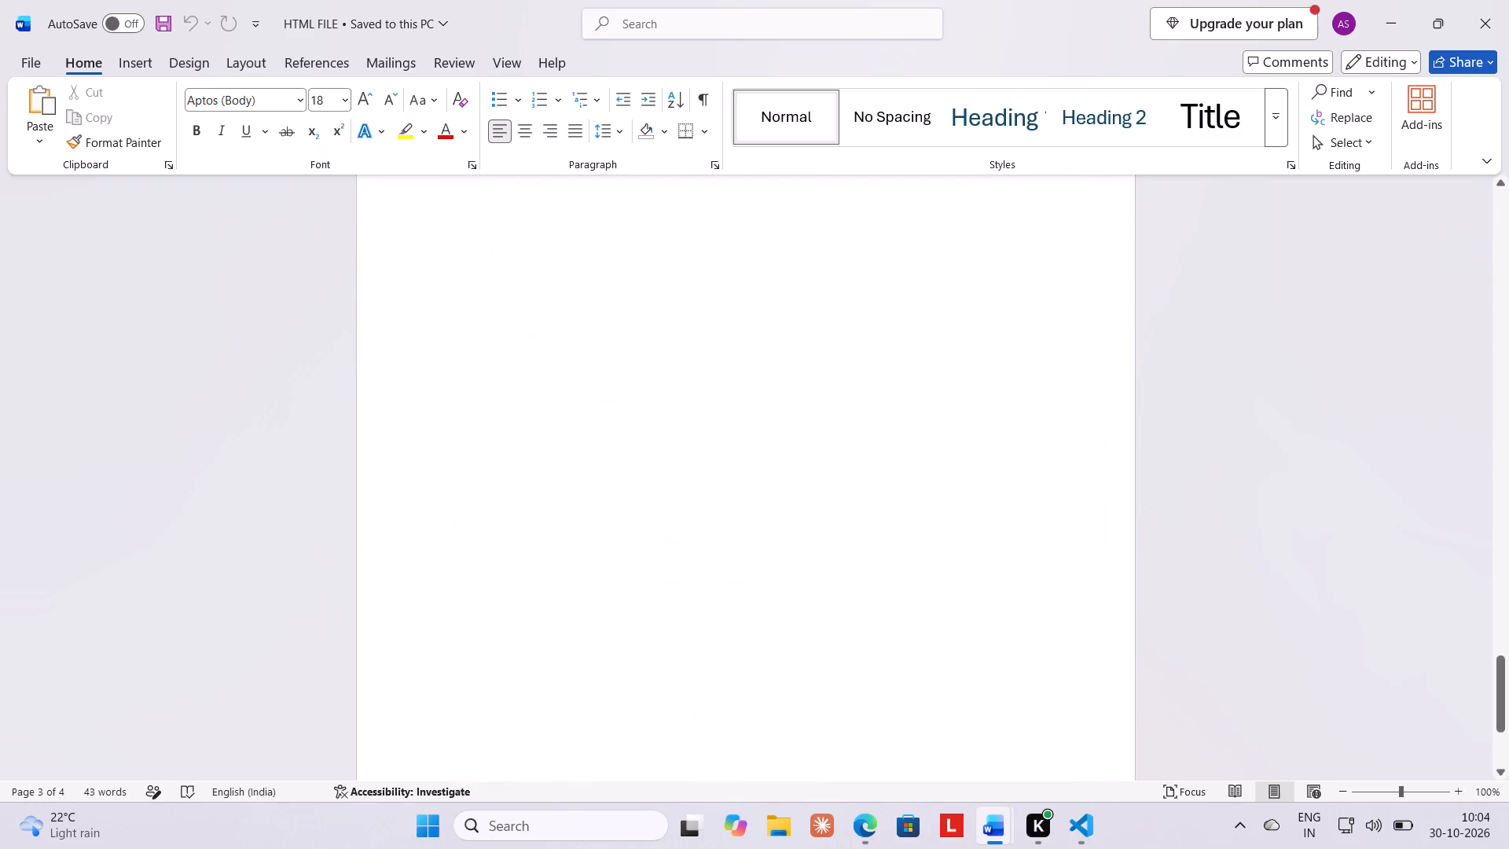
{"action": "scroll", "coordinate": [593, 352], "scroll_direction": "up", "scroll_amount": 1}
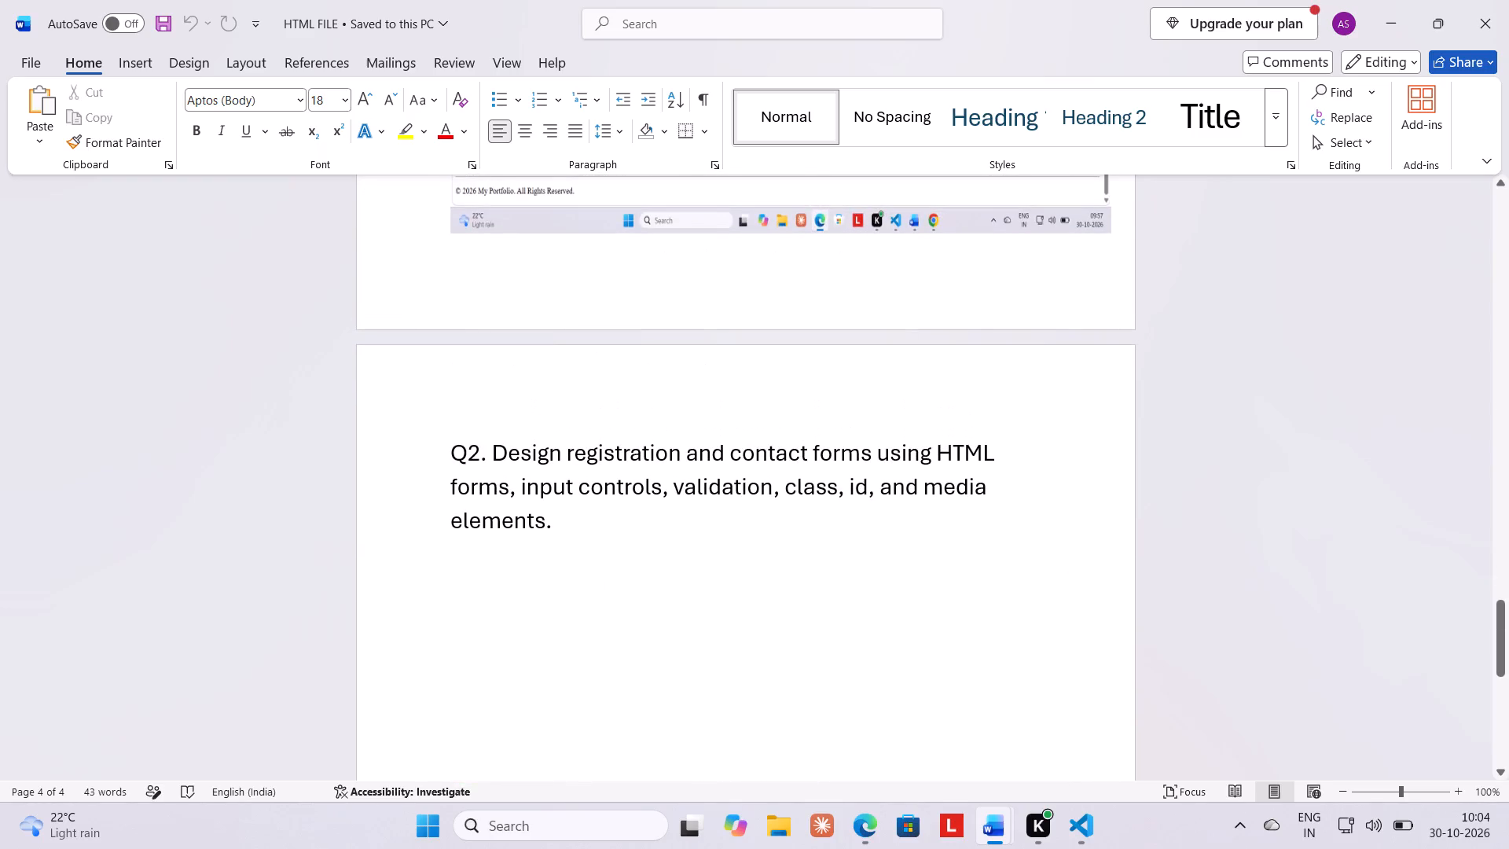
{"action": "left_click", "coordinate": [144, 61]}
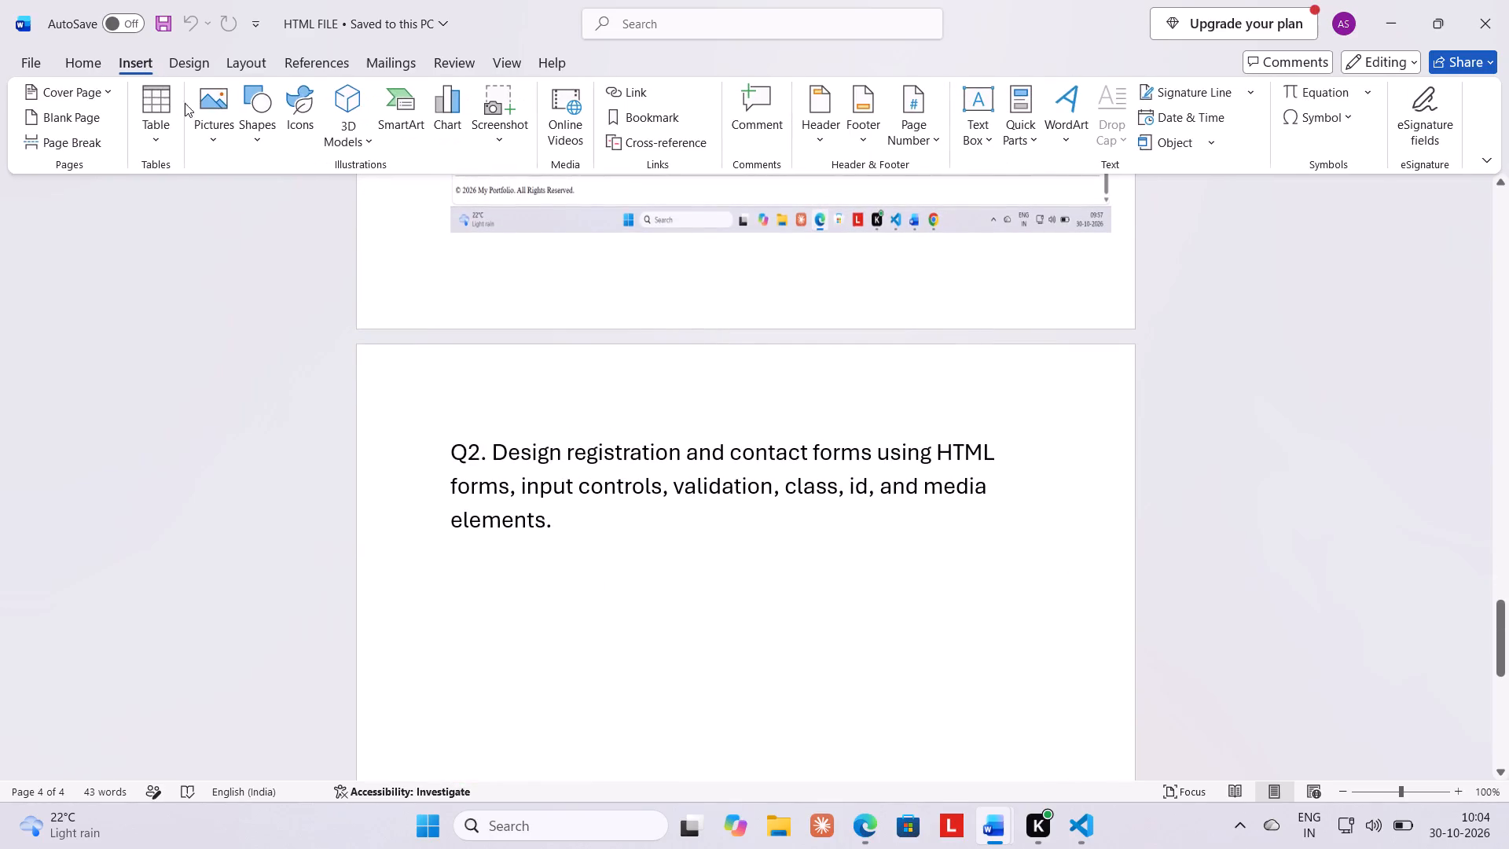
{"action": "left_click", "coordinate": [222, 119]}
{"action": "left_click", "coordinate": [267, 197]}
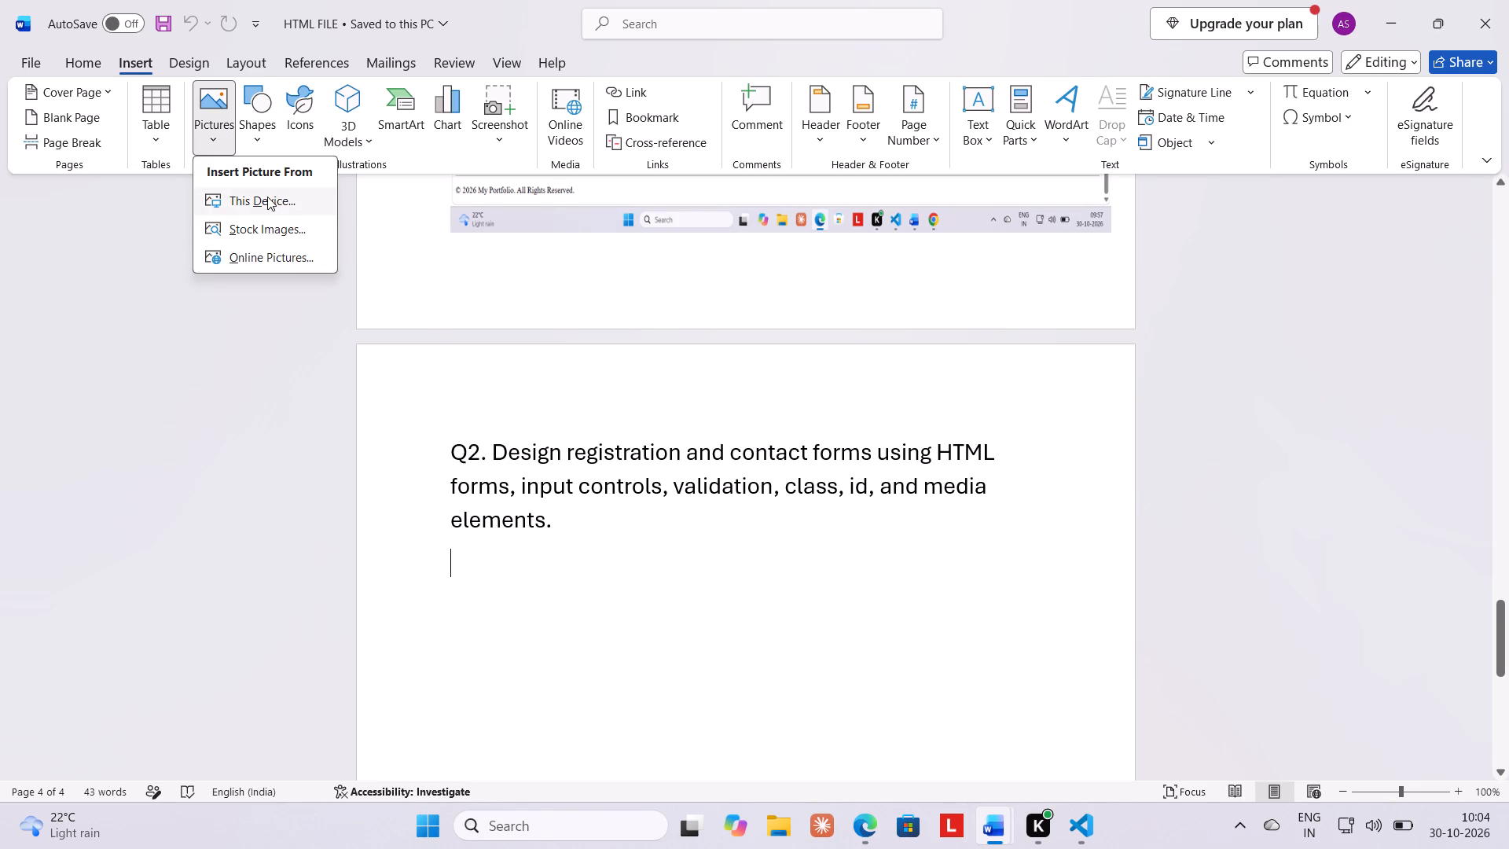
{"action": "double_click", "coordinate": [206, 155]}
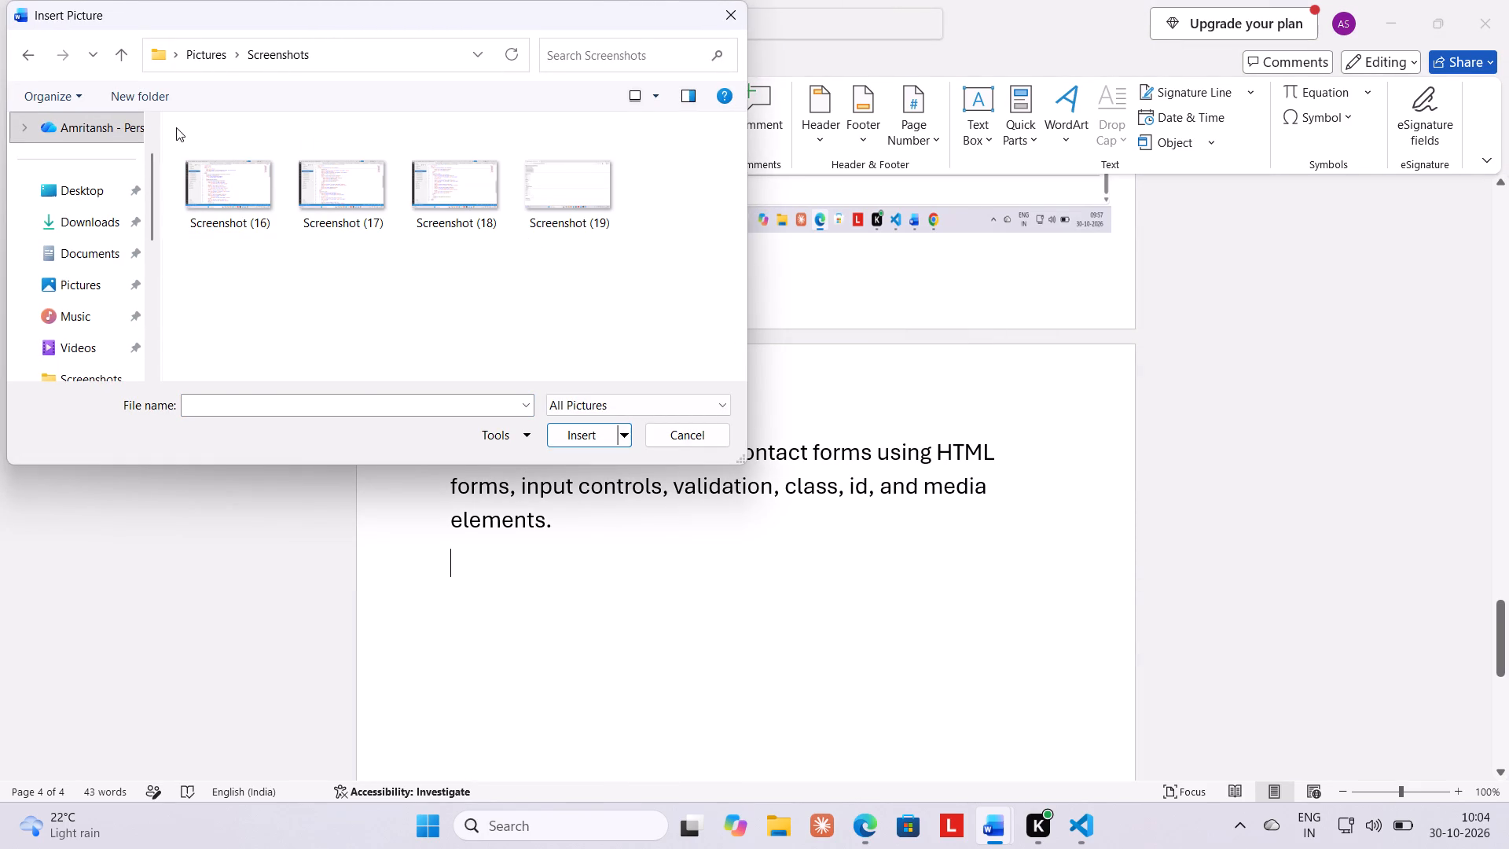
{"action": "left_click_drag", "start_coordinate": [174, 126], "coordinate": [611, 230]}
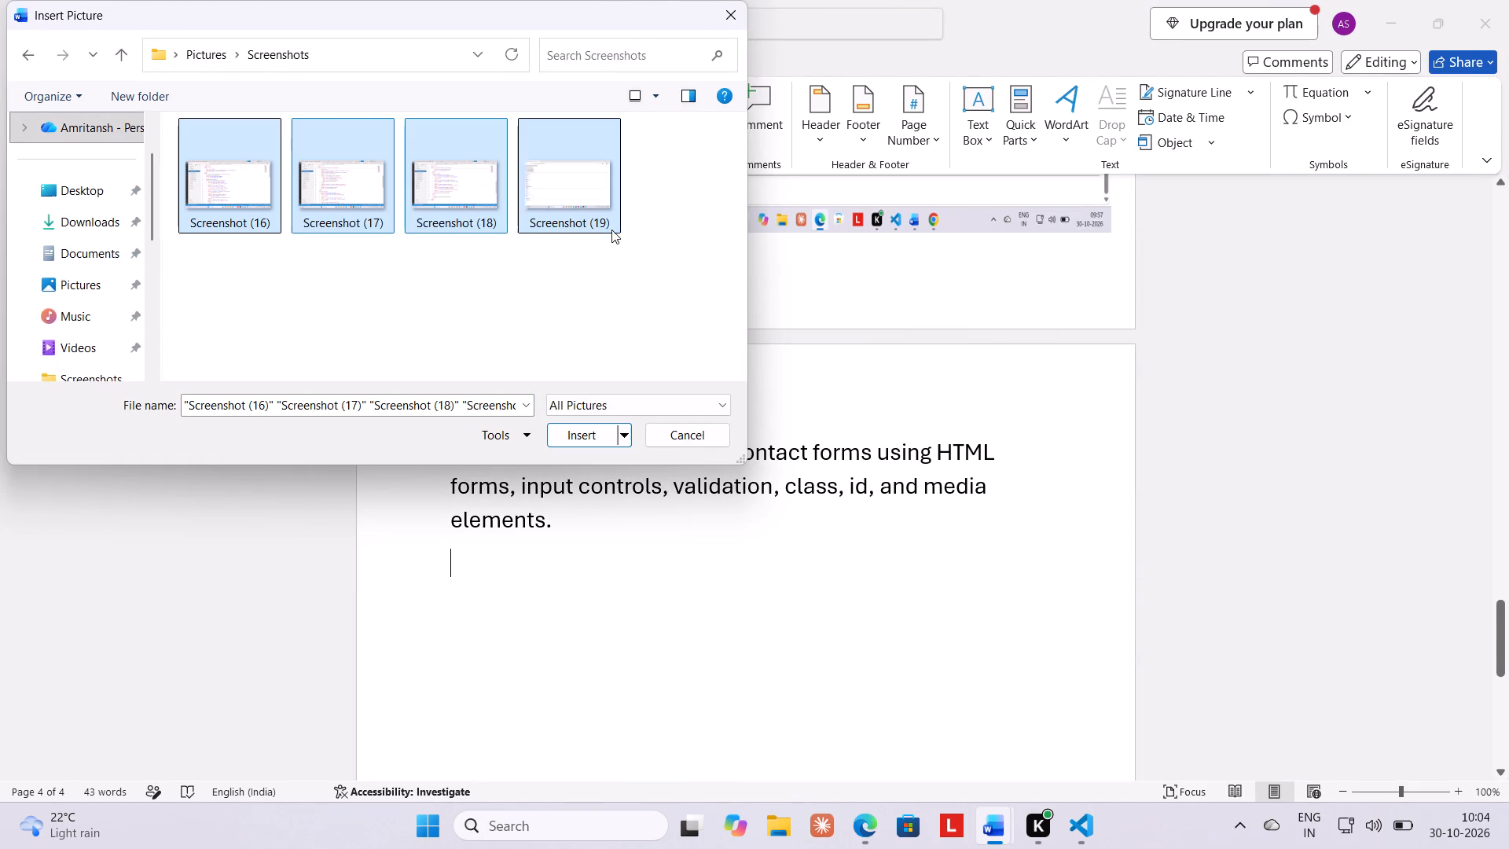
{"action": "left_click", "coordinate": [589, 435]}
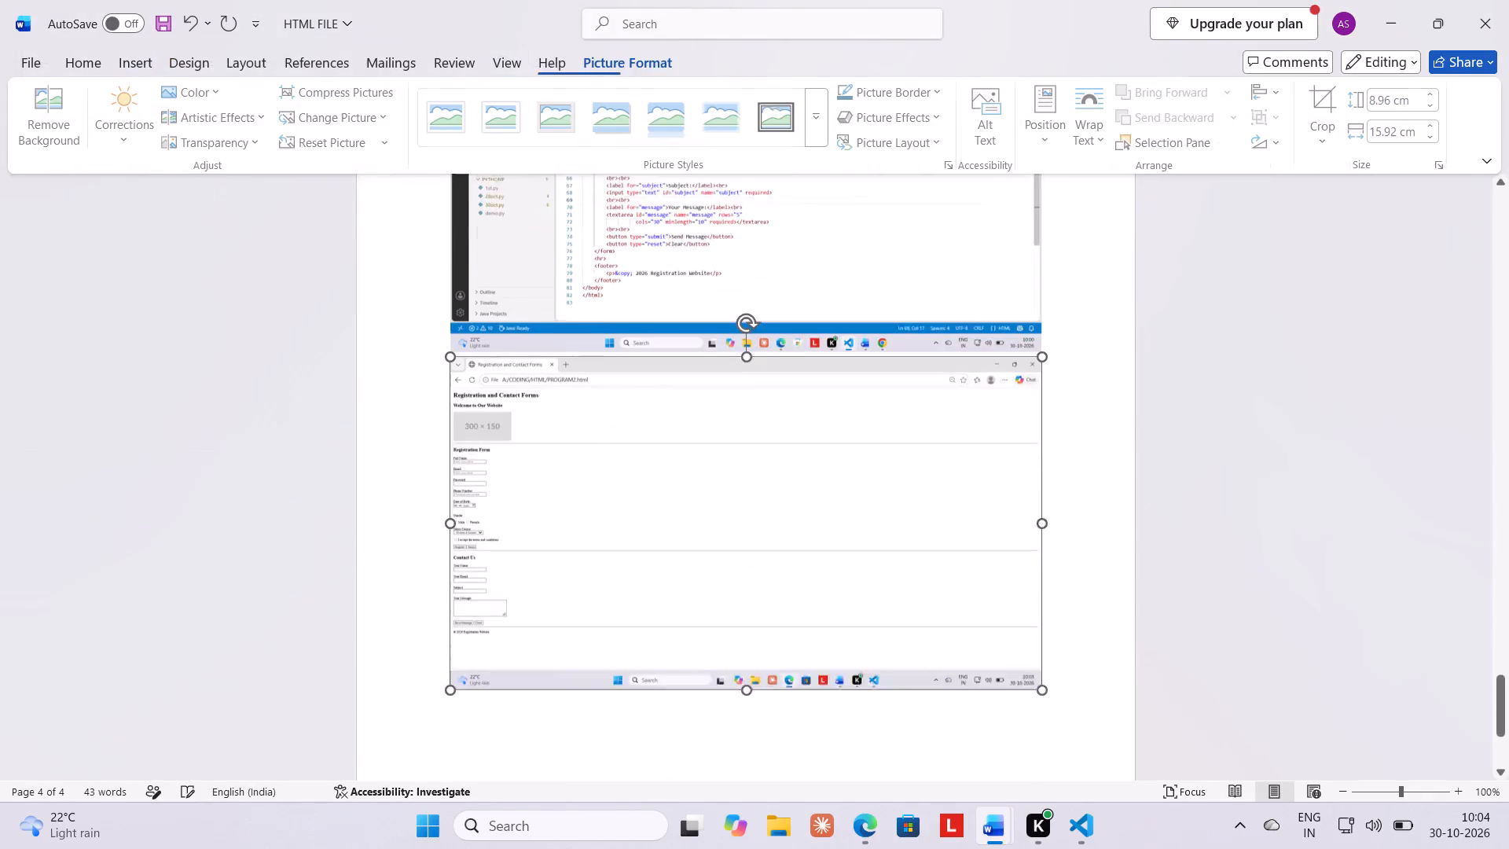
Review the inserted screenshots under Q2 and the Q1 images on the preceding pages.
{"action": "scroll", "coordinate": [796, 467], "scroll_direction": "down", "scroll_amount": 3}
{"action": "scroll", "coordinate": [796, 467], "scroll_direction": "up", "scroll_amount": 8}
{"action": "scroll", "coordinate": [796, 467], "scroll_direction": "down", "scroll_amount": 8}
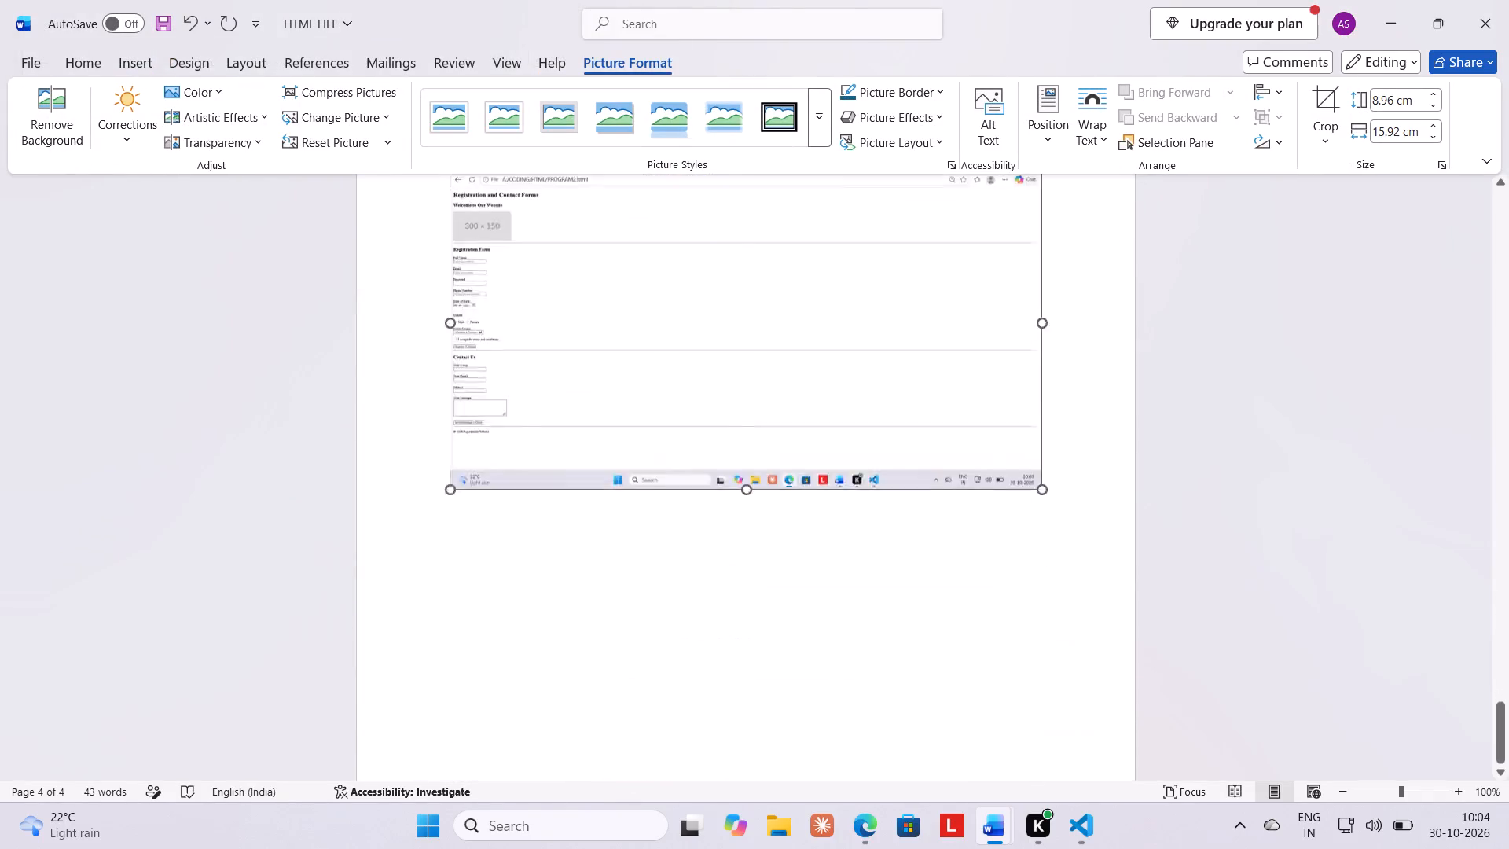
{"action": "scroll", "coordinate": [796, 467], "scroll_direction": "down", "scroll_amount": 1}
{"action": "scroll", "coordinate": [796, 467], "scroll_direction": "up", "scroll_amount": 8}
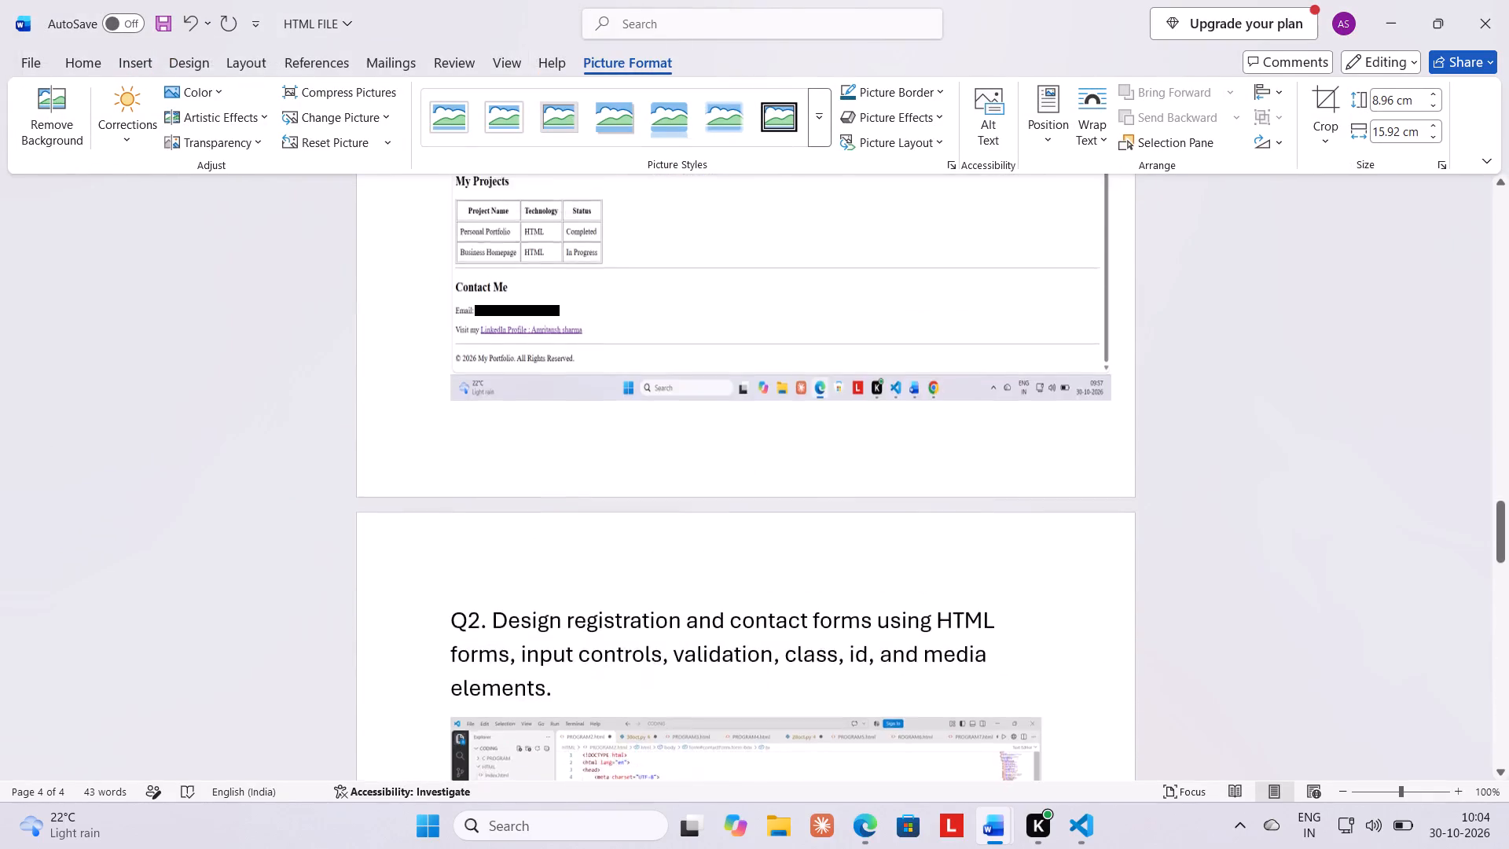
{"action": "scroll", "coordinate": [796, 467], "scroll_direction": "up", "scroll_amount": 2}
{"action": "scroll", "coordinate": [796, 467], "scroll_direction": "down", "scroll_amount": 2}
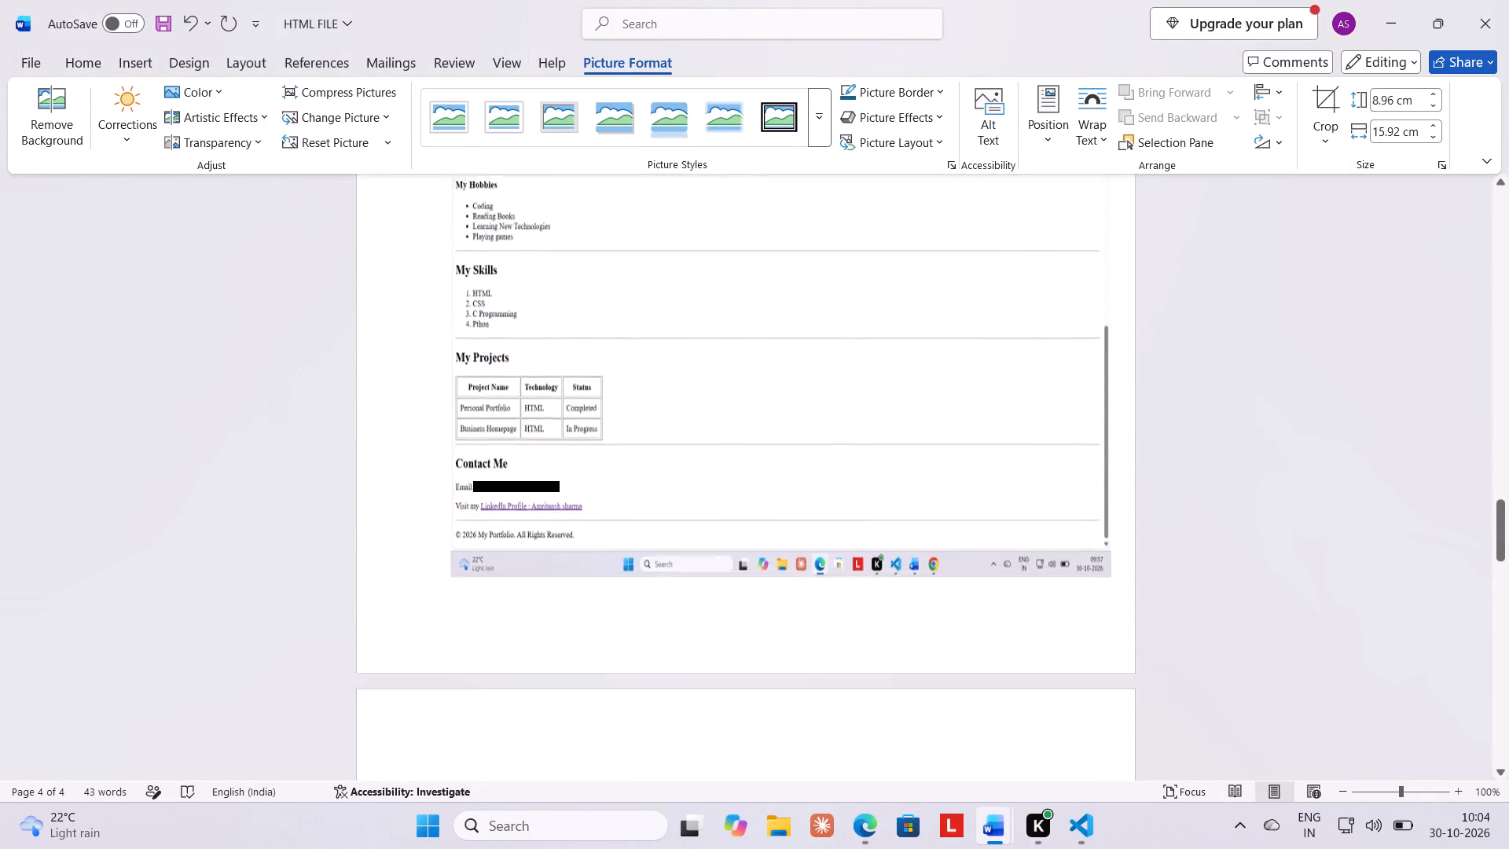
Review the document pages from the Q2 question back to the Q1 question and its code and output screenshots.
{"action": "scroll", "coordinate": [796, 467], "scroll_direction": "down", "scroll_amount": 3}
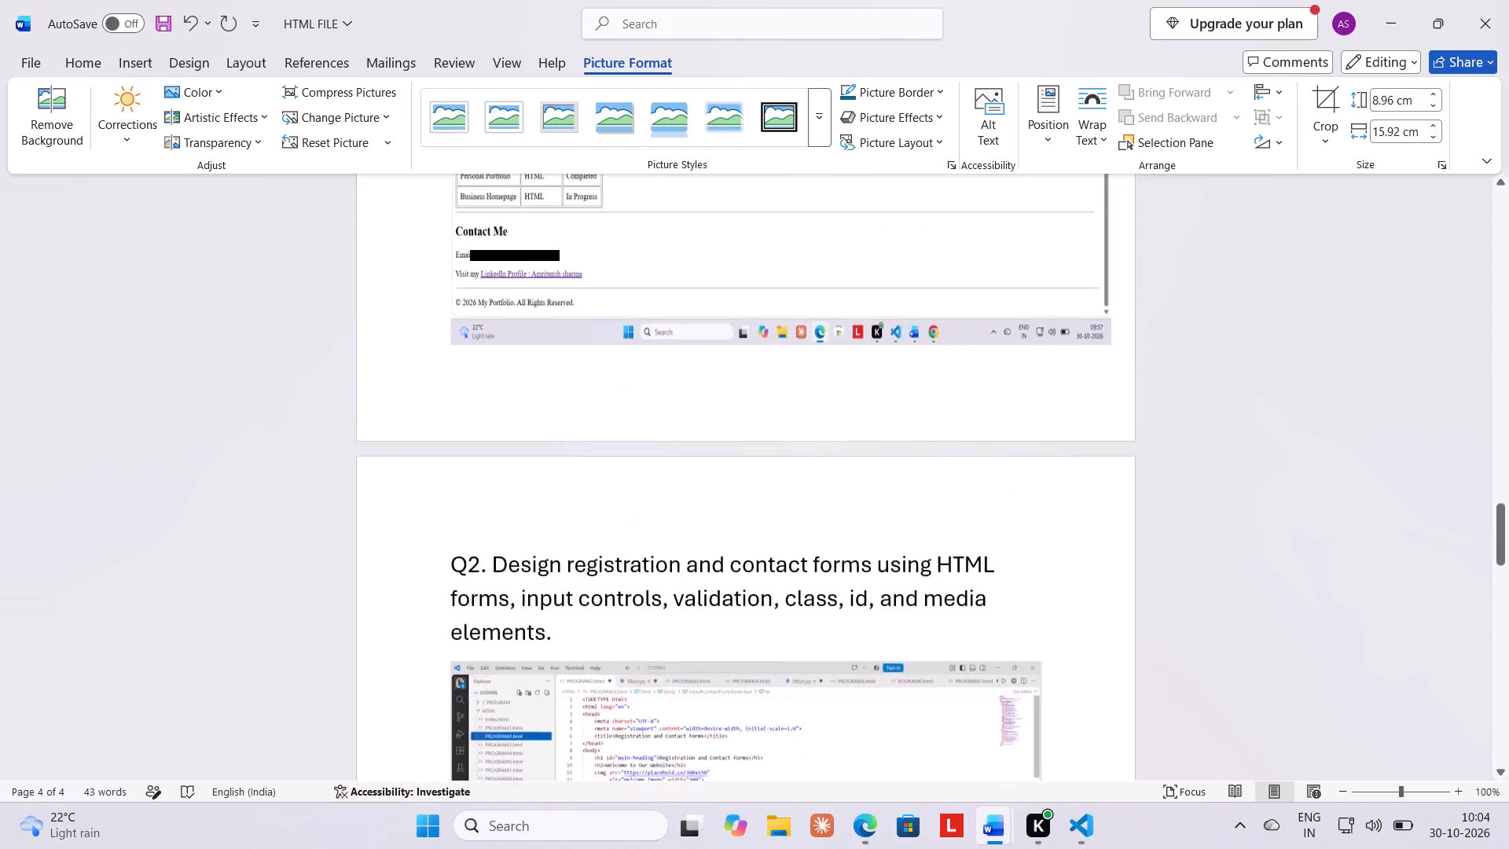
{"action": "scroll", "coordinate": [796, 467], "scroll_direction": "down", "scroll_amount": 1}
{"action": "scroll", "coordinate": [796, 467], "scroll_direction": "up", "scroll_amount": 5}
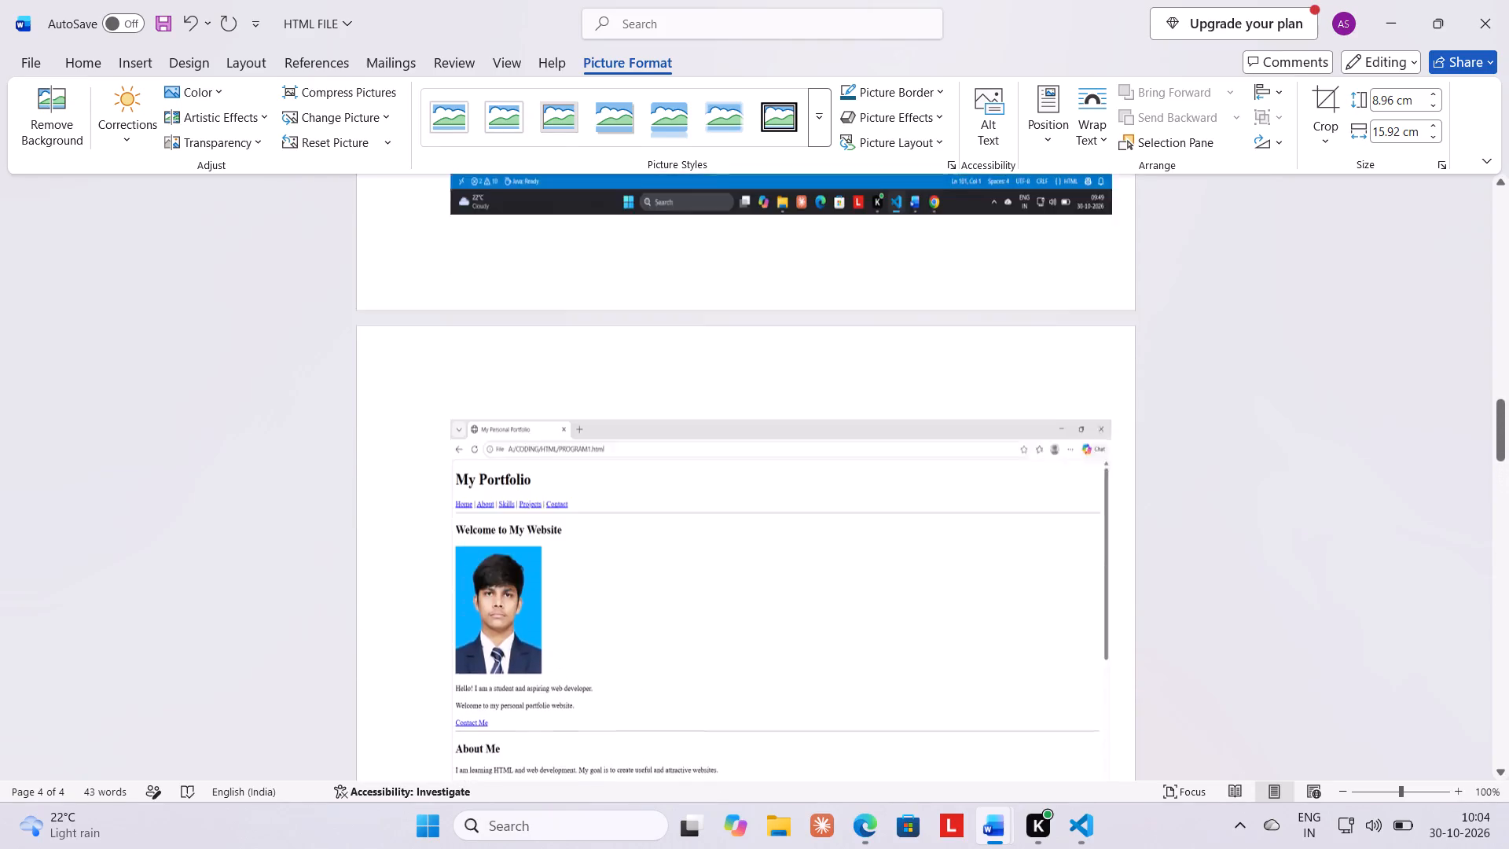
{"action": "scroll", "coordinate": [796, 467], "scroll_direction": "up", "scroll_amount": 13}
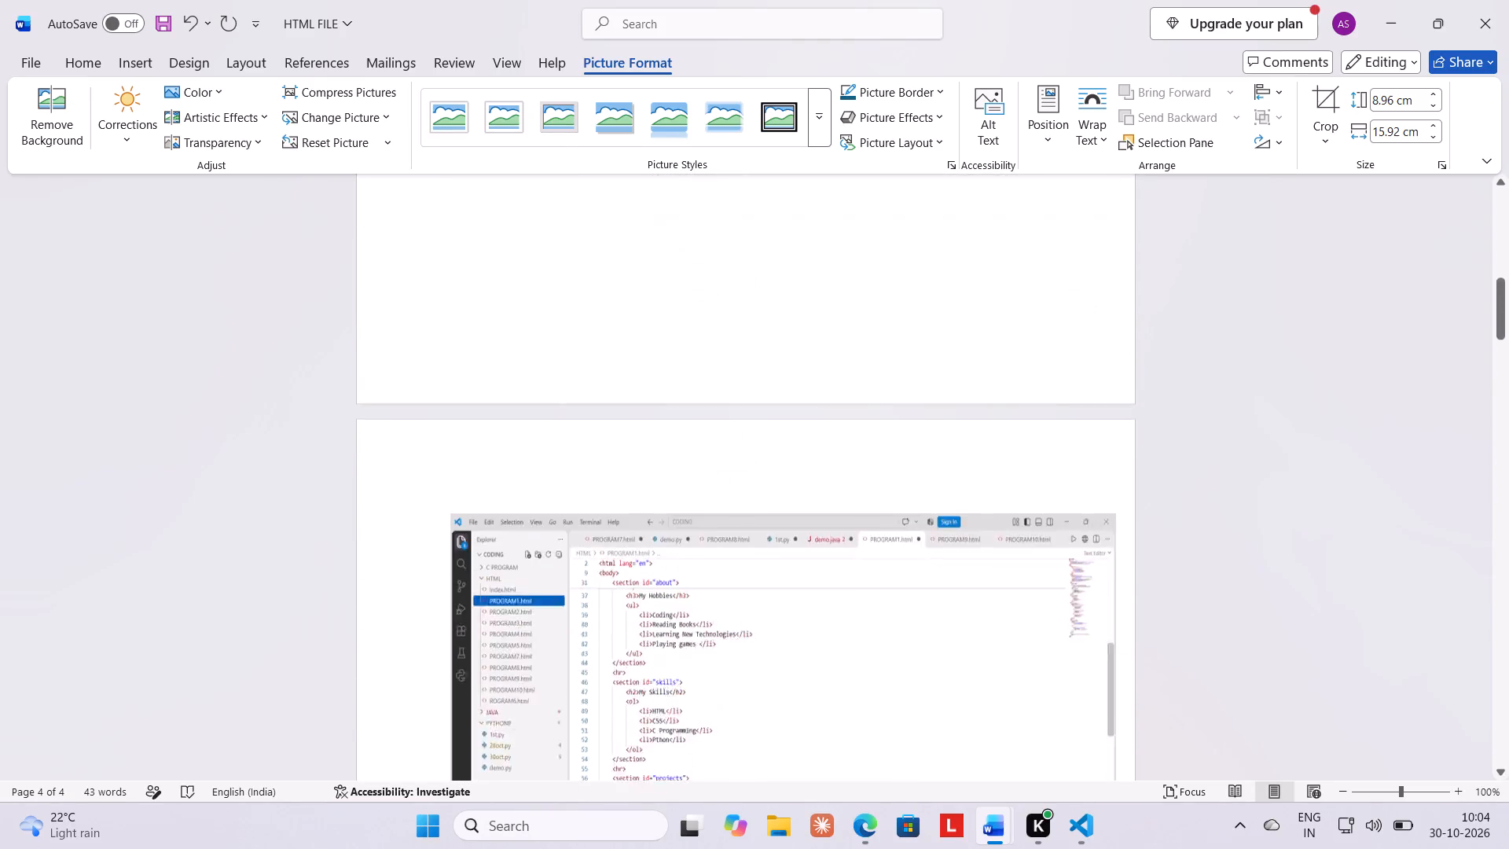
{"action": "scroll", "coordinate": [796, 467], "scroll_direction": "up", "scroll_amount": 14}
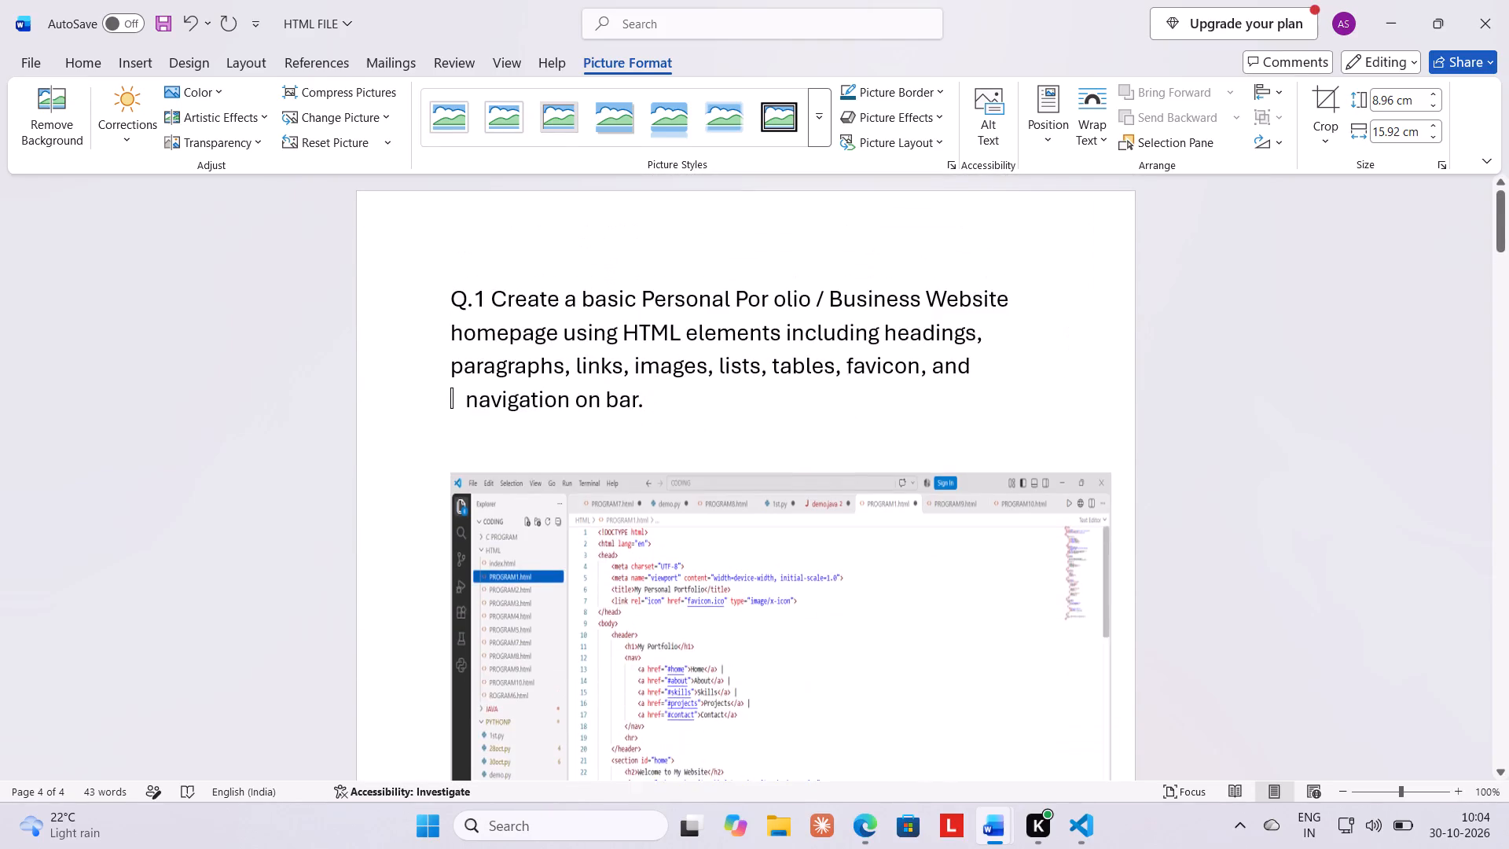
{"action": "scroll", "coordinate": [681, 501], "scroll_direction": "down", "scroll_amount": 6}
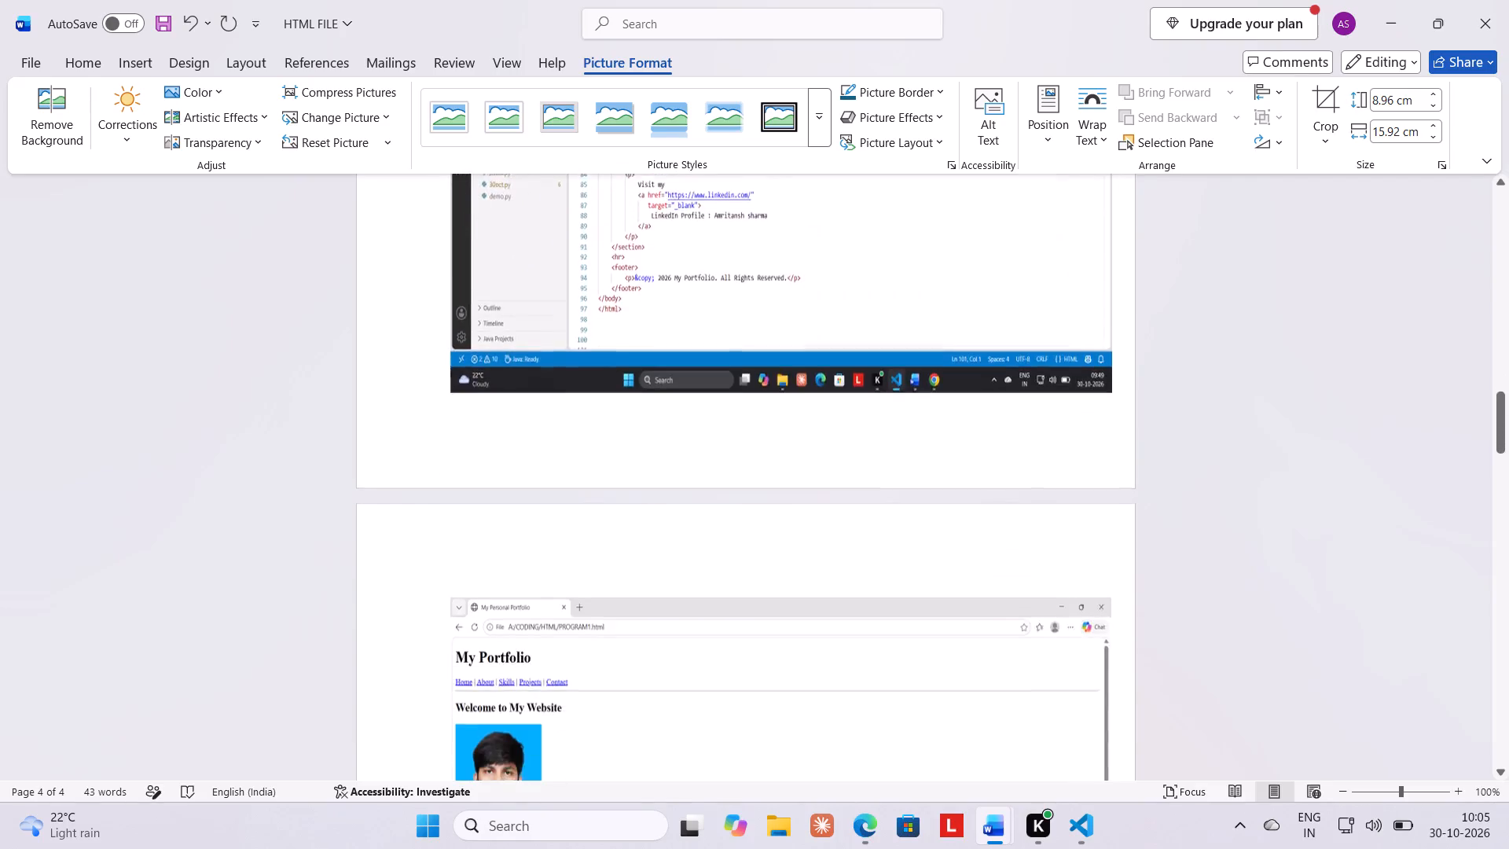
{"action": "scroll", "coordinate": [681, 501], "scroll_direction": "down", "scroll_amount": 3}
Add the line "OUTPUT :-" after the last Q1 code screenshot, ahead of the My Portfolio page screenshots.
{"action": "left_click", "coordinate": [571, 233]}
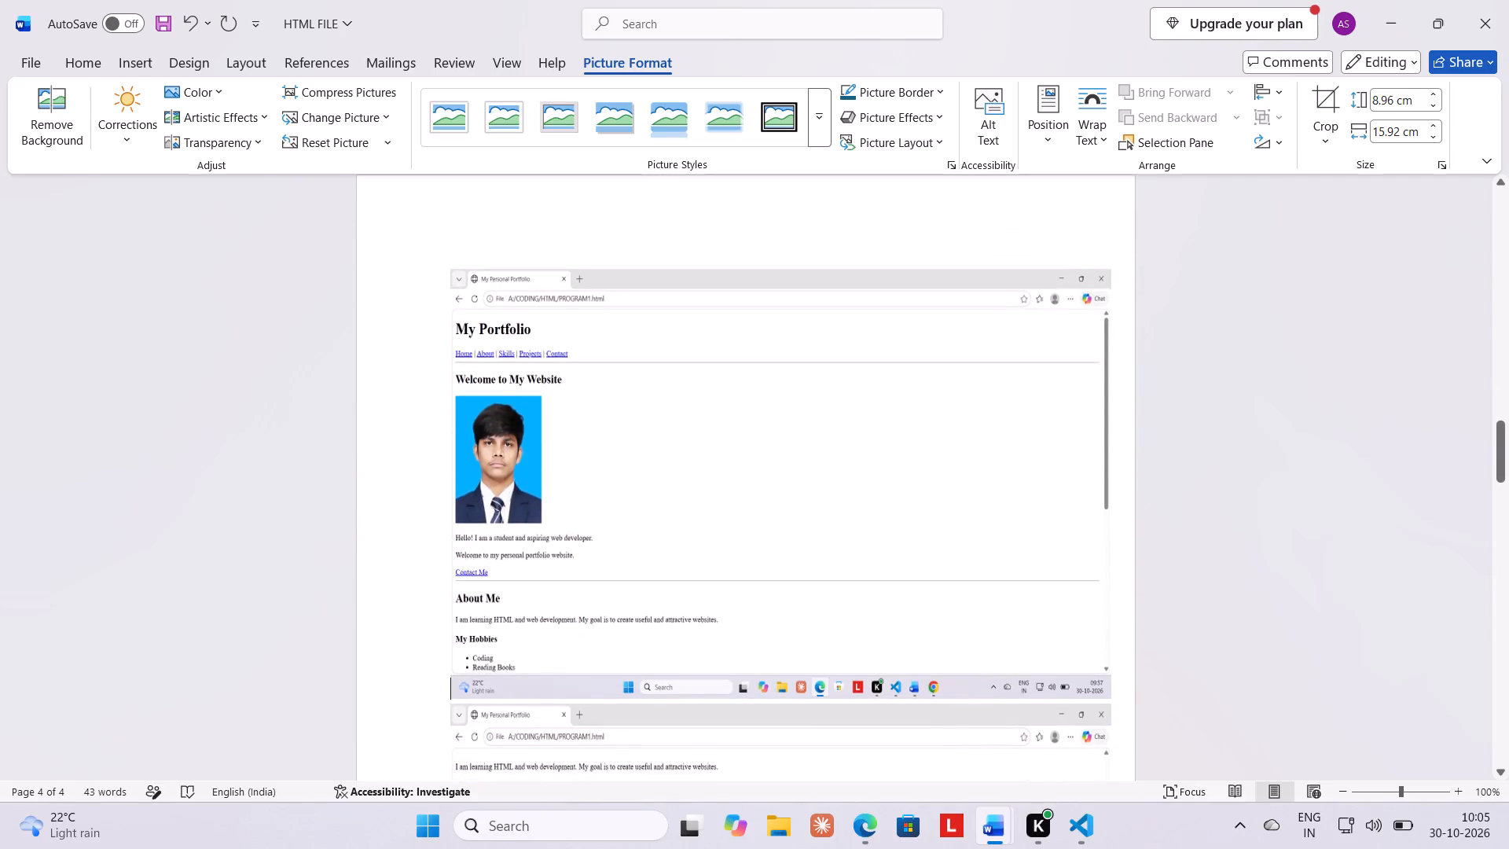
{"action": "scroll", "coordinate": [571, 233], "scroll_direction": "down", "scroll_amount": 2}
{"action": "scroll", "coordinate": [571, 233], "scroll_direction": "up", "scroll_amount": 2}
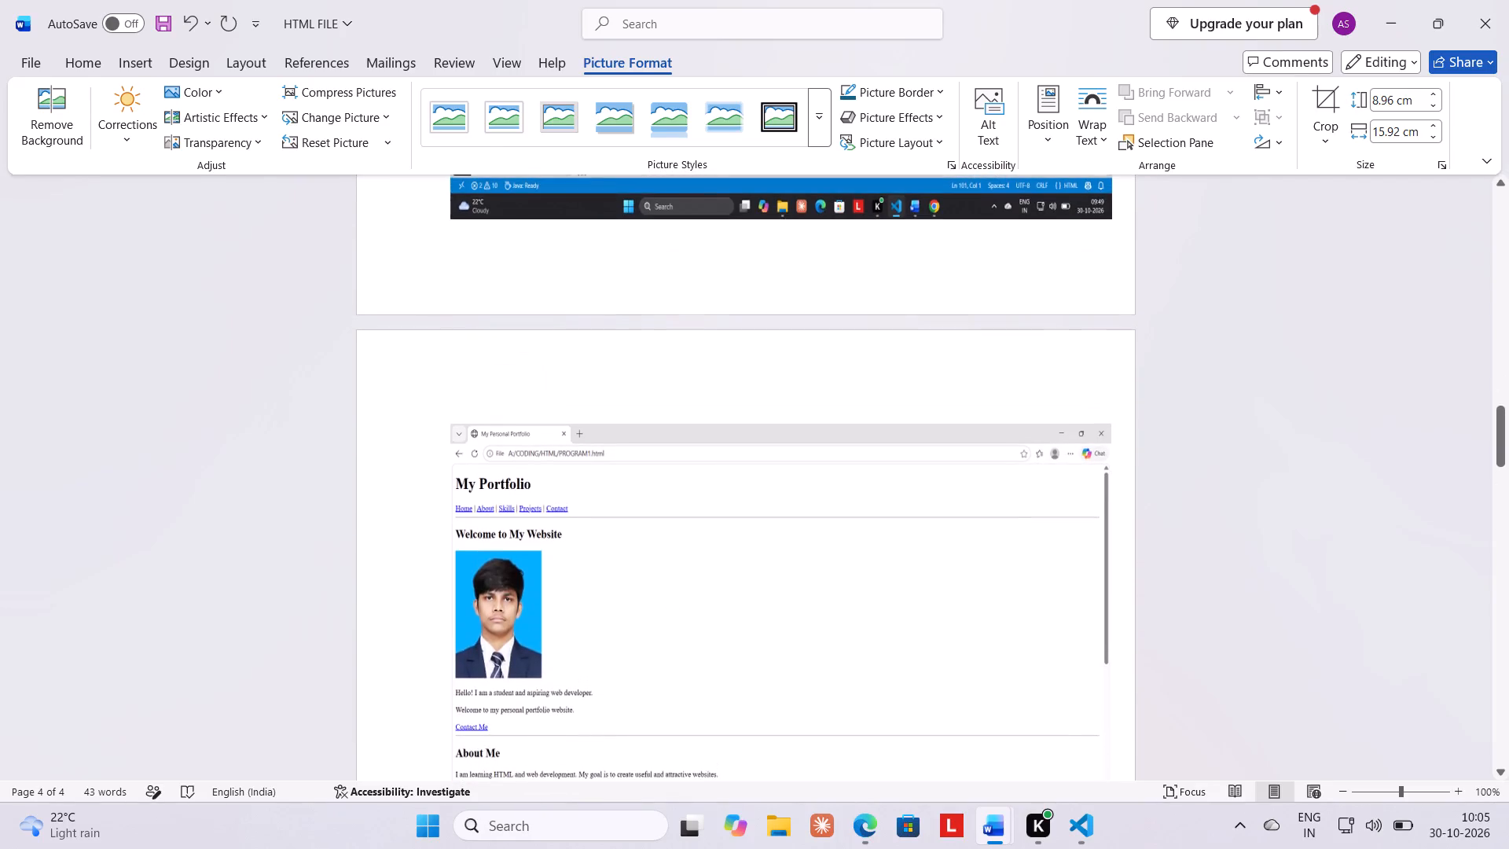
{"action": "left_click", "coordinate": [474, 393]}
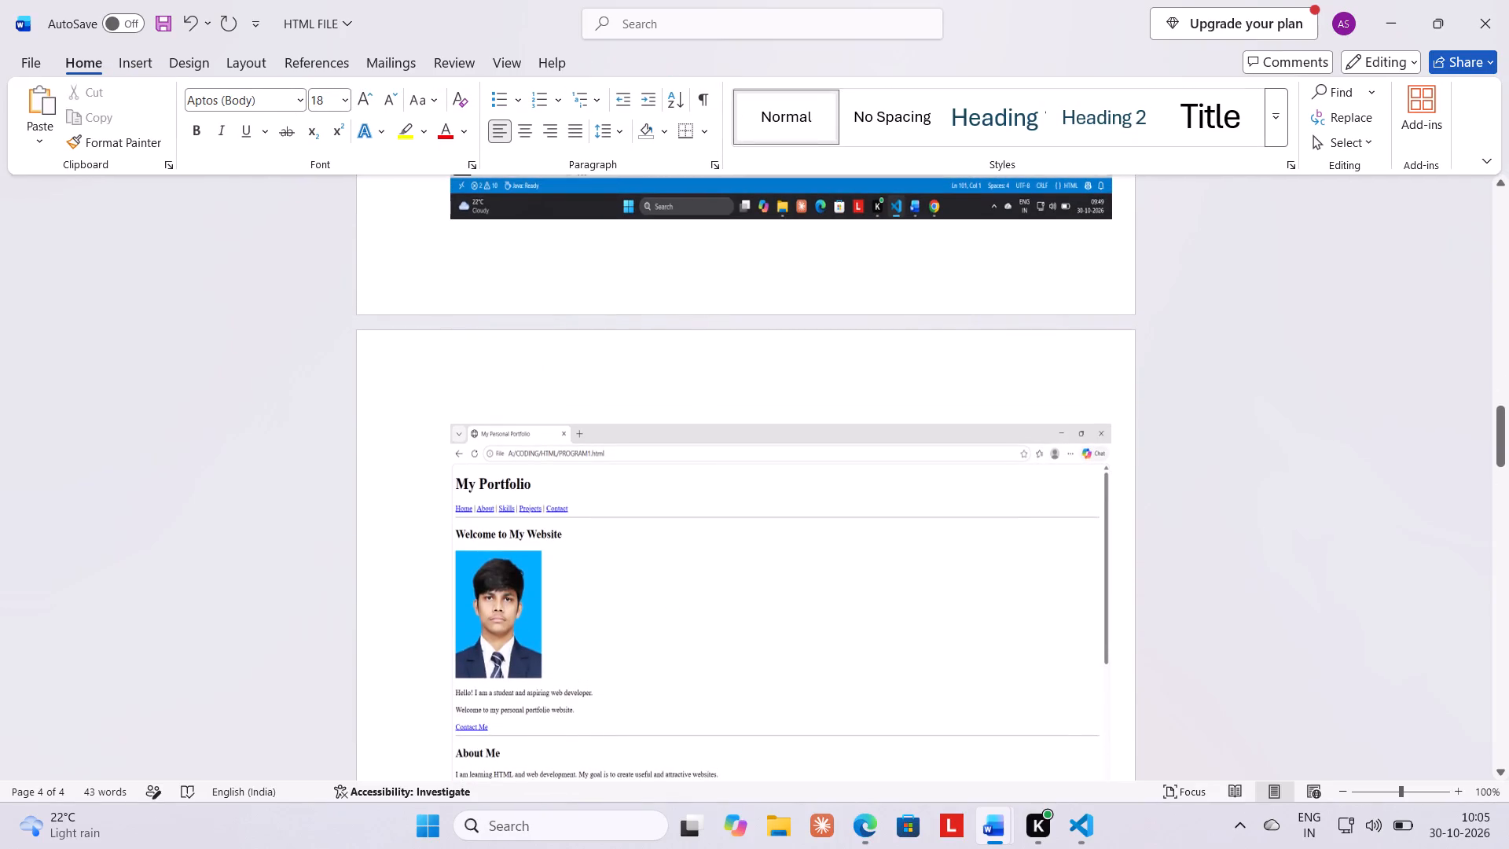
{"action": "left_click", "coordinate": [1115, 219]}
{"action": "key", "text": "Return"}
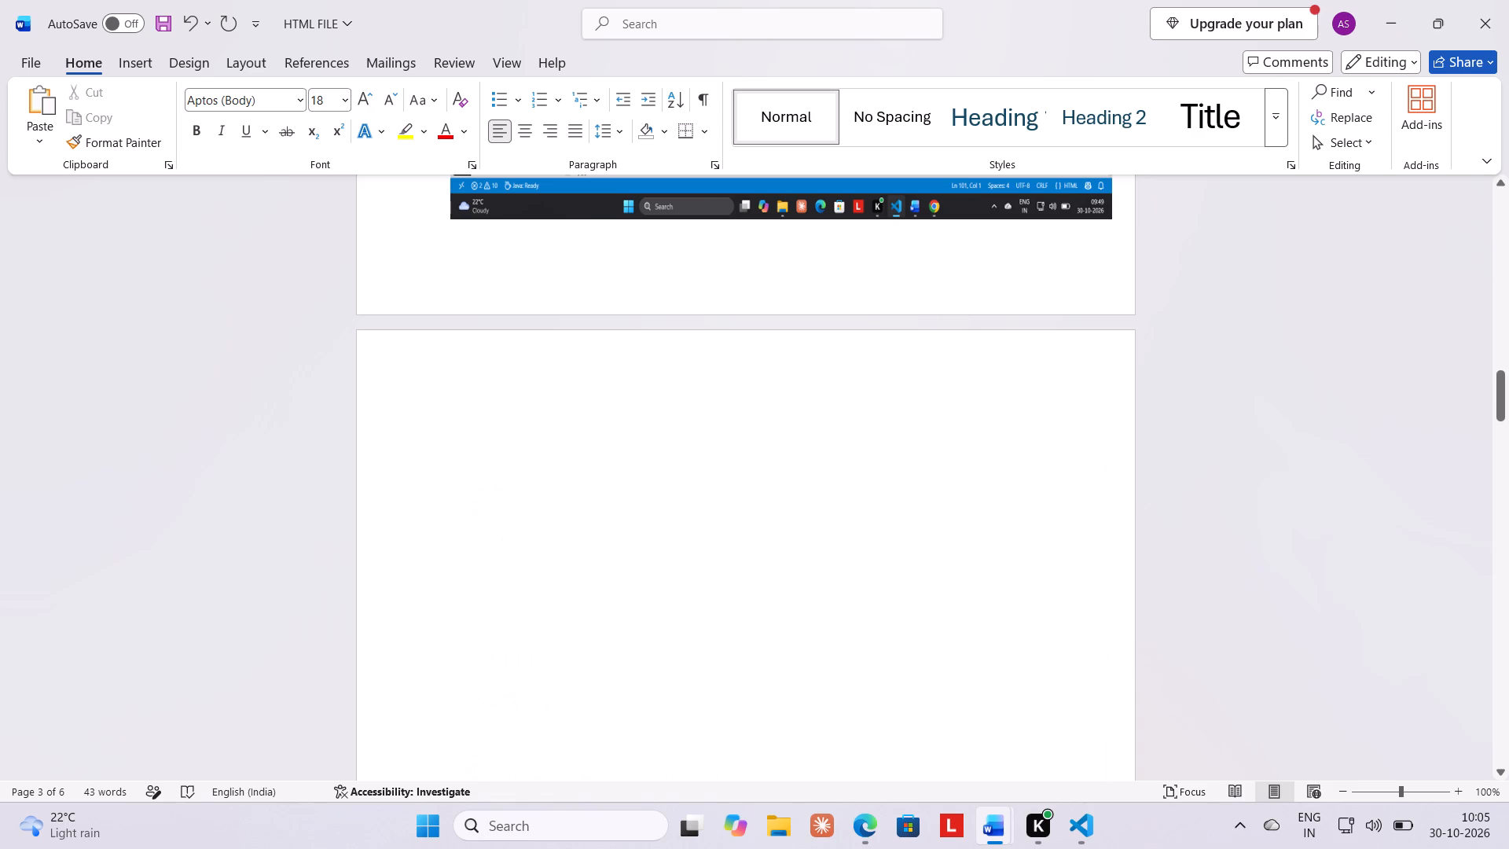
{"action": "type", "text": "OUTPUT"}
{"action": "key", "text": "space"}
{"action": "type", "text": ":"}
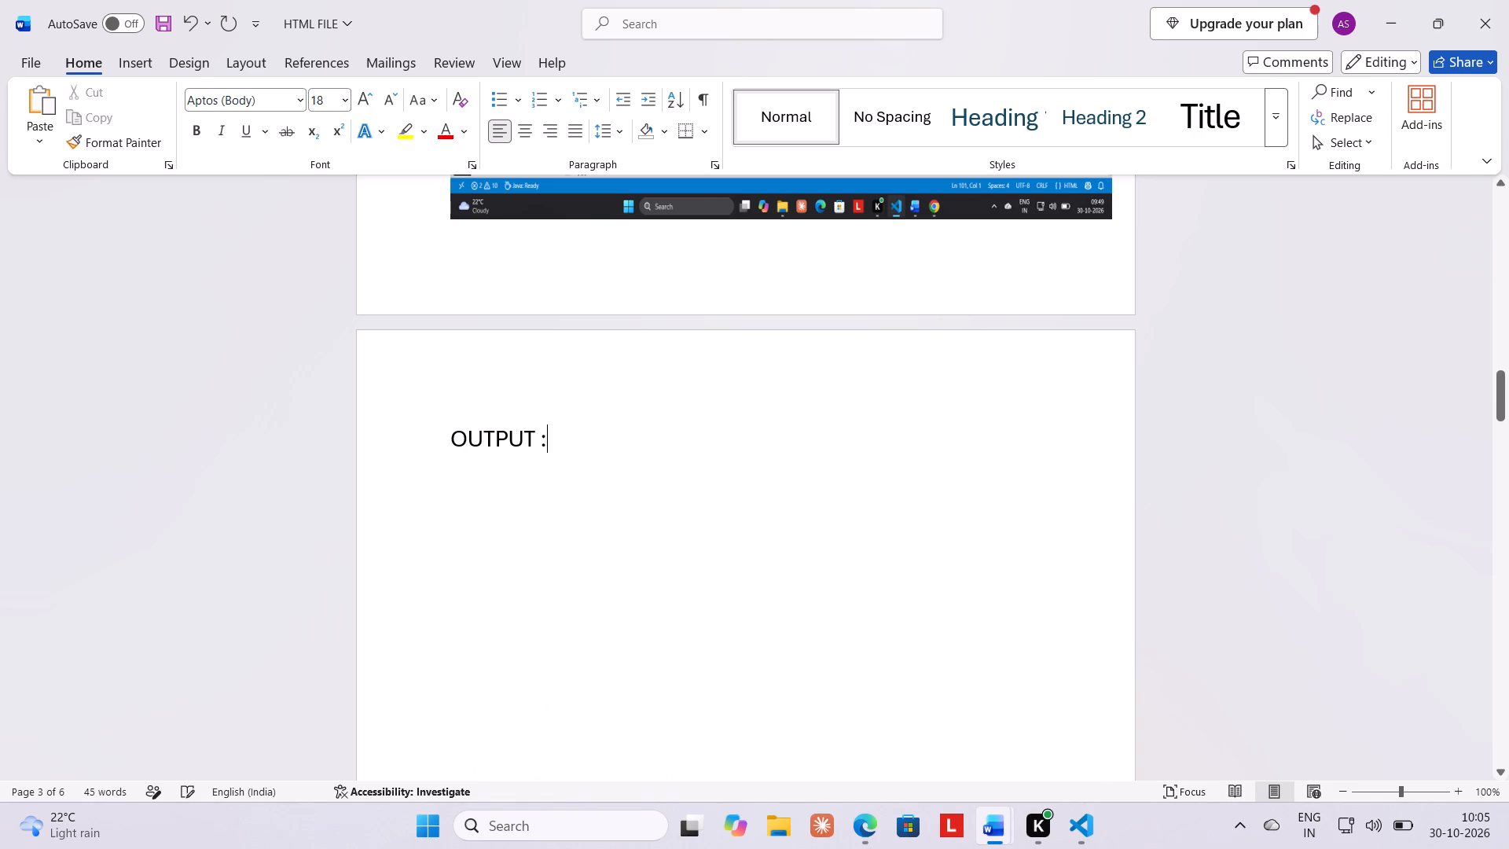
{"action": "key", "text": "minus"}
Make the "OUTPUT :-" line bold, keeping it at font size 18.
{"action": "double_click", "coordinate": [597, 476]}
{"action": "double_click", "coordinate": [597, 476]}
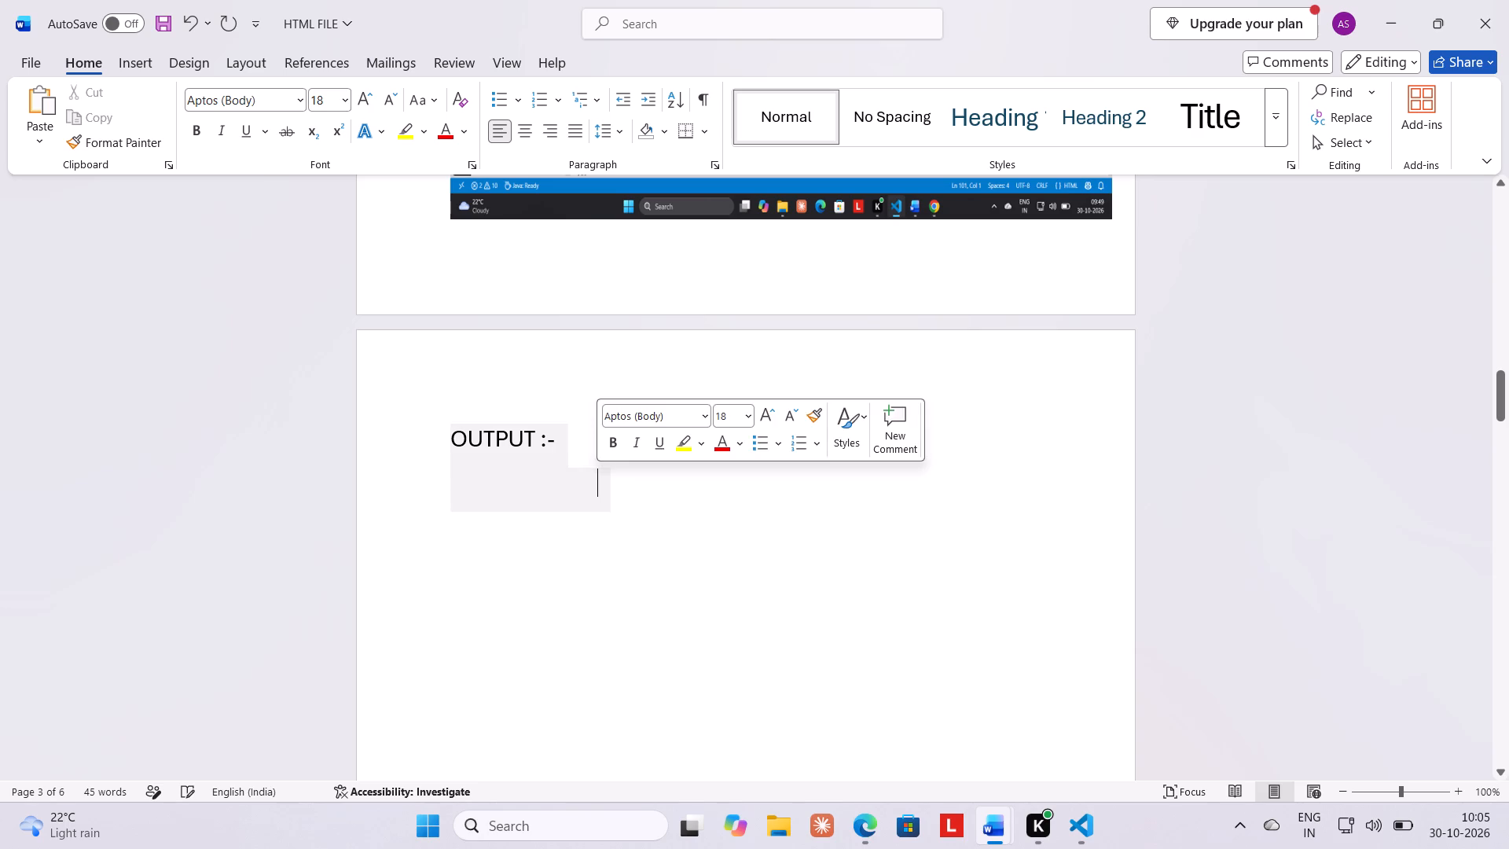
{"action": "triple_click", "coordinate": [547, 440]}
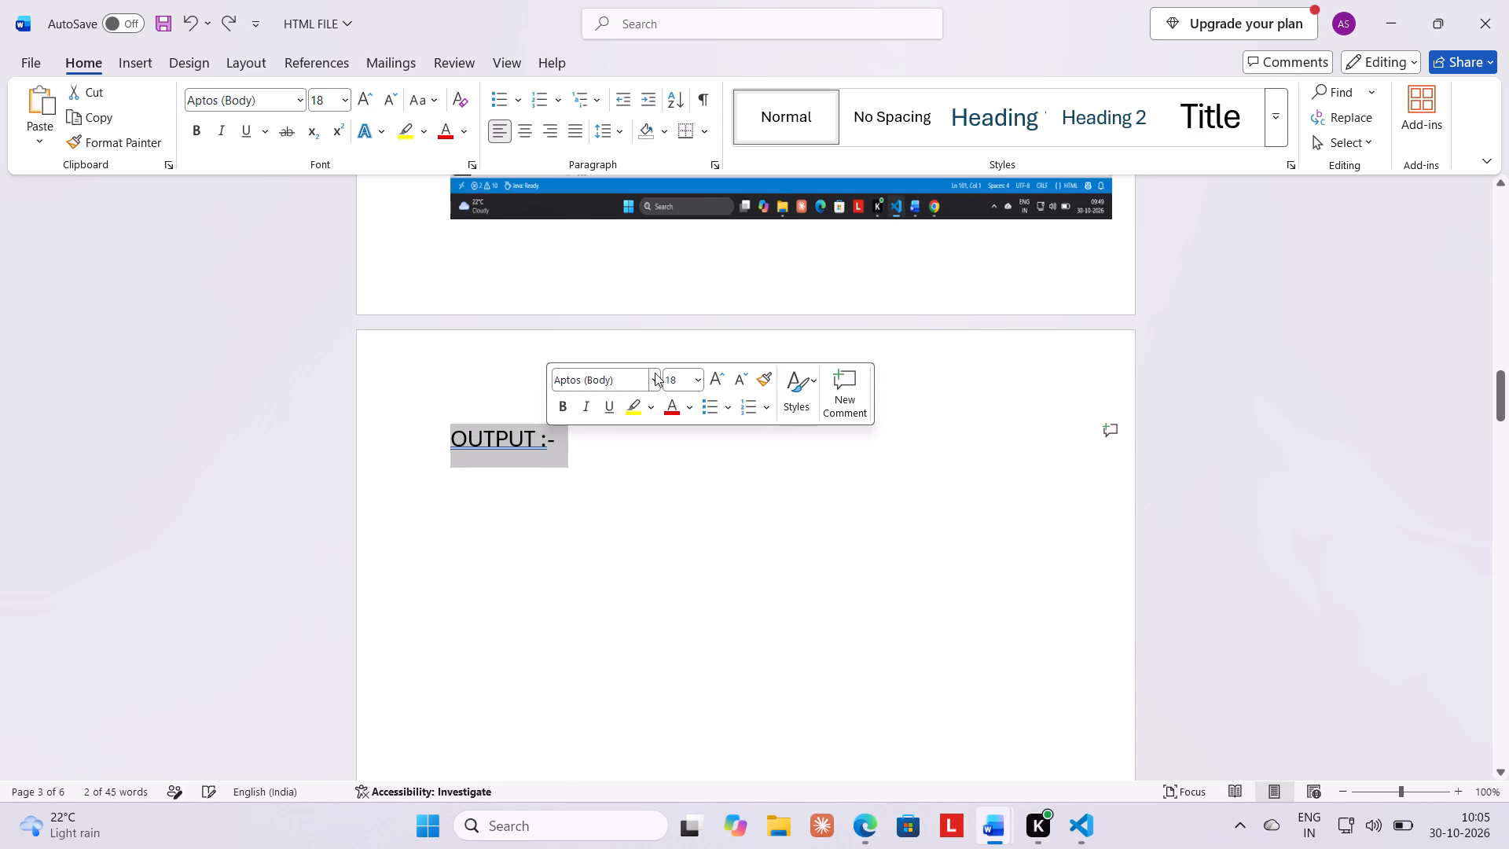
{"action": "left_click", "coordinate": [696, 384]}
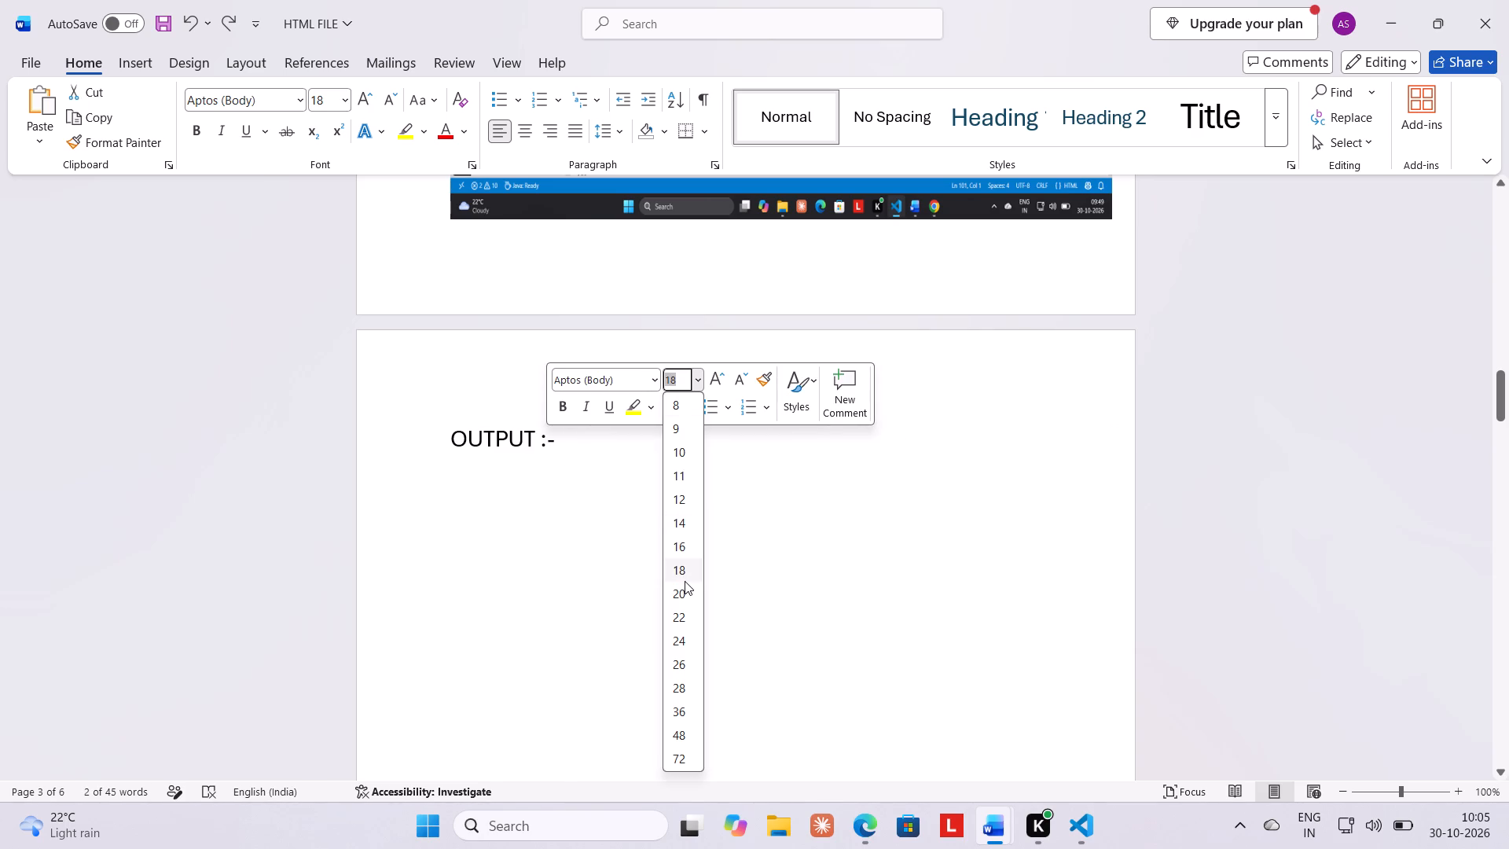
{"action": "left_click", "coordinate": [685, 579]}
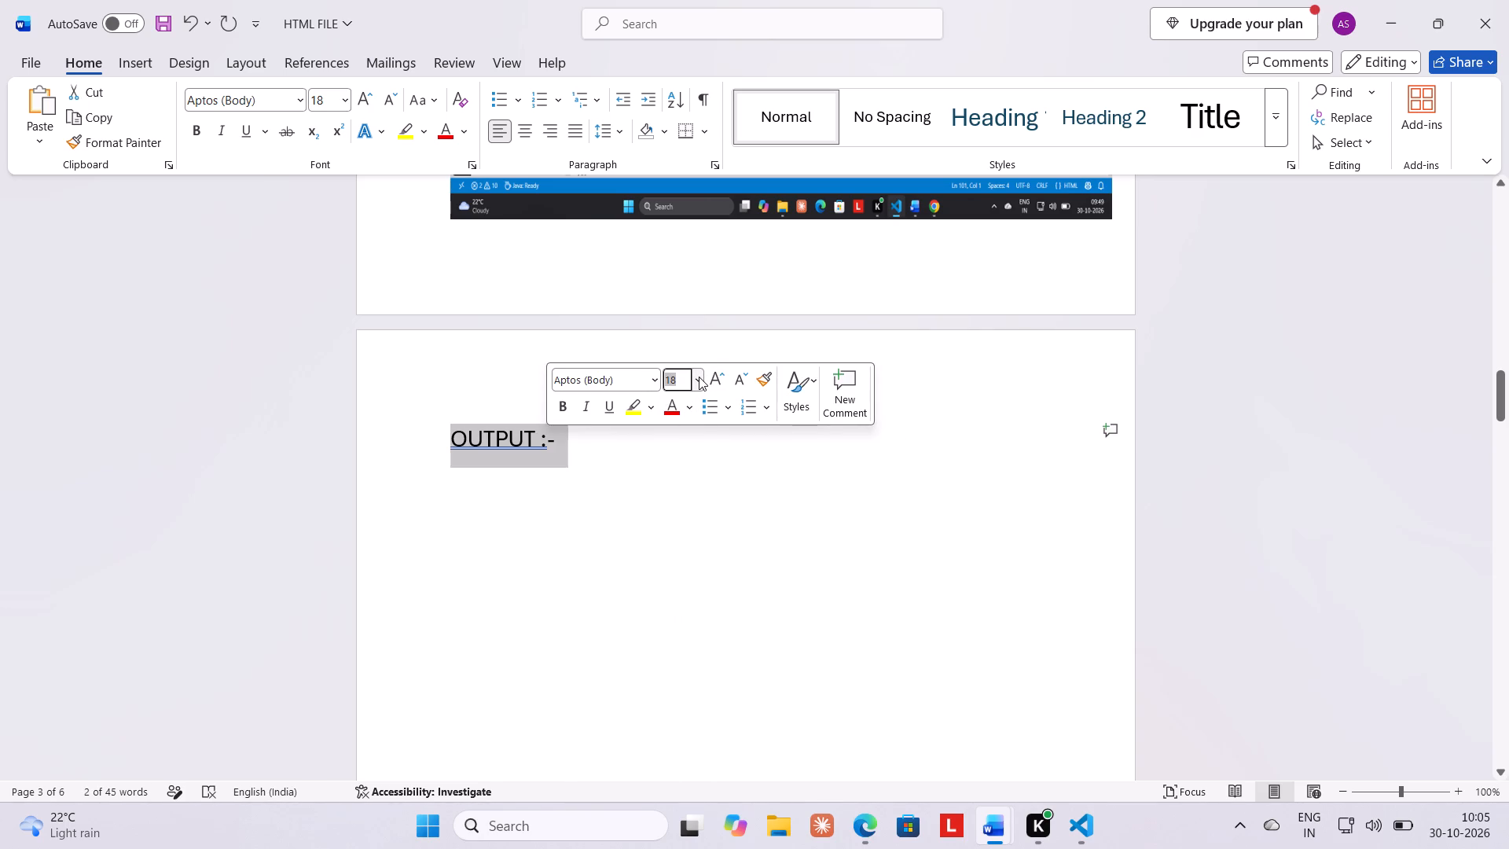
{"action": "left_click", "coordinate": [699, 377]}
{"action": "left_click_drag", "start_coordinate": [683, 591], "coordinate": [583, 425]}
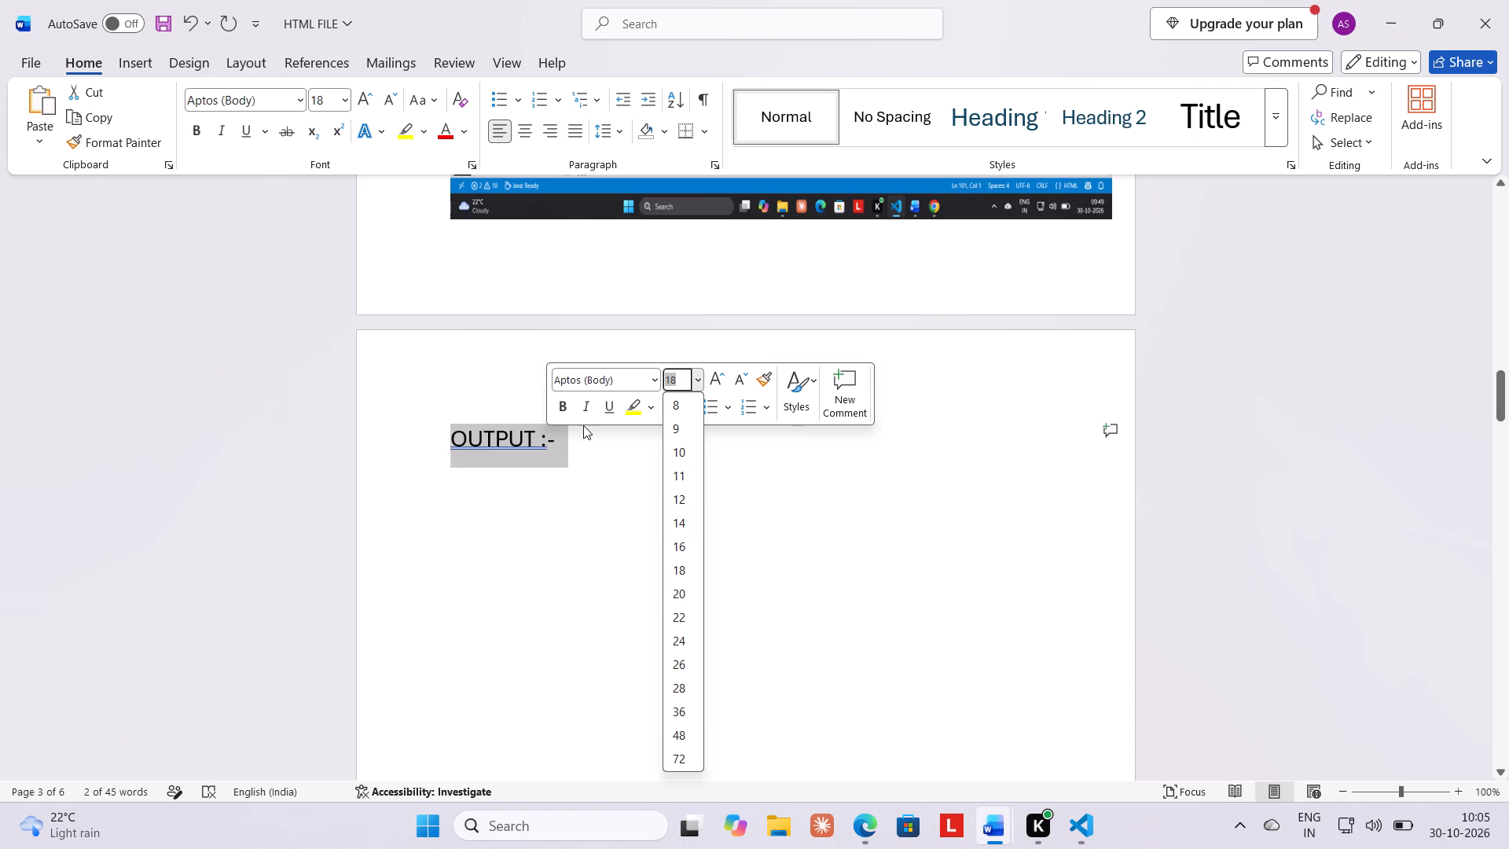
{"action": "left_click_drag", "start_coordinate": [583, 425], "coordinate": [568, 408]}
{"action": "left_click", "coordinate": [568, 408]}
{"action": "left_click", "coordinate": [699, 530]}
Move the first My Portfolio page screenshot up to directly below the "OUTPUT :-" heading.
{"action": "scroll", "coordinate": [699, 530], "scroll_direction": "down", "scroll_amount": 2}
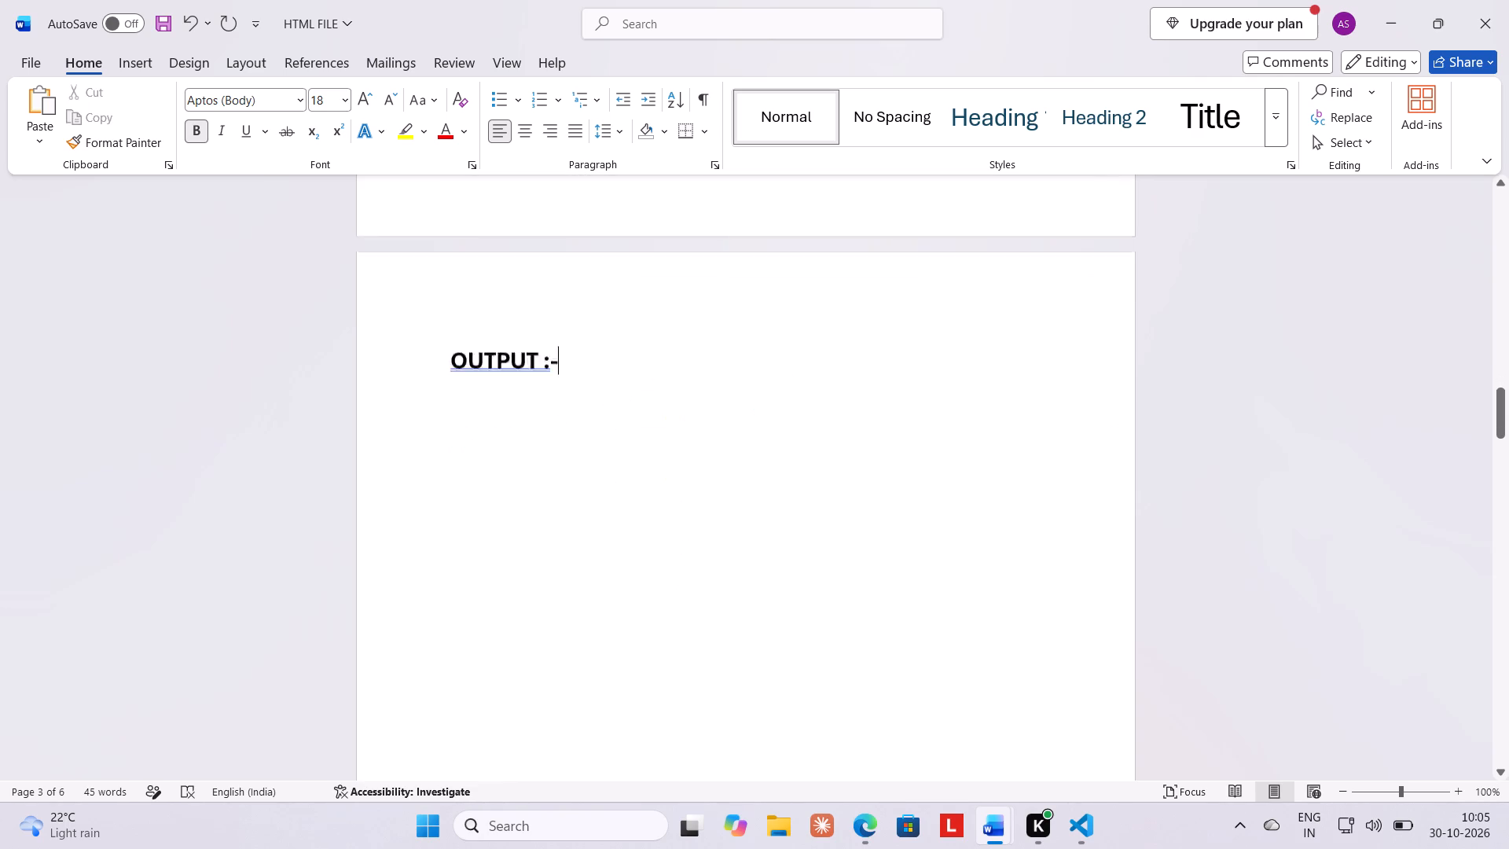
{"action": "scroll", "coordinate": [699, 530], "scroll_direction": "down", "scroll_amount": 3}
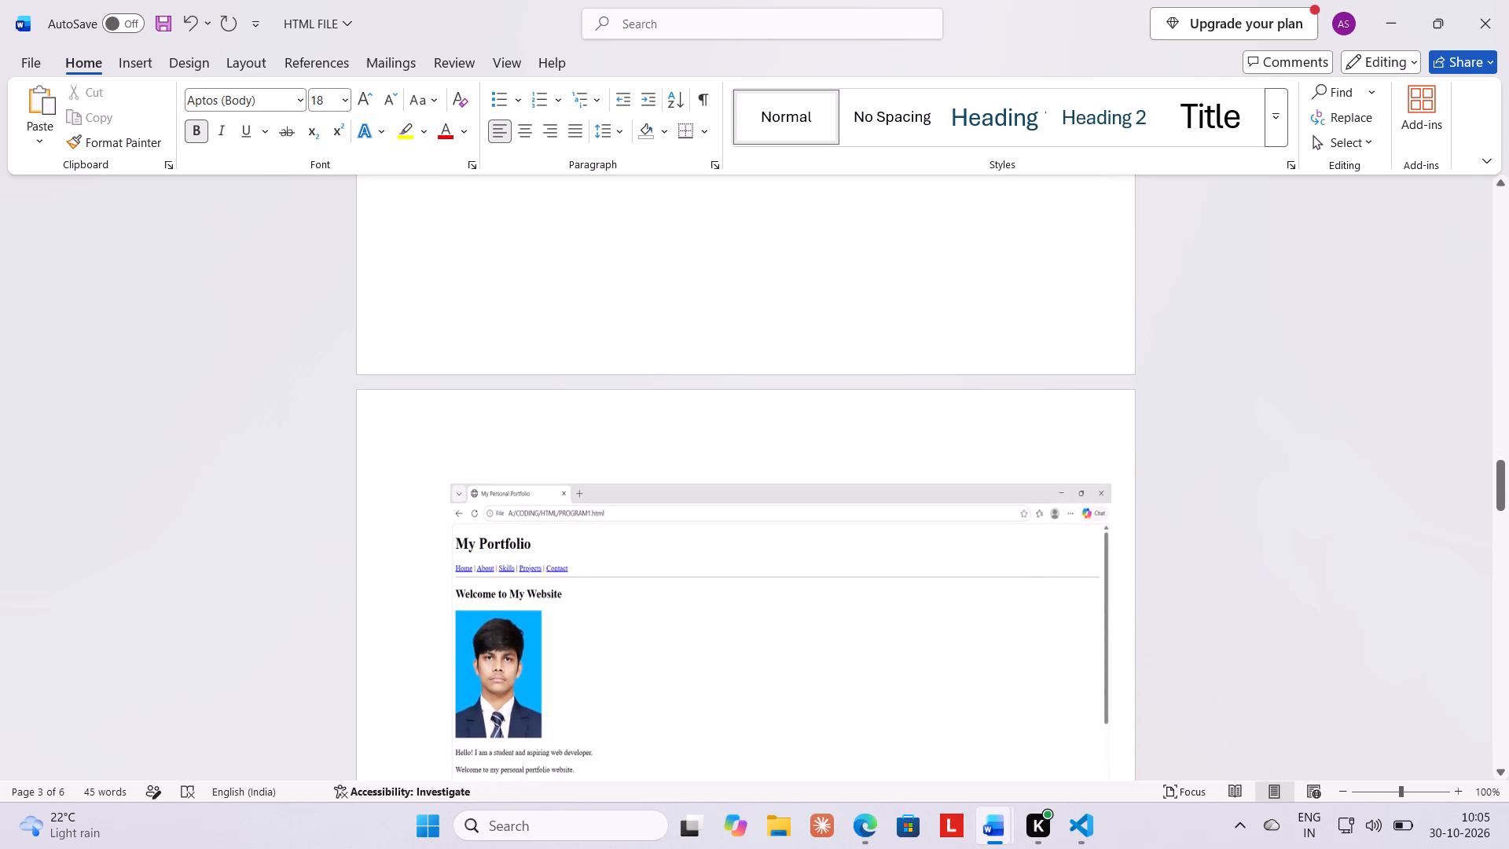
{"action": "left_click_drag", "start_coordinate": [734, 499], "coordinate": [759, 217]}
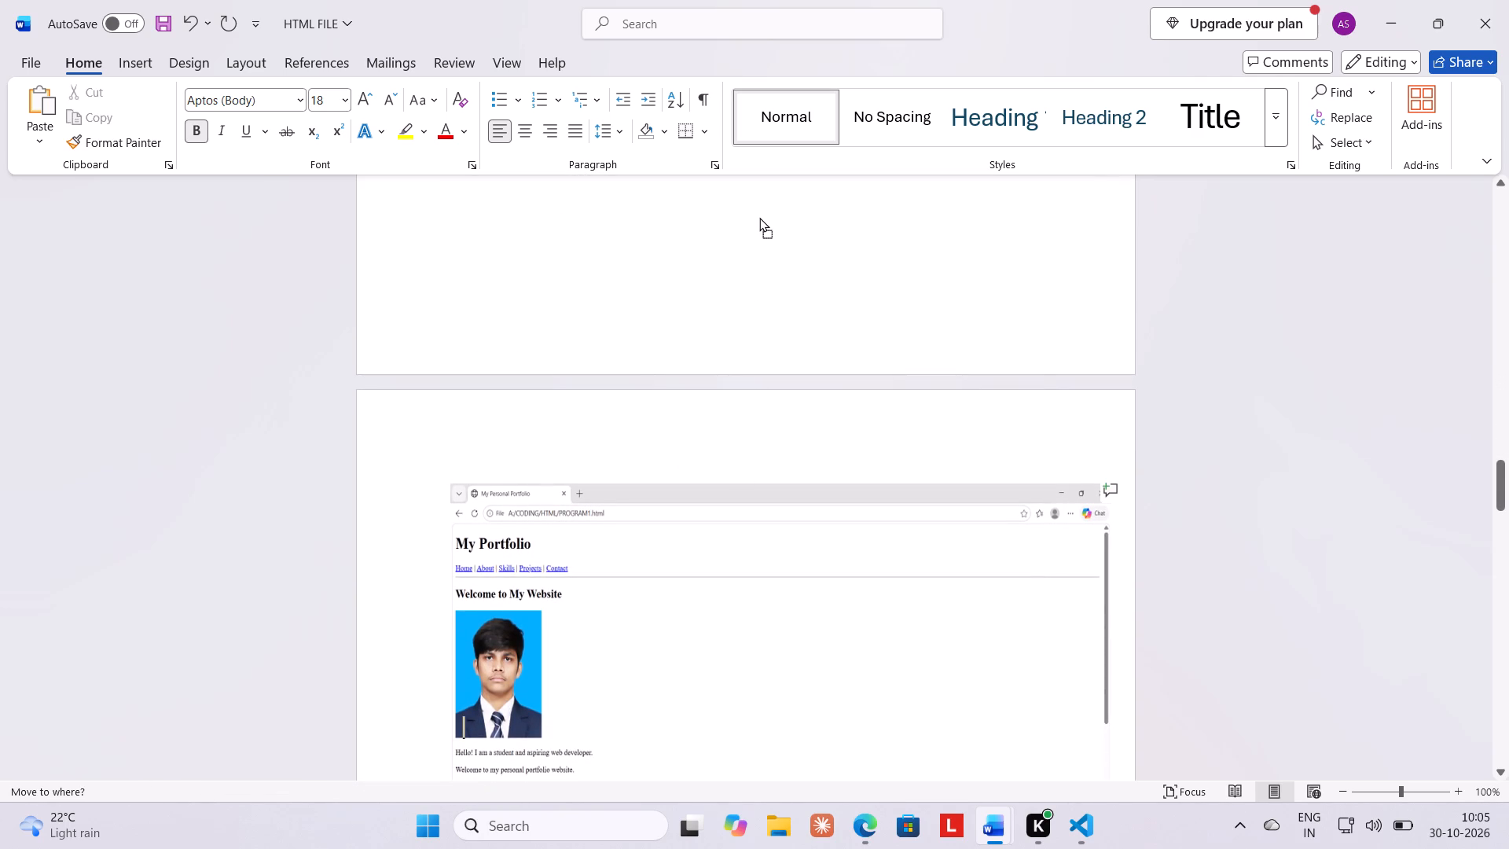
{"action": "left_click_drag", "start_coordinate": [759, 217], "coordinate": [760, 188]}
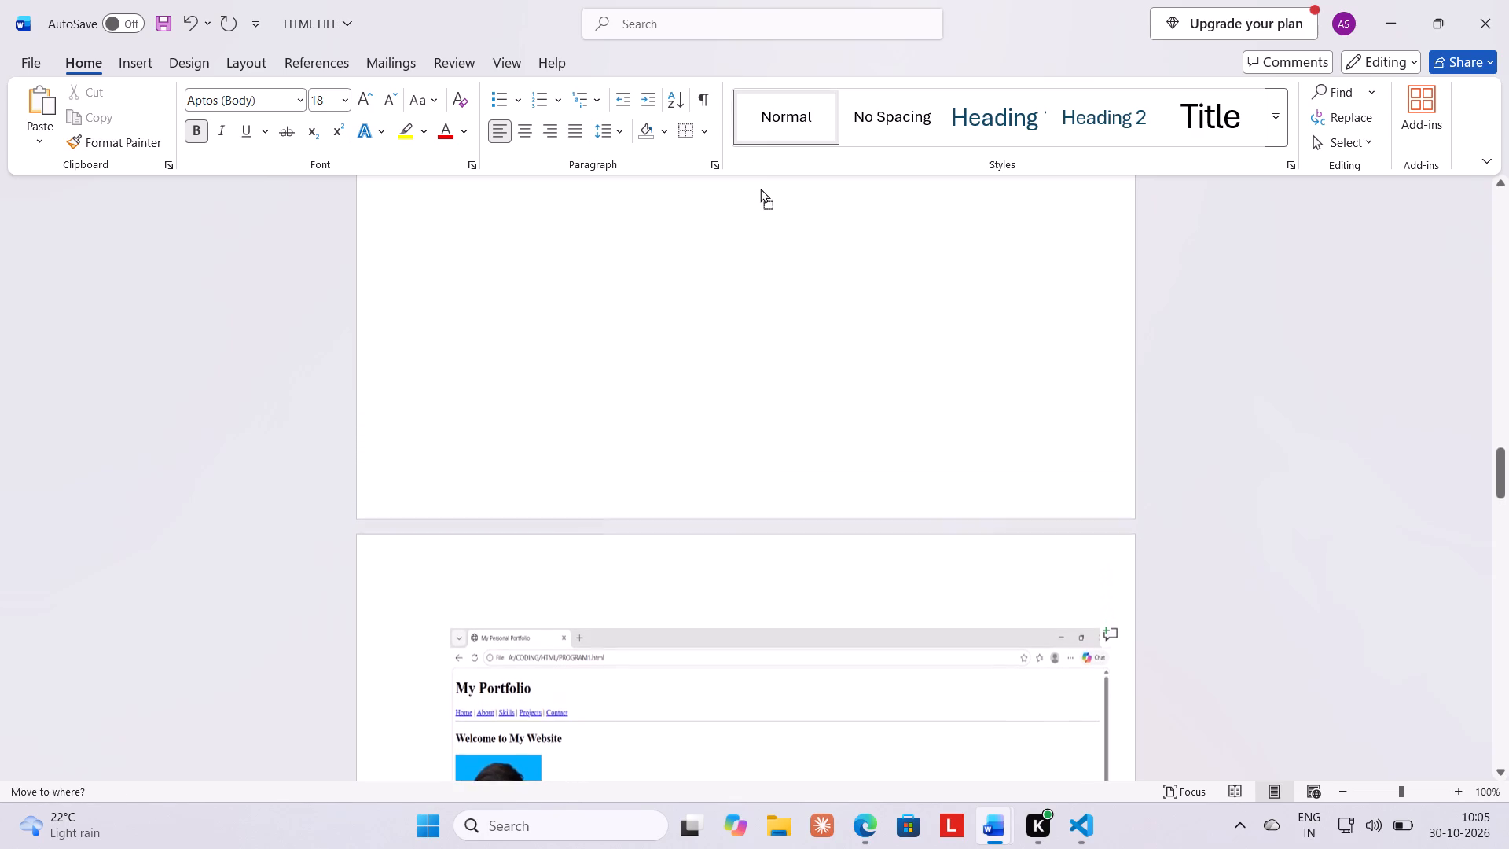
{"action": "left_click_drag", "start_coordinate": [760, 188], "coordinate": [761, 189]}
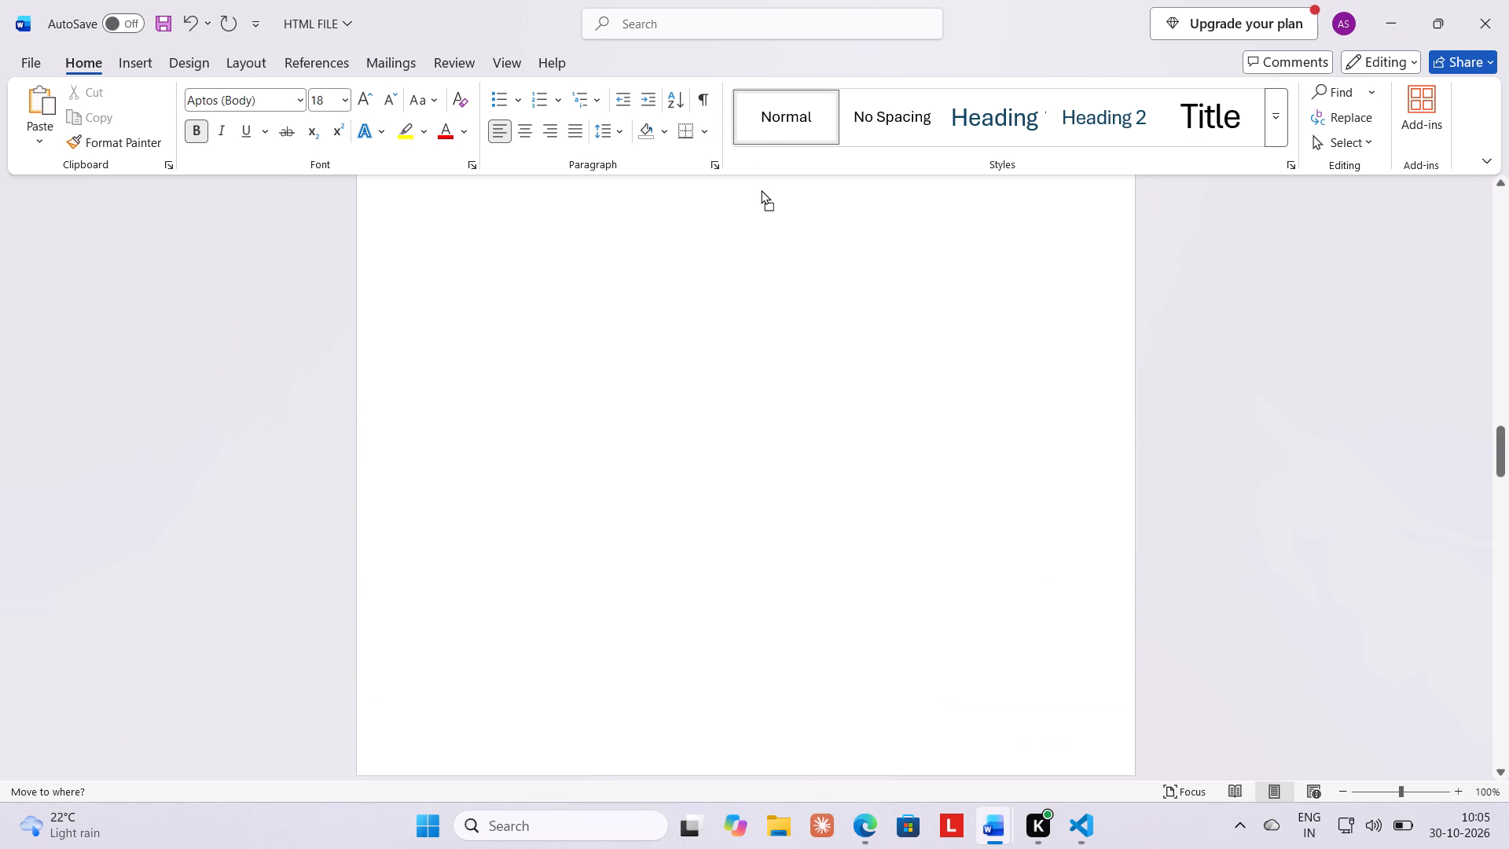
{"action": "left_click_drag", "start_coordinate": [761, 189], "coordinate": [762, 190]}
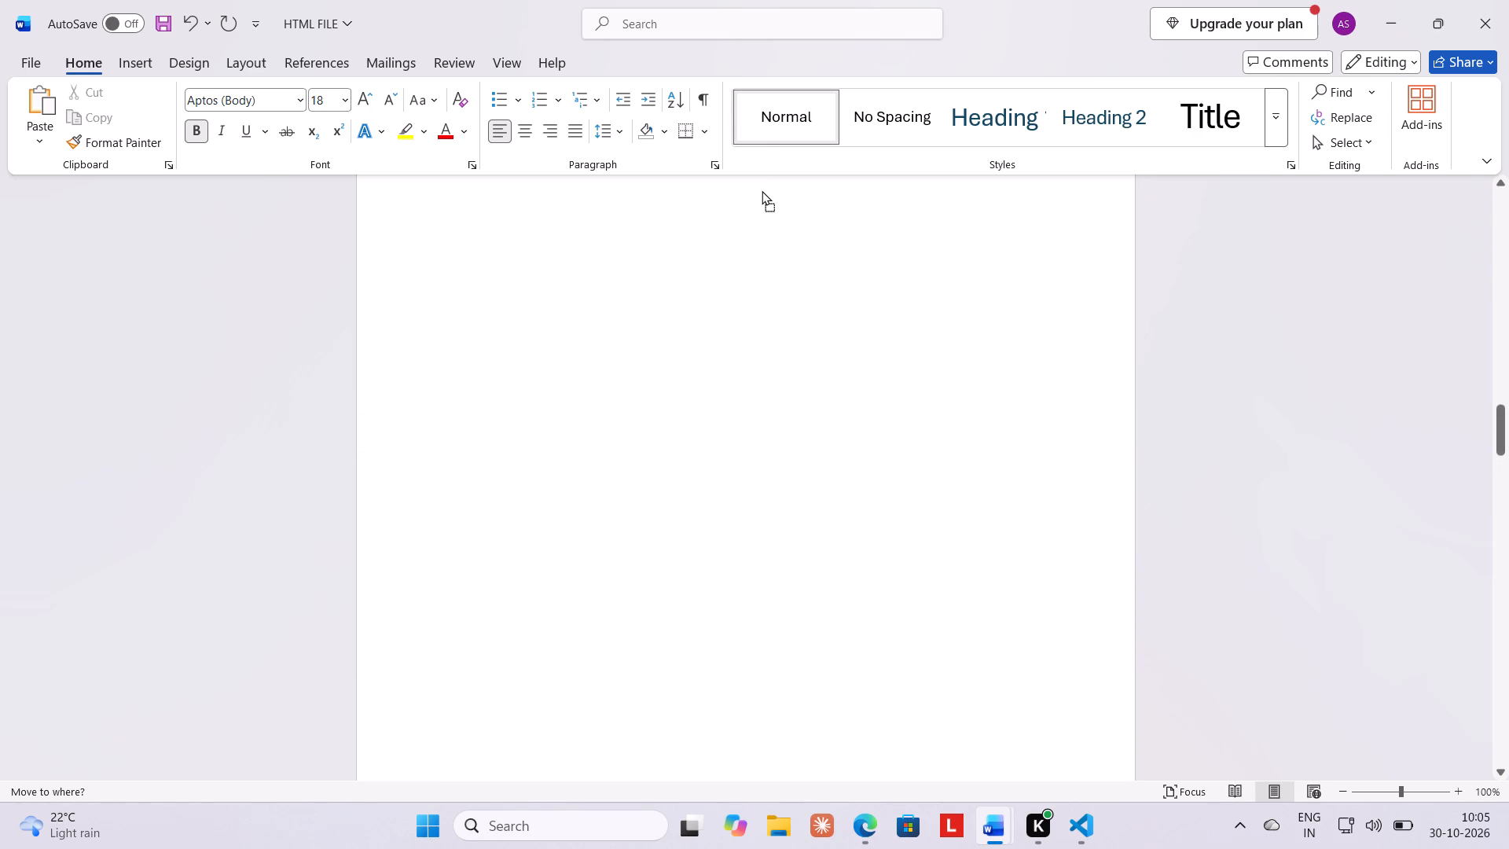
{"action": "left_click_drag", "start_coordinate": [762, 190], "coordinate": [718, 316]}
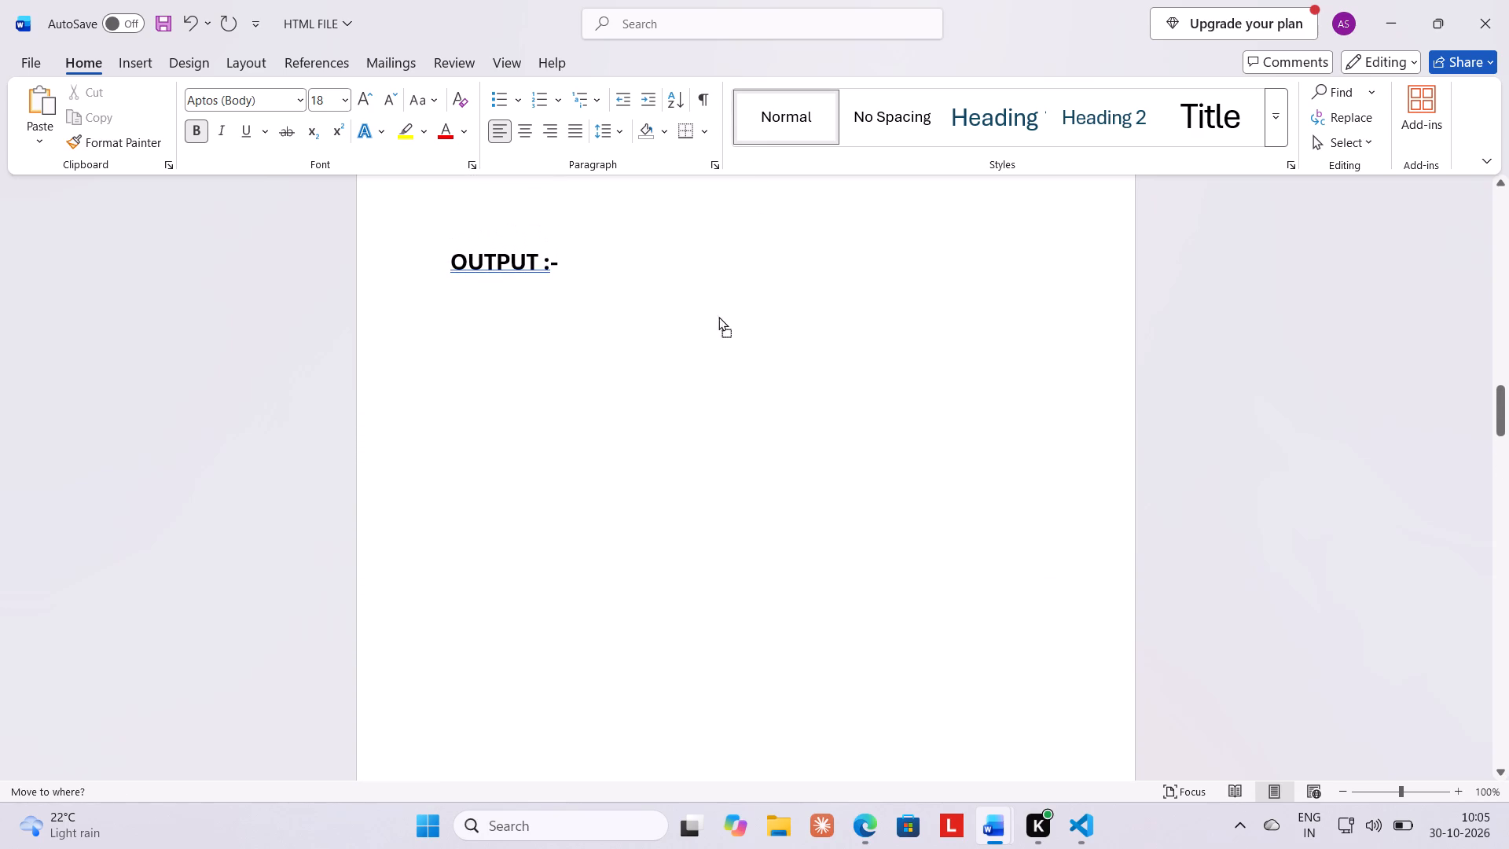
{"action": "left_click_drag", "start_coordinate": [718, 316], "coordinate": [706, 327]}
Widen the moved My Portfolio screenshot below "OUTPUT :-" to match the width of the output screenshot beneath it.
{"action": "scroll", "coordinate": [761, 406], "scroll_direction": "down", "scroll_amount": 1}
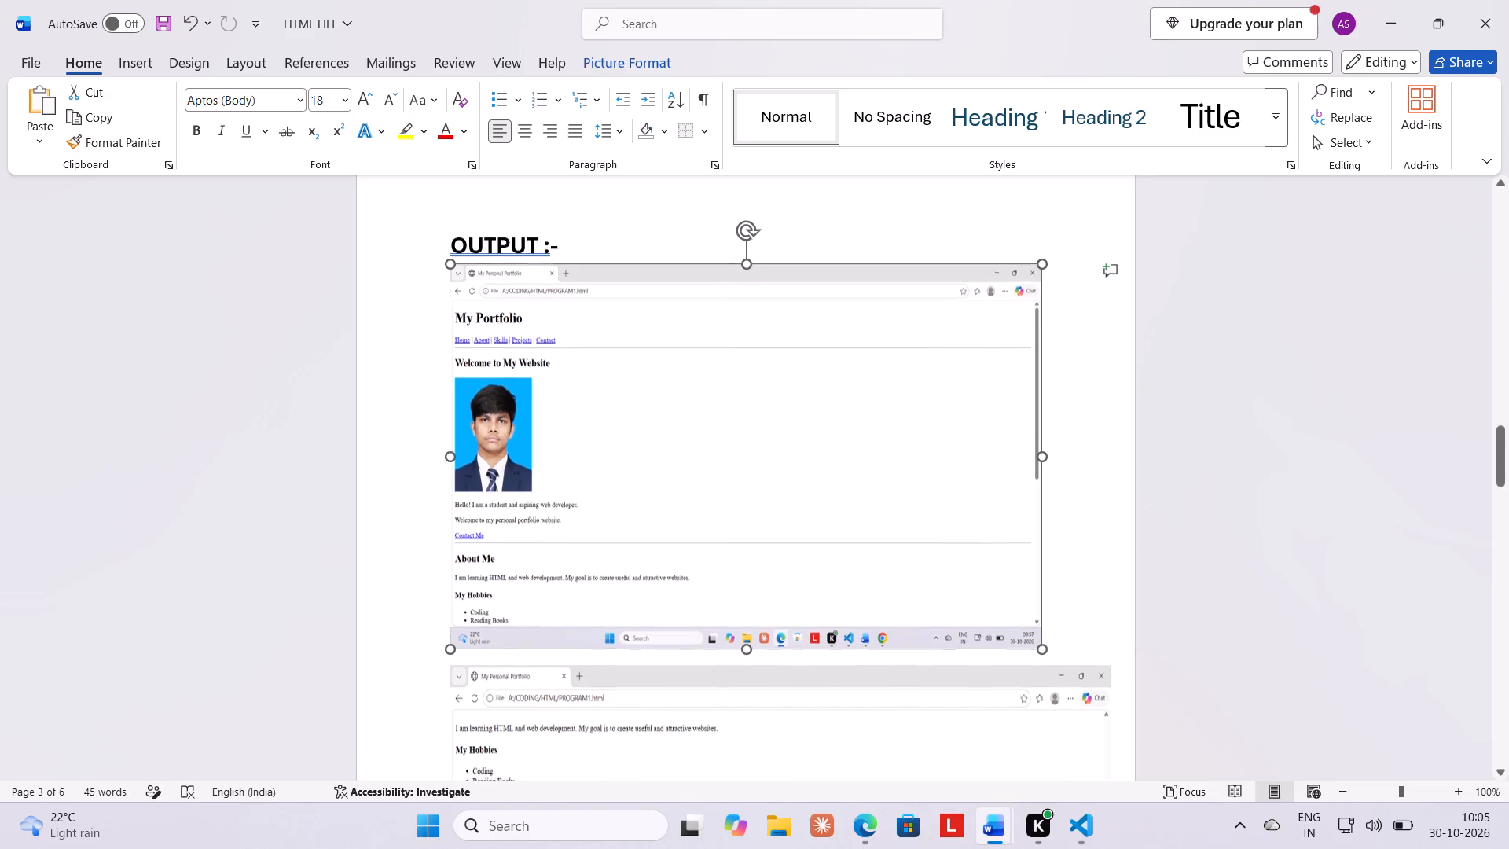
{"action": "scroll", "coordinate": [761, 406], "scroll_direction": "down", "scroll_amount": 2}
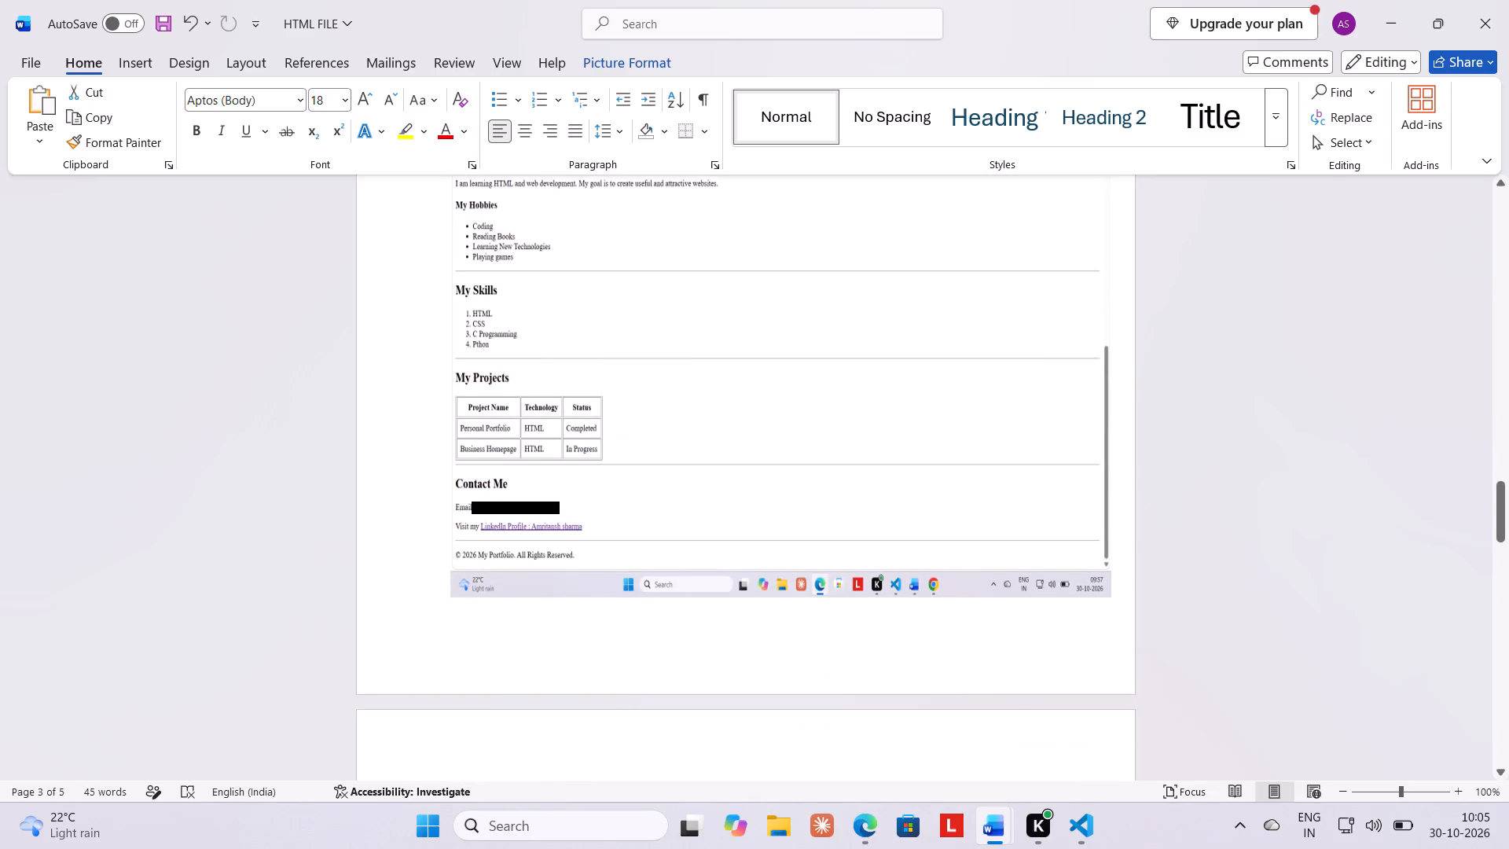
{"action": "scroll", "coordinate": [817, 430], "scroll_direction": "up", "scroll_amount": 2}
{"action": "scroll", "coordinate": [817, 430], "scroll_direction": "down", "scroll_amount": 1}
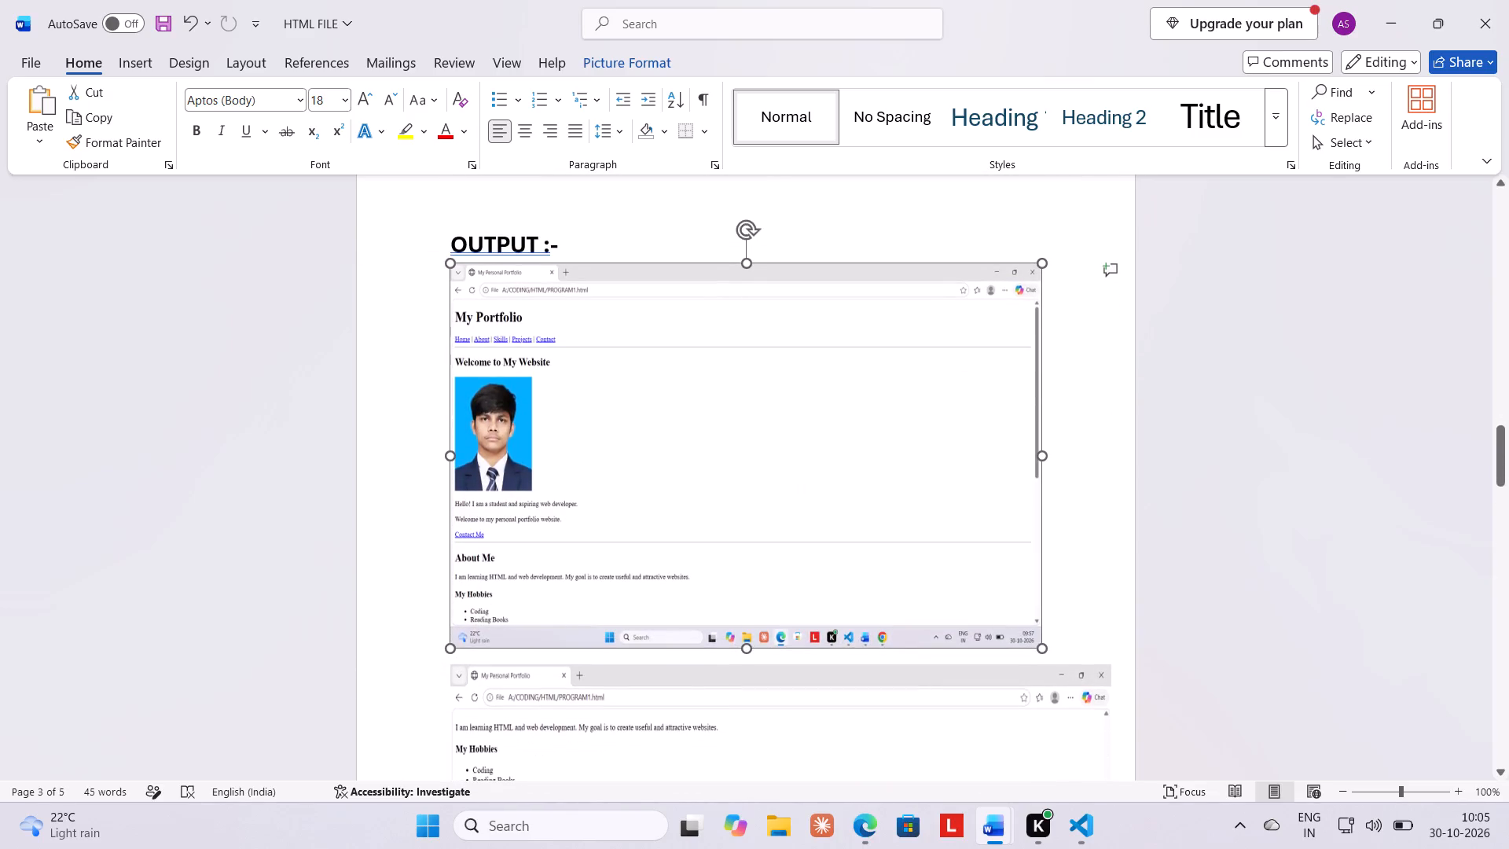
{"action": "left_click", "coordinate": [1335, 462]}
{"action": "left_click", "coordinate": [1020, 464]}
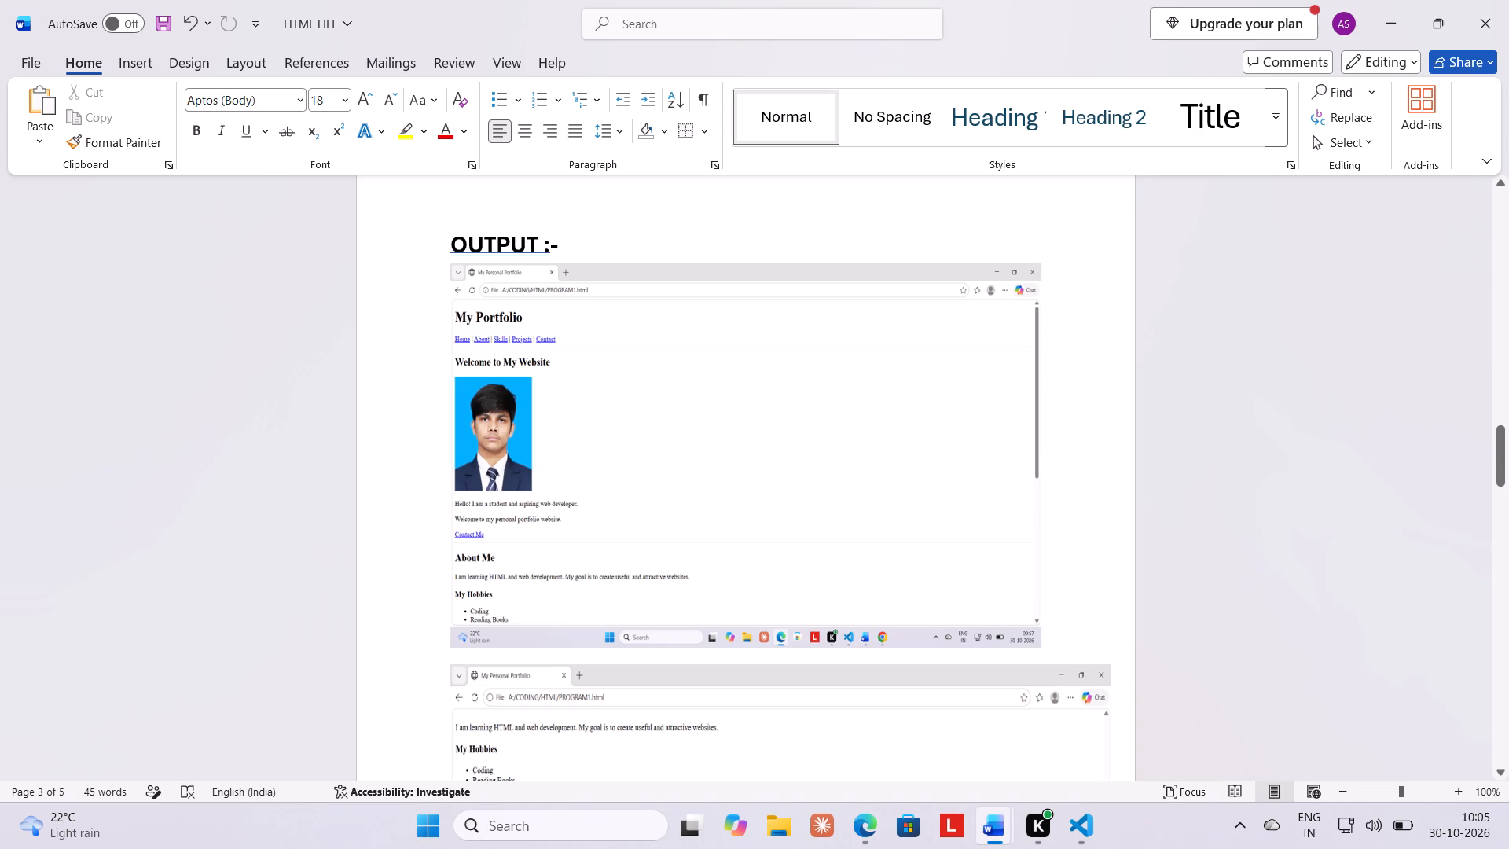
{"action": "left_click_drag", "start_coordinate": [1052, 462], "coordinate": [1089, 459]}
{"action": "left_click", "coordinate": [1003, 455]}
{"action": "left_click_drag", "start_coordinate": [1040, 459], "coordinate": [1110, 470]}
{"action": "left_click", "coordinate": [1196, 479]}
Widen the first PROGRAM2.html code screenshot under Q2 to nearly the full text width, keeping its height.
{"action": "scroll", "coordinate": [1128, 563], "scroll_direction": "down", "scroll_amount": 1}
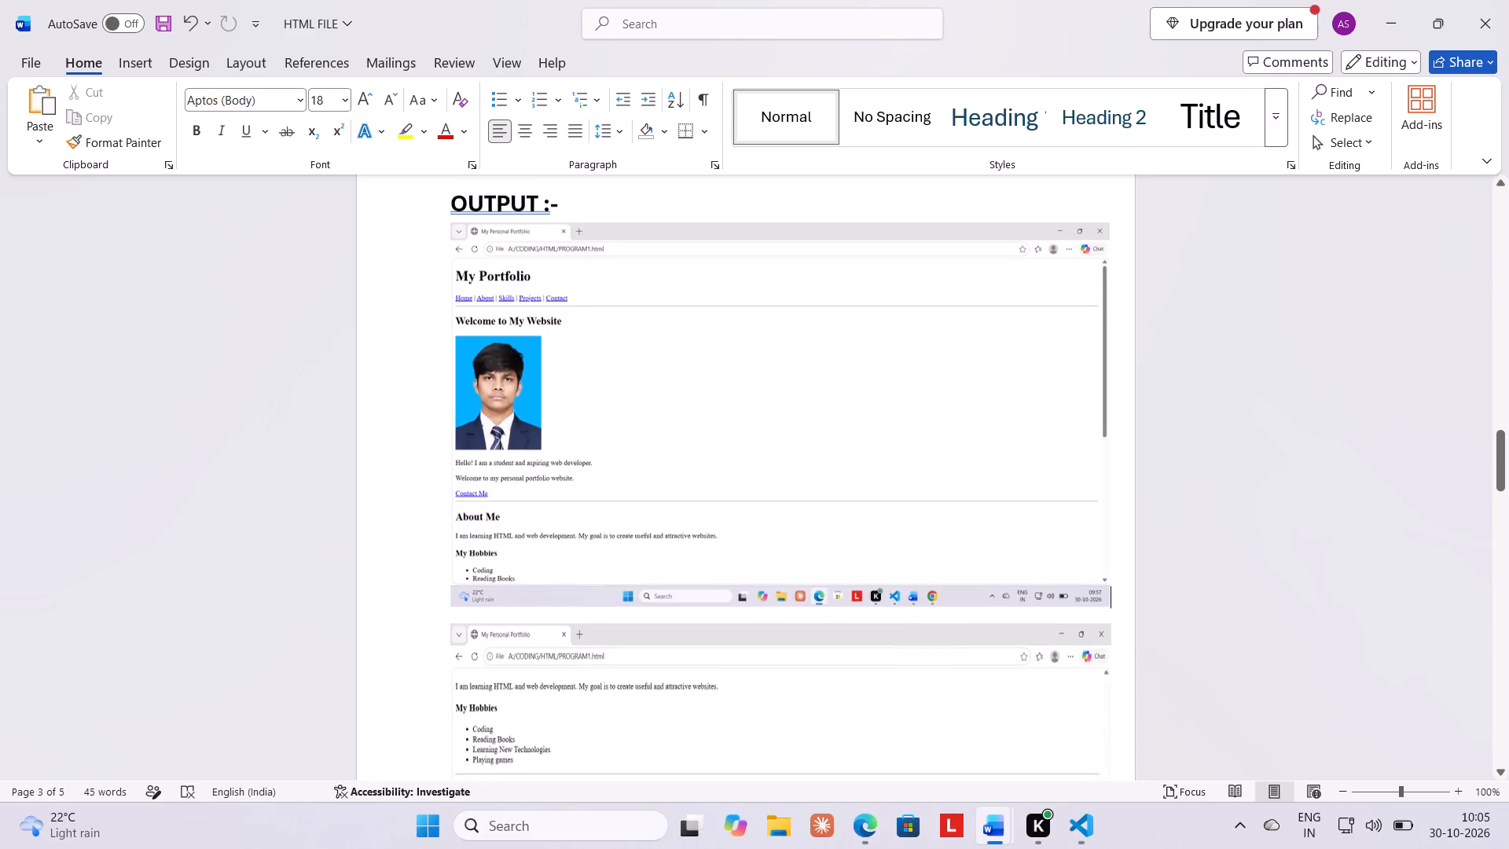
{"action": "scroll", "coordinate": [1128, 563], "scroll_direction": "down", "scroll_amount": 3}
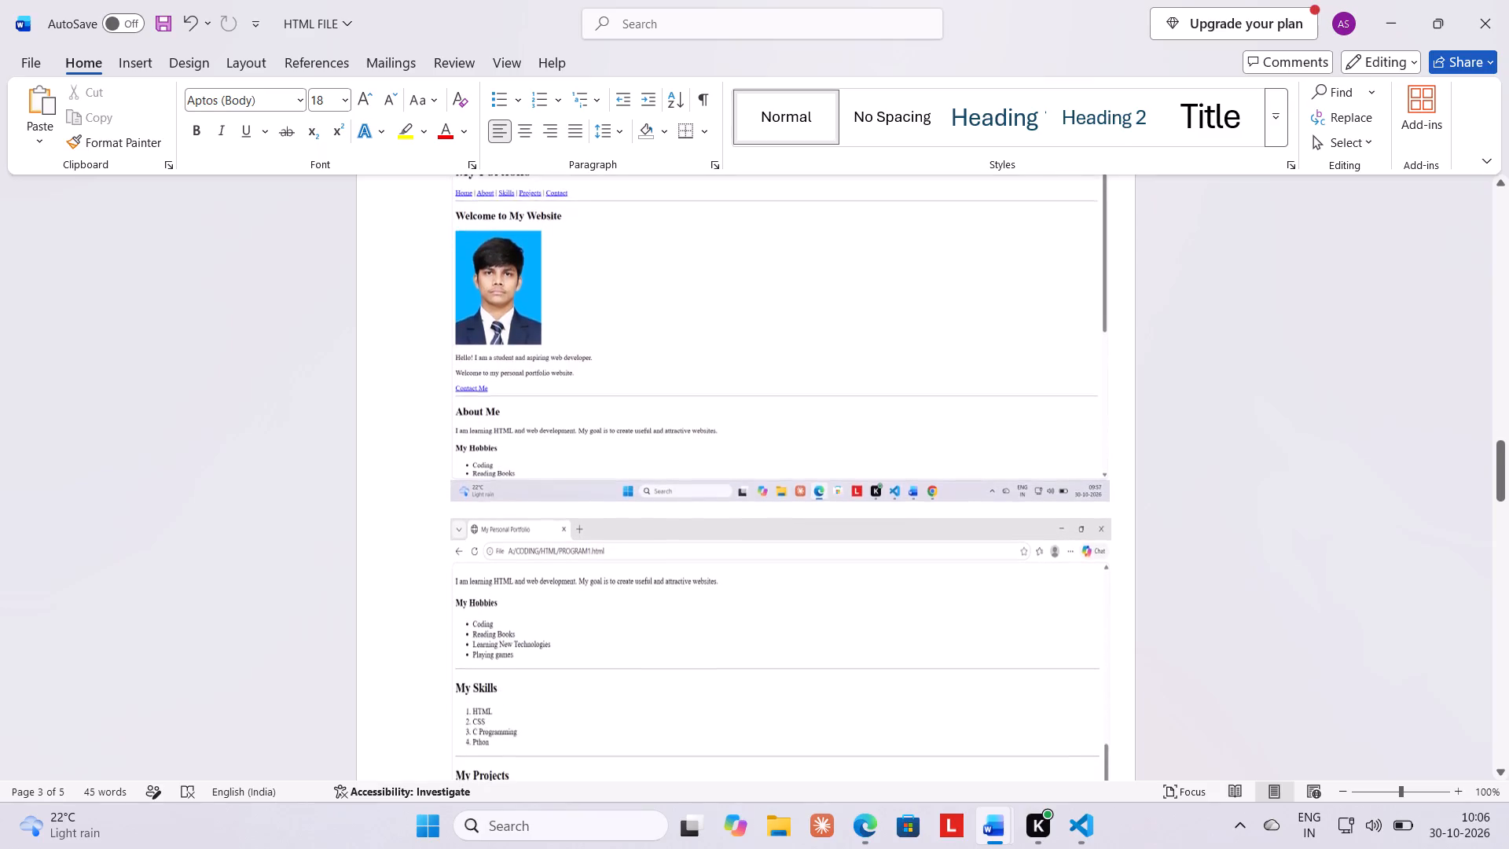
{"action": "scroll", "coordinate": [1128, 563], "scroll_direction": "down", "scroll_amount": 3}
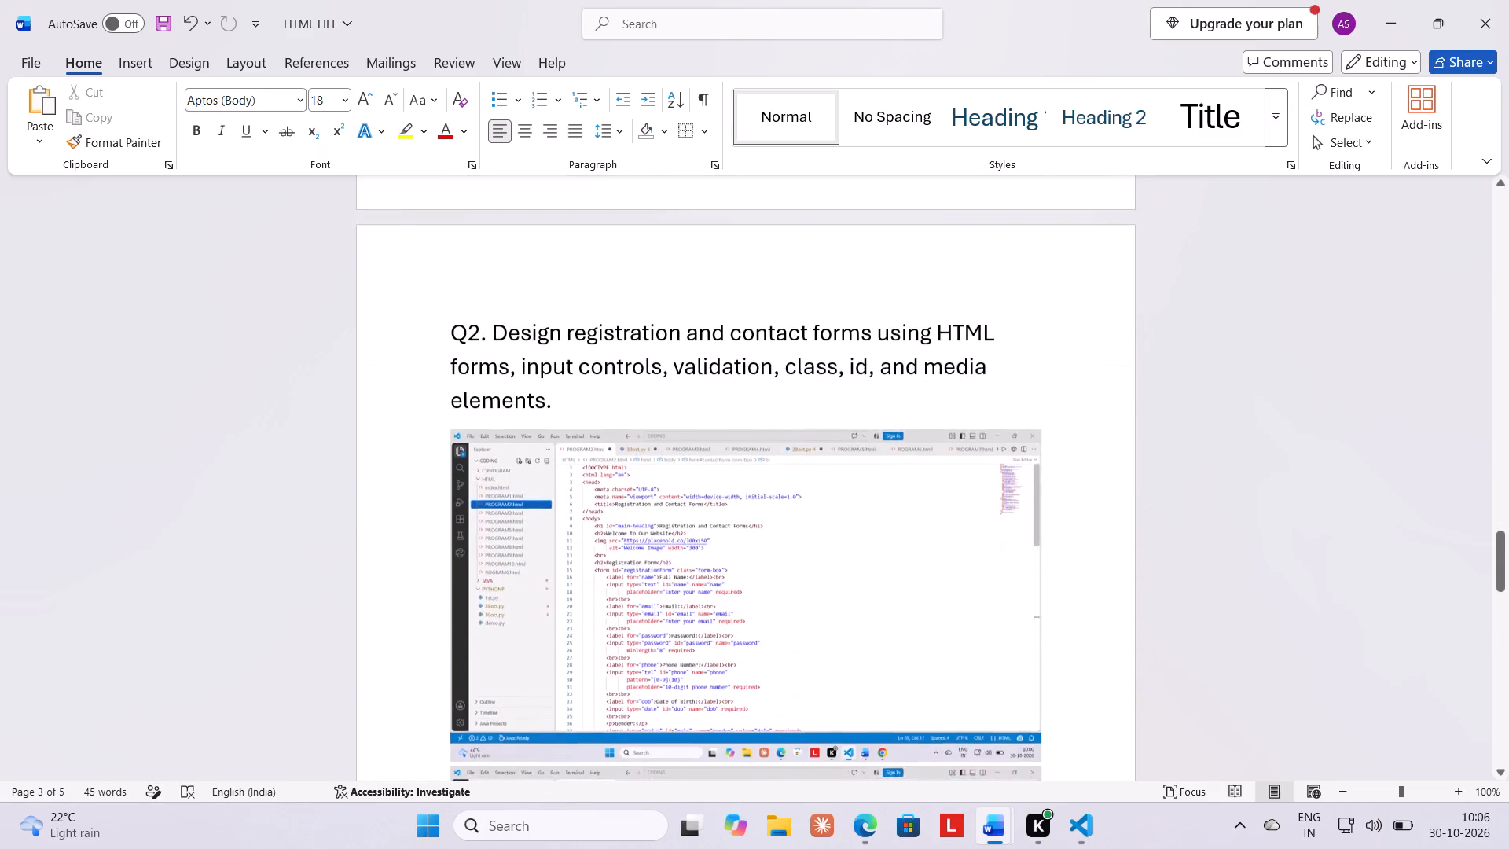
{"action": "scroll", "coordinate": [1128, 563], "scroll_direction": "down", "scroll_amount": 1}
{"action": "left_click_drag", "start_coordinate": [1000, 487], "coordinate": [1026, 487]}
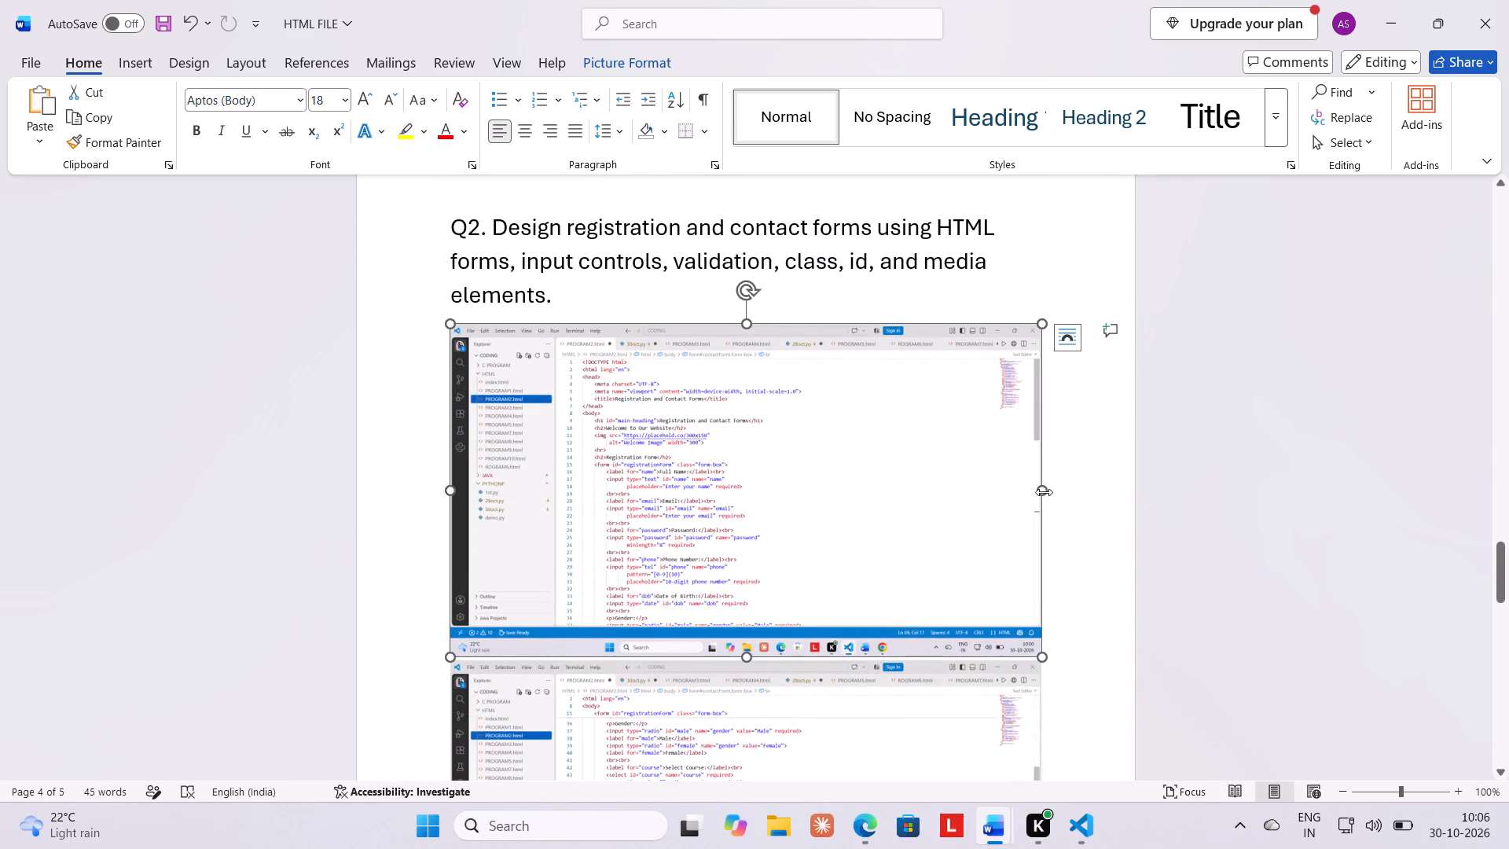
{"action": "left_click_drag", "start_coordinate": [1044, 492], "coordinate": [1099, 503]}
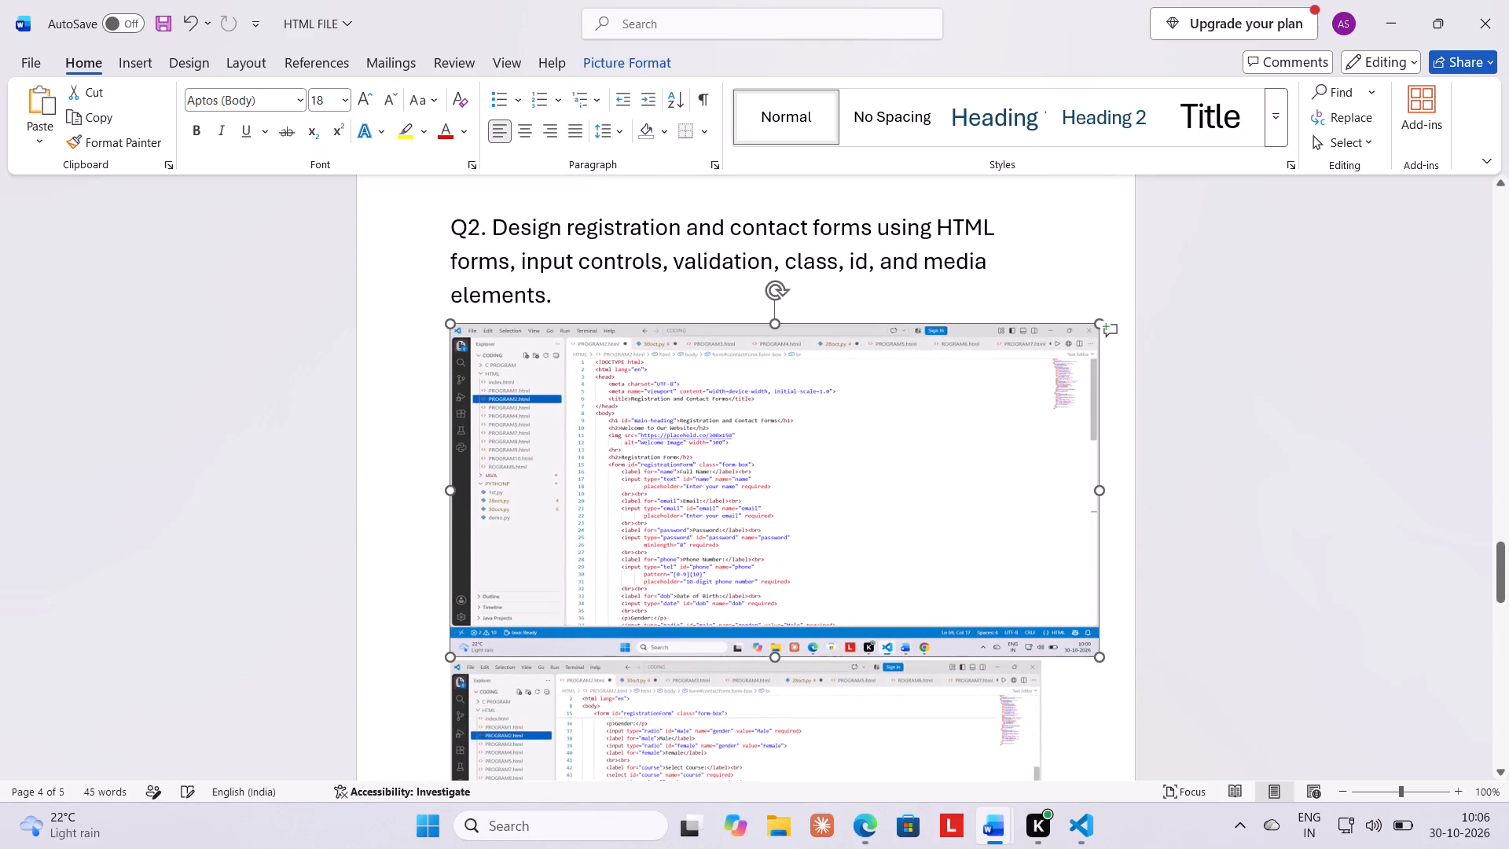
{"action": "left_click", "coordinate": [1198, 525]}
{"action": "scroll", "coordinate": [1148, 548], "scroll_direction": "down", "scroll_amount": 1}
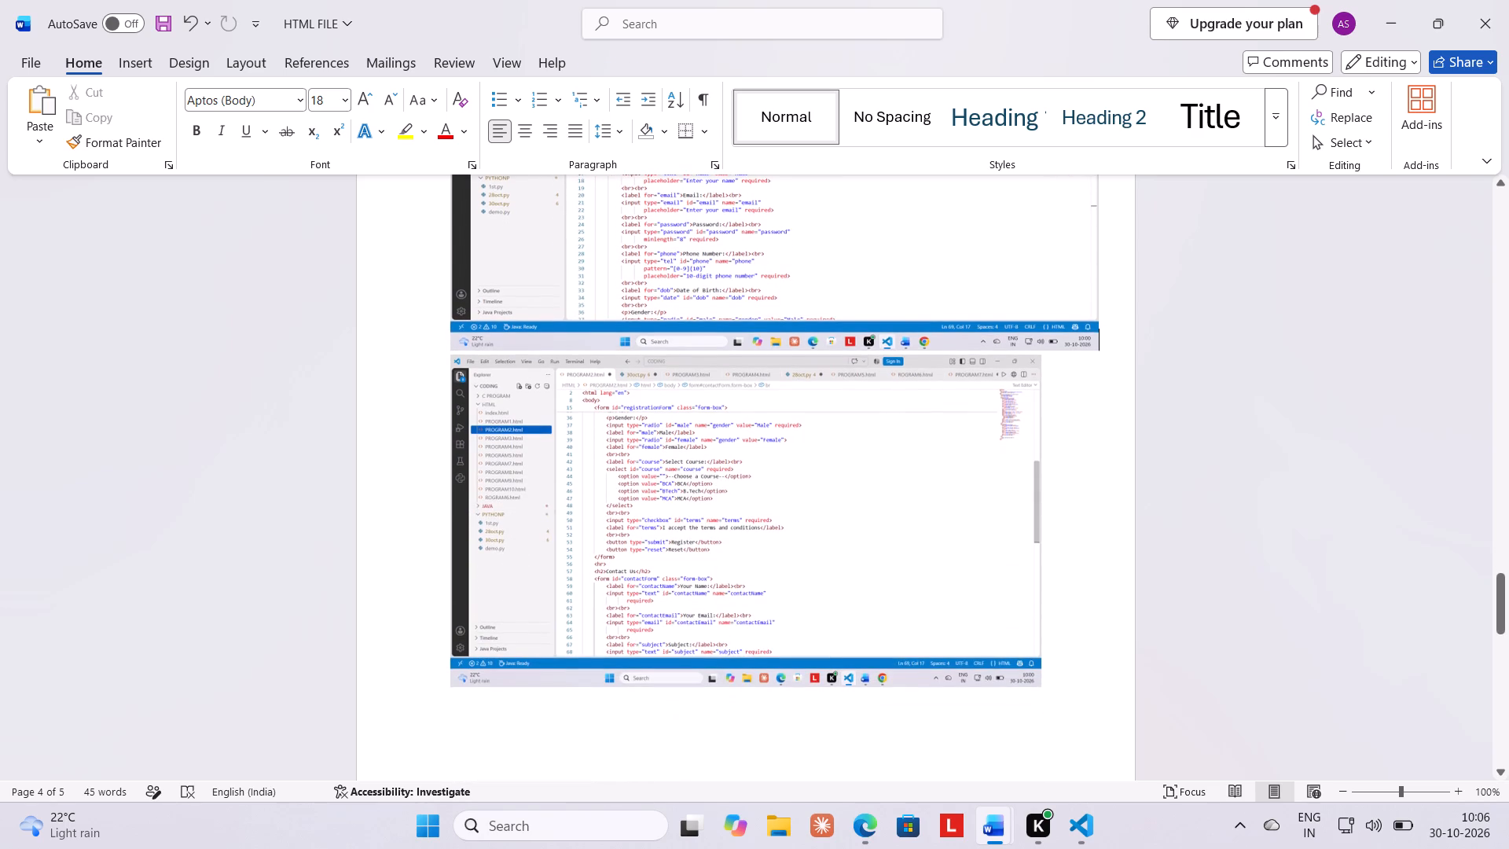
Widen the second PROGRAM2.html code screenshot under Q2 to match the width of the one above it, keeping its height.
{"action": "left_click", "coordinate": [1013, 518]}
{"action": "left_click_drag", "start_coordinate": [1045, 527], "coordinate": [1109, 532]}
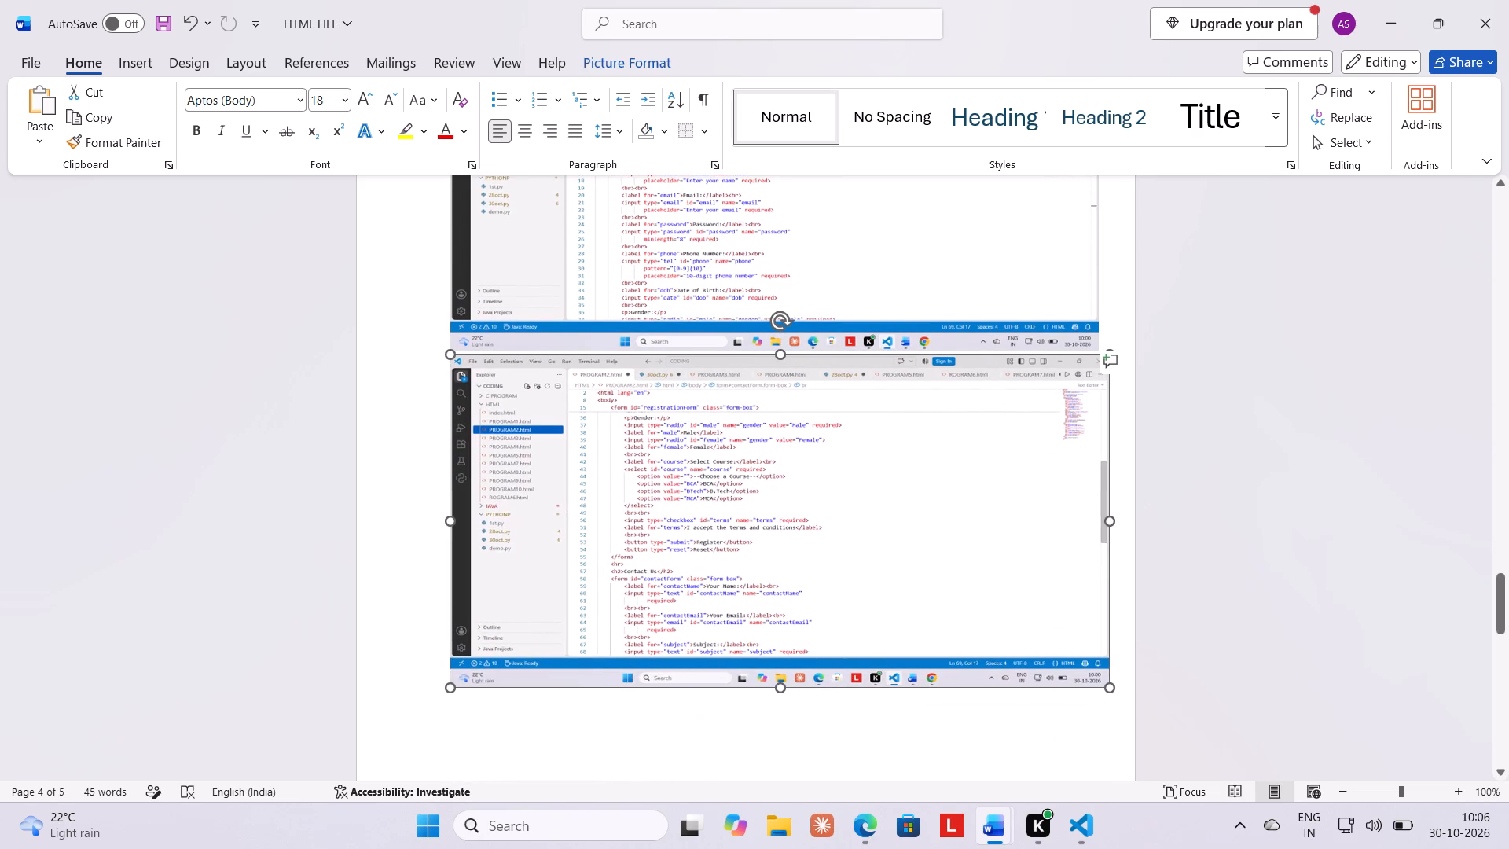
{"action": "left_click_drag", "start_coordinate": [1109, 532], "coordinate": [1100, 534]}
{"action": "left_click", "coordinate": [1209, 542]}
Increase the height of the first PROGRAM2.html code screenshot under Q2 moderately, keeping its width.
{"action": "scroll", "coordinate": [1209, 542], "scroll_direction": "down", "scroll_amount": 2}
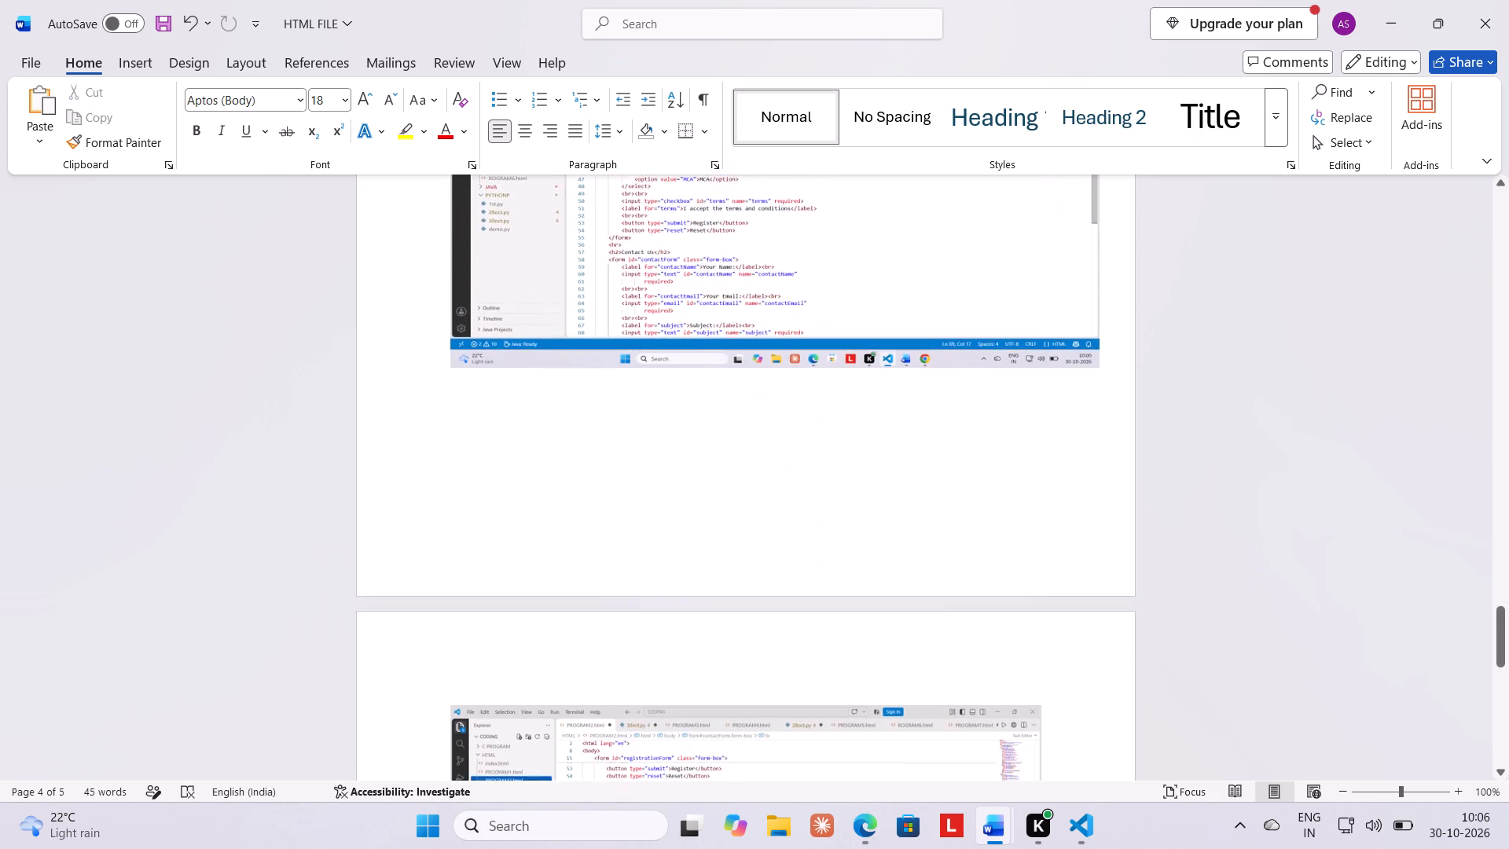
{"action": "scroll", "coordinate": [1209, 542], "scroll_direction": "down", "scroll_amount": 1}
{"action": "scroll", "coordinate": [930, 396], "scroll_direction": "up", "scroll_amount": 9}
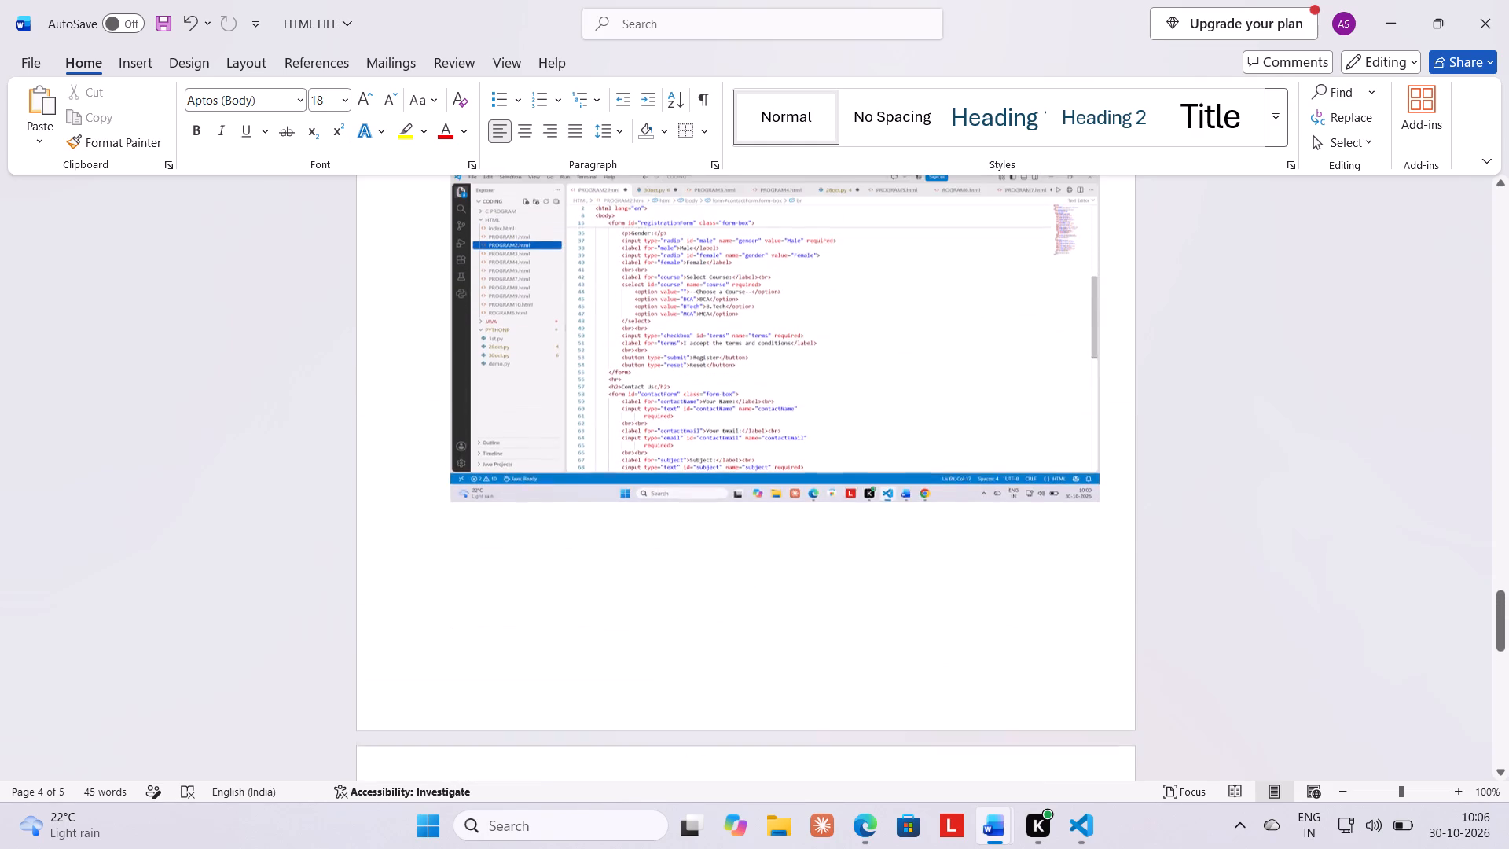
{"action": "scroll", "coordinate": [808, 334], "scroll_direction": "up", "scroll_amount": 5}
{"action": "left_click", "coordinate": [789, 309]}
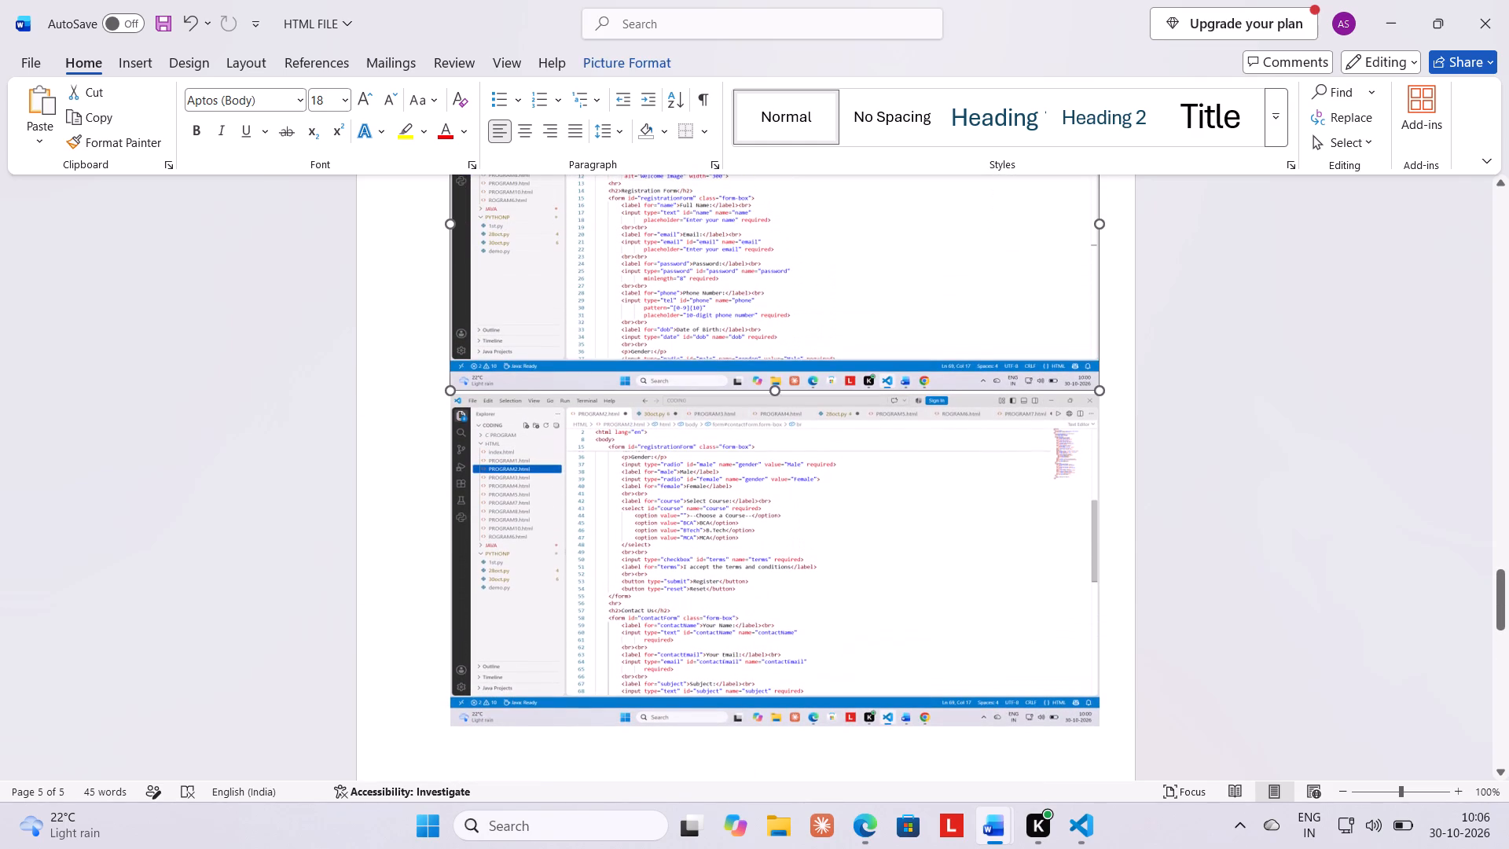
{"action": "left_click_drag", "start_coordinate": [776, 390], "coordinate": [775, 424]}
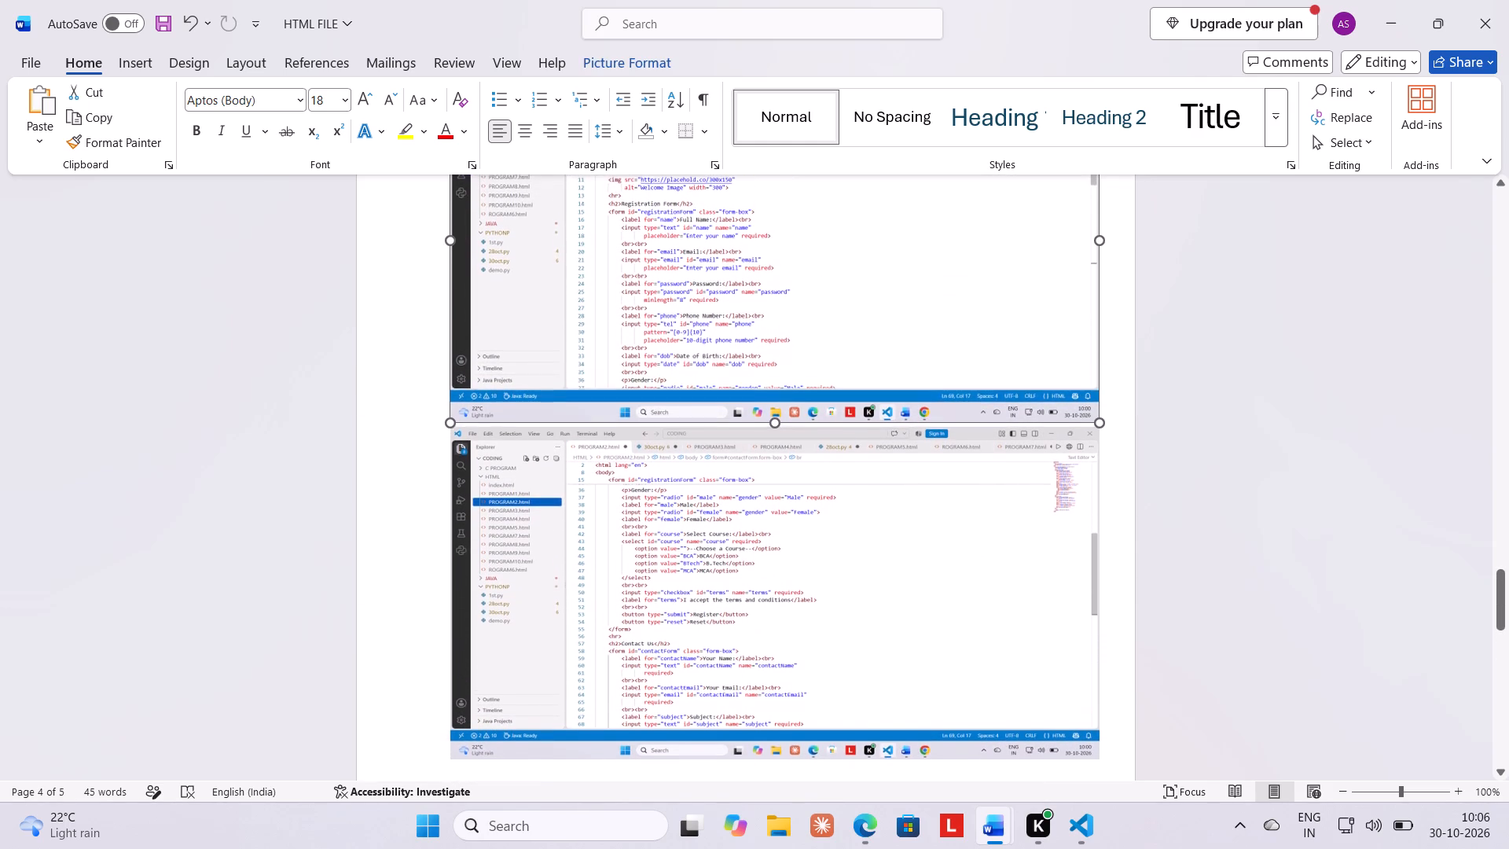
{"action": "left_click_drag", "start_coordinate": [775, 424], "coordinate": [779, 450]}
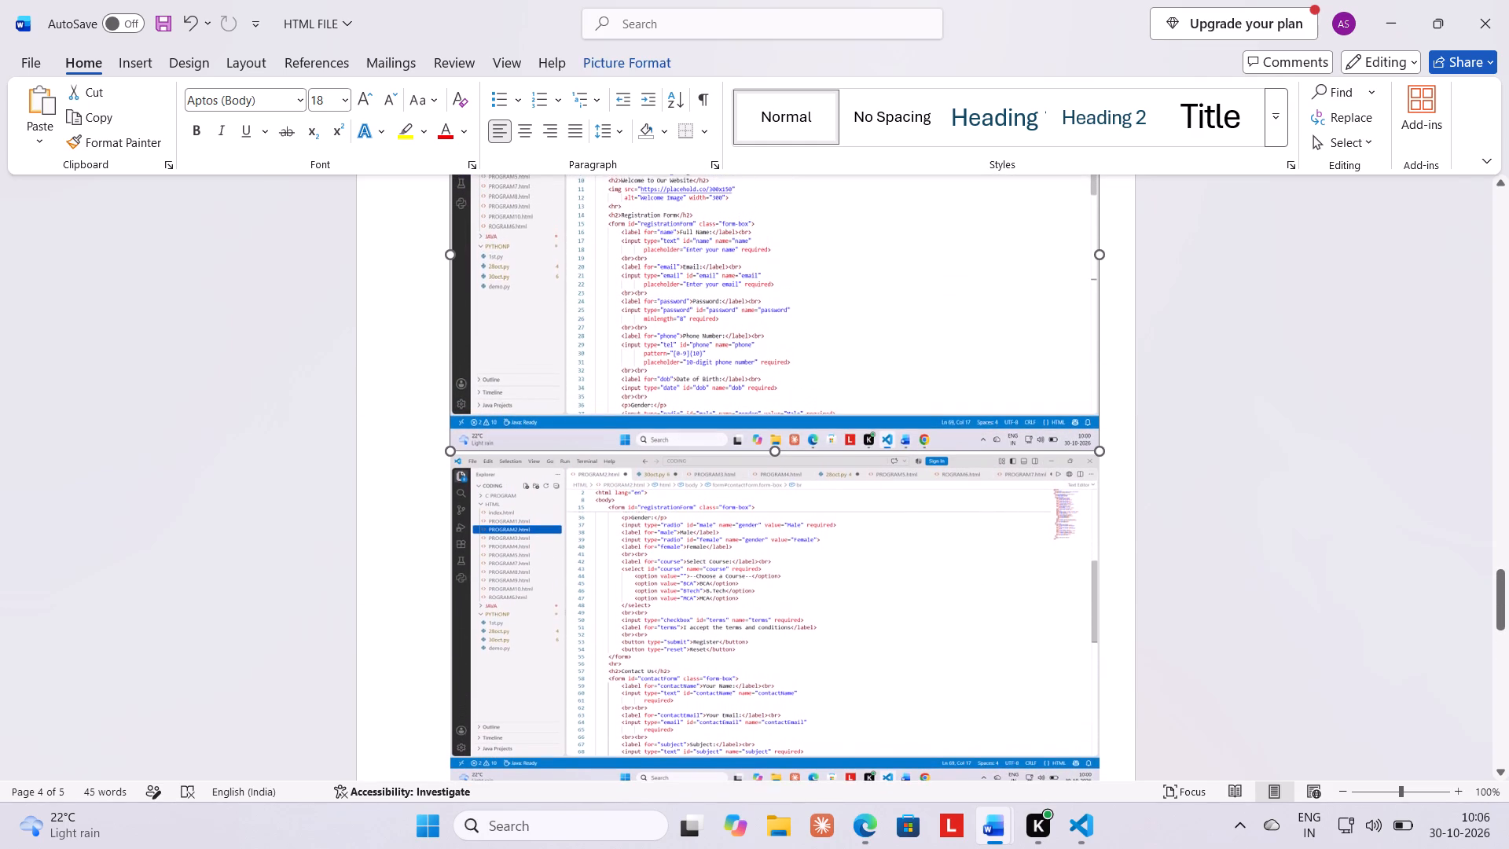
{"action": "left_click_drag", "start_coordinate": [779, 450], "coordinate": [780, 453]}
Increase the height of the second PROGRAM2.html code screenshot to about the same as the first one, staying on the same page.
{"action": "scroll", "coordinate": [1189, 454], "scroll_direction": "down", "scroll_amount": 1}
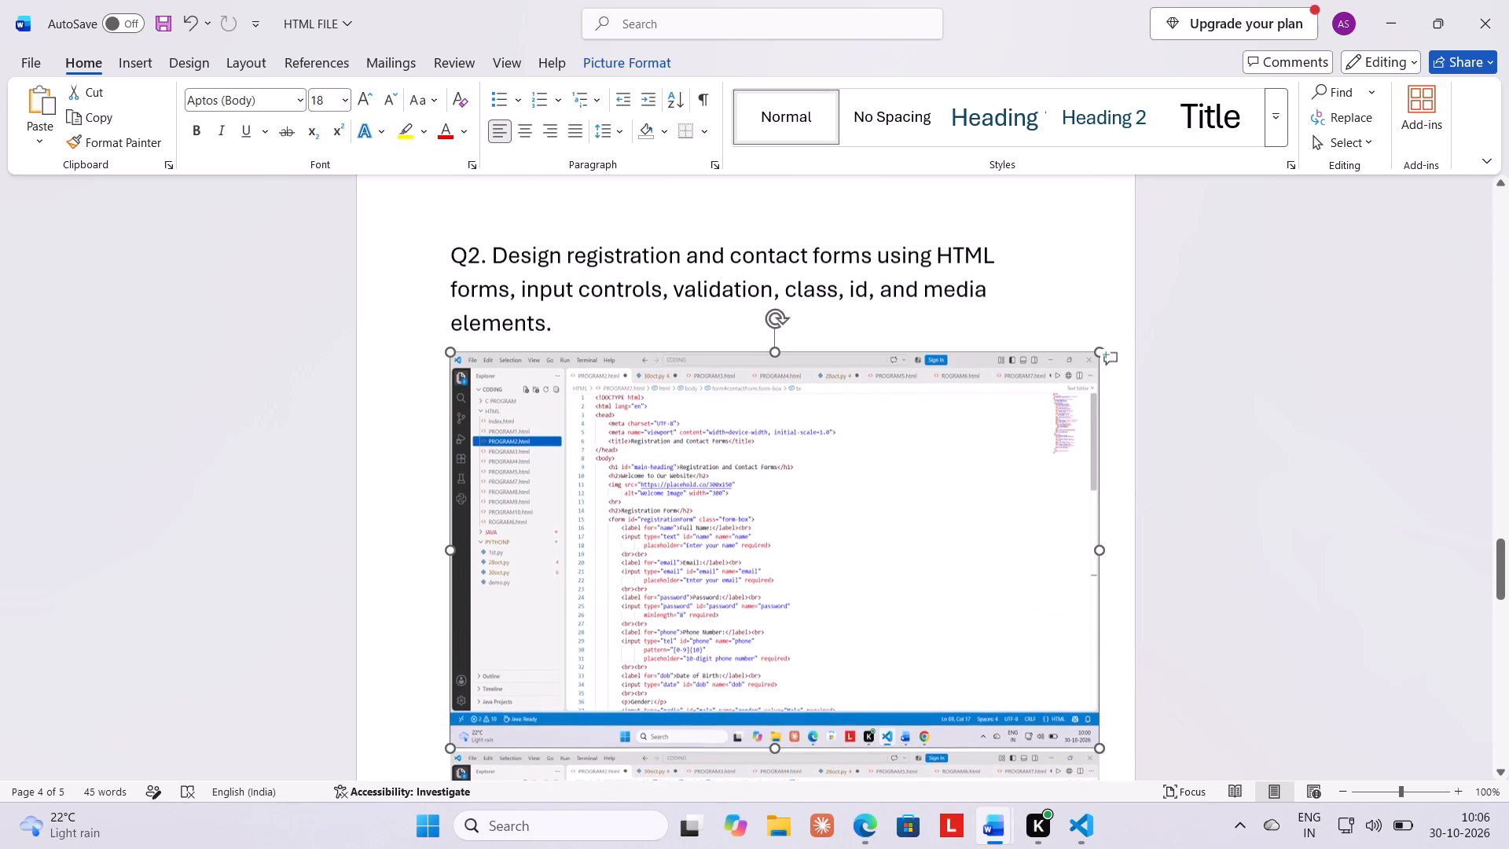
{"action": "scroll", "coordinate": [1189, 454], "scroll_direction": "down", "scroll_amount": 1}
{"action": "left_click", "coordinate": [917, 395]}
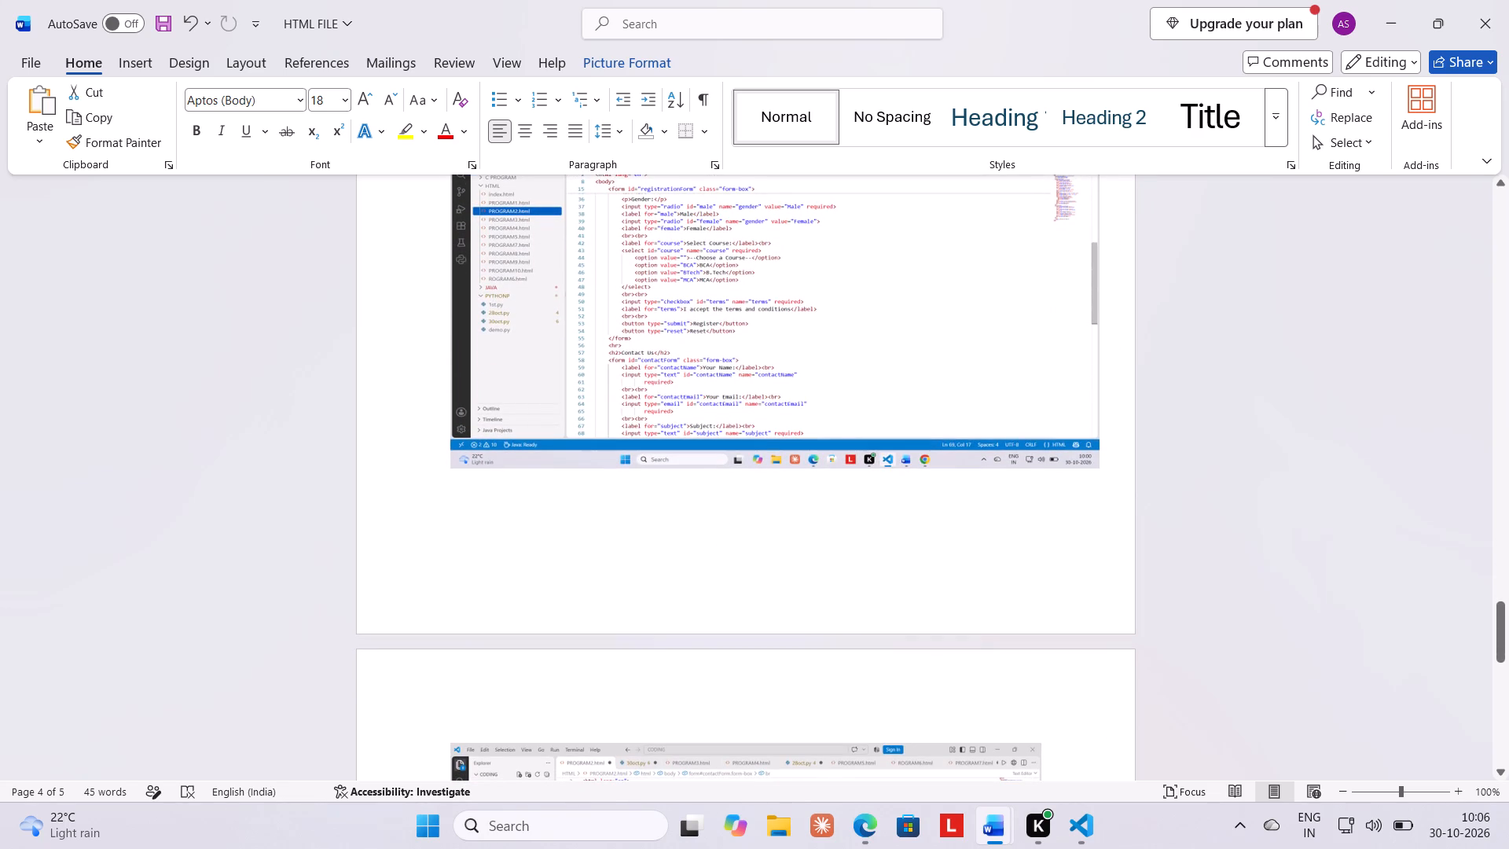
{"action": "left_click_drag", "start_coordinate": [779, 472], "coordinate": [789, 521]}
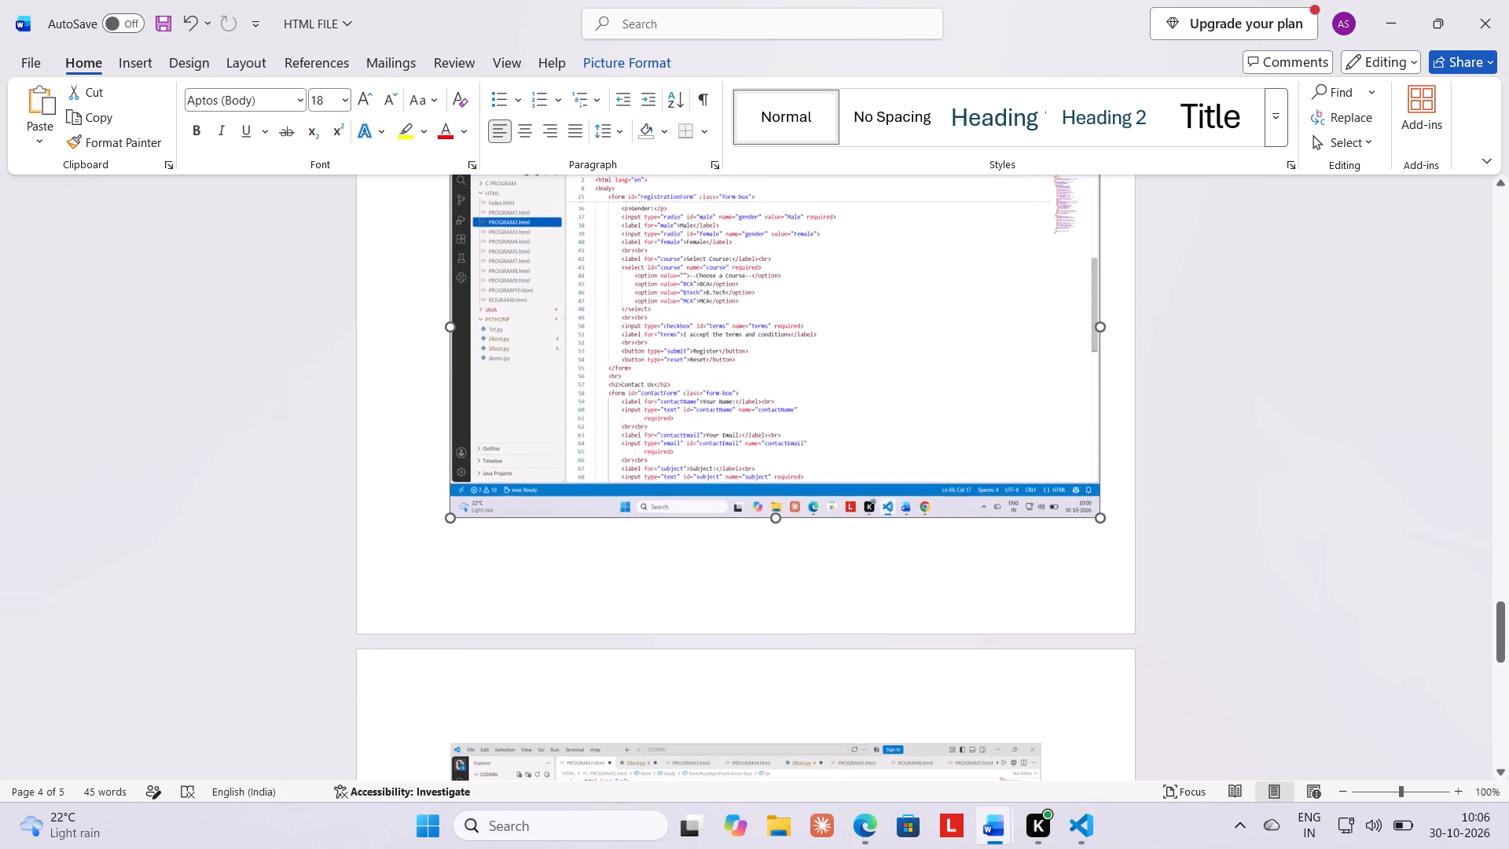
{"action": "left_click_drag", "start_coordinate": [789, 521], "coordinate": [795, 541]}
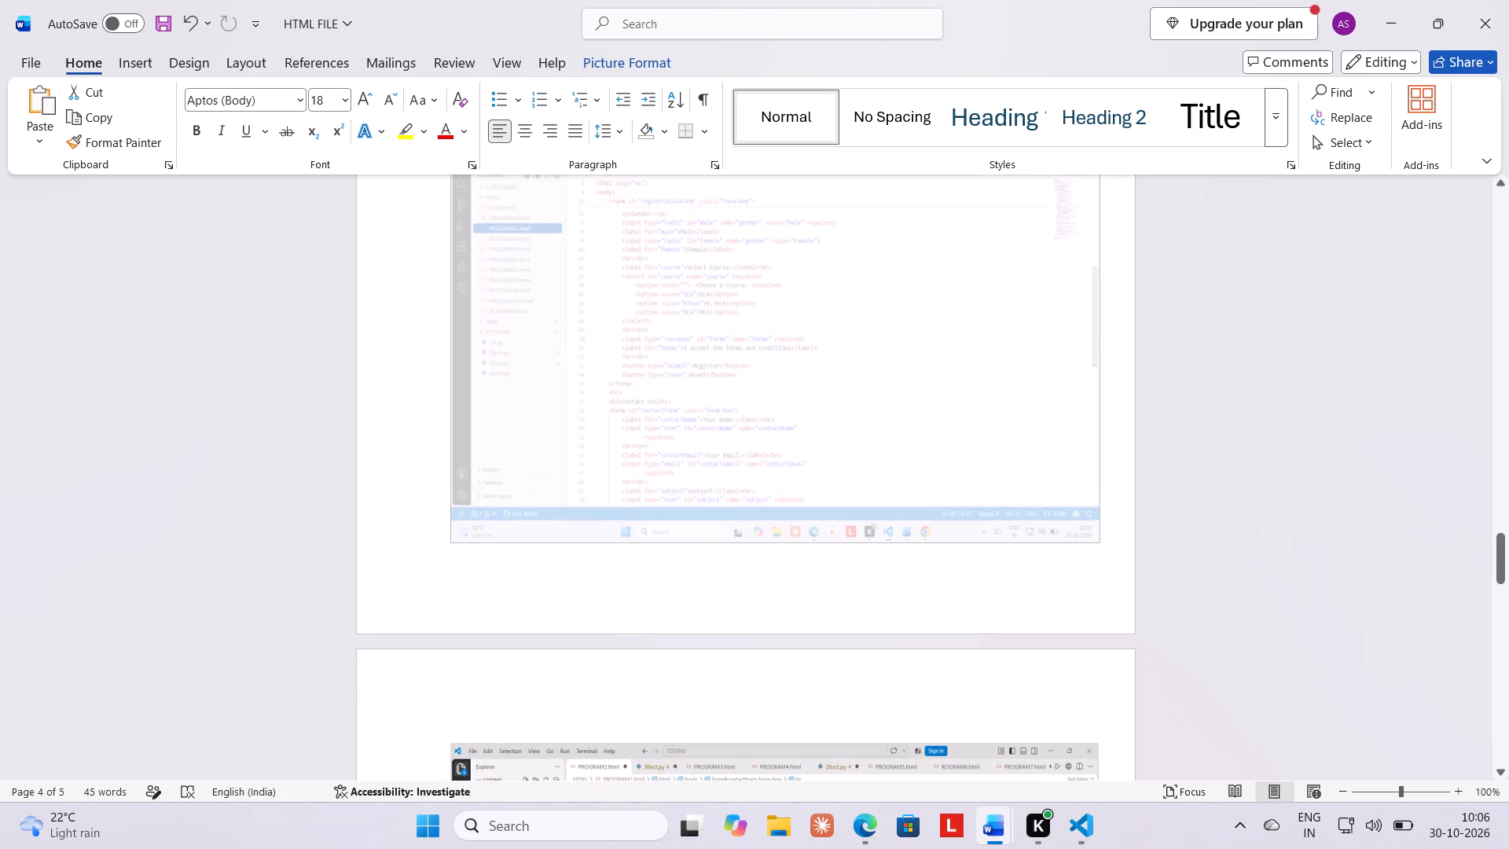
{"action": "left_click_drag", "start_coordinate": [795, 541], "coordinate": [795, 539]}
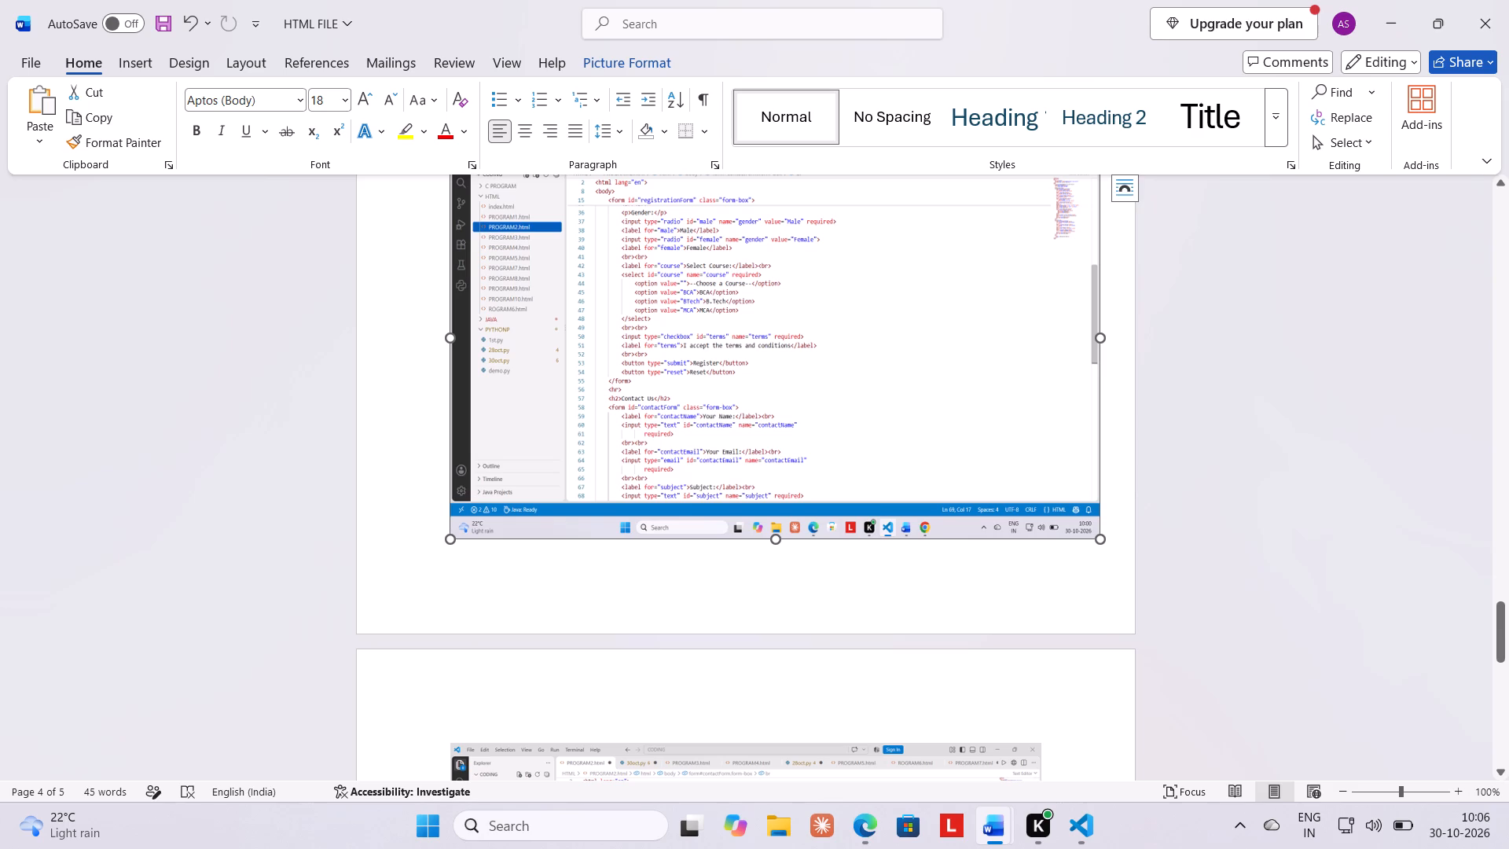
{"action": "left_click", "coordinate": [1215, 501]}
Move the Registration and Contact Forms output screenshot onto its own line below the last PROGRAM2.html code screenshot.
{"action": "scroll", "coordinate": [1215, 501], "scroll_direction": "up", "scroll_amount": 3}
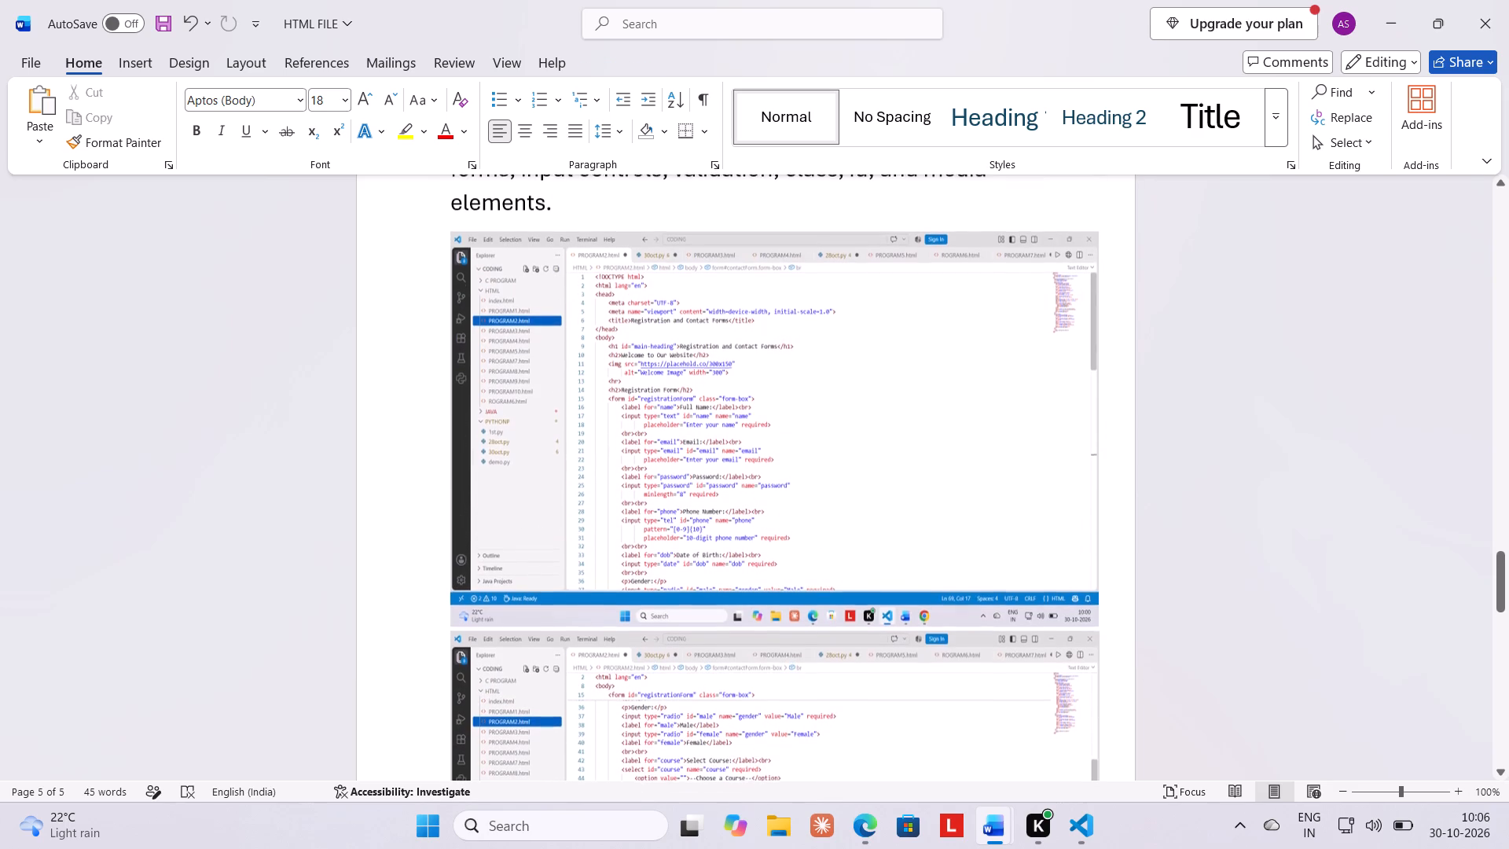
{"action": "scroll", "coordinate": [1215, 501], "scroll_direction": "down", "scroll_amount": 4}
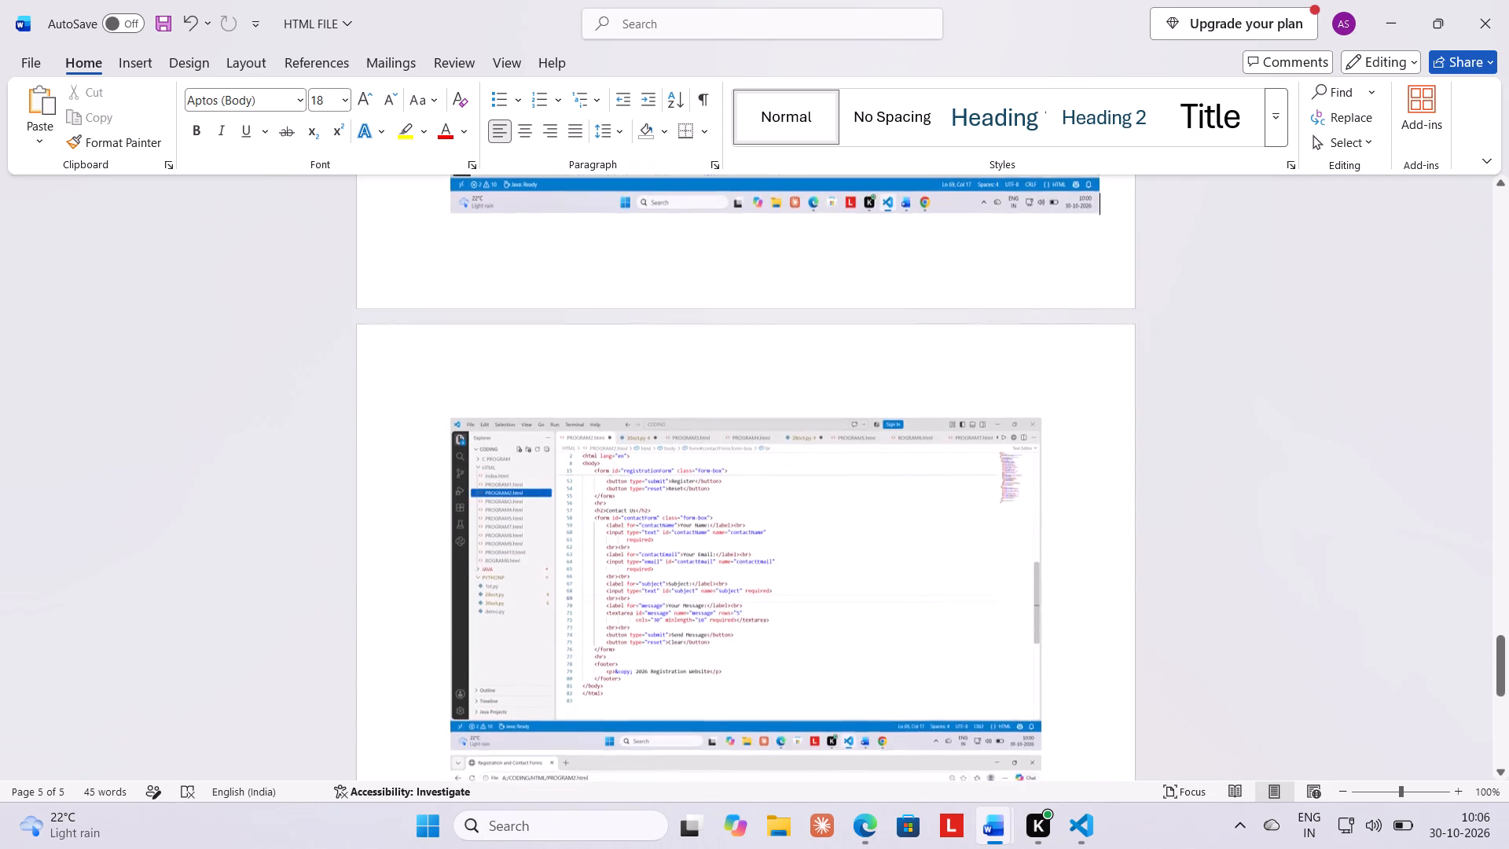
{"action": "scroll", "coordinate": [1215, 501], "scroll_direction": "down", "scroll_amount": 1}
{"action": "scroll", "coordinate": [782, 340], "scroll_direction": "down", "scroll_amount": 1}
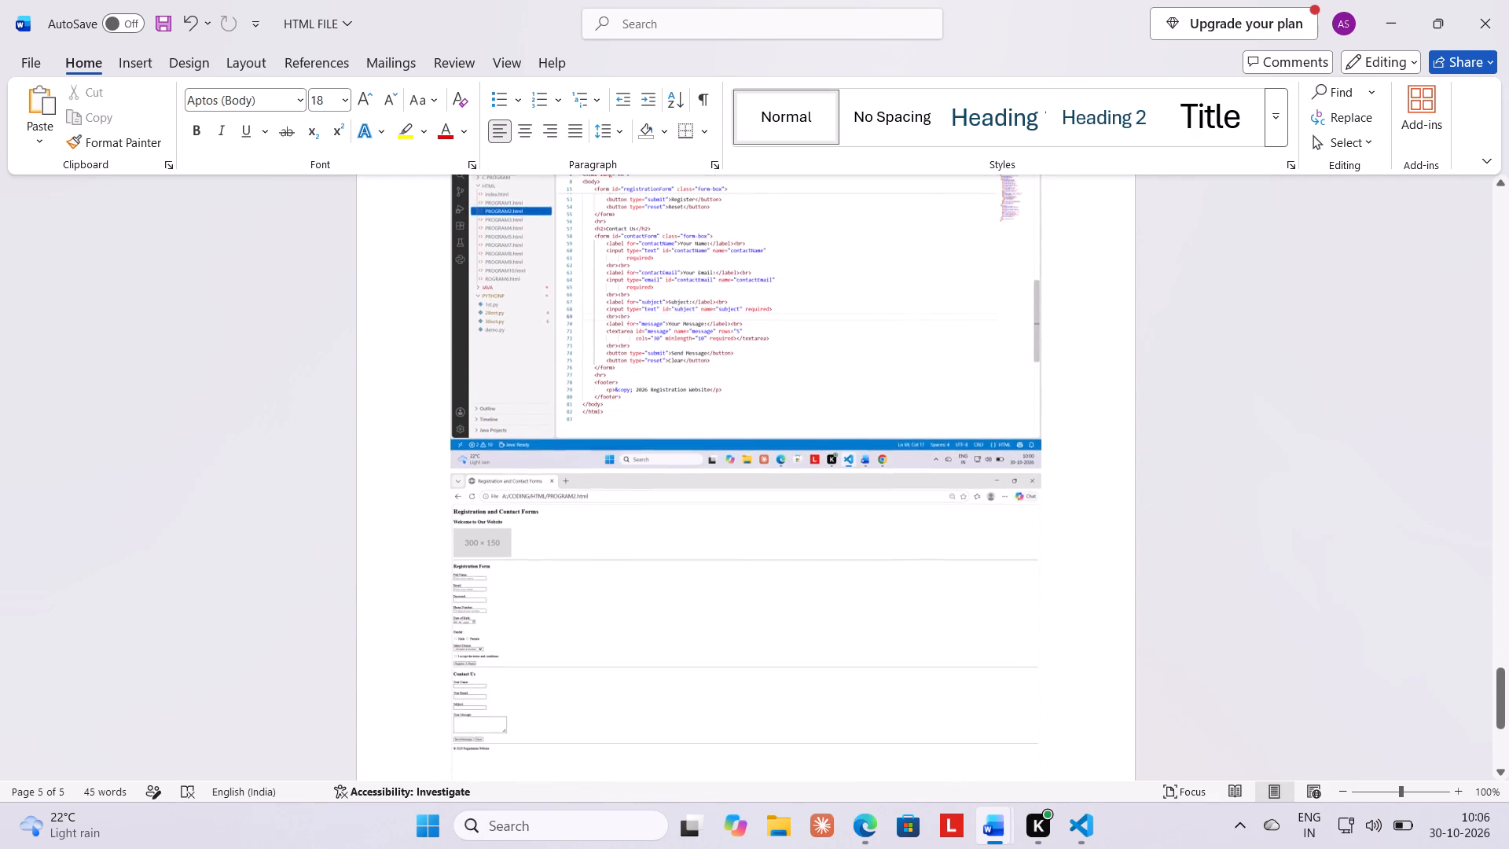
{"action": "scroll", "coordinate": [782, 340], "scroll_direction": "down", "scroll_amount": 1}
{"action": "left_click", "coordinate": [749, 513]}
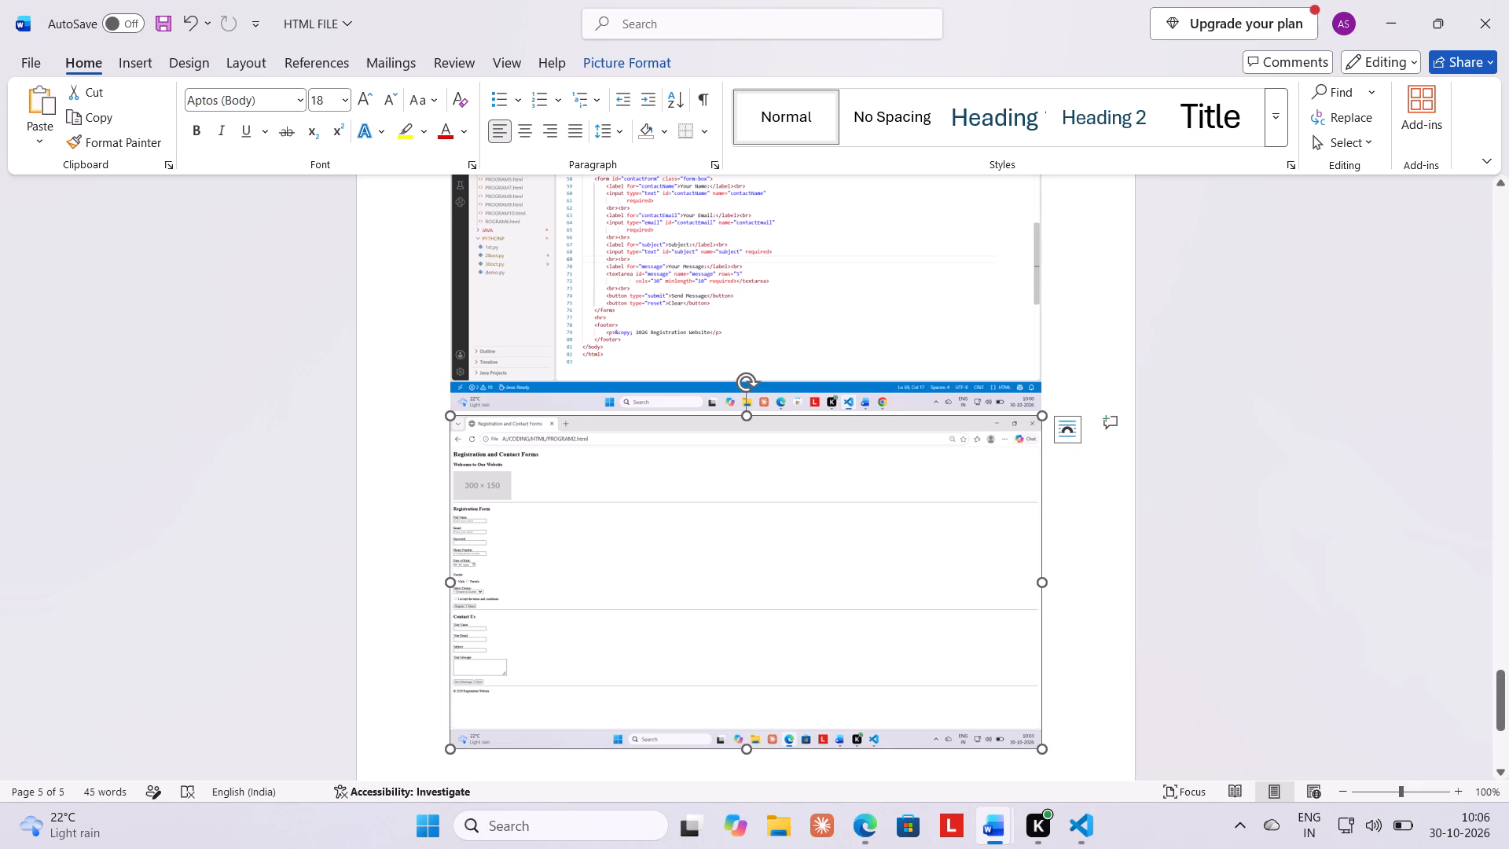
{"action": "left_click_drag", "start_coordinate": [769, 419], "coordinate": [770, 514]}
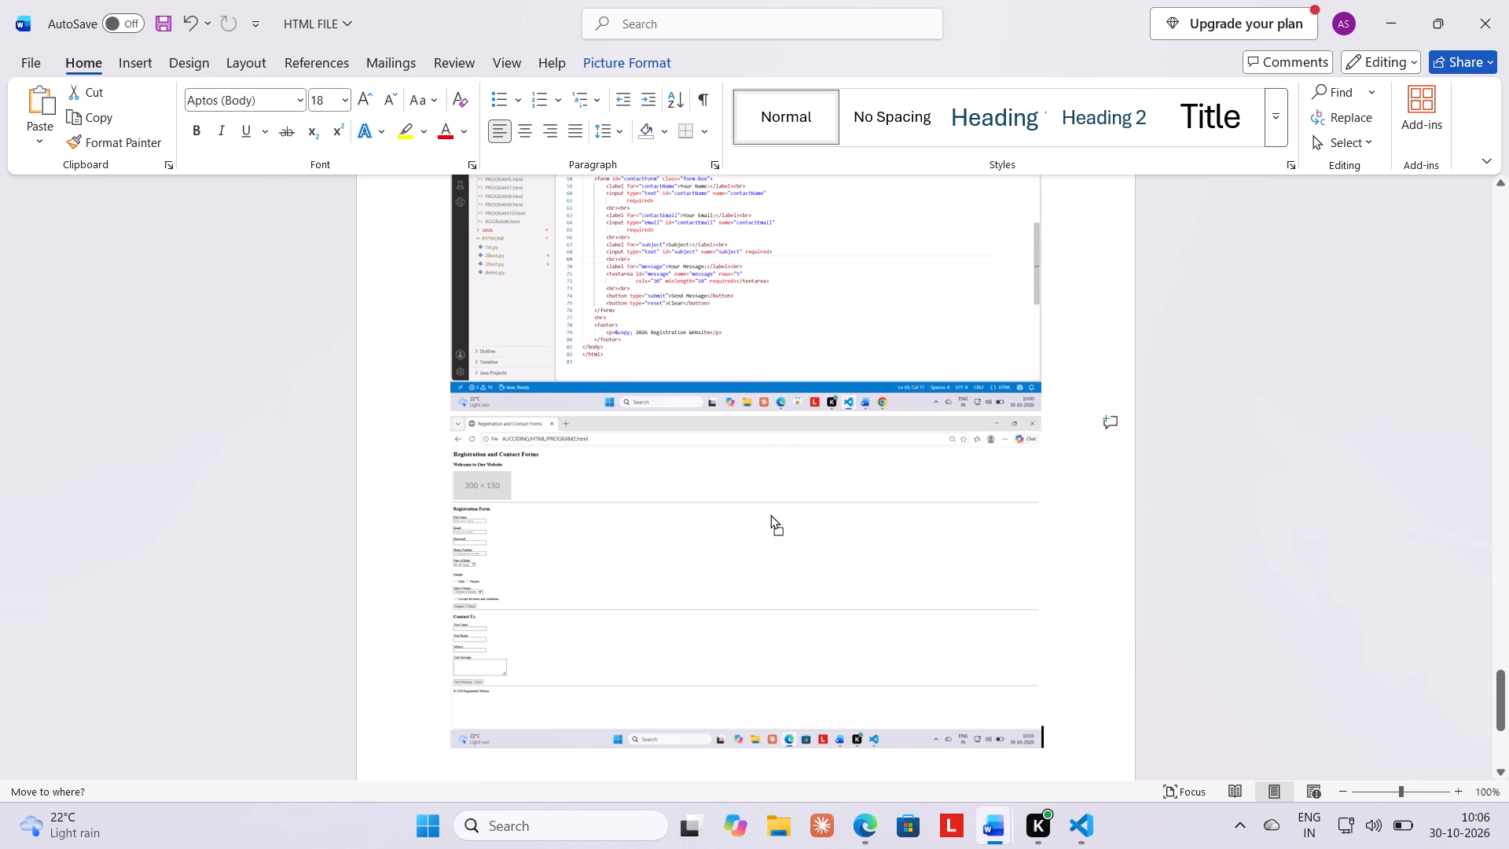
{"action": "left_click_drag", "start_coordinate": [770, 514], "coordinate": [773, 769]}
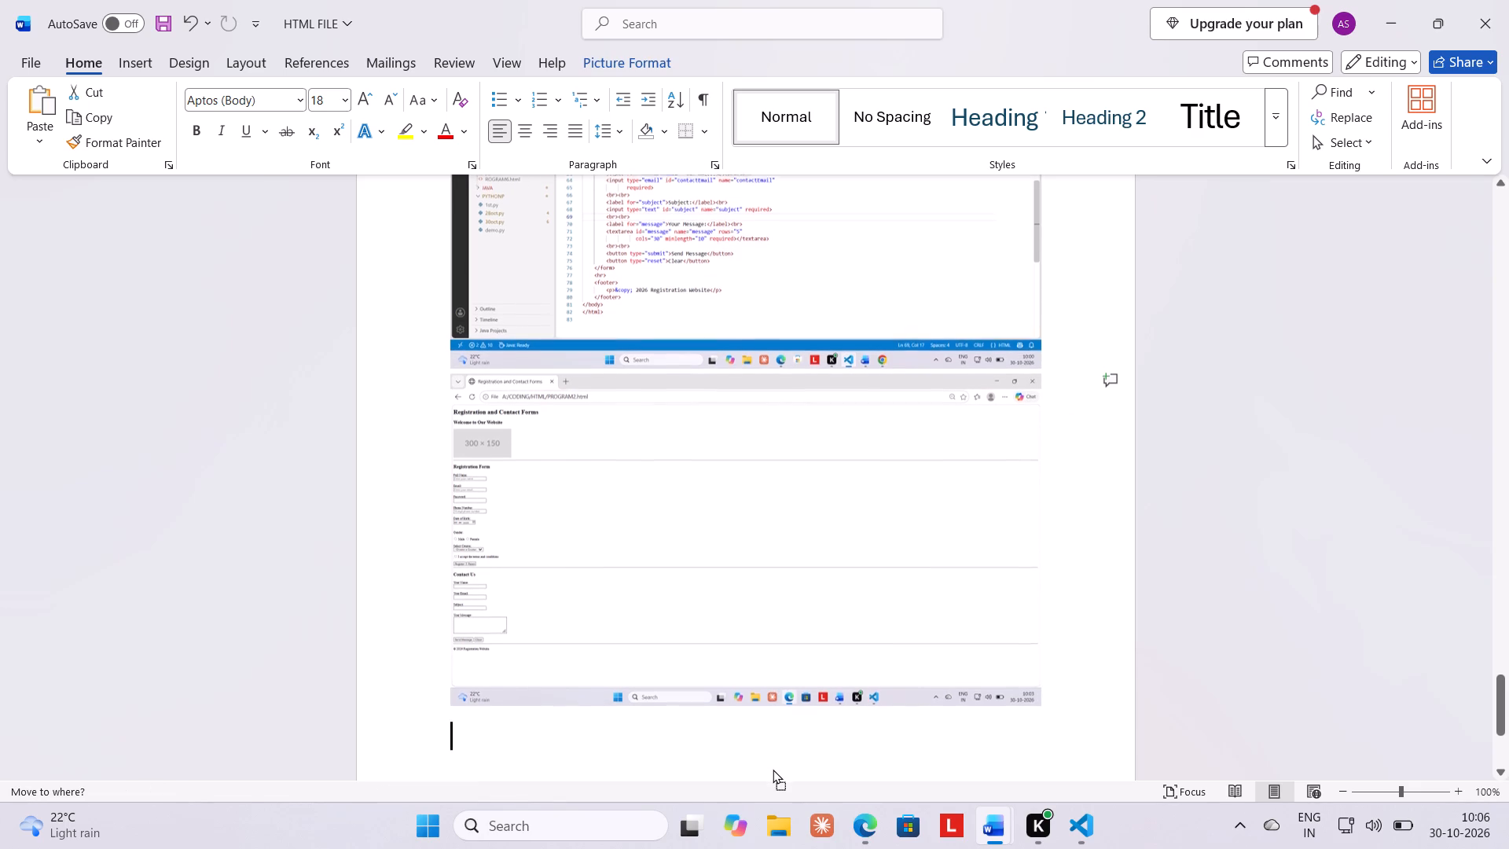
{"action": "left_click_drag", "start_coordinate": [773, 769], "coordinate": [788, 839]}
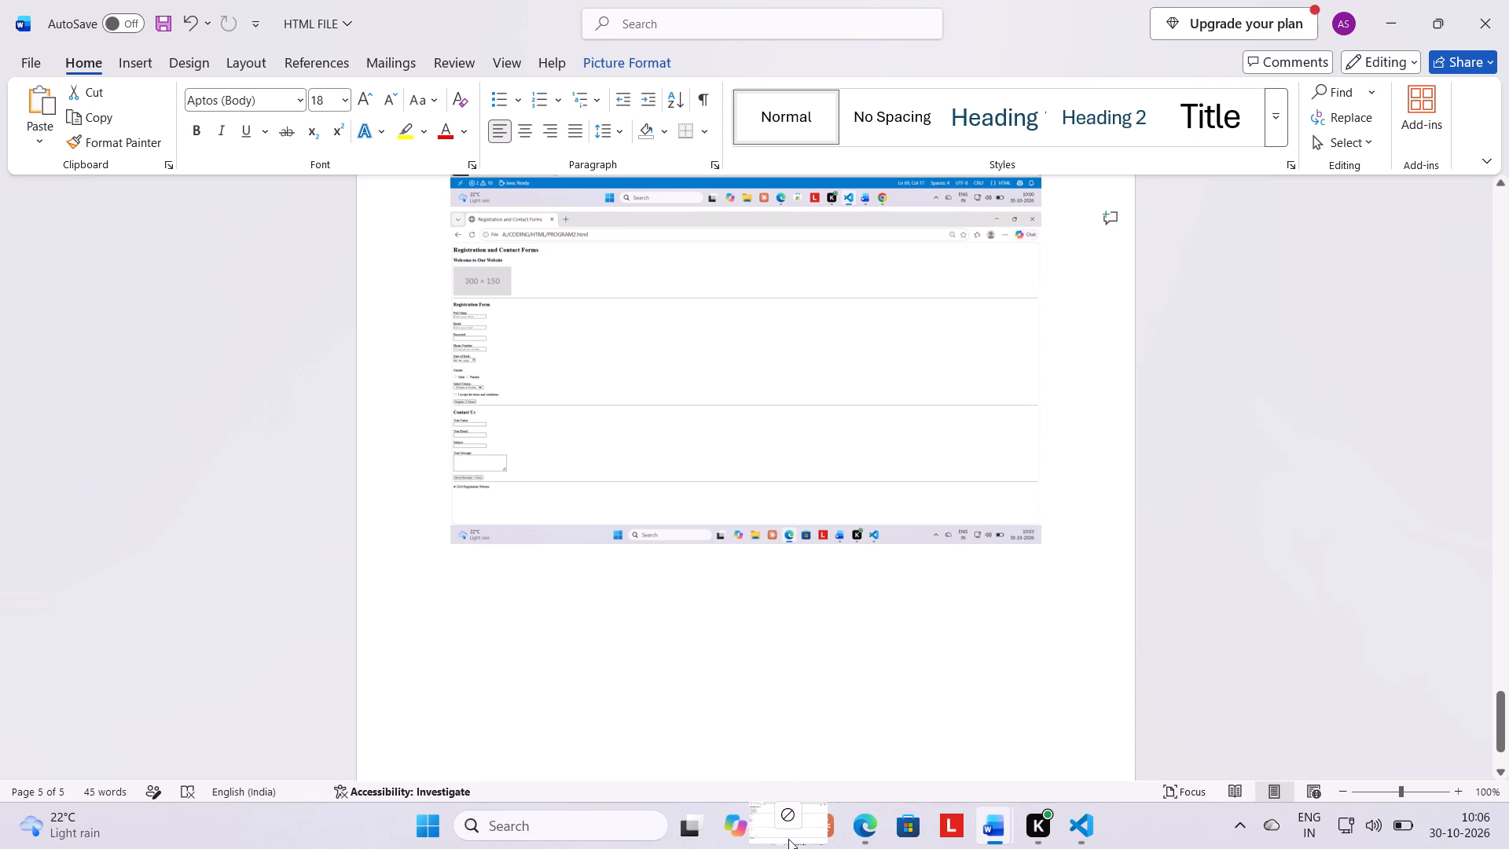
{"action": "left_click_drag", "start_coordinate": [788, 839], "coordinate": [790, 772]}
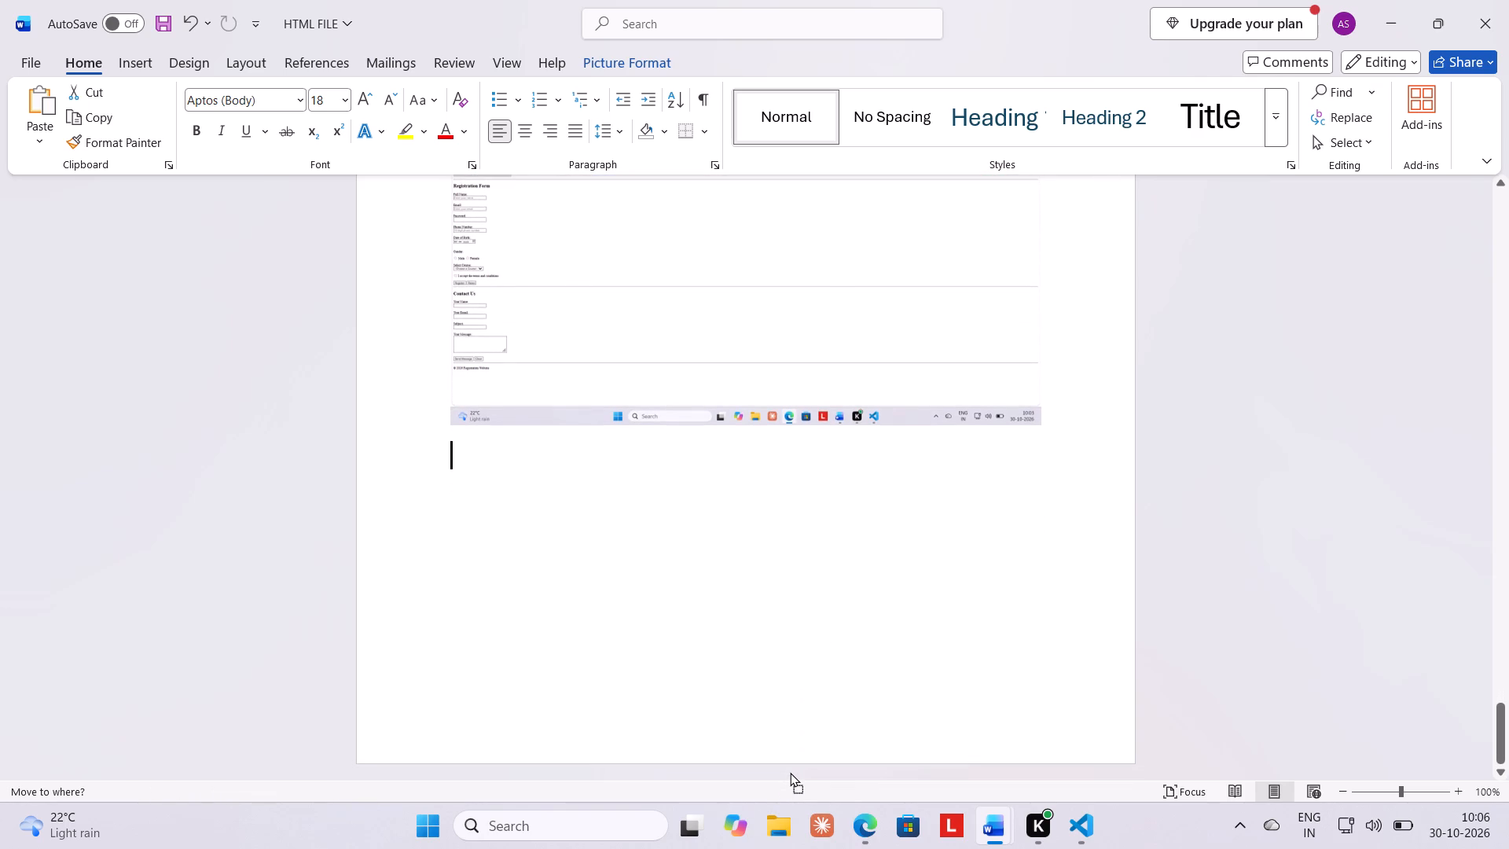
{"action": "left_click_drag", "start_coordinate": [790, 772], "coordinate": [788, 765]}
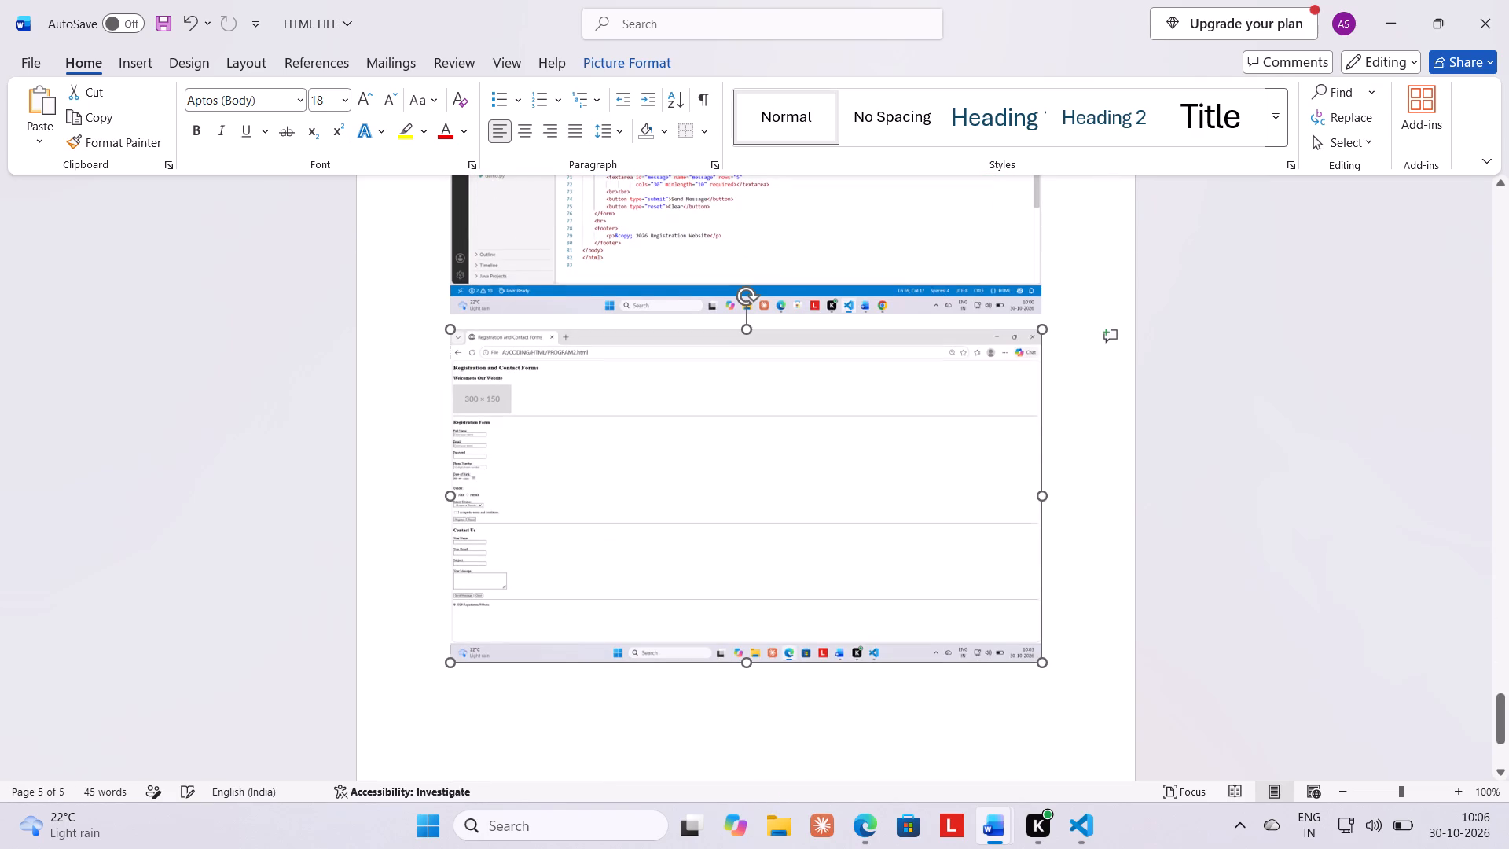
Insert eight blank lines after the third PROGRAM2.html code screenshot to push the forms output screenshot onto the following page.
{"action": "scroll", "coordinate": [773, 597], "scroll_direction": "up", "scroll_amount": 16}
{"action": "scroll", "coordinate": [773, 597], "scroll_direction": "down", "scroll_amount": 3}
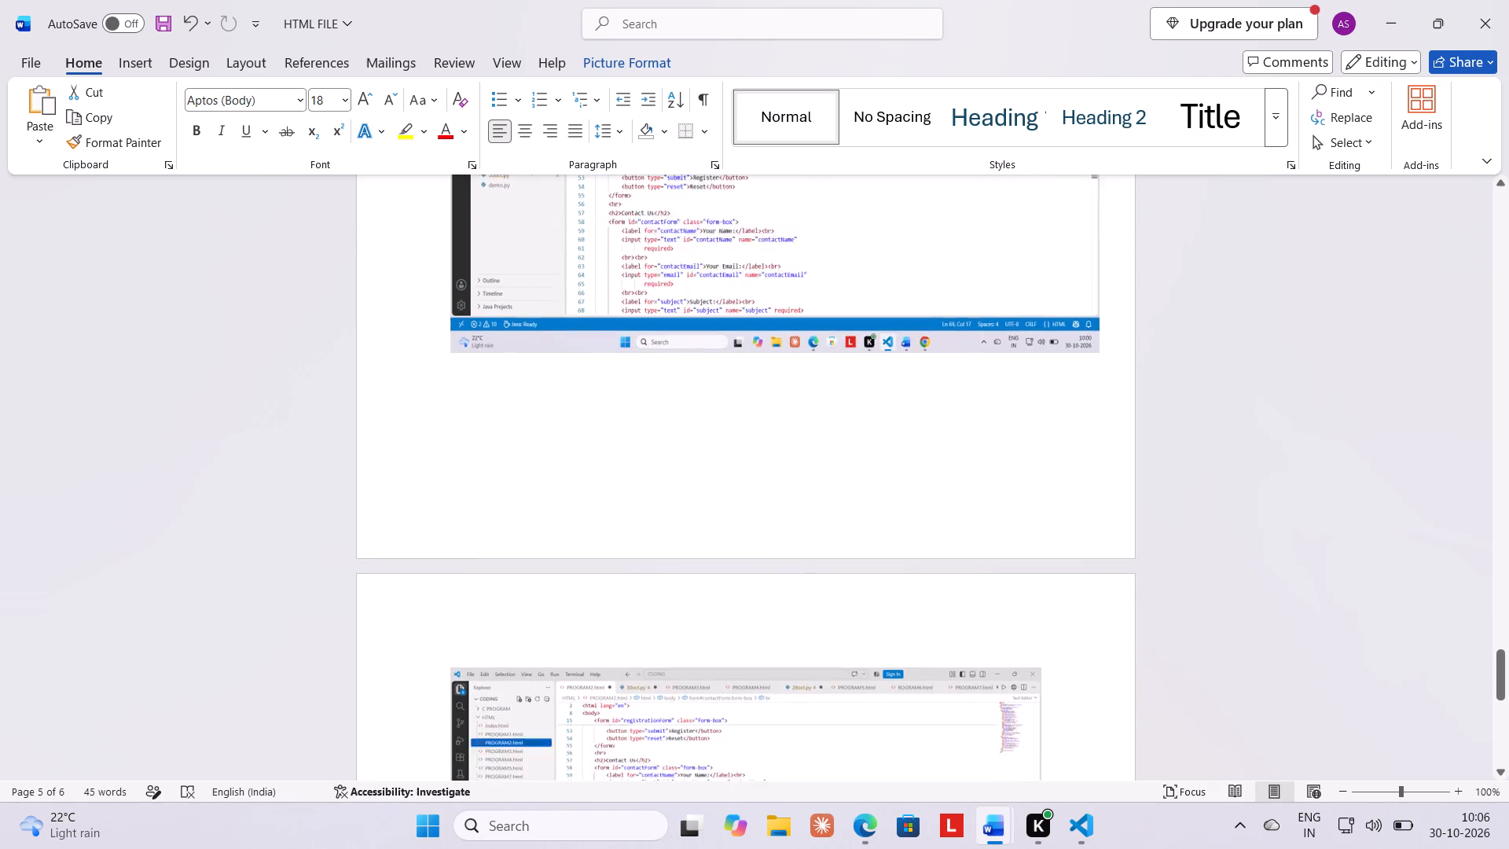
{"action": "scroll", "coordinate": [773, 597], "scroll_direction": "down", "scroll_amount": 9}
{"action": "left_click", "coordinate": [1052, 503]}
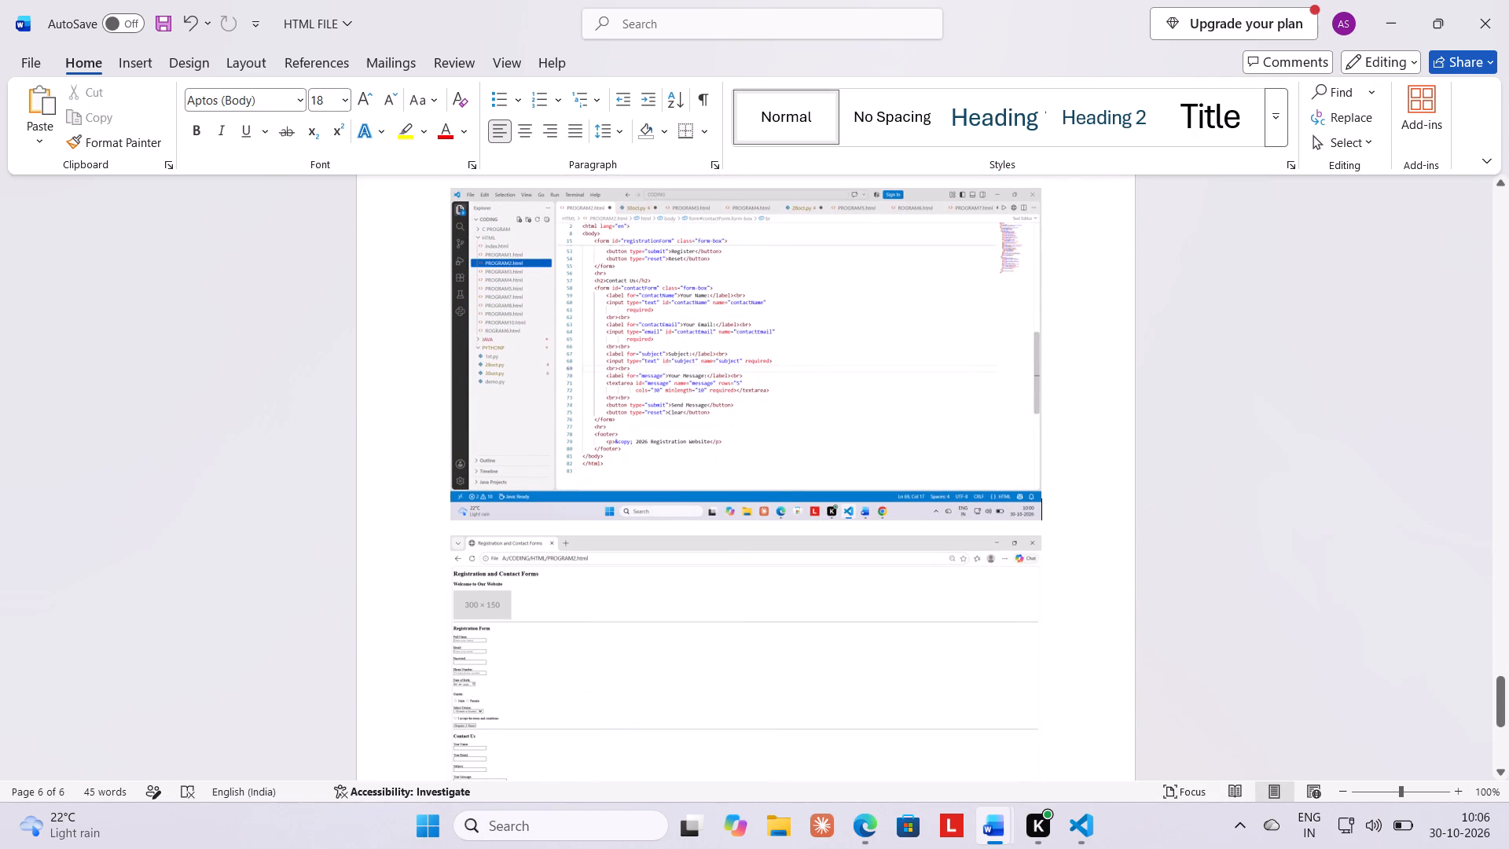
{"action": "key", "text": "Return"}
{"action": "key", "text": "Return"}
{"action": "key", "text": "Return"}
{"action": "key", "text": "Return"}
{"action": "key", "text": "Return"}
{"action": "key", "text": "Return"}
{"action": "key", "text": "Return"}
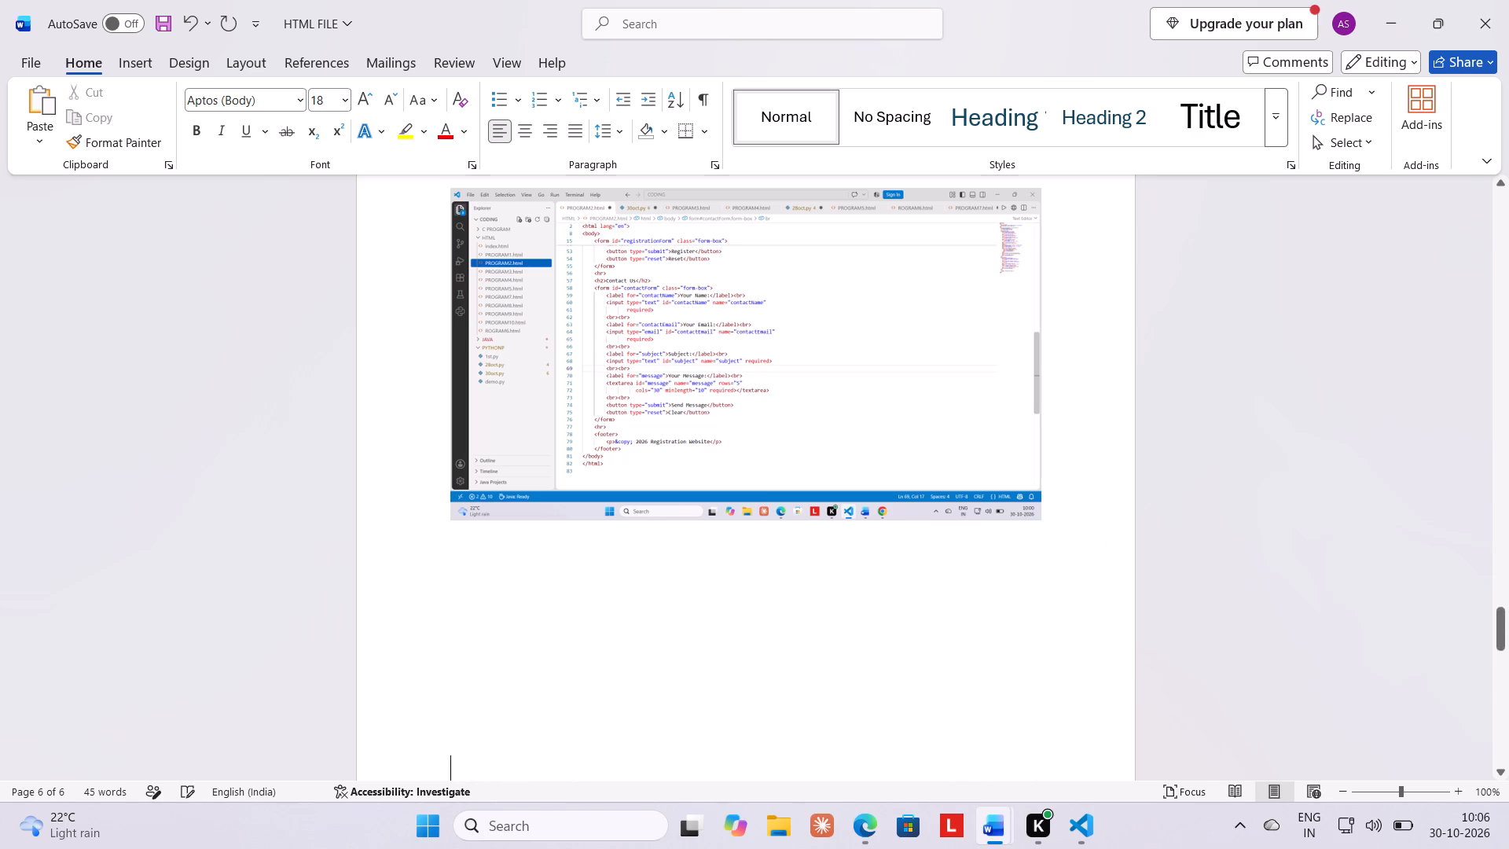
{"action": "key", "text": "Return"}
Enlarge the third PROGRAM2.html code screenshot, making it taller and widening it slightly beyond the two code screenshots above.
{"action": "scroll", "coordinate": [1052, 506], "scroll_direction": "down", "scroll_amount": 5}
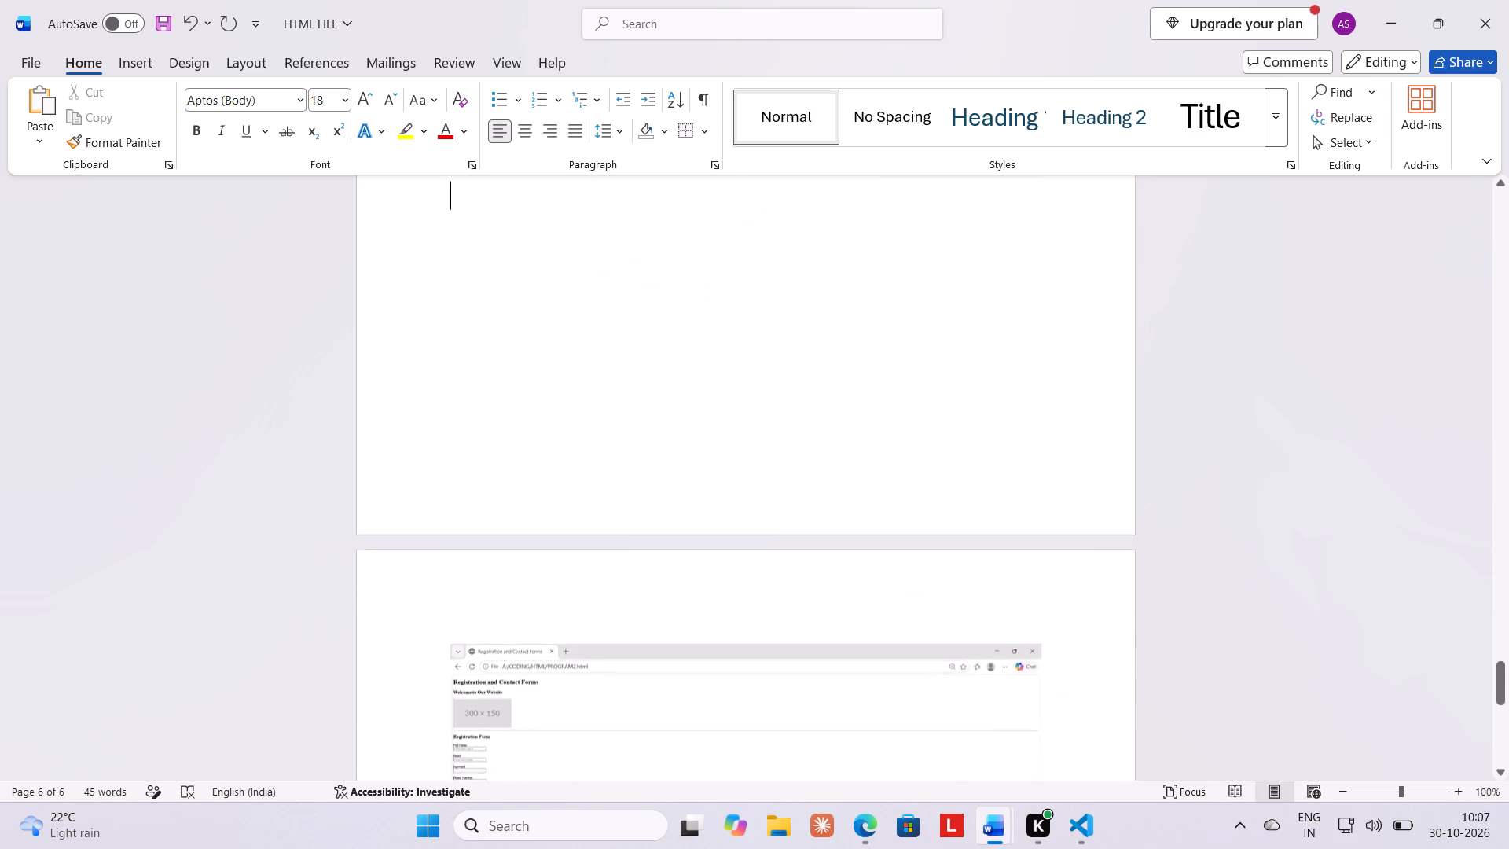
{"action": "scroll", "coordinate": [1052, 506], "scroll_direction": "down", "scroll_amount": 1}
{"action": "scroll", "coordinate": [1052, 506], "scroll_direction": "up", "scroll_amount": 6}
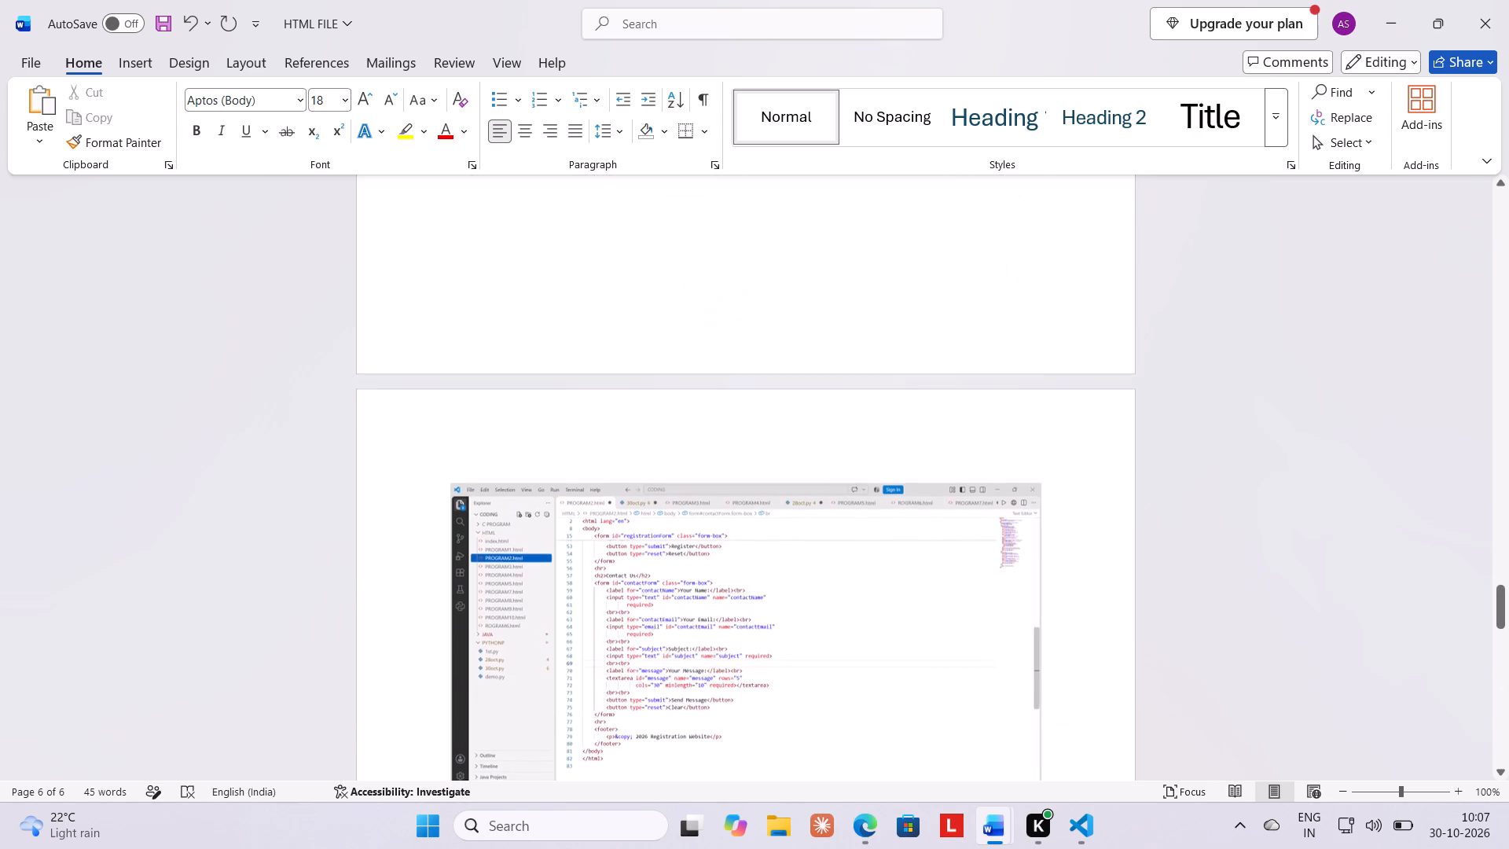
{"action": "left_click", "coordinate": [883, 532]}
{"action": "scroll", "coordinate": [699, 627], "scroll_direction": "down", "scroll_amount": 2}
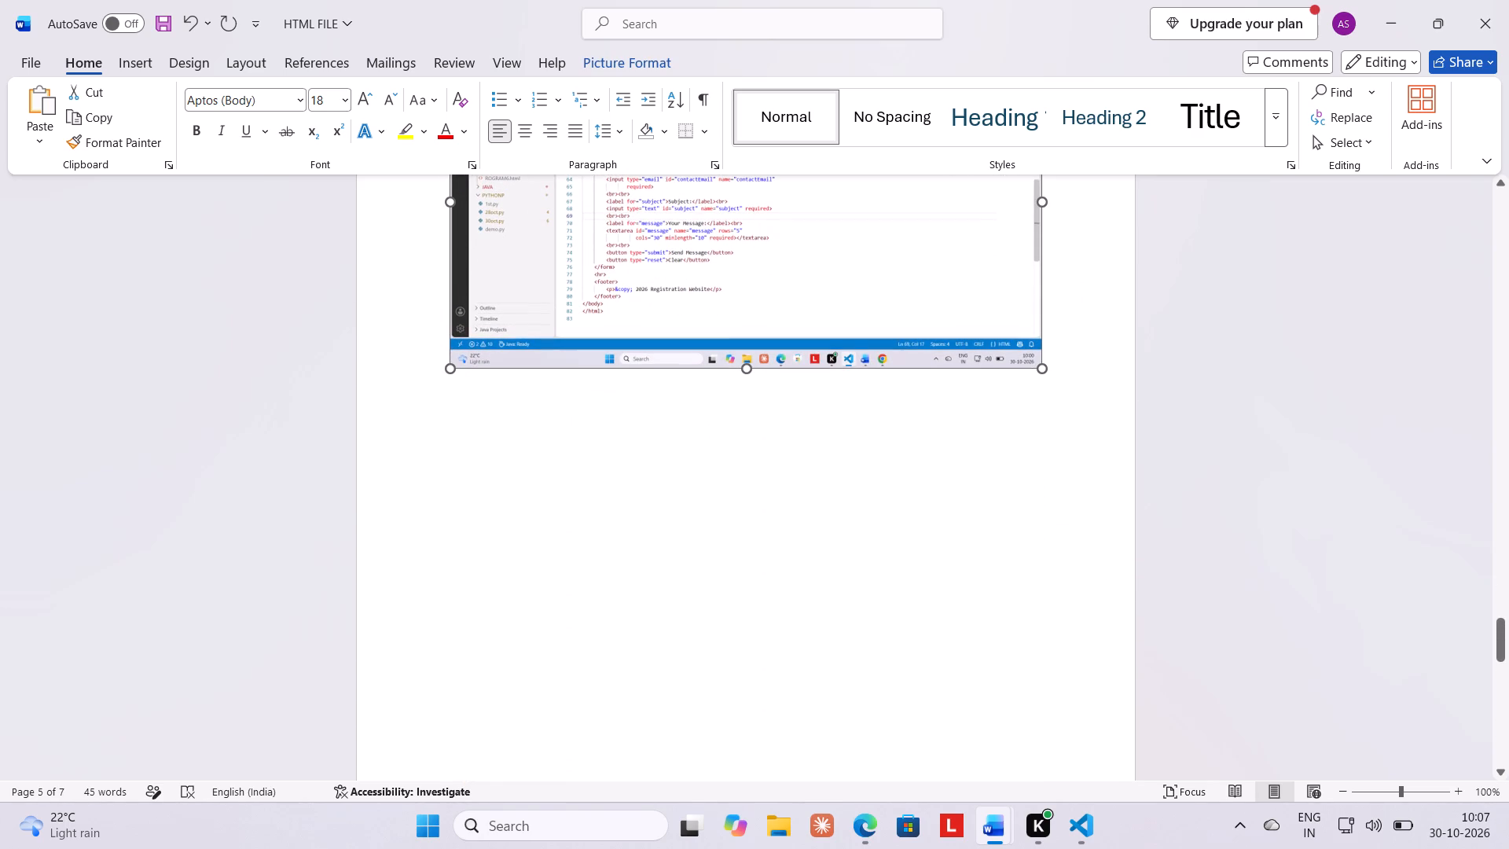
{"action": "left_click_drag", "start_coordinate": [747, 371], "coordinate": [760, 545]}
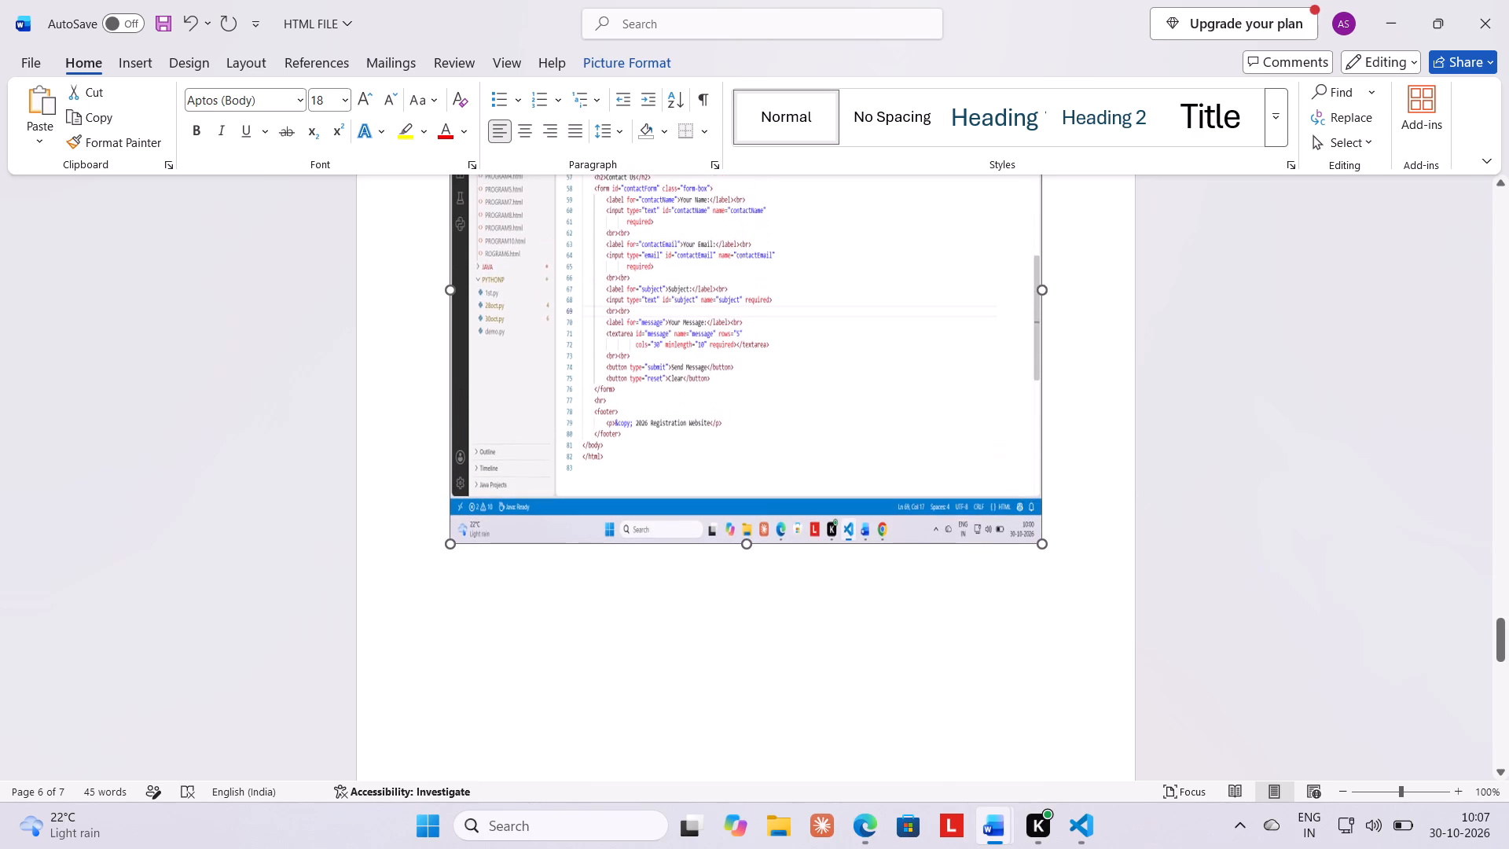
{"action": "left_click_drag", "start_coordinate": [760, 545], "coordinate": [782, 491]}
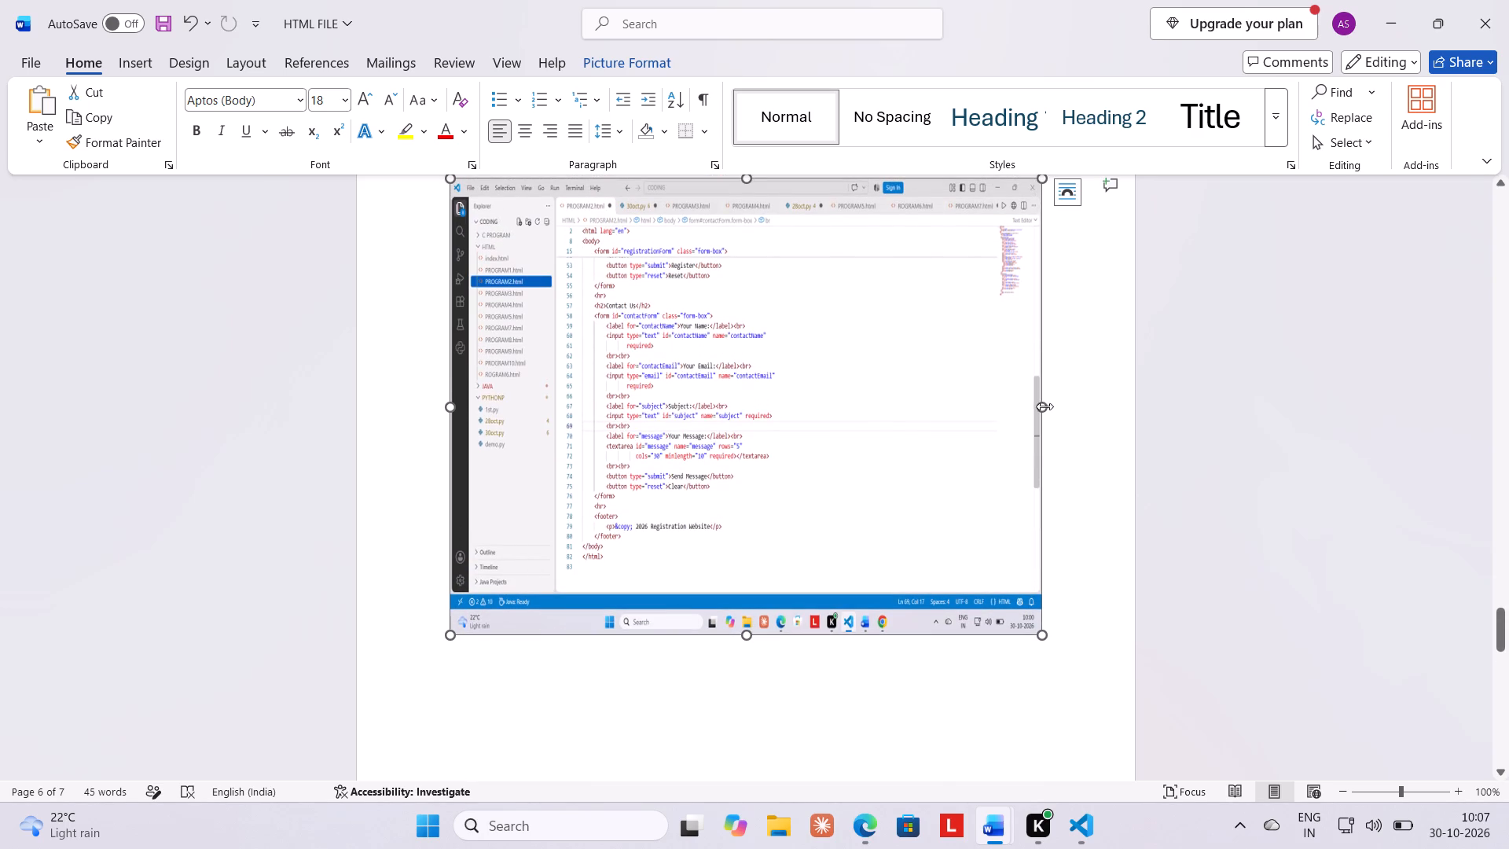
{"action": "left_click_drag", "start_coordinate": [1042, 406], "coordinate": [1115, 421]}
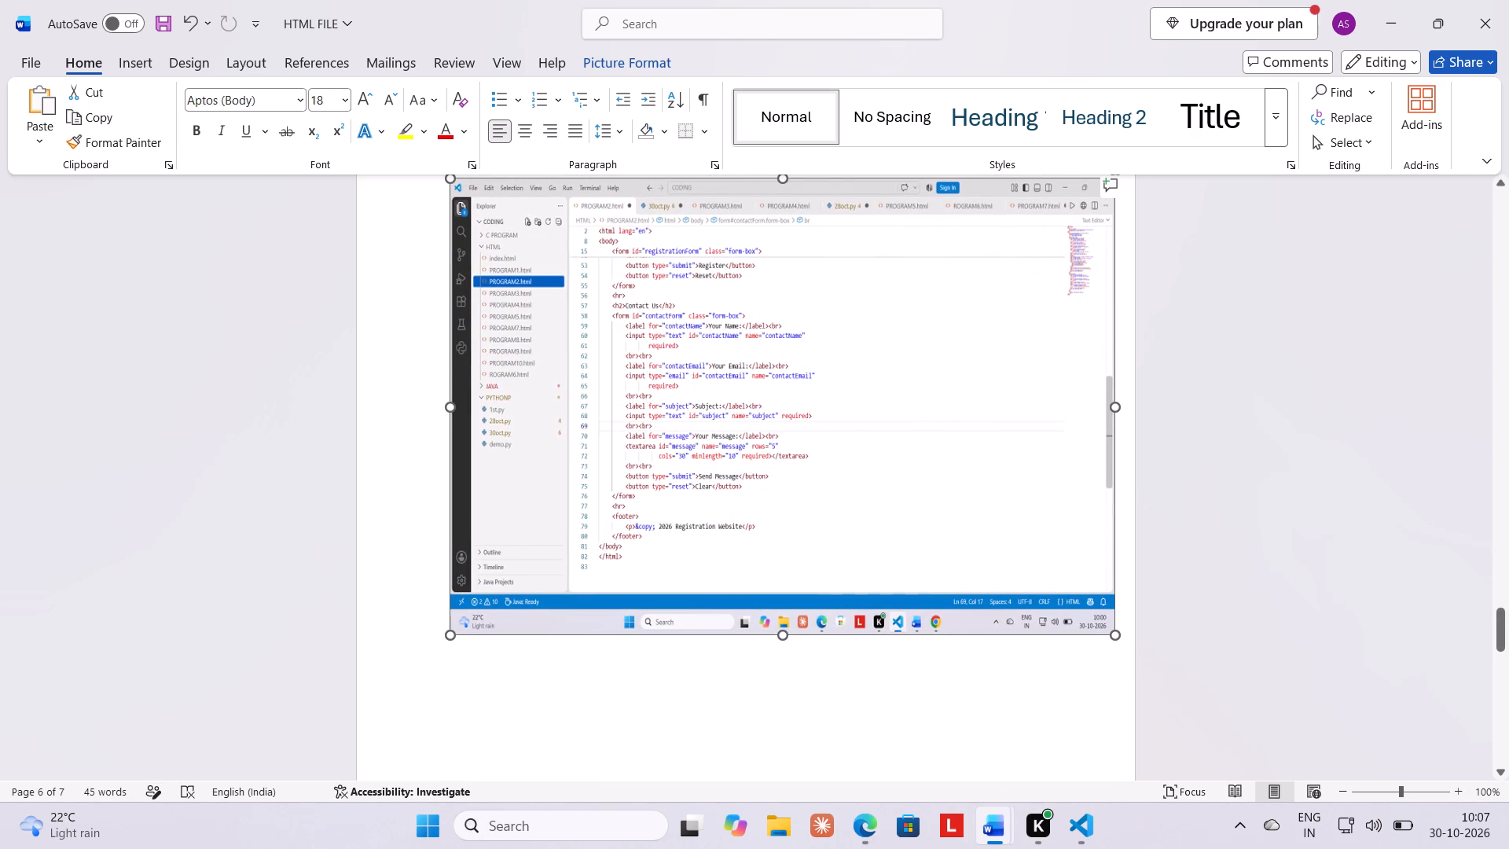
Reduce the height of the third PROGRAM2.html code screenshot to about that of the two code screenshots above, keeping its width.
{"action": "scroll", "coordinate": [834, 384], "scroll_direction": "up", "scroll_amount": 2}
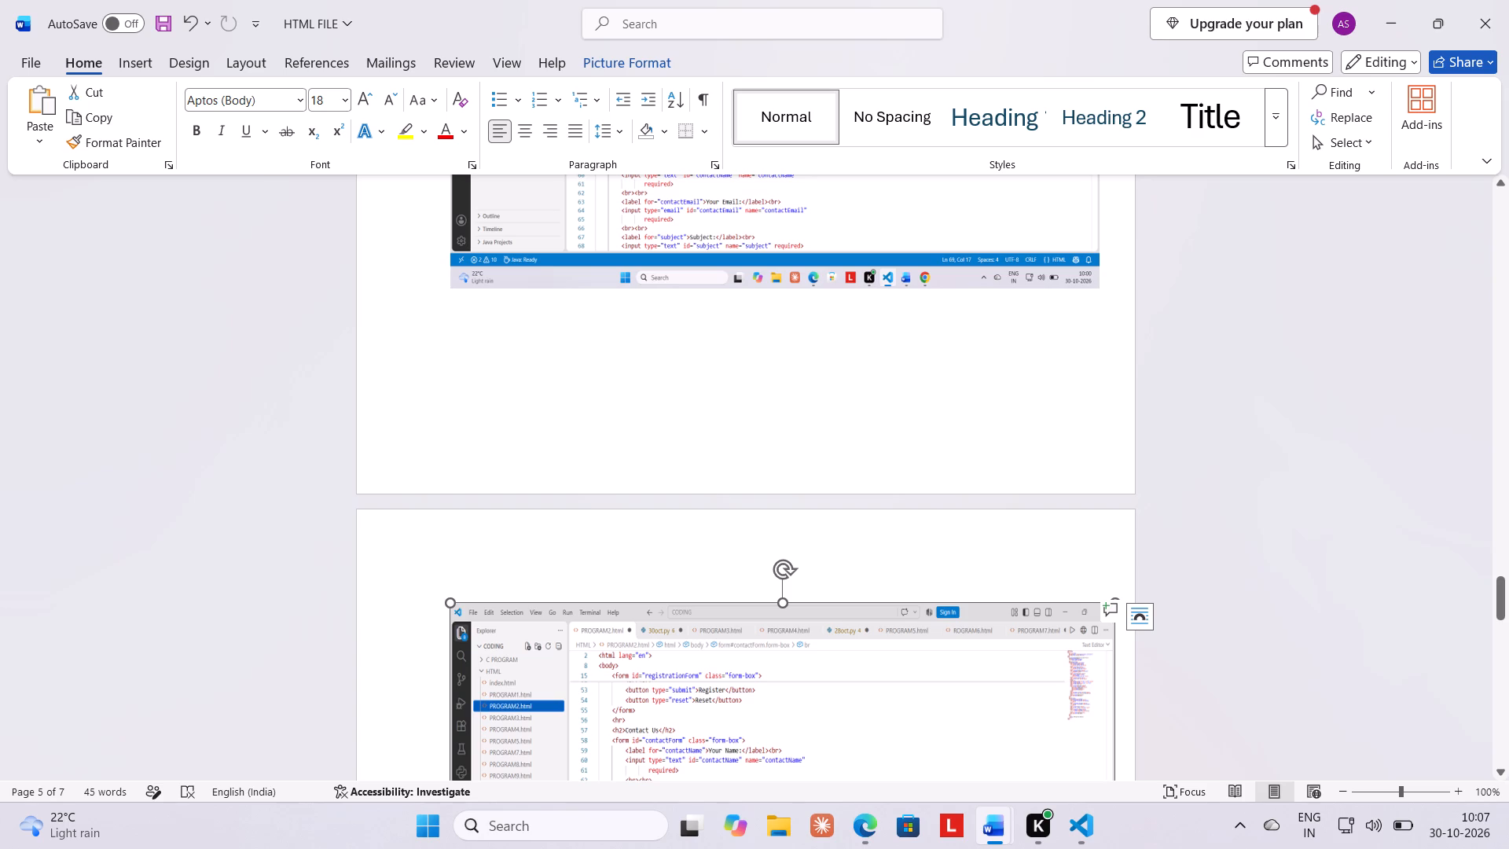
{"action": "scroll", "coordinate": [793, 618], "scroll_direction": "down", "scroll_amount": 1}
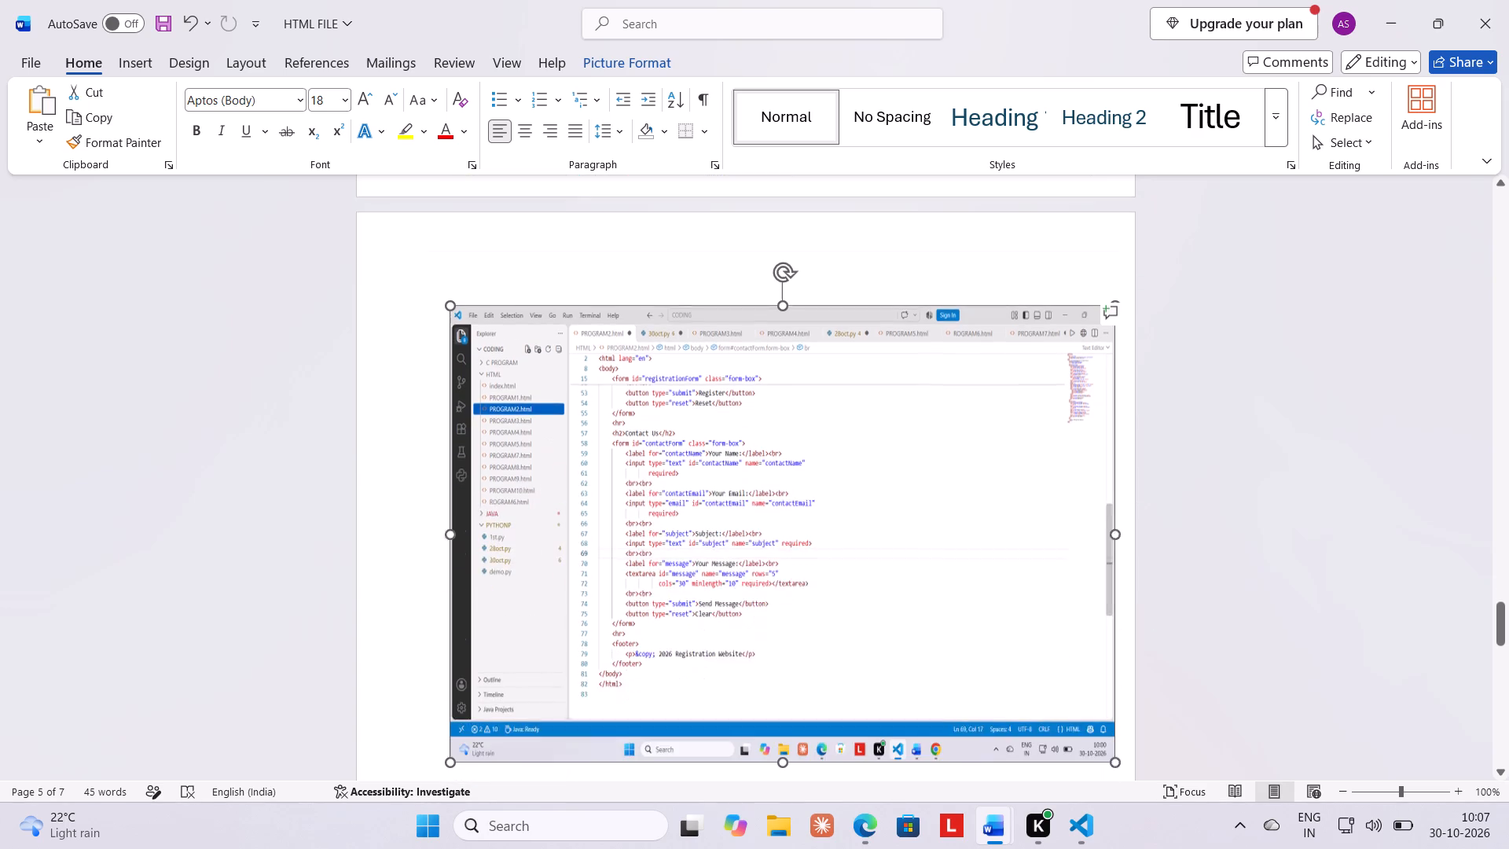
{"action": "scroll", "coordinate": [793, 618], "scroll_direction": "down", "scroll_amount": 1}
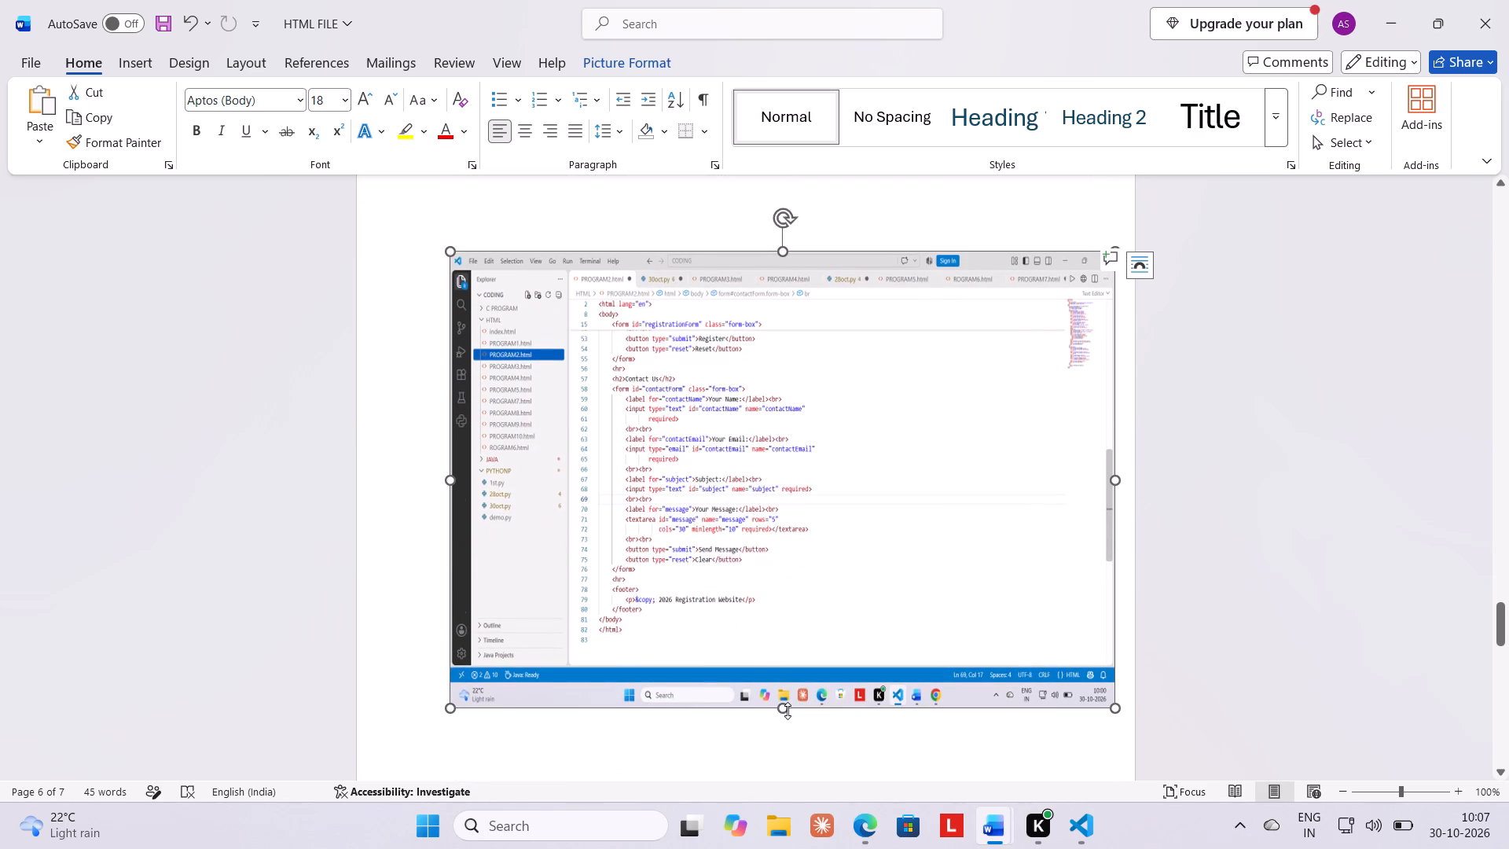
{"action": "left_click_drag", "start_coordinate": [785, 711], "coordinate": [795, 668]}
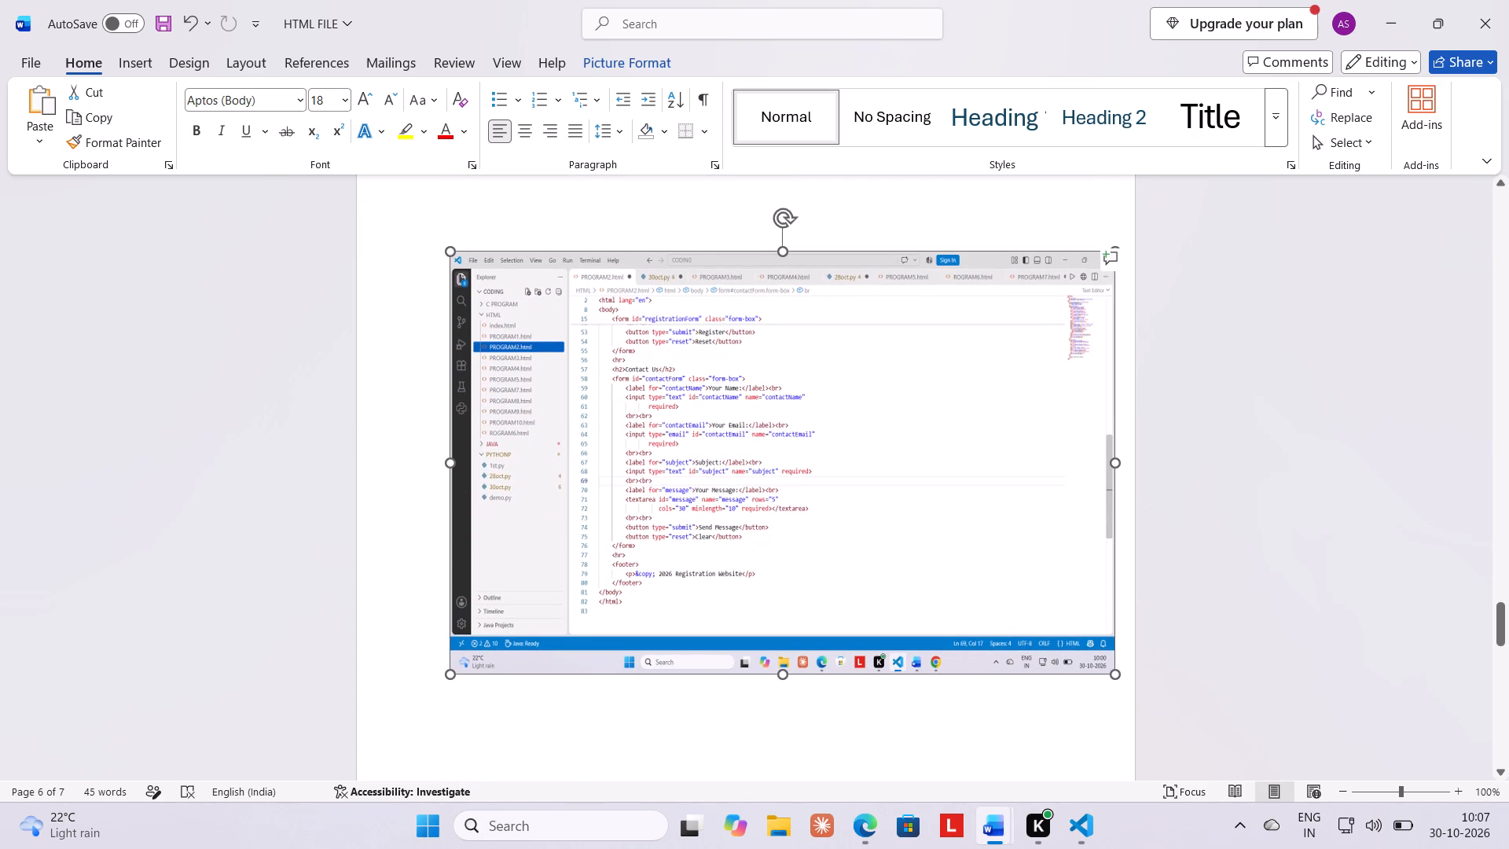
{"action": "left_click_drag", "start_coordinate": [795, 668], "coordinate": [802, 644]}
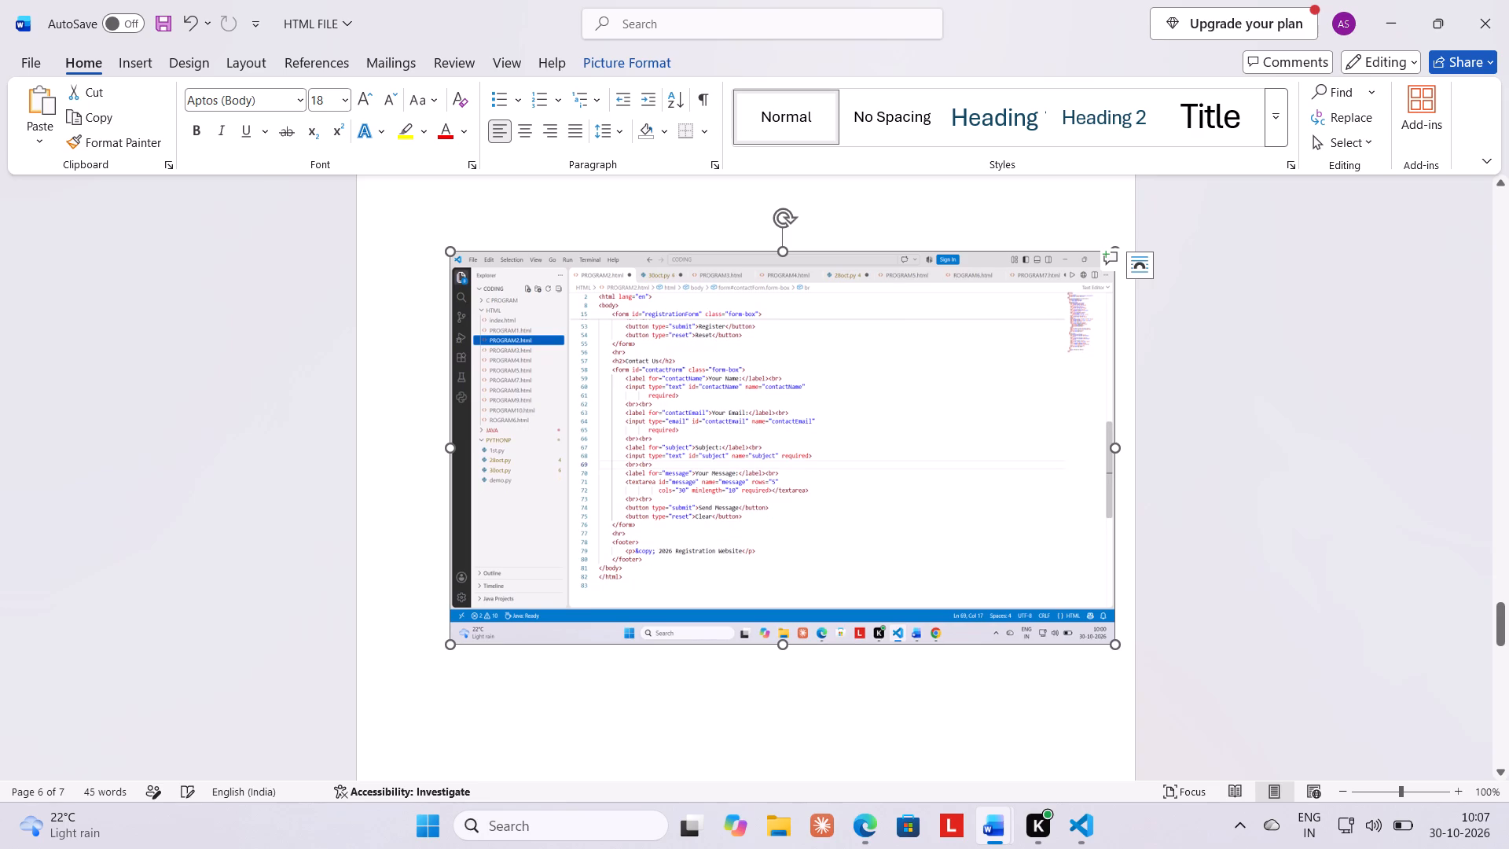
{"action": "scroll", "coordinate": [766, 704], "scroll_direction": "down", "scroll_amount": 2}
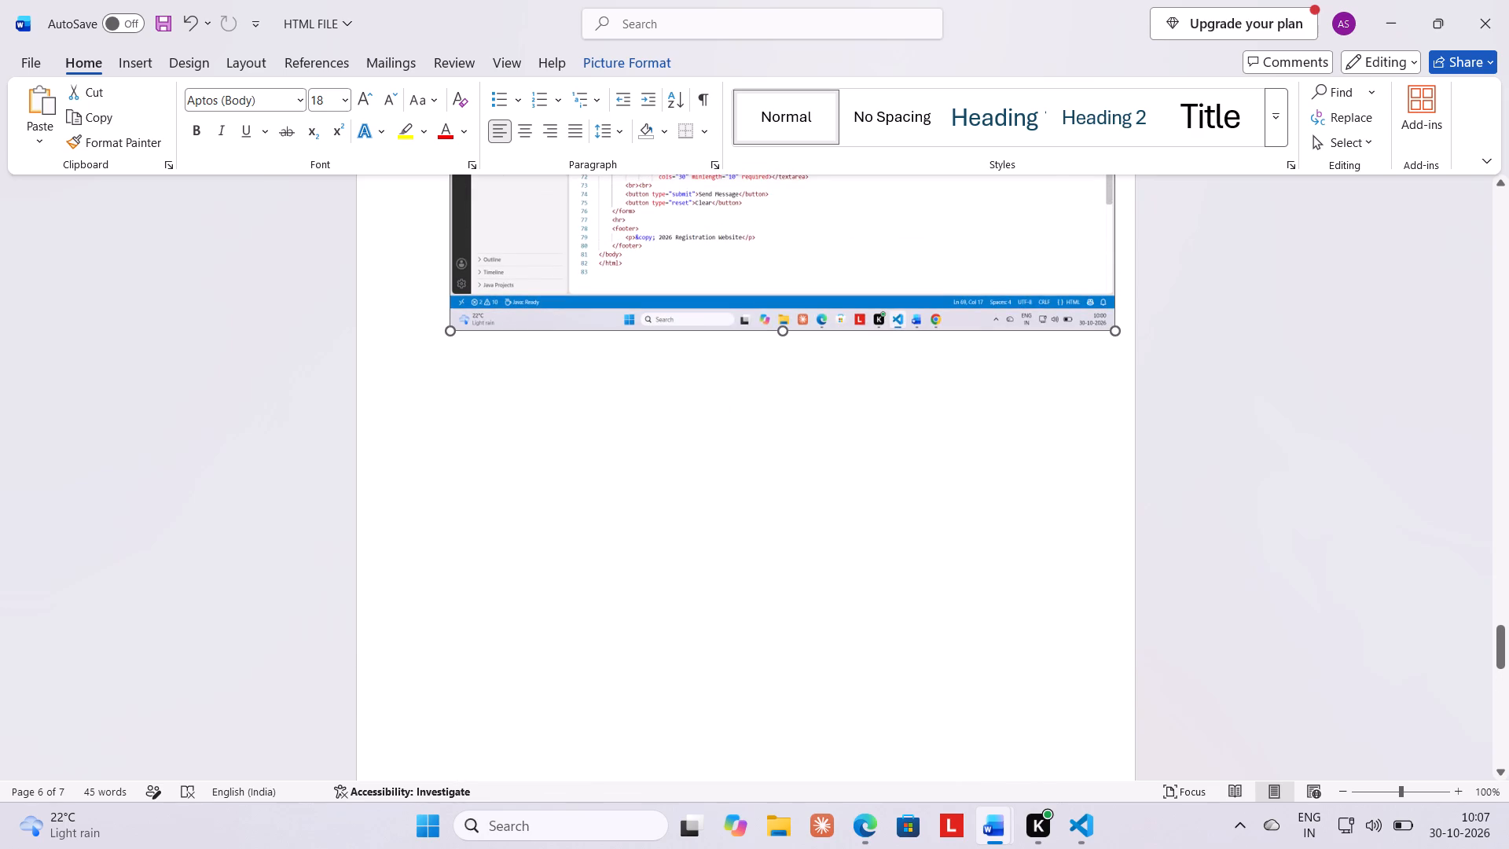
Add the label OUTPUT:- on a new line below the third PROGRAM2.html code screenshot.
{"action": "left_click", "coordinate": [1122, 317]}
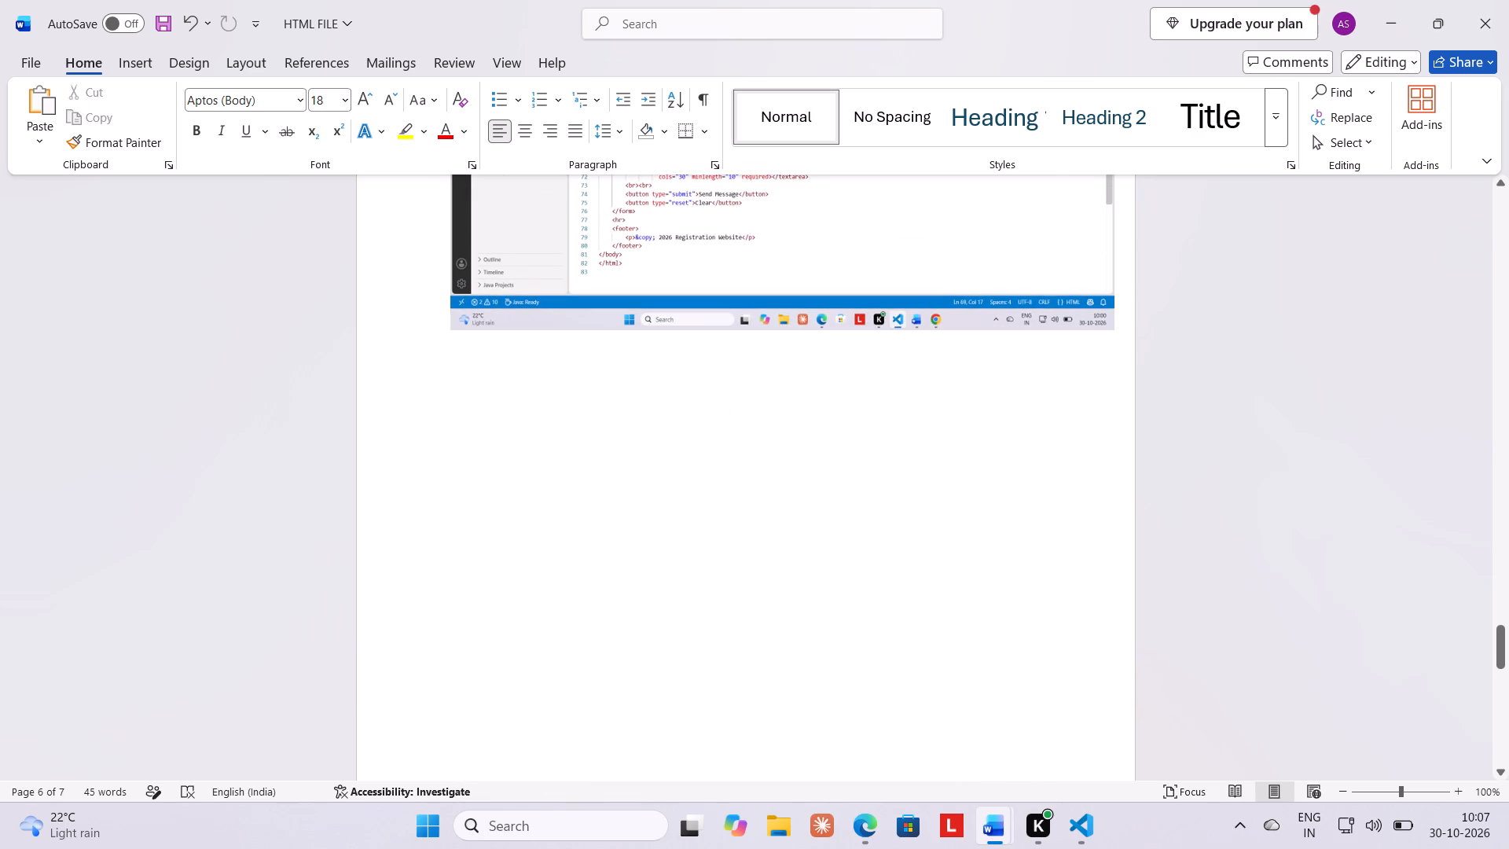
{"action": "key", "text": "Return"}
{"action": "type", "text": "OUT"}
{"action": "type", "text": "PUT:-"}
{"action": "key", "text": "Return"}
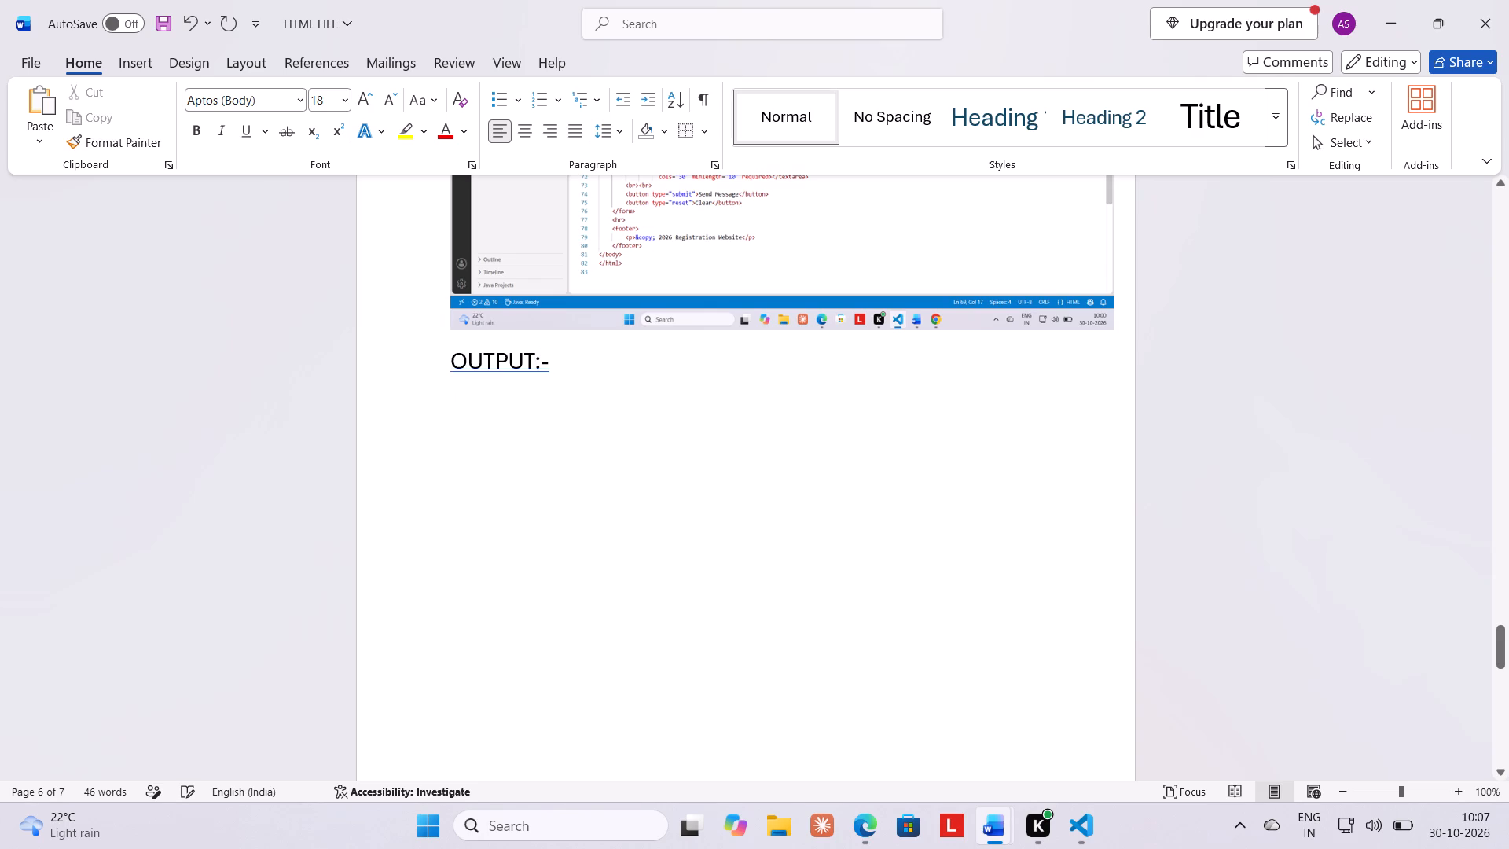
Move the Registration and Contact Forms output screenshot up from the last page to directly below the OUTPUT:- label.
{"action": "scroll", "coordinate": [1045, 457], "scroll_direction": "down", "scroll_amount": 5}
{"action": "scroll", "coordinate": [891, 311], "scroll_direction": "up", "scroll_amount": 1}
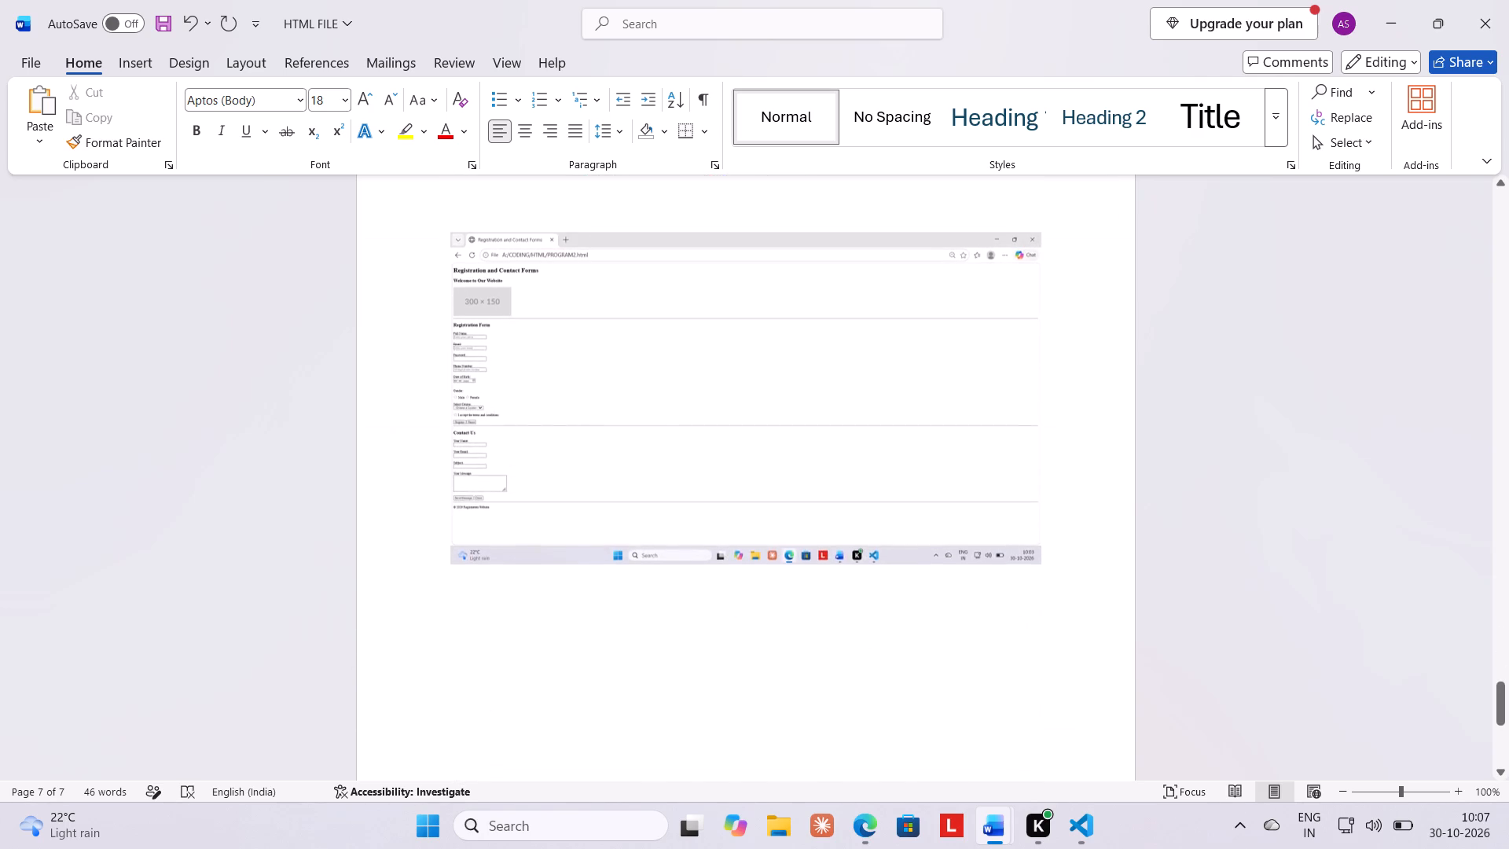
{"action": "scroll", "coordinate": [891, 311], "scroll_direction": "up", "scroll_amount": 2}
{"action": "left_click", "coordinate": [836, 358]}
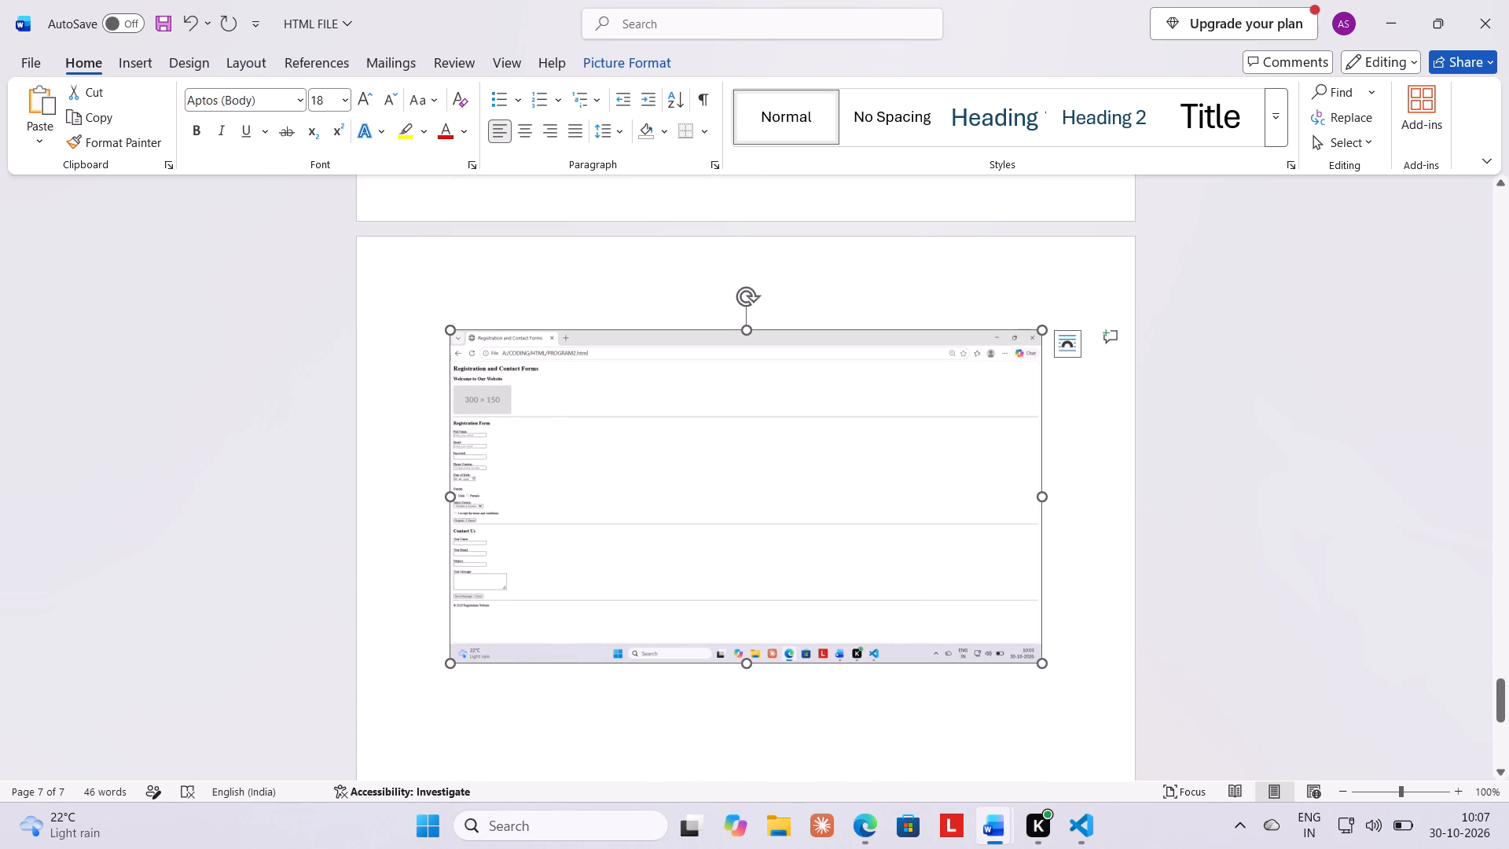
{"action": "left_click_drag", "start_coordinate": [756, 334], "coordinate": [780, 182]}
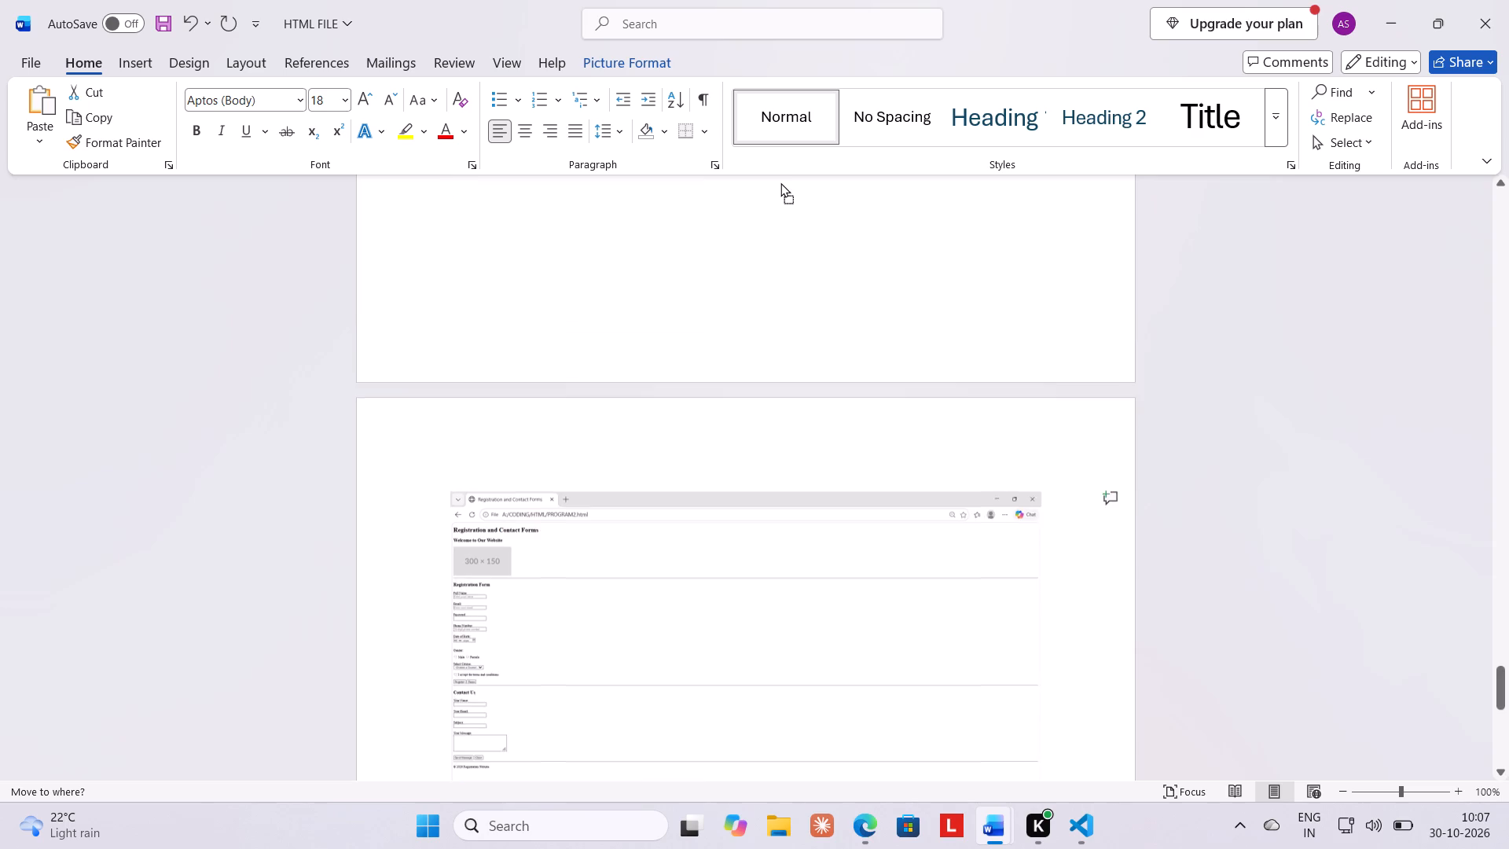
{"action": "left_click_drag", "start_coordinate": [780, 182], "coordinate": [780, 193]}
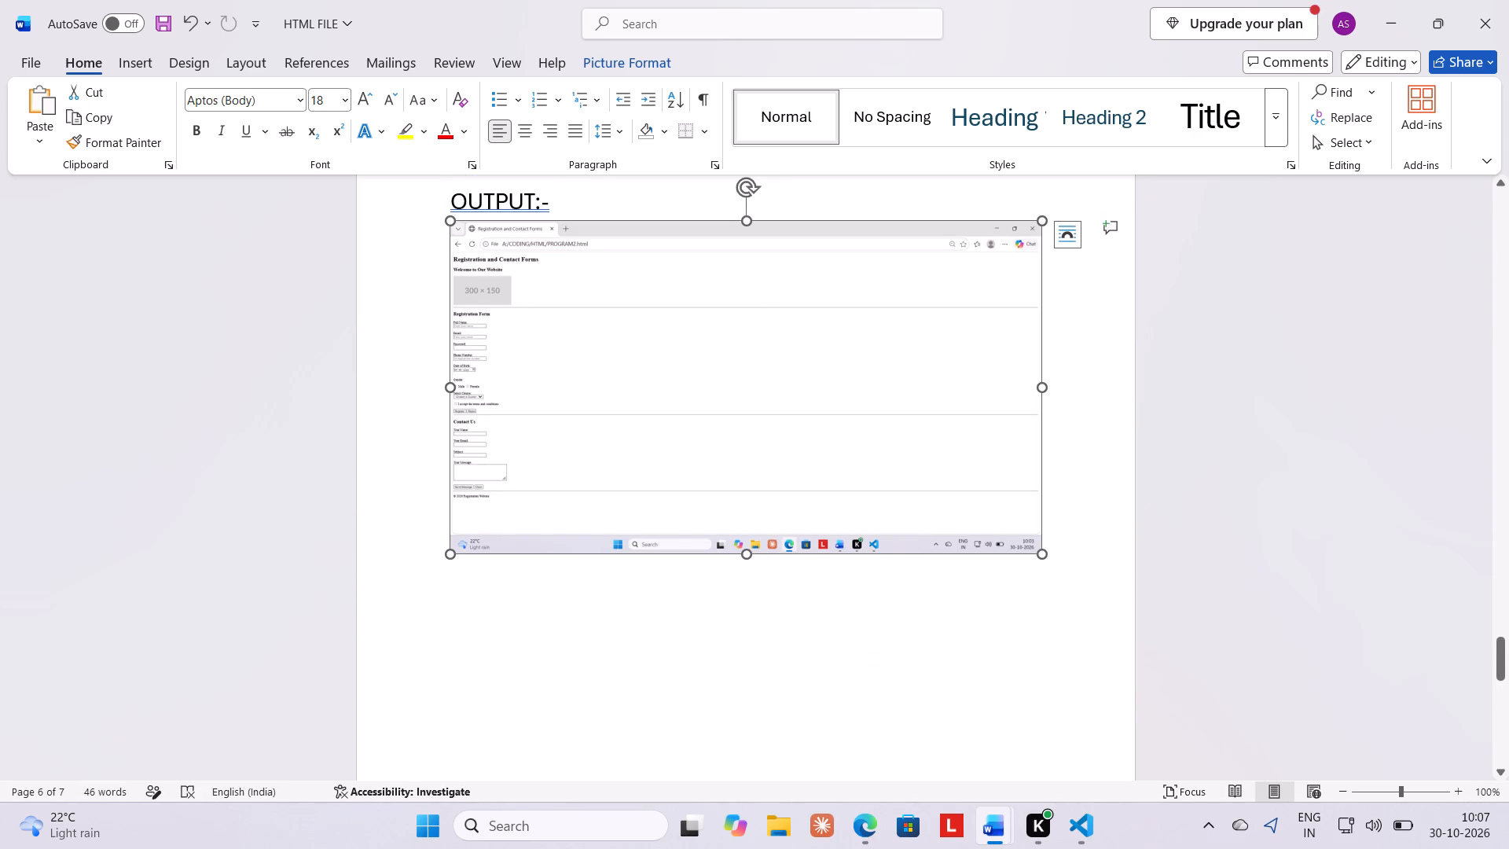
Enlarge the forms output screenshot, making it about 40% taller and nearly as wide as the code screenshot above it.
{"action": "left_click_drag", "start_coordinate": [749, 555], "coordinate": [749, 695]}
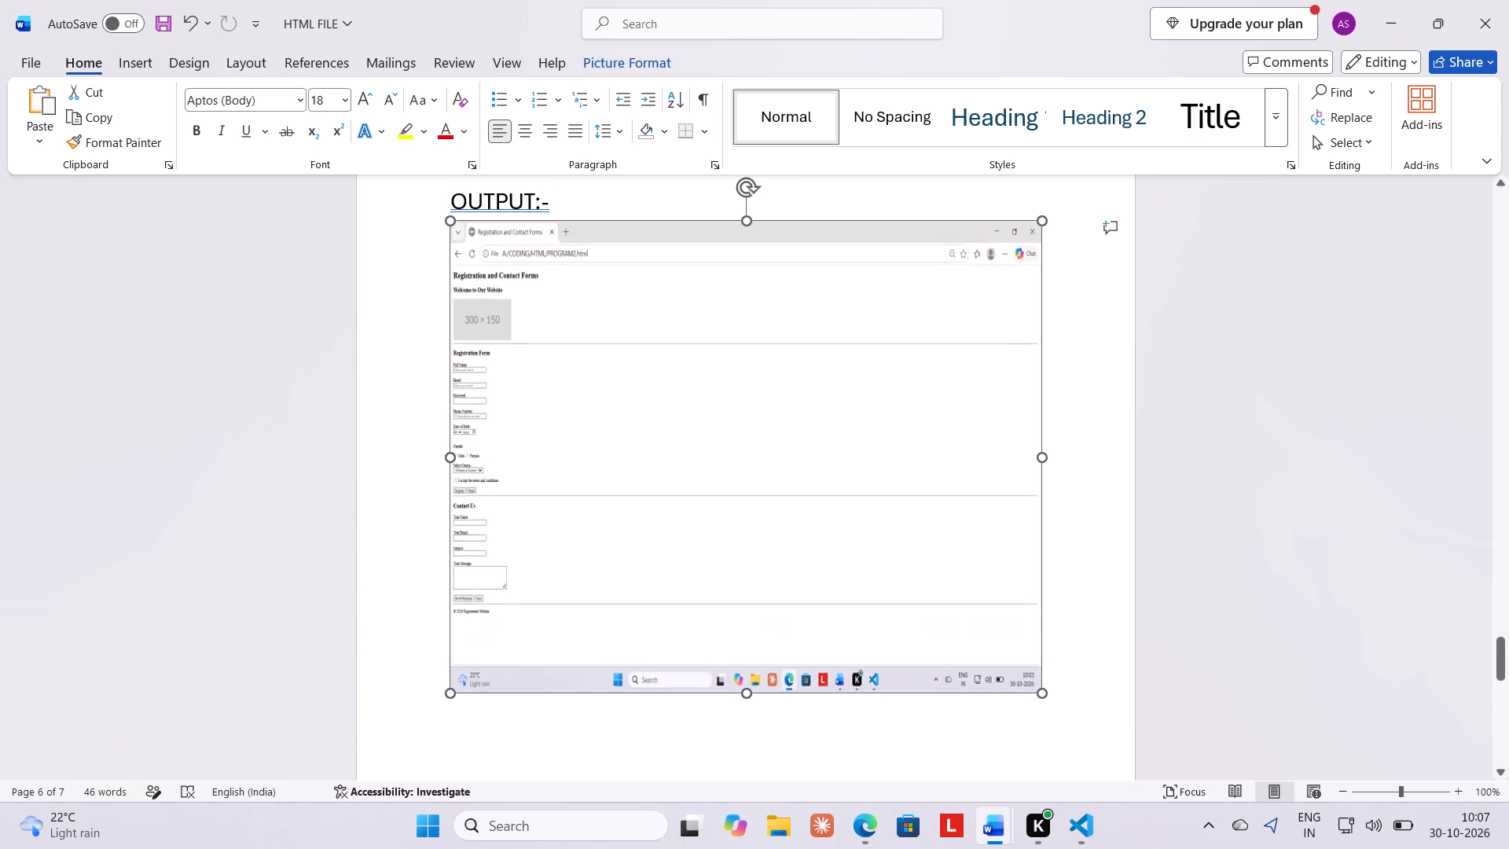
{"action": "left_click_drag", "start_coordinate": [749, 695], "coordinate": [754, 698]}
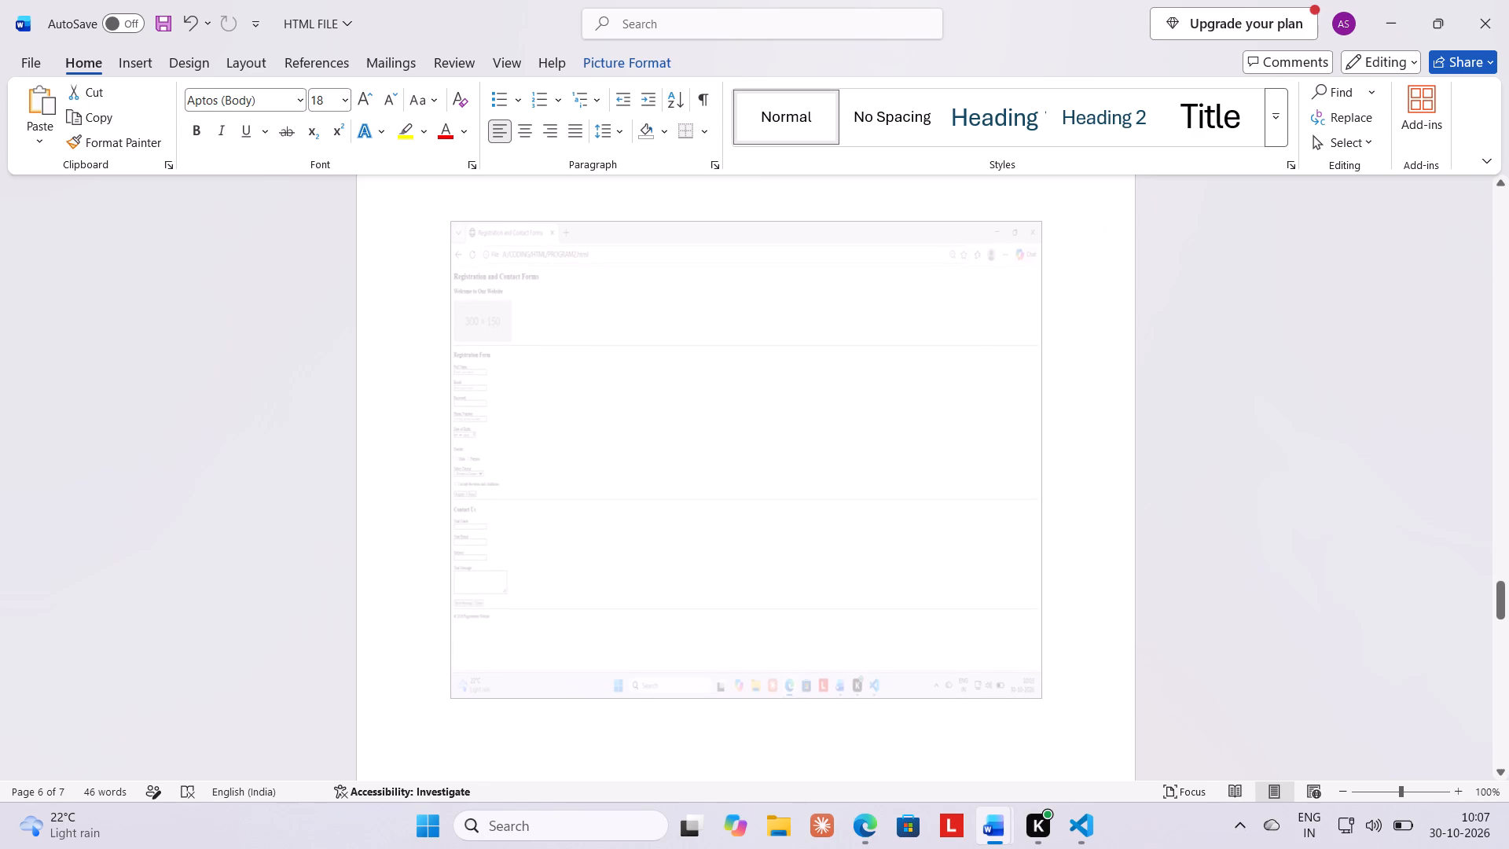
{"action": "left_click_drag", "start_coordinate": [754, 698], "coordinate": [753, 689]}
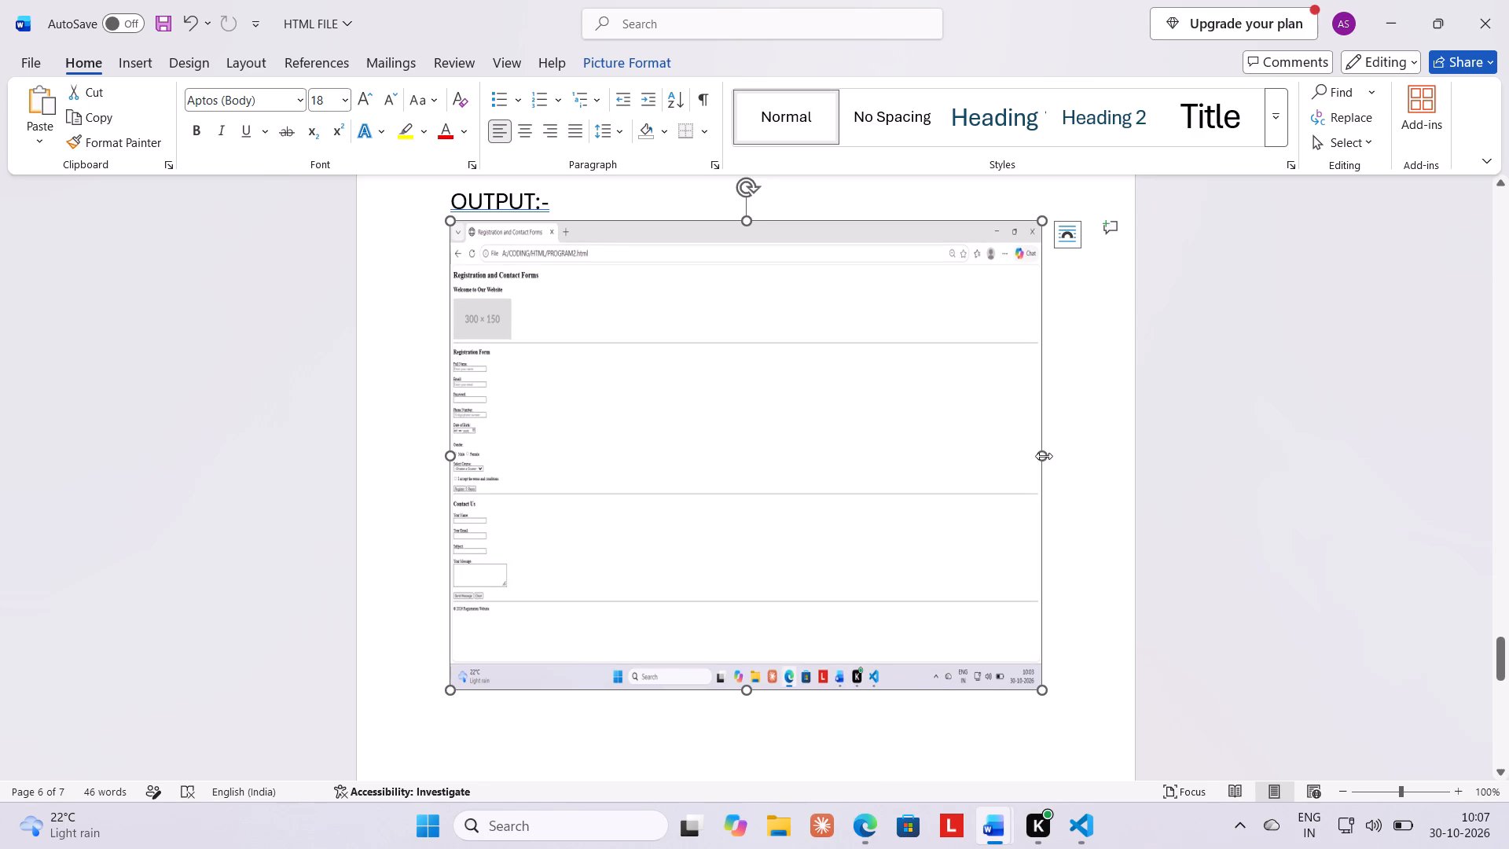
{"action": "left_click_drag", "start_coordinate": [1041, 456], "coordinate": [1107, 465]}
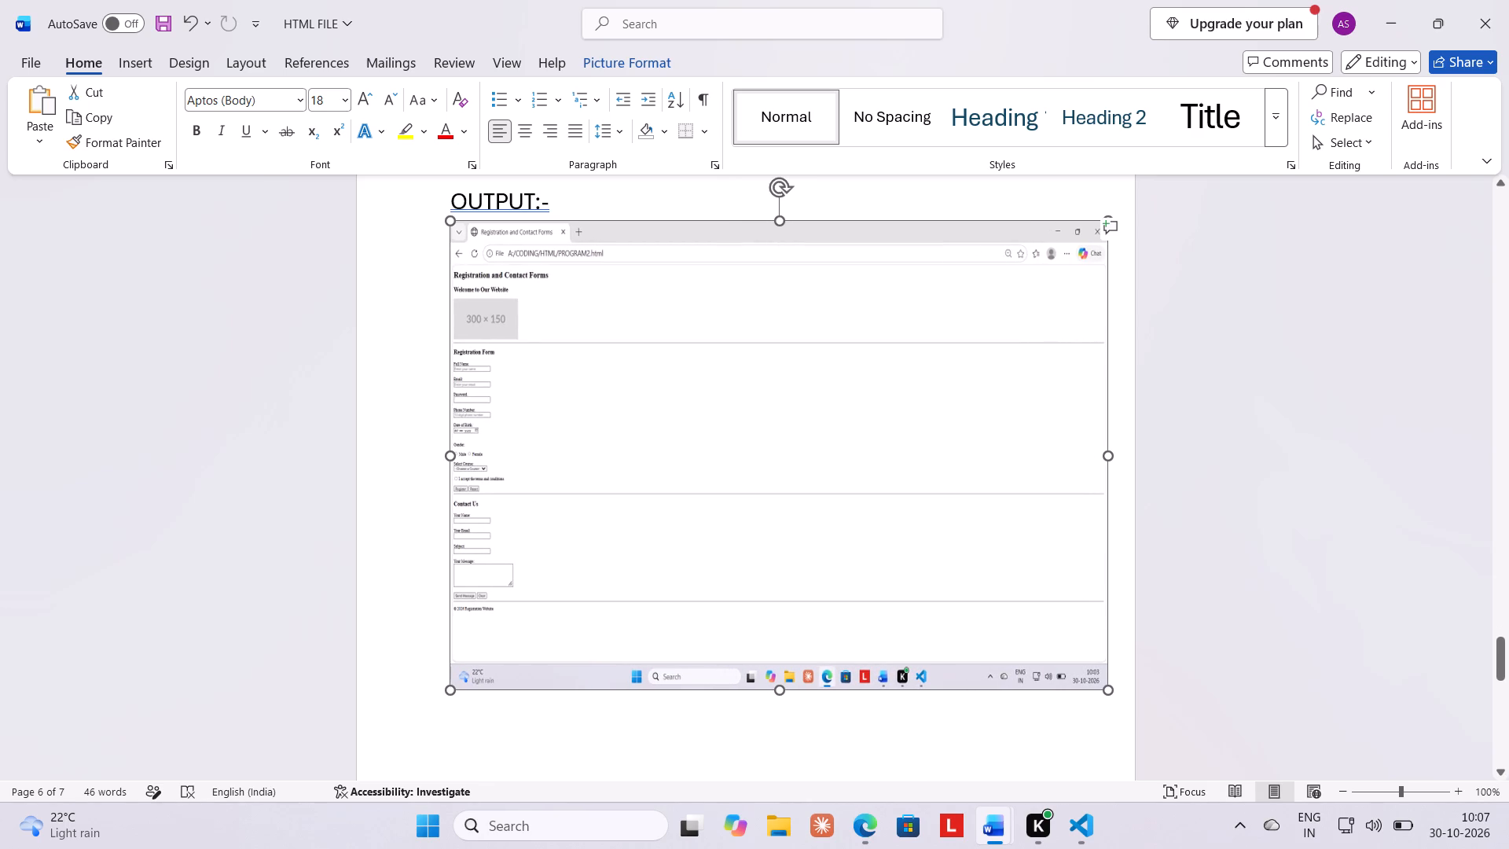
{"action": "left_click", "coordinate": [1333, 458]}
Start a new blank line at the top of the page following the forms output screenshot.
{"action": "scroll", "coordinate": [1077, 459], "scroll_direction": "up", "scroll_amount": 4}
{"action": "scroll", "coordinate": [1077, 459], "scroll_direction": "down", "scroll_amount": 2}
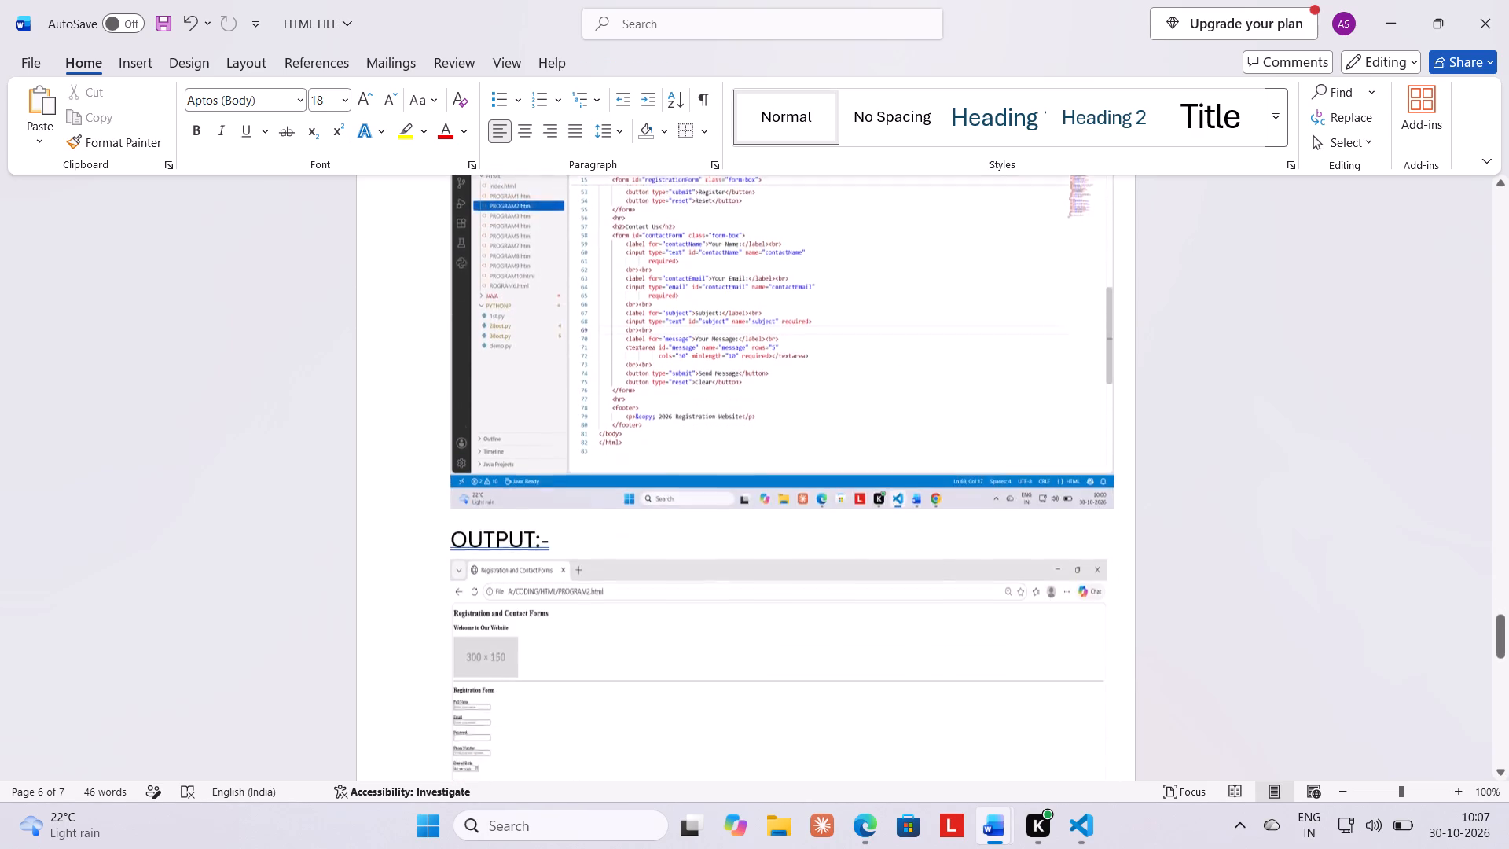
{"action": "scroll", "coordinate": [1077, 459], "scroll_direction": "down", "scroll_amount": 3}
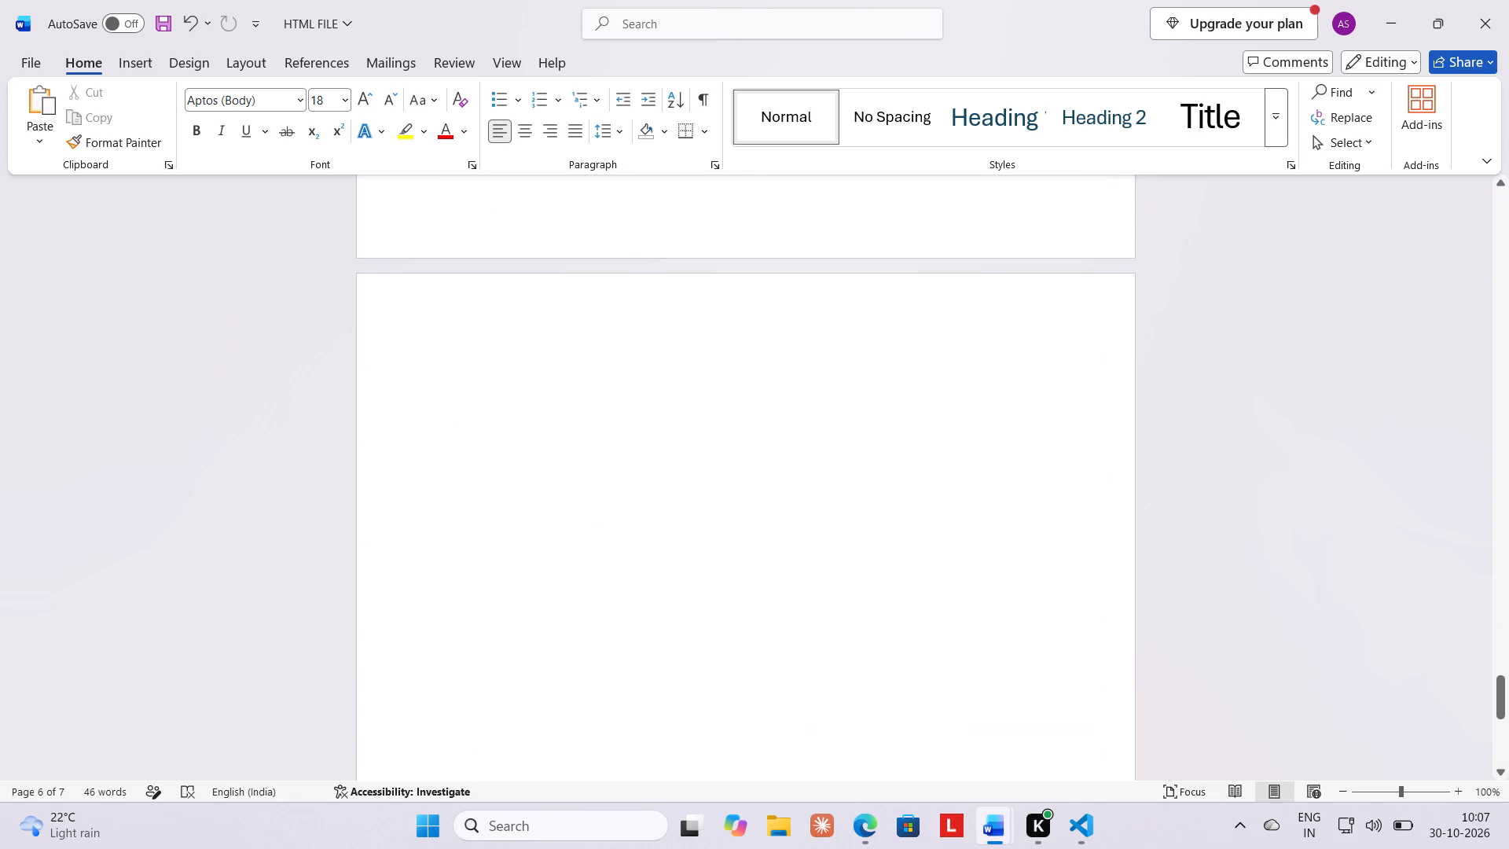
{"action": "scroll", "coordinate": [1100, 318], "scroll_direction": "up", "scroll_amount": 1}
{"action": "key", "text": "Return"}
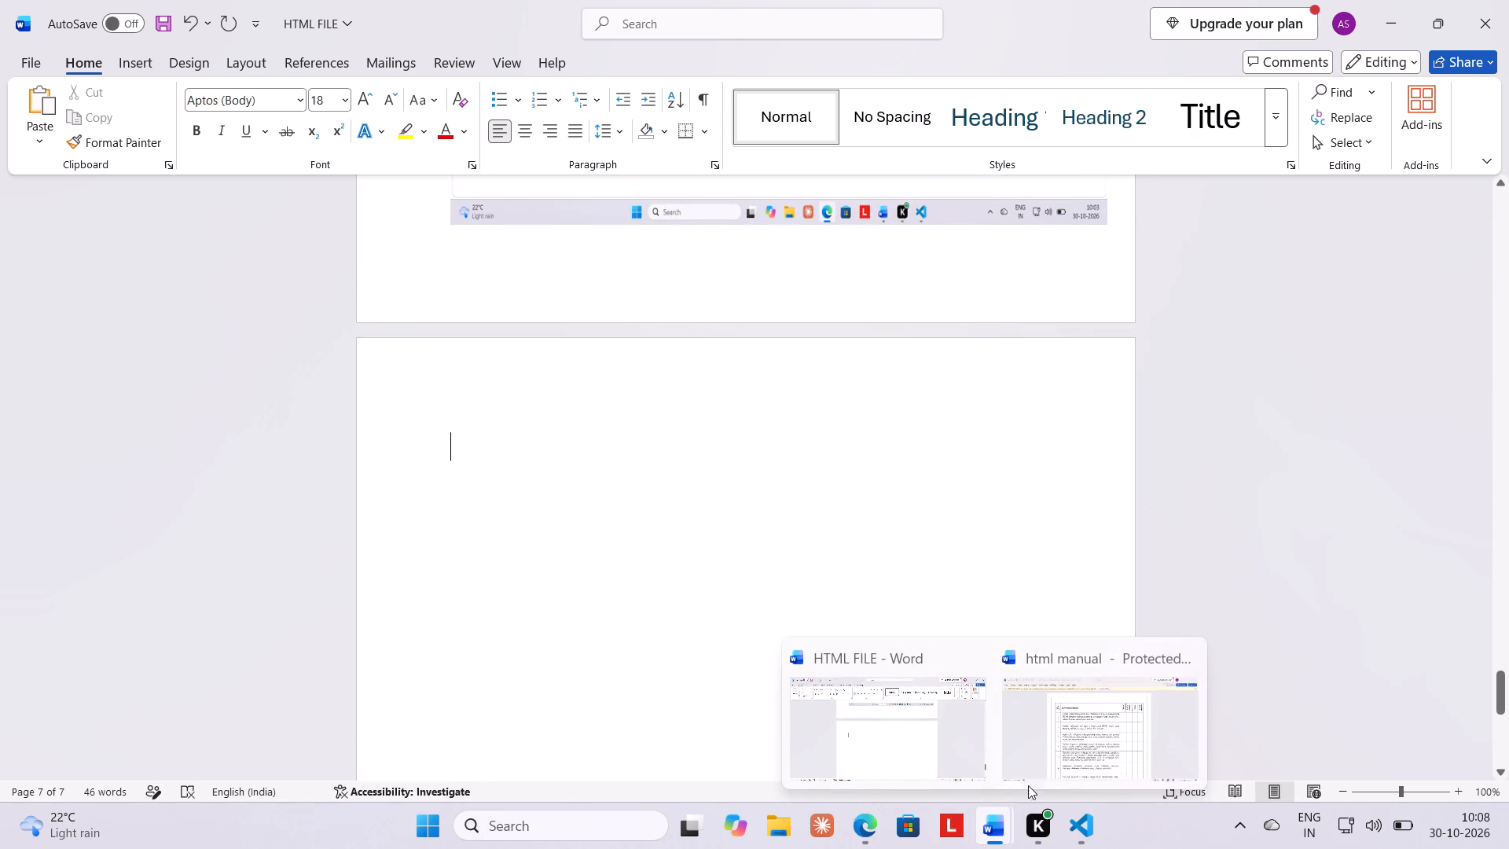
Switch to the html manual document and clear the entire clipboard history.
{"action": "left_click", "coordinate": [1059, 759]}
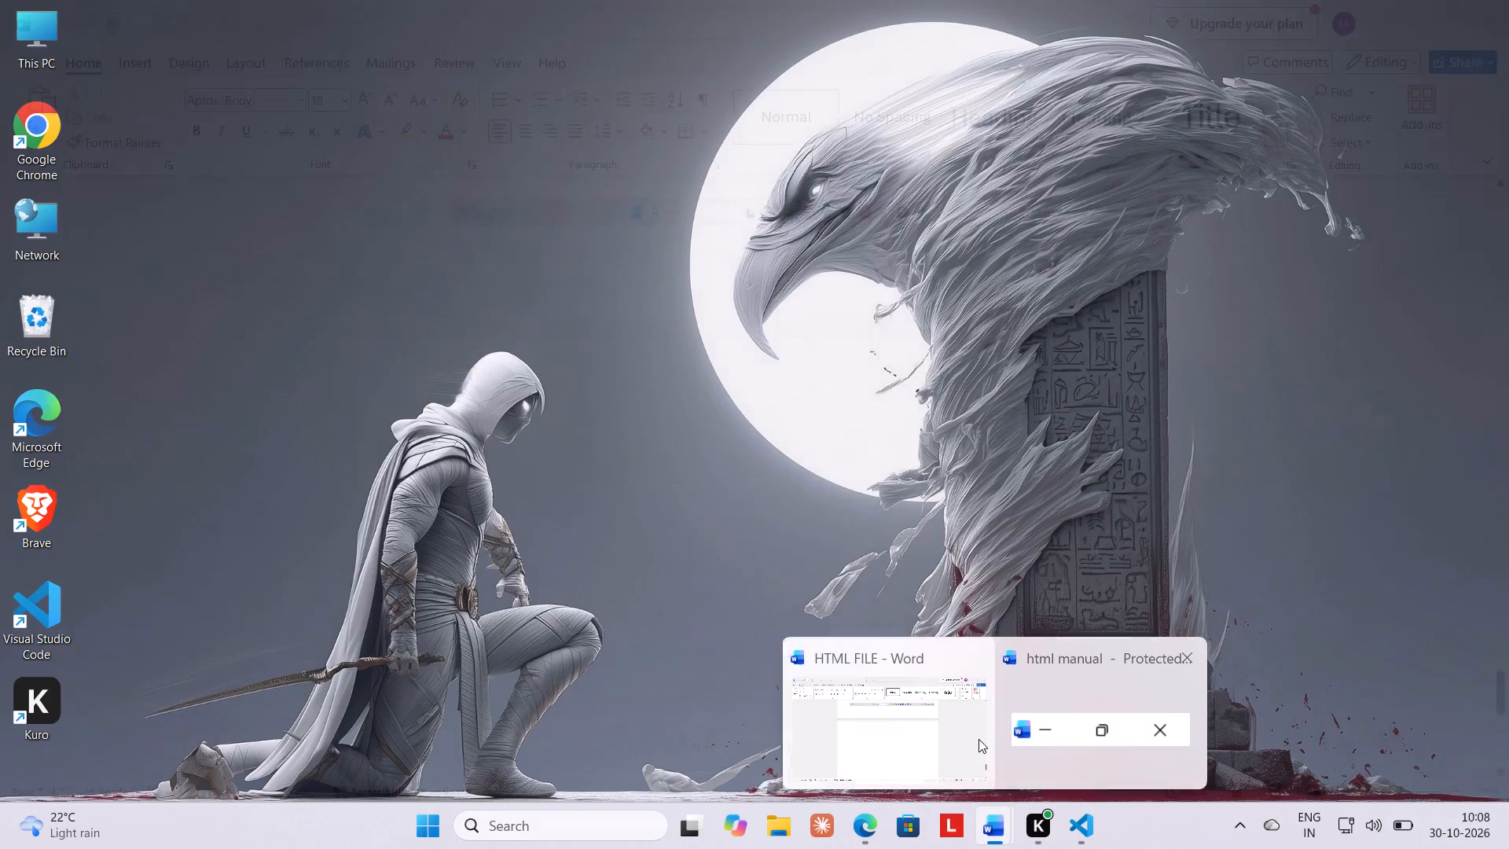
{"action": "left_click", "coordinate": [1098, 730]}
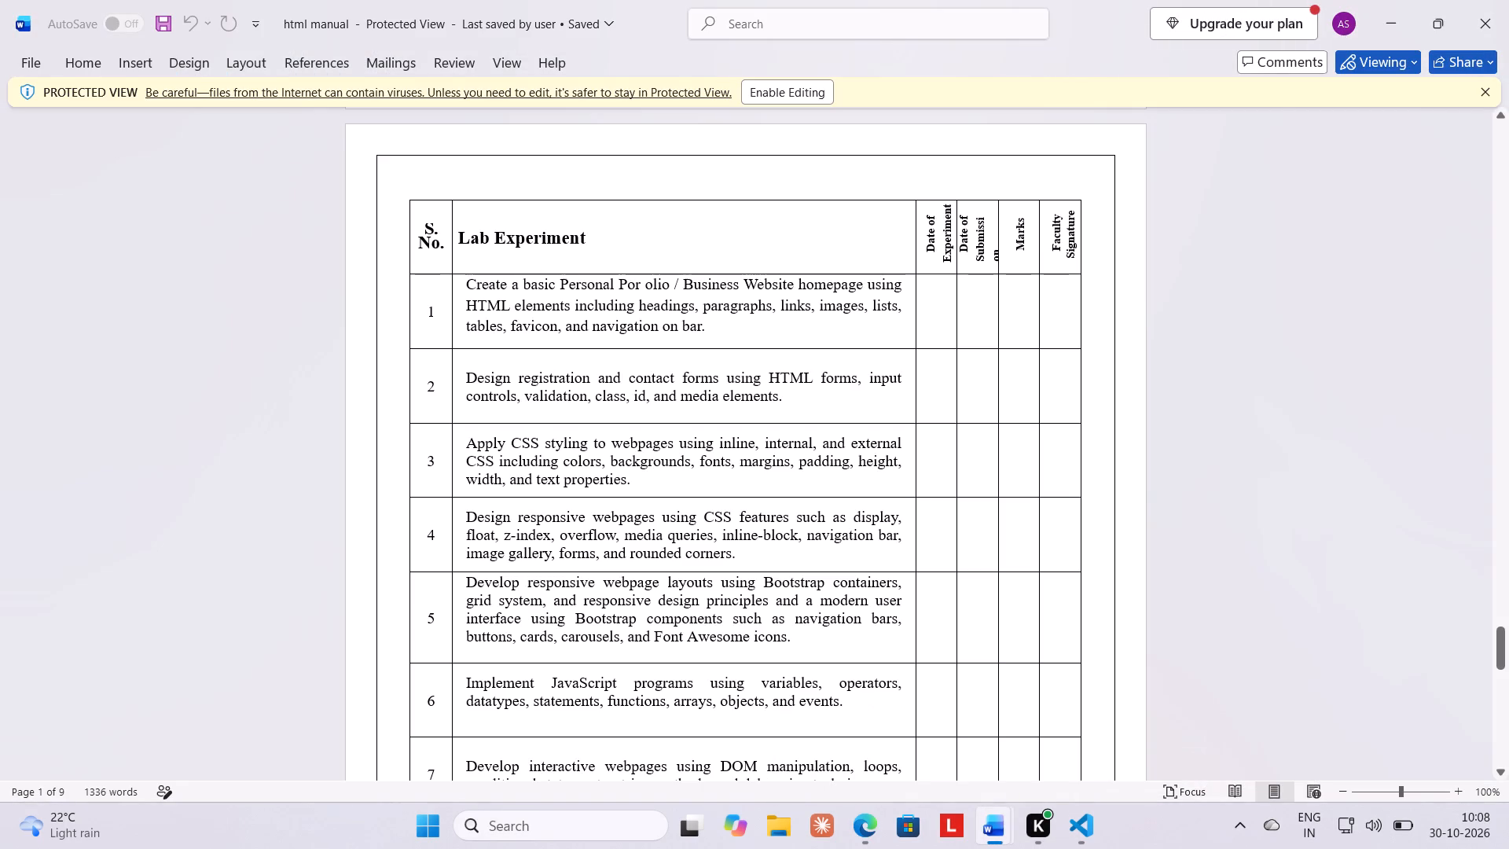
{"action": "key", "text": "super+v"}
{"action": "left_click", "coordinate": [323, 222]}
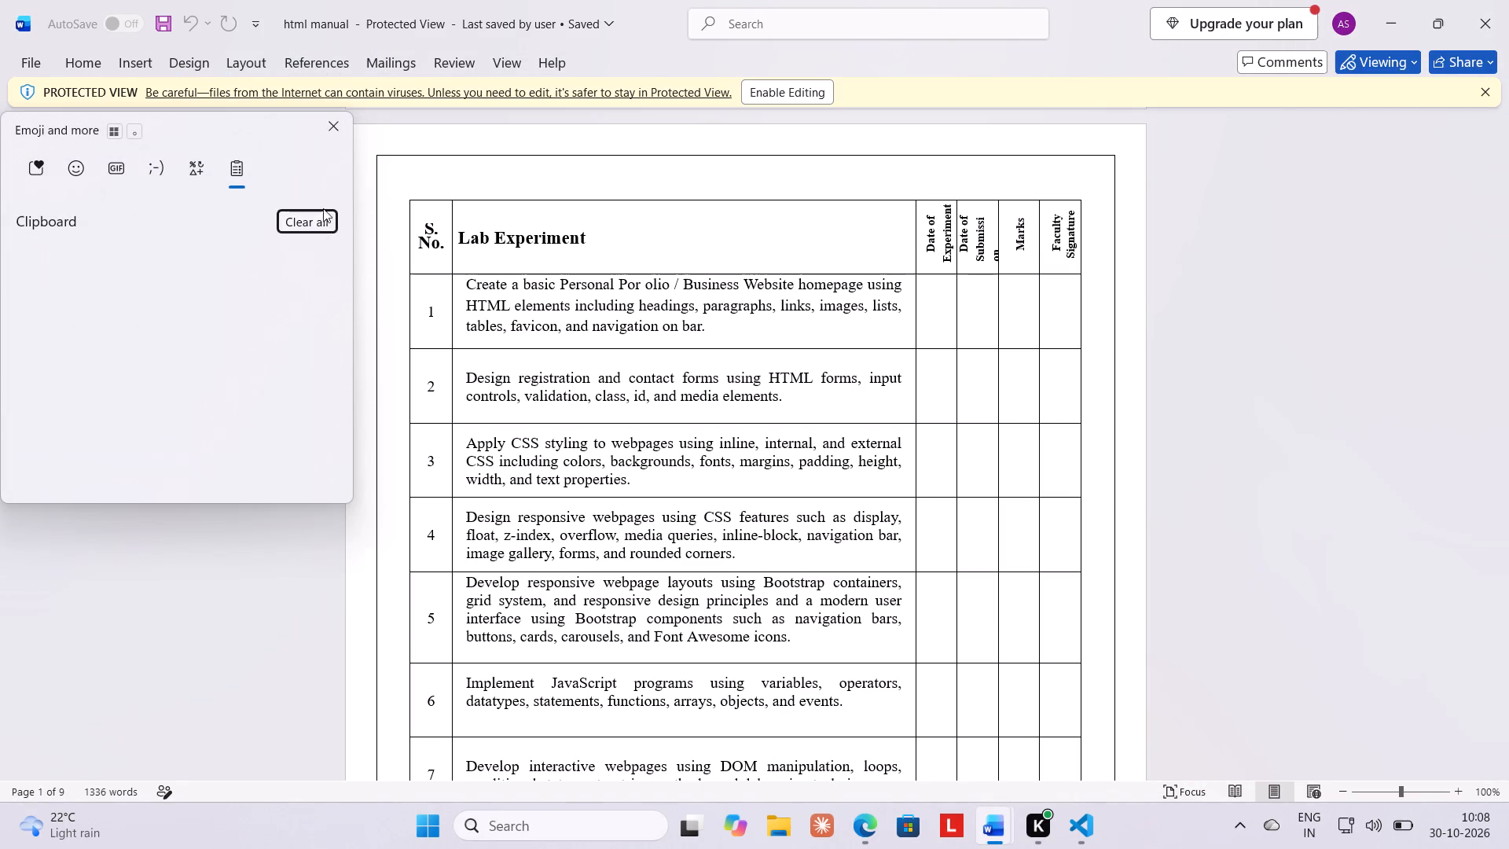
{"action": "left_click", "coordinate": [330, 125]}
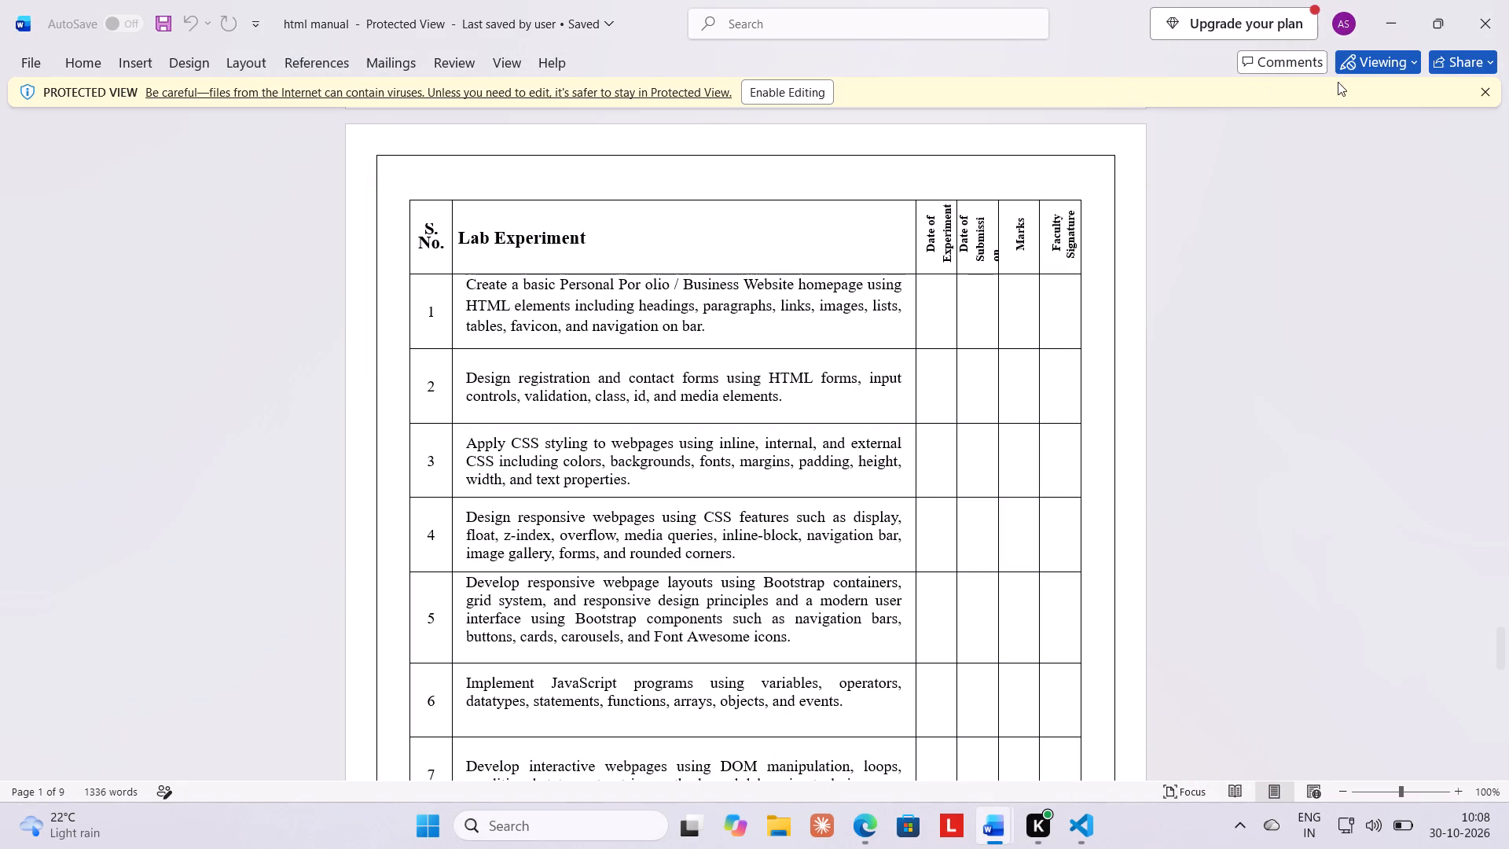
Dismiss the Protected View notice in html manual without enabling editing.
{"action": "left_click", "coordinate": [1487, 92]}
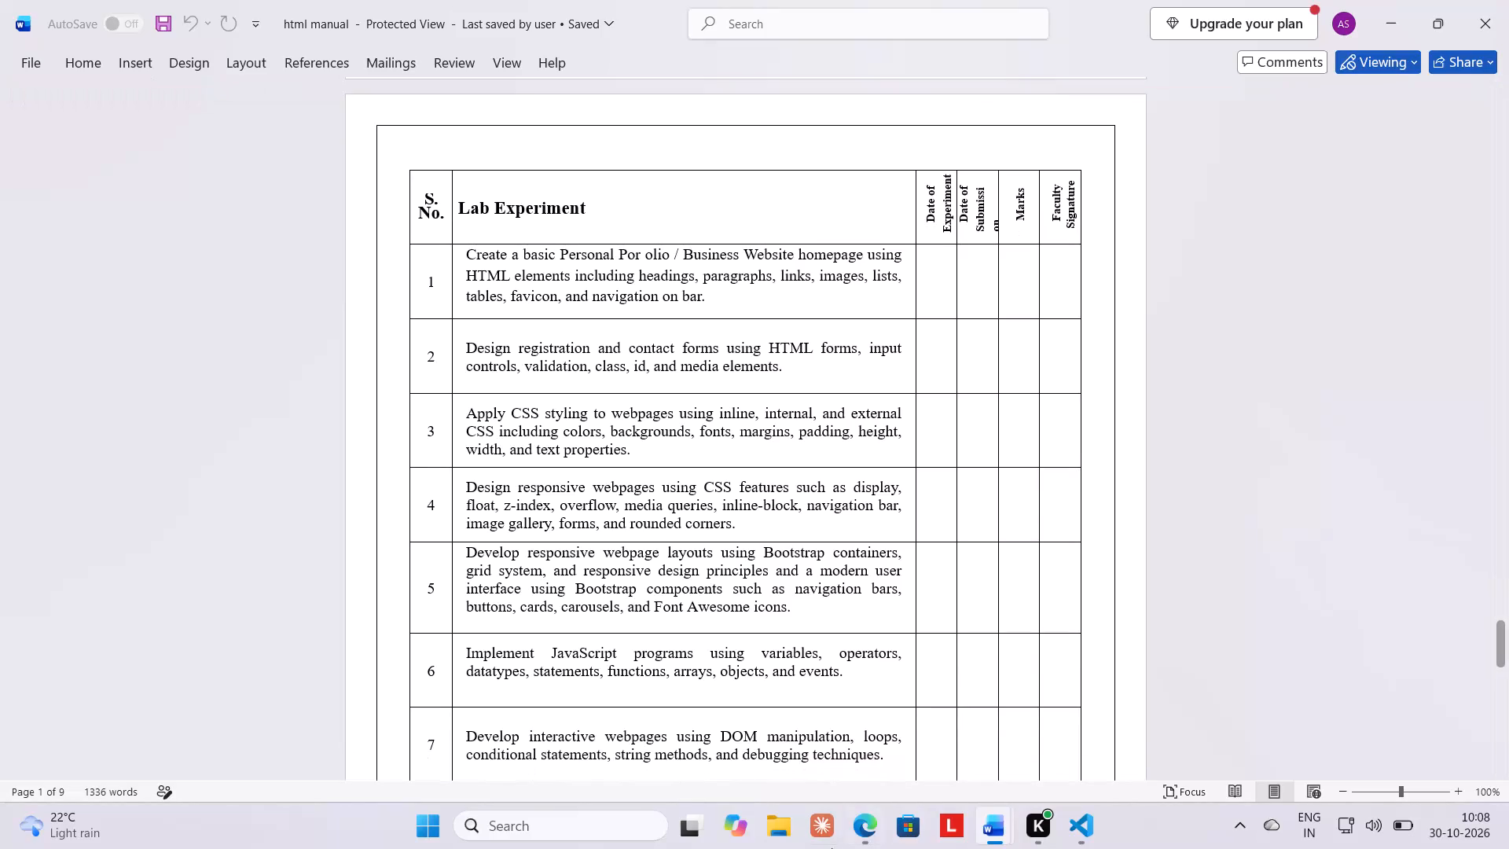
In File Explorer, delete all the images in the Pictures > Screenshots folder, and close the window.
{"action": "double_click", "coordinate": [766, 834]}
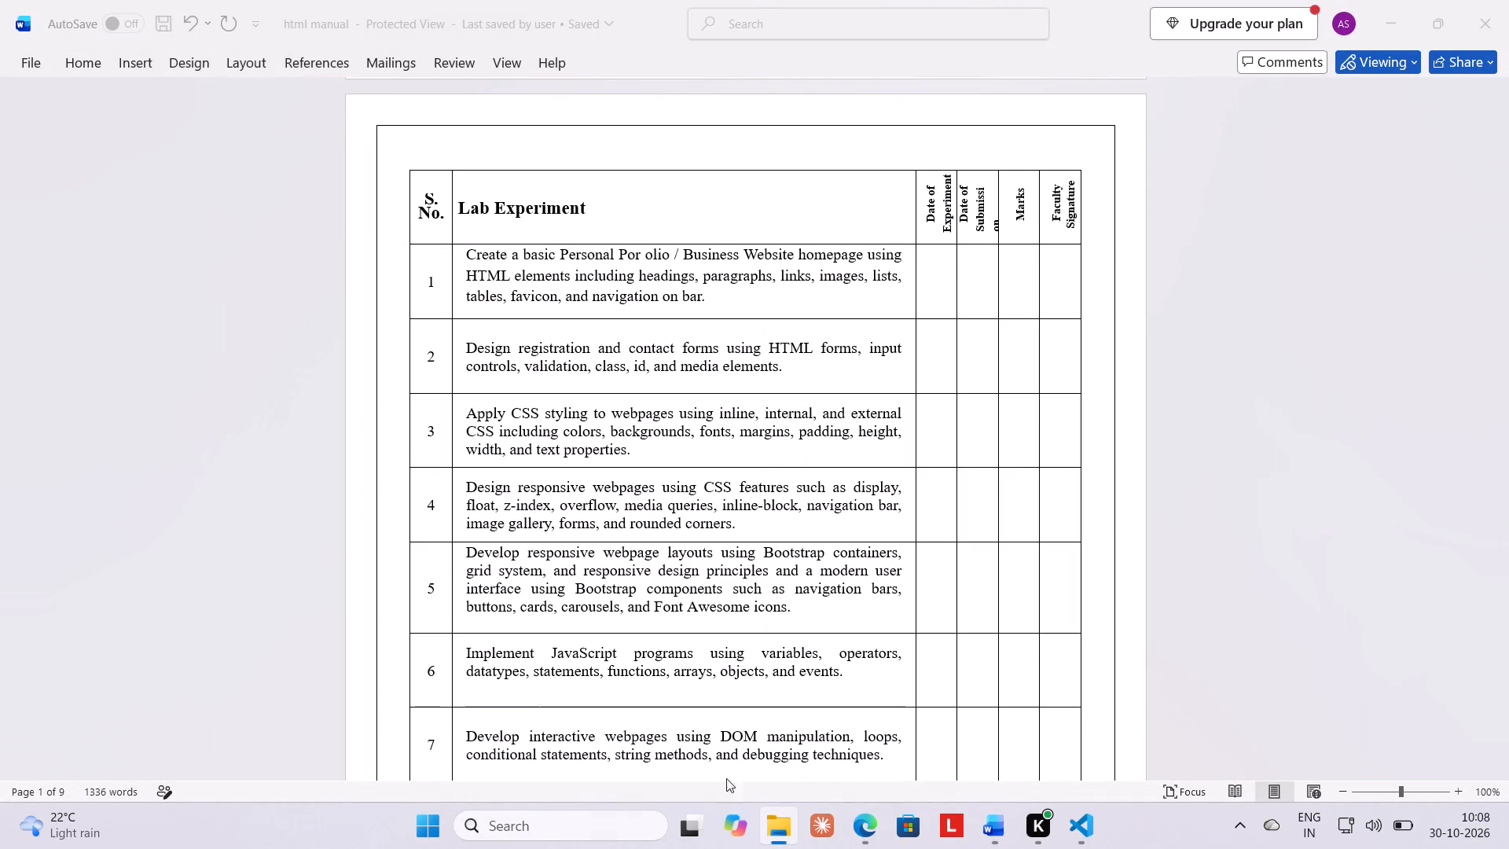
{"action": "left_click", "coordinate": [773, 819]}
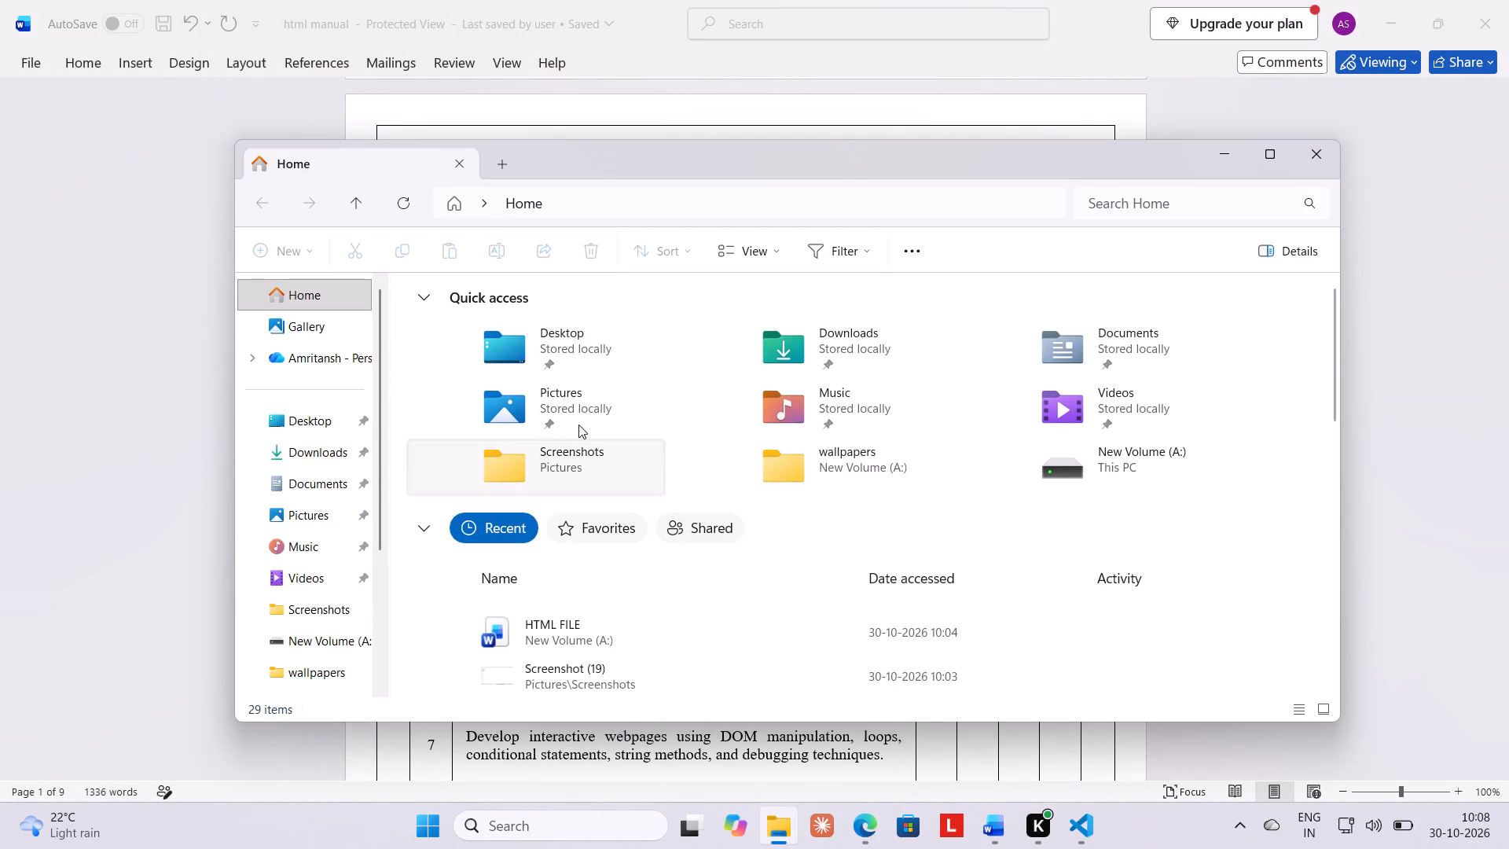
{"action": "double_click", "coordinate": [567, 397]}
{"action": "left_click_drag", "start_coordinate": [653, 443], "coordinate": [462, 359]}
{"action": "triple_click", "coordinate": [462, 359]}
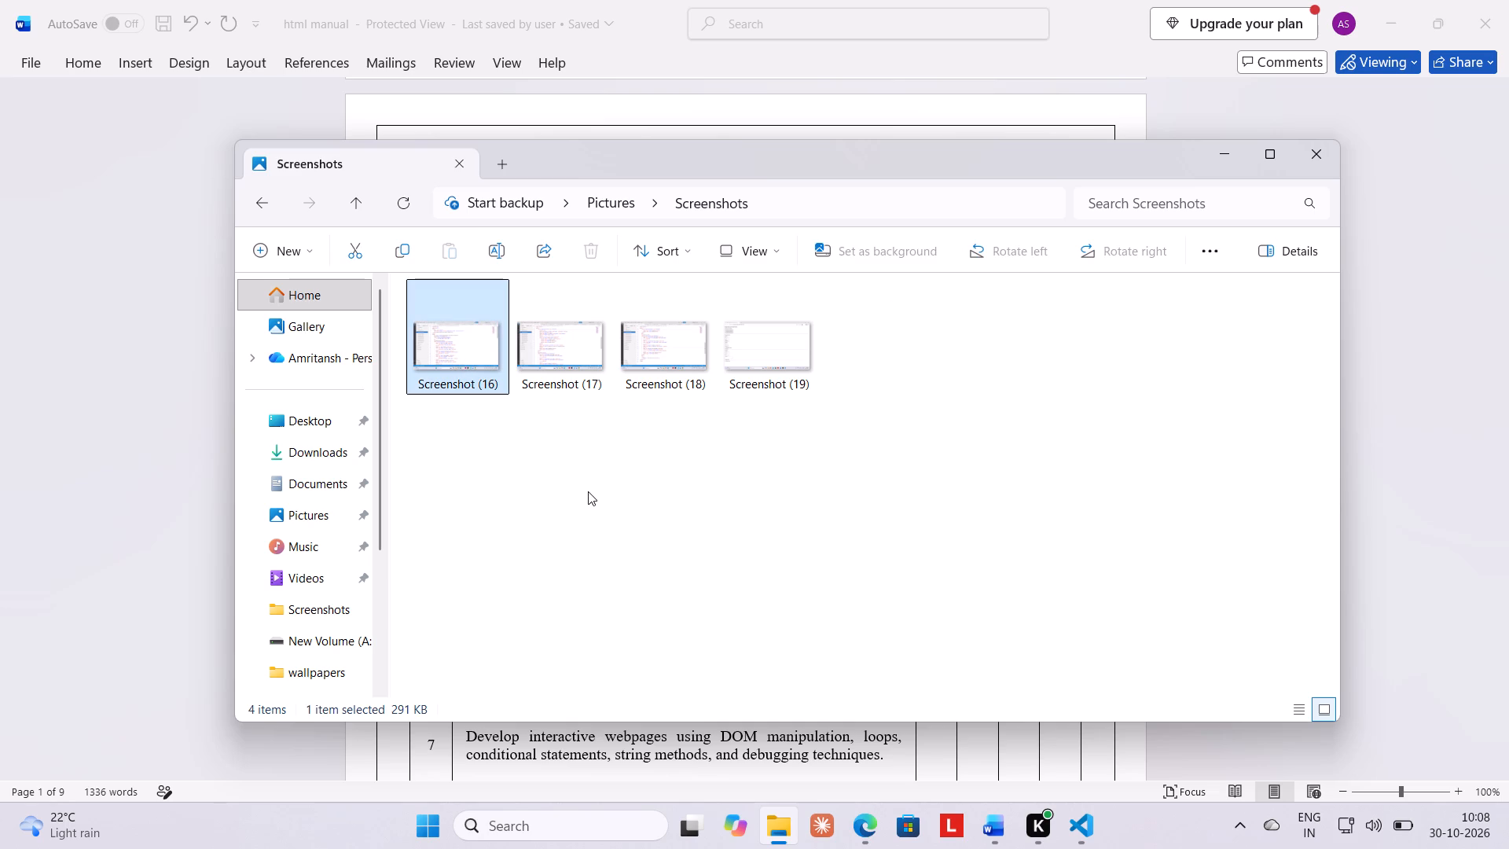
{"action": "left_click", "coordinate": [588, 491]}
{"action": "key", "text": "ctrl+a"}
{"action": "key", "text": "Delete"}
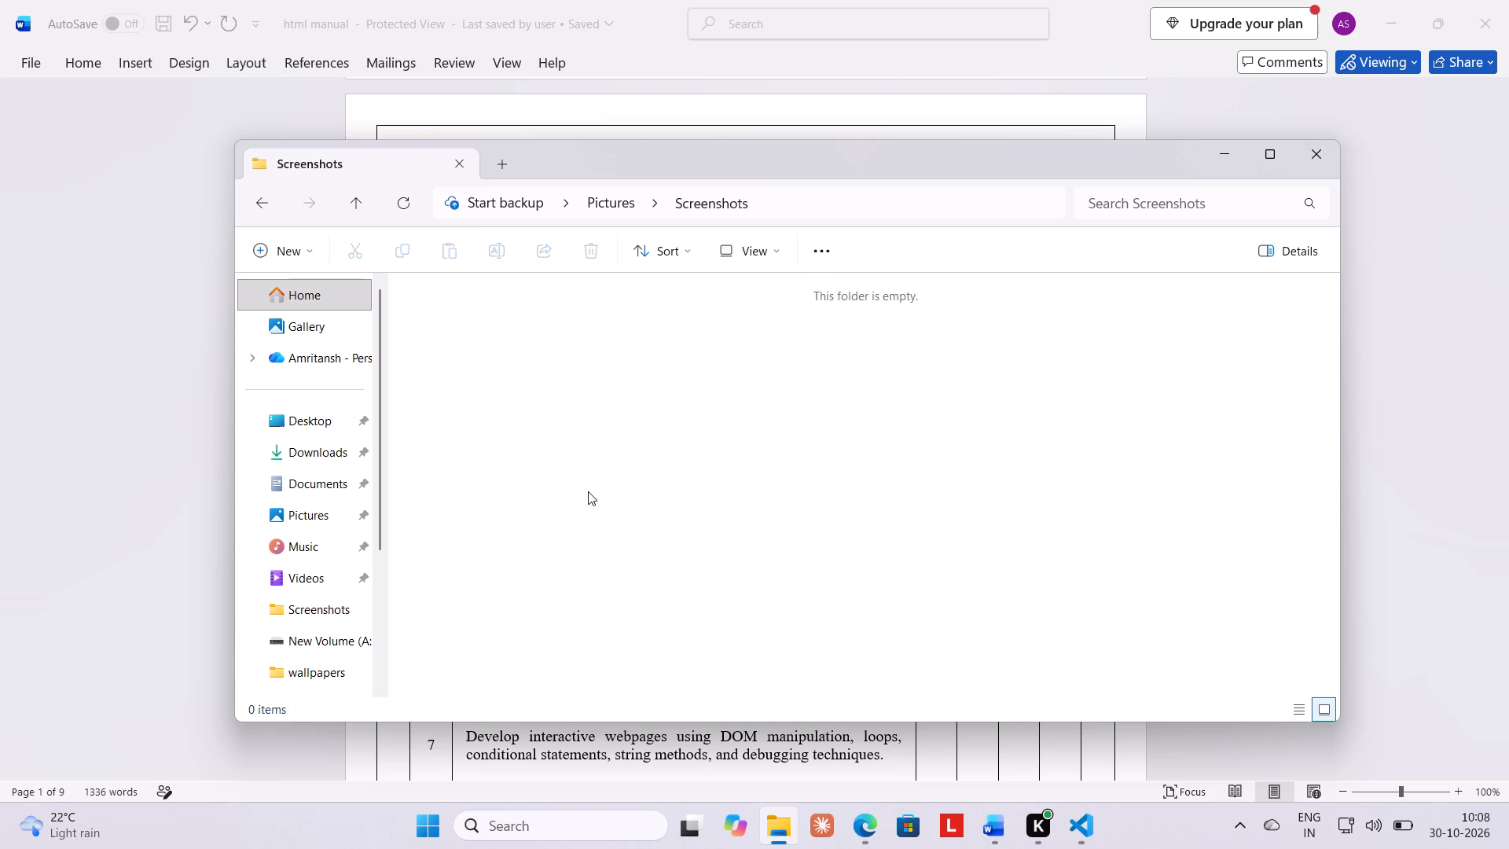
{"action": "left_click", "coordinate": [1324, 163]}
Copy the experiment 3 text about applying CSS styling to webpages from the html manual's lab experiment table, omitting the final full stop.
{"action": "scroll", "coordinate": [715, 269], "scroll_direction": "left", "scroll_amount": 1}
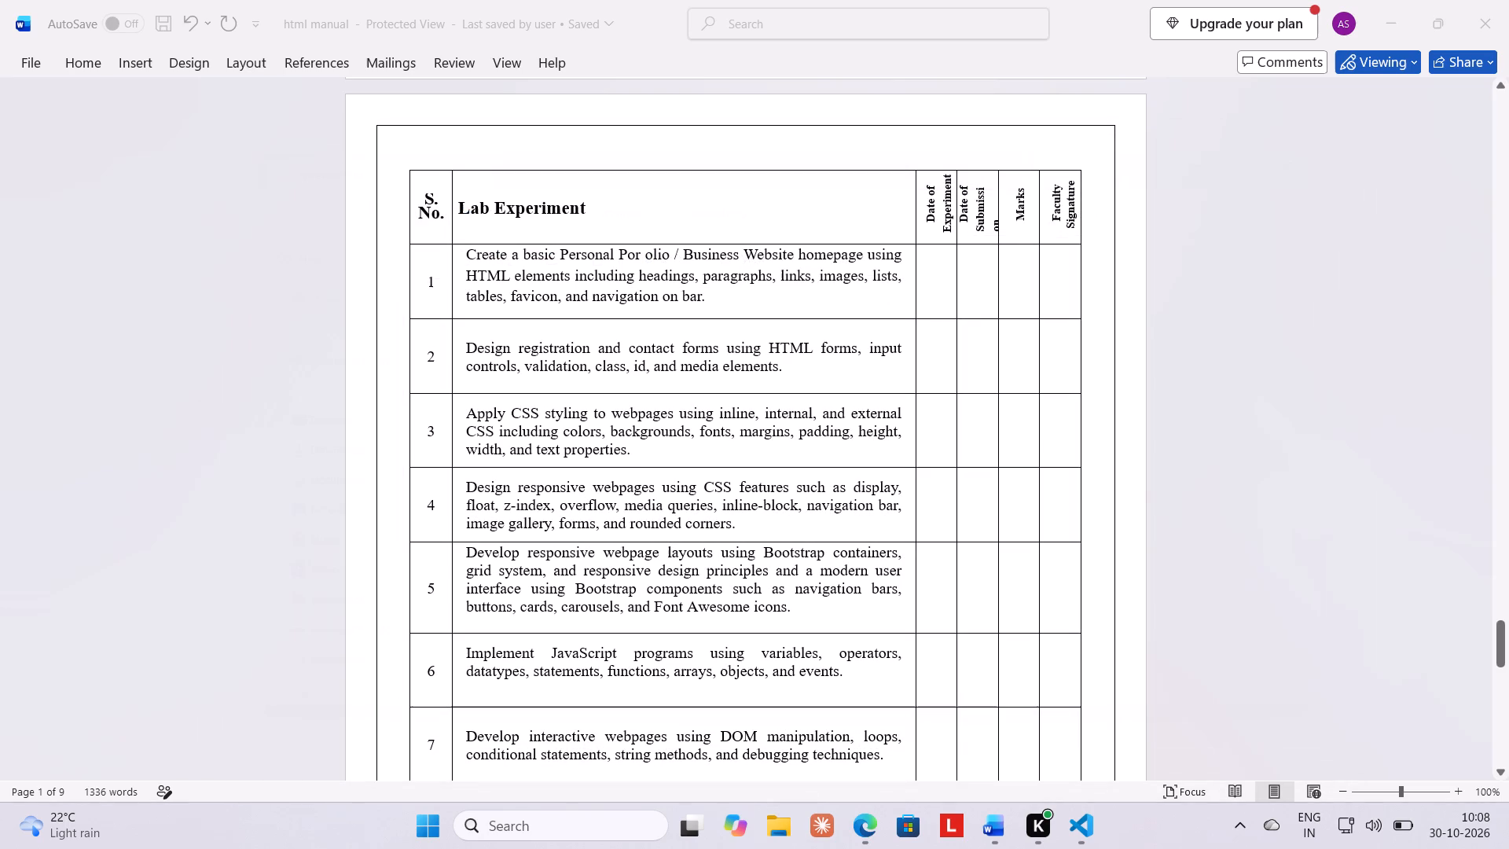
{"action": "left_click_drag", "start_coordinate": [465, 413], "coordinate": [622, 461]}
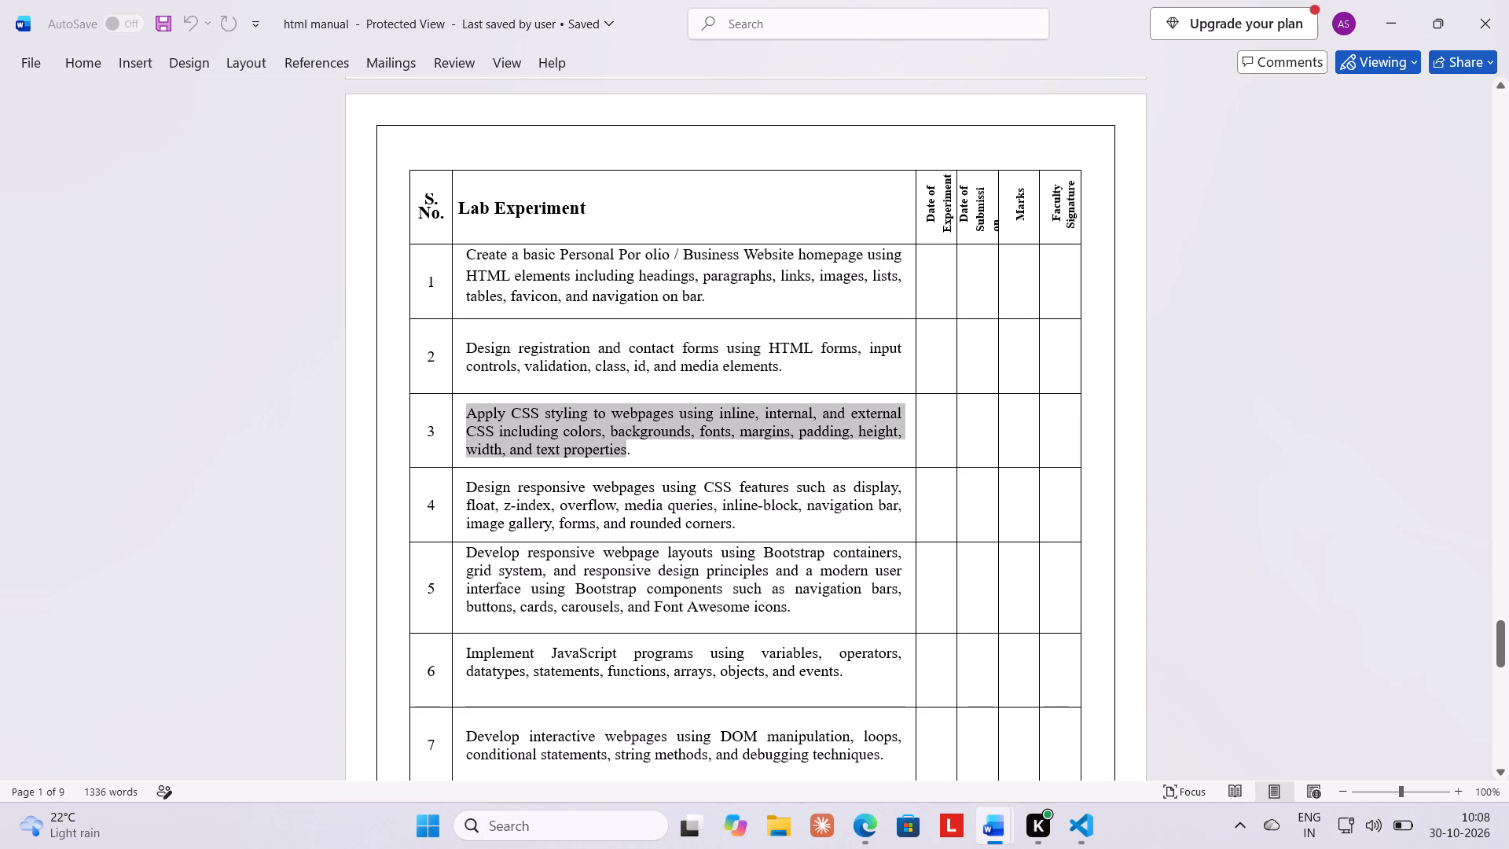
{"action": "left_click_drag", "start_coordinate": [622, 461], "coordinate": [625, 461]}
{"action": "key", "text": "ctrl+c"}
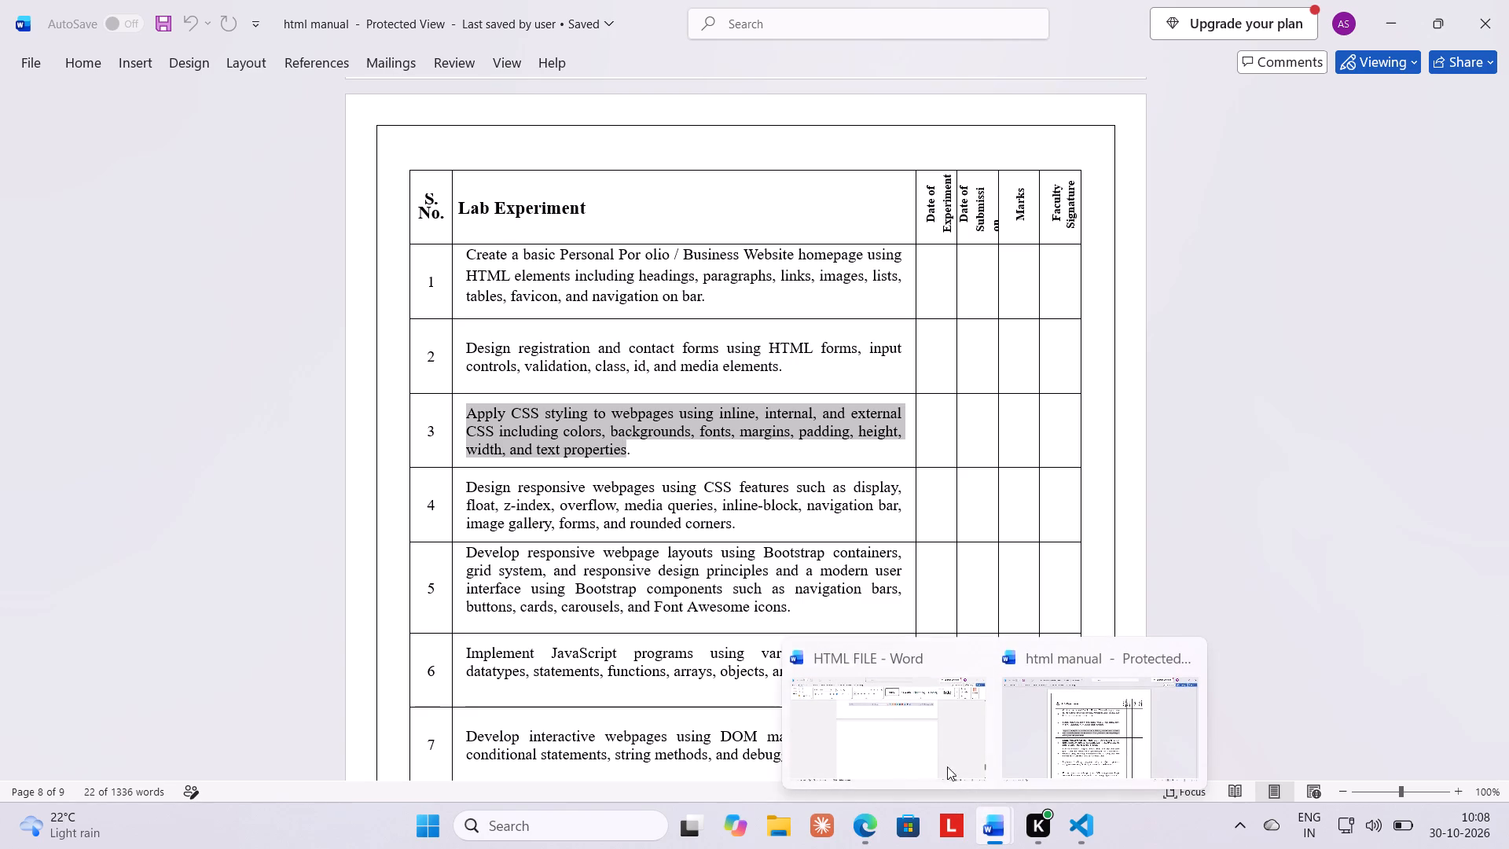
Switch to the HTML FILE document, paste the copied experiment 3 text on the blank page 7, and place the cursor before it.
{"action": "left_click", "coordinate": [943, 759]}
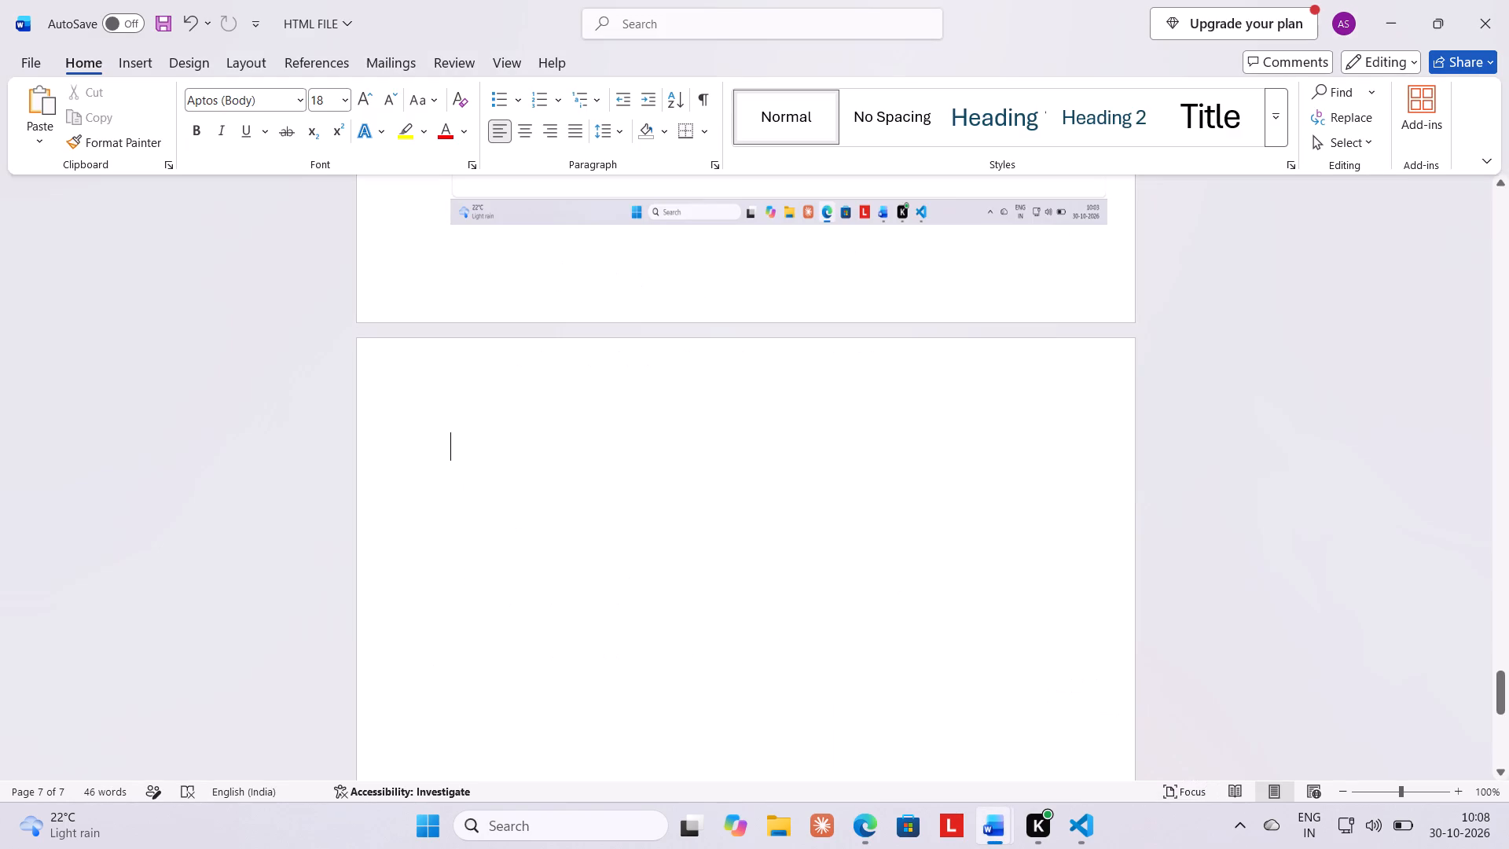
{"action": "key", "text": "ctrl+v"}
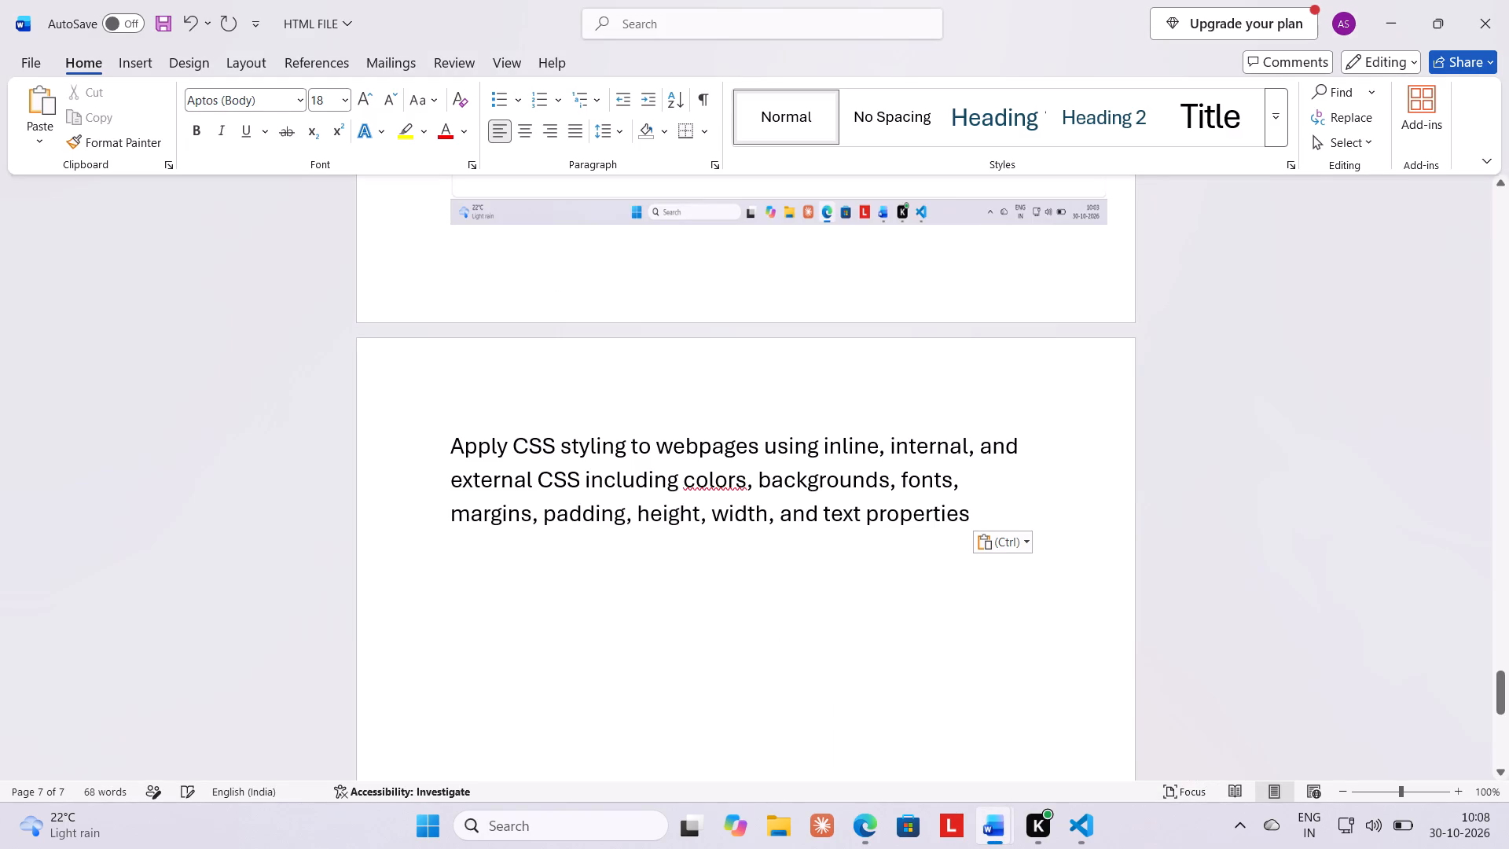
{"action": "left_click", "coordinate": [446, 444]}
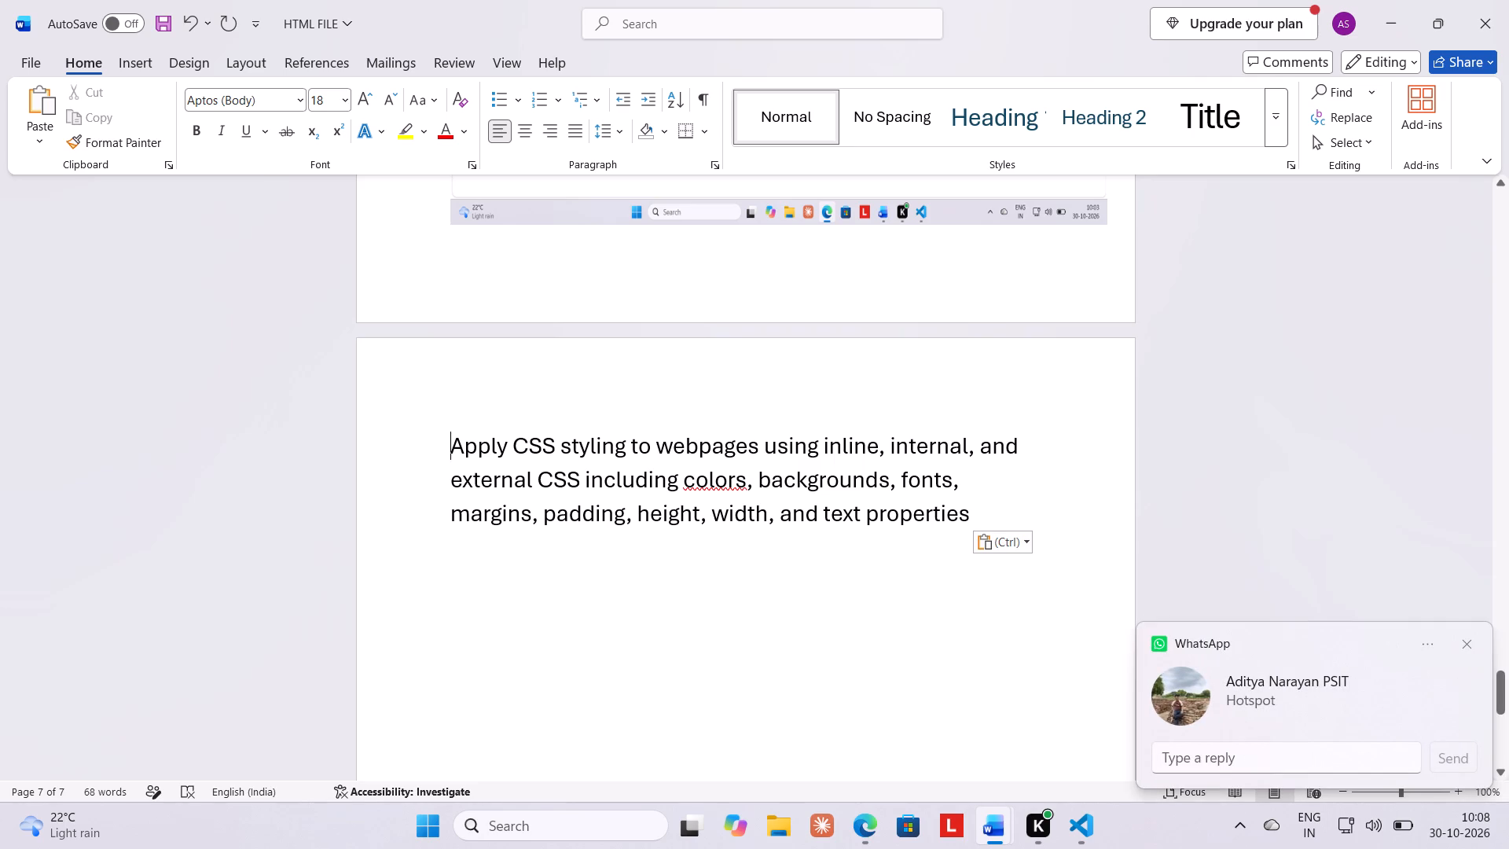
{"action": "left_click", "coordinate": [1202, 760]}
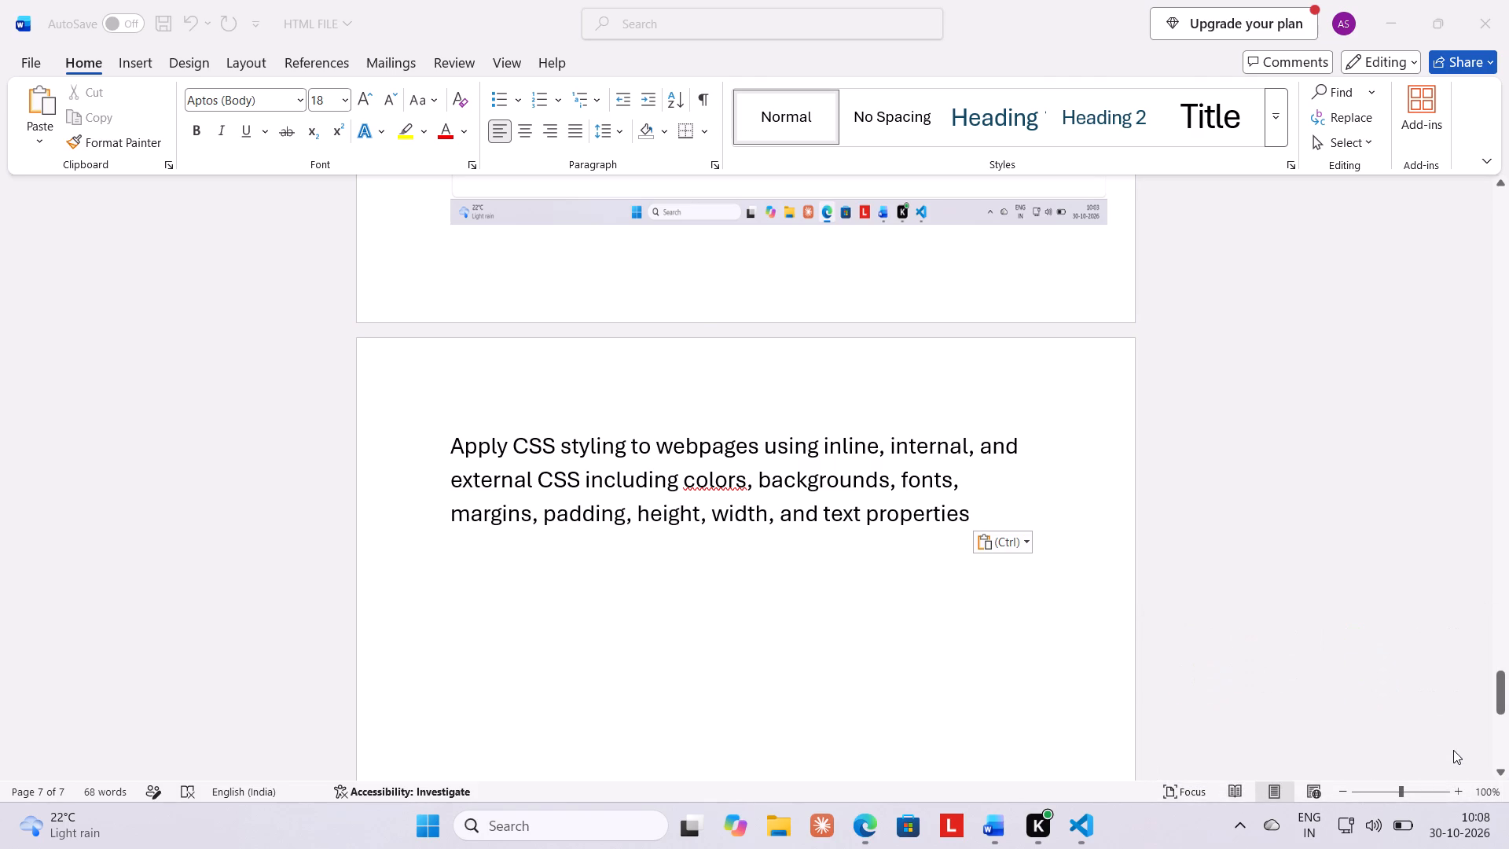
Open the Windows quick settings for network, sound and battery.
{"action": "left_click", "coordinate": [1338, 828]}
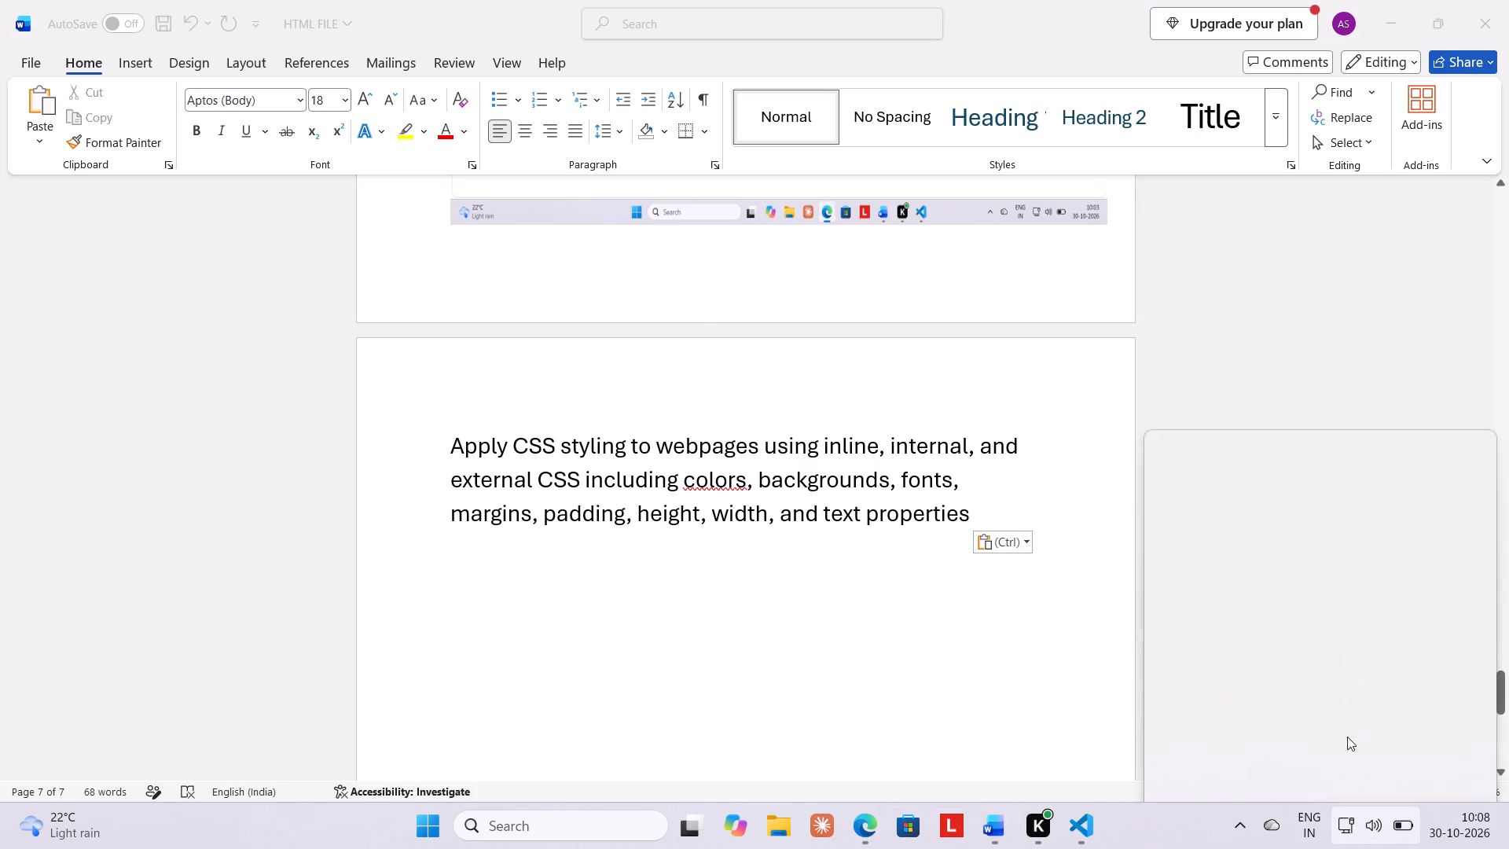
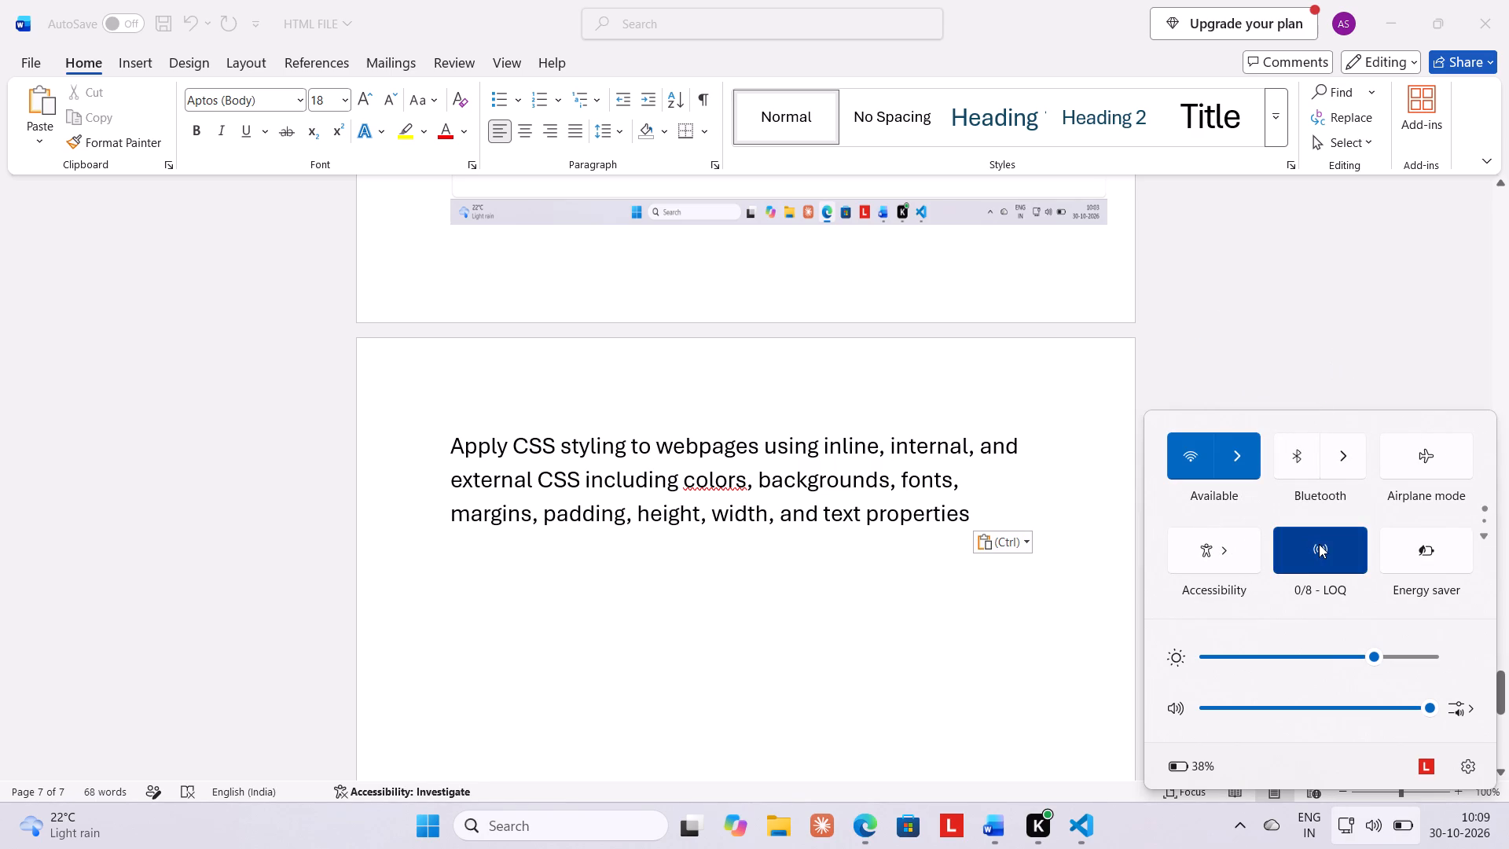
In Windows quick settings, move the 0/8 - LOQ hotspot tile to the second page between Night light and Nearby sharing, and dismiss quick settings.
{"action": "left_click_drag", "start_coordinate": [1319, 544], "coordinate": [1379, 456]}
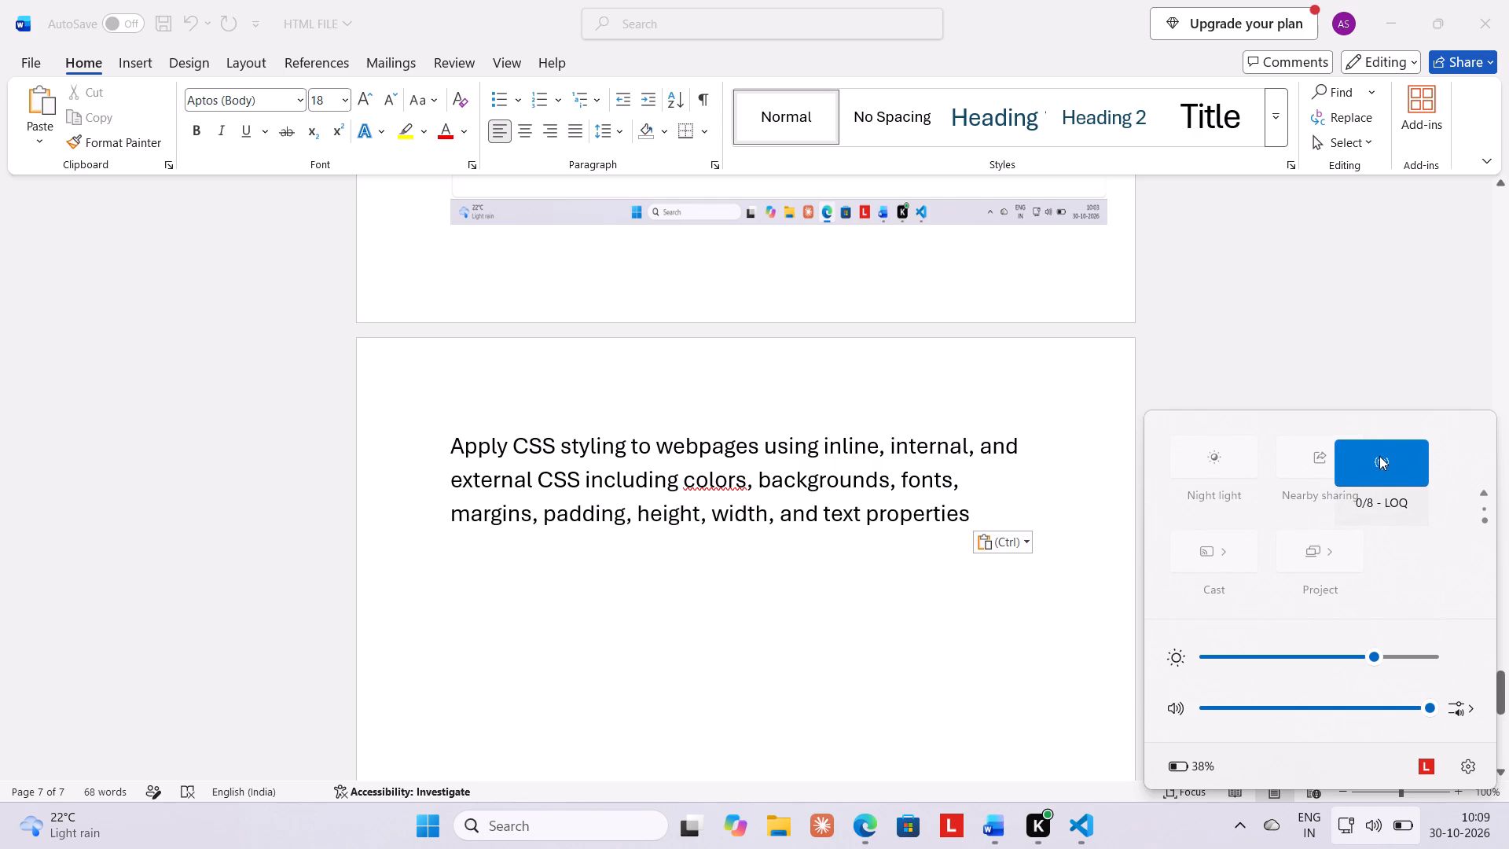
{"action": "left_click_drag", "start_coordinate": [1379, 456], "coordinate": [1318, 464]}
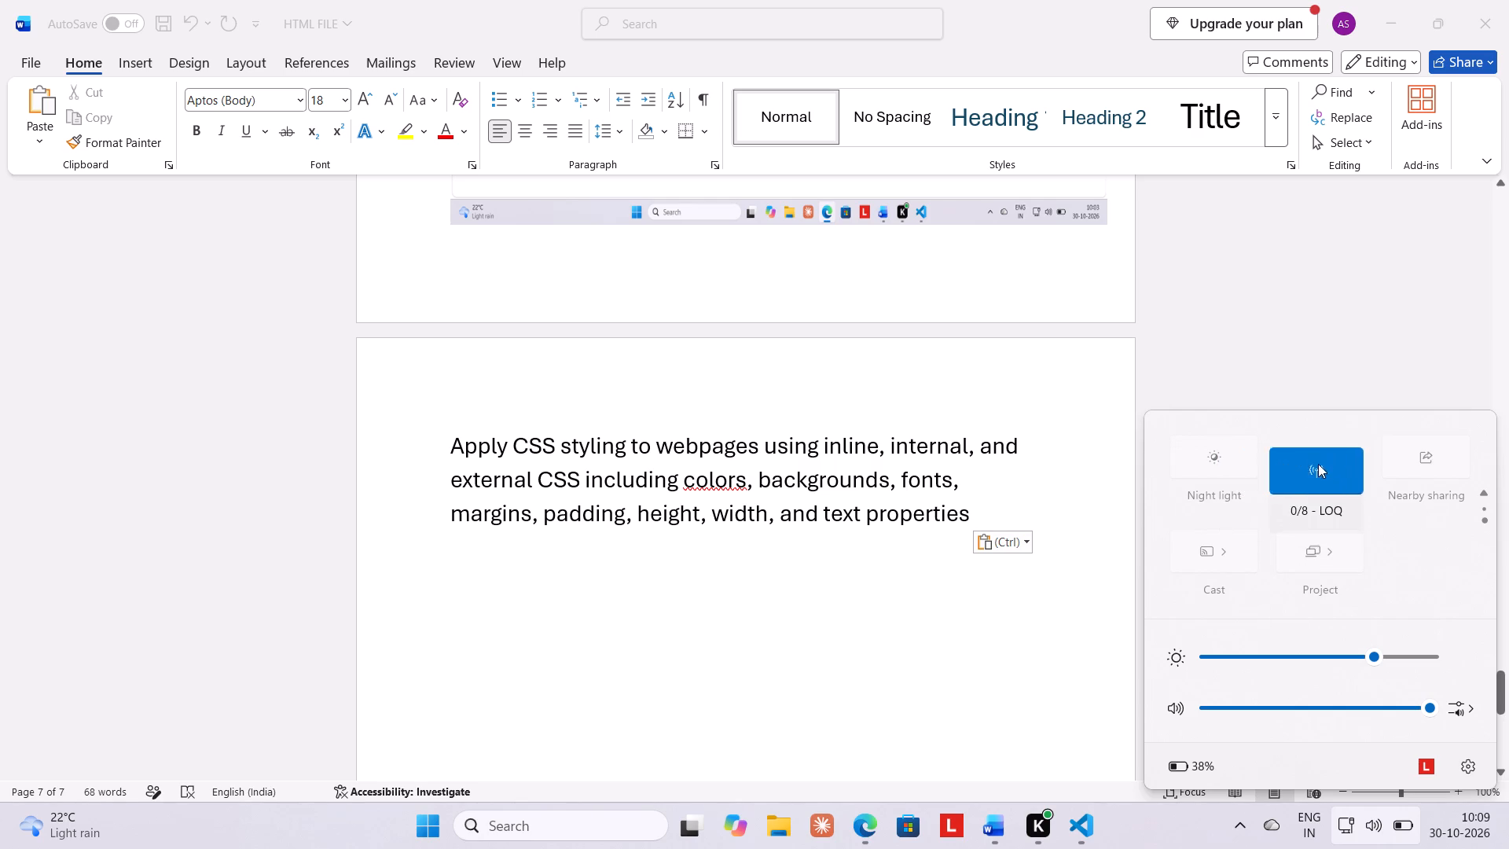
{"action": "left_click_drag", "start_coordinate": [1318, 464], "coordinate": [1324, 464]}
{"action": "scroll", "coordinate": [1321, 502], "scroll_direction": "up", "scroll_amount": 4}
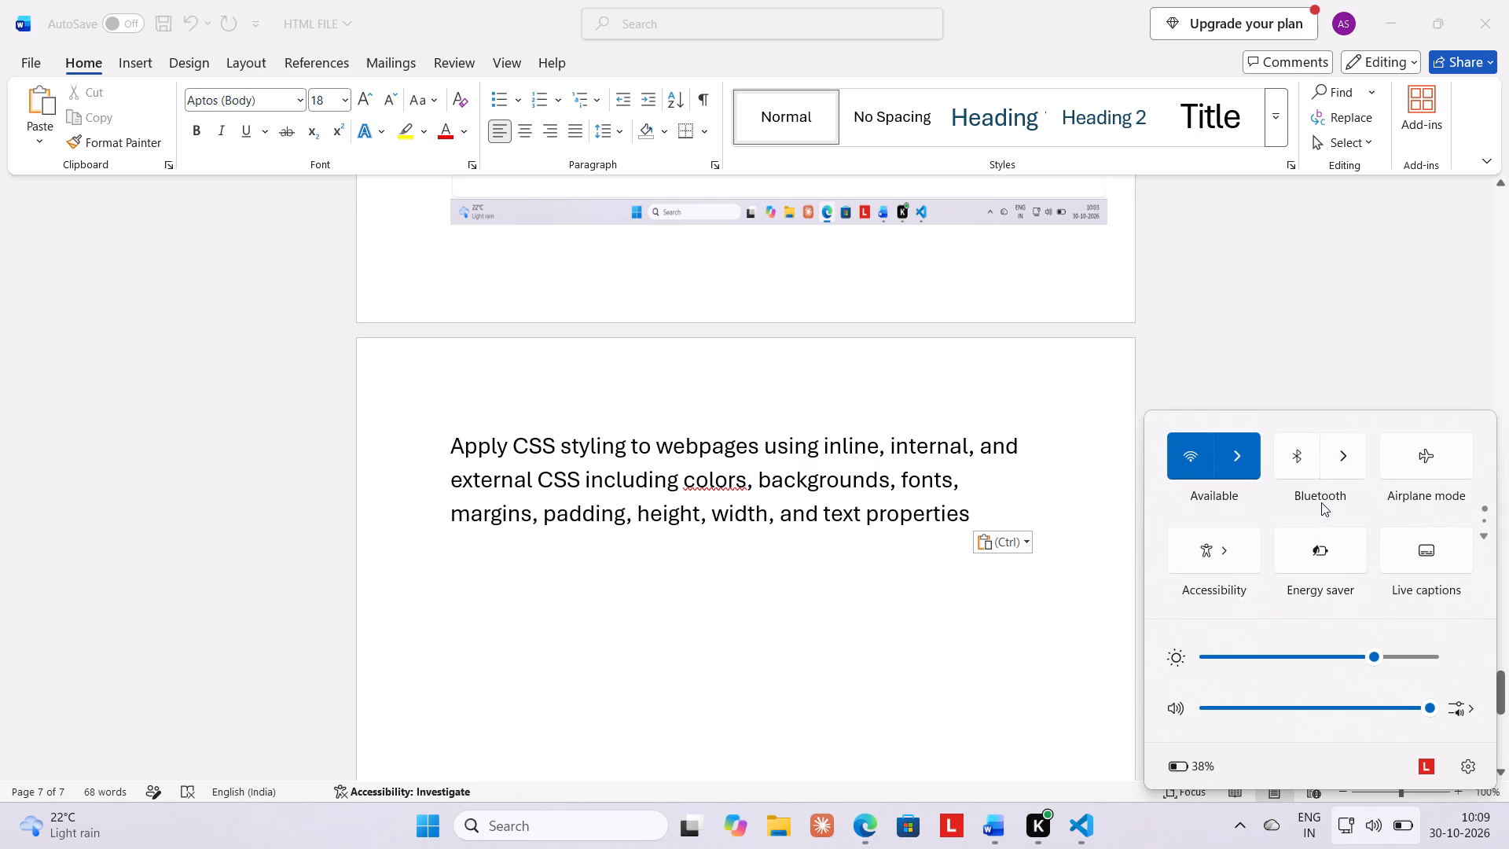
{"action": "scroll", "coordinate": [1282, 565], "scroll_direction": "down", "scroll_amount": 2}
{"action": "left_click", "coordinate": [1305, 338]}
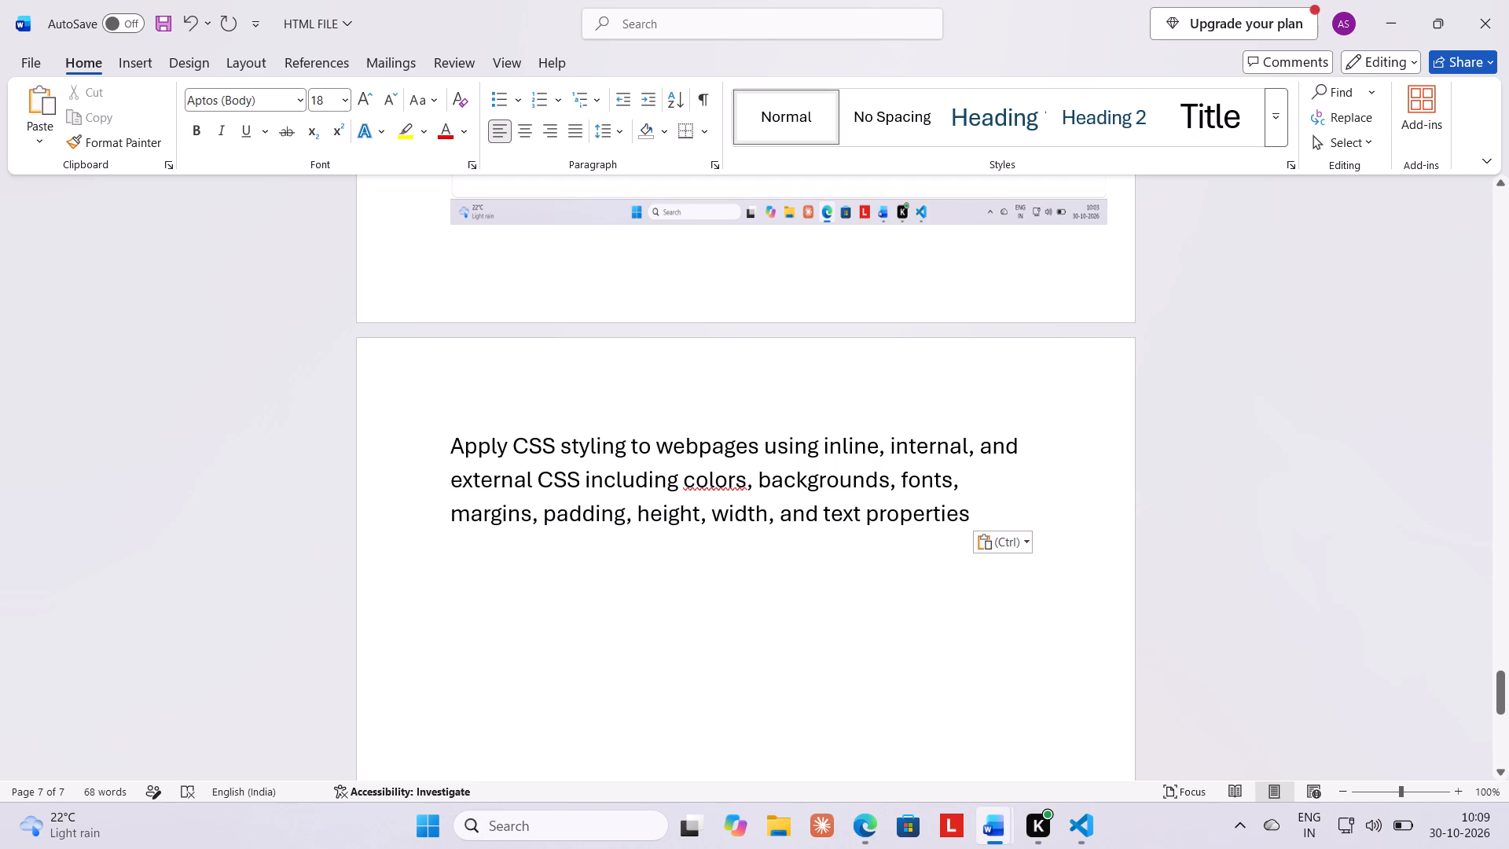
Add the question number "Q3." and a space before the pasted CSS styling text on page 7 of HTML FILE.
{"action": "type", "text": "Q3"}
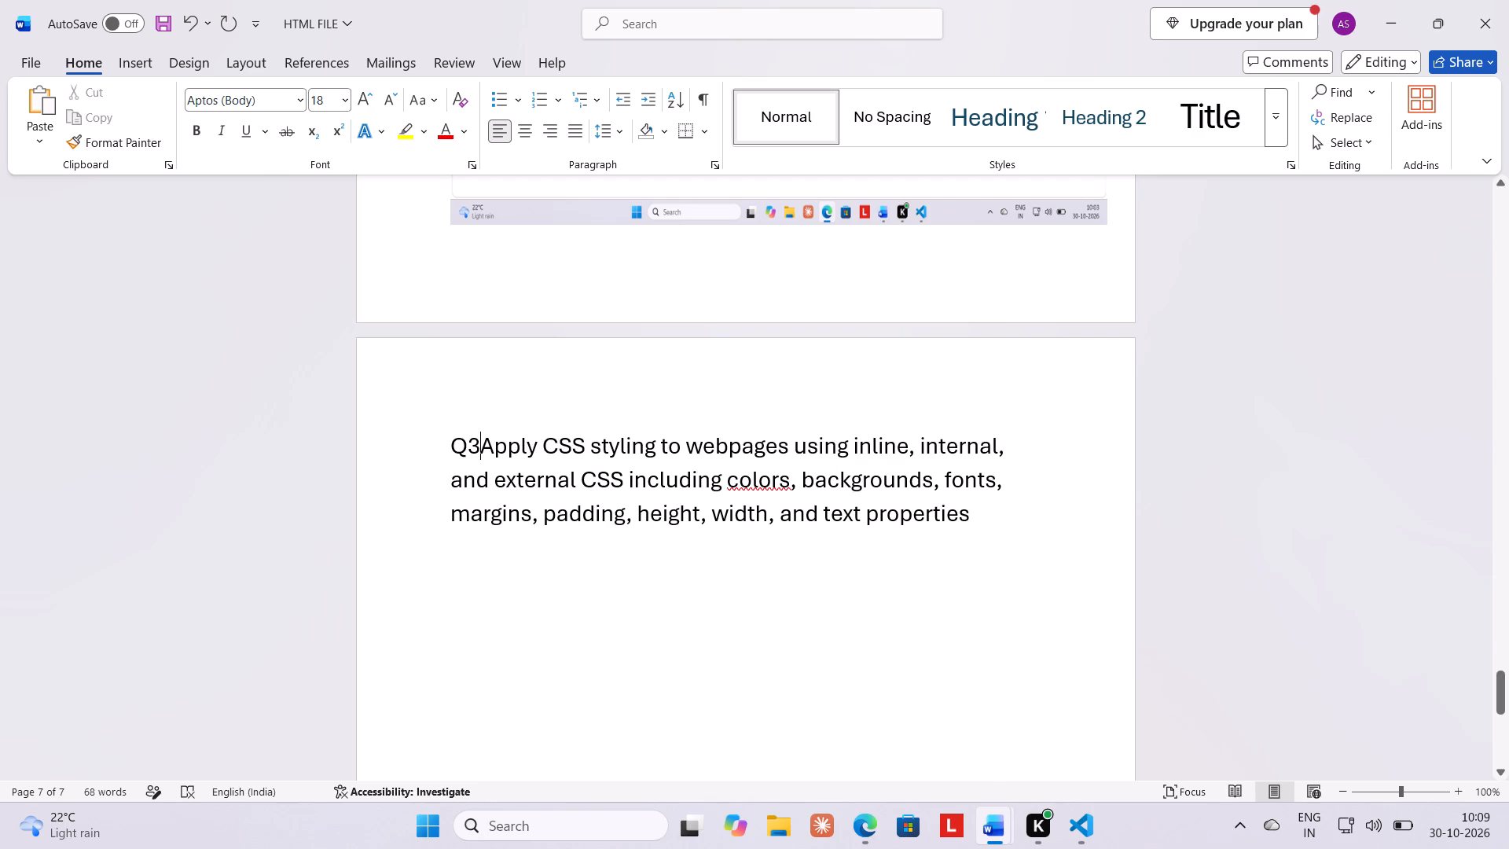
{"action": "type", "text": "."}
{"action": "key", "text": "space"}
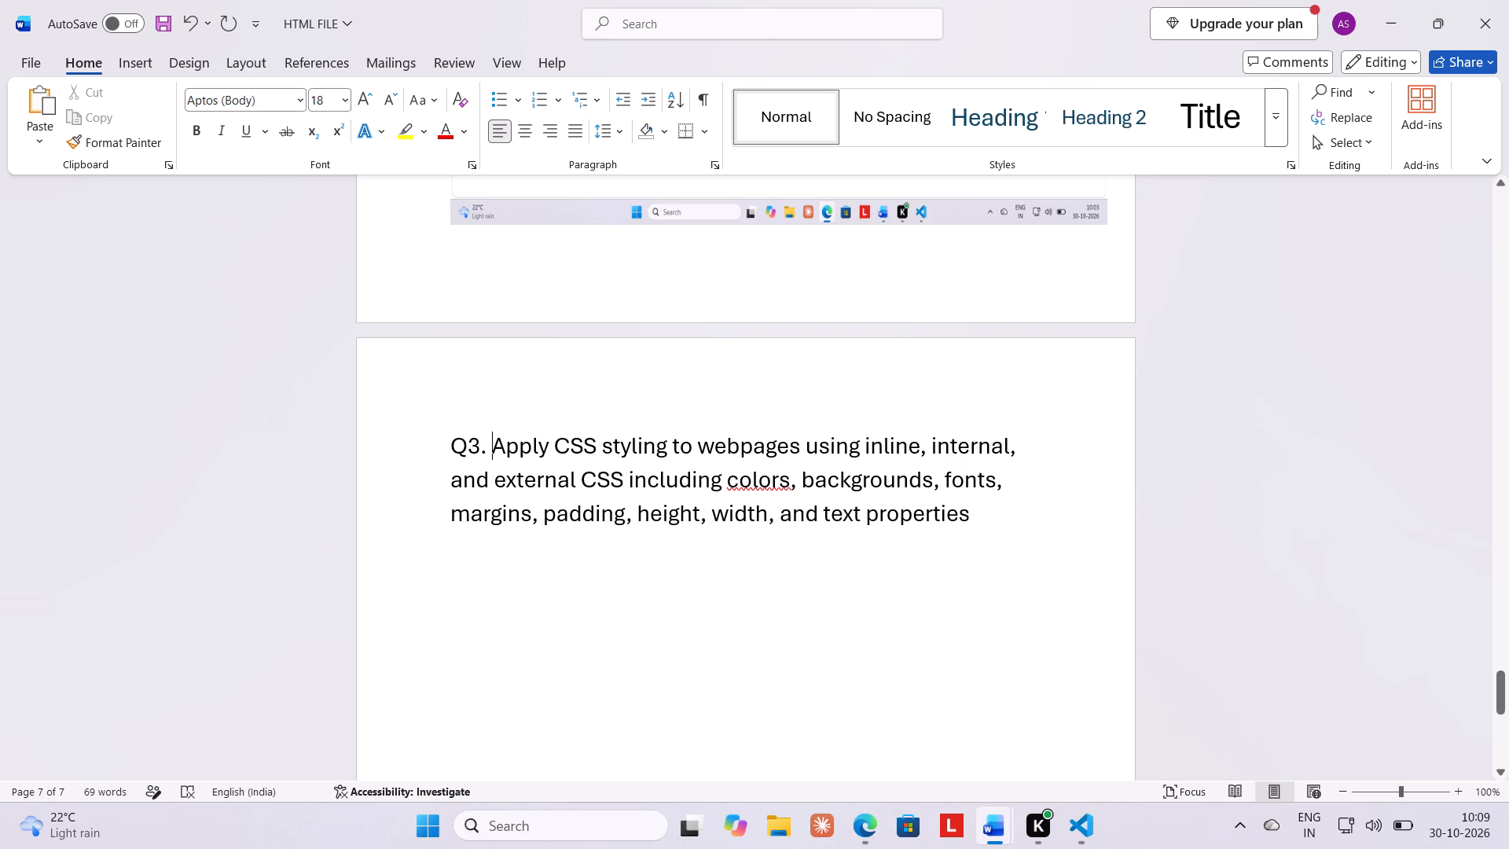
End the Q3 question text after "text properties" with a space and full stop, and start a new line.
{"action": "left_click", "coordinate": [973, 515]}
{"action": "type", "text": "/,"}
{"action": "key", "text": "BackSpace"}
{"action": "key", "text": "BackSpace"}
{"action": "key", "text": "space"}
{"action": "type", "text": "."}
{"action": "key", "text": "Return"}
{"action": "scroll", "coordinate": [982, 521], "scroll_direction": "down", "scroll_amount": 8}
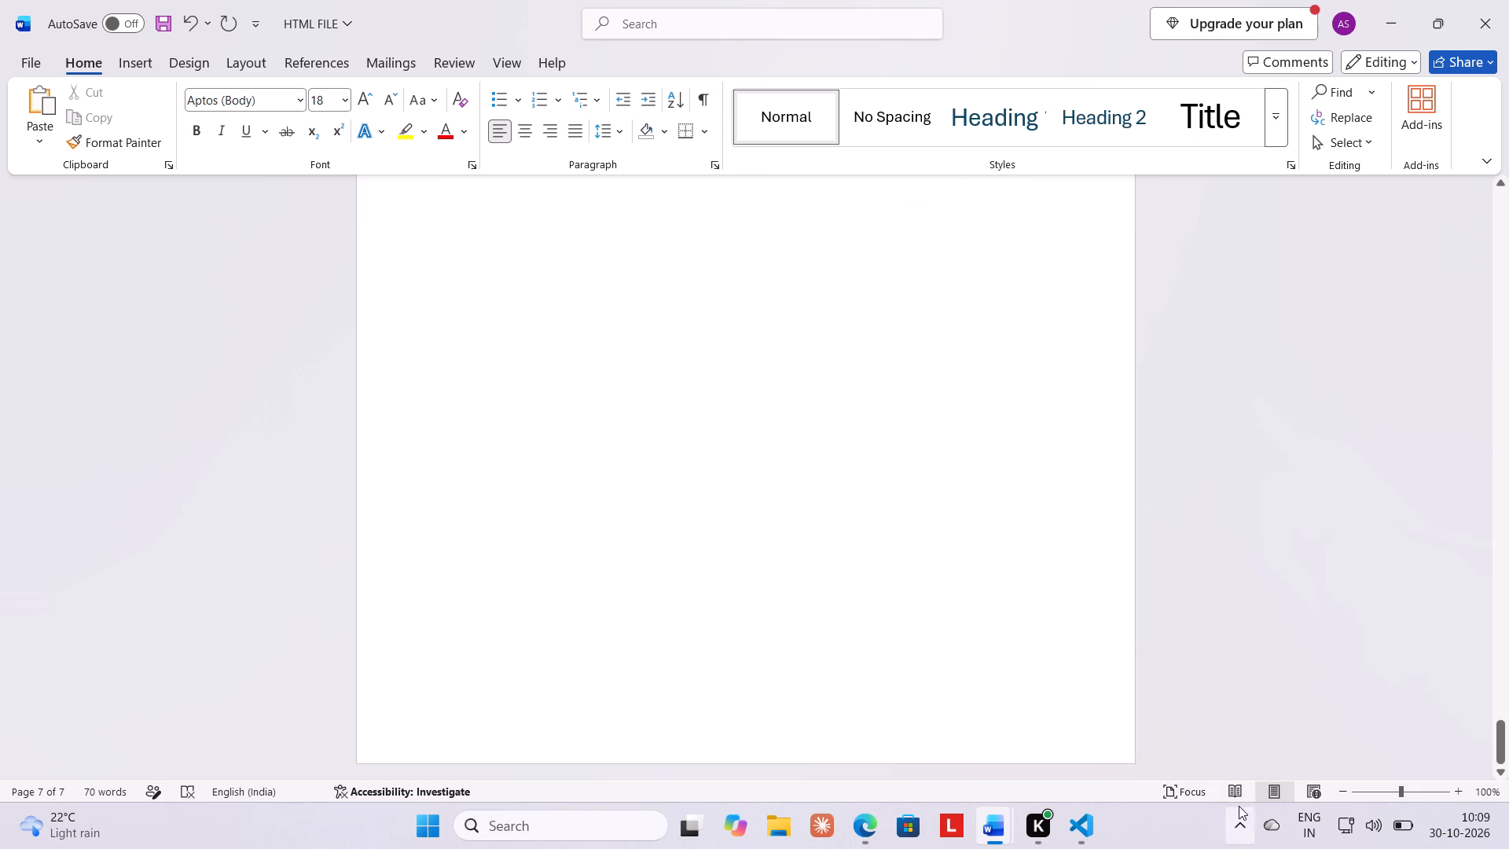
Switch to Visual Studio Code and open PROGRAM3.html from the HTML folder.
{"action": "left_click", "coordinate": [1089, 828]}
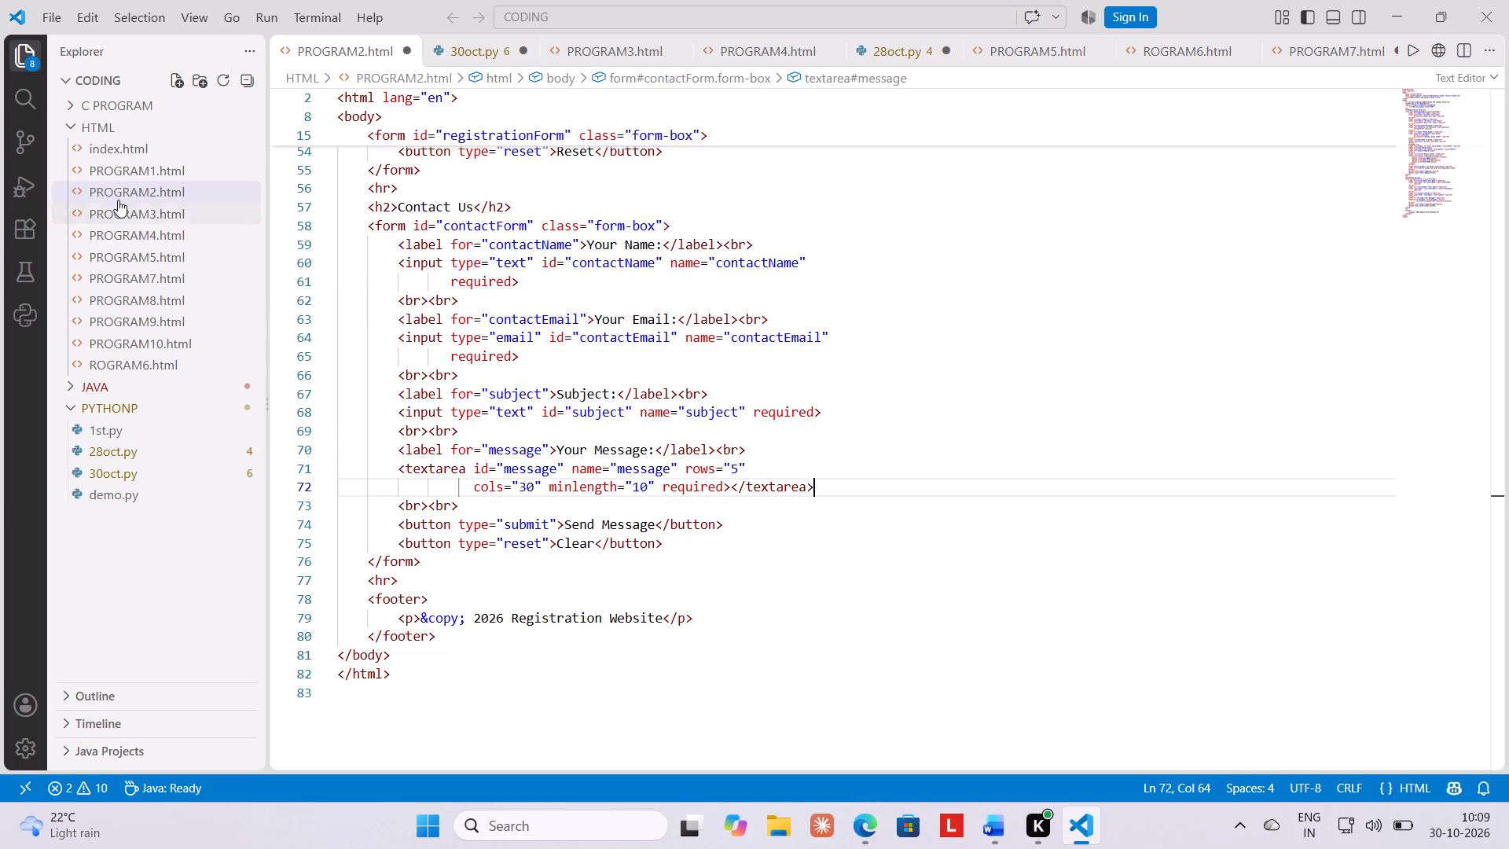
{"action": "left_click", "coordinate": [138, 212]}
{"action": "scroll", "coordinate": [561, 355], "scroll_direction": "up", "scroll_amount": 6}
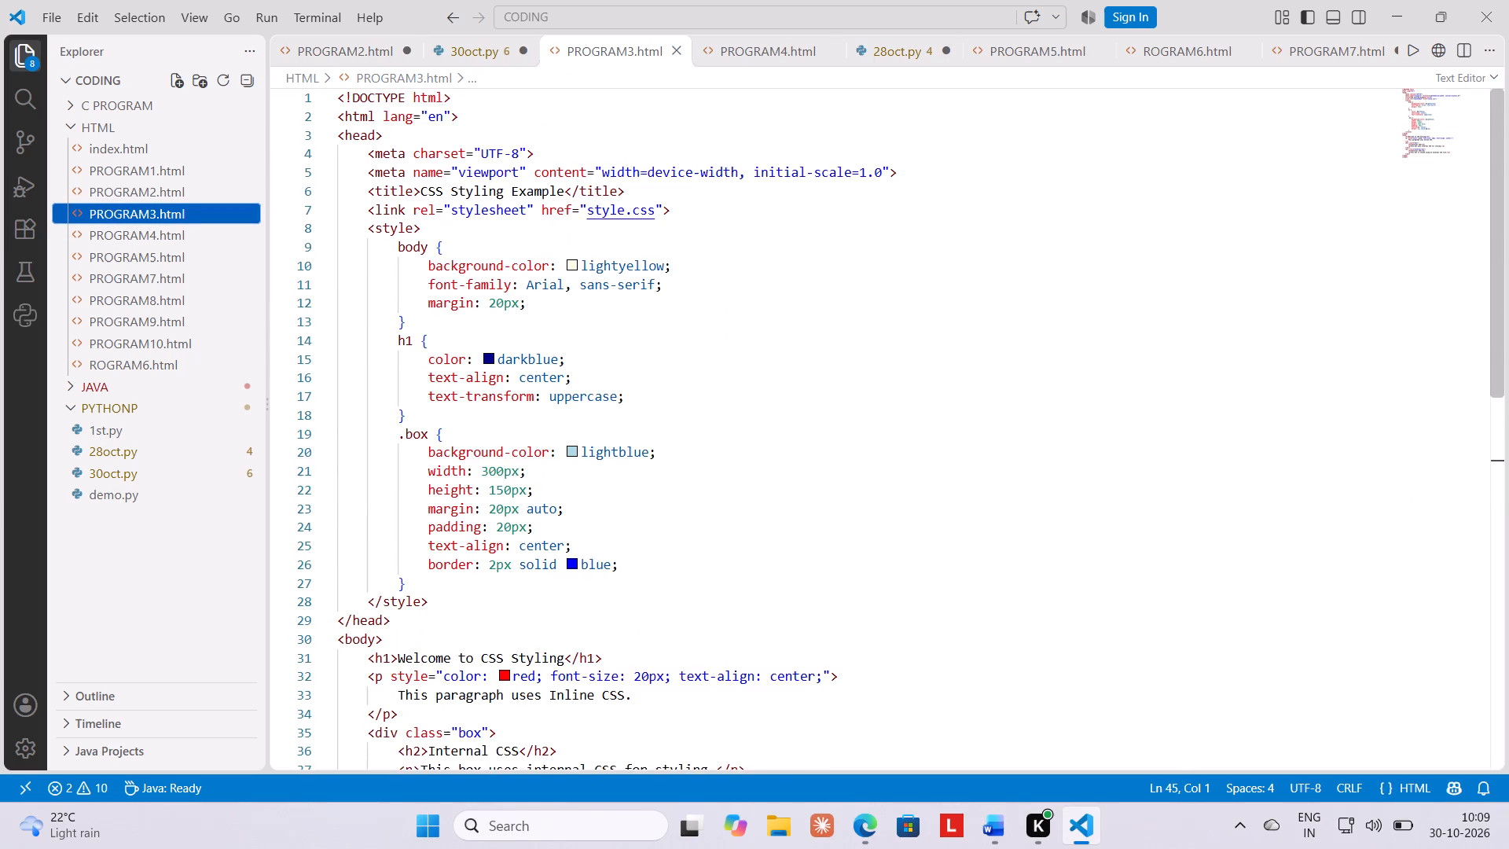
{"action": "scroll", "coordinate": [561, 355], "scroll_direction": "down", "scroll_amount": 4}
{"action": "scroll", "coordinate": [561, 355], "scroll_direction": "up", "scroll_amount": 2}
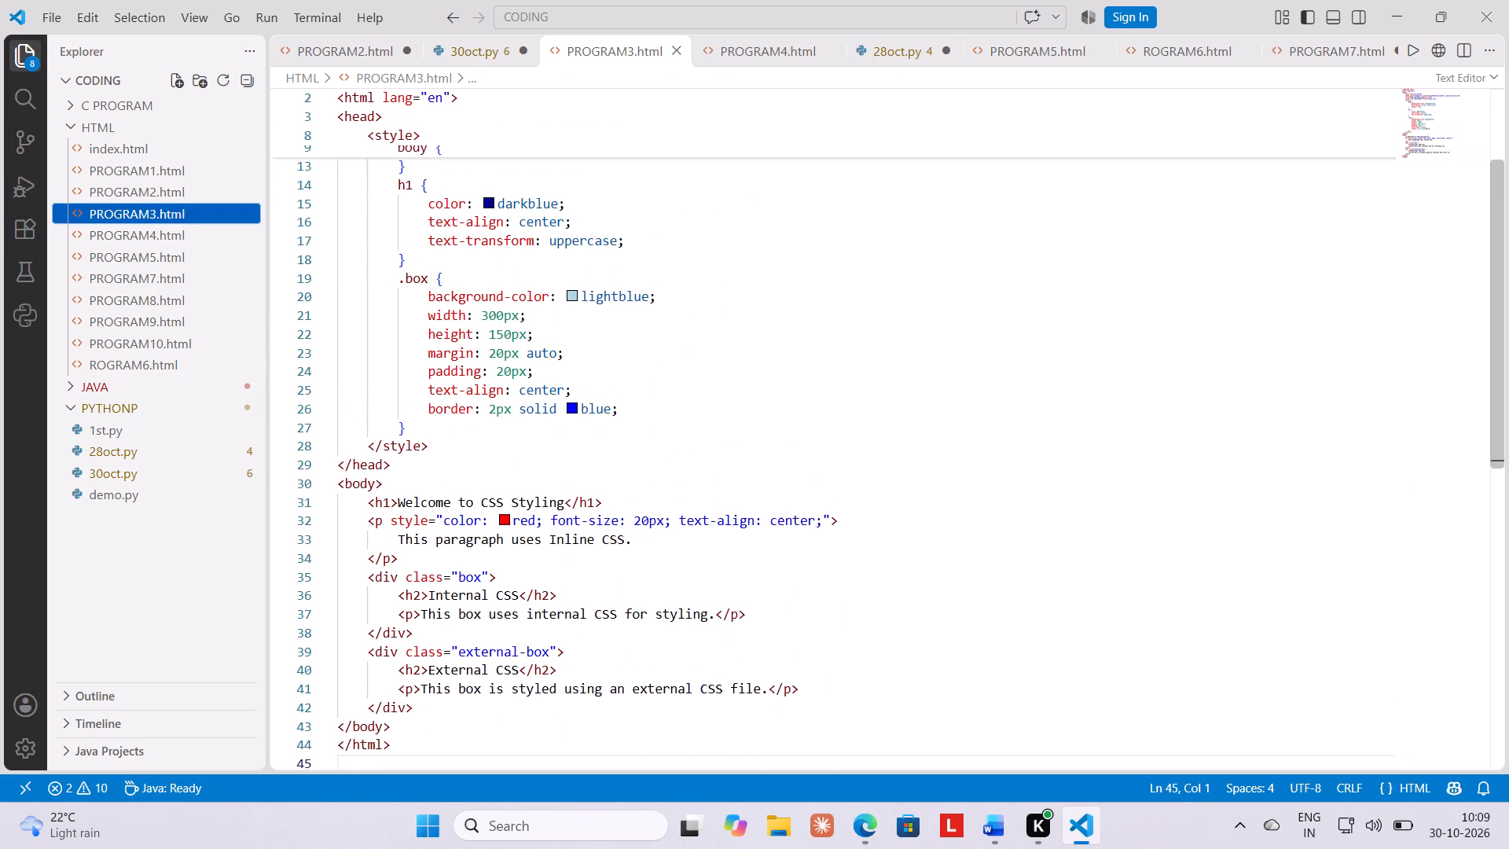
{"action": "scroll", "coordinate": [561, 355], "scroll_direction": "up", "scroll_amount": 4}
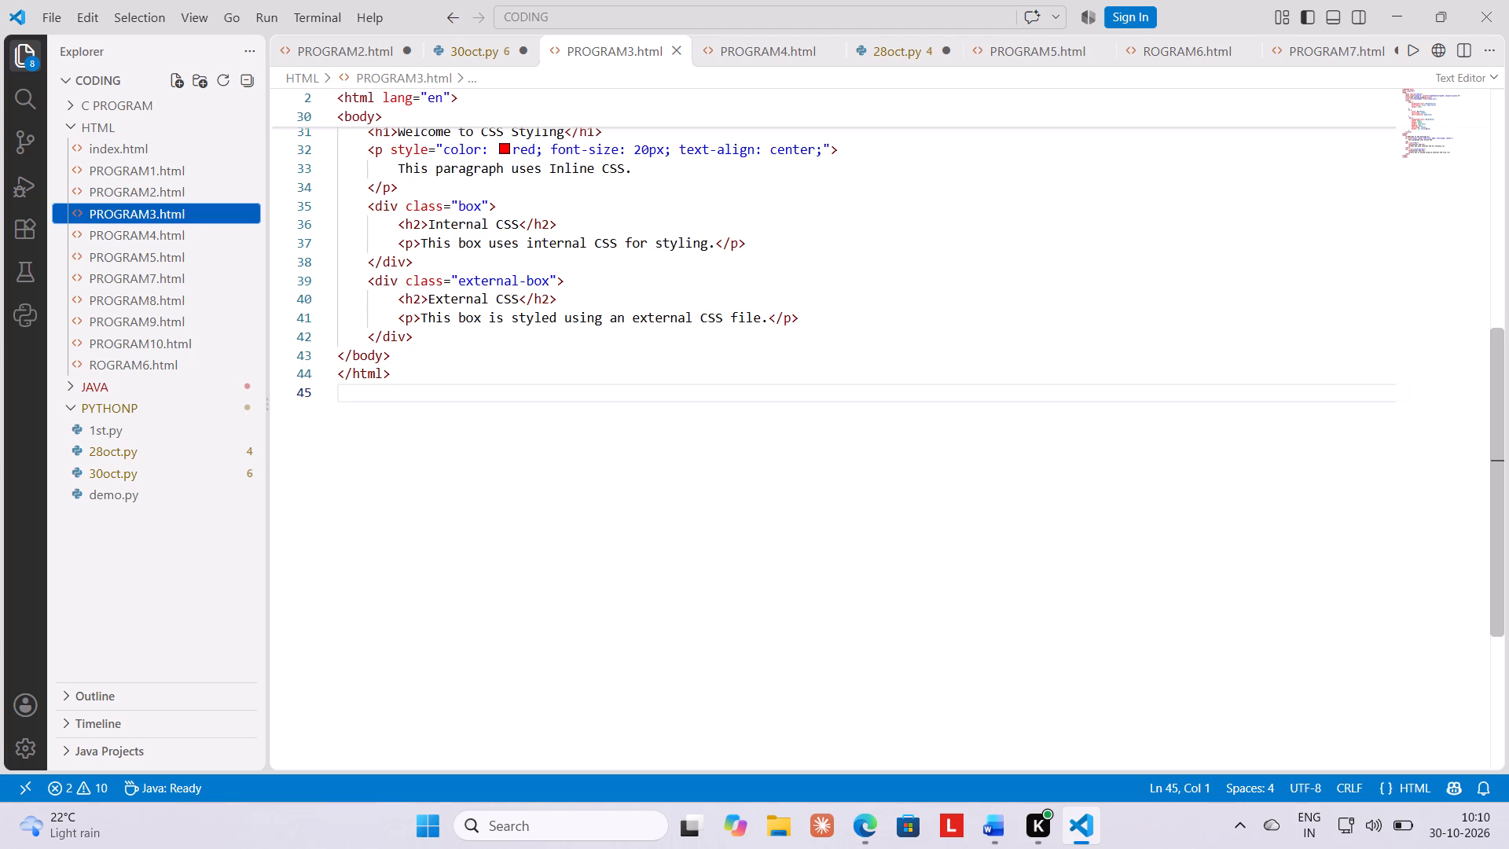
{"action": "scroll", "coordinate": [491, 547], "scroll_direction": "up", "scroll_amount": 10}
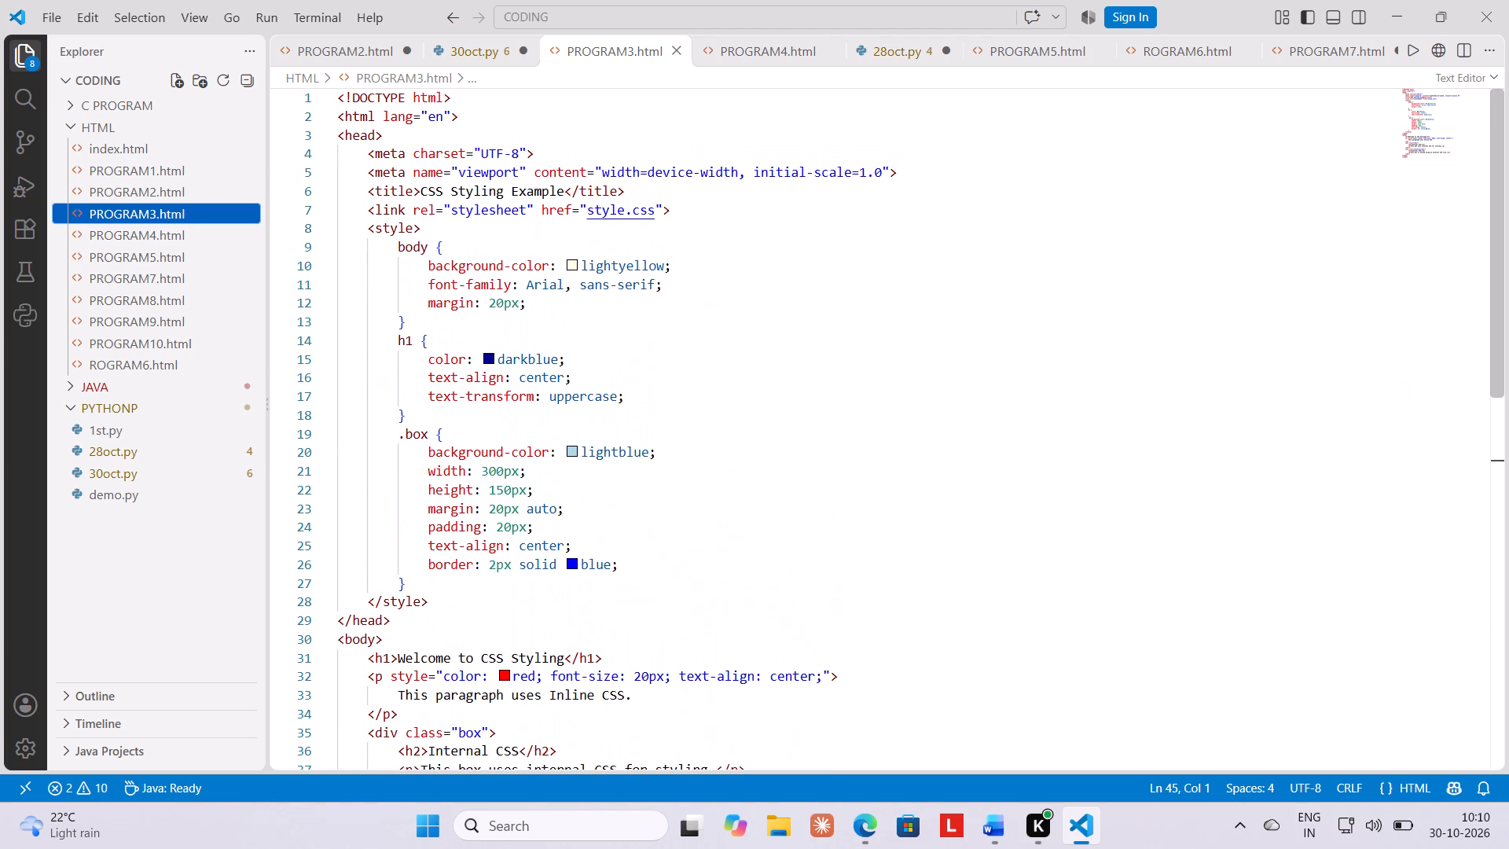
Capture a full-screen screenshot of PROGRAM3.html with the editor zoomed out so all its code fits in one view.
{"action": "left_click", "coordinate": [762, 525]}
{"action": "key", "text": "ctrl+minus"}
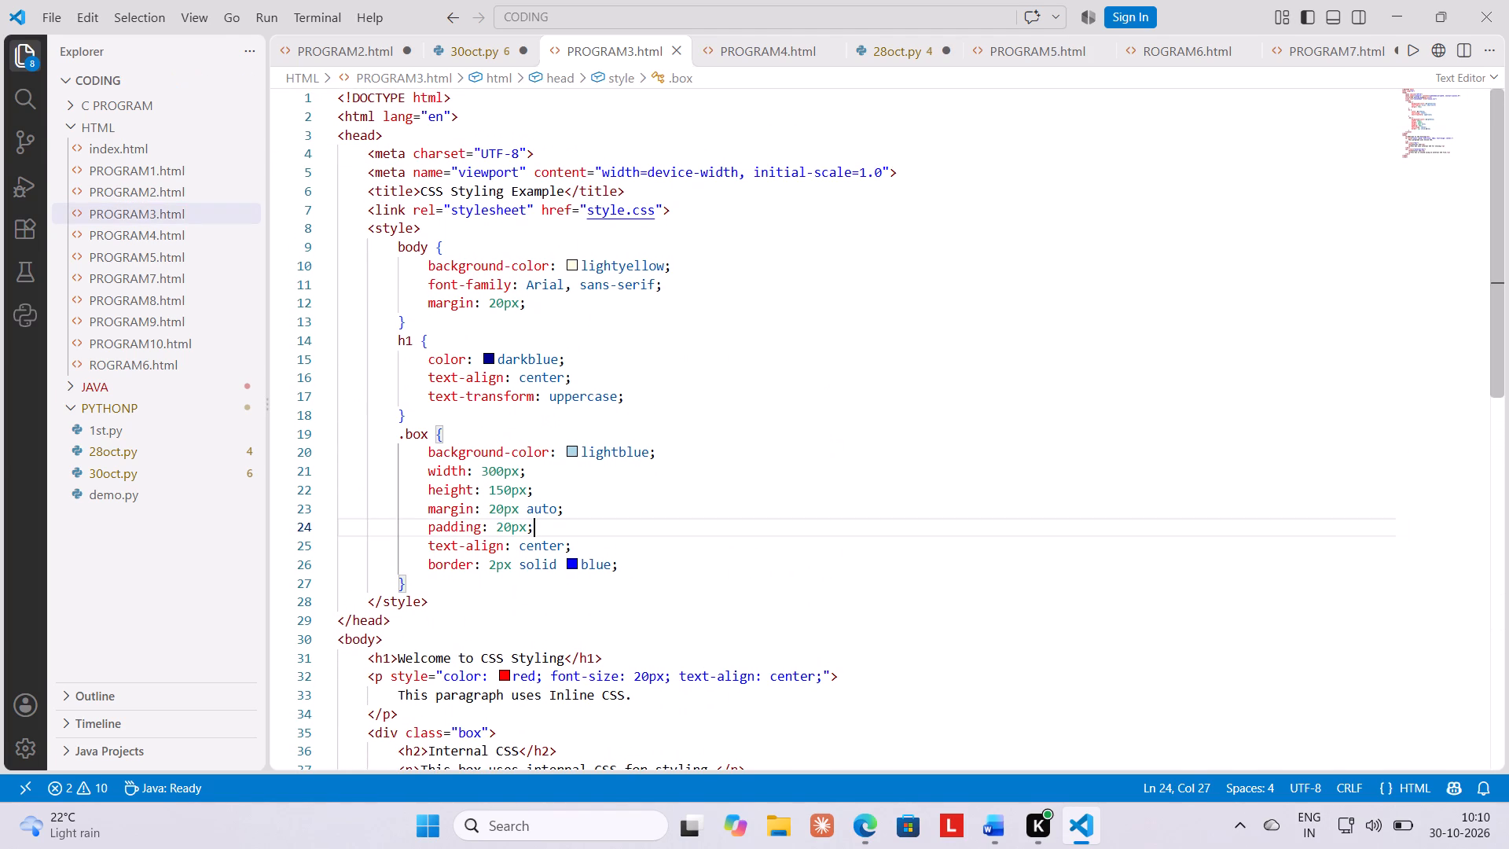
{"action": "key", "text": "ctrl+minus"}
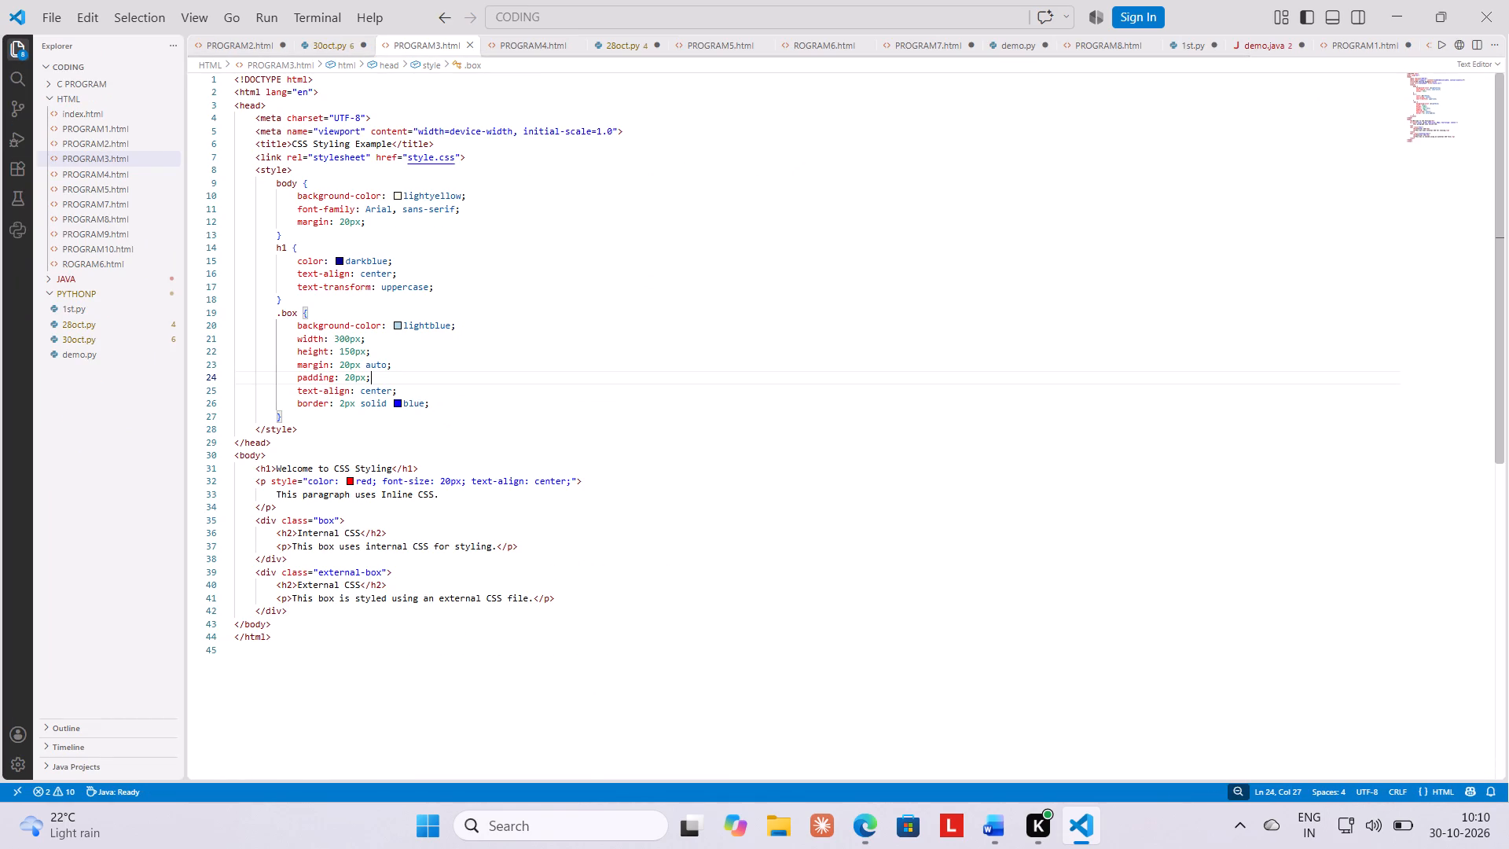
{"action": "scroll", "coordinate": [762, 525], "scroll_direction": "up", "scroll_amount": 2}
{"action": "key", "text": "ctrl+plus"}
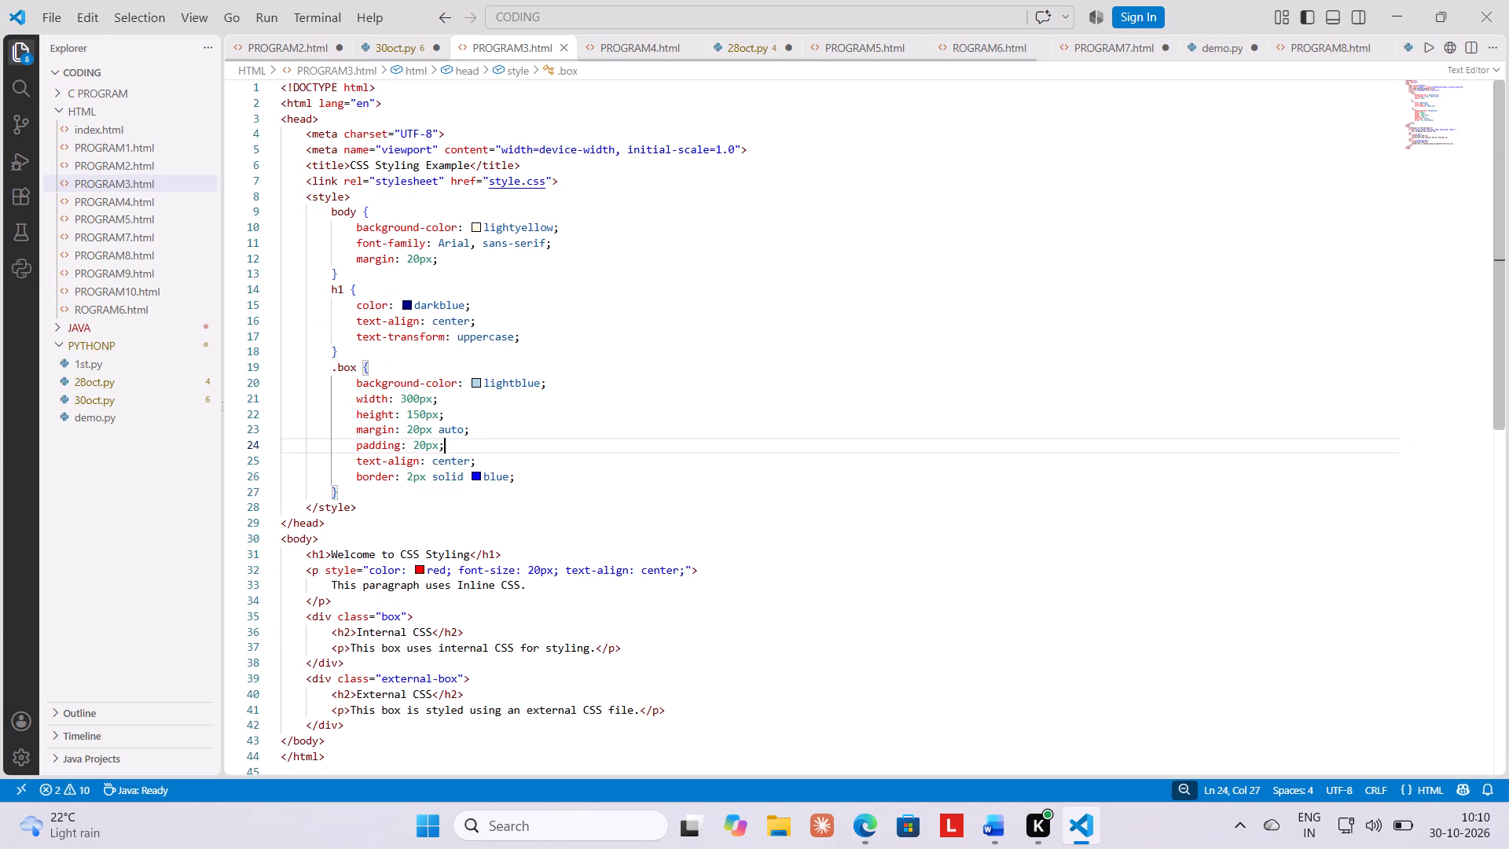
{"action": "scroll", "coordinate": [832, 576], "scroll_direction": "up", "scroll_amount": 1}
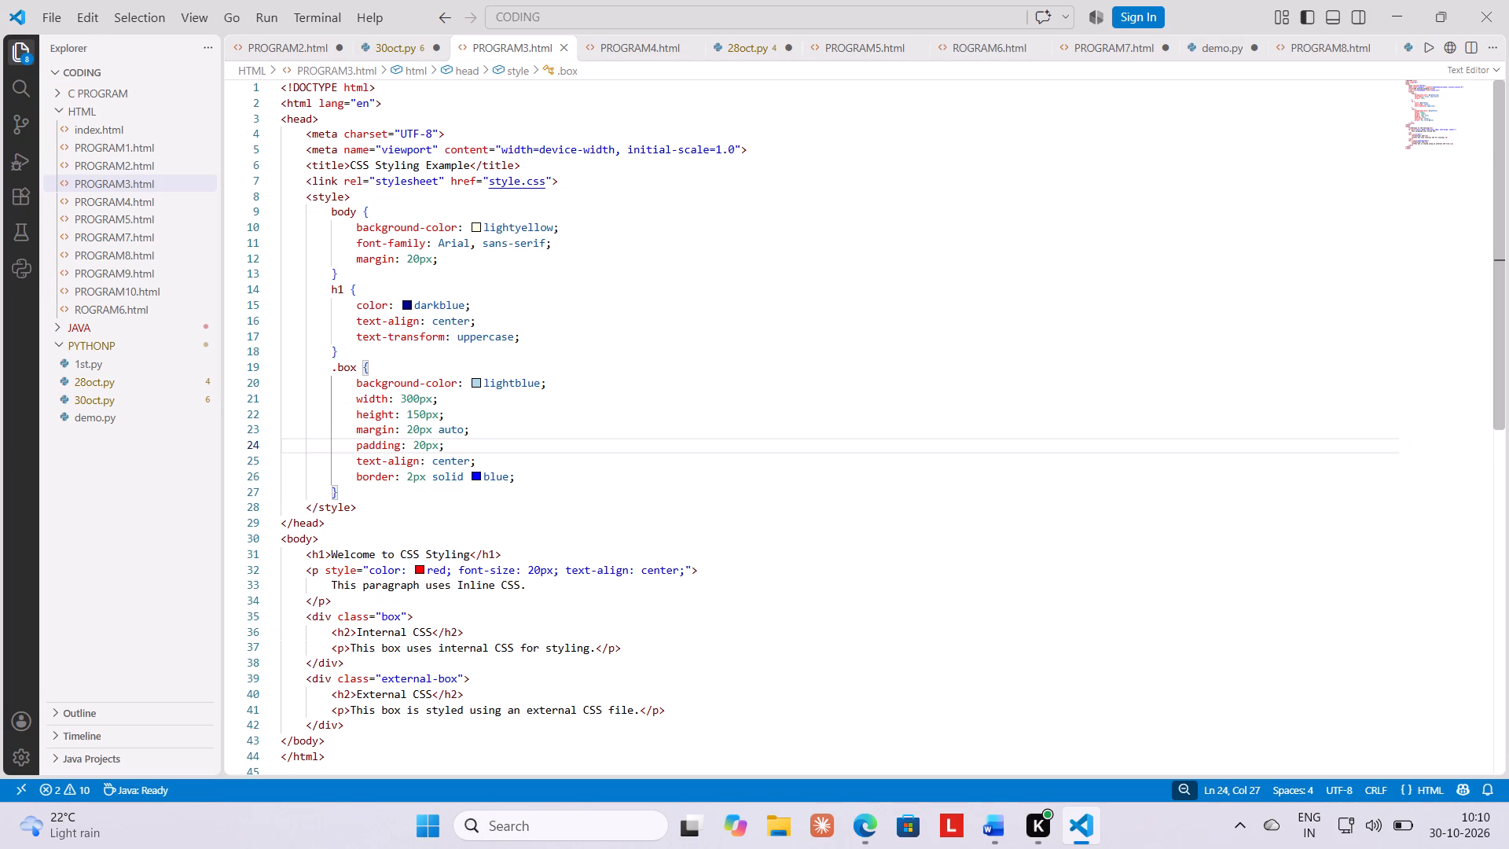
{"action": "scroll", "coordinate": [832, 576], "scroll_direction": "up", "scroll_amount": 1}
{"action": "key", "text": "super+Print"}
Switch to the HTML FILE document in Word and paste the code screenshot on the line below the Q3 question.
{"action": "key", "text": "alt+Tab"}
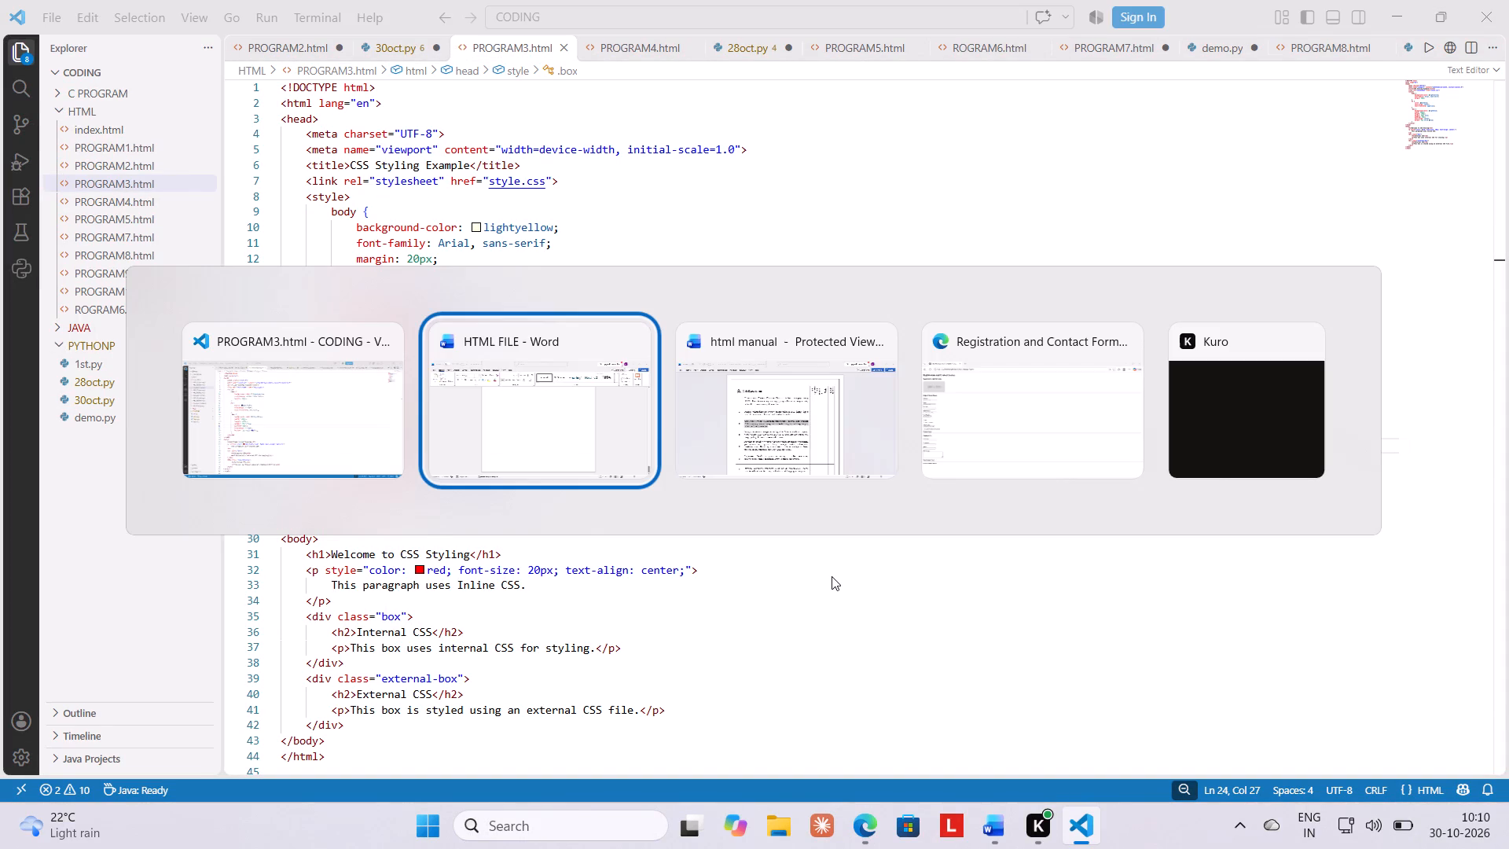
{"action": "scroll", "coordinate": [594, 385], "scroll_direction": "up", "scroll_amount": 3}
{"action": "scroll", "coordinate": [594, 385], "scroll_direction": "left", "scroll_amount": 1}
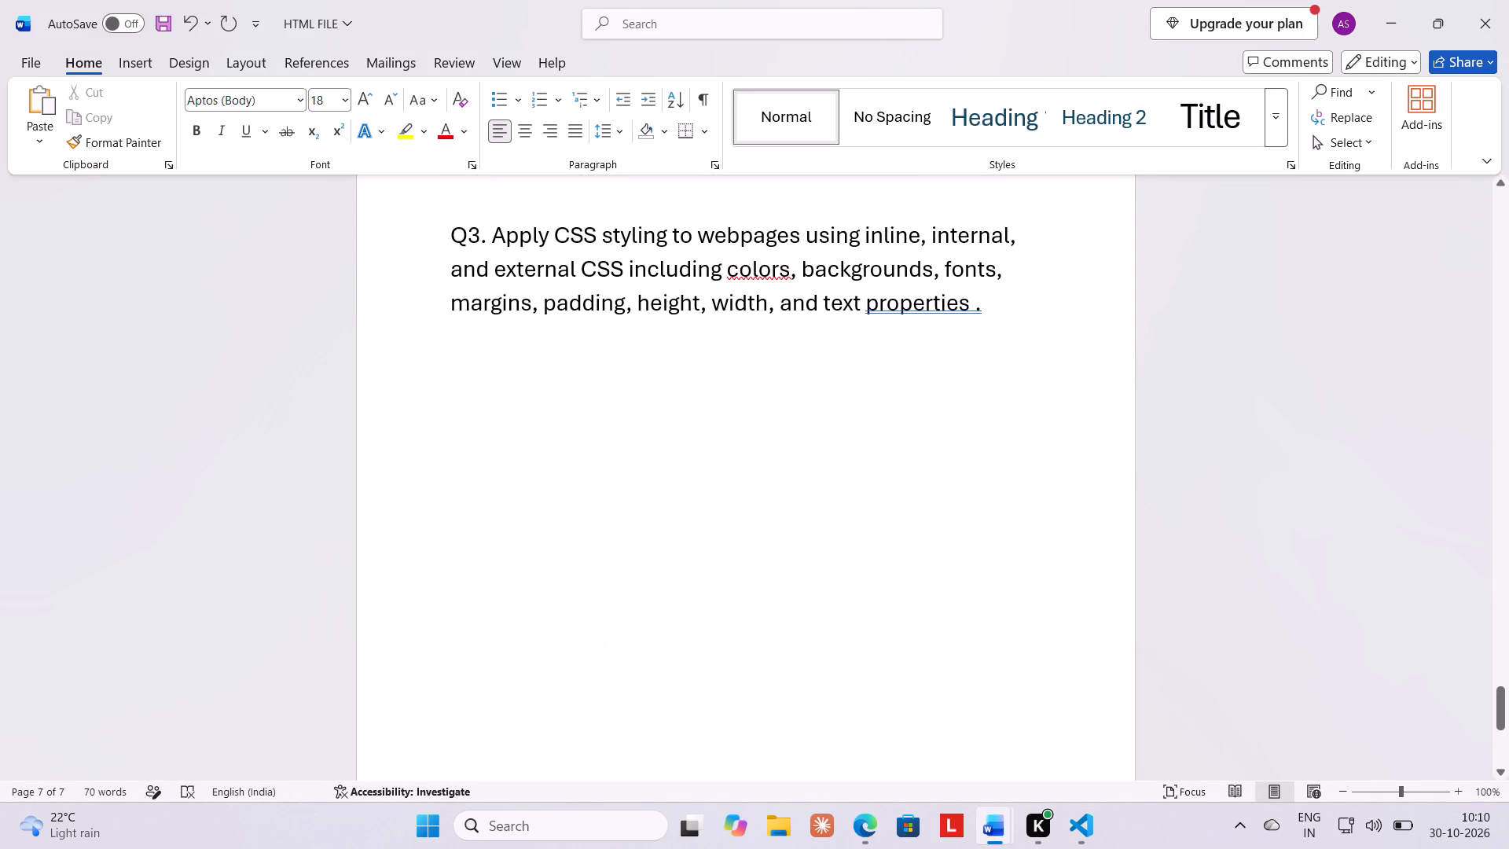
{"action": "scroll", "coordinate": [594, 385], "scroll_direction": "left", "scroll_amount": 1}
{"action": "left_click", "coordinate": [466, 350]}
{"action": "key", "text": "ctrl+v"}
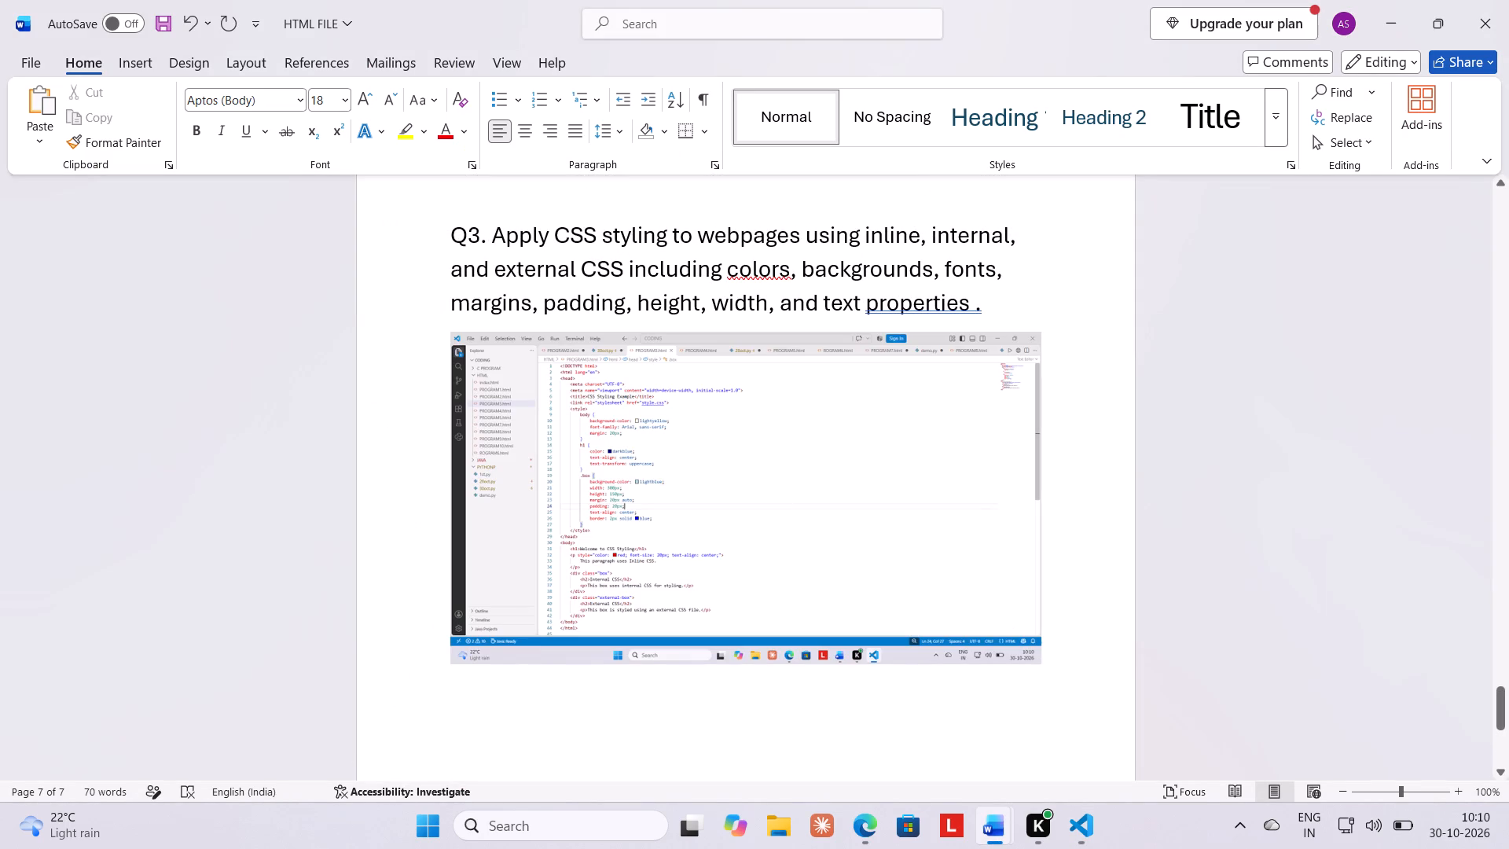
Stretch the pasted Q3 code screenshot taller and widen it slightly past the text's right margin, then deselect it.
{"action": "left_click", "coordinate": [799, 599]}
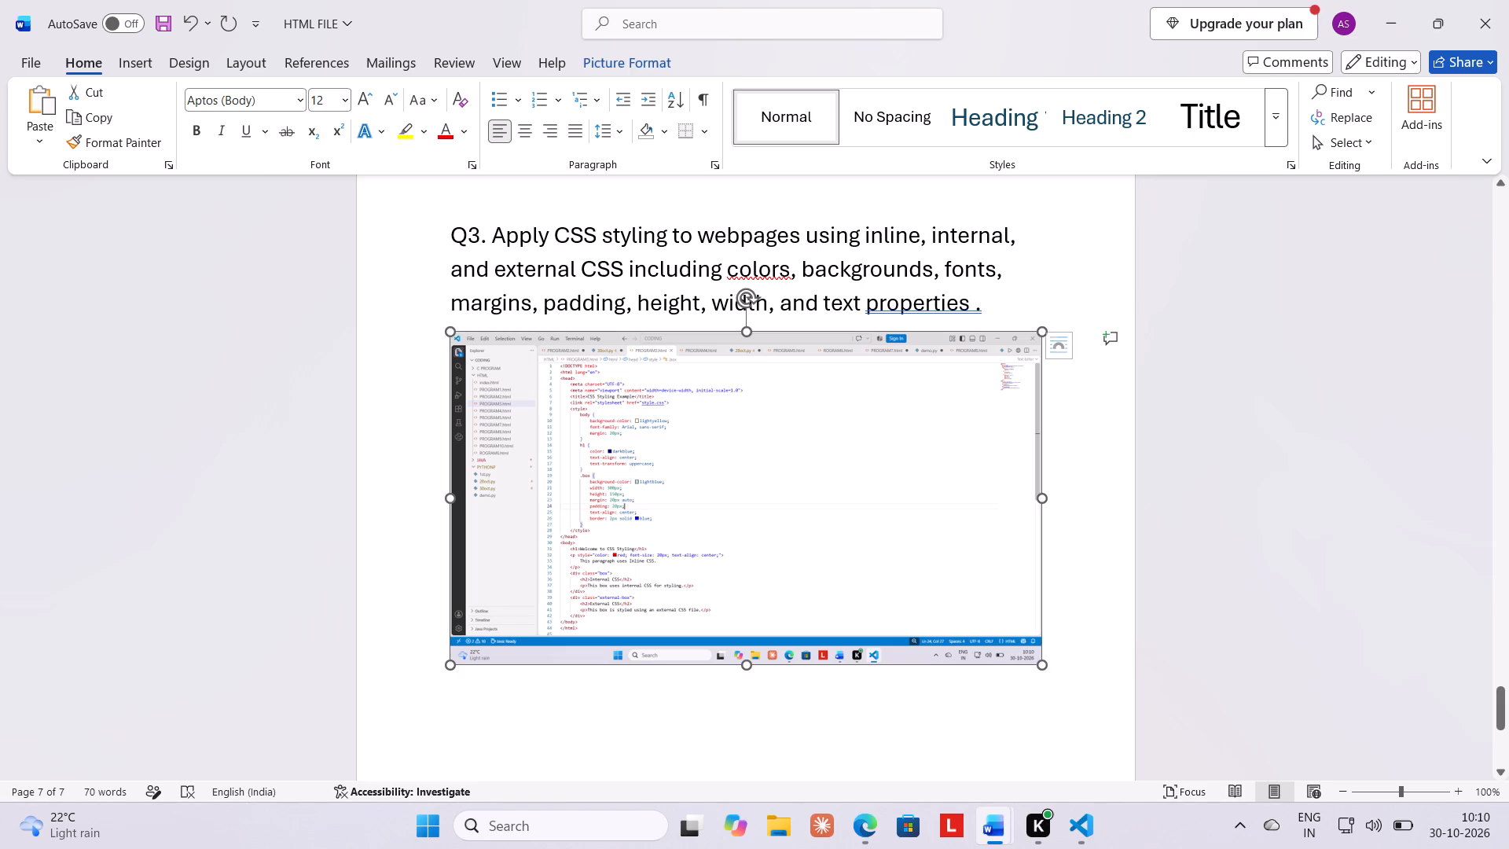
{"action": "left_click_drag", "start_coordinate": [749, 667], "coordinate": [750, 802]}
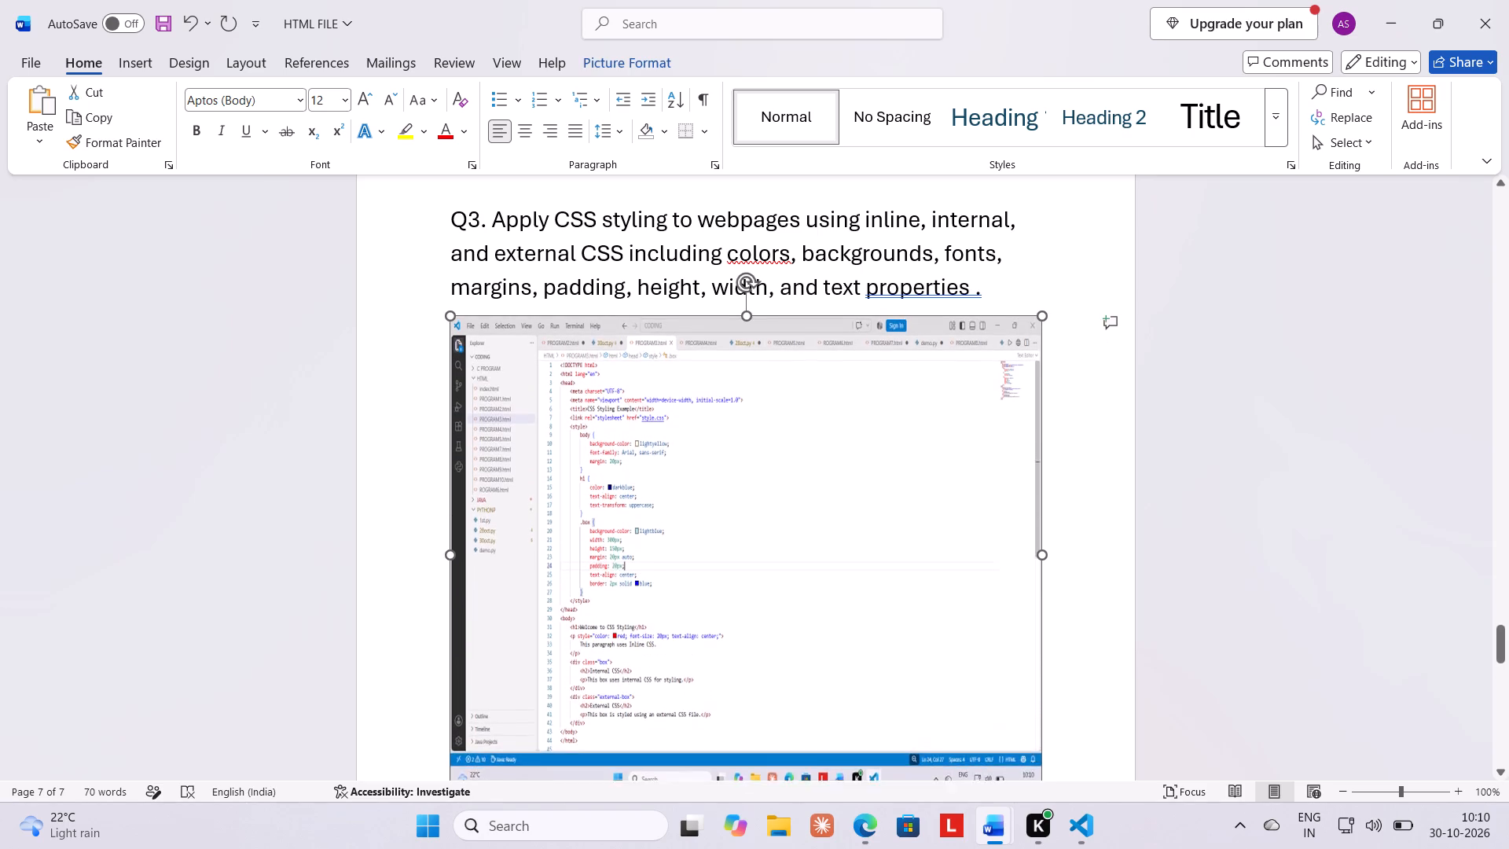
{"action": "left_click_drag", "start_coordinate": [750, 802], "coordinate": [760, 836]}
{"action": "scroll", "coordinate": [765, 615], "scroll_direction": "down", "scroll_amount": 5}
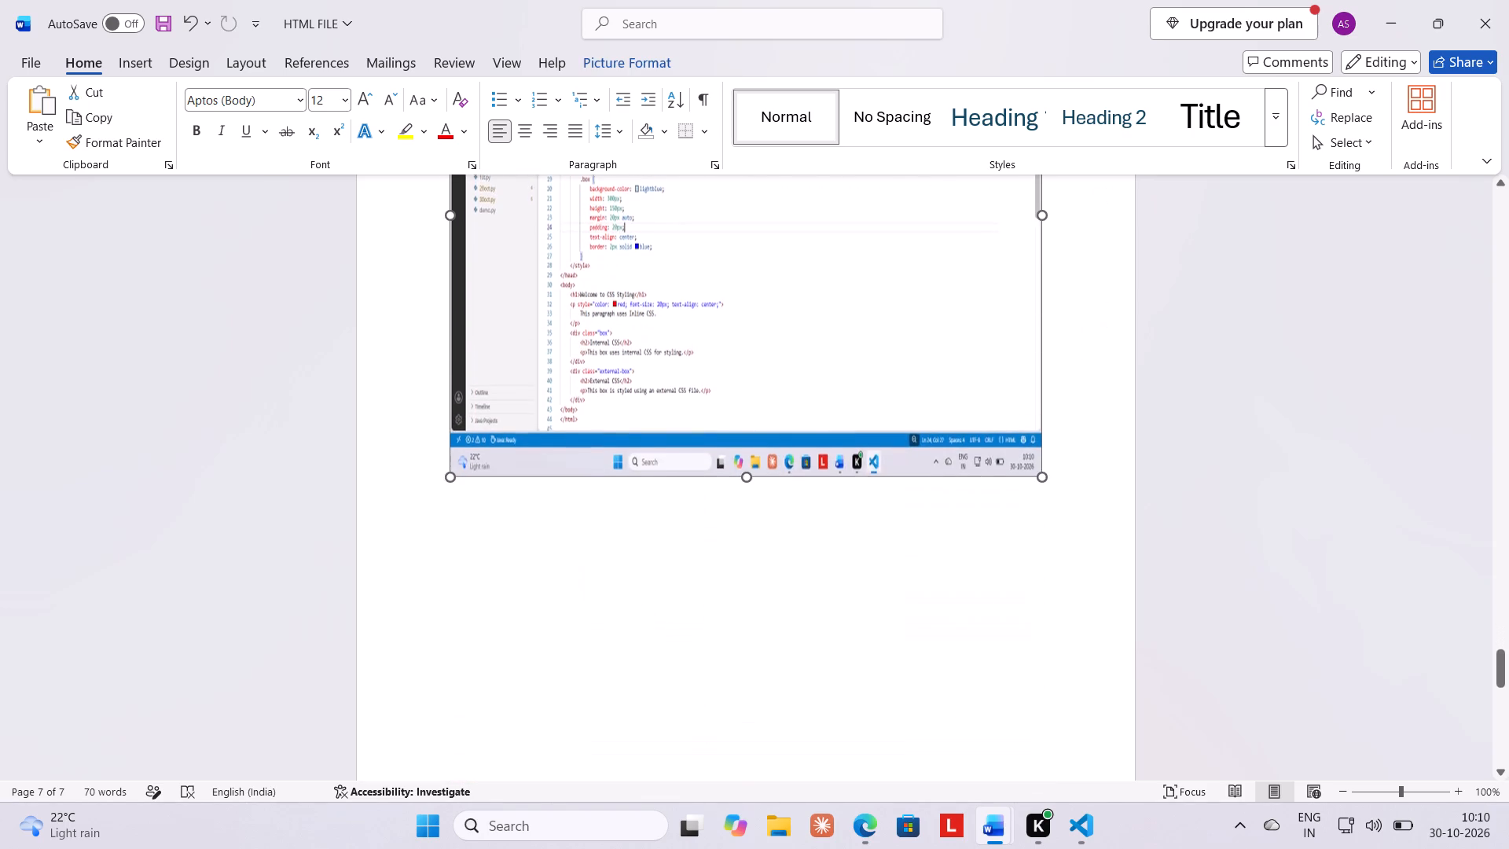
{"action": "scroll", "coordinate": [765, 615], "scroll_direction": "down", "scroll_amount": 5}
{"action": "scroll", "coordinate": [765, 615], "scroll_direction": "up", "scroll_amount": 4}
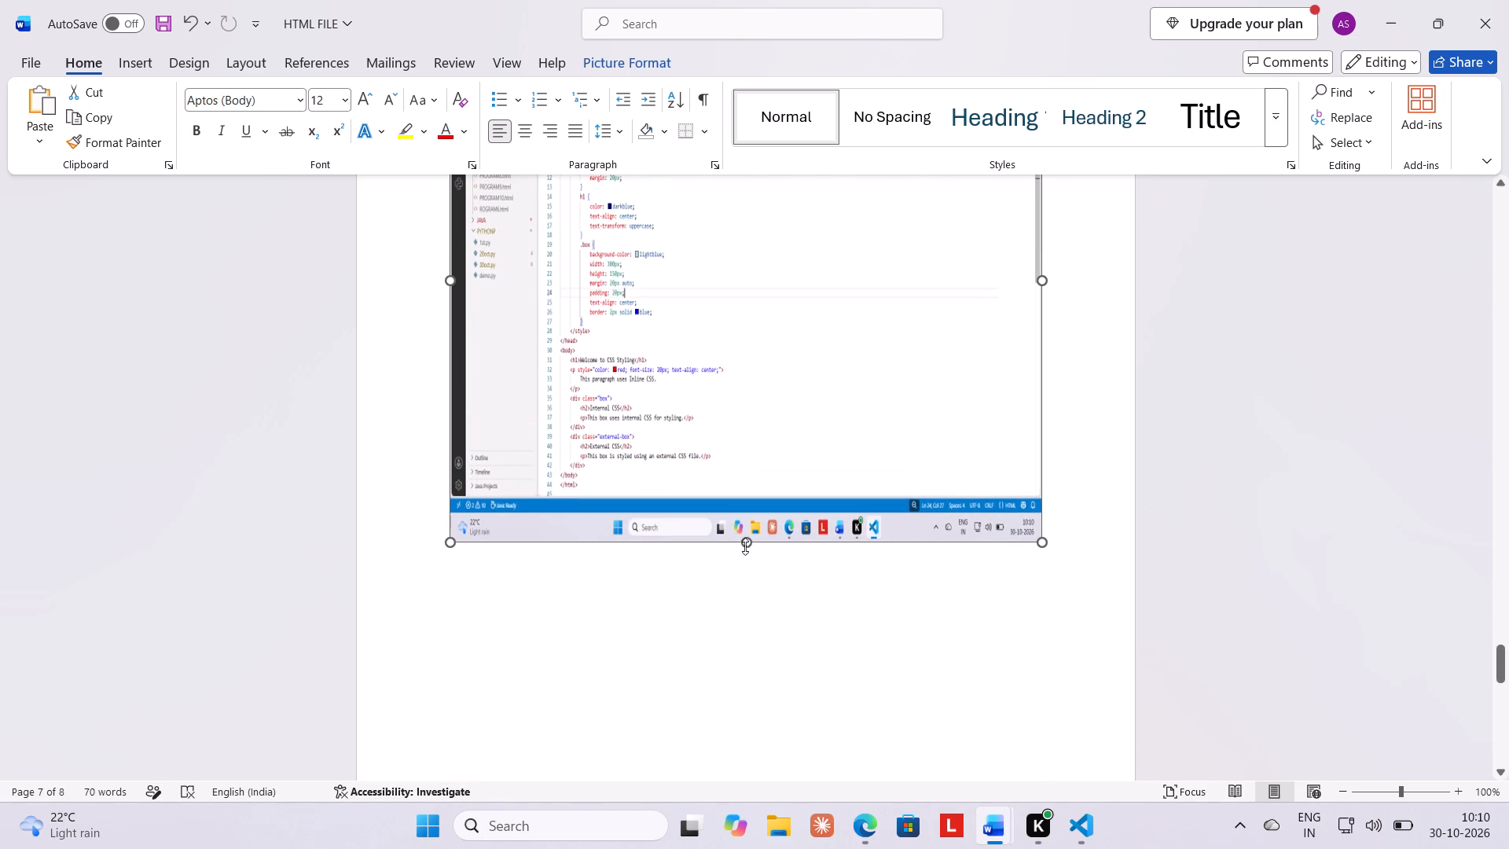
{"action": "left_click_drag", "start_coordinate": [749, 548], "coordinate": [758, 608]}
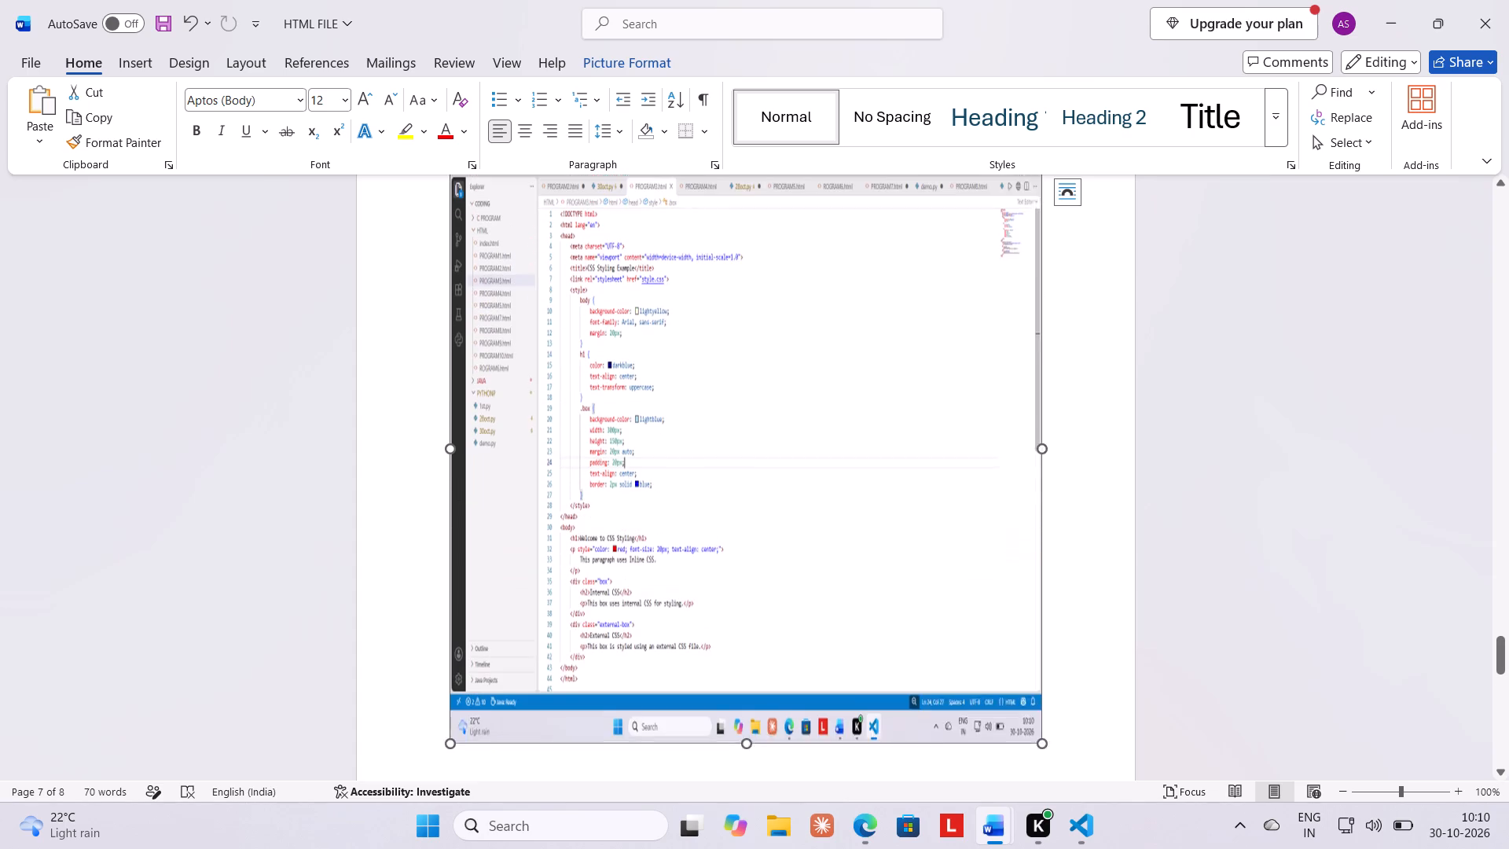
{"action": "left_click_drag", "start_coordinate": [1045, 475], "coordinate": [1113, 480]}
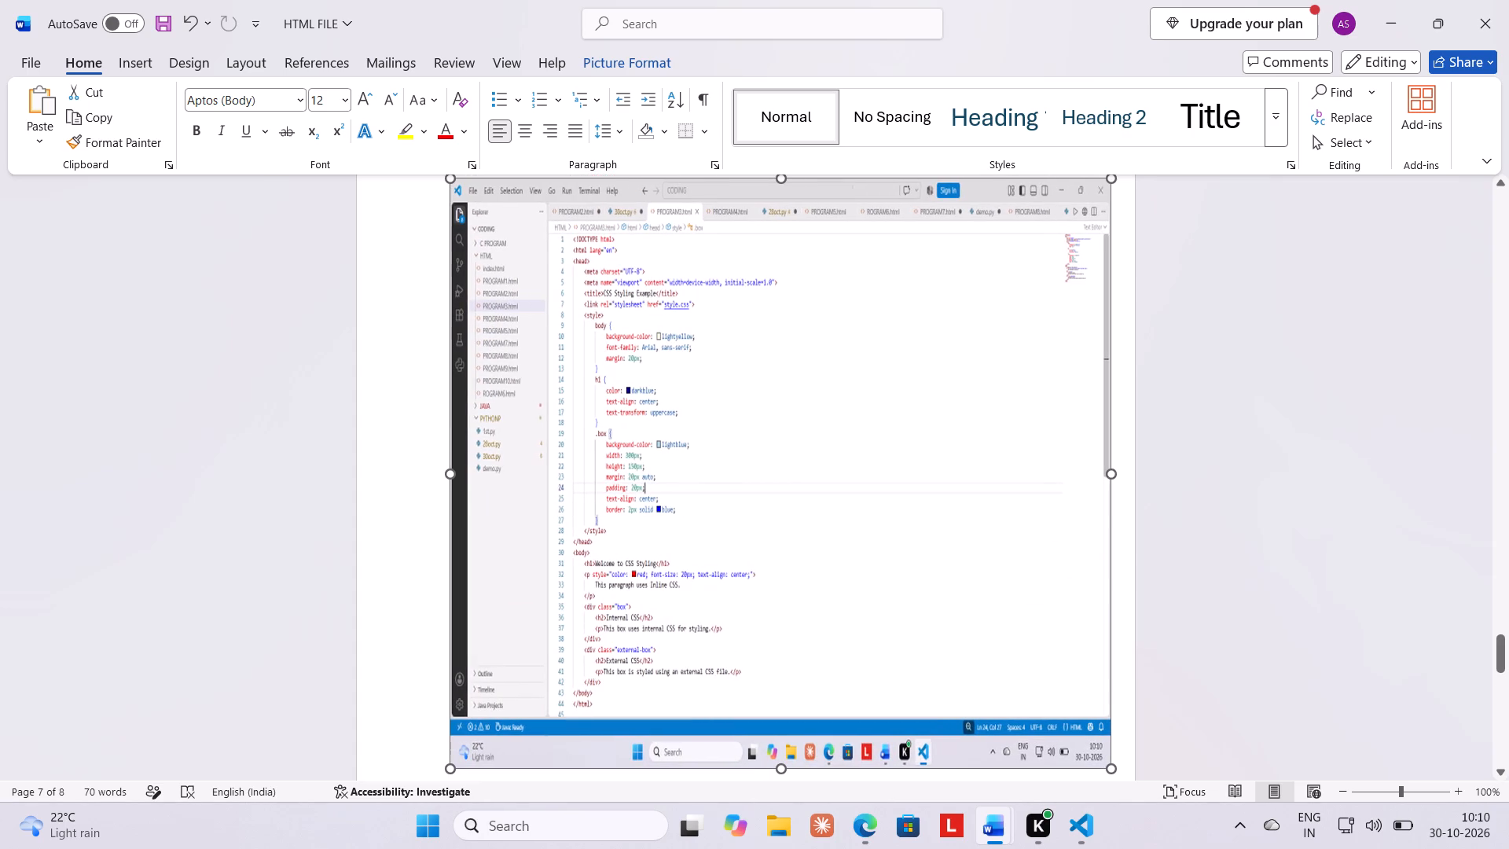
{"action": "left_click_drag", "start_coordinate": [1113, 480], "coordinate": [1114, 483]}
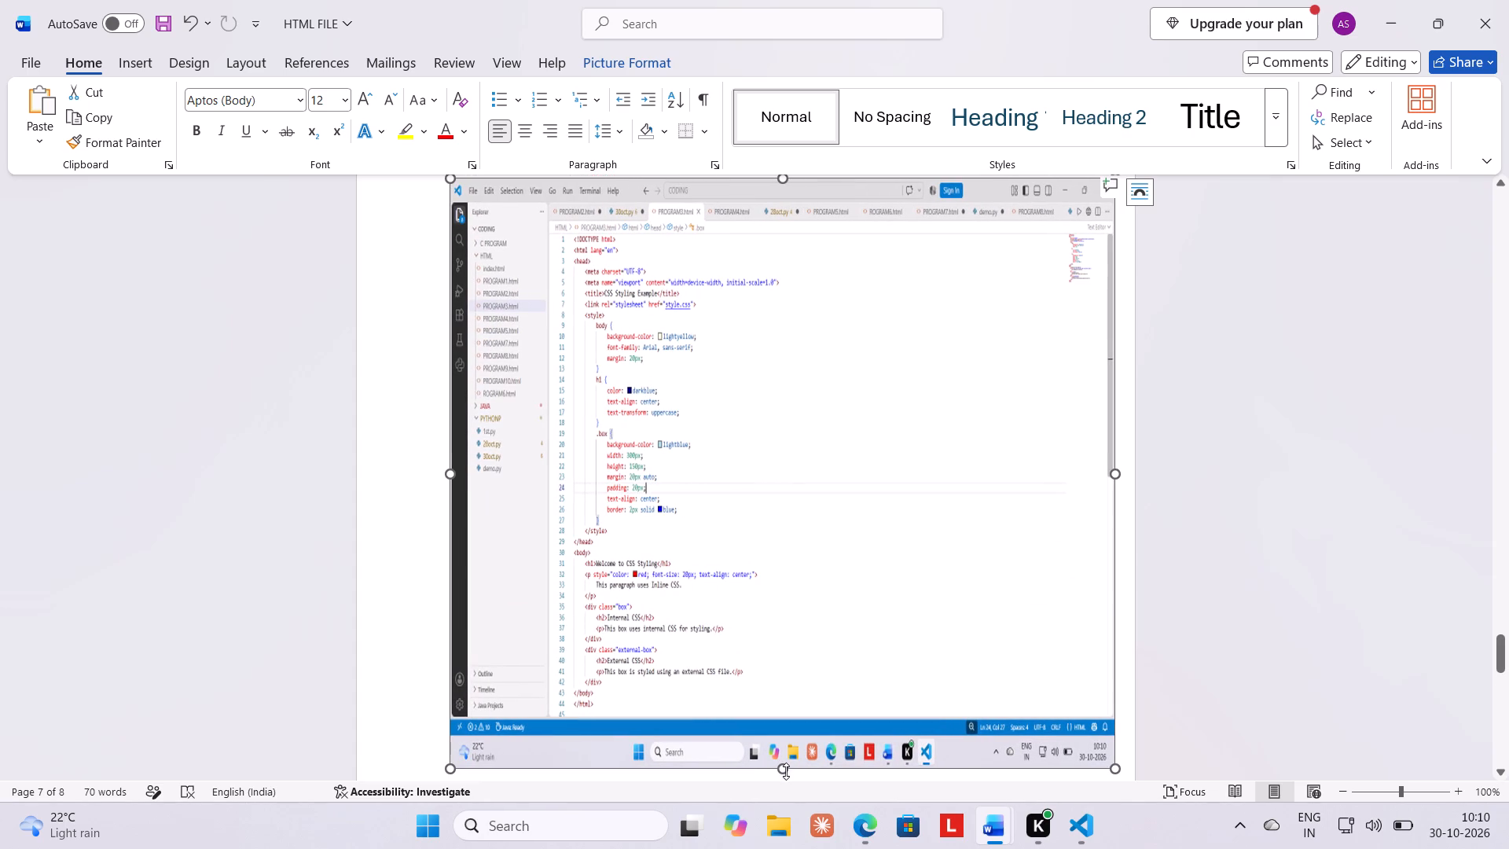
{"action": "left_click_drag", "start_coordinate": [787, 771], "coordinate": [806, 710]}
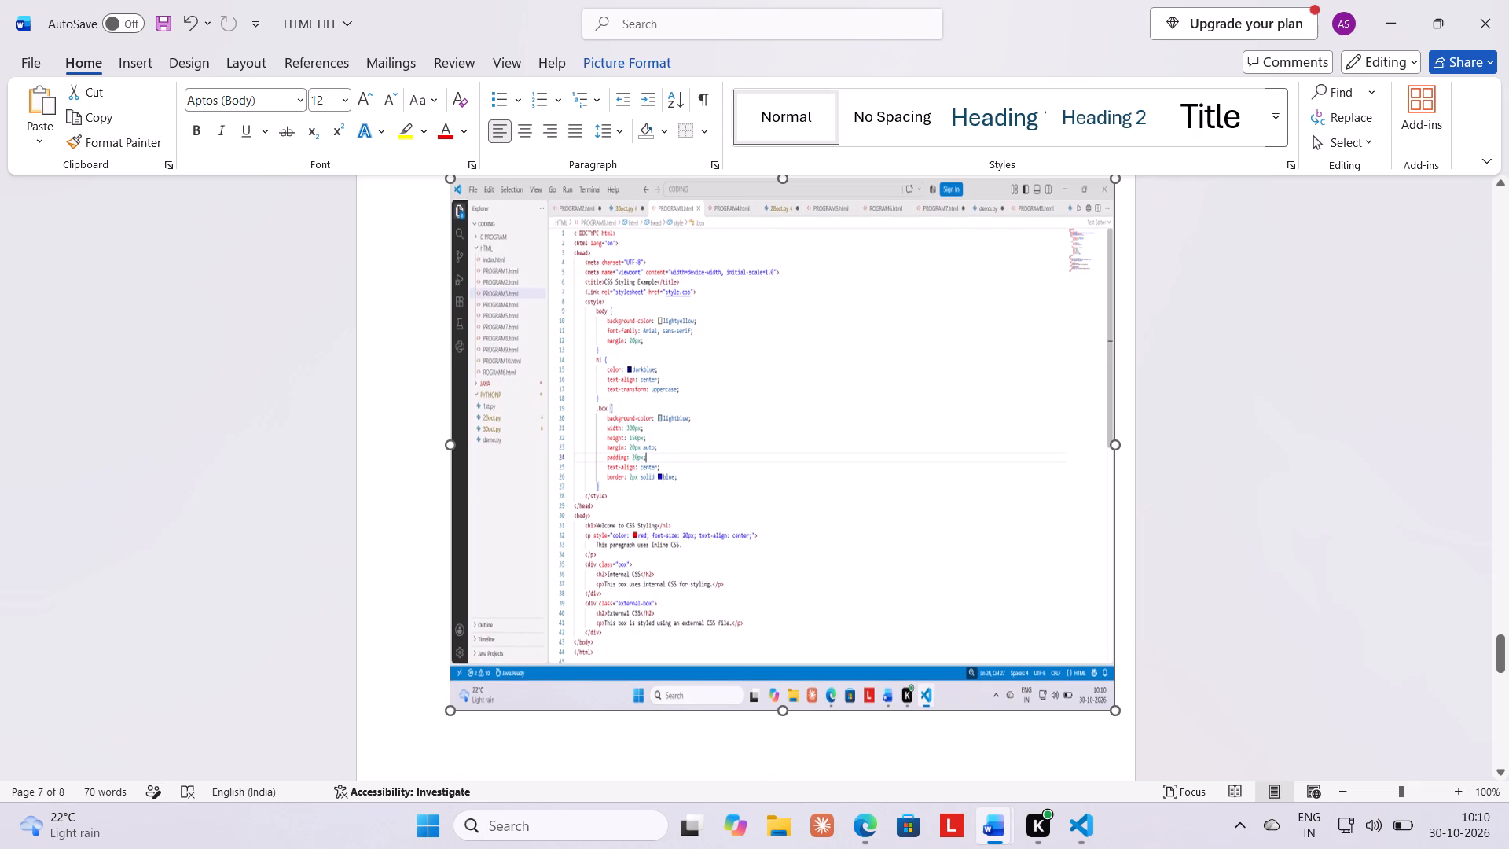
{"action": "left_click_drag", "start_coordinate": [806, 710], "coordinate": [812, 701]}
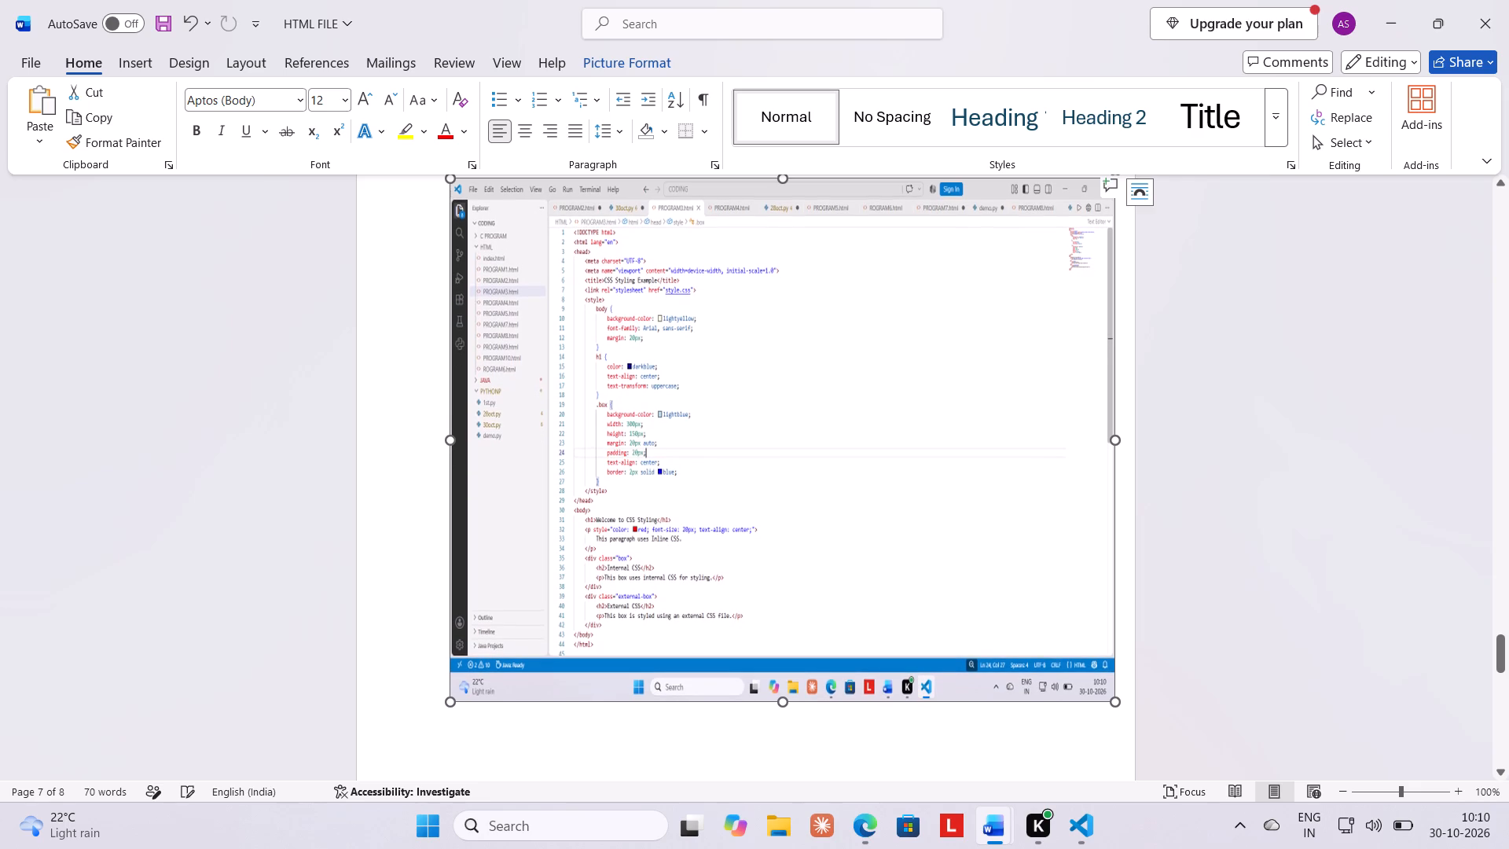
{"action": "left_click", "coordinate": [1184, 631]}
Add the label "OUTPUT :-" at the top of page 8 and start a new line below it.
{"action": "scroll", "coordinate": [887, 612], "scroll_direction": "down", "scroll_amount": 2}
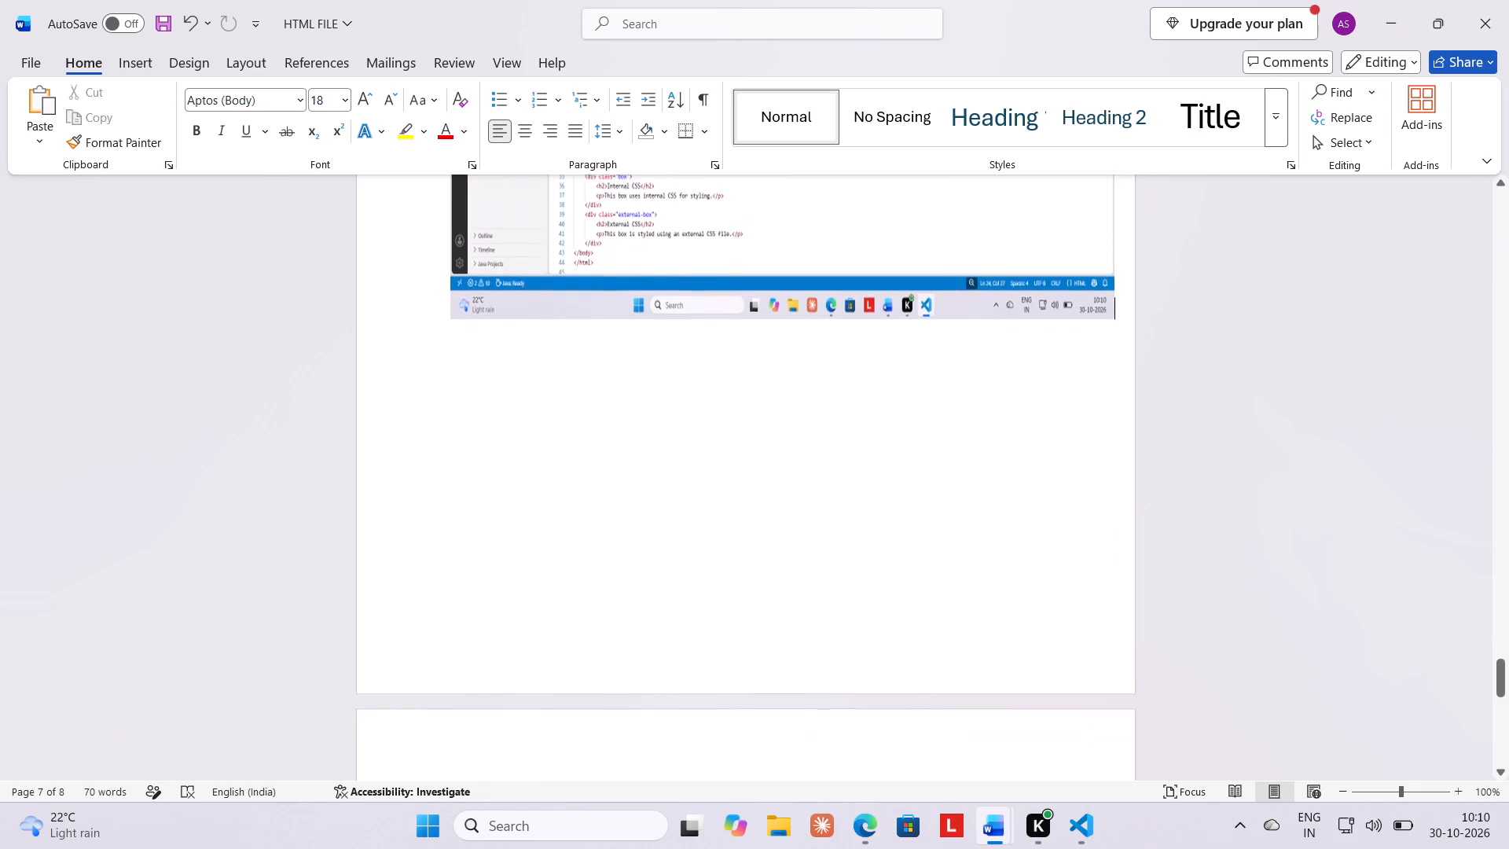
{"action": "scroll", "coordinate": [887, 612], "scroll_direction": "down", "scroll_amount": 1}
{"action": "left_click", "coordinate": [773, 519]}
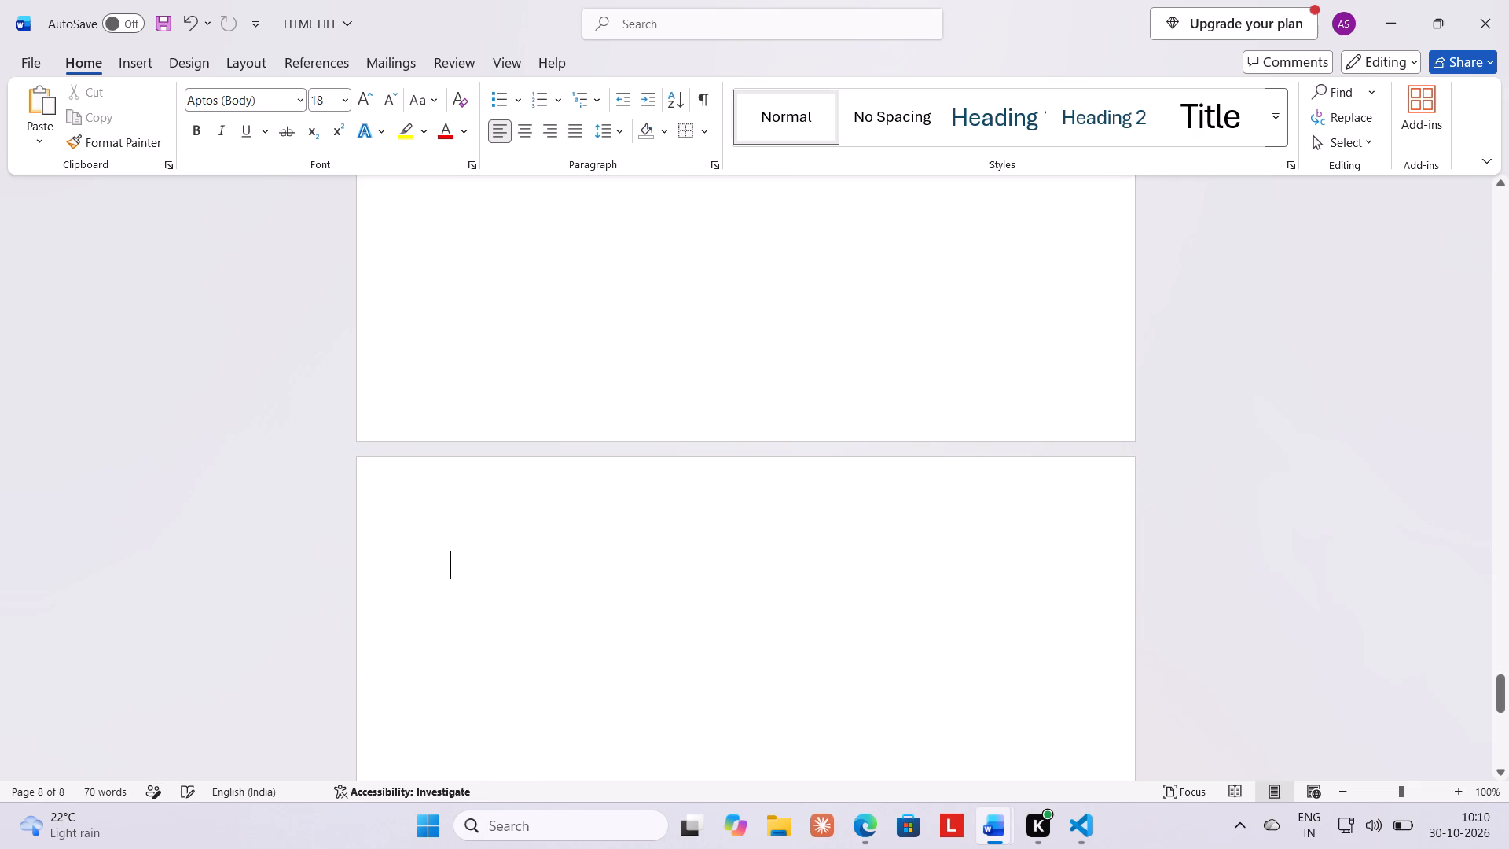
{"action": "type", "text": "OUT"}
{"action": "type", "text": "PUT :-"}
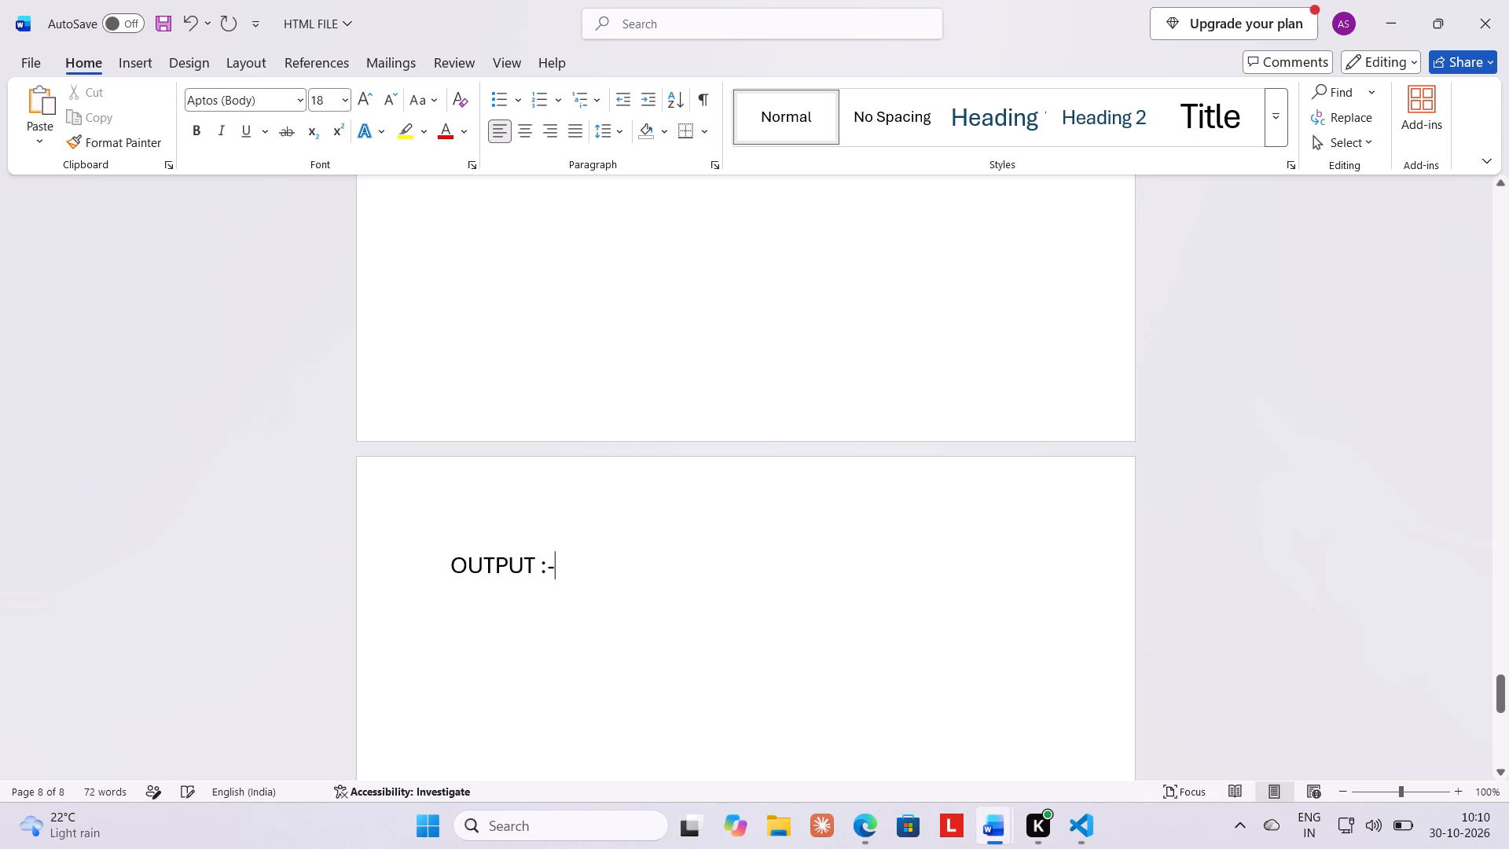
{"action": "key", "text": "Return"}
Switch to Visual Studio Code and open PROGRAM3.html in the default browser.
{"action": "key", "text": "alt+Tab"}
{"action": "right_click", "coordinate": [516, 413]}
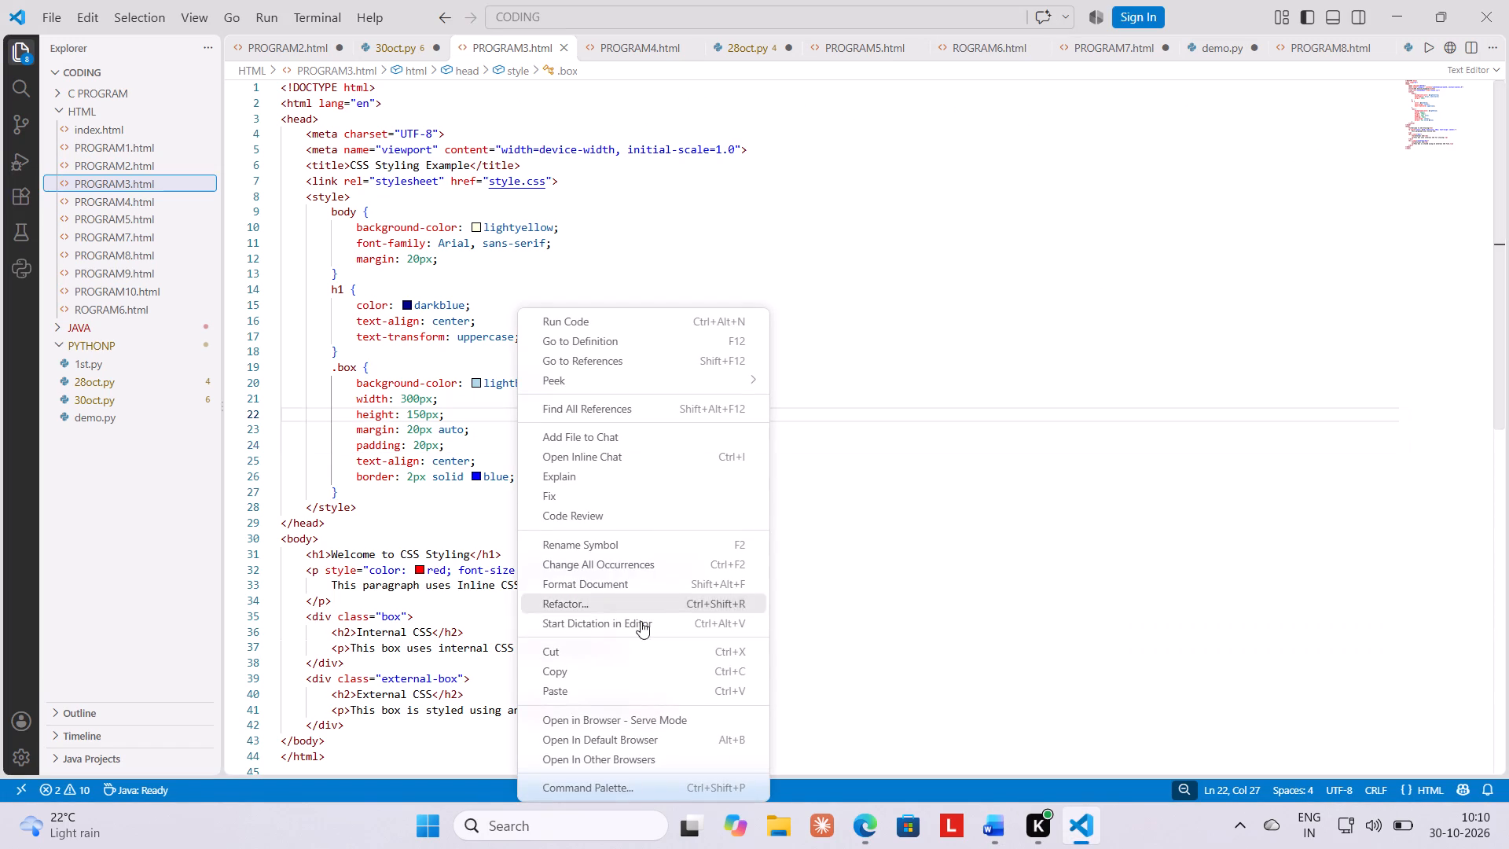
{"action": "left_click", "coordinate": [670, 739]}
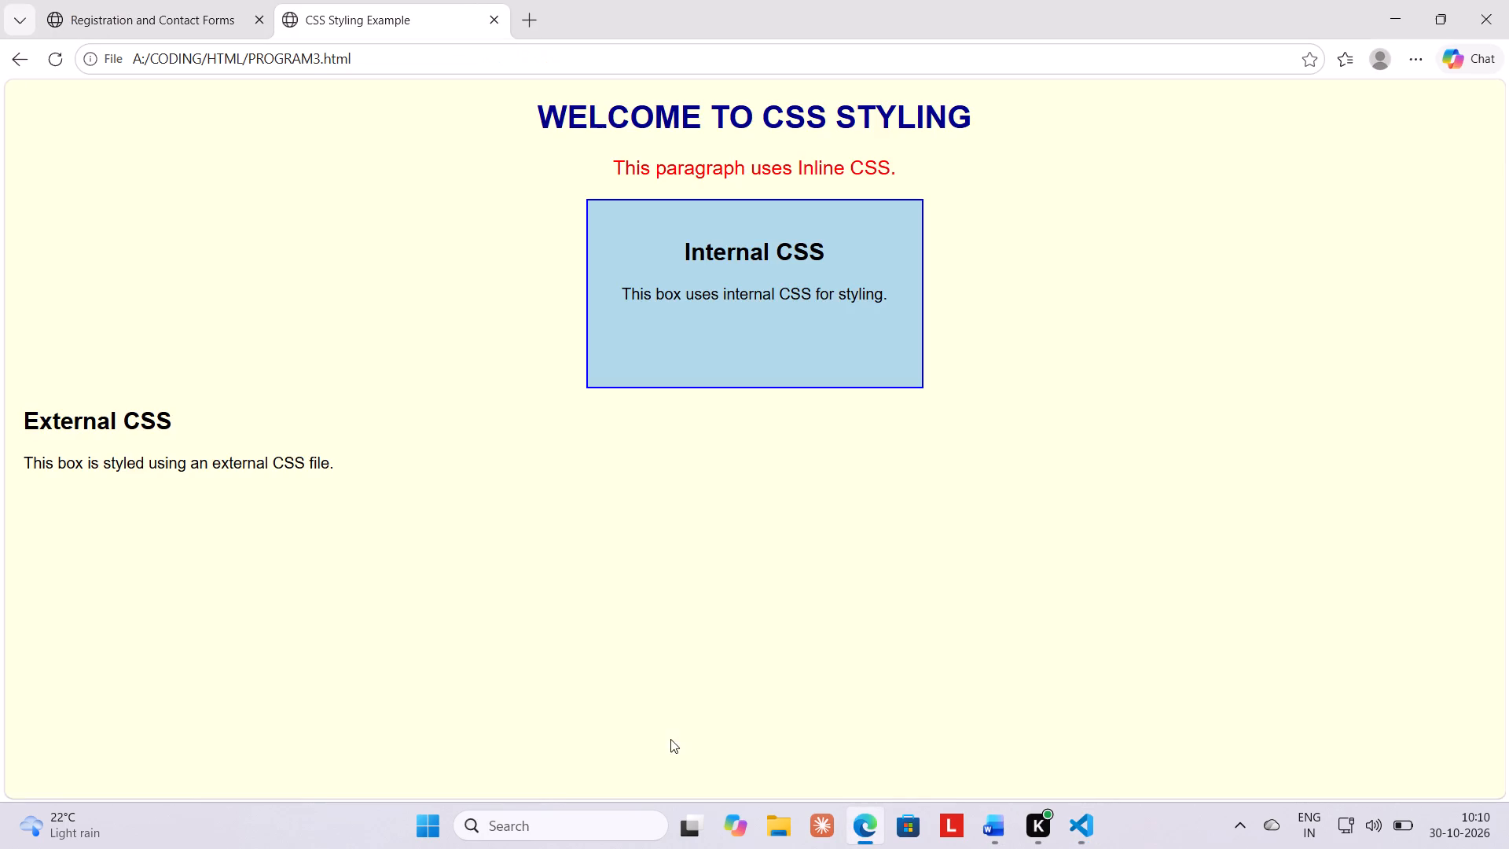
{"action": "scroll", "coordinate": [809, 551], "scroll_direction": "up", "scroll_amount": 3}
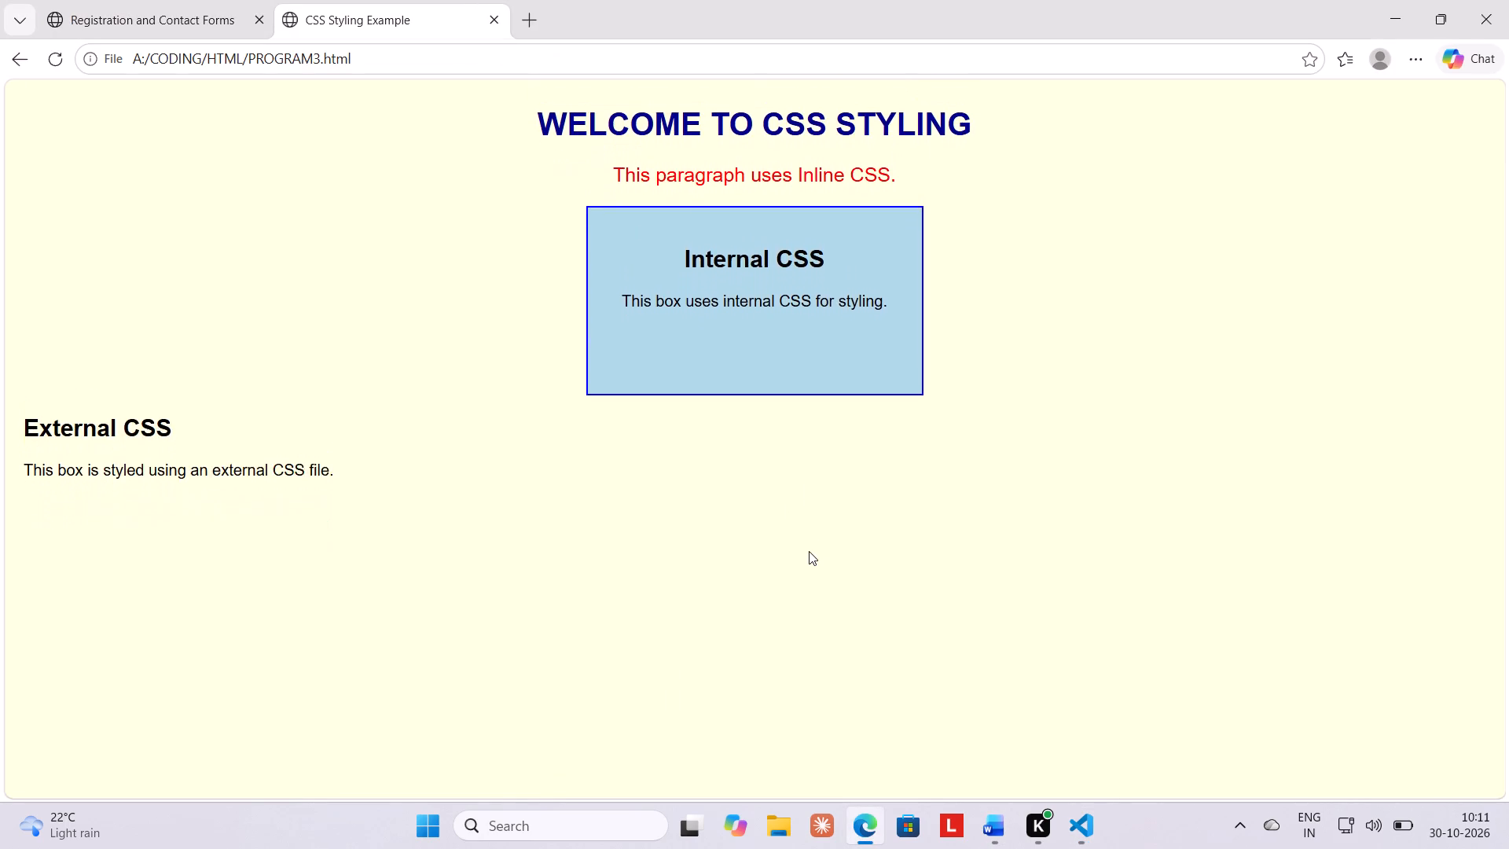
Capture a full-screen screenshot of the PROGRAM3.html page and paste it into the HTML FILE Word document below the "OUTPUT :-" label.
{"action": "scroll", "coordinate": [809, 551], "scroll_direction": "down", "scroll_amount": 2}
{"action": "key", "text": "super+Print"}
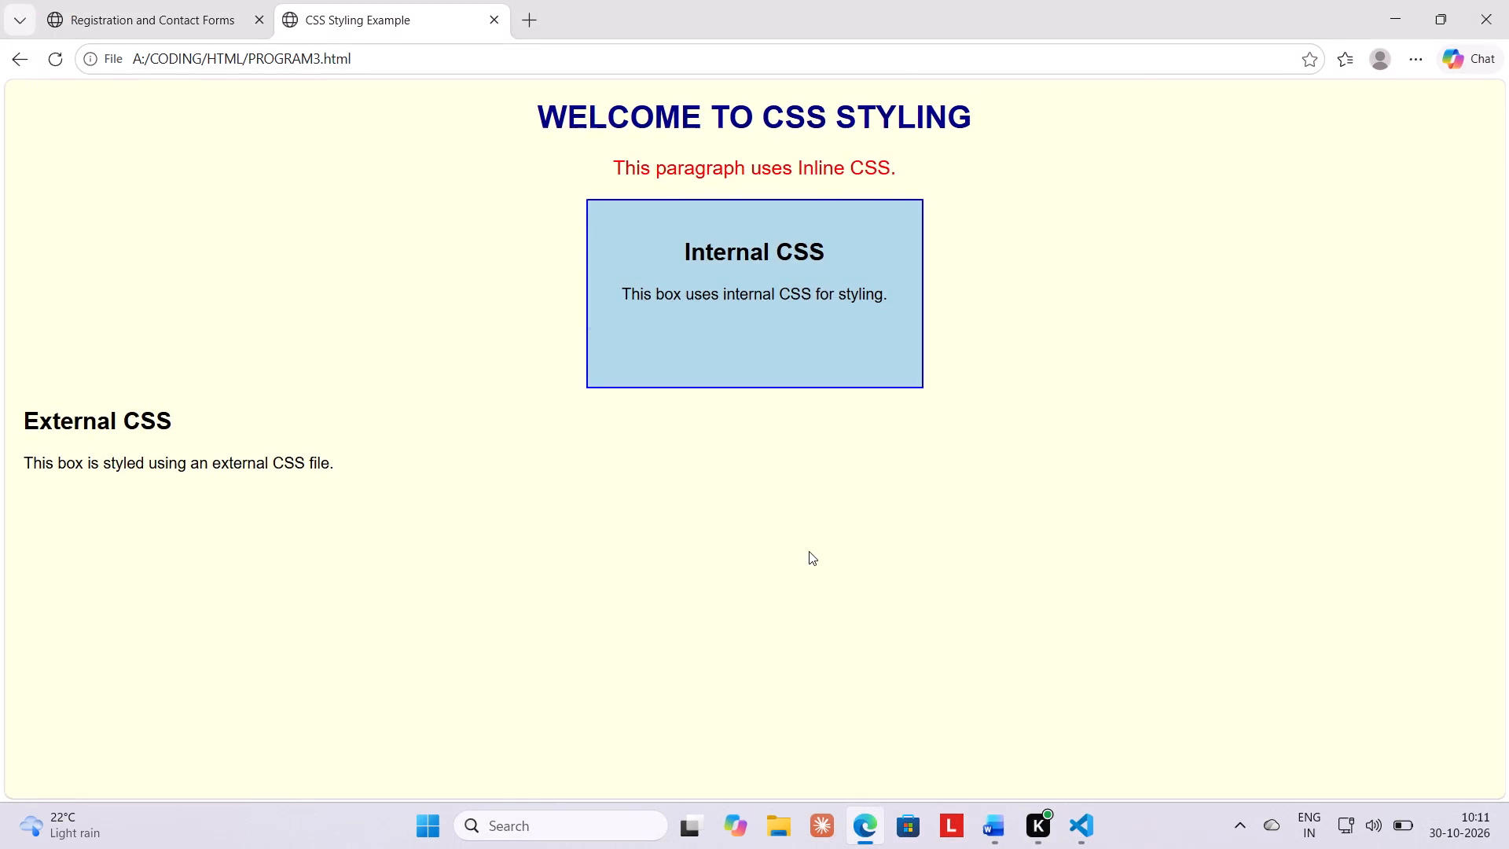
{"action": "key", "text": "alt+Tab"}
{"action": "key", "text": "alt+Tab"}
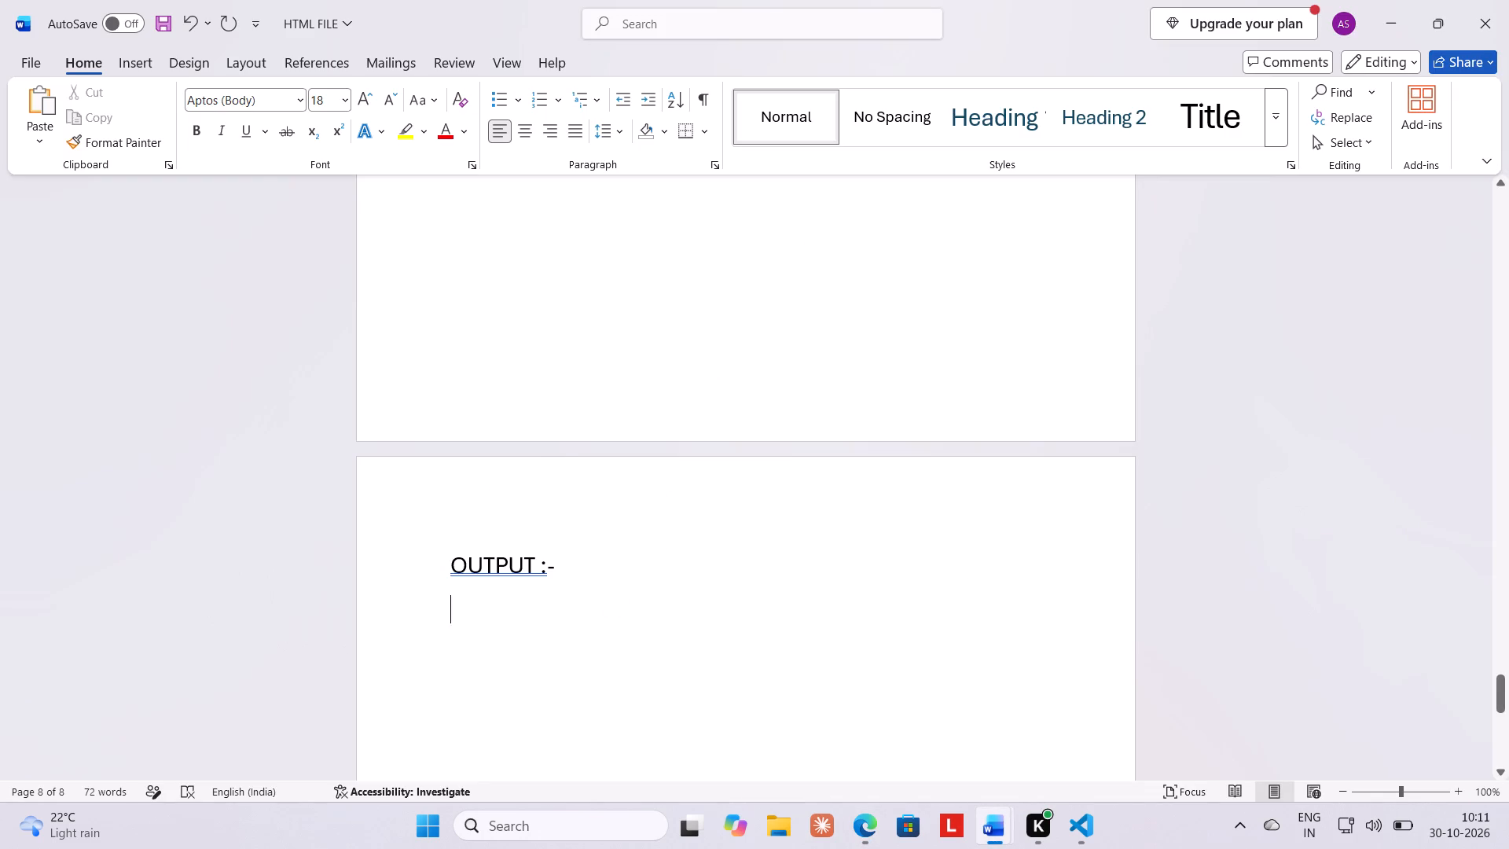
{"action": "key", "text": "ctrl+v"}
Widen the pasted Q3 output screenshot slightly past the text's right margin, stretch it taller, and deselect it.
{"action": "scroll", "coordinate": [616, 601], "scroll_direction": "down", "scroll_amount": 1}
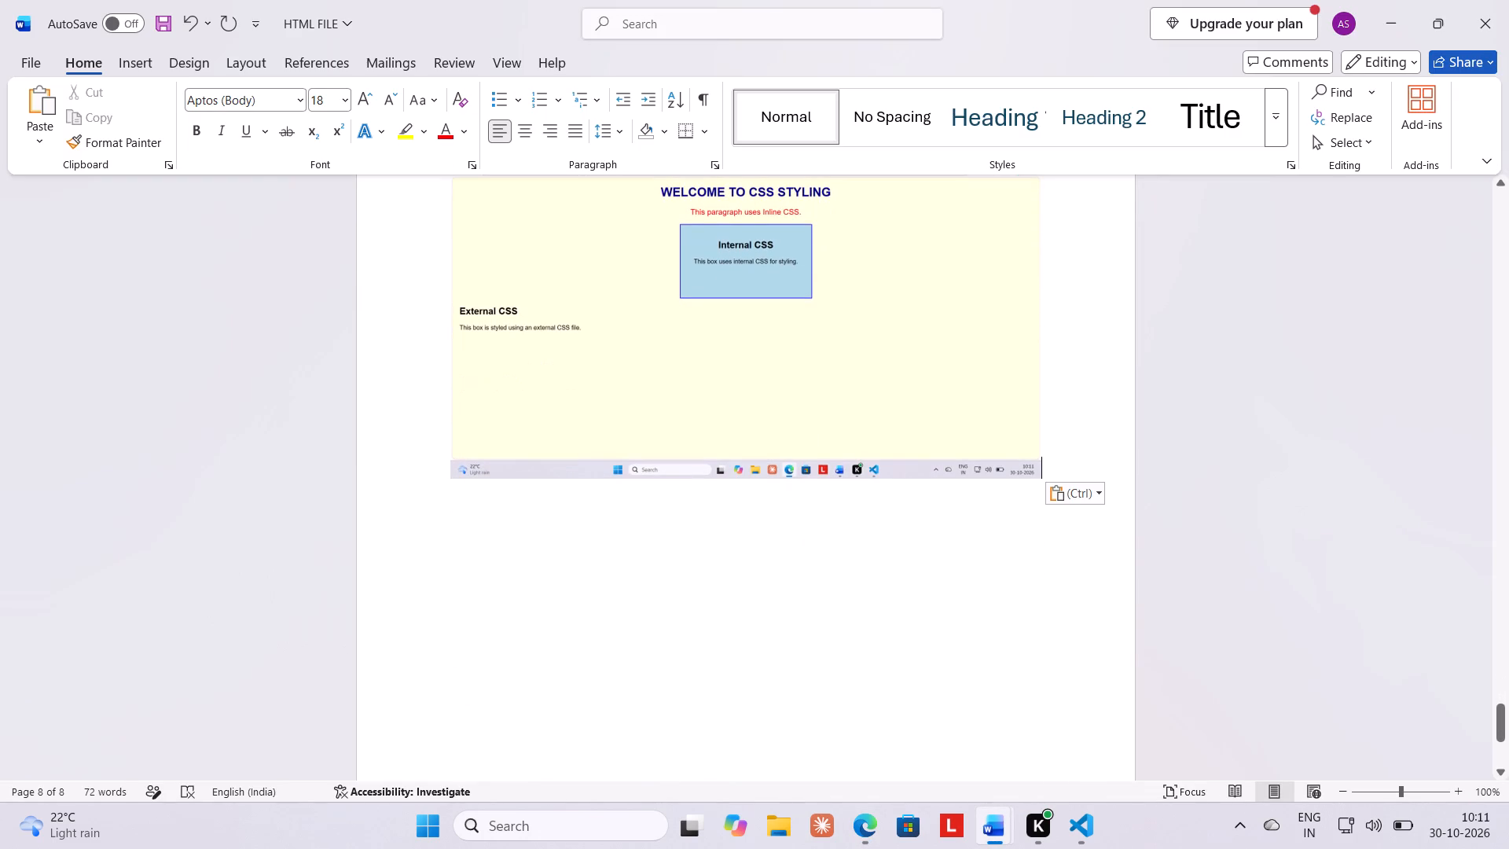
{"action": "scroll", "coordinate": [872, 327], "scroll_direction": "up", "scroll_amount": 7}
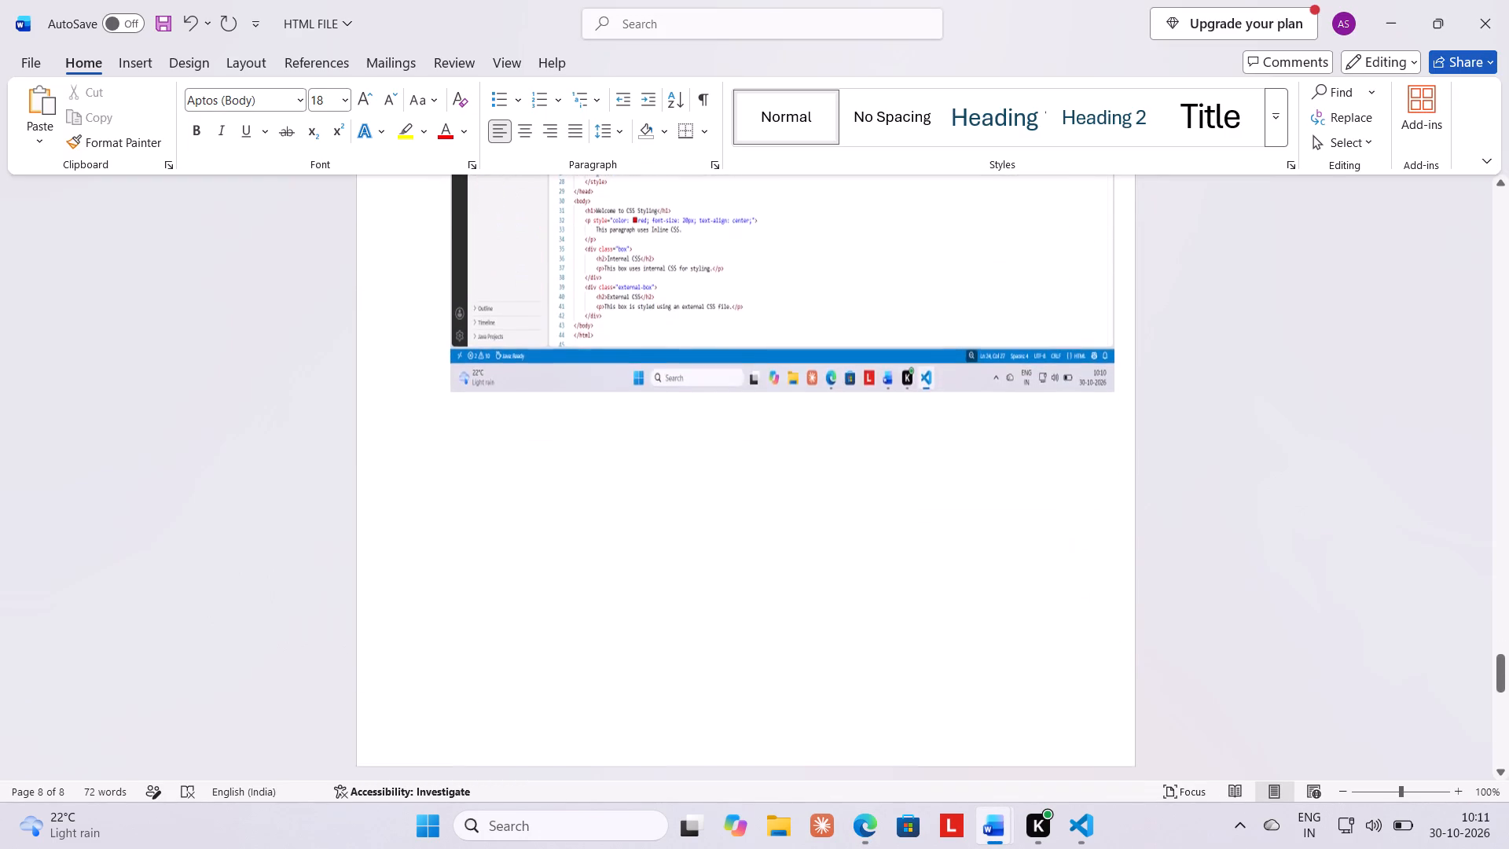
{"action": "scroll", "coordinate": [872, 327], "scroll_direction": "up", "scroll_amount": 1}
{"action": "scroll", "coordinate": [872, 327], "scroll_direction": "down", "scroll_amount": 5}
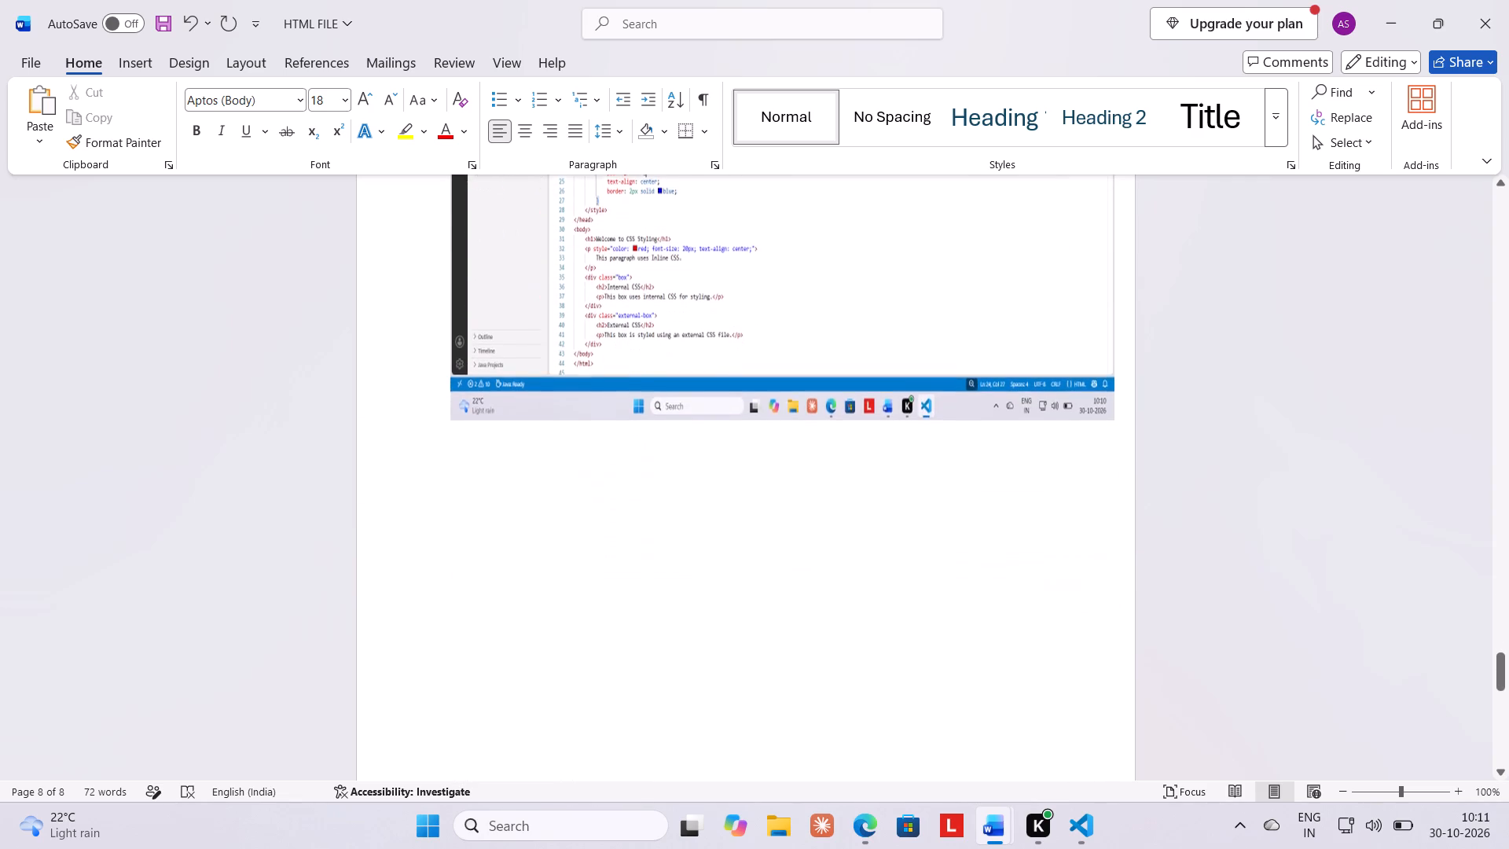
{"action": "scroll", "coordinate": [872, 327], "scroll_direction": "down", "scroll_amount": 3}
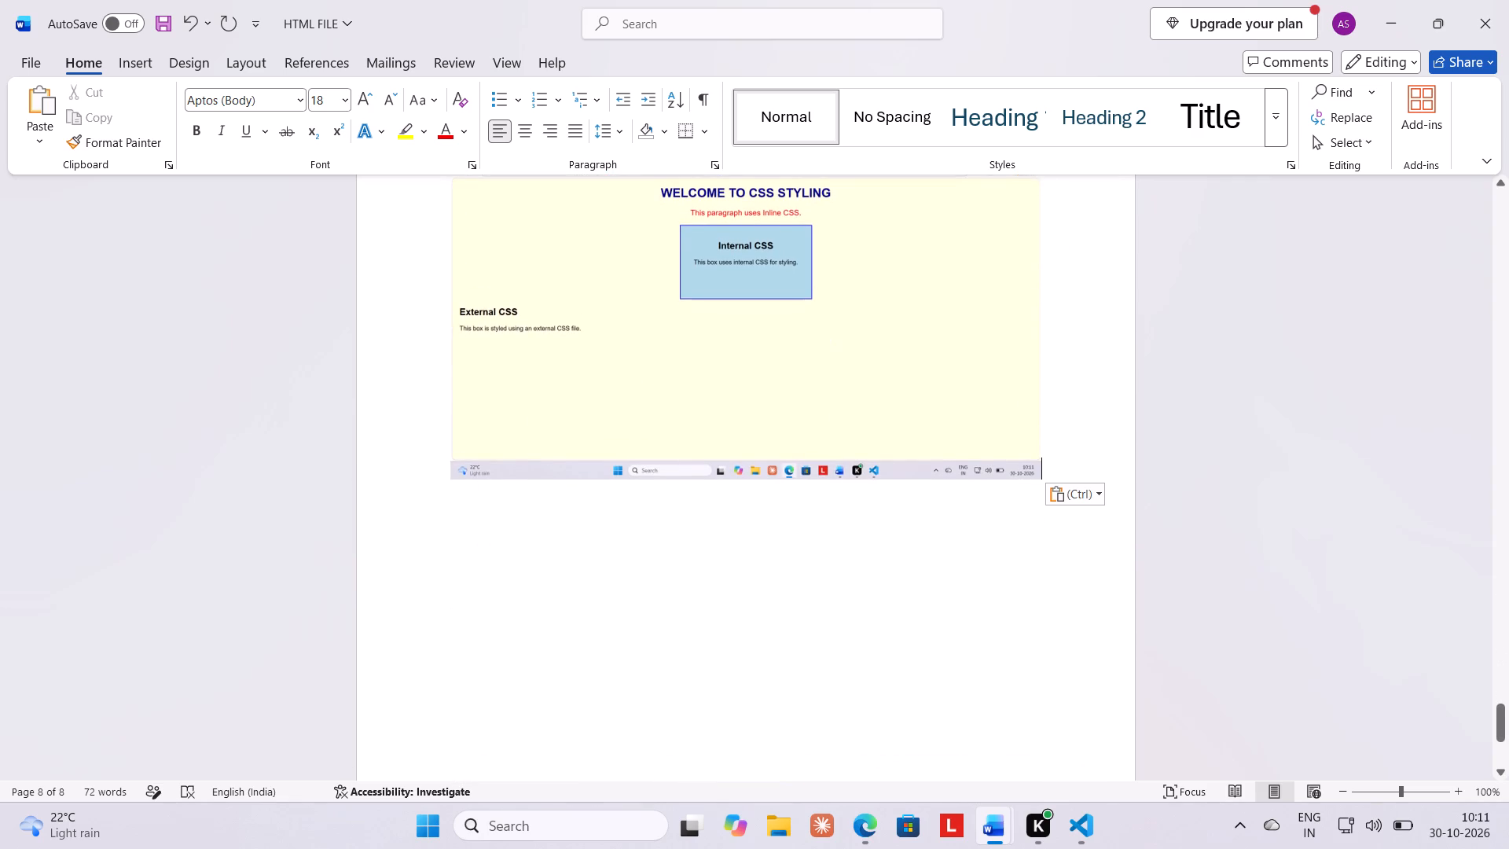
{"action": "left_click_drag", "start_coordinate": [1042, 331], "coordinate": [1014, 322]}
{"action": "left_click", "coordinate": [1014, 322]}
{"action": "left_click_drag", "start_coordinate": [1047, 315], "coordinate": [1105, 325]}
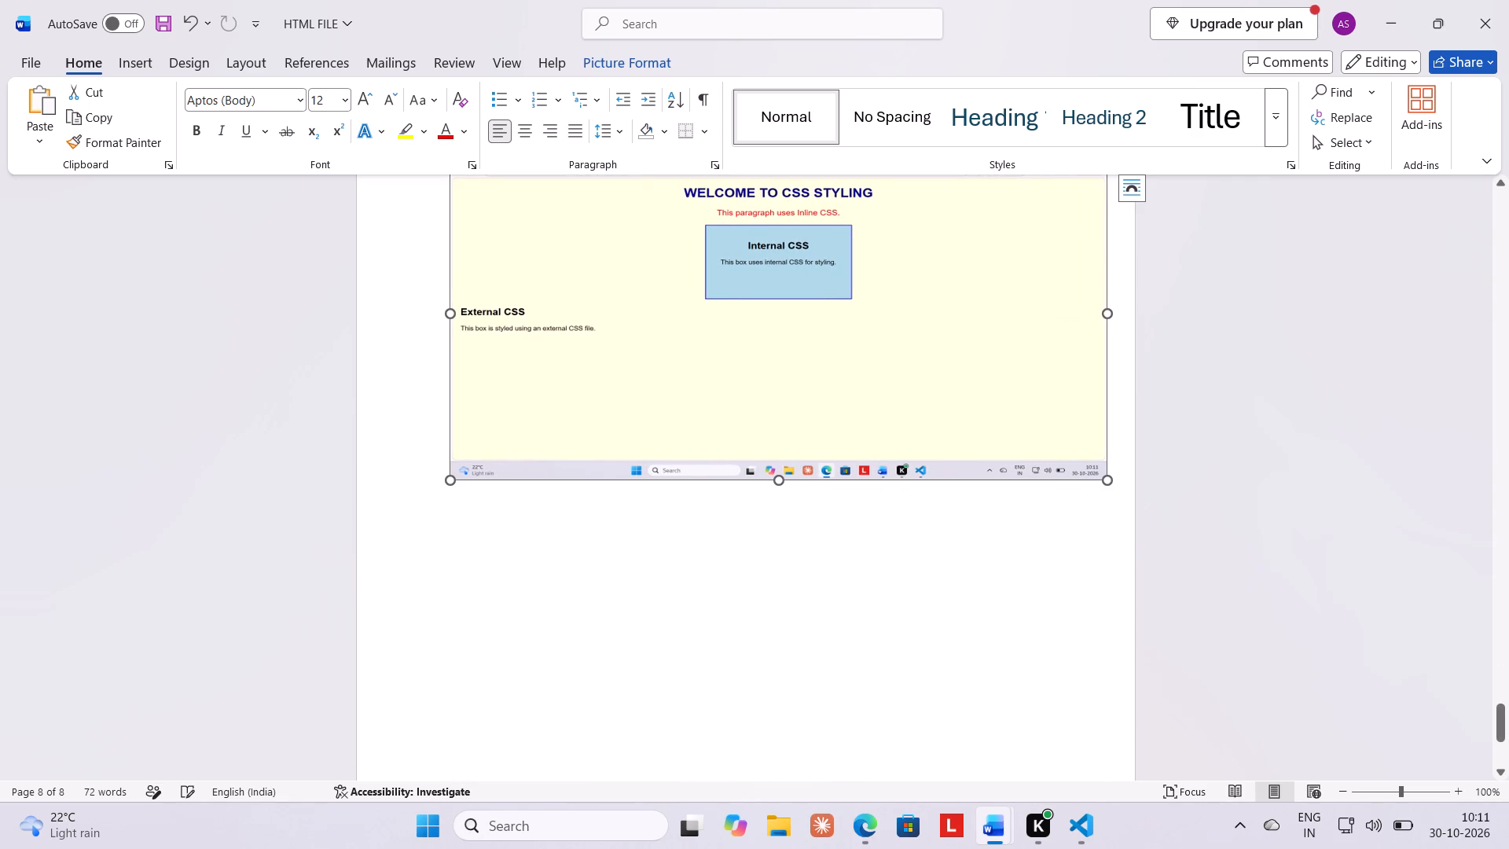
{"action": "left_click_drag", "start_coordinate": [780, 483], "coordinate": [780, 606]}
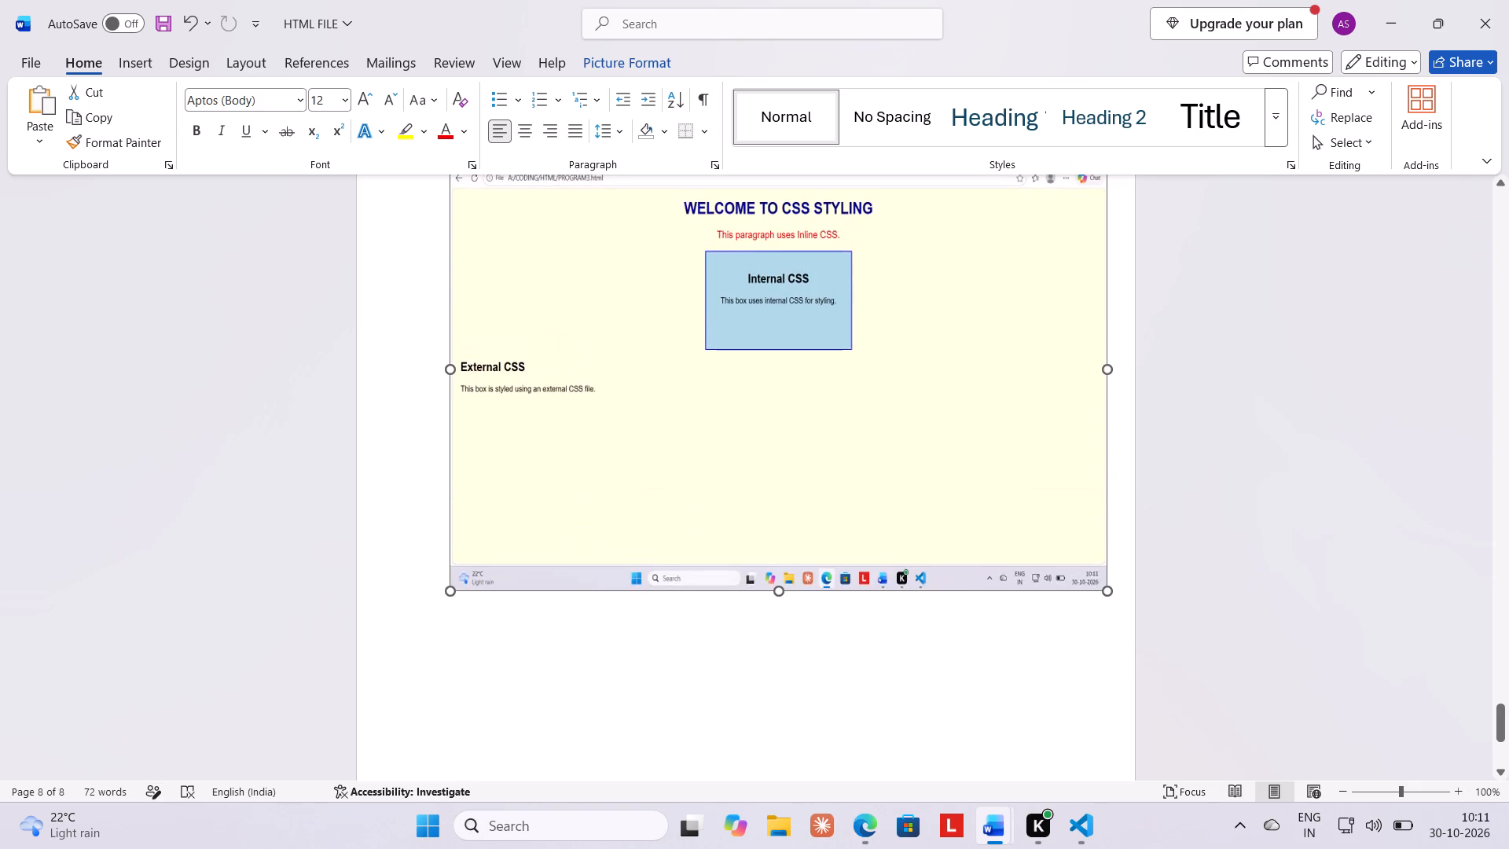
{"action": "left_click_drag", "start_coordinate": [780, 606], "coordinate": [793, 638]}
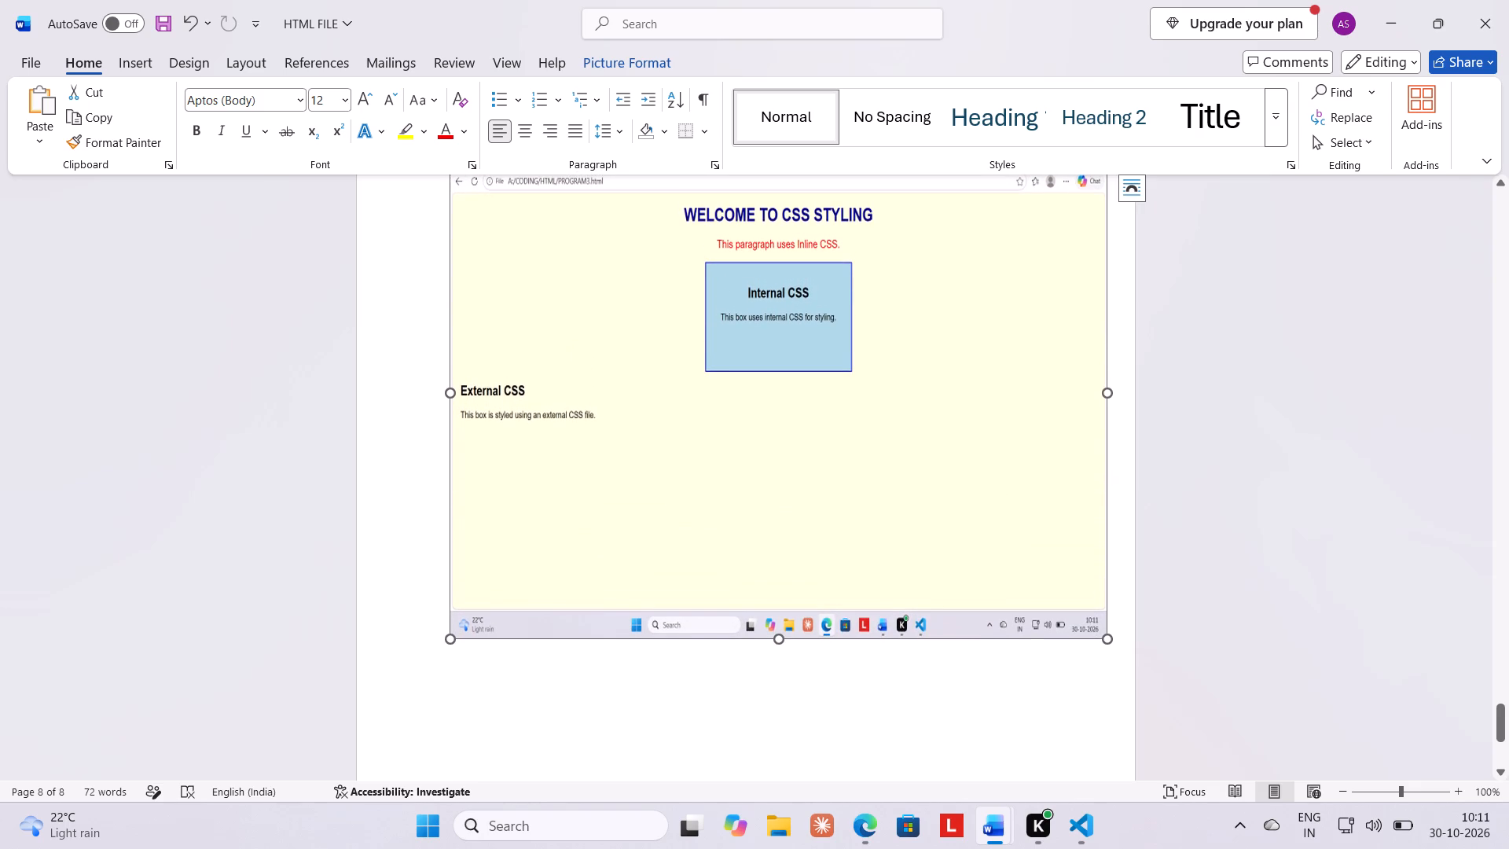
{"action": "left_click", "coordinate": [1148, 542]}
Make the "OUTPUT :-" label above the Q3 output screenshot bold with font size 20, then deselect it.
{"action": "scroll", "coordinate": [1007, 703], "scroll_direction": "down", "scroll_amount": 3}
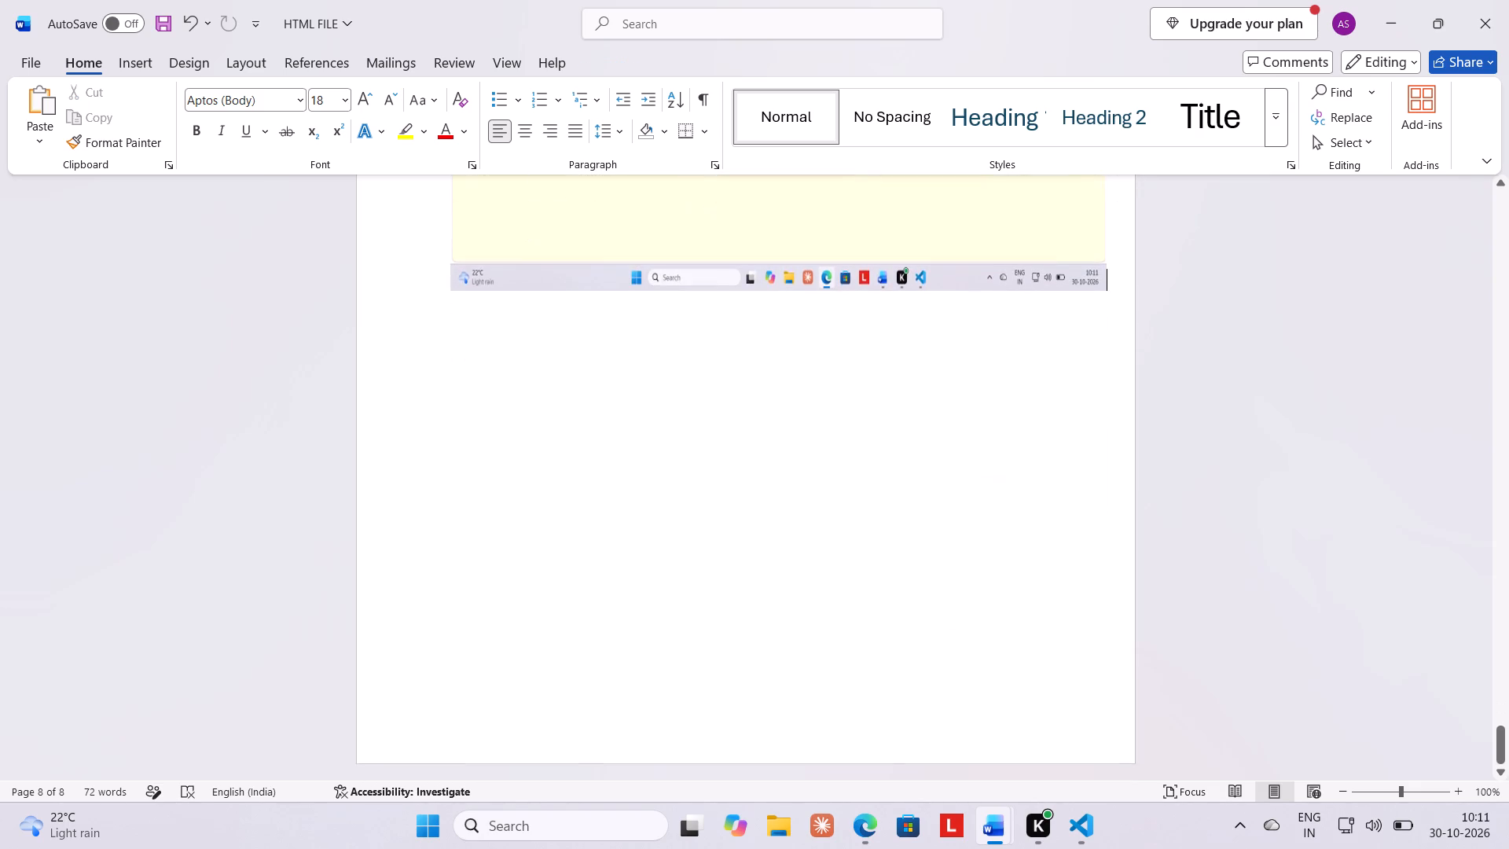
{"action": "scroll", "coordinate": [1007, 703], "scroll_direction": "up", "scroll_amount": 5}
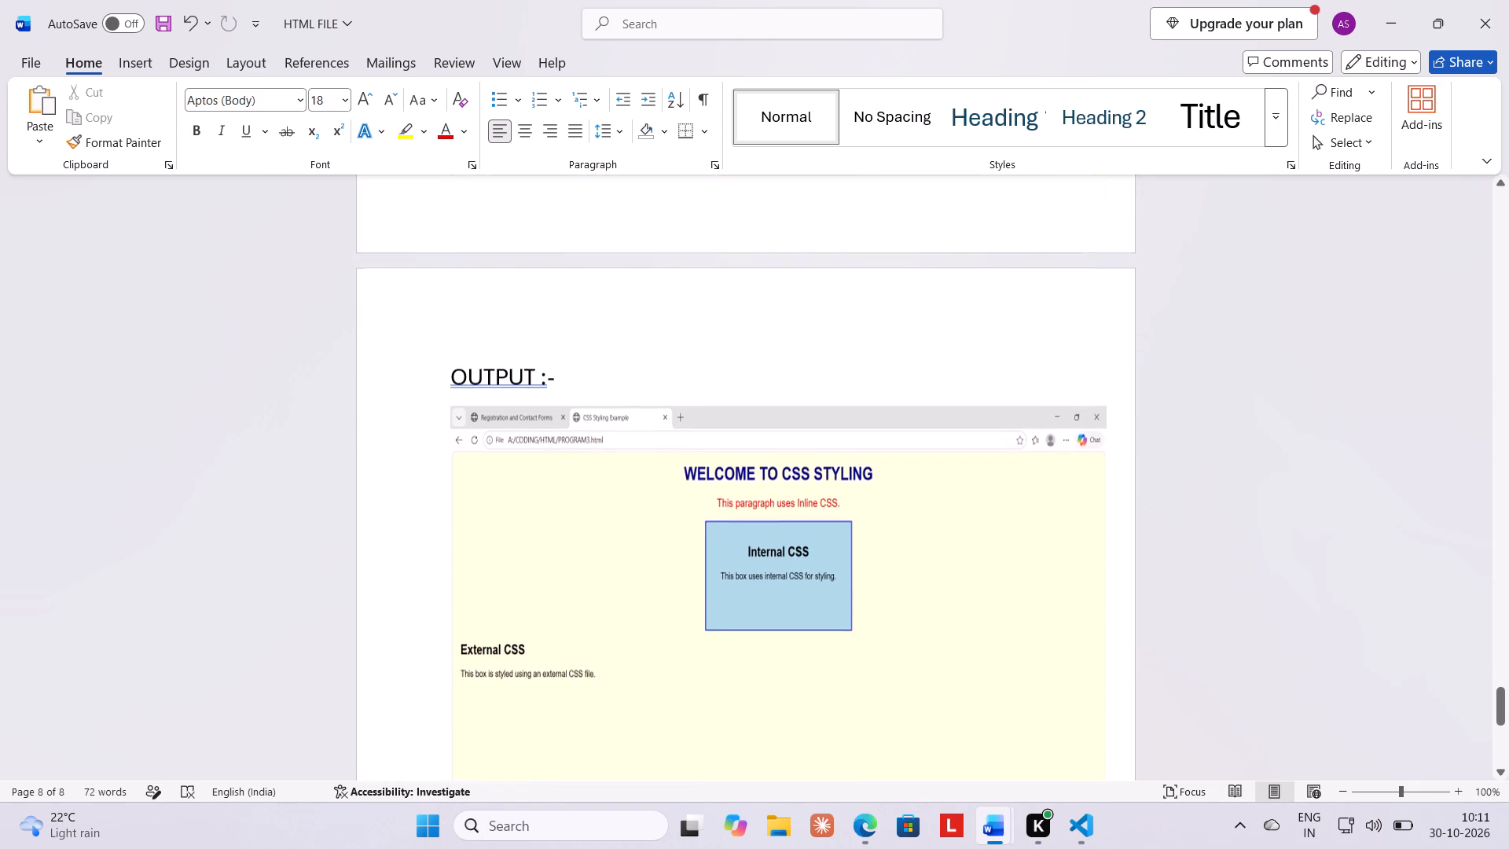
{"action": "triple_click", "coordinate": [528, 367]}
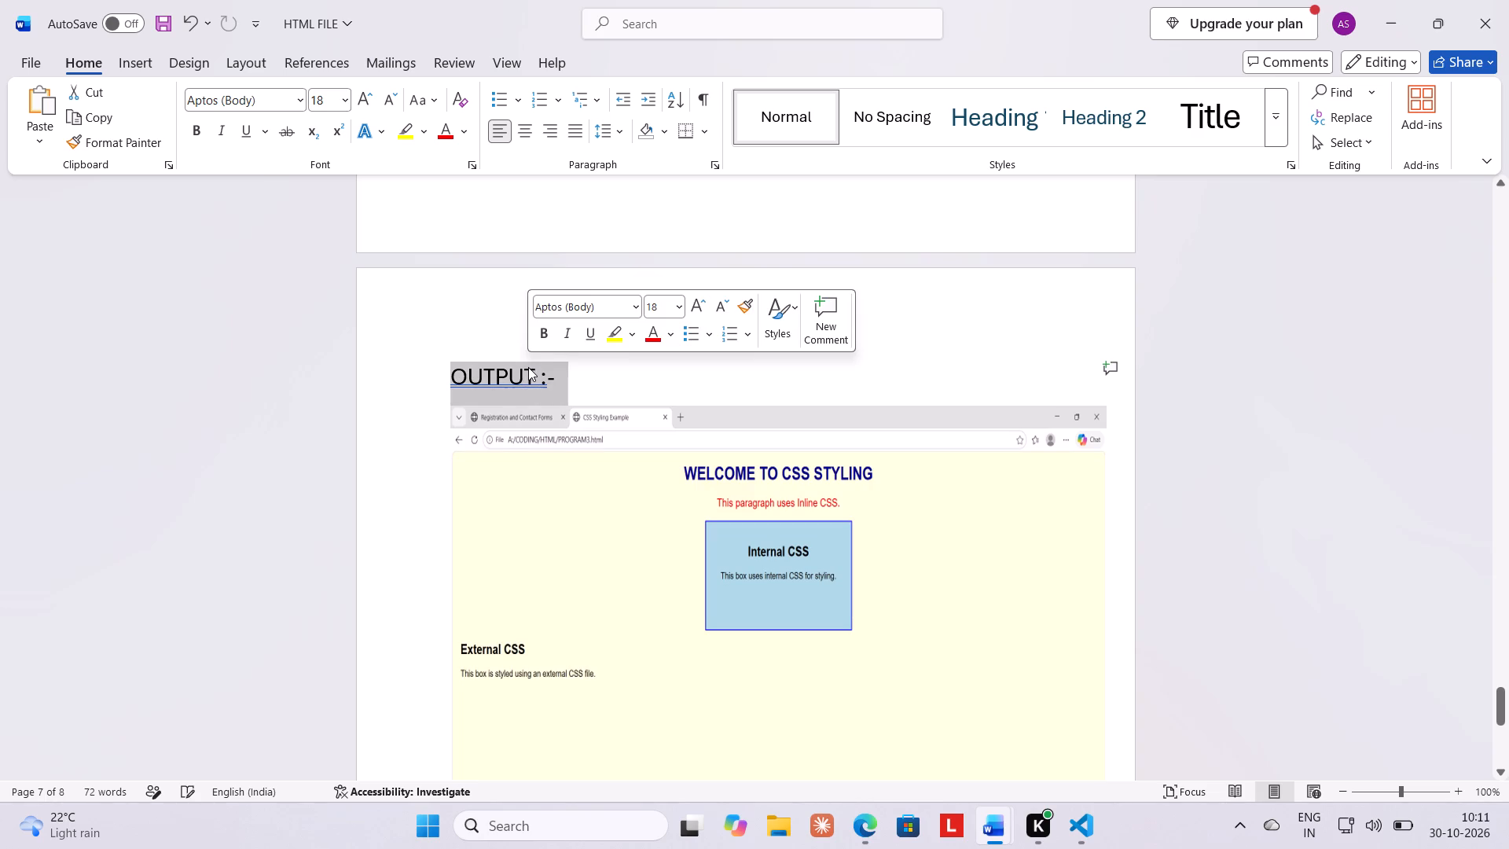
{"action": "left_click", "coordinate": [539, 329]}
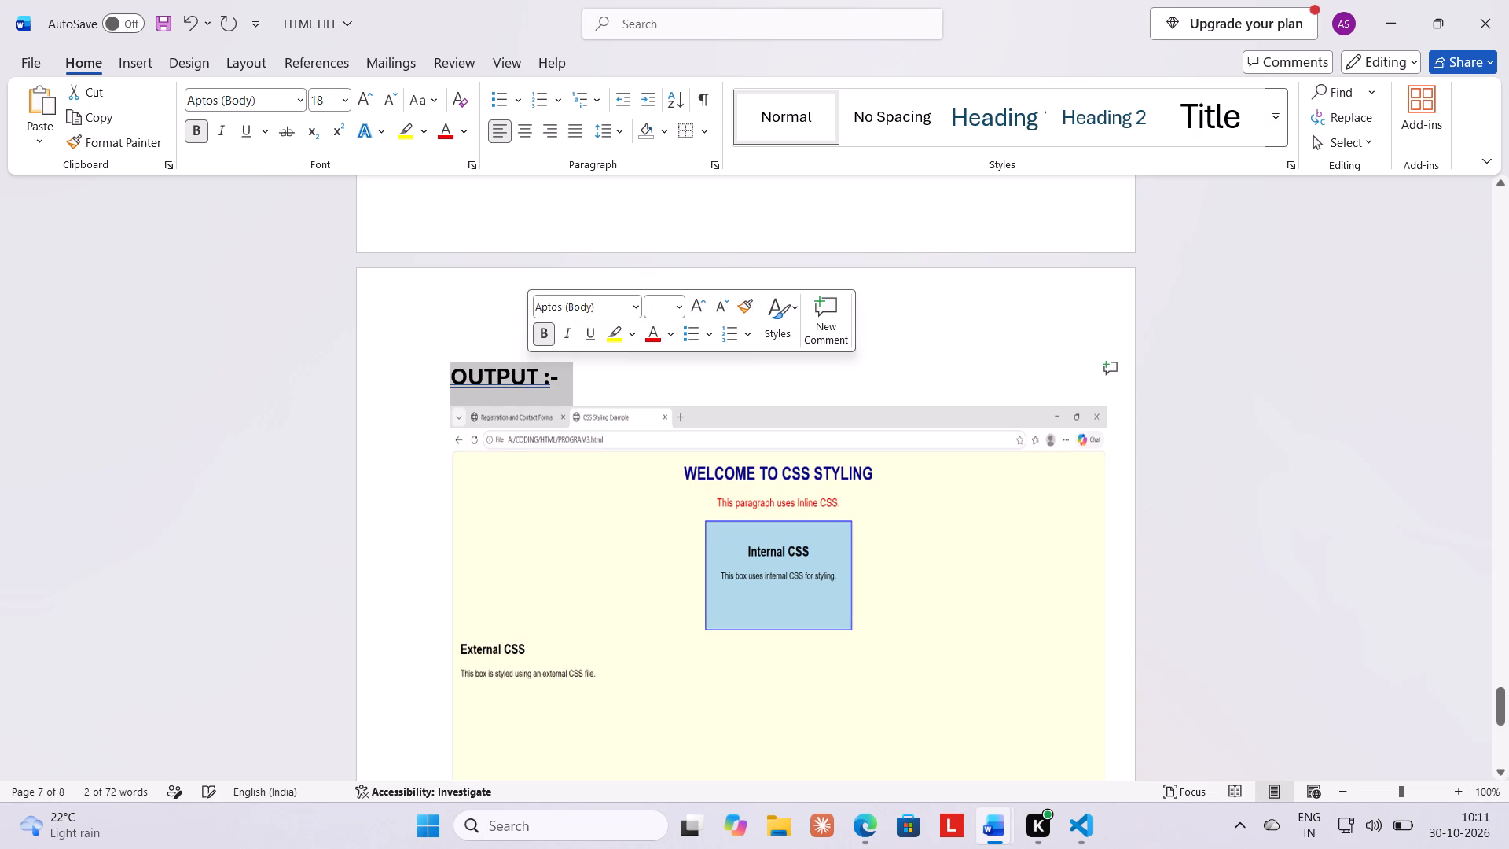
{"action": "left_click", "coordinate": [678, 311]}
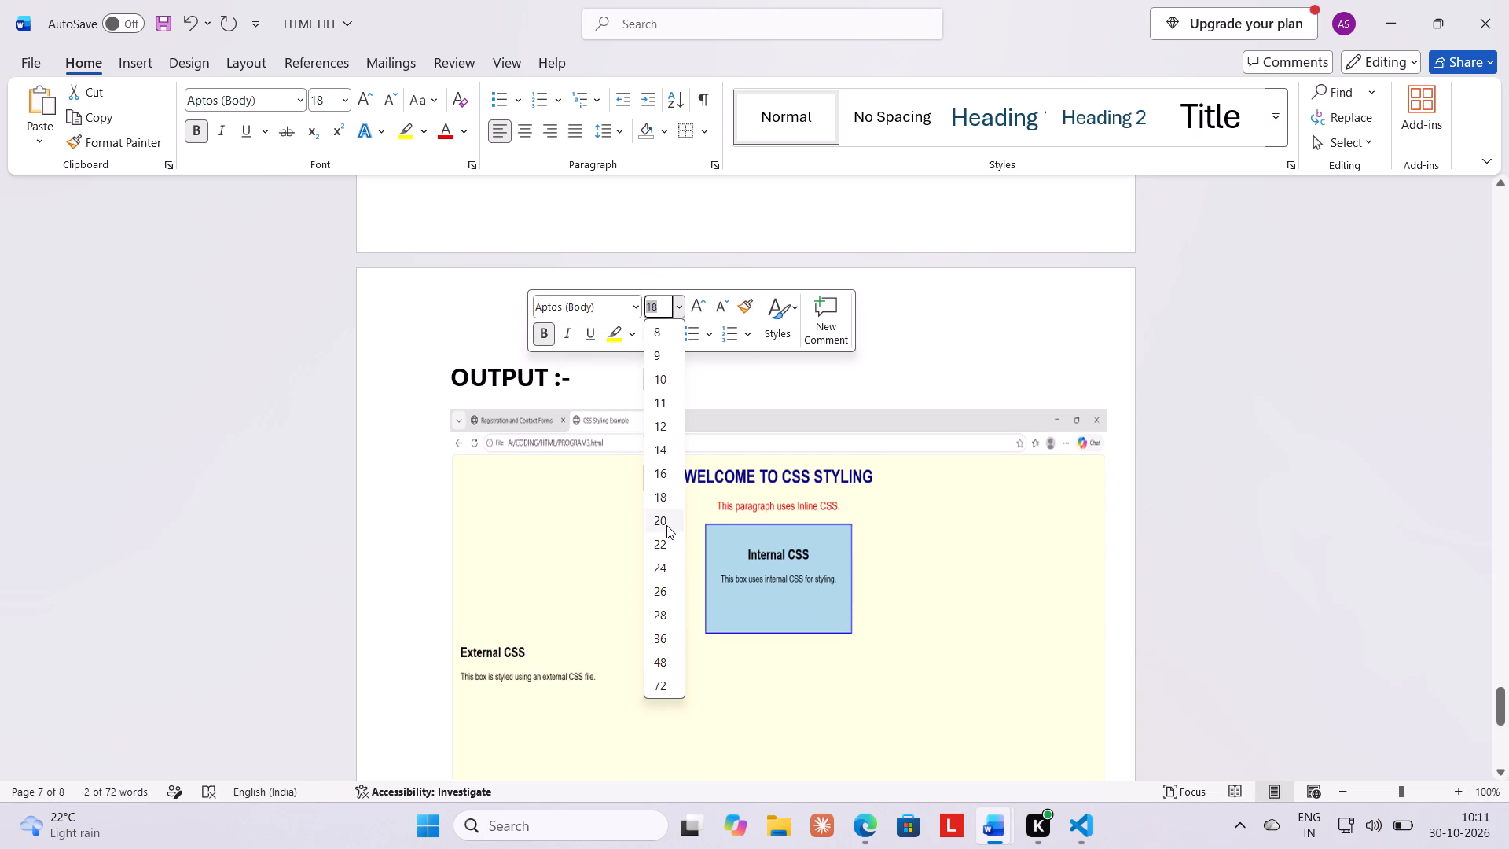
{"action": "left_click", "coordinate": [666, 525]}
{"action": "left_click", "coordinate": [888, 371]}
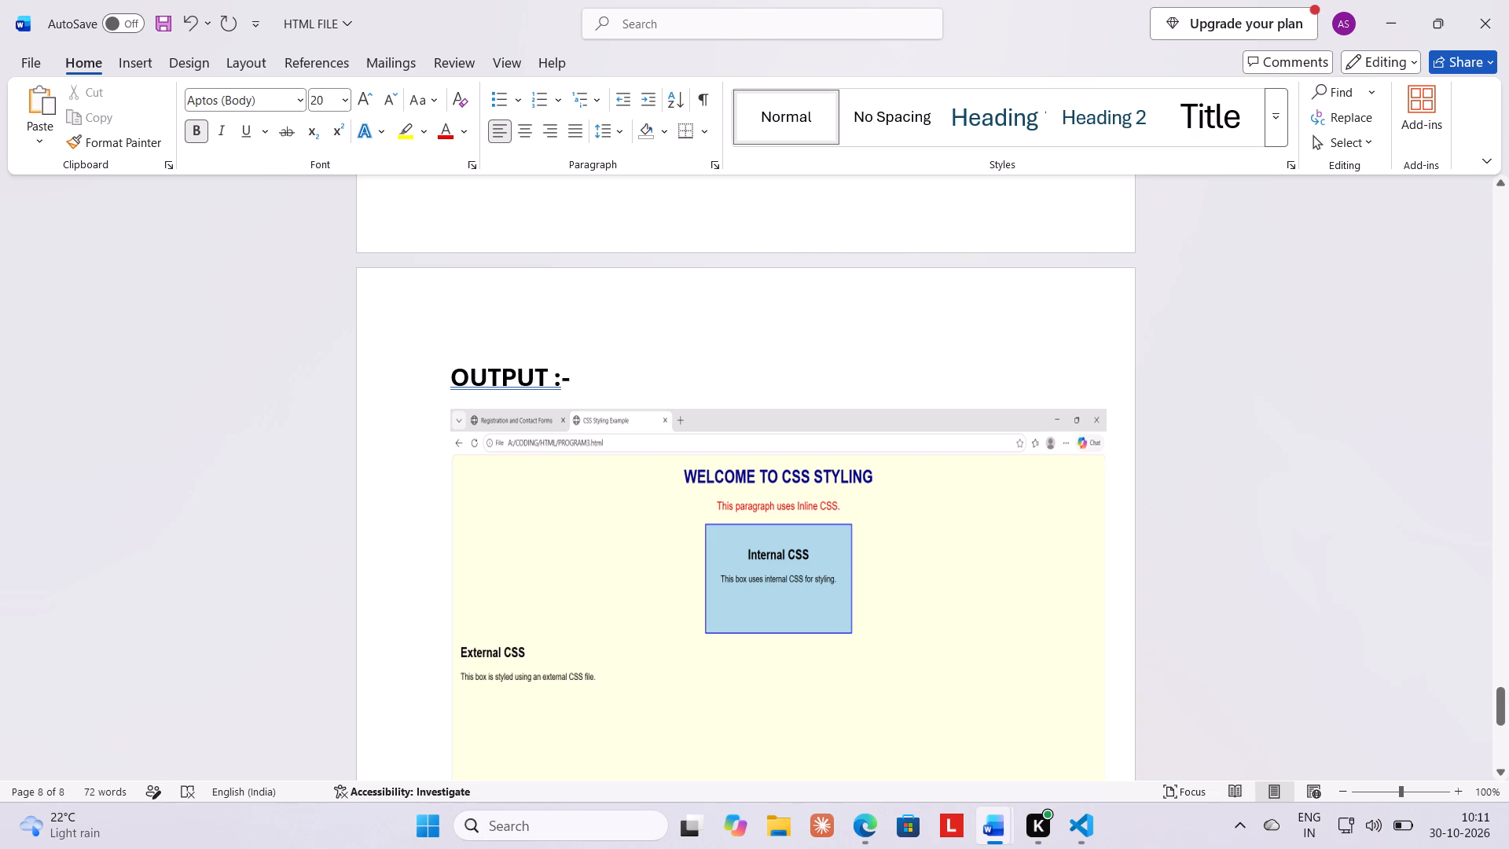
Add blank lines after the Q3 output screenshot to reach page 9 and enter the question number "Q4. " there.
{"action": "scroll", "coordinate": [927, 474], "scroll_direction": "down", "scroll_amount": 1}
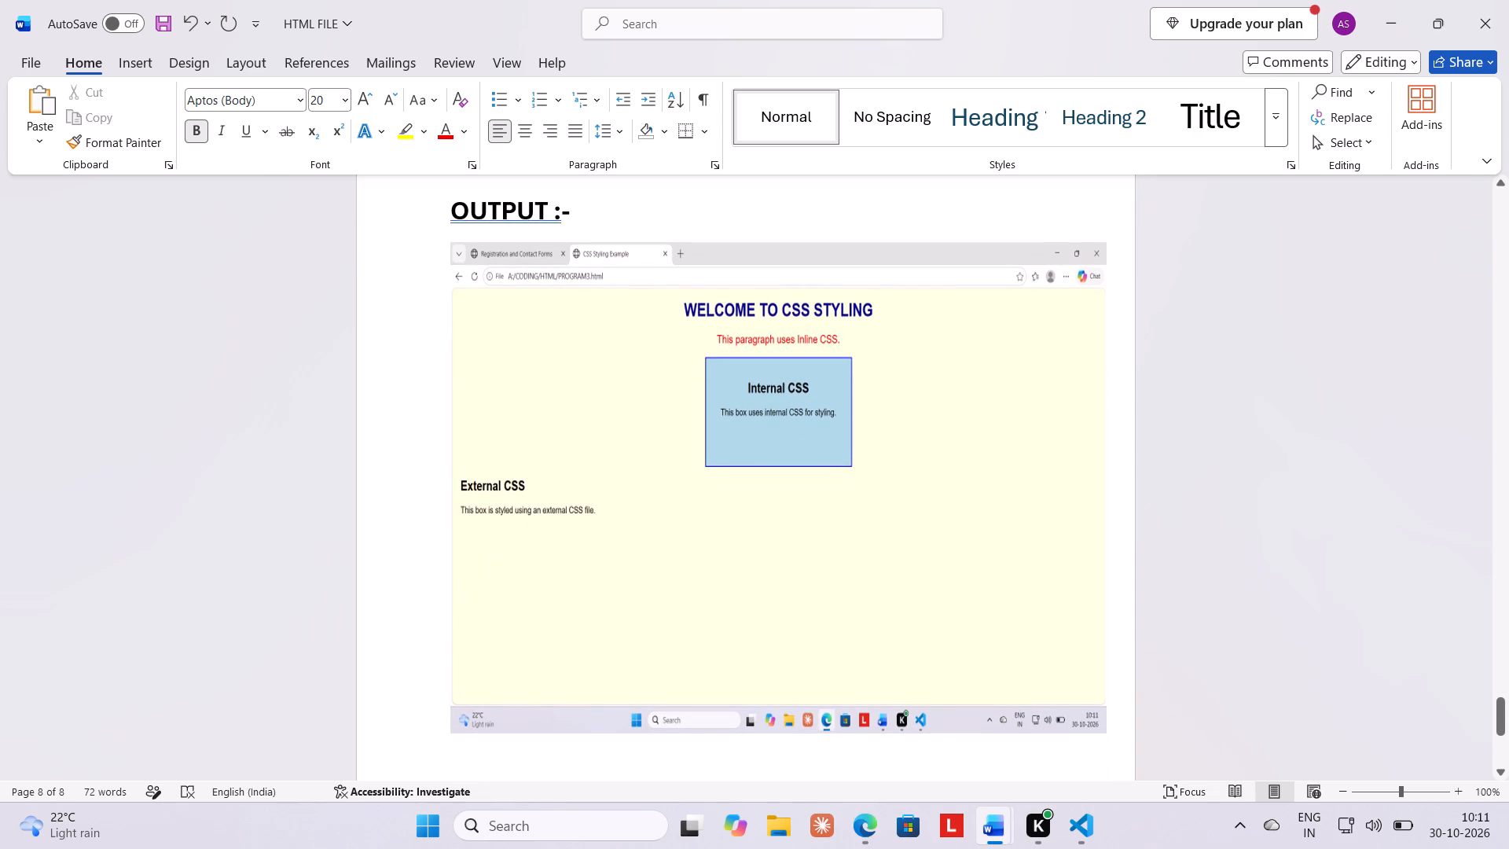
{"action": "scroll", "coordinate": [931, 607], "scroll_direction": "down", "scroll_amount": 1}
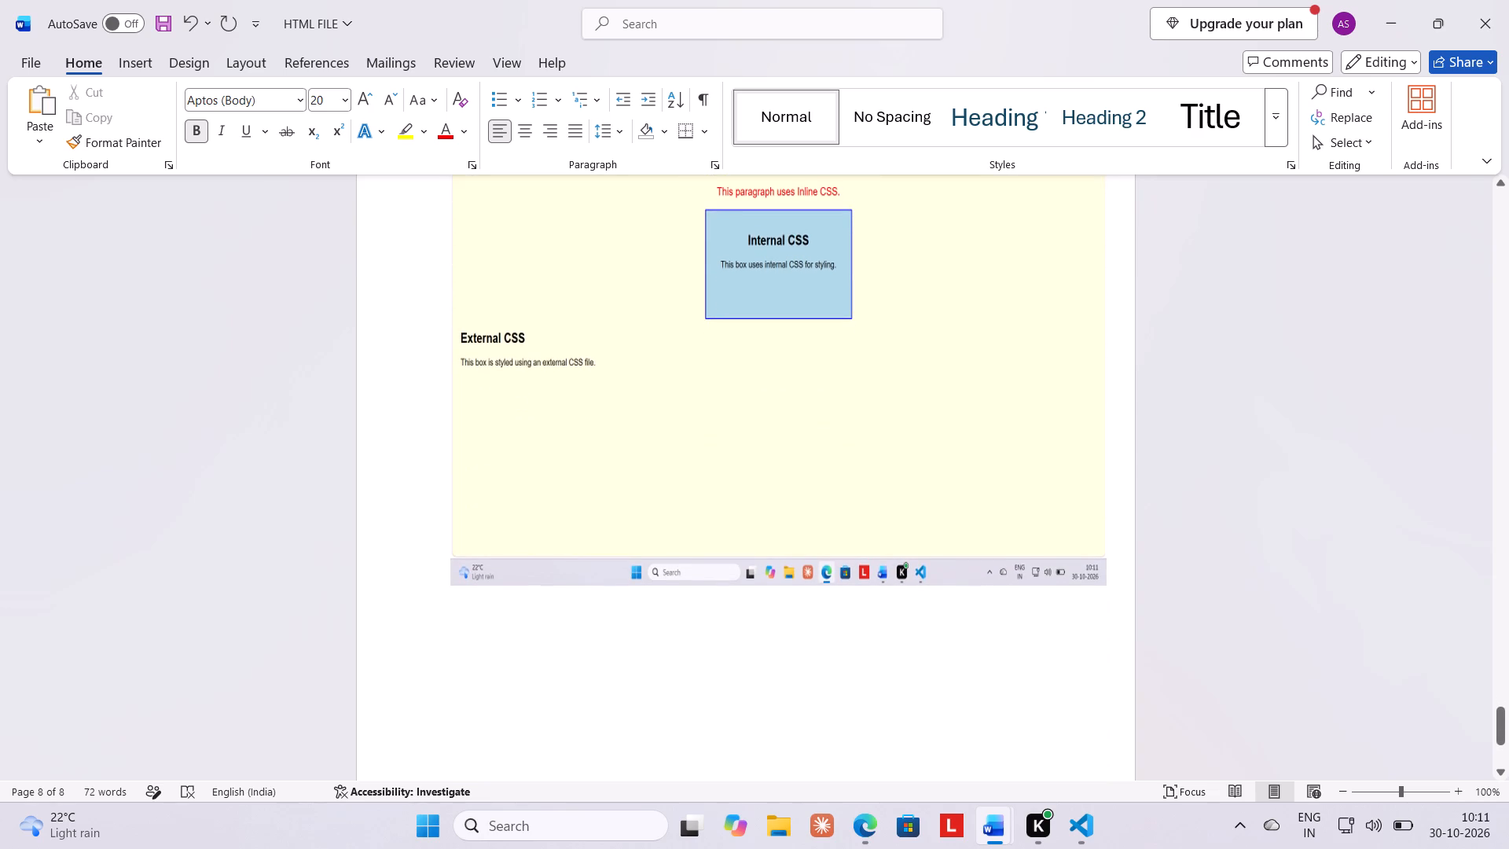
{"action": "left_click", "coordinate": [1114, 577]}
{"action": "key", "text": "Return"}
{"action": "key", "text": "Return"}
{"action": "key", "text": "Return"}
{"action": "key", "text": "Return"}
{"action": "key", "text": "Return"}
{"action": "key", "text": "Return"}
{"action": "key", "text": "Return"}
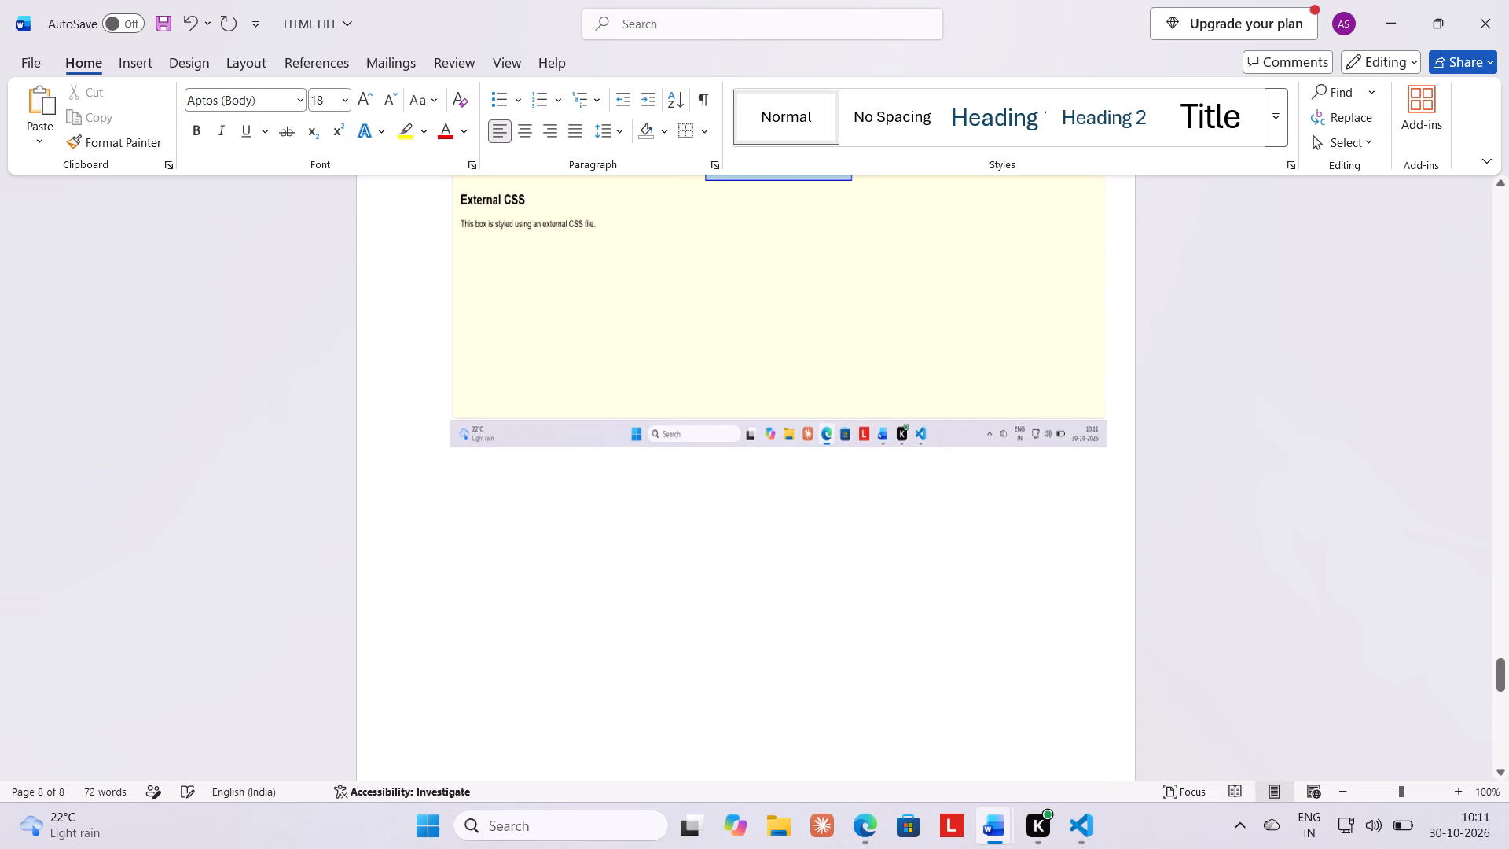
{"action": "key", "text": "Return"}
{"action": "key", "text": "Return"}
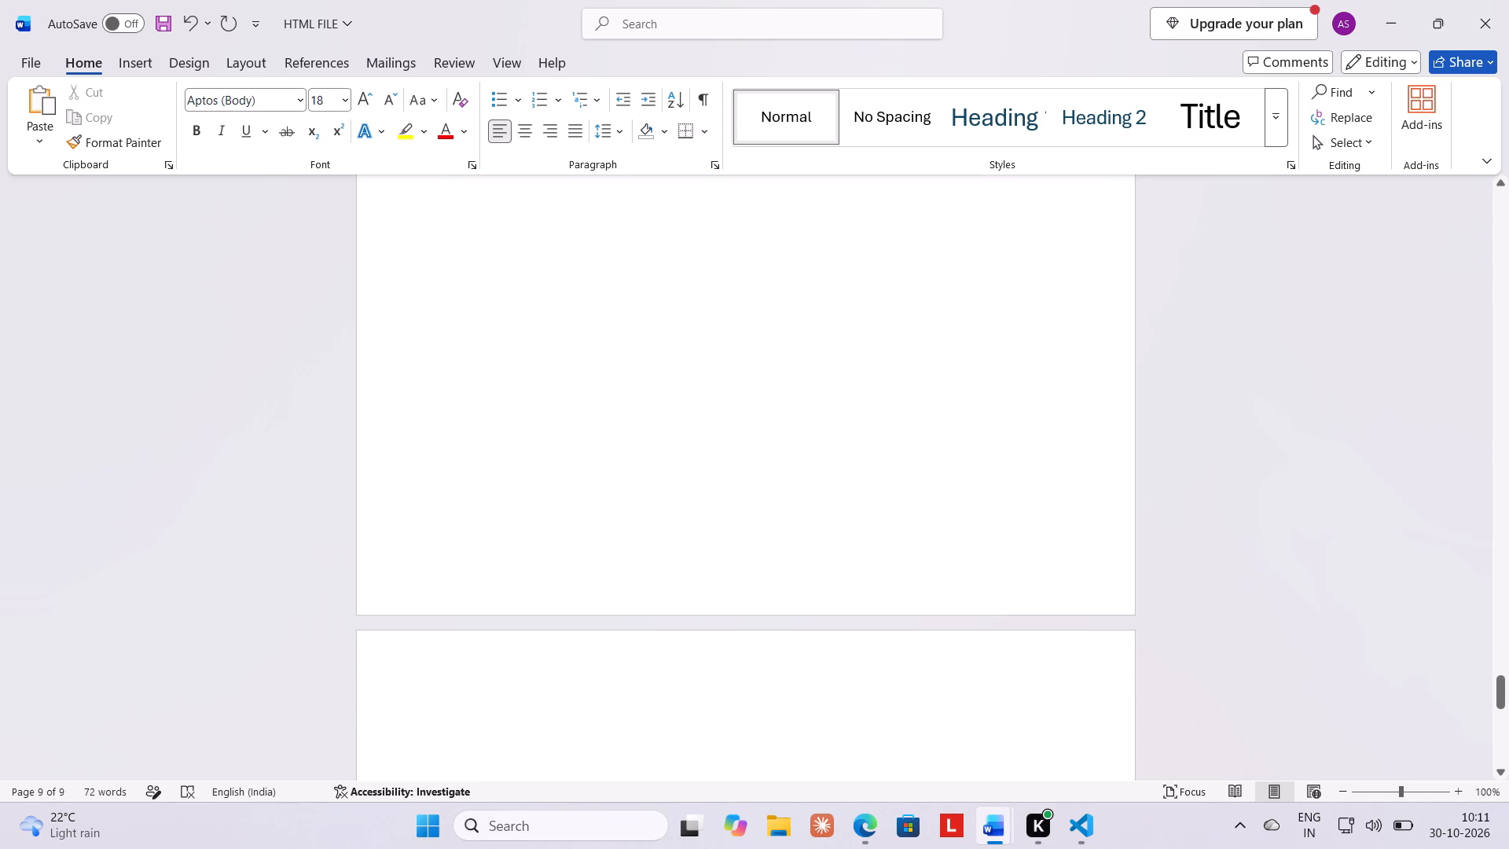
{"action": "type", "text": "Q4"}
{"action": "key", "text": "period"}
{"action": "key", "text": "space"}
Clear all items from the clipboard history and close it.
{"action": "key", "text": "super+v"}
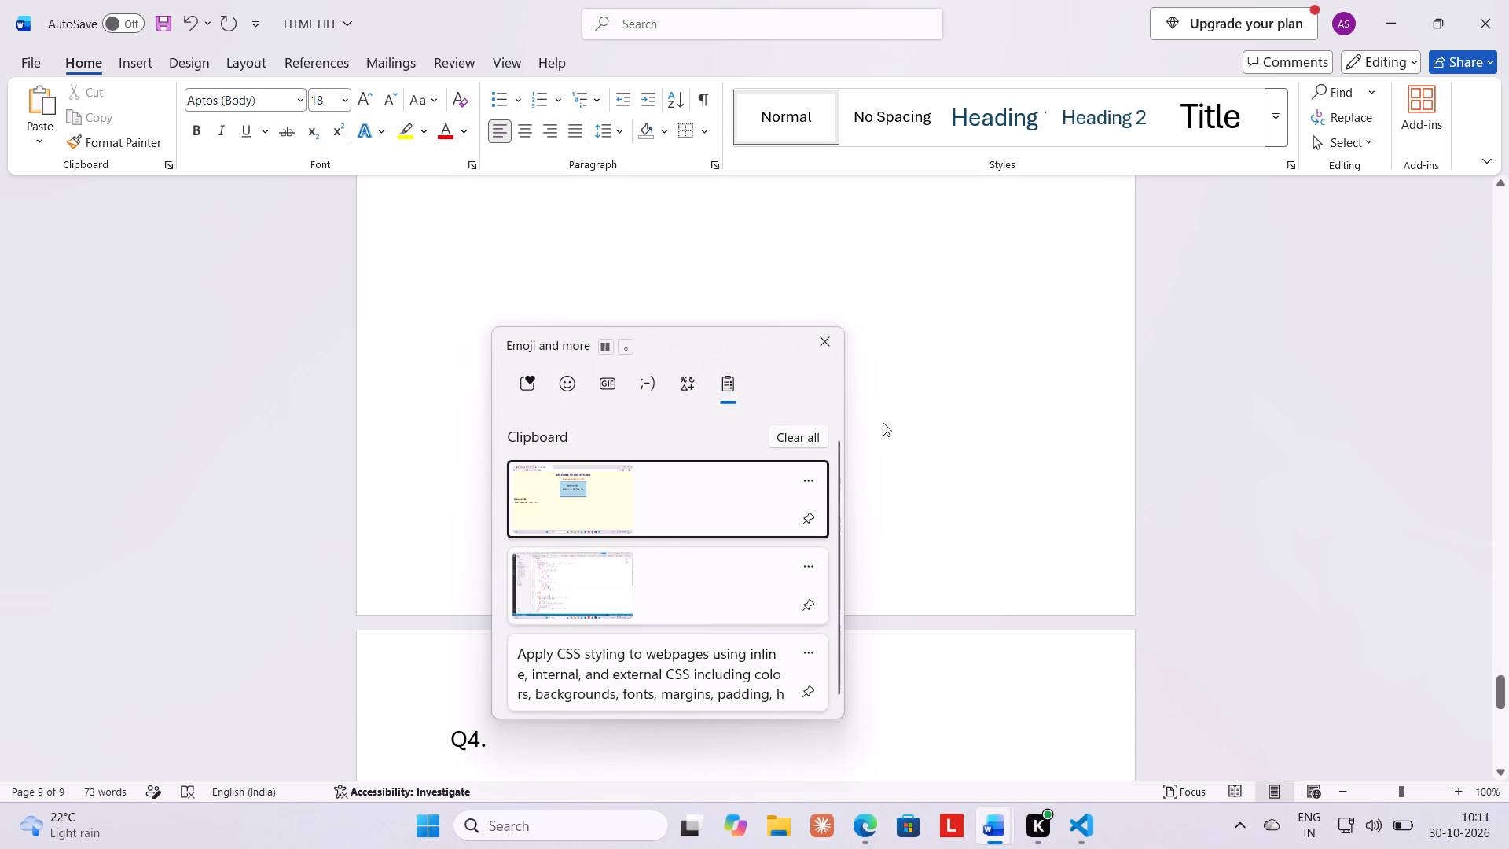
{"action": "left_click", "coordinate": [802, 437]}
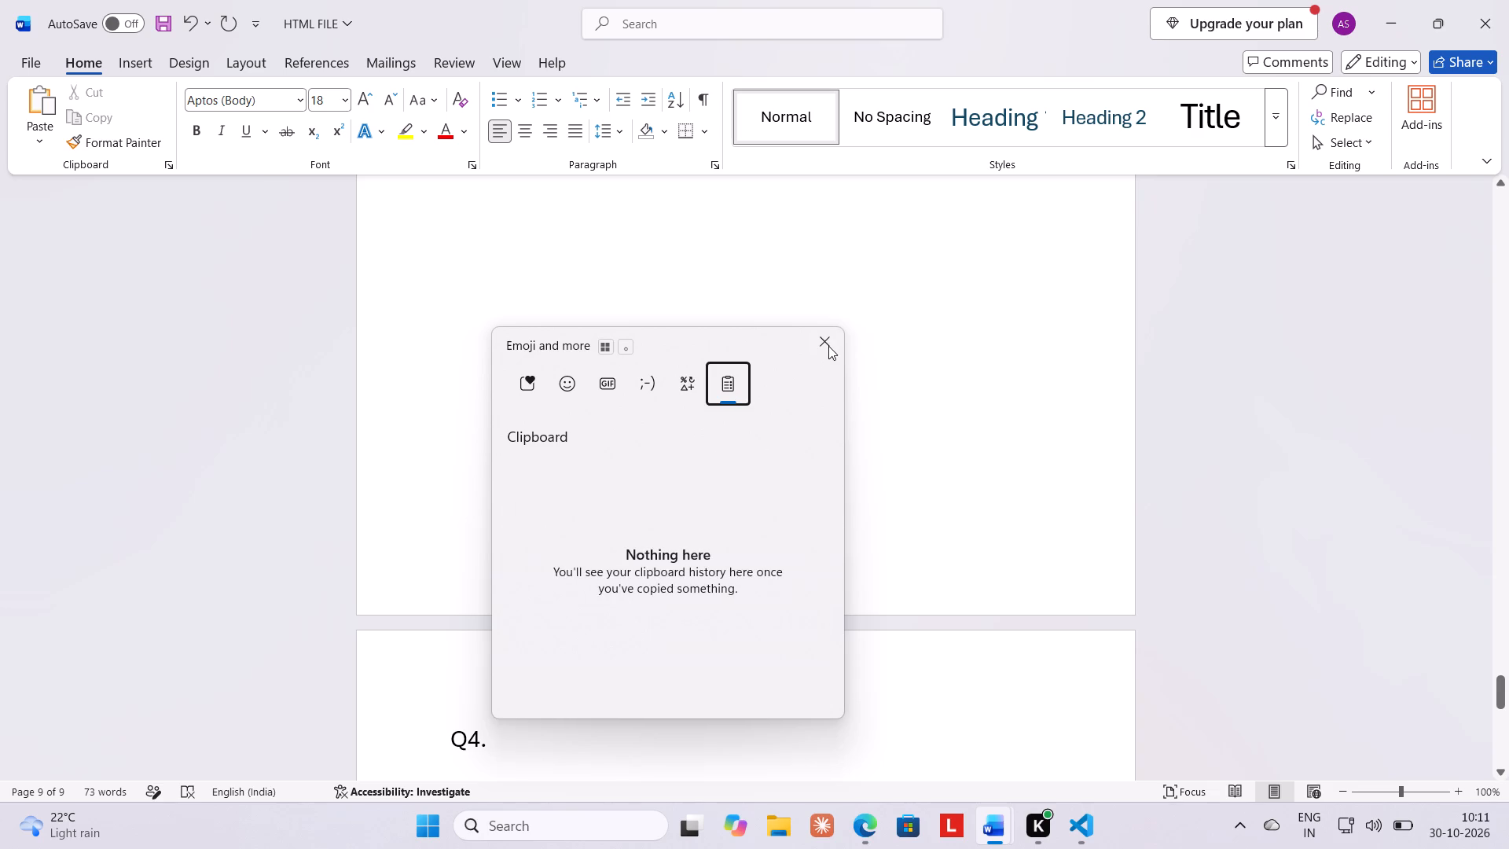
{"action": "left_click", "coordinate": [828, 346]}
Open the Screenshots folder inside Pictures in File Explorer and delete all the screenshots in it.
{"action": "double_click", "coordinate": [782, 821]}
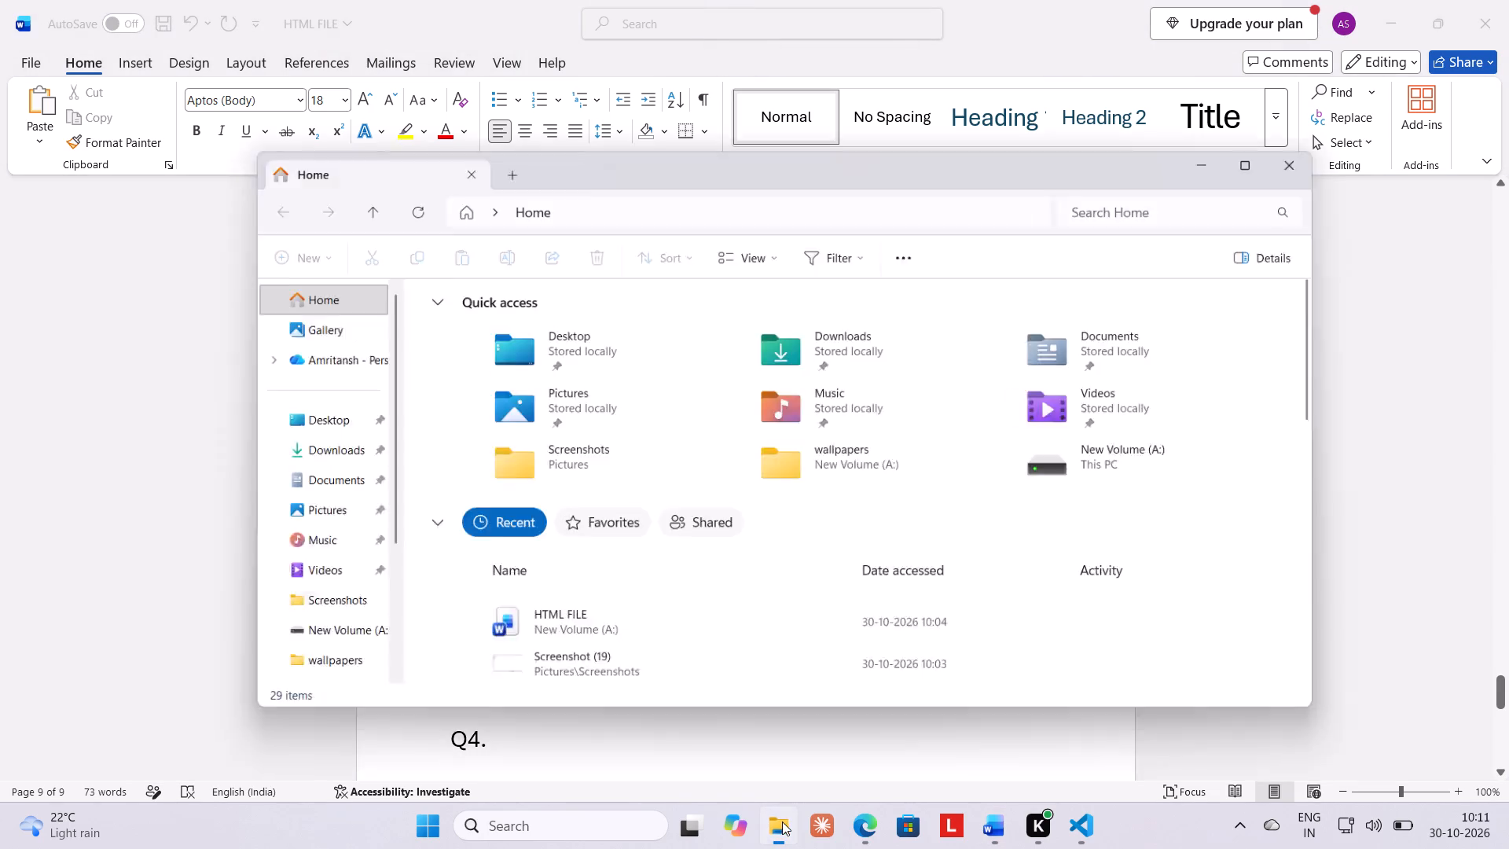
{"action": "left_click", "coordinate": [770, 824]}
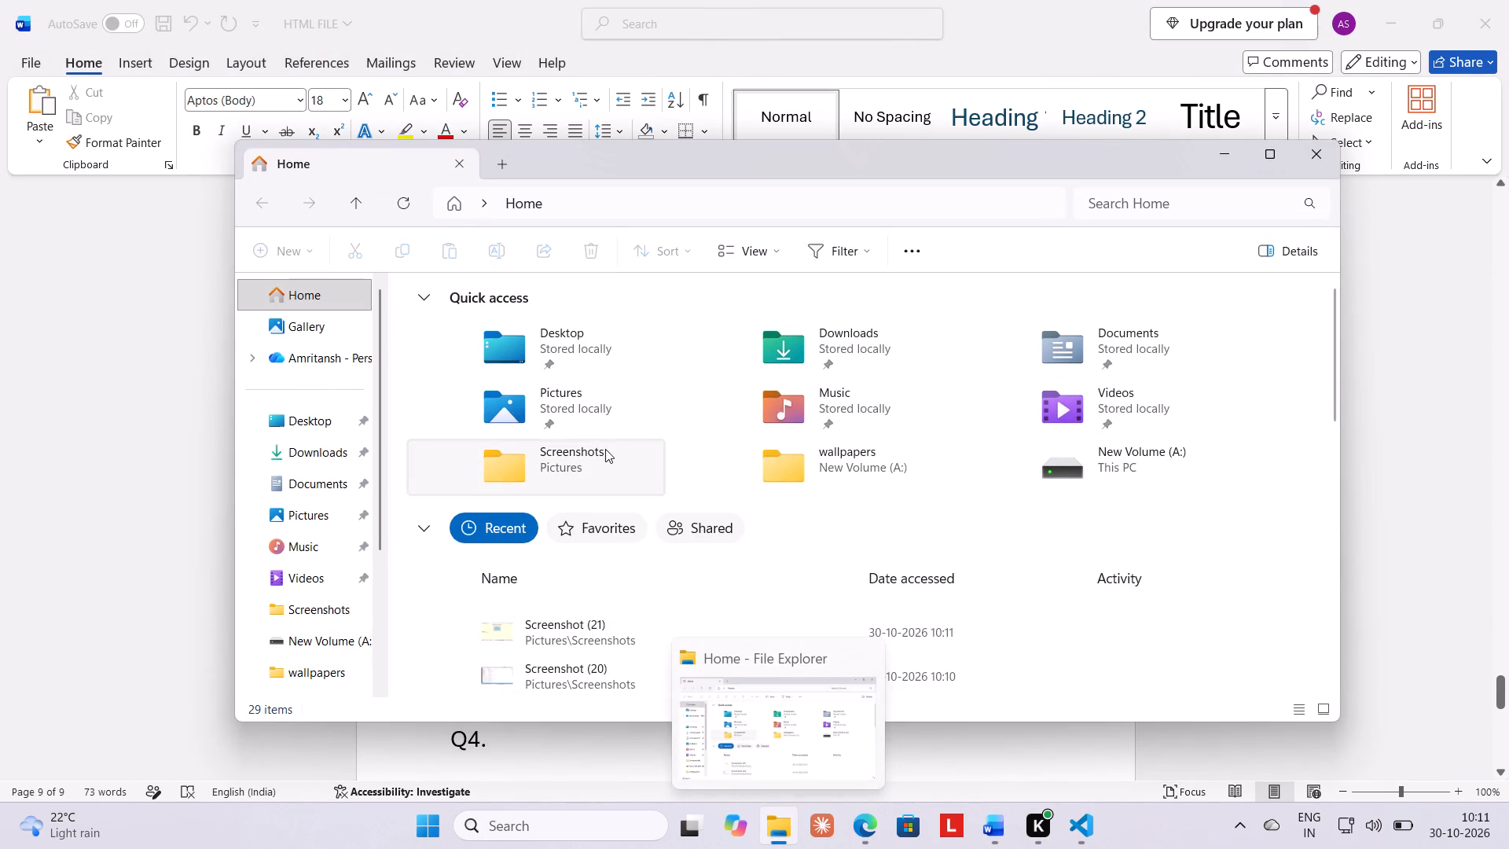
{"action": "double_click", "coordinate": [590, 400]}
{"action": "double_click", "coordinate": [484, 336]}
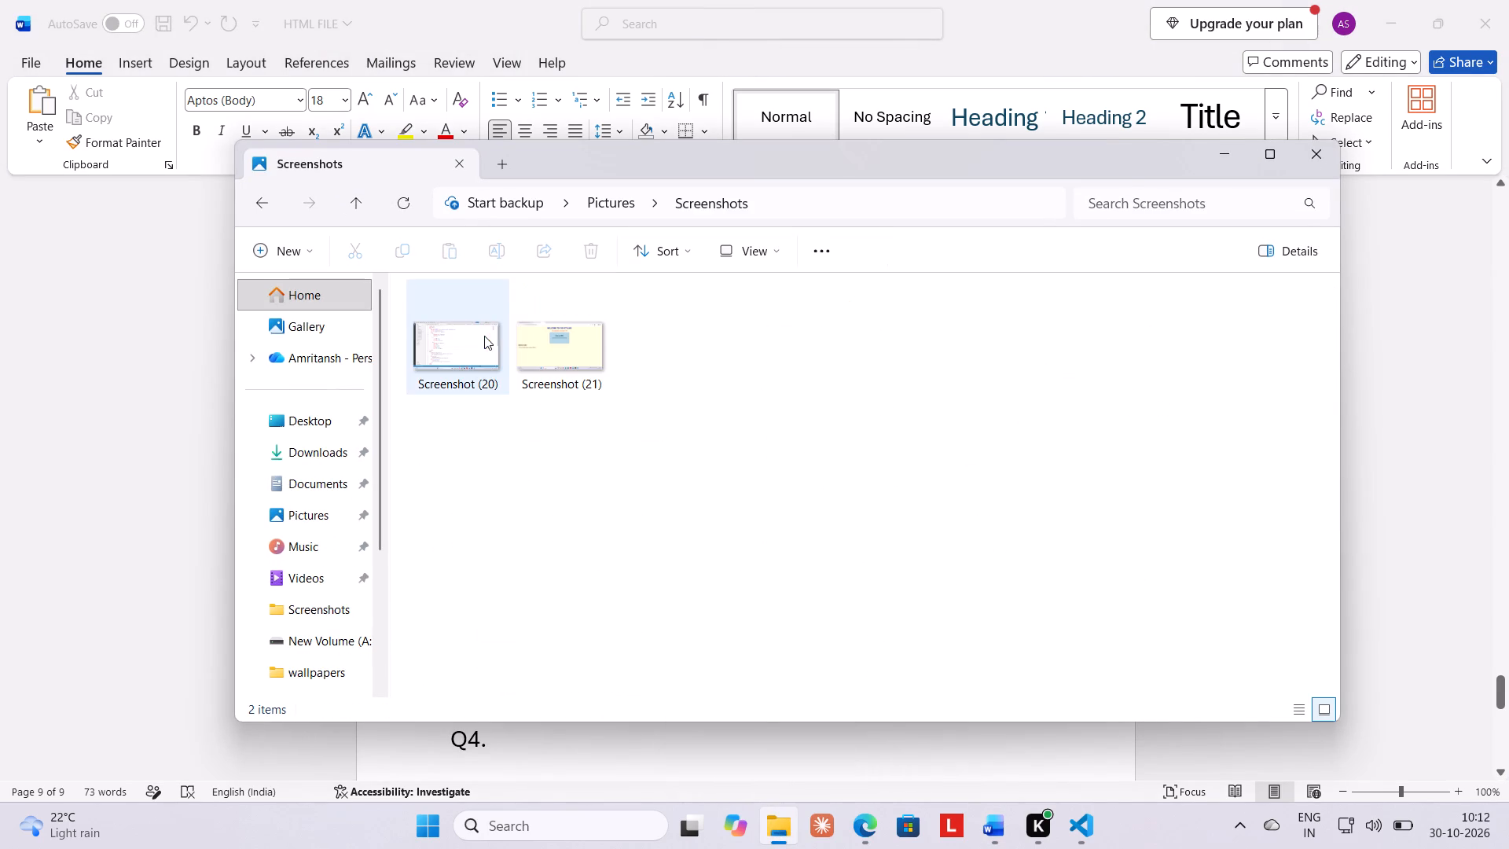
{"action": "left_click", "coordinate": [608, 496]}
{"action": "key", "text": "ctrl+a"}
{"action": "key", "text": "Delete"}
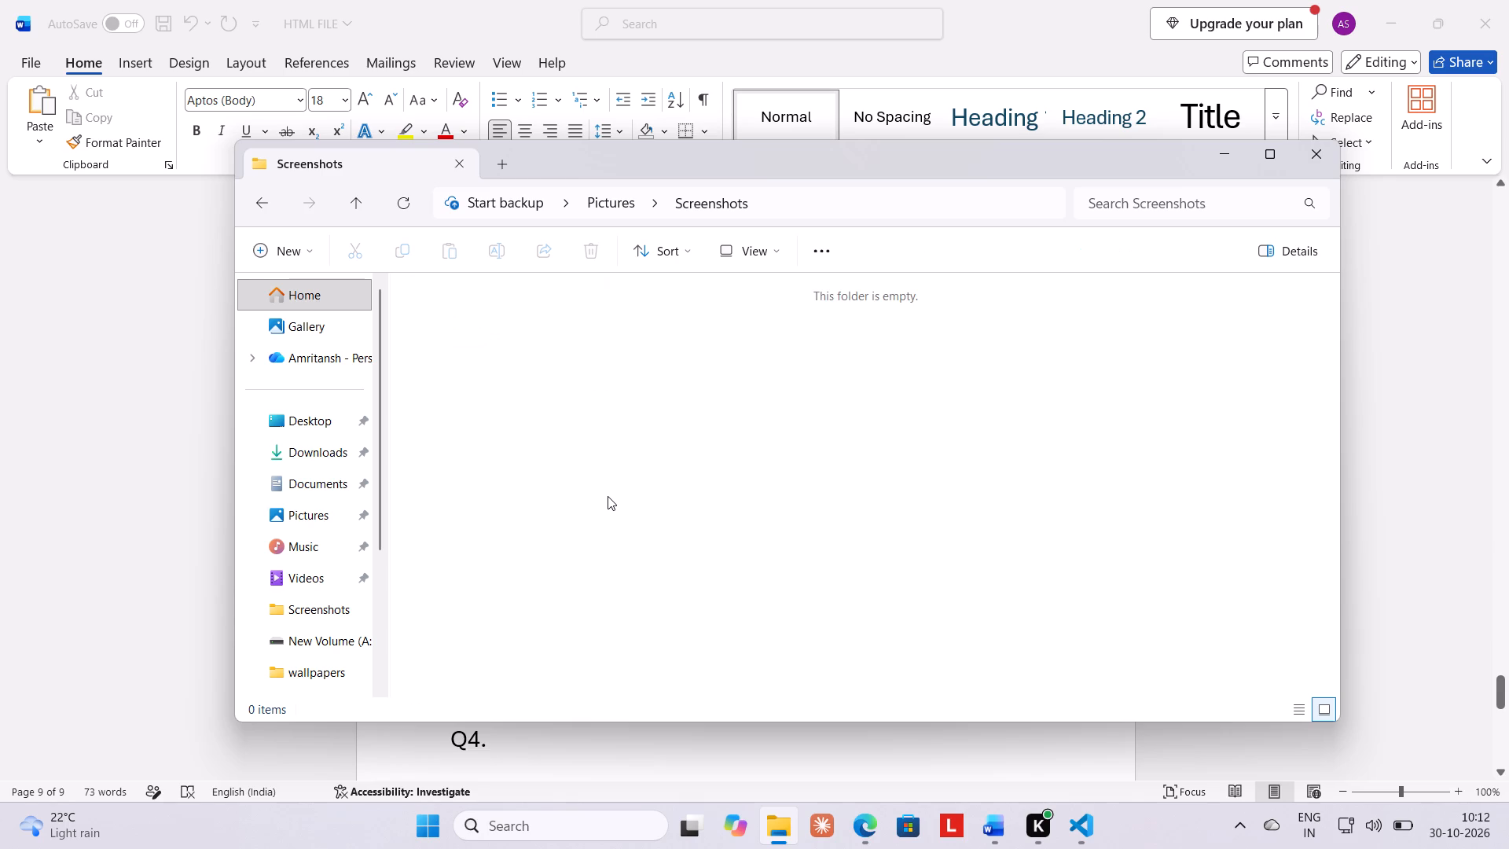
Copy the experiment 4 text from the html manual document, paste it after "Q4." in HTML FILE, and start a new line below.
{"action": "left_click", "coordinate": [890, 773]}
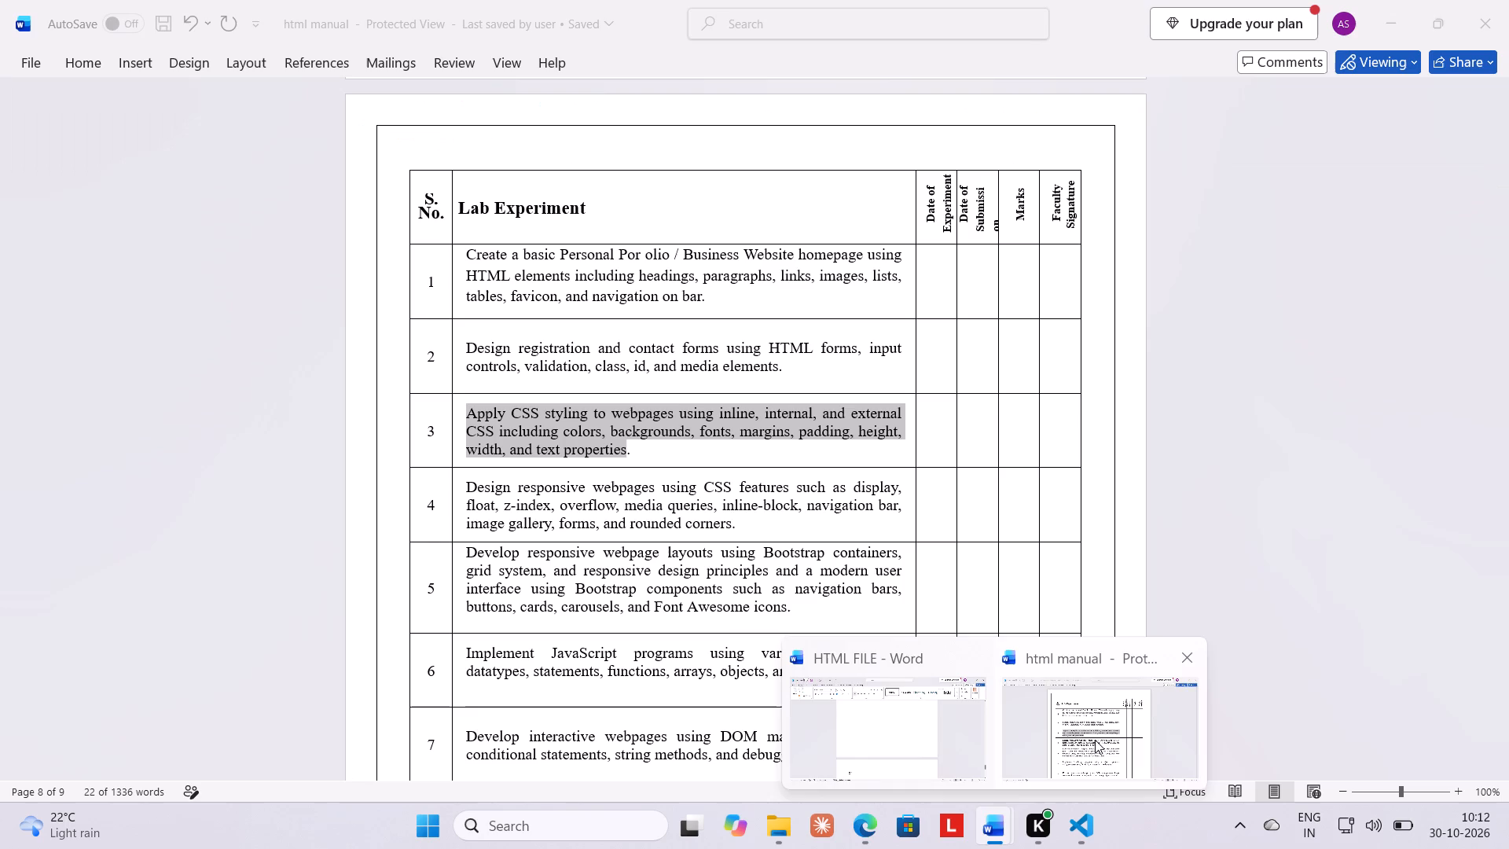
{"action": "left_click", "coordinate": [1095, 740]}
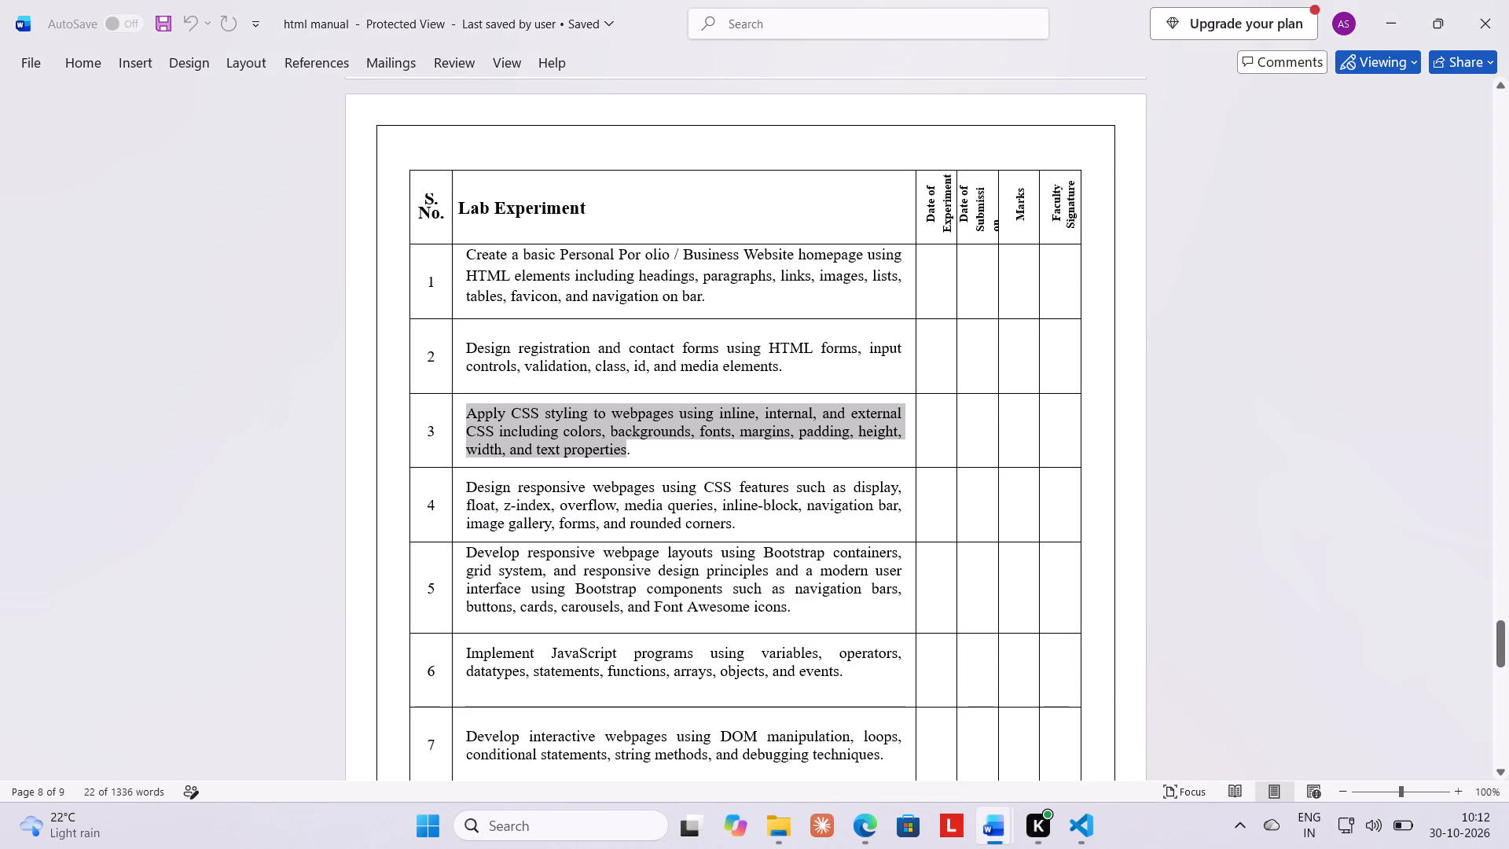
{"action": "left_click_drag", "start_coordinate": [463, 479], "coordinate": [732, 534]}
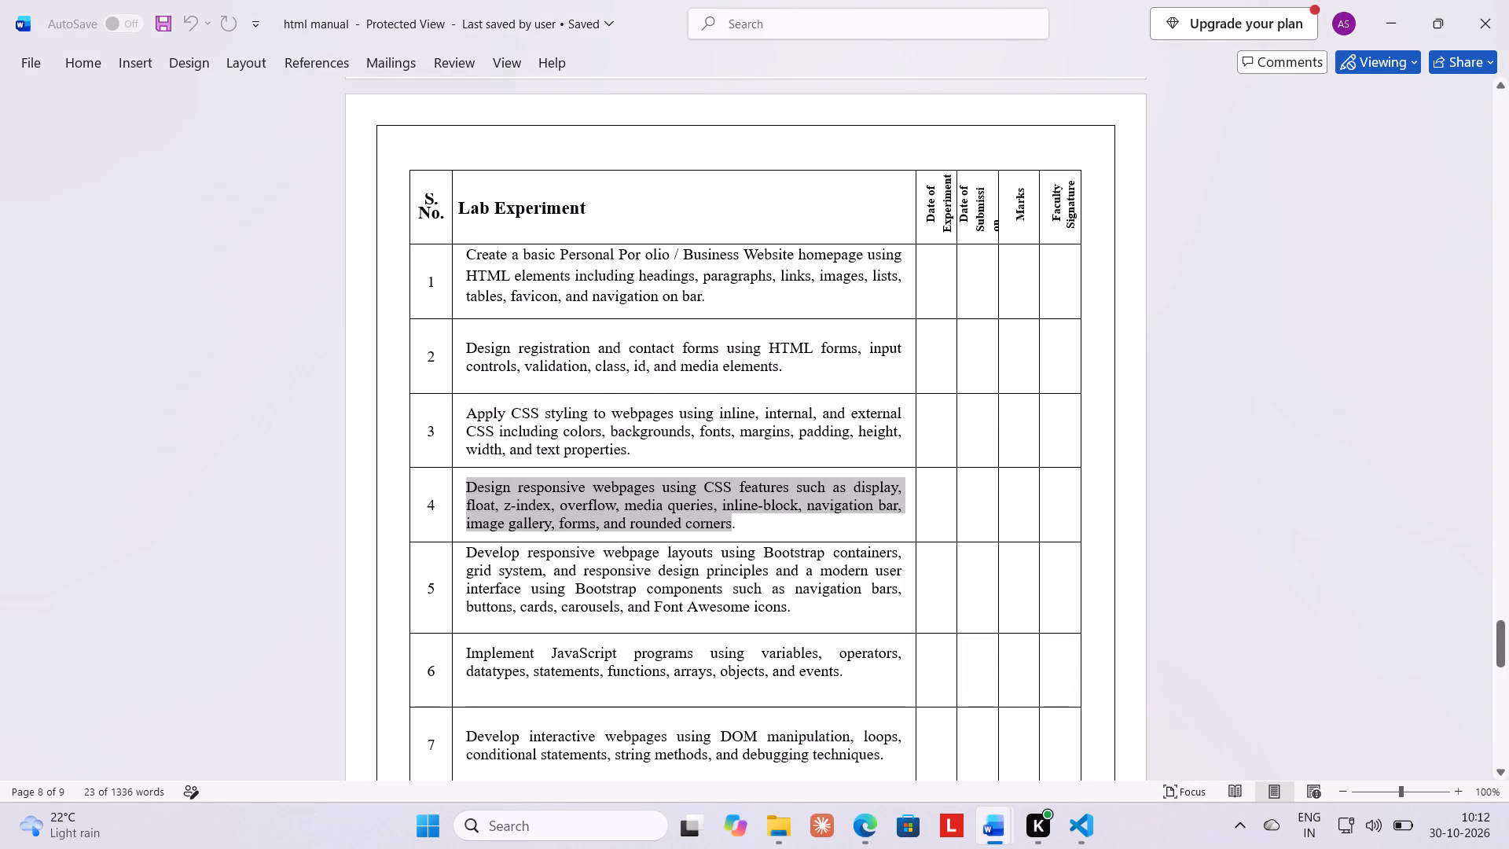
{"action": "key", "text": "ctrl+c"}
{"action": "key", "text": "alt+Tab"}
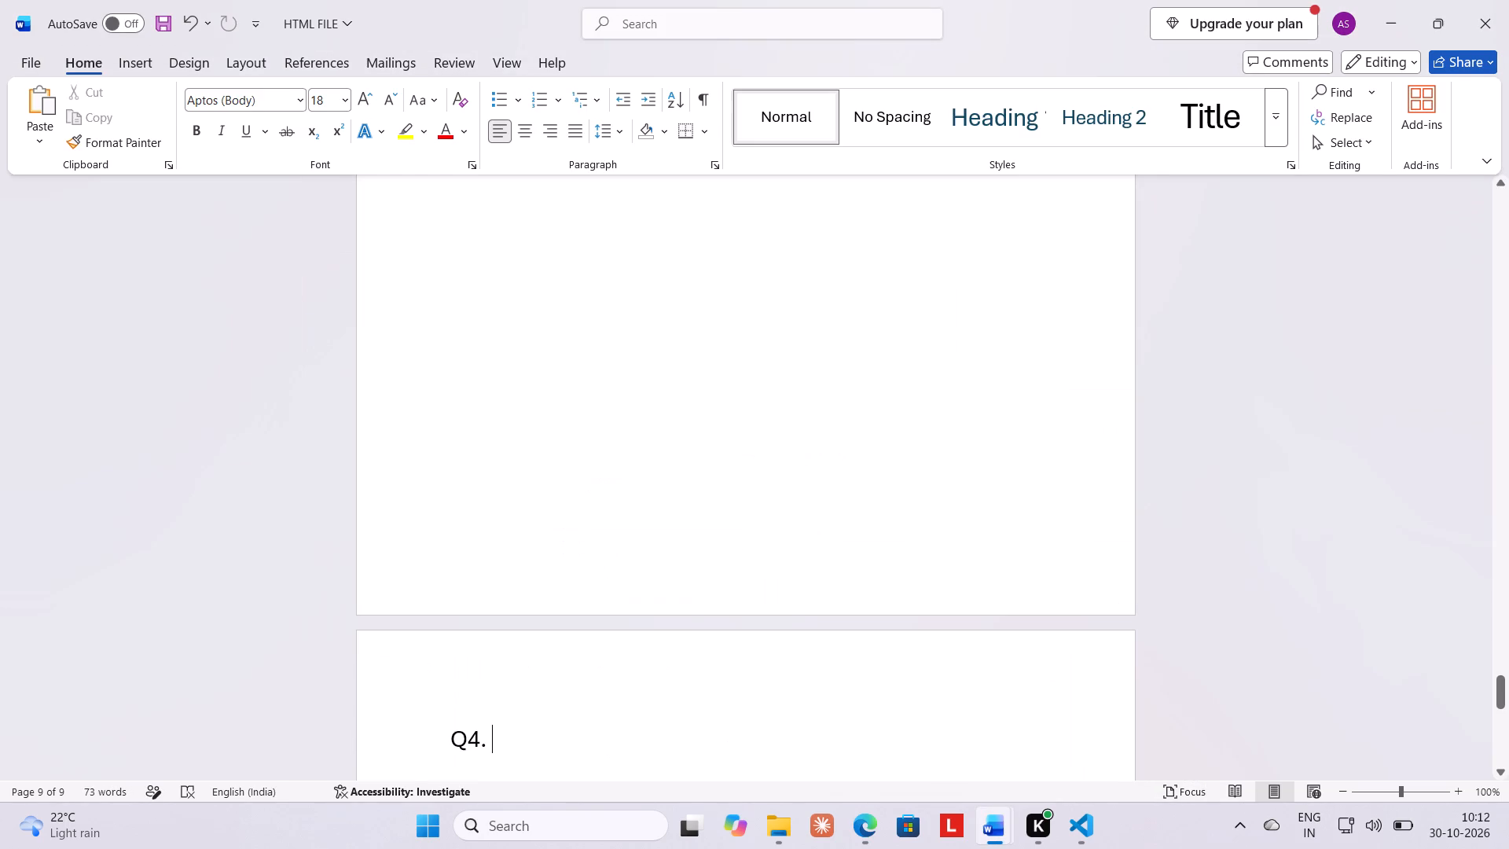
{"action": "key", "text": "ctrl+v"}
{"action": "scroll", "coordinate": [570, 679], "scroll_direction": "down", "scroll_amount": 2}
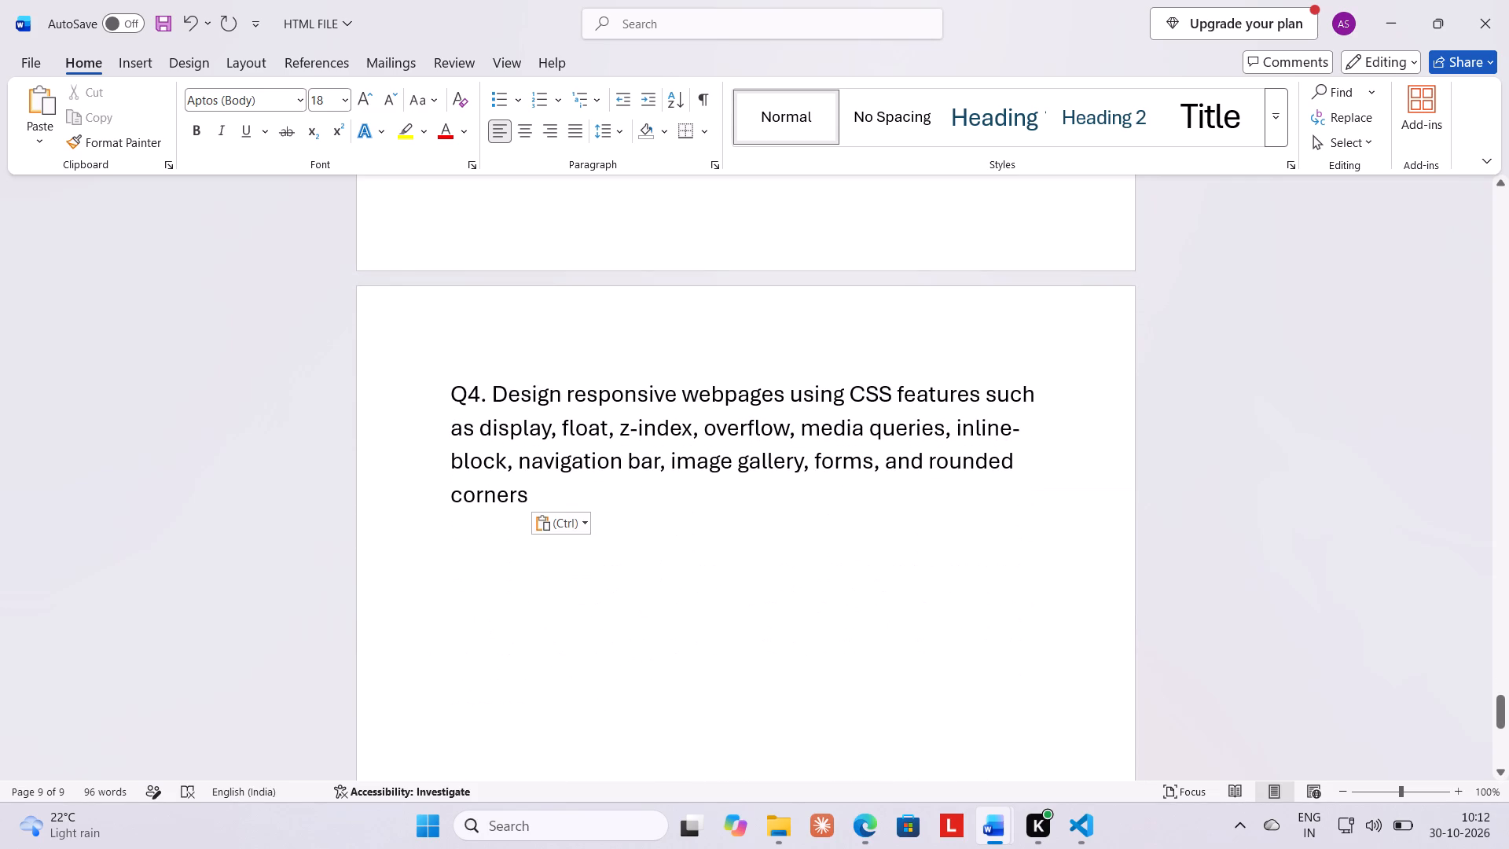
{"action": "key", "text": "Return"}
Switch to Visual Studio Code, open PROGRAM4.html from its first line, and enlarge the display by one zoom level.
{"action": "left_click", "coordinate": [1089, 818]}
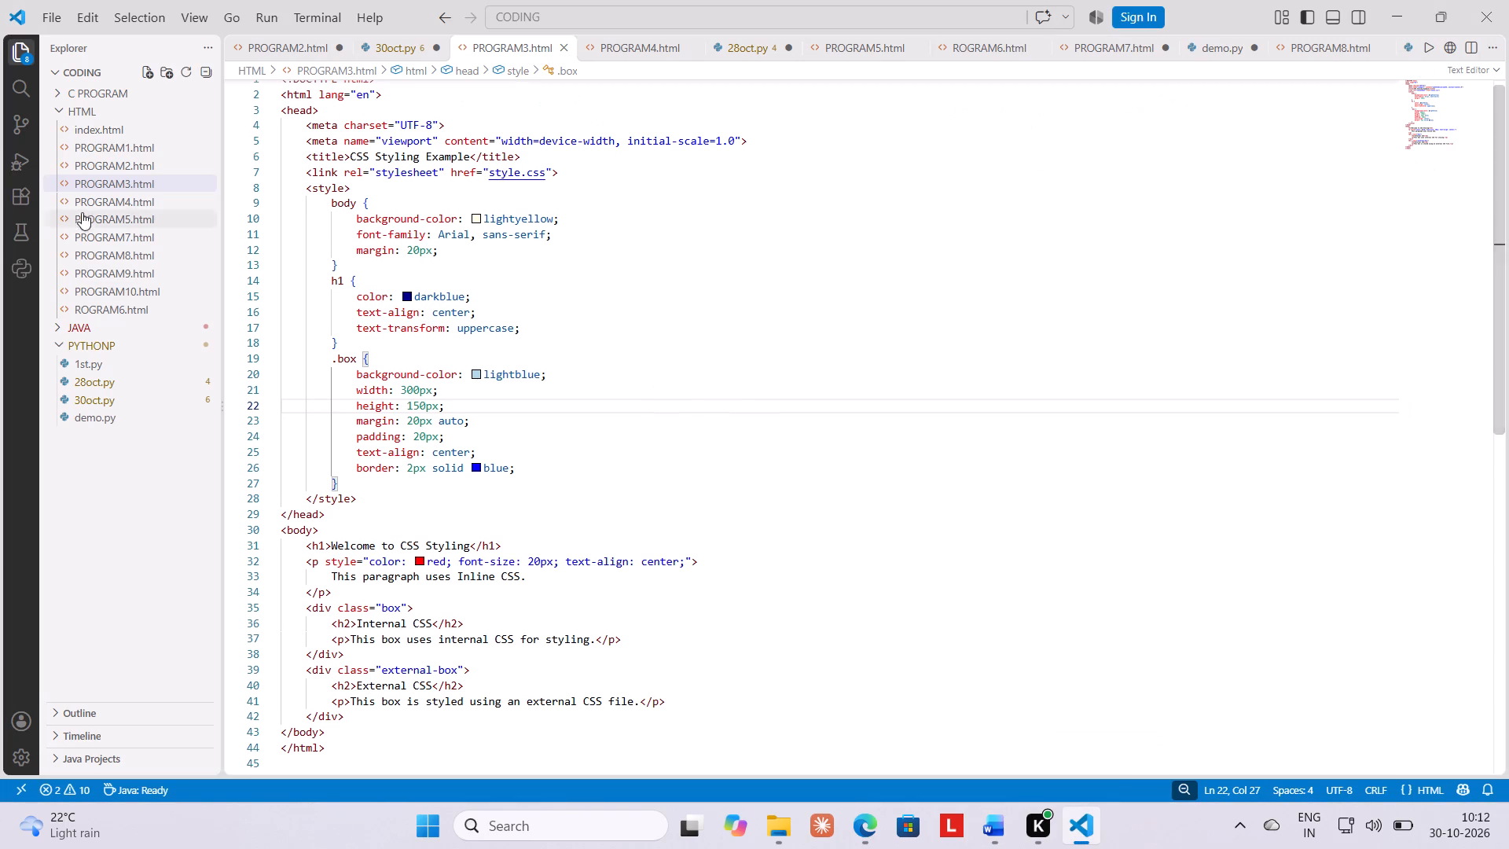
{"action": "left_click", "coordinate": [95, 202]}
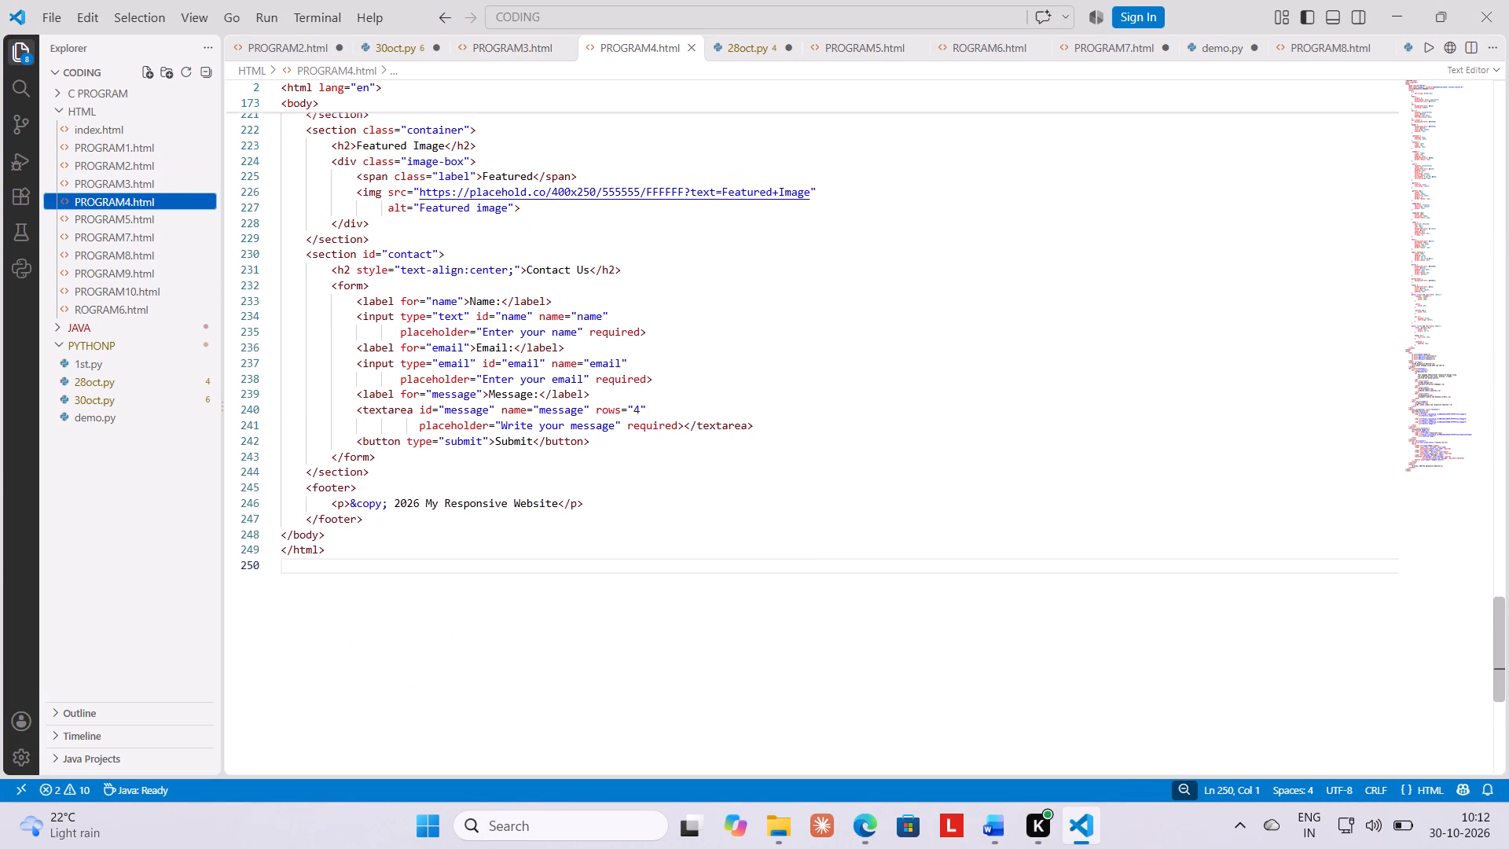
{"action": "scroll", "coordinate": [552, 404], "scroll_direction": "up", "scroll_amount": 11}
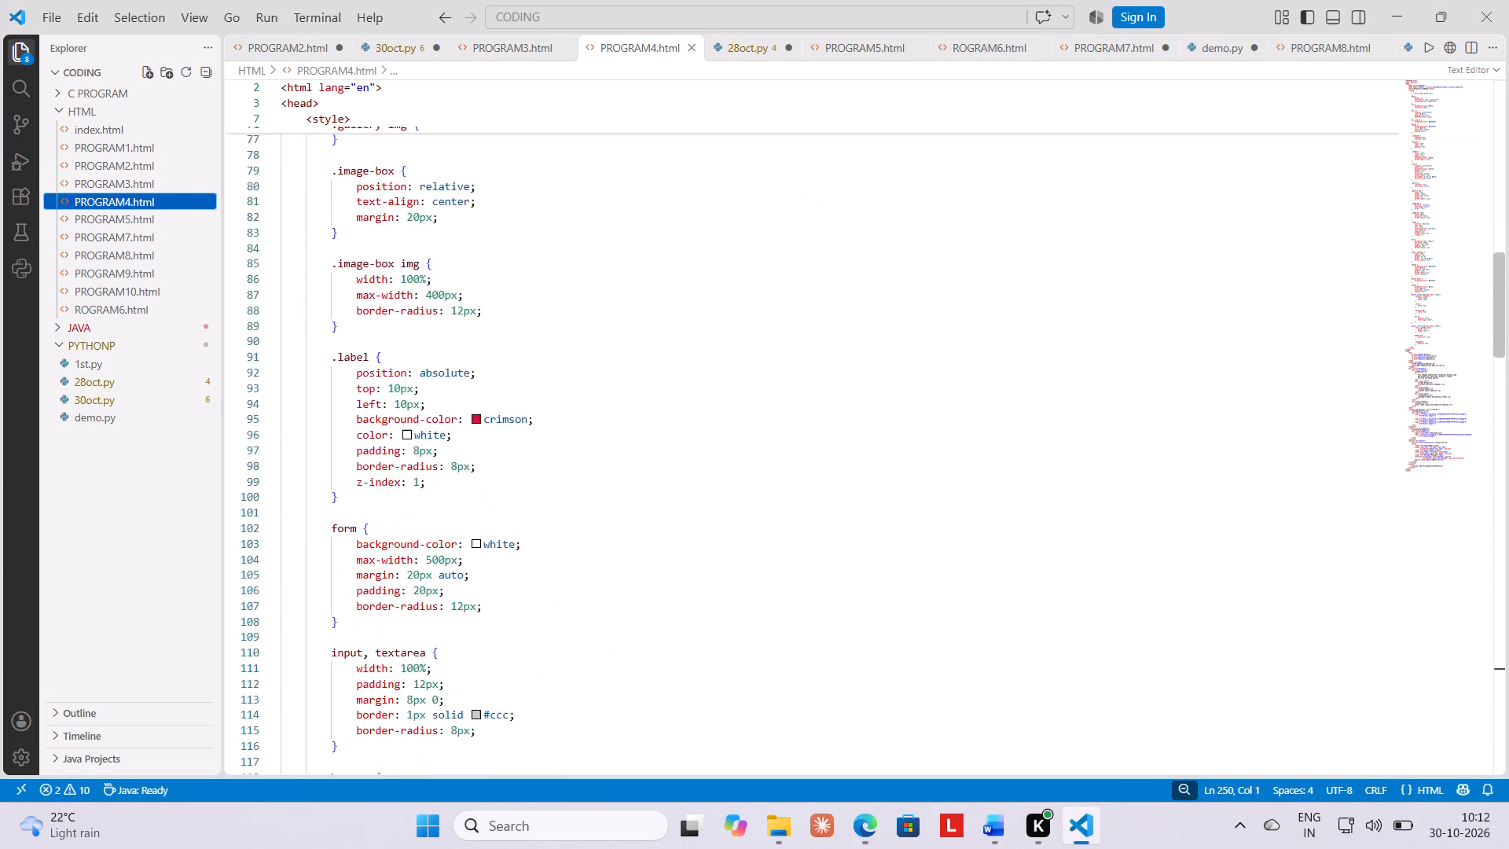
{"action": "scroll", "coordinate": [552, 404], "scroll_direction": "up", "scroll_amount": 11}
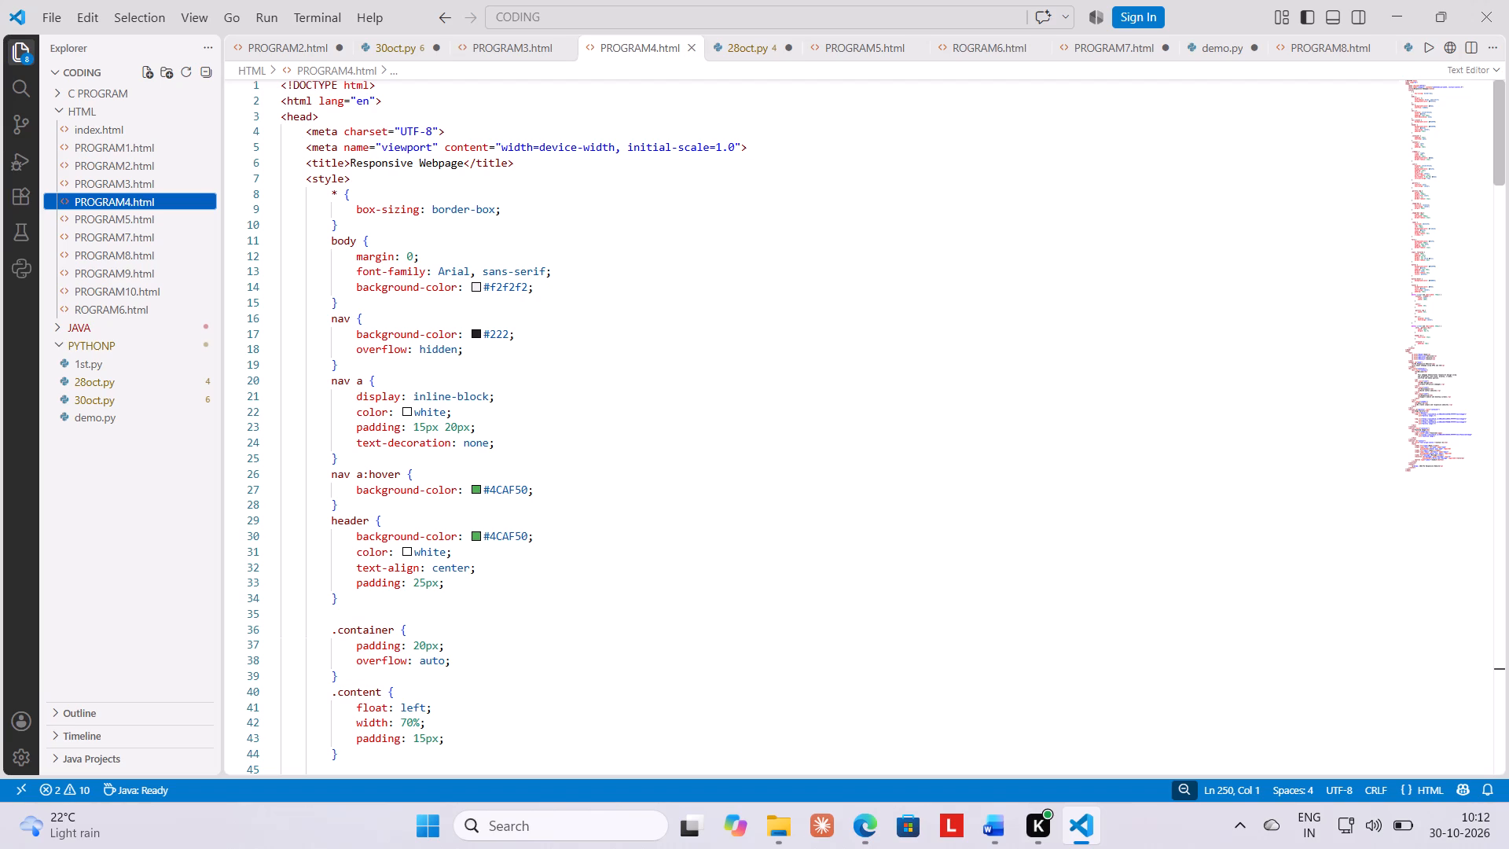
{"action": "key", "text": "ctrl+plus"}
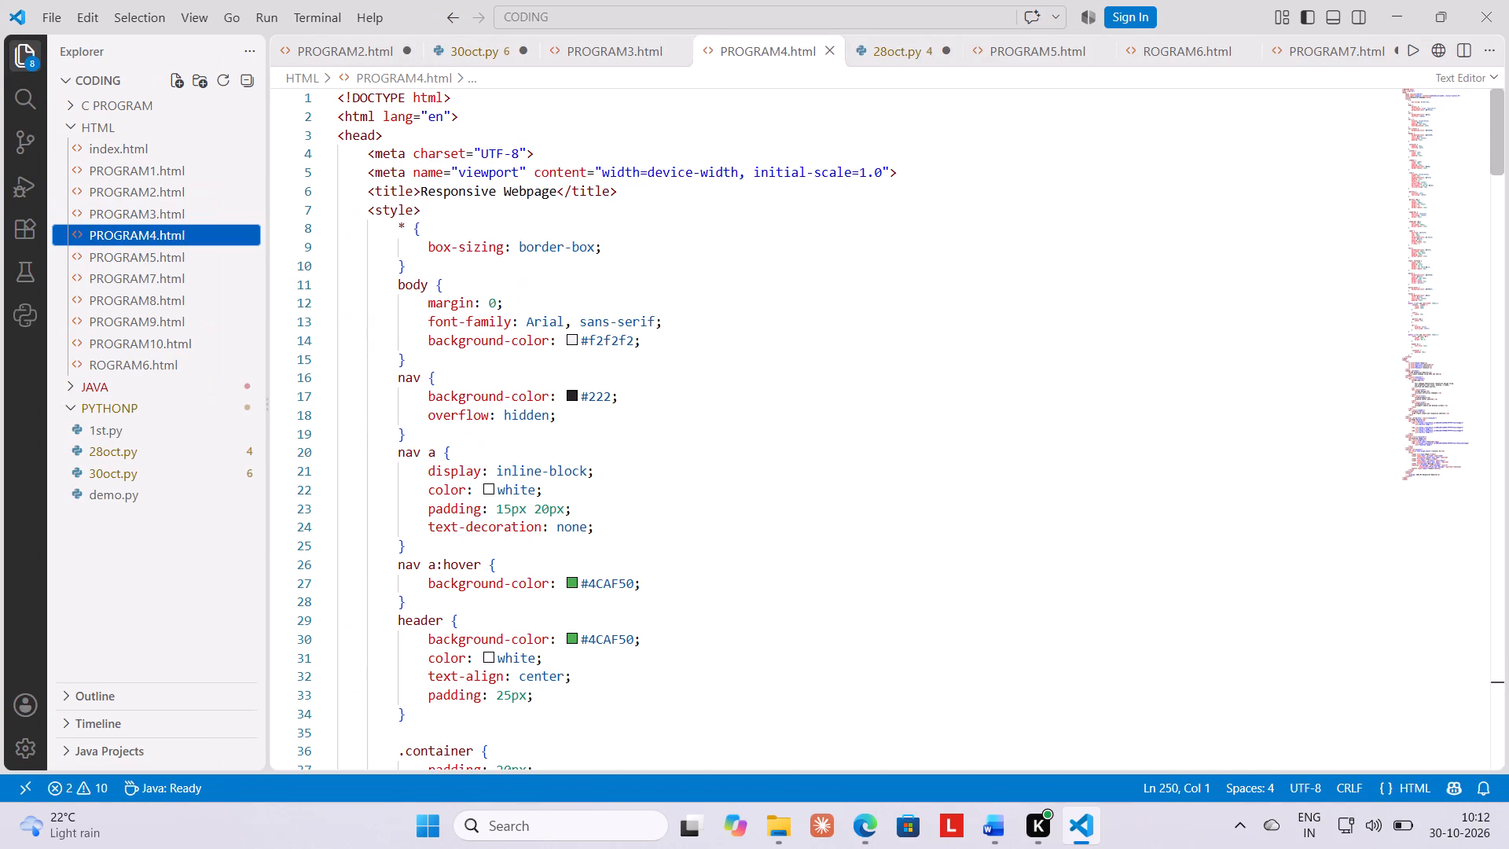
Preview PROGRAM4.html in the default browser, check the page from the header to the contact form, and close the browser.
{"action": "right_click", "coordinate": [933, 453]}
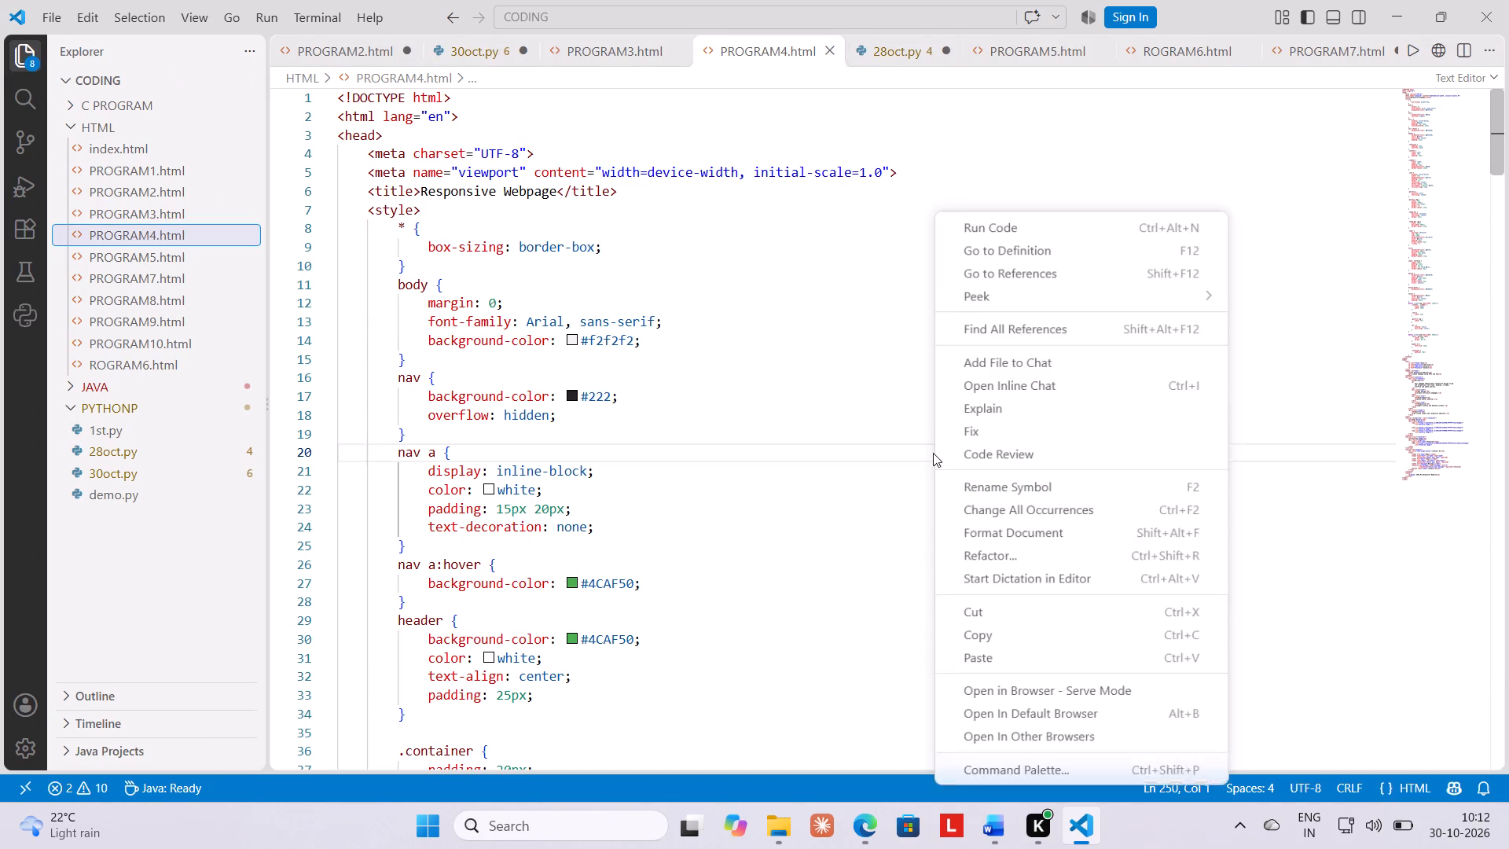
{"action": "left_click", "coordinate": [1141, 724]}
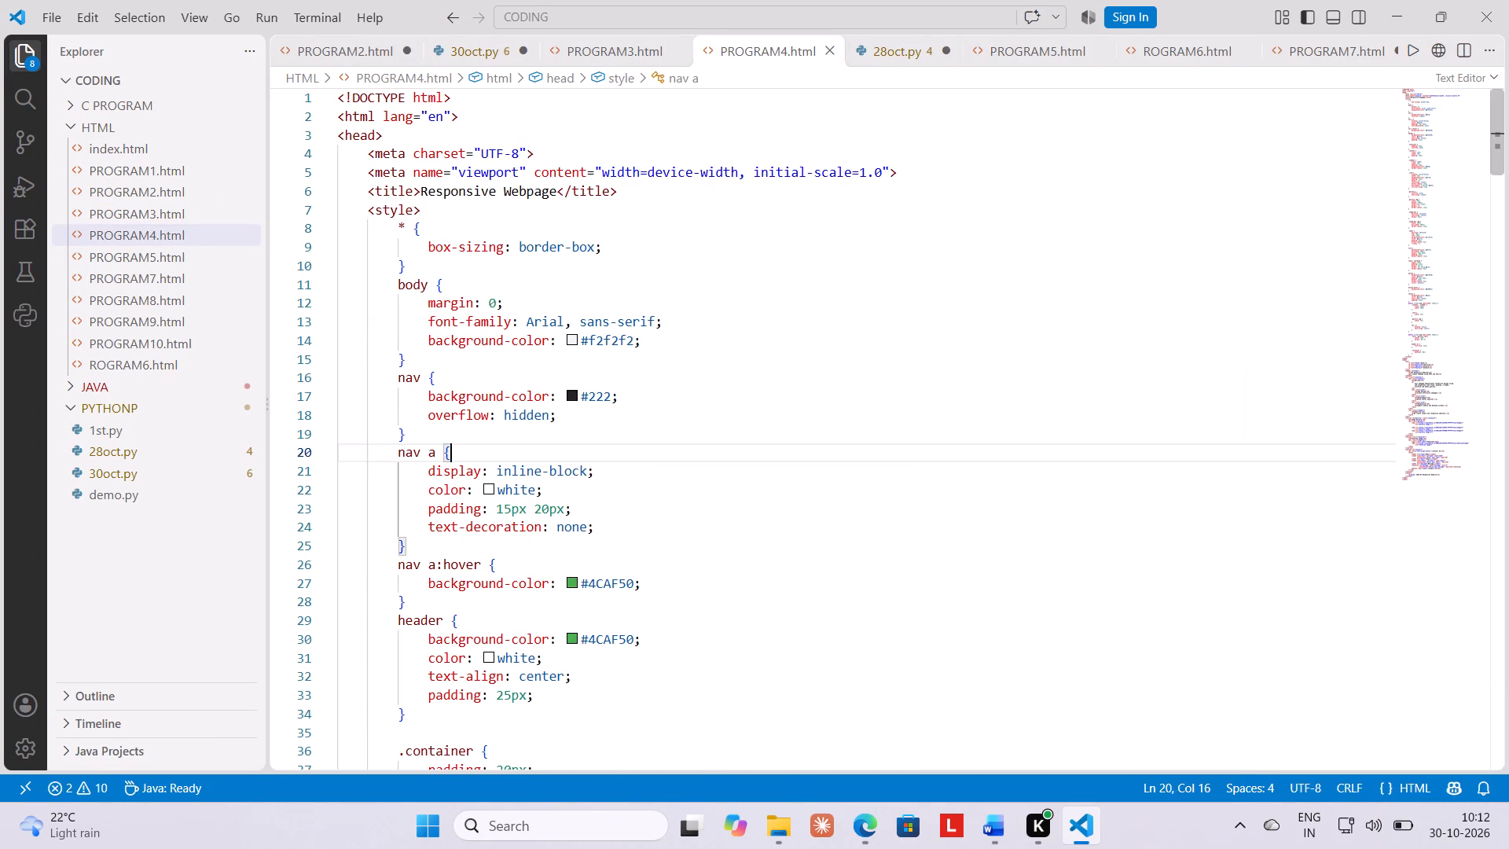
{"action": "scroll", "coordinate": [982, 515], "scroll_direction": "down", "scroll_amount": 5}
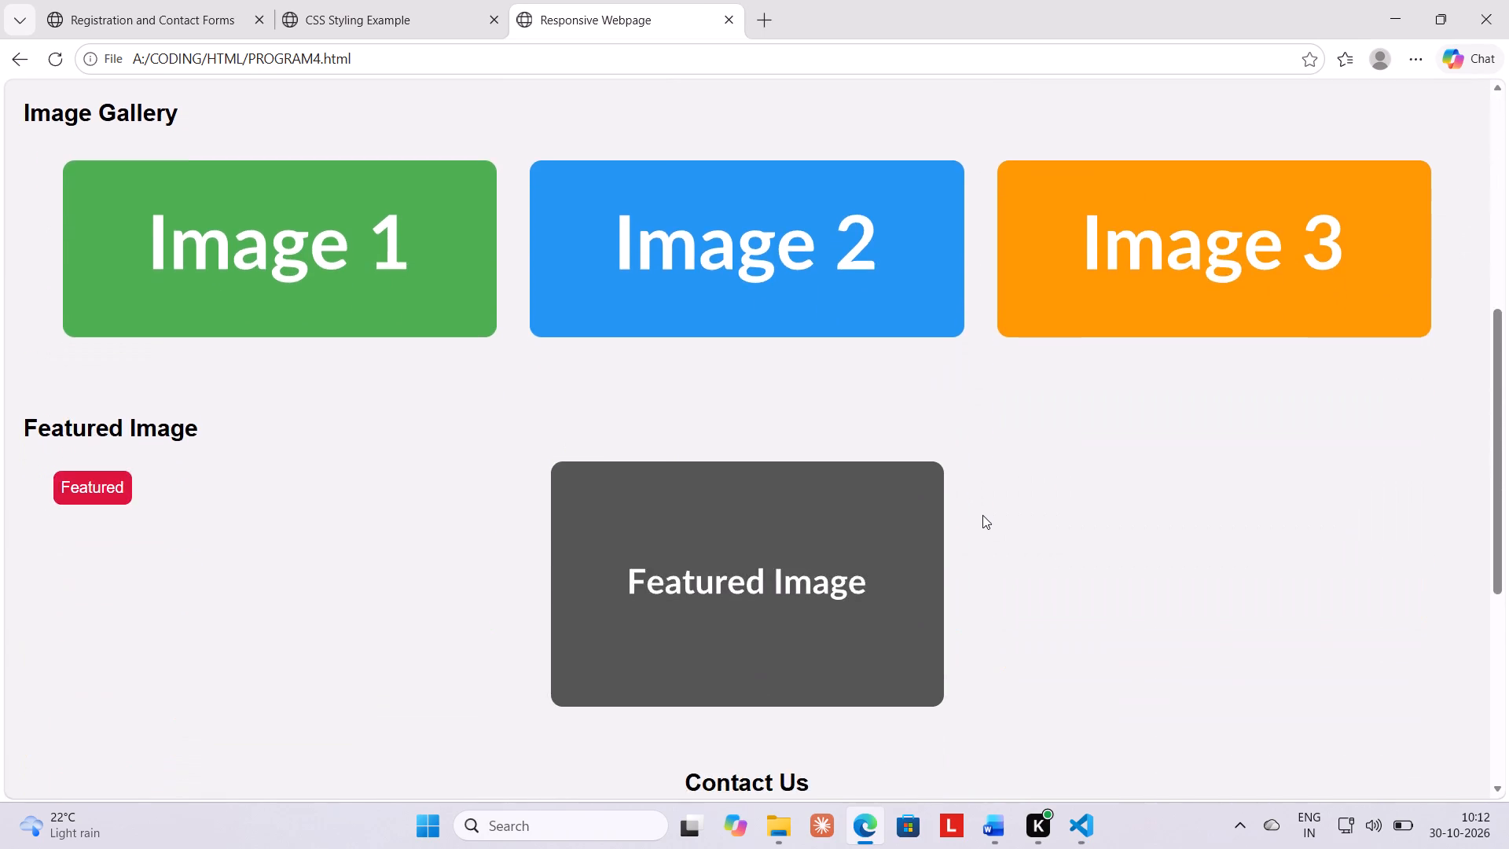
{"action": "scroll", "coordinate": [982, 515], "scroll_direction": "down", "scroll_amount": 4}
{"action": "left_click", "coordinate": [796, 401]}
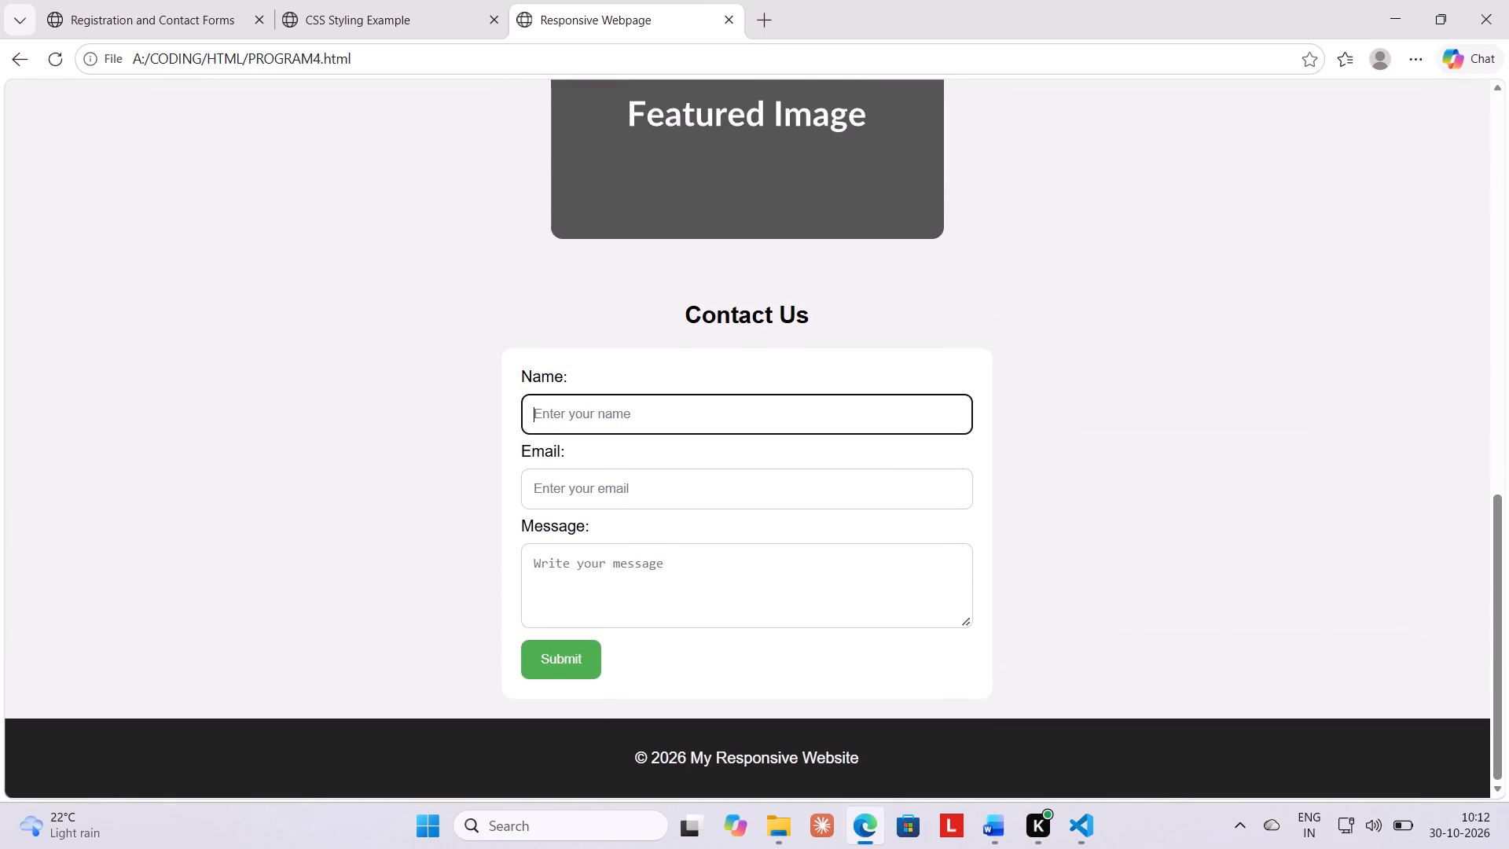
{"action": "scroll", "coordinate": [796, 401], "scroll_direction": "up", "scroll_amount": 7}
{"action": "left_click", "coordinate": [535, 443]}
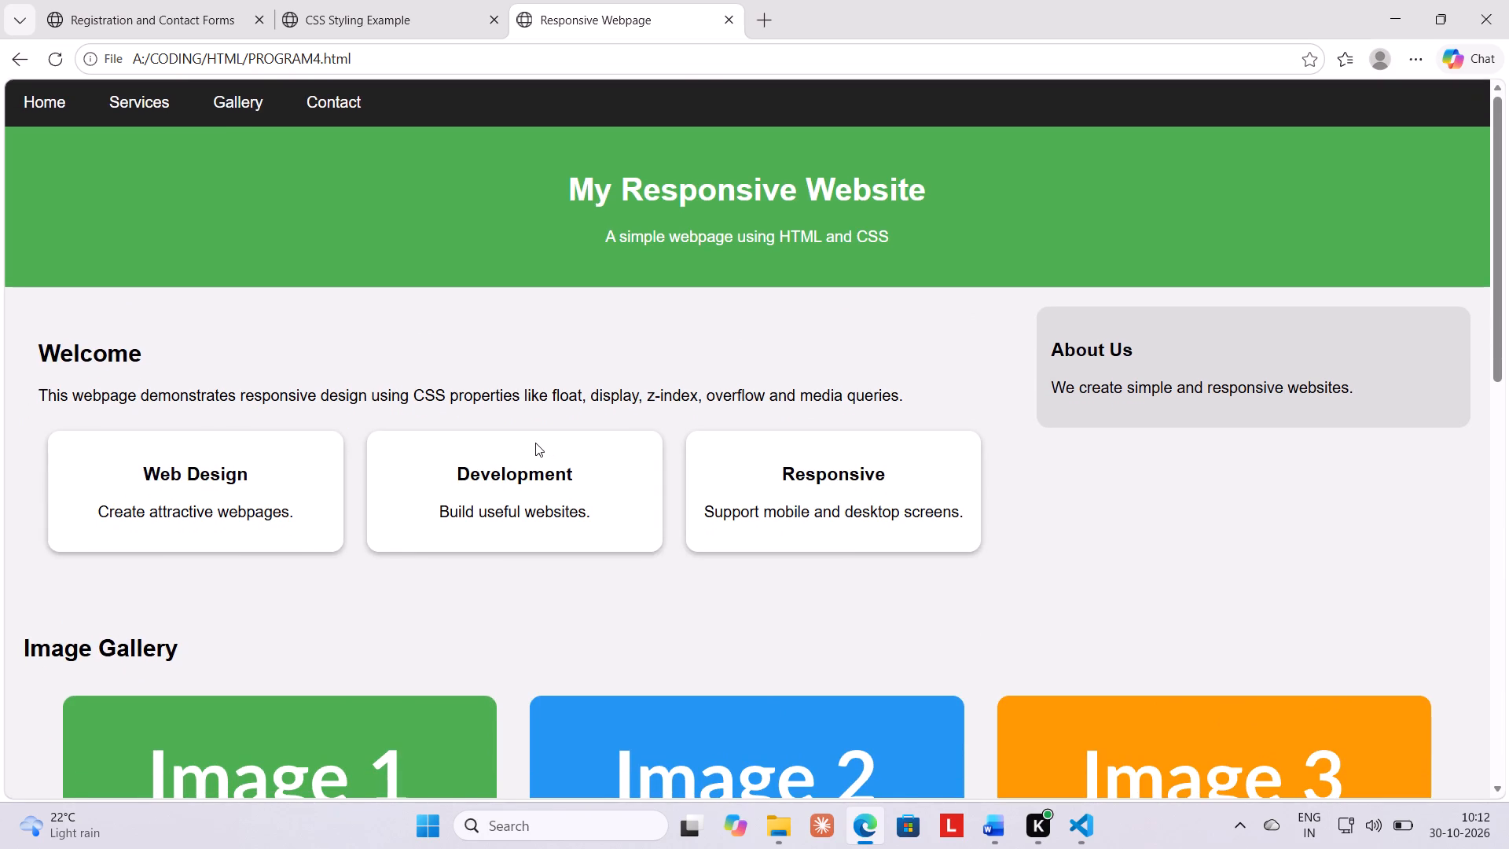
{"action": "left_click", "coordinate": [736, 487]}
{"action": "left_click", "coordinate": [1225, 352]}
{"action": "scroll", "coordinate": [1225, 352], "scroll_direction": "down", "scroll_amount": 6}
{"action": "left_click", "coordinate": [1508, 0]}
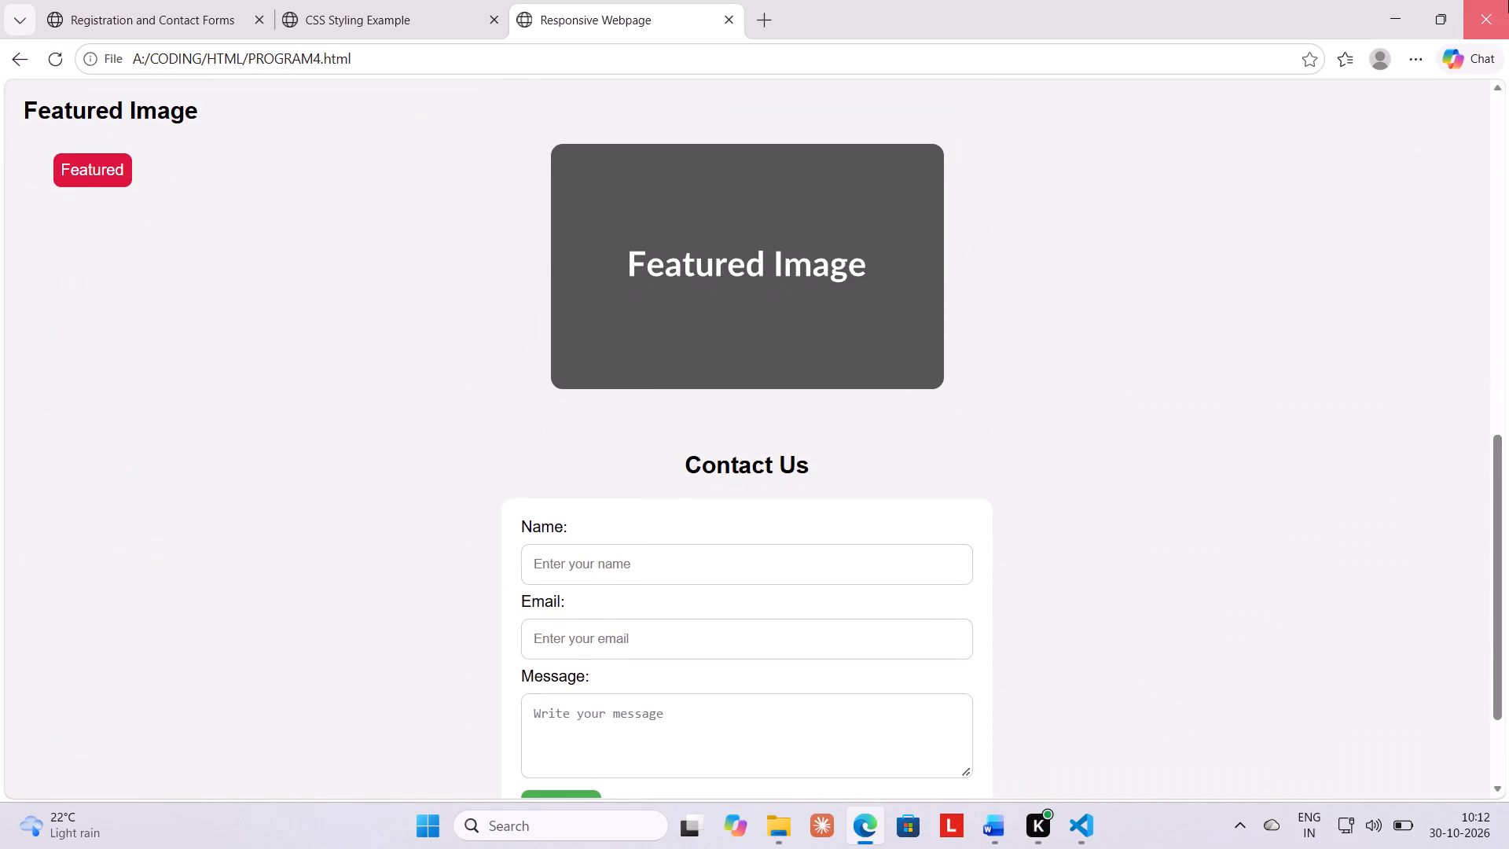
Save two full-screen screenshots of the PROGRAM4.html code, one showing lines 1 to 36 and one showing lines 35 to 67.
{"action": "scroll", "coordinate": [606, 440], "scroll_direction": "up", "scroll_amount": 2}
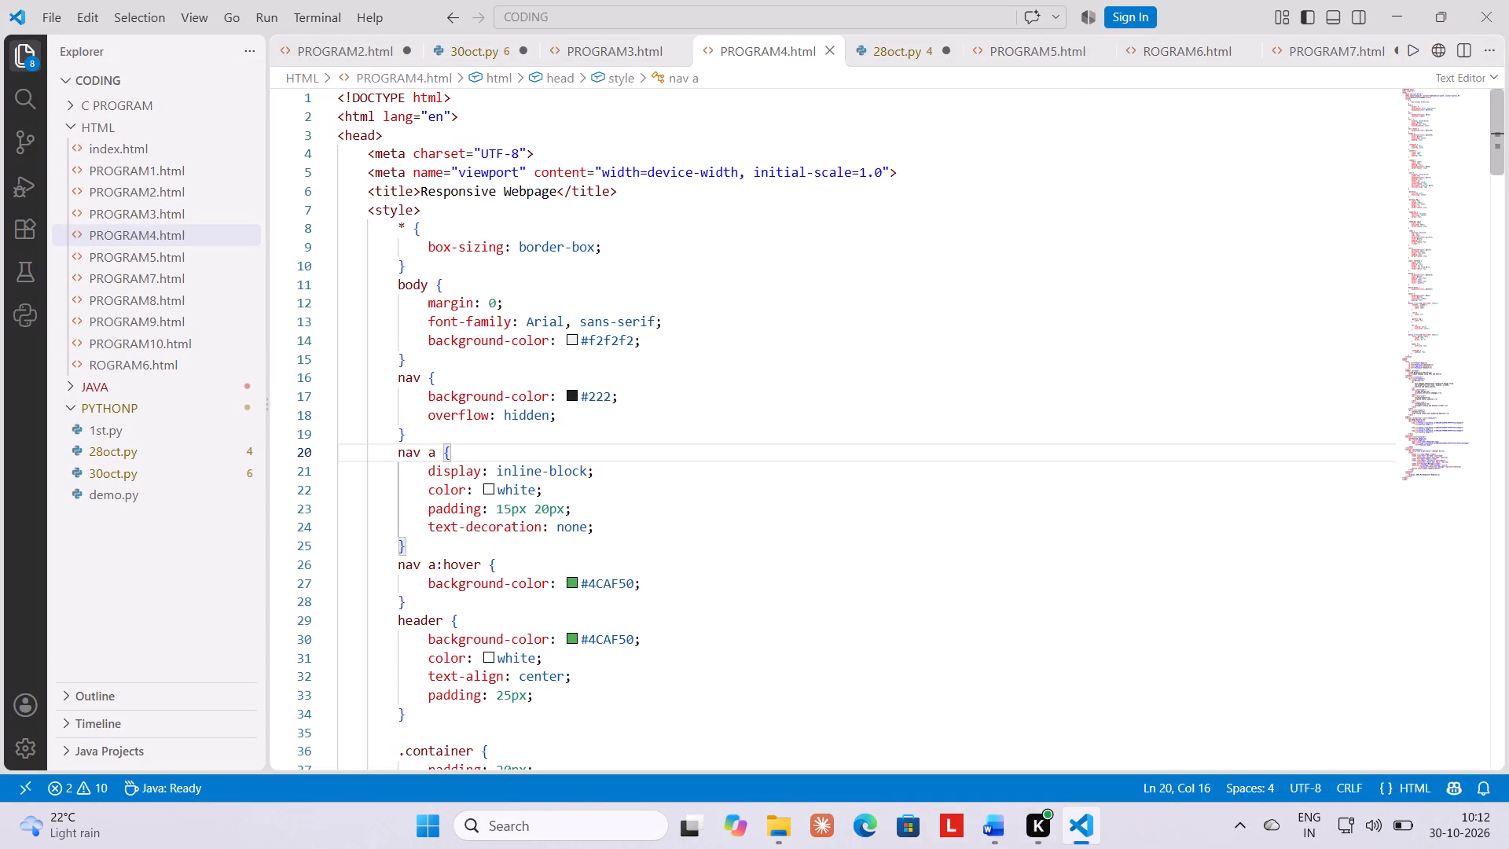
{"action": "scroll", "coordinate": [606, 440], "scroll_direction": "up", "scroll_amount": 2}
{"action": "key", "text": "super+Print"}
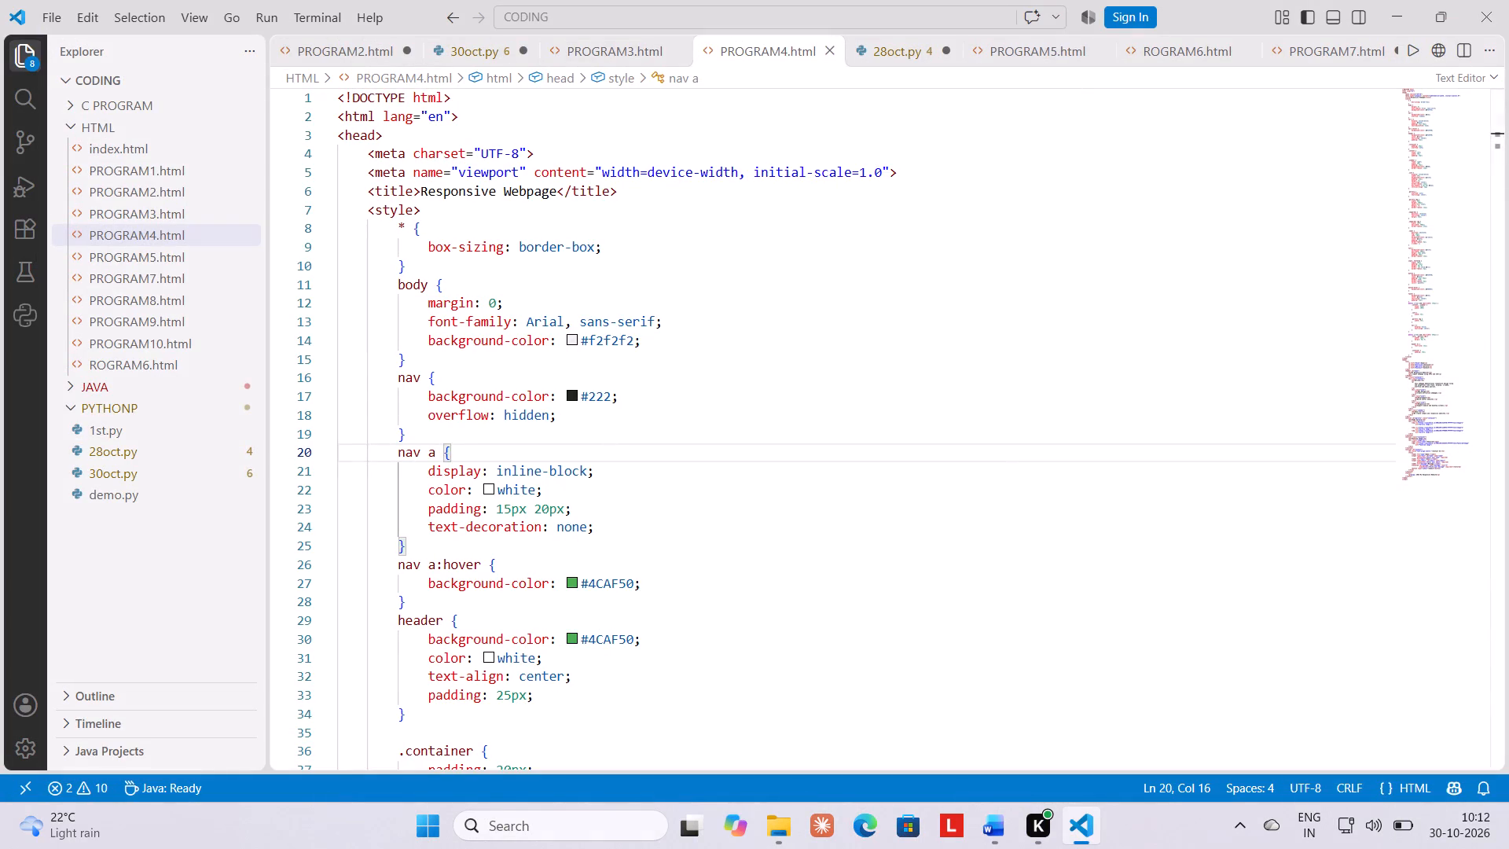
{"action": "scroll", "coordinate": [606, 440], "scroll_direction": "down", "scroll_amount": 2}
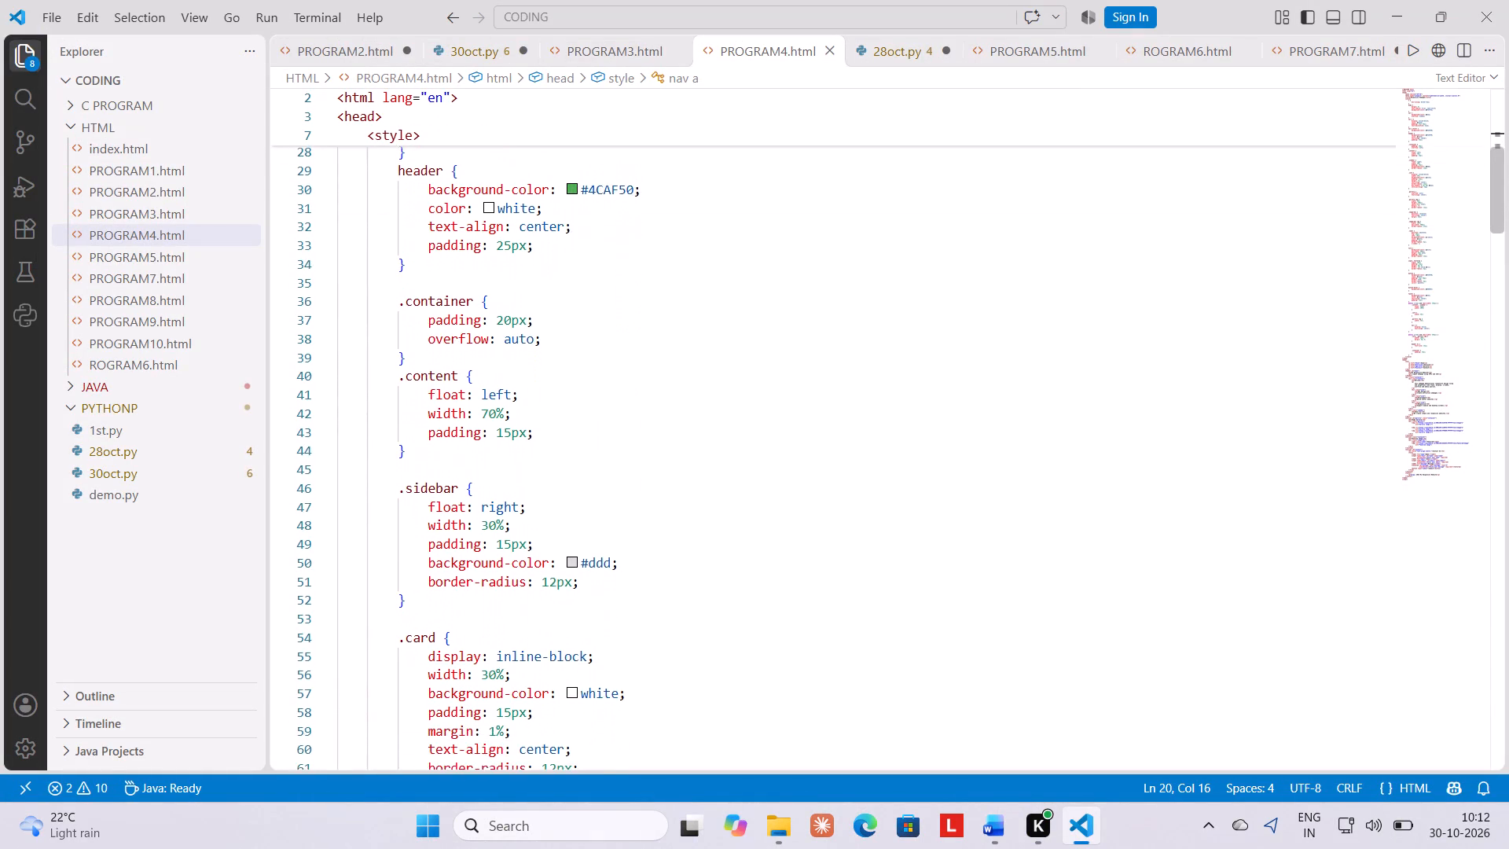
{"action": "scroll", "coordinate": [606, 440], "scroll_direction": "down", "scroll_amount": 3}
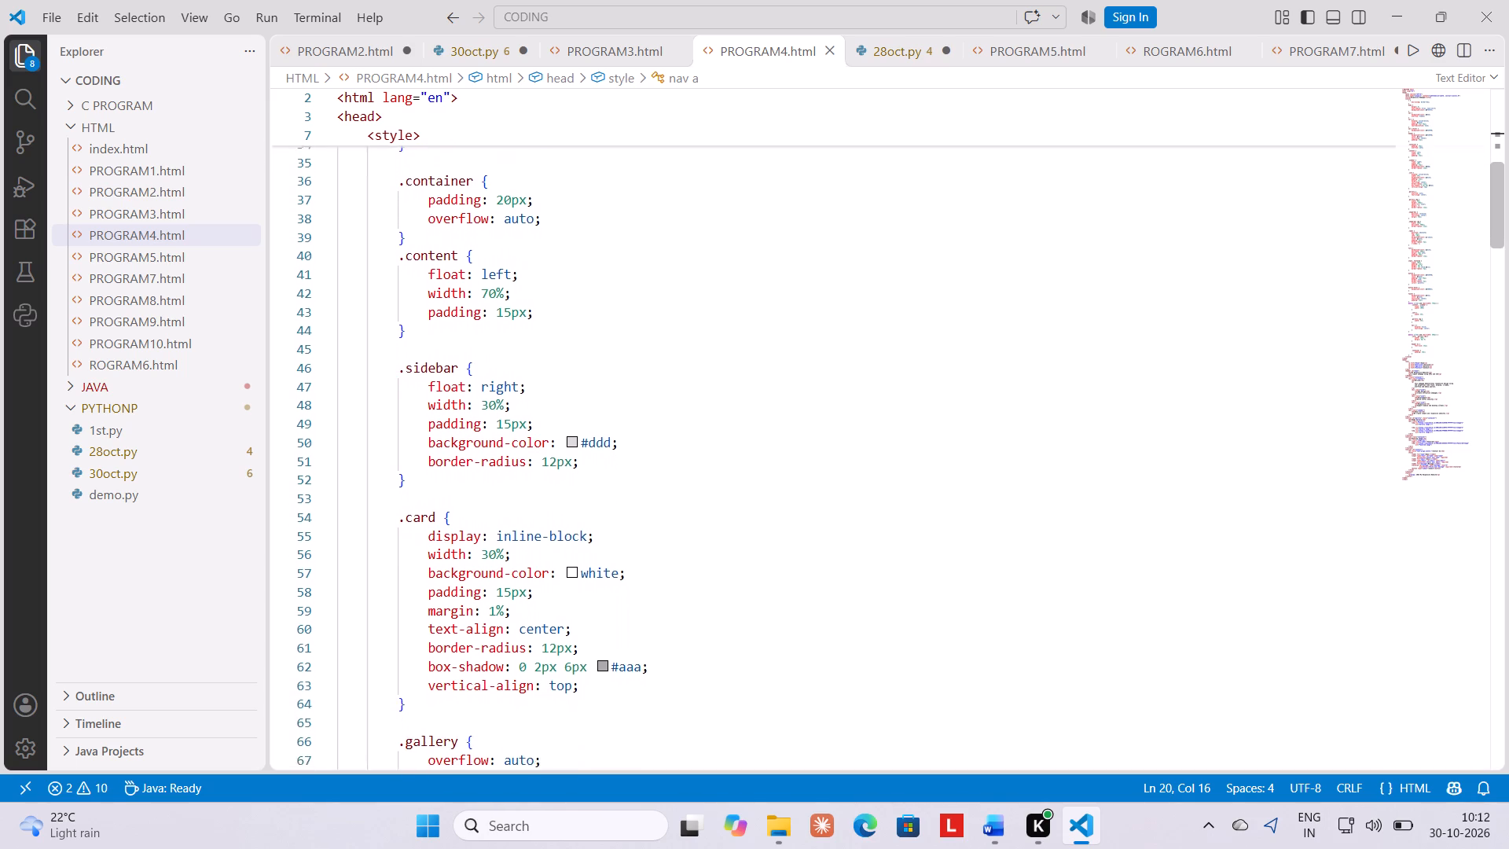
{"action": "scroll", "coordinate": [606, 440], "scroll_direction": "down", "scroll_amount": 3}
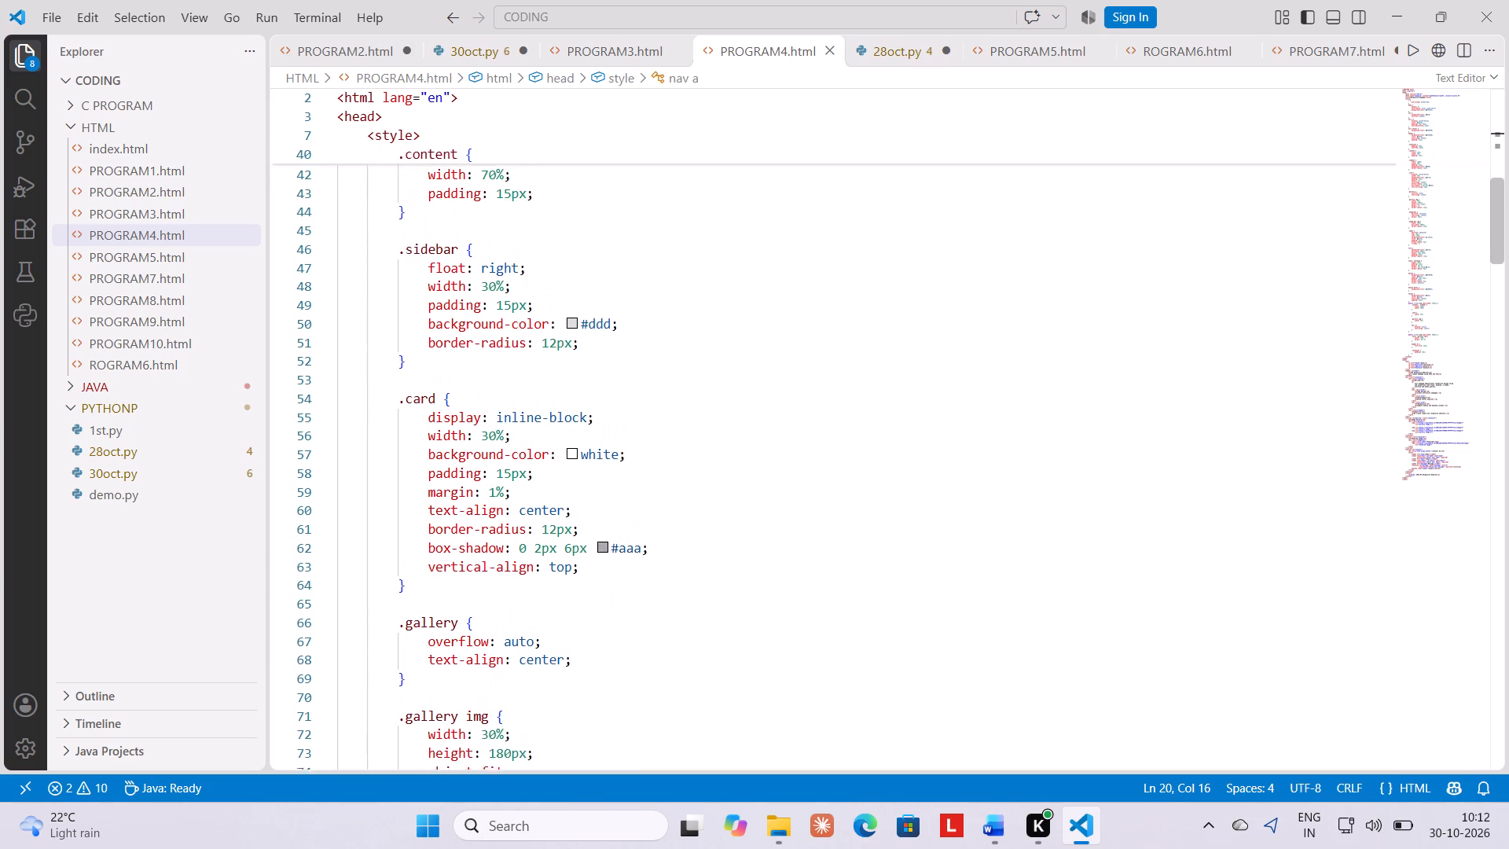
{"action": "scroll", "coordinate": [606, 440], "scroll_direction": "down", "scroll_amount": 1}
{"action": "scroll", "coordinate": [606, 440], "scroll_direction": "up", "scroll_amount": 1}
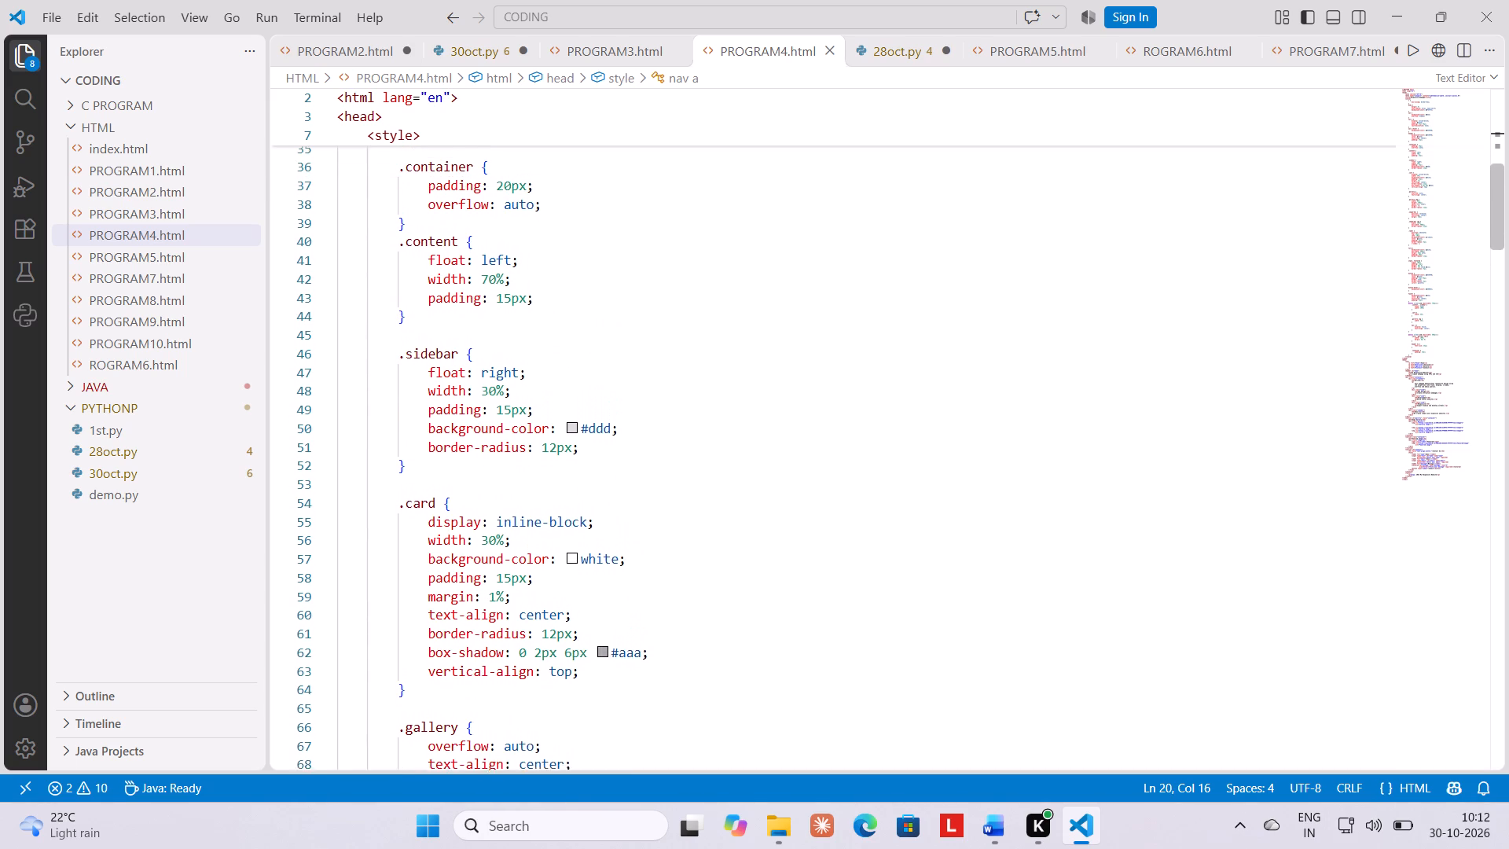
{"action": "scroll", "coordinate": [606, 440], "scroll_direction": "up", "scroll_amount": 1}
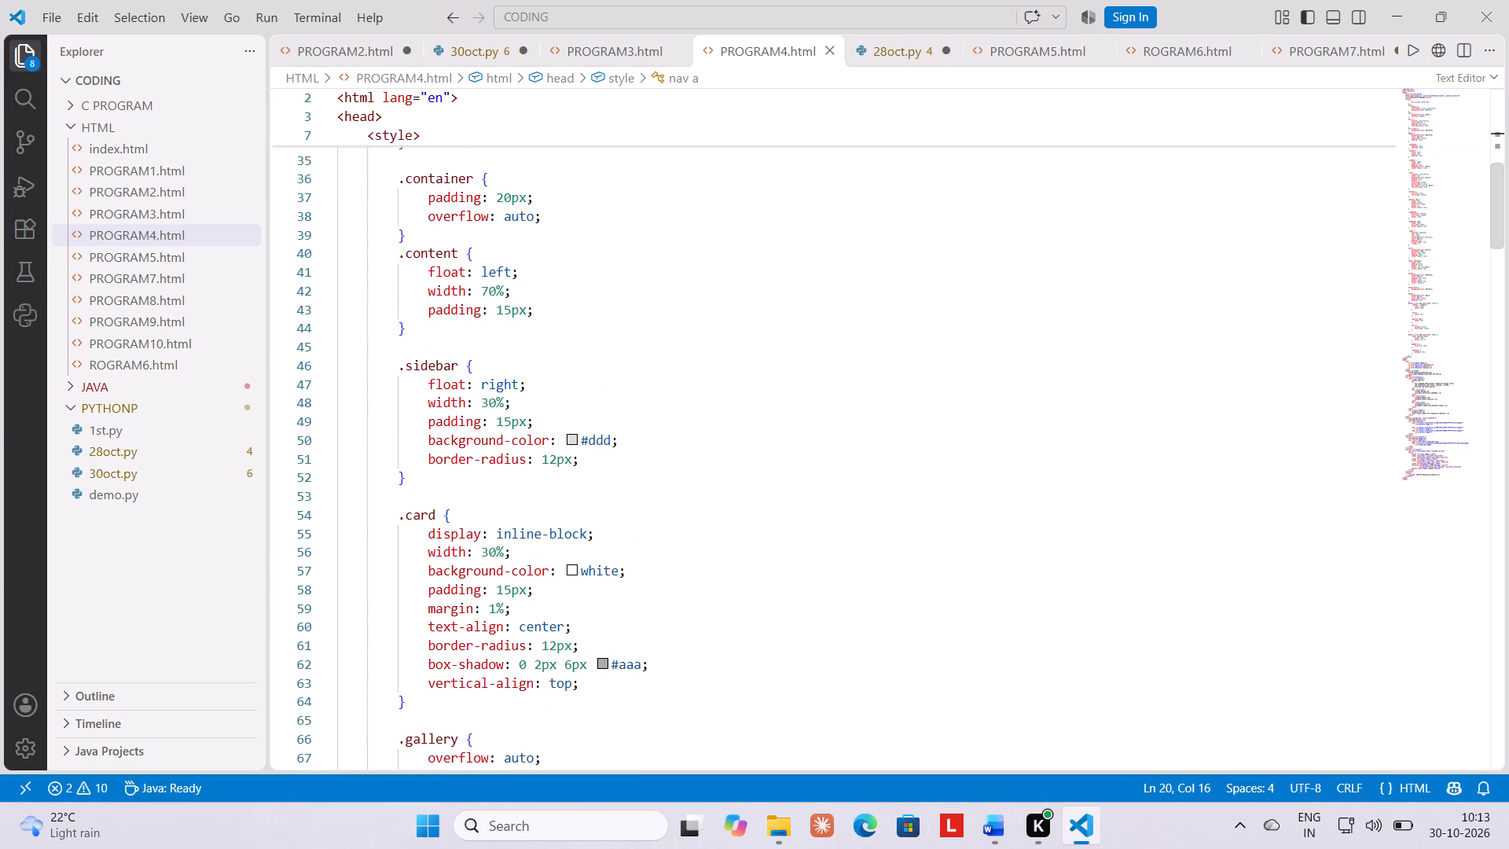
{"action": "key", "text": "super+Print"}
Save two more full-screen screenshots of the PROGRAM4.html code, showing lines 67 to 98 and lines 98 to 129.
{"action": "scroll", "coordinate": [606, 440], "scroll_direction": "down", "scroll_amount": 3}
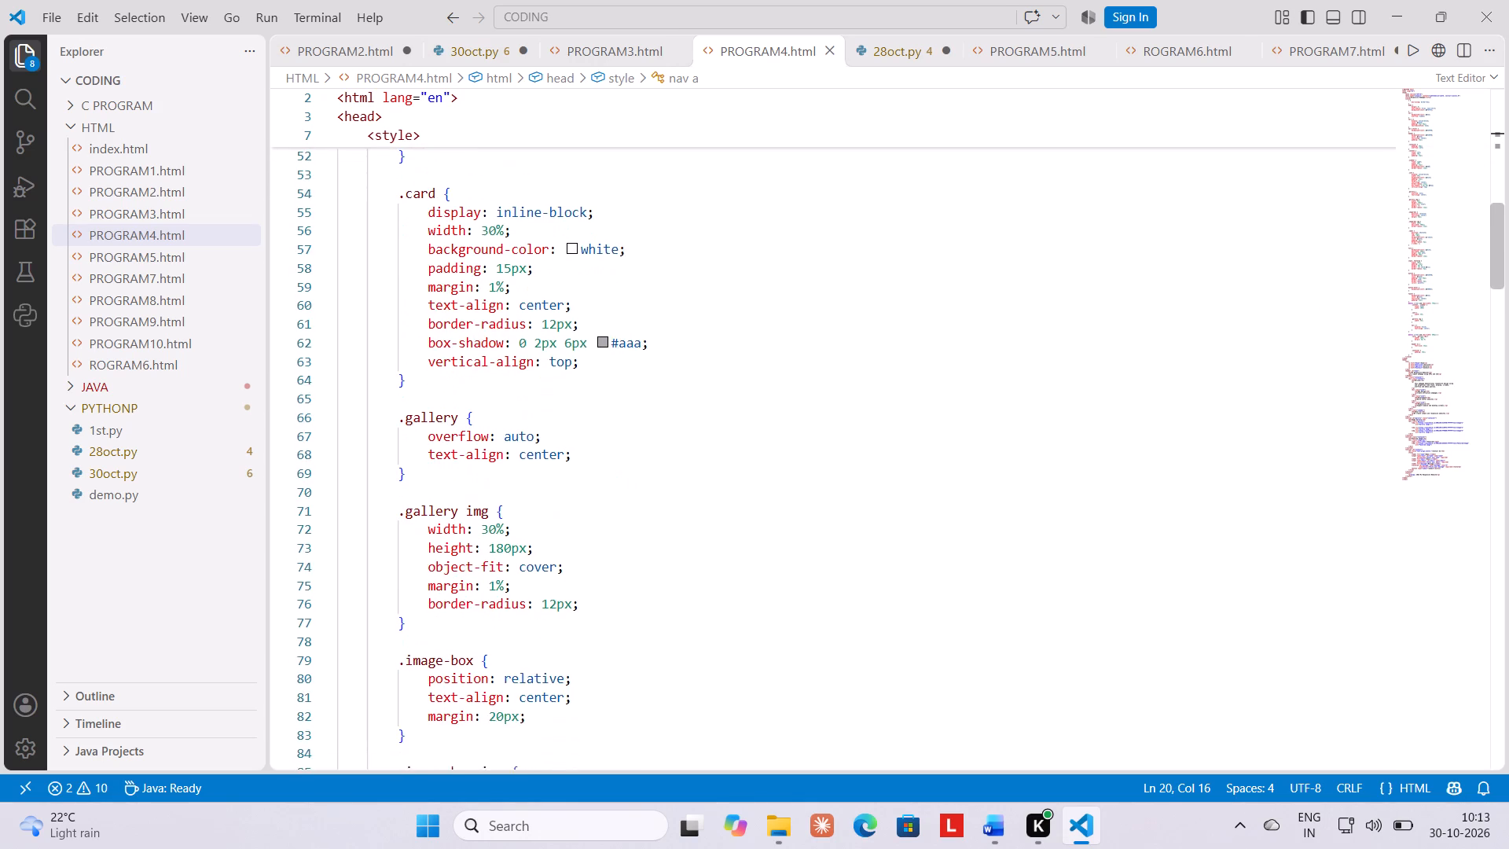
{"action": "scroll", "coordinate": [606, 440], "scroll_direction": "down", "scroll_amount": 4}
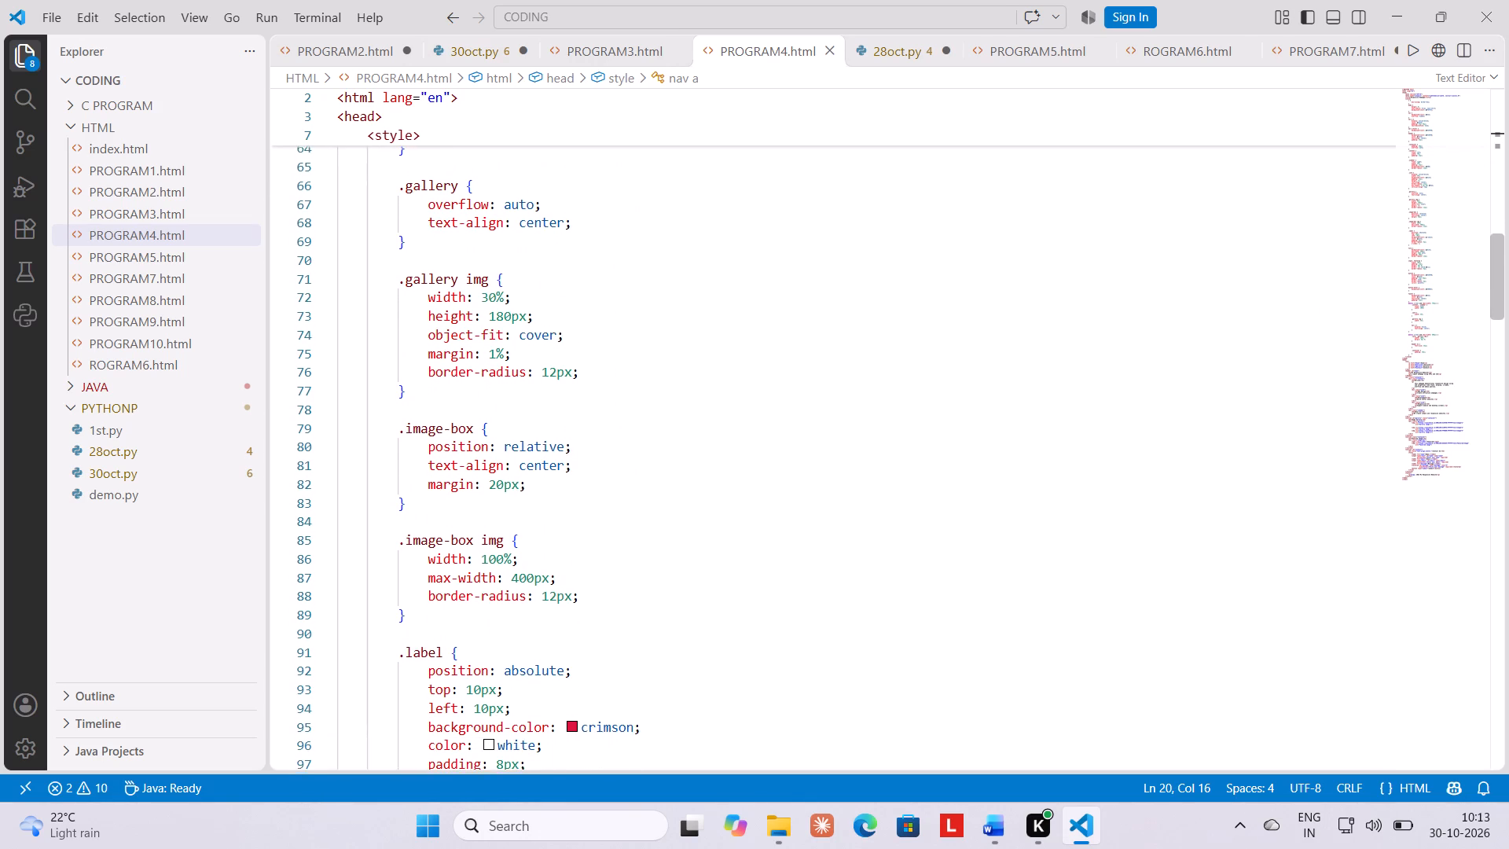
{"action": "scroll", "coordinate": [606, 440], "scroll_direction": "down", "scroll_amount": 4}
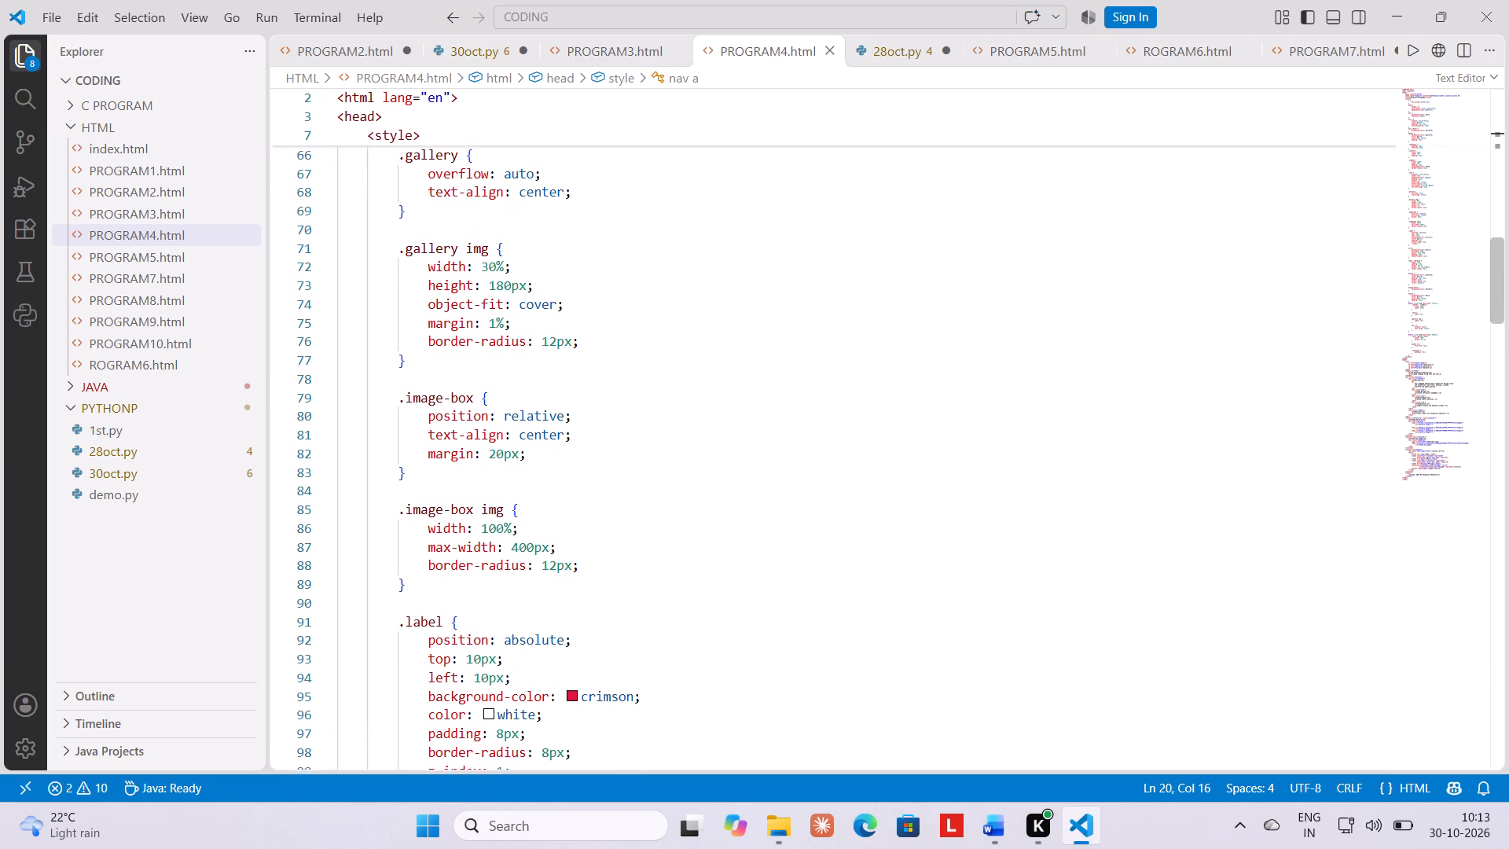
{"action": "scroll", "coordinate": [606, 440], "scroll_direction": "down", "scroll_amount": 2}
{"action": "key", "text": "super+Print"}
{"action": "scroll", "coordinate": [606, 440], "scroll_direction": "down", "scroll_amount": 1}
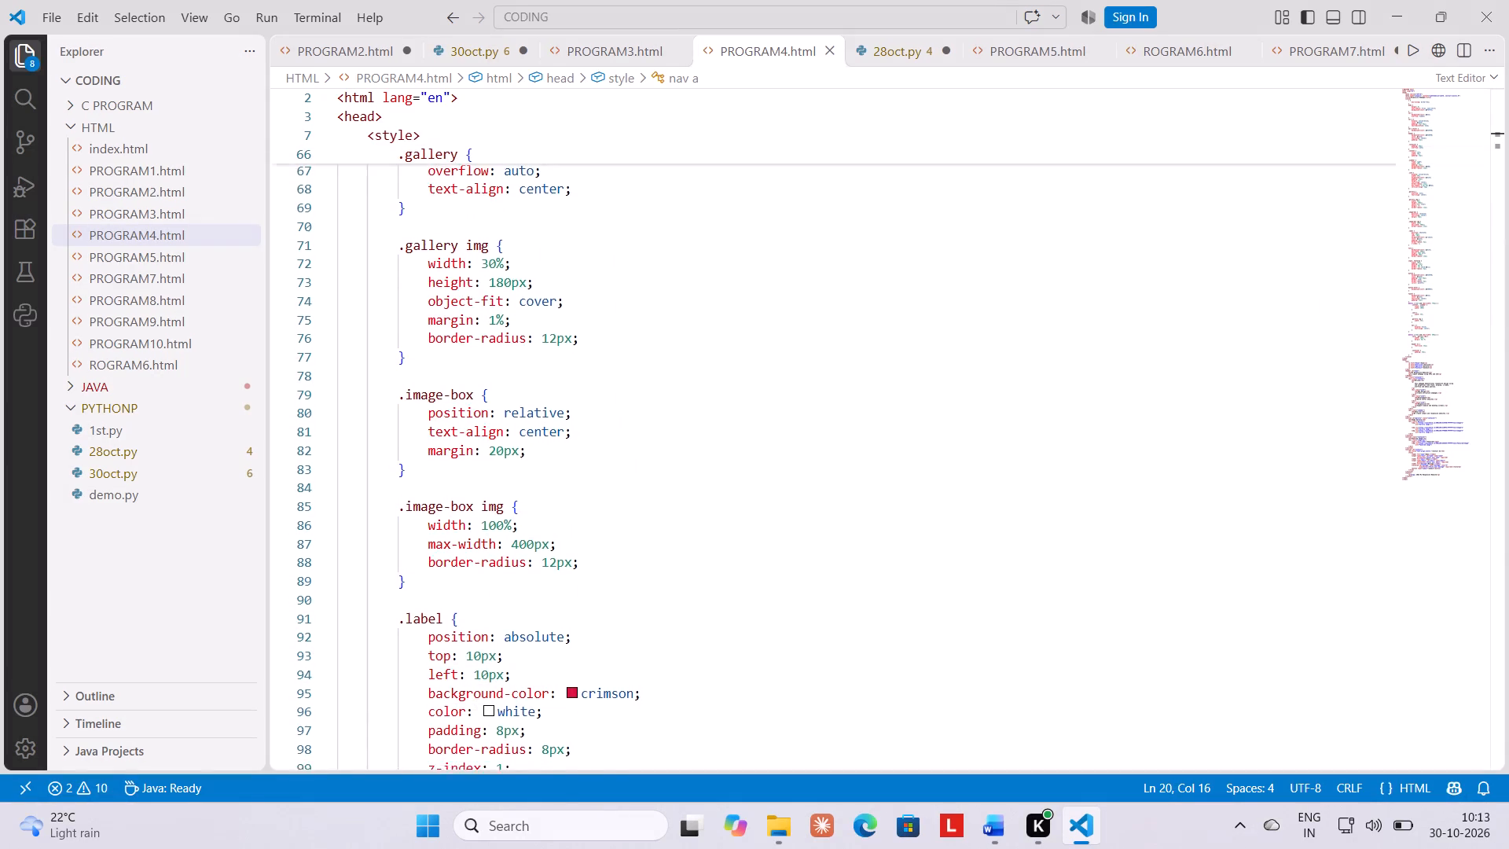
{"action": "scroll", "coordinate": [606, 440], "scroll_direction": "down", "scroll_amount": 7}
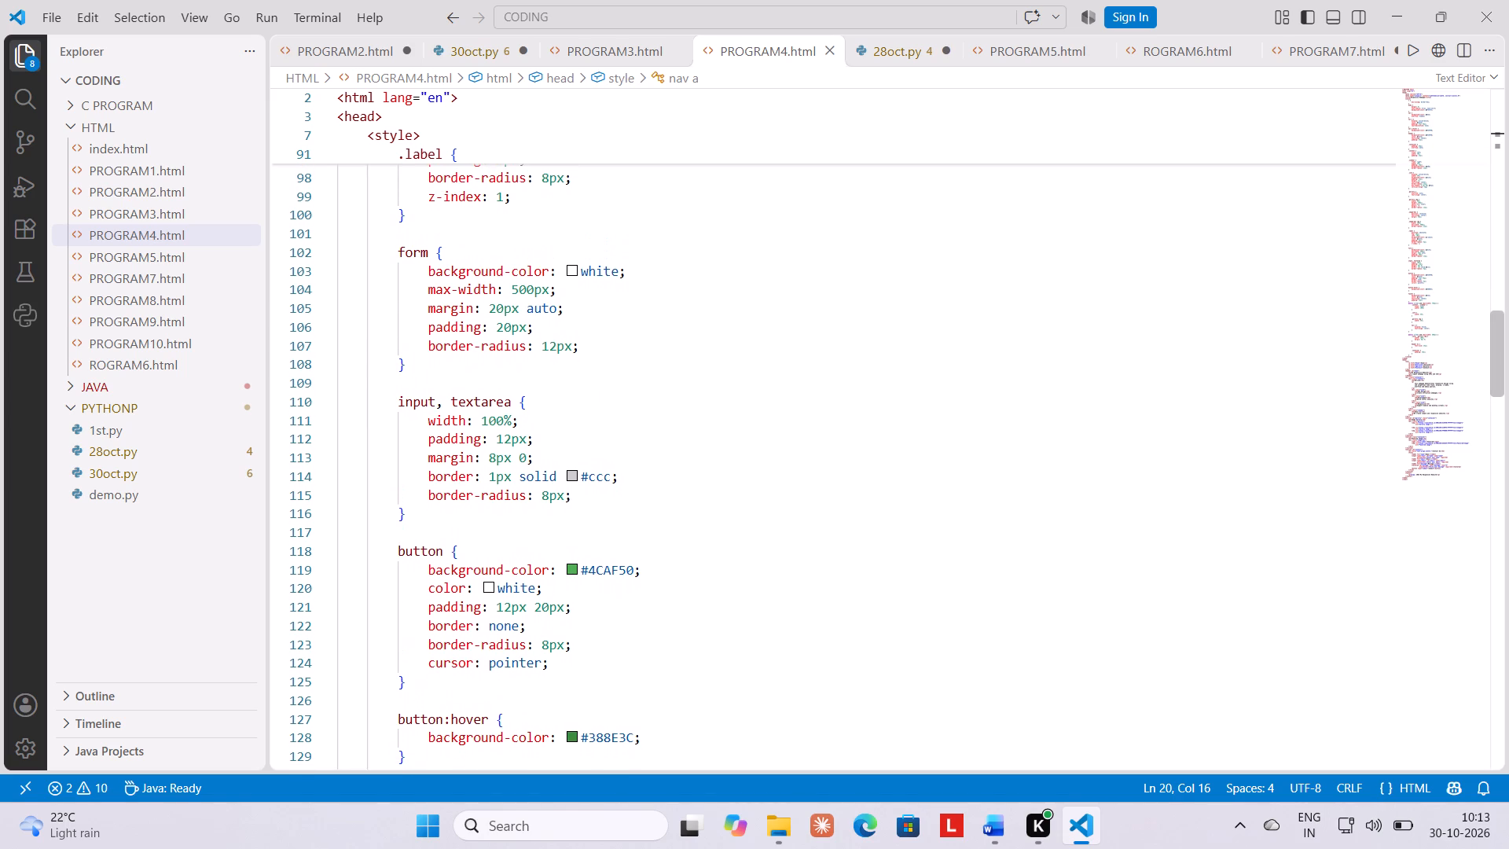
{"action": "key", "text": "super+Print"}
Save full-screen screenshots of the PROGRAM4.html code showing lines 129 to 160 and lines 160 to 190.
{"action": "scroll", "coordinate": [606, 440], "scroll_direction": "down", "scroll_amount": 3}
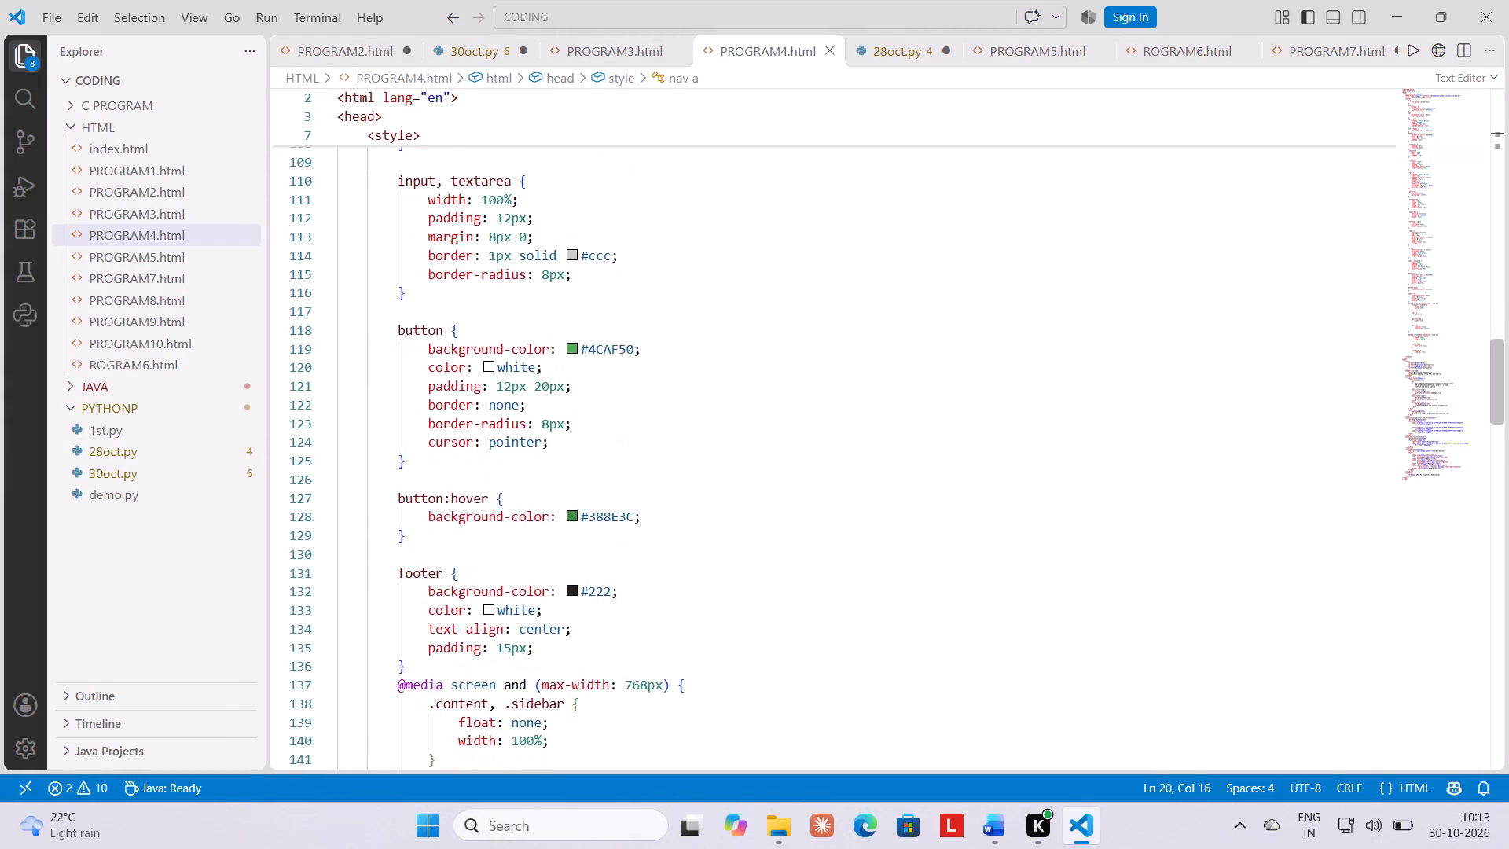
{"action": "scroll", "coordinate": [606, 440], "scroll_direction": "down", "scroll_amount": 5}
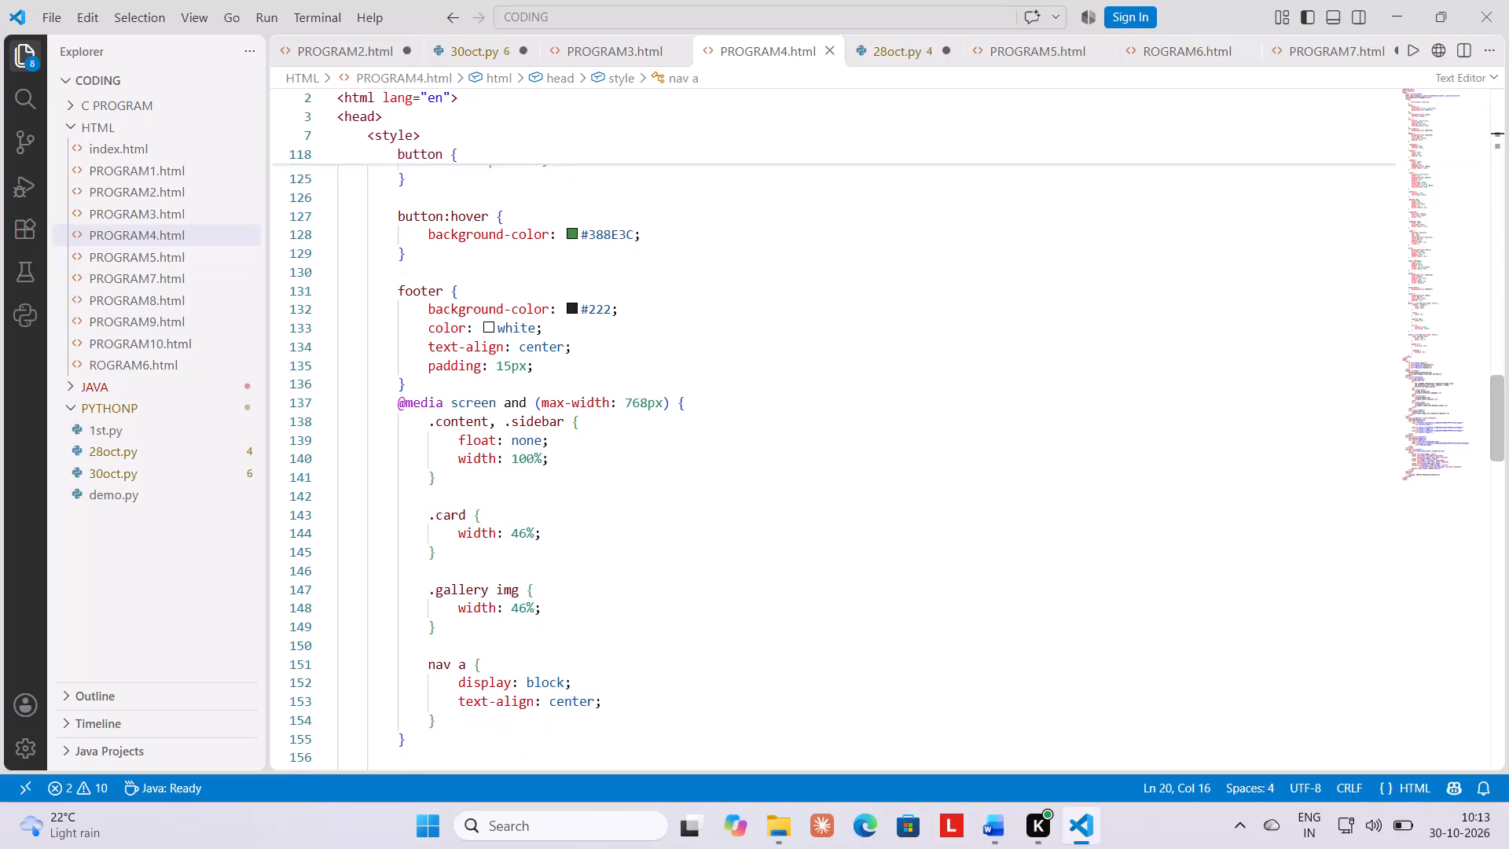
{"action": "scroll", "coordinate": [606, 440], "scroll_direction": "down", "scroll_amount": 5}
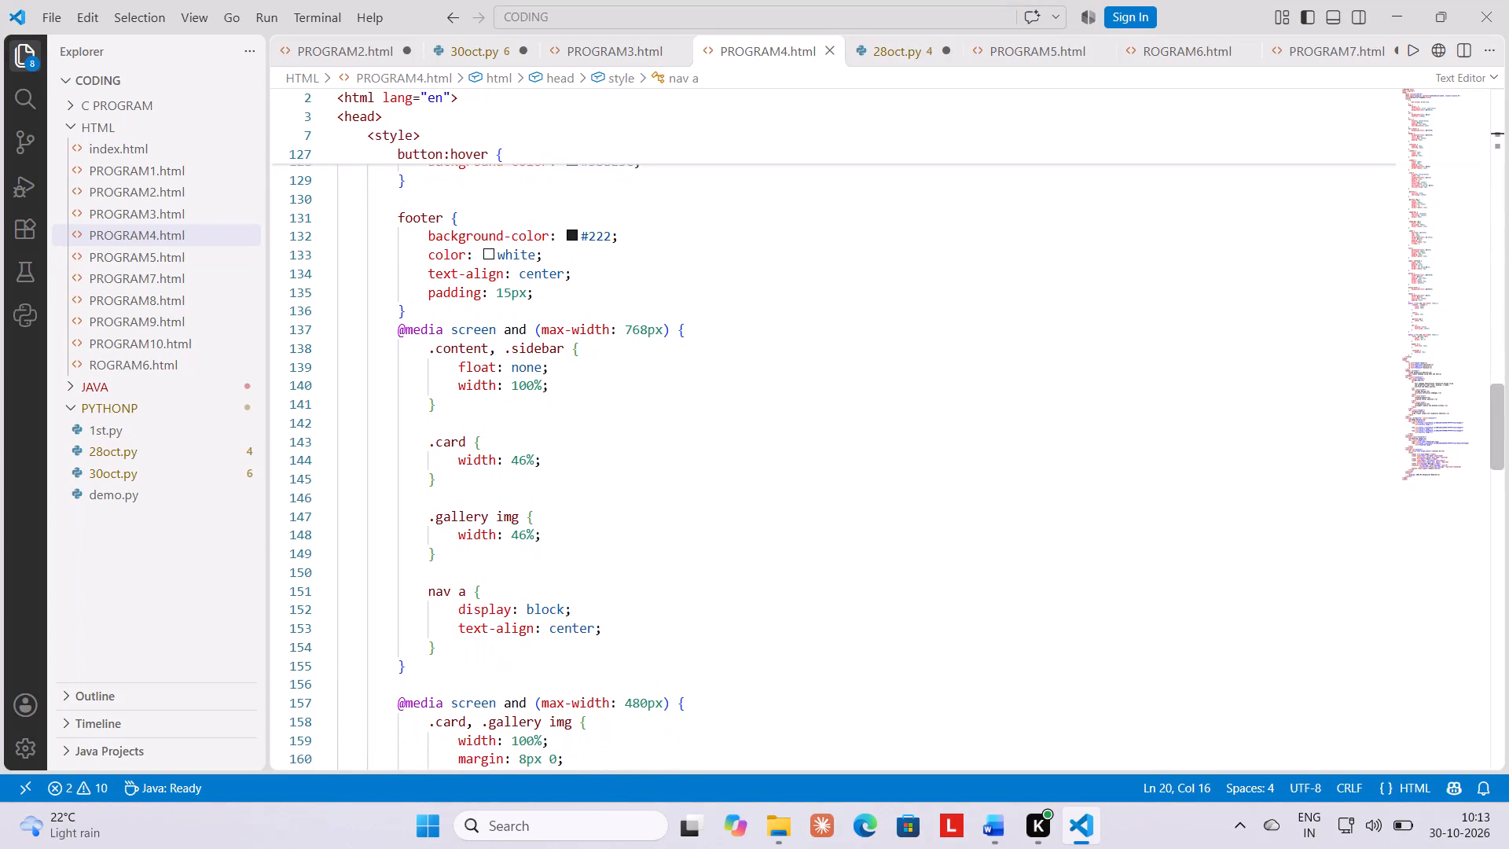
{"action": "scroll", "coordinate": [606, 440], "scroll_direction": "down", "scroll_amount": 2}
{"action": "key", "text": "super+Print"}
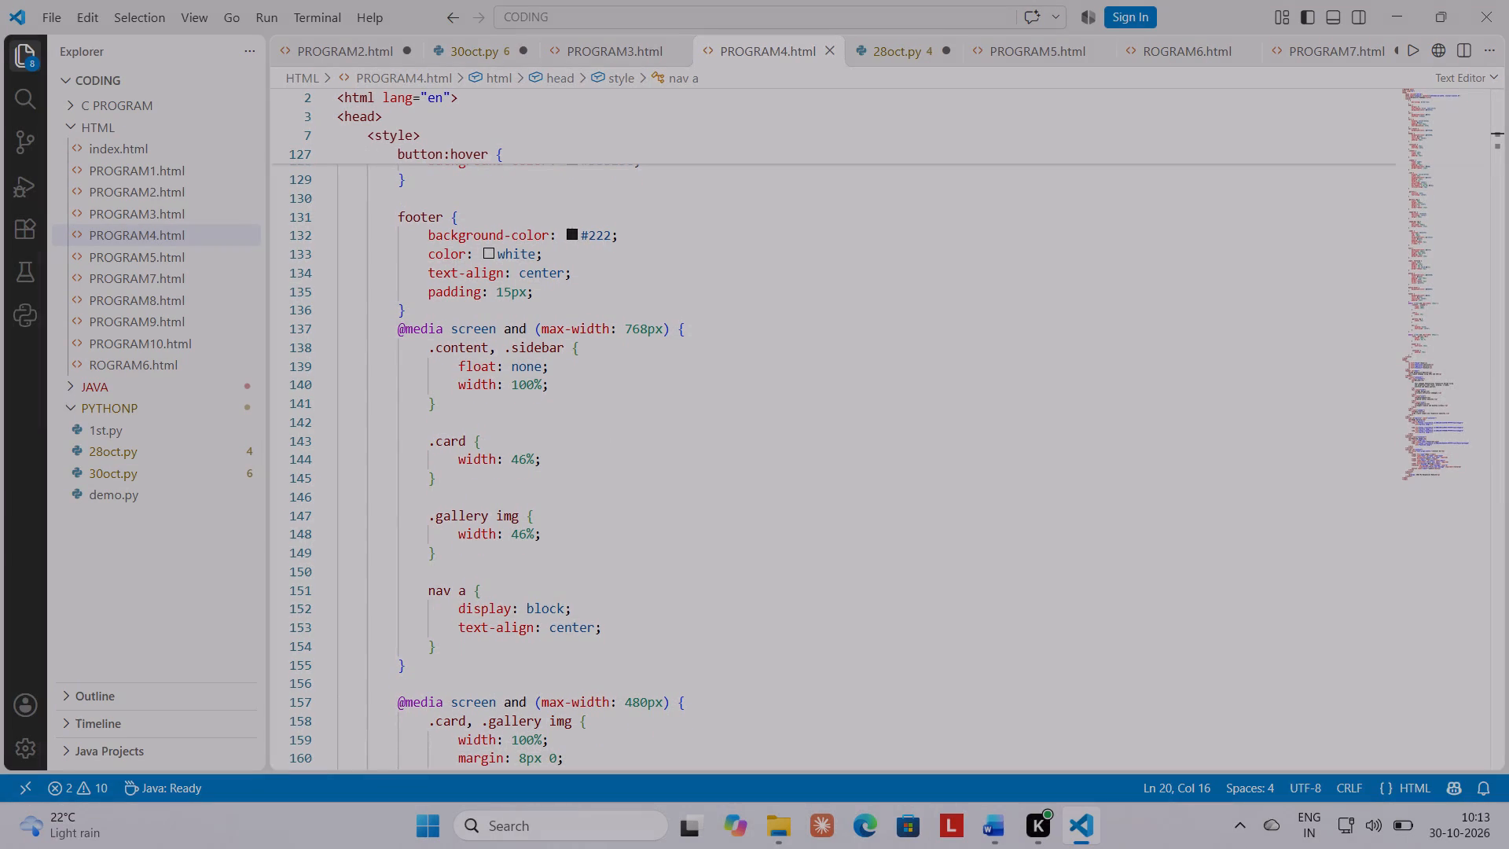
{"action": "scroll", "coordinate": [606, 440], "scroll_direction": "down", "scroll_amount": 4}
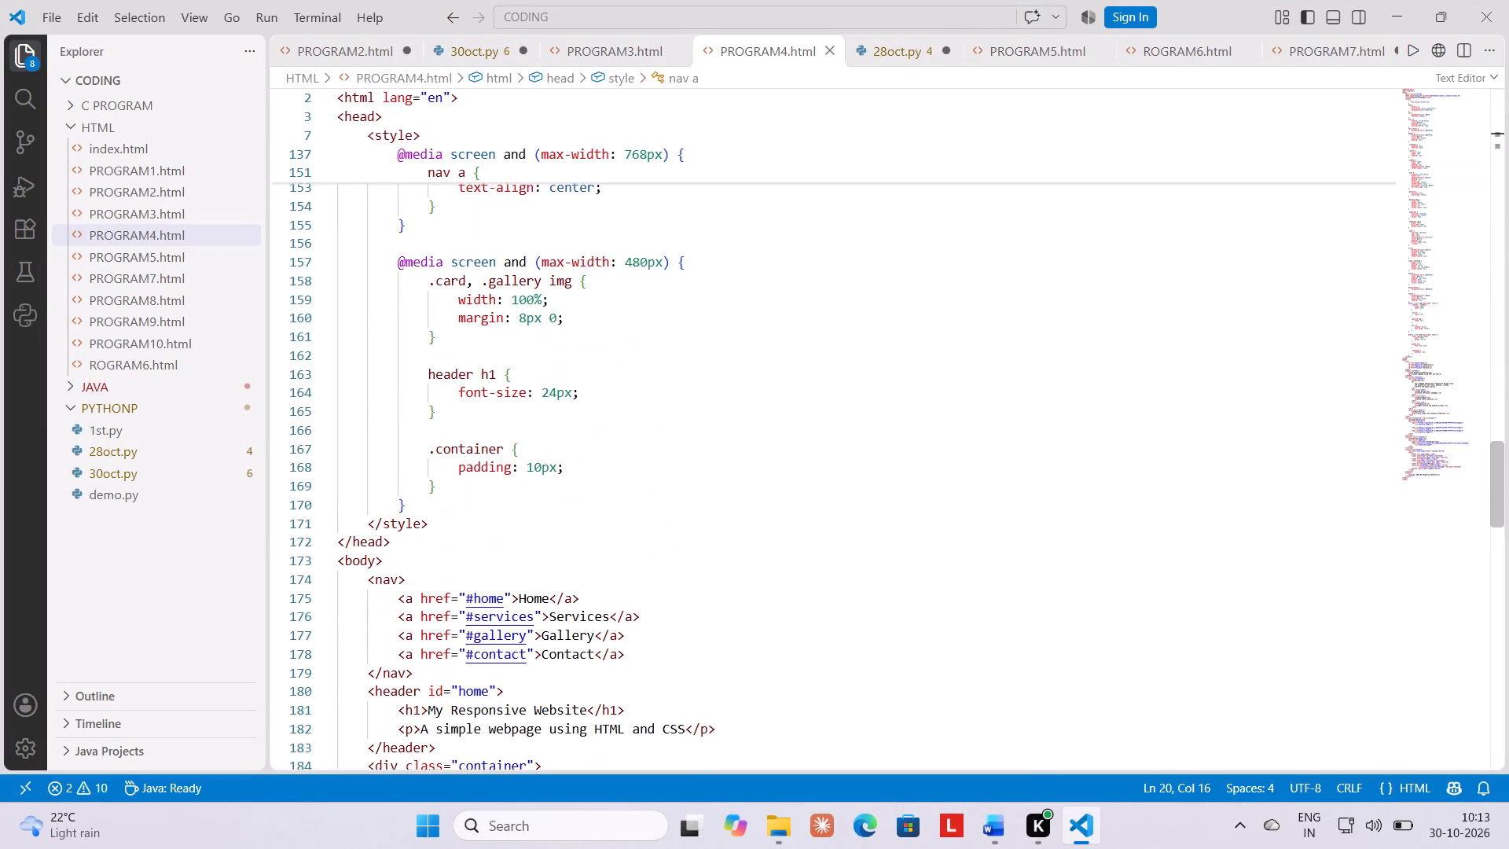
{"action": "scroll", "coordinate": [606, 440], "scroll_direction": "down", "scroll_amount": 5}
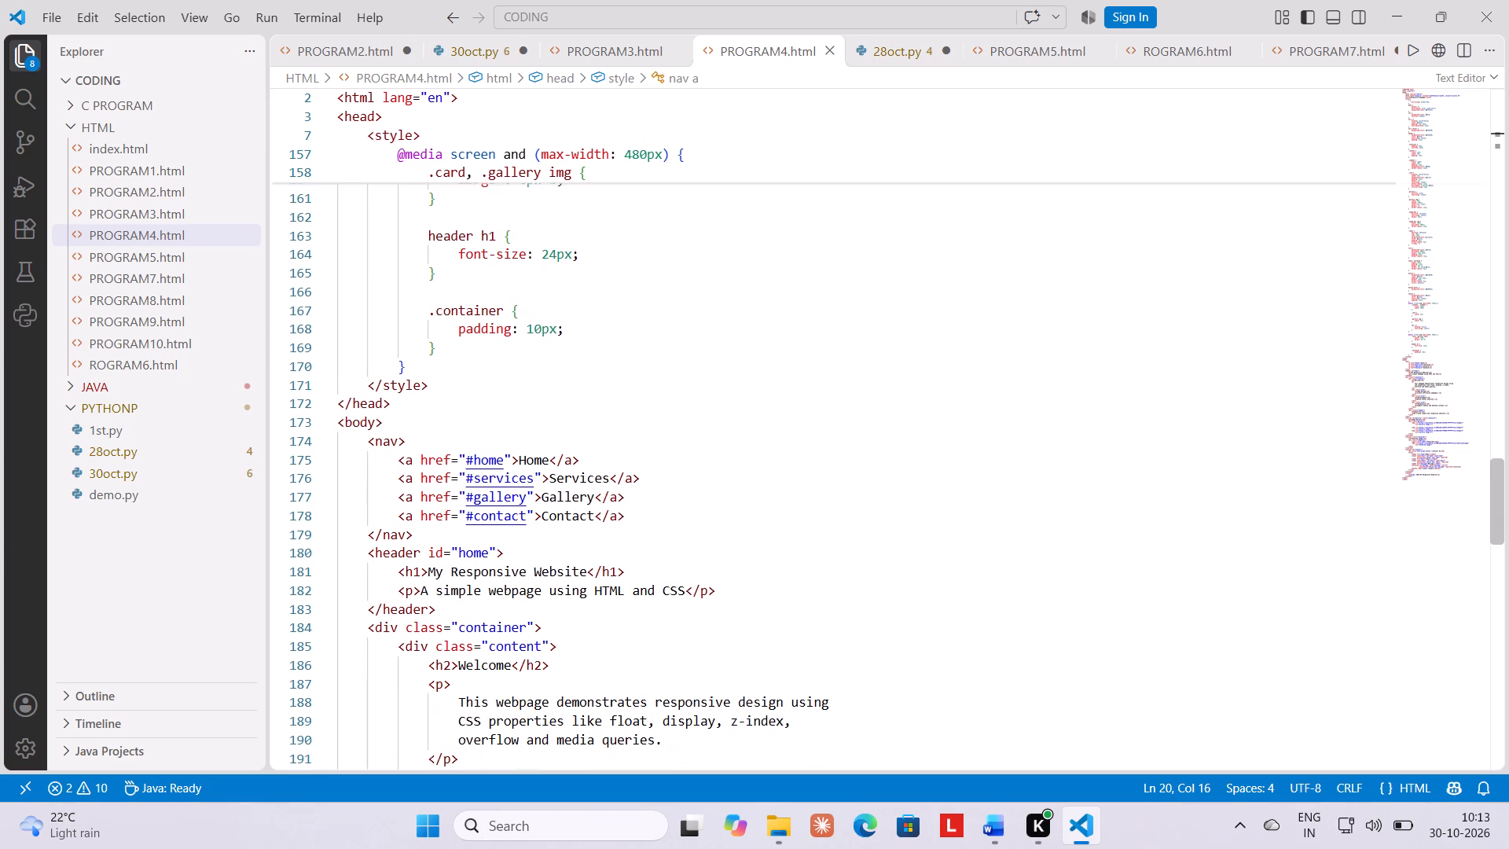
{"action": "scroll", "coordinate": [606, 440], "scroll_direction": "down", "scroll_amount": 3}
{"action": "key", "text": "super+Print"}
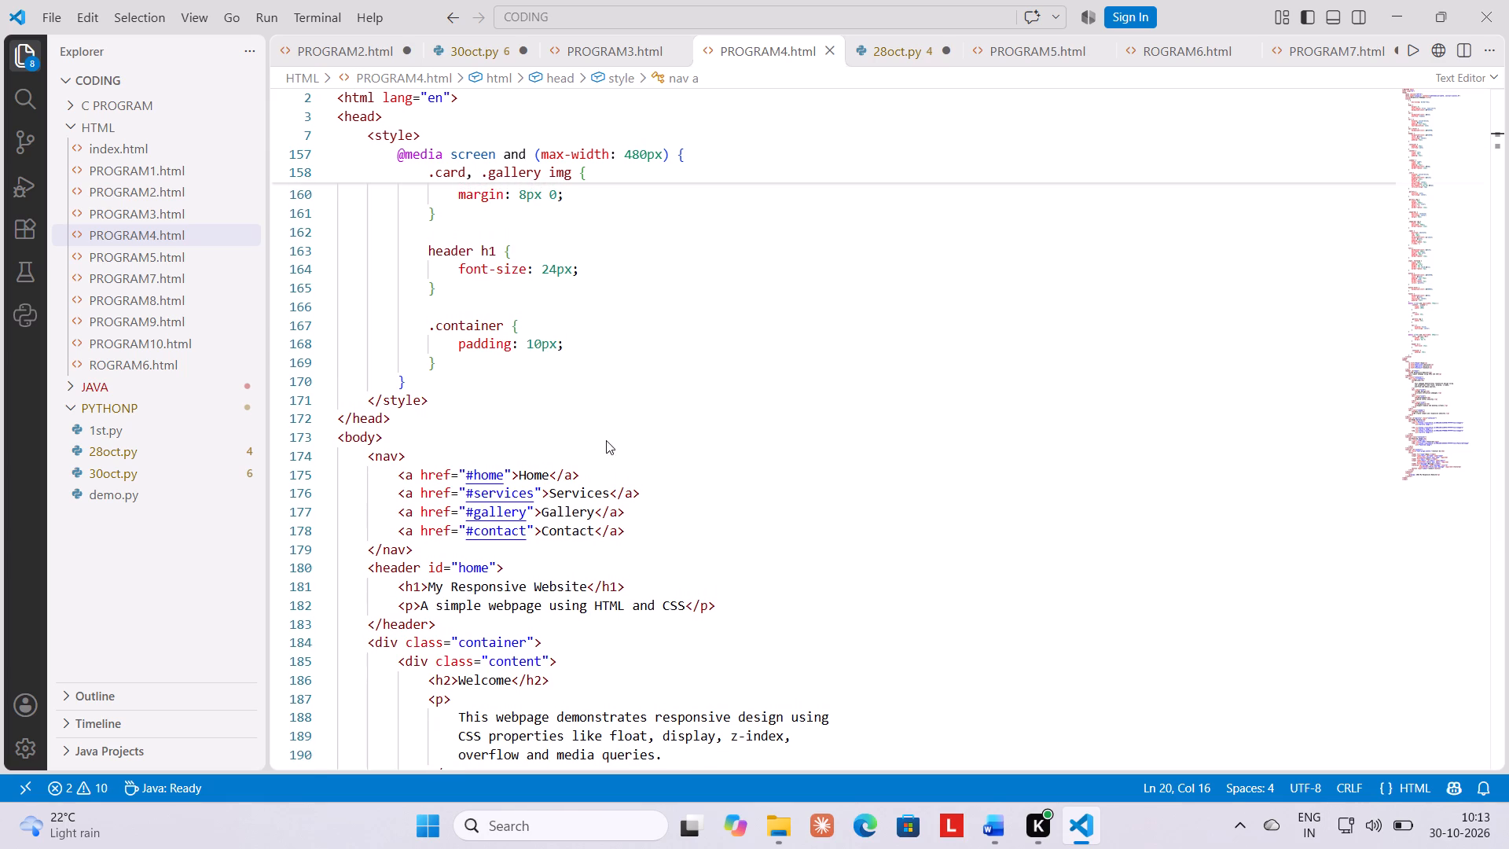
Save a full-screen screenshot of the PROGRAM4.html code showing lines 190 to 220, from the cards to the image gallery.
{"action": "scroll", "coordinate": [606, 440], "scroll_direction": "down", "scroll_amount": 10}
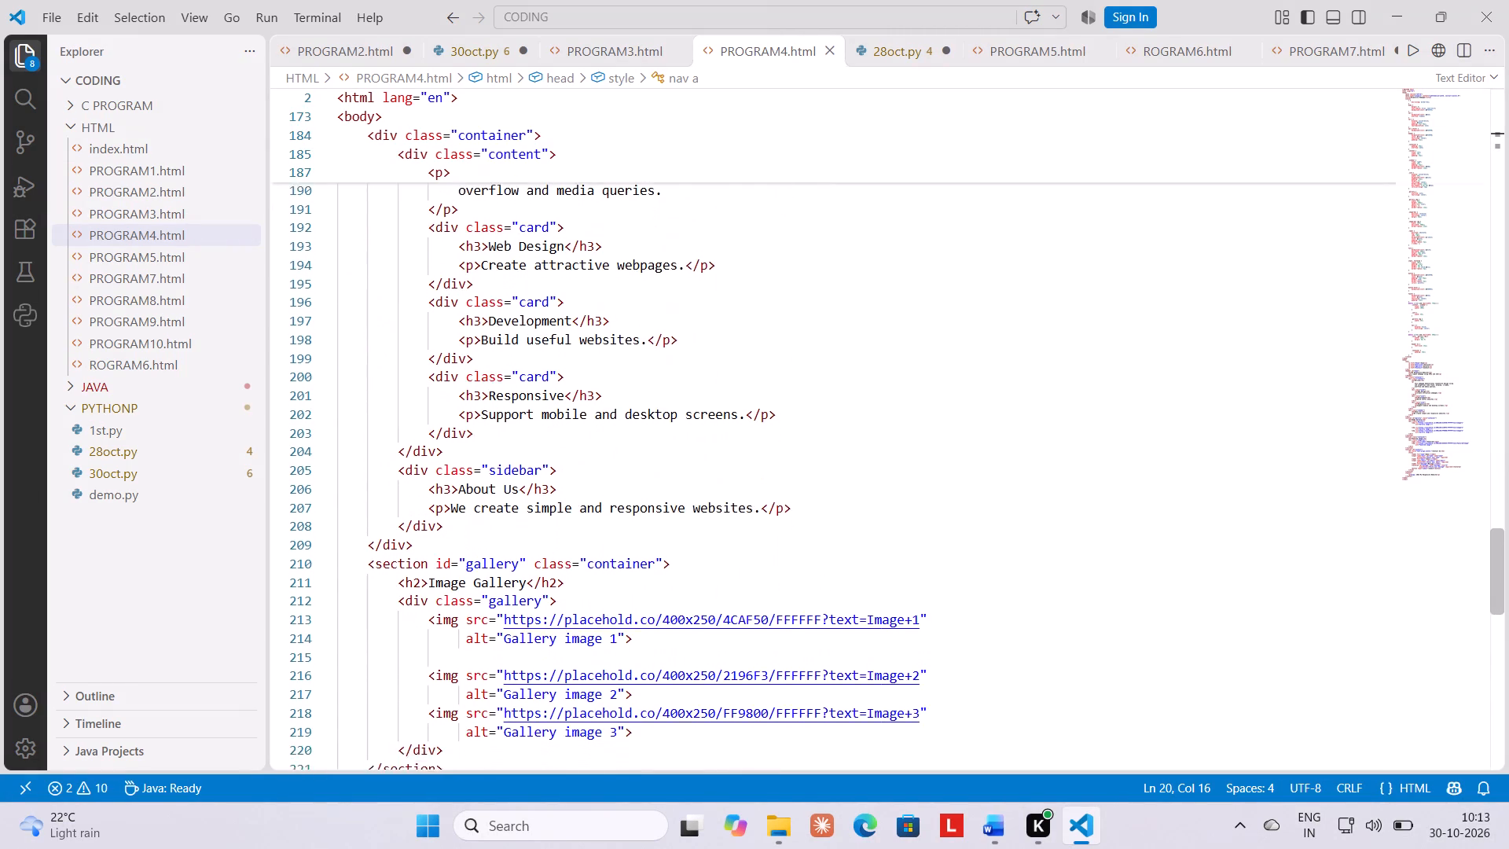
{"action": "scroll", "coordinate": [606, 440], "scroll_direction": "down", "scroll_amount": 1}
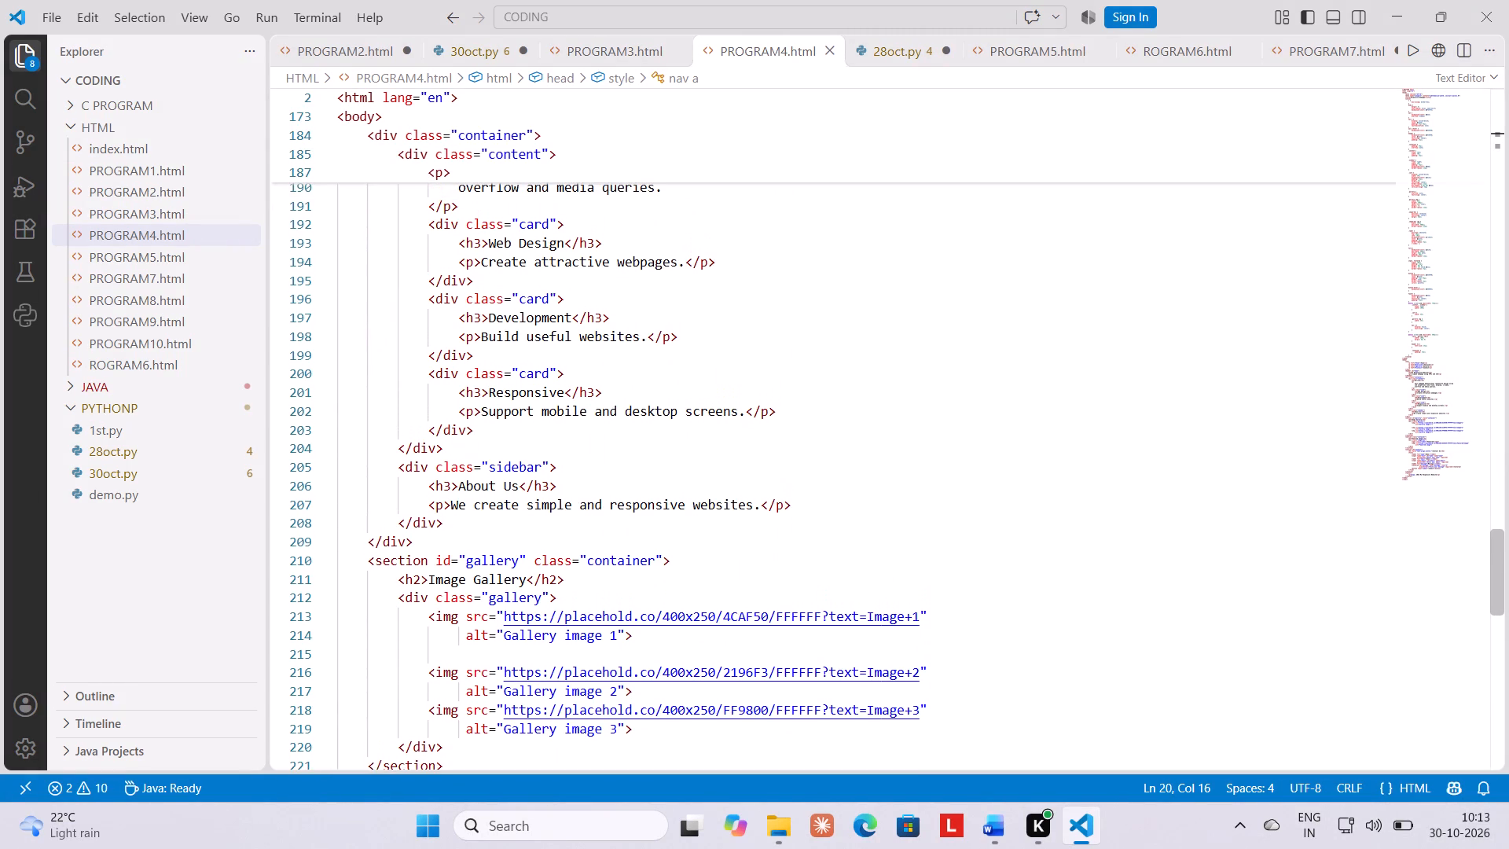
{"action": "scroll", "coordinate": [606, 440], "scroll_direction": "down", "scroll_amount": 1}
{"action": "key", "text": "super+Print"}
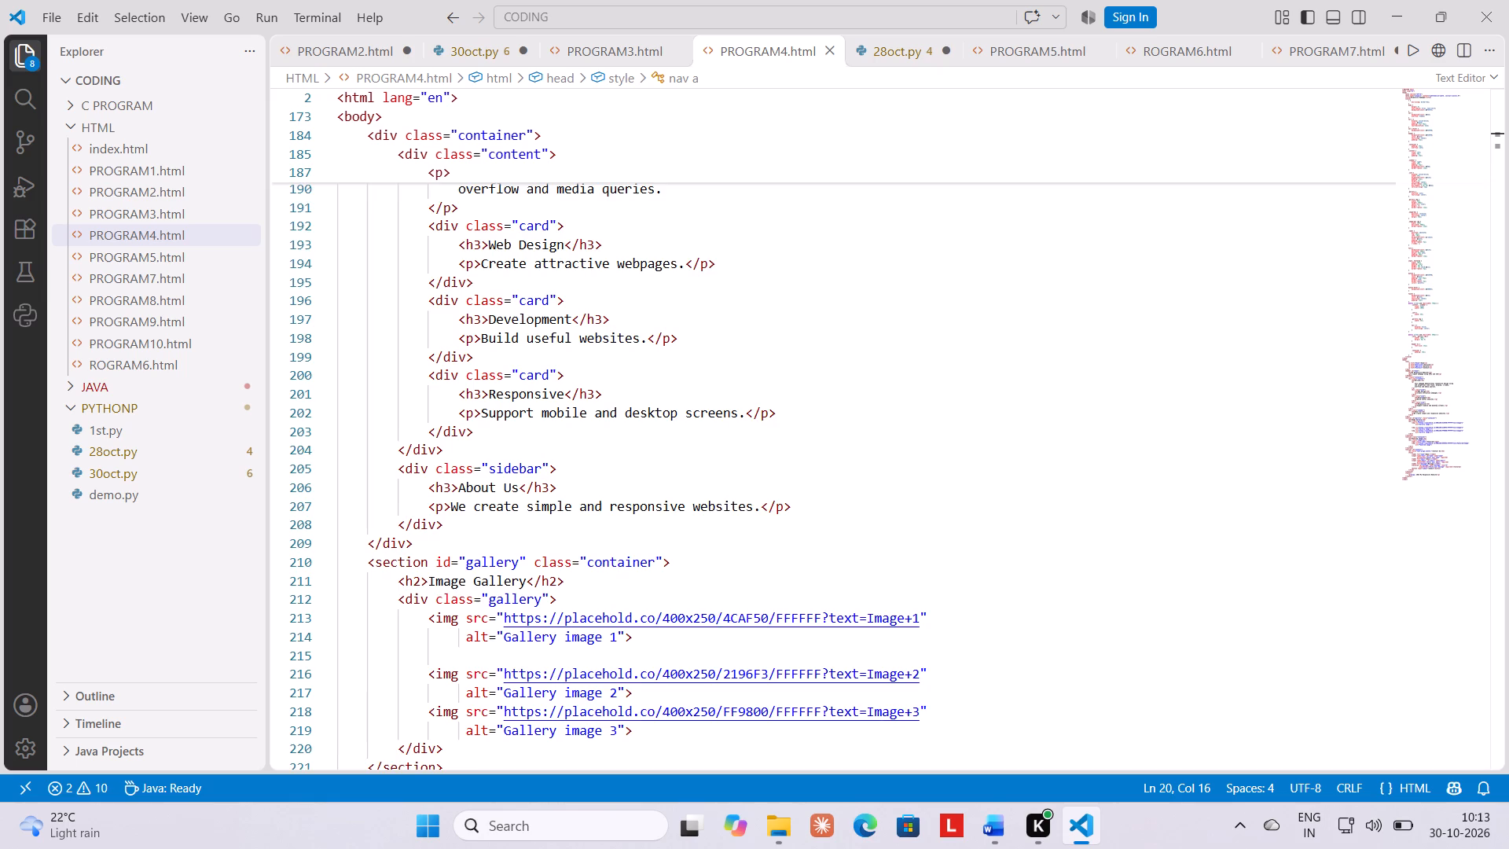
Save a full-screen screenshot of the PROGRAM4.html code showing lines 220 to 250, from the featured image to the footer.
{"action": "scroll", "coordinate": [606, 440], "scroll_direction": "down", "scroll_amount": 6}
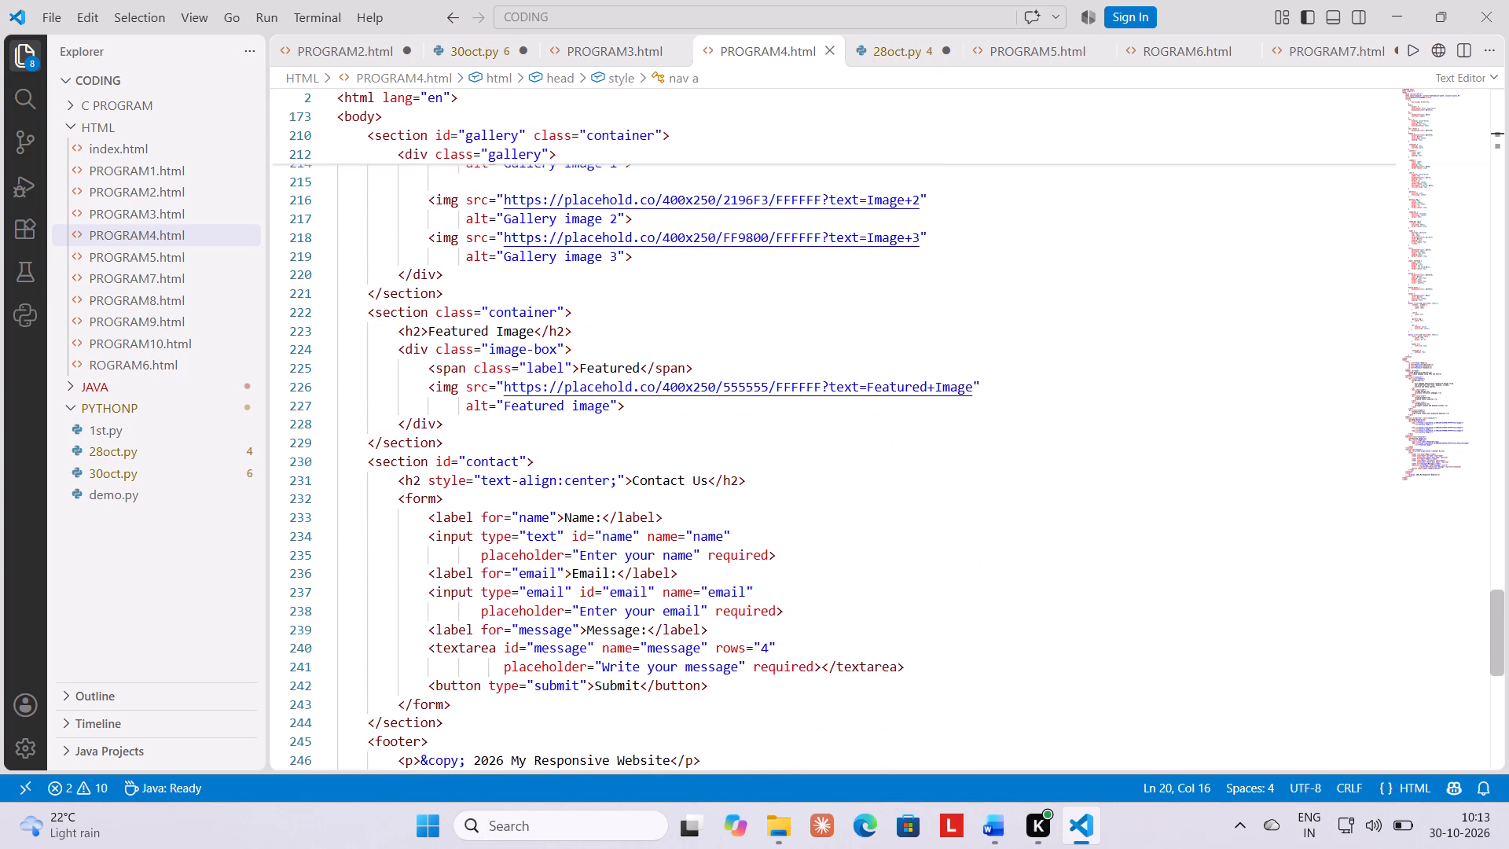
{"action": "scroll", "coordinate": [606, 440], "scroll_direction": "down", "scroll_amount": 6}
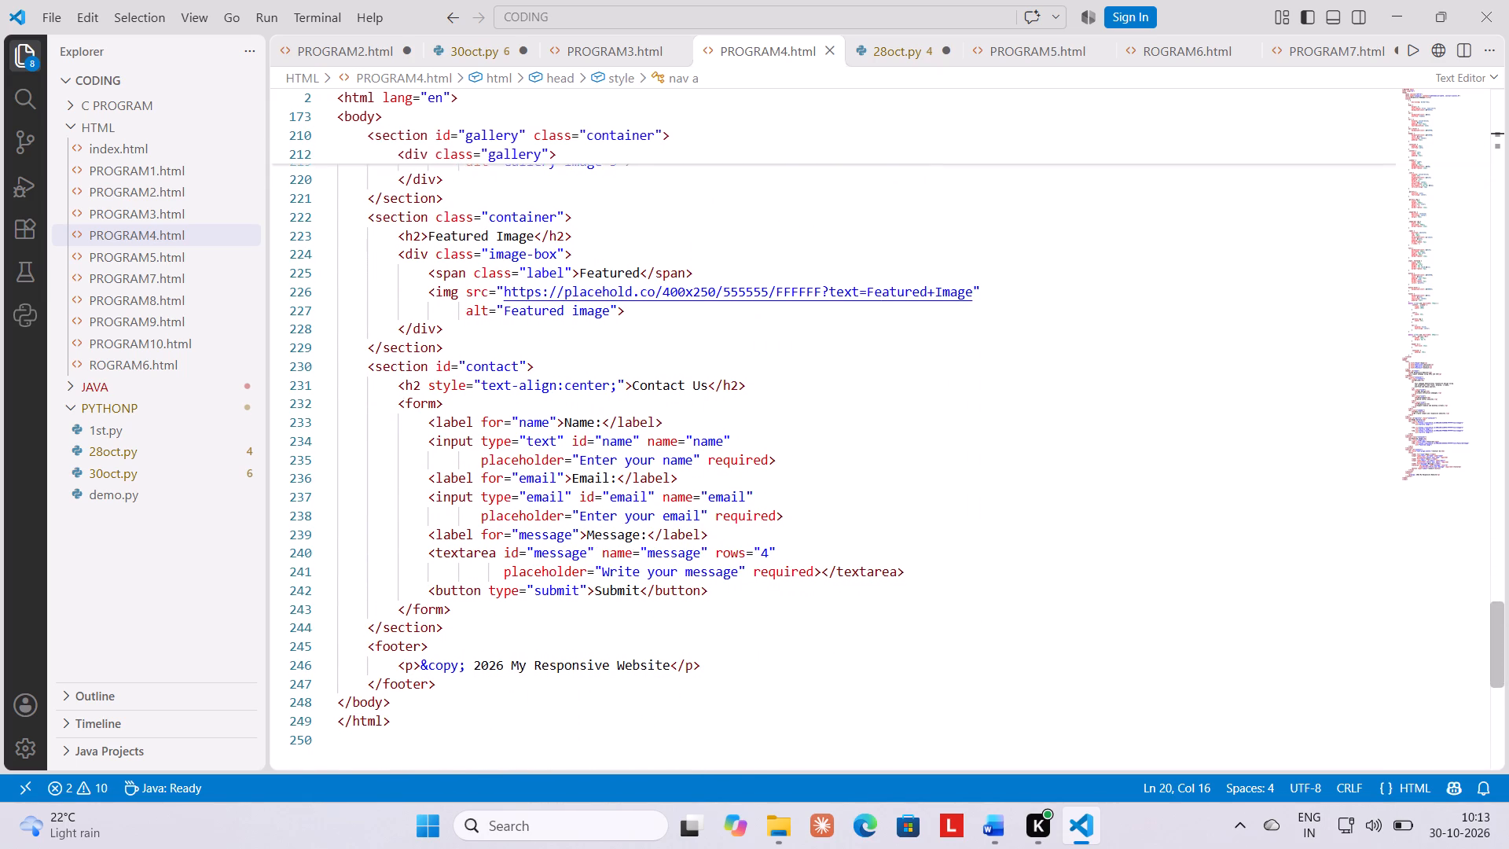
{"action": "scroll", "coordinate": [606, 440], "scroll_direction": "down", "scroll_amount": 1}
{"action": "key", "text": "super+Print"}
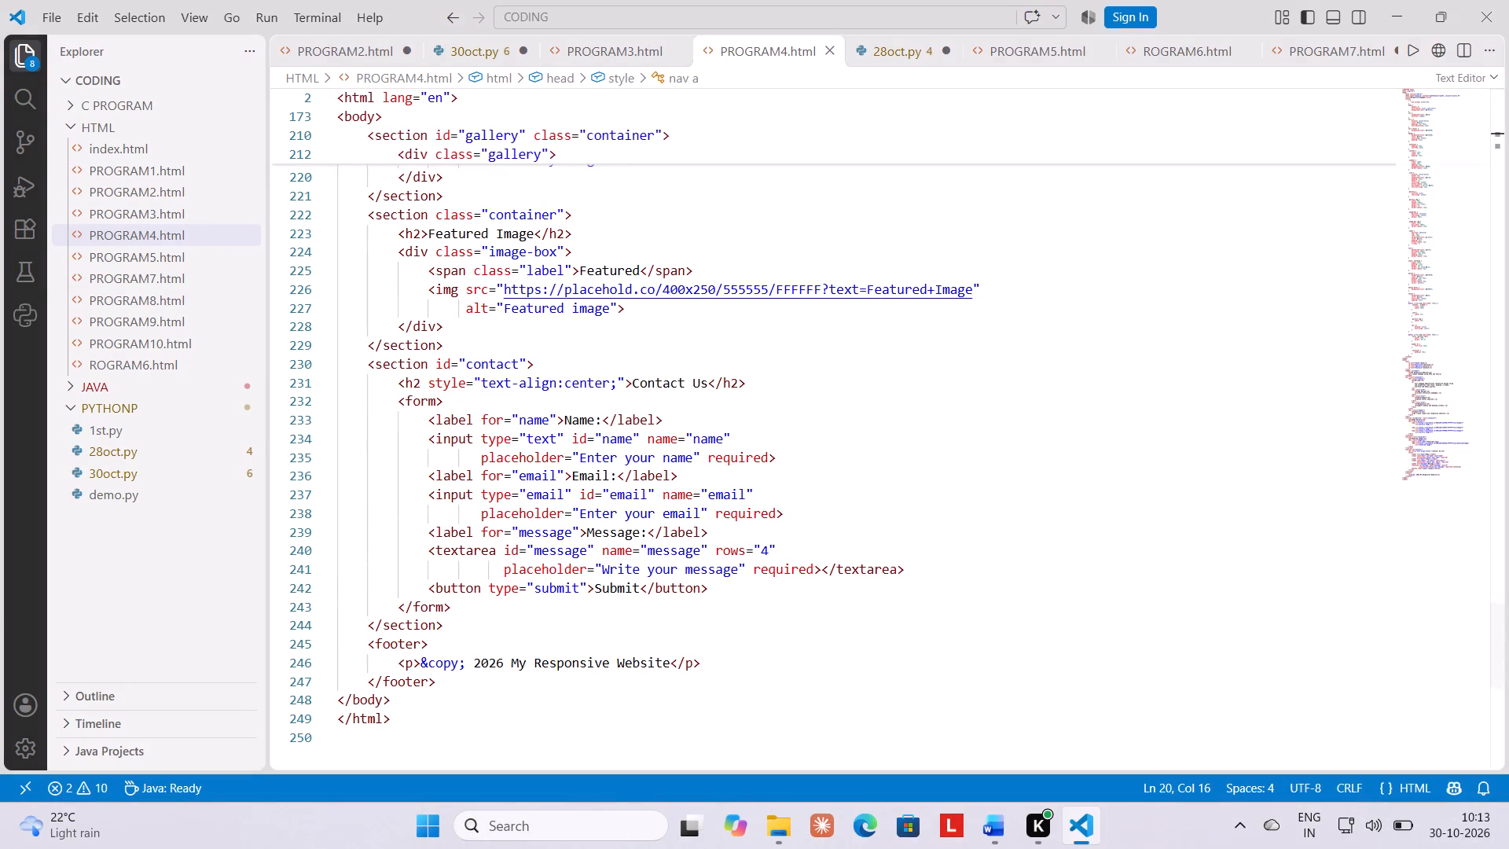
Open PROGRAM4.html in the default browser, restore the previous pages and close the restored My Personal Portfolio page.
{"action": "left_click", "coordinate": [933, 407]}
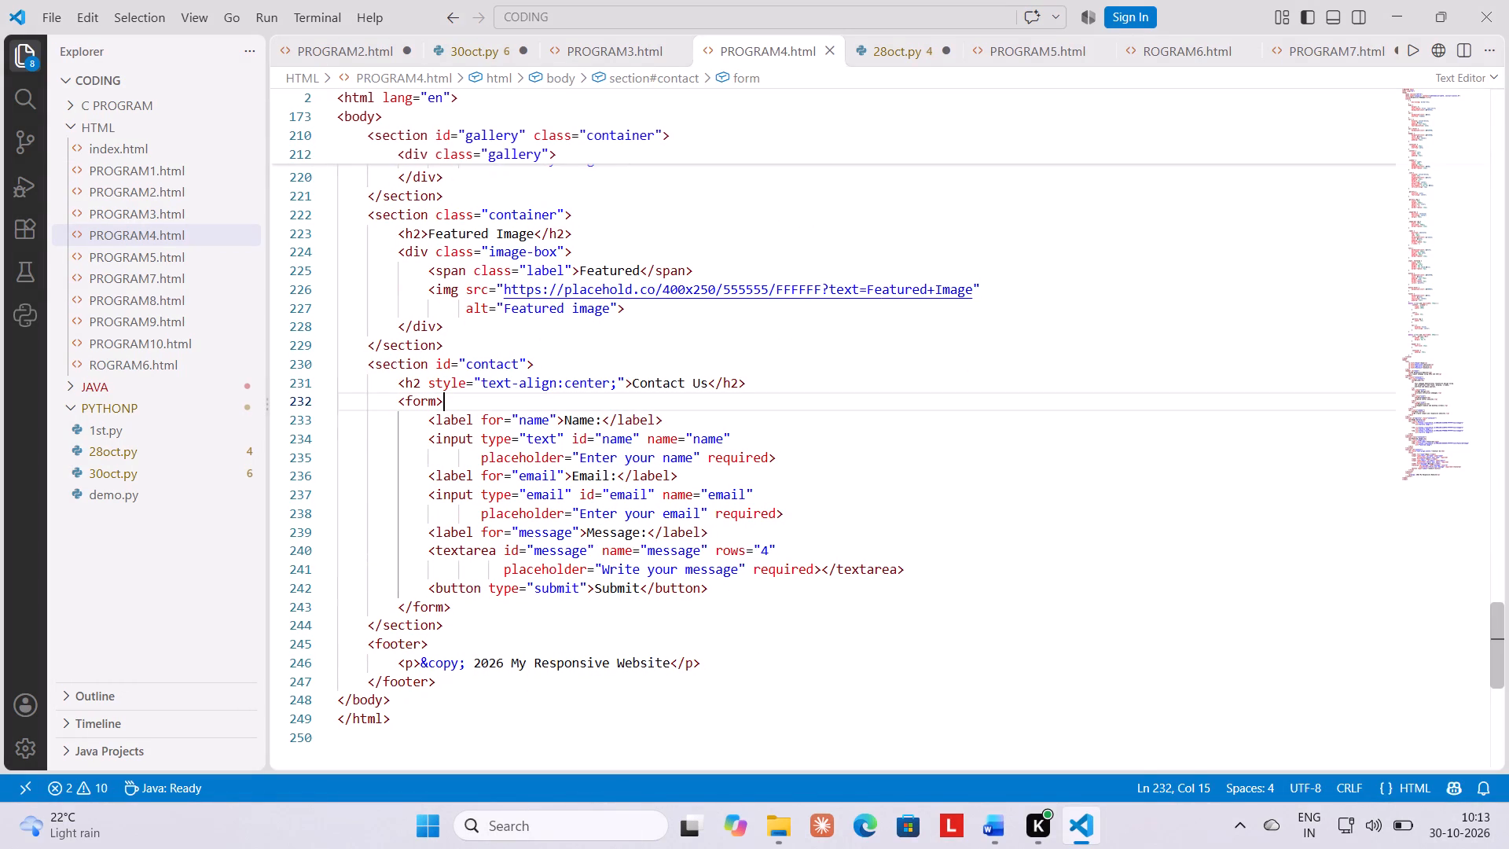
{"action": "double_click", "coordinate": [931, 417]}
{"action": "right_click", "coordinate": [931, 417]}
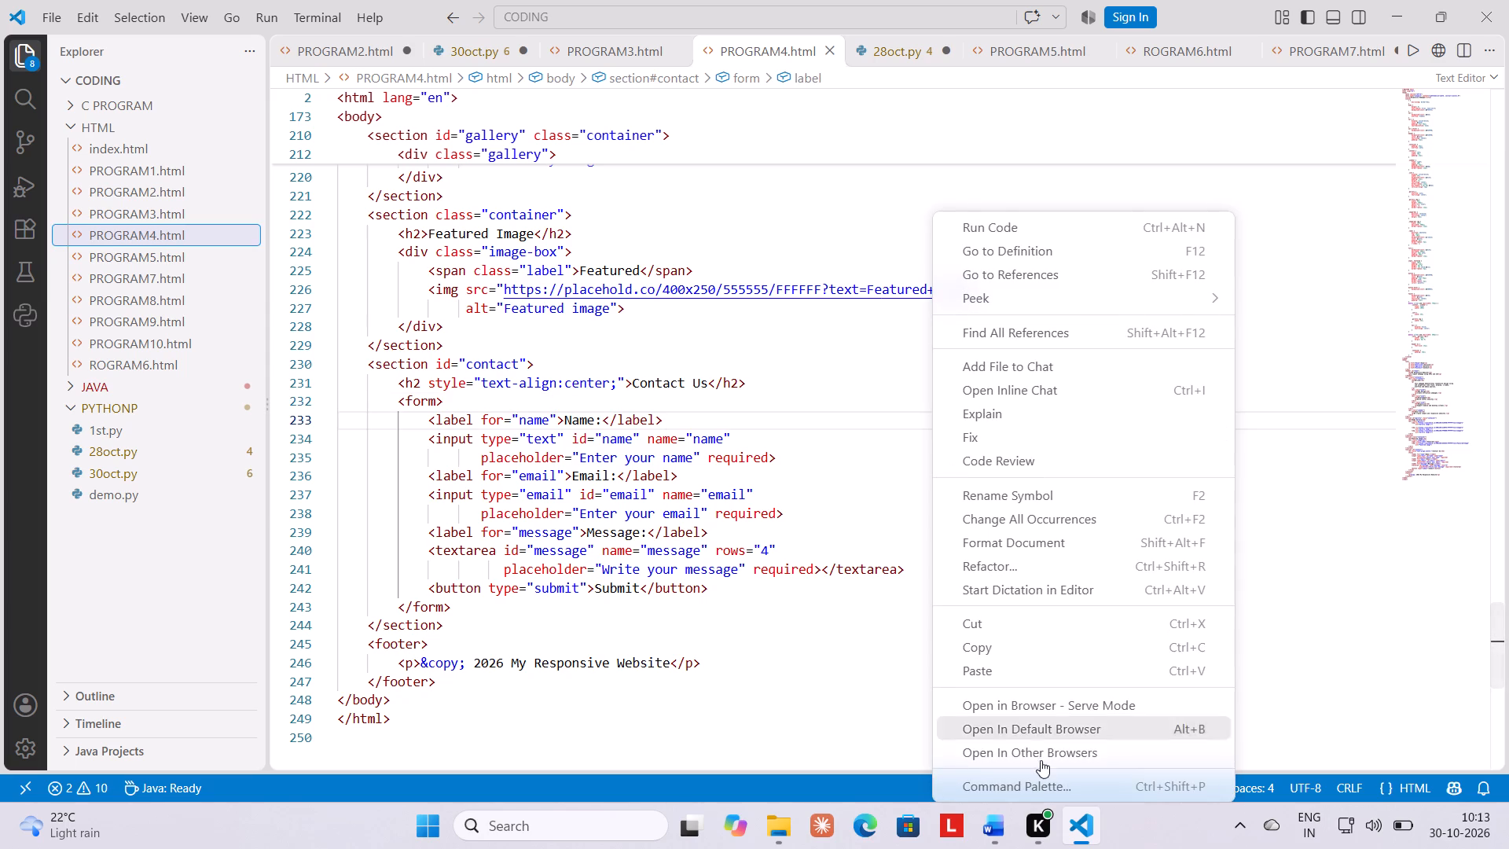
{"action": "left_click", "coordinate": [1057, 732]}
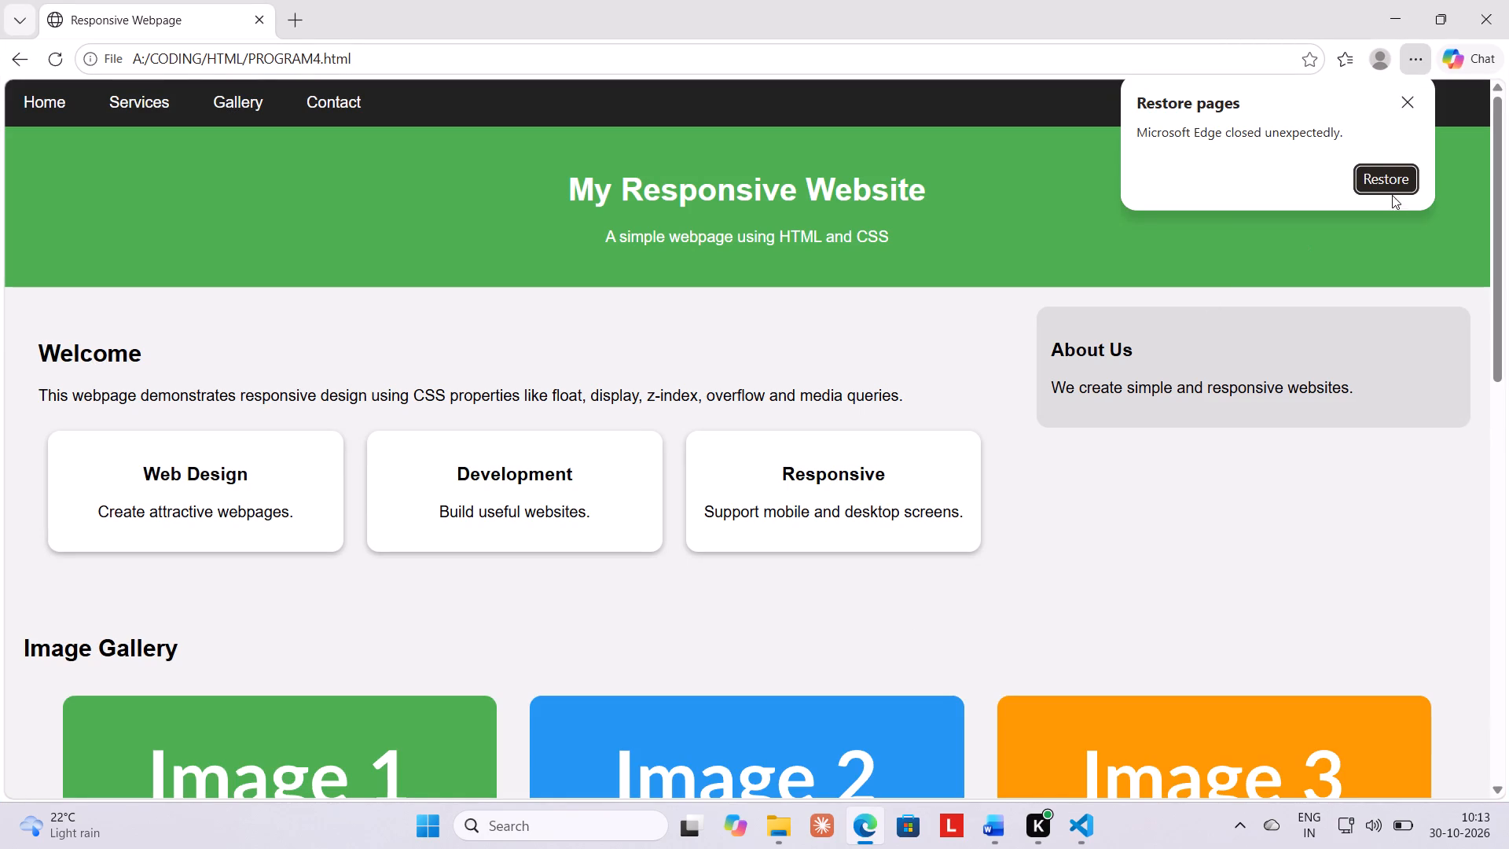
{"action": "left_click", "coordinate": [1407, 174]}
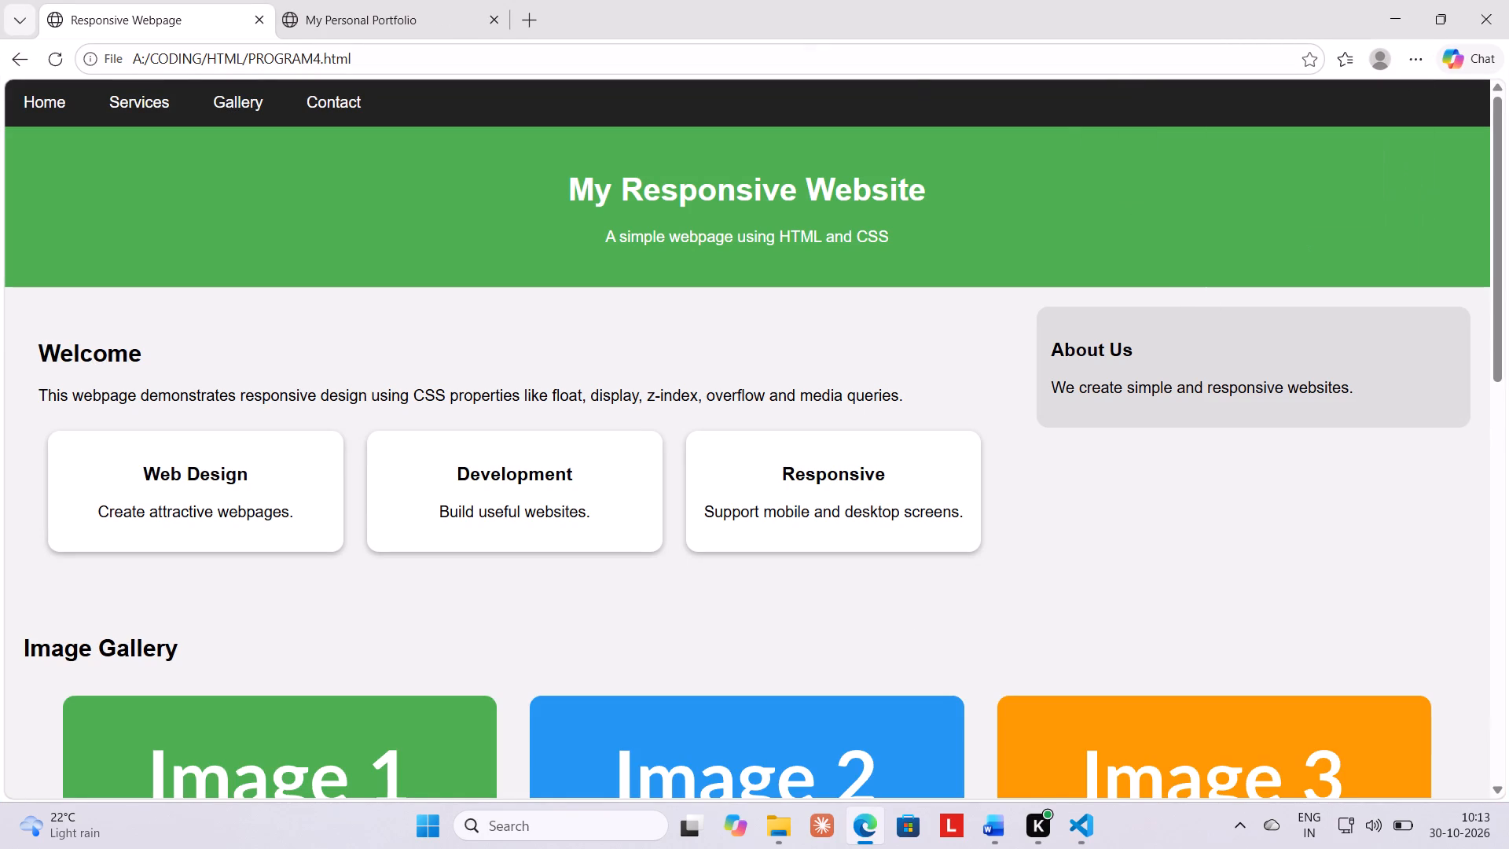
{"action": "left_click", "coordinate": [491, 20]}
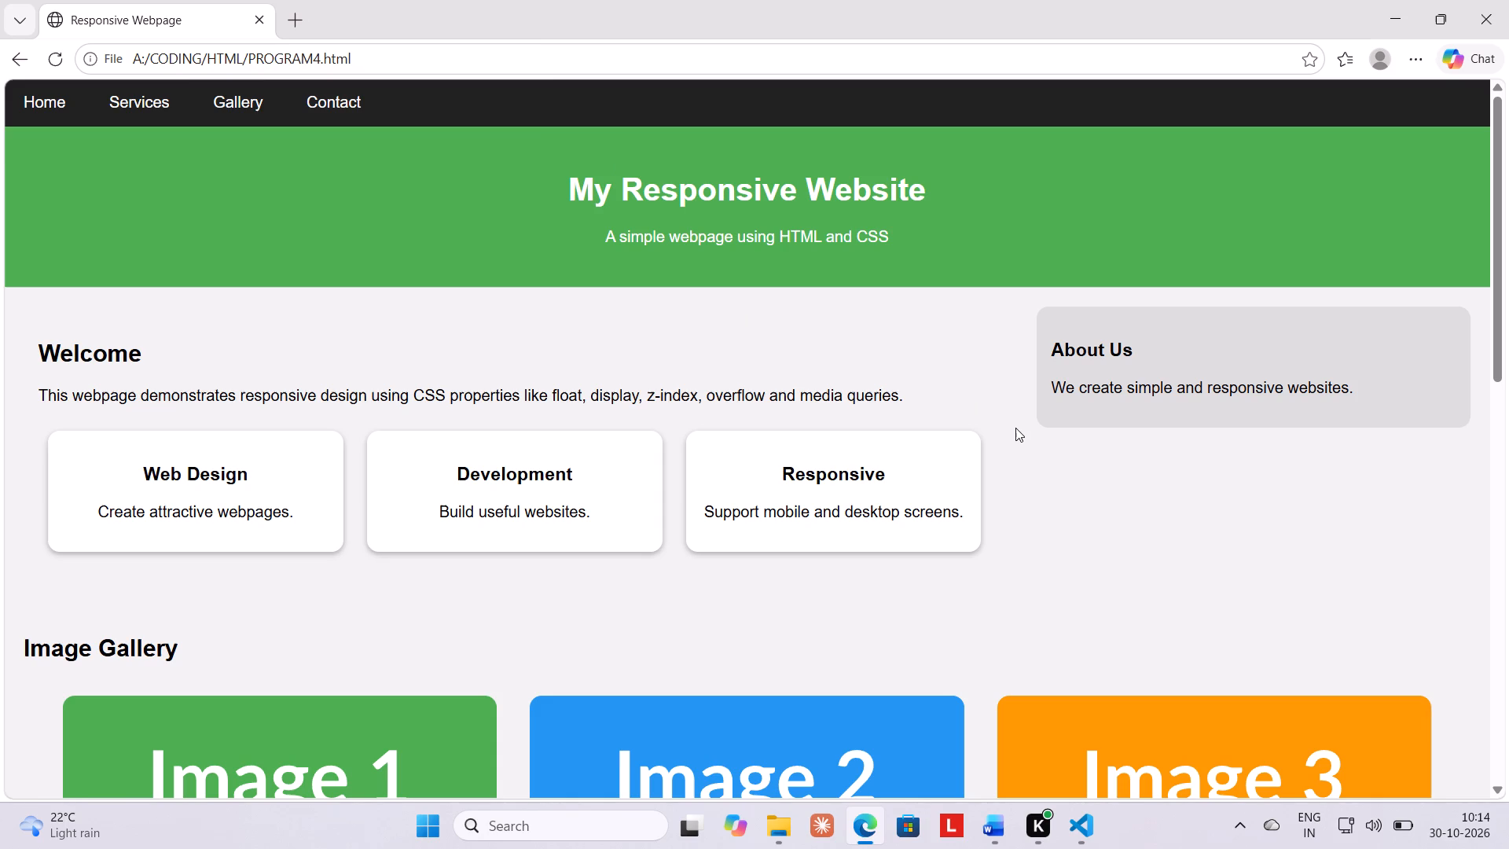
Save three full-screen screenshots of the rendered page: header and Welcome section, Image Gallery with Featured Image, and Contact Us form with footer.
{"action": "key", "text": "super+Print"}
{"action": "scroll", "coordinate": [1015, 428], "scroll_direction": "down", "scroll_amount": 2}
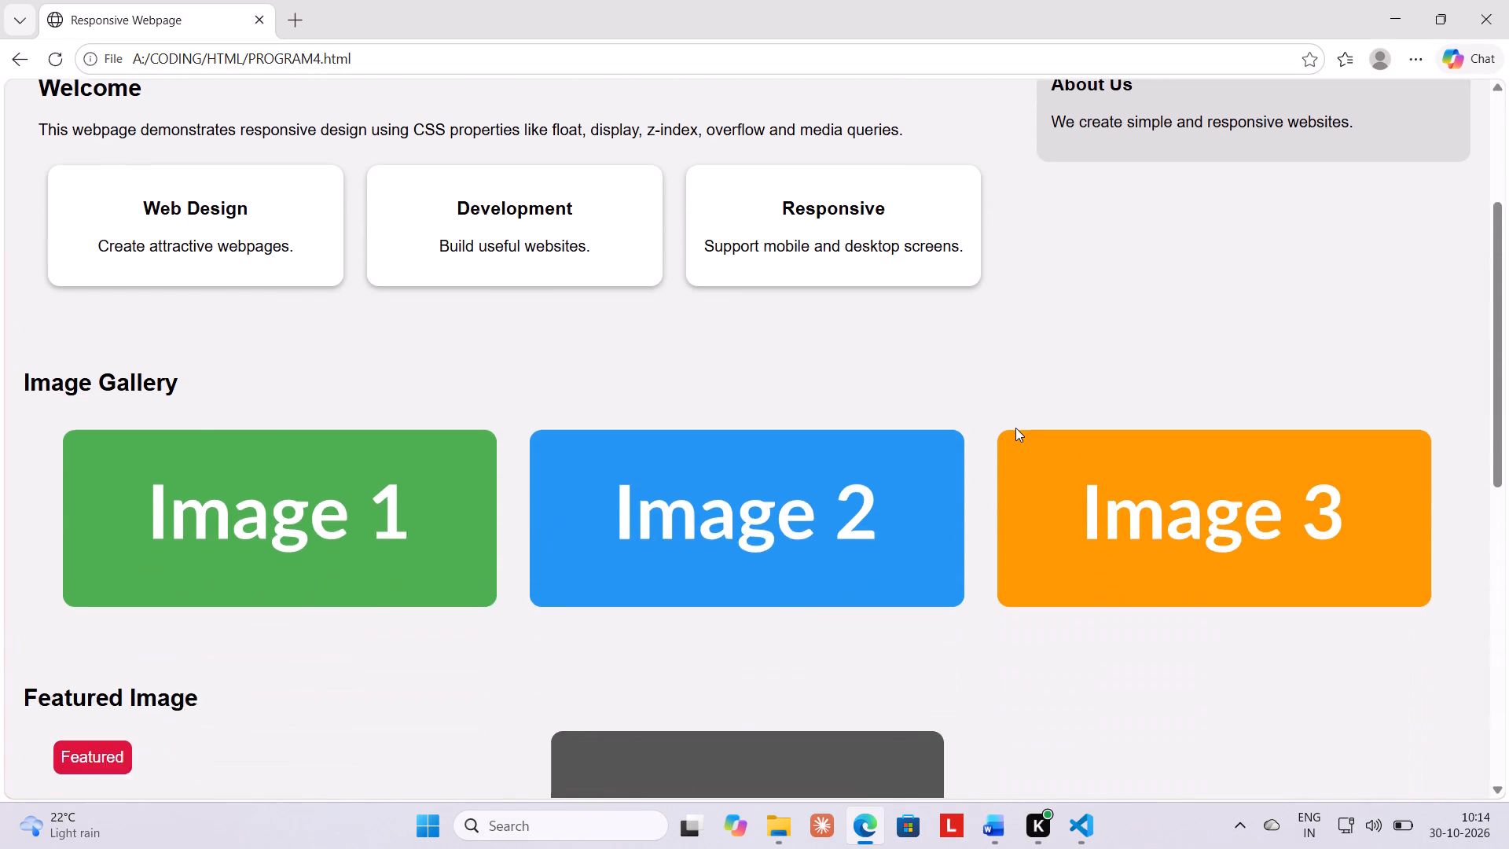
{"action": "scroll", "coordinate": [1015, 428], "scroll_direction": "down", "scroll_amount": 7}
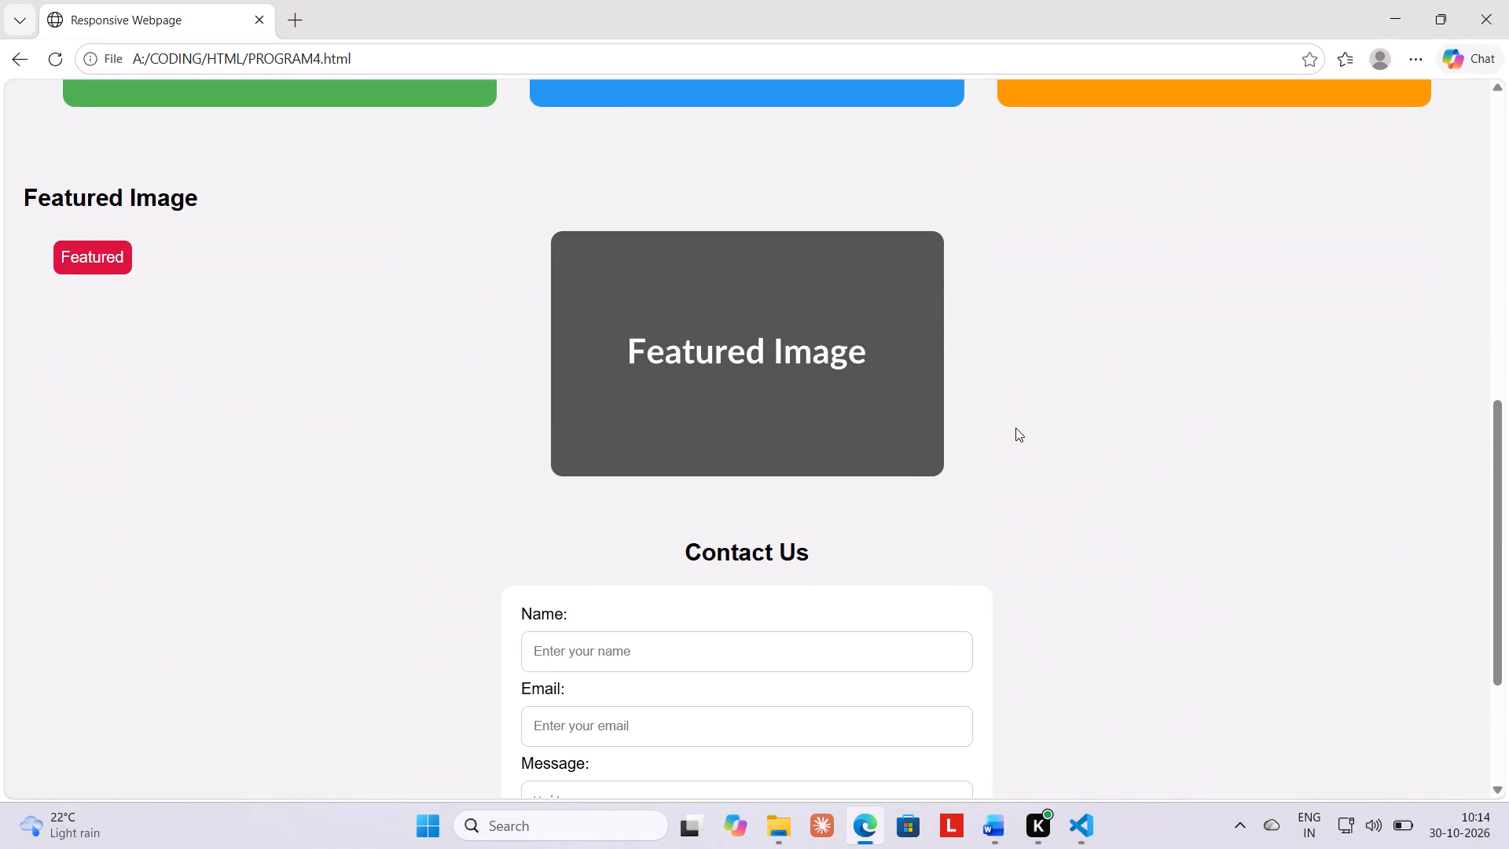
{"action": "scroll", "coordinate": [1015, 428], "scroll_direction": "up", "scroll_amount": 2}
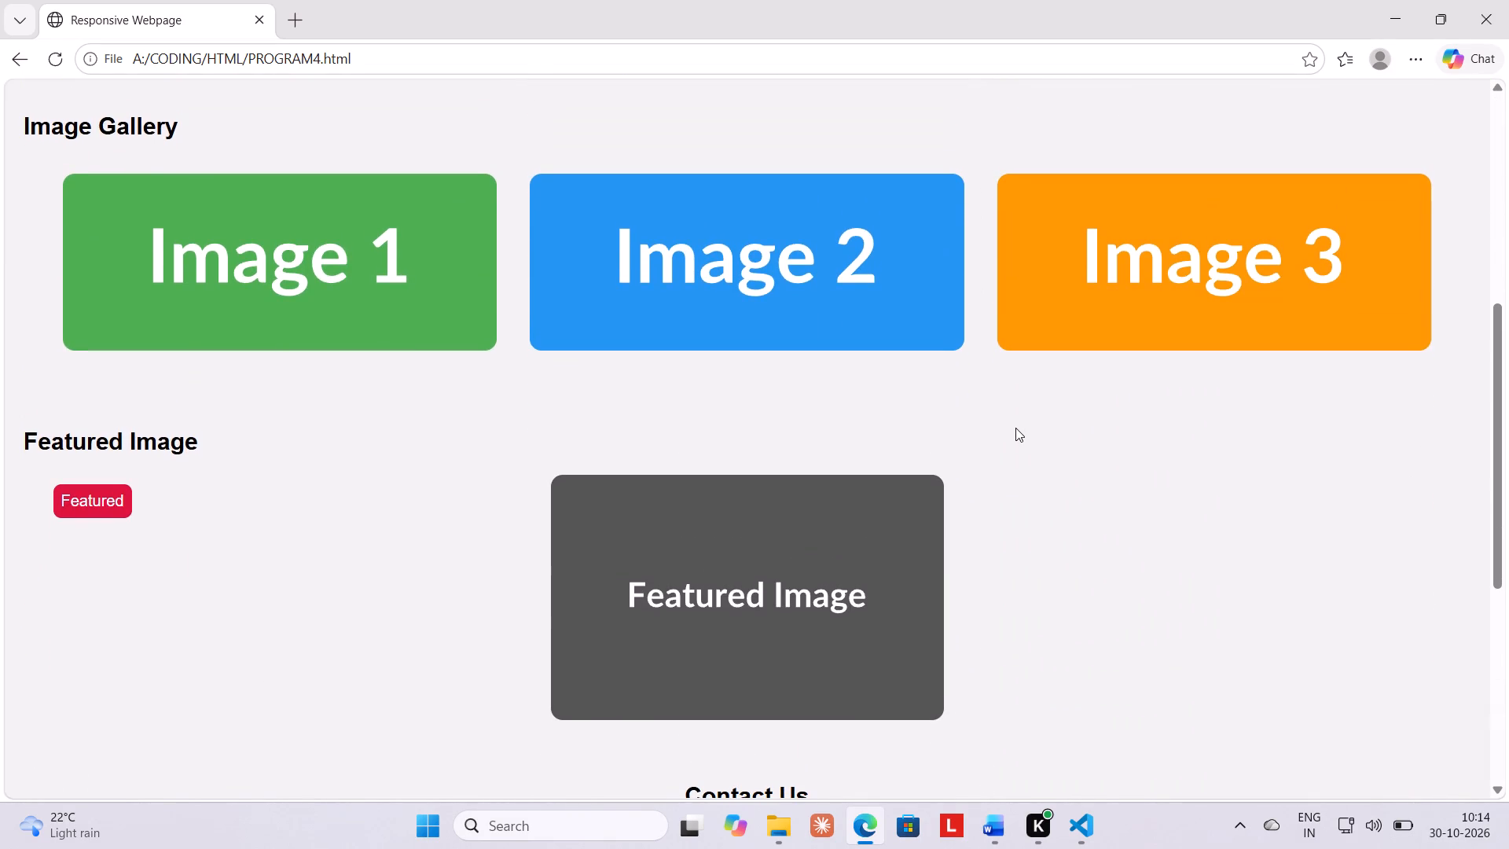
{"action": "key", "text": "super+Print"}
{"action": "right_click", "coordinate": [1015, 428]}
{"action": "scroll", "coordinate": [1015, 428], "scroll_direction": "down", "scroll_amount": 4}
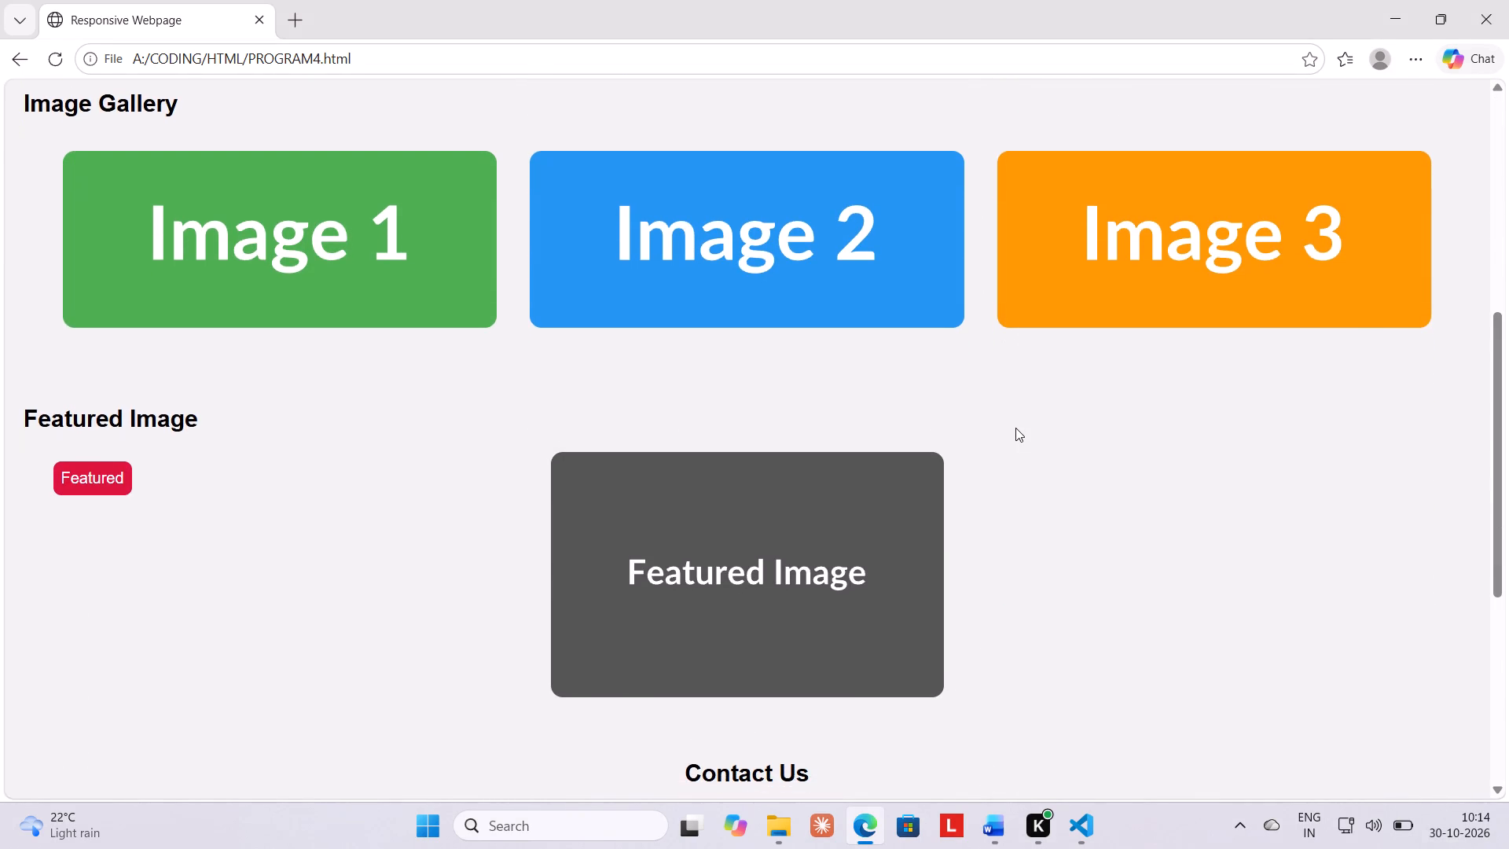
{"action": "left_click", "coordinate": [1015, 428]}
{"action": "scroll", "coordinate": [1015, 428], "scroll_direction": "down", "scroll_amount": 6}
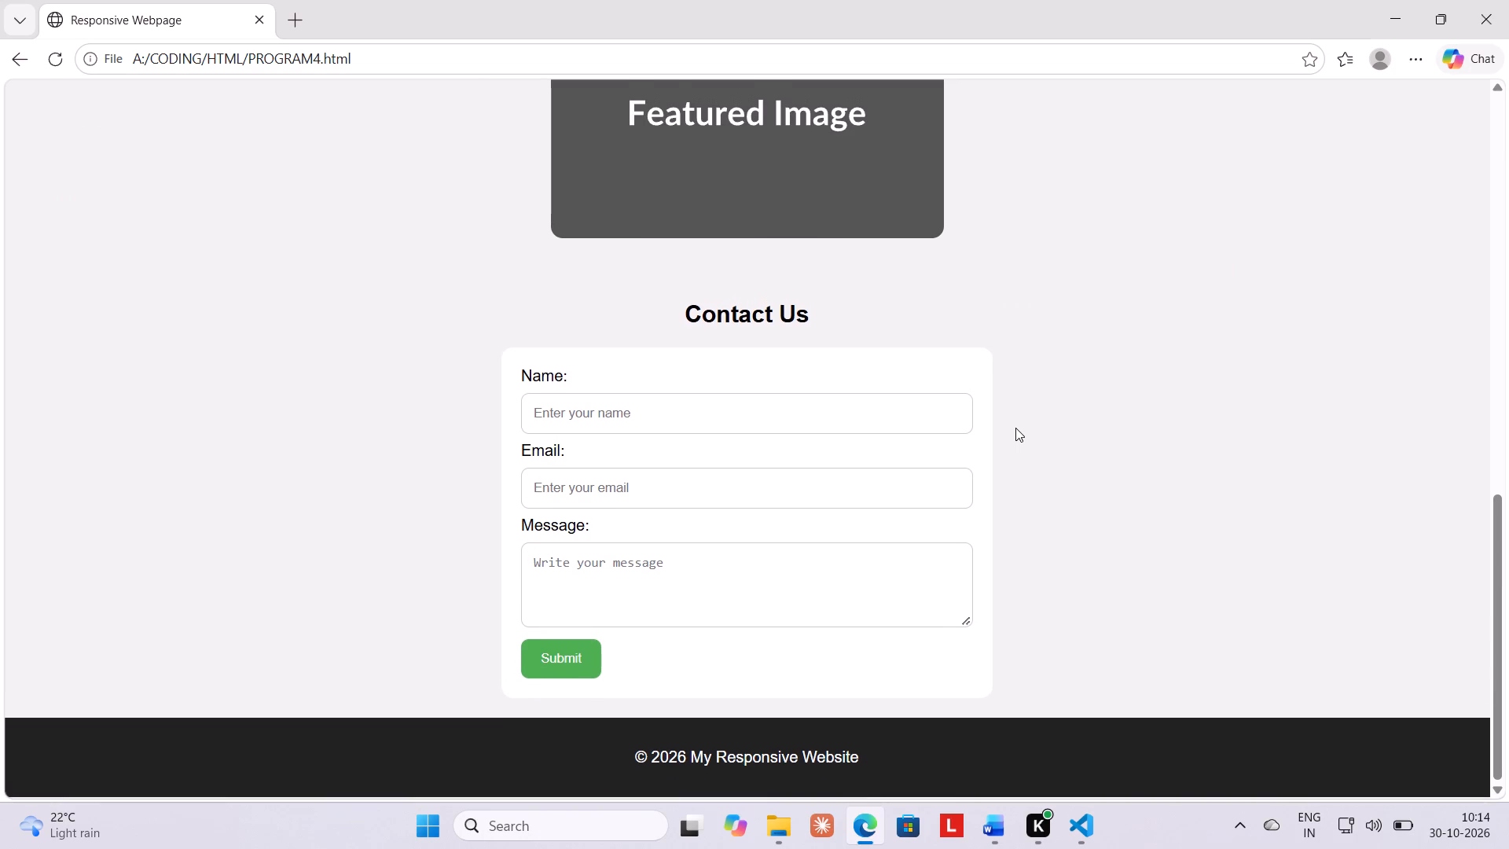
{"action": "key", "text": "super+Print"}
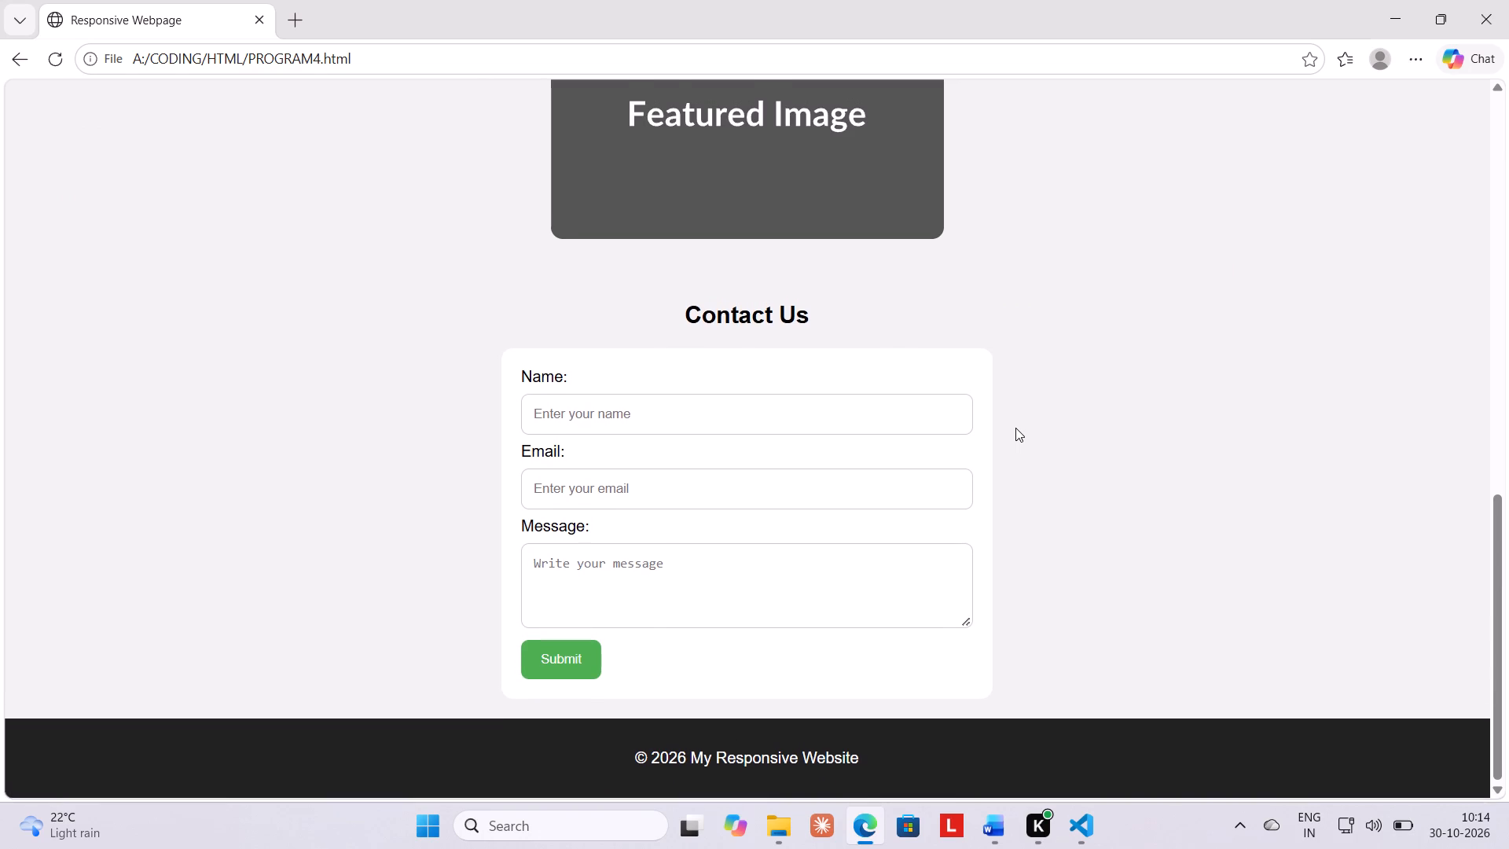
Switch to the Word document HTML FILE and insert all pictures from the Screenshots folder below the Q4 question.
{"action": "key", "text": "alt+Tab"}
{"action": "key", "text": "alt+Tab"}
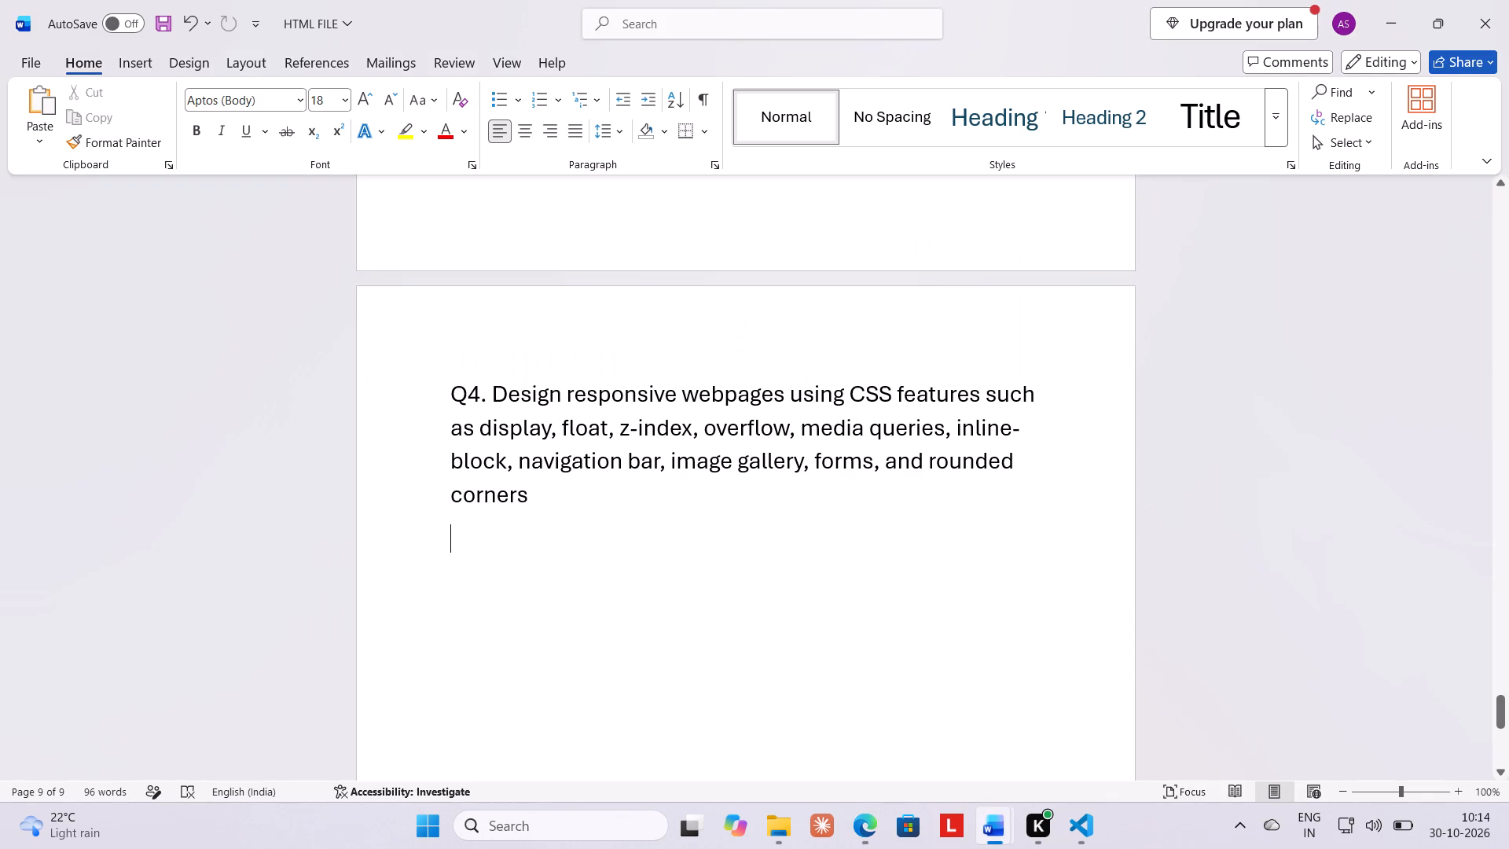
{"action": "left_click", "coordinate": [148, 57]}
{"action": "left_click", "coordinate": [198, 120]}
{"action": "left_click", "coordinate": [237, 196]}
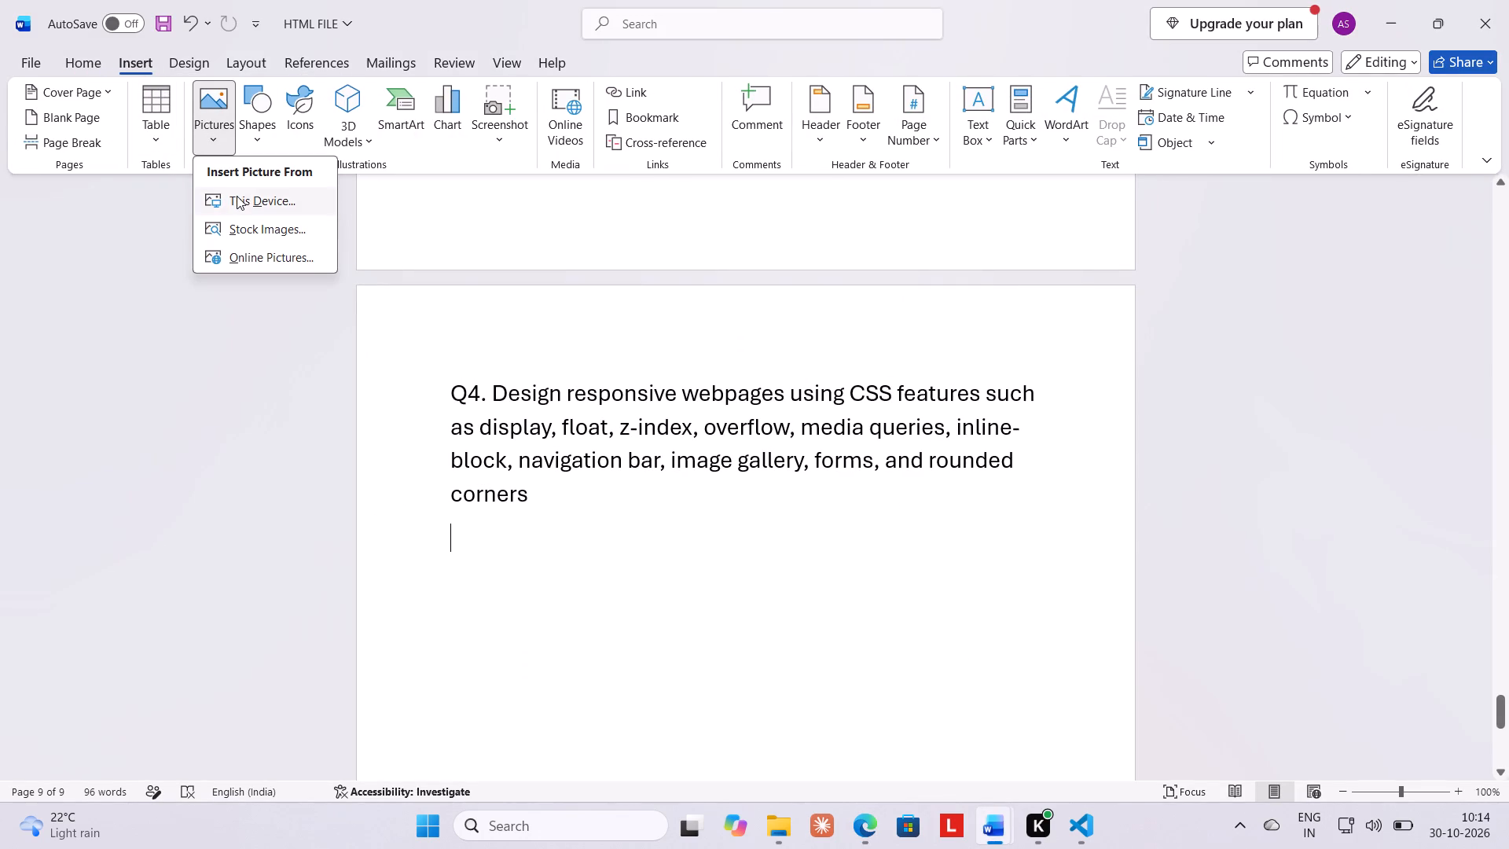
{"action": "scroll", "coordinate": [435, 300], "scroll_direction": "down", "scroll_amount": 3}
{"action": "scroll", "coordinate": [435, 300], "scroll_direction": "up", "scroll_amount": 2}
{"action": "scroll", "coordinate": [435, 300], "scroll_direction": "down", "scroll_amount": 1}
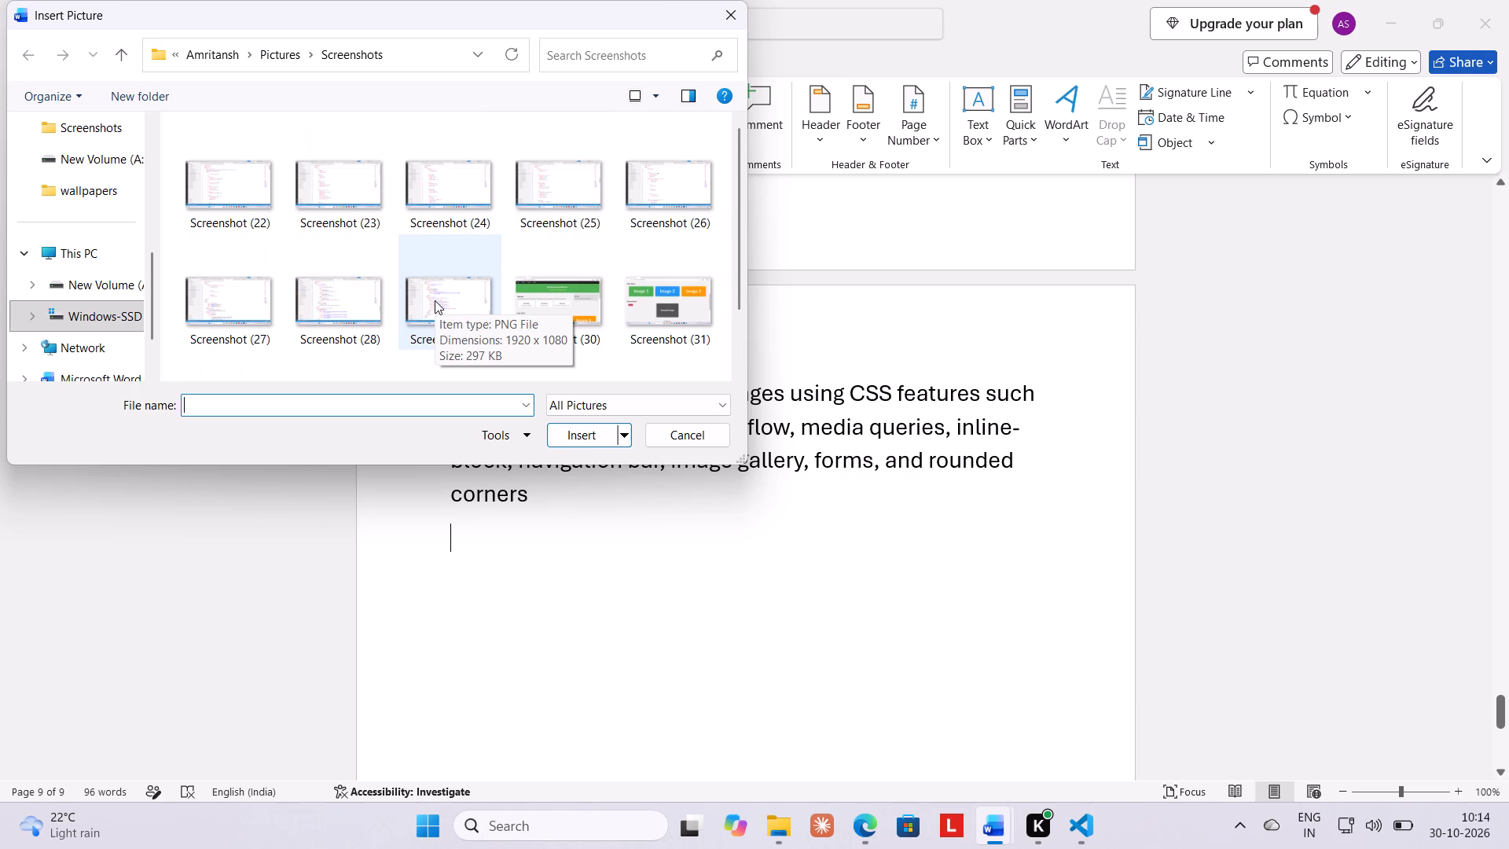
{"action": "scroll", "coordinate": [435, 300], "scroll_direction": "down", "scroll_amount": 1}
{"action": "key", "text": "ctrl+a"}
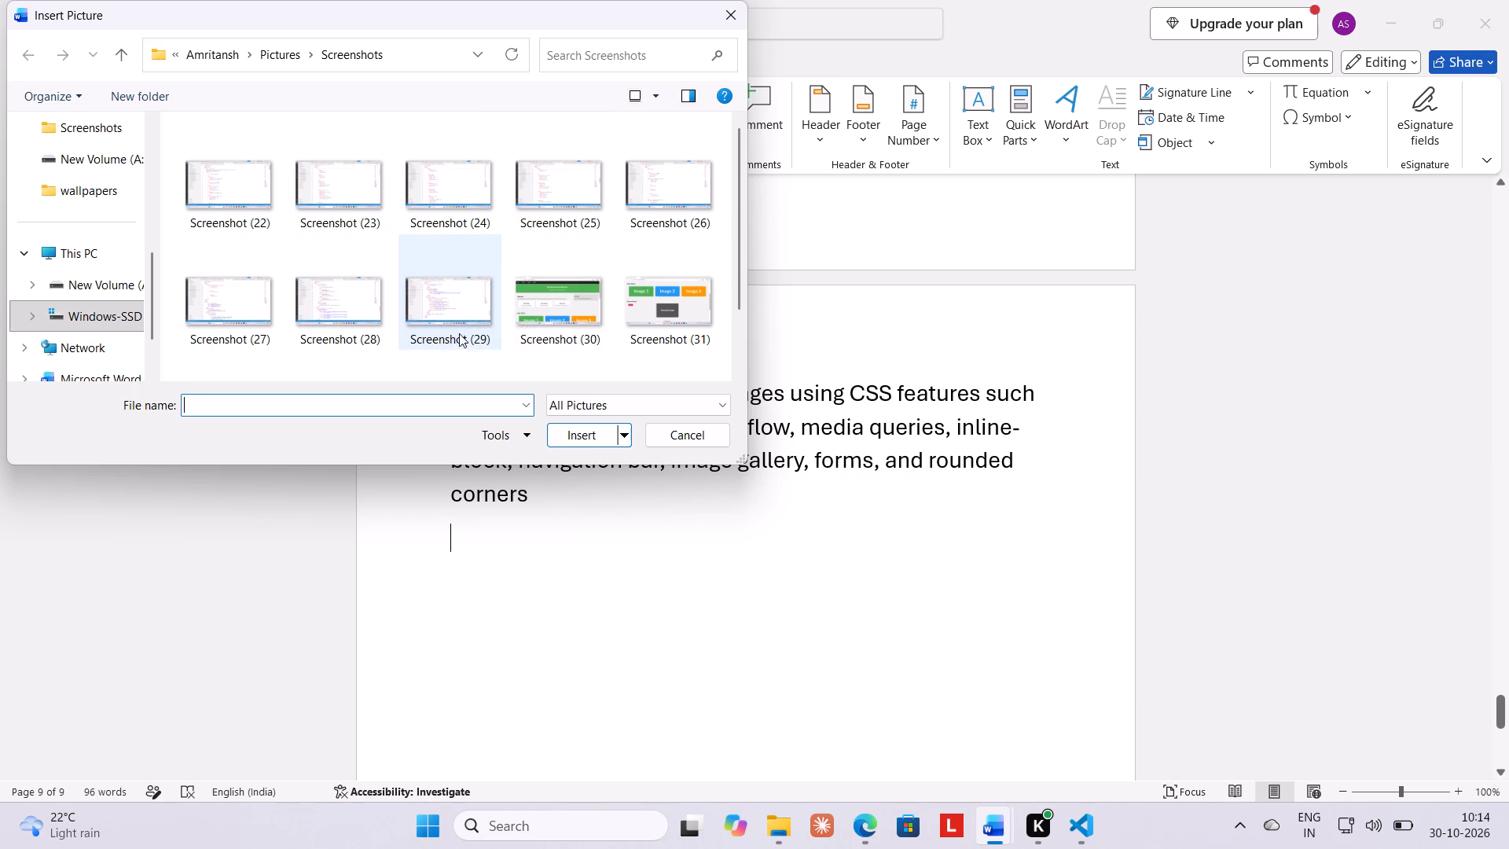
{"action": "left_click", "coordinate": [479, 374]}
{"action": "key", "text": "ctrl+a"}
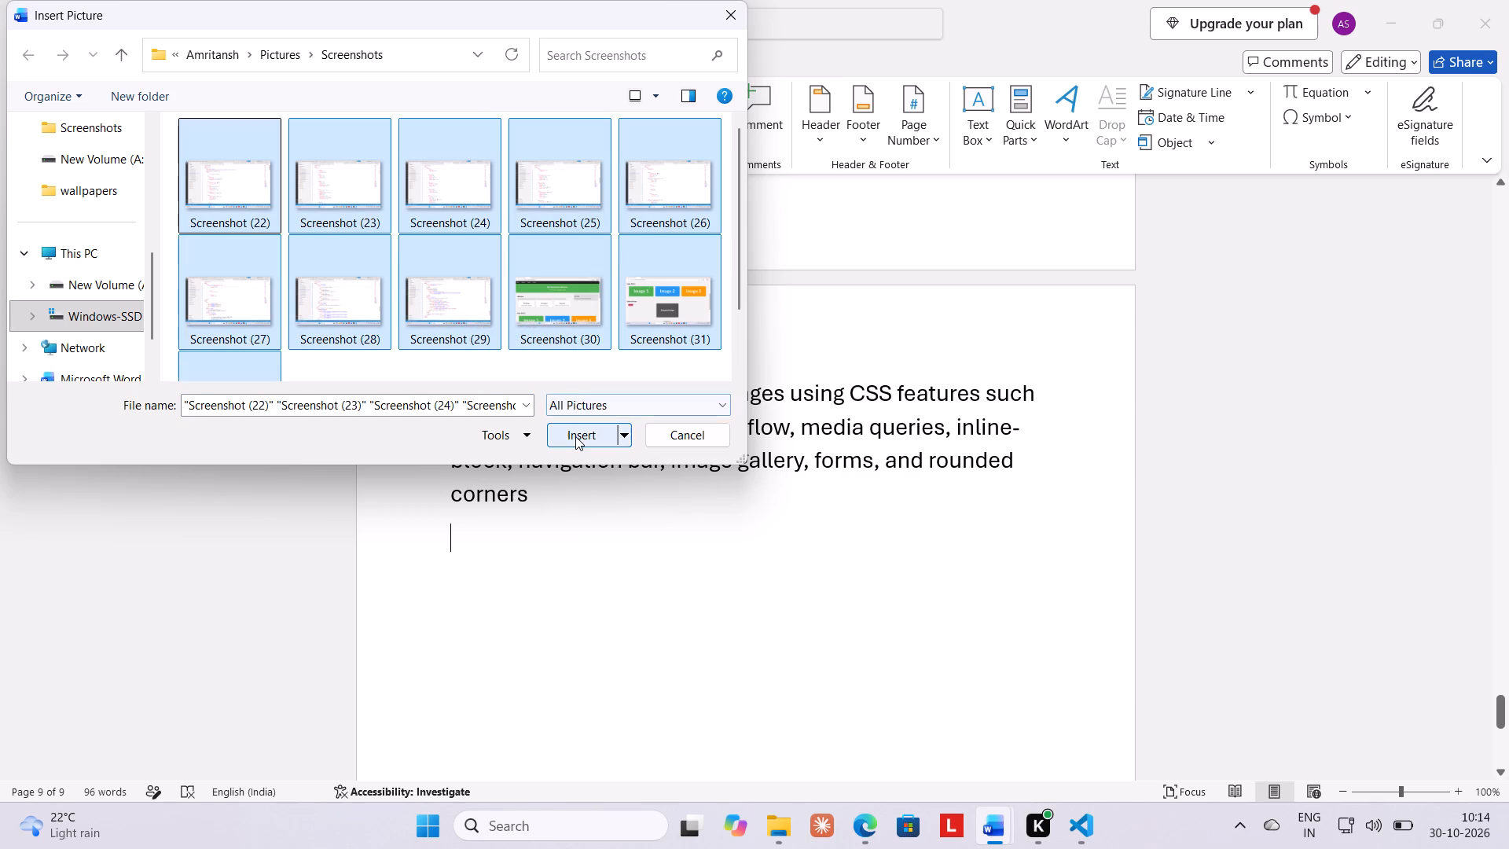
{"action": "left_click", "coordinate": [575, 436]}
Enlarge the first code screenshot under Q4 to about 17.87 cm wide and 11.13 cm high.
{"action": "scroll", "coordinate": [754, 484], "scroll_direction": "up", "scroll_amount": 12}
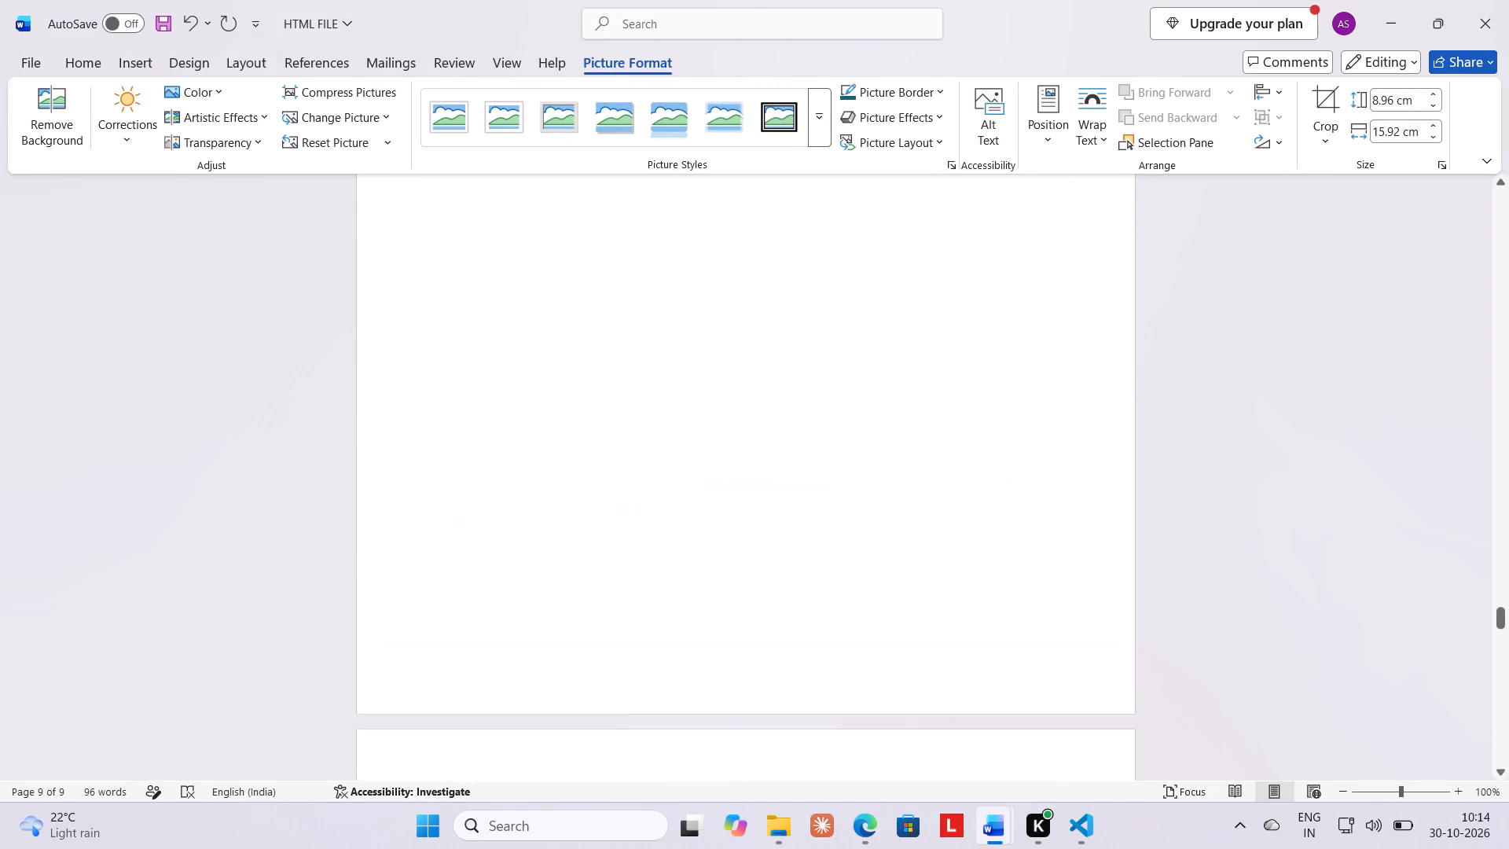
{"action": "scroll", "coordinate": [754, 484], "scroll_direction": "up", "scroll_amount": 5}
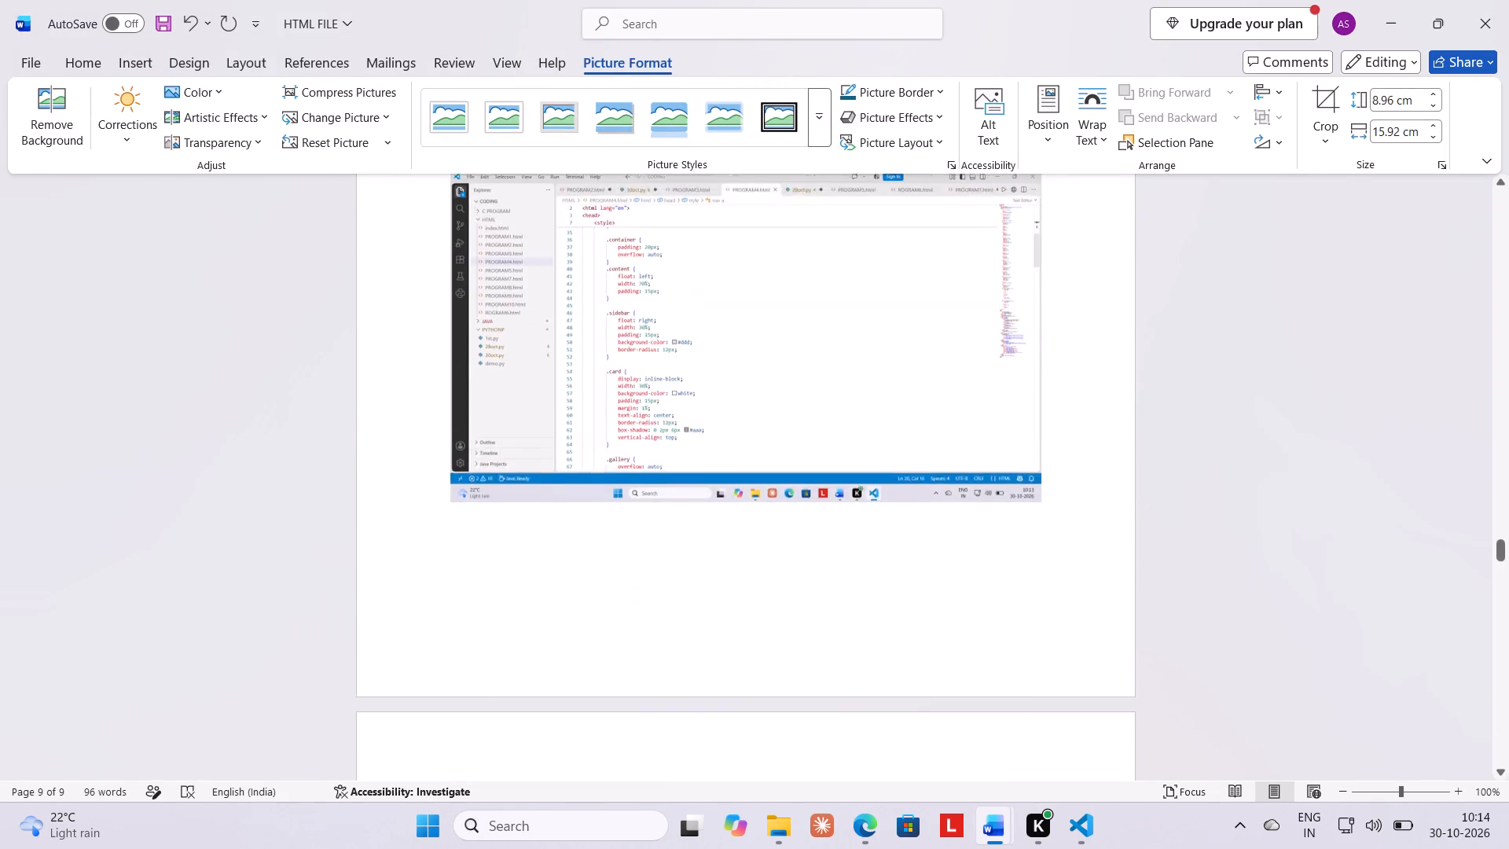
{"action": "scroll", "coordinate": [754, 484], "scroll_direction": "up", "scroll_amount": 4}
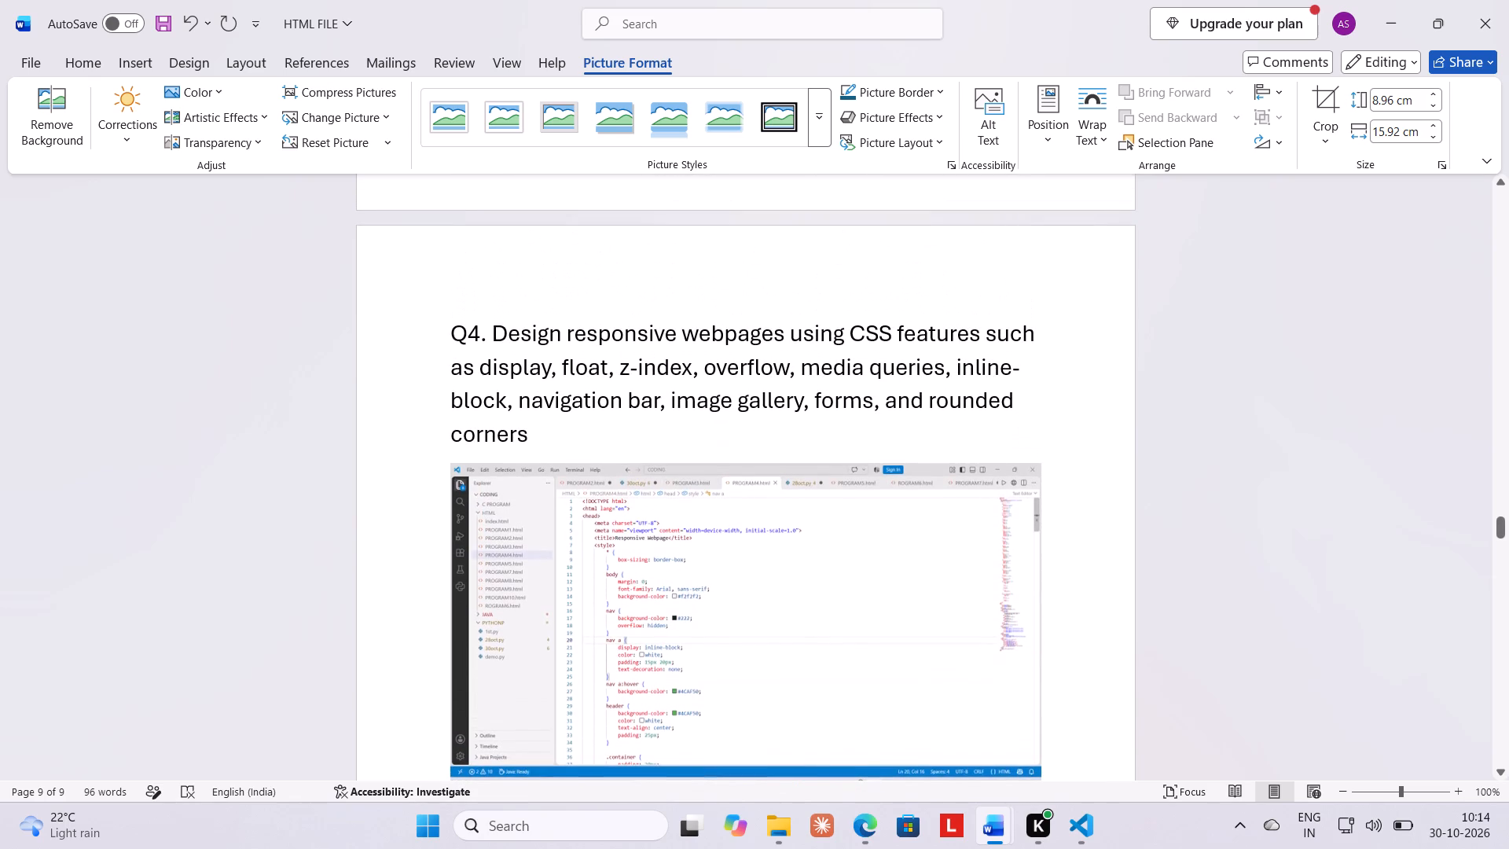
{"action": "scroll", "coordinate": [754, 484], "scroll_direction": "up", "scroll_amount": 1}
{"action": "scroll", "coordinate": [754, 484], "scroll_direction": "down", "scroll_amount": 1}
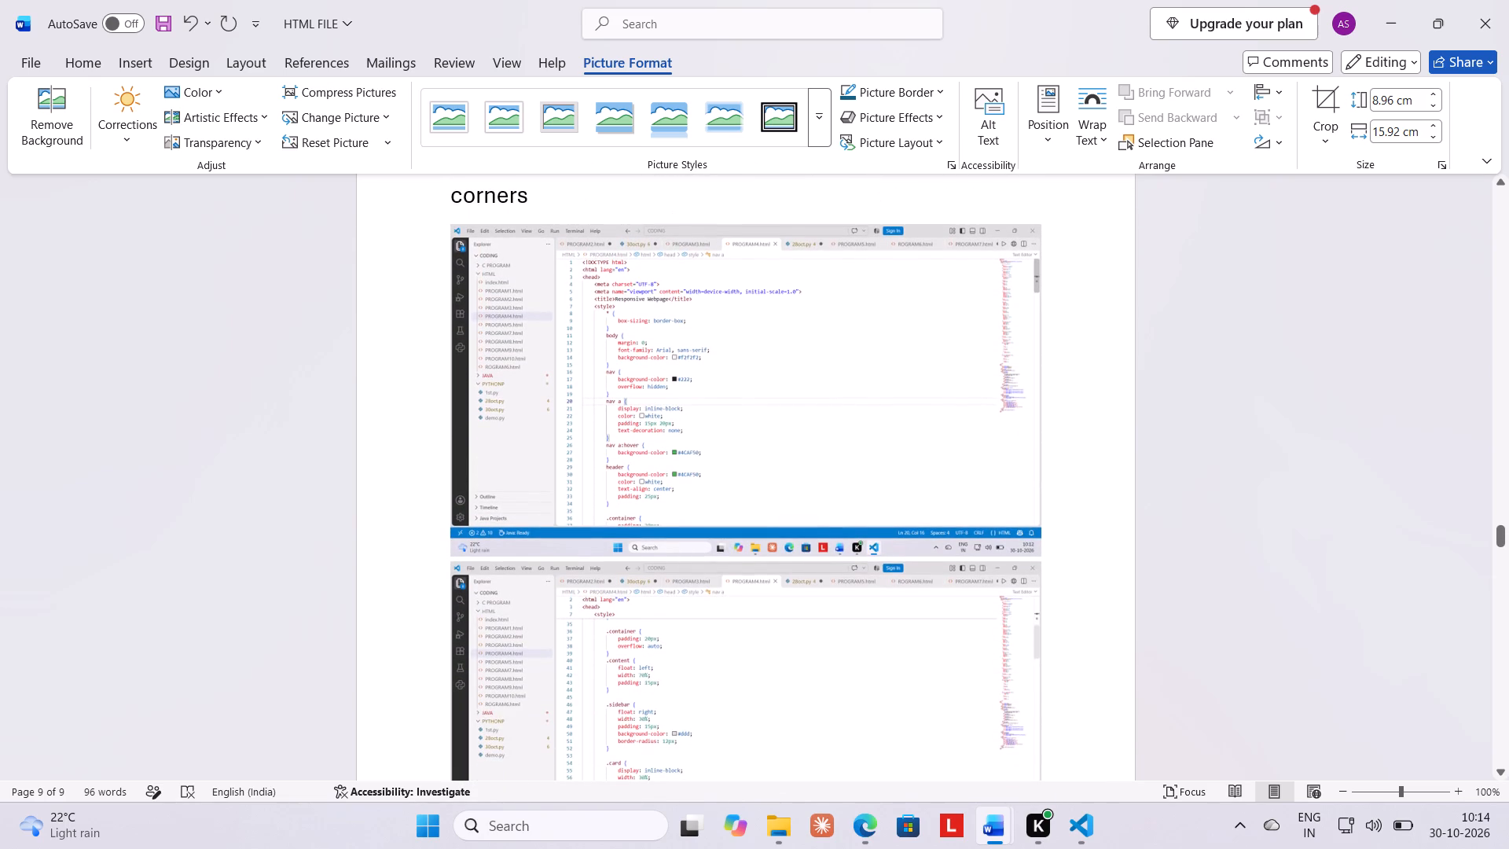
{"action": "left_click", "coordinate": [1019, 387]}
{"action": "left_click_drag", "start_coordinate": [1048, 387], "coordinate": [1085, 389]}
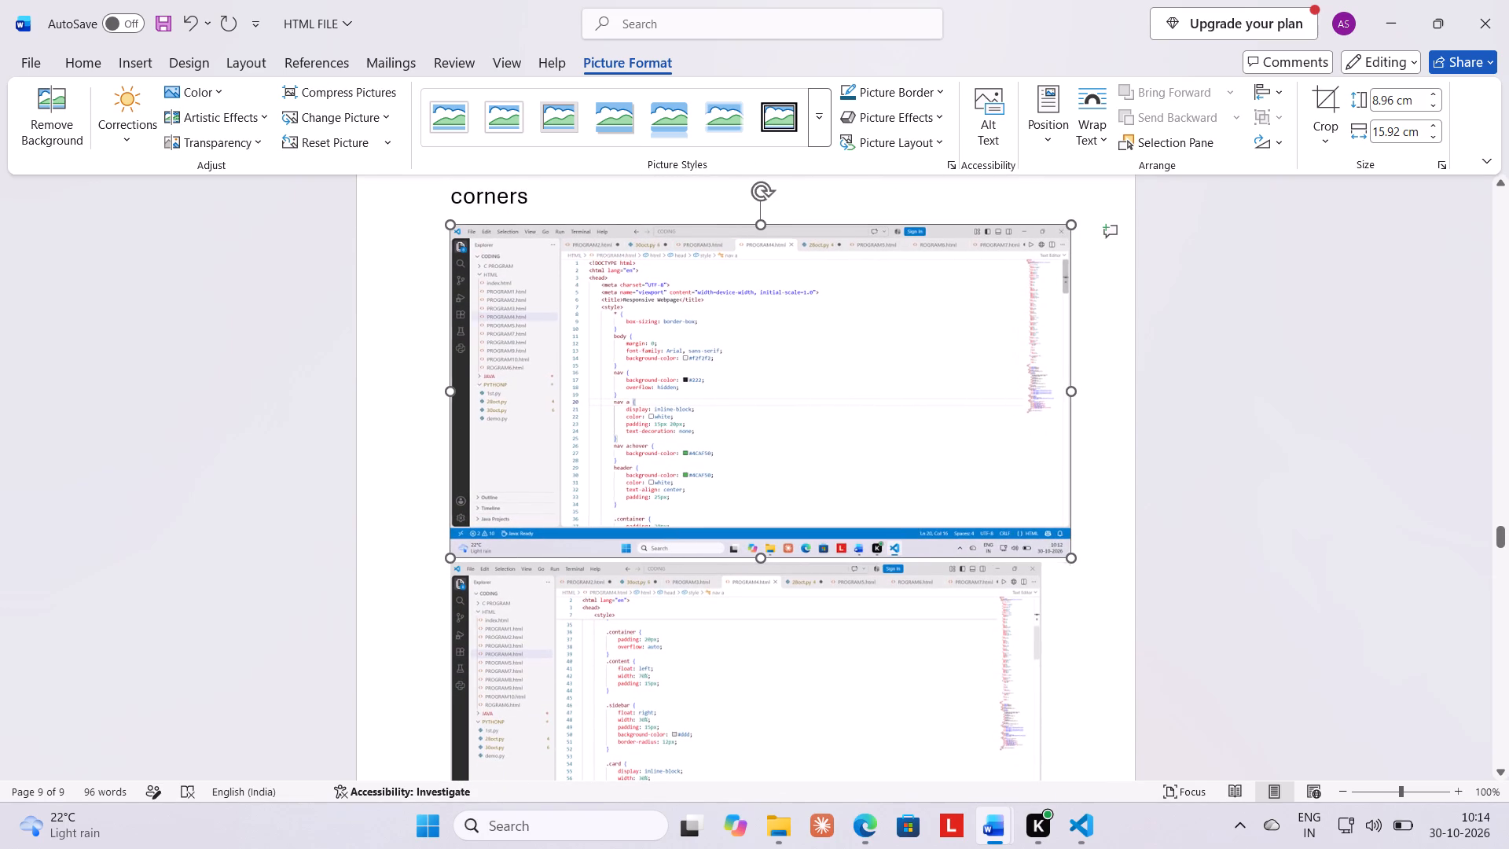
{"action": "left_click_drag", "start_coordinate": [1085, 389], "coordinate": [1114, 397]}
{"action": "scroll", "coordinate": [845, 474], "scroll_direction": "down", "scroll_amount": 1}
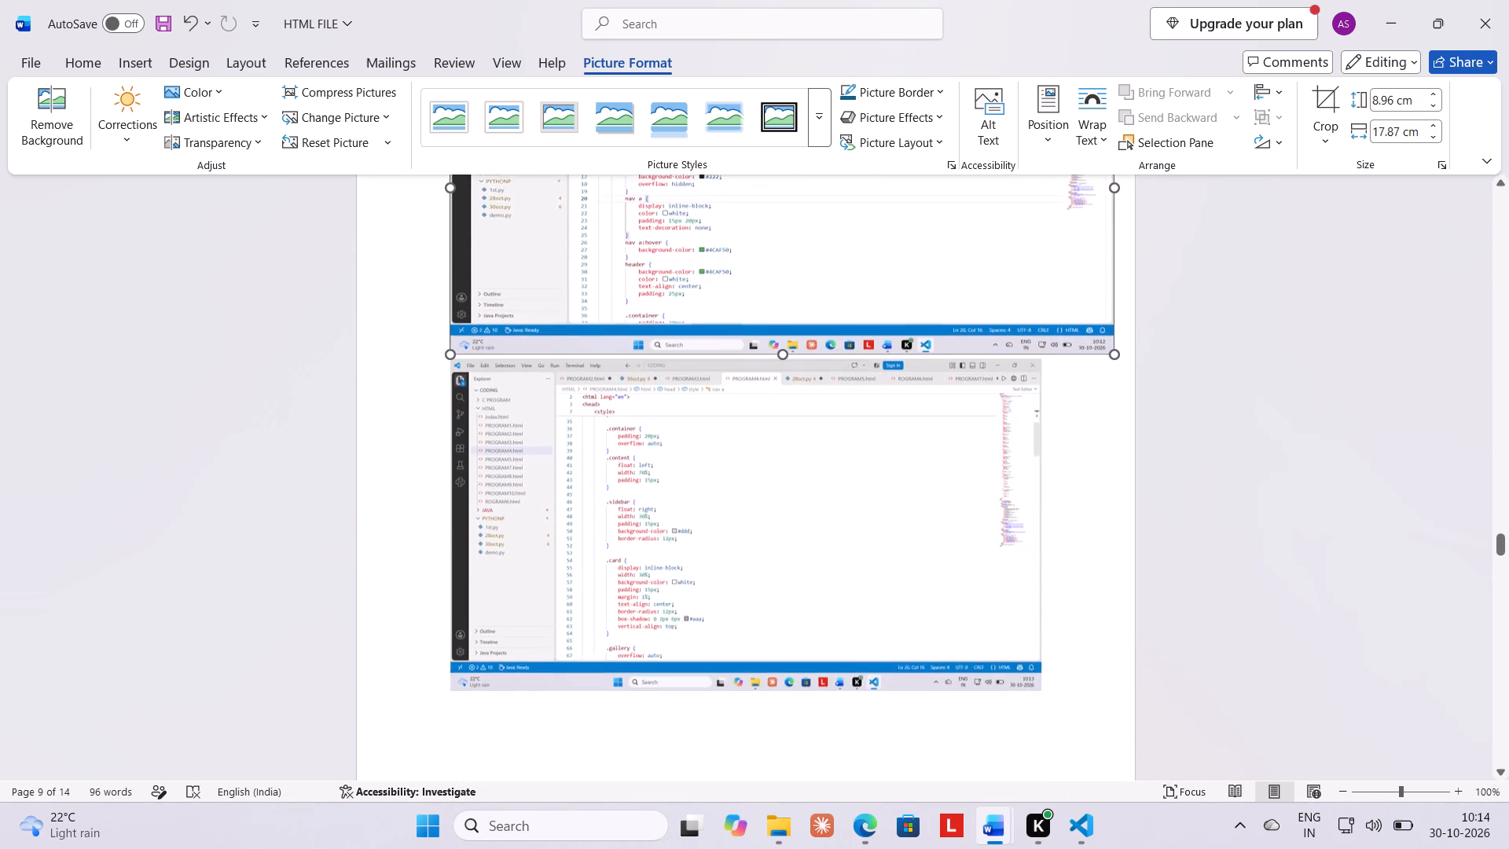
{"action": "scroll", "coordinate": [845, 474], "scroll_direction": "down", "scroll_amount": 1}
{"action": "left_click_drag", "start_coordinate": [784, 312], "coordinate": [802, 391]}
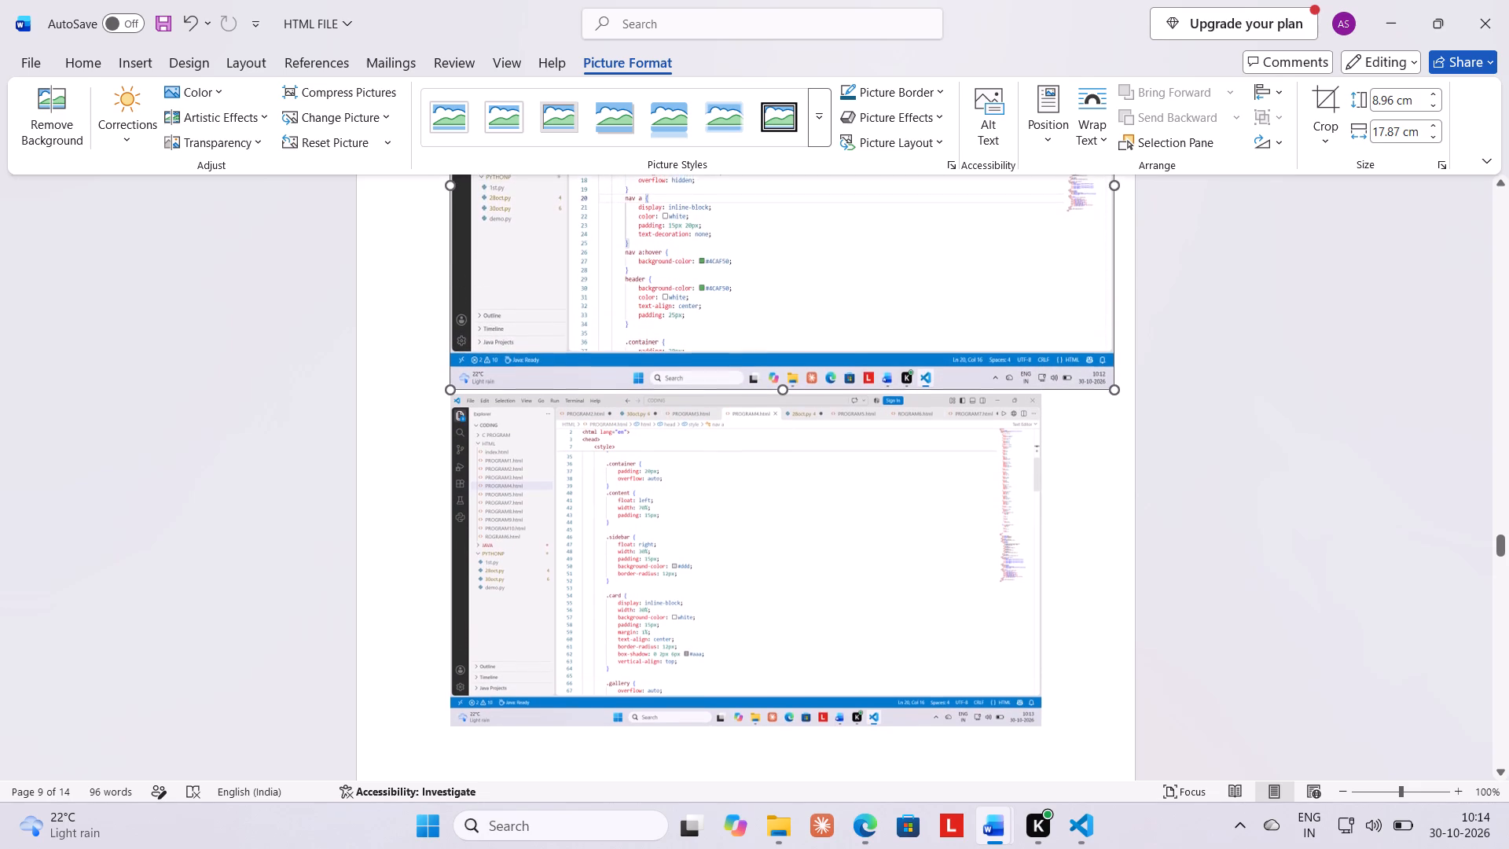
{"action": "left_click_drag", "start_coordinate": [802, 391], "coordinate": [810, 394]}
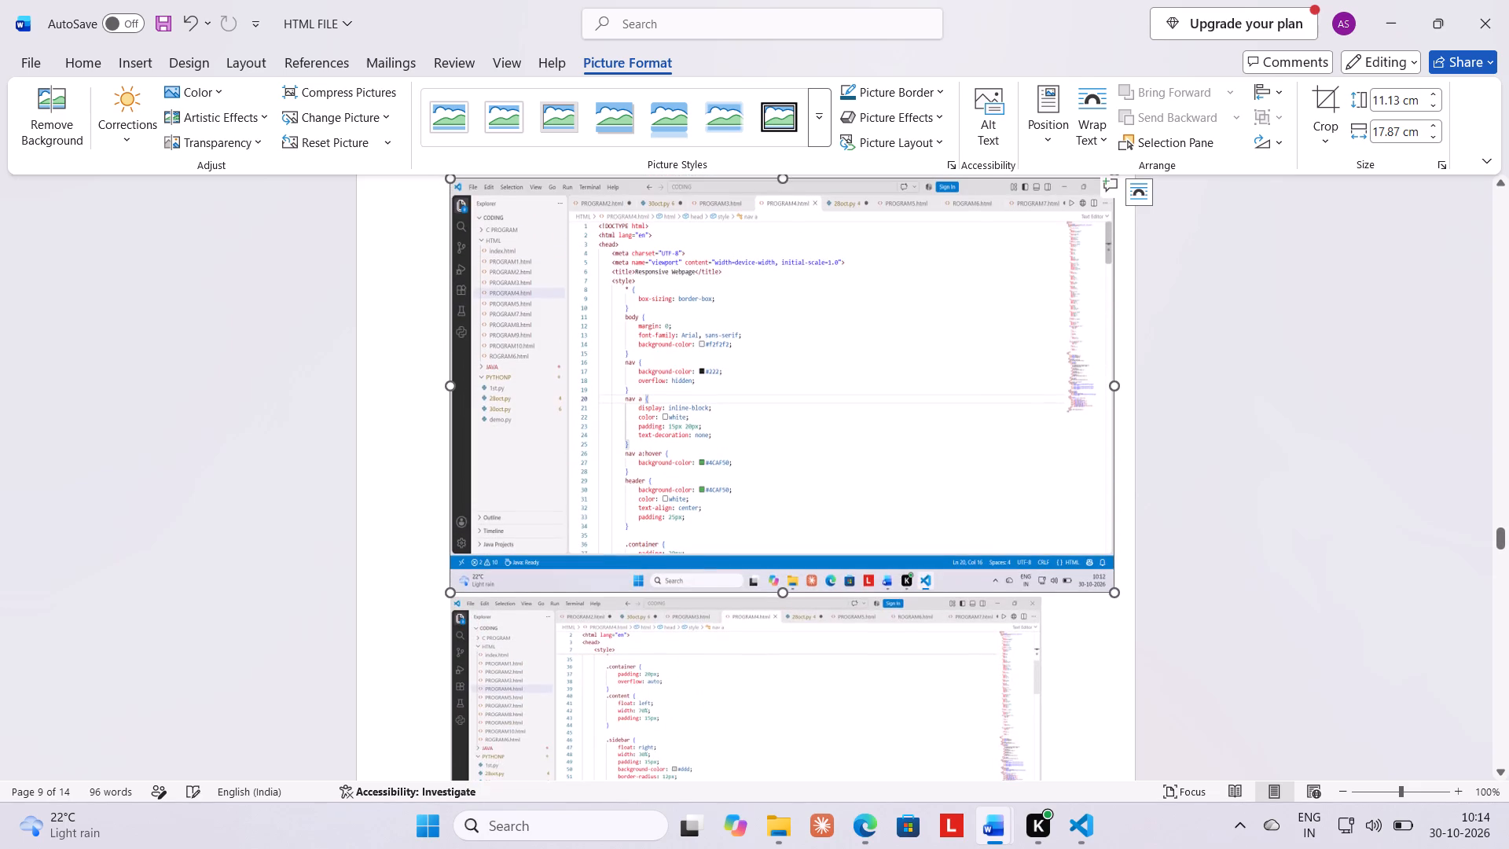
Widen the second code screenshot under Q4 to match the width of the first one above it.
{"action": "scroll", "coordinate": [839, 614], "scroll_direction": "down", "scroll_amount": 10}
{"action": "left_click", "coordinate": [850, 424]}
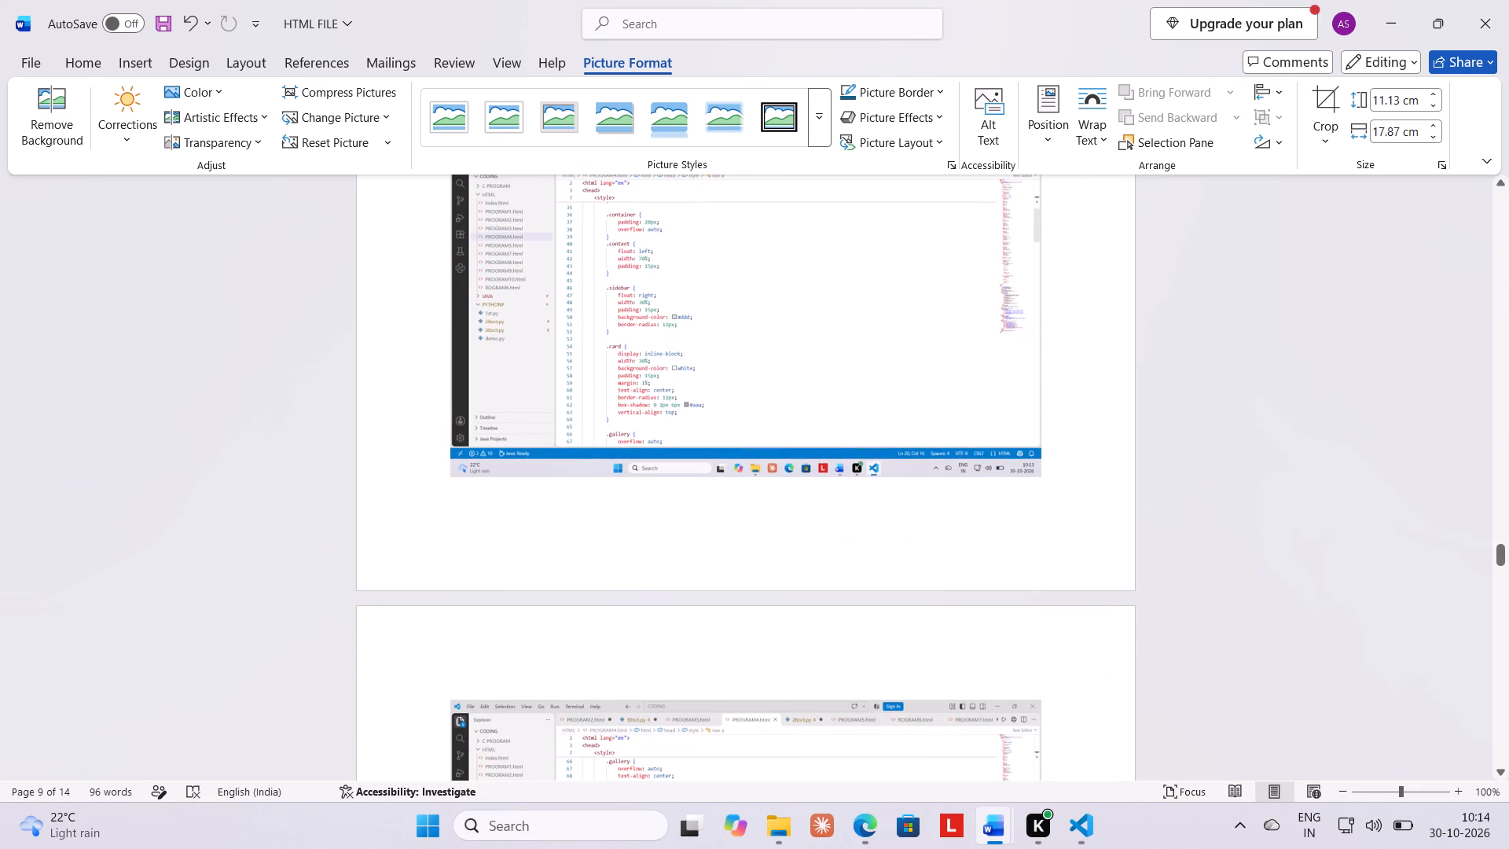
{"action": "left_click_drag", "start_coordinate": [1045, 315], "coordinate": [1074, 322]}
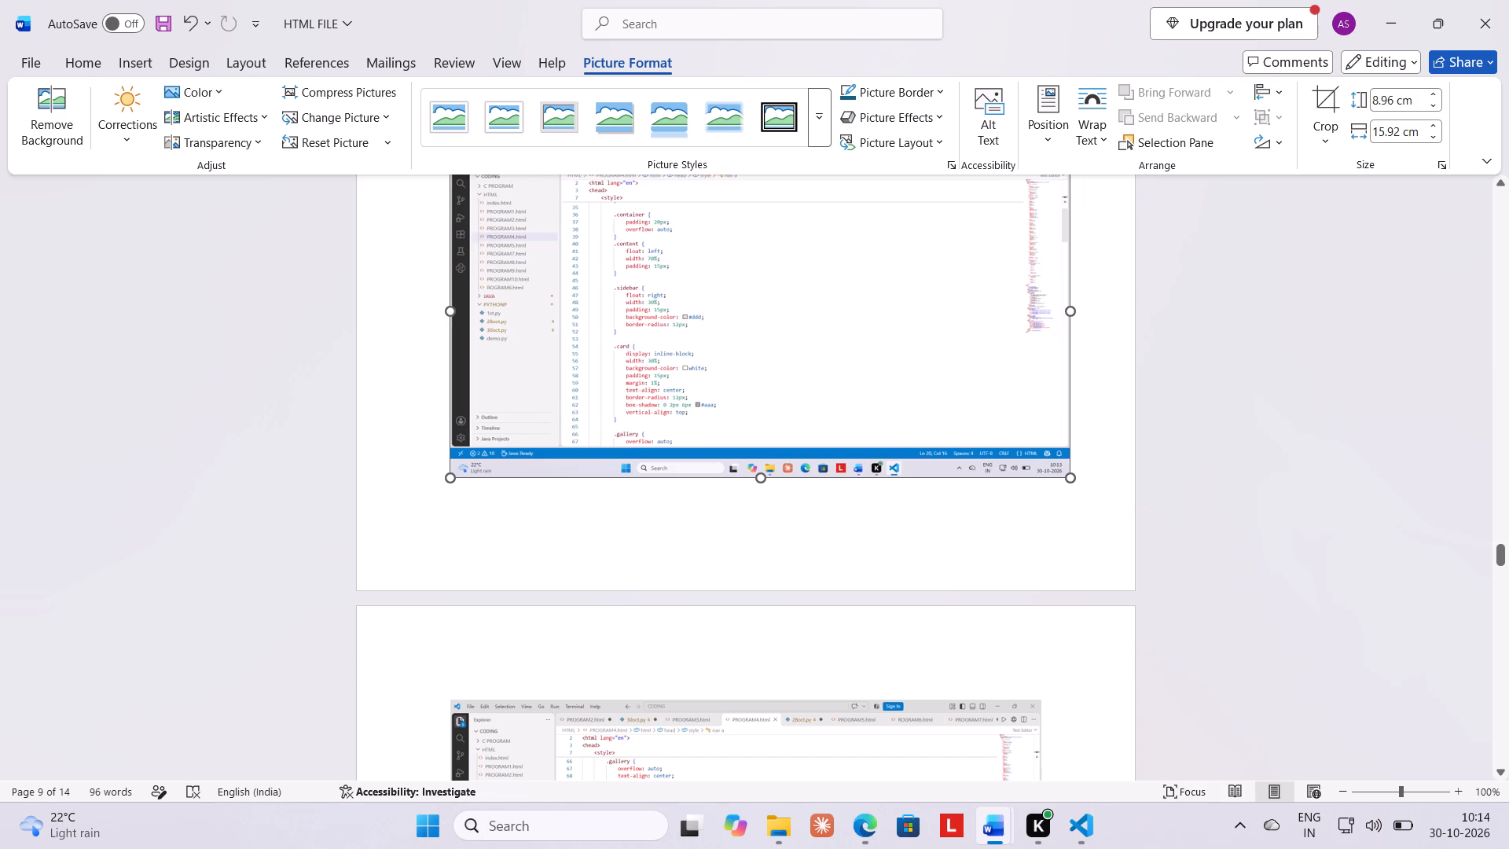
{"action": "left_click_drag", "start_coordinate": [1074, 322], "coordinate": [1107, 336]}
{"action": "scroll", "coordinate": [1107, 336], "scroll_direction": "up", "scroll_amount": 1}
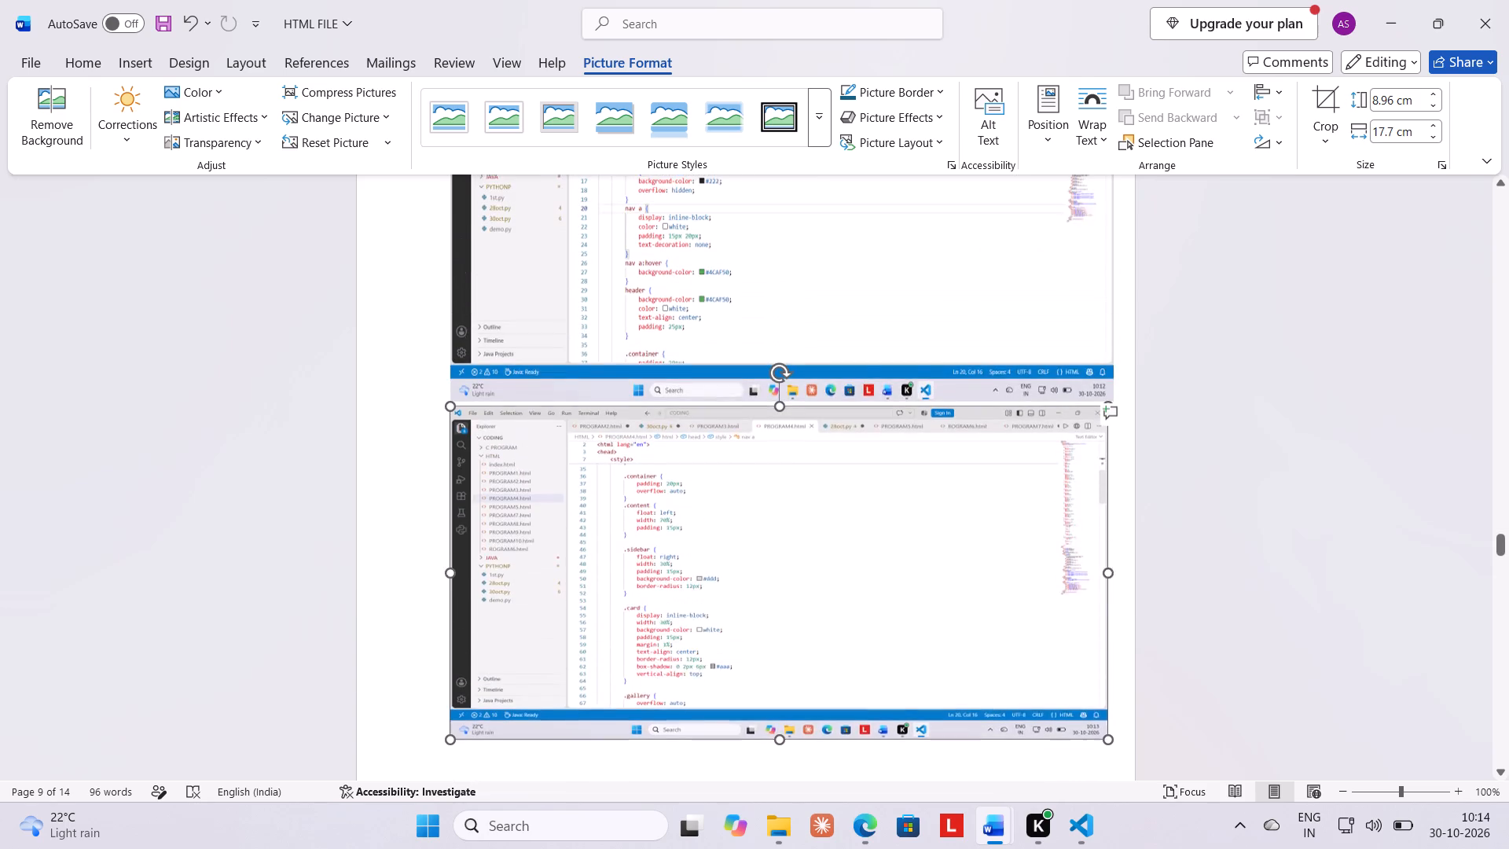
{"action": "scroll", "coordinate": [1107, 336], "scroll_direction": "up", "scroll_amount": 1}
{"action": "scroll", "coordinate": [1107, 336], "scroll_direction": "down", "scroll_amount": 1}
{"action": "left_click", "coordinate": [1112, 594]}
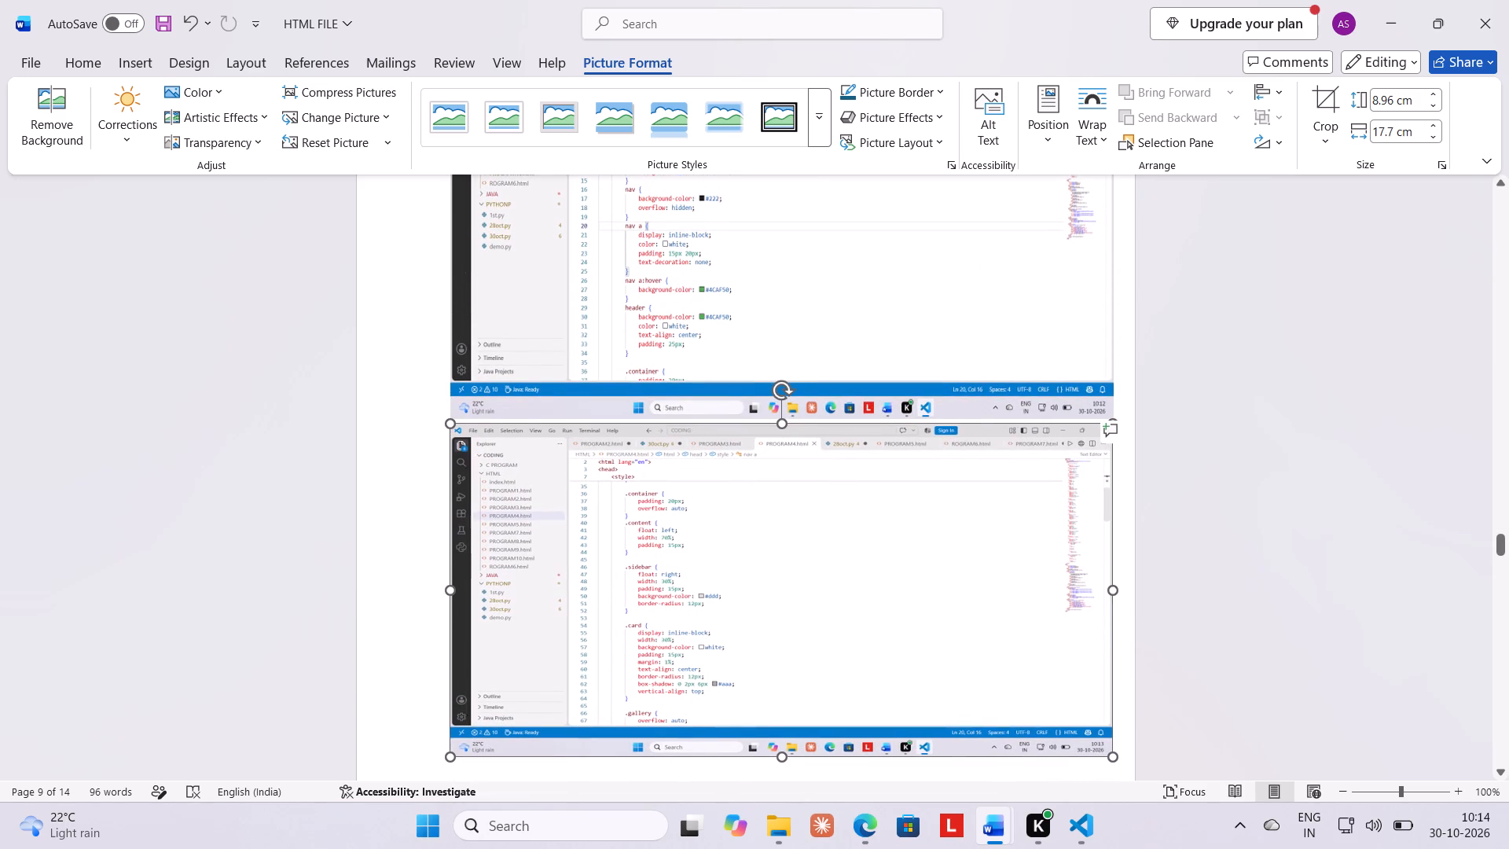
{"action": "left_click", "coordinate": [1190, 634]}
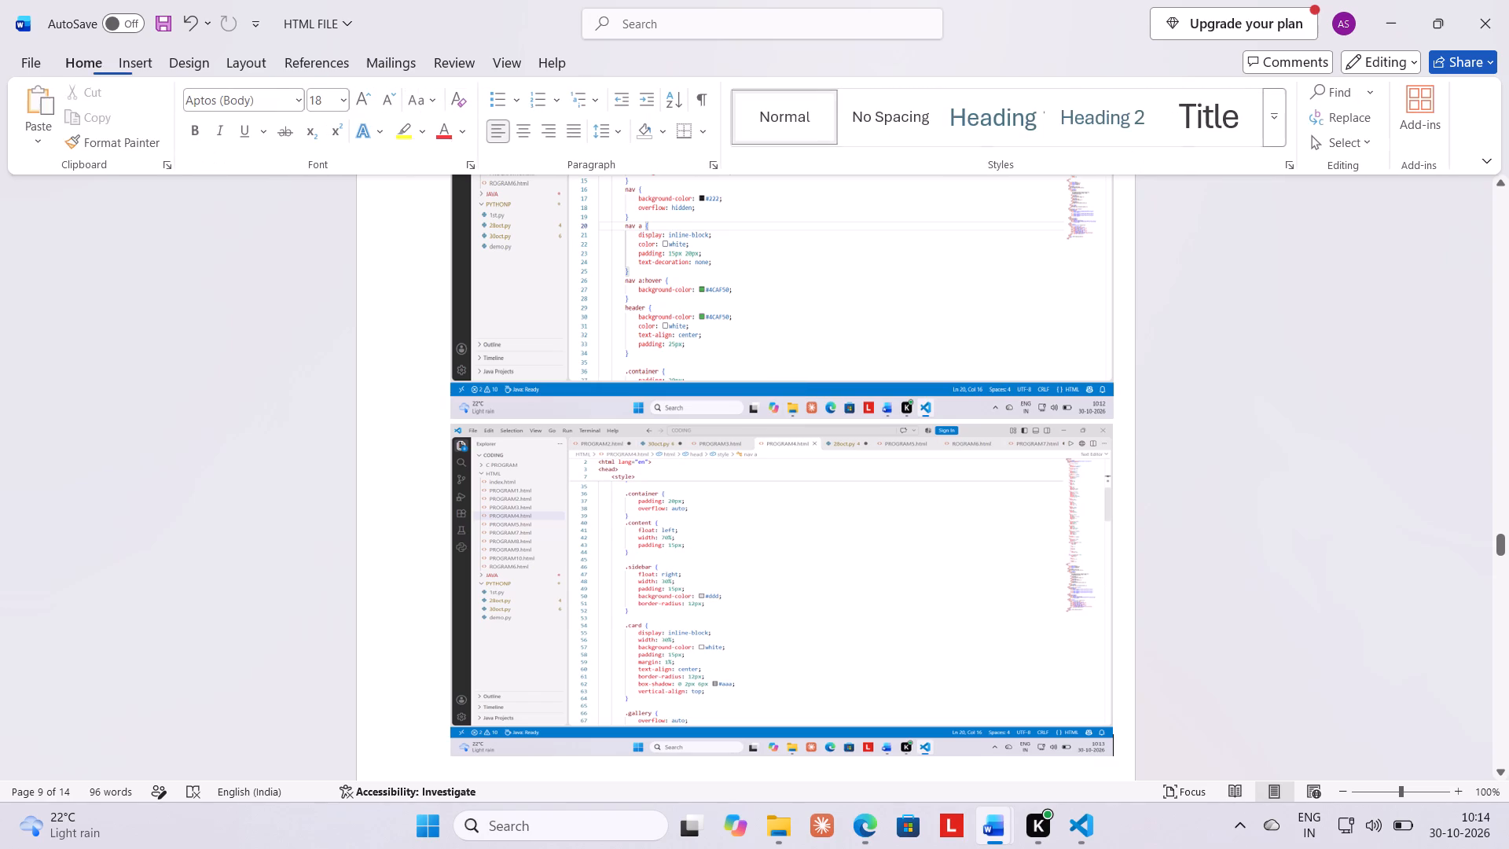
Stretch the second code screenshot under Q4 slightly taller, keeping it on the same page as the first.
{"action": "scroll", "coordinate": [758, 638], "scroll_direction": "down", "scroll_amount": 2}
{"action": "left_click_drag", "start_coordinate": [787, 469], "coordinate": [787, 477]}
{"action": "left_click_drag", "start_coordinate": [787, 489], "coordinate": [788, 505]}
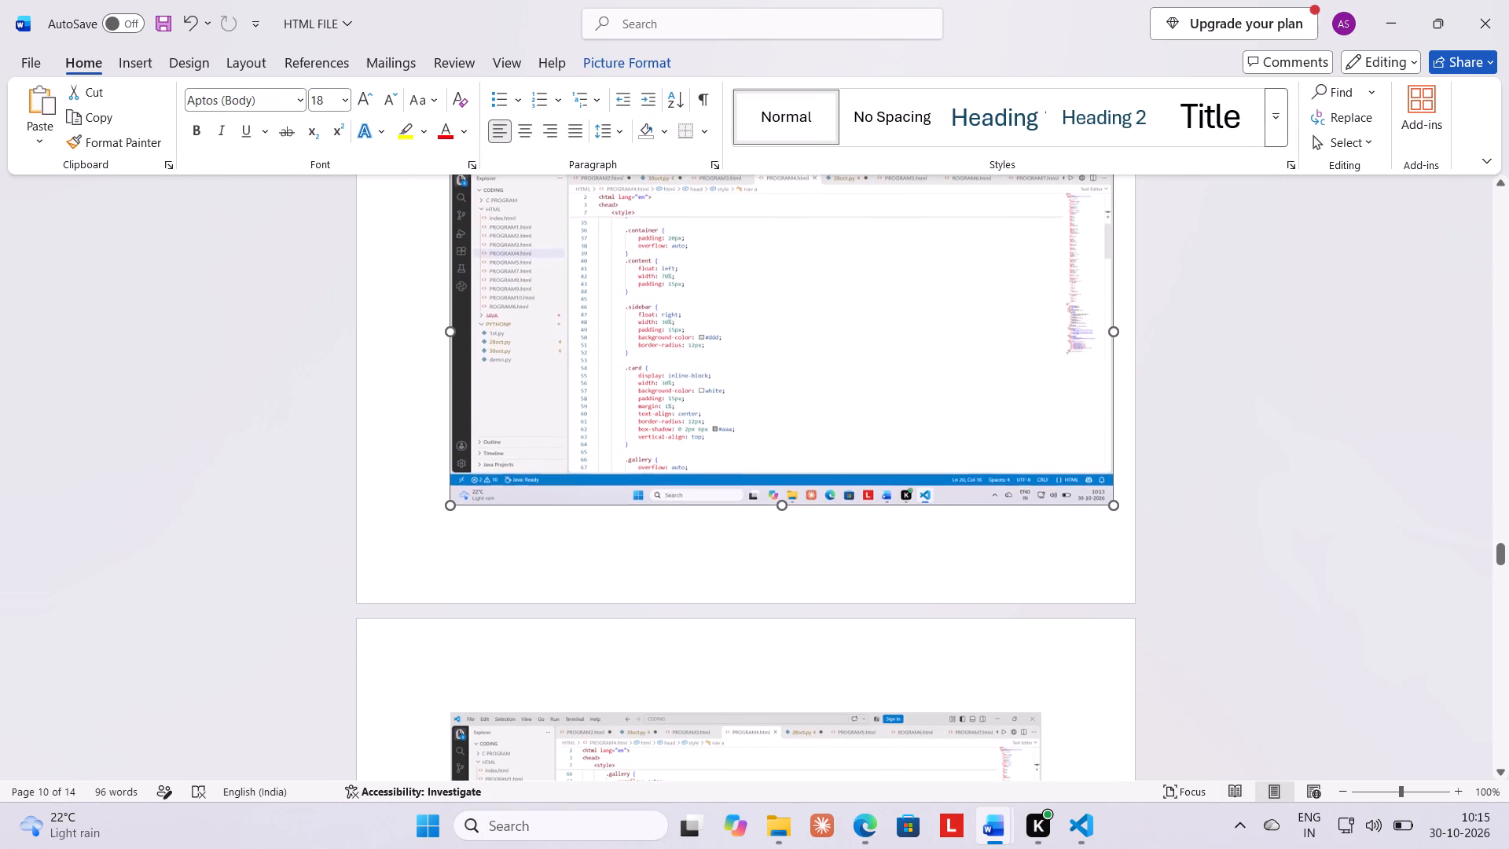
{"action": "left_click_drag", "start_coordinate": [788, 505], "coordinate": [790, 509]}
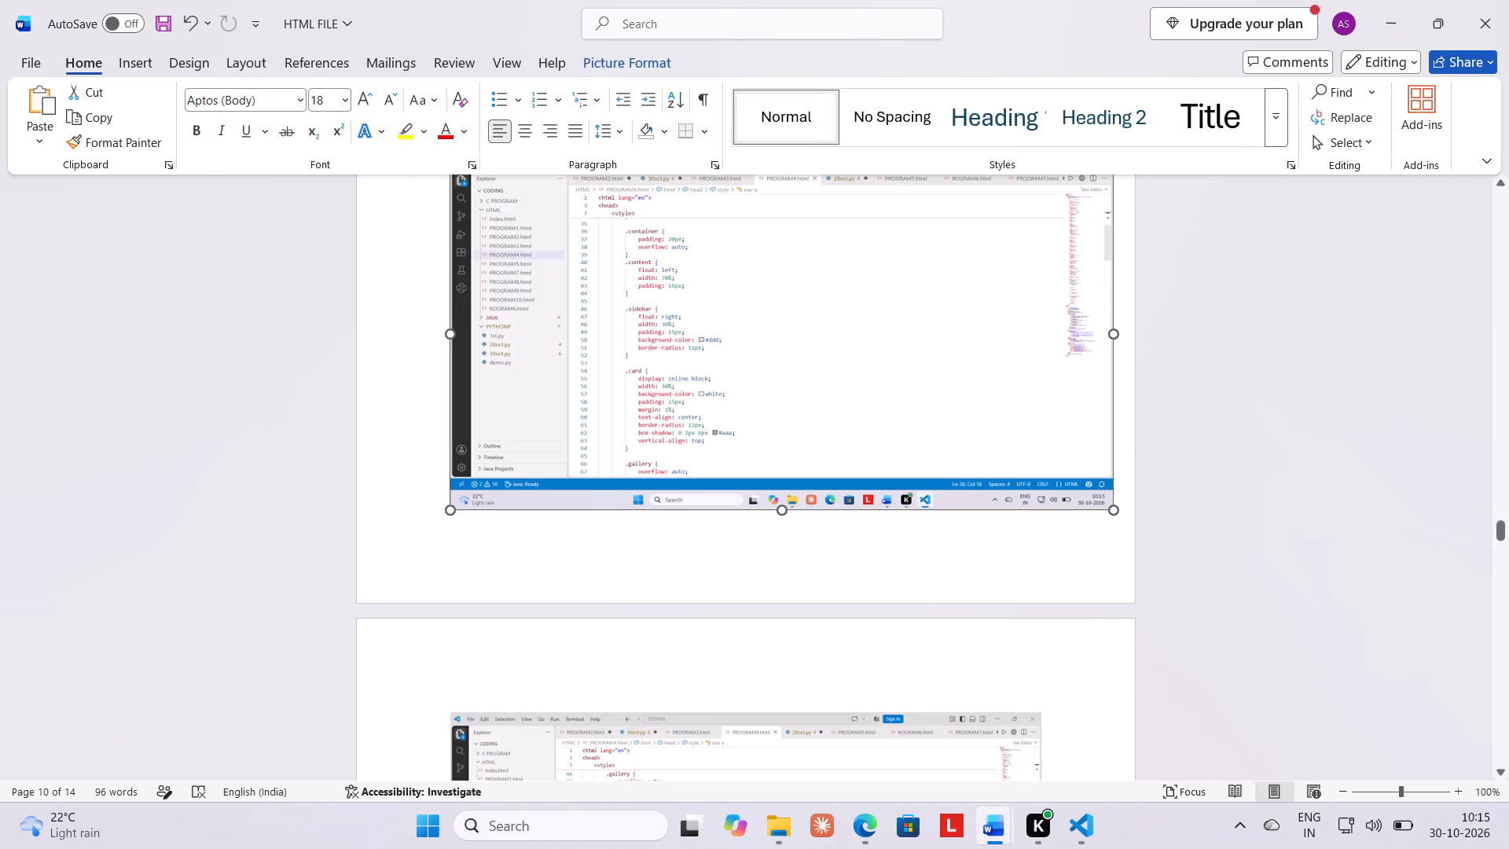
{"action": "left_click_drag", "start_coordinate": [790, 509], "coordinate": [791, 511]}
{"action": "scroll", "coordinate": [791, 511], "scroll_direction": "up", "scroll_amount": 2}
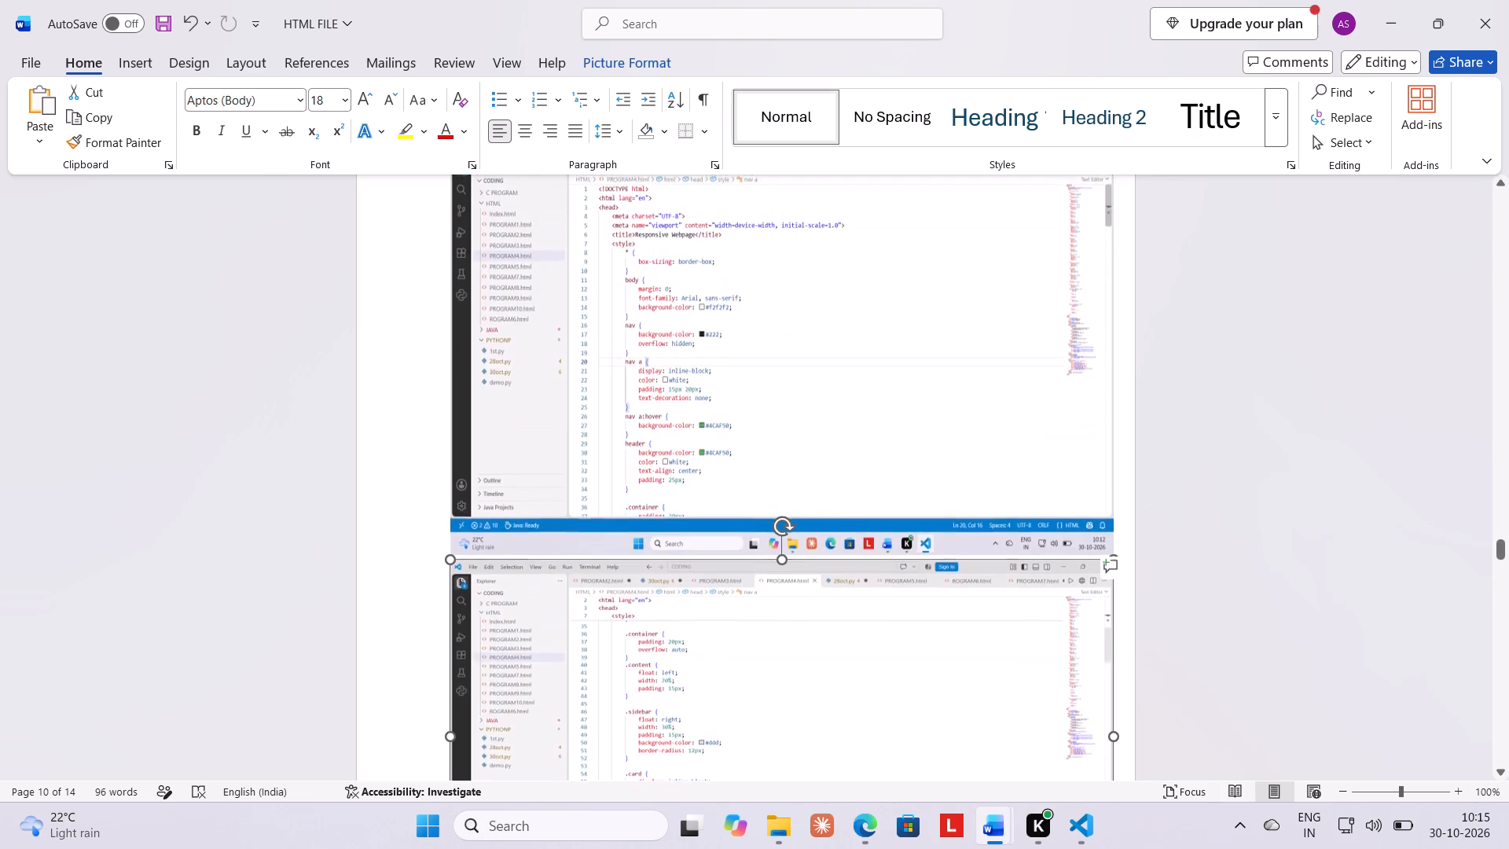
Reduce the height of the second code screenshot under Q4 slightly so it fits on one page with the first.
{"action": "scroll", "coordinate": [791, 511], "scroll_direction": "up", "scroll_amount": 4}
{"action": "scroll", "coordinate": [791, 511], "scroll_direction": "down", "scroll_amount": 2}
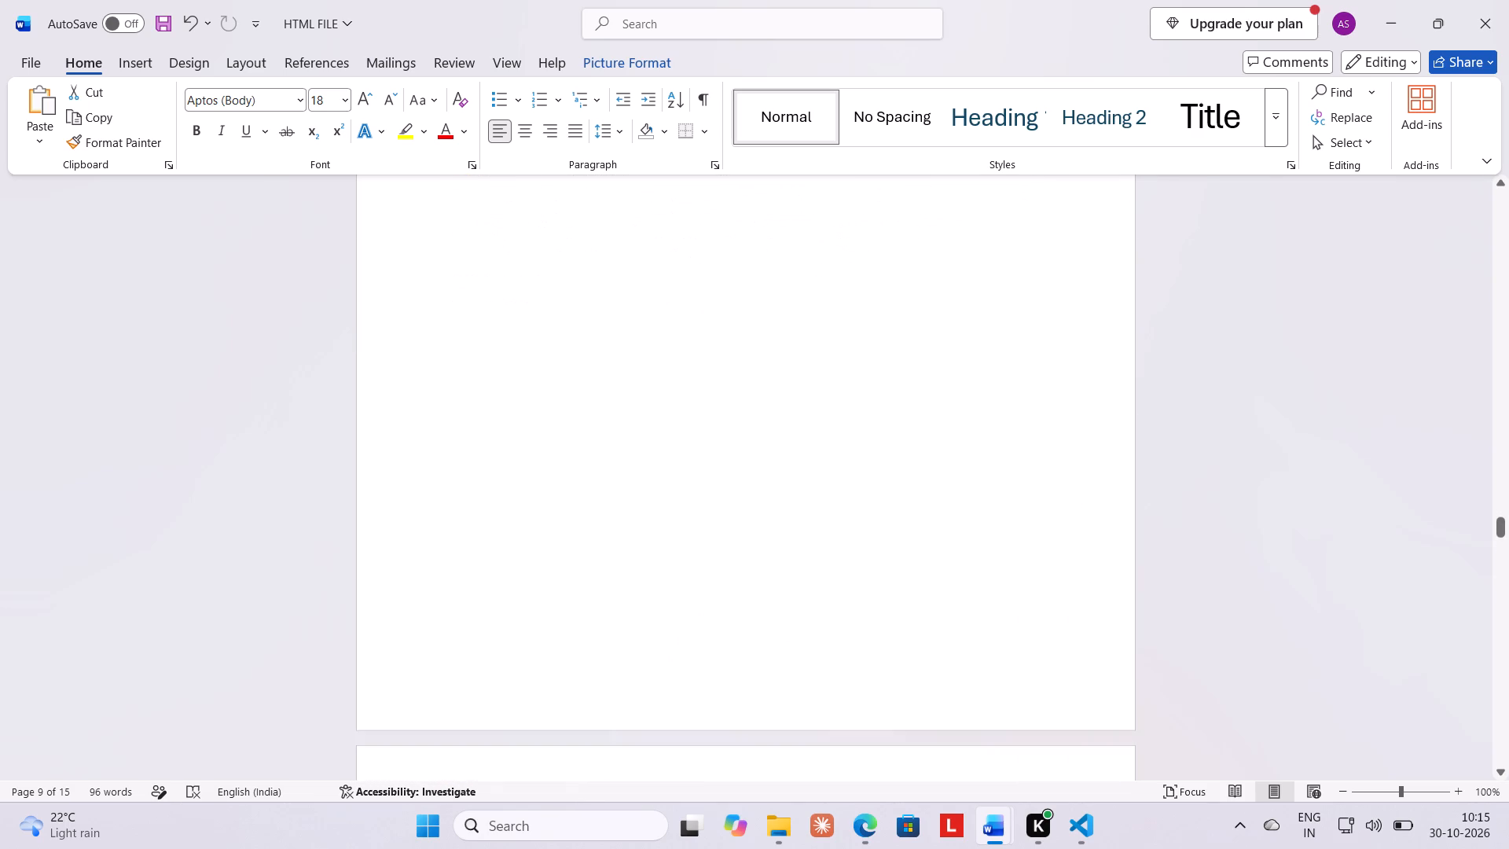
{"action": "scroll", "coordinate": [791, 511], "scroll_direction": "down", "scroll_amount": 5}
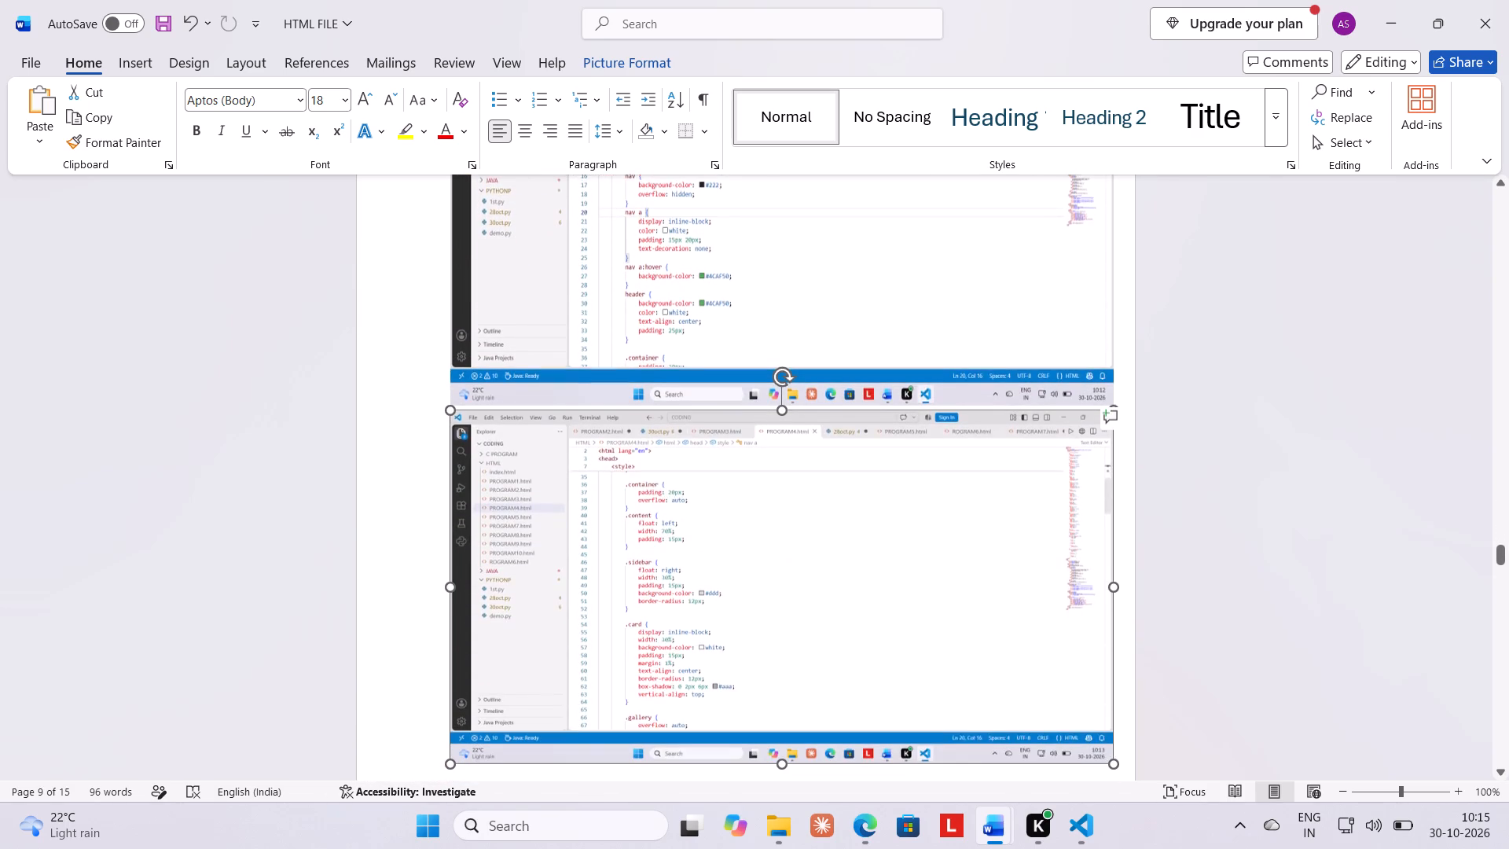
{"action": "left_click", "coordinate": [791, 511]}
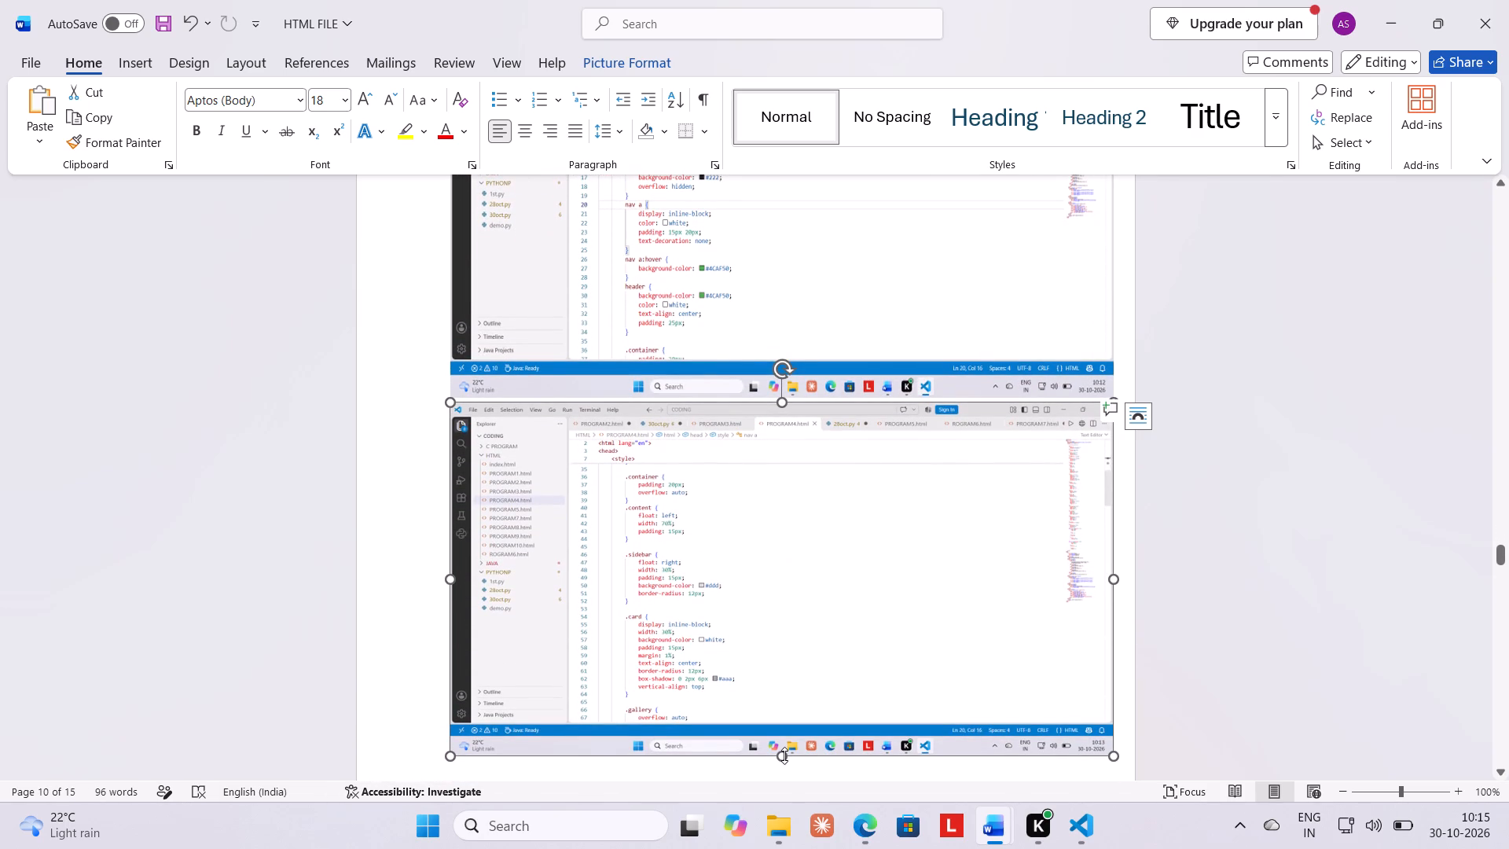
{"action": "left_click_drag", "start_coordinate": [784, 755], "coordinate": [788, 748]}
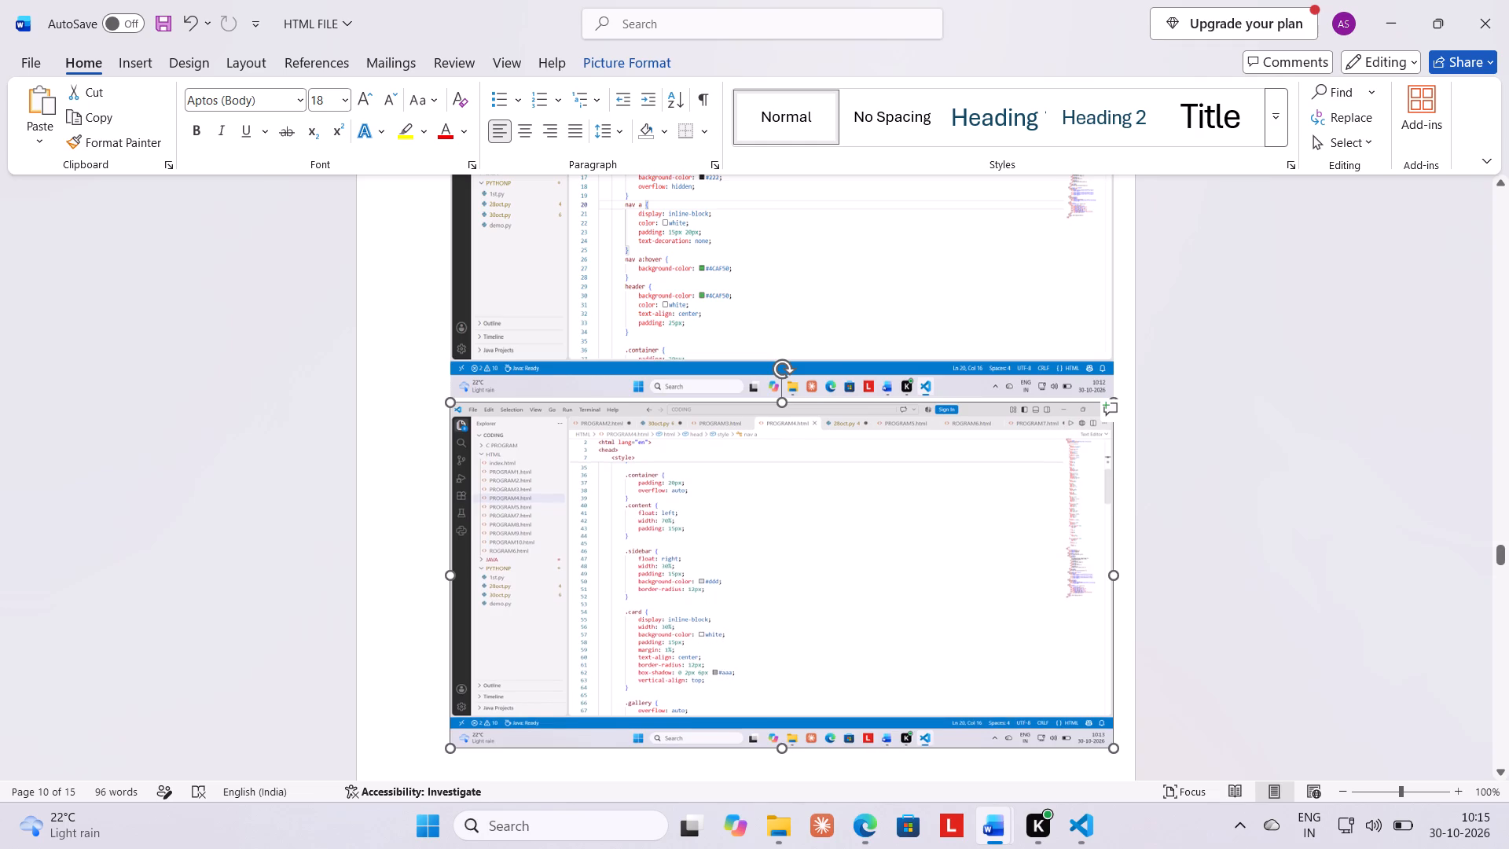
{"action": "left_click_drag", "start_coordinate": [788, 748], "coordinate": [788, 745]}
{"action": "scroll", "coordinate": [788, 745], "scroll_direction": "up", "scroll_amount": 2}
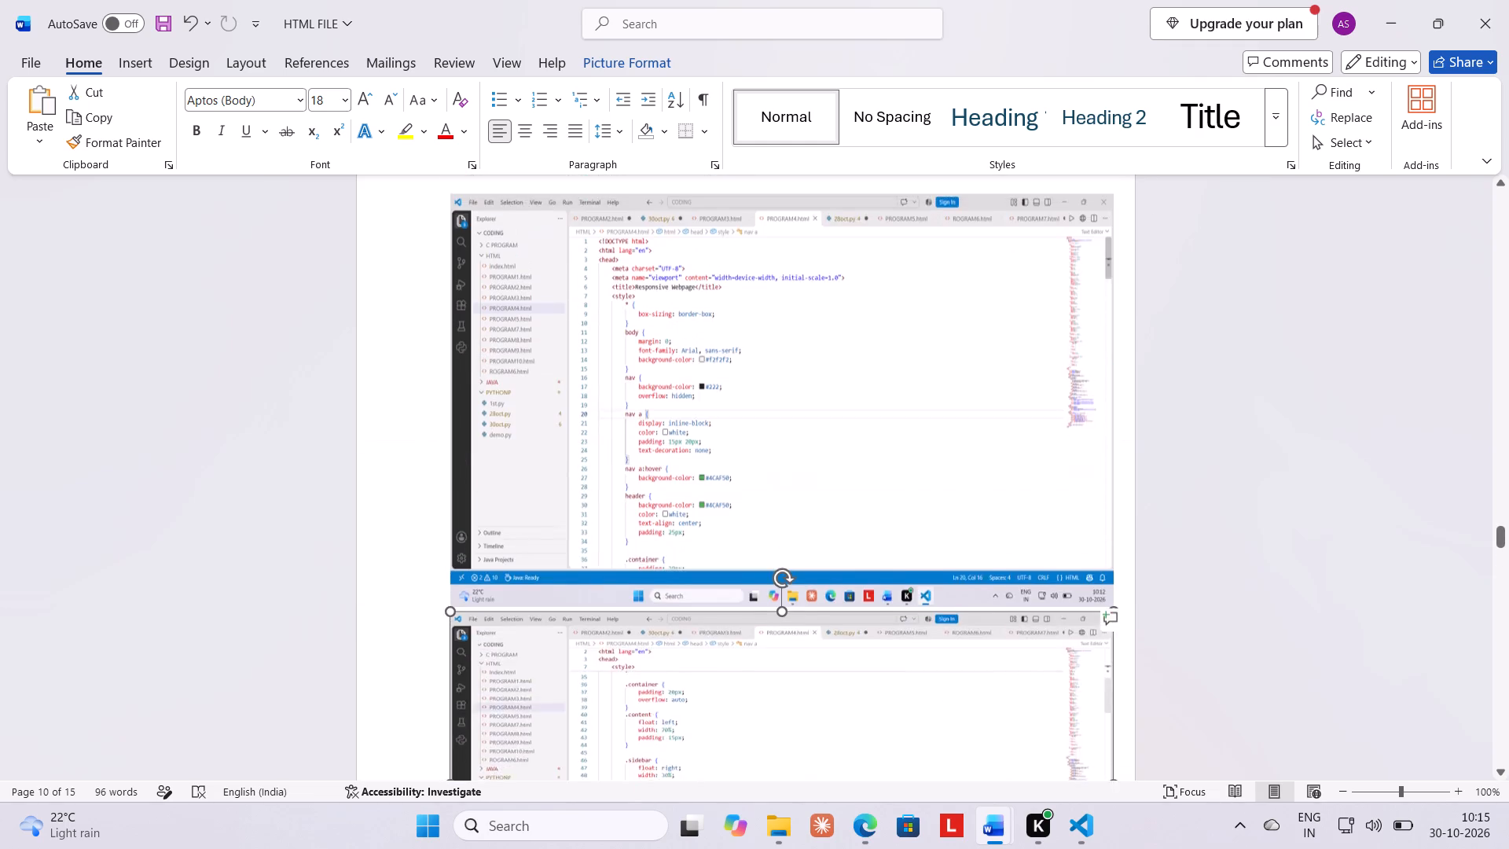
{"action": "scroll", "coordinate": [788, 745], "scroll_direction": "up", "scroll_amount": 1}
{"action": "scroll", "coordinate": [788, 745], "scroll_direction": "down", "scroll_amount": 2}
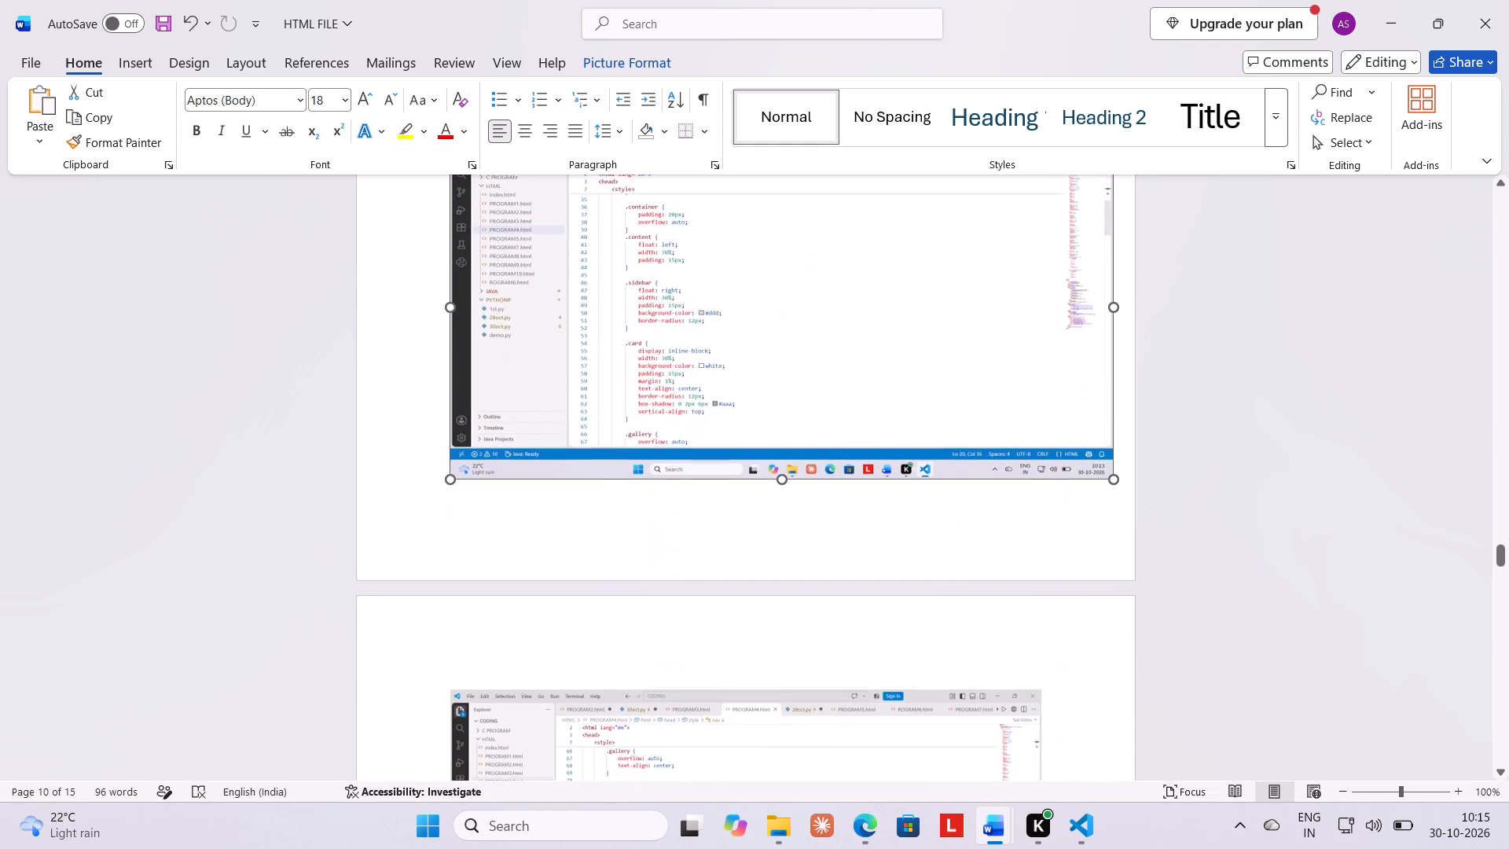
{"action": "scroll", "coordinate": [788, 745], "scroll_direction": "down", "scroll_amount": 1}
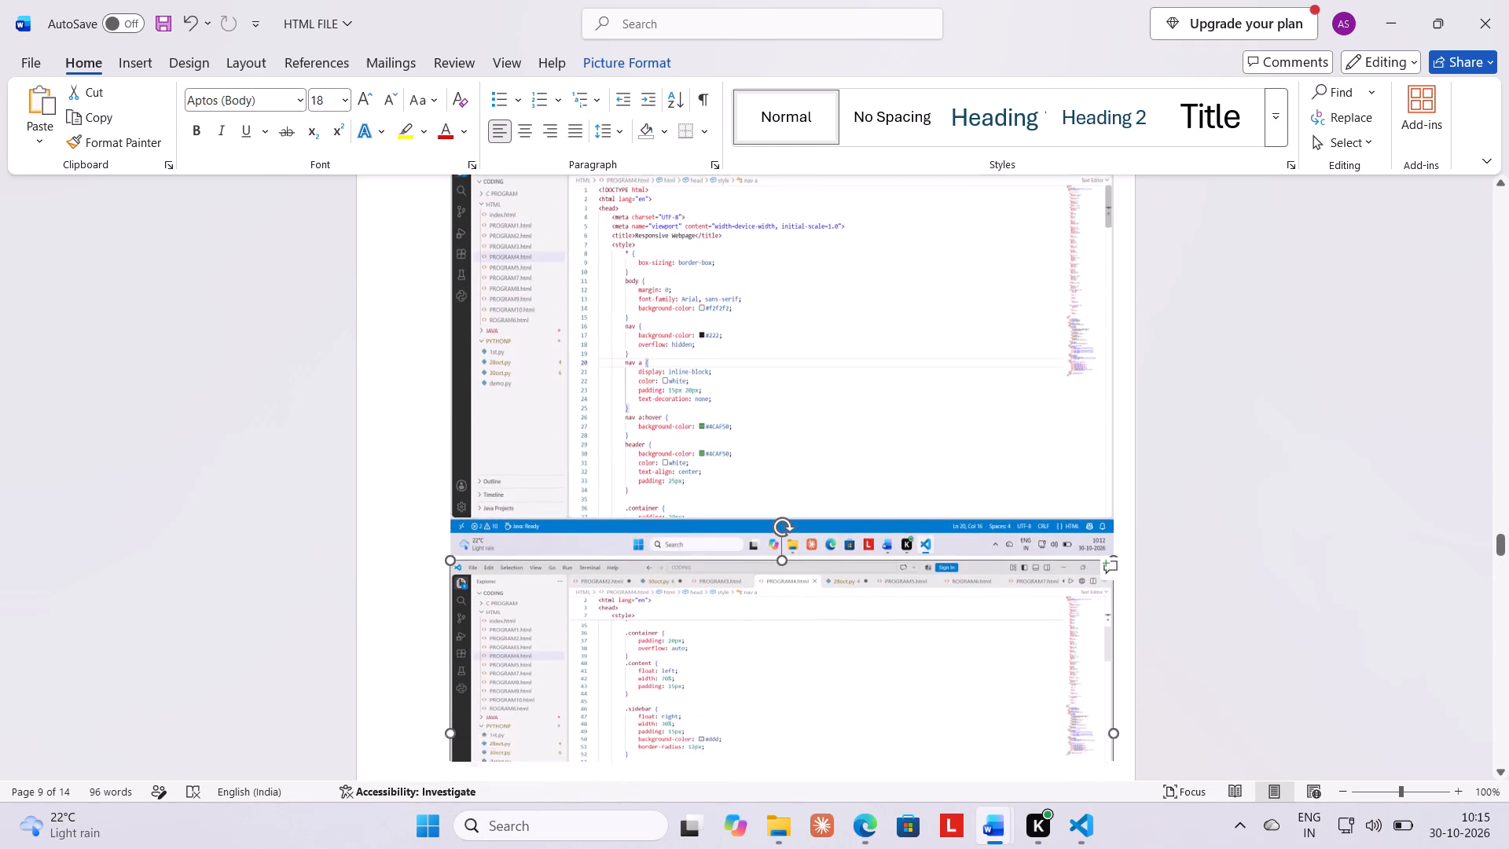
Enlarge the third code screenshot under Q4, starting at the .gallery styles, to nearly the width of those above and somewhat taller.
{"action": "scroll", "coordinate": [788, 745], "scroll_direction": "down", "scroll_amount": 2}
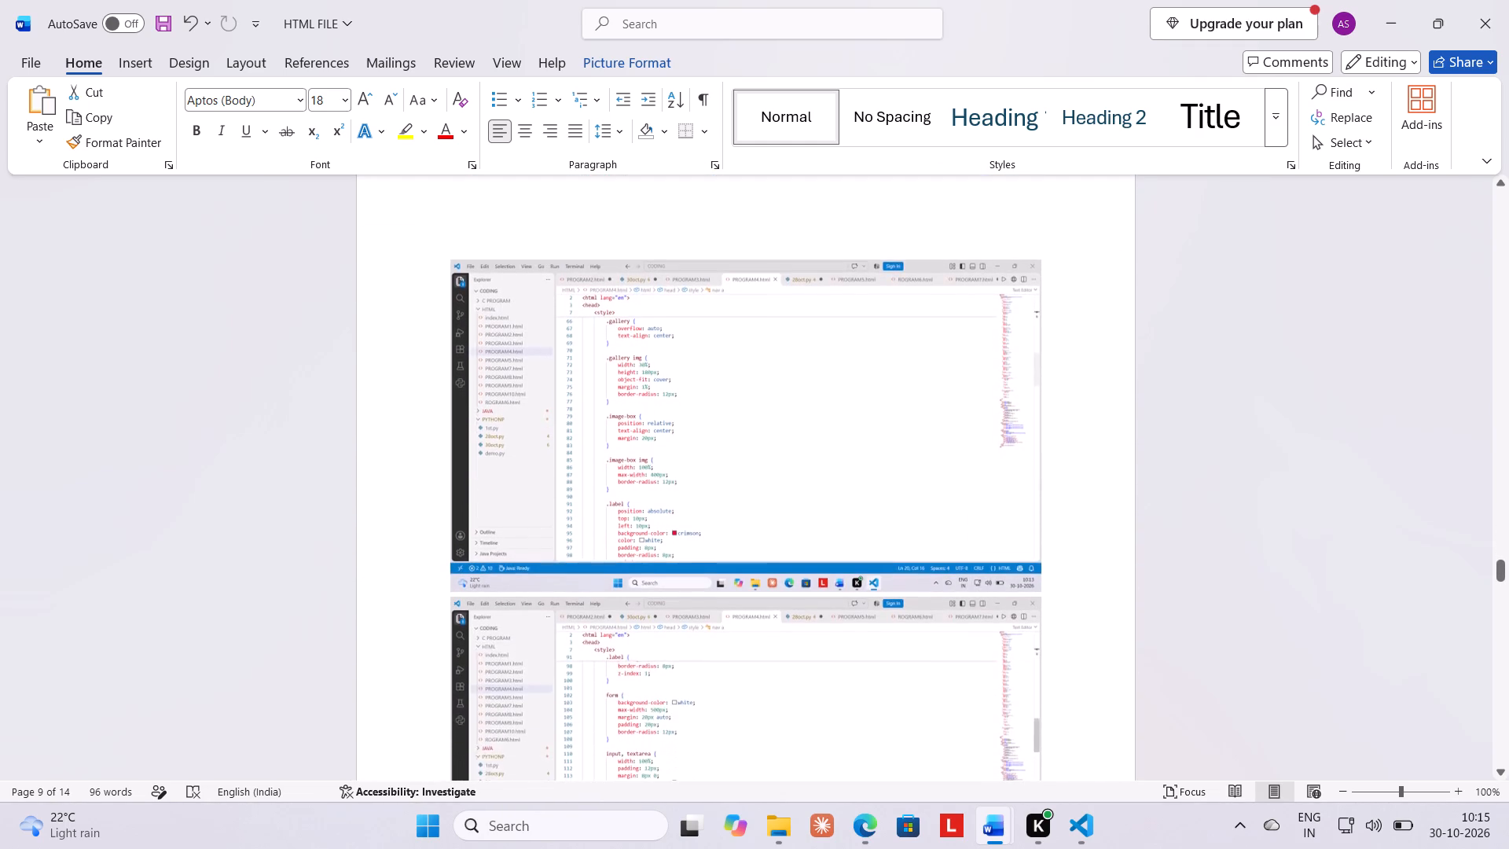
{"action": "scroll", "coordinate": [788, 745], "scroll_direction": "down", "scroll_amount": 1}
{"action": "left_click_drag", "start_coordinate": [1026, 380], "coordinate": [1045, 369]}
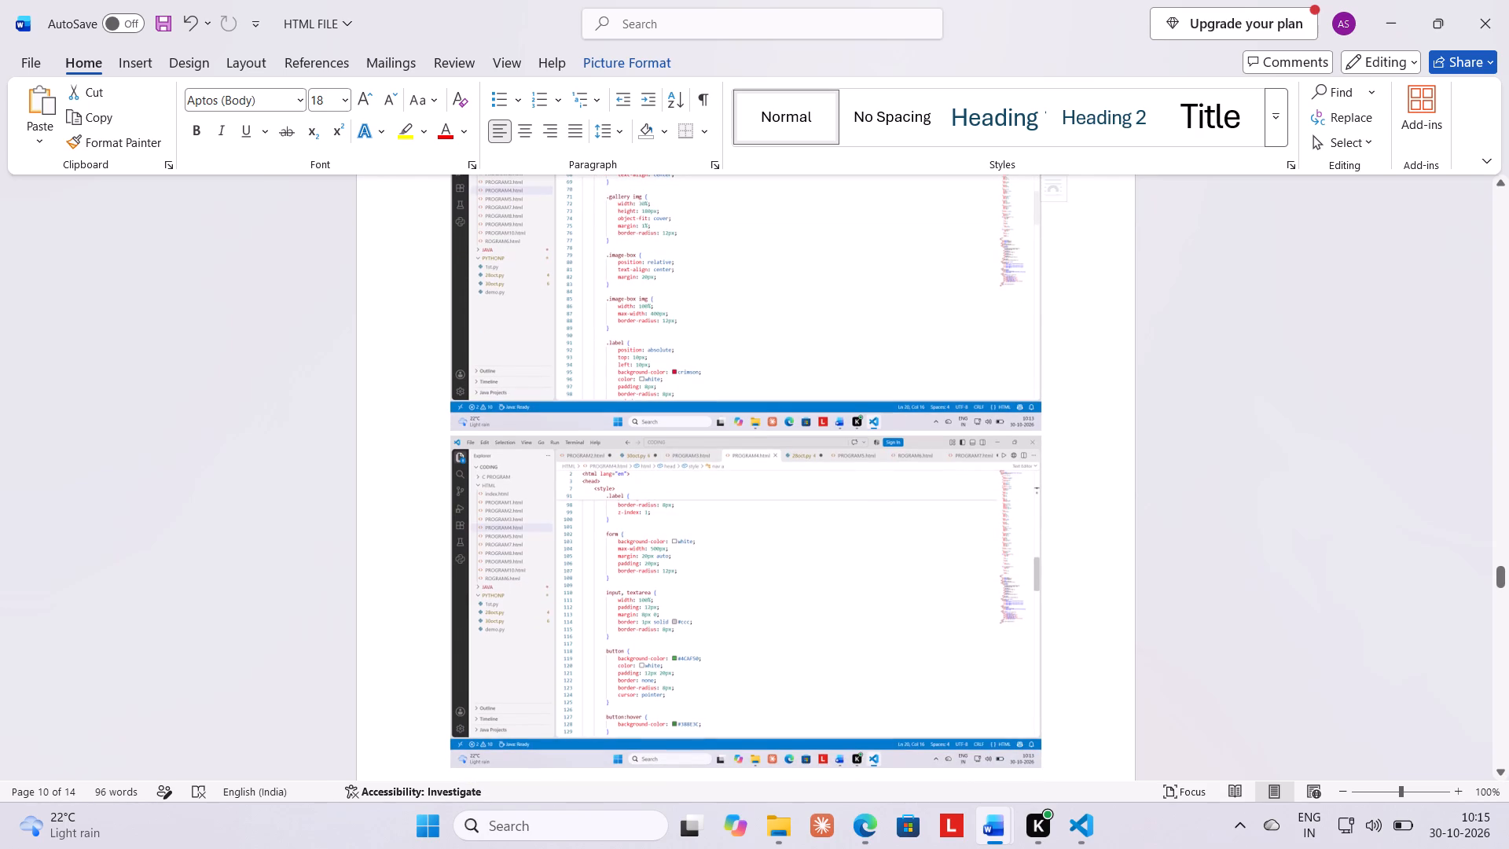
{"action": "left_click_drag", "start_coordinate": [1045, 265], "coordinate": [1071, 271]}
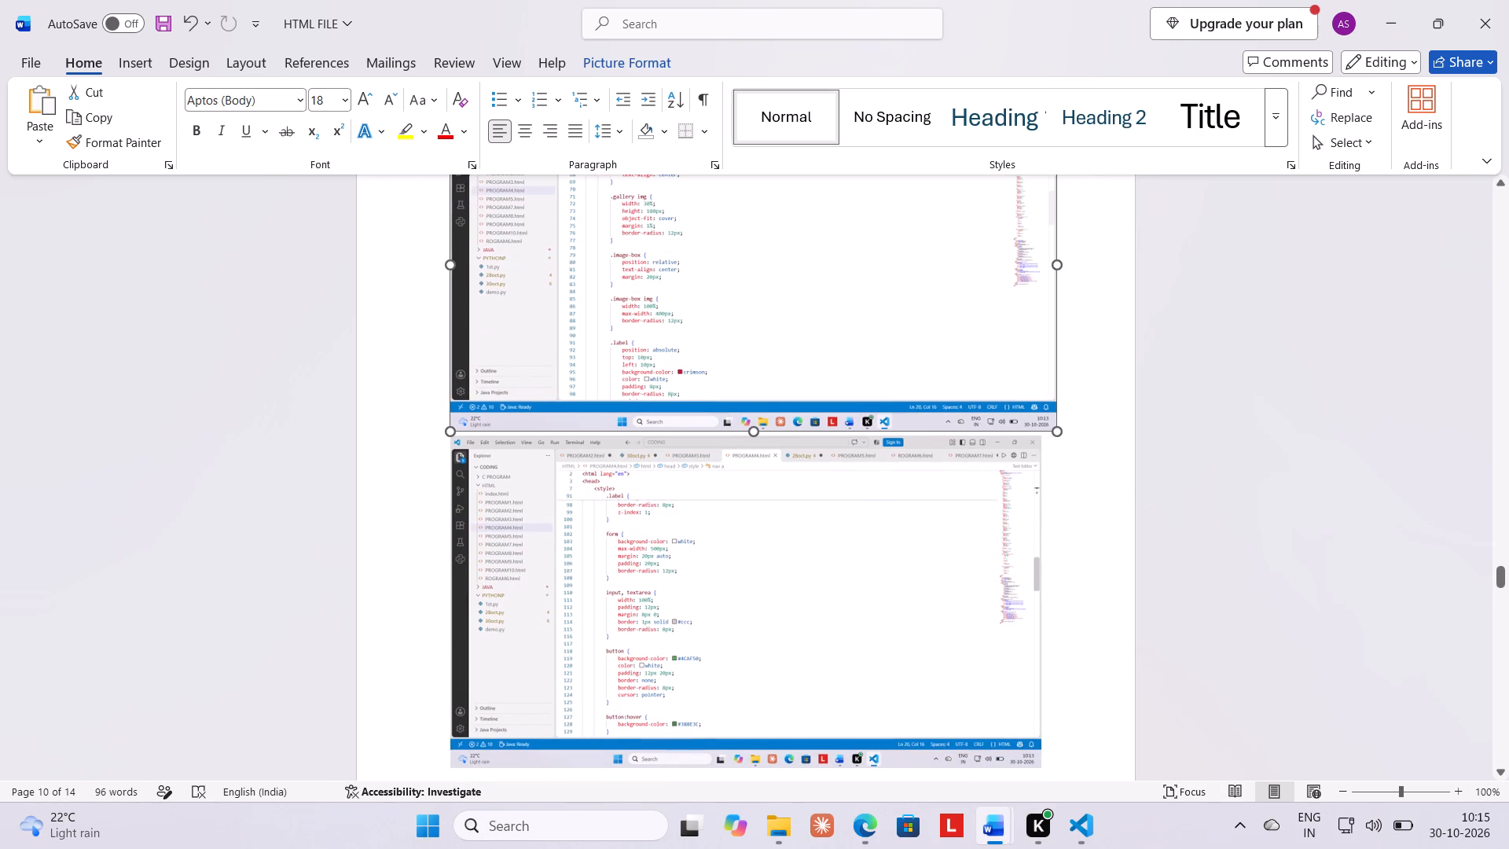
{"action": "left_click_drag", "start_coordinate": [1071, 271], "coordinate": [1105, 284]}
{"action": "scroll", "coordinate": [848, 592], "scroll_direction": "right", "scroll_amount": 1}
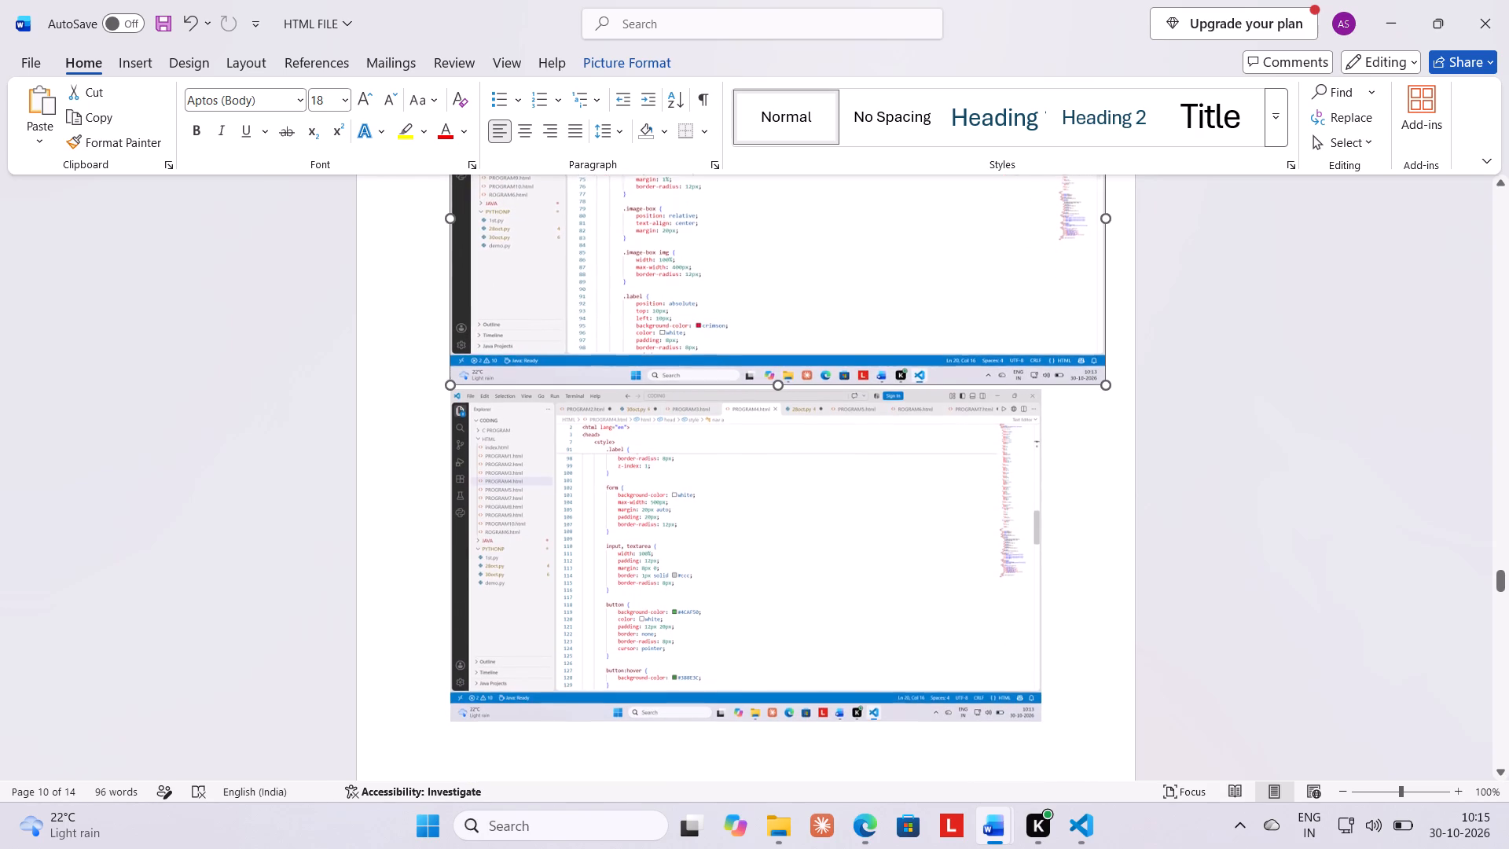
{"action": "scroll", "coordinate": [848, 592], "scroll_direction": "right", "scroll_amount": 1}
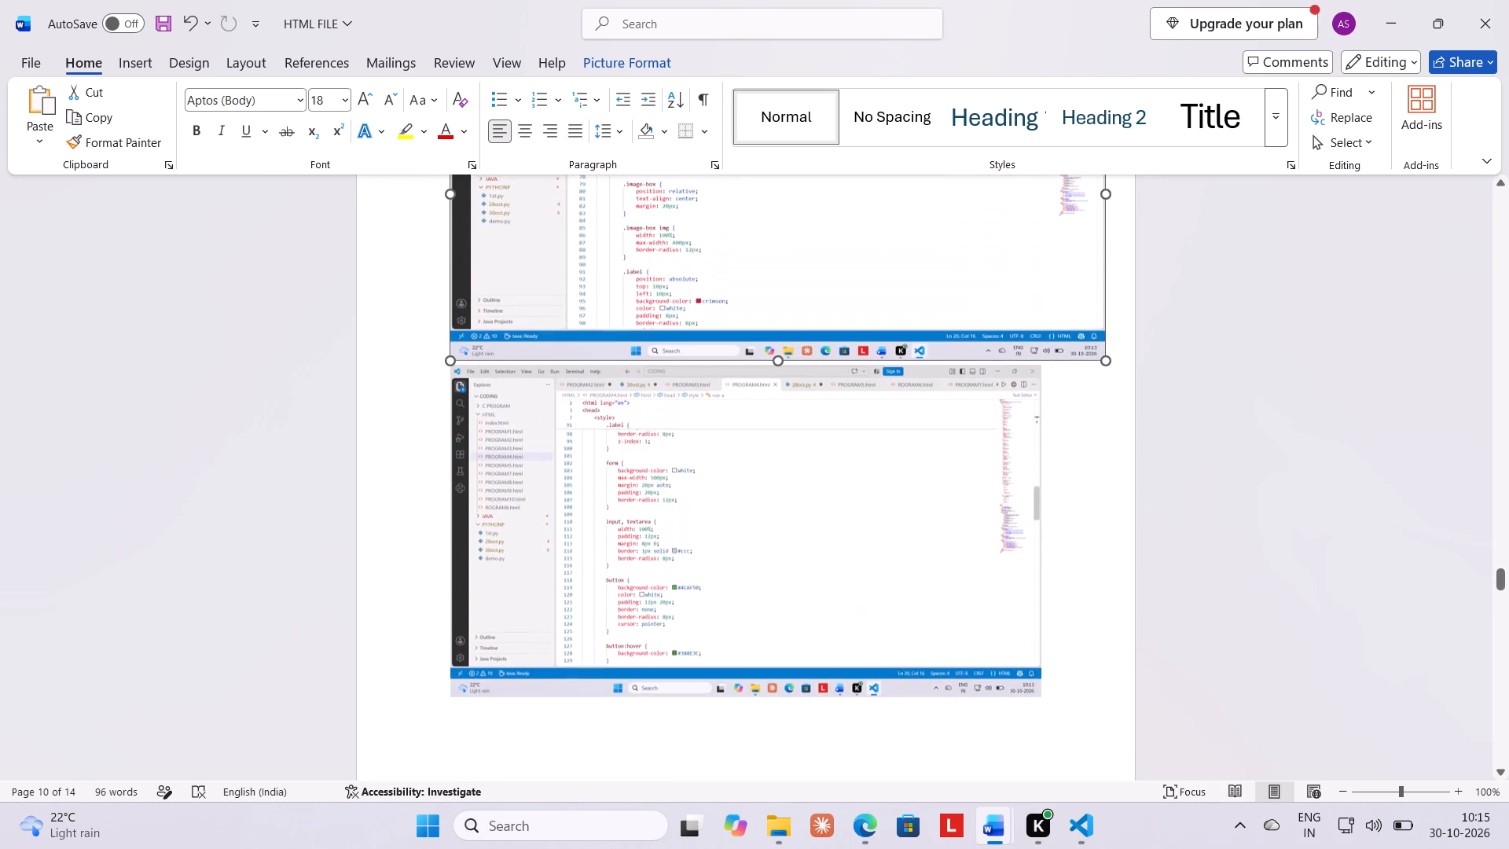
{"action": "left_click_drag", "start_coordinate": [780, 365], "coordinate": [795, 441]}
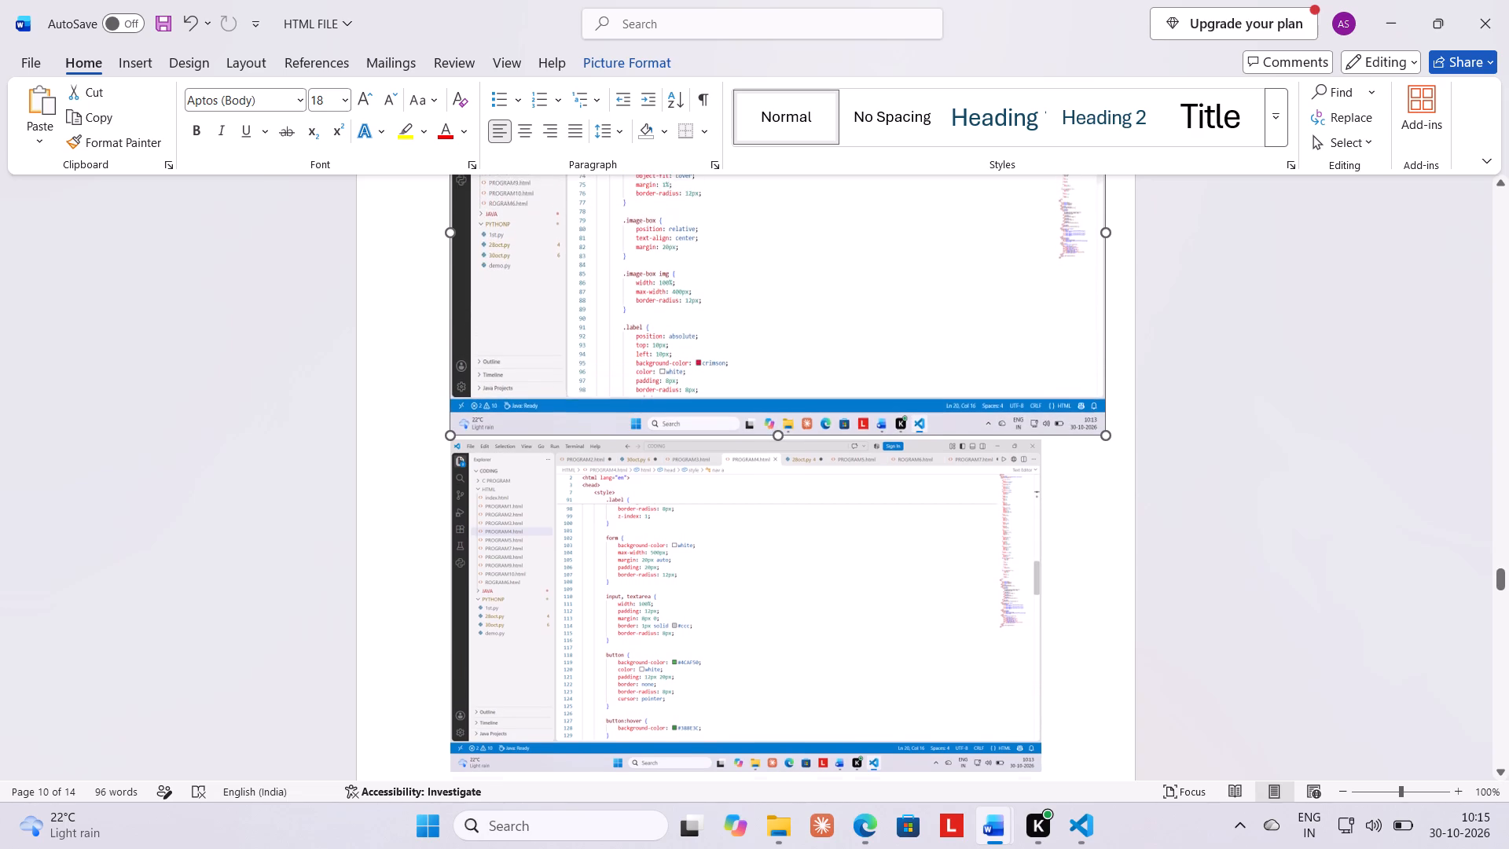
{"action": "left_click_drag", "start_coordinate": [795, 441], "coordinate": [796, 446]}
Widen the fourth code screenshot under Q4 to match the third and stretch it taller to fill the rest of the page.
{"action": "scroll", "coordinate": [796, 446], "scroll_direction": "down", "scroll_amount": 2}
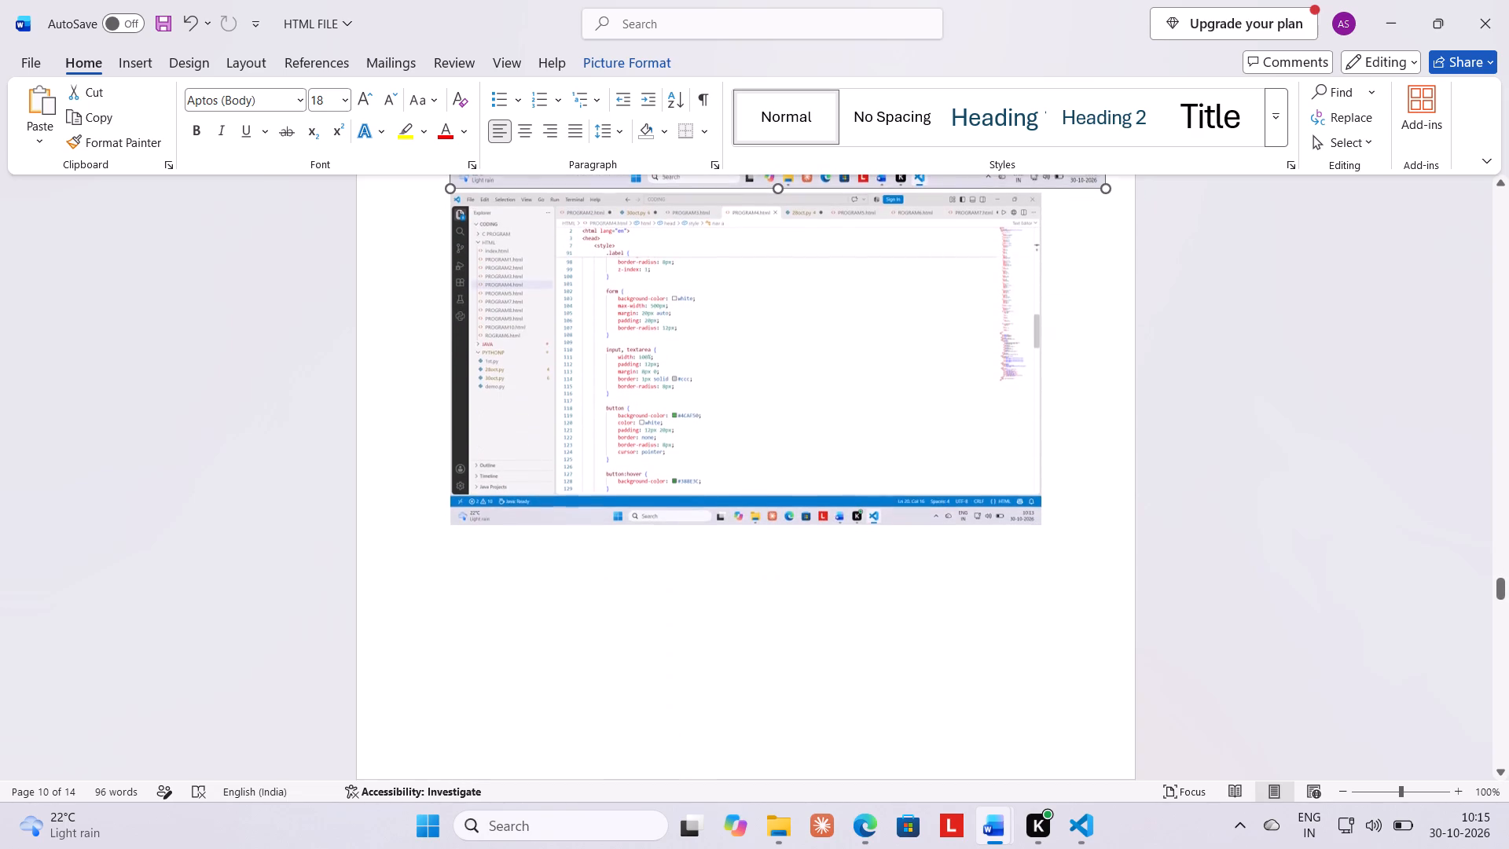
{"action": "left_click", "coordinate": [785, 433]}
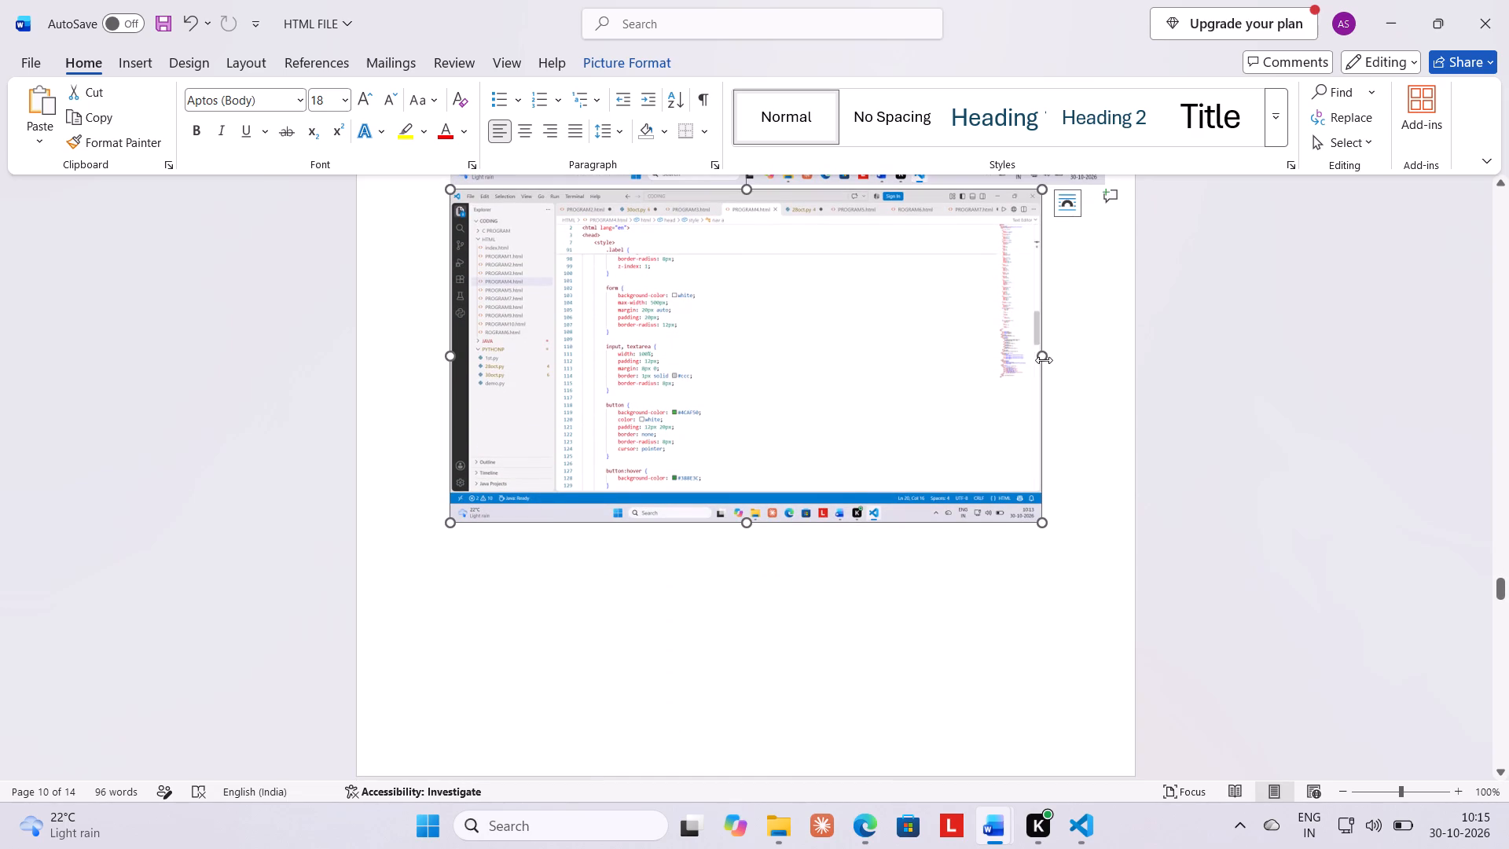
{"action": "scroll", "coordinate": [1044, 361], "scroll_direction": "up", "scroll_amount": 1}
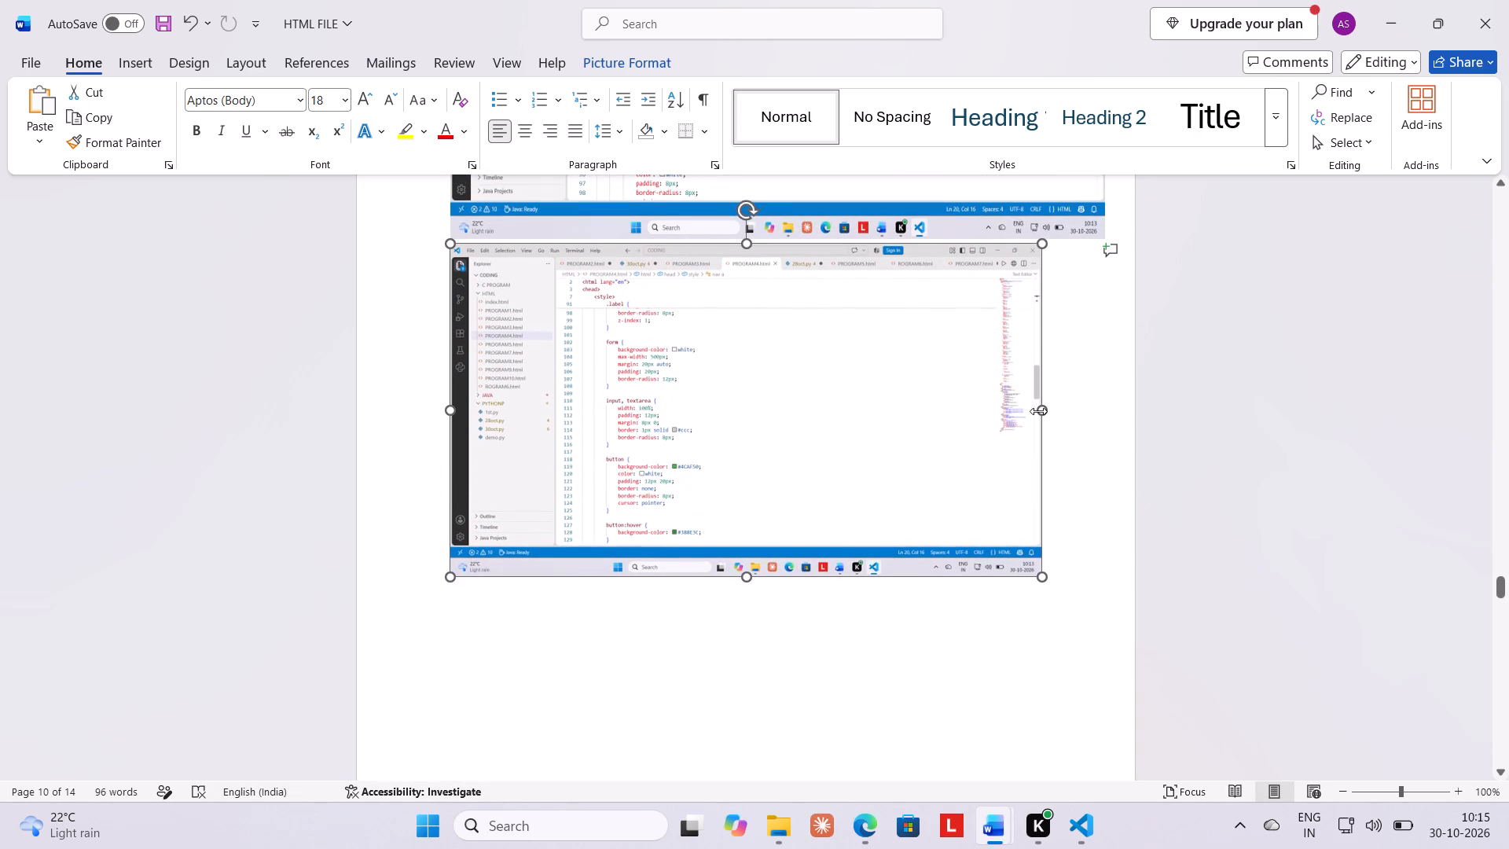
{"action": "left_click_drag", "start_coordinate": [1038, 411], "coordinate": [1106, 421]}
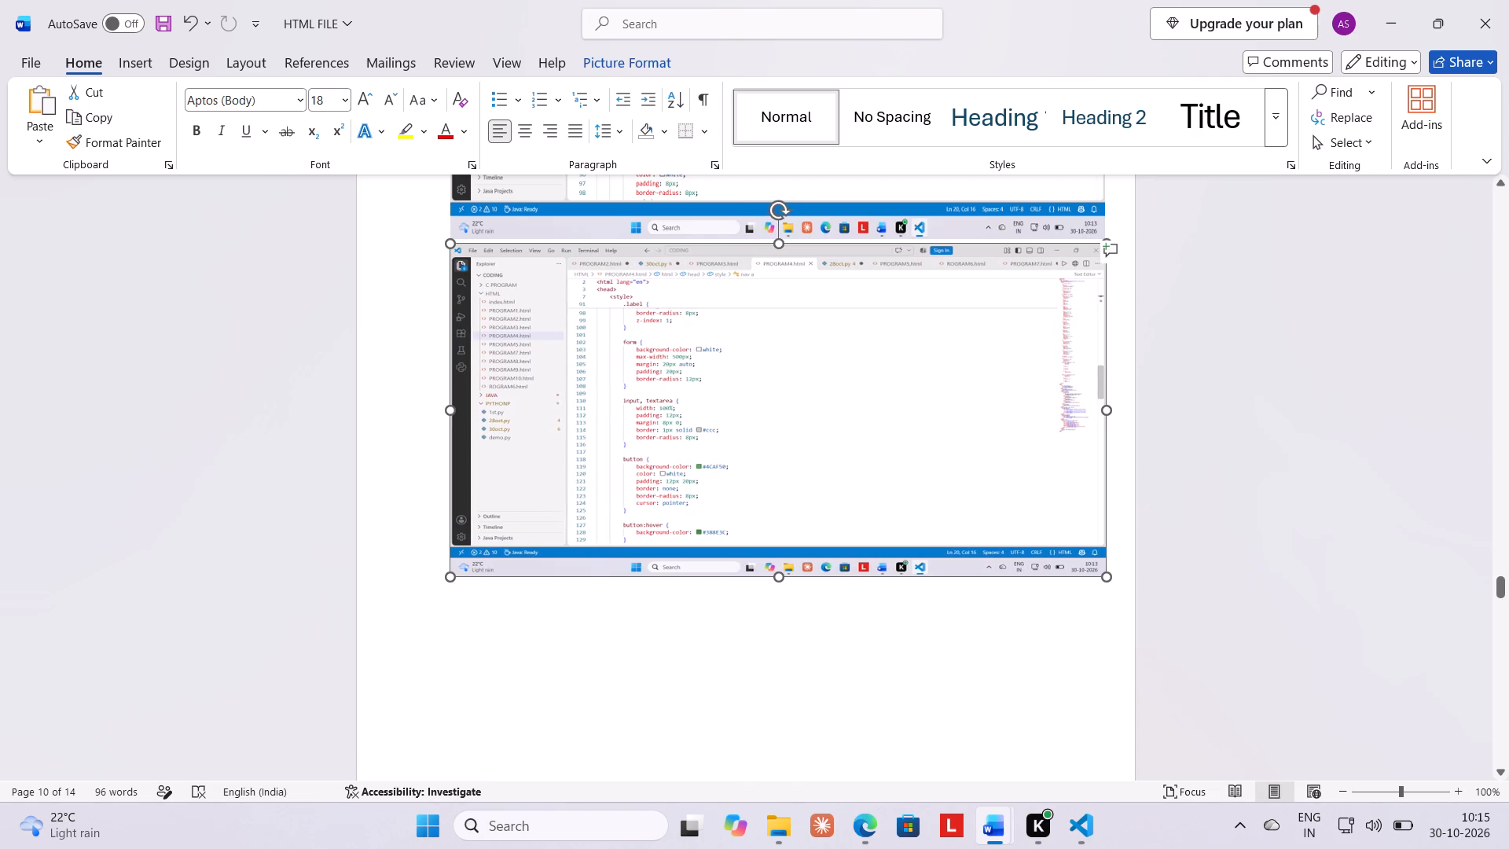
{"action": "left_click_drag", "start_coordinate": [1106, 421], "coordinate": [1105, 421]}
{"action": "left_click_drag", "start_coordinate": [780, 579], "coordinate": [786, 722]}
{"action": "scroll", "coordinate": [853, 652], "scroll_direction": "down", "scroll_amount": 1}
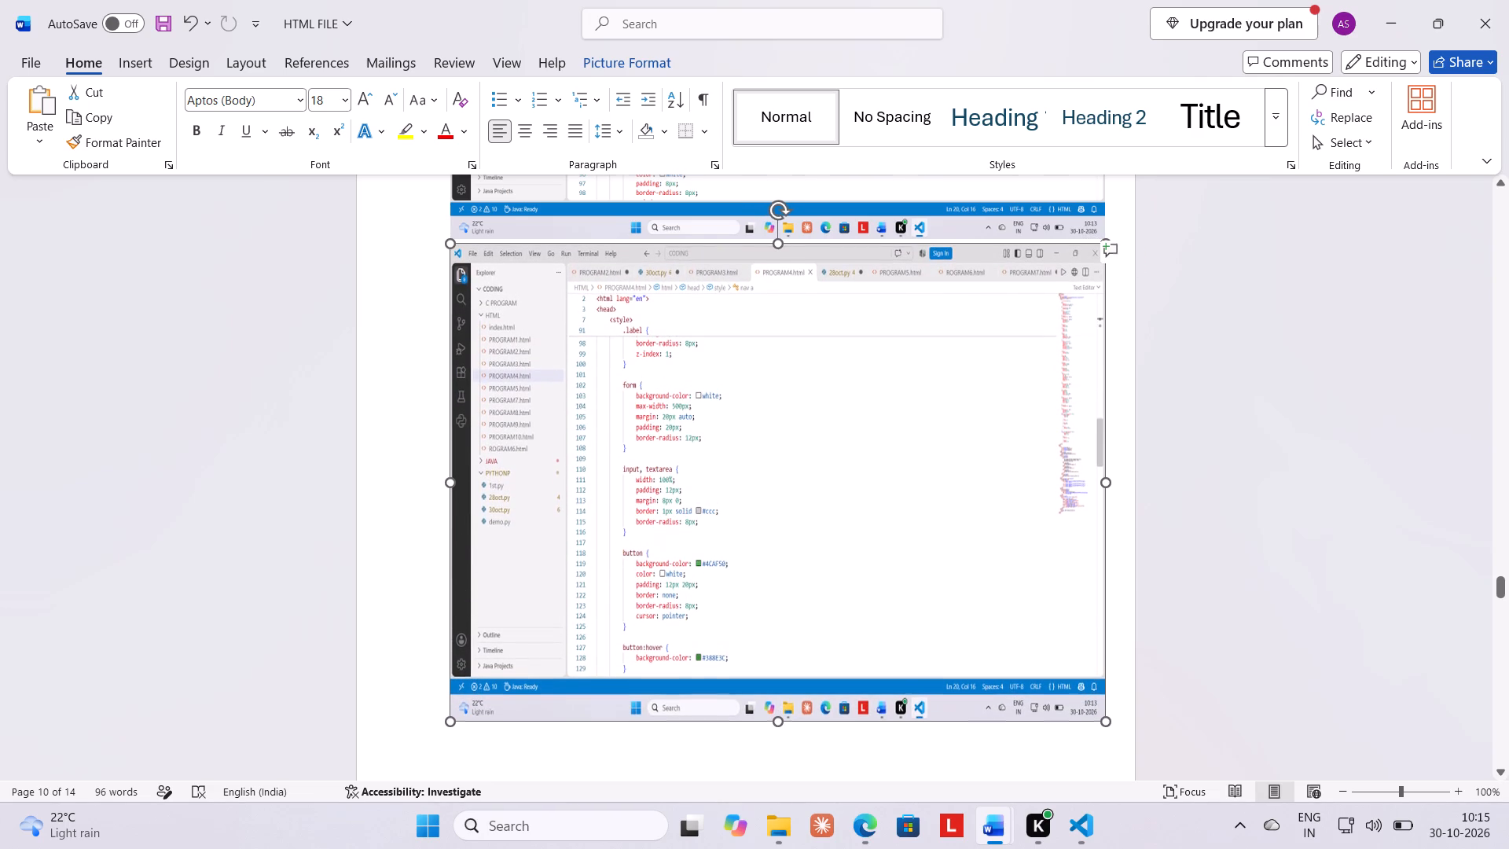
{"action": "scroll", "coordinate": [853, 652], "scroll_direction": "down", "scroll_amount": 1}
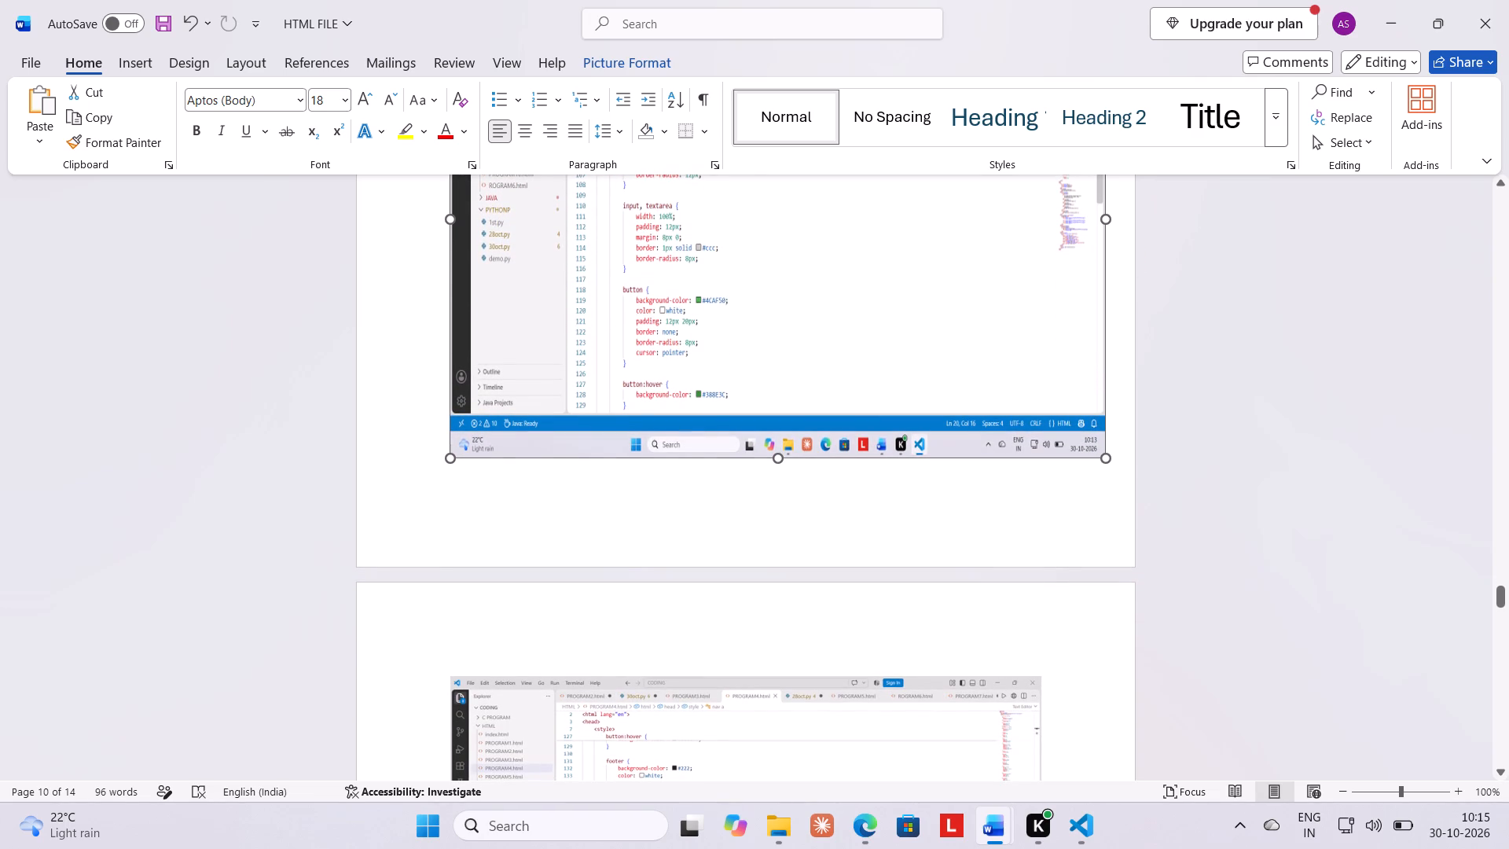
{"action": "left_click_drag", "start_coordinate": [778, 461], "coordinate": [780, 449]}
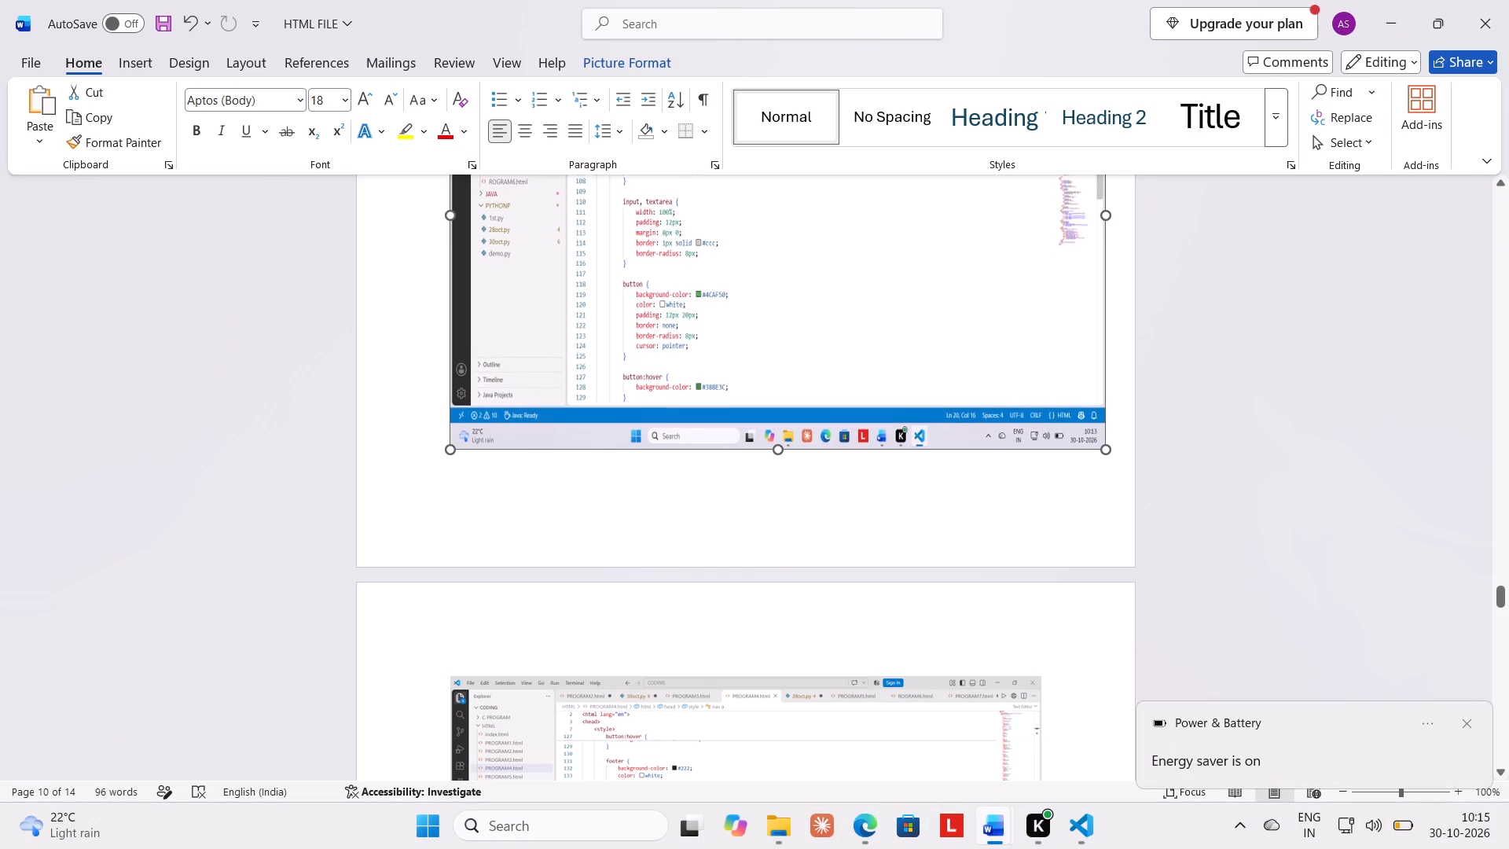
{"action": "left_click_drag", "start_coordinate": [780, 449], "coordinate": [784, 469]}
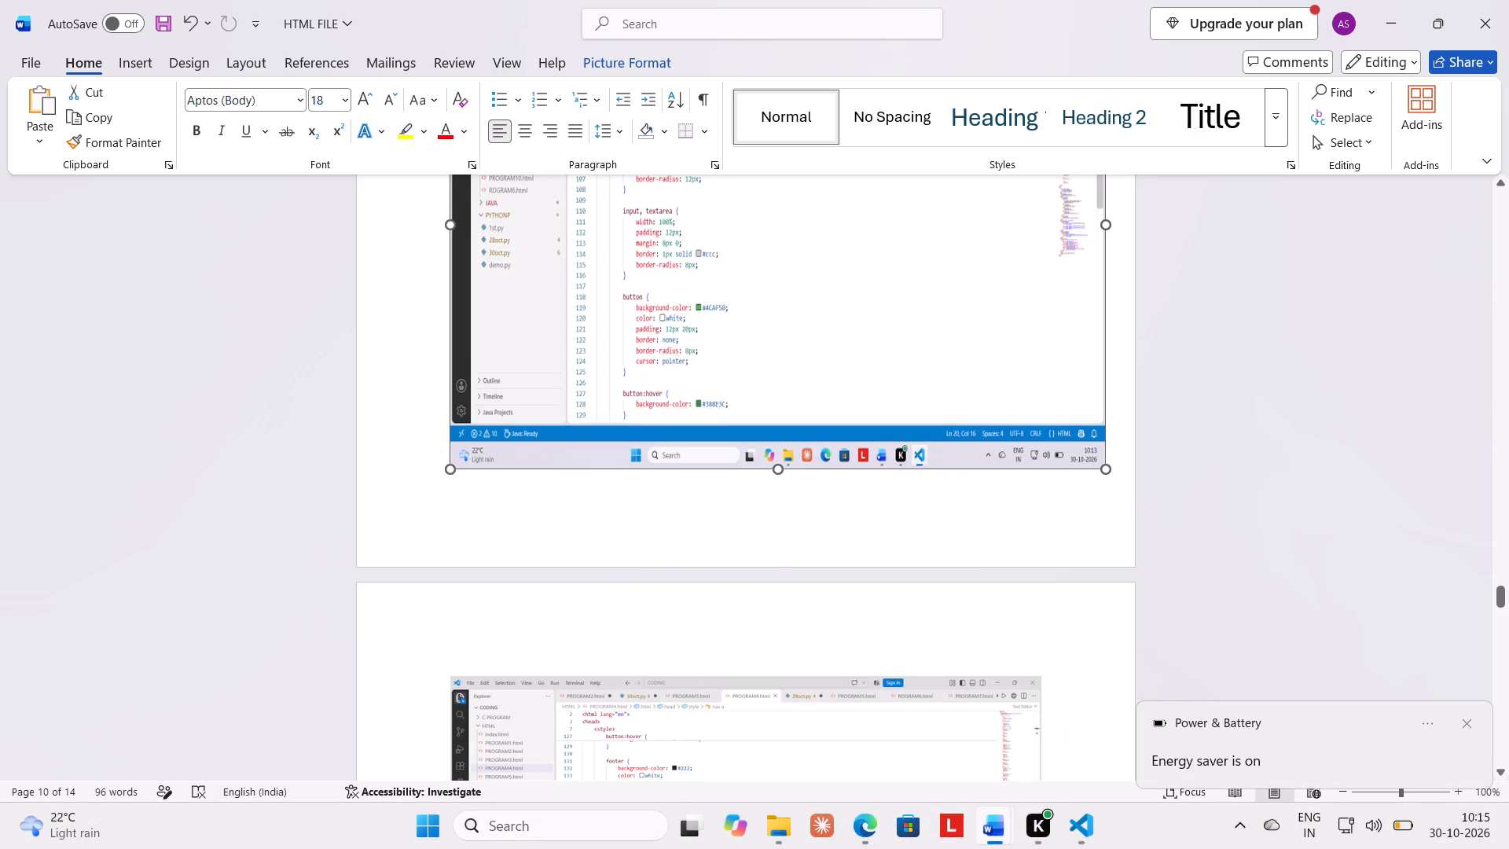
{"action": "left_click_drag", "start_coordinate": [784, 469], "coordinate": [786, 473]}
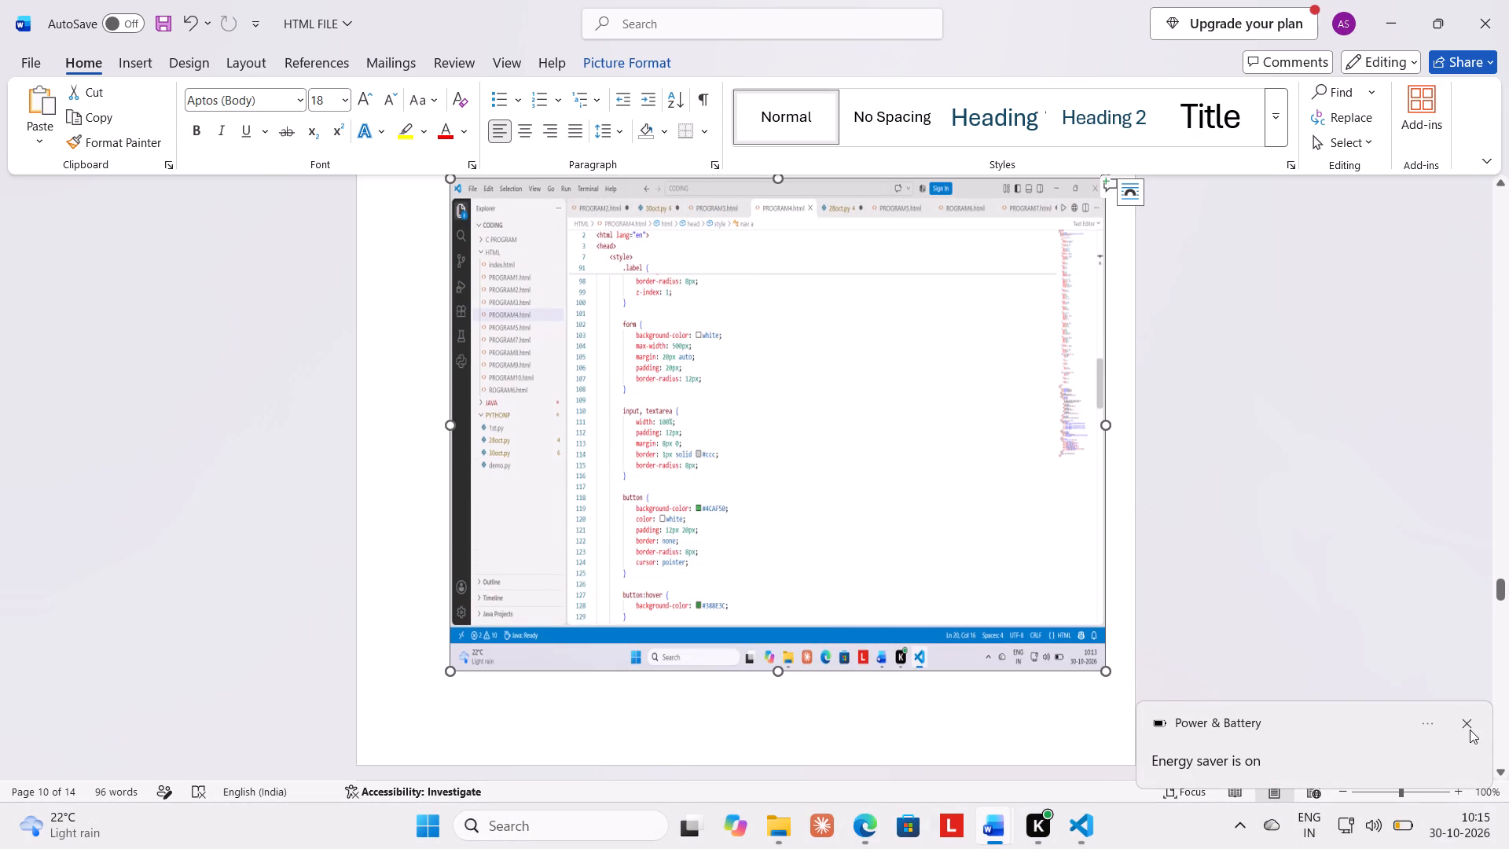
Dismiss the battery notification and check the layout of the resized and remaining Q4 screenshots across the pages.
{"action": "left_click", "coordinate": [1470, 726]}
{"action": "scroll", "coordinate": [900, 461], "scroll_direction": "up", "scroll_amount": 1}
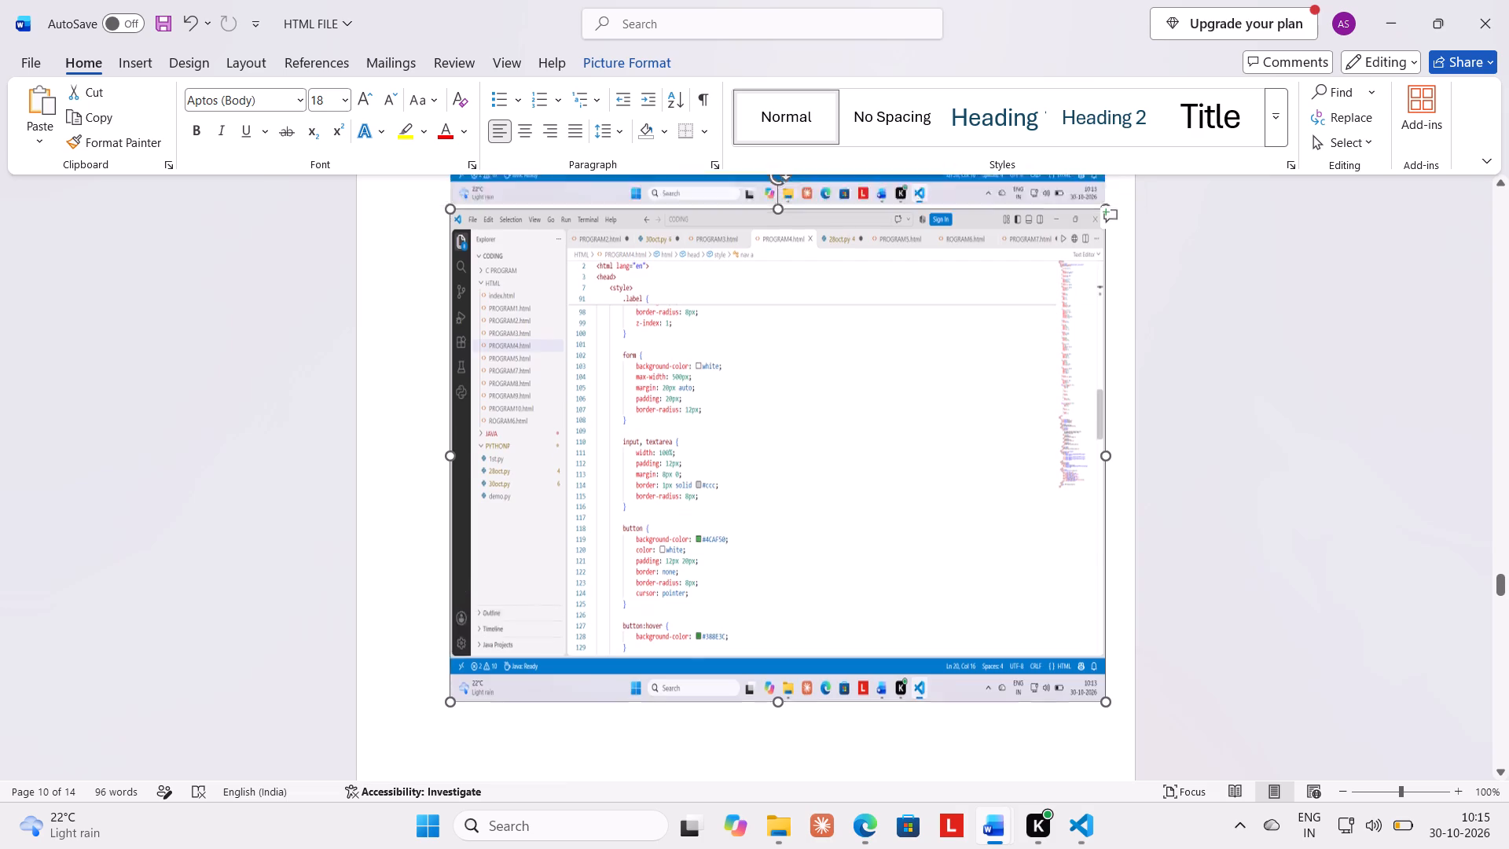
{"action": "scroll", "coordinate": [900, 461], "scroll_direction": "up", "scroll_amount": 2}
{"action": "scroll", "coordinate": [900, 461], "scroll_direction": "down", "scroll_amount": 9}
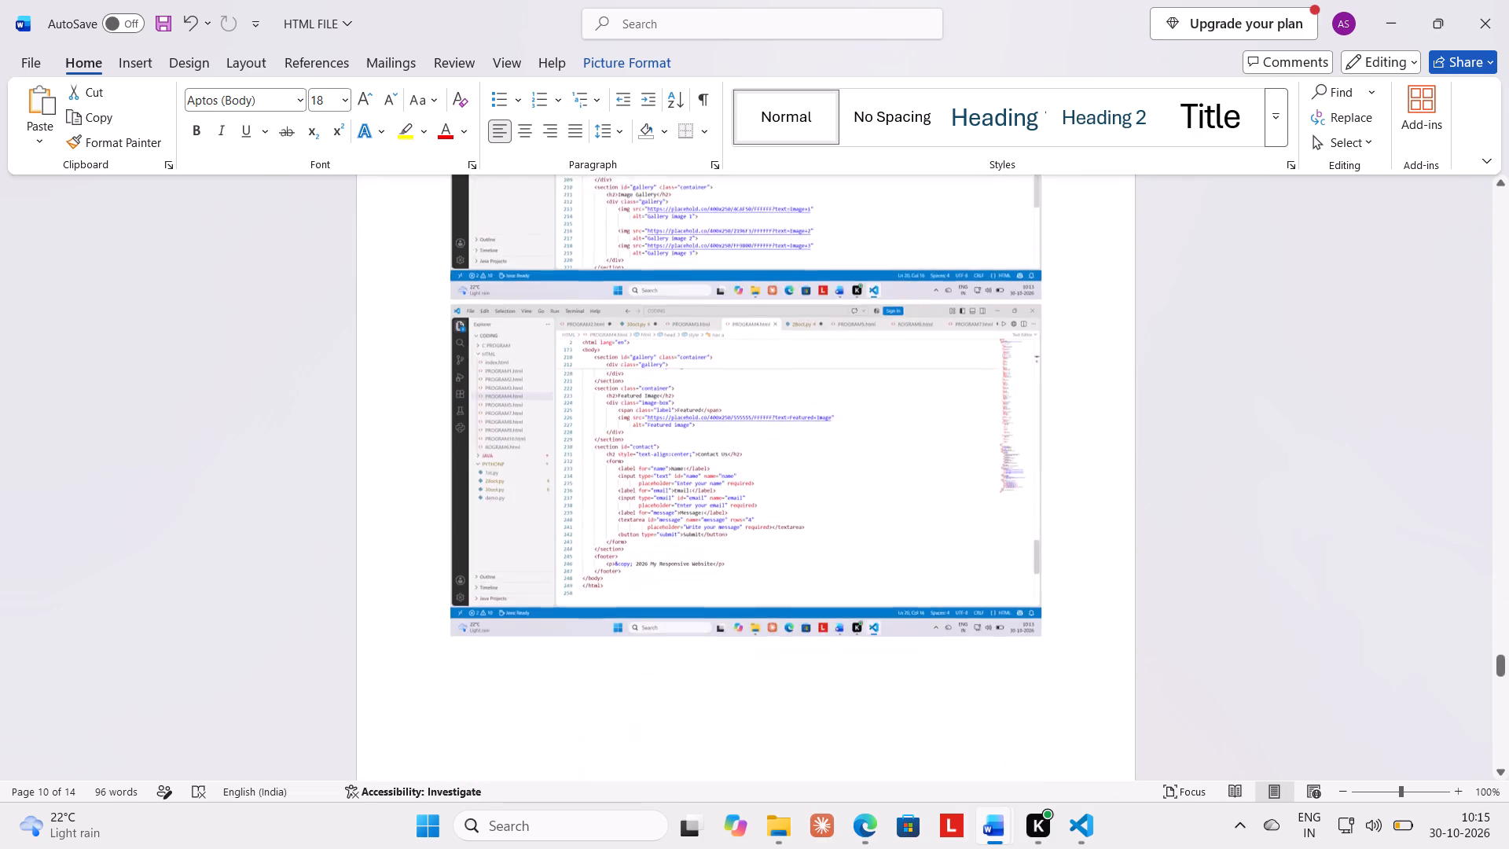
{"action": "scroll", "coordinate": [900, 461], "scroll_direction": "down", "scroll_amount": 3}
{"action": "scroll", "coordinate": [900, 461], "scroll_direction": "up", "scroll_amount": 14}
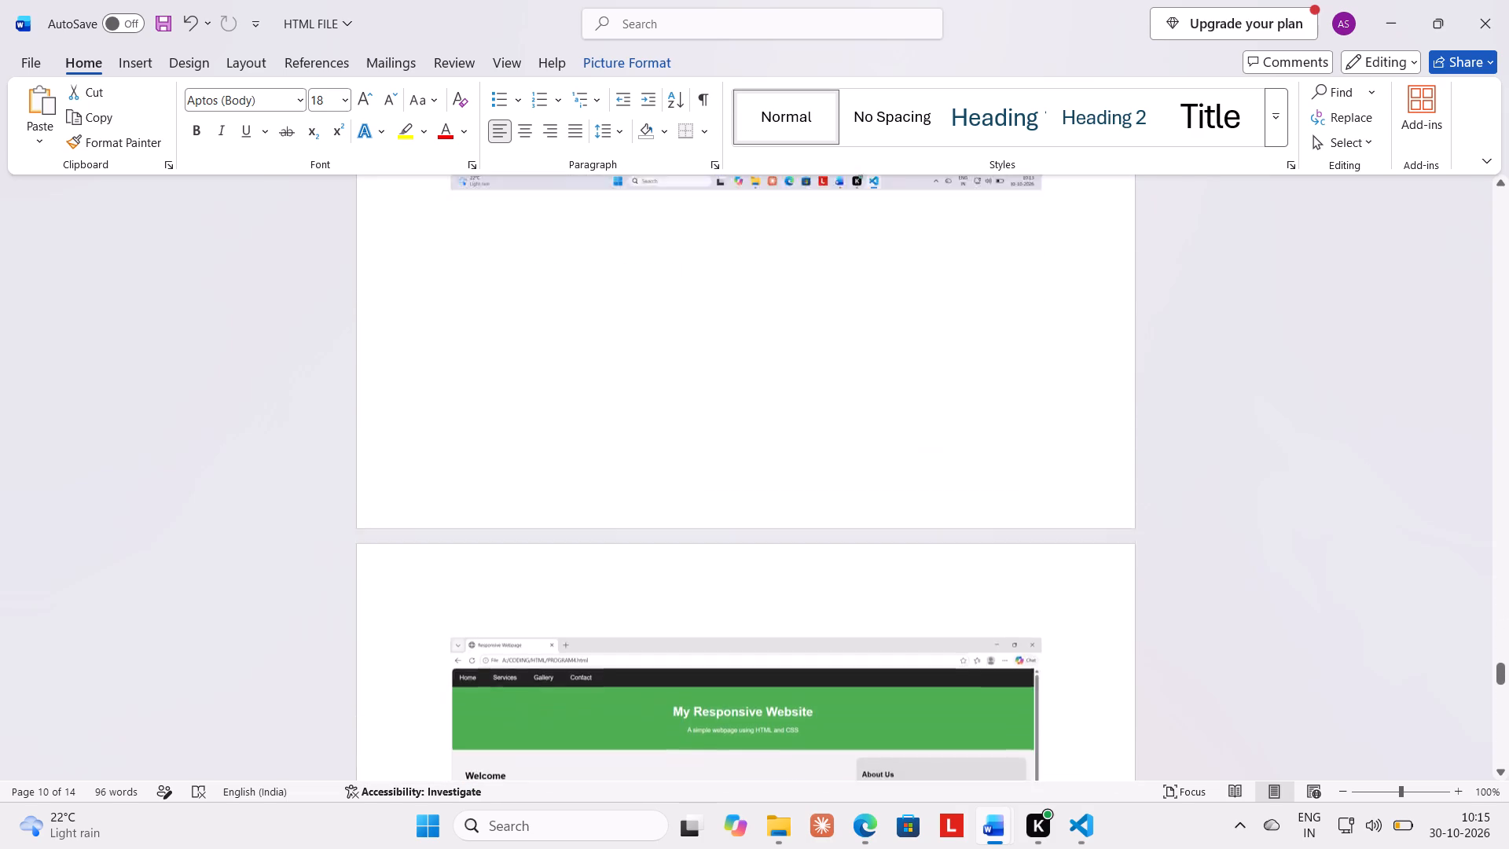
{"action": "scroll", "coordinate": [900, 461], "scroll_direction": "up", "scroll_amount": 19}
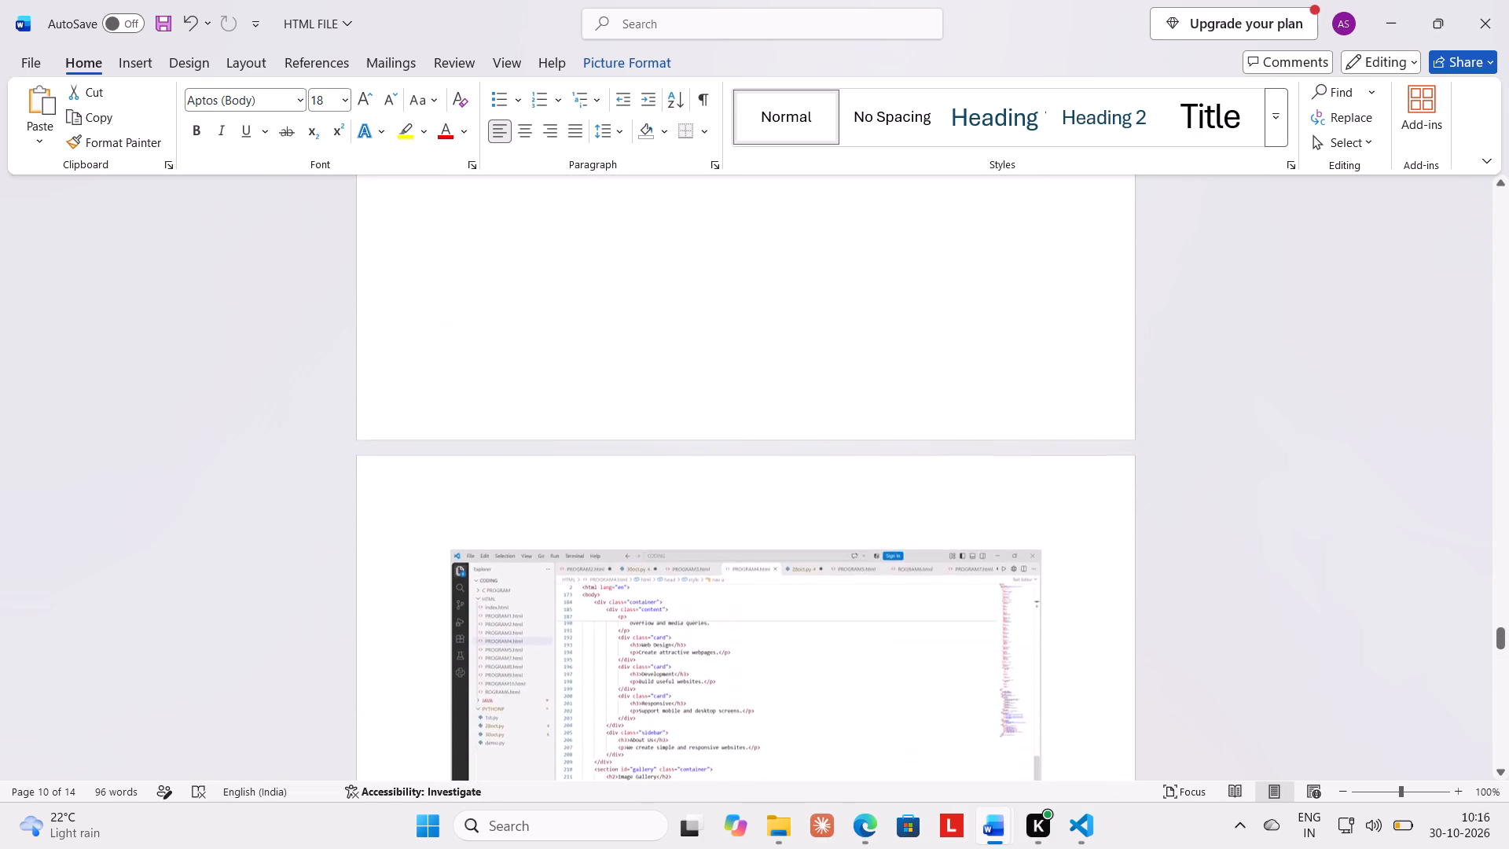
{"action": "scroll", "coordinate": [900, 461], "scroll_direction": "up", "scroll_amount": 18}
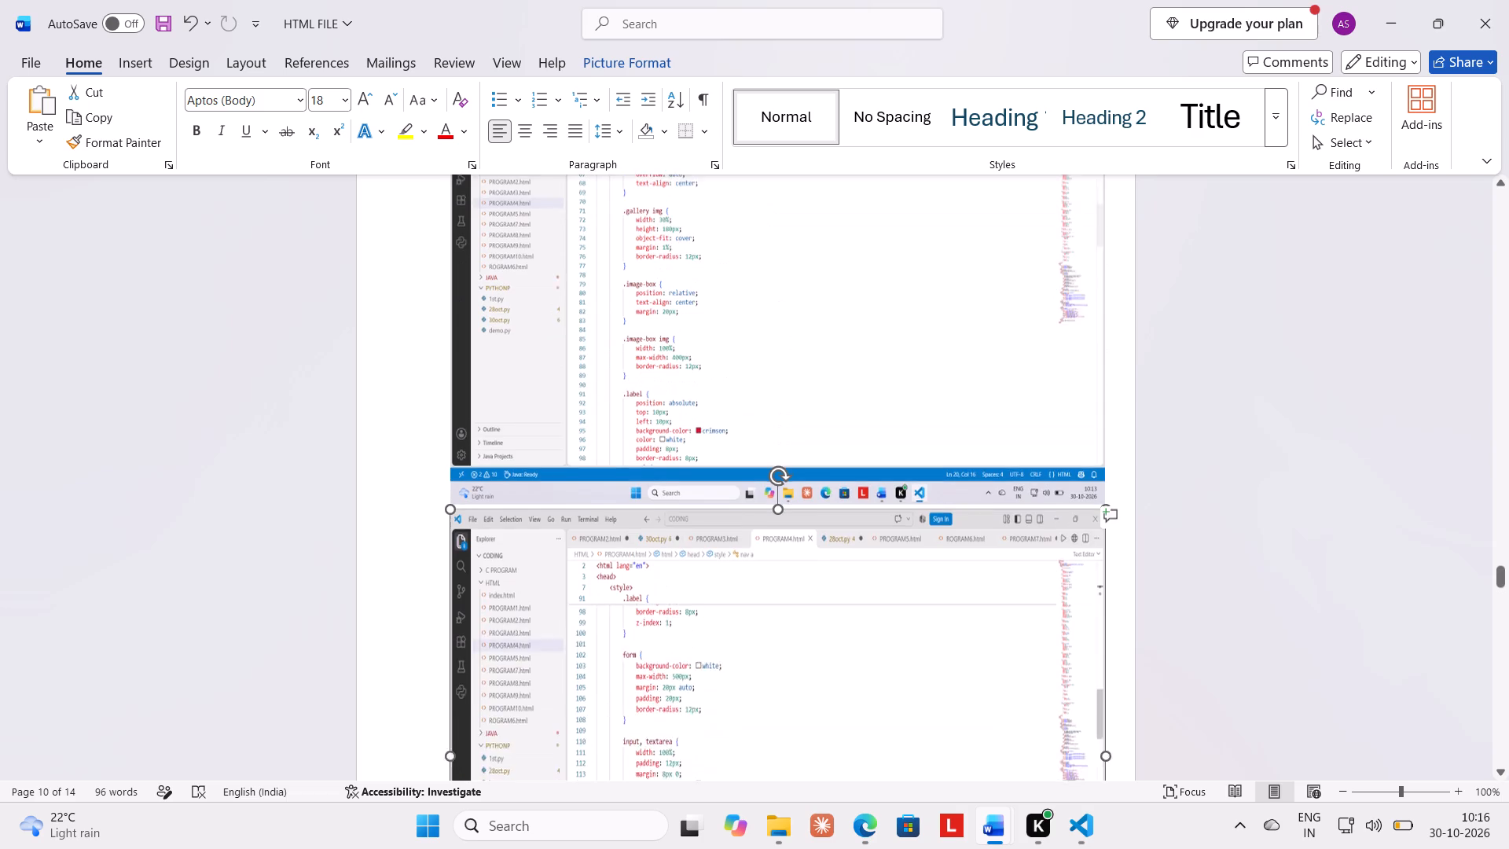
{"action": "scroll", "coordinate": [900, 461], "scroll_direction": "up", "scroll_amount": 5}
{"action": "scroll", "coordinate": [900, 461], "scroll_direction": "down", "scroll_amount": 20}
{"action": "scroll", "coordinate": [900, 461], "scroll_direction": "down", "scroll_amount": 8}
{"action": "scroll", "coordinate": [900, 461], "scroll_direction": "up", "scroll_amount": 11}
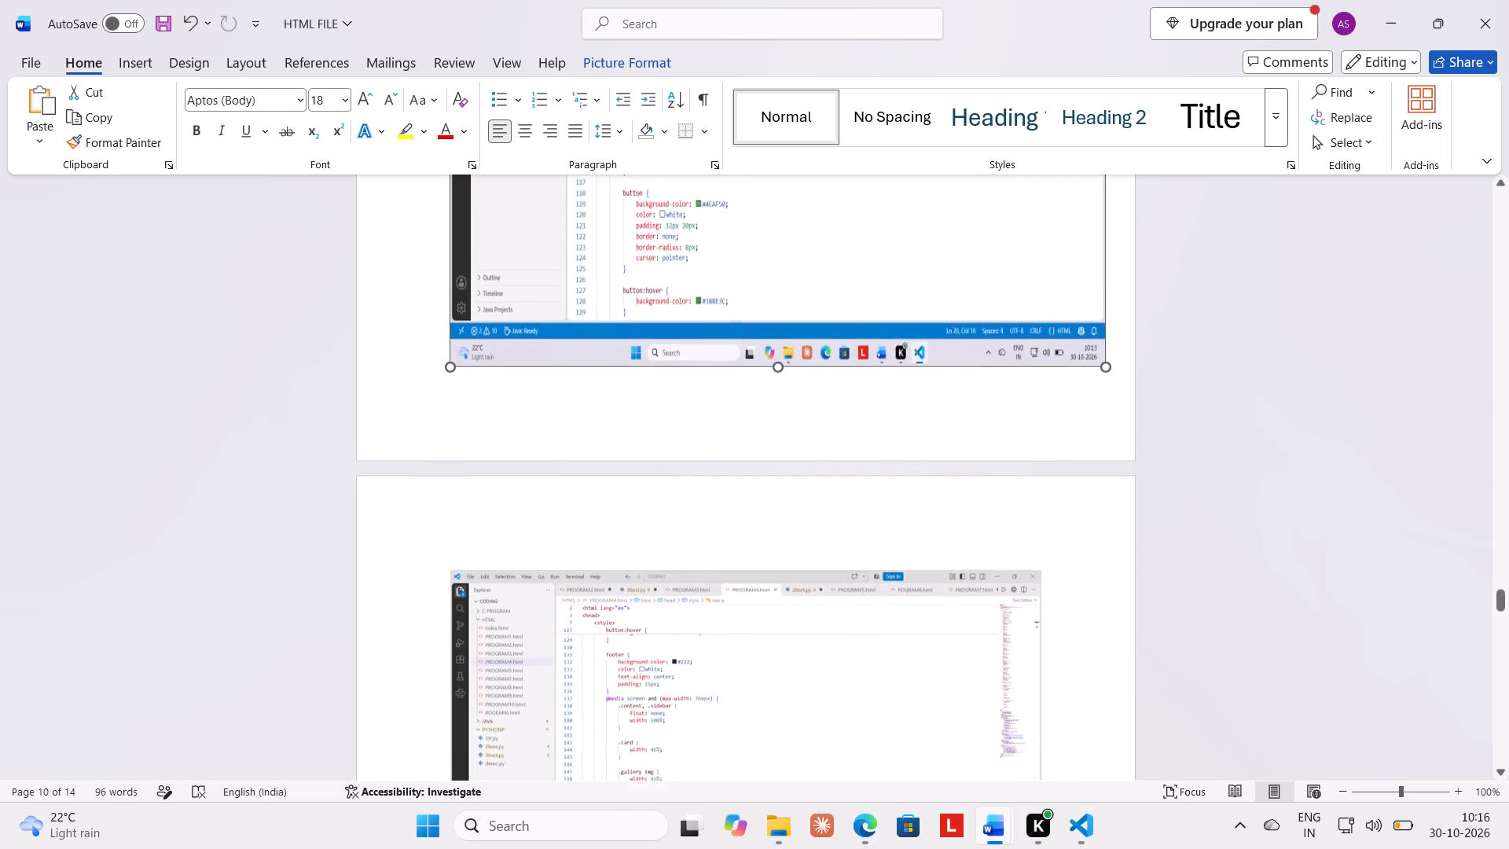
{"action": "scroll", "coordinate": [900, 461], "scroll_direction": "up", "scroll_amount": 2}
{"action": "scroll", "coordinate": [900, 461], "scroll_direction": "down", "scroll_amount": 8}
Select the fifth code screenshot under Q4, the one containing the footer and media query styles.
{"action": "left_click", "coordinate": [900, 461]}
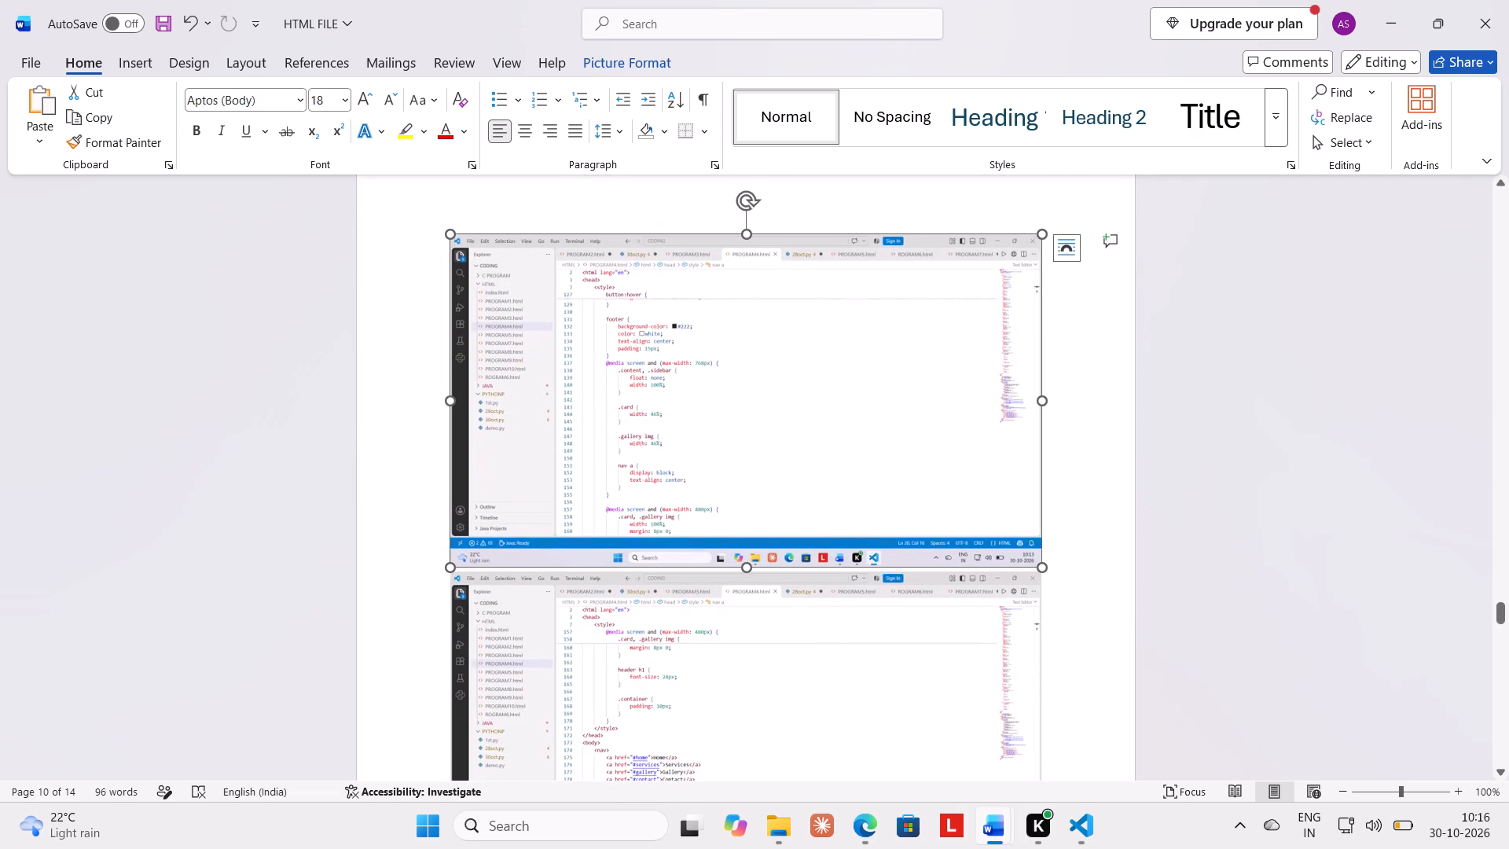
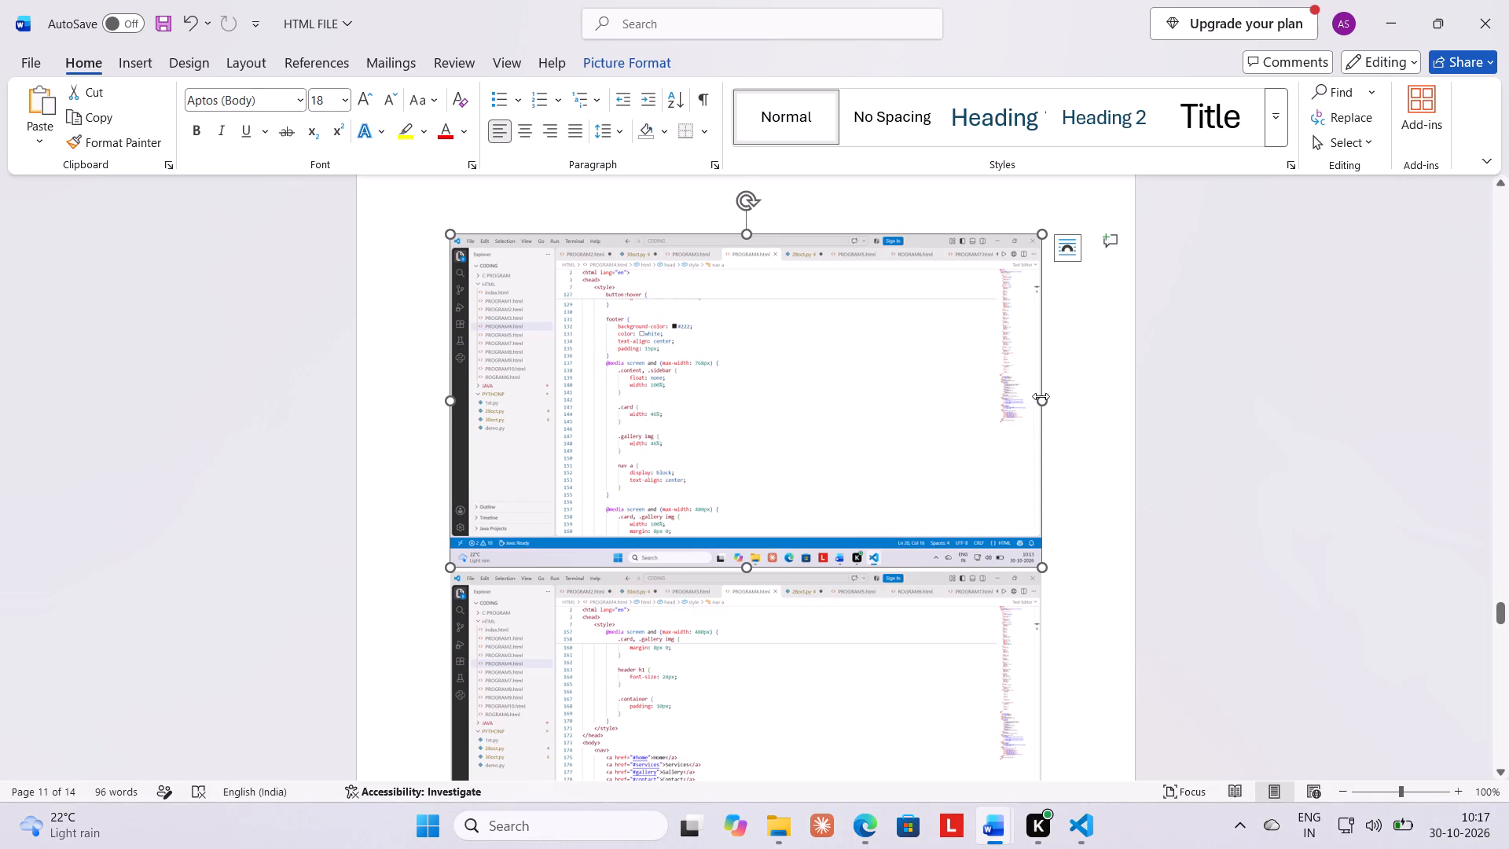
Widen the fifth code screenshot under Q4, with the footer and media query styles, to match the width of those above.
{"action": "left_click_drag", "start_coordinate": [1041, 396], "coordinate": [1107, 411]}
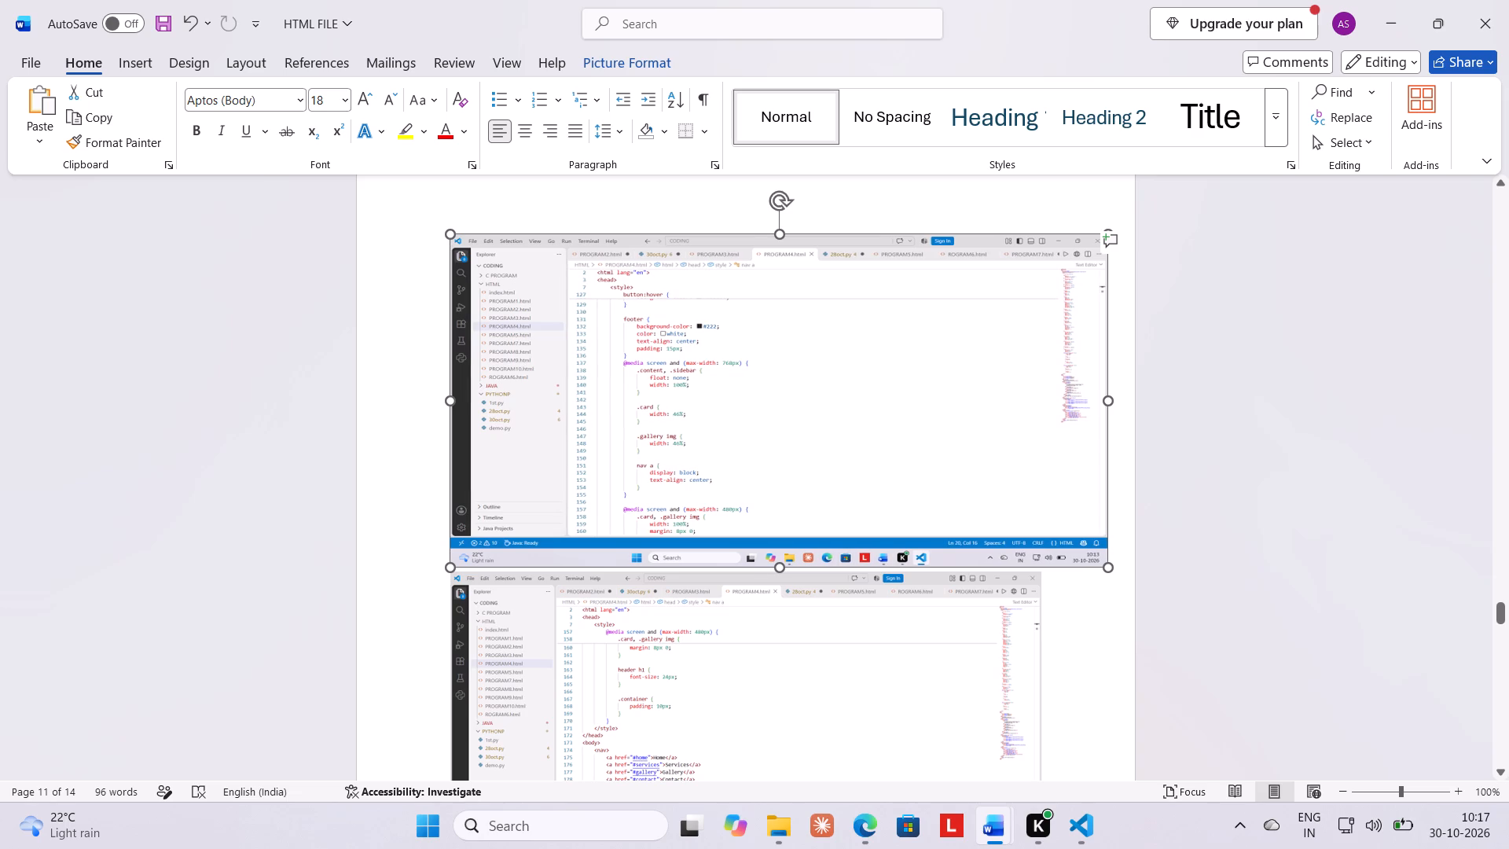
{"action": "scroll", "coordinate": [973, 377], "scroll_direction": "up", "scroll_amount": 2}
{"action": "scroll", "coordinate": [973, 377], "scroll_direction": "down", "scroll_amount": 1}
{"action": "scroll", "coordinate": [973, 377], "scroll_direction": "up", "scroll_amount": 5}
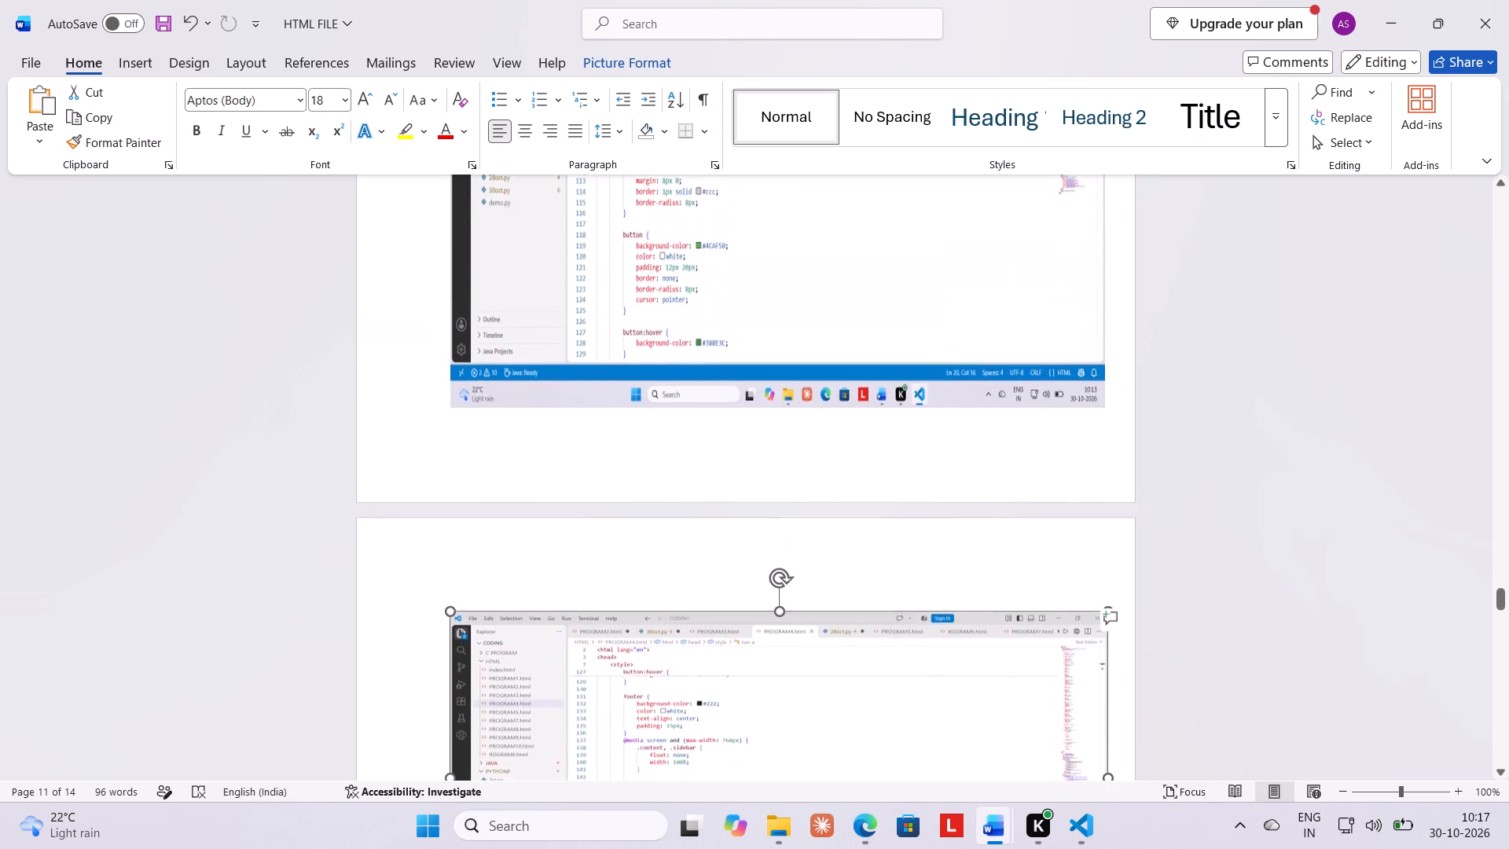
{"action": "scroll", "coordinate": [973, 377], "scroll_direction": "down", "scroll_amount": 1}
{"action": "scroll", "coordinate": [973, 377], "scroll_direction": "up", "scroll_amount": 2}
{"action": "scroll", "coordinate": [973, 377], "scroll_direction": "down", "scroll_amount": 1}
{"action": "scroll", "coordinate": [973, 377], "scroll_direction": "up", "scroll_amount": 1}
{"action": "scroll", "coordinate": [973, 377], "scroll_direction": "down", "scroll_amount": 10}
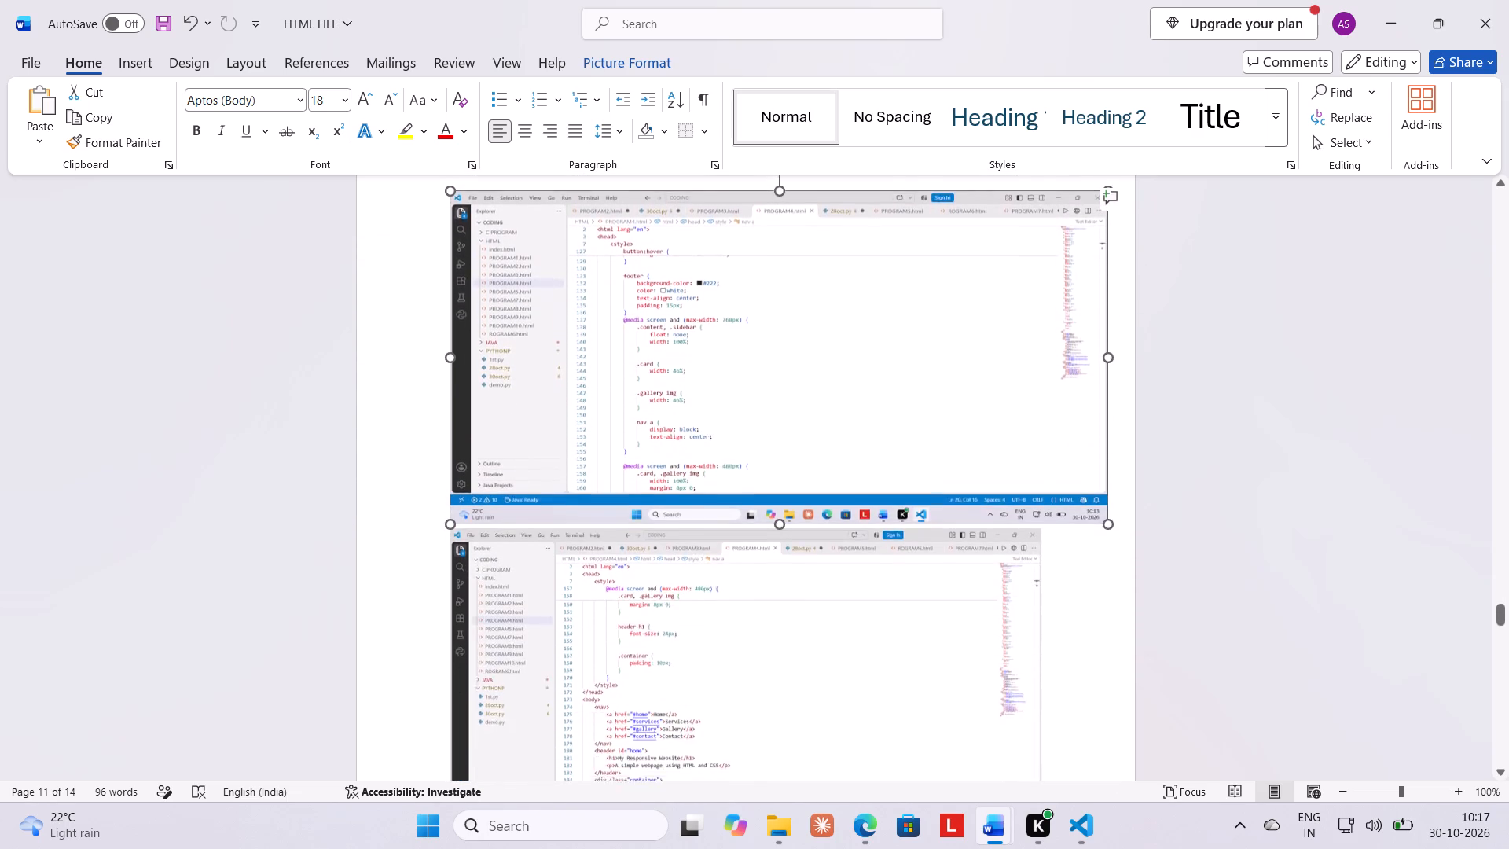
Widen the sixth code screenshot under Q4, where the styles end and the body begins, to match the fifth.
{"action": "scroll", "coordinate": [973, 377], "scroll_direction": "down", "scroll_amount": 4}
{"action": "left_click", "coordinate": [964, 419]}
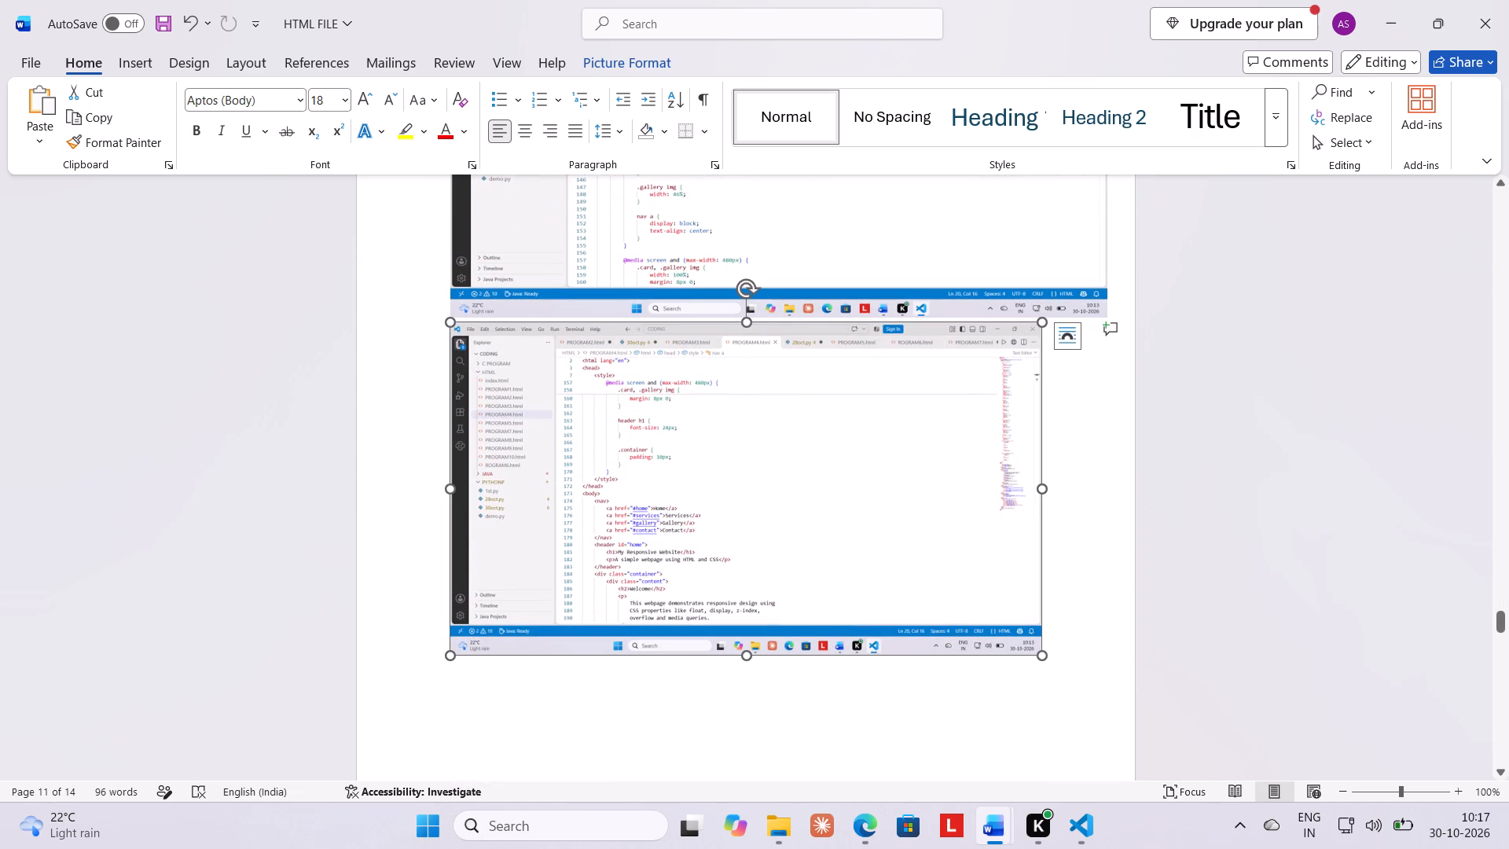
{"action": "left_click_drag", "start_coordinate": [1041, 491], "coordinate": [1107, 500]}
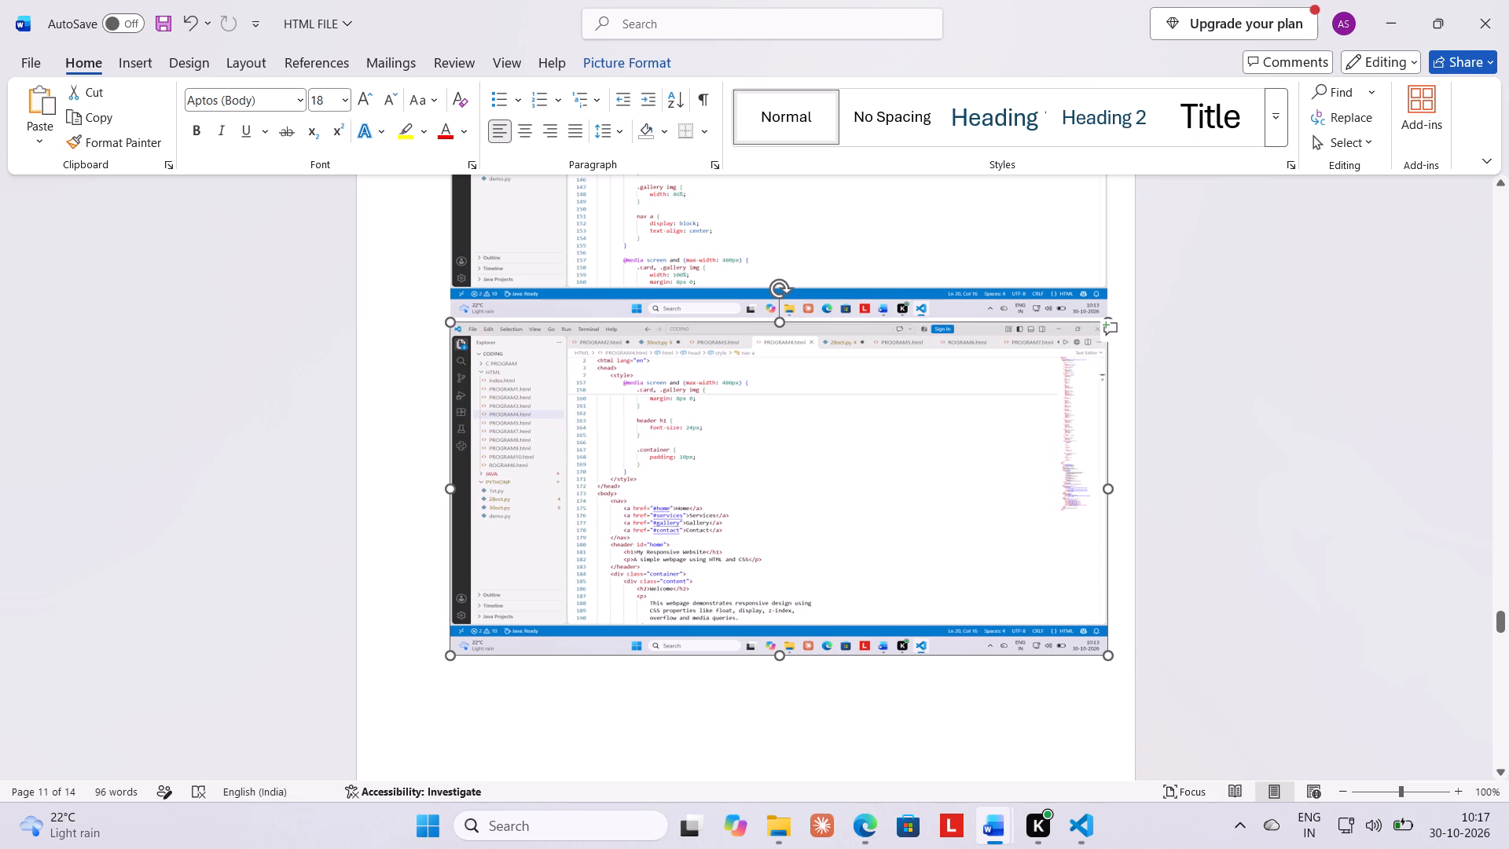
{"action": "left_click_drag", "start_coordinate": [1107, 500], "coordinate": [1108, 503]}
Stretch the fifth code screenshot taller while keeping the sixth on the same page.
{"action": "left_click", "coordinate": [828, 278]}
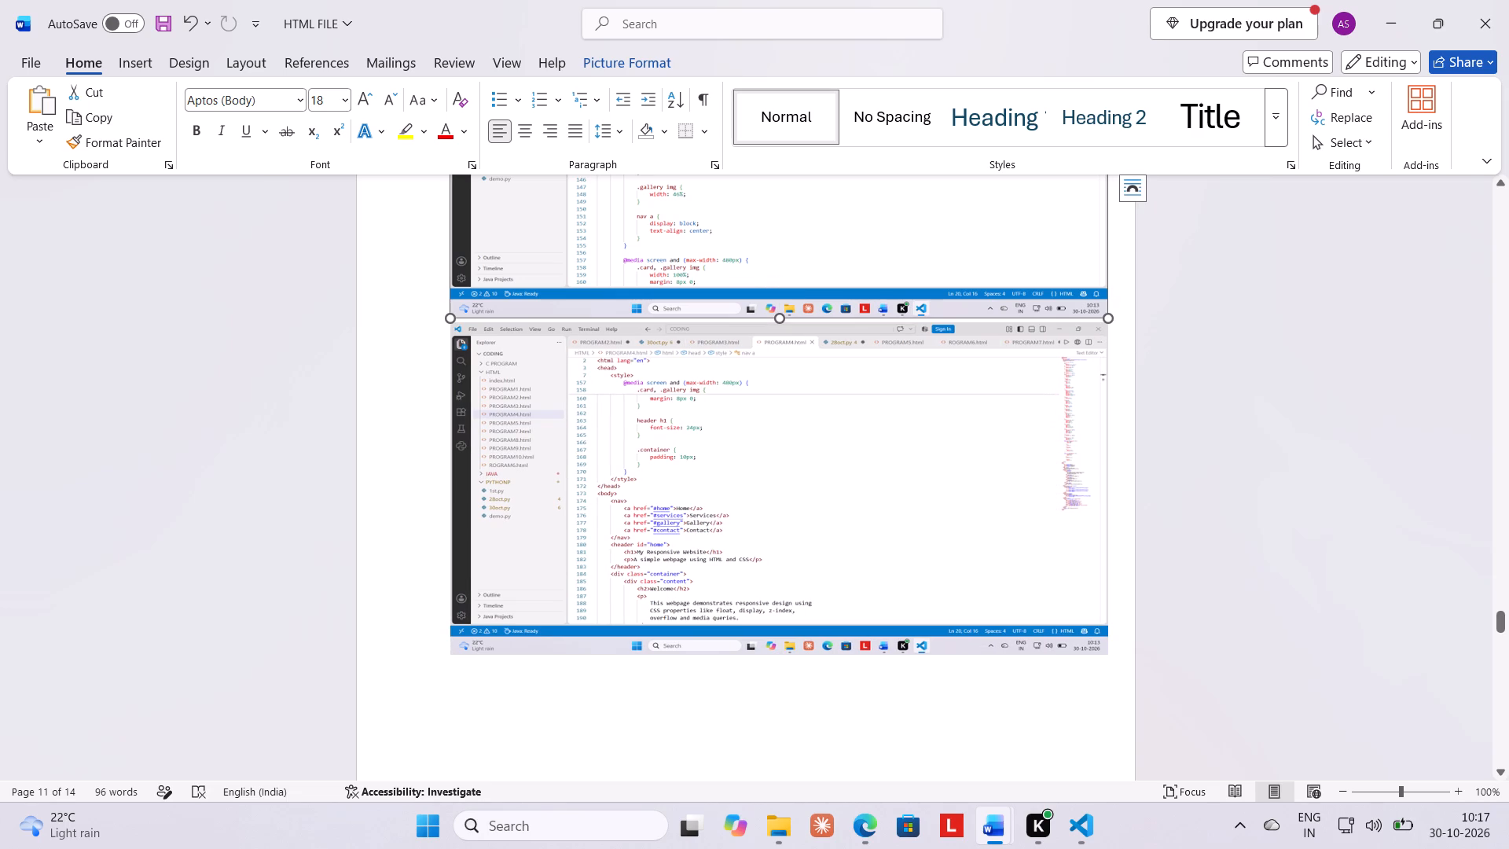
{"action": "left_click_drag", "start_coordinate": [780, 321], "coordinate": [788, 394]}
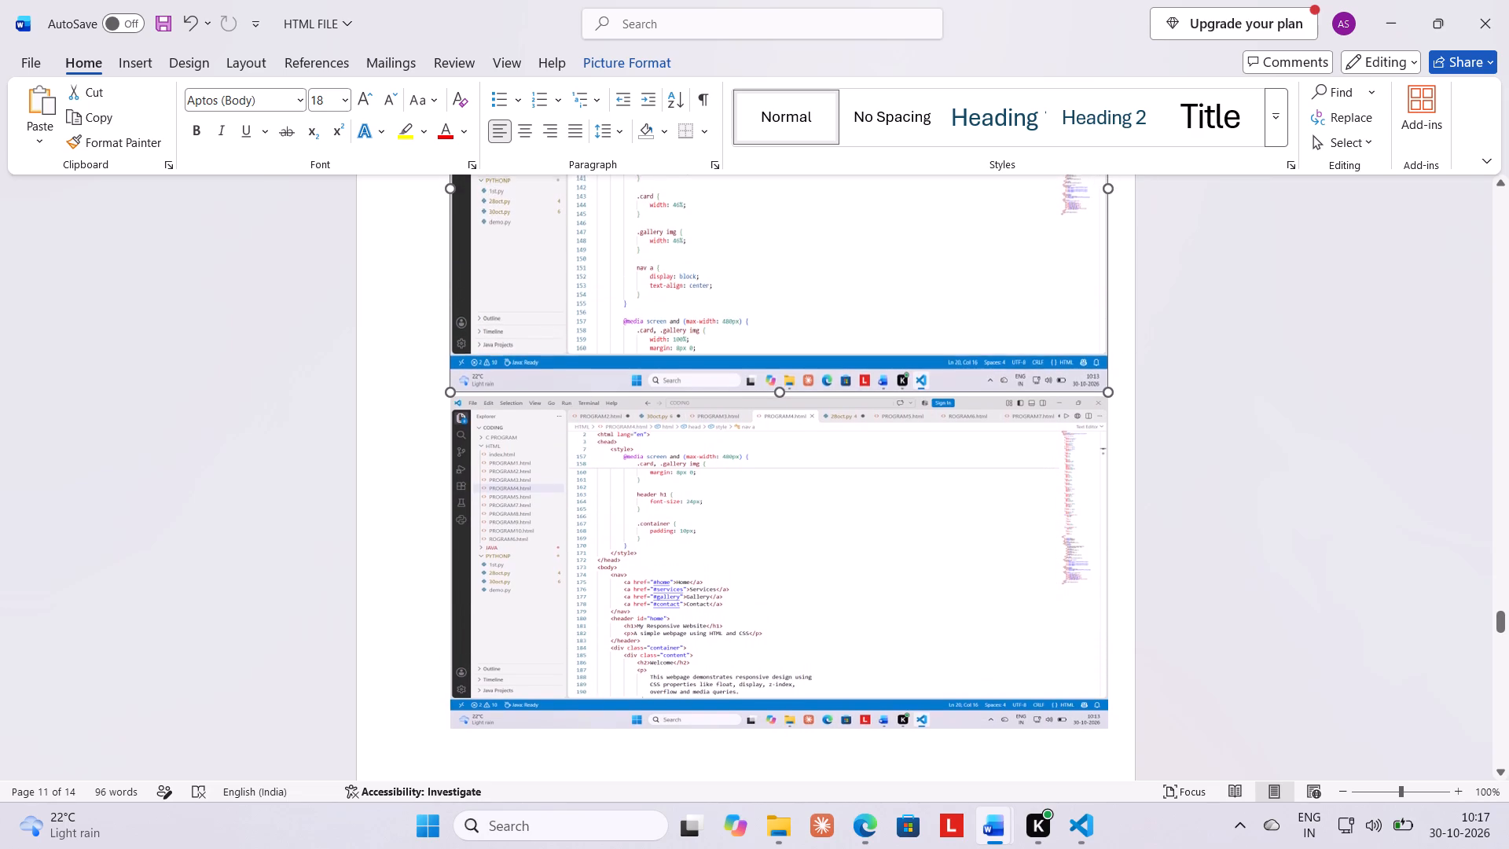
{"action": "left_click_drag", "start_coordinate": [788, 394], "coordinate": [792, 417]}
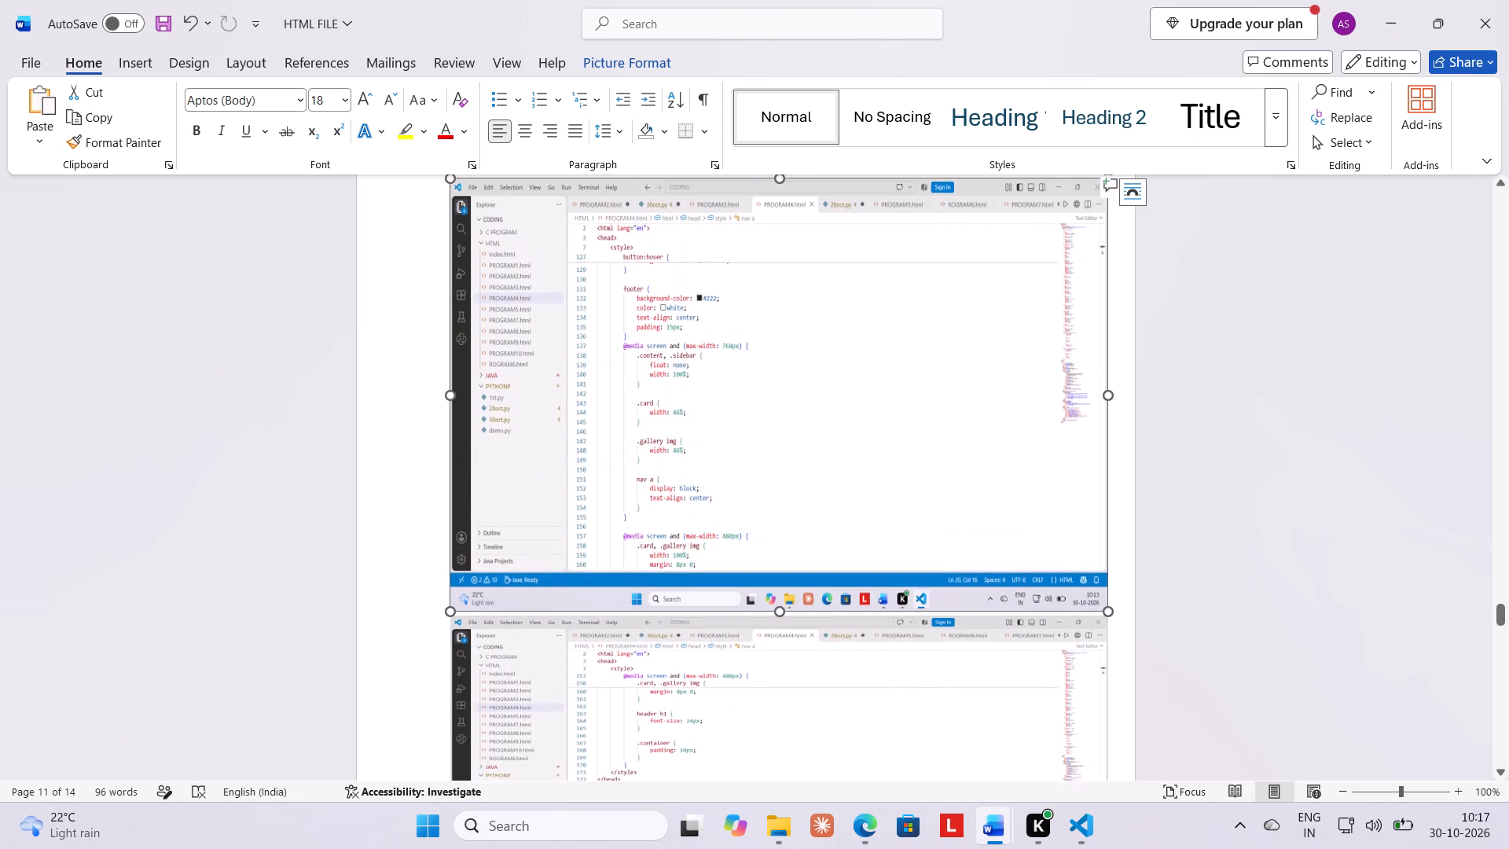
Stretch the sixth code screenshot taller to fill most of the remaining page space.
{"action": "scroll", "coordinate": [835, 377], "scroll_direction": "down", "scroll_amount": 5}
{"action": "scroll", "coordinate": [835, 377], "scroll_direction": "up", "scroll_amount": 1}
{"action": "scroll", "coordinate": [835, 377], "scroll_direction": "down", "scroll_amount": 4}
{"action": "left_click", "coordinate": [776, 490]}
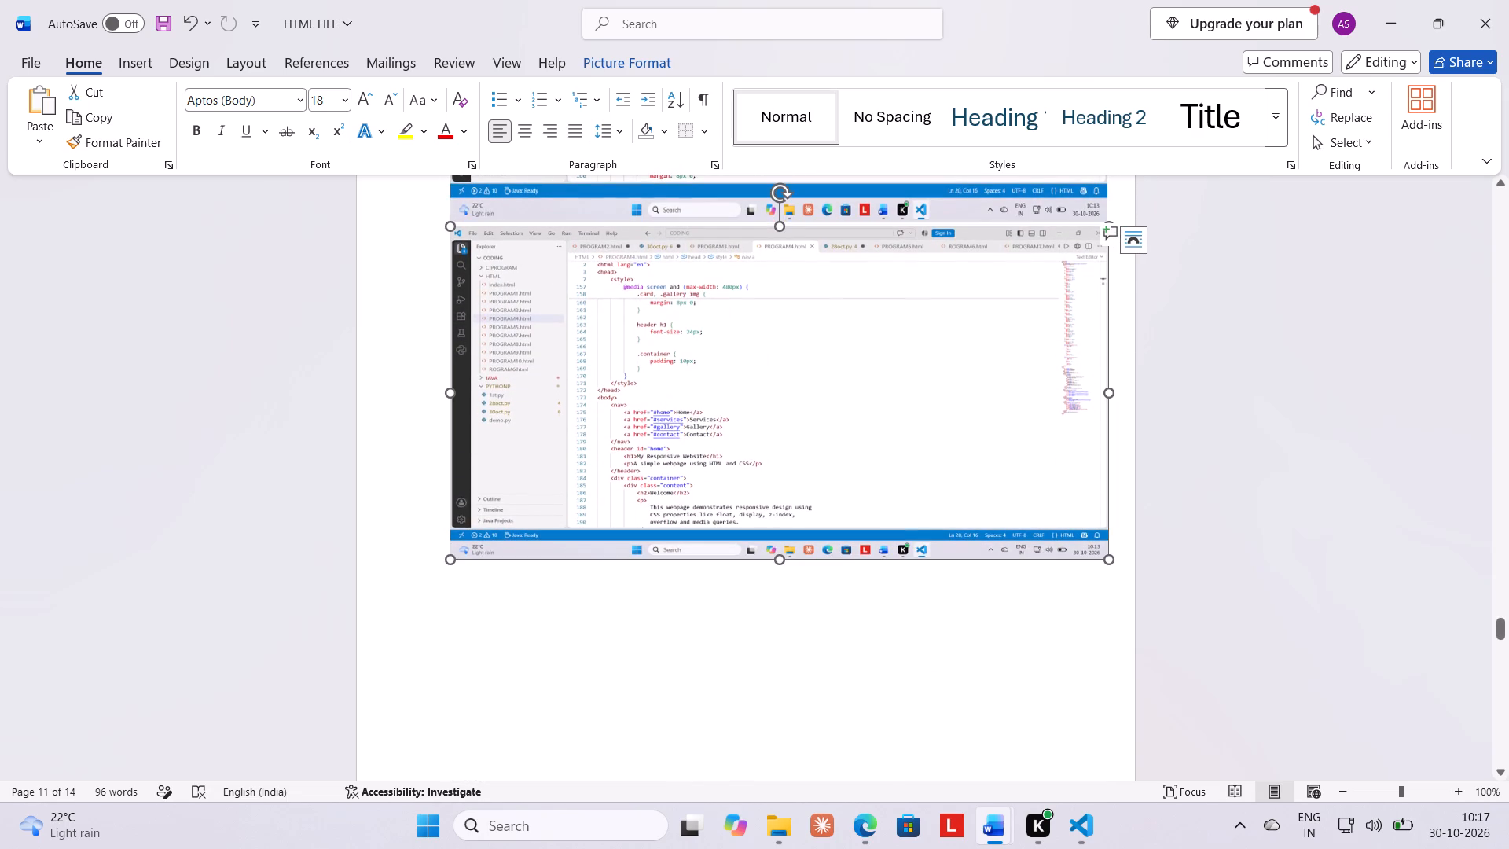
{"action": "left_click_drag", "start_coordinate": [779, 562], "coordinate": [795, 696]}
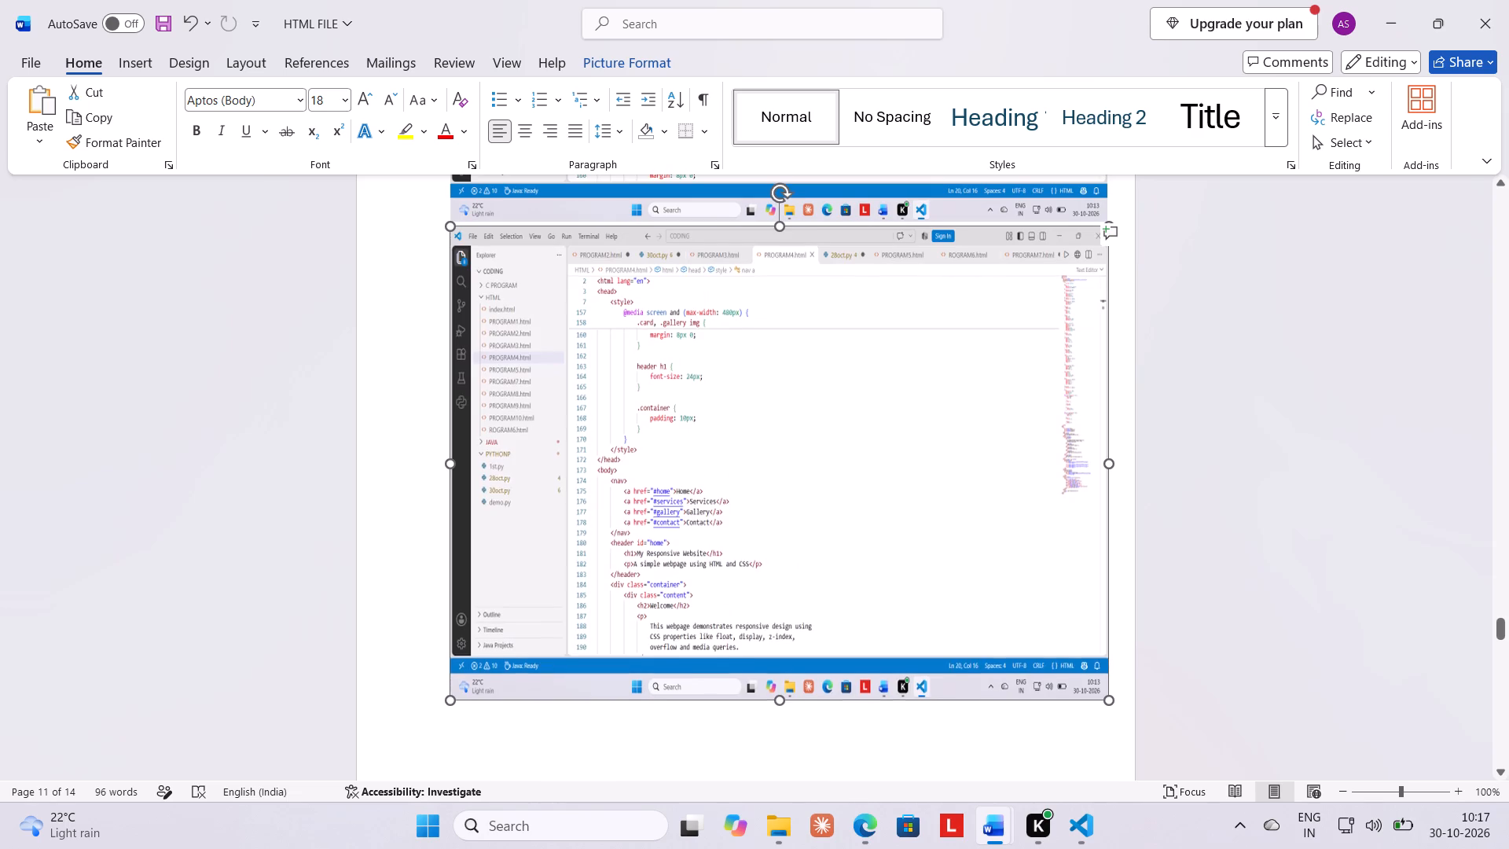
{"action": "left_click_drag", "start_coordinate": [795, 696], "coordinate": [795, 699]}
{"action": "left_click", "coordinate": [1172, 581]}
Widen the seventh code screenshot under Q4, with the card, sidebar and gallery markup, to about the width of those above.
{"action": "scroll", "coordinate": [1172, 581], "scroll_direction": "down", "scroll_amount": 5}
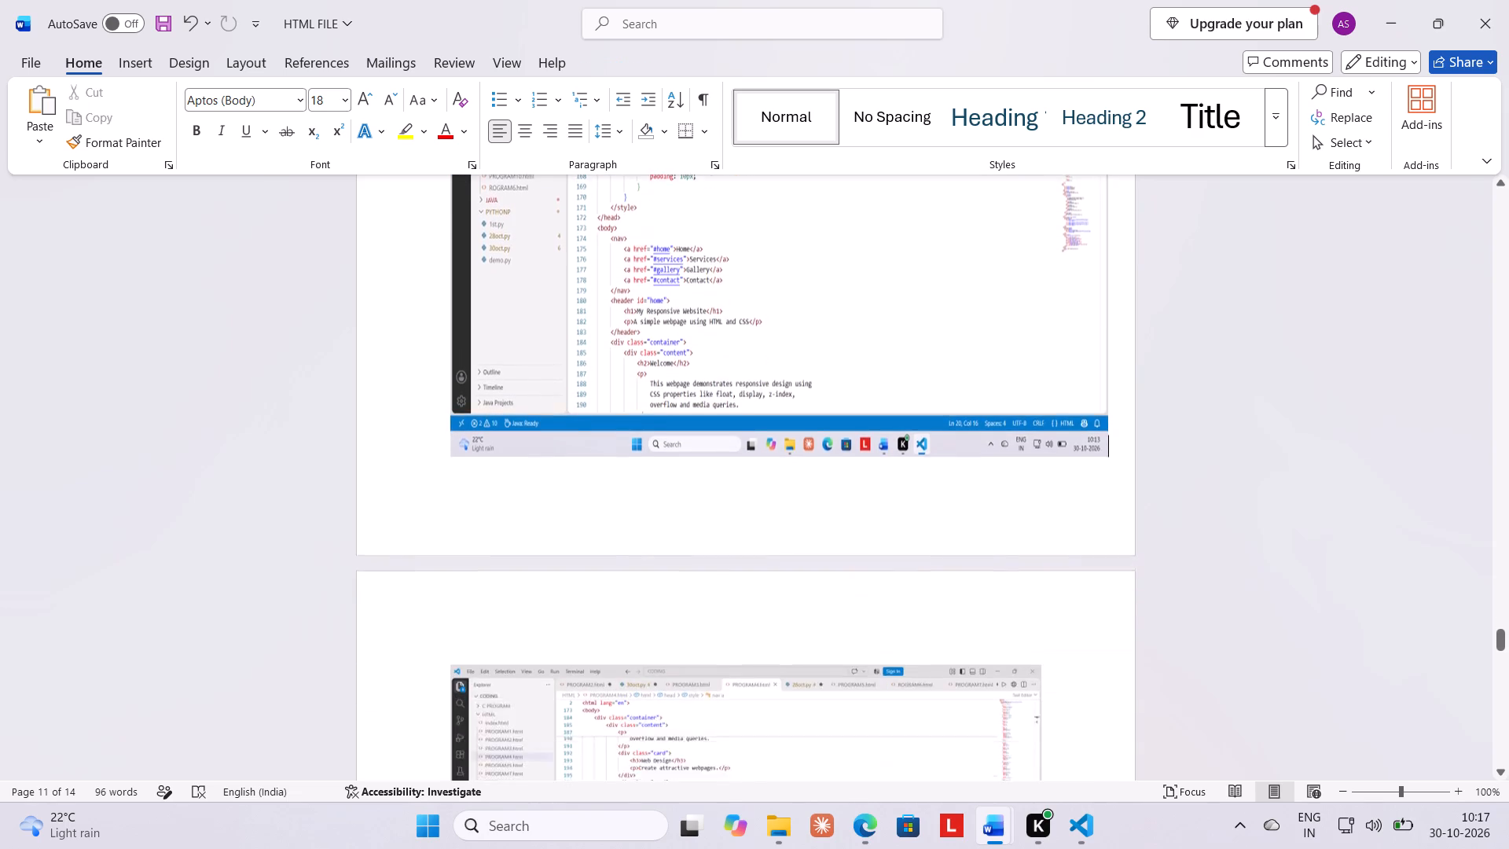
{"action": "scroll", "coordinate": [1172, 581], "scroll_direction": "down", "scroll_amount": 11}
{"action": "left_click_drag", "start_coordinate": [981, 408], "coordinate": [989, 403]}
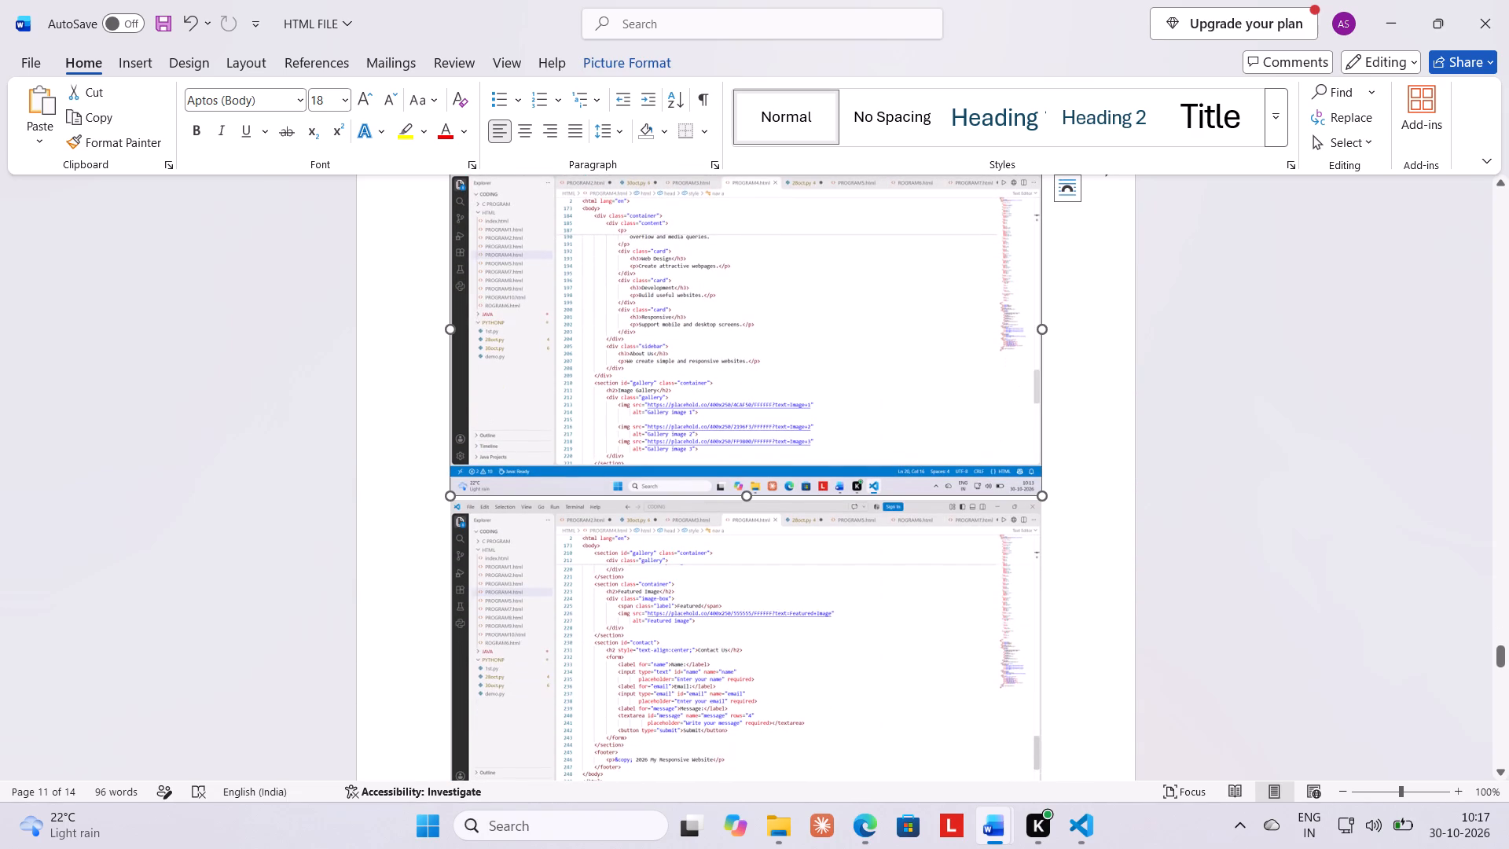
{"action": "left_click_drag", "start_coordinate": [1048, 329], "coordinate": [1092, 339]}
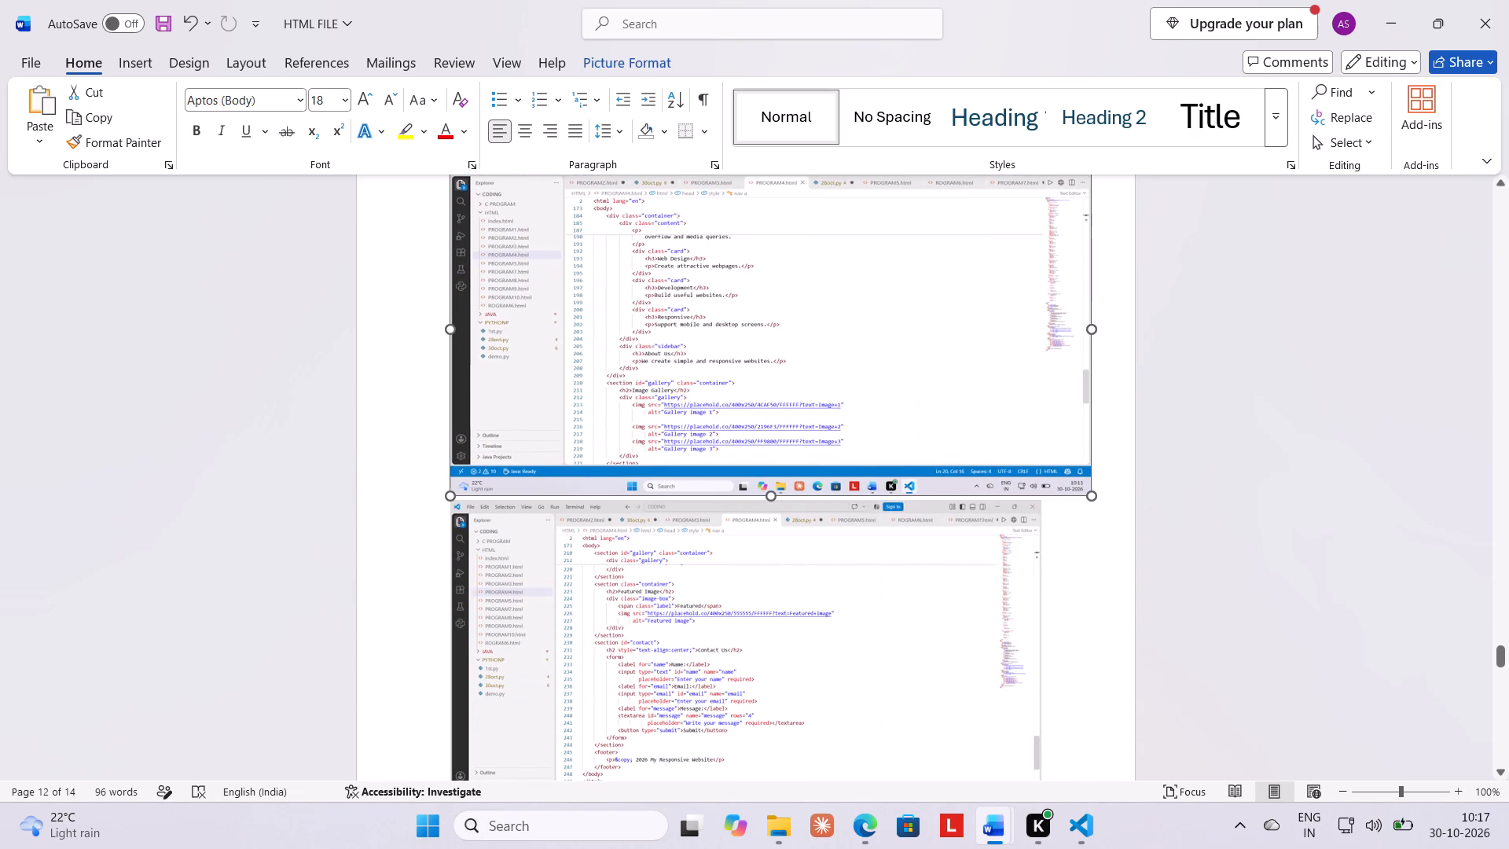
{"action": "left_click_drag", "start_coordinate": [1092, 339], "coordinate": [1103, 345]}
Widen the eighth and last code screenshot under Q4, with the featured image and contact form markup, to match the seventh.
{"action": "left_click", "coordinate": [970, 560]}
{"action": "scroll", "coordinate": [970, 560], "scroll_direction": "down", "scroll_amount": 2}
{"action": "scroll", "coordinate": [970, 560], "scroll_direction": "up", "scroll_amount": 1}
{"action": "scroll", "coordinate": [970, 560], "scroll_direction": "down", "scroll_amount": 1}
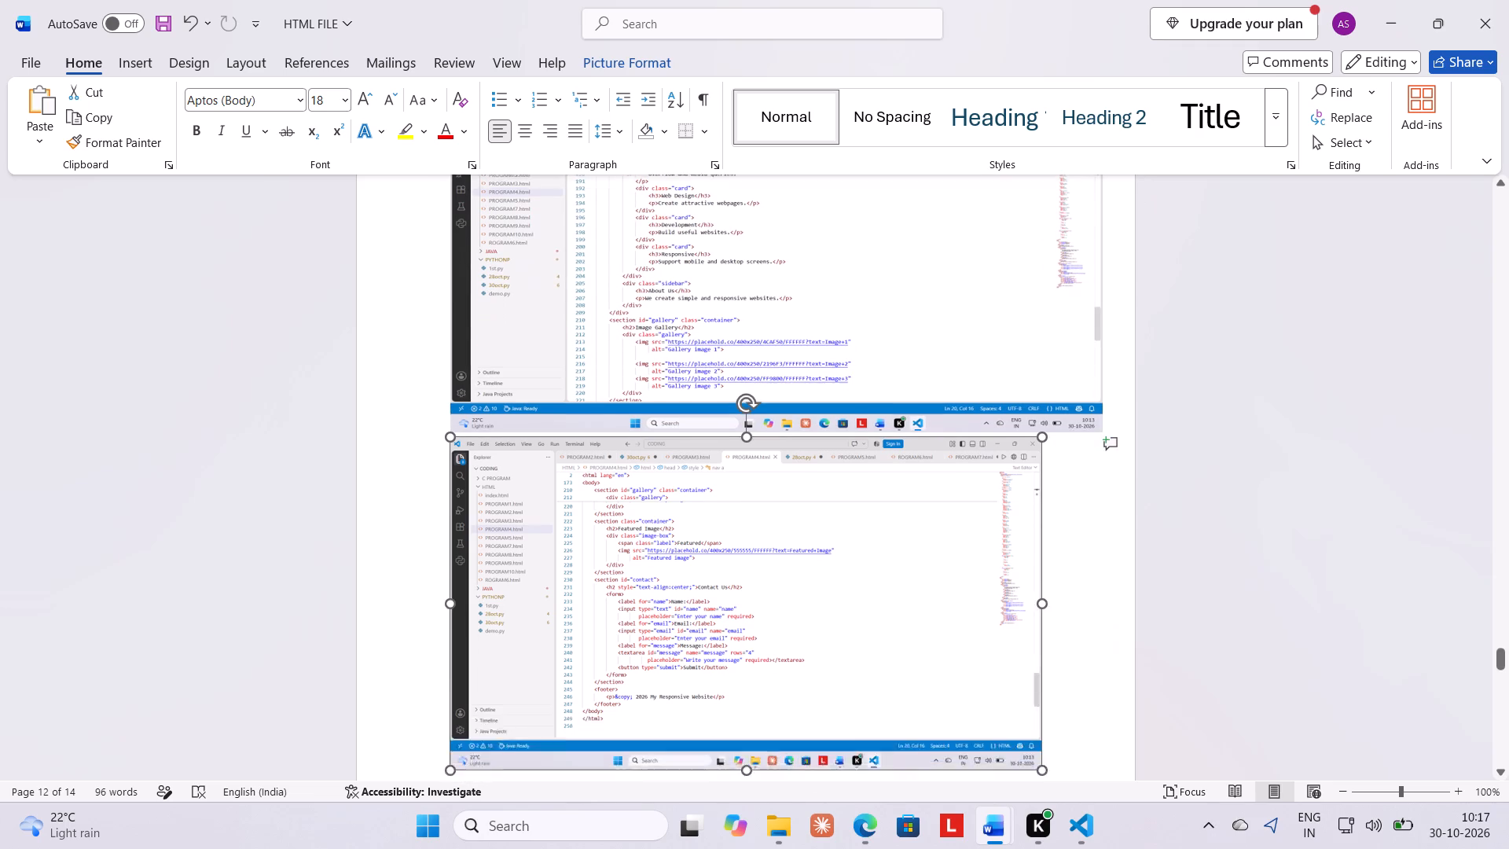
{"action": "scroll", "coordinate": [970, 560], "scroll_direction": "down", "scroll_amount": 1}
{"action": "scroll", "coordinate": [970, 560], "scroll_direction": "up", "scroll_amount": 1}
{"action": "scroll", "coordinate": [970, 560], "scroll_direction": "down", "scroll_amount": 2}
{"action": "left_click_drag", "start_coordinate": [1043, 443], "coordinate": [1099, 463]}
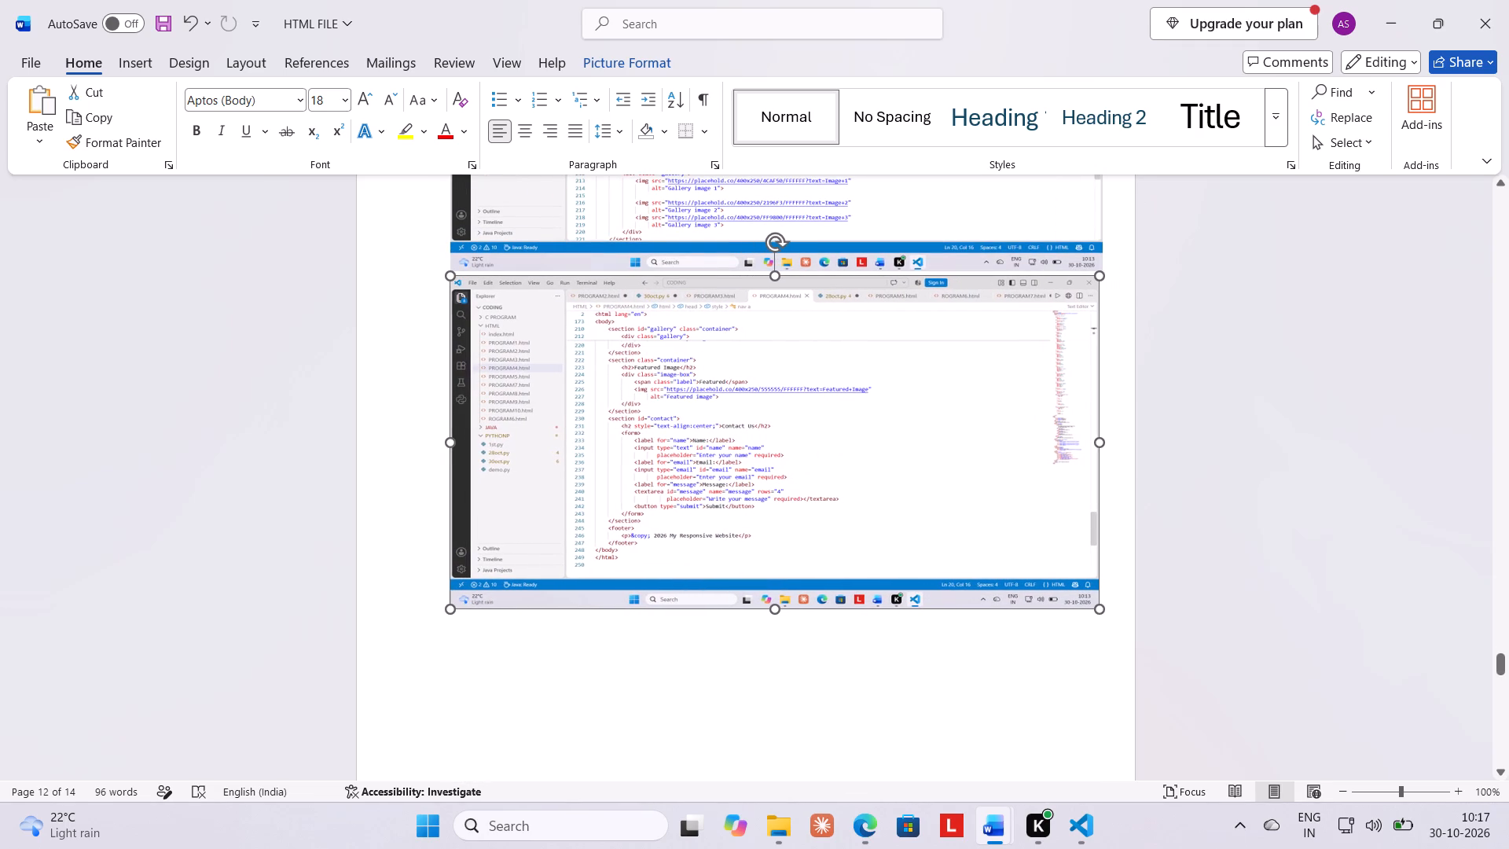
{"action": "left_click_drag", "start_coordinate": [1099, 463], "coordinate": [1100, 464]}
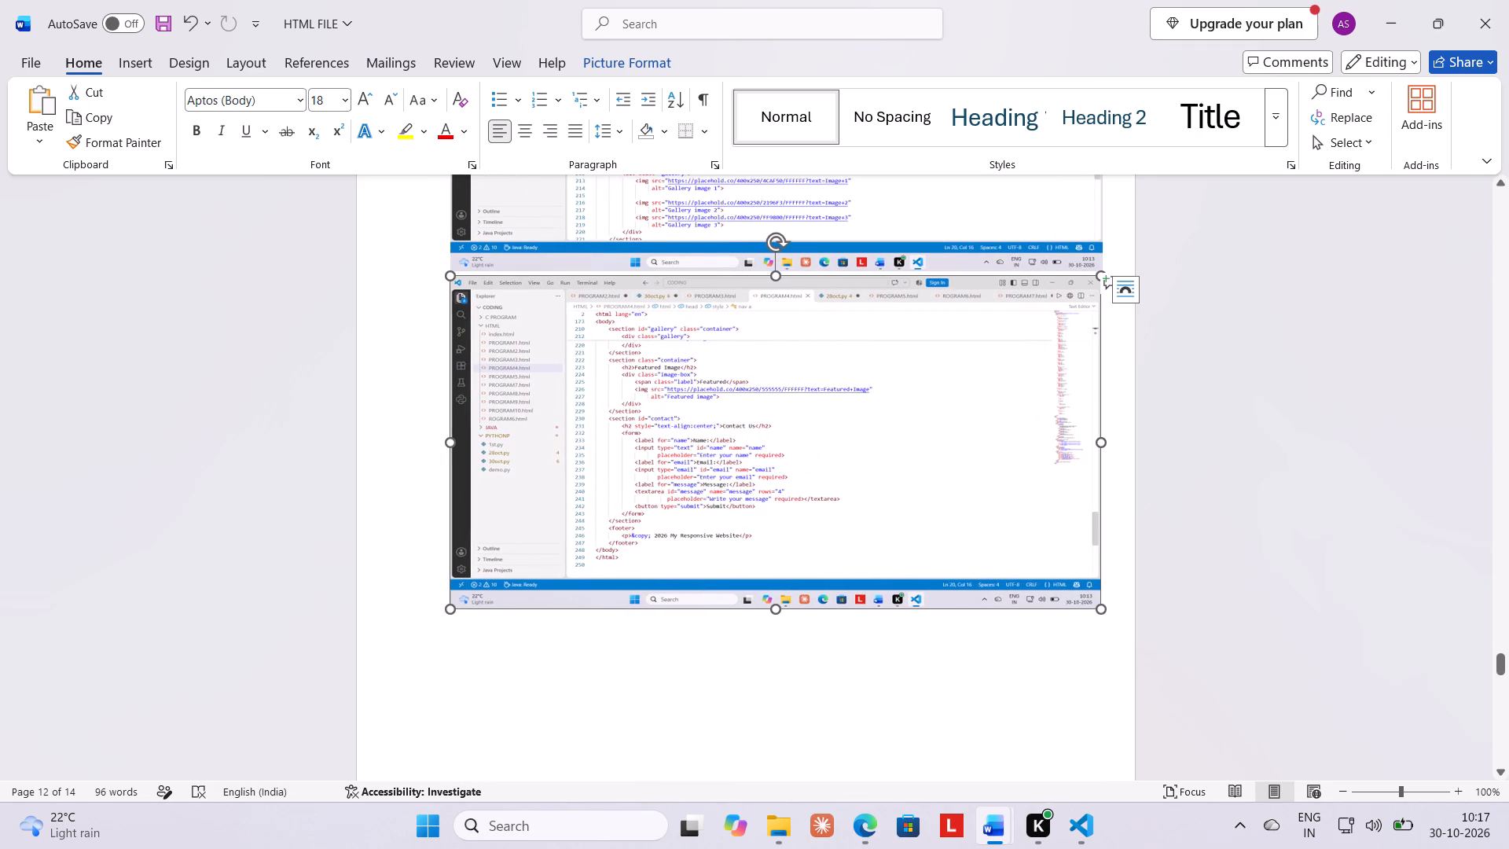
Stretch the seventh code screenshot taller while keeping the eighth on the same page.
{"action": "left_click", "coordinate": [863, 225]}
{"action": "left_click_drag", "start_coordinate": [780, 271], "coordinate": [780, 359]}
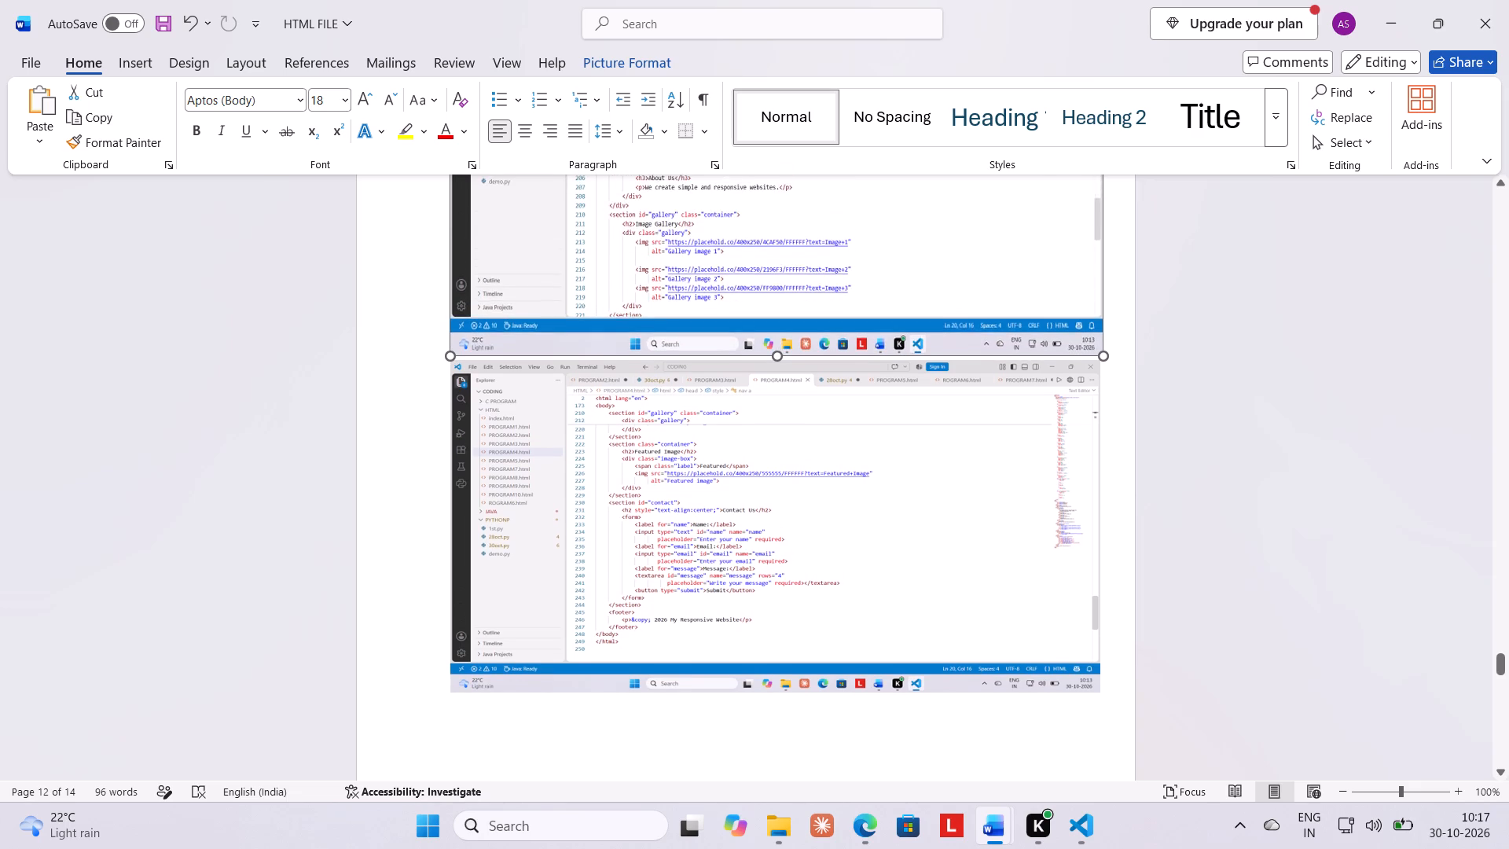
{"action": "left_click_drag", "start_coordinate": [780, 359], "coordinate": [795, 395]}
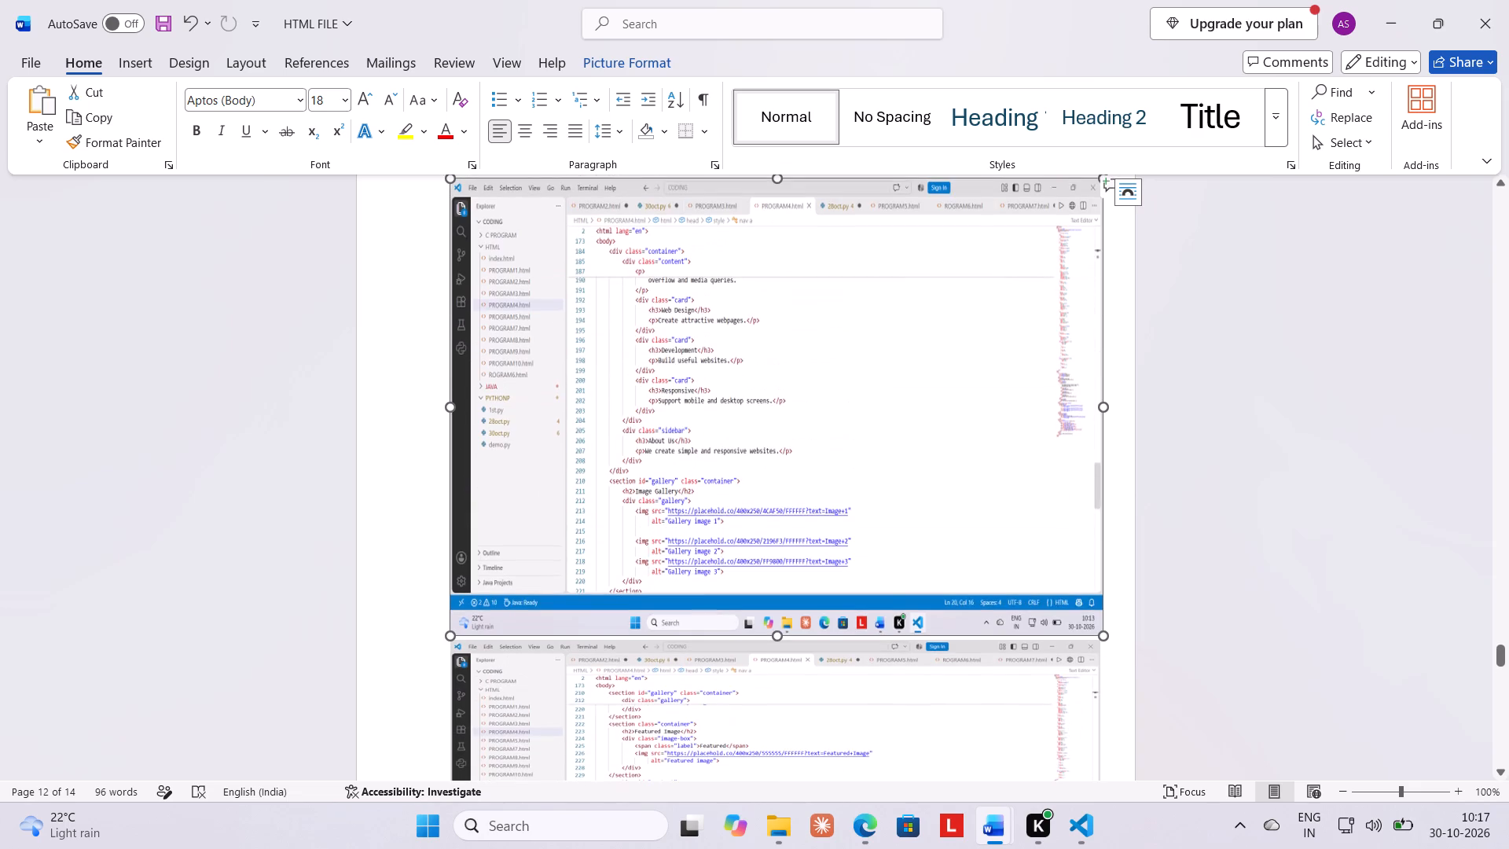
Stretch the eighth code screenshot taller to fill most of the remaining page space, and deselect it.
{"action": "scroll", "coordinate": [808, 491], "scroll_direction": "down", "scroll_amount": 6}
{"action": "scroll", "coordinate": [808, 491], "scroll_direction": "up", "scroll_amount": 1}
{"action": "scroll", "coordinate": [808, 491], "scroll_direction": "down", "scroll_amount": 2}
{"action": "scroll", "coordinate": [808, 491], "scroll_direction": "up", "scroll_amount": 1}
{"action": "scroll", "coordinate": [808, 491], "scroll_direction": "down", "scroll_amount": 2}
{"action": "left_click", "coordinate": [808, 437]}
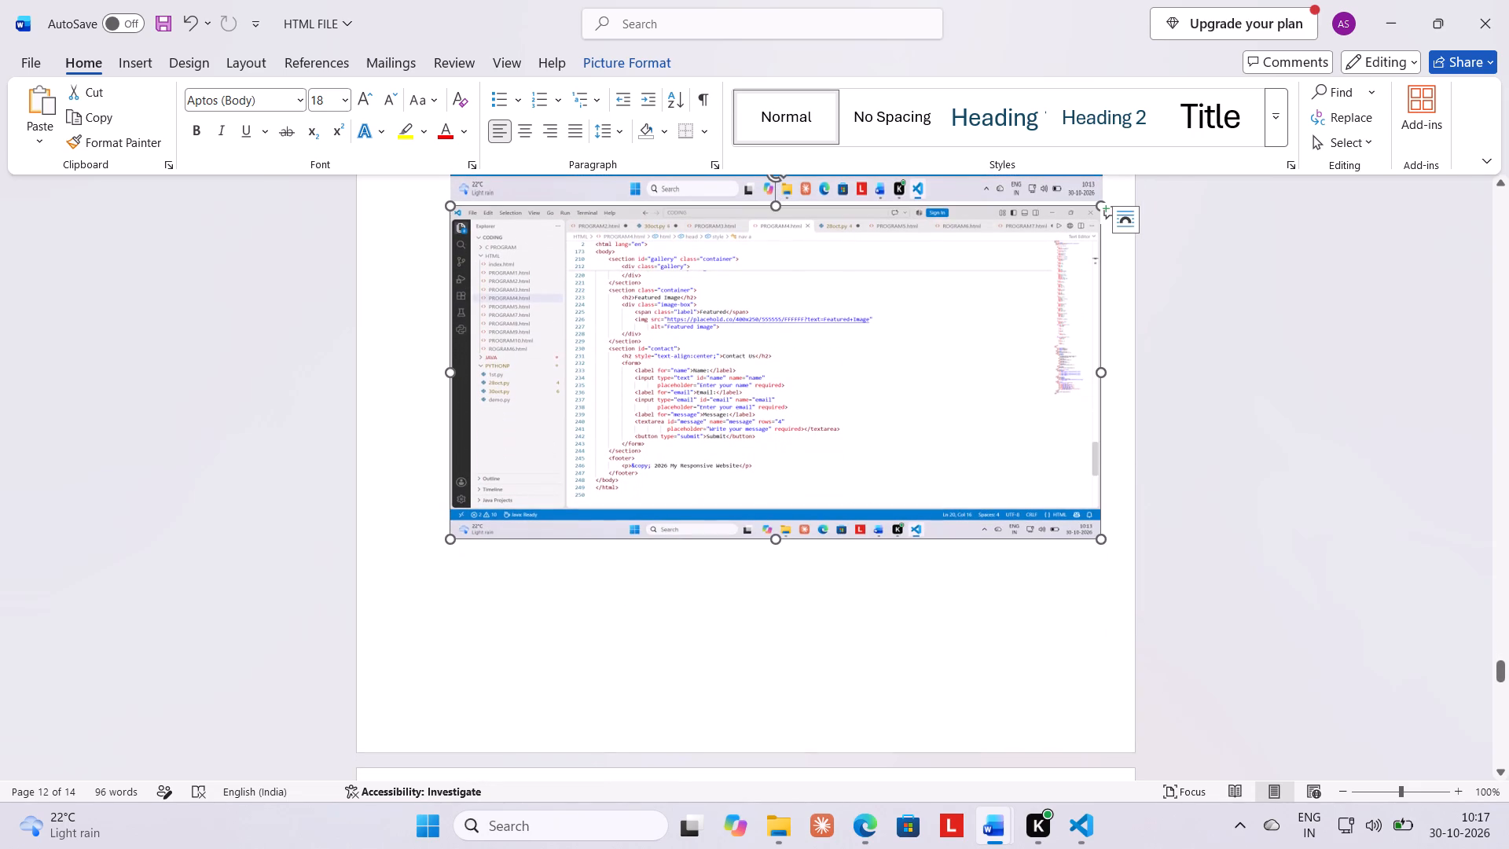
{"action": "left_click_drag", "start_coordinate": [778, 538], "coordinate": [788, 632]}
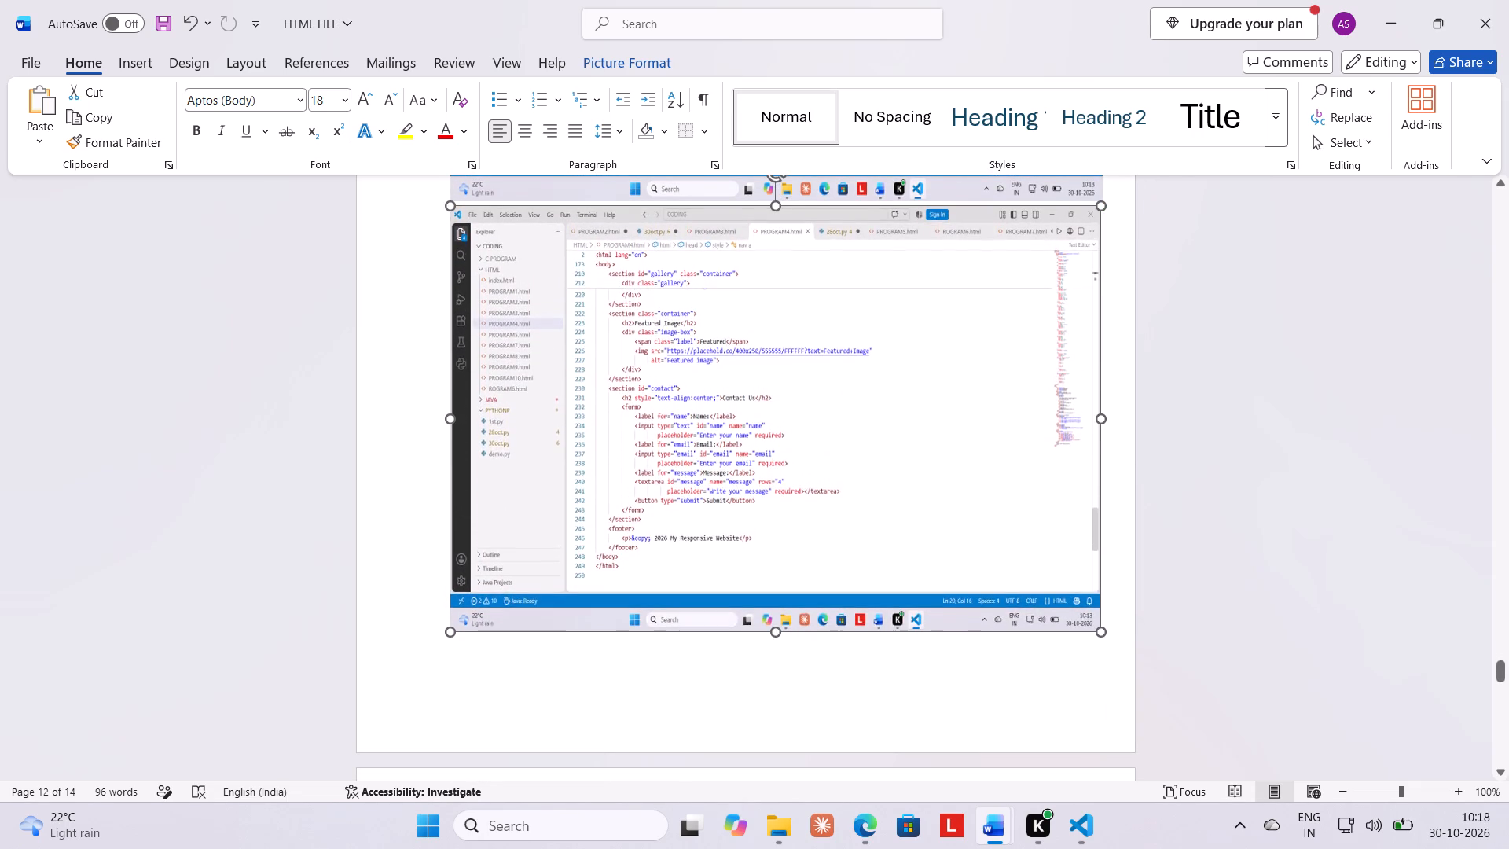
{"action": "left_click_drag", "start_coordinate": [788, 632], "coordinate": [797, 652]}
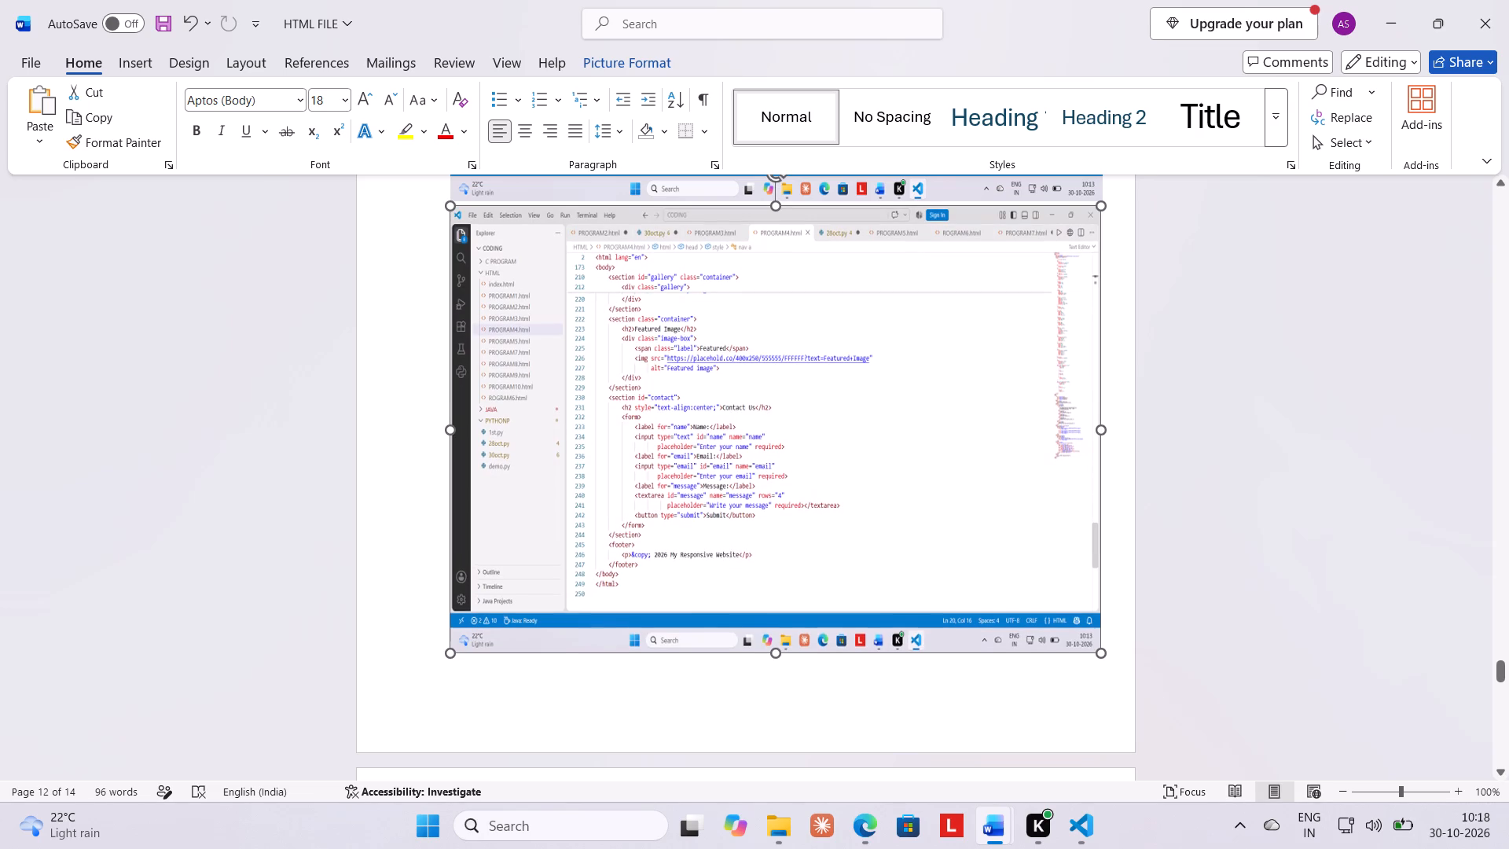
{"action": "left_click_drag", "start_coordinate": [797, 652], "coordinate": [799, 652]}
{"action": "left_click", "coordinate": [1207, 519]}
Examine the responsive webpage output screenshots that follow the last Q4 code screenshot.
{"action": "scroll", "coordinate": [1207, 519], "scroll_direction": "down", "scroll_amount": 9}
{"action": "scroll", "coordinate": [1207, 519], "scroll_direction": "up", "scroll_amount": 1}
{"action": "scroll", "coordinate": [1207, 519], "scroll_direction": "down", "scroll_amount": 2}
{"action": "scroll", "coordinate": [1207, 519], "scroll_direction": "up", "scroll_amount": 1}
{"action": "scroll", "coordinate": [1207, 519], "scroll_direction": "down", "scroll_amount": 1}
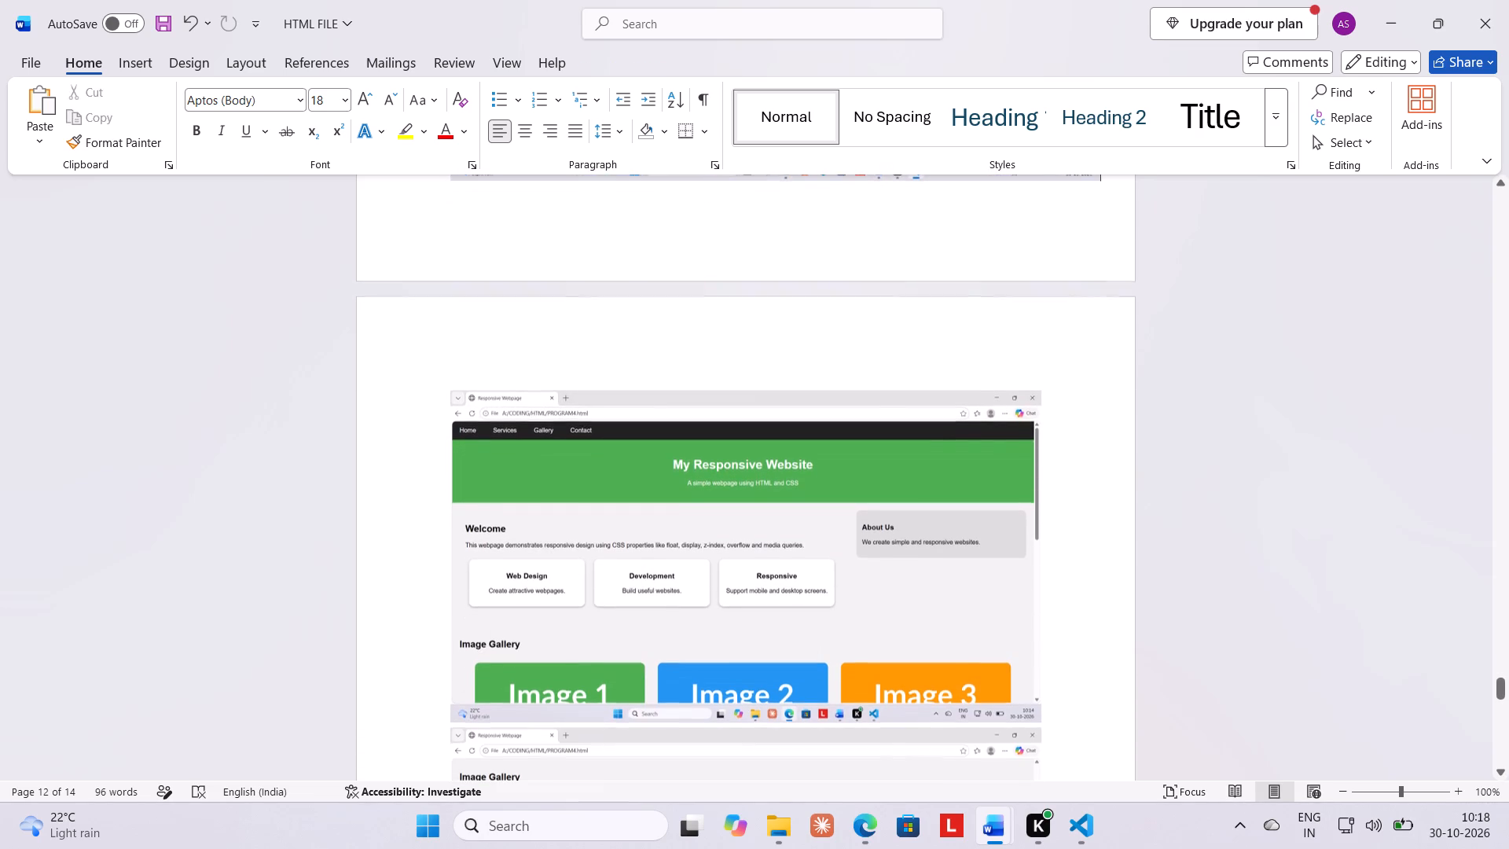
{"action": "scroll", "coordinate": [900, 556], "scroll_direction": "down", "scroll_amount": 2}
{"action": "scroll", "coordinate": [900, 556], "scroll_direction": "up", "scroll_amount": 1}
{"action": "scroll", "coordinate": [900, 556], "scroll_direction": "down", "scroll_amount": 3}
{"action": "scroll", "coordinate": [900, 556], "scroll_direction": "up", "scroll_amount": 1}
{"action": "scroll", "coordinate": [900, 556], "scroll_direction": "down", "scroll_amount": 1}
{"action": "scroll", "coordinate": [900, 556], "scroll_direction": "up", "scroll_amount": 1}
{"action": "scroll", "coordinate": [900, 556], "scroll_direction": "down", "scroll_amount": 1}
{"action": "scroll", "coordinate": [900, 556], "scroll_direction": "up", "scroll_amount": 1}
{"action": "scroll", "coordinate": [900, 556], "scroll_direction": "down", "scroll_amount": 1}
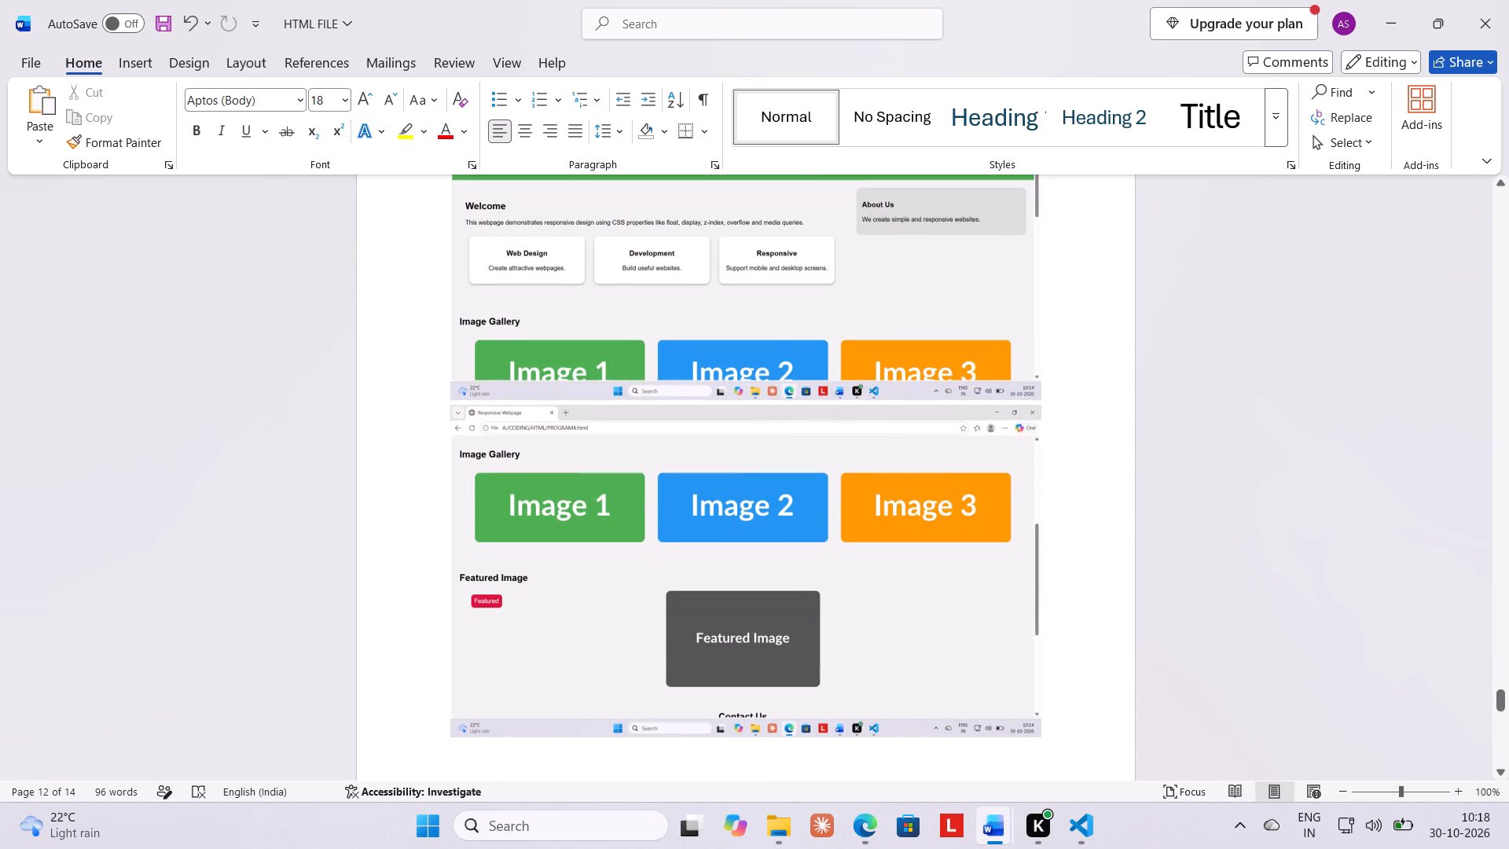
{"action": "scroll", "coordinate": [909, 380], "scroll_direction": "up", "scroll_amount": 3}
{"action": "scroll", "coordinate": [909, 380], "scroll_direction": "down", "scroll_amount": 1}
{"action": "scroll", "coordinate": [909, 380], "scroll_direction": "up", "scroll_amount": 1}
Cut the three responsive webpage output screenshots one after another from the page following the Q4 code.
{"action": "left_click", "coordinate": [866, 426]}
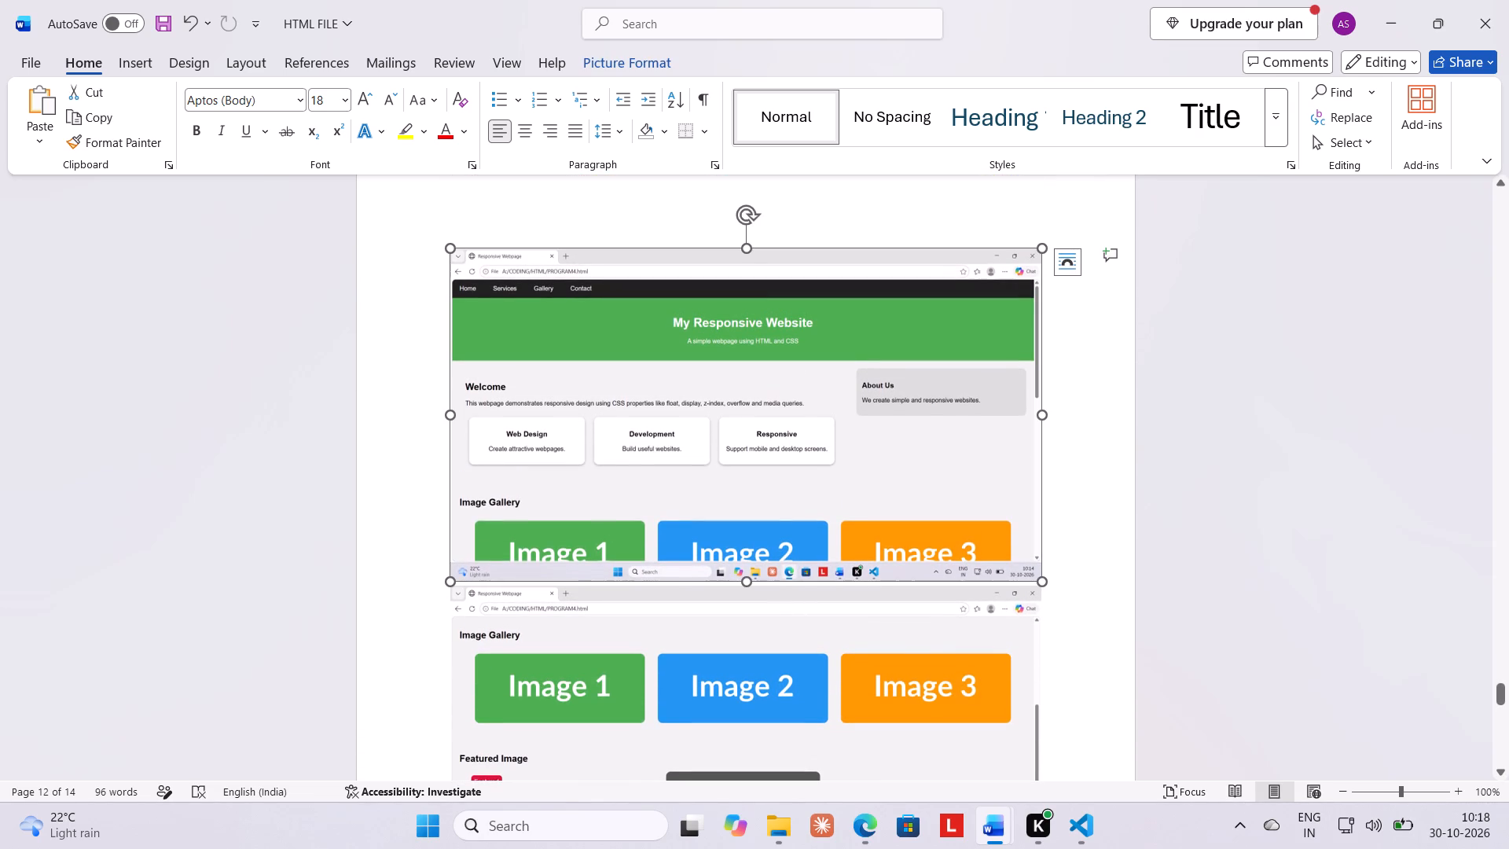
{"action": "right_click", "coordinate": [763, 326]}
{"action": "left_click", "coordinate": [816, 280]}
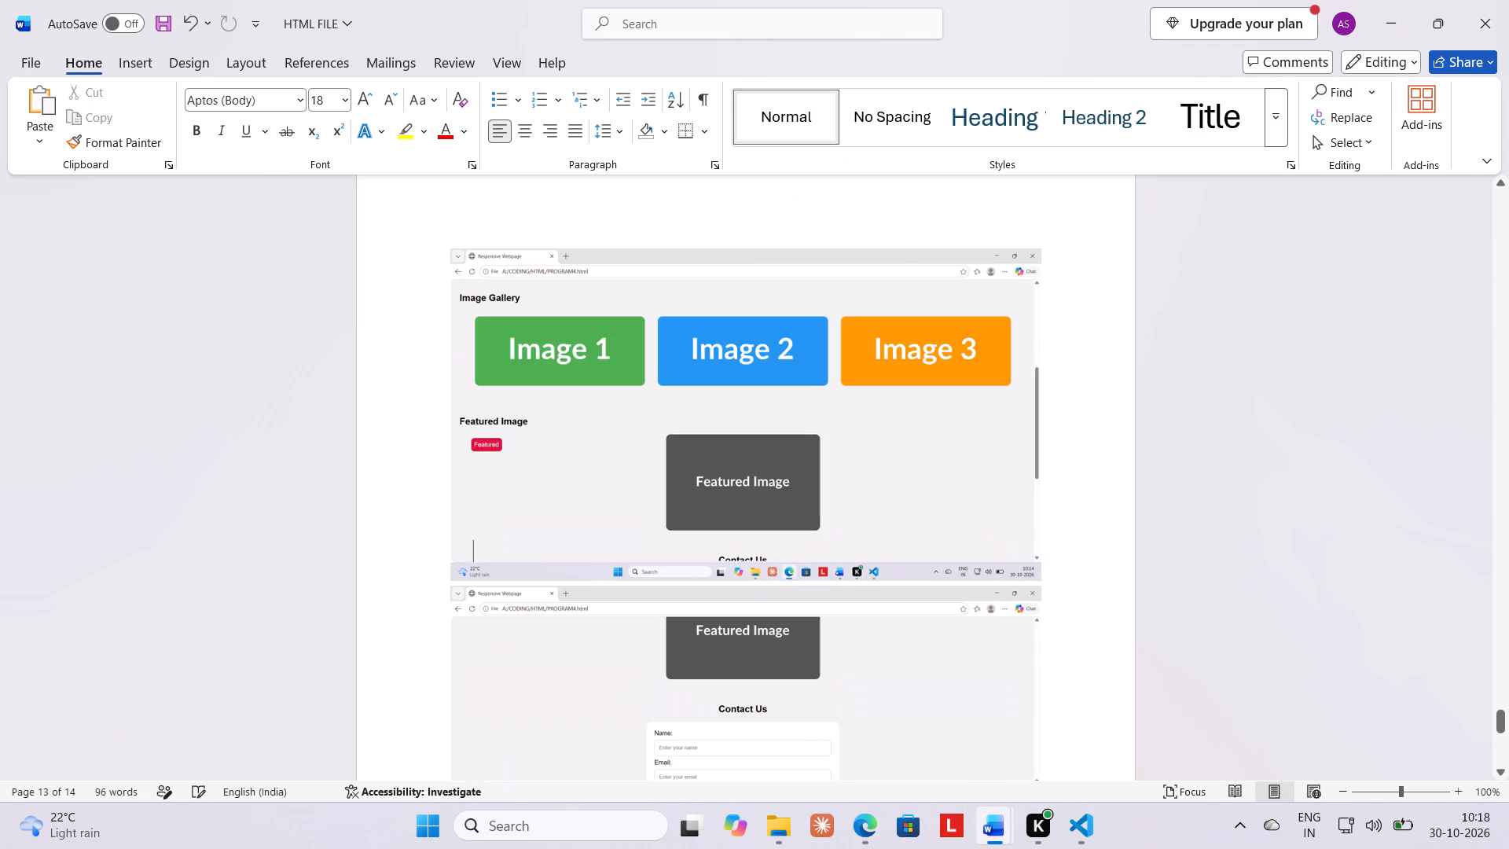
{"action": "right_click", "coordinate": [784, 451]}
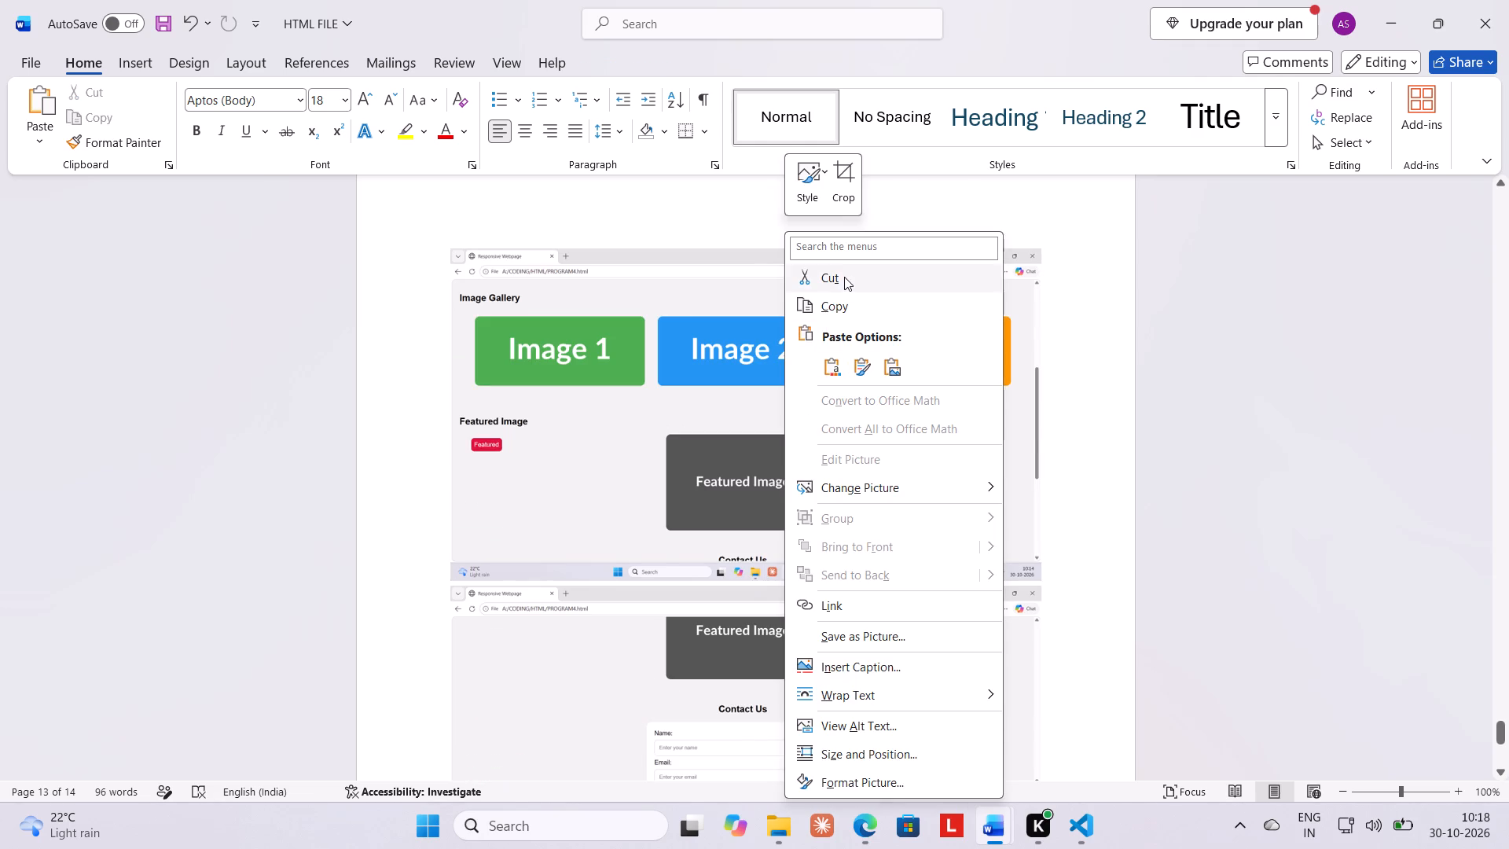
{"action": "left_click", "coordinate": [845, 277]}
{"action": "left_click", "coordinate": [817, 336]}
{"action": "right_click", "coordinate": [817, 336]}
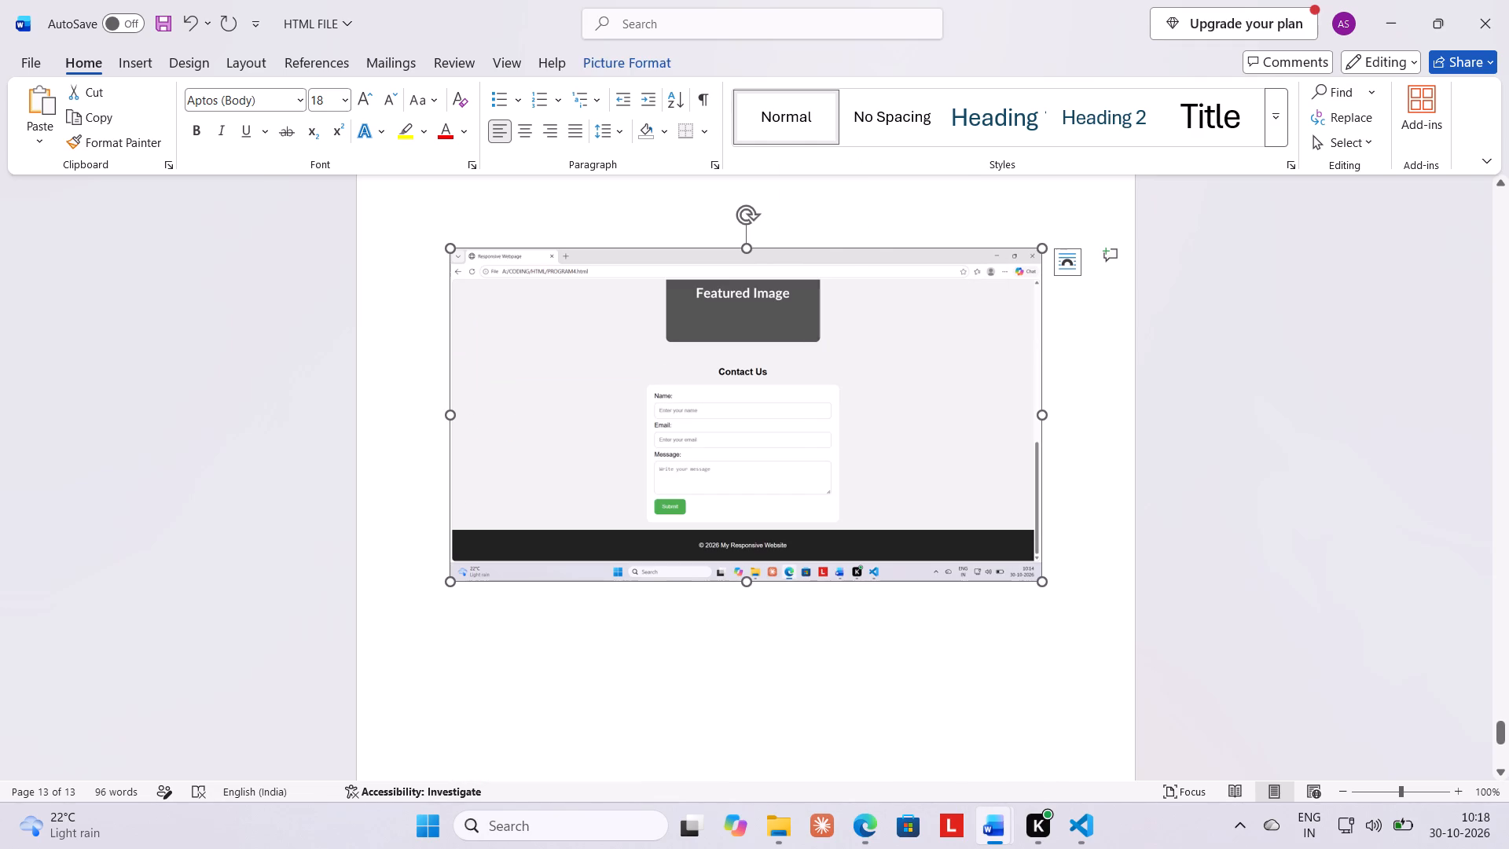
{"action": "left_click", "coordinate": [880, 273]}
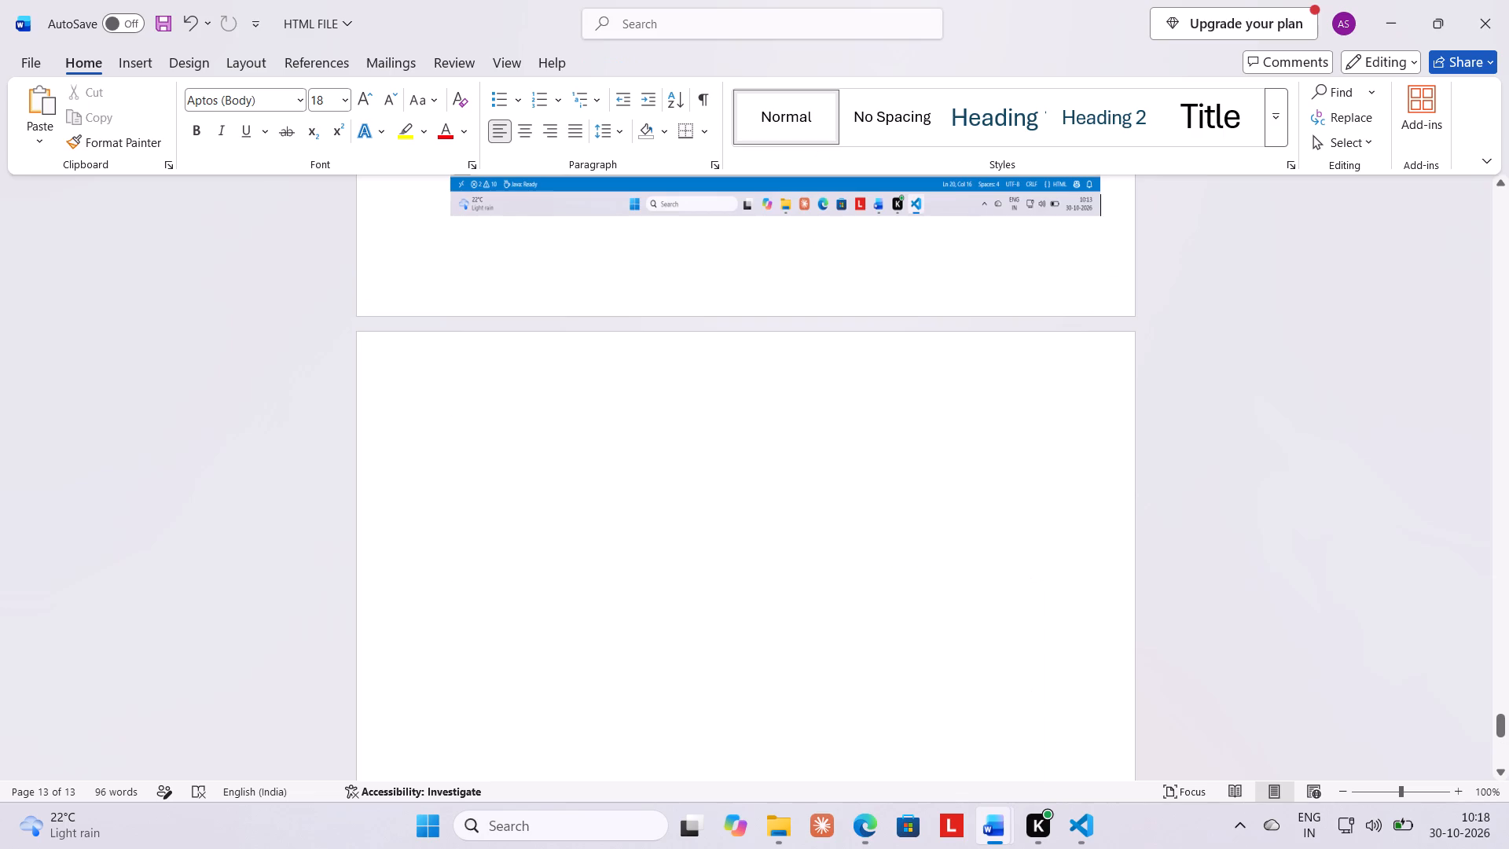
Switch to PROGRAM4.html in Microsoft Edge and zoom out to 33% so the whole page fits from header to footer.
{"action": "key", "text": "alt+Tab"}
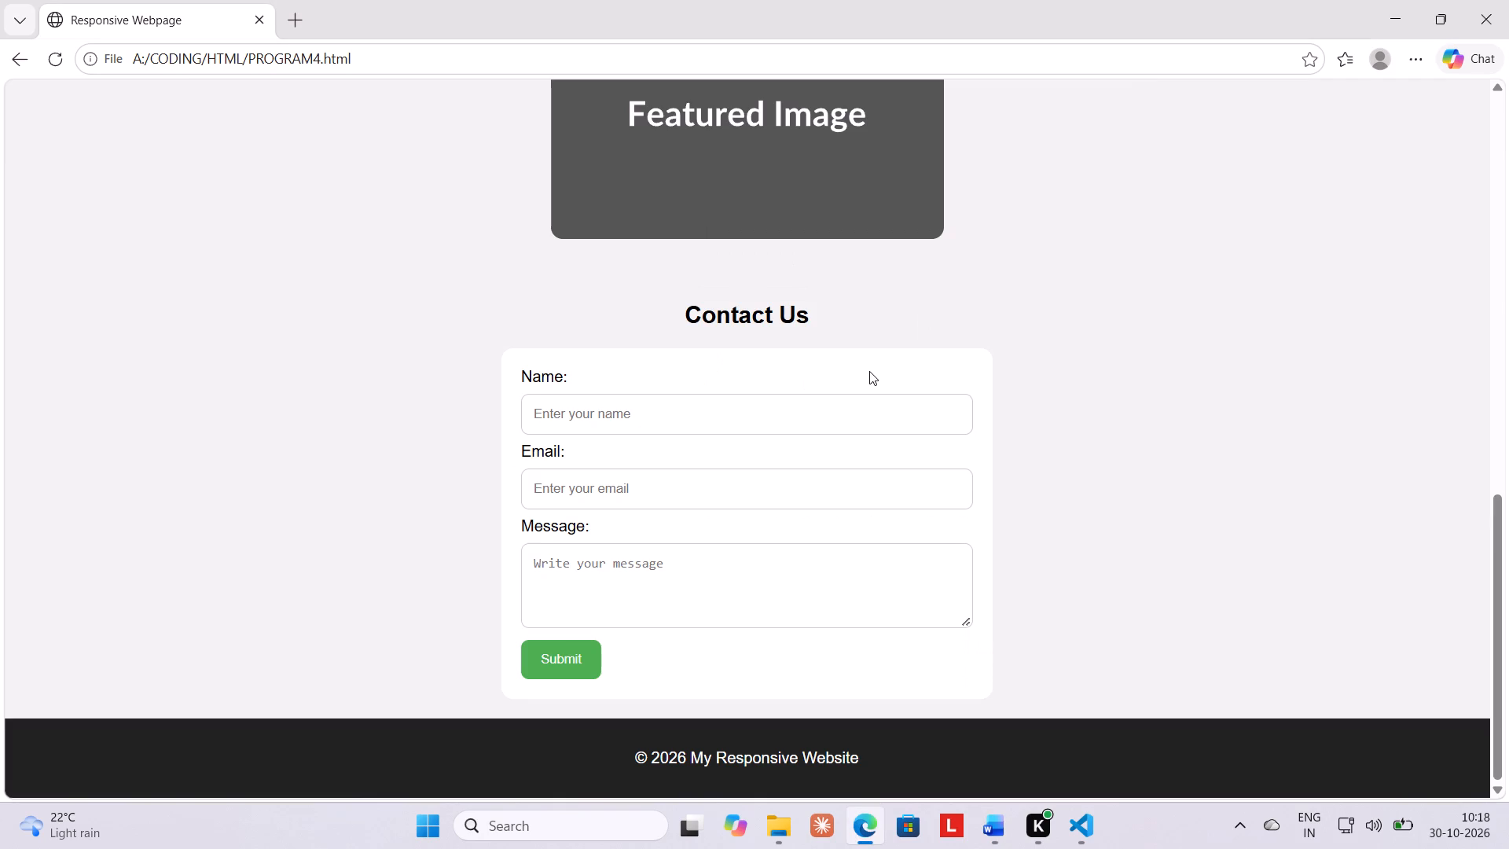
{"action": "scroll", "coordinate": [731, 389], "scroll_direction": "up", "scroll_amount": 5}
{"action": "left_click", "coordinate": [731, 389]}
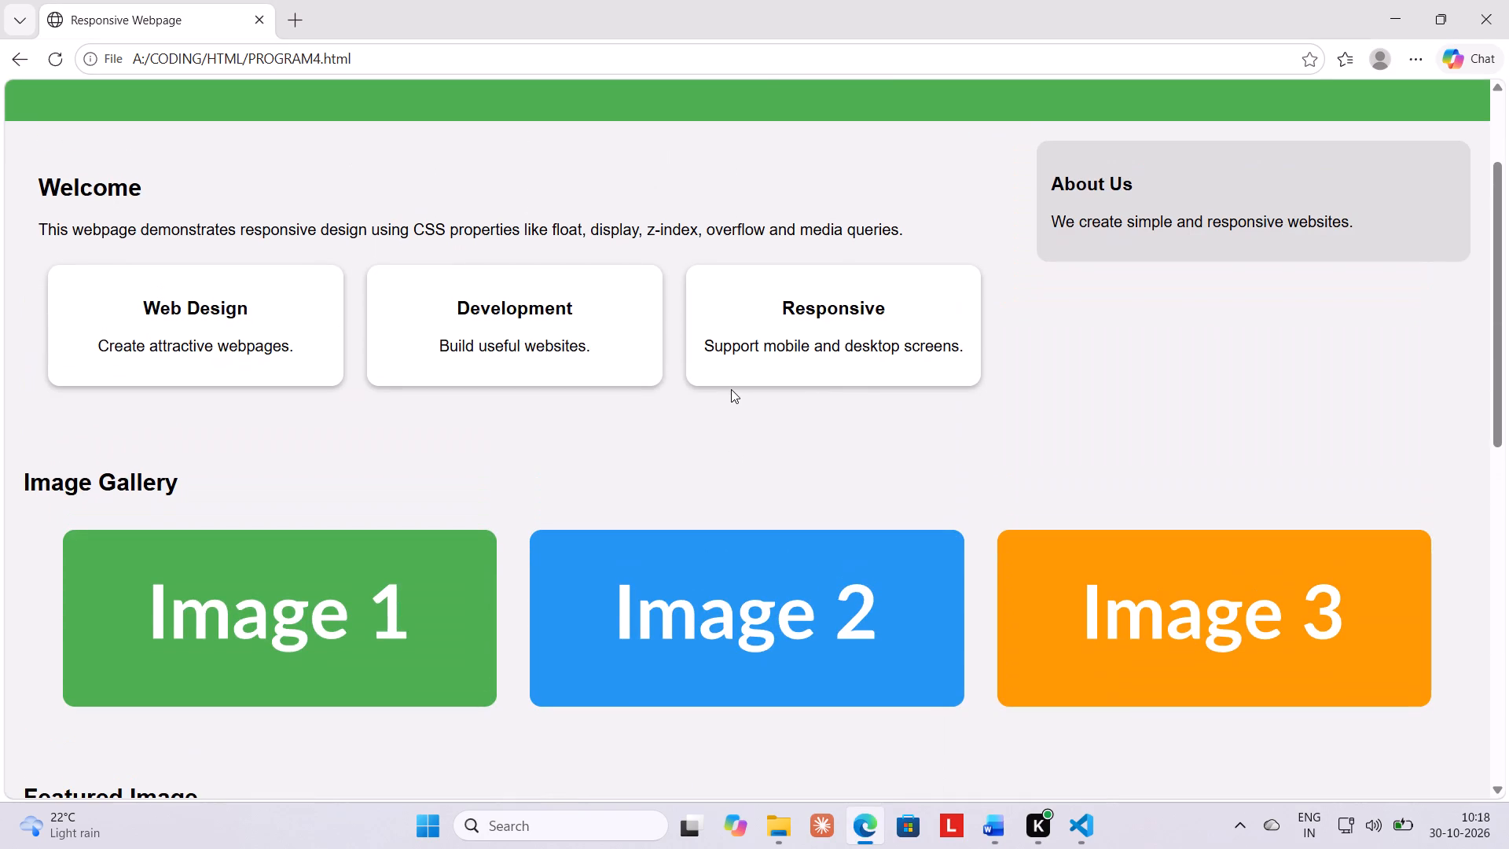
{"action": "key", "text": "ctrl+minus"}
{"action": "key", "text": "ctrl+minus"}
{"action": "key", "text": "ctrl+minus"}
{"action": "key", "text": "ctrl+minus"}
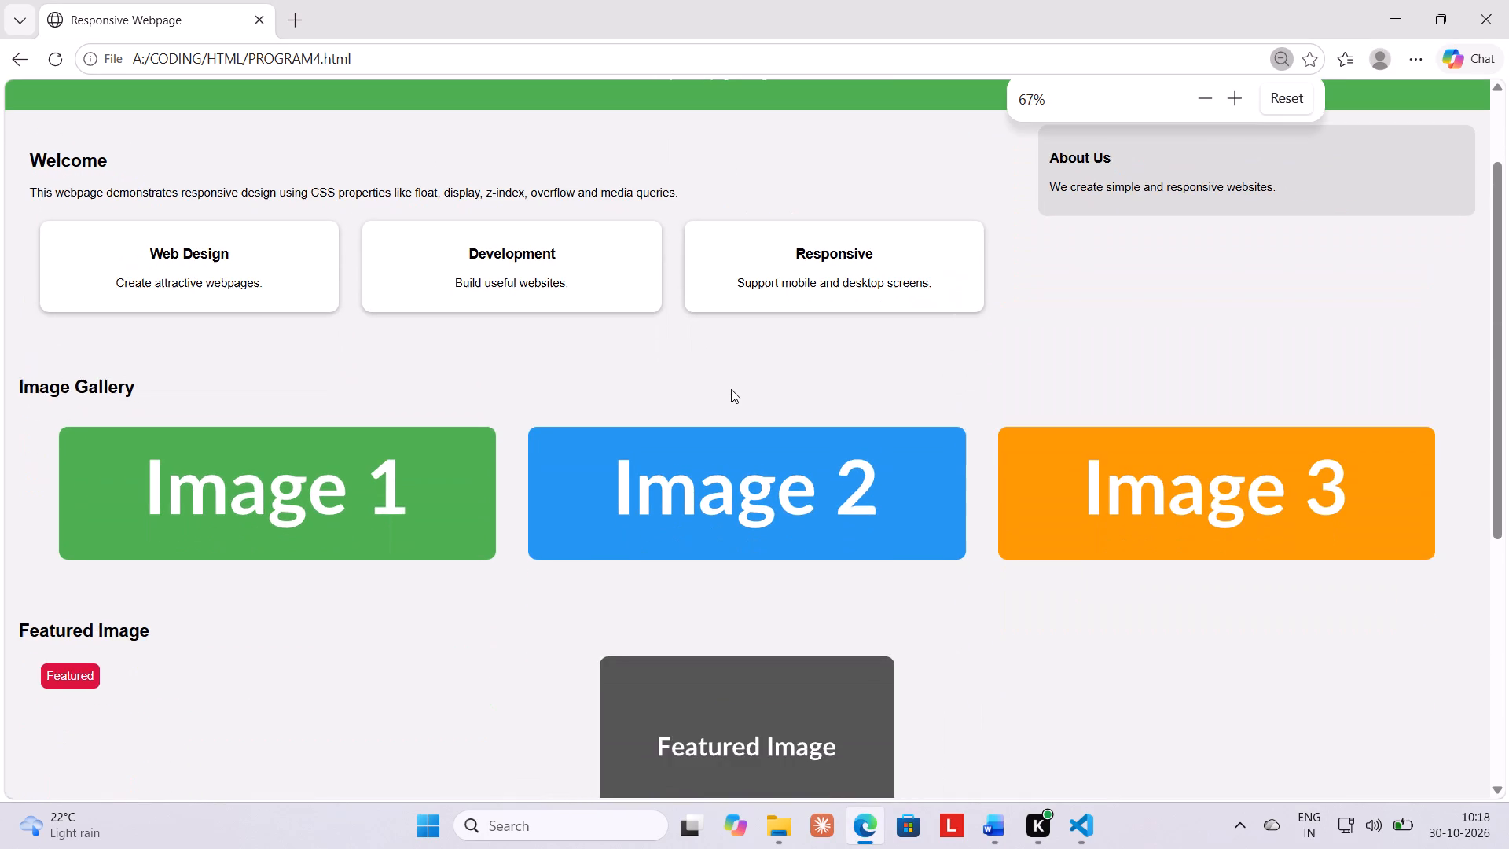
{"action": "key", "text": "ctrl+minus"}
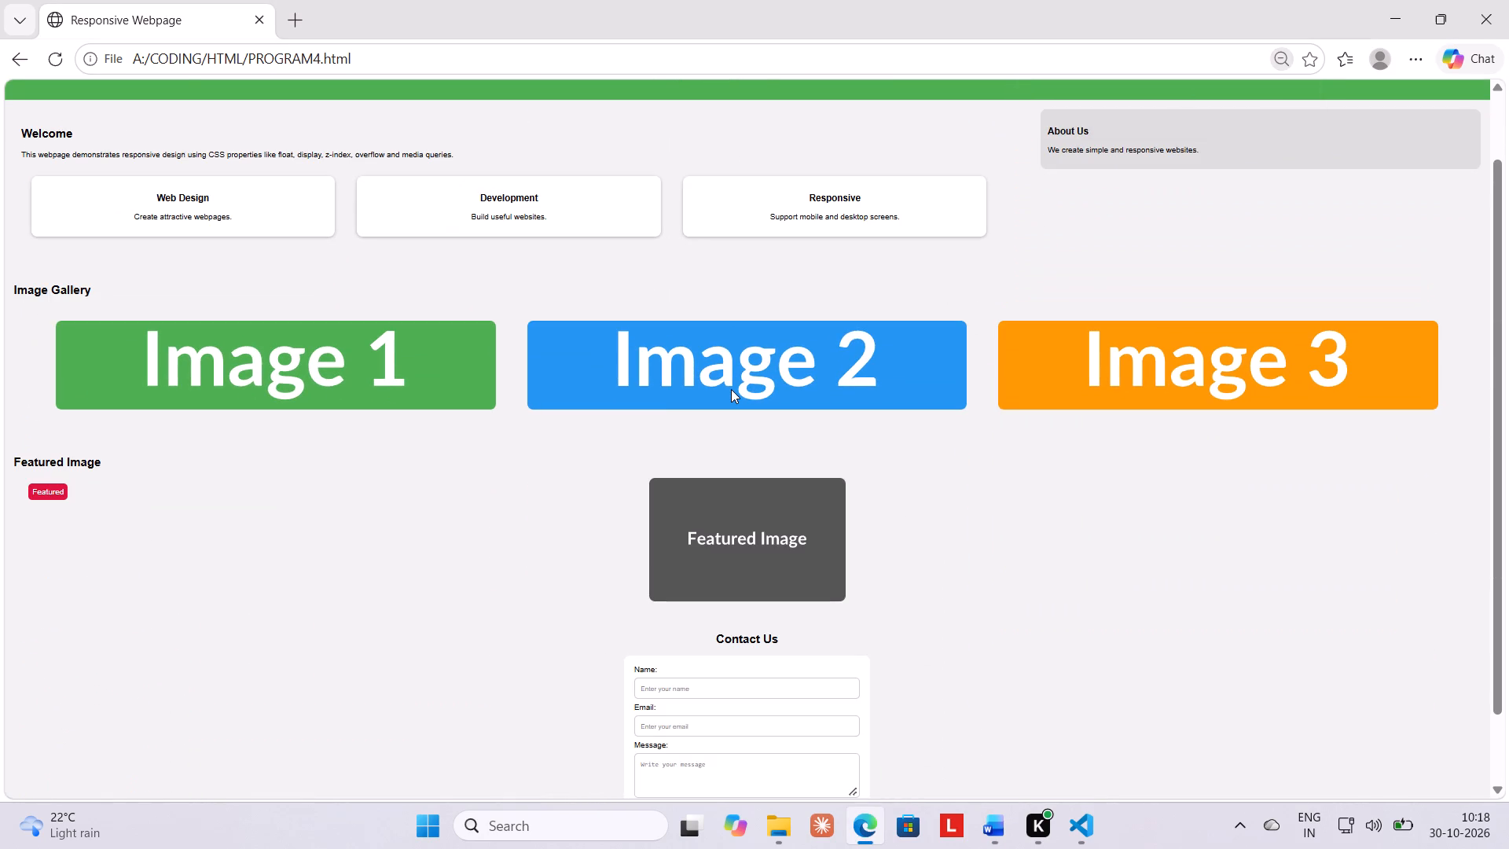
{"action": "scroll", "coordinate": [731, 389], "scroll_direction": "up", "scroll_amount": 1}
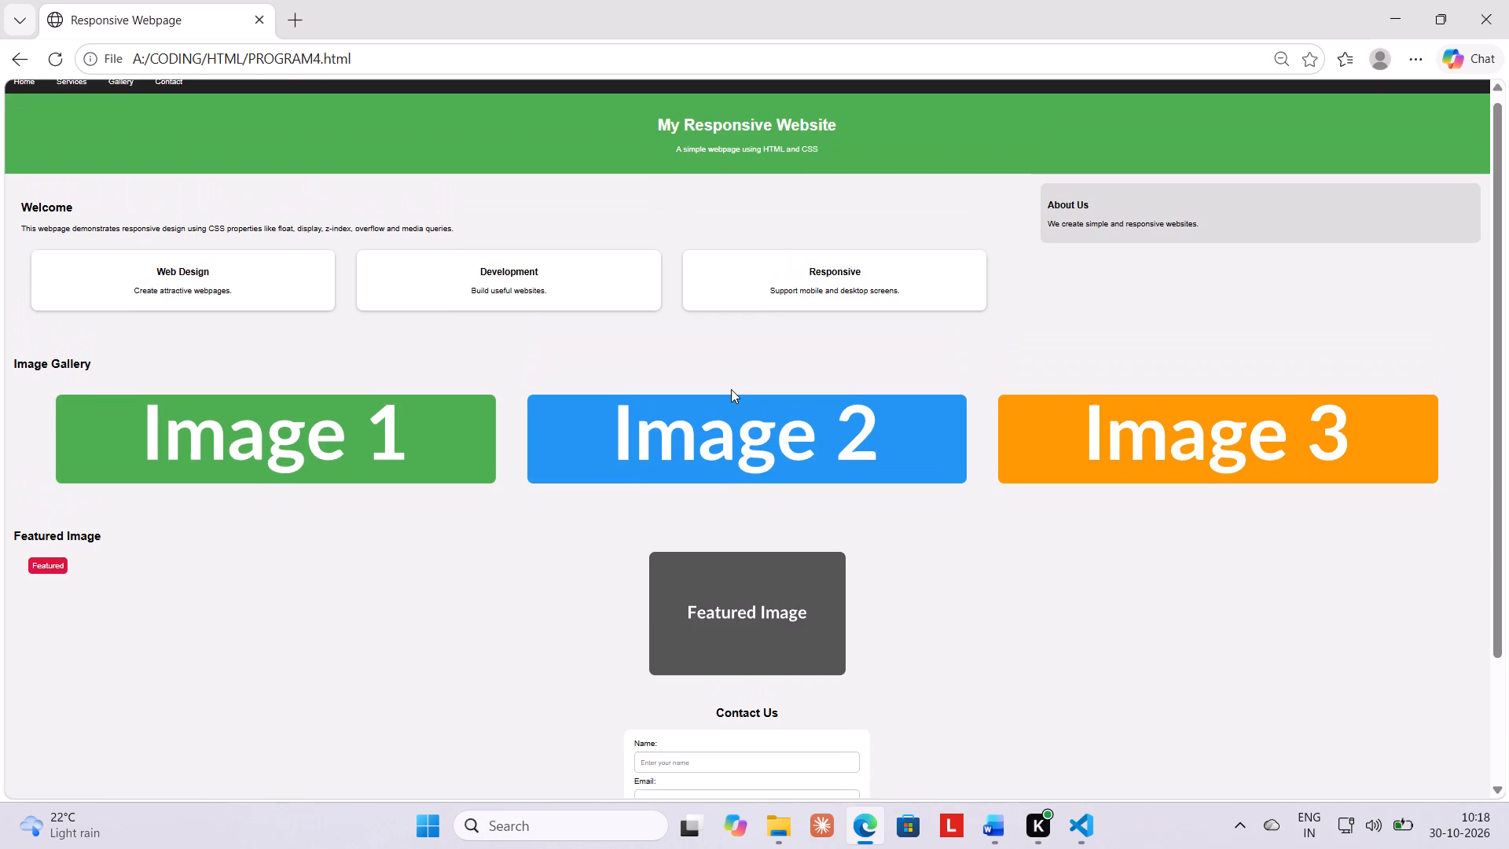
{"action": "scroll", "coordinate": [731, 389], "scroll_direction": "up", "scroll_amount": 2}
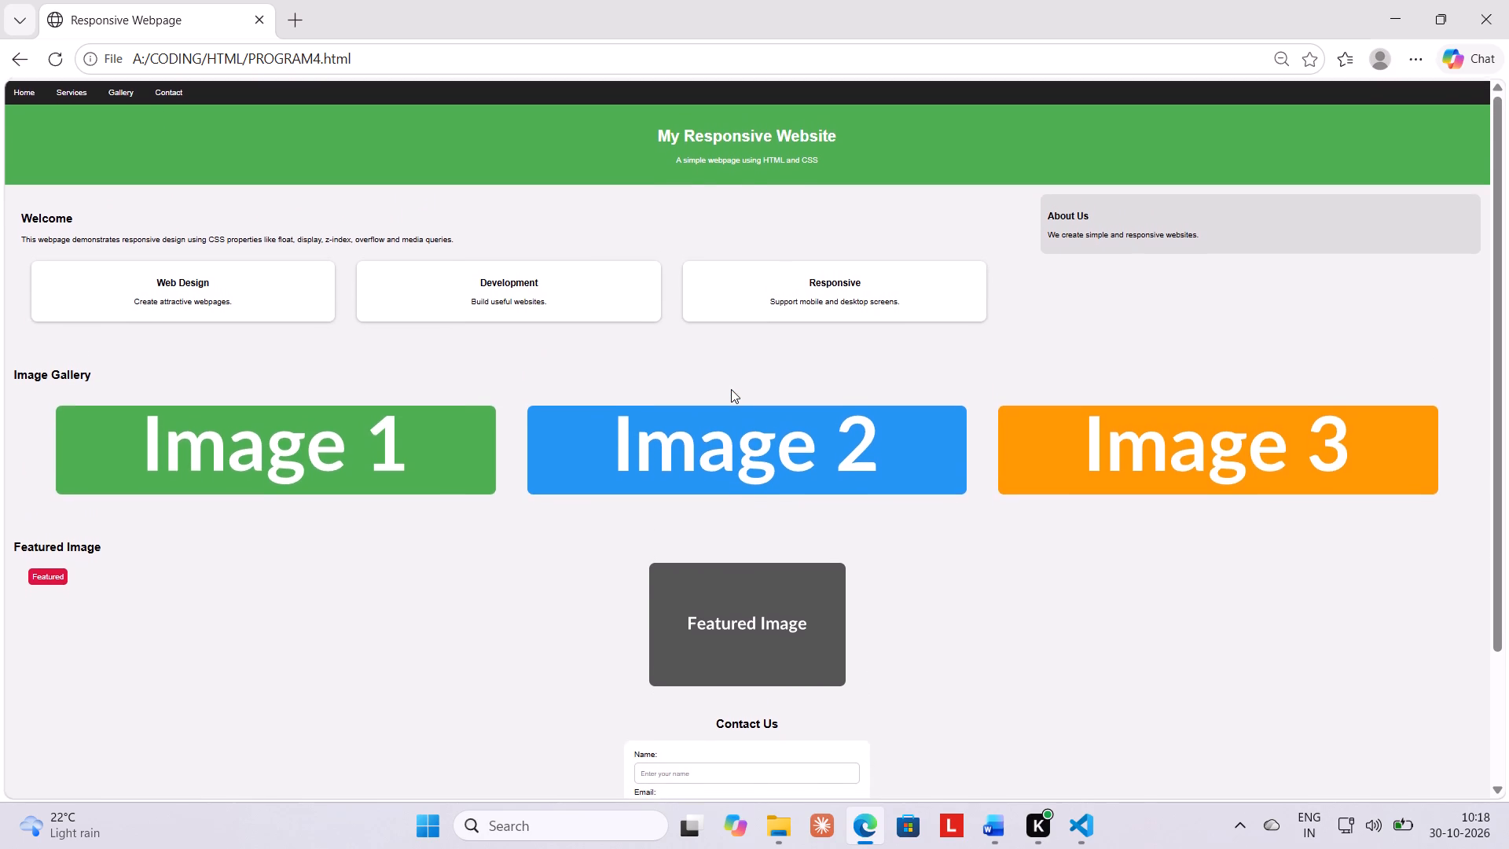
{"action": "key", "text": "ctrl+minus"}
{"action": "scroll", "coordinate": [731, 389], "scroll_direction": "up", "scroll_amount": 1}
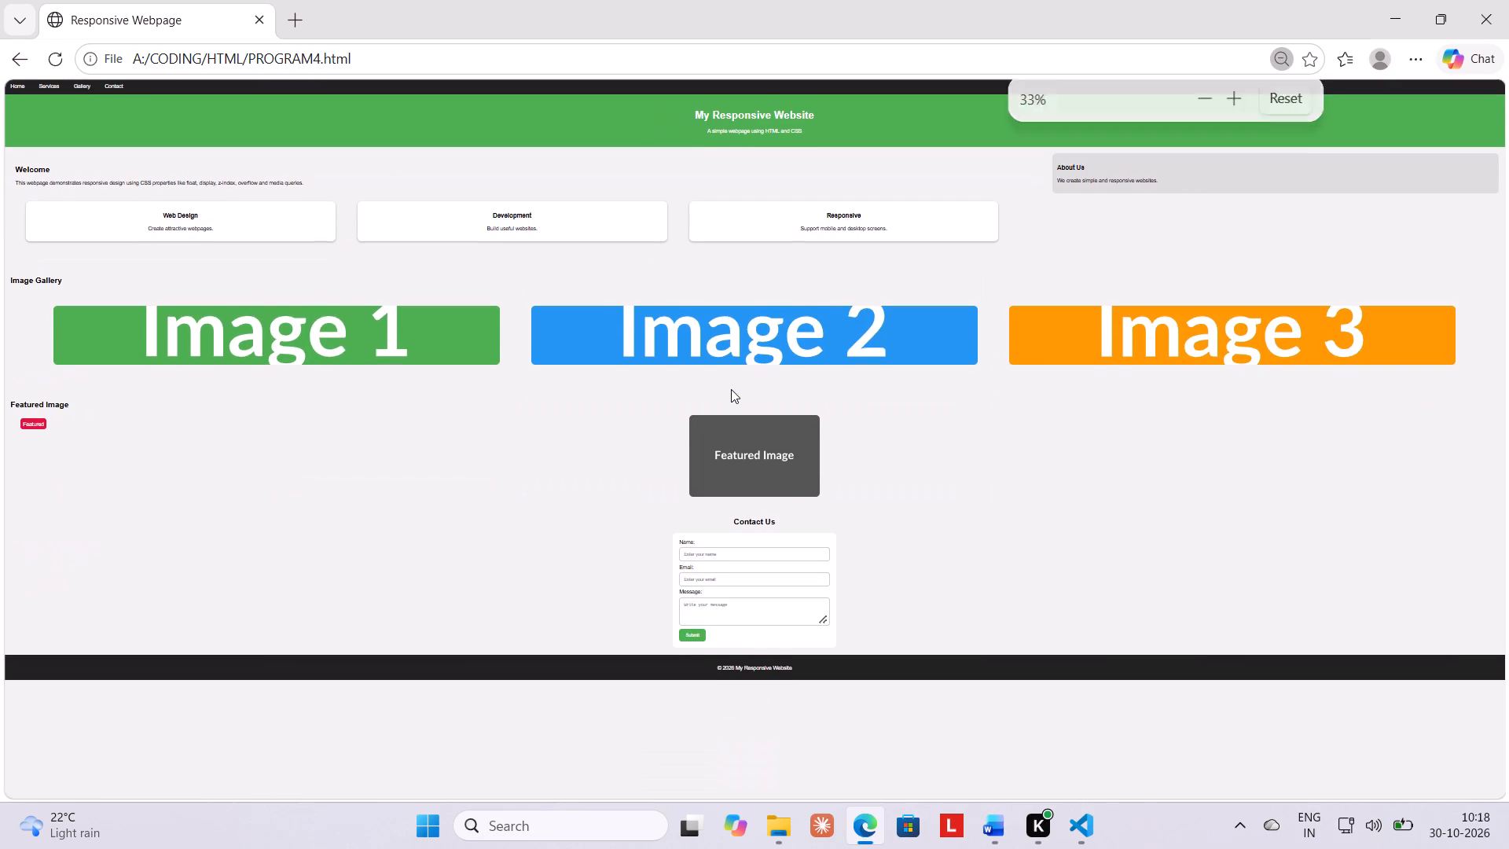
Enlarge the PROGRAM4.html page to 75% and capture full-screen screenshots of its top part and its bottom part.
{"action": "key", "text": "ctrl+plus"}
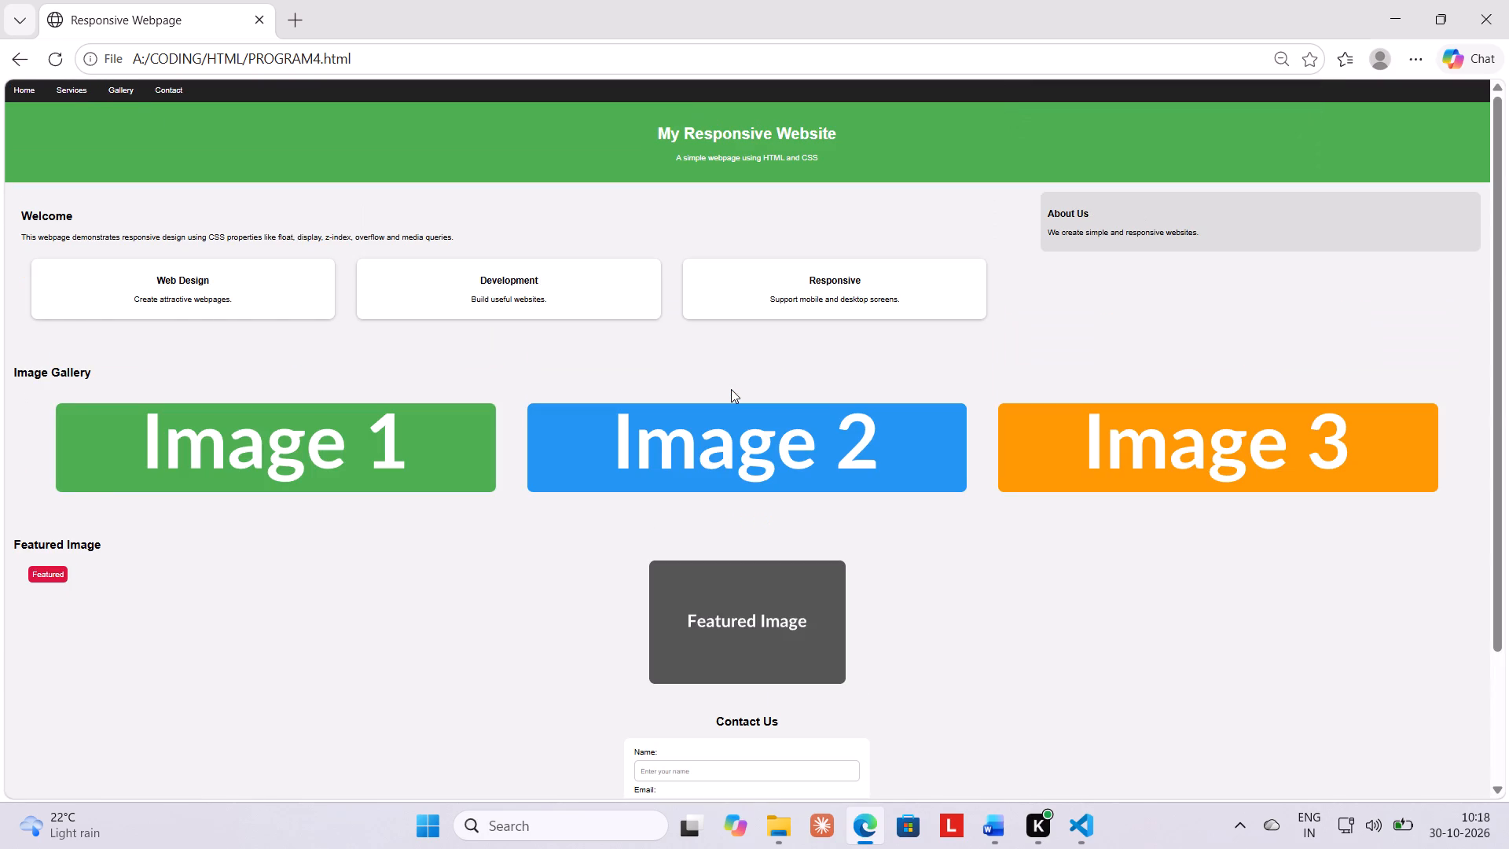
{"action": "key", "text": "ctrl+plus"}
{"action": "key", "text": "ctrl+plus"}
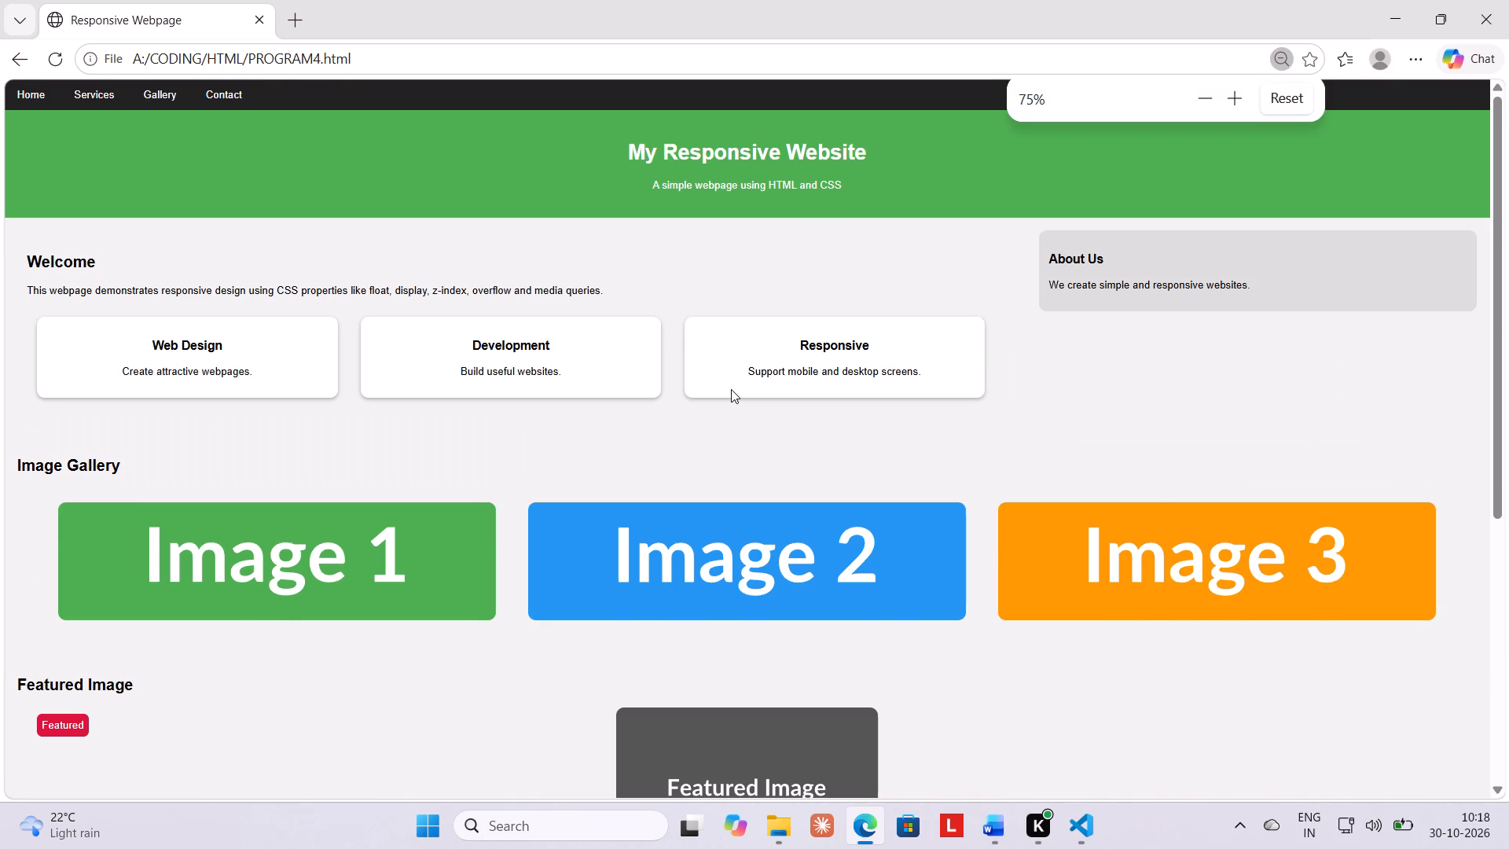
{"action": "scroll", "coordinate": [731, 389], "scroll_direction": "up", "scroll_amount": 2}
{"action": "scroll", "coordinate": [731, 389], "scroll_direction": "down", "scroll_amount": 8}
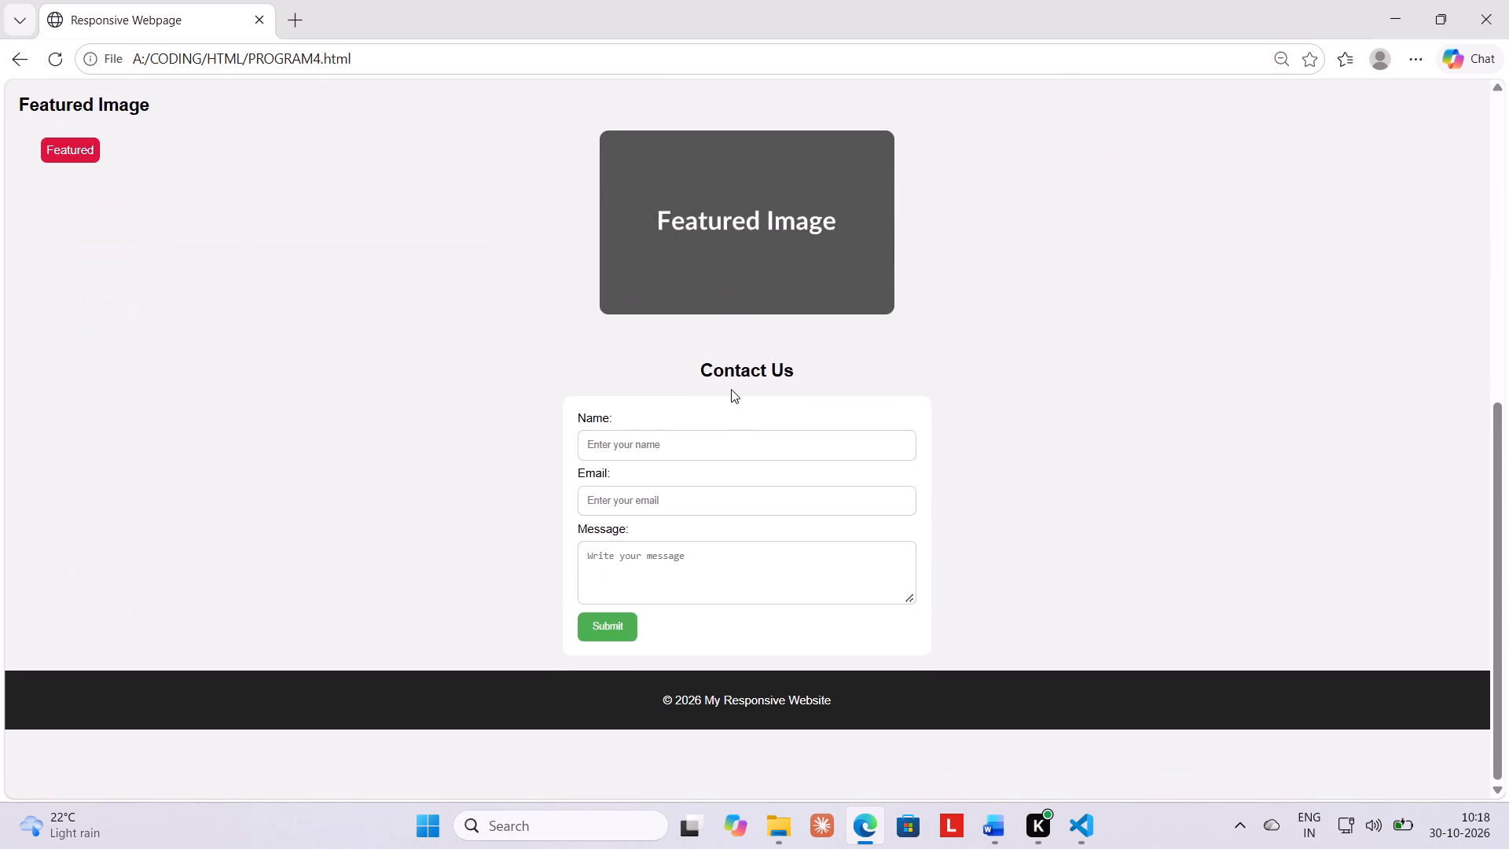
{"action": "scroll", "coordinate": [731, 389], "scroll_direction": "up", "scroll_amount": 8}
{"action": "key", "text": "ctrl+Print"}
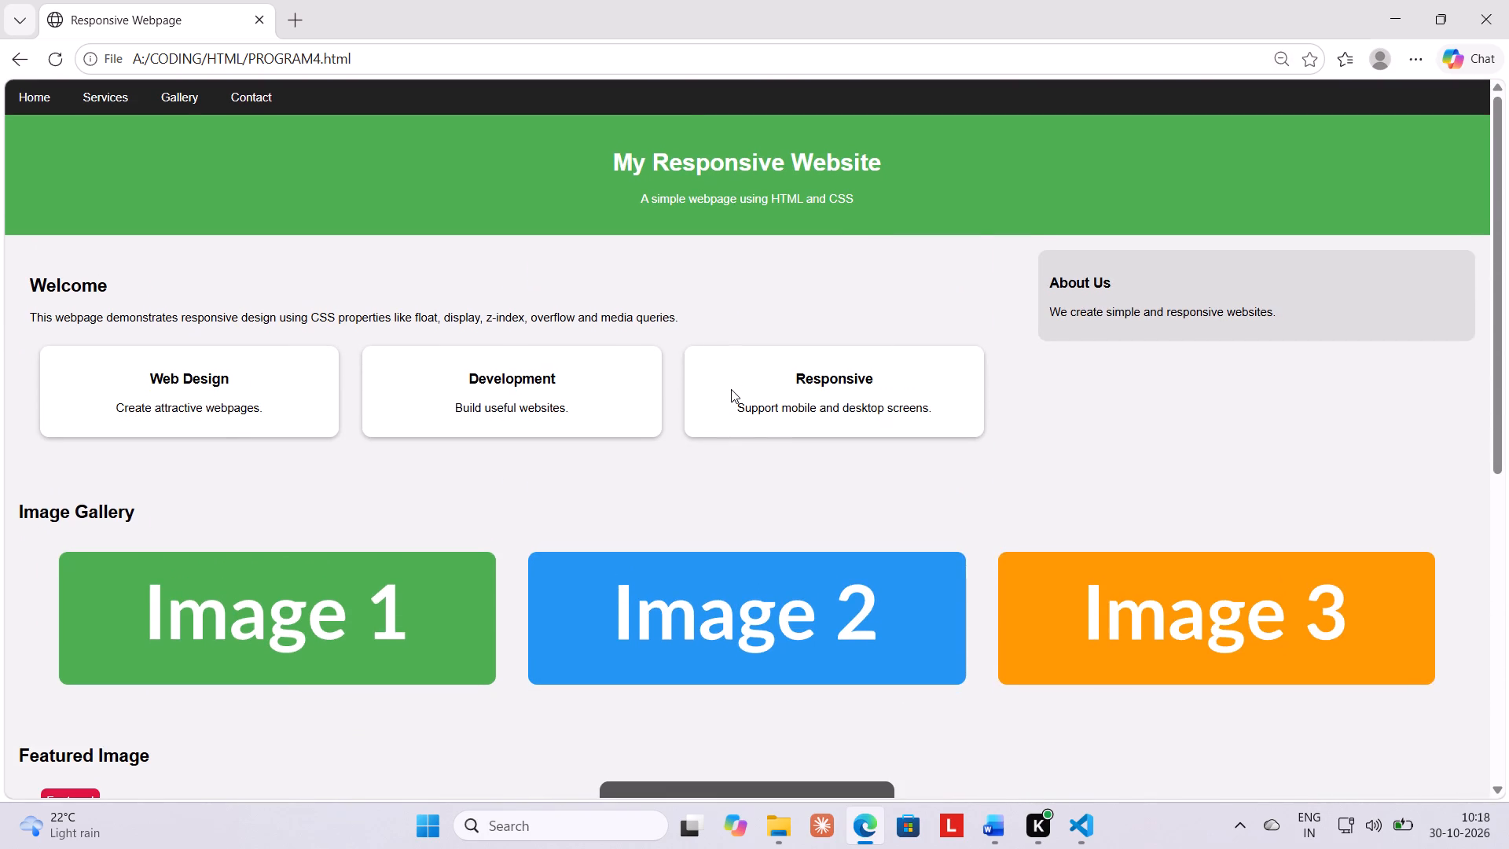
{"action": "key", "text": "super+Print"}
{"action": "scroll", "coordinate": [731, 389], "scroll_direction": "down", "scroll_amount": 6}
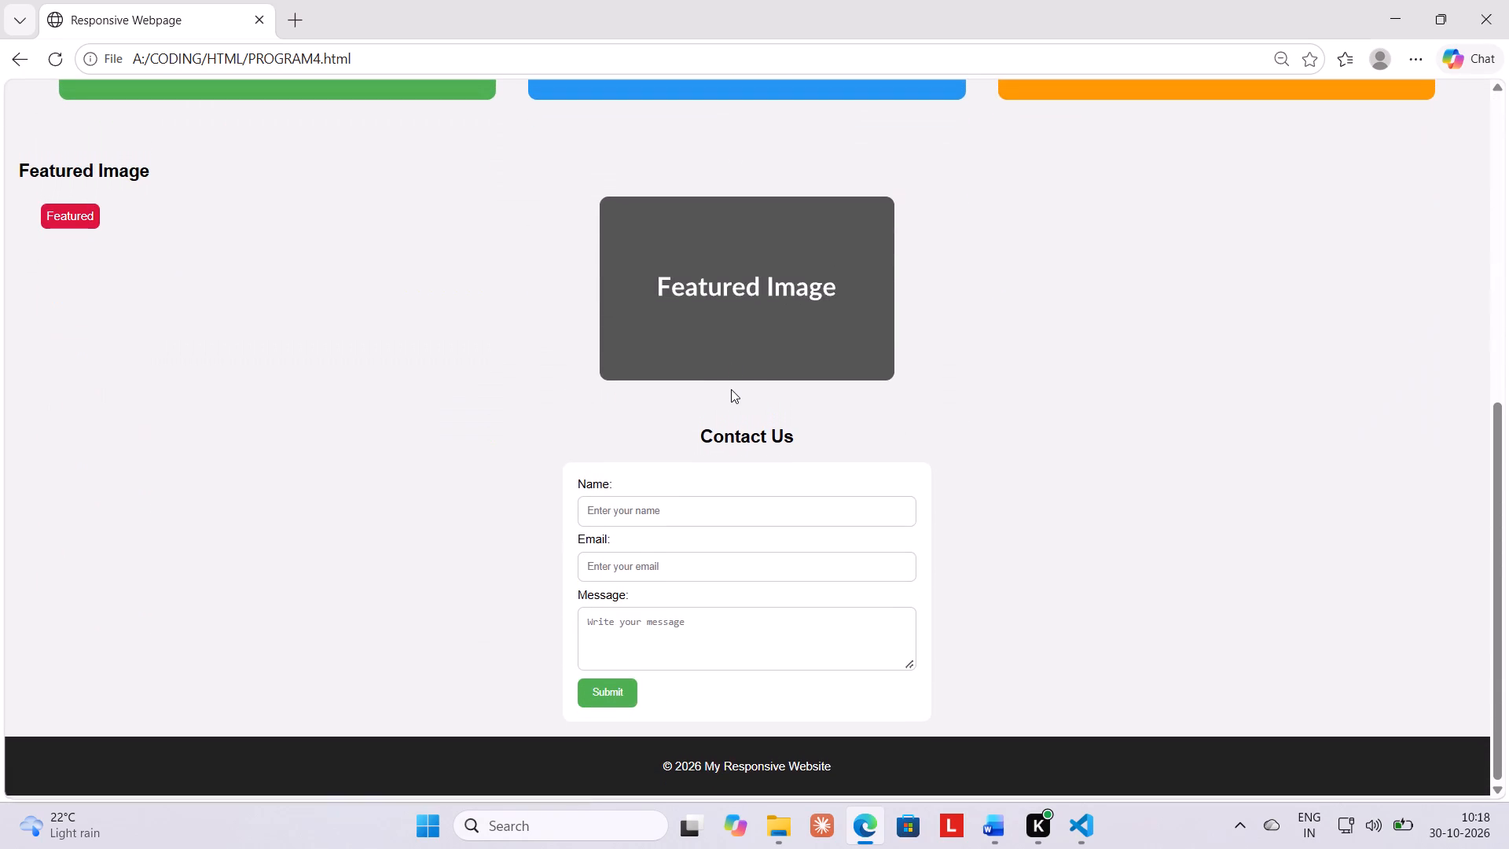
{"action": "key", "text": "super+Print"}
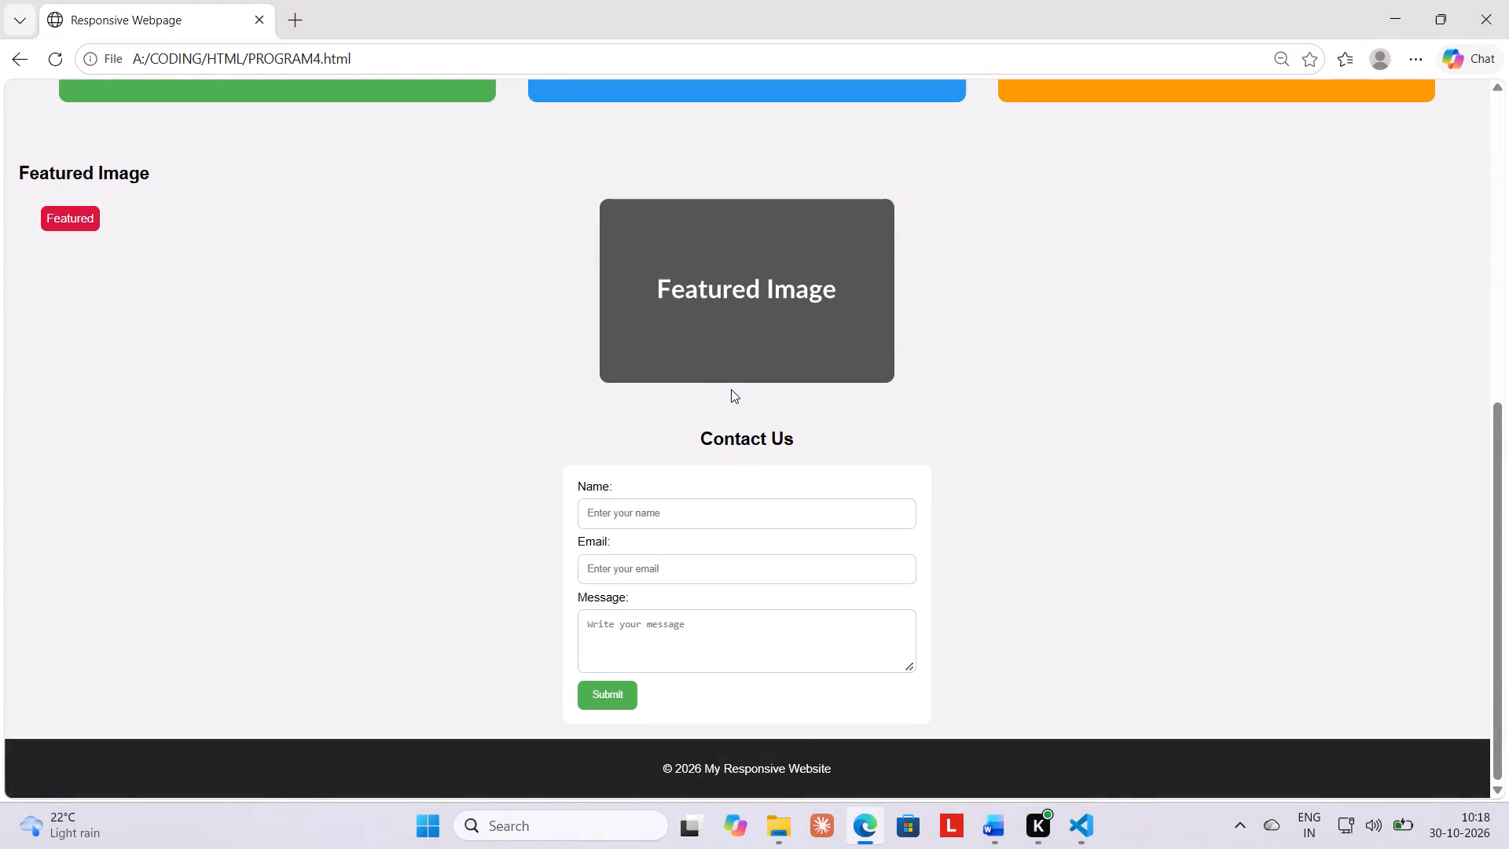
Switch to the HTML FILE document in Word and add the line "OUTPUT :-" on the page after the last Q4 code screenshot.
{"action": "key", "text": "super+Tab"}
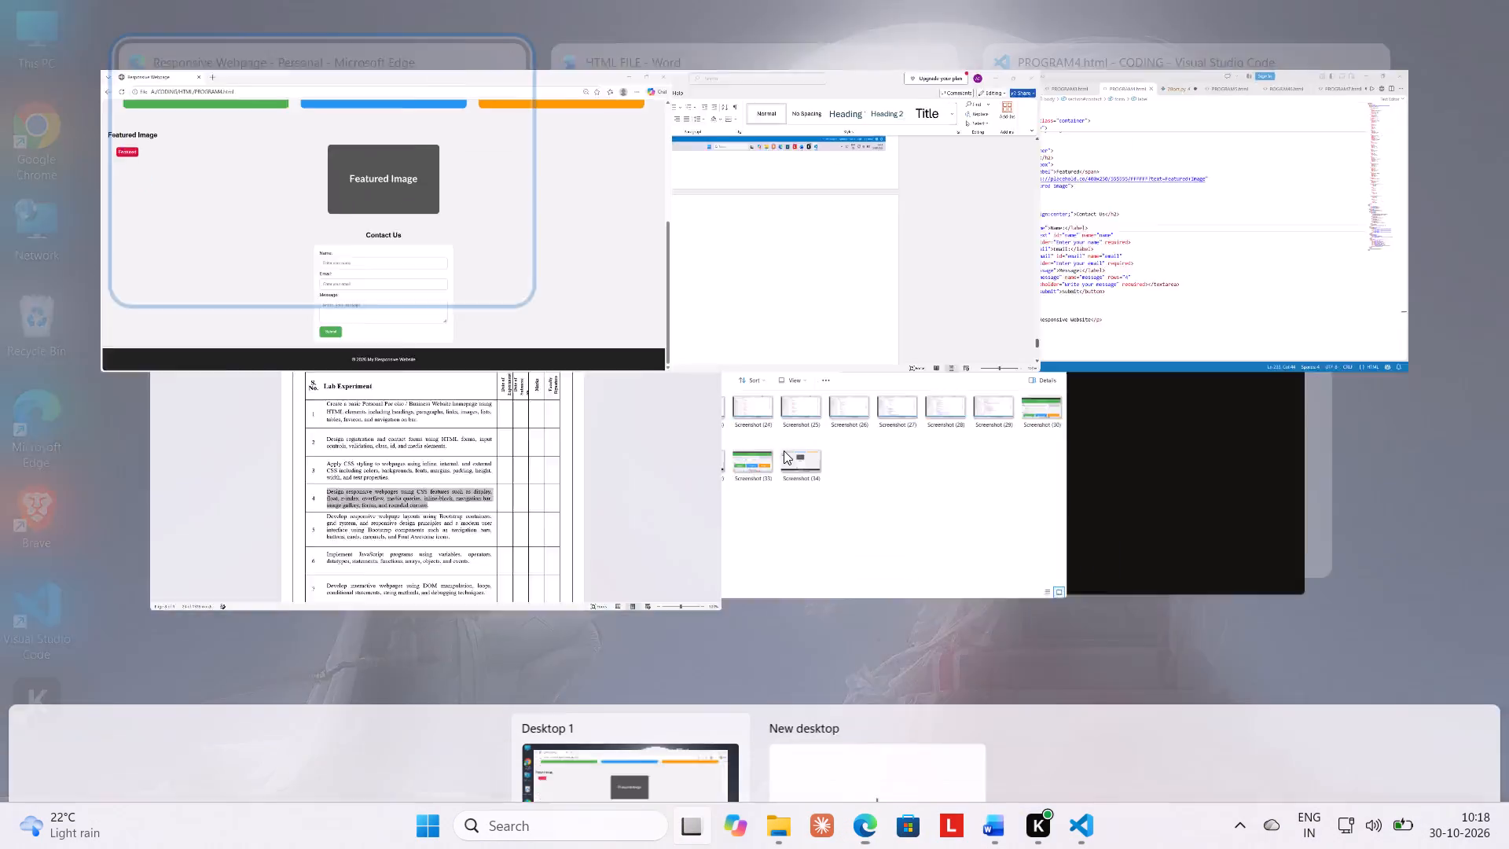
{"action": "left_click", "coordinate": [695, 186]}
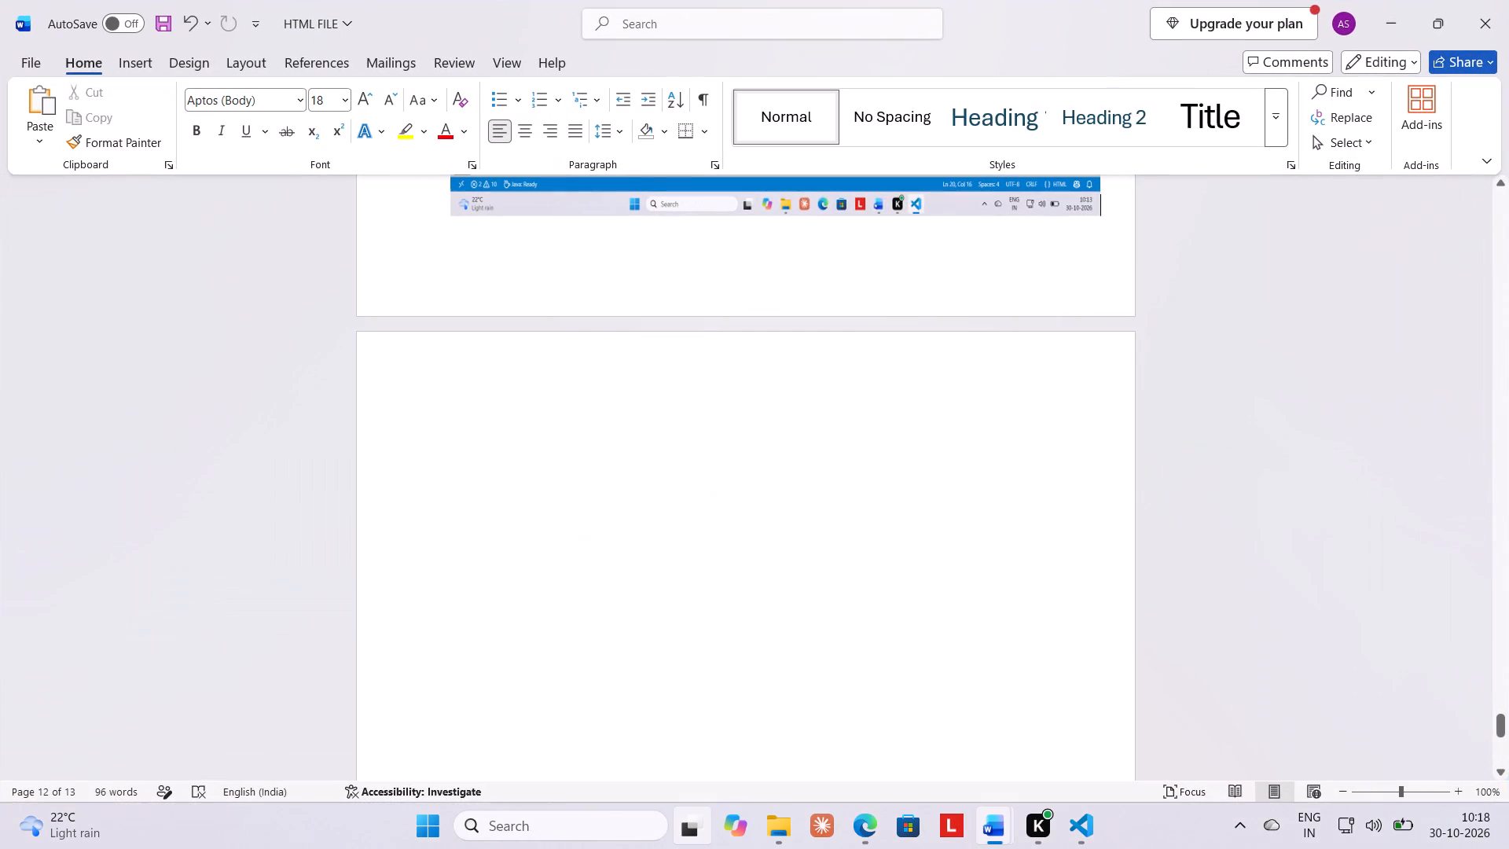
{"action": "left_click", "coordinate": [586, 469]}
{"action": "scroll", "coordinate": [586, 469], "scroll_direction": "up", "scroll_amount": 1}
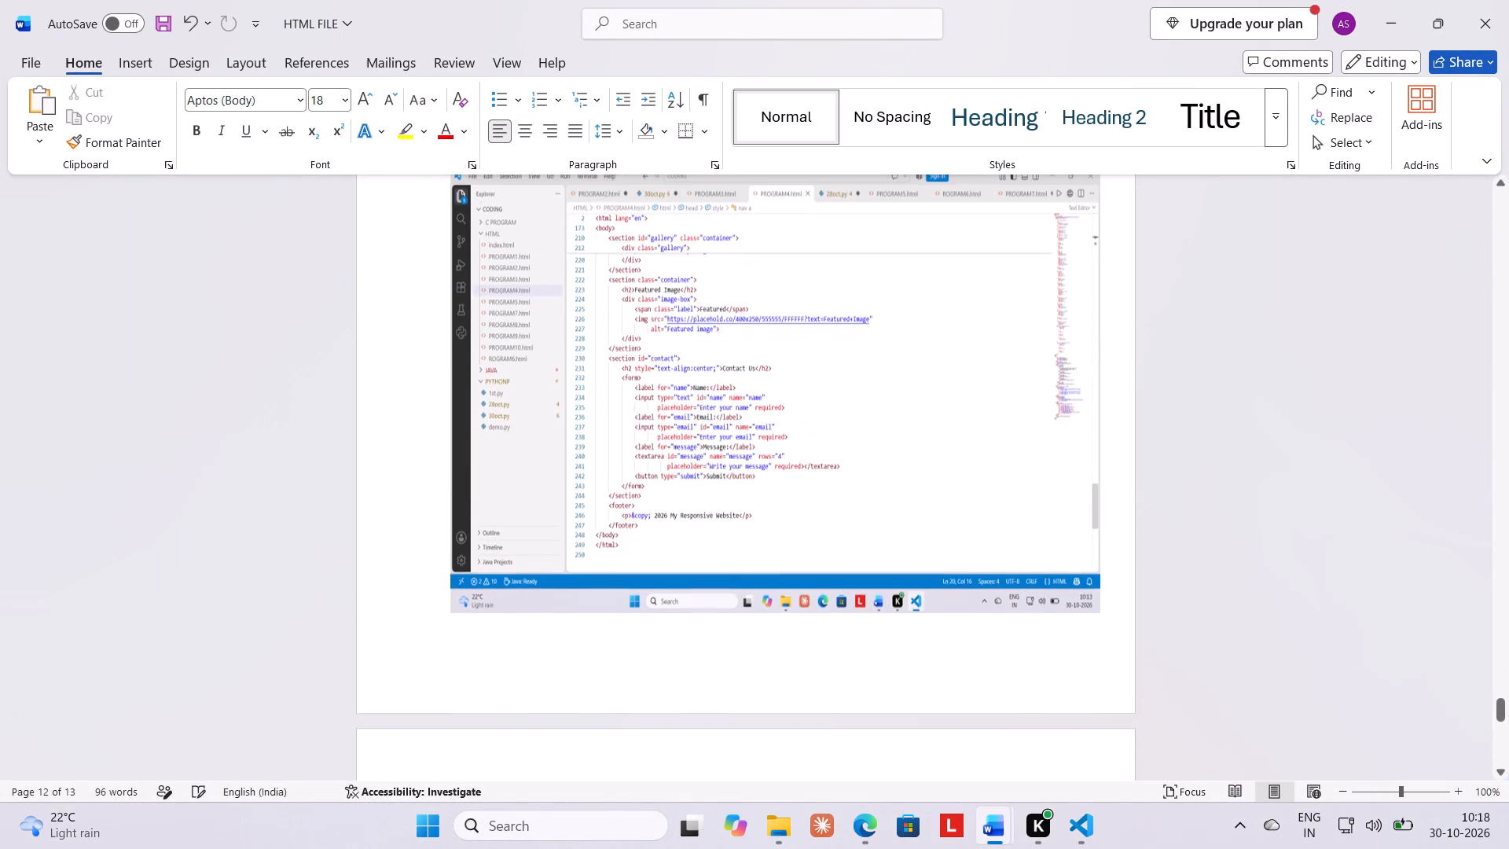
{"action": "scroll", "coordinate": [586, 469], "scroll_direction": "up", "scroll_amount": 1}
{"action": "scroll", "coordinate": [586, 469], "scroll_direction": "down", "scroll_amount": 1}
{"action": "left_click", "coordinate": [1103, 425]}
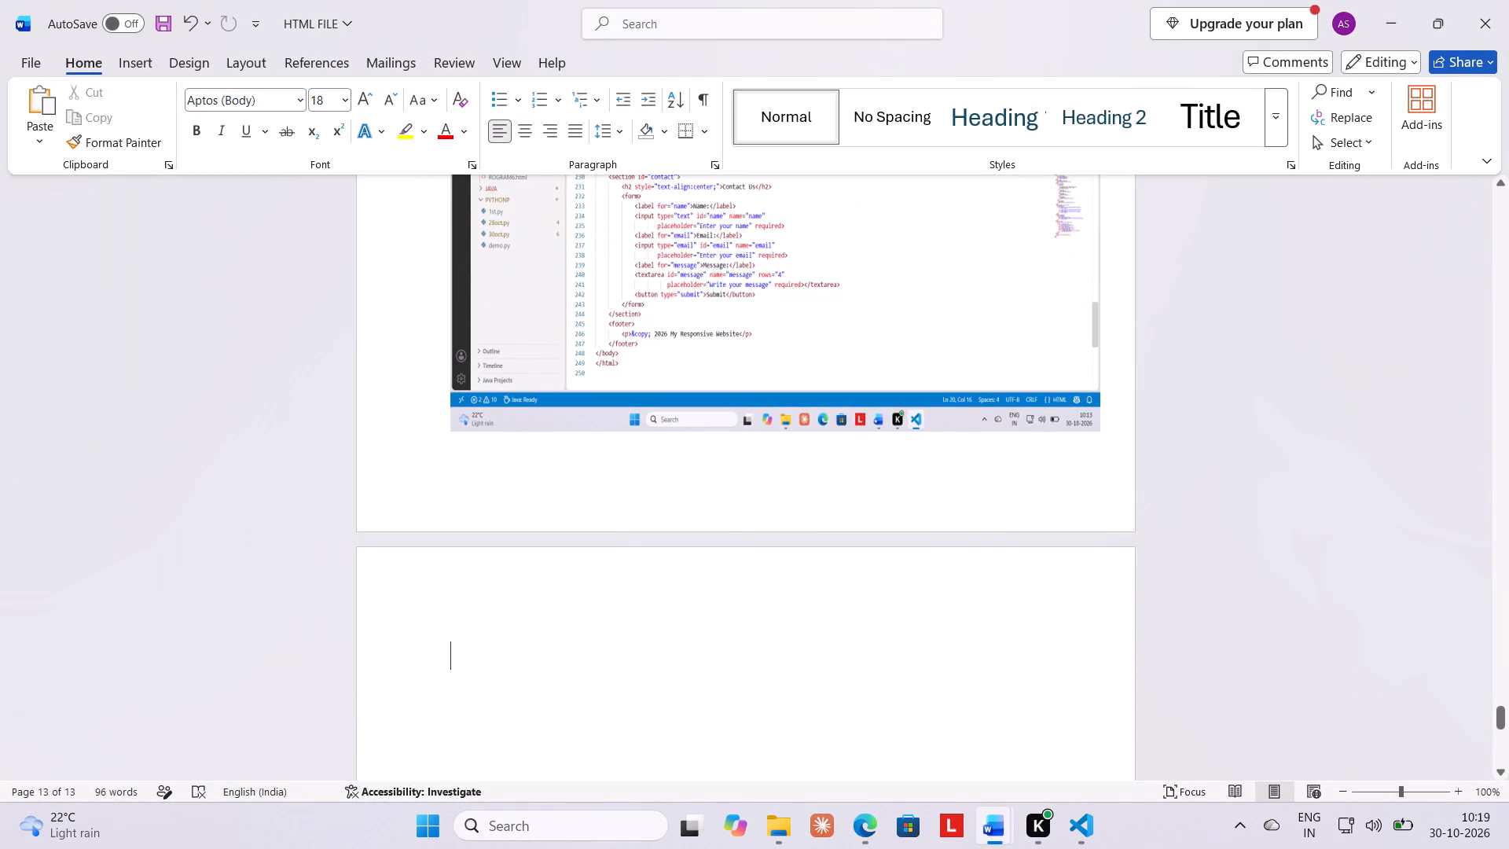
{"action": "key", "text": "Return"}
{"action": "type", "text": "OUT"}
{"action": "type", "text": "PUT"}
{"action": "key", "text": "space"}
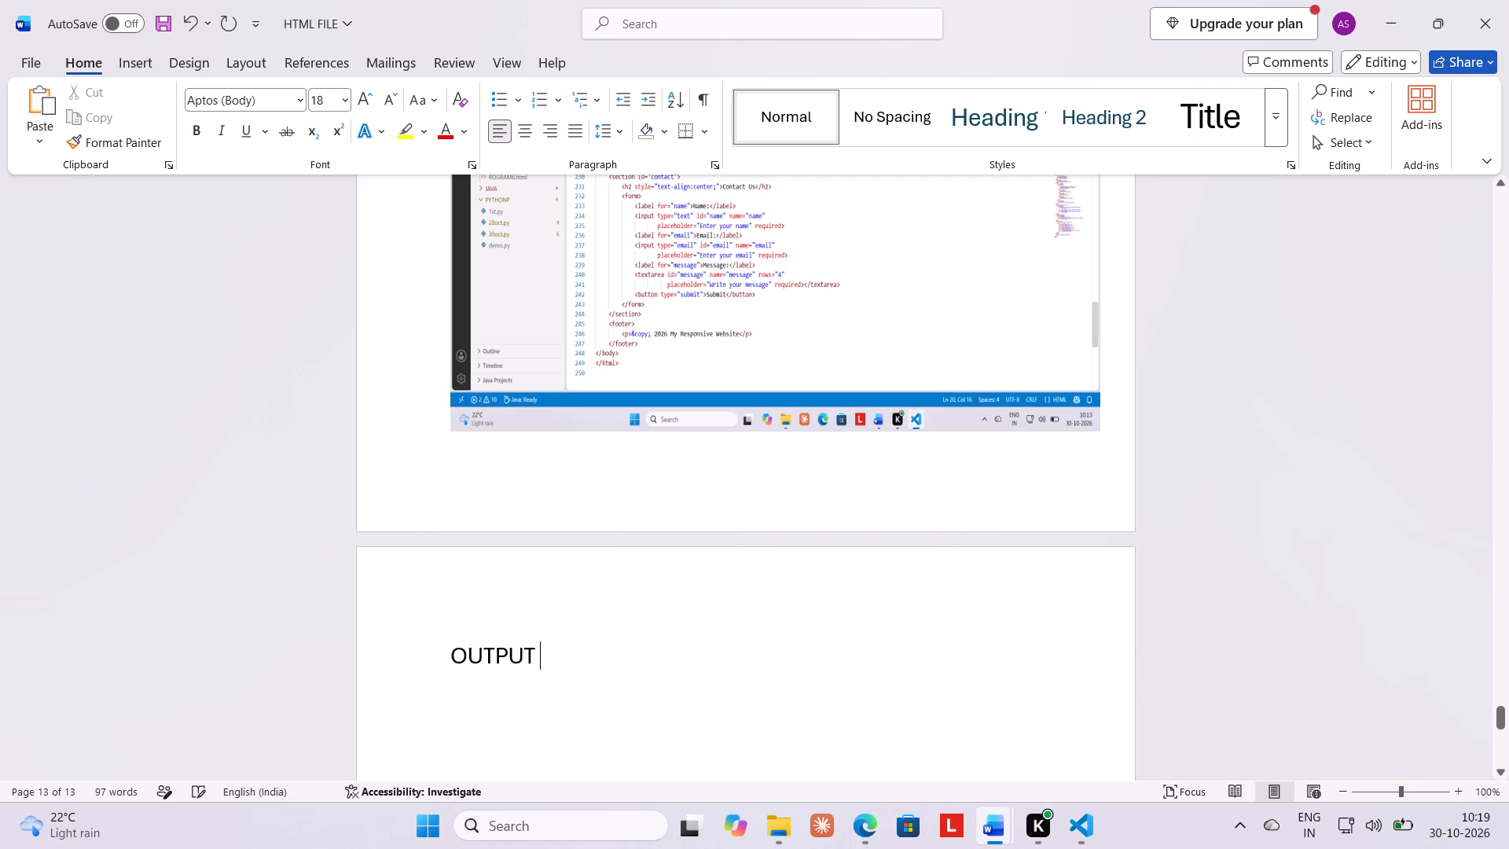
{"action": "key", "text": "shift+colon"}
{"action": "key", "text": "minus"}
Format the word OUTPUT in the new heading line as bold at font size 20.
{"action": "triple_click", "coordinate": [495, 651]}
{"action": "left_click", "coordinate": [495, 651]}
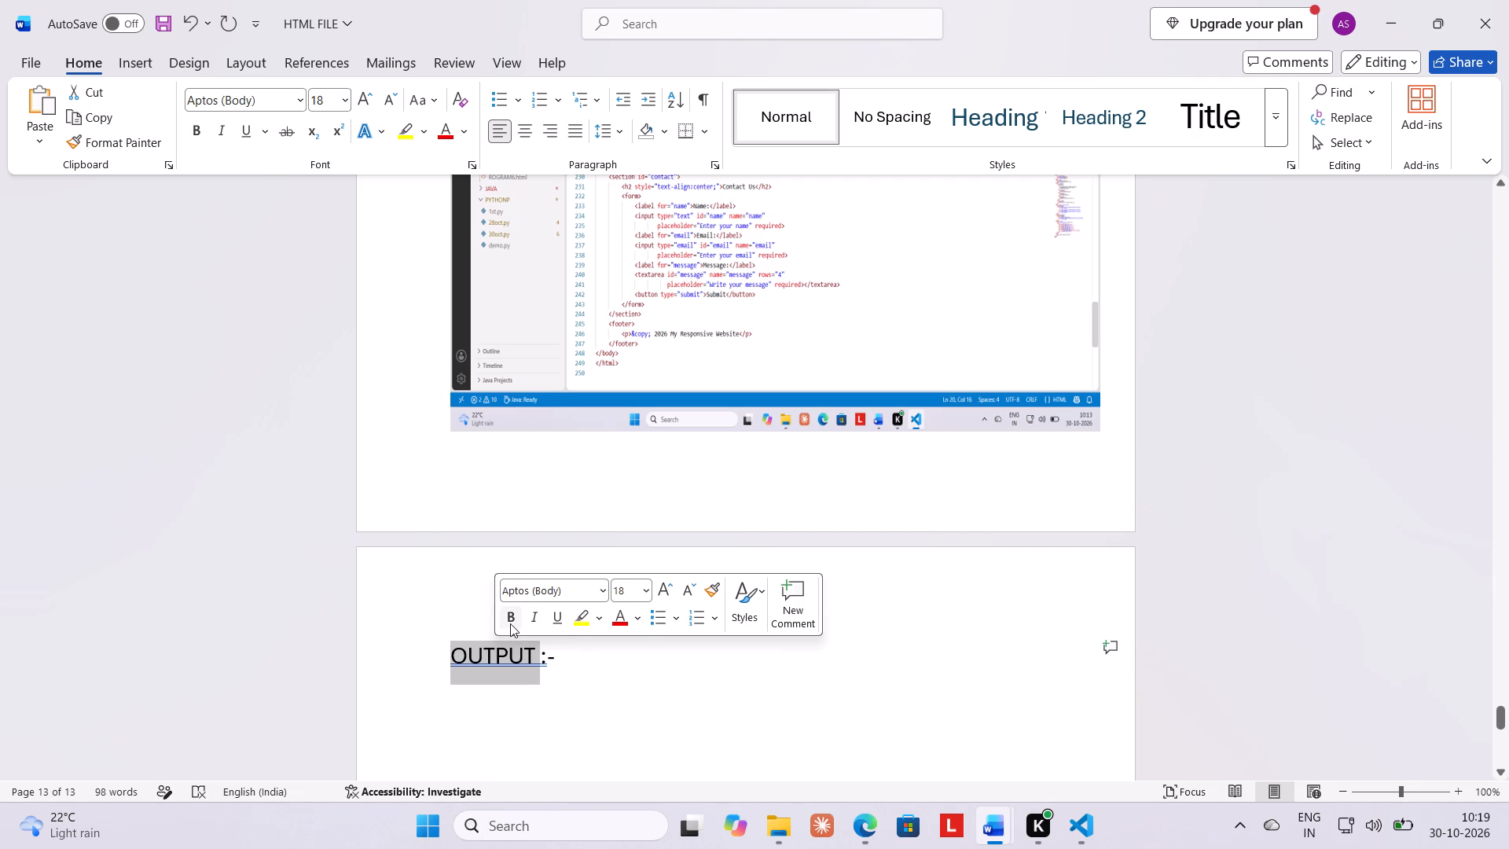
{"action": "left_click", "coordinate": [510, 623]}
{"action": "left_click", "coordinate": [507, 616]}
{"action": "left_click", "coordinate": [509, 616]}
{"action": "left_click", "coordinate": [642, 595]}
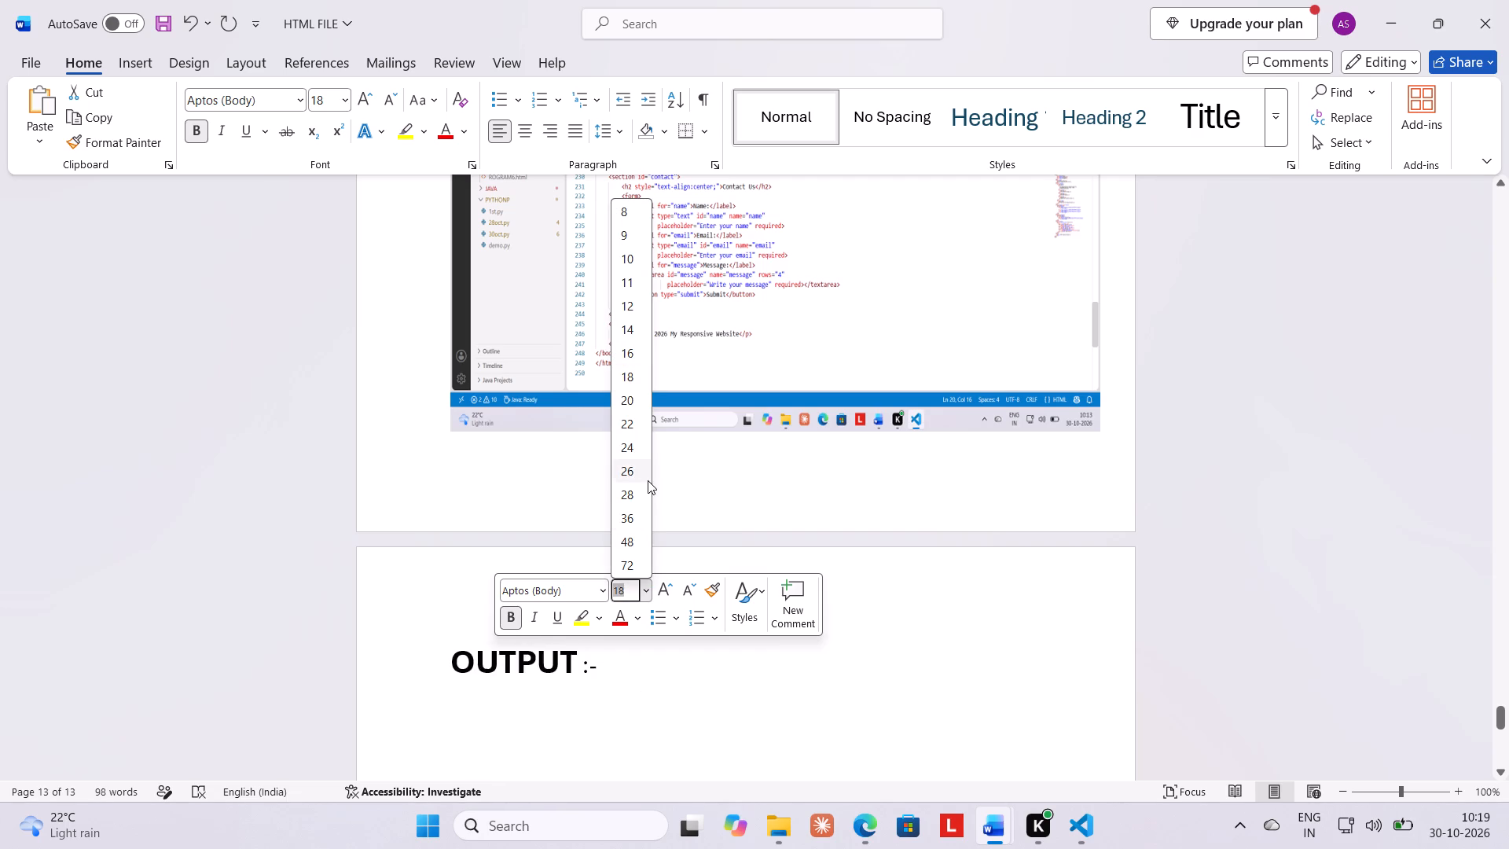
{"action": "left_click", "coordinate": [630, 400]}
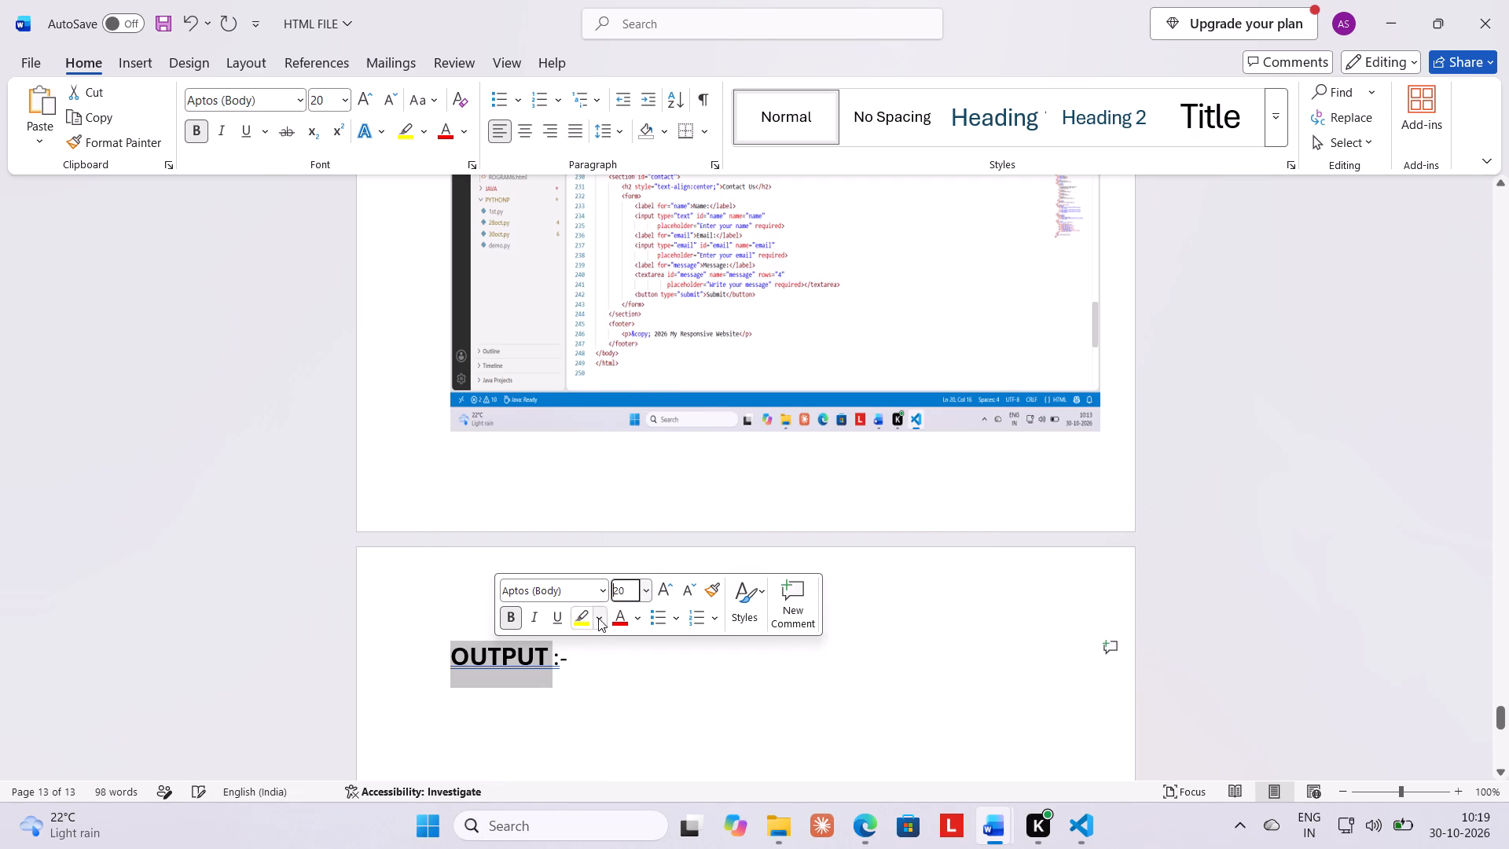
{"action": "left_click", "coordinate": [573, 667]}
Insert the pictures Screenshot (30) and Screenshot (31) from the Screenshots folder on a new line below the OUTPUT heading.
{"action": "scroll", "coordinate": [577, 667], "scroll_direction": "down", "scroll_amount": 2}
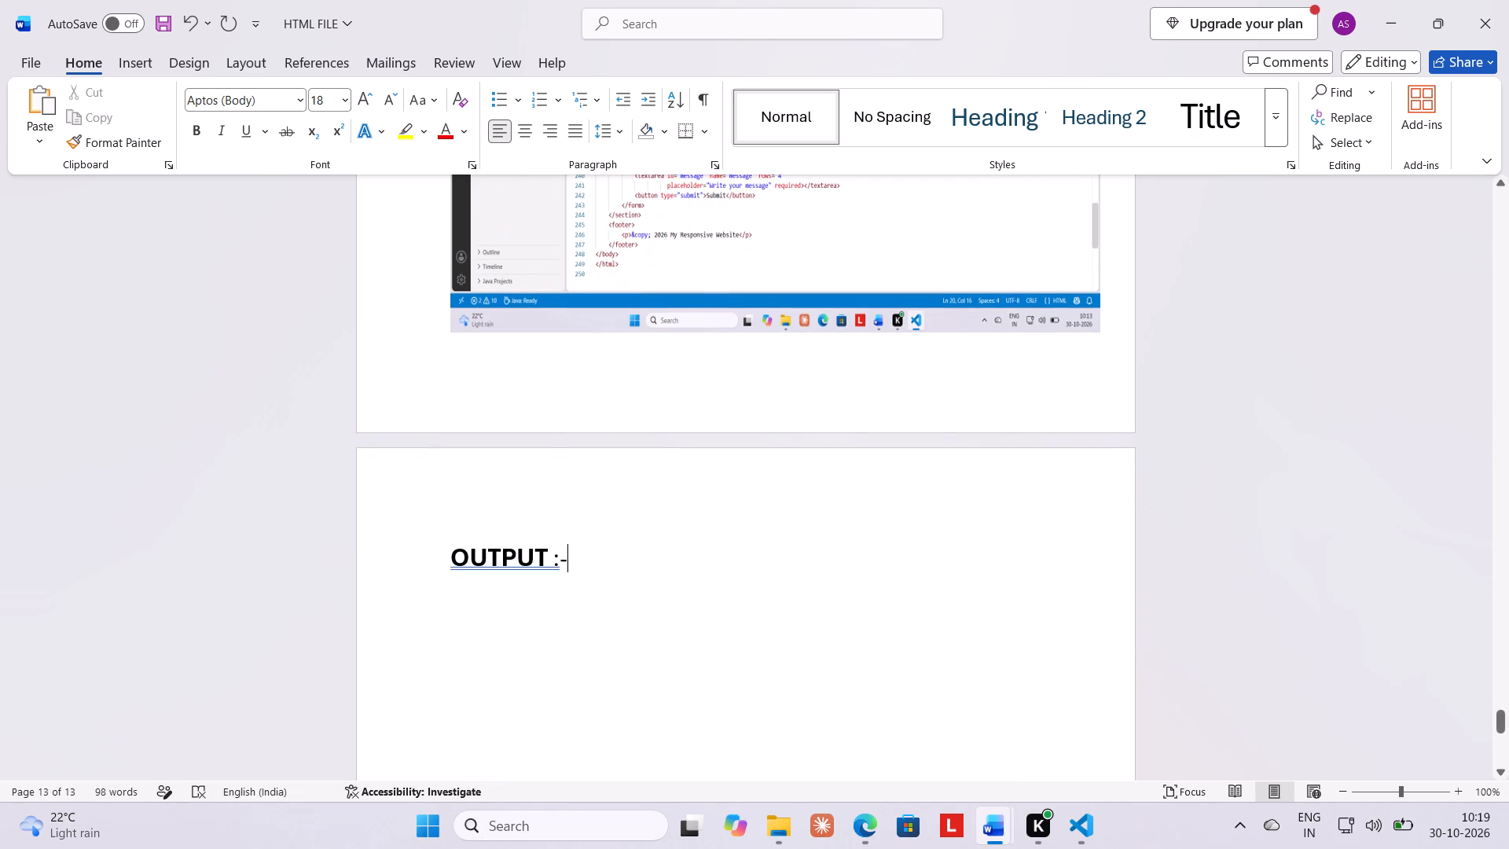
{"action": "key", "text": "Return"}
{"action": "left_click", "coordinate": [141, 68]}
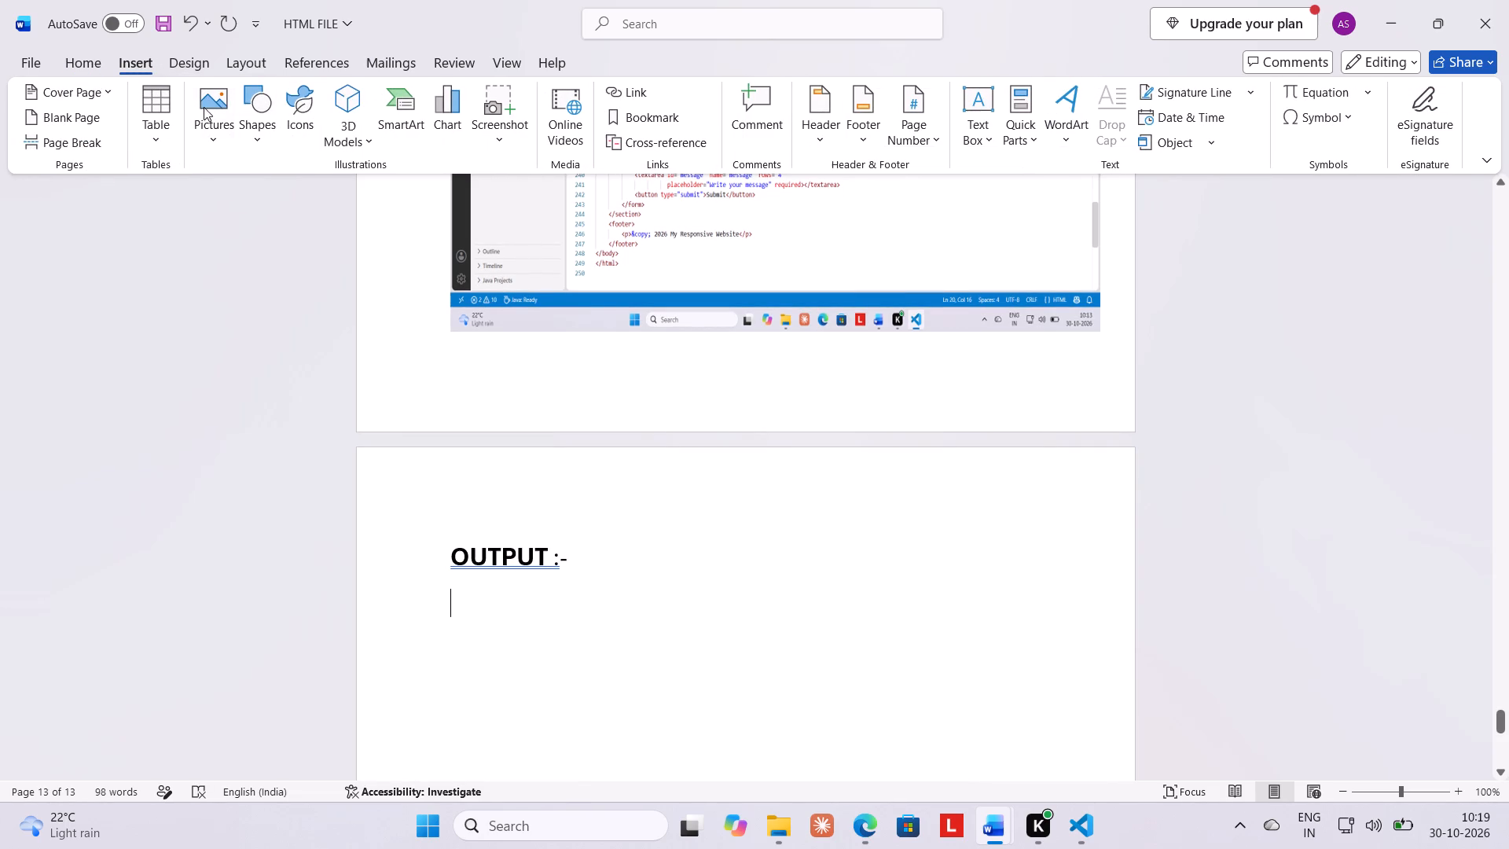
{"action": "left_click", "coordinate": [207, 119]}
{"action": "left_click", "coordinate": [260, 200]}
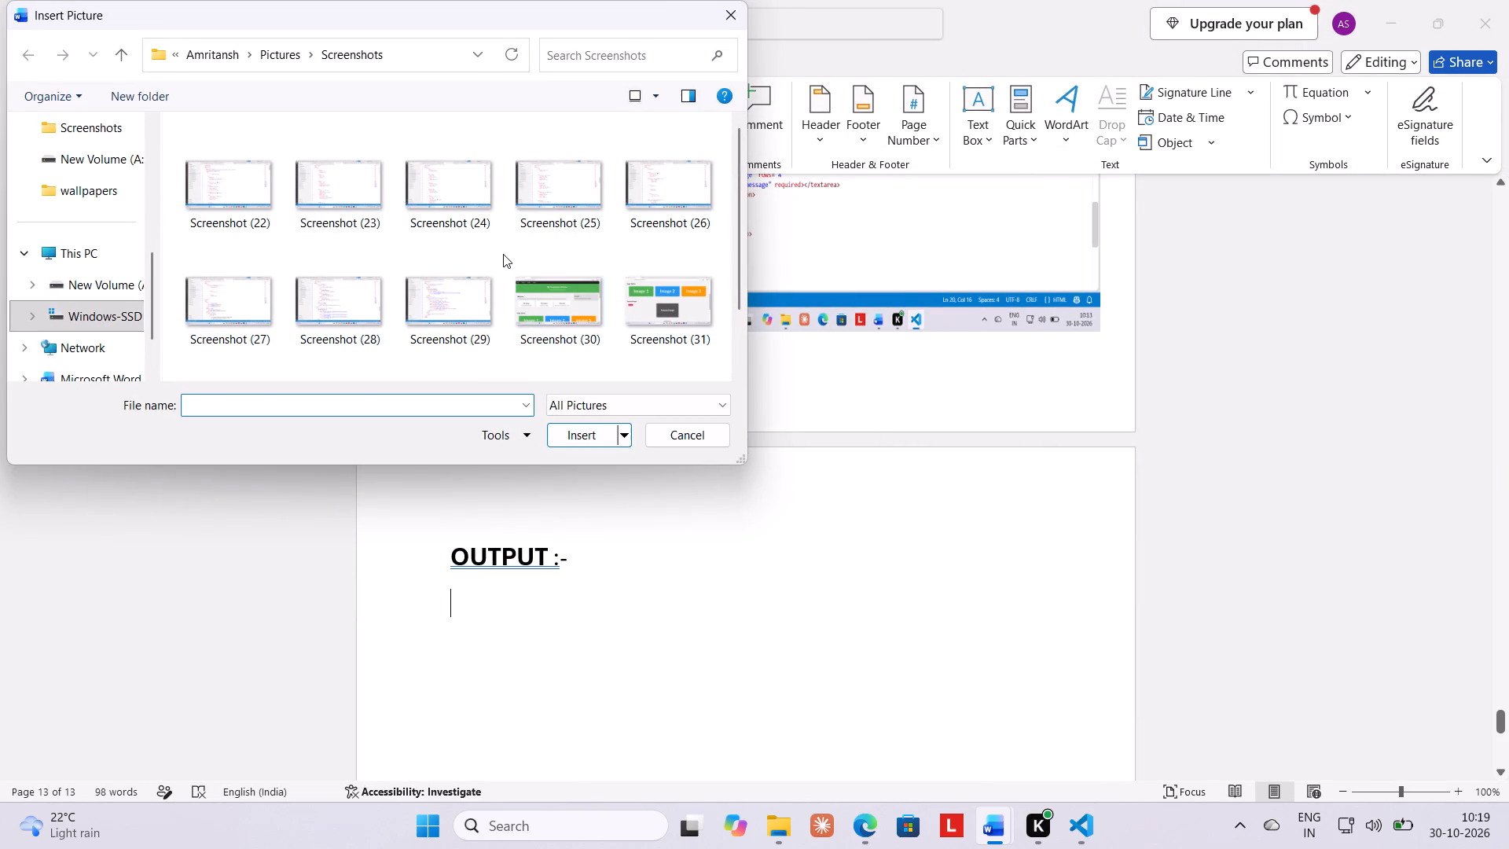
{"action": "left_click_drag", "start_coordinate": [503, 254], "coordinate": [708, 324]}
{"action": "left_click", "coordinate": [595, 435]}
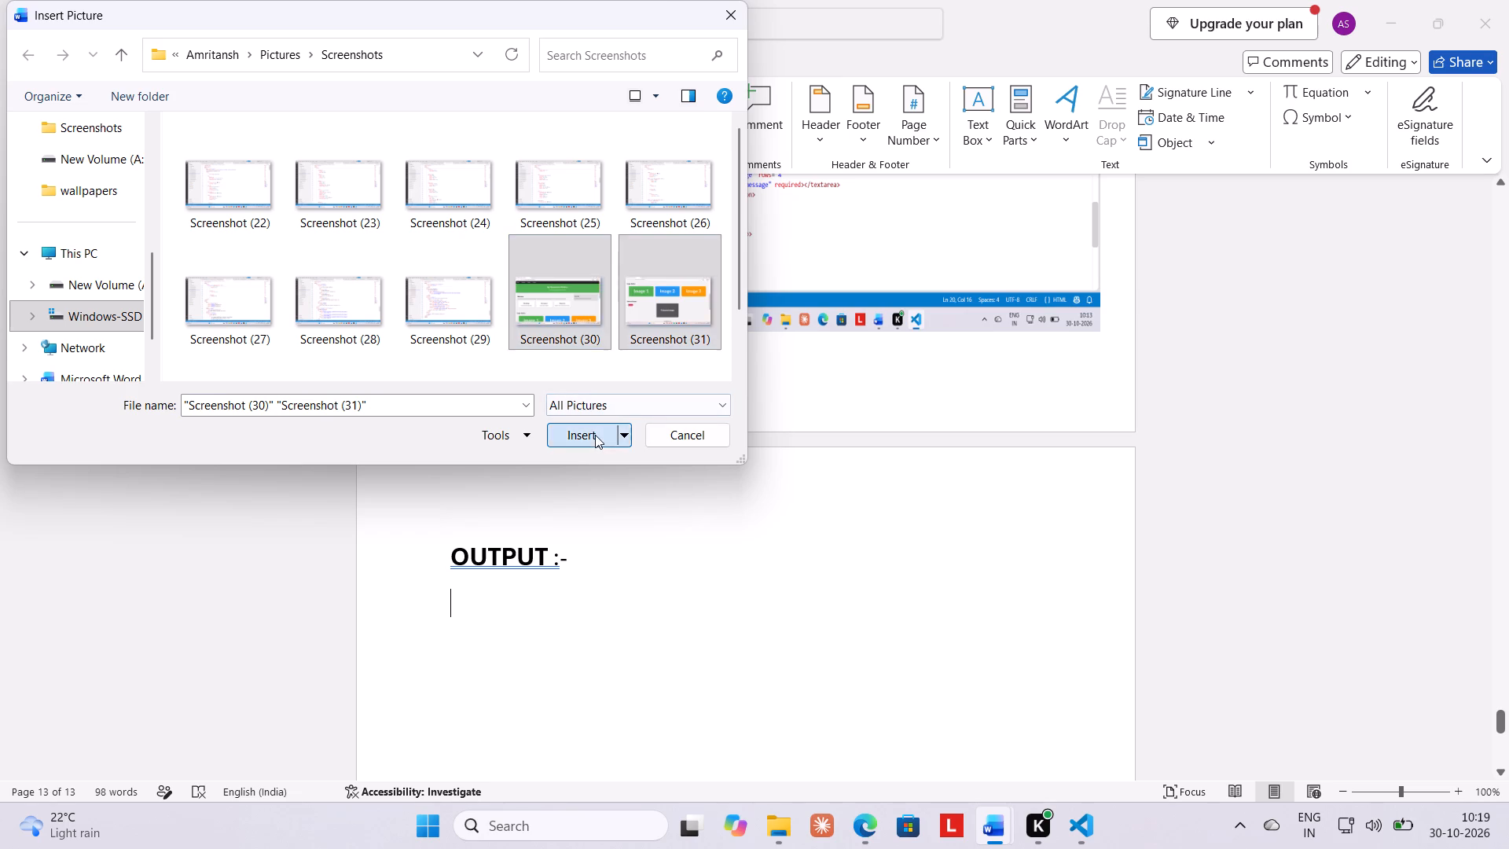
Widen the first output screenshot to about 17.8 cm and the second to about 17.7 cm, keeping their heights.
{"action": "scroll", "coordinate": [688, 474], "scroll_direction": "up", "scroll_amount": 1}
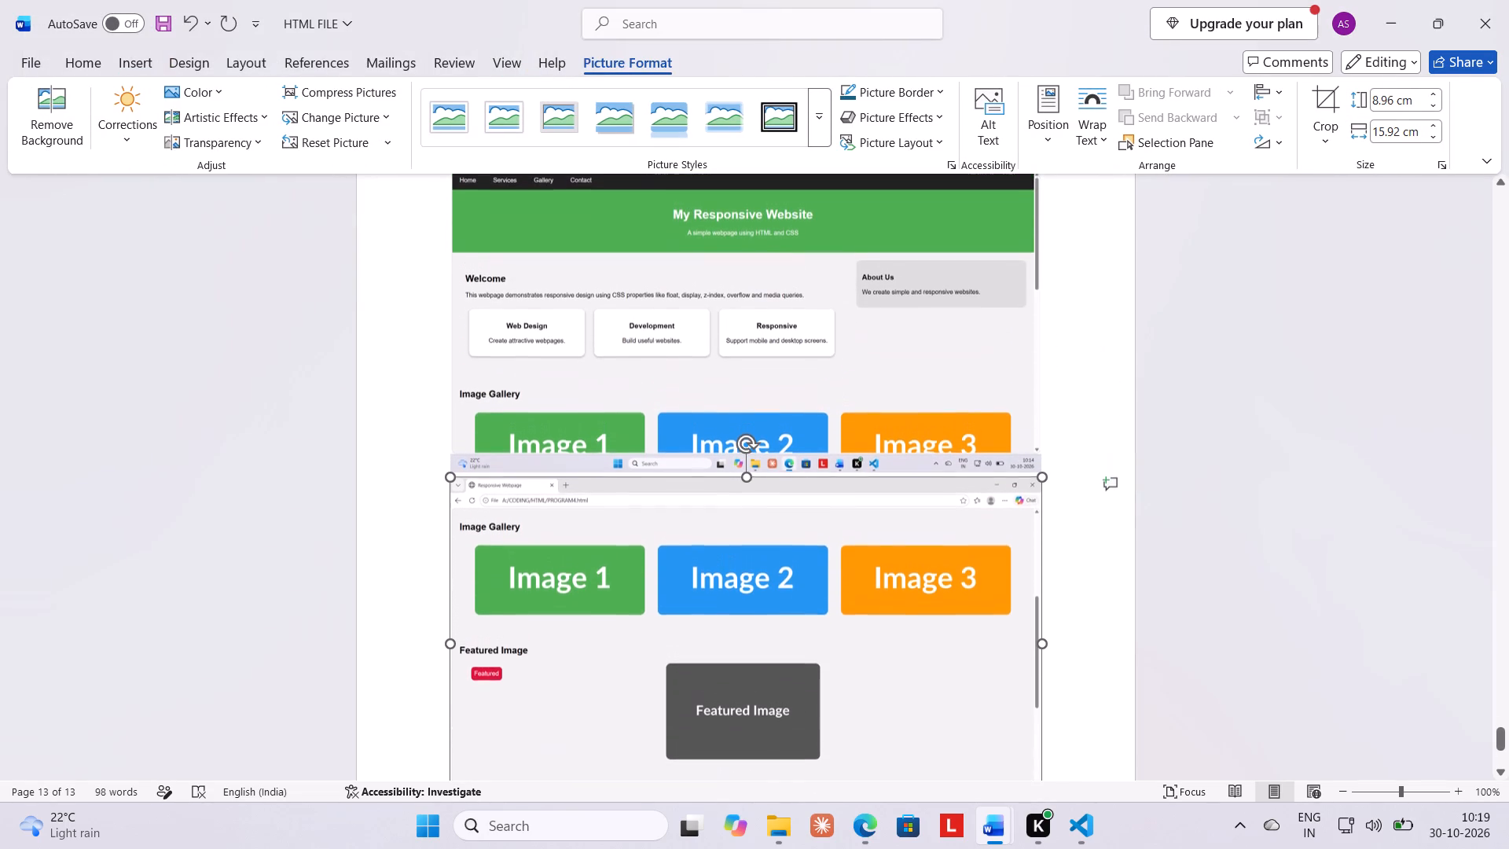
{"action": "scroll", "coordinate": [688, 474], "scroll_direction": "up", "scroll_amount": 1}
{"action": "left_click", "coordinate": [793, 377]}
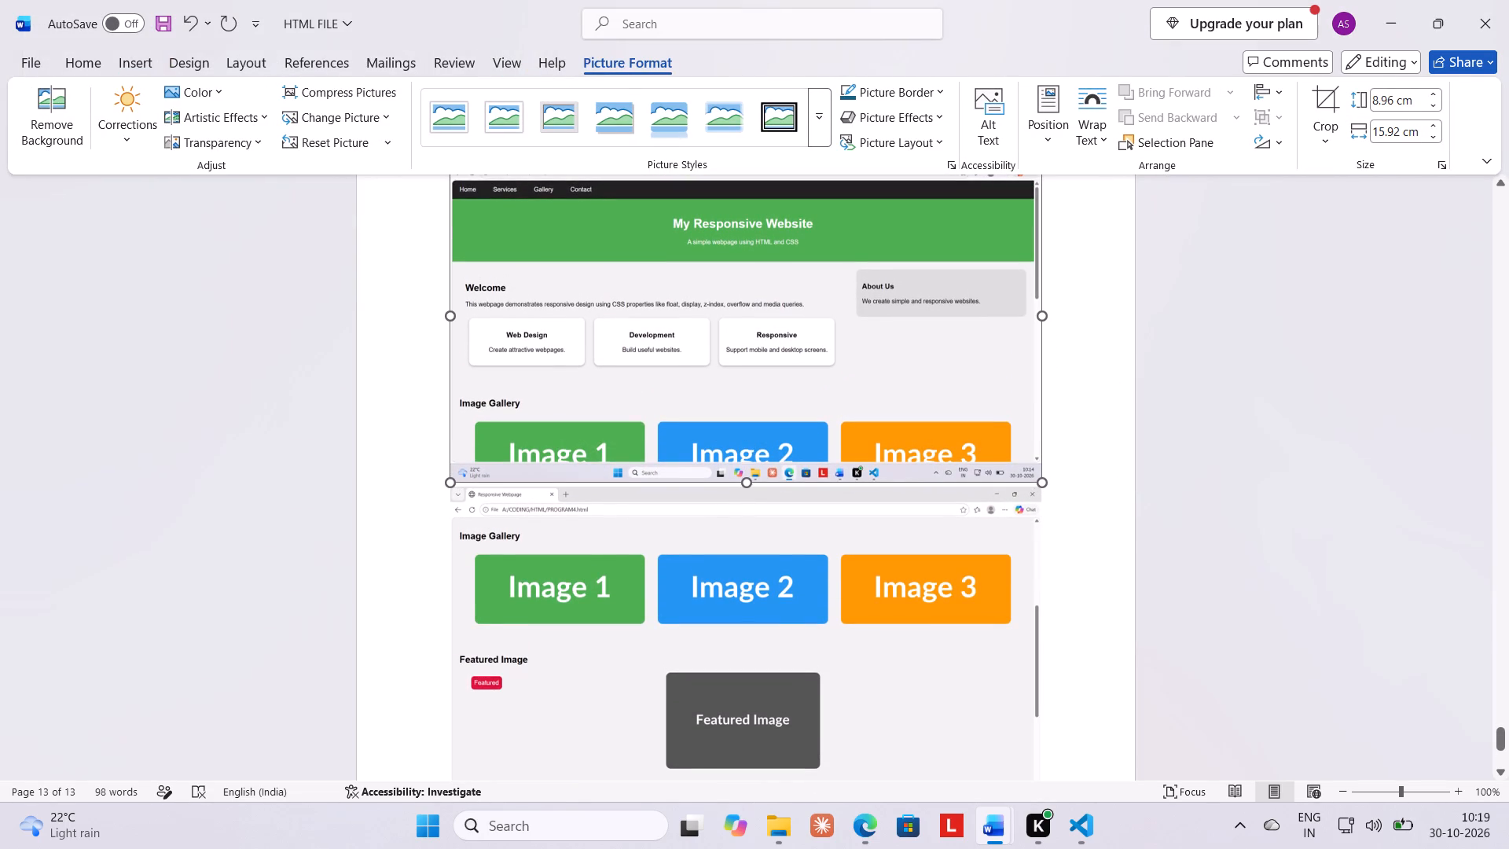
{"action": "left_click_drag", "start_coordinate": [1045, 318], "coordinate": [1106, 328]}
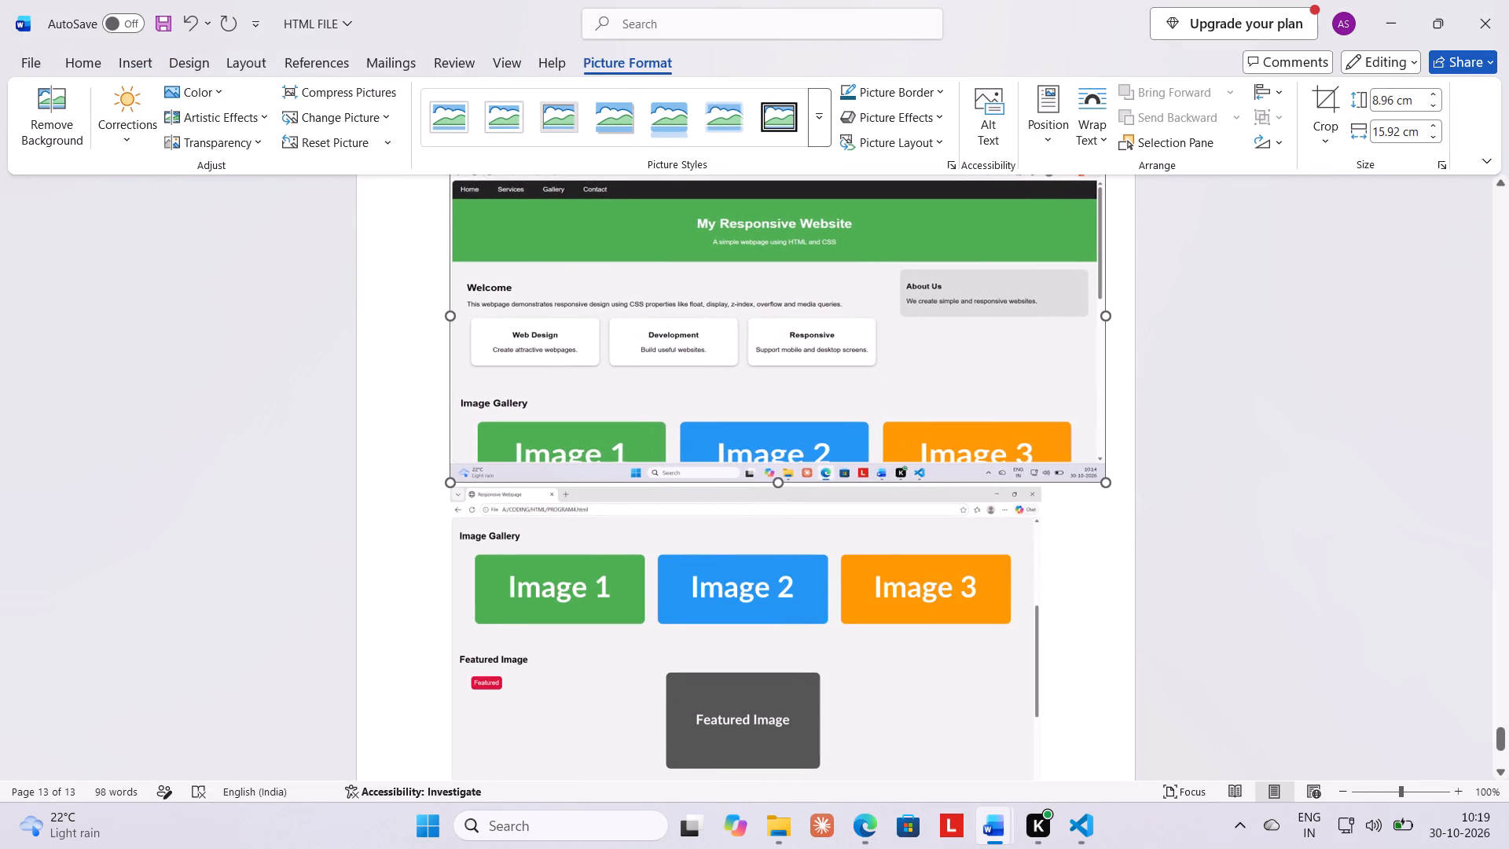
{"action": "left_click_drag", "start_coordinate": [1106, 328], "coordinate": [1111, 329]}
{"action": "left_click_drag", "start_coordinate": [971, 603], "coordinate": [1003, 623]}
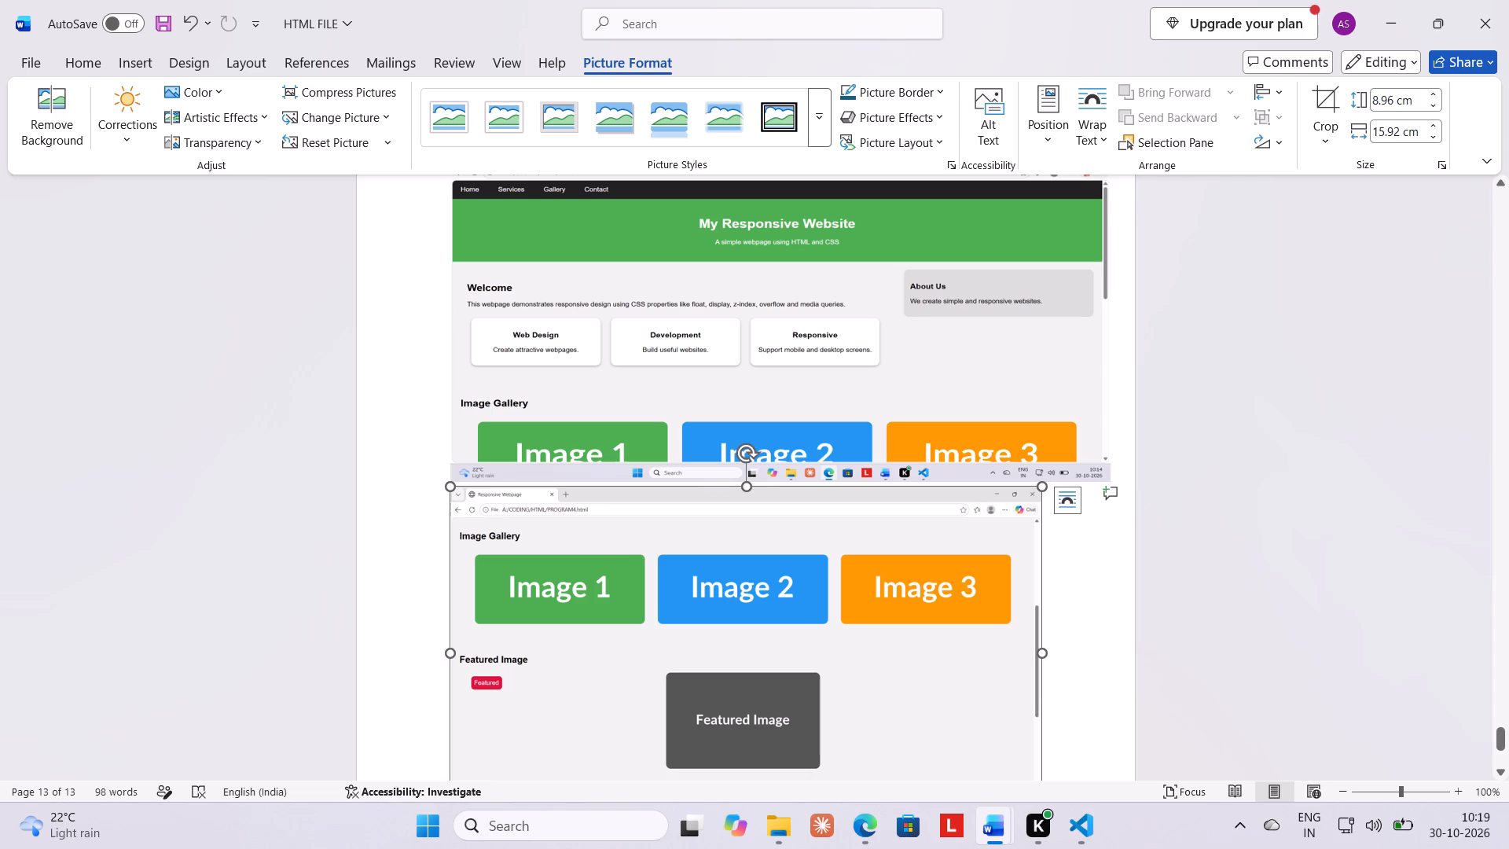
{"action": "left_click_drag", "start_coordinate": [1046, 652], "coordinate": [1111, 672]}
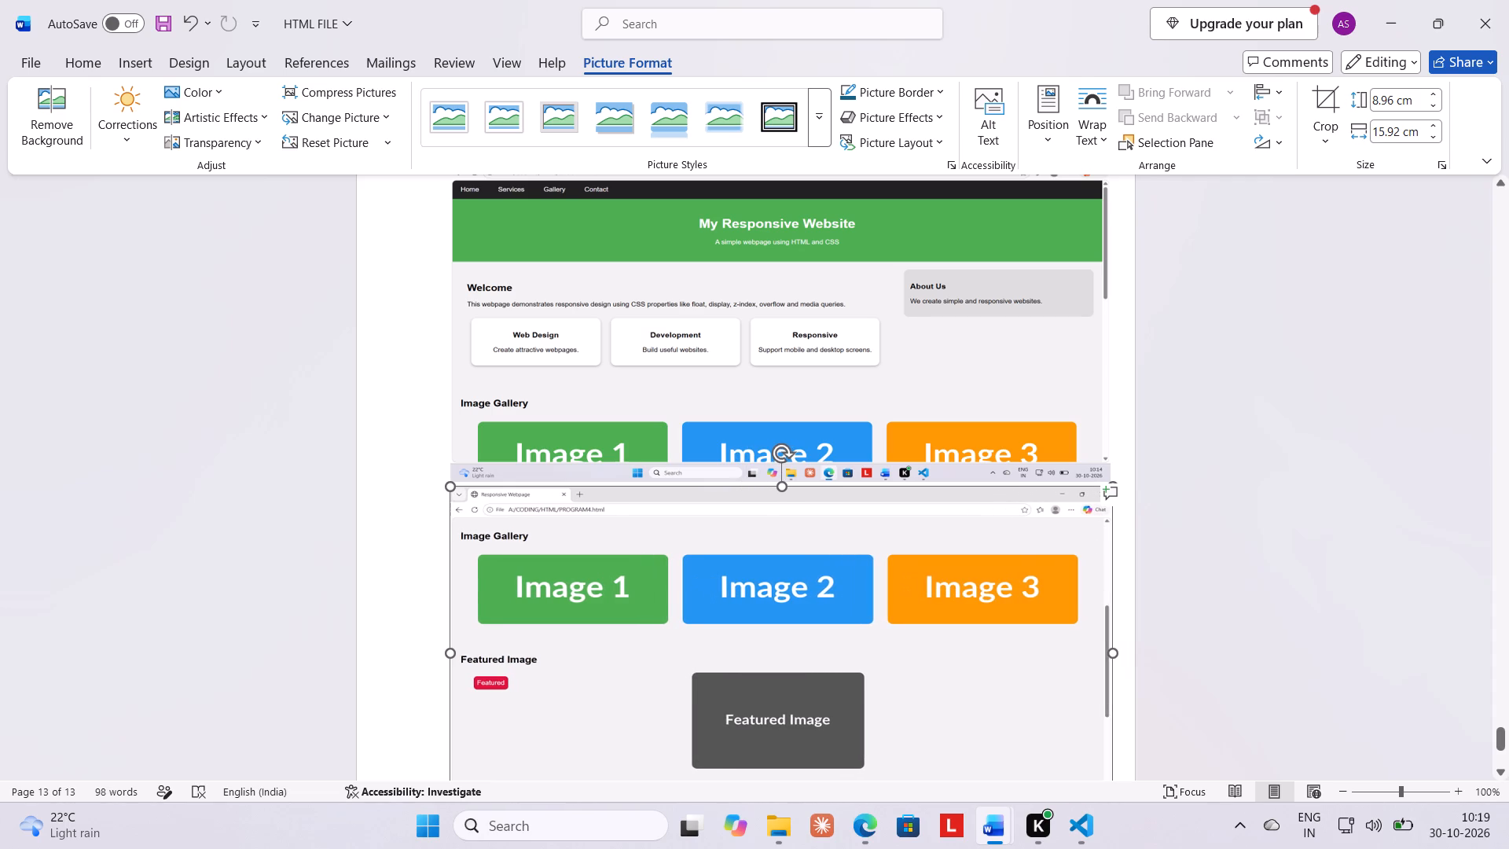
{"action": "left_click_drag", "start_coordinate": [1111, 672], "coordinate": [1108, 671]}
Stretch the first output screenshot, showing the website header and Welcome section, to about 11.6 cm tall.
{"action": "left_click", "coordinate": [836, 449]}
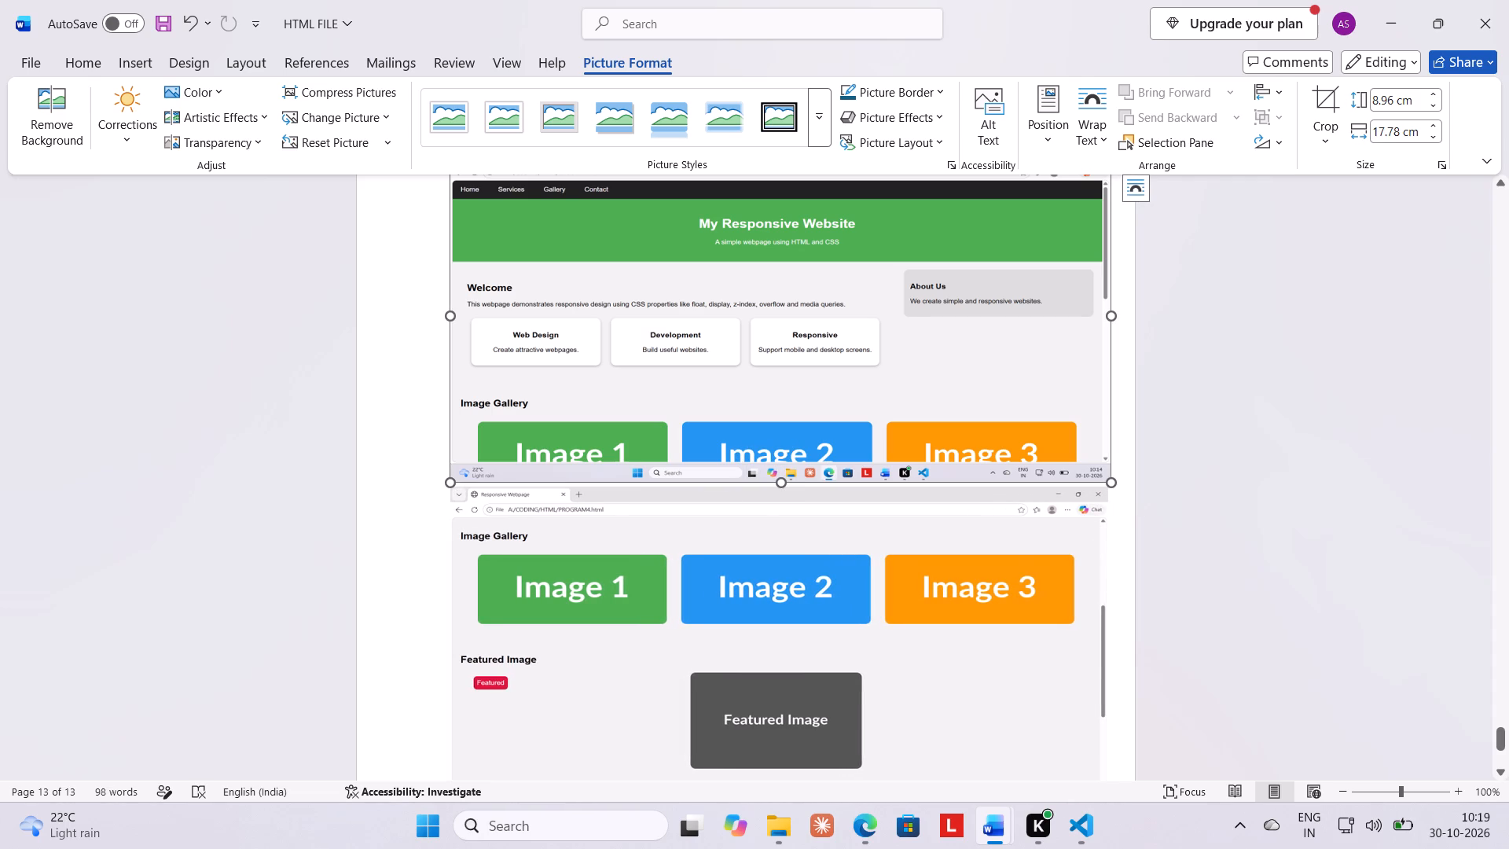
{"action": "left_click", "coordinate": [789, 366]}
{"action": "left_click_drag", "start_coordinate": [782, 480], "coordinate": [784, 540]}
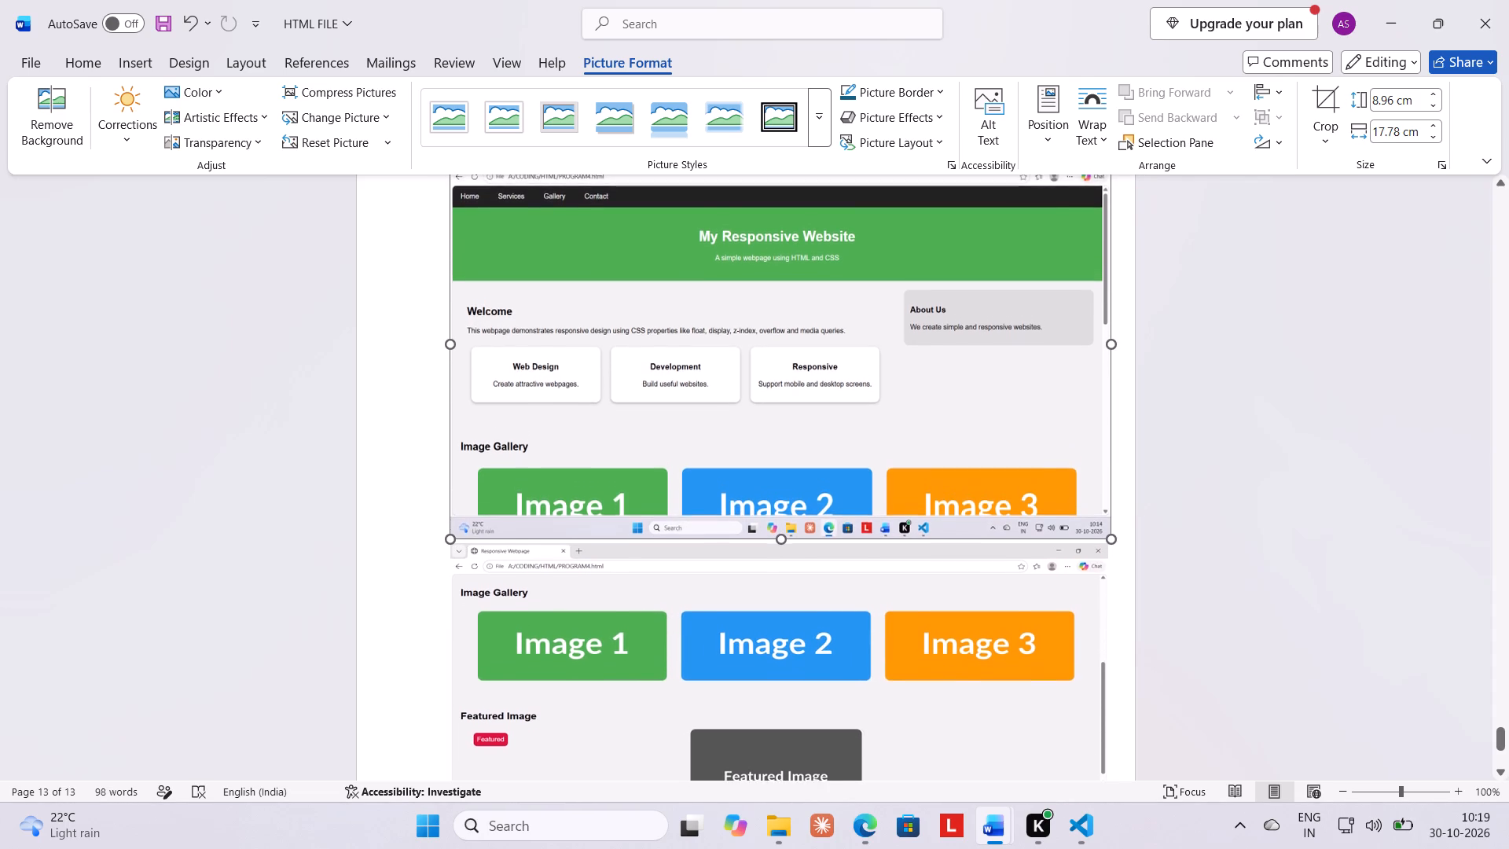
{"action": "left_click_drag", "start_coordinate": [784, 540], "coordinate": [786, 582]}
Stretch the second output screenshot, showing the gallery and featured image, taller into the empty space at the foot of the page.
{"action": "scroll", "coordinate": [854, 518], "scroll_direction": "down", "scroll_amount": 1}
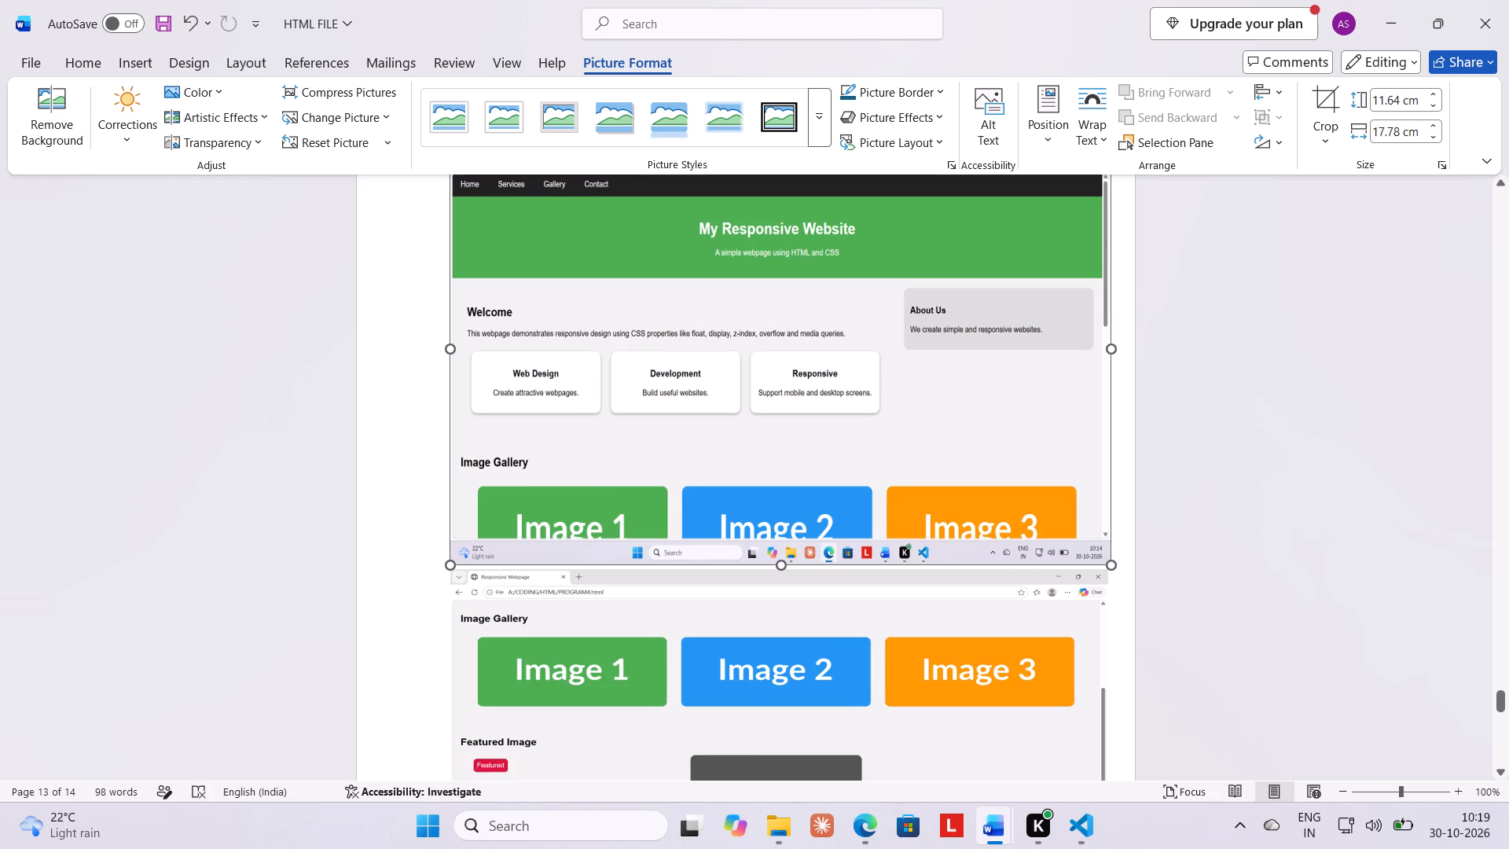
{"action": "scroll", "coordinate": [854, 518], "scroll_direction": "down", "scroll_amount": 3}
{"action": "left_click", "coordinate": [830, 442]}
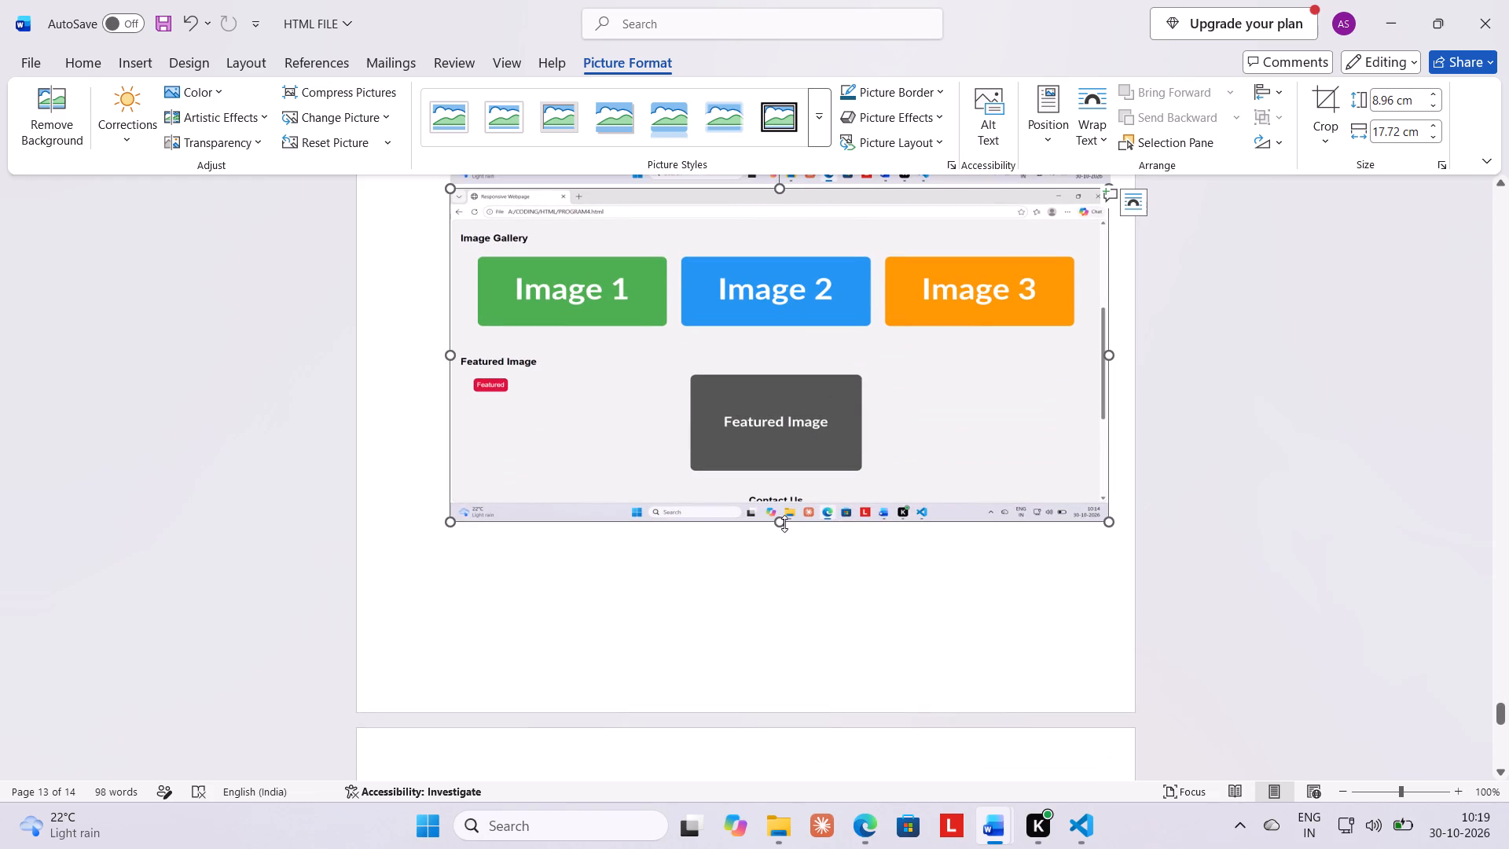
{"action": "left_click_drag", "start_coordinate": [782, 522], "coordinate": [784, 620]}
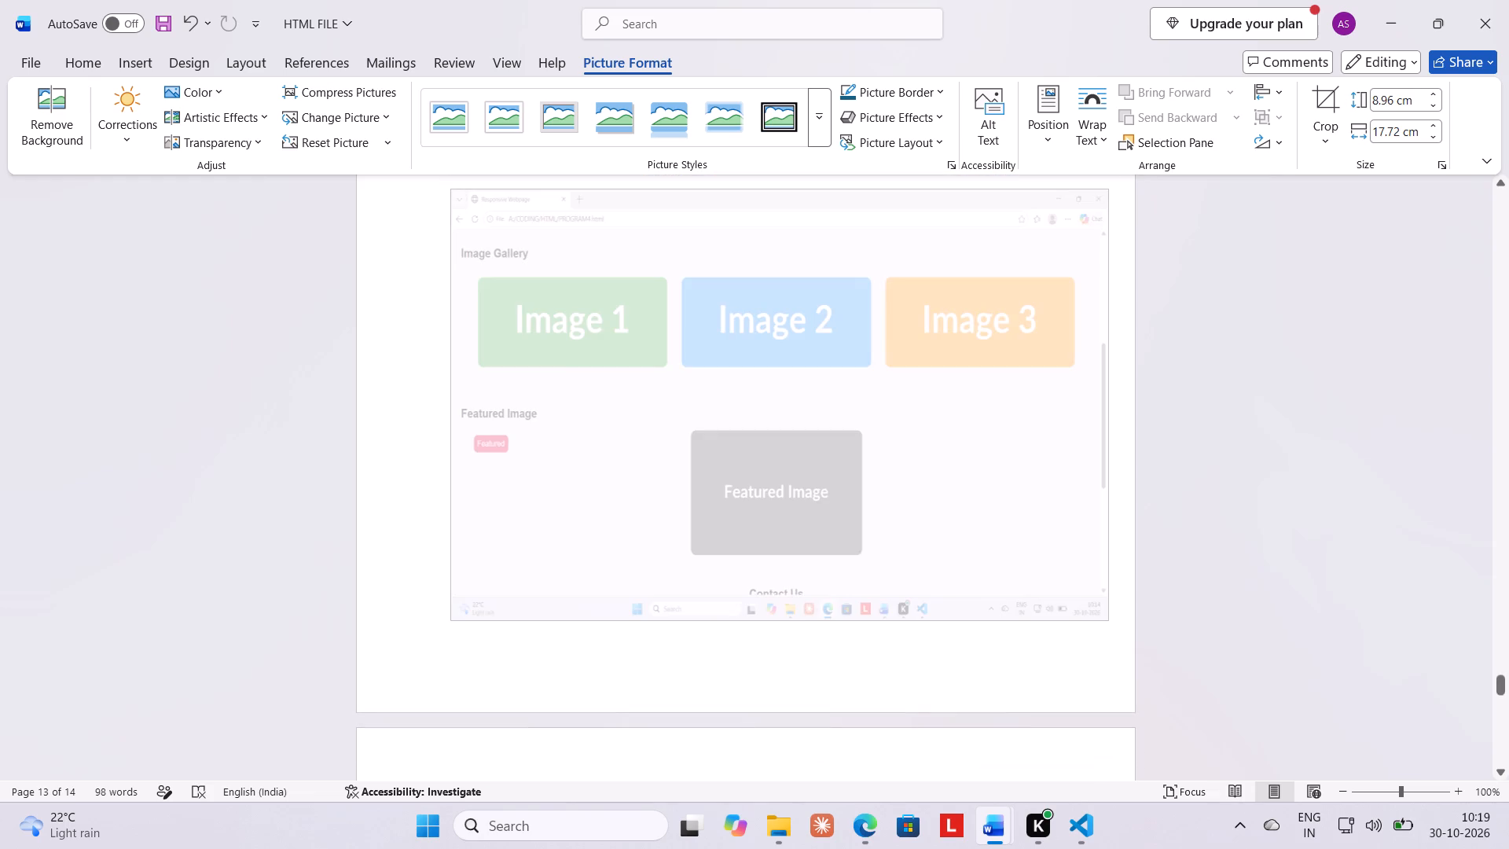
{"action": "left_click_drag", "start_coordinate": [784, 620], "coordinate": [786, 616]}
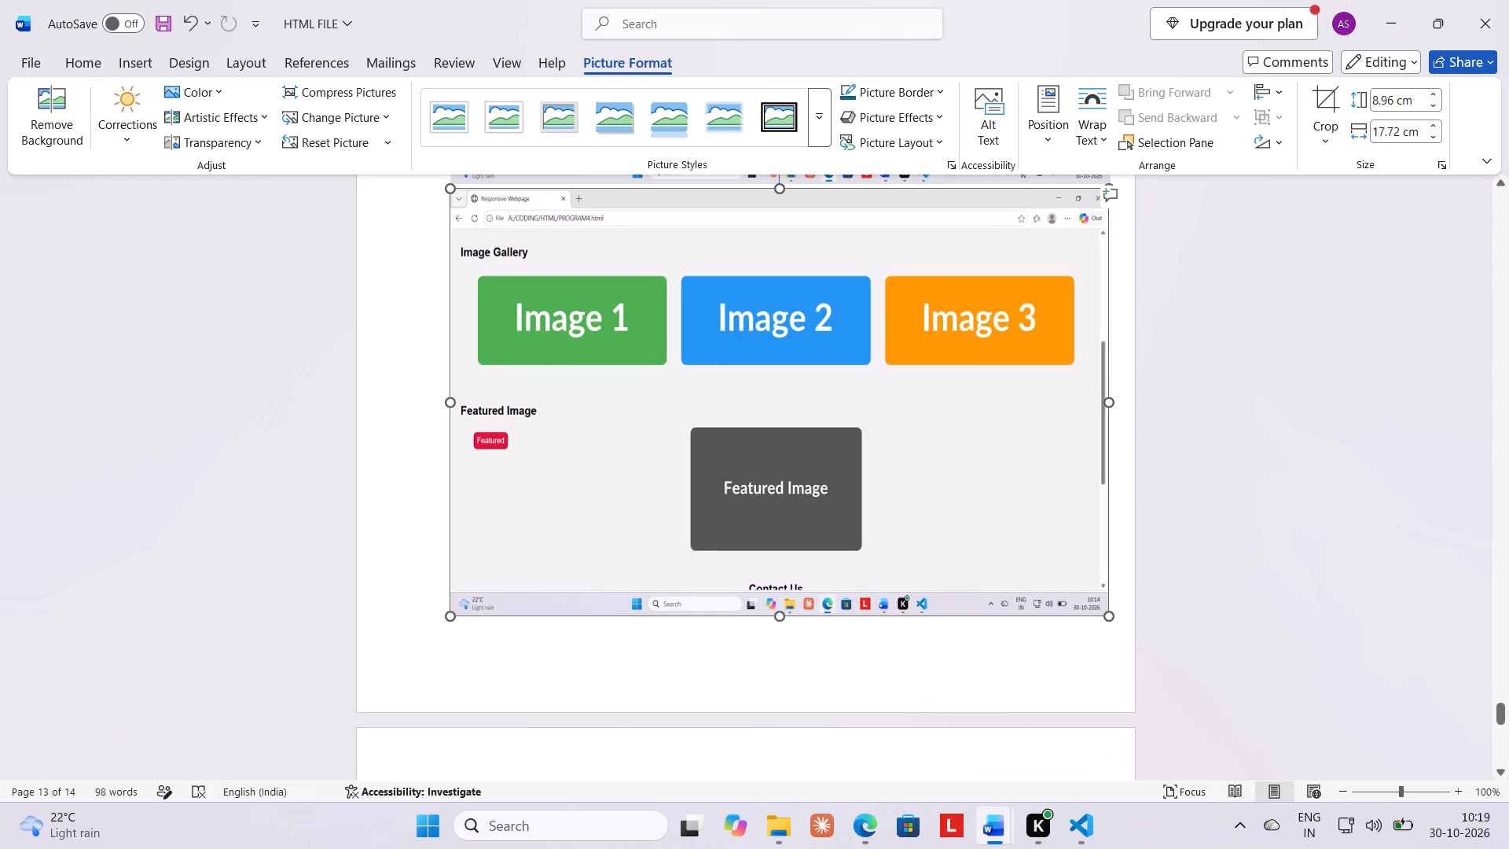
{"action": "left_click_drag", "start_coordinate": [786, 616], "coordinate": [785, 611]}
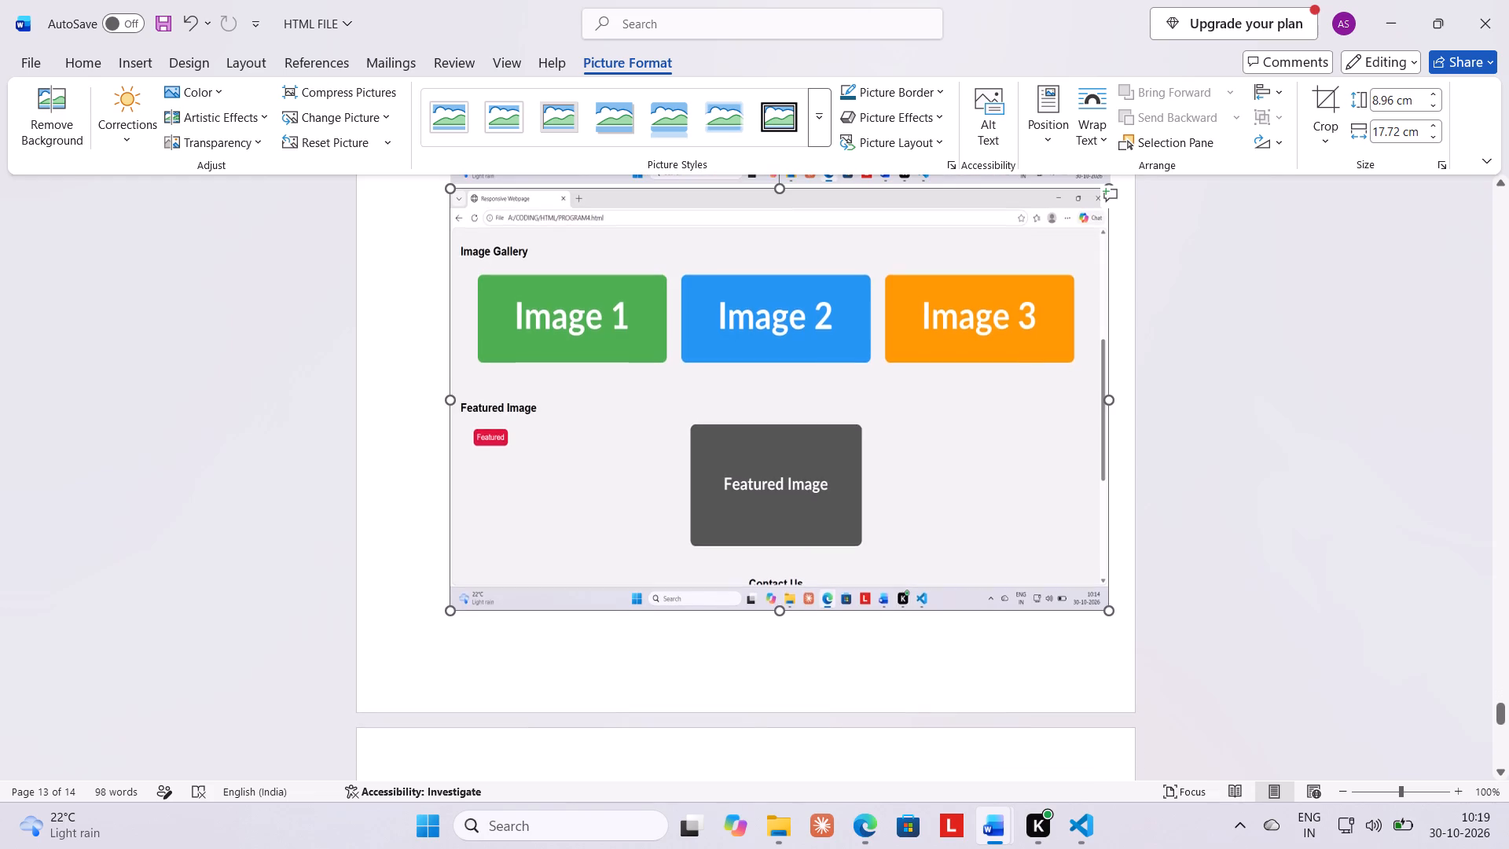
Finish sizing the second Q4 output screenshot at about 11.3 cm tall.
{"action": "left_click_drag", "start_coordinate": [785, 611], "coordinate": [786, 609]}
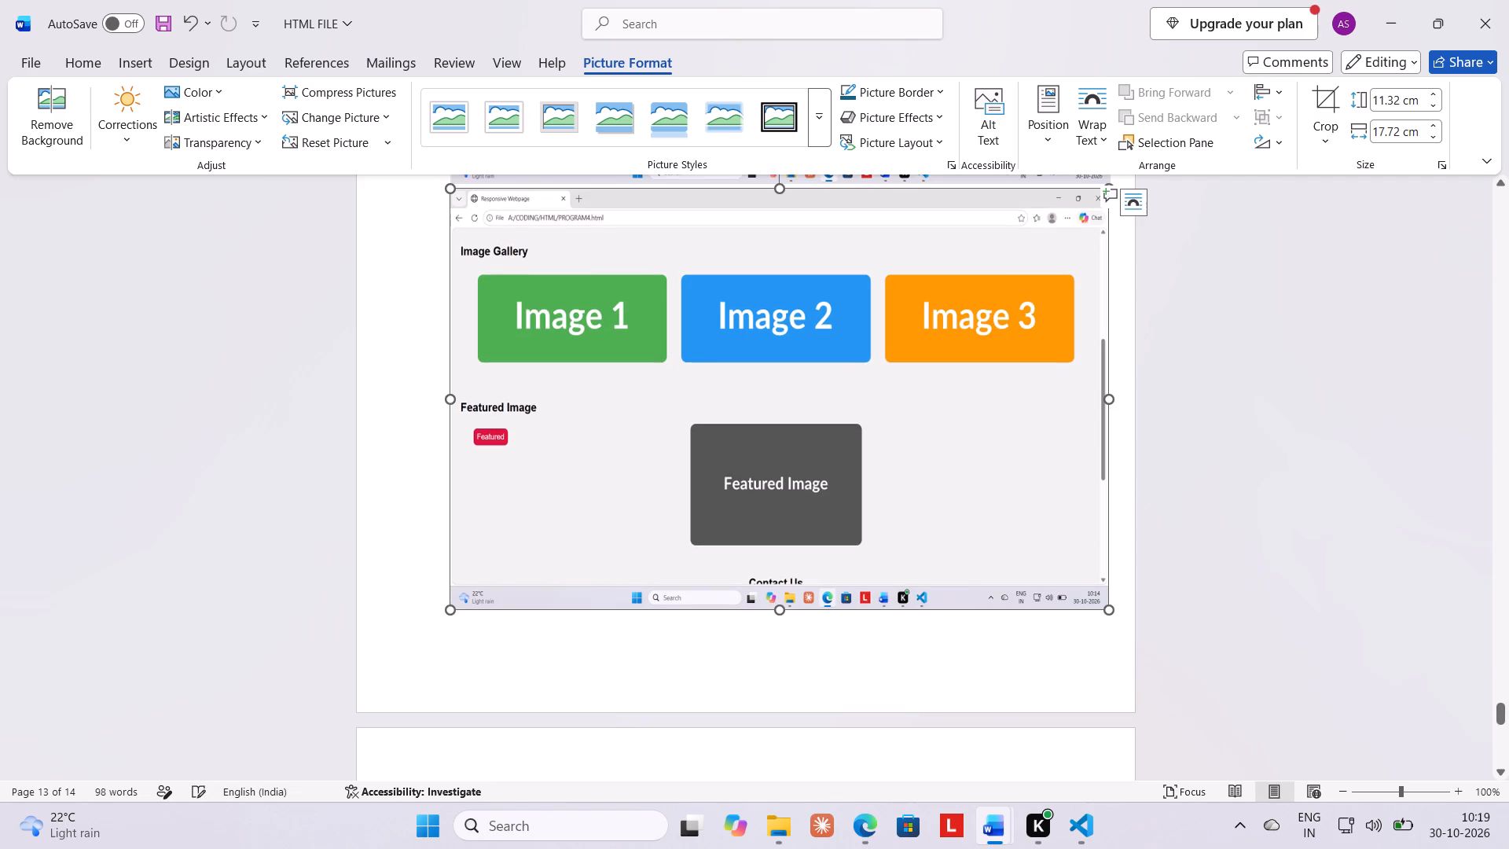
{"action": "left_click", "coordinate": [1231, 502]}
Look over Q4's code and output pages to check how the inserted screenshots are laid out.
{"action": "scroll", "coordinate": [1231, 502], "scroll_direction": "up", "scroll_amount": 6}
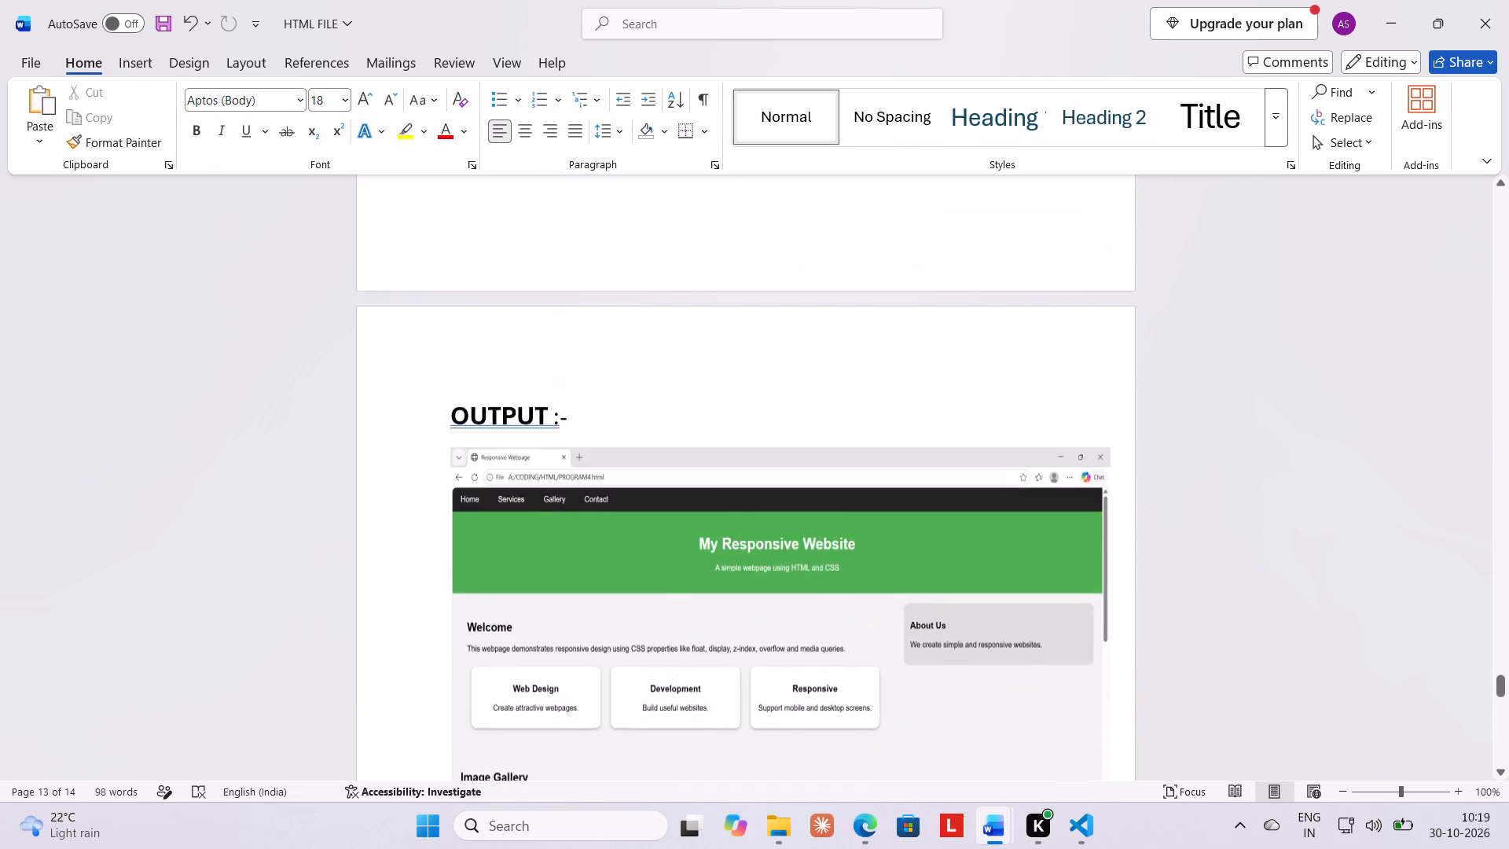
{"action": "scroll", "coordinate": [1231, 502], "scroll_direction": "up", "scroll_amount": 16}
{"action": "scroll", "coordinate": [1231, 502], "scroll_direction": "down", "scroll_amount": 13}
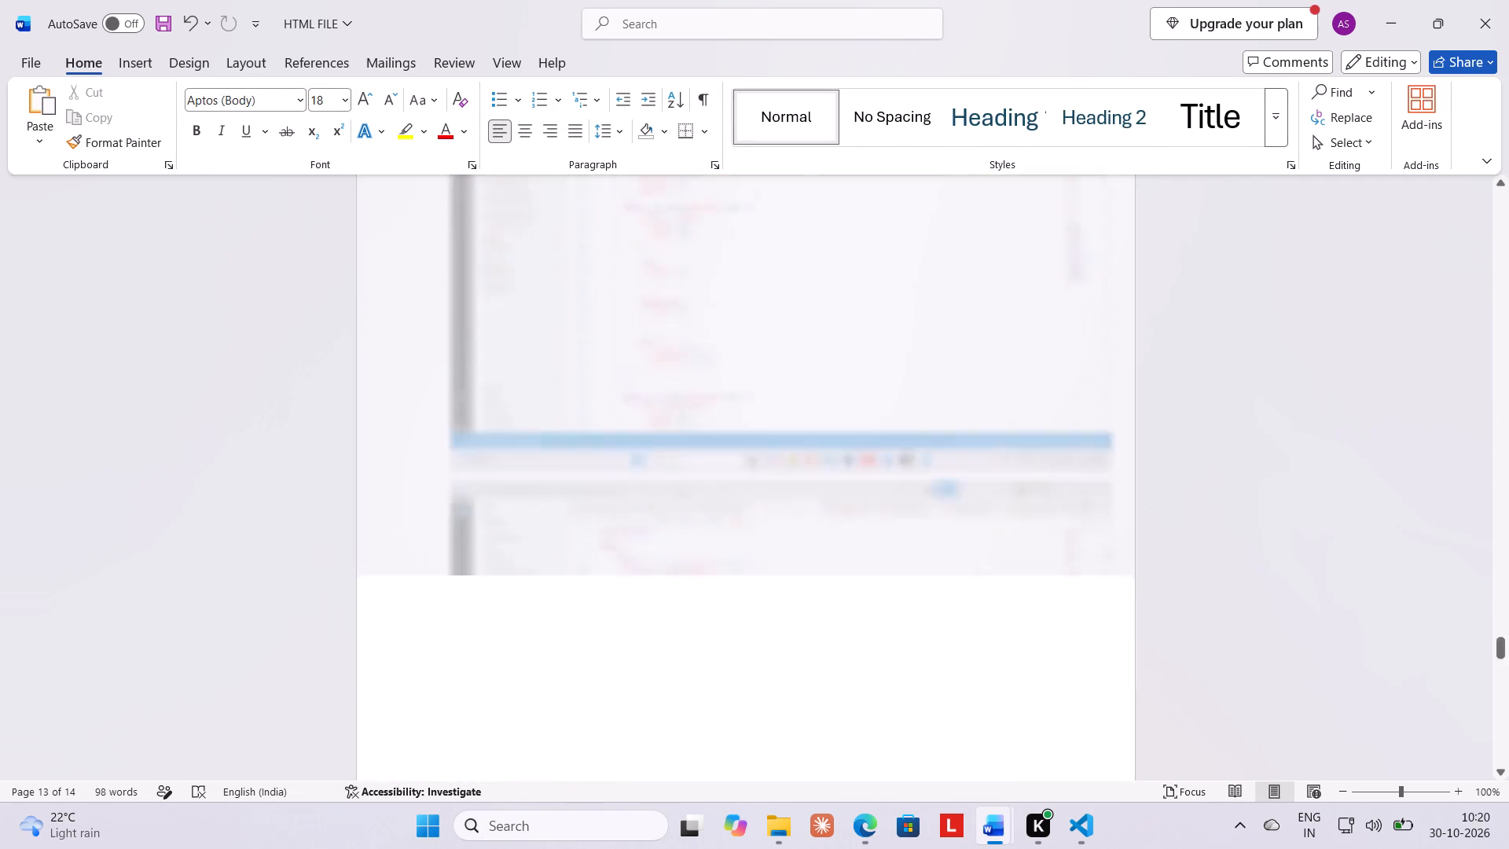
{"action": "scroll", "coordinate": [1231, 502], "scroll_direction": "down", "scroll_amount": 4}
{"action": "scroll", "coordinate": [907, 428], "scroll_direction": "up", "scroll_amount": 4}
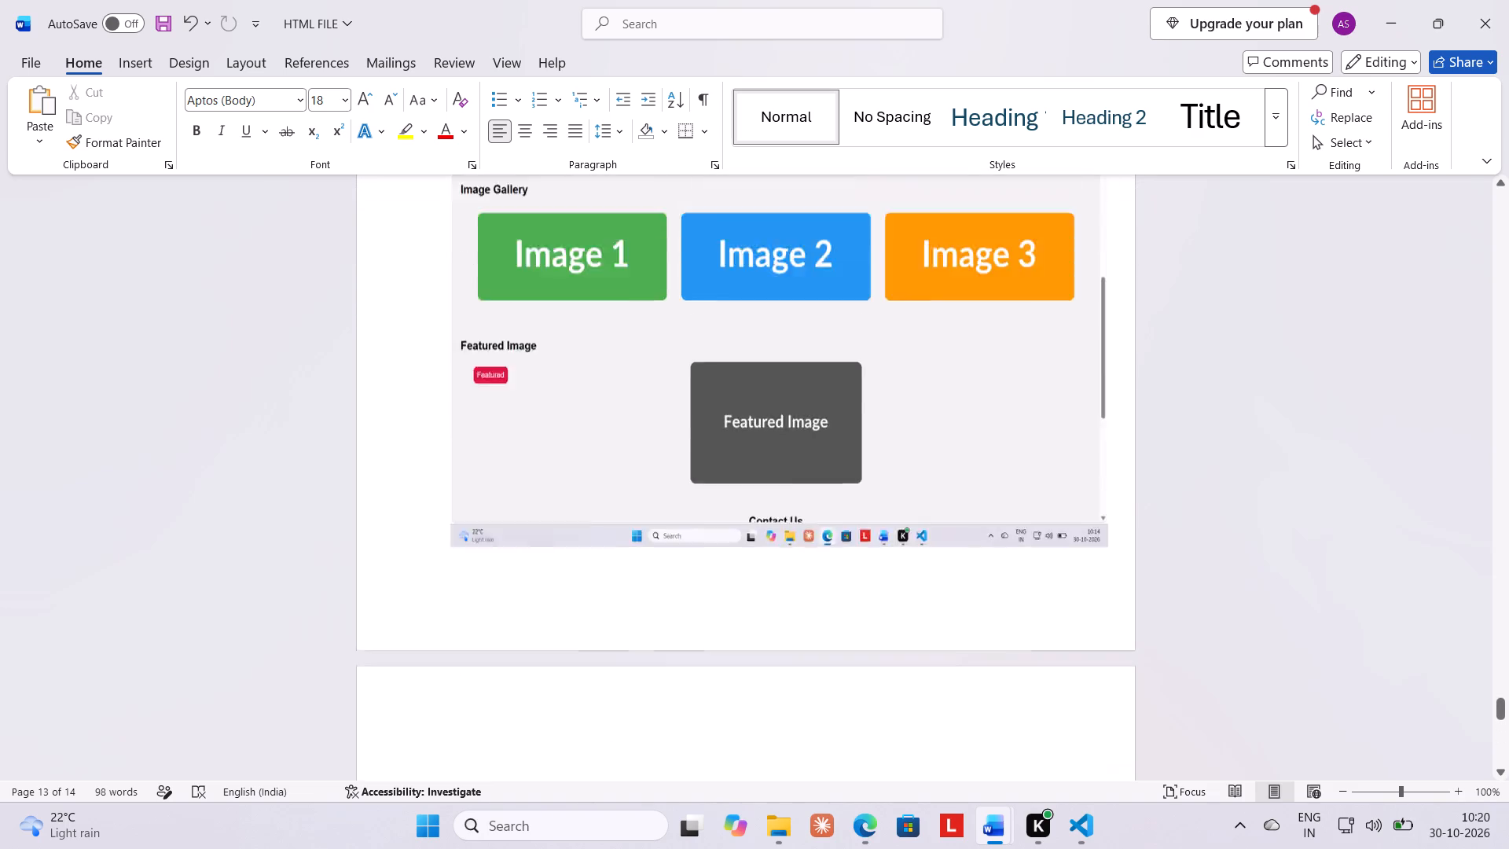
{"action": "scroll", "coordinate": [907, 428], "scroll_direction": "up", "scroll_amount": 2}
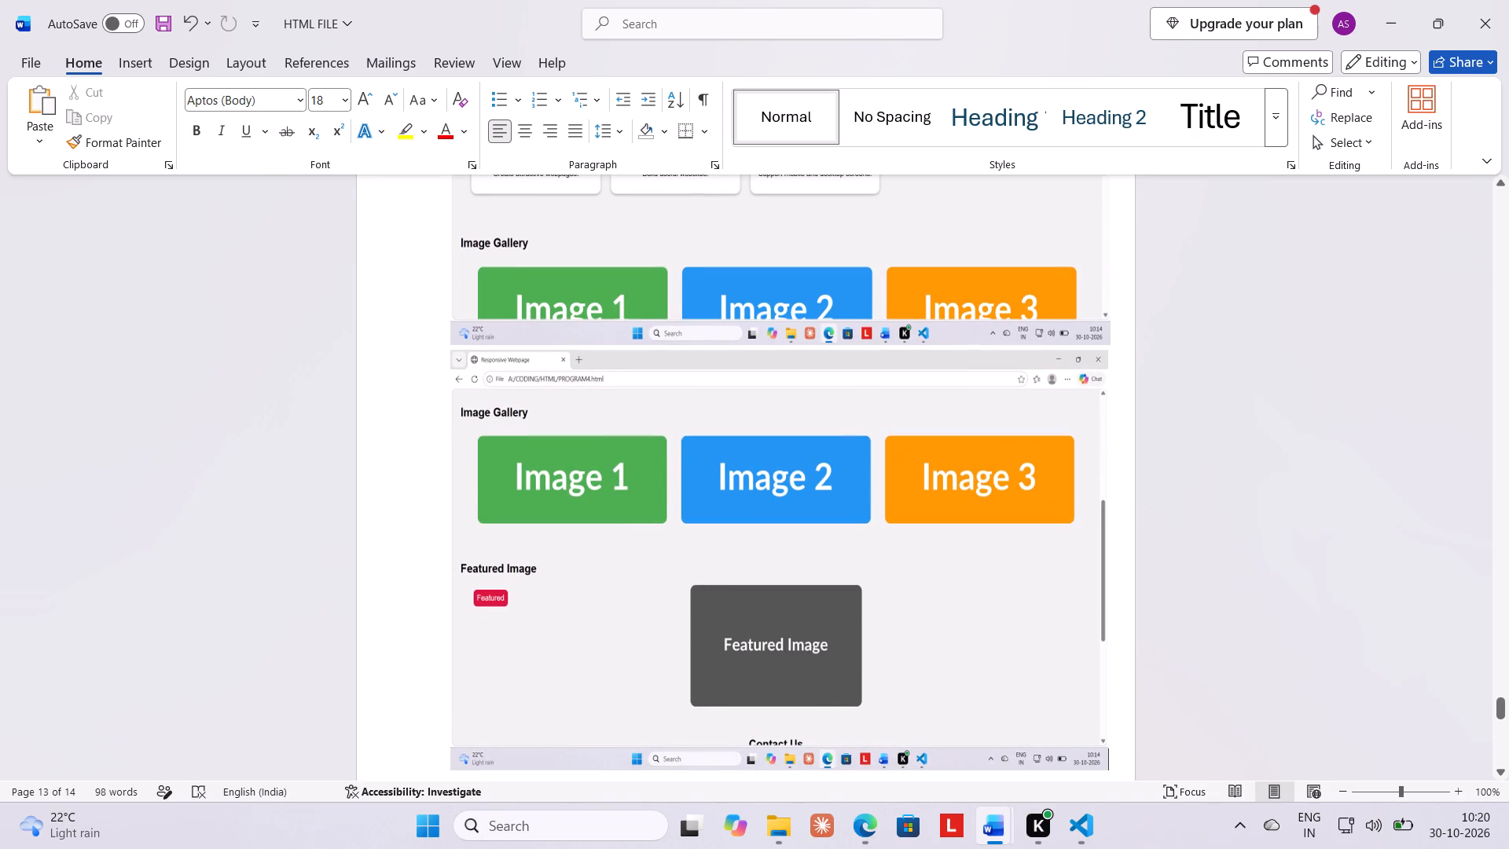
Start a new line after Q4's output screenshots with the label "Q5 .".
{"action": "key", "text": "Return"}
{"action": "type", "text": "Q5 ."}
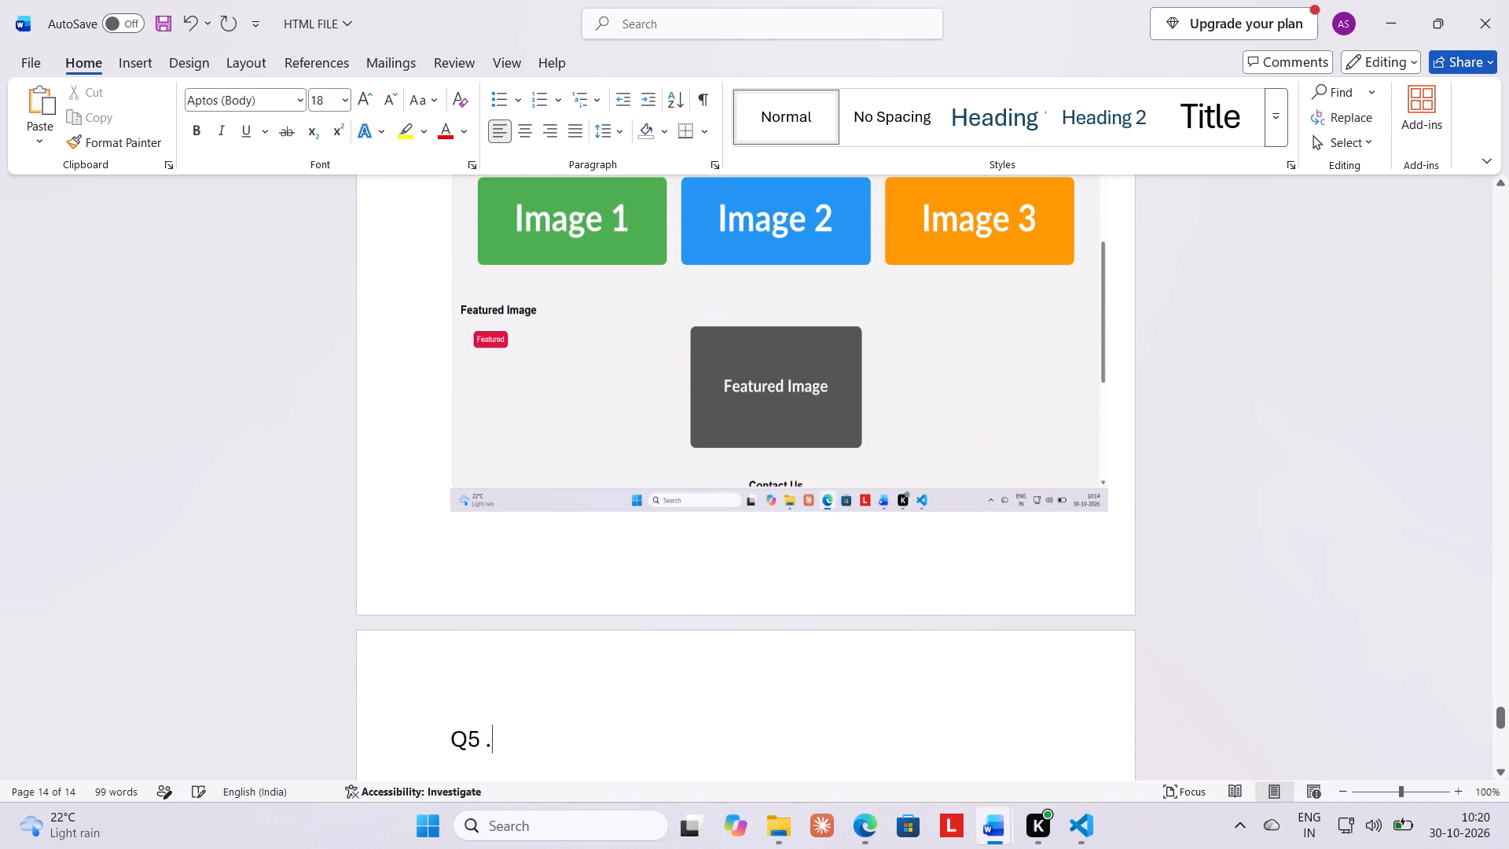
Copy the text of lab experiment 5 from the html manual document and paste it at the Q5 label in HTML FILE.
{"action": "key", "text": "super+Tab"}
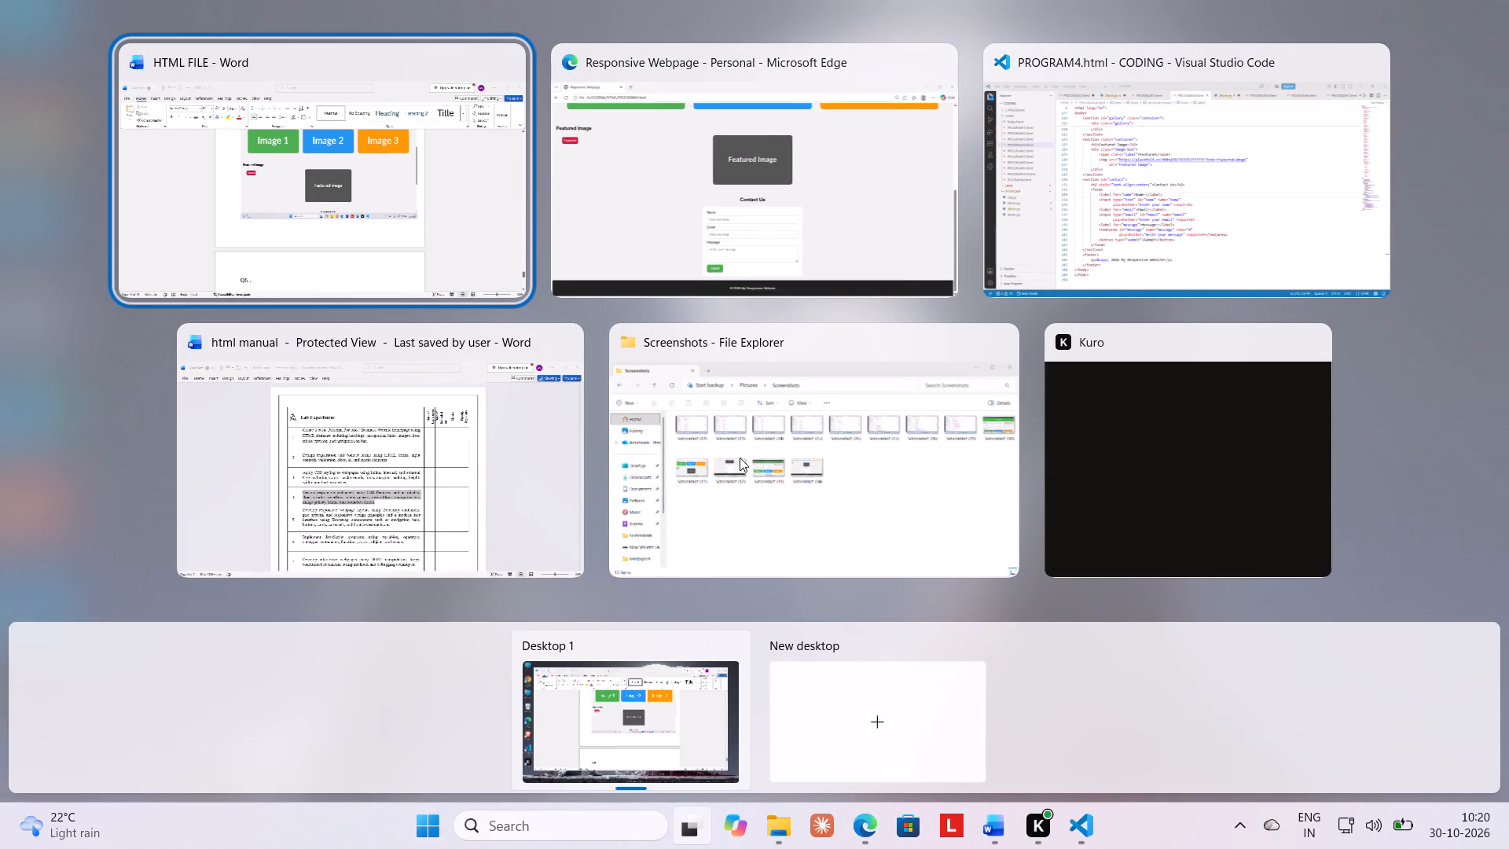
{"action": "left_click", "coordinate": [341, 448]}
{"action": "scroll", "coordinate": [597, 534], "scroll_direction": "down", "scroll_amount": 1}
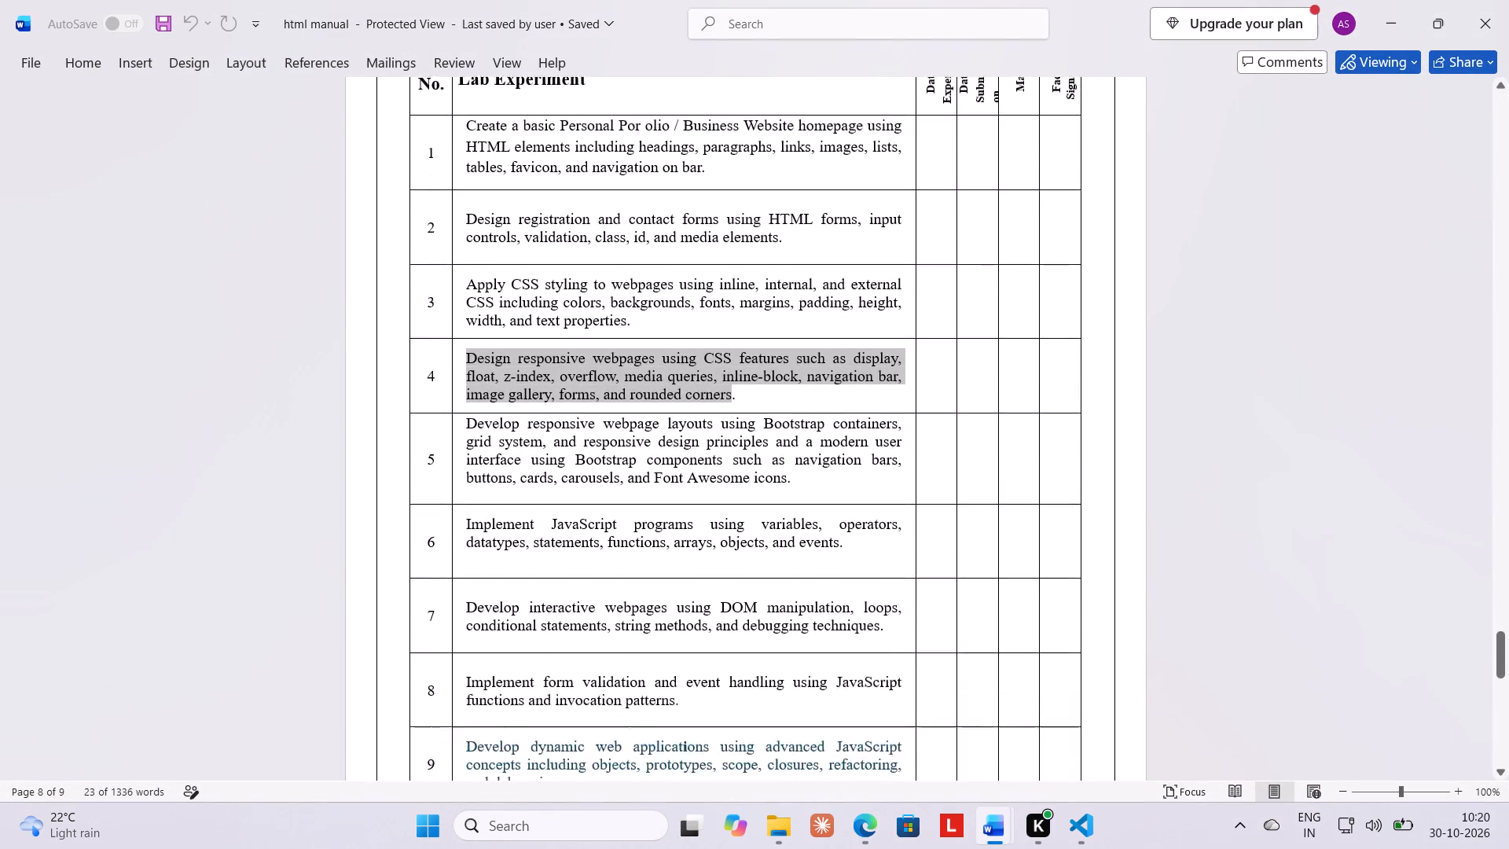
{"action": "scroll", "coordinate": [597, 534], "scroll_direction": "down", "scroll_amount": 1}
{"action": "scroll", "coordinate": [501, 399], "scroll_direction": "left", "scroll_amount": 1}
{"action": "left_click_drag", "start_coordinate": [466, 362], "coordinate": [711, 436]}
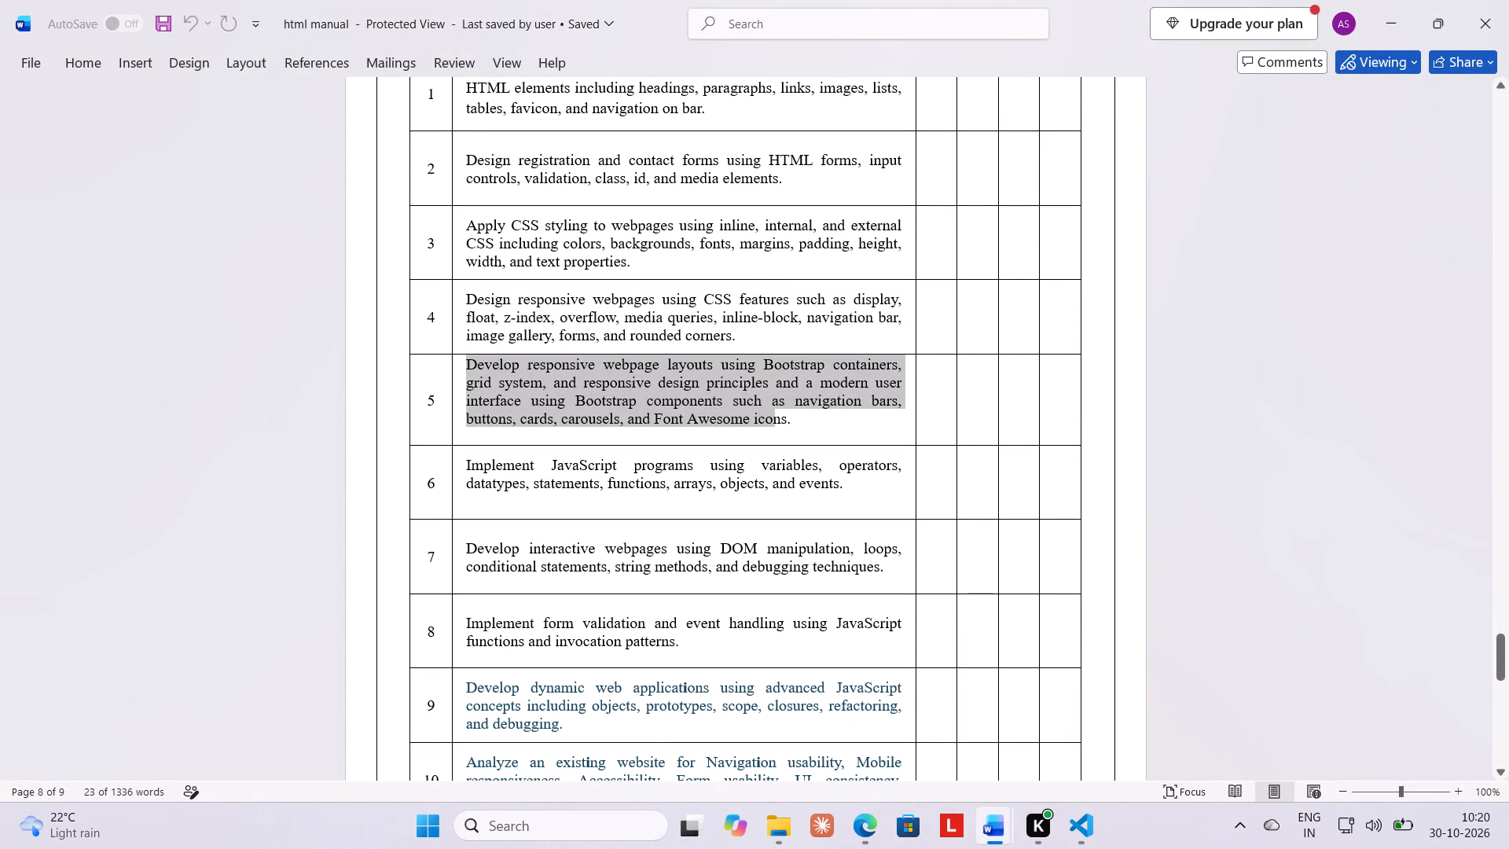
{"action": "left_click_drag", "start_coordinate": [711, 436], "coordinate": [780, 417]}
{"action": "key", "text": "ctrl+c"}
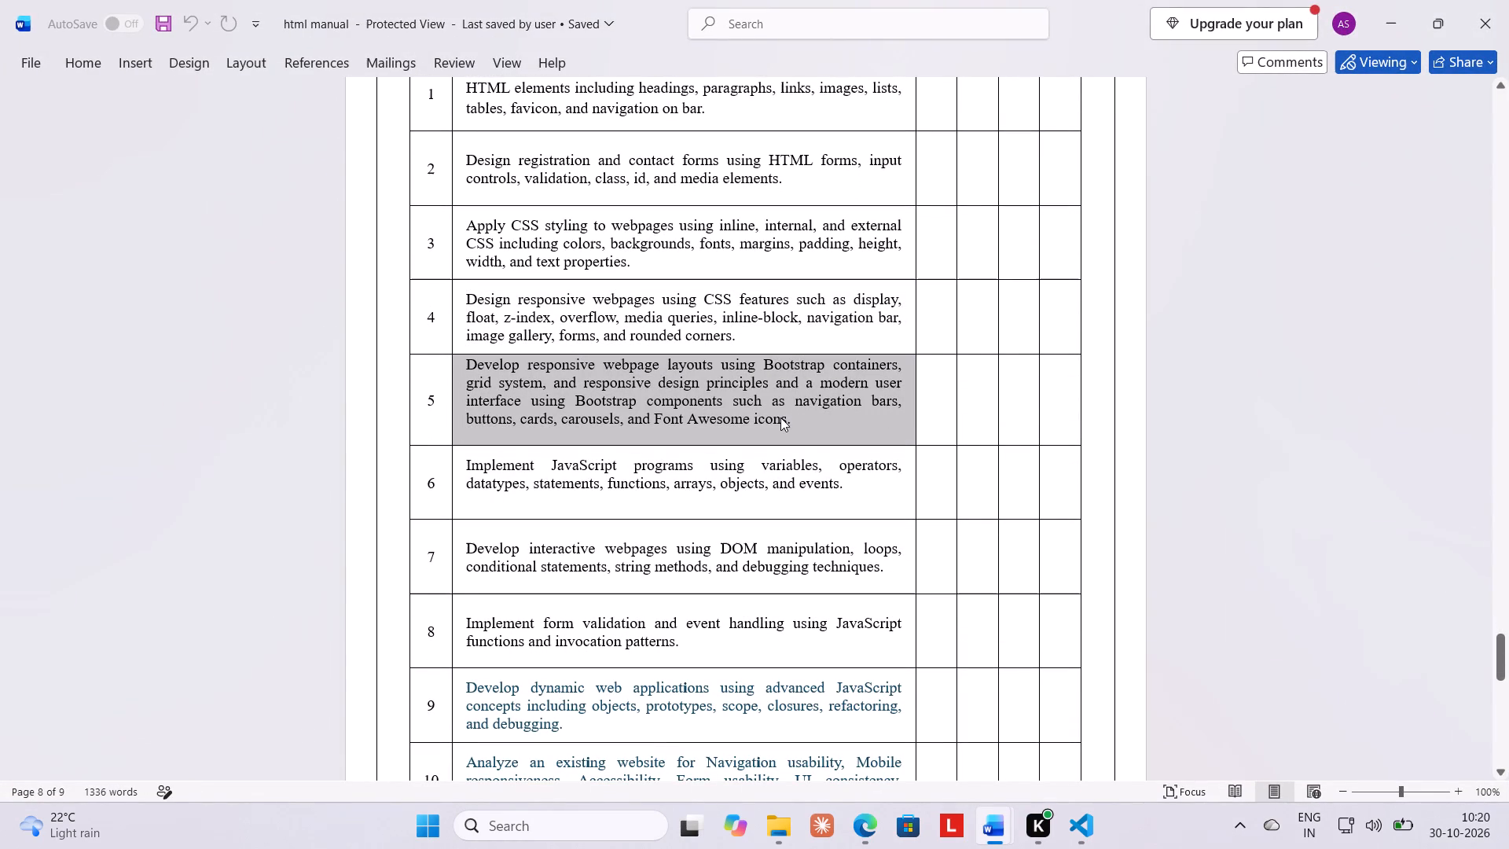
{"action": "key", "text": "super+Tab"}
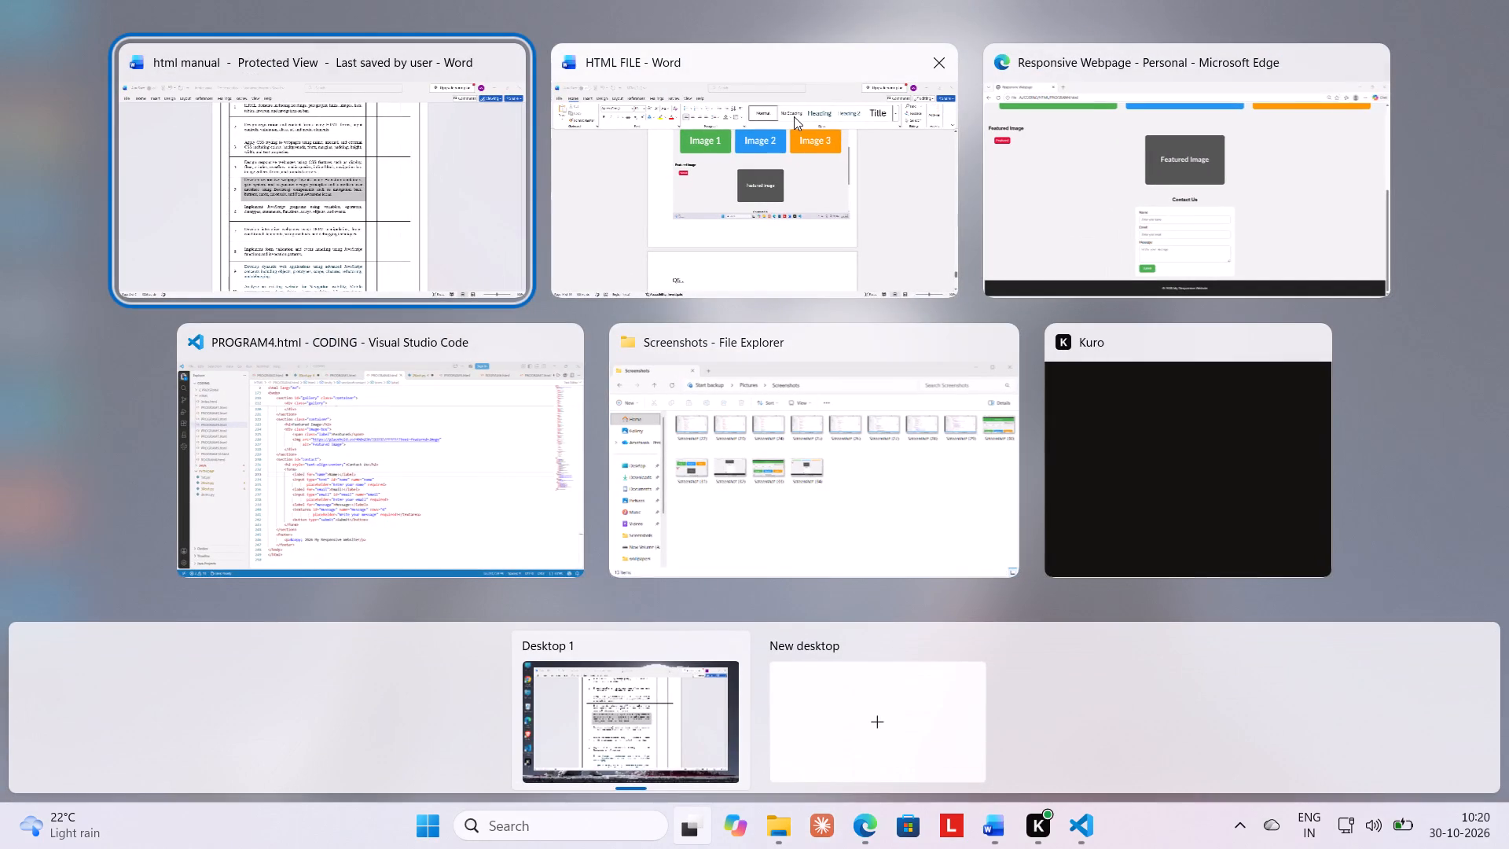
{"action": "left_click", "coordinate": [794, 116]}
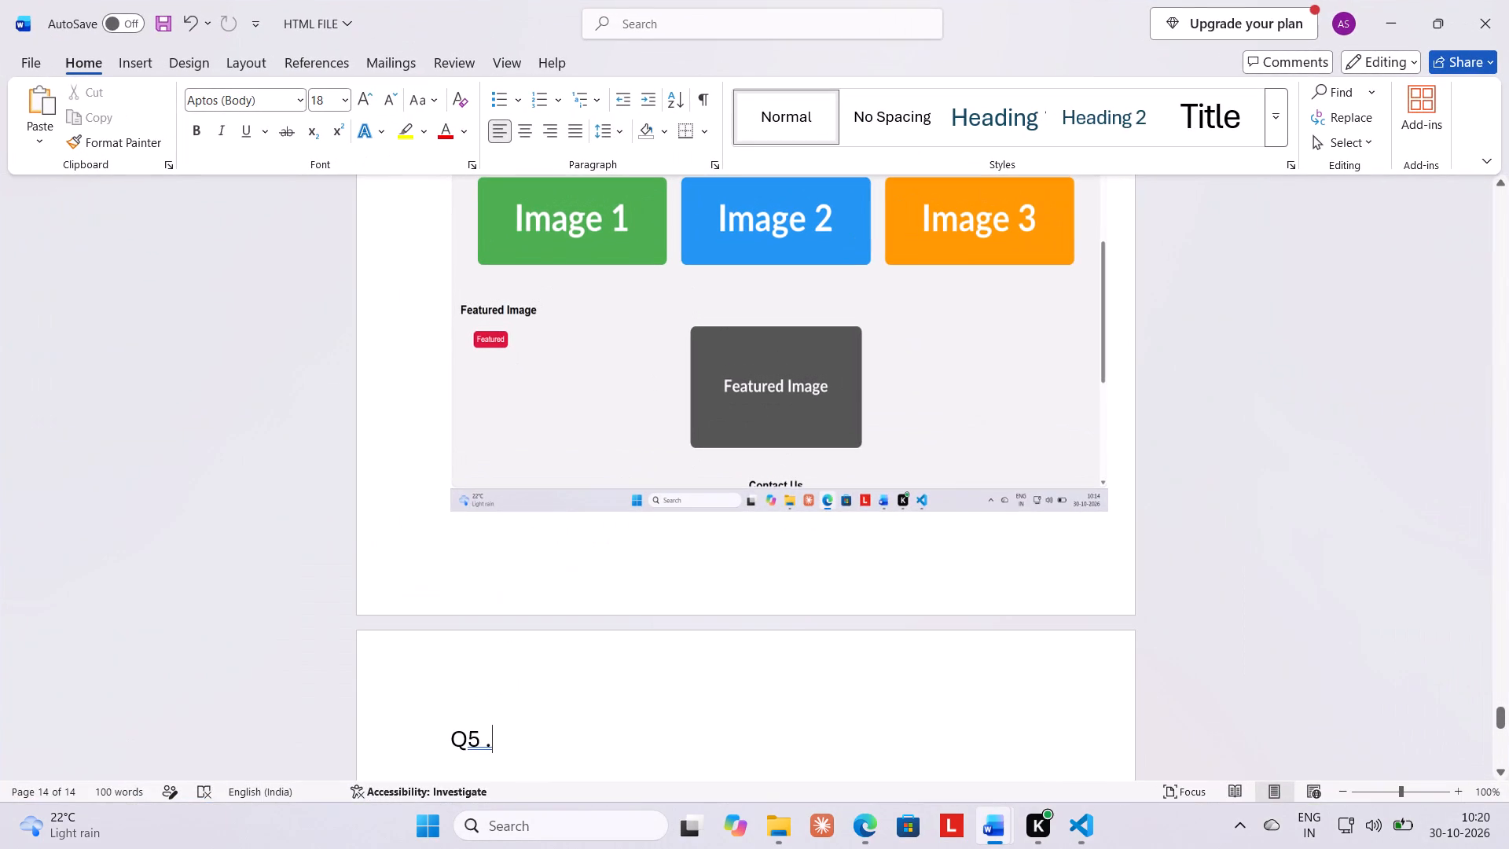
{"action": "key", "text": "ctrl+v"}
{"action": "left_click", "coordinate": [584, 591]}
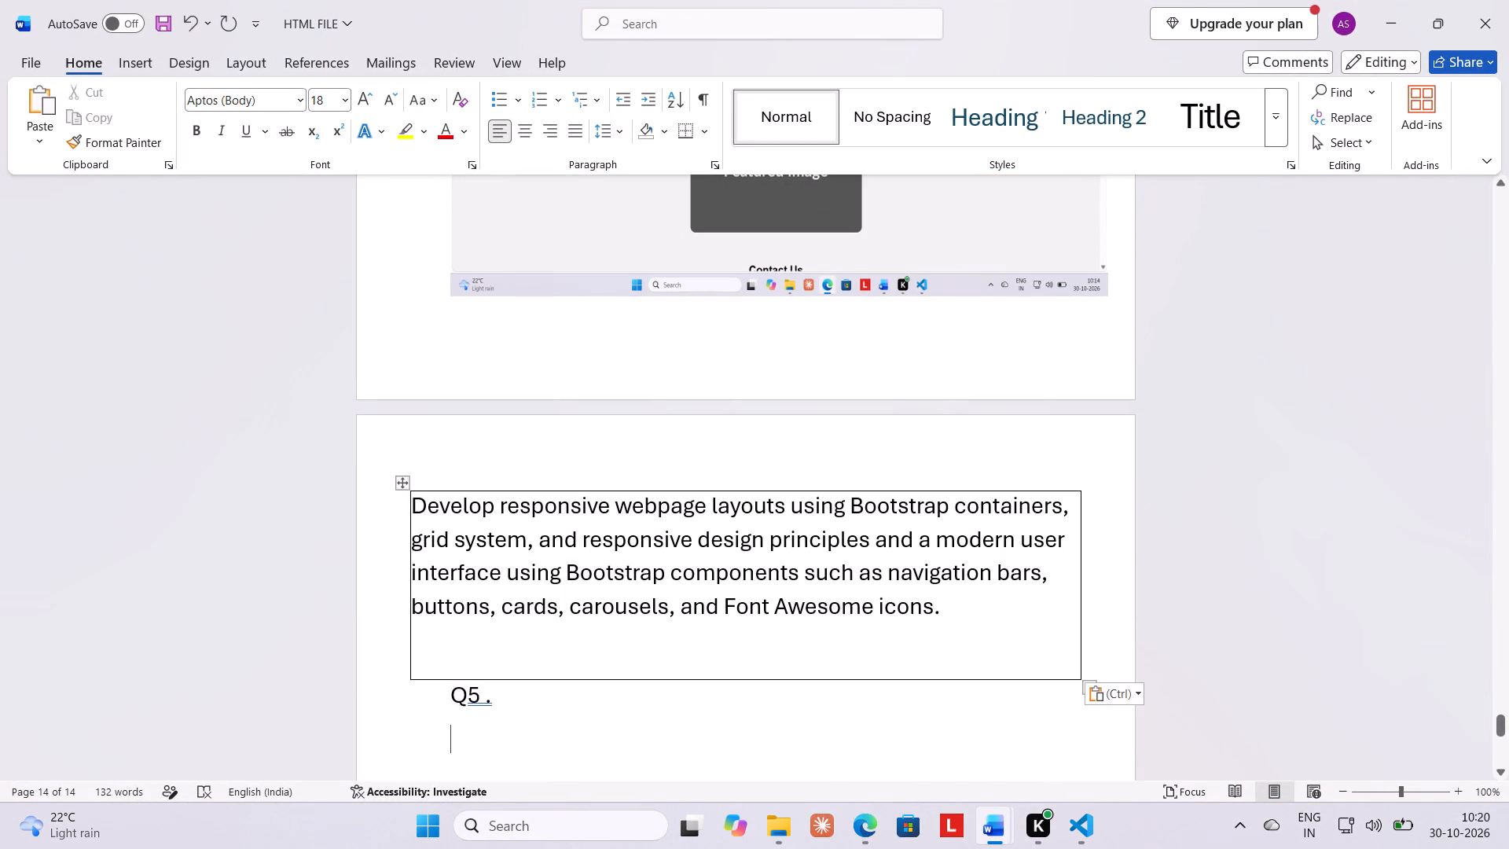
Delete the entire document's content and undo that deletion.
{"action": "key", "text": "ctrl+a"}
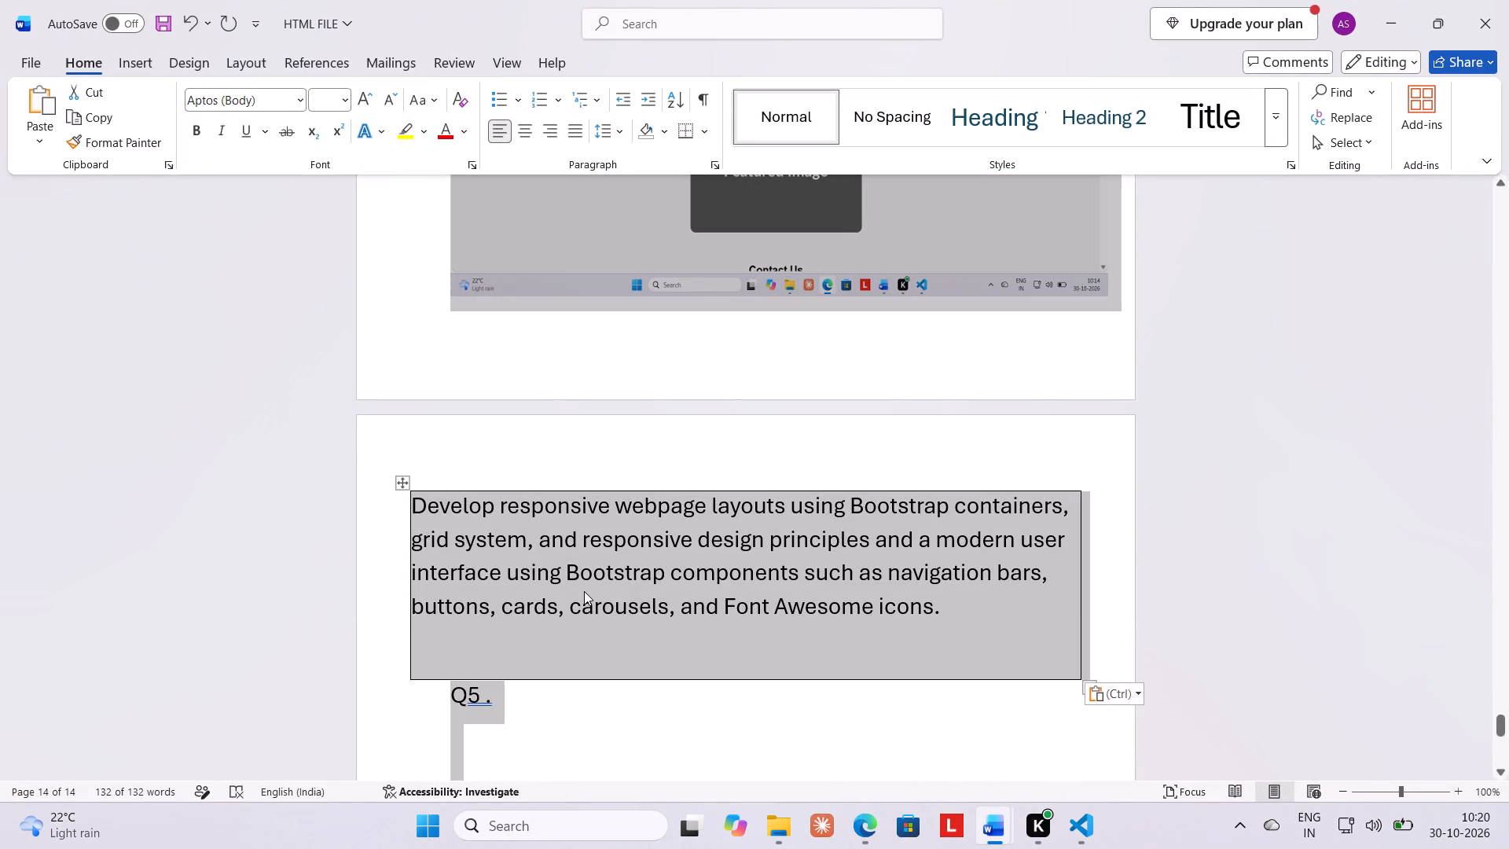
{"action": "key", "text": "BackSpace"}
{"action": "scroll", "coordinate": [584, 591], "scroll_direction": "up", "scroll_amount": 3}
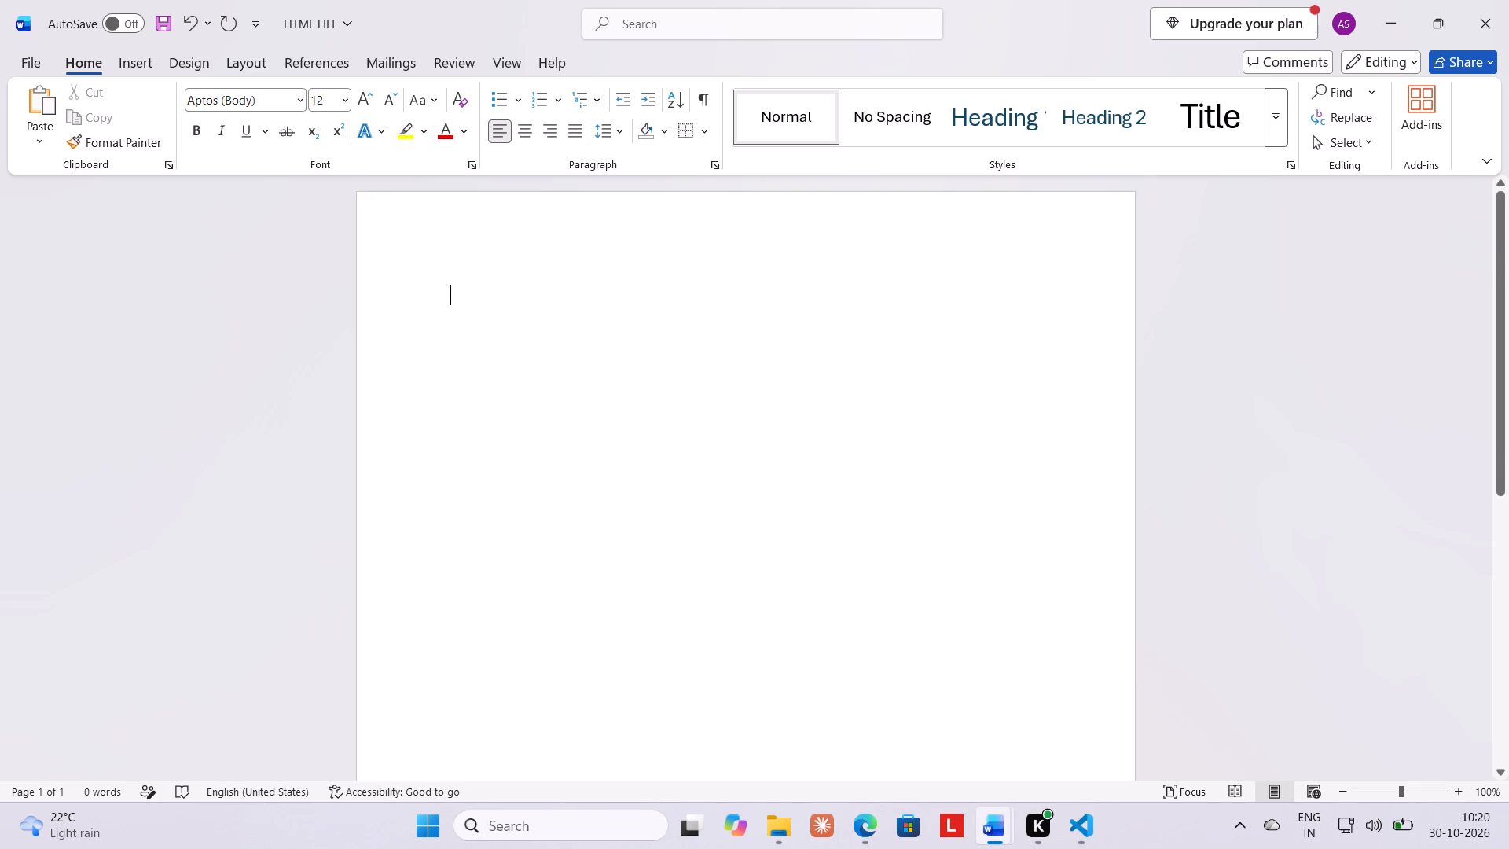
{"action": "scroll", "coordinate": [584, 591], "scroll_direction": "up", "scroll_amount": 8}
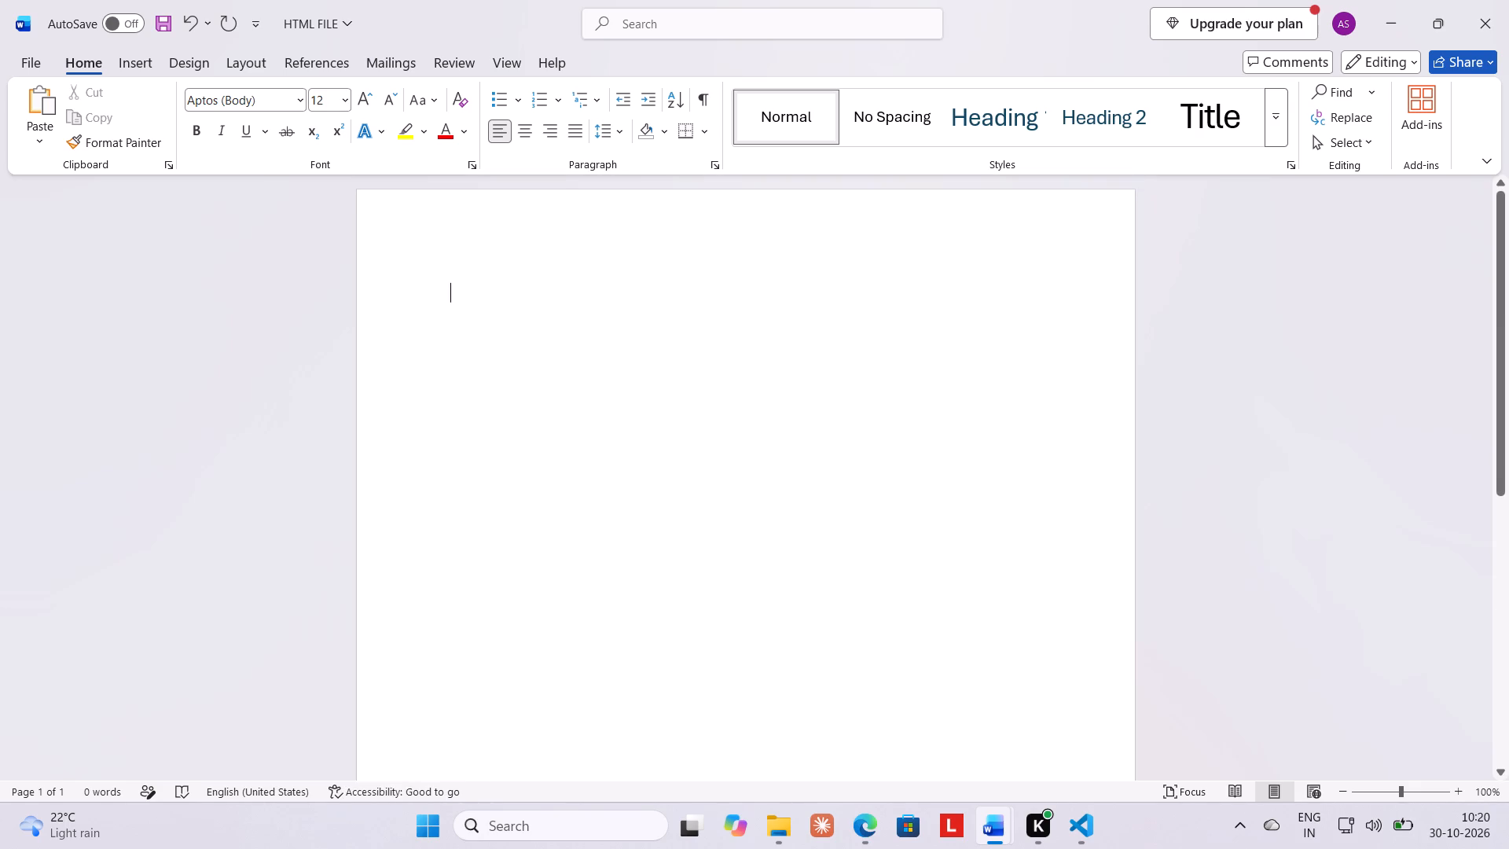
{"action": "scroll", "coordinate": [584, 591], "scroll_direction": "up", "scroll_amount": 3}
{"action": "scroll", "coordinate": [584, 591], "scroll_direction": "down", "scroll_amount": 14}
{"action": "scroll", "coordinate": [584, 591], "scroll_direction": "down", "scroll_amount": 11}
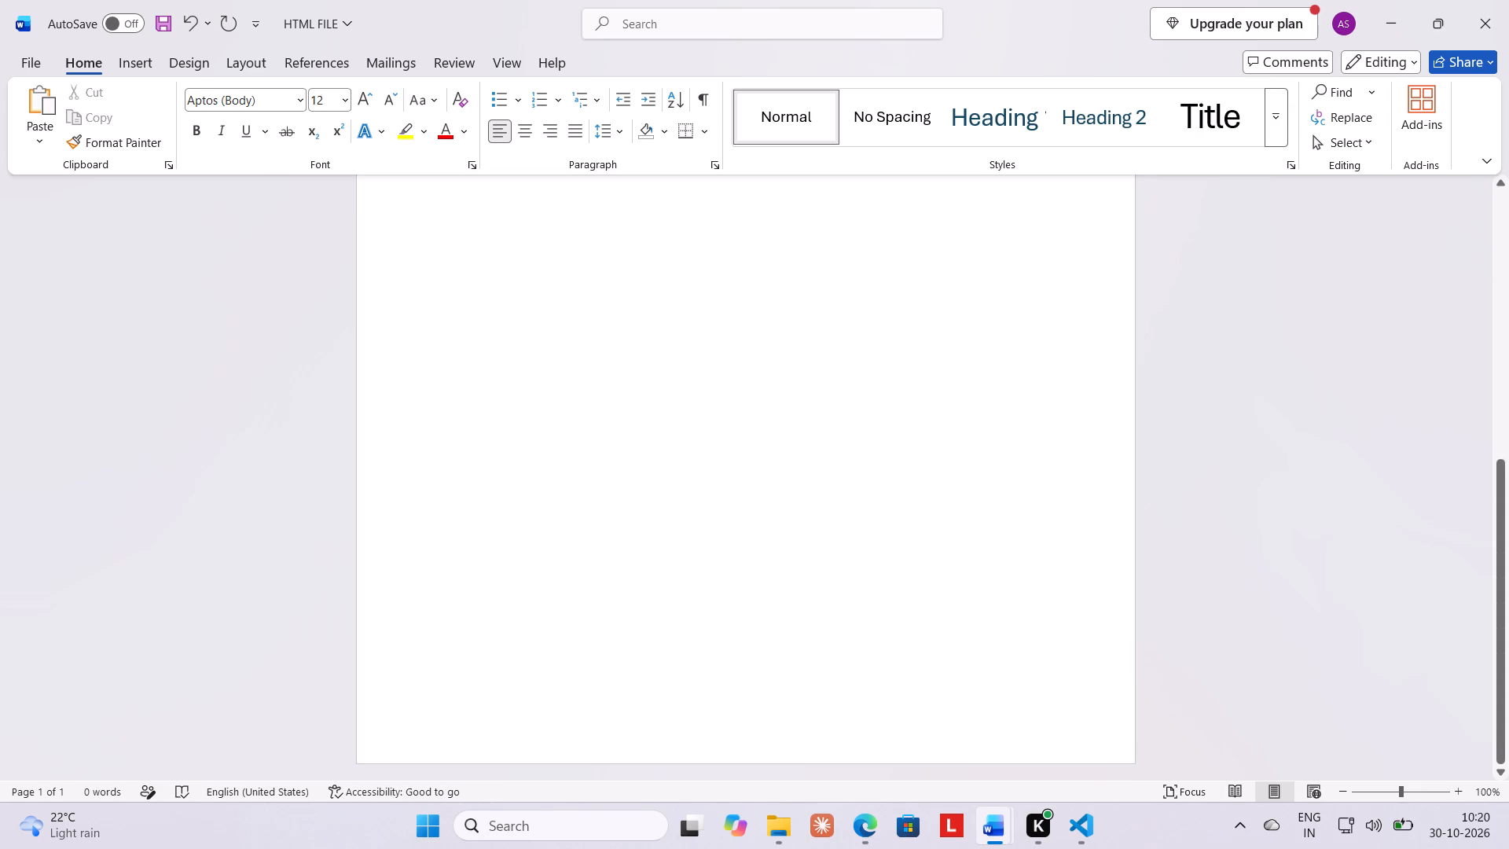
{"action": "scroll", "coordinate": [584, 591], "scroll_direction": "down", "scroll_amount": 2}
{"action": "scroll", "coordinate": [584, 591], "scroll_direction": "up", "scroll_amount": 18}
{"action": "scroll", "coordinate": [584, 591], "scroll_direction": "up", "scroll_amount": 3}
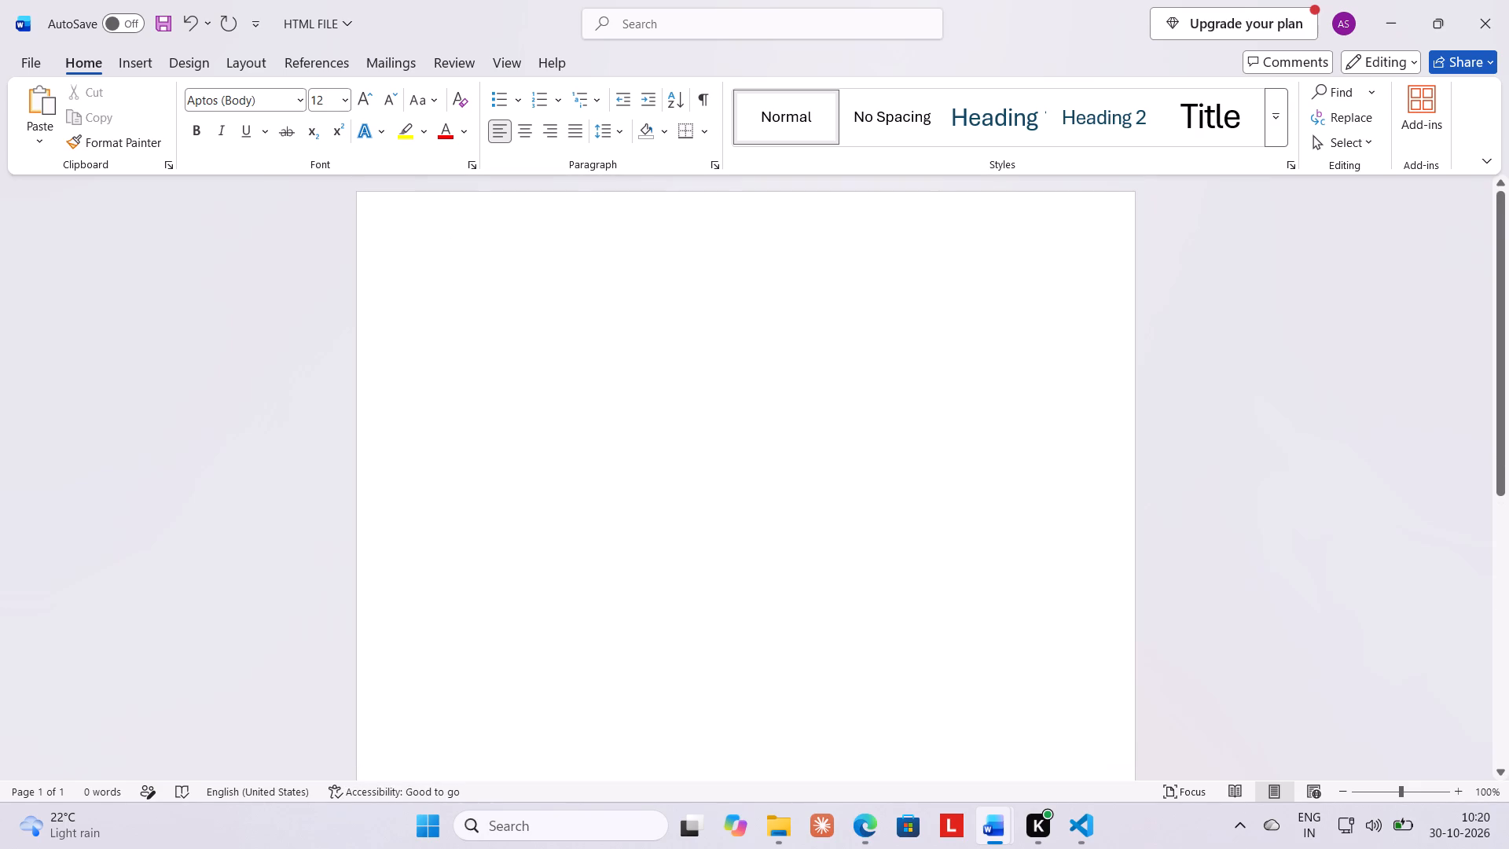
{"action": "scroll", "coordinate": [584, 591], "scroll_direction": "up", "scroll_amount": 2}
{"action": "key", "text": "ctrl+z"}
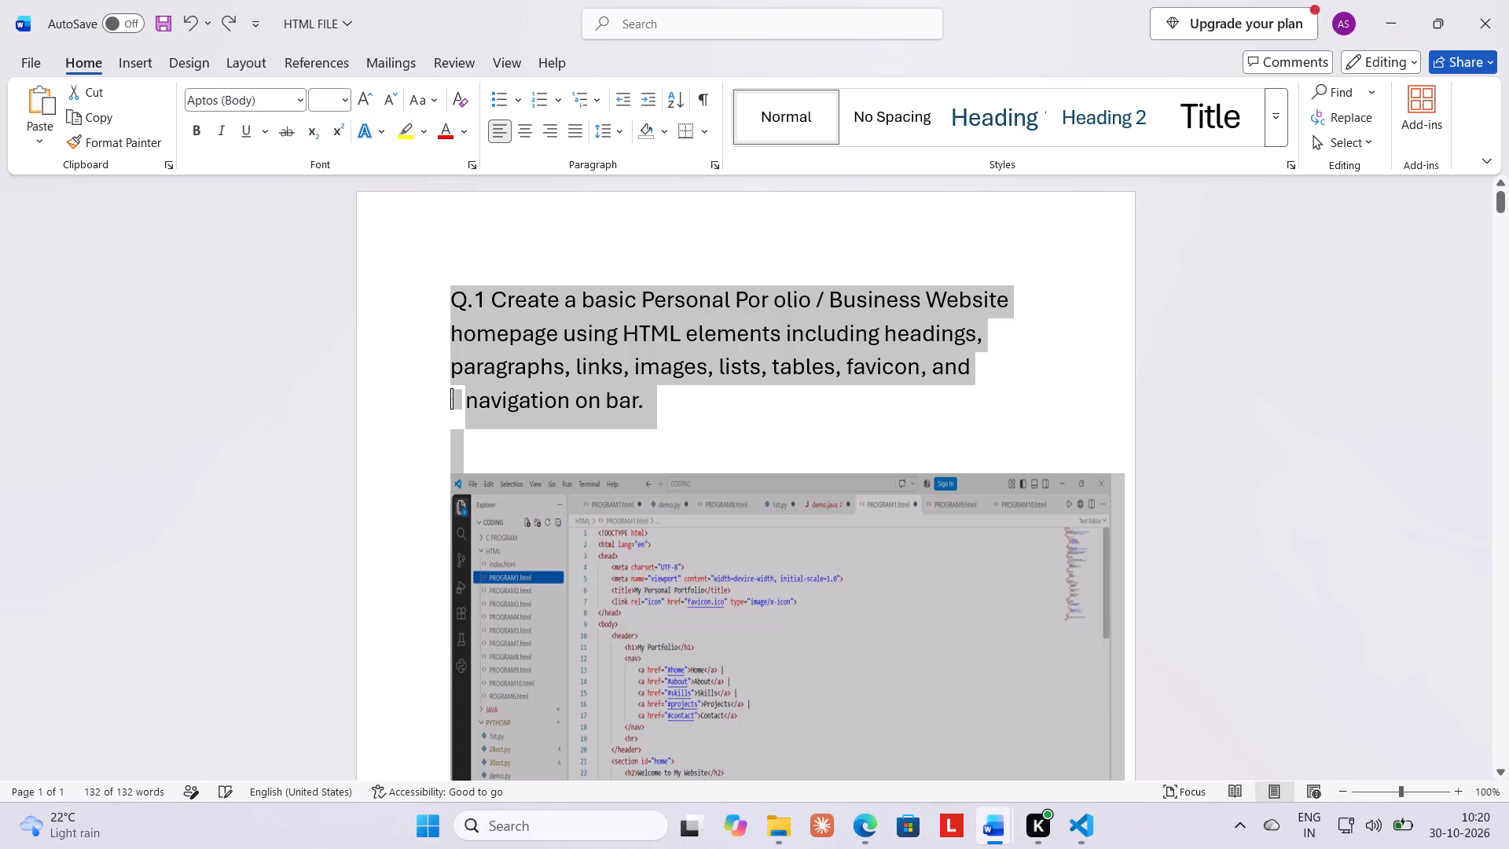
Look through the document from Q1 down to the pasted Q5 question to check its contents.
{"action": "left_click", "coordinate": [802, 409]}
{"action": "scroll", "coordinate": [1409, 466], "scroll_direction": "down", "scroll_amount": 11}
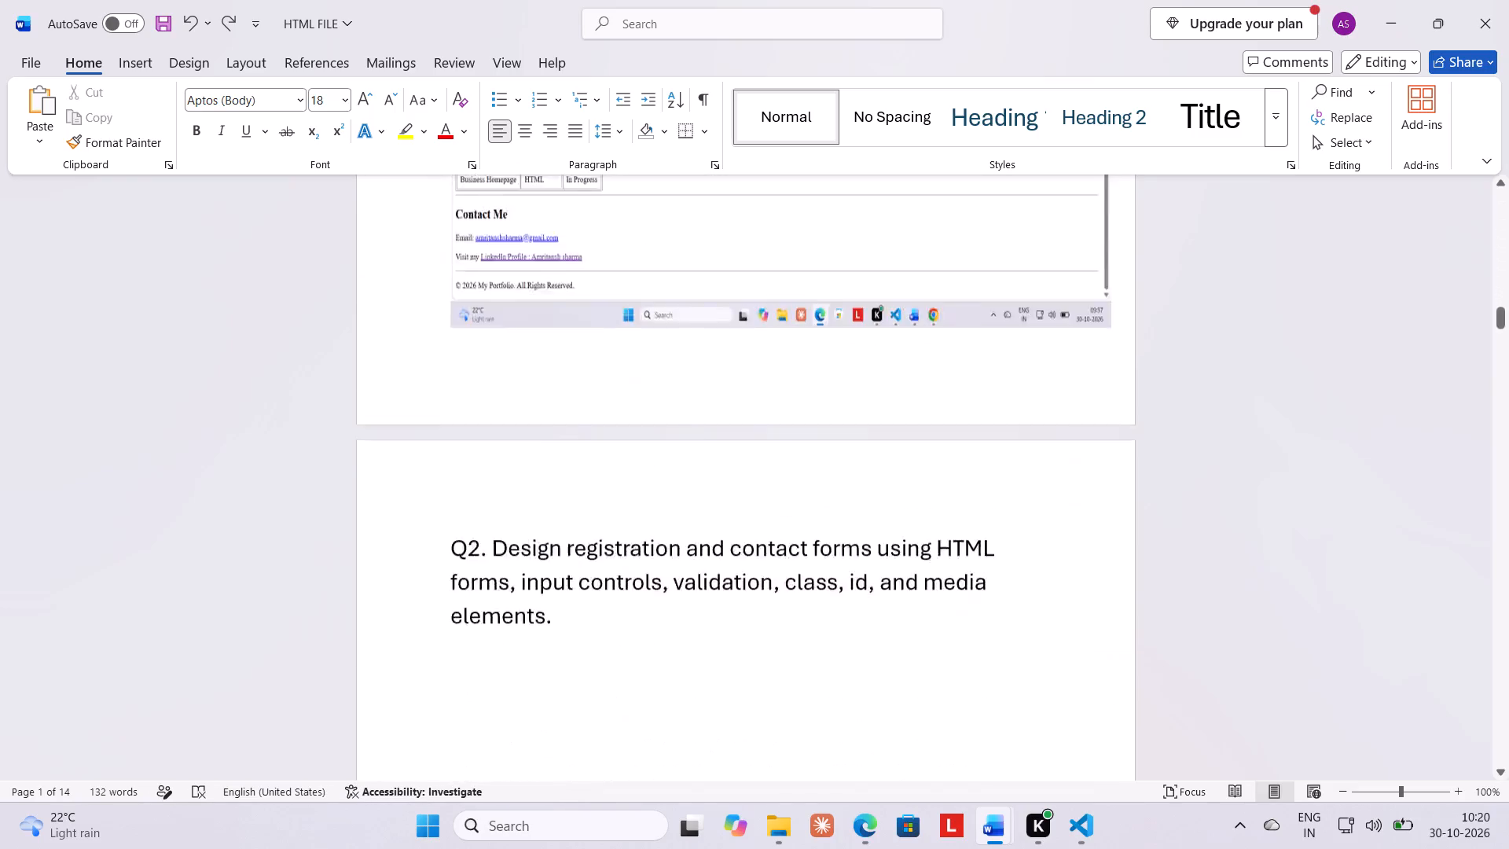
{"action": "scroll", "coordinate": [823, 594], "scroll_direction": "down", "scroll_amount": 8}
{"action": "scroll", "coordinate": [823, 594], "scroll_direction": "down", "scroll_amount": 13}
{"action": "scroll", "coordinate": [823, 594], "scroll_direction": "up", "scroll_amount": 12}
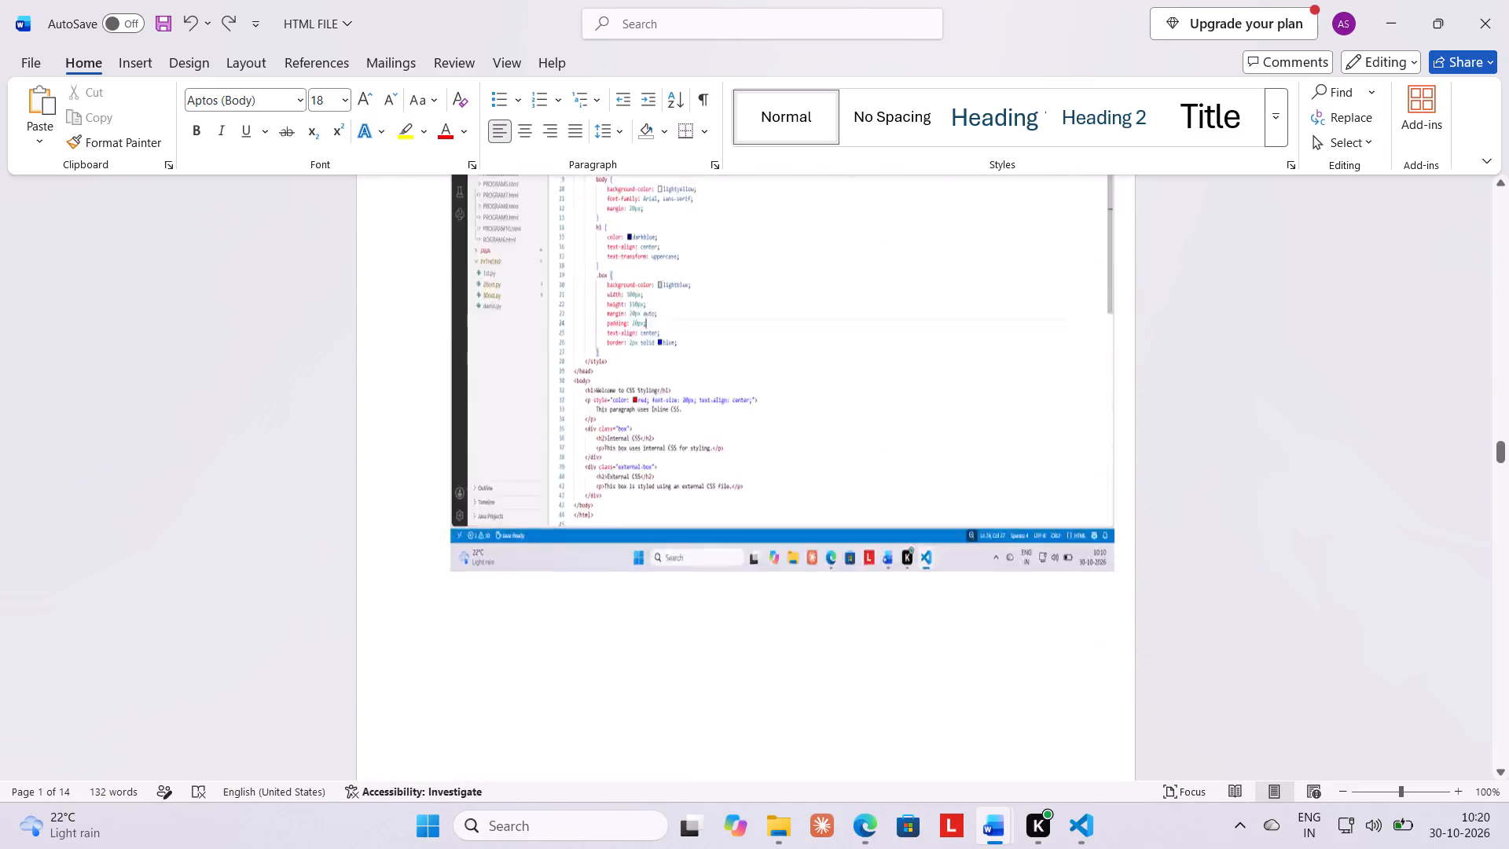
{"action": "scroll", "coordinate": [823, 594], "scroll_direction": "down", "scroll_amount": 3}
{"action": "scroll", "coordinate": [823, 594], "scroll_direction": "up", "scroll_amount": 1}
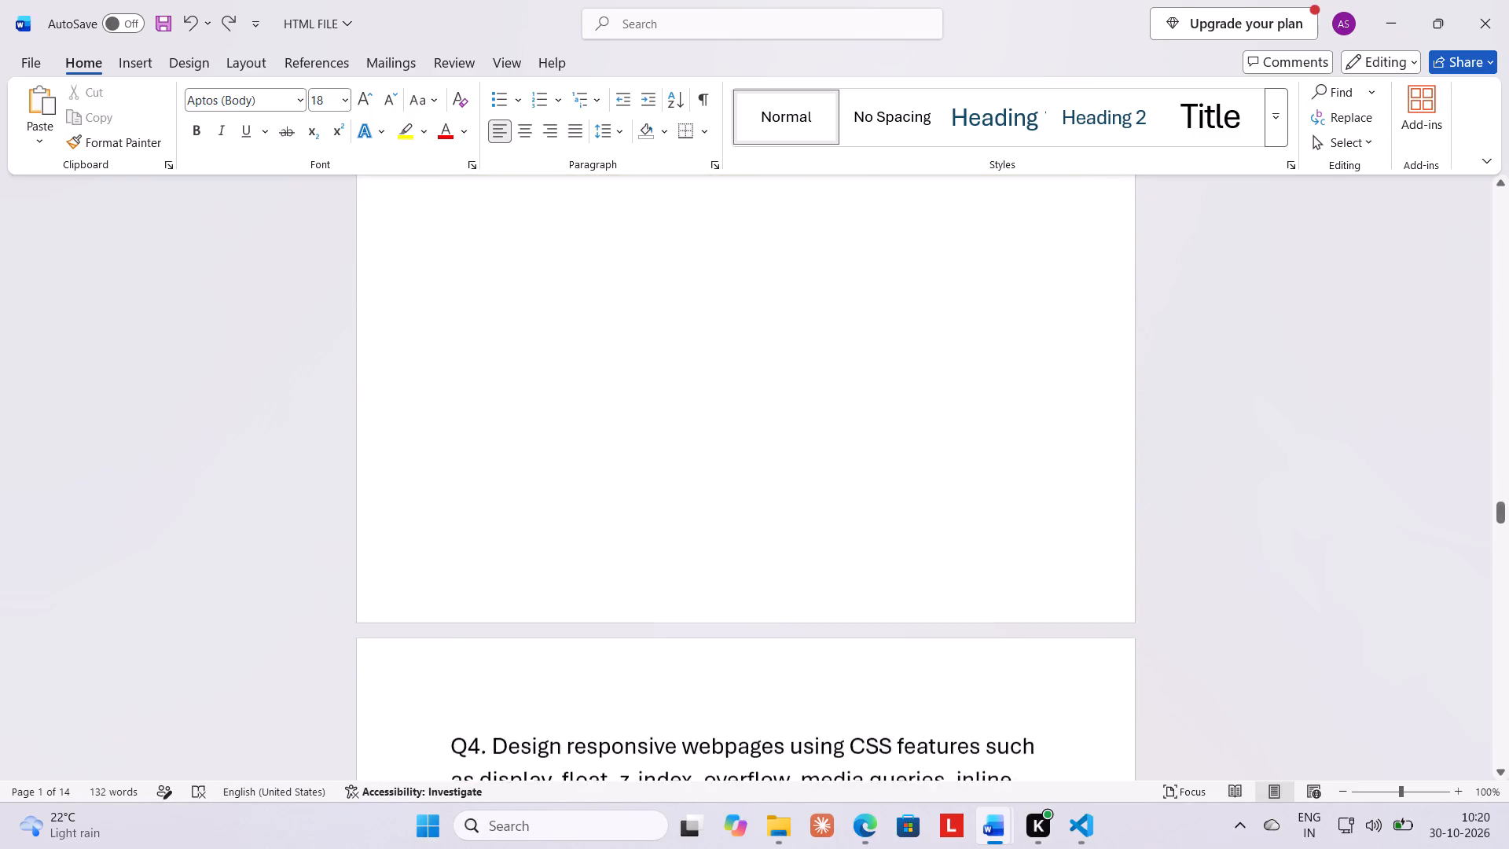
{"action": "scroll", "coordinate": [823, 594], "scroll_direction": "down", "scroll_amount": 9}
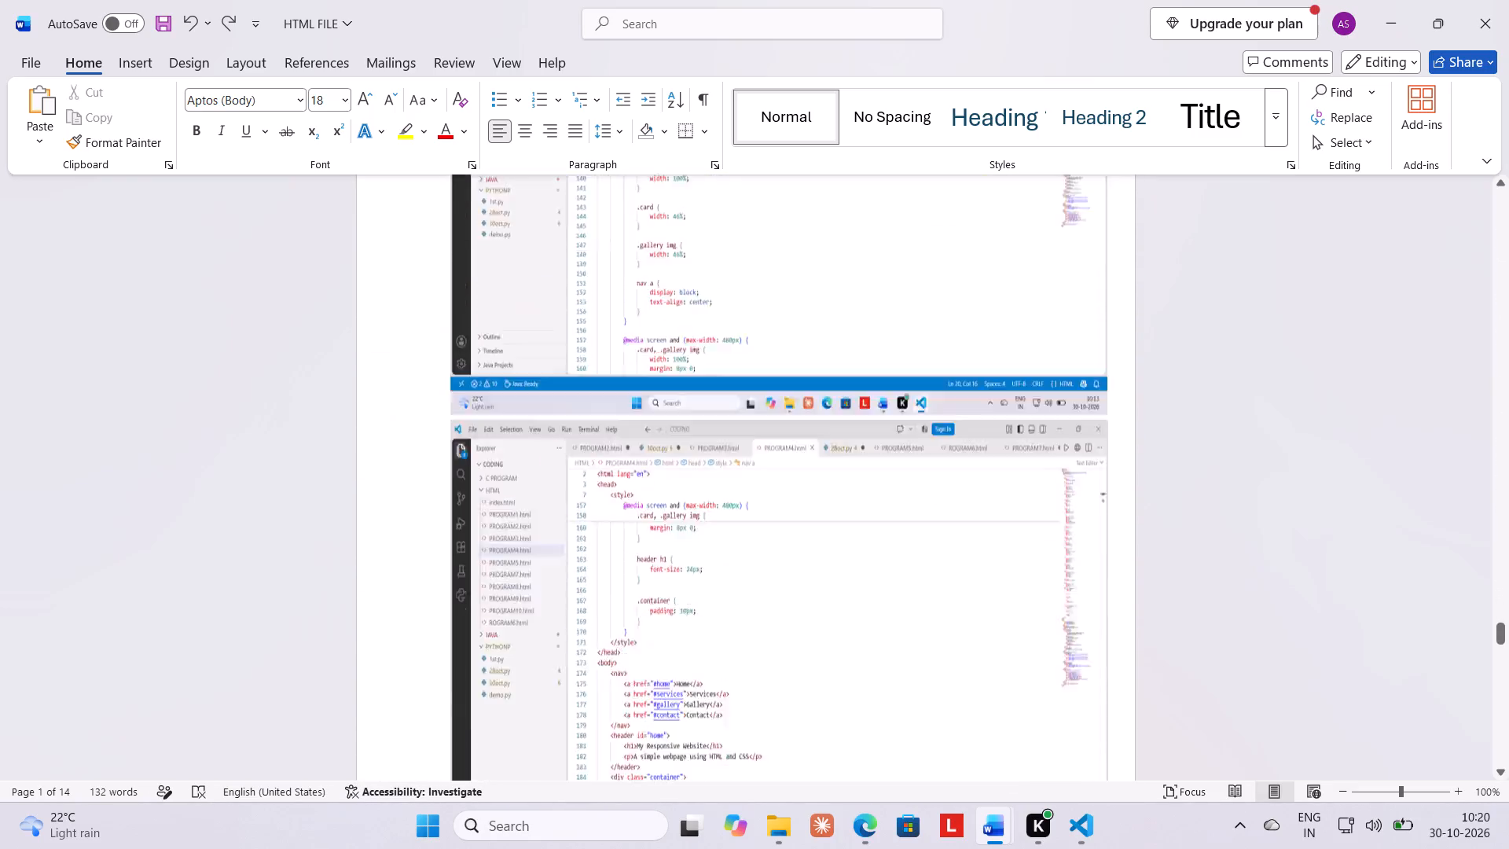
{"action": "scroll", "coordinate": [823, 594], "scroll_direction": "down", "scroll_amount": 6}
{"action": "scroll", "coordinate": [823, 594], "scroll_direction": "up", "scroll_amount": 1}
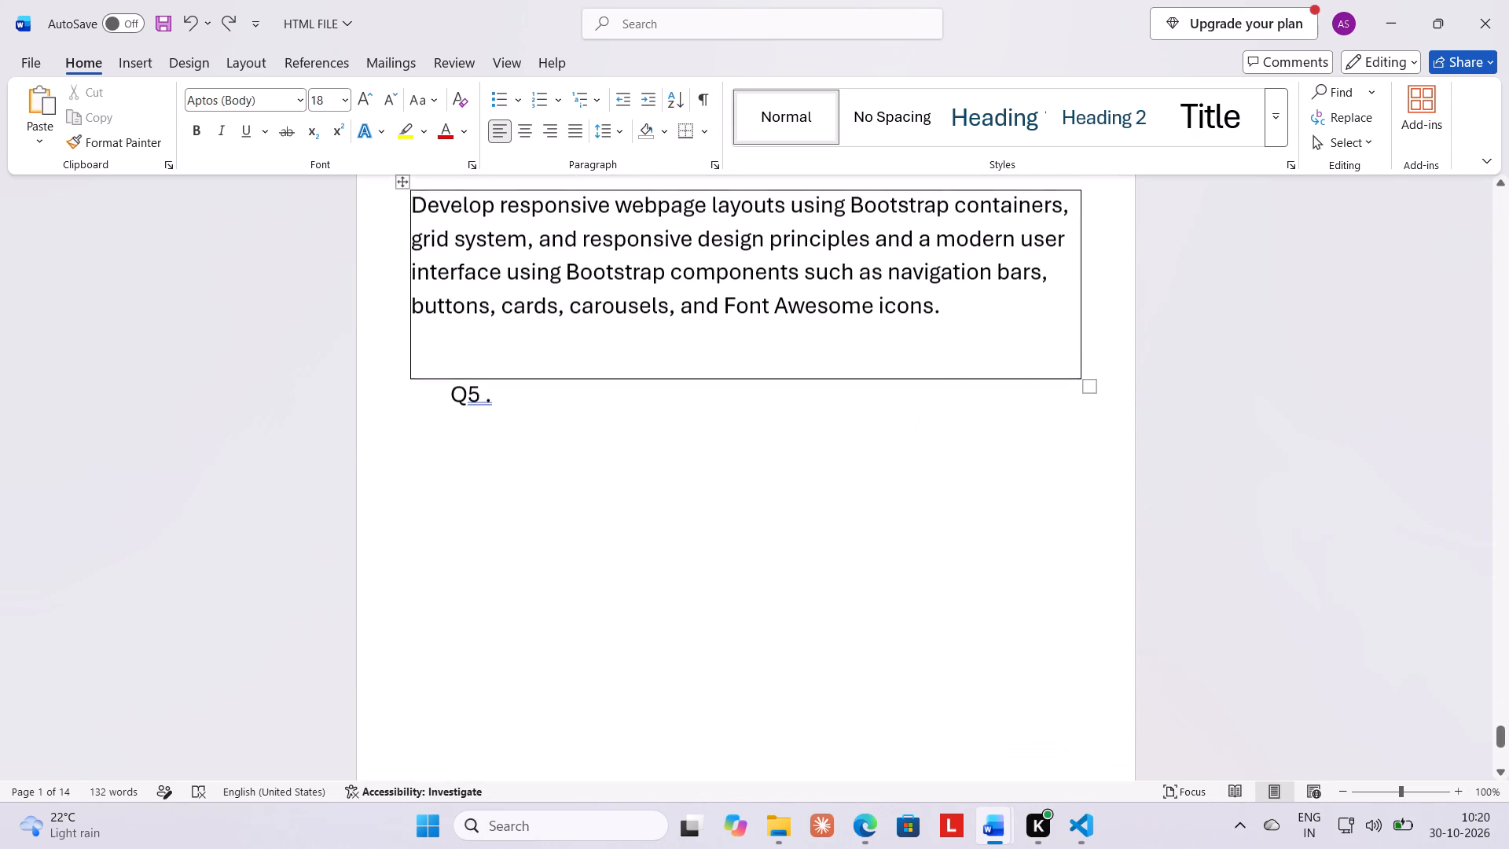
{"action": "scroll", "coordinate": [823, 594], "scroll_direction": "up", "scroll_amount": 1}
Delete the Bootstrap question text from inside the table above the Q5 label.
{"action": "left_click", "coordinate": [648, 310]}
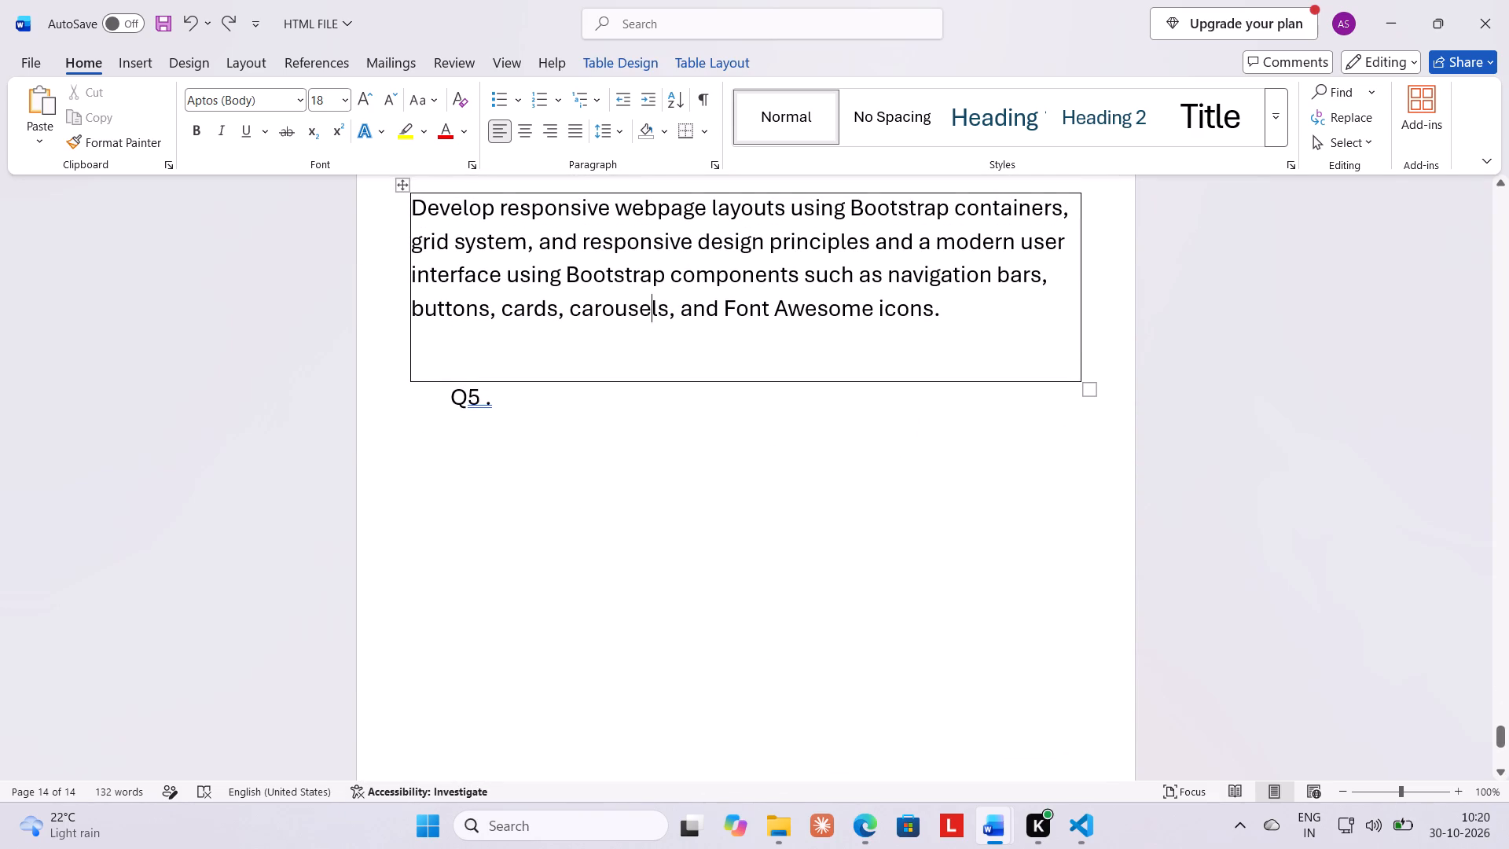
{"action": "key", "text": "ctrl+a"}
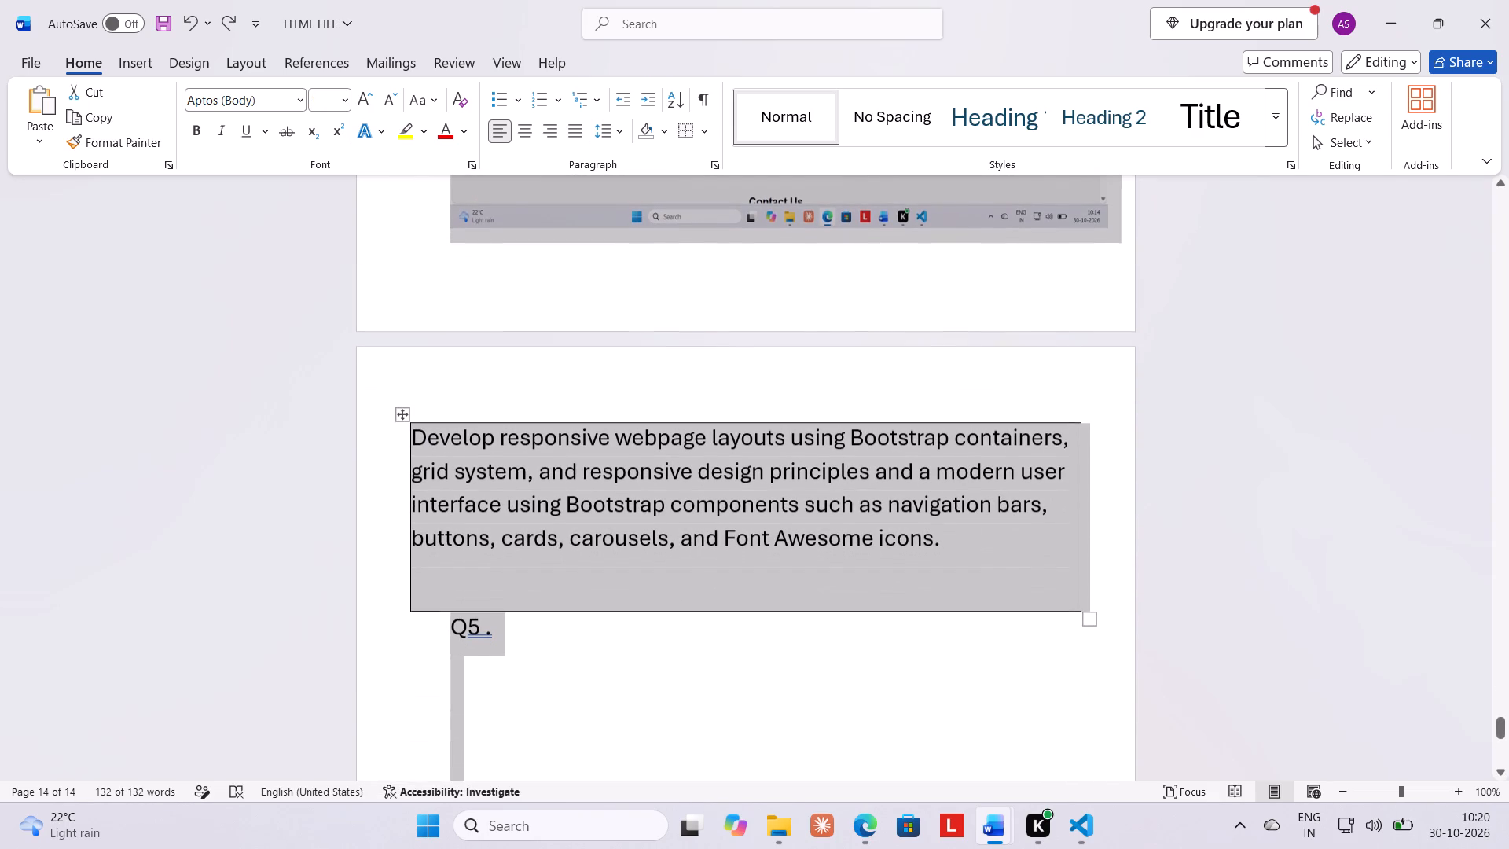
{"action": "left_click_drag", "start_coordinate": [693, 579], "coordinate": [467, 448]}
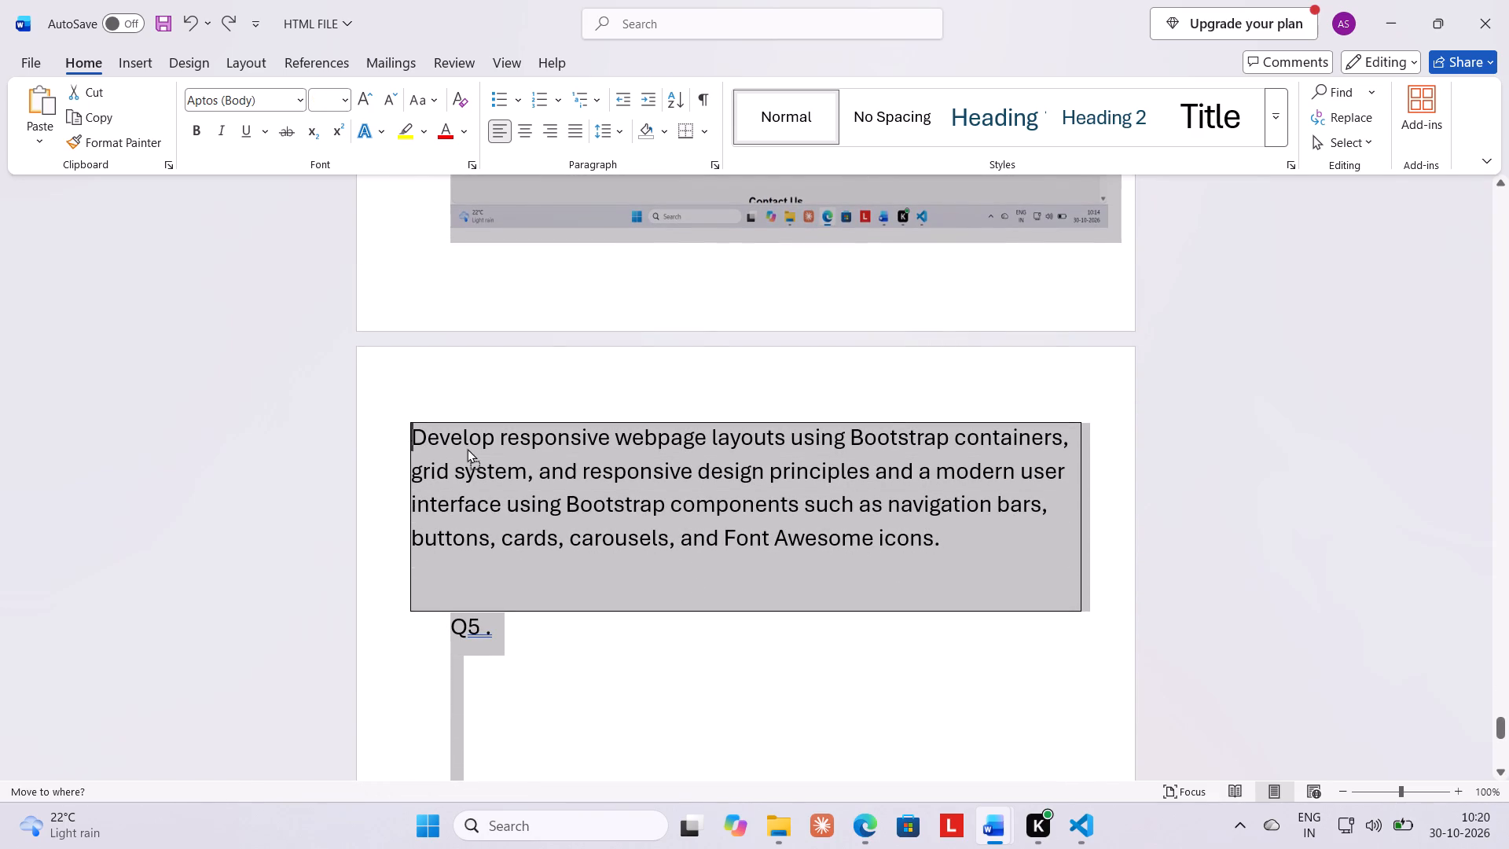
{"action": "left_click_drag", "start_coordinate": [467, 448], "coordinate": [426, 452]}
{"action": "left_click_drag", "start_coordinate": [426, 452], "coordinate": [417, 408]}
{"action": "left_click", "coordinate": [417, 408]}
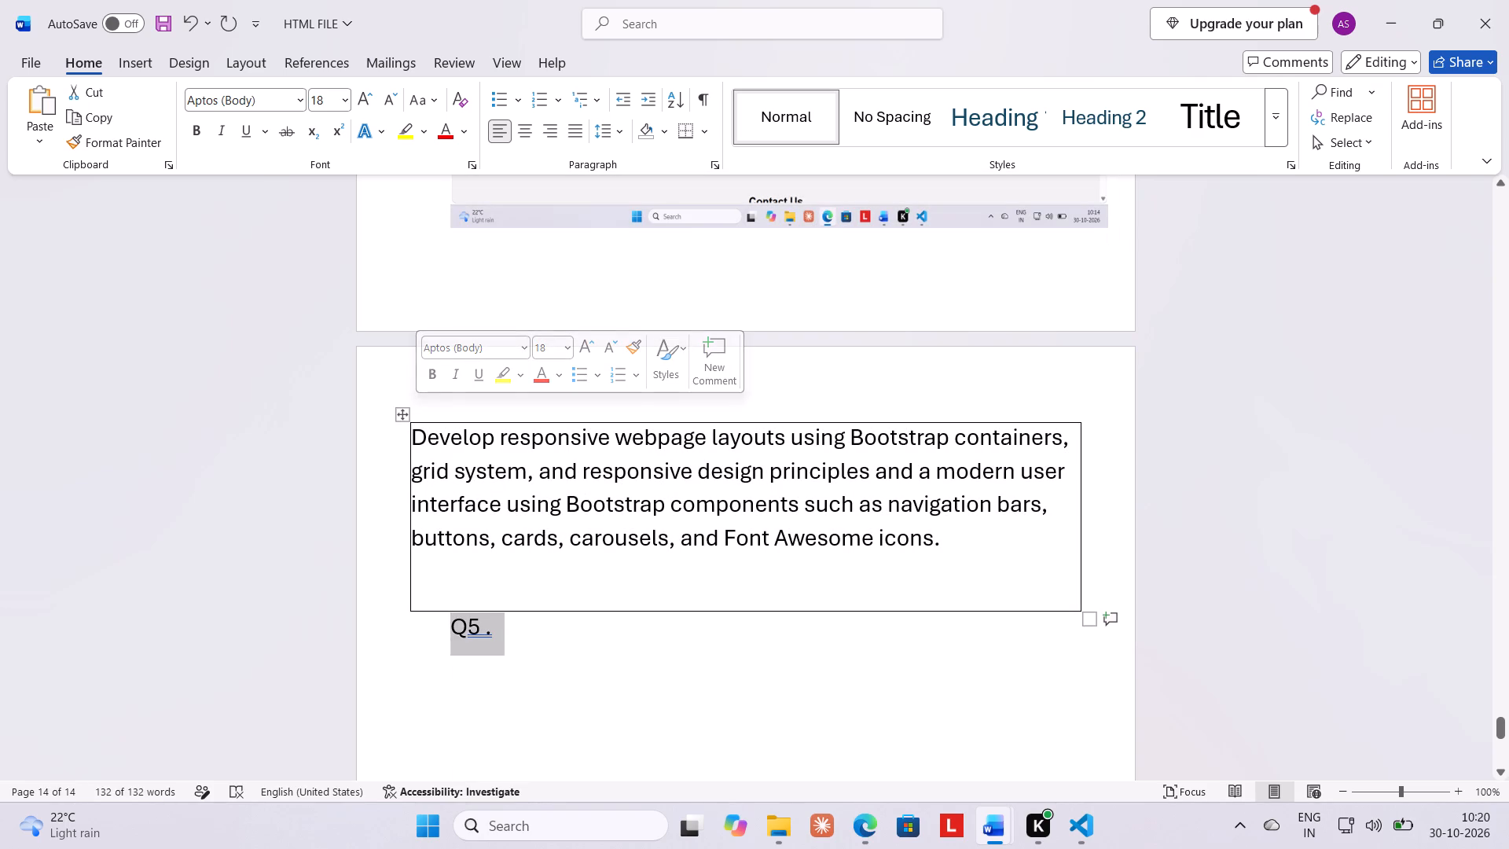
{"action": "left_click_drag", "start_coordinate": [417, 434], "coordinate": [959, 546]}
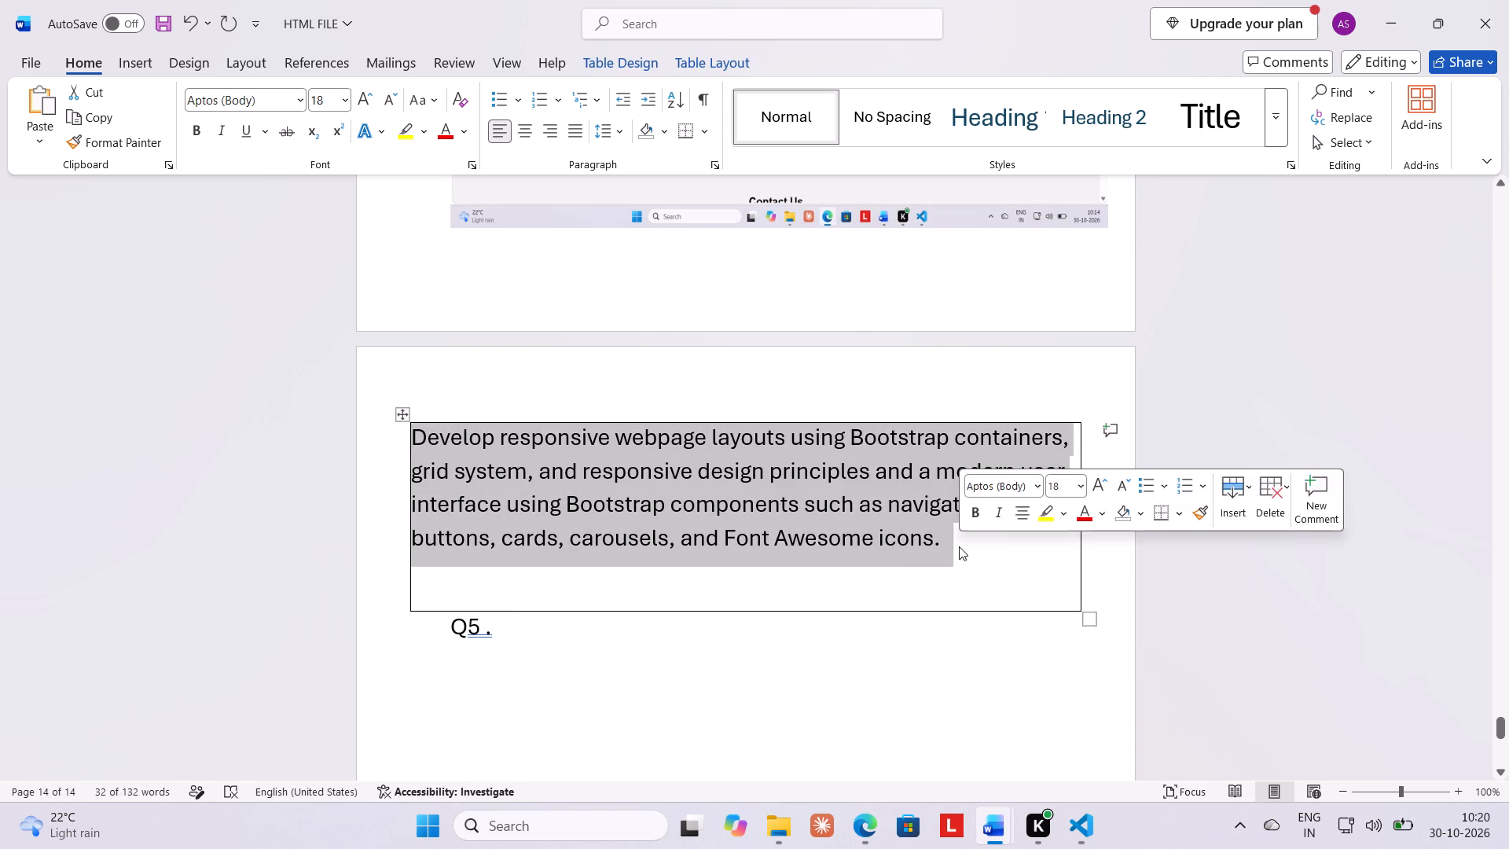
{"action": "key", "text": "BackSpace"}
{"action": "key", "text": "BackSpace"}
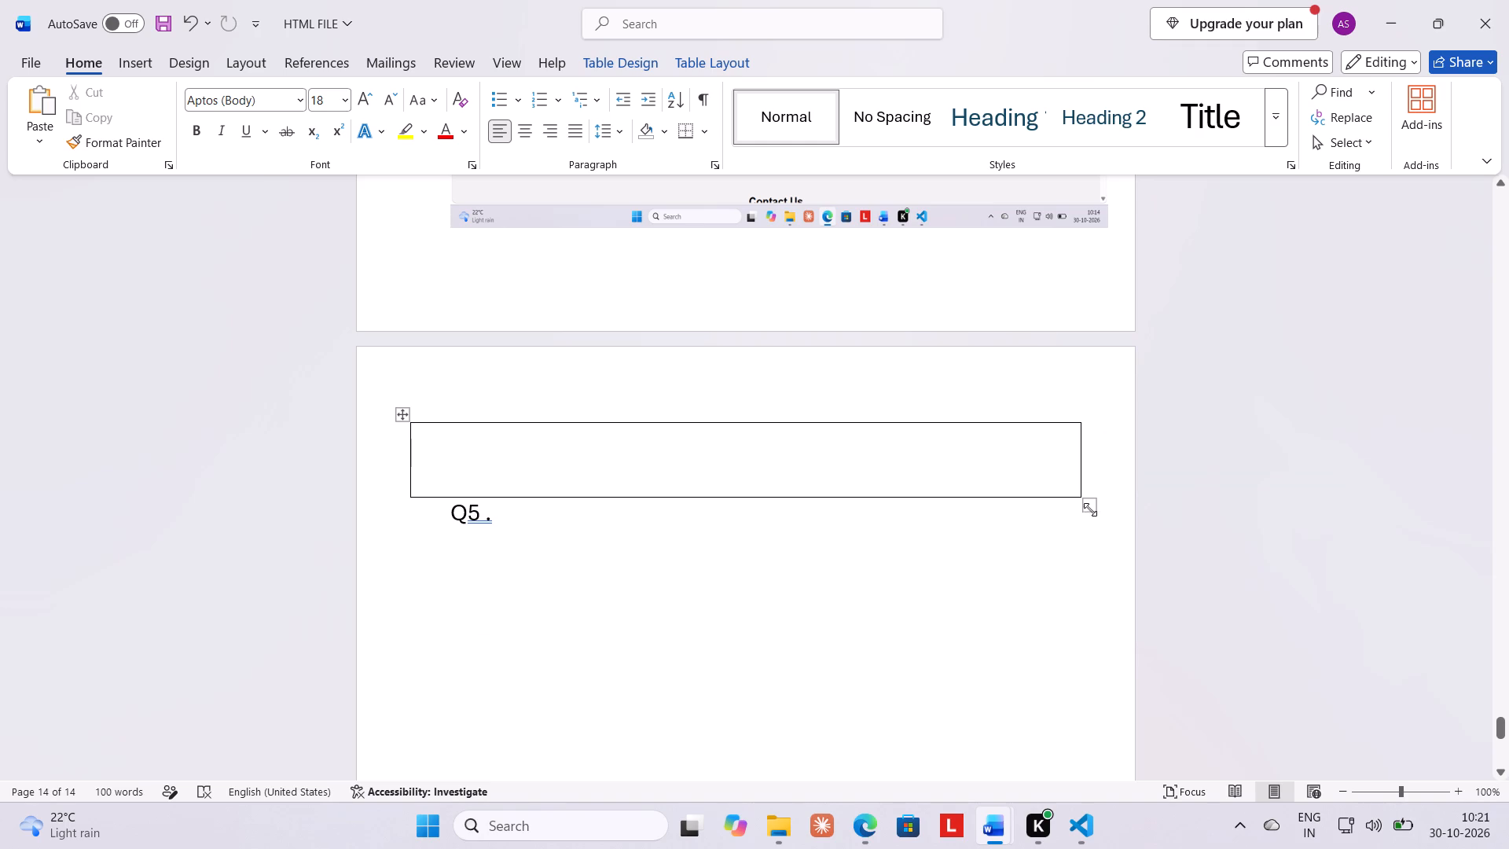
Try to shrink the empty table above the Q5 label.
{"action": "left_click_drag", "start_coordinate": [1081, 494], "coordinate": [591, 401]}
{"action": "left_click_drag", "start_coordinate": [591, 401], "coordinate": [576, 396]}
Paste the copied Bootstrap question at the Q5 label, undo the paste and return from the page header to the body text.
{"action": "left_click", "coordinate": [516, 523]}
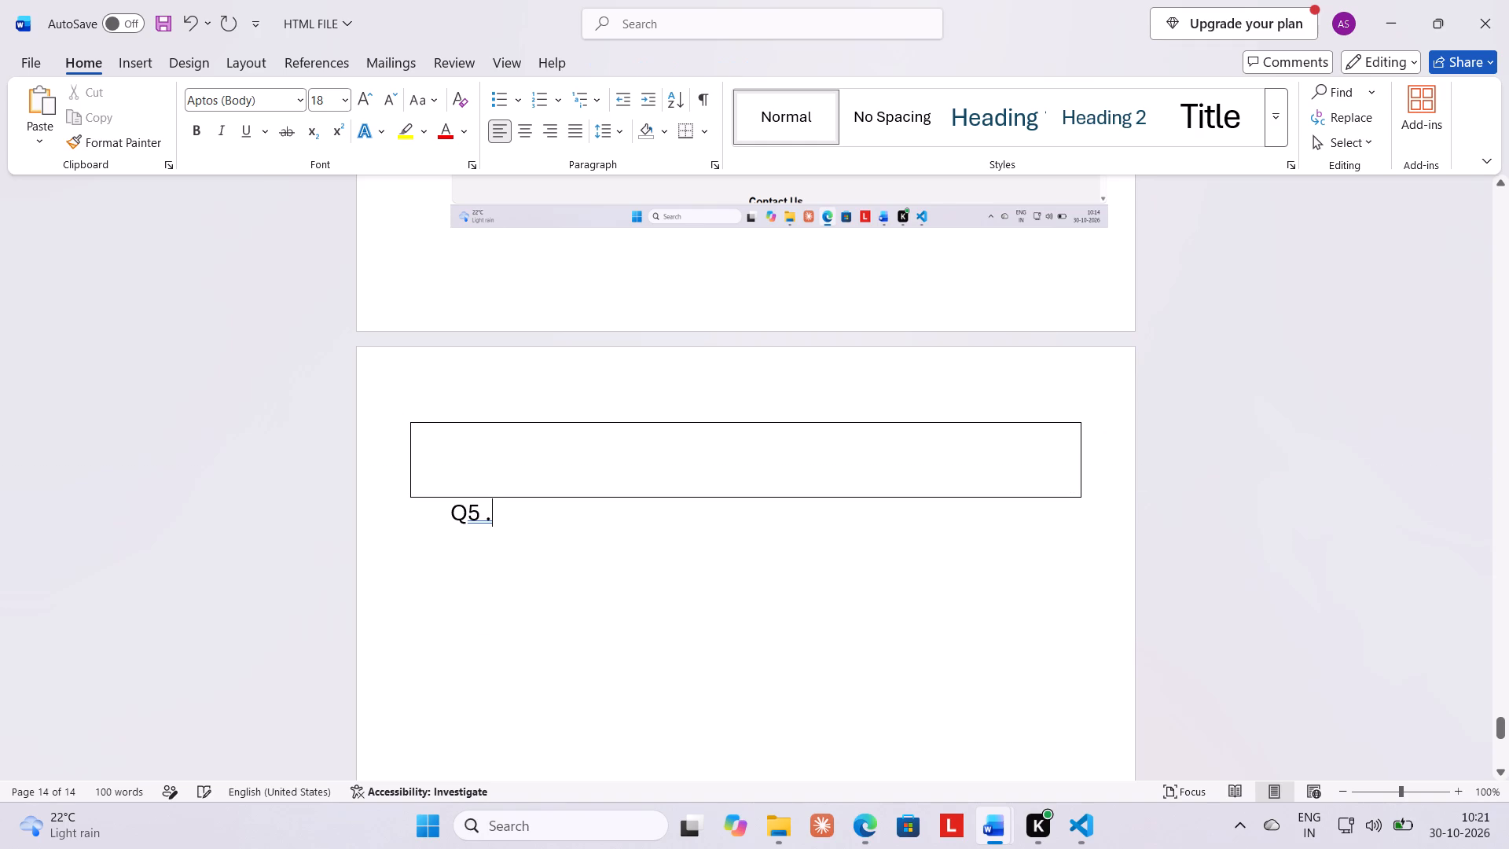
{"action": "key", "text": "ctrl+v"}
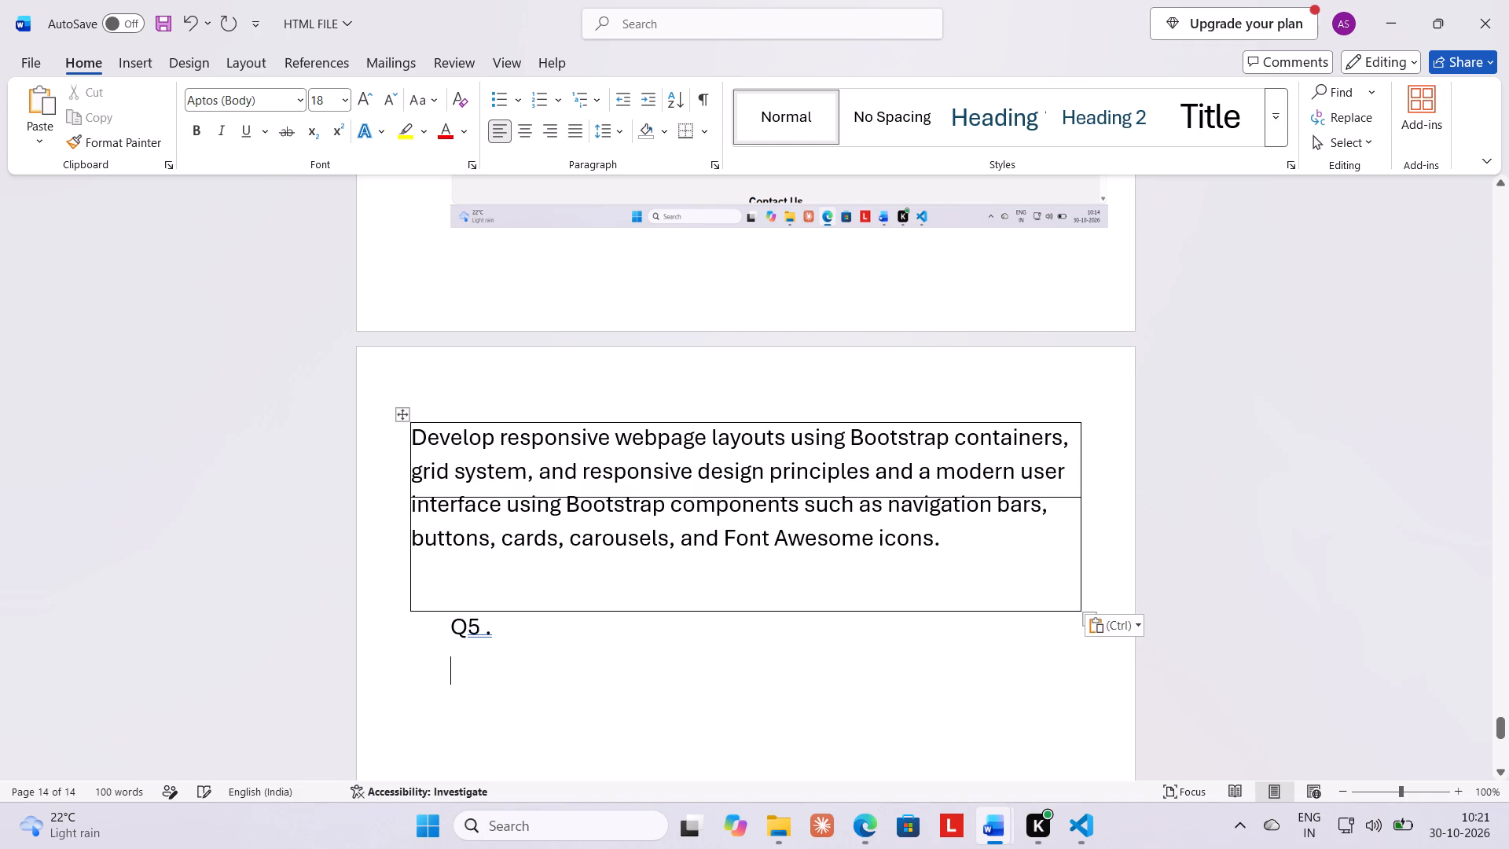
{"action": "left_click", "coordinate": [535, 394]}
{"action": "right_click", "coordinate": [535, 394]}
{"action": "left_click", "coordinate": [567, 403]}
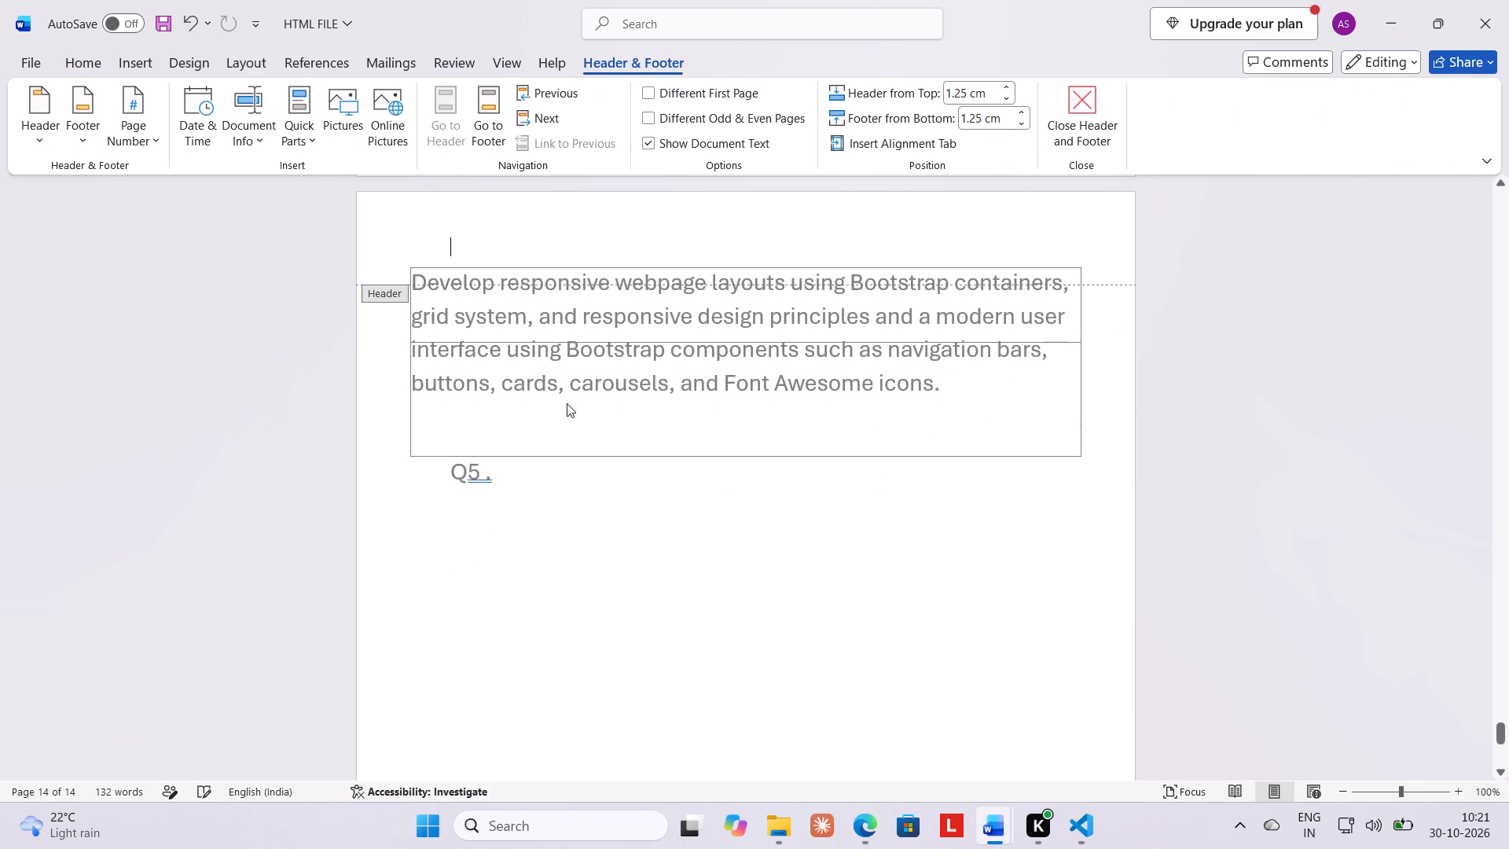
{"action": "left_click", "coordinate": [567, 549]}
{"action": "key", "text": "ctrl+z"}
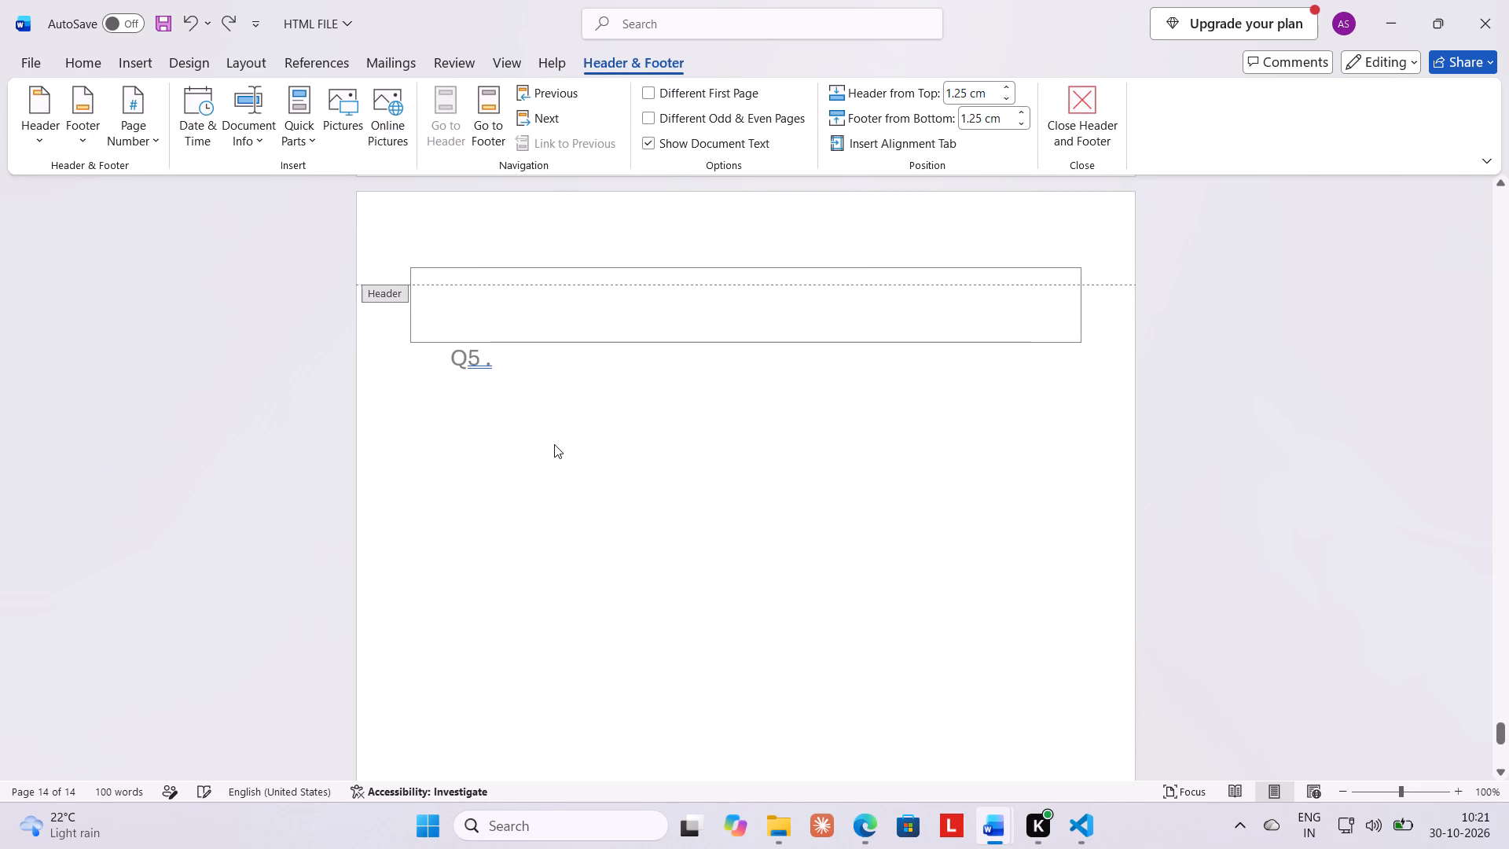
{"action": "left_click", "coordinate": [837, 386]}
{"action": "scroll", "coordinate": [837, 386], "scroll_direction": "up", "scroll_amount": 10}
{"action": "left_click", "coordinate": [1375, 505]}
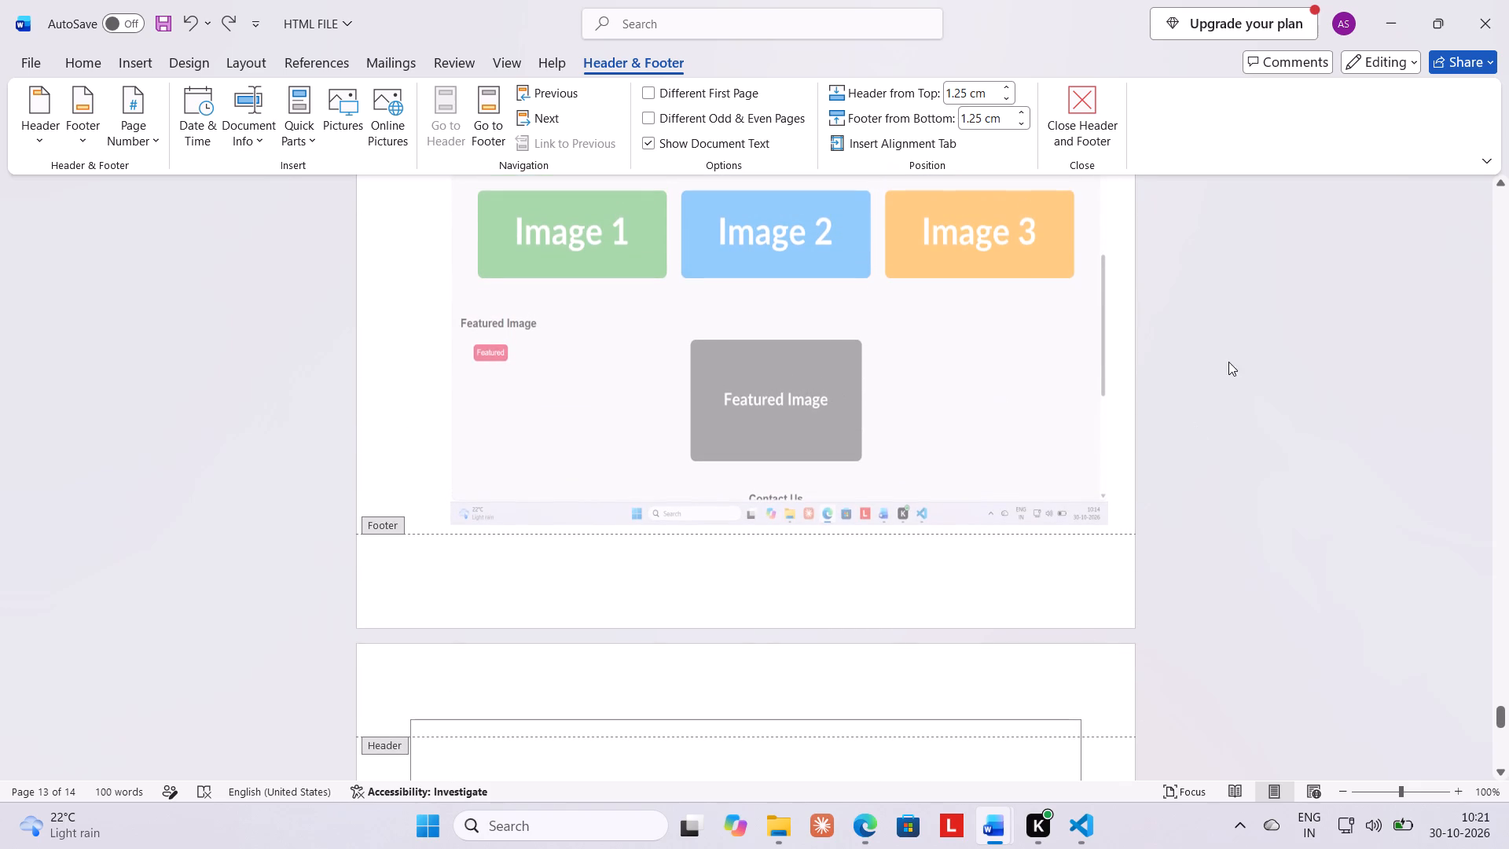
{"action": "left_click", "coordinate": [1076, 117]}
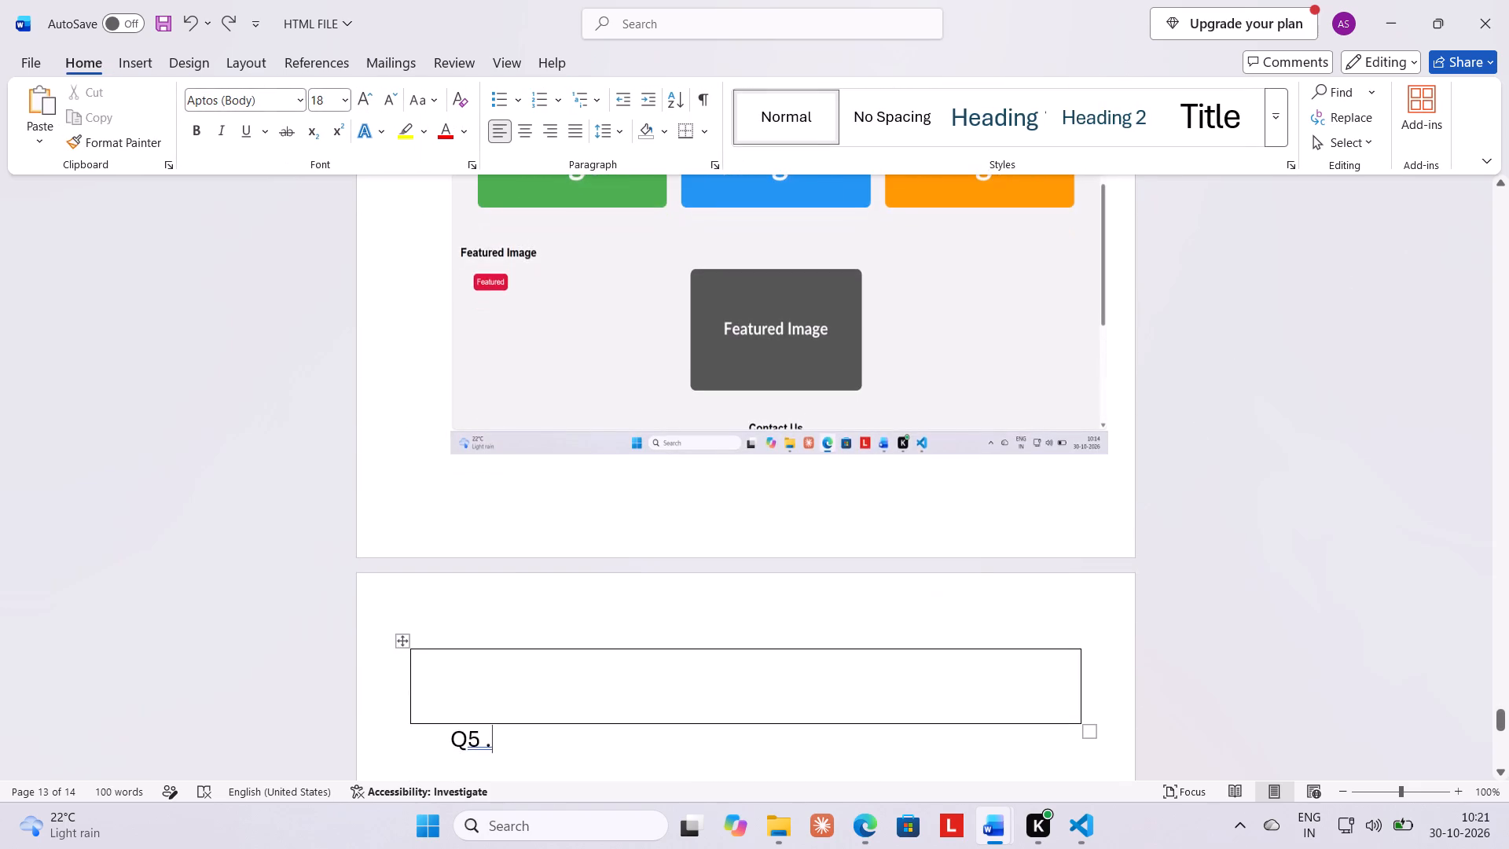
Move the empty table below the Q5 label and delete its cell with the Shift cells left option.
{"action": "scroll", "coordinate": [813, 659], "scroll_direction": "down", "scroll_amount": 1}
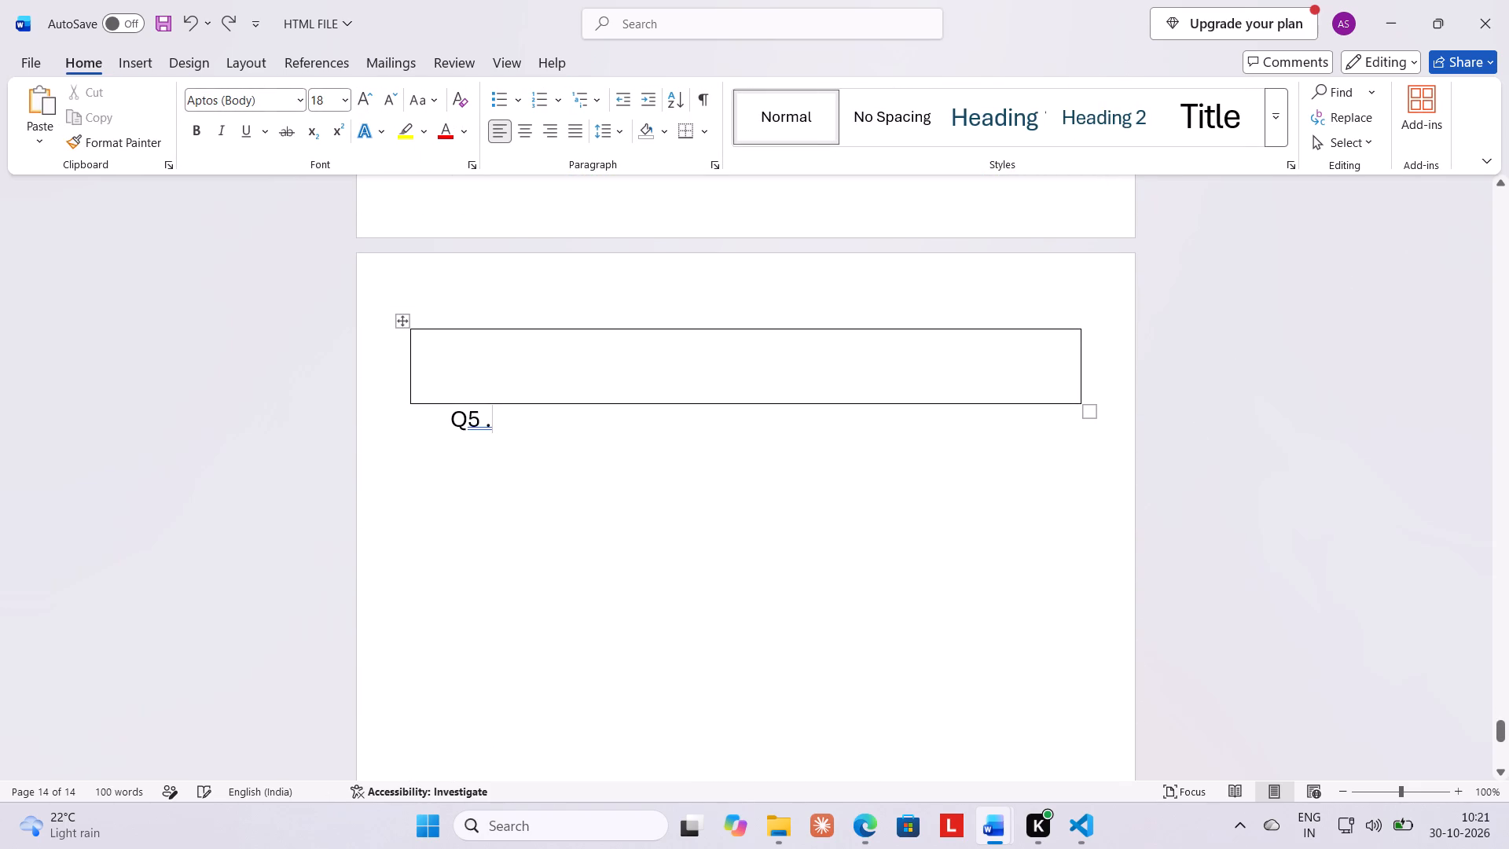
{"action": "left_click_drag", "start_coordinate": [406, 318], "coordinate": [307, 465]}
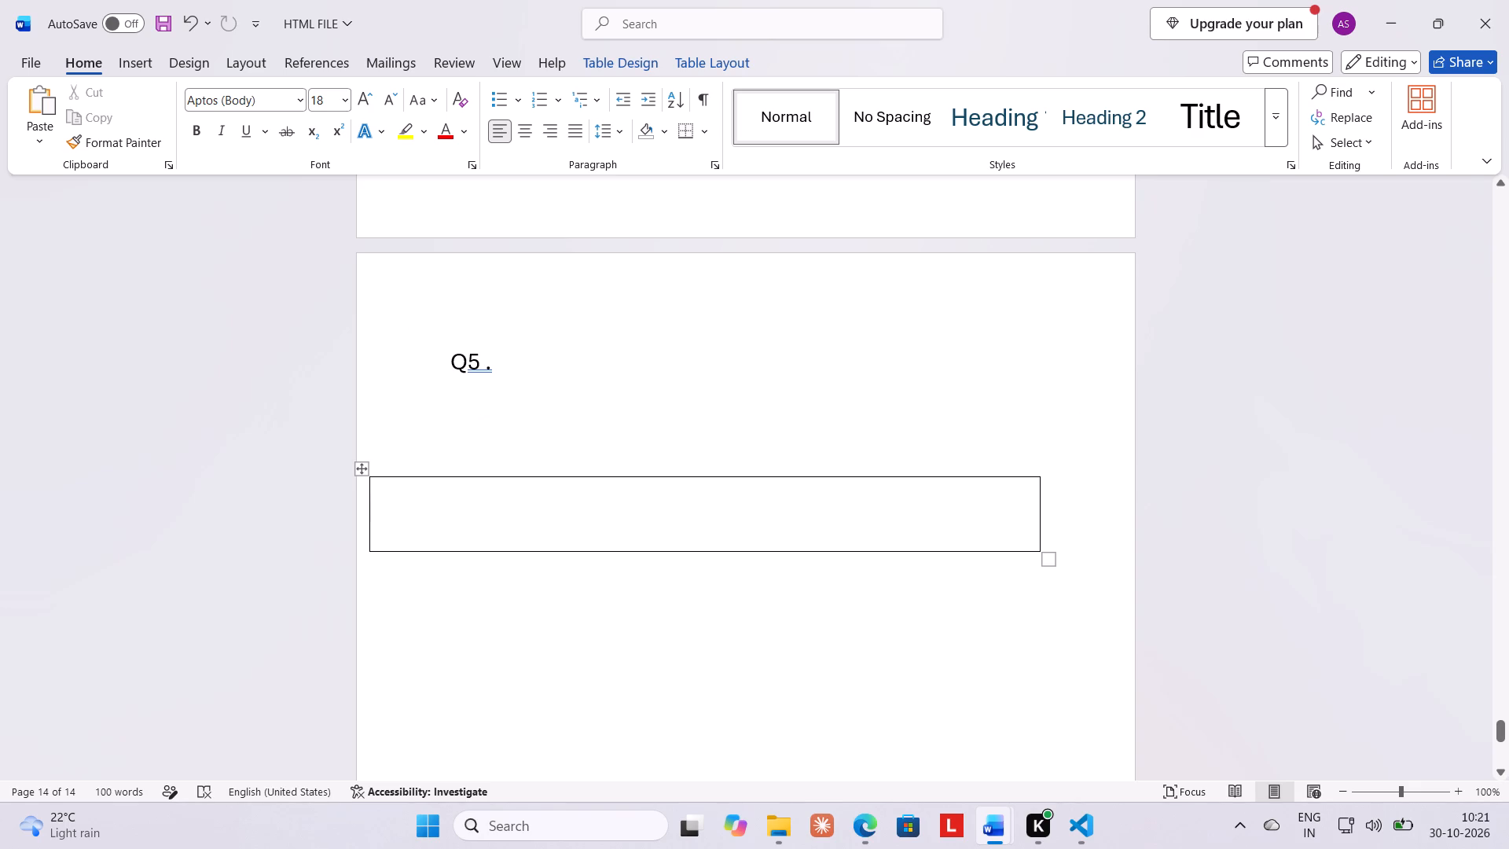
{"action": "left_click_drag", "start_coordinate": [368, 491], "coordinate": [729, 476]}
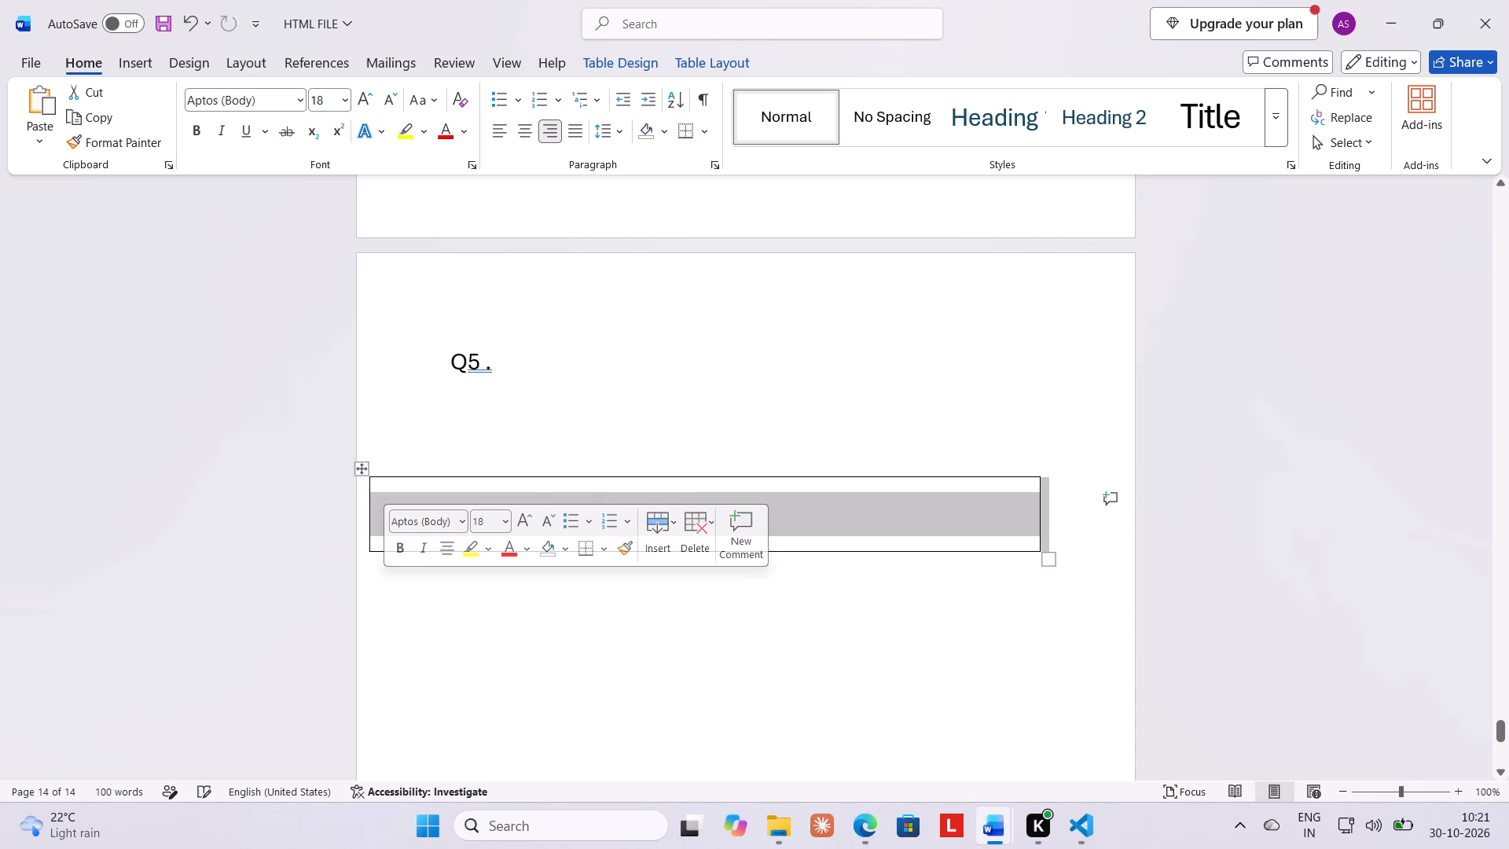
{"action": "left_click", "coordinate": [696, 524]}
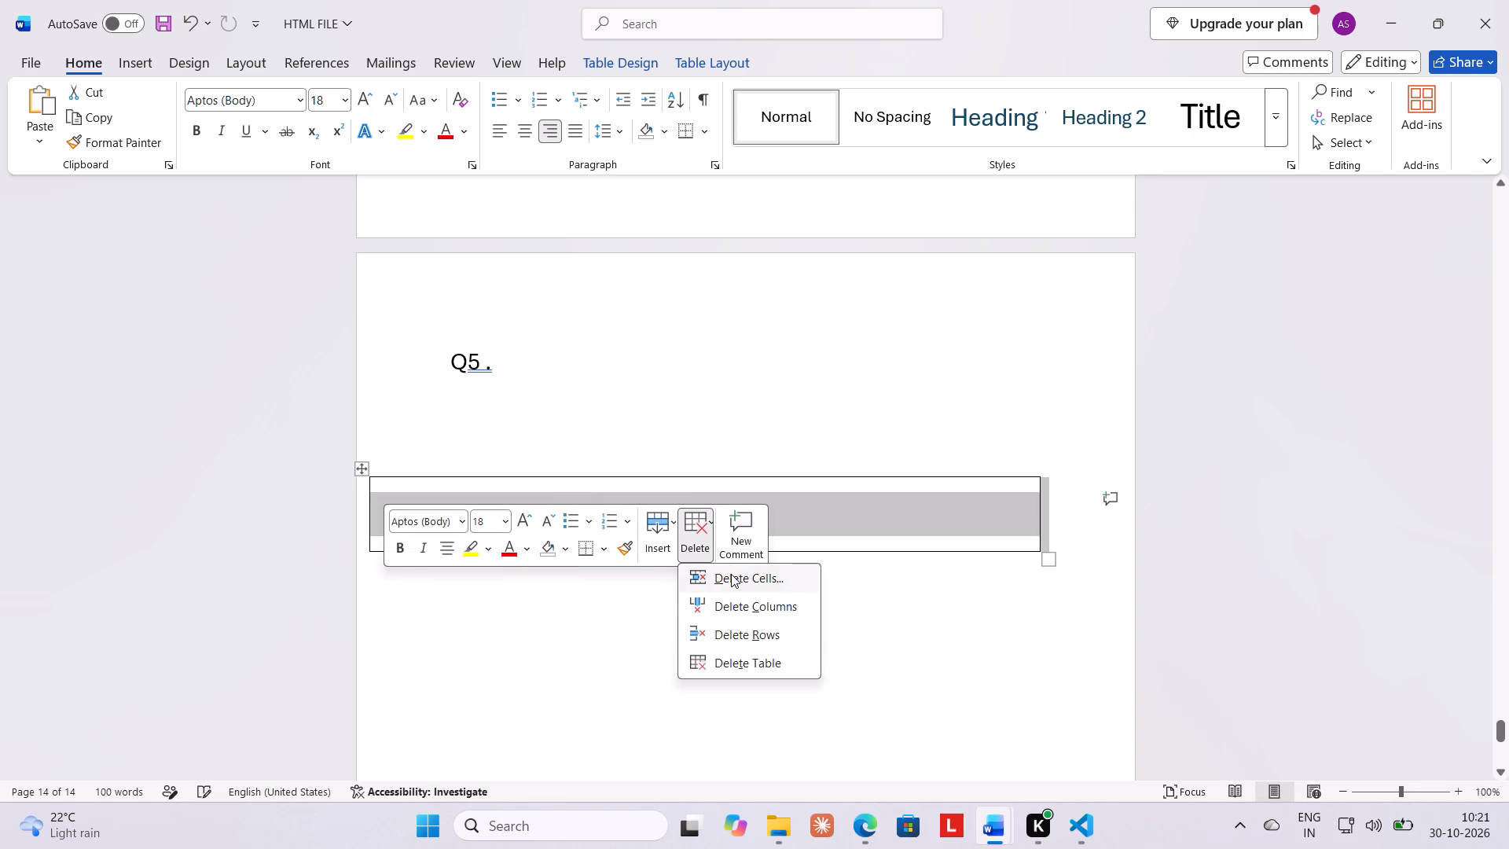
{"action": "left_click", "coordinate": [731, 574]}
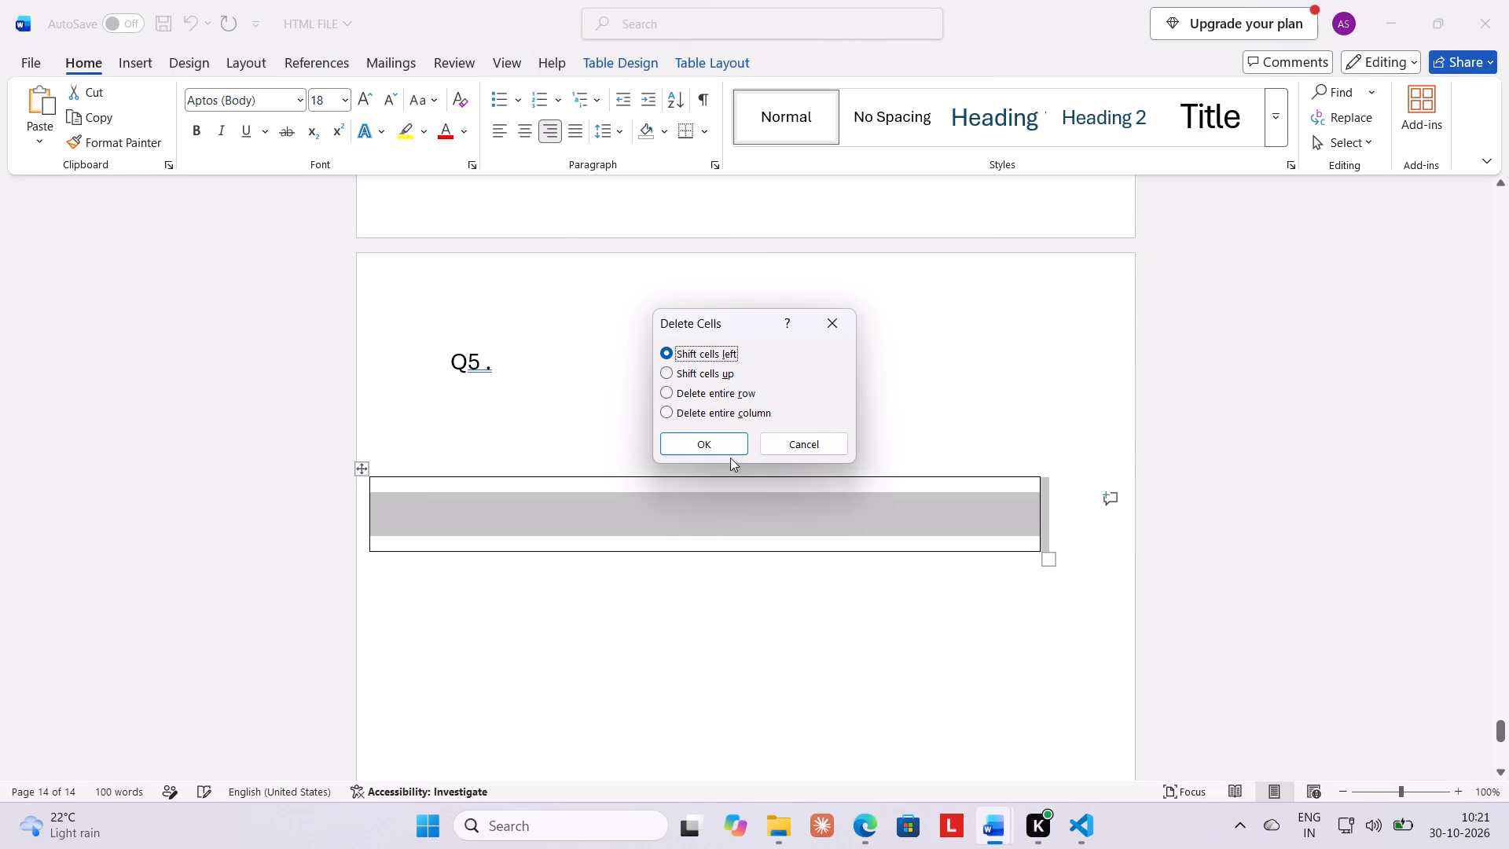
{"action": "left_click", "coordinate": [727, 444]}
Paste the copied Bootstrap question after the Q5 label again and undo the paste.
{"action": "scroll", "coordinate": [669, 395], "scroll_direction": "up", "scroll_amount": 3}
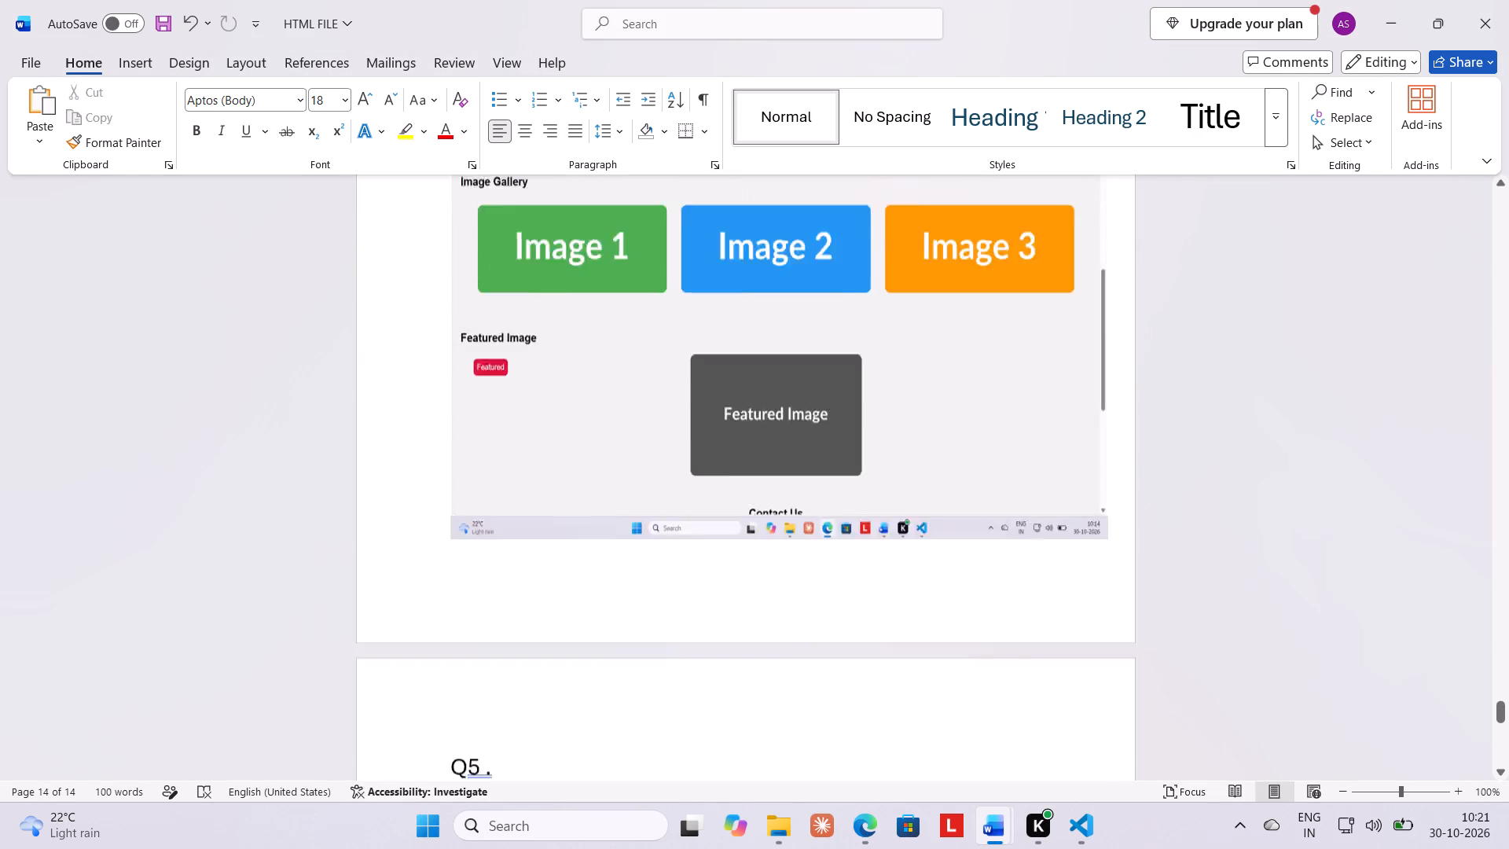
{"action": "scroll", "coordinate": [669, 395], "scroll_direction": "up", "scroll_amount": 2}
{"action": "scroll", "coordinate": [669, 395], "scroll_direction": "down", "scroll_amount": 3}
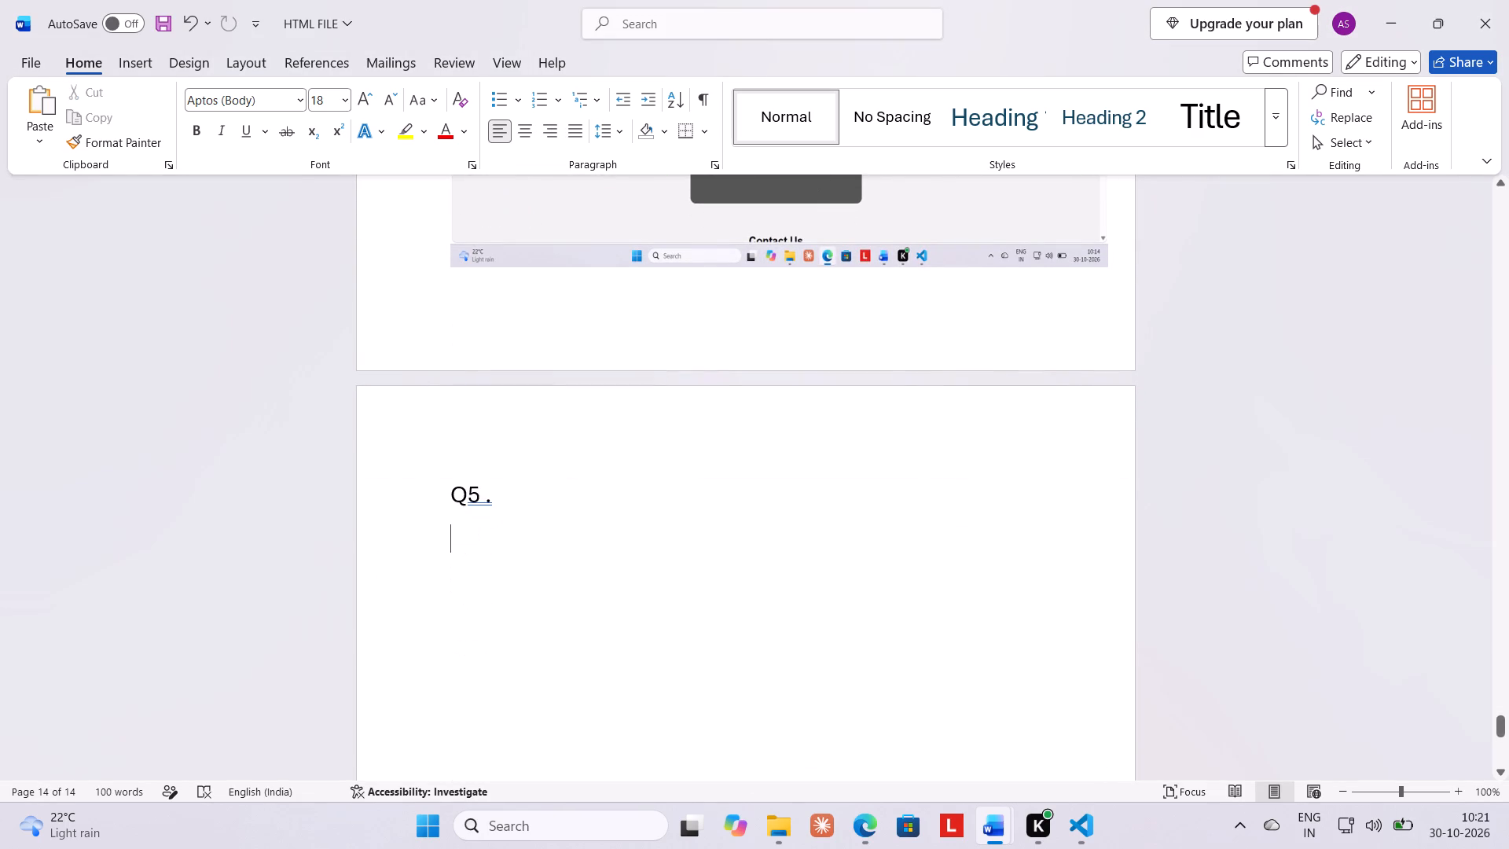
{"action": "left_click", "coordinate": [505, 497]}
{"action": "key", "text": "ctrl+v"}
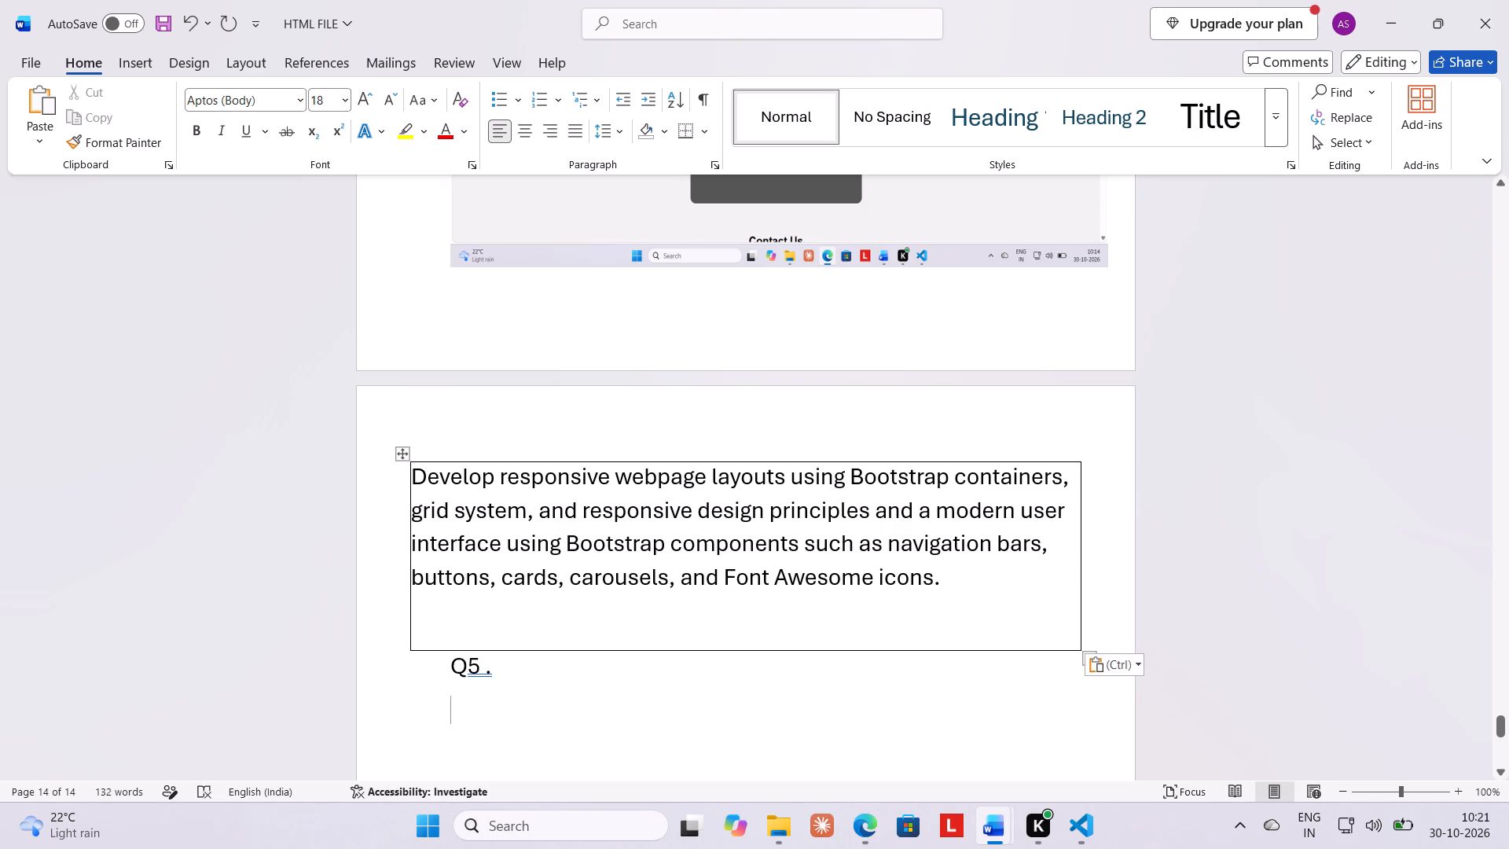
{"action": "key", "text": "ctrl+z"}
Delete the Q5 label from the last page.
{"action": "left_click", "coordinate": [495, 502]}
{"action": "key", "text": "BackSpace"}
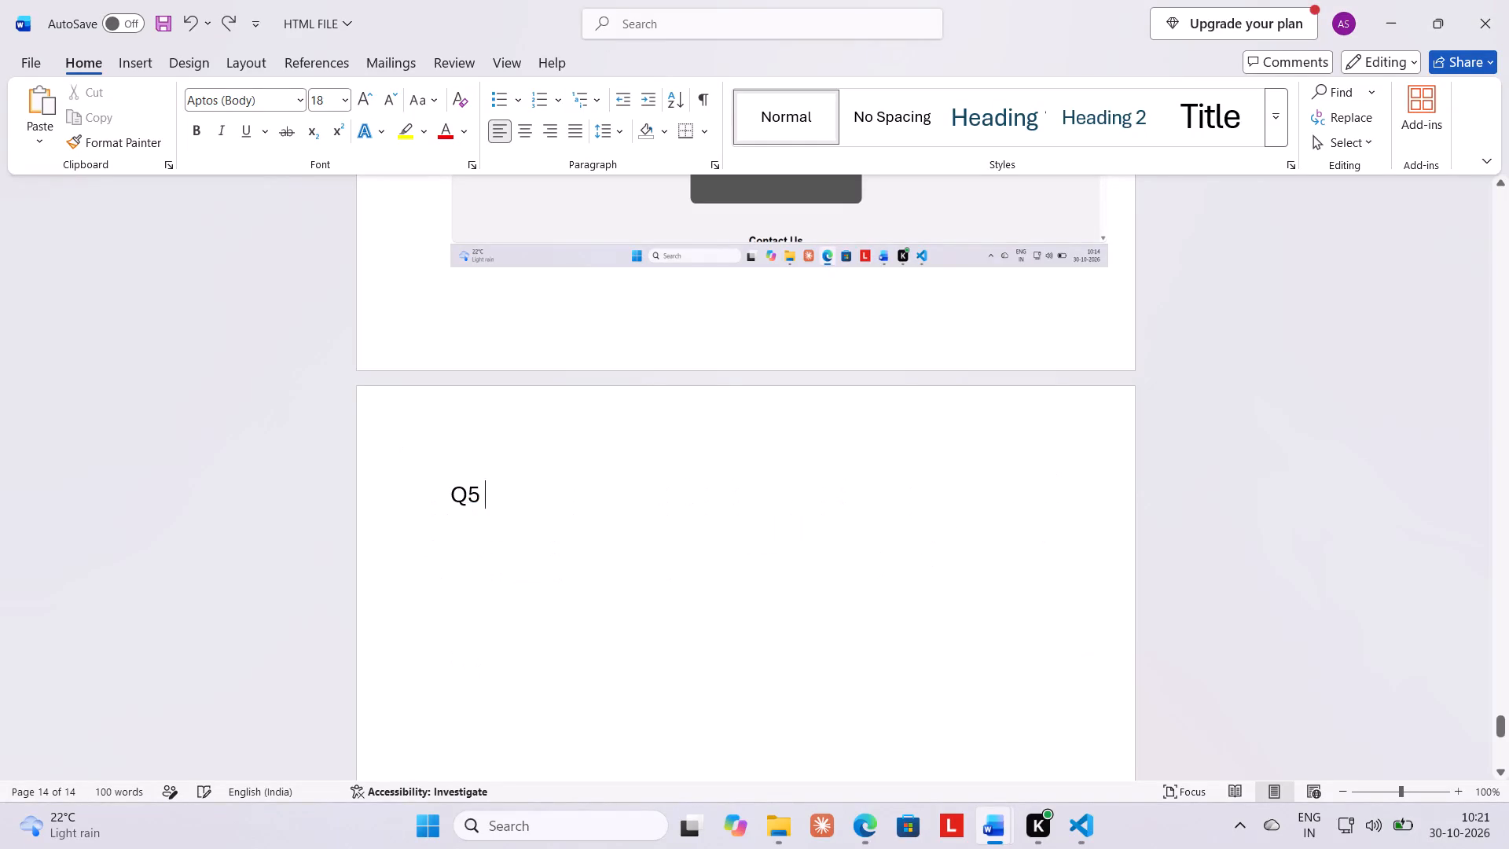
{"action": "key", "text": "BackSpace"}
{"action": "key", "text": "BackSpace"}
{"action": "key", "text": "BackSpace"}
{"action": "key", "text": "BackSpace"}
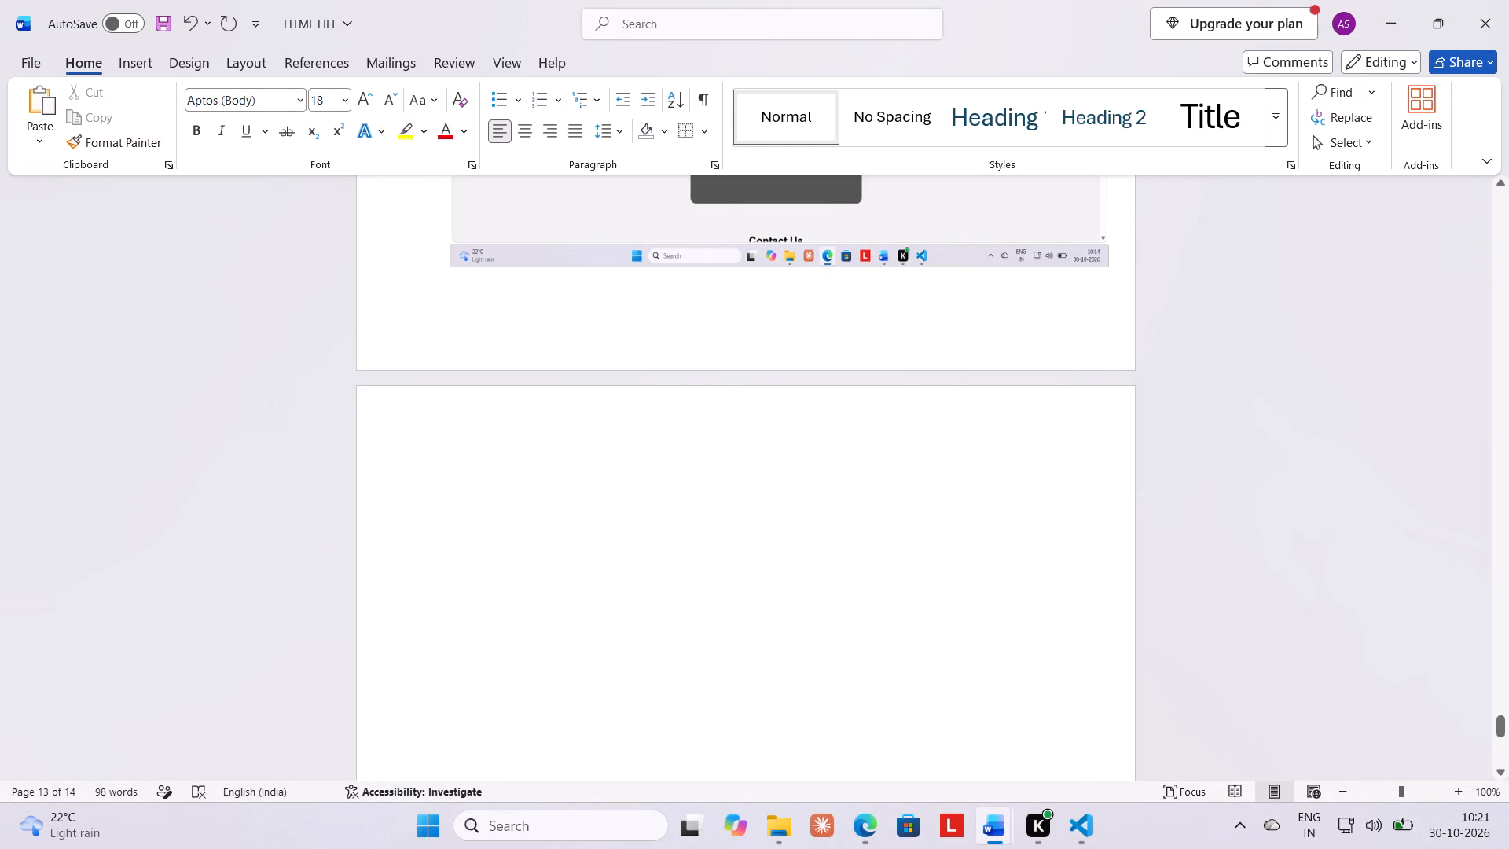
Switch to the html manual document and copy only the text of question 5, from Develop responsive to Font Awesome icons.
{"action": "key", "text": "alt+Tab"}
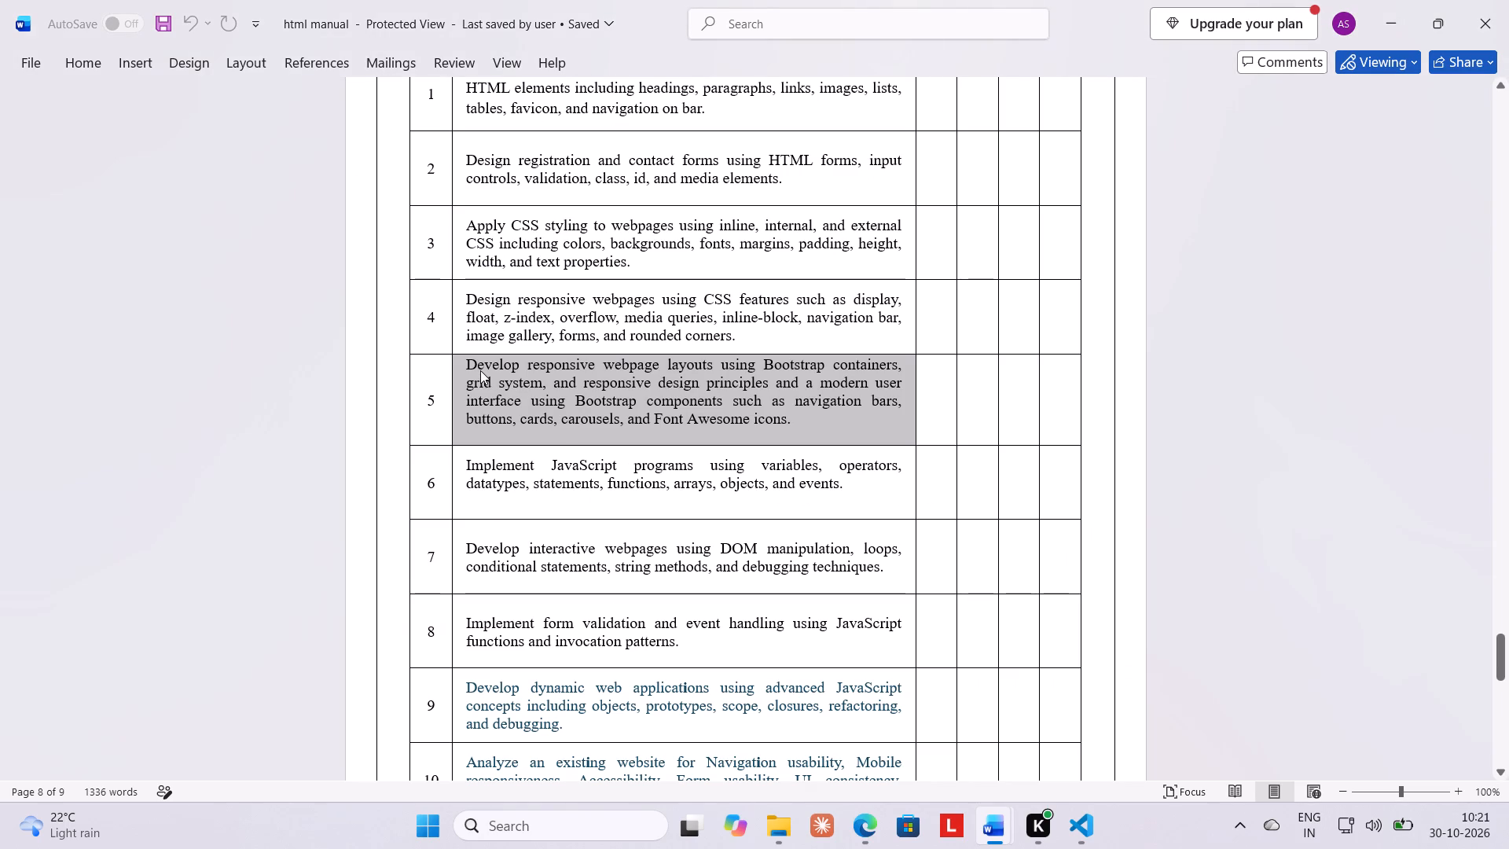
{"action": "left_click", "coordinate": [480, 370]}
{"action": "left_click_drag", "start_coordinate": [466, 362], "coordinate": [602, 408]}
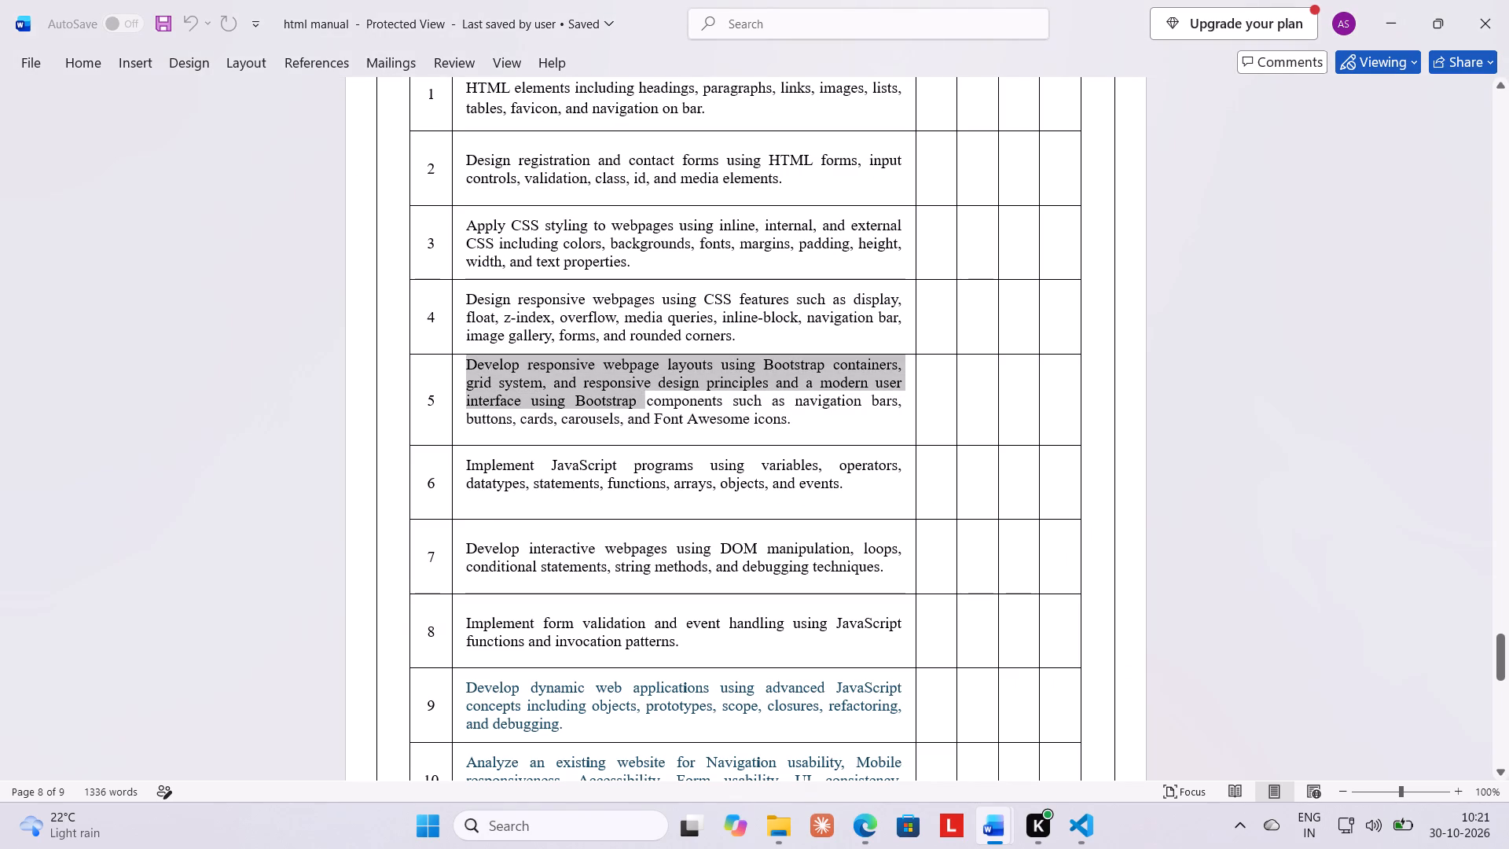
{"action": "left_click_drag", "start_coordinate": [602, 408], "coordinate": [732, 428]}
{"action": "key", "text": "ctrl+c"}
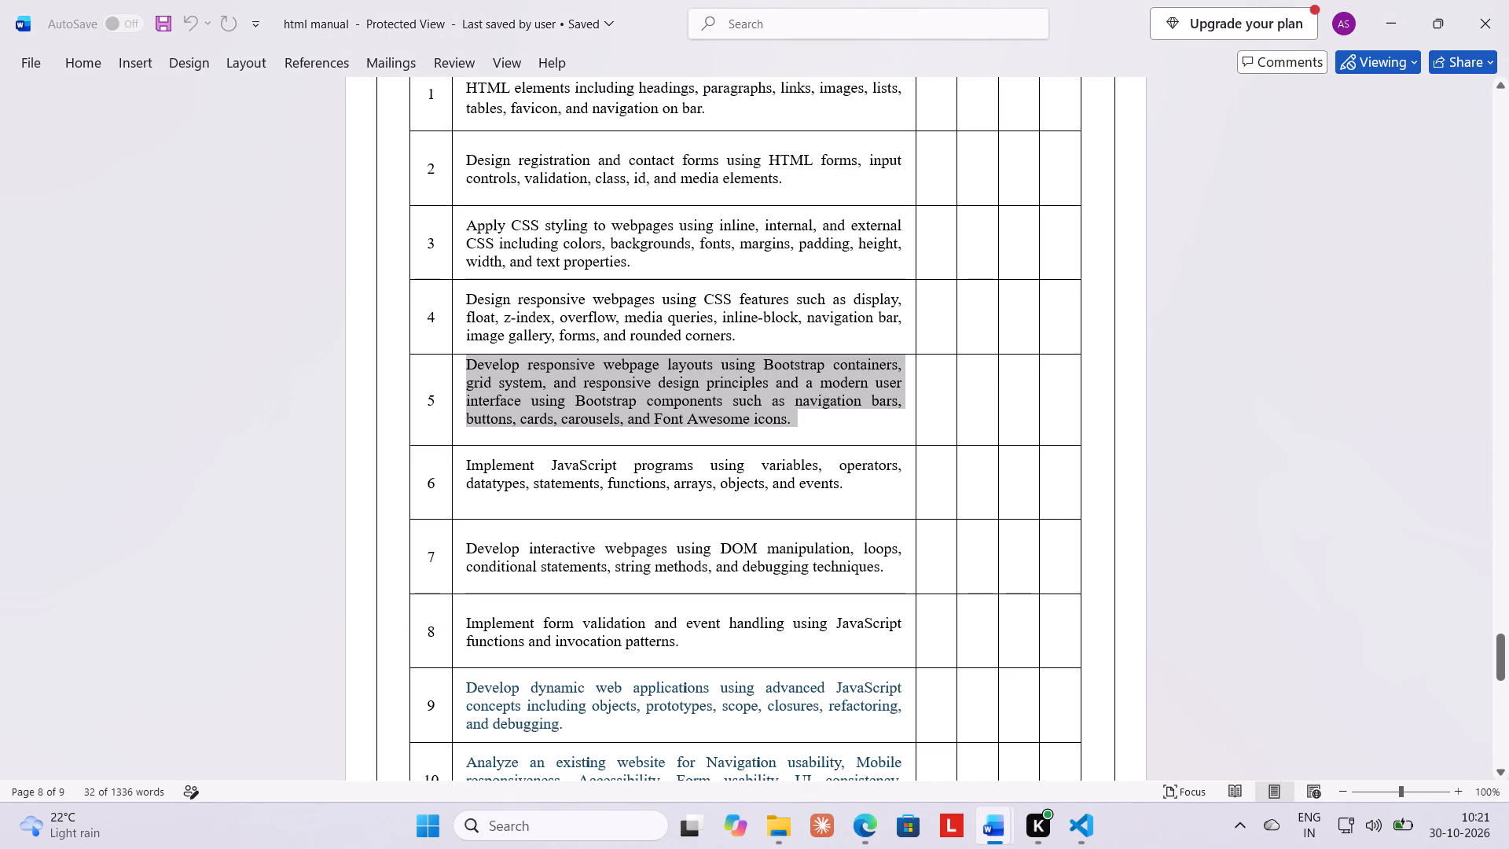
Return to HTML FILE, enter the label Q5. on the last page and paste the copied question text.
{"action": "key", "text": "alt+Tab"}
{"action": "left_click", "coordinate": [672, 443]}
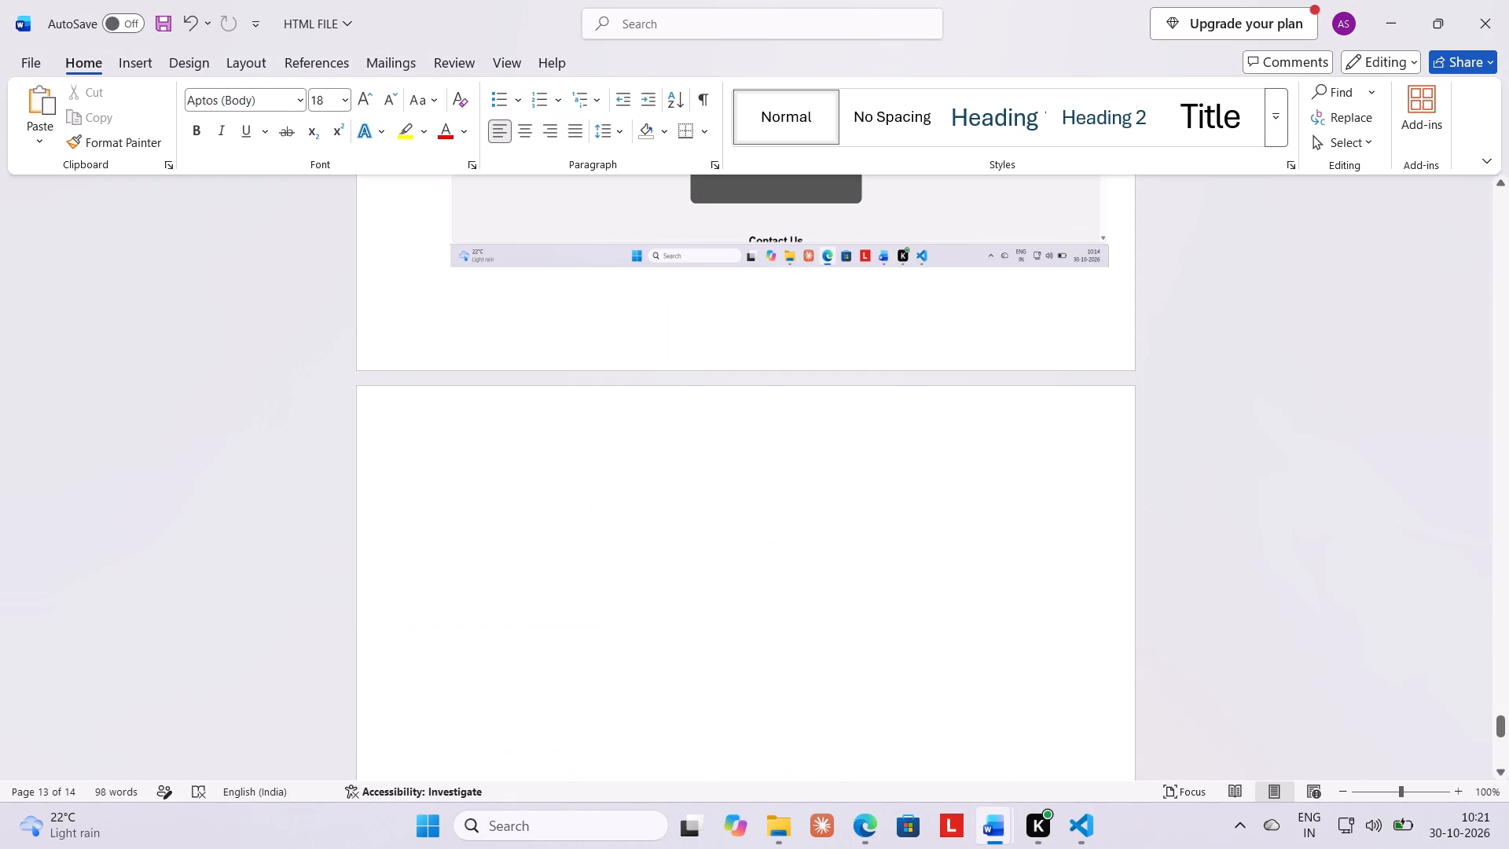
{"action": "type", "text": "Q5"}
{"action": "key", "text": "period"}
{"action": "key", "text": "ctrl+v"}
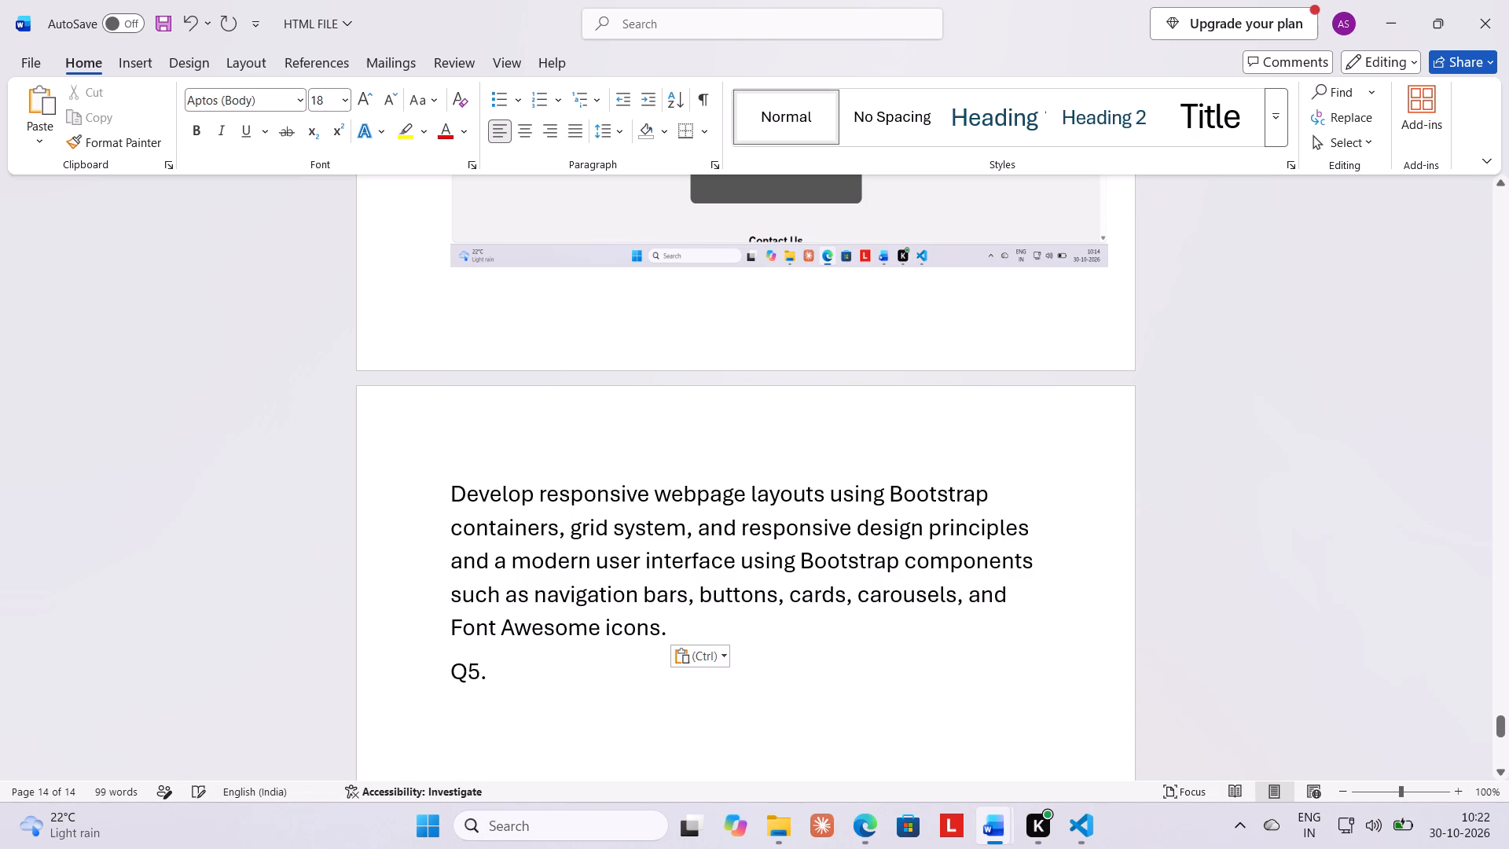
Add the label Q5. in front of the pasted question text and remove the stray Q5. line below it.
{"action": "left_click", "coordinate": [452, 494]}
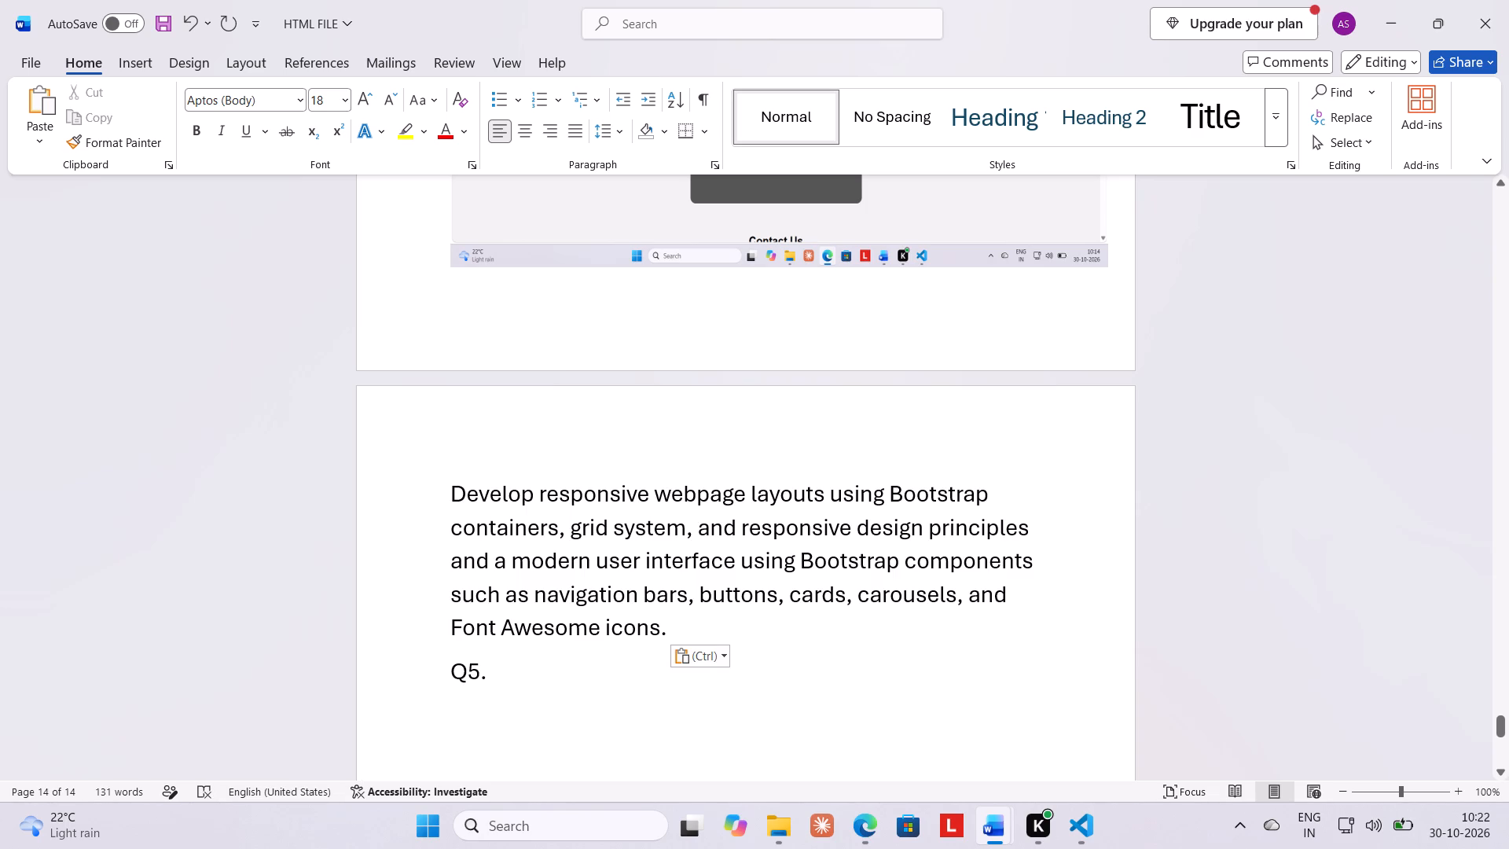
{"action": "type", "text": "Q5"}
{"action": "type", "text": "."}
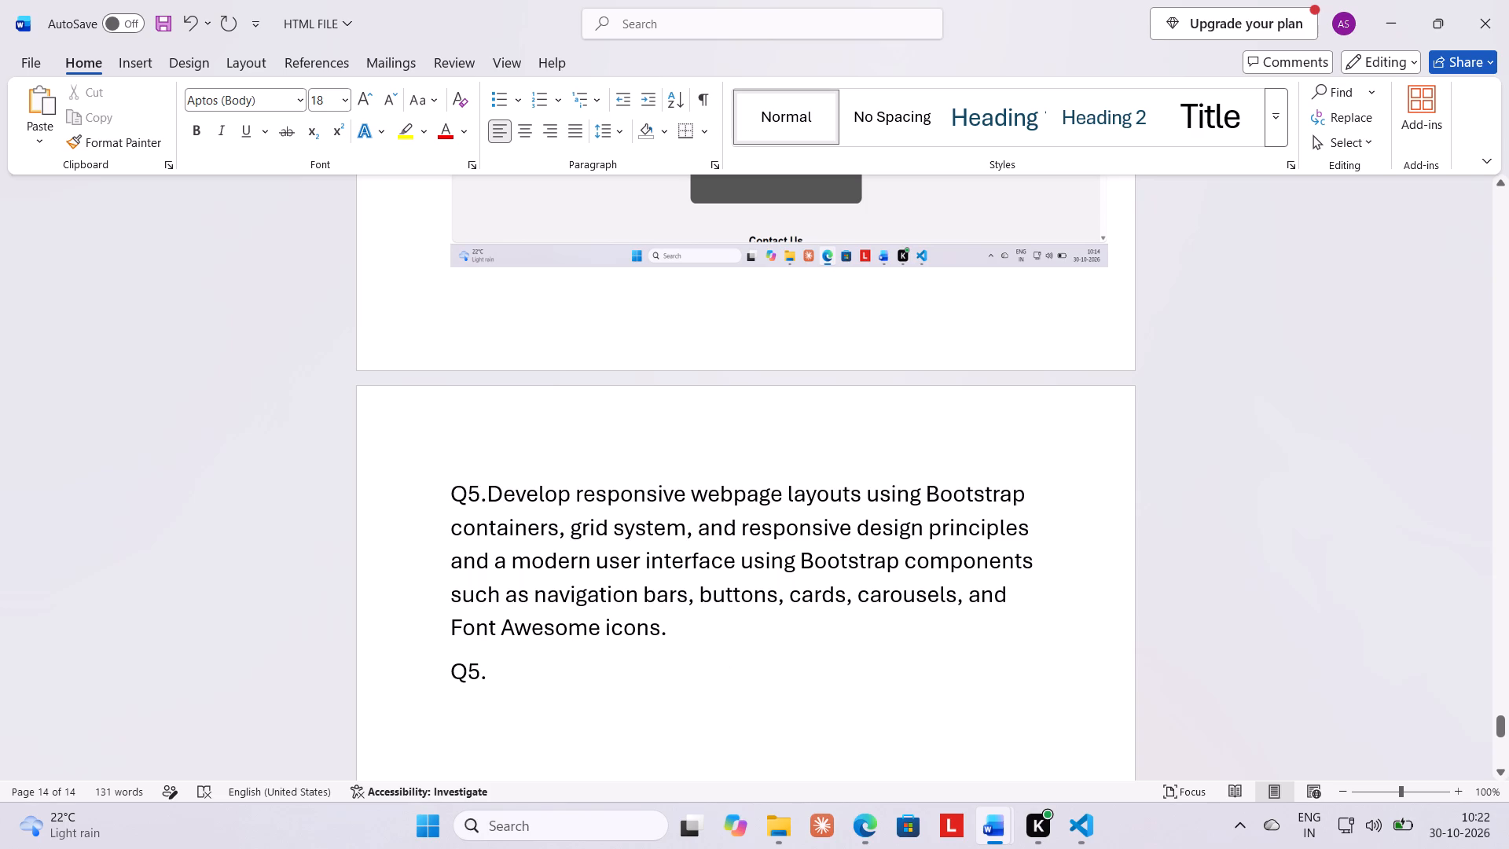
{"action": "key", "text": "space"}
{"action": "left_click", "coordinate": [505, 664]}
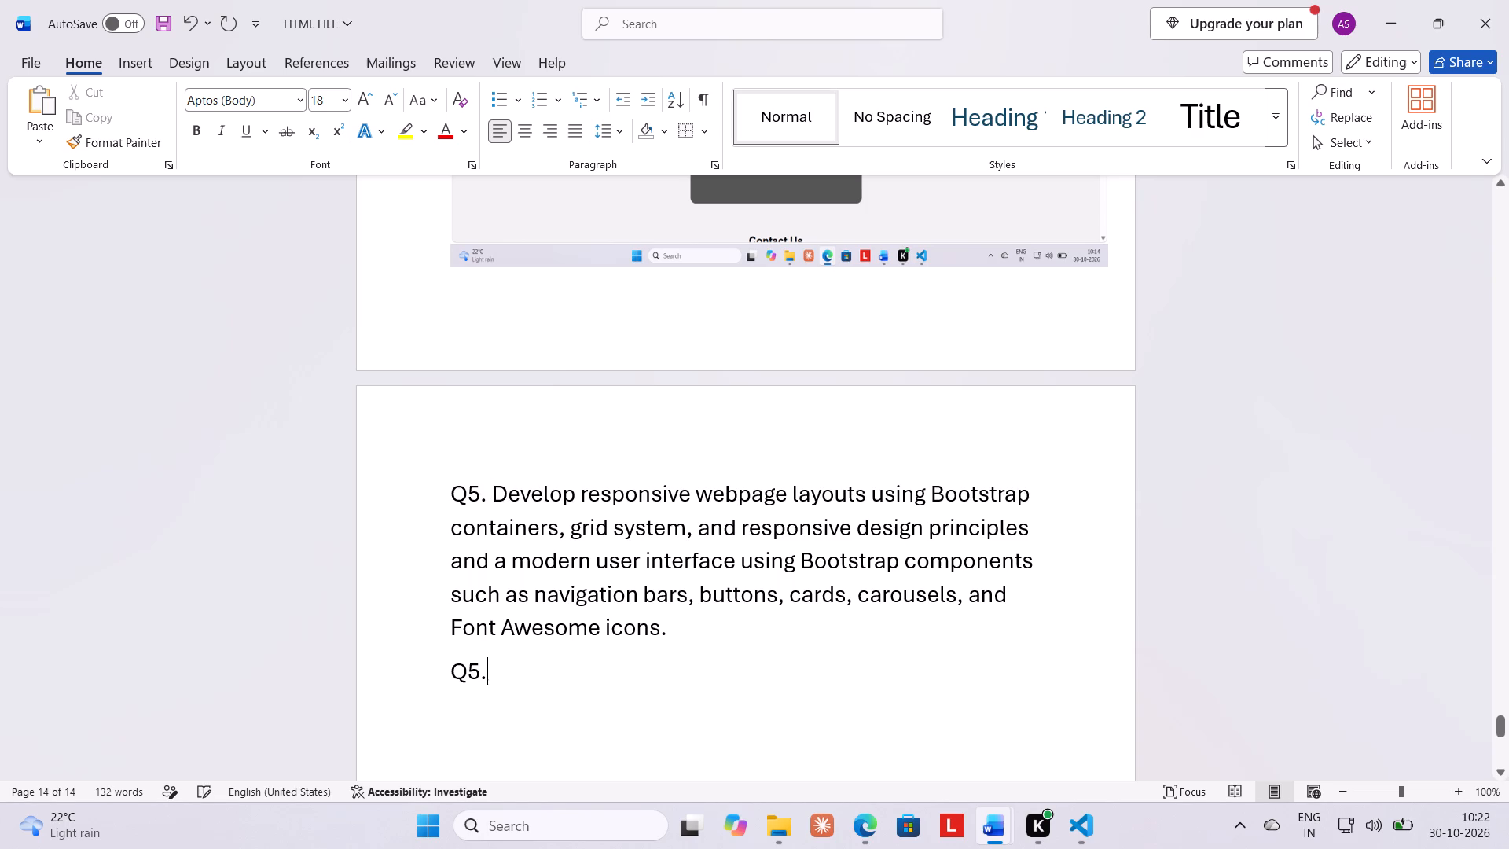
{"action": "key", "text": "BackSpace"}
{"action": "key", "text": "BackSpace"}
{"action": "key", "text": "BackSpace"}
{"action": "key", "text": "BackSpace"}
Start one new line below the Q5 question text.
{"action": "scroll", "coordinate": [603, 599], "scroll_direction": "down", "scroll_amount": 6}
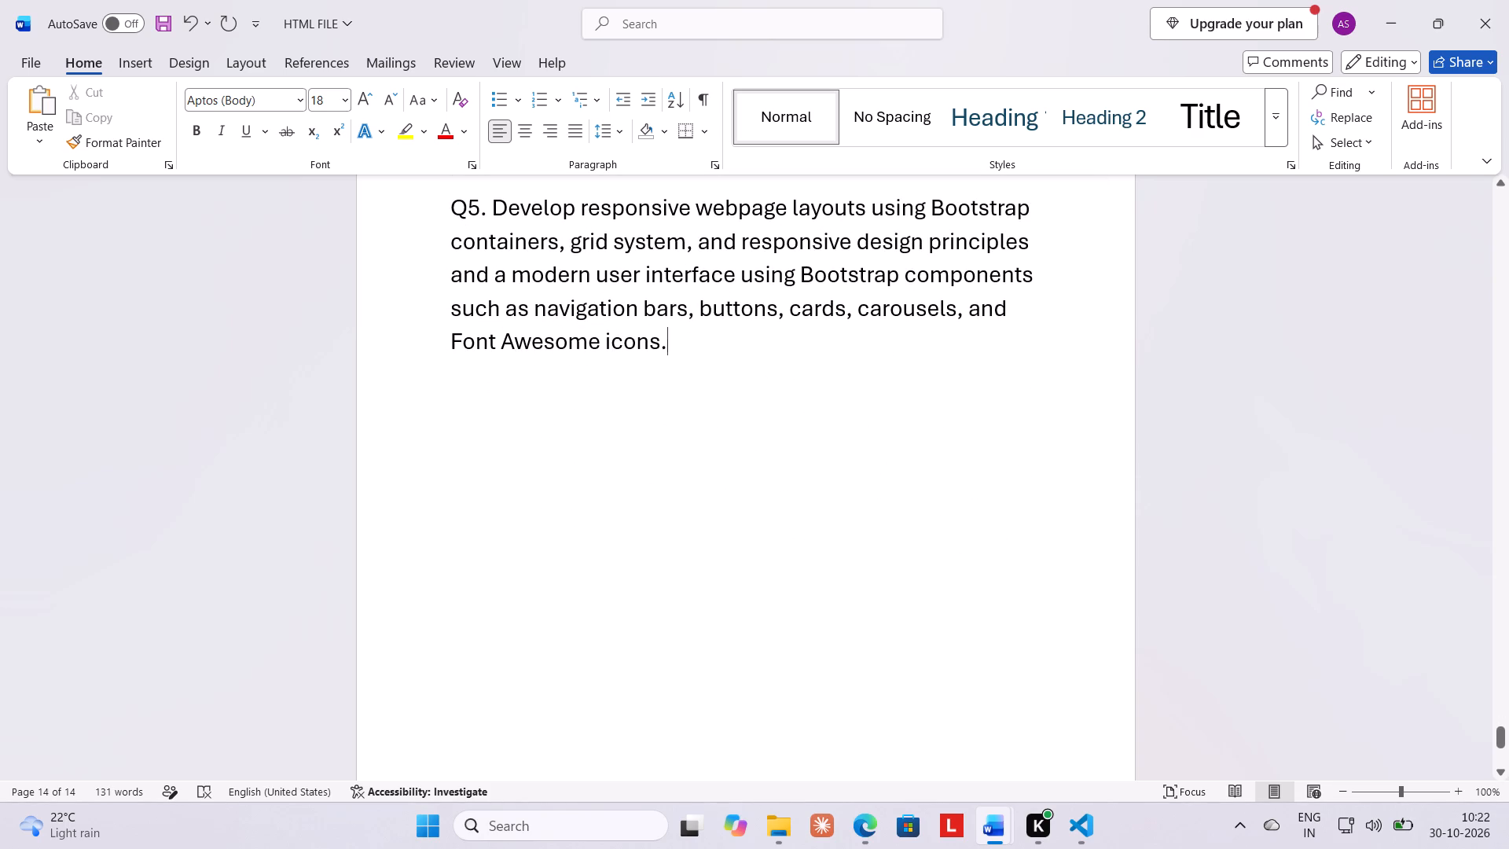
{"action": "key", "text": "Return"}
{"action": "key", "text": "Return"}
{"action": "key", "text": "BackSpace"}
Switch to Visual Studio Code and open PROGRAM5.html at the beginning of its code.
{"action": "left_click", "coordinate": [1077, 826]}
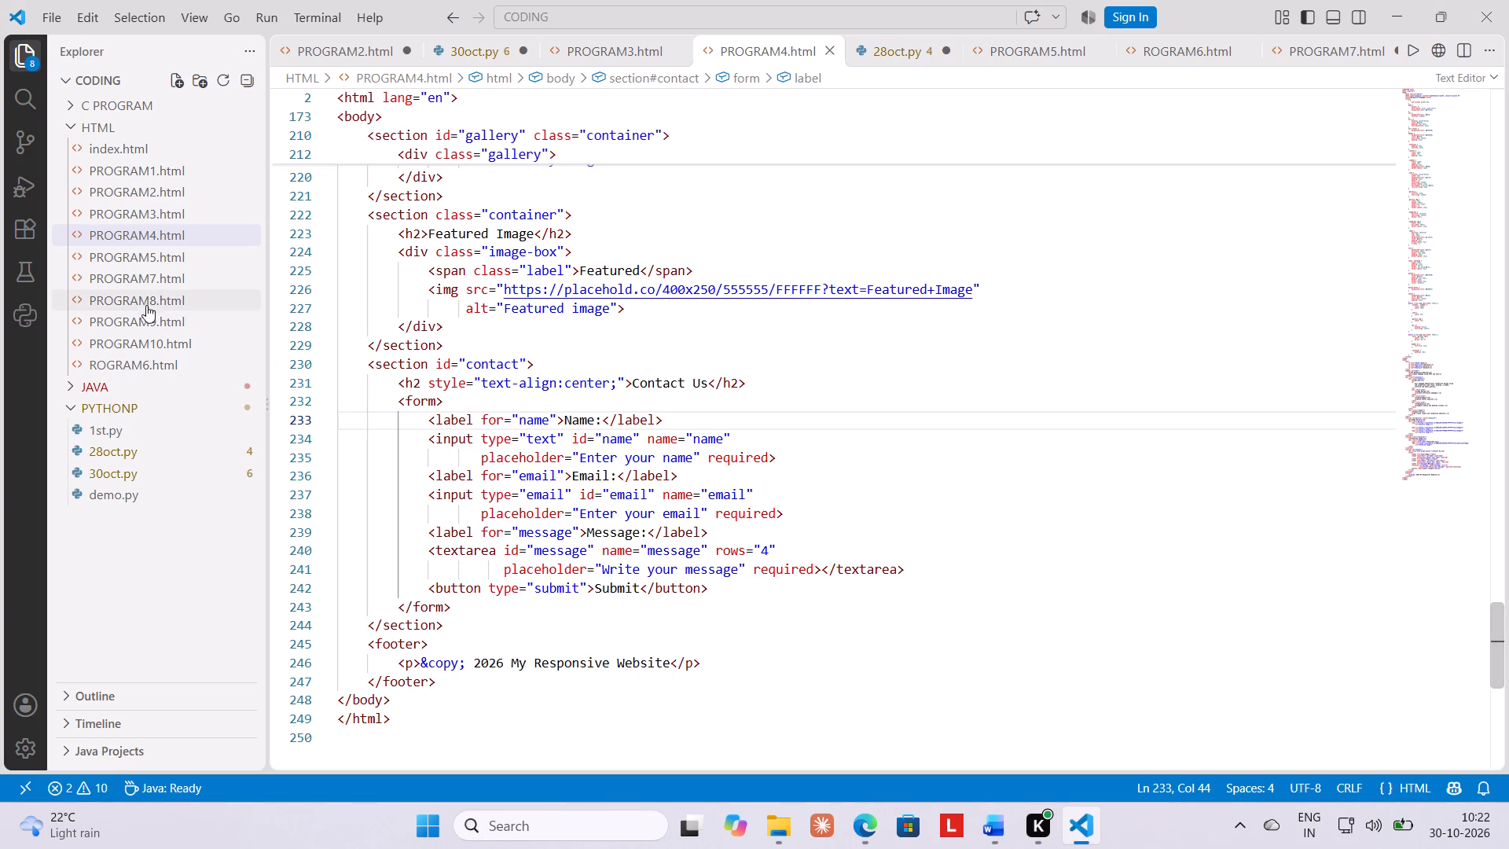
{"action": "left_click", "coordinate": [165, 256]}
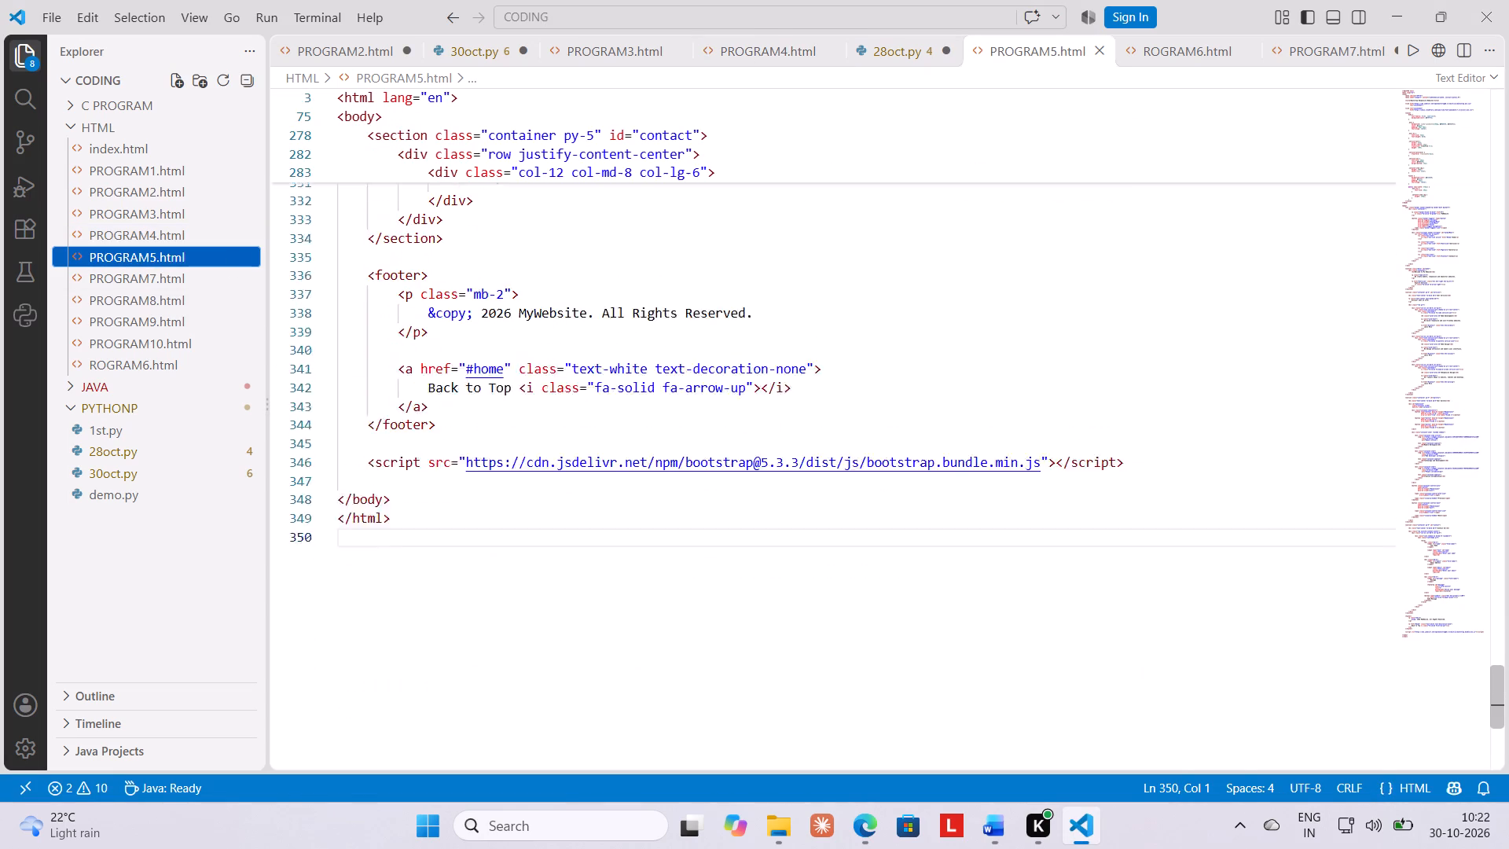
{"action": "scroll", "coordinate": [551, 303], "scroll_direction": "up", "scroll_amount": 19}
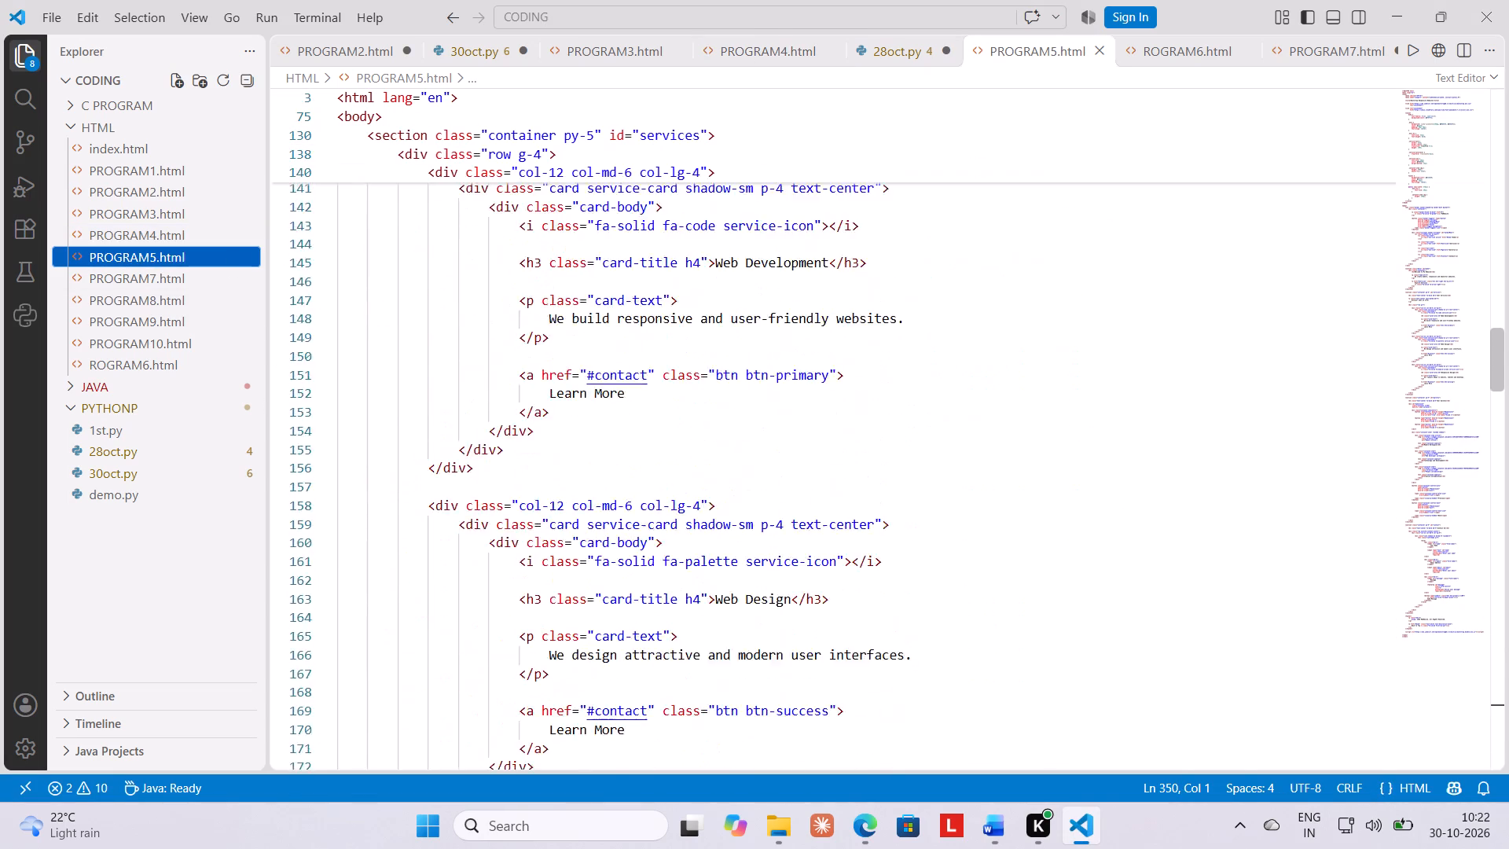
{"action": "scroll", "coordinate": [551, 303], "scroll_direction": "up", "scroll_amount": 20}
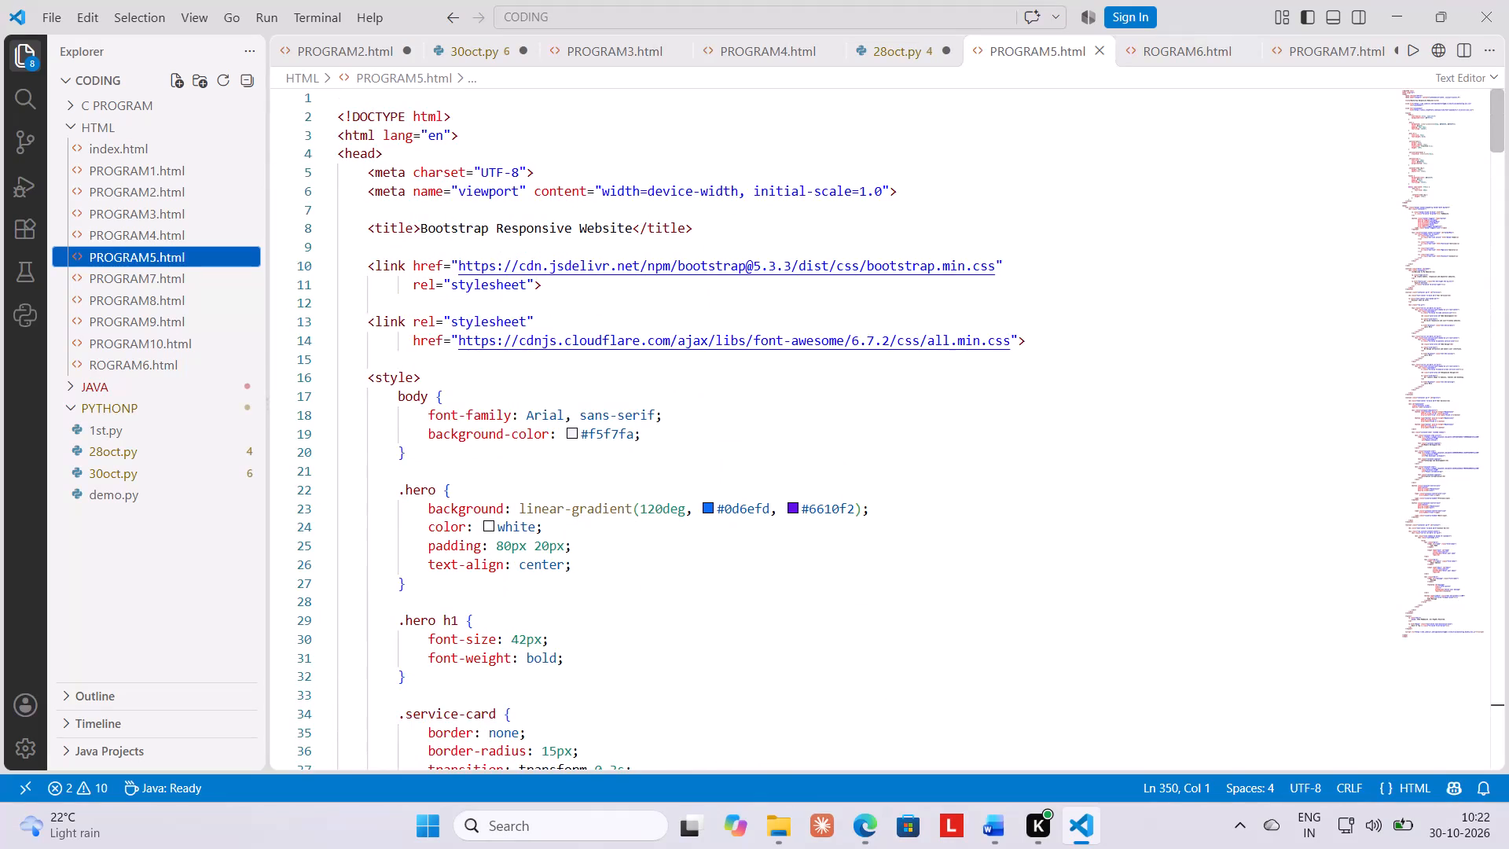
{"action": "scroll", "coordinate": [1115, 385], "scroll_direction": "up", "scroll_amount": 2}
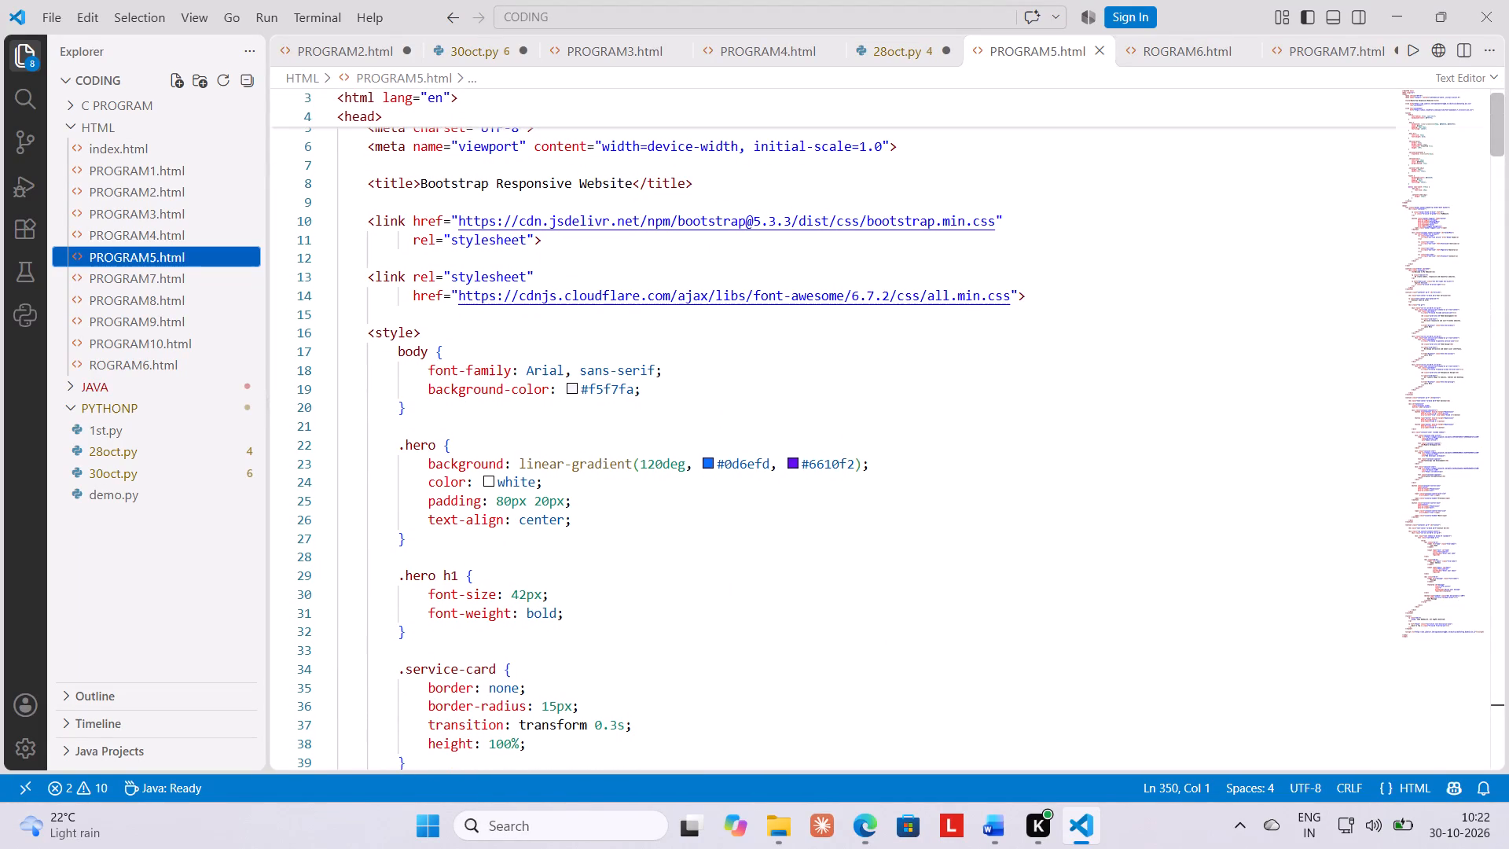
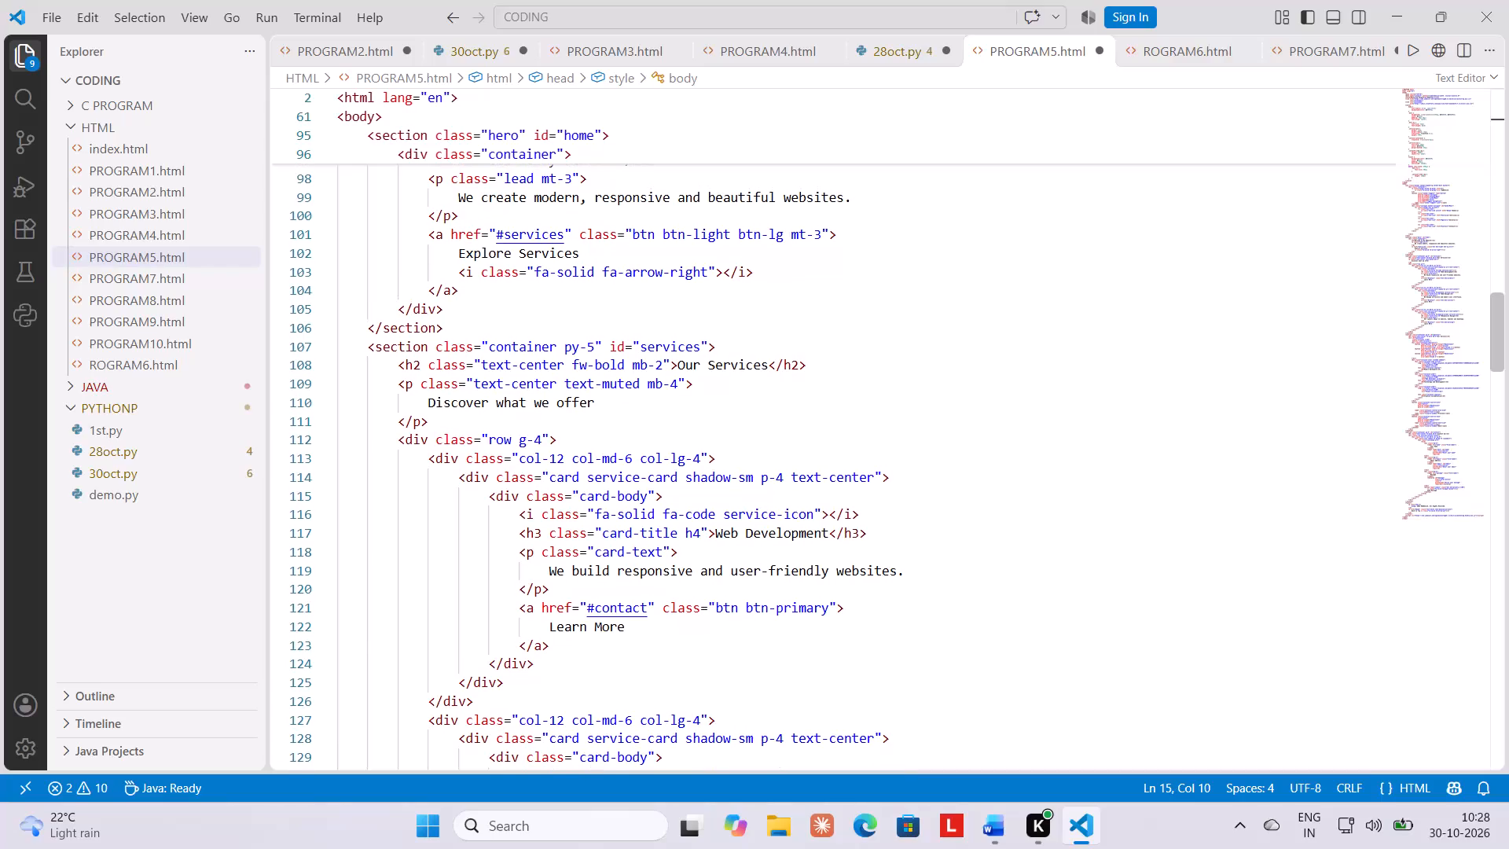
Capture full-screen screenshots of the PROGRAM5.html code for the hero section and the services cards through line 159.
{"action": "key", "text": "super+Print"}
{"action": "scroll", "coordinate": [673, 445], "scroll_direction": "down", "scroll_amount": 5}
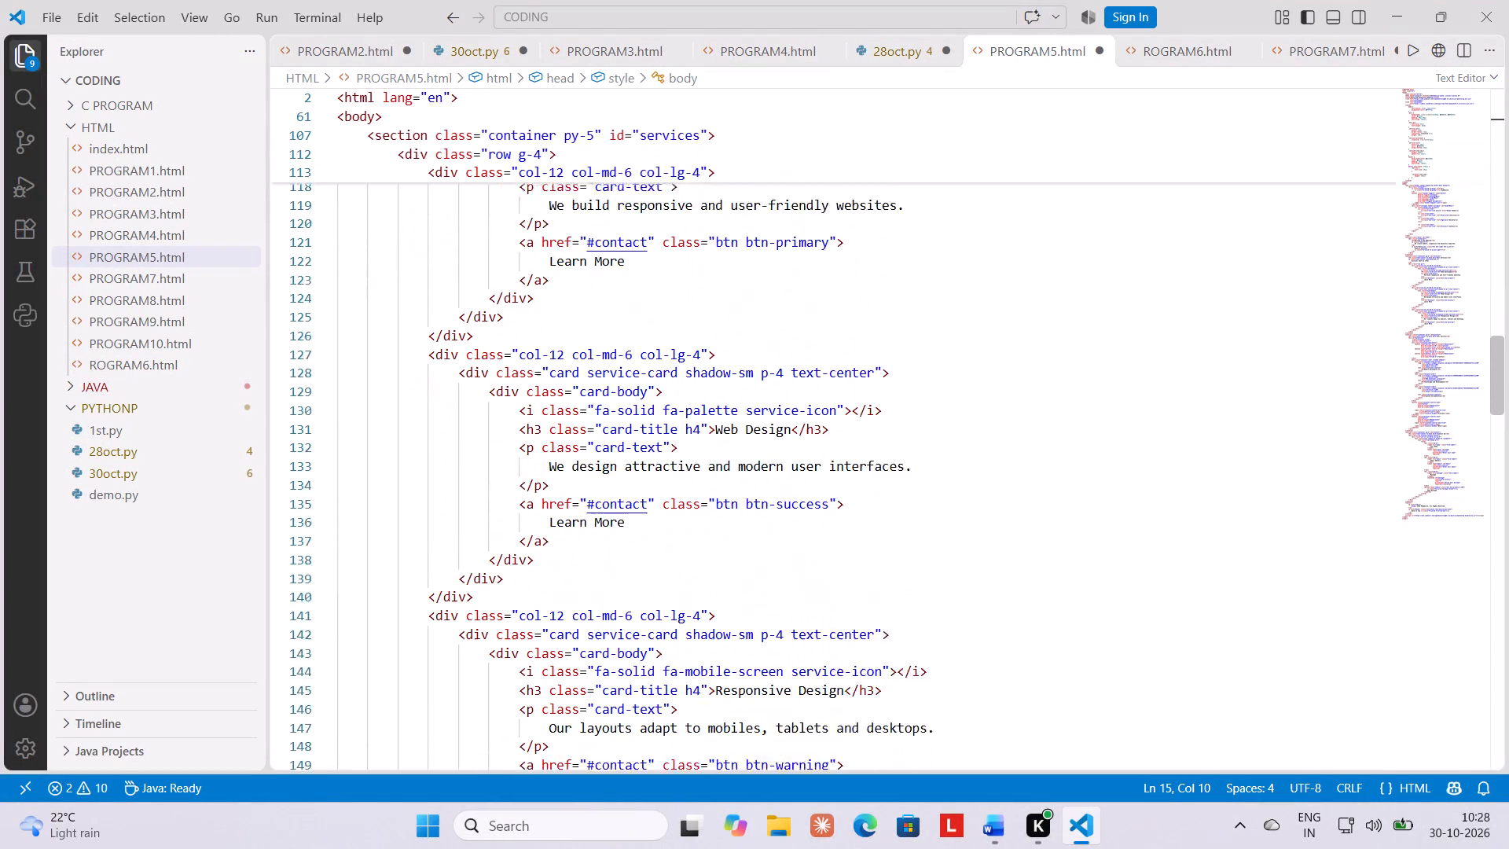
{"action": "scroll", "coordinate": [673, 445], "scroll_direction": "down", "scroll_amount": 6}
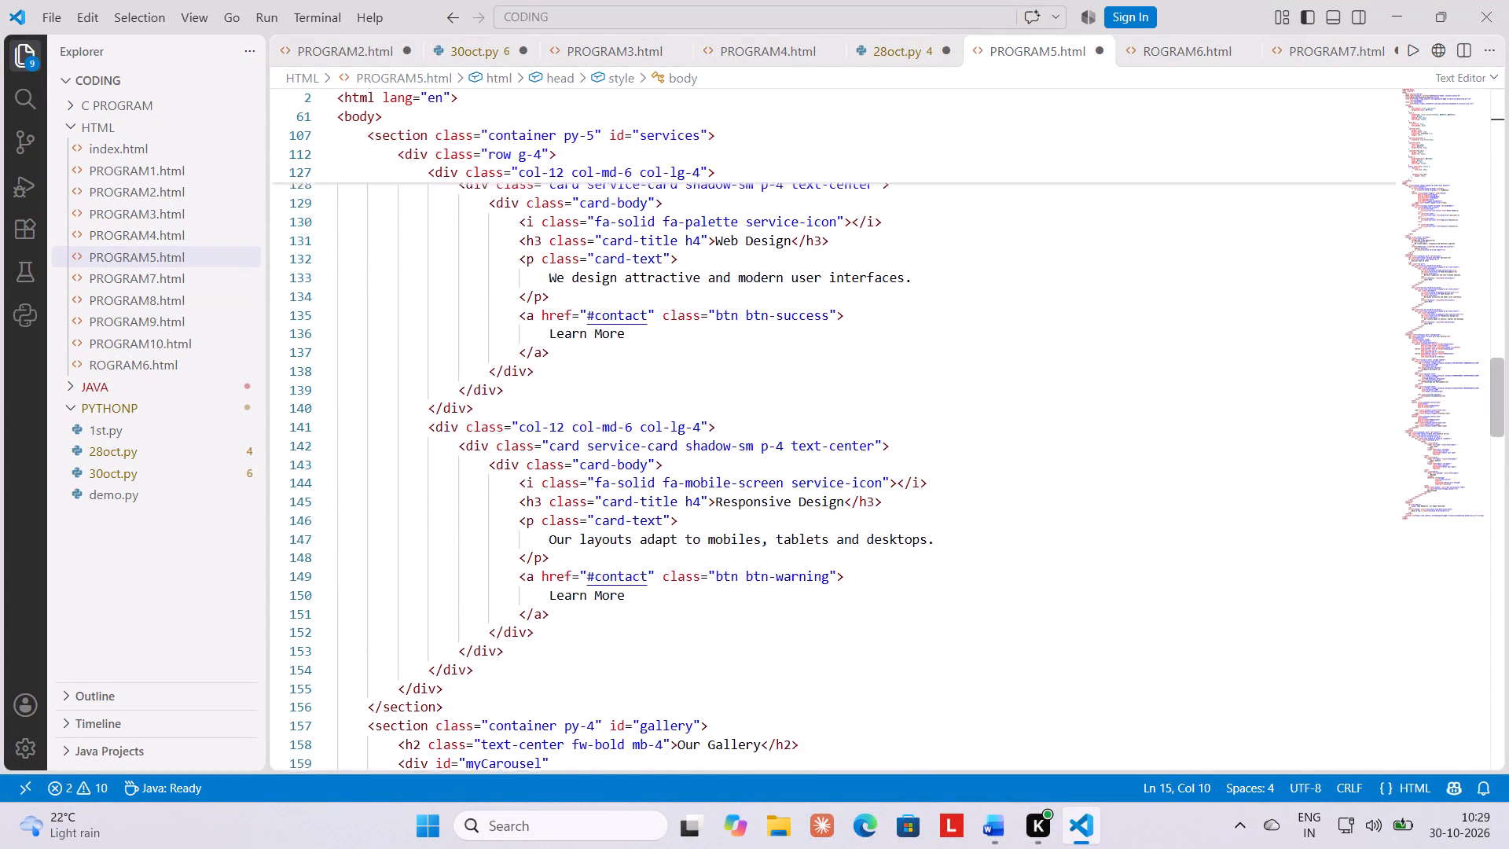
{"action": "scroll", "coordinate": [673, 445], "scroll_direction": "down", "scroll_amount": 1}
{"action": "key", "text": "super+Print"}
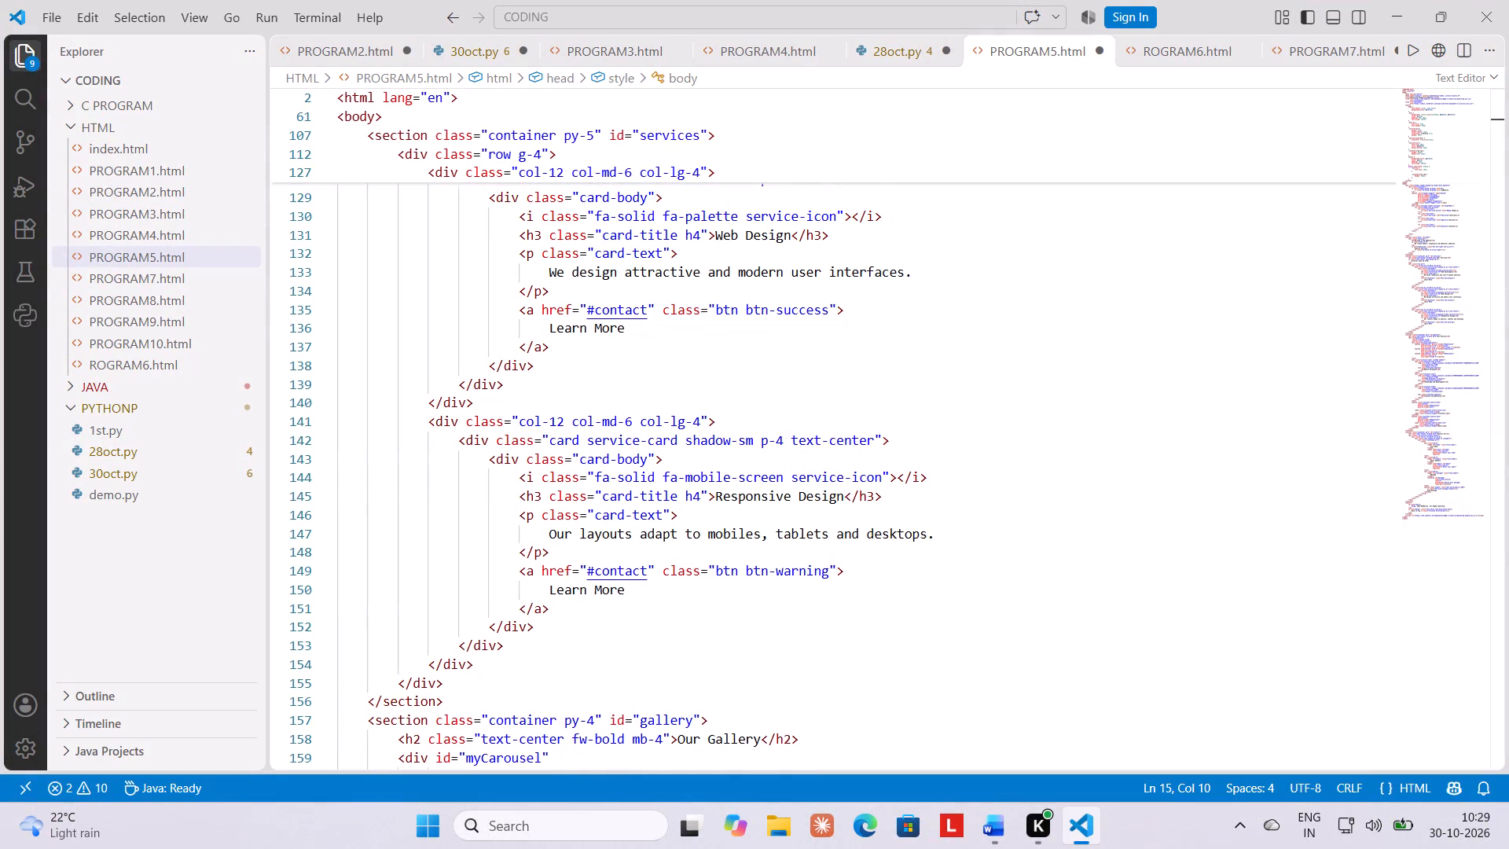
Capture full-screen screenshots of the gallery section's code, covering the carousel slides and the previous/next controls.
{"action": "scroll", "coordinate": [673, 445], "scroll_direction": "down", "scroll_amount": 11}
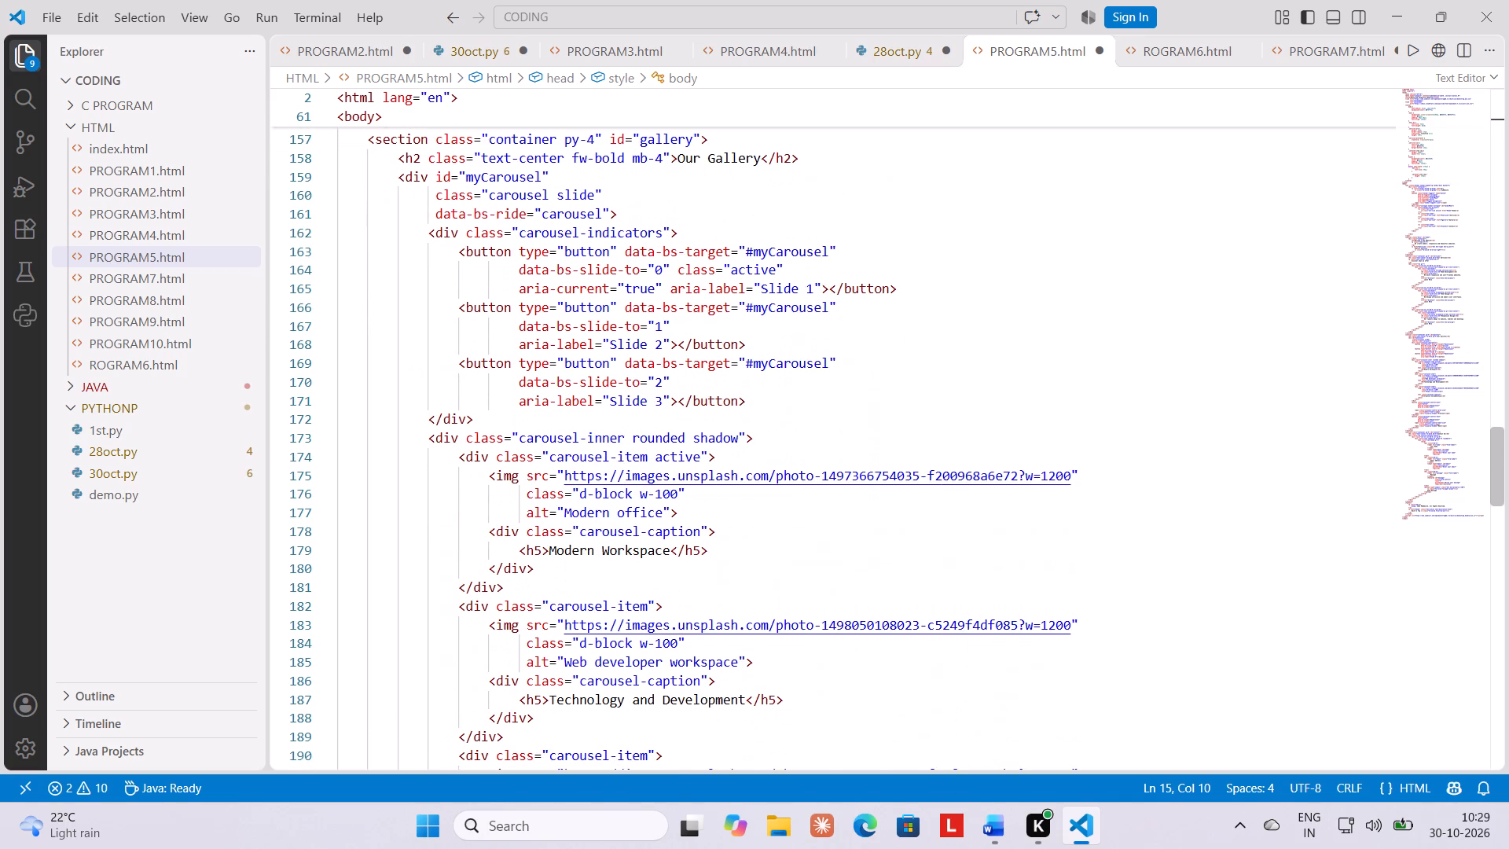
{"action": "scroll", "coordinate": [673, 445], "scroll_direction": "down", "scroll_amount": 2}
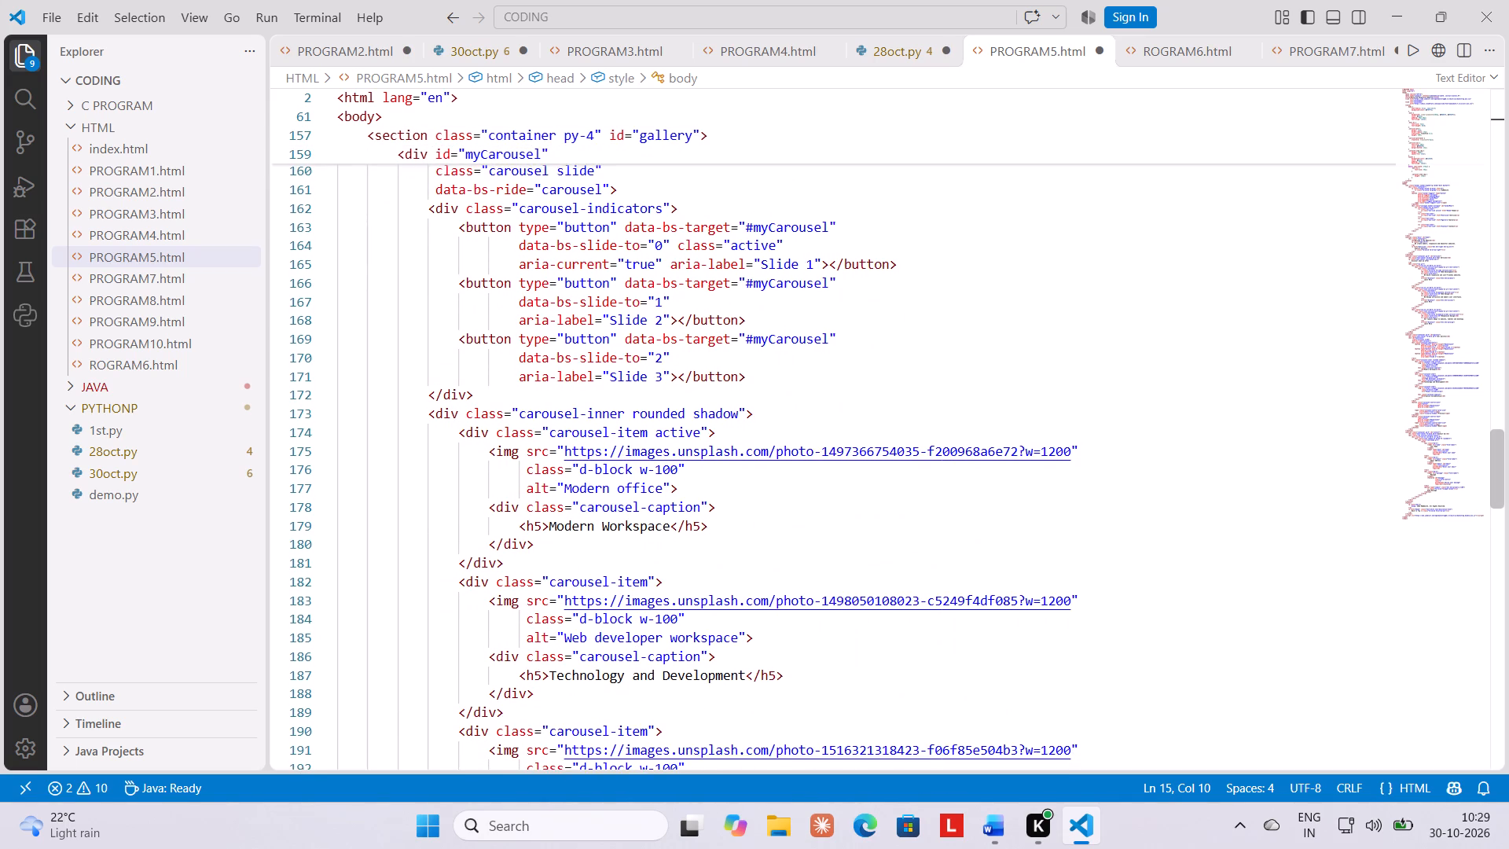
{"action": "scroll", "coordinate": [673, 445], "scroll_direction": "down", "scroll_amount": 1}
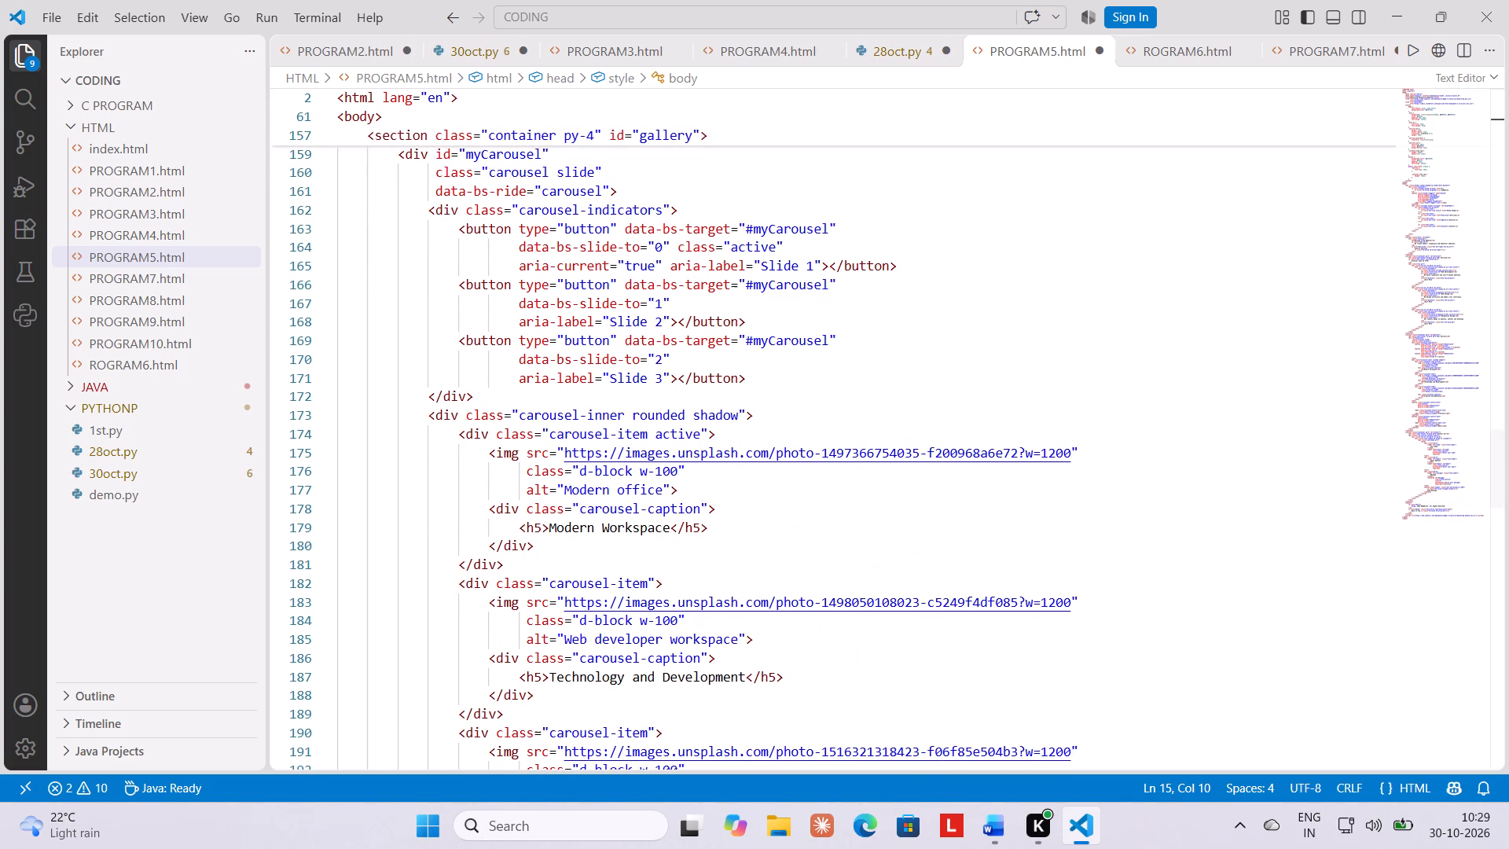
{"action": "key", "text": "super+Print"}
{"action": "scroll", "coordinate": [673, 445], "scroll_direction": "down", "scroll_amount": 8}
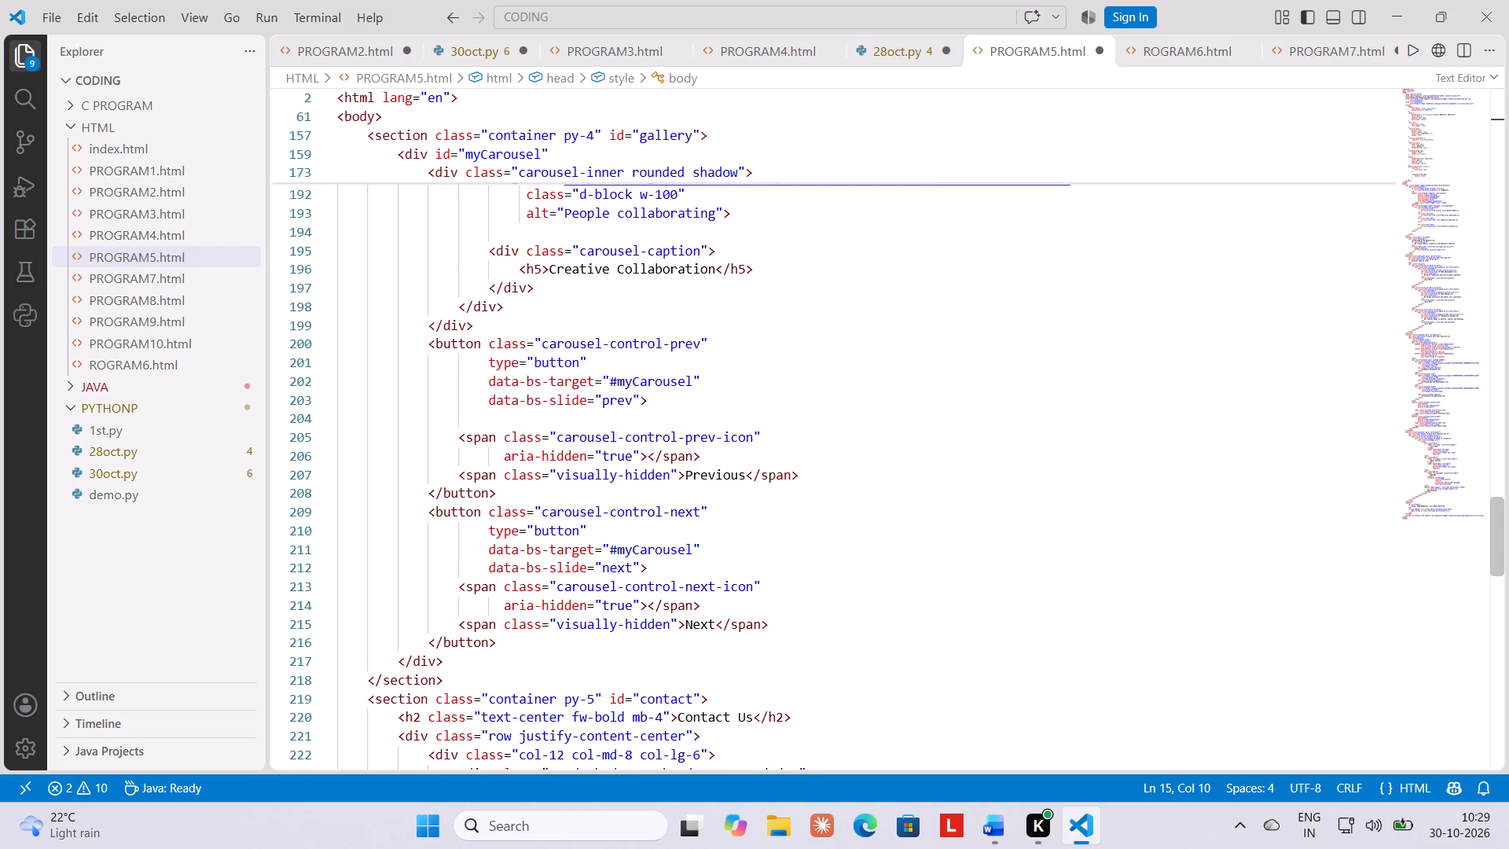
{"action": "key", "text": "super+Print"}
Capture full-screen screenshots of the contact form code and of the remaining code through the footer and closing html tag.
{"action": "scroll", "coordinate": [673, 445], "scroll_direction": "down", "scroll_amount": 5}
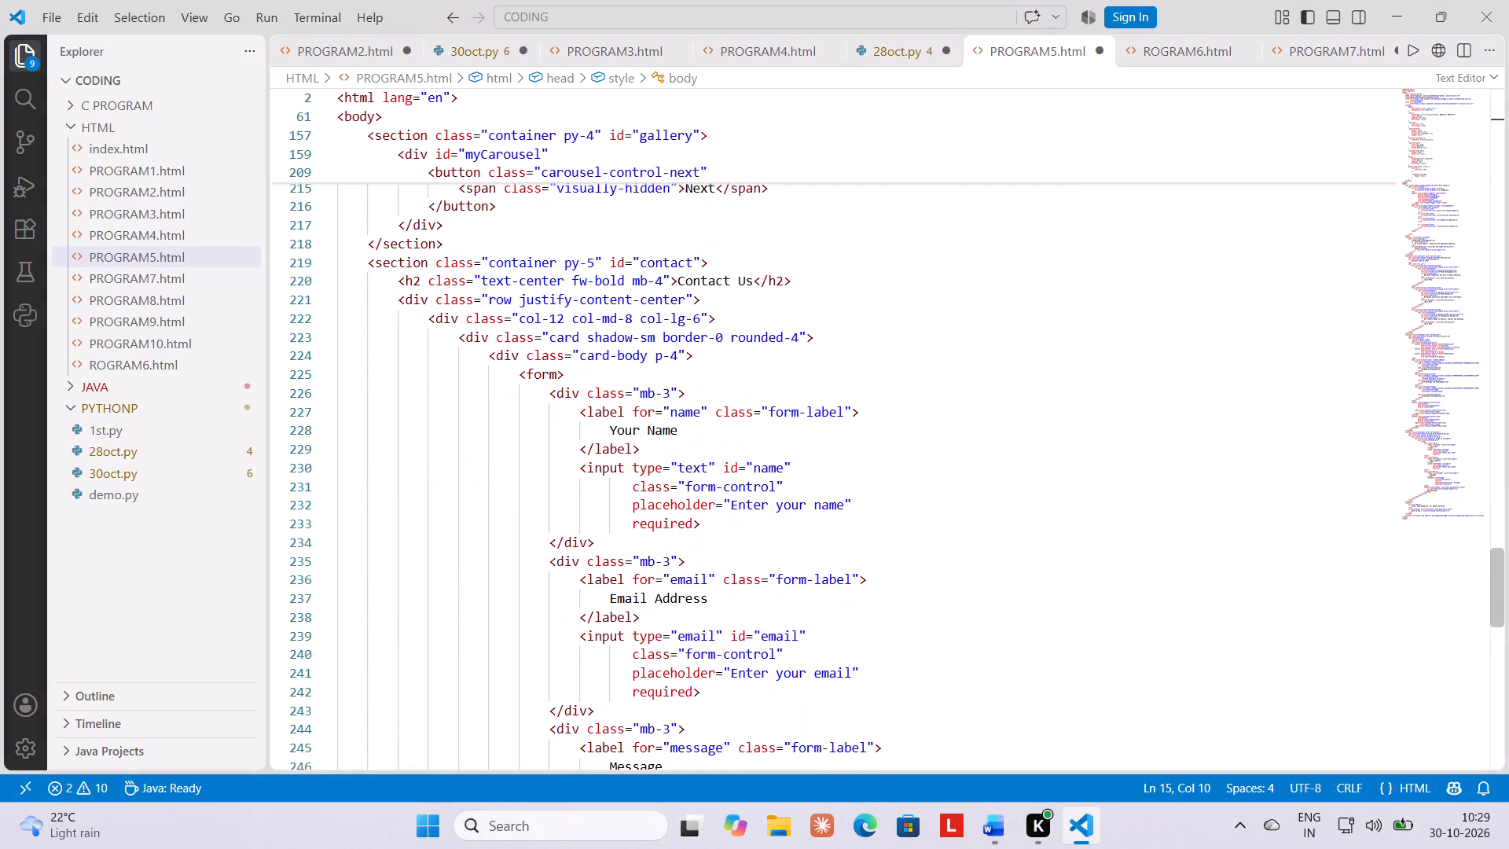
{"action": "scroll", "coordinate": [673, 445], "scroll_direction": "down", "scroll_amount": 2}
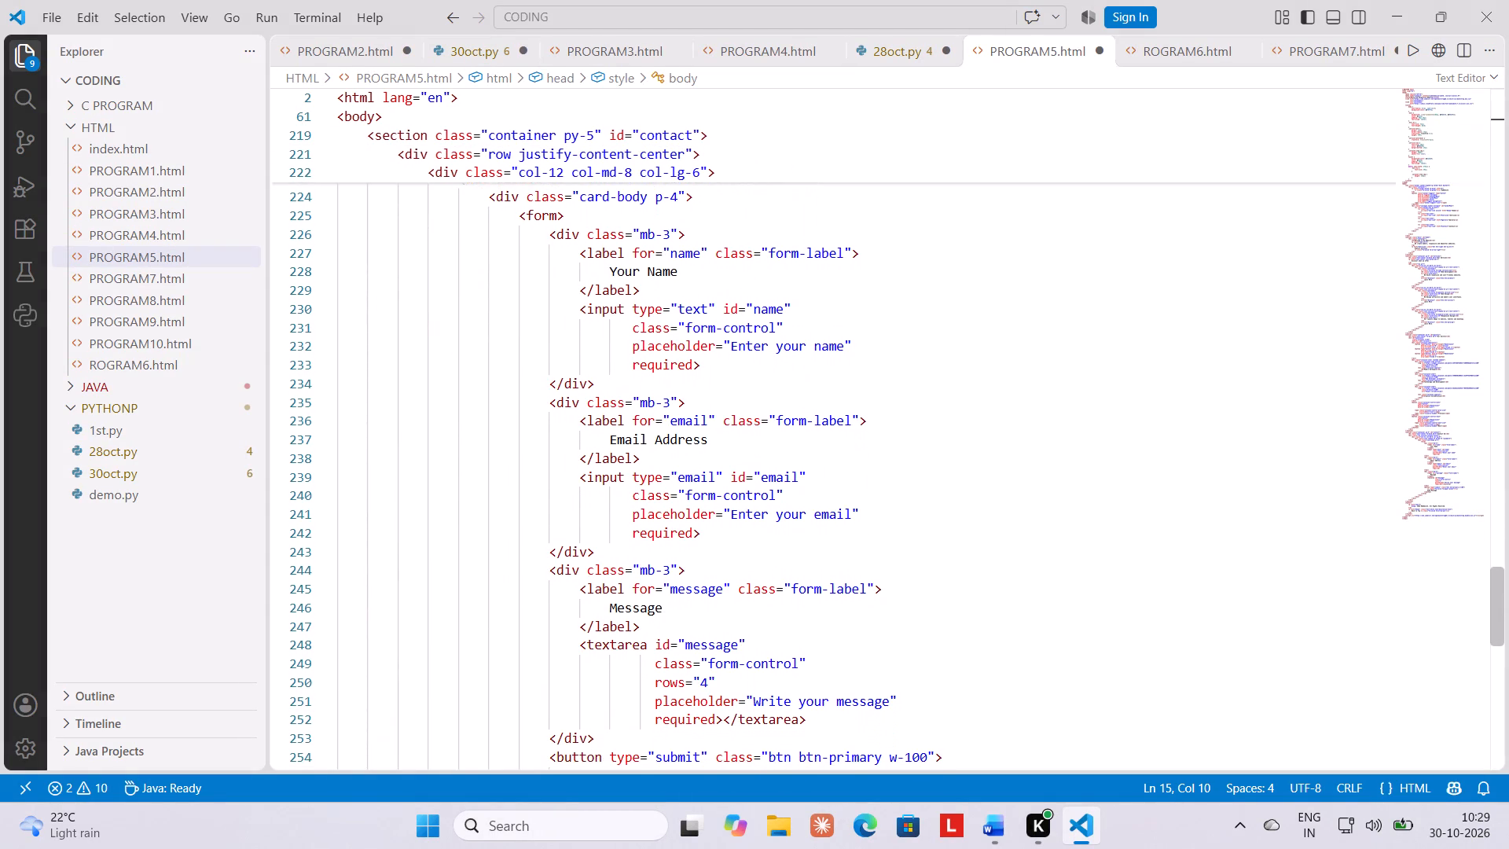
{"action": "scroll", "coordinate": [673, 445], "scroll_direction": "down", "scroll_amount": 1}
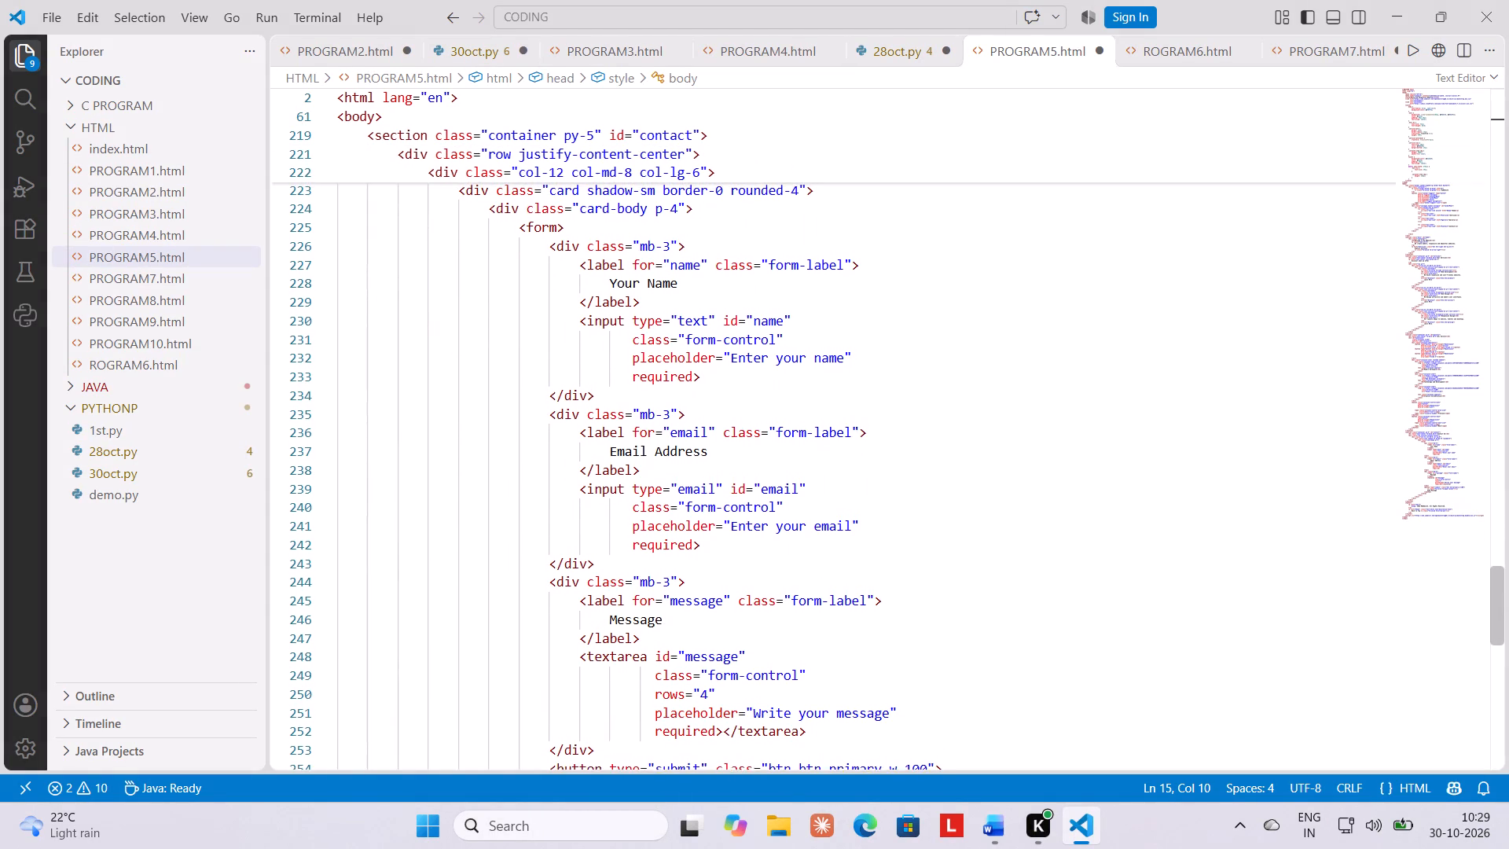
{"action": "scroll", "coordinate": [673, 445], "scroll_direction": "down", "scroll_amount": 3}
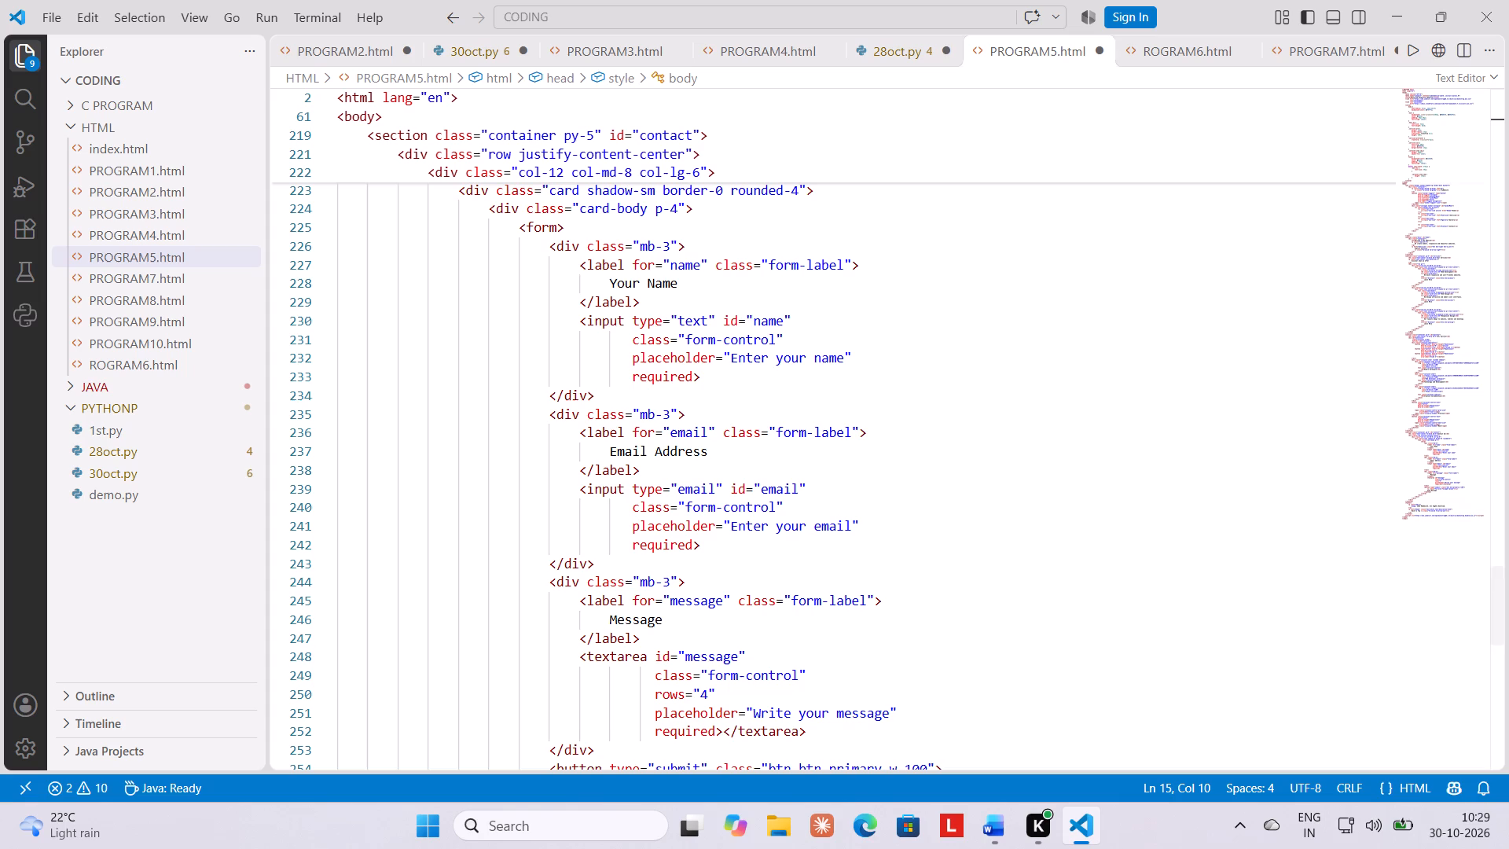
{"action": "key", "text": "super+Print"}
{"action": "scroll", "coordinate": [673, 445], "scroll_direction": "down", "scroll_amount": 6}
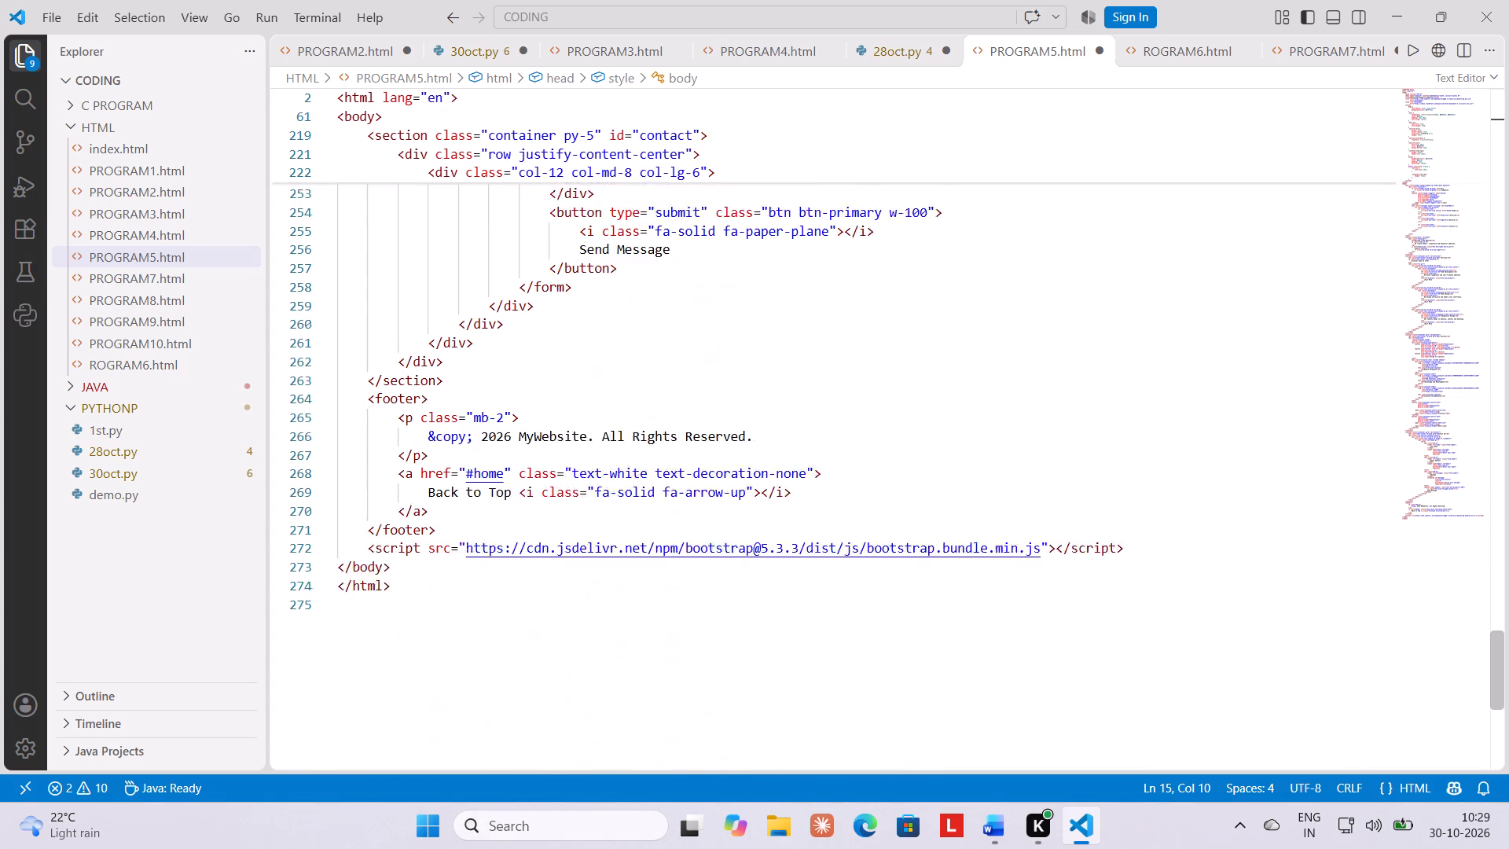
{"action": "scroll", "coordinate": [673, 445], "scroll_direction": "down", "scroll_amount": 2}
{"action": "scroll", "coordinate": [673, 445], "scroll_direction": "up", "scroll_amount": 3}
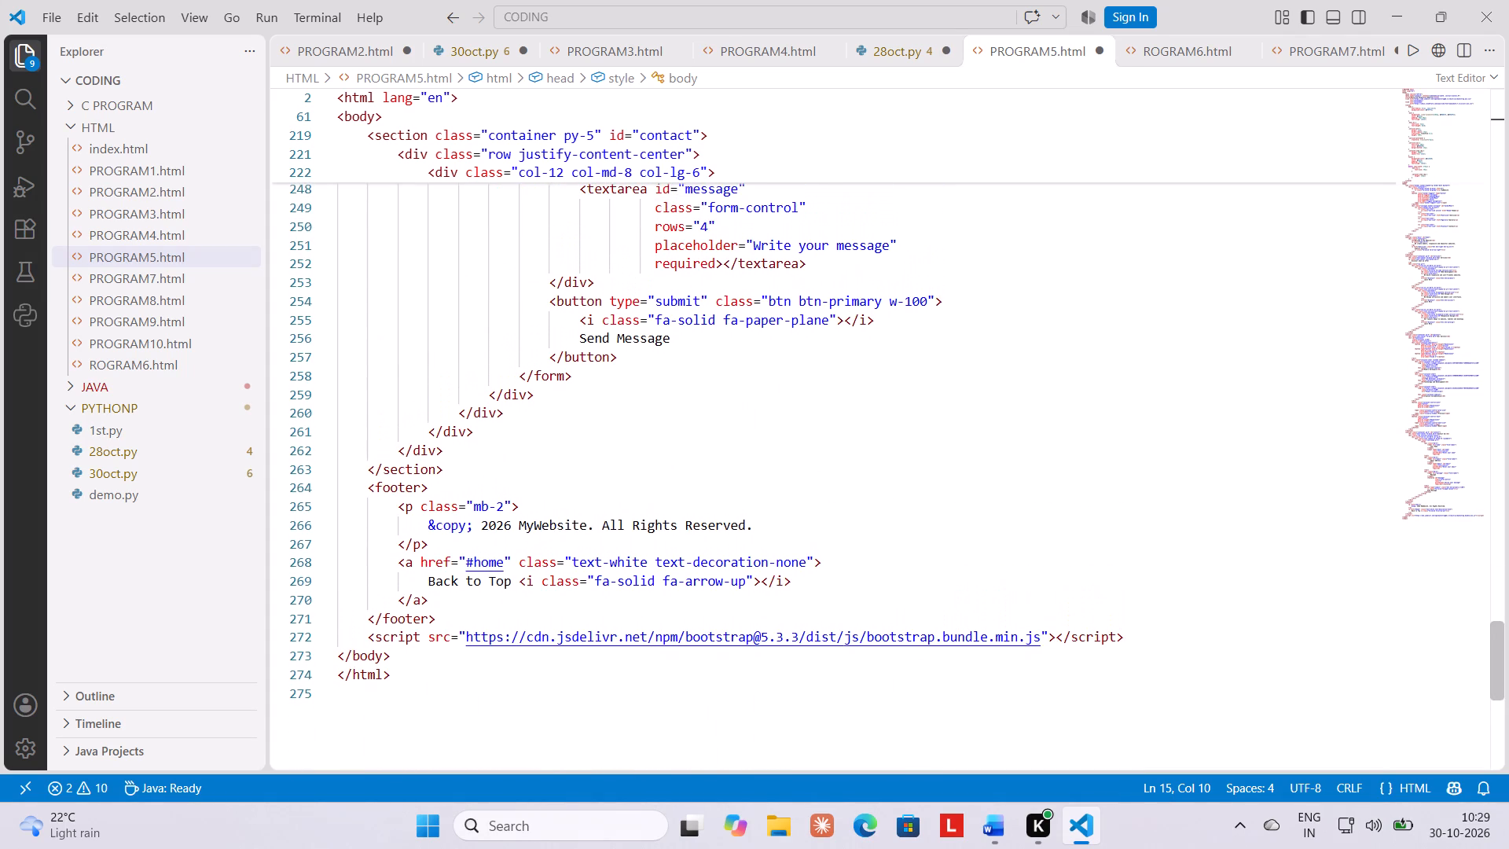
{"action": "key", "text": "super+Print"}
Open PROGRAM5.html in the default browser and set the page zoom to 67%.
{"action": "right_click", "coordinate": [674, 444]}
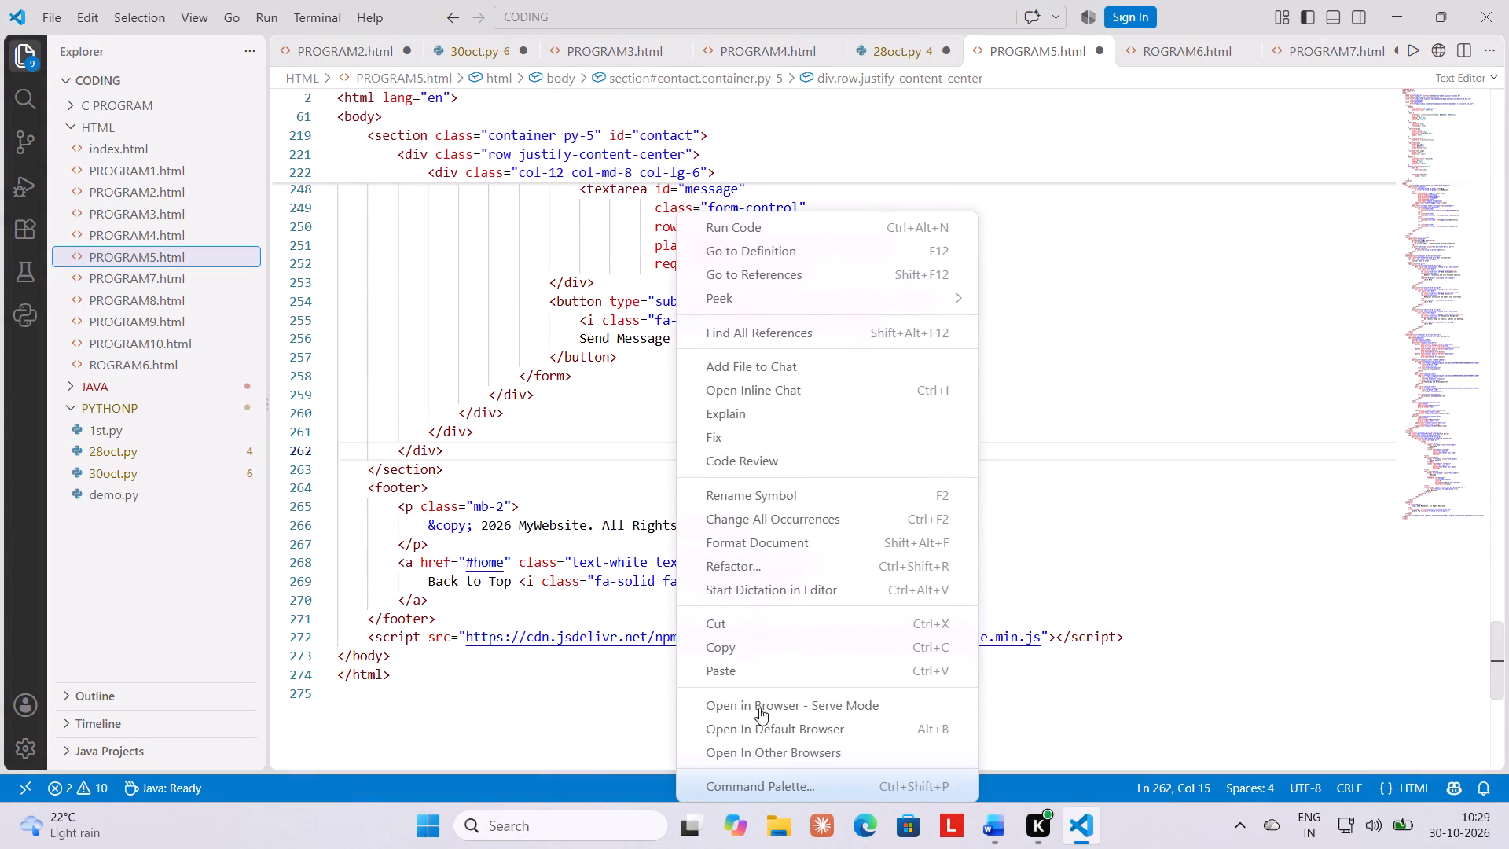
{"action": "left_click", "coordinate": [827, 729]}
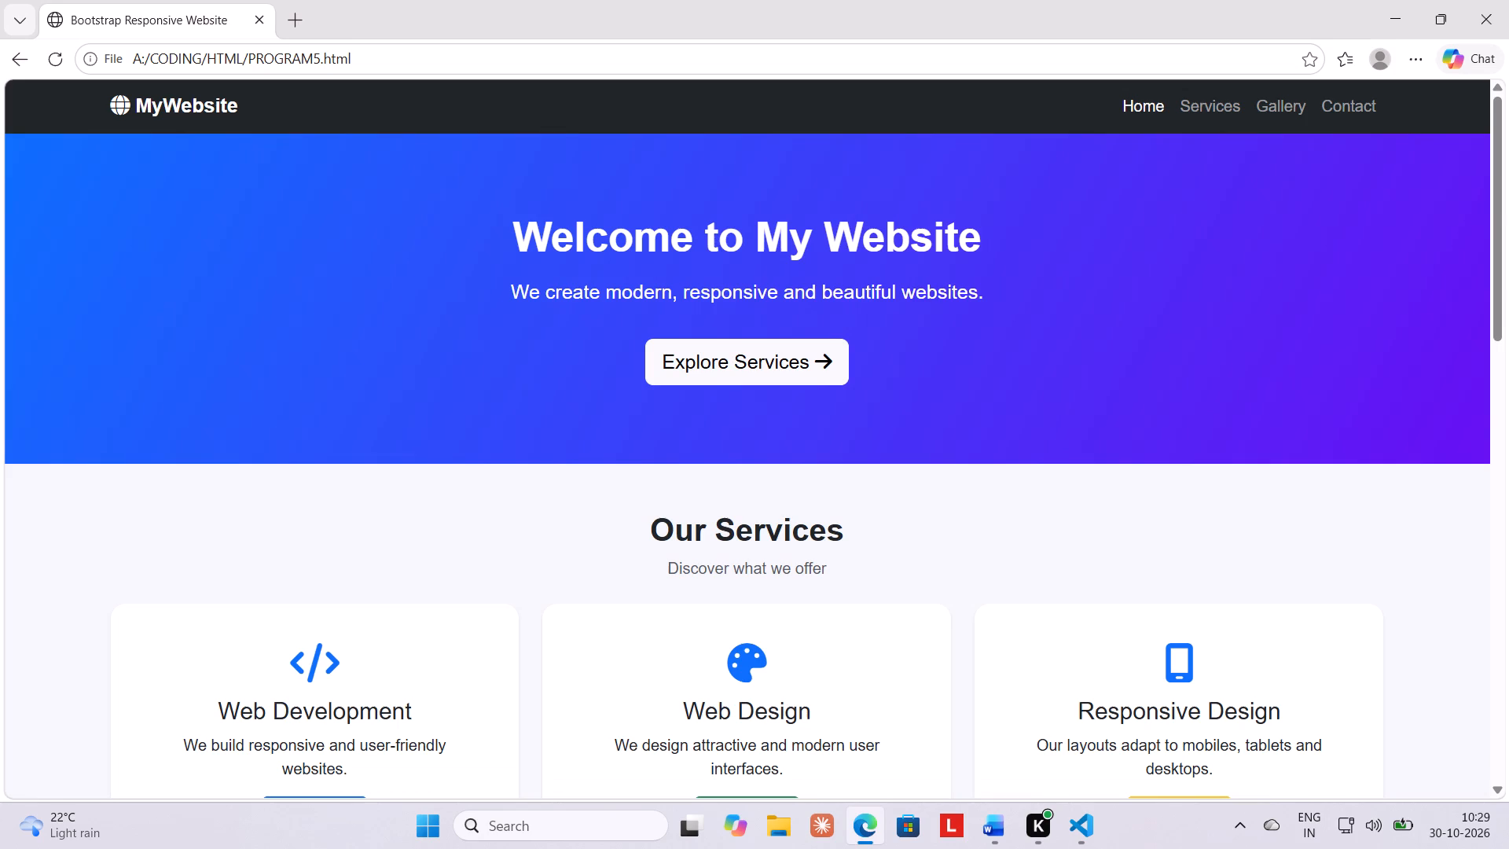
{"action": "key", "text": "ctrl+minus"}
{"action": "key", "text": "ctrl+minus"}
{"action": "key", "text": "ctrl+minus"}
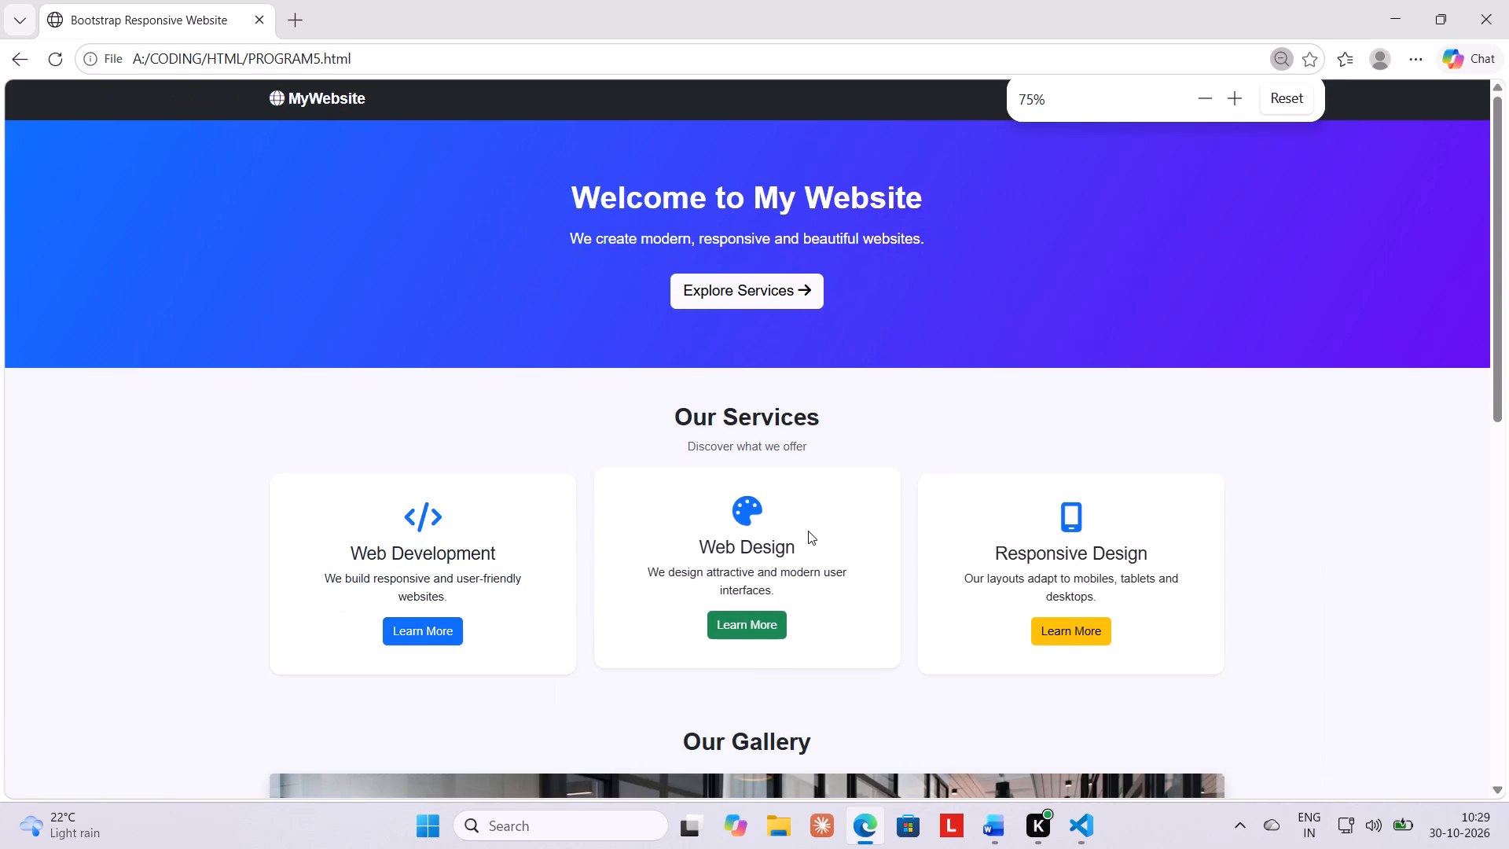
{"action": "key", "text": "ctrl+minus"}
{"action": "key", "text": "ctrl+minus"}
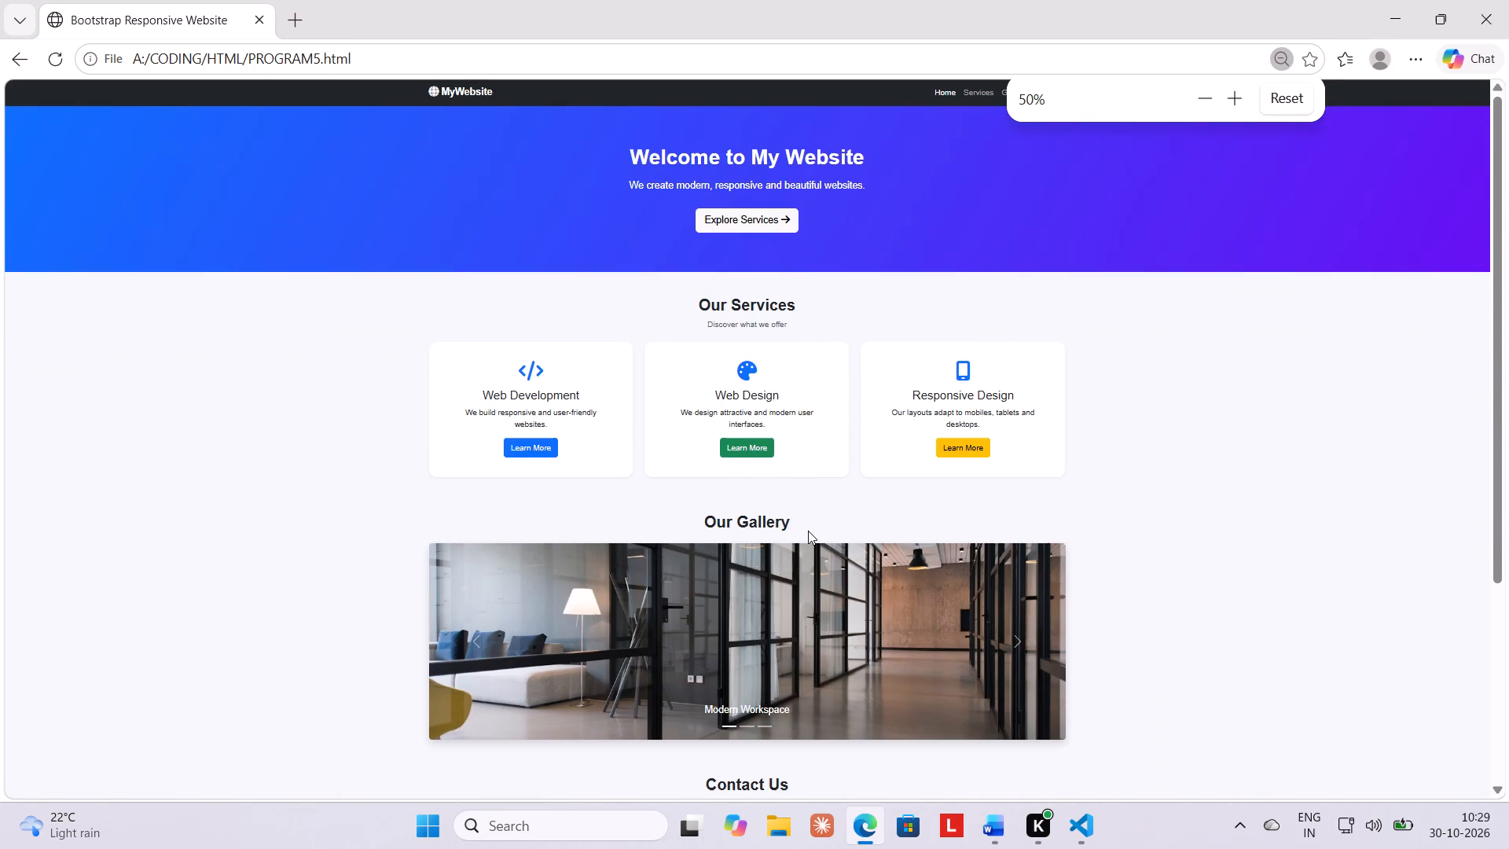
{"action": "key", "text": "ctrl+plus"}
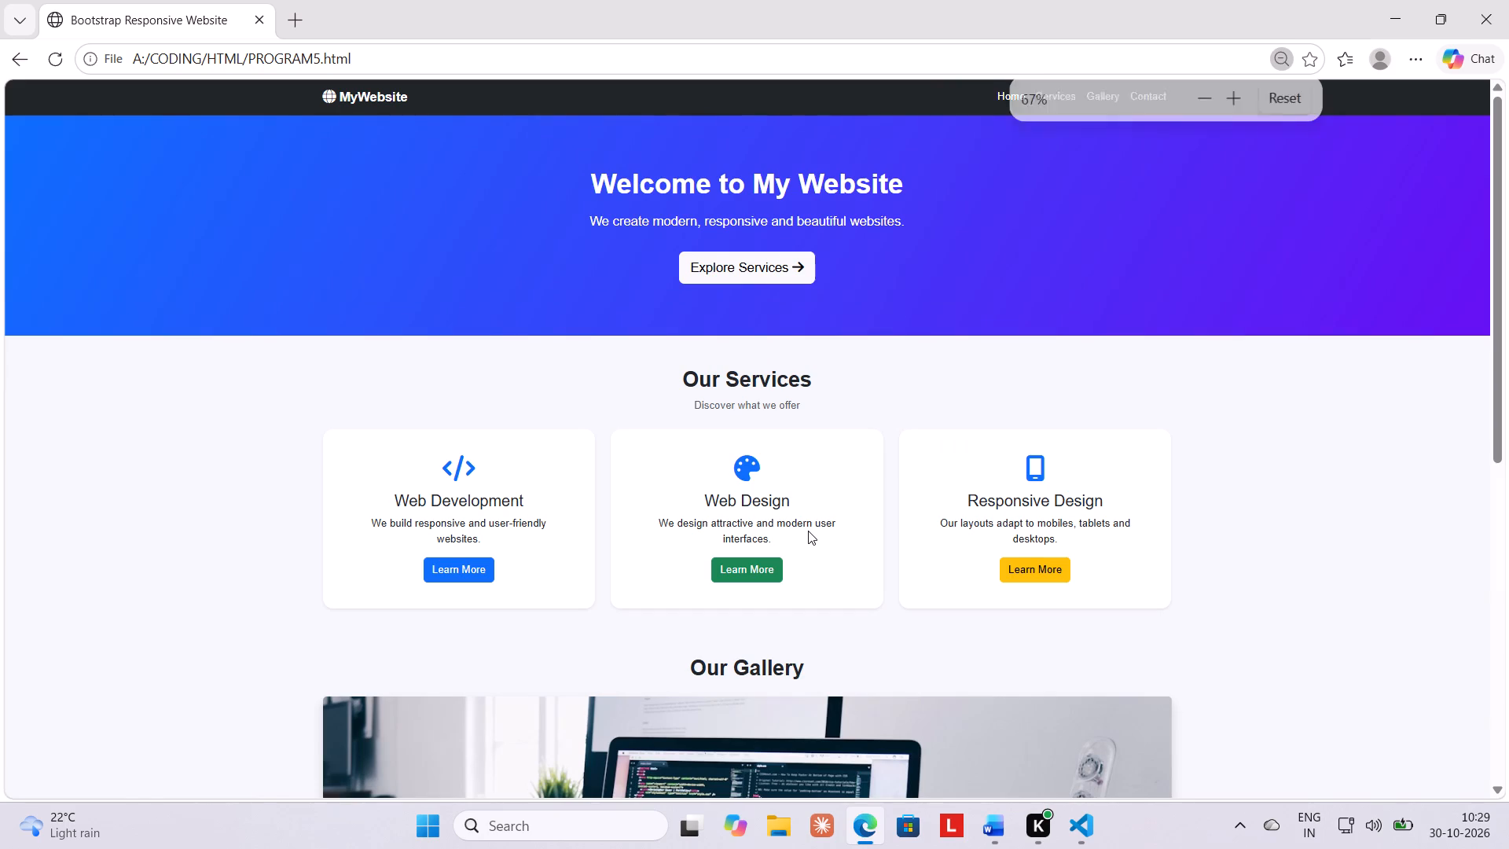
Capture full-screen screenshots of the web page's top with the services cards and its bottom with the contact form and footer.
{"action": "scroll", "coordinate": [808, 531], "scroll_direction": "down", "scroll_amount": 9}
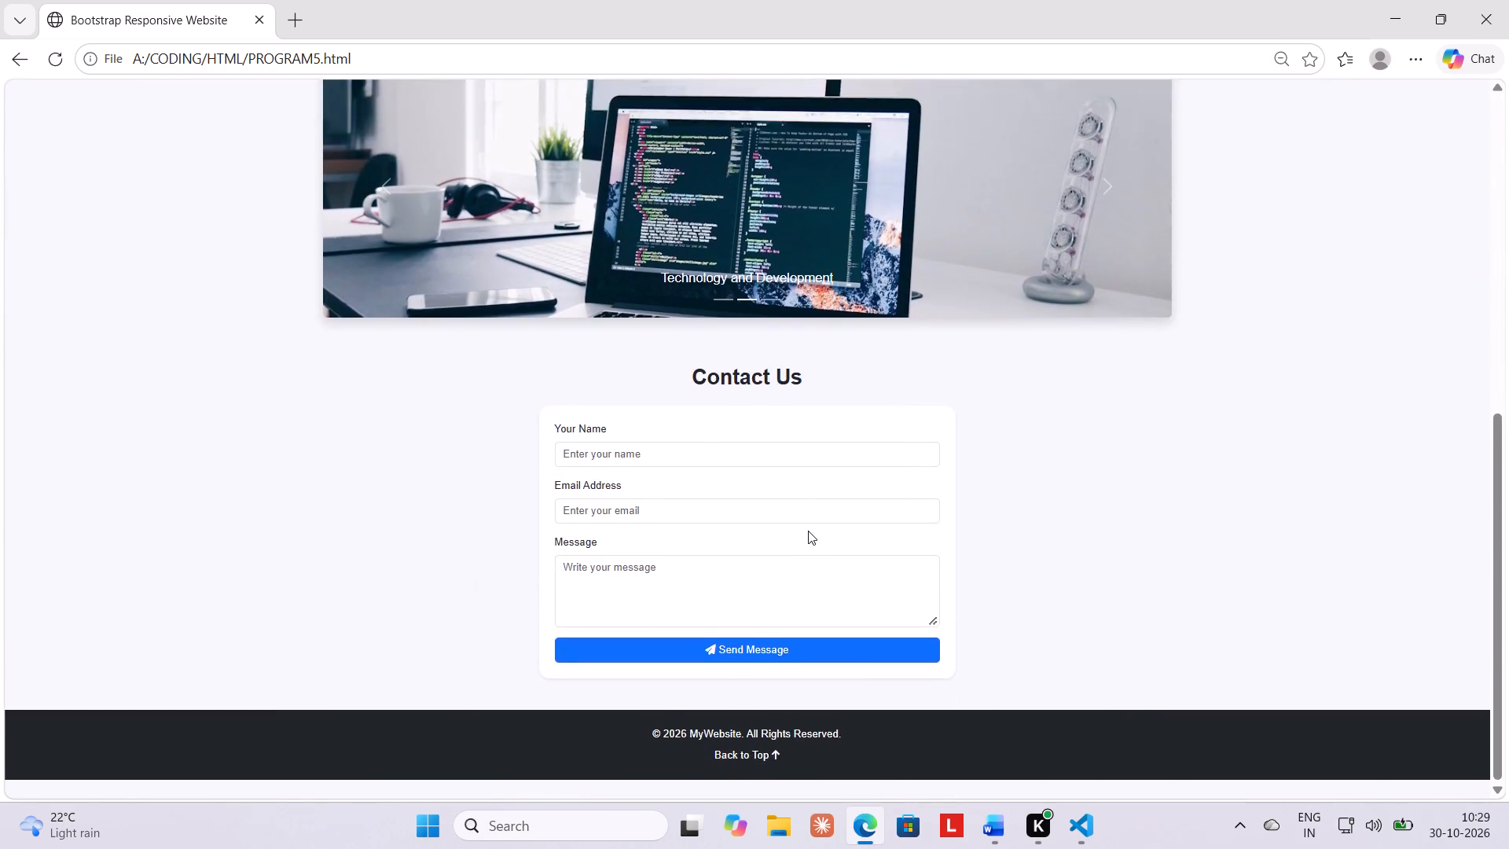
{"action": "scroll", "coordinate": [808, 531], "scroll_direction": "up", "scroll_amount": 9}
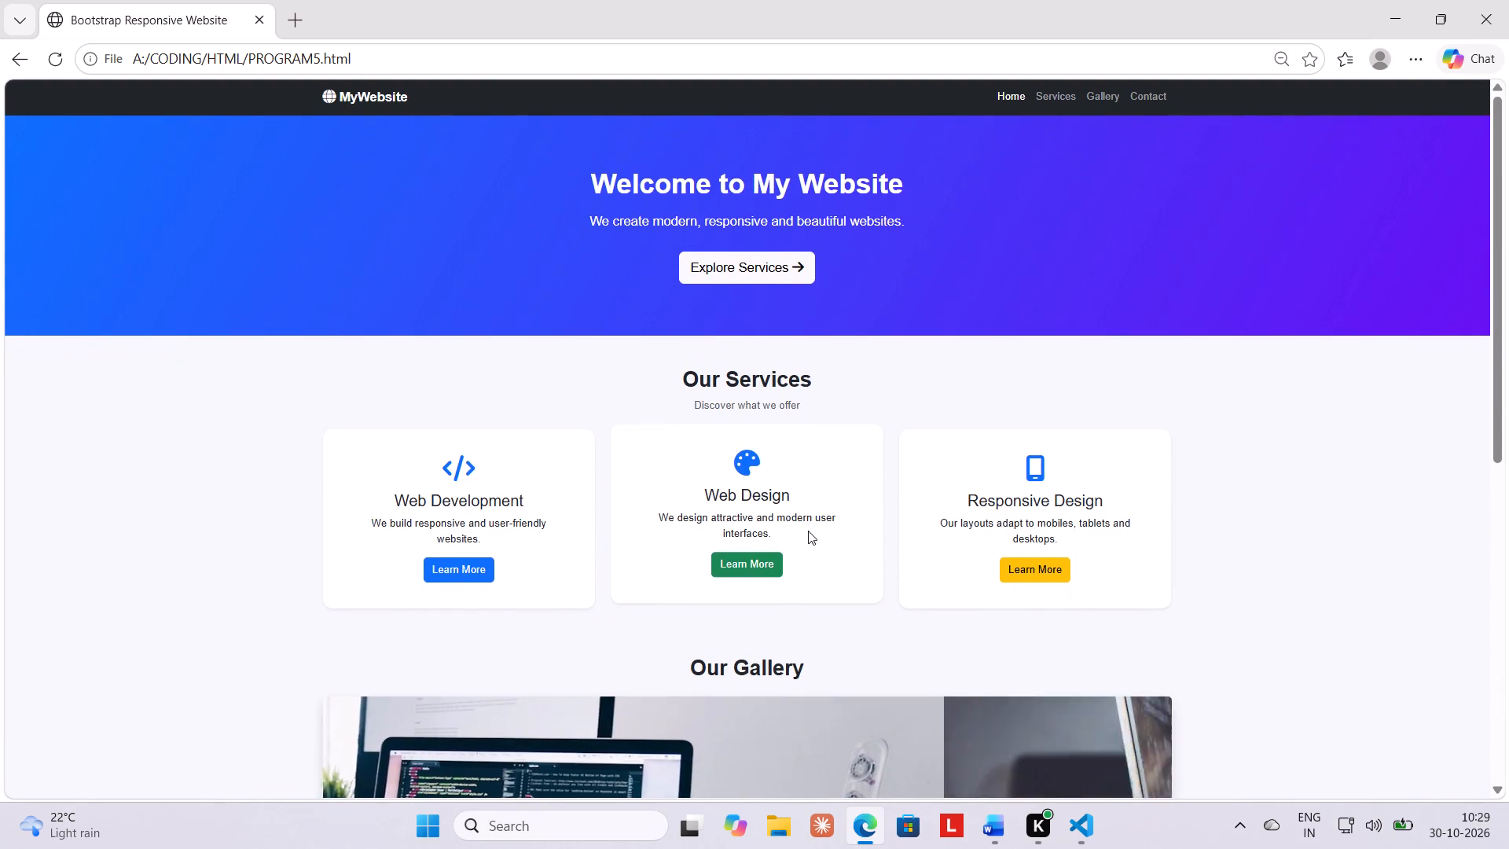
{"action": "key", "text": "super+Print"}
{"action": "scroll", "coordinate": [808, 531], "scroll_direction": "down", "scroll_amount": 6}
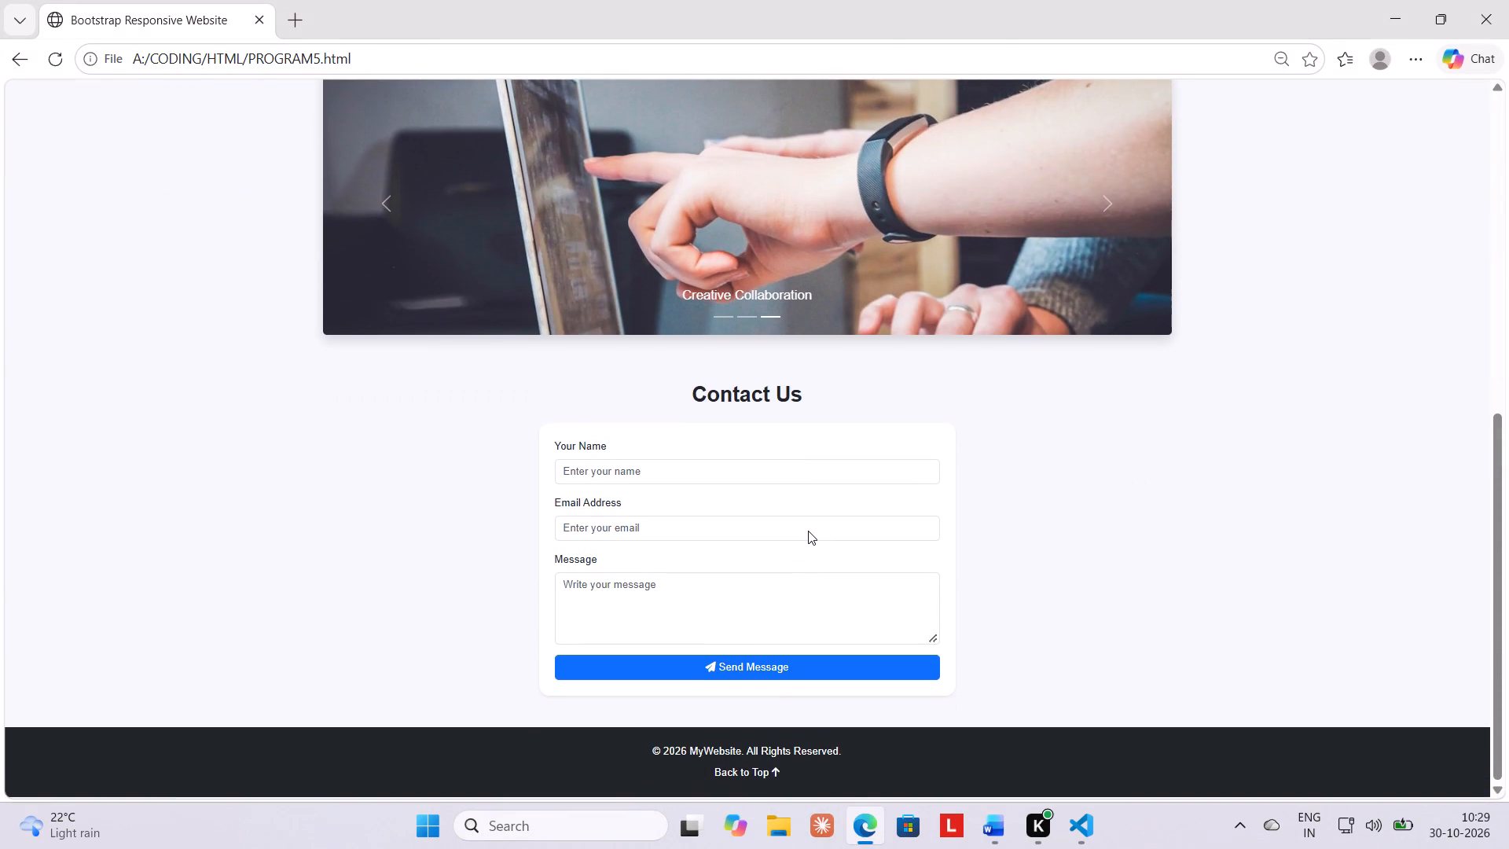
{"action": "key", "text": "super+Print"}
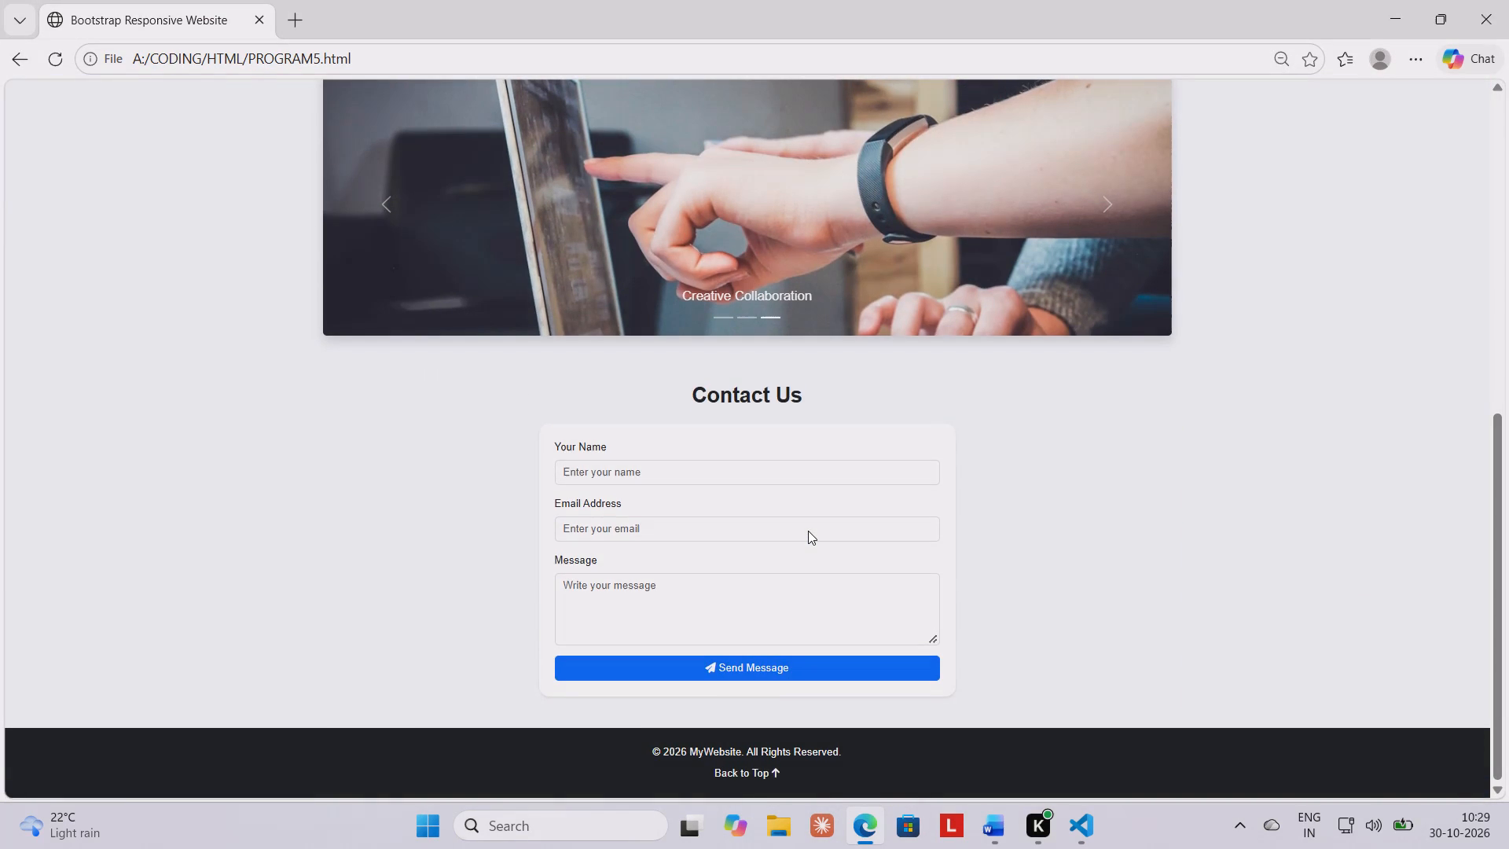
Switch to HTML FILE in Word and insert all pictures from the Screenshots folder below the Q5 question.
{"action": "key", "text": "alt+Tab"}
{"action": "key", "text": "alt+Tab"}
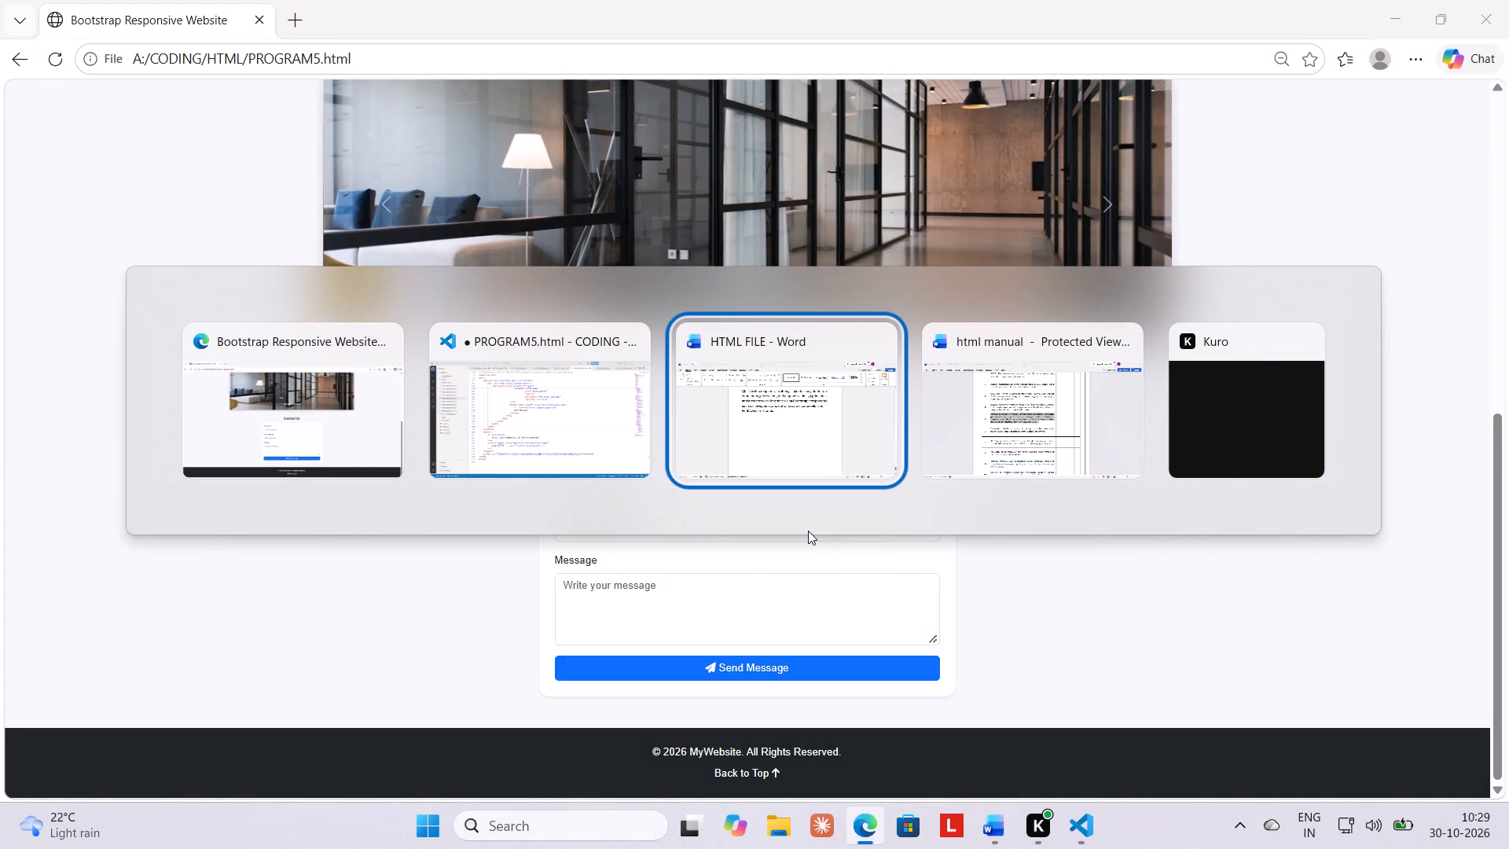
{"action": "left_click", "coordinate": [494, 401]}
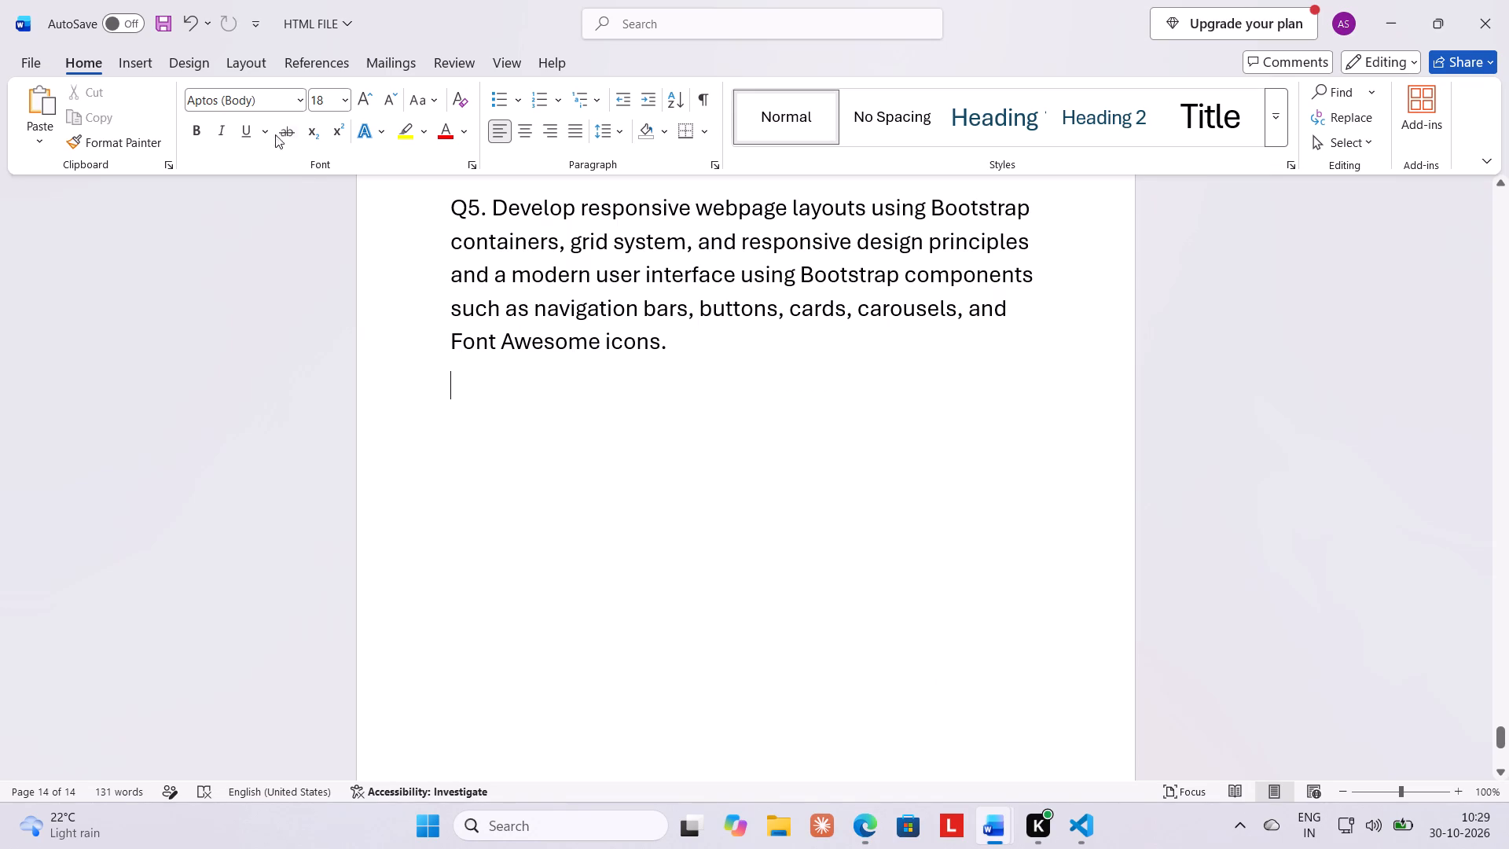
{"action": "left_click", "coordinate": [142, 64]}
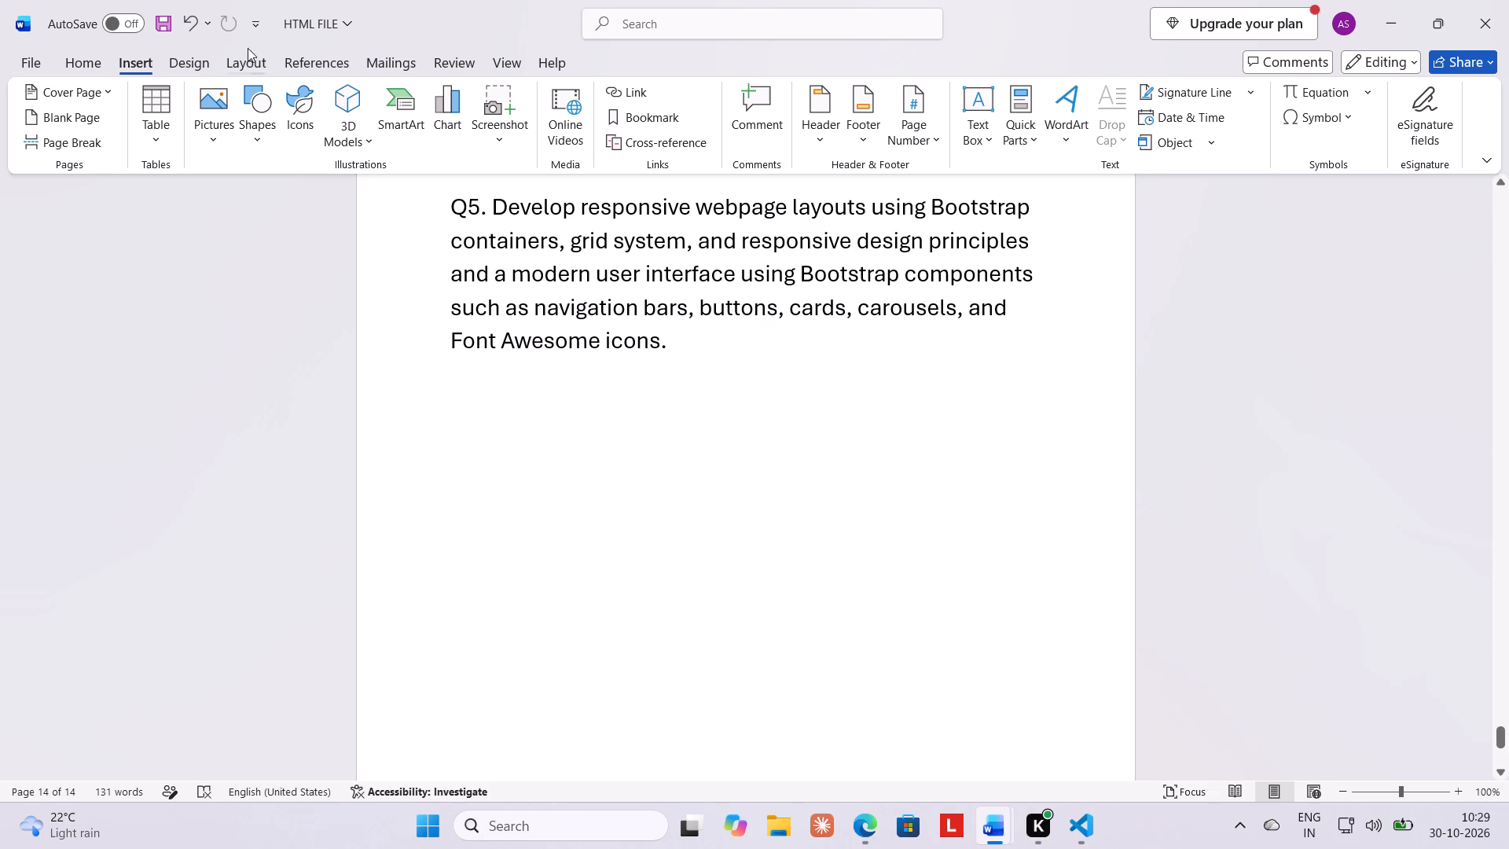
{"action": "left_click", "coordinate": [208, 106]}
{"action": "left_click", "coordinate": [252, 201]}
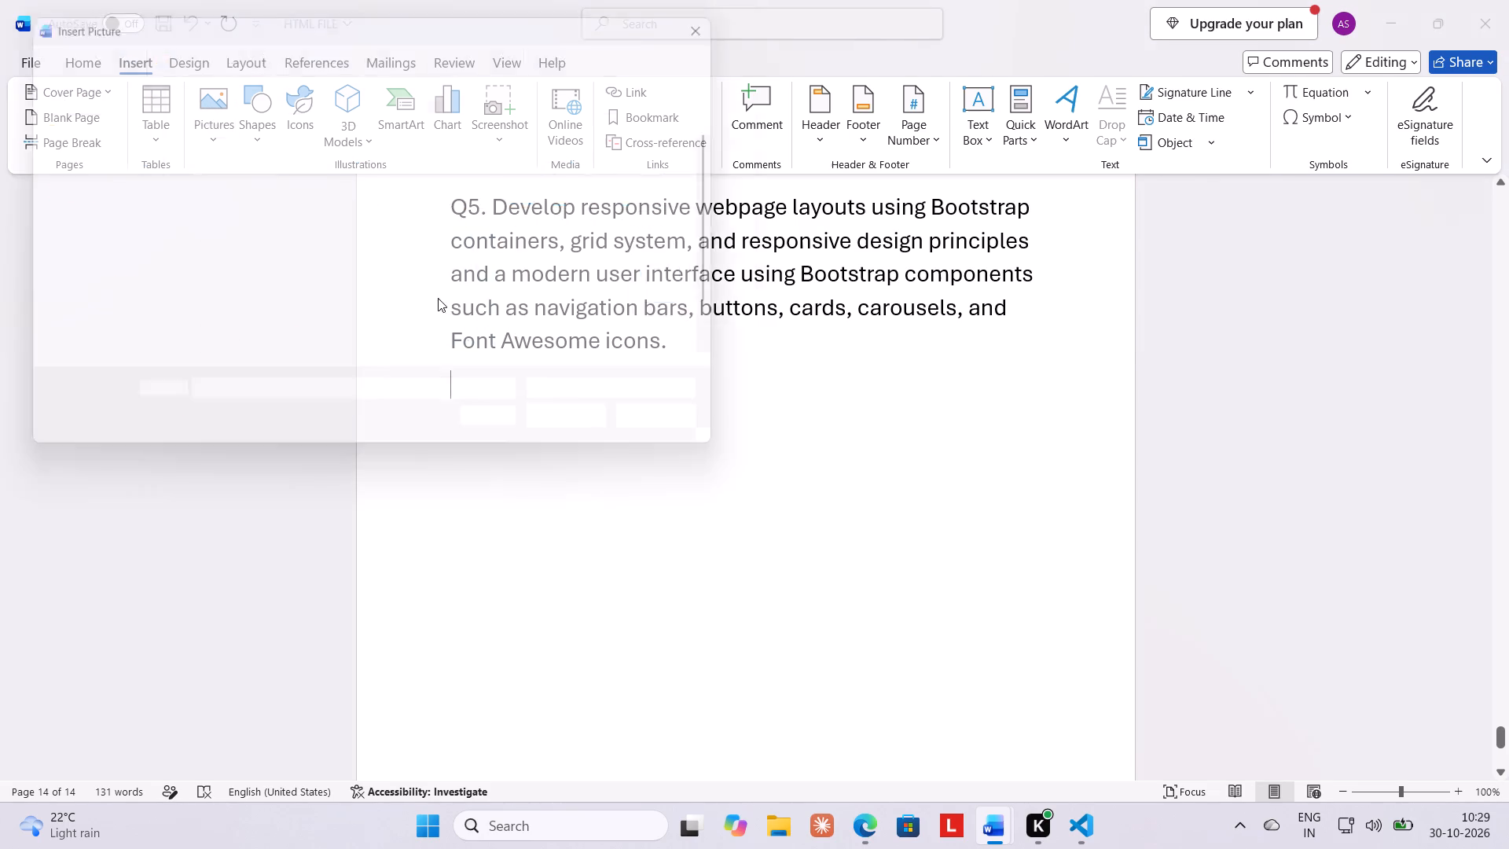
{"action": "left_click", "coordinate": [467, 365]}
{"action": "key", "text": "ctrl+a"}
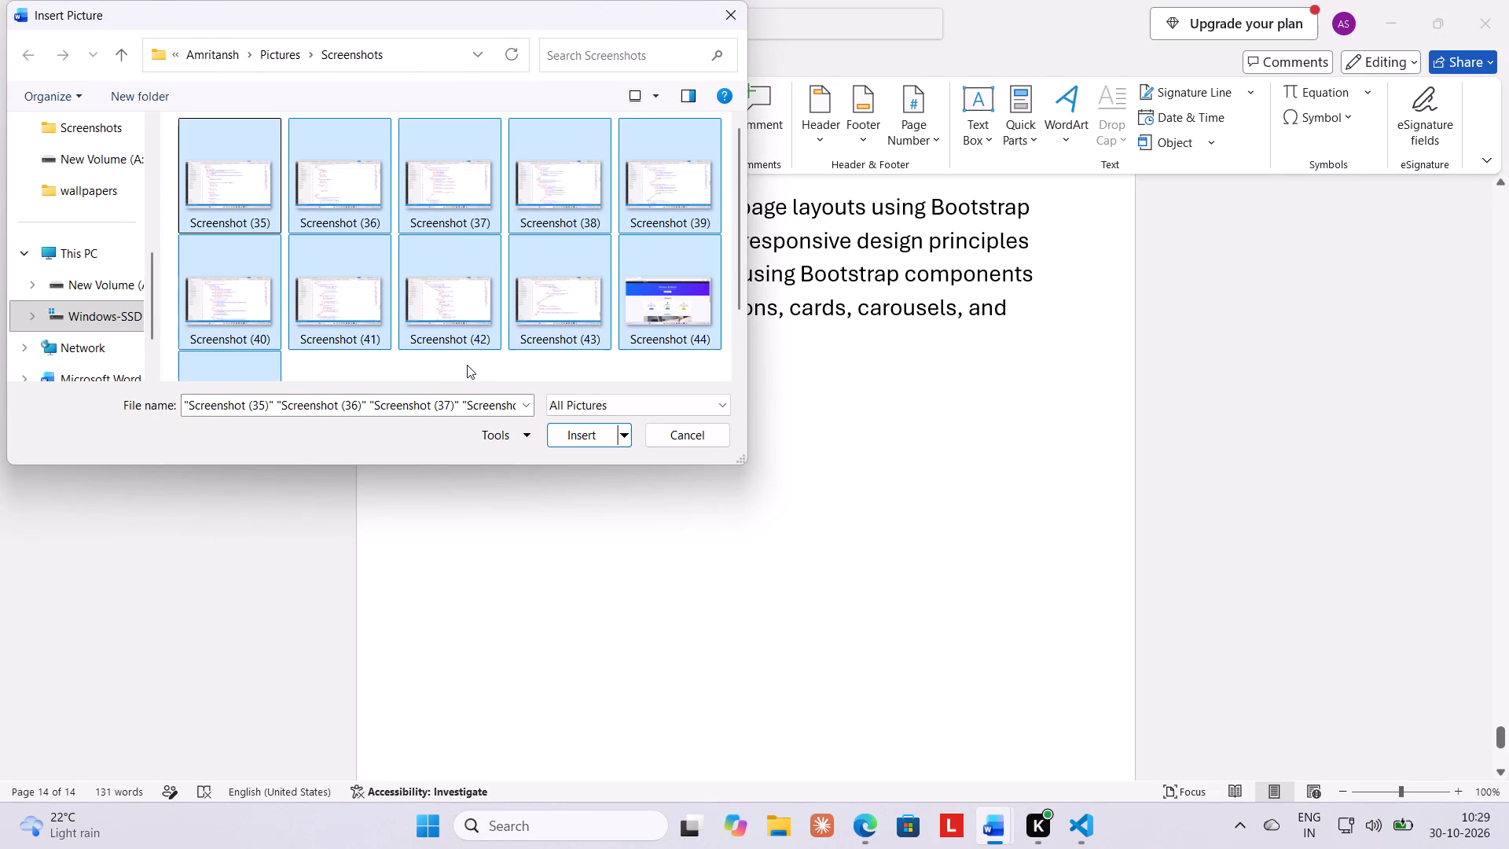
{"action": "left_click", "coordinate": [586, 426]}
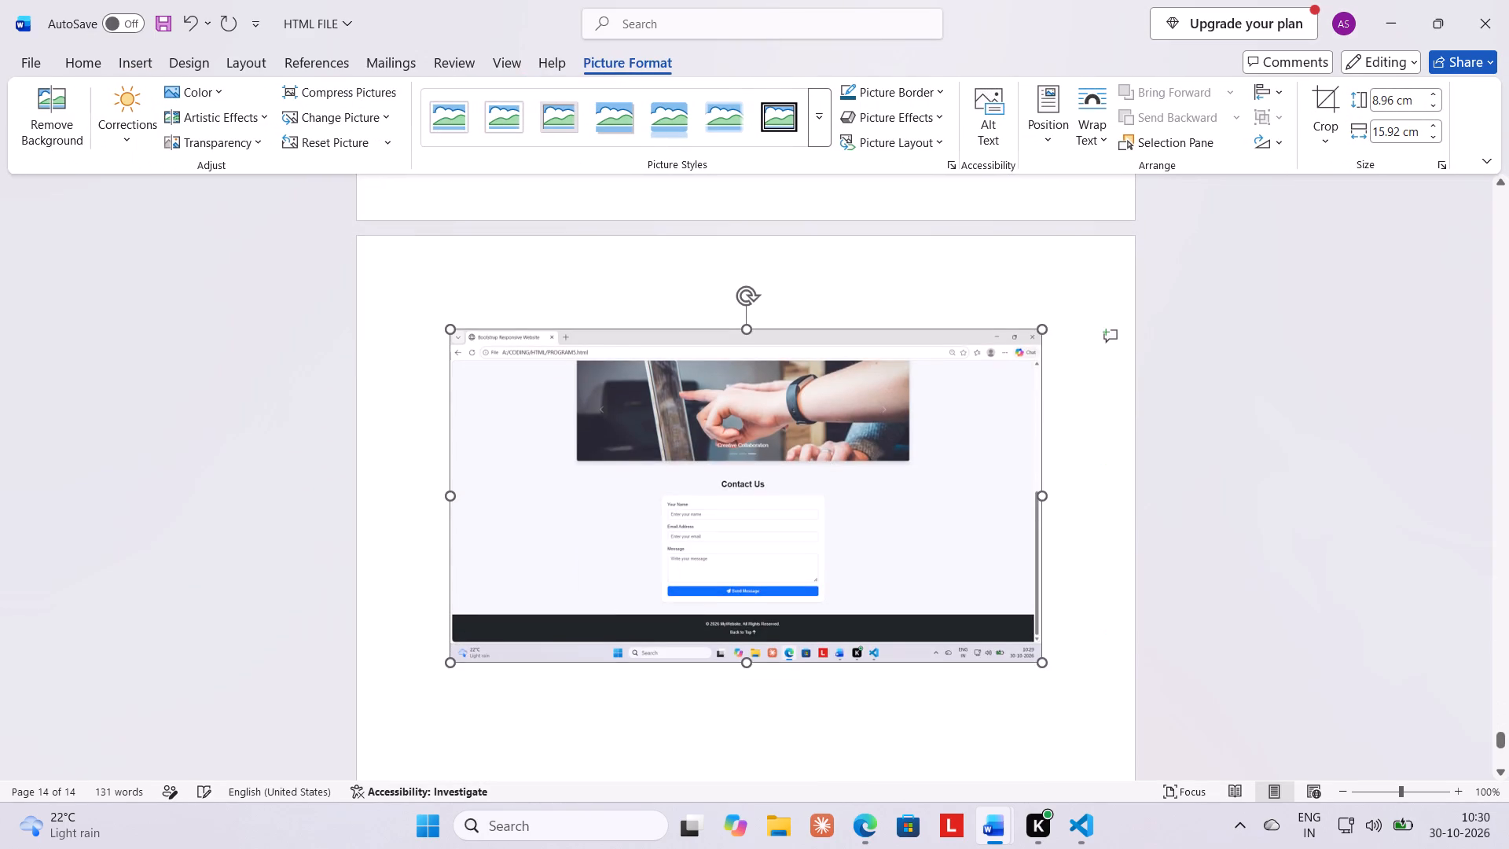
Enlarge the first code screenshot below the Q5 question to about 17.38 cm wide and make it slightly taller.
{"action": "scroll", "coordinate": [928, 480], "scroll_direction": "up", "scroll_amount": 10}
{"action": "scroll", "coordinate": [928, 480], "scroll_direction": "down", "scroll_amount": 6}
{"action": "scroll", "coordinate": [928, 480], "scroll_direction": "up", "scroll_amount": 1}
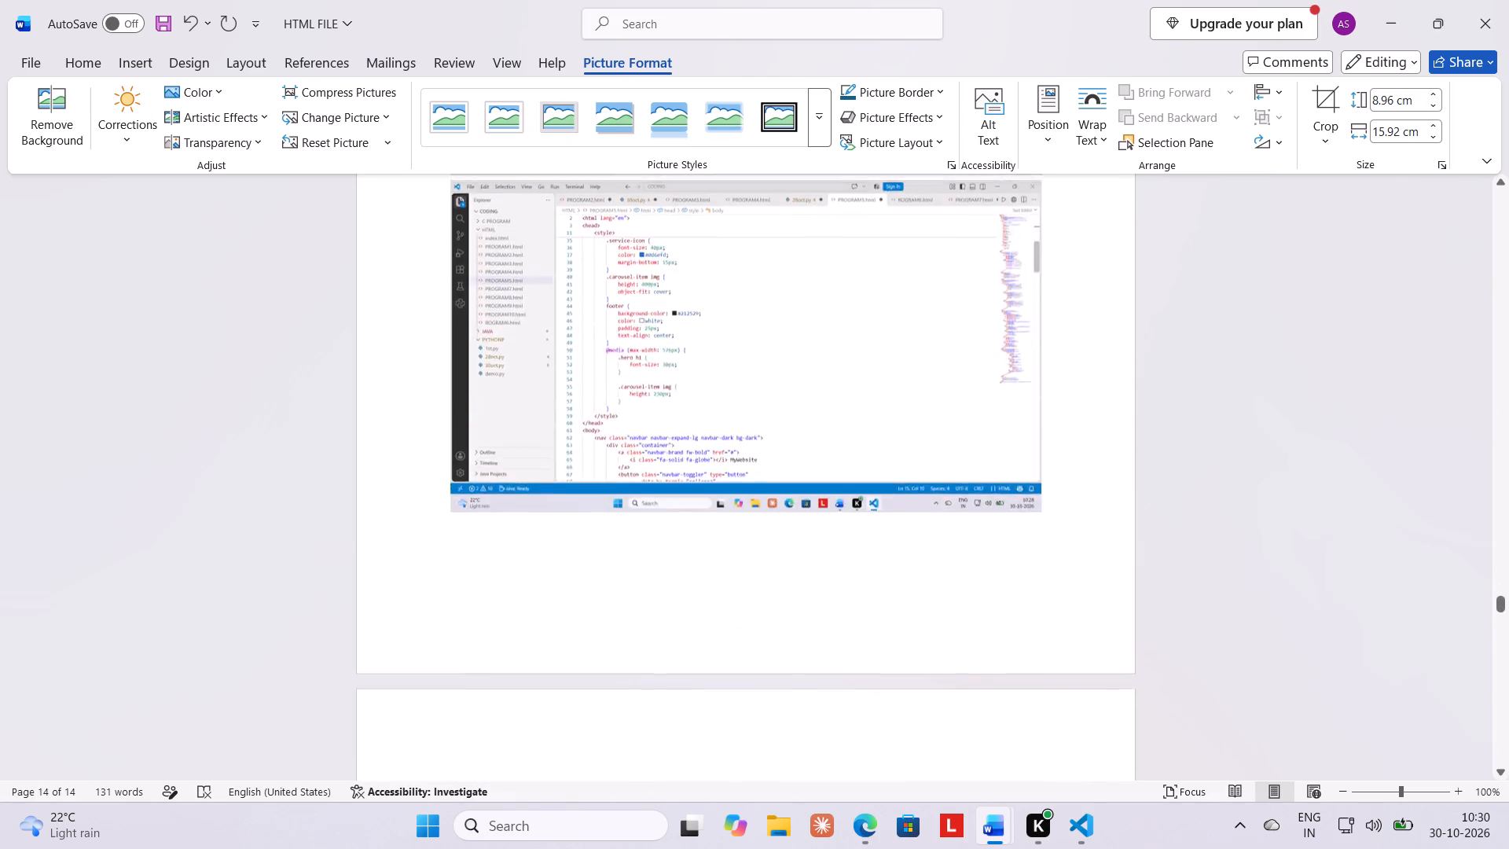
{"action": "scroll", "coordinate": [928, 480], "scroll_direction": "up", "scroll_amount": 1}
{"action": "scroll", "coordinate": [928, 480], "scroll_direction": "down", "scroll_amount": 5}
{"action": "scroll", "coordinate": [928, 480], "scroll_direction": "up", "scroll_amount": 1}
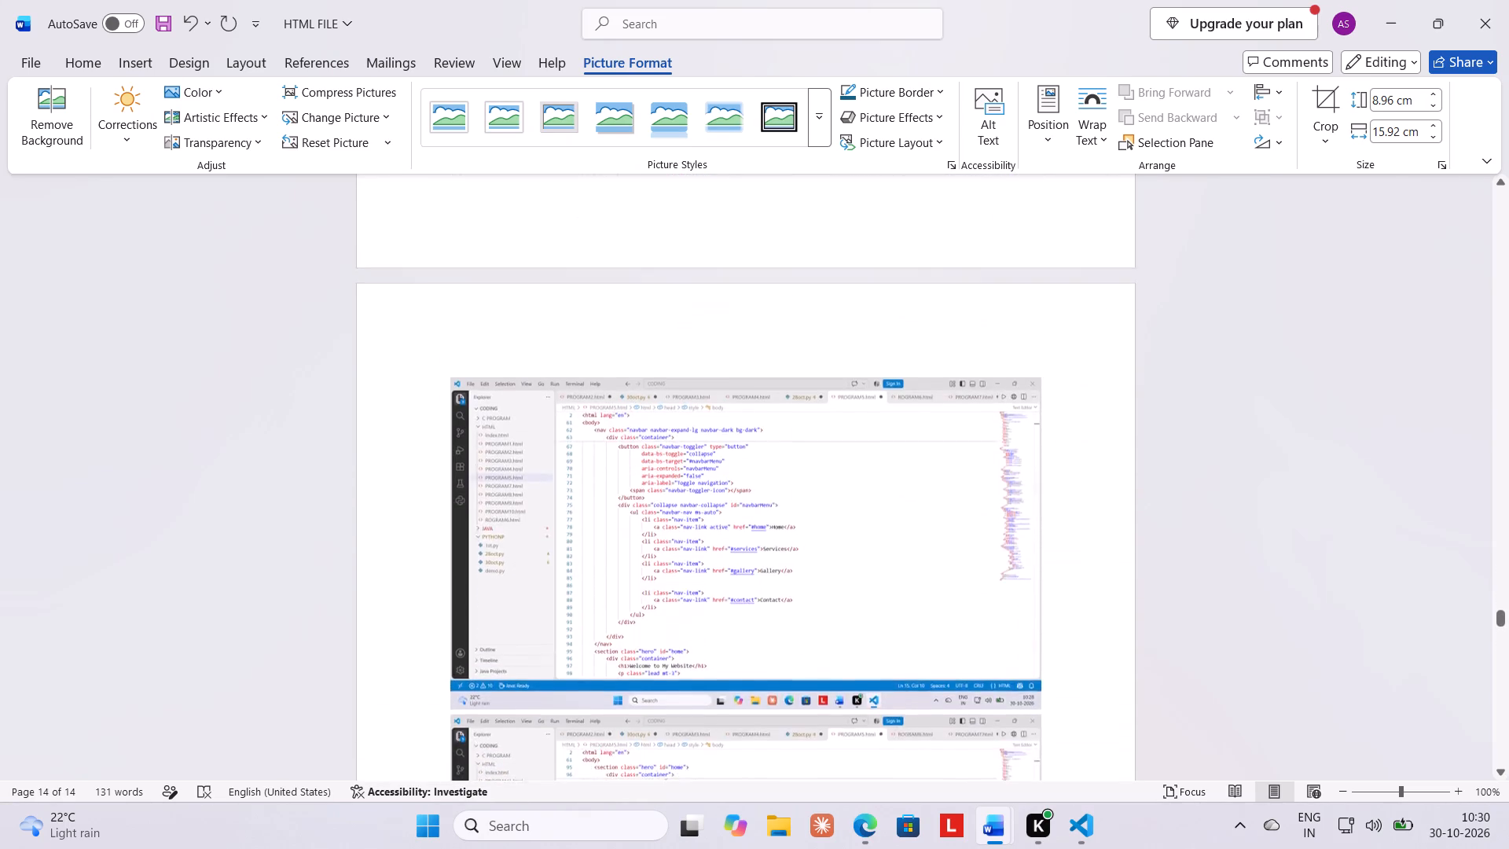
{"action": "scroll", "coordinate": [928, 480], "scroll_direction": "up", "scroll_amount": 3}
{"action": "scroll", "coordinate": [928, 480], "scroll_direction": "down", "scroll_amount": 1}
{"action": "scroll", "coordinate": [928, 480], "scroll_direction": "up", "scroll_amount": 1}
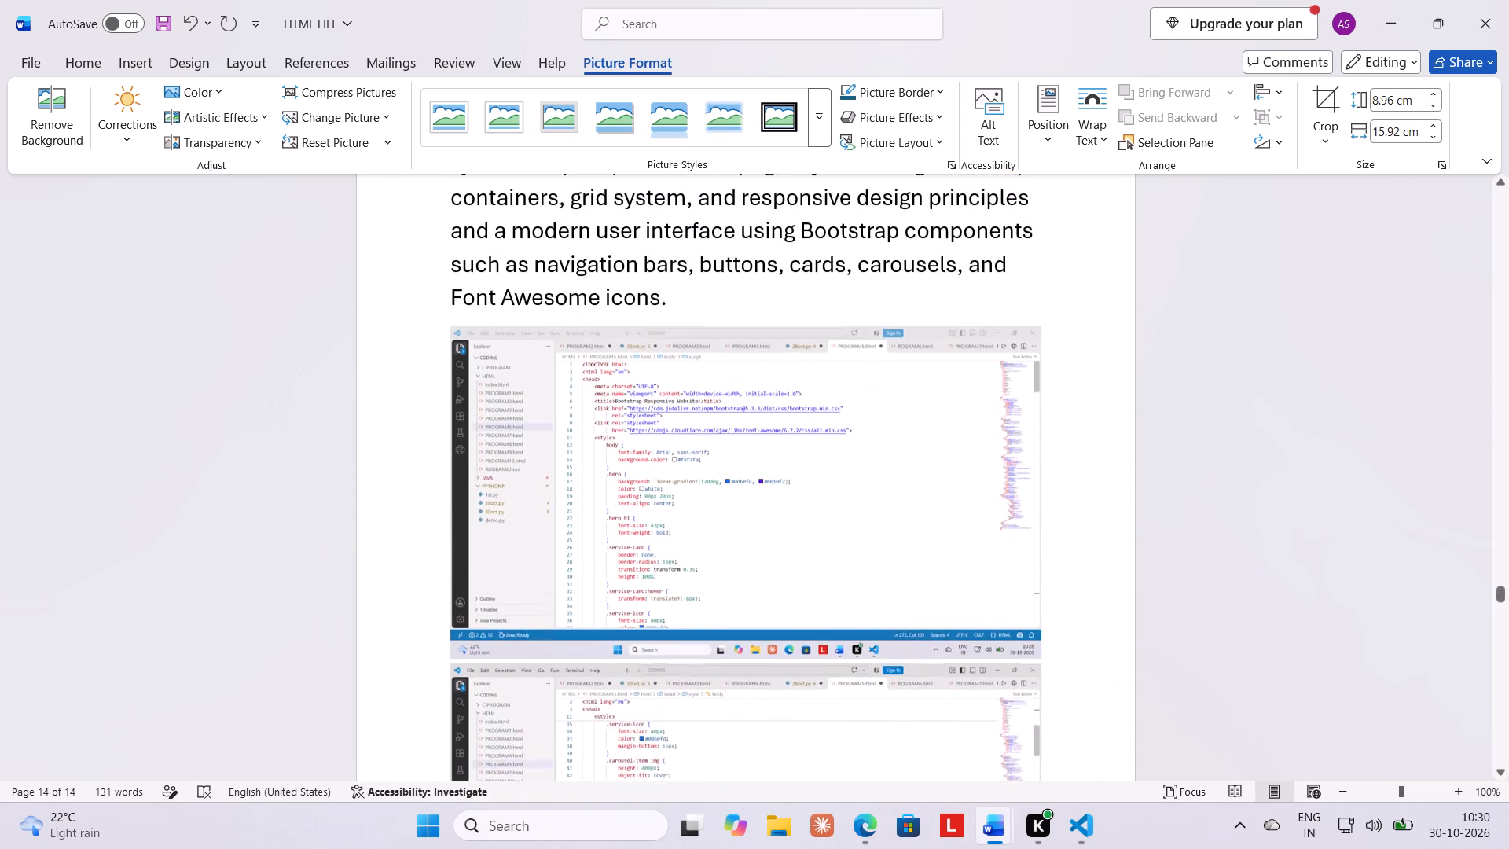
{"action": "scroll", "coordinate": [928, 480], "scroll_direction": "up", "scroll_amount": 2}
{"action": "scroll", "coordinate": [805, 535], "scroll_direction": "down", "scroll_amount": 1}
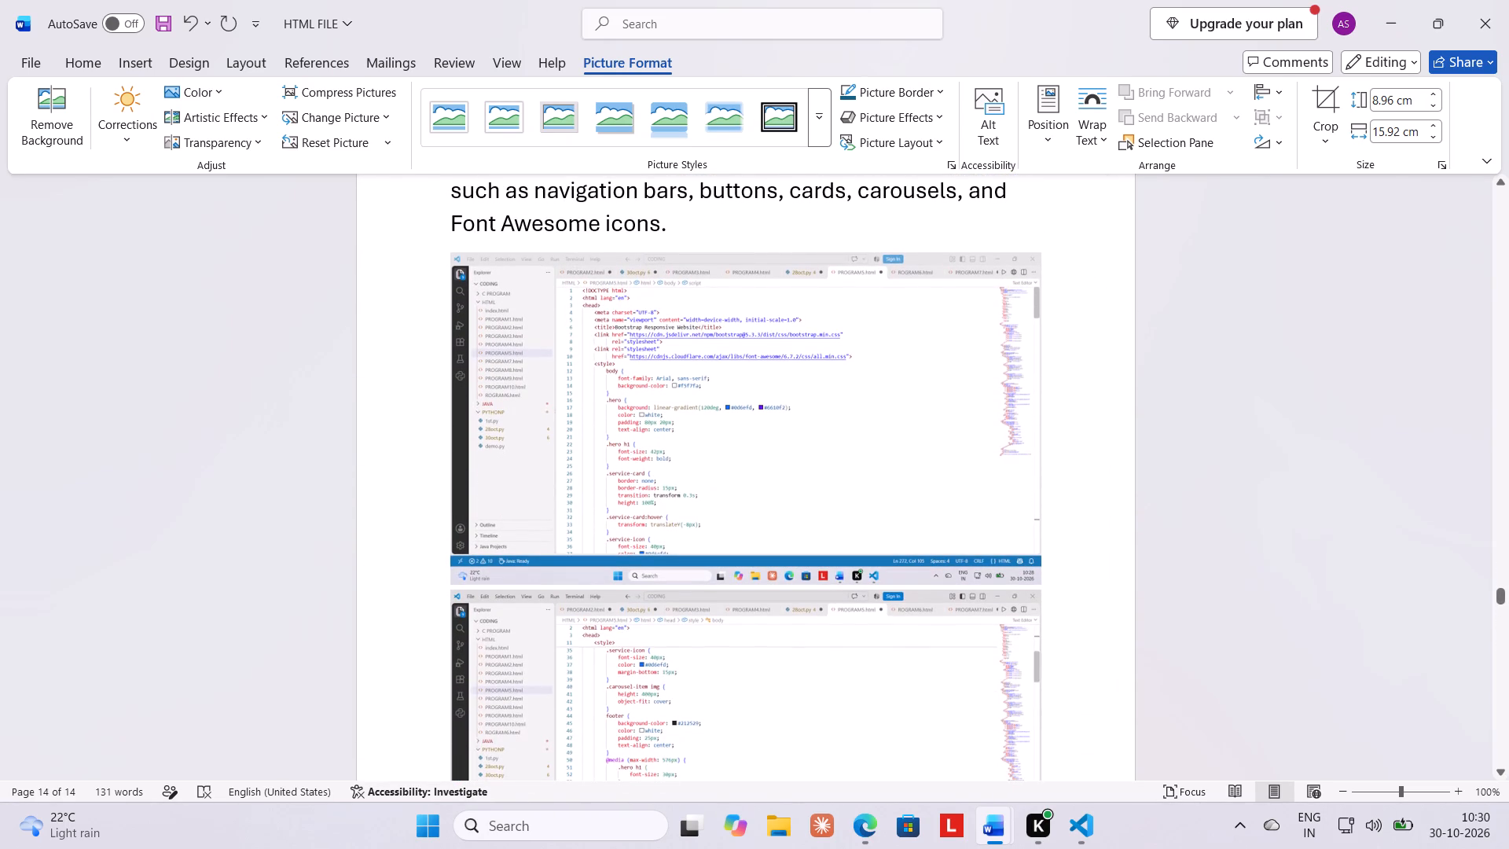
{"action": "left_click", "coordinate": [1028, 459]}
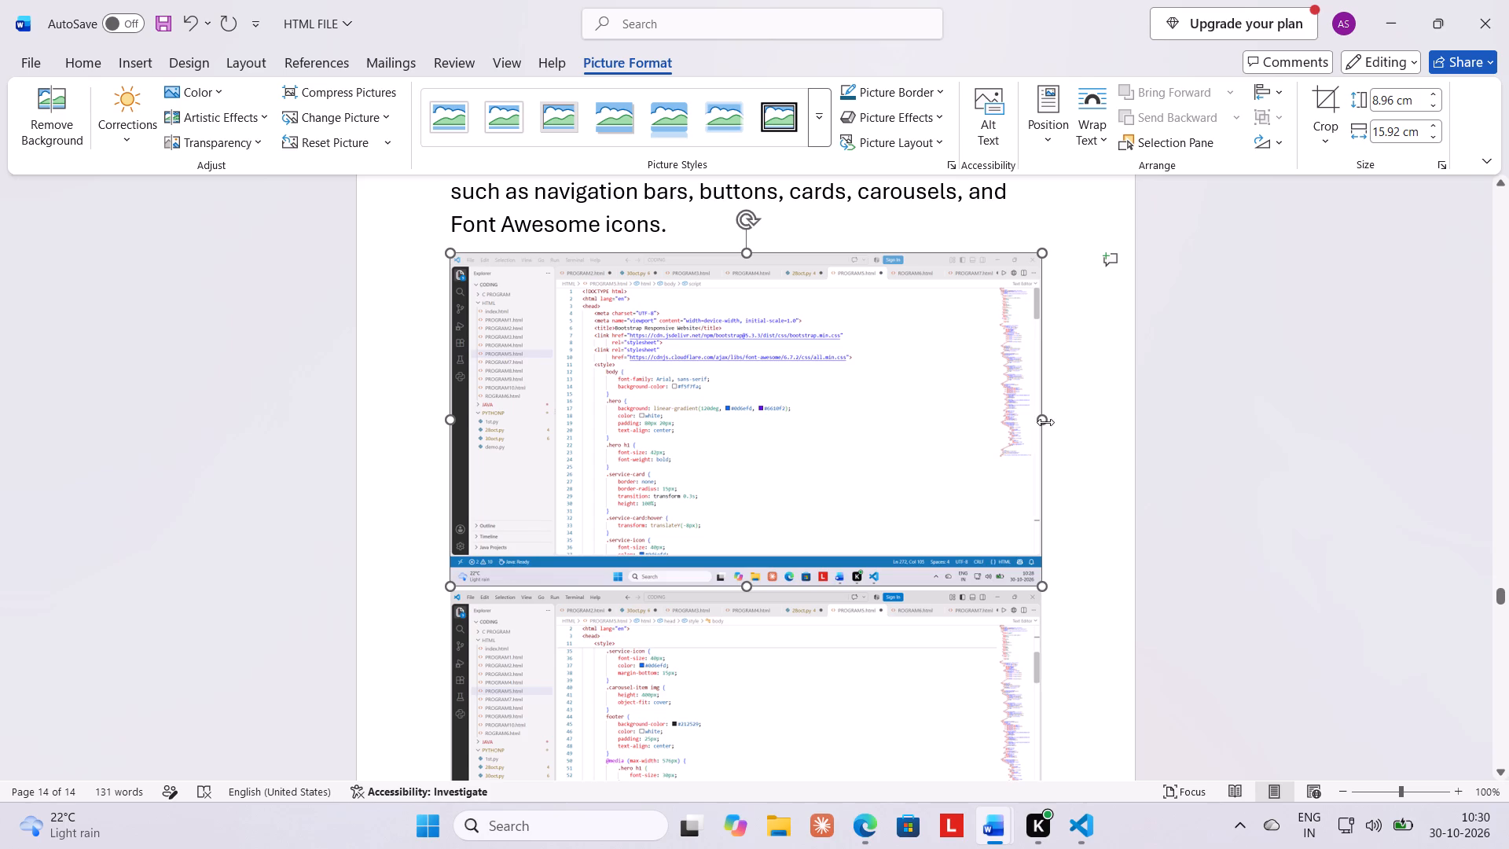
{"action": "left_click_drag", "start_coordinate": [1045, 422], "coordinate": [1096, 430]}
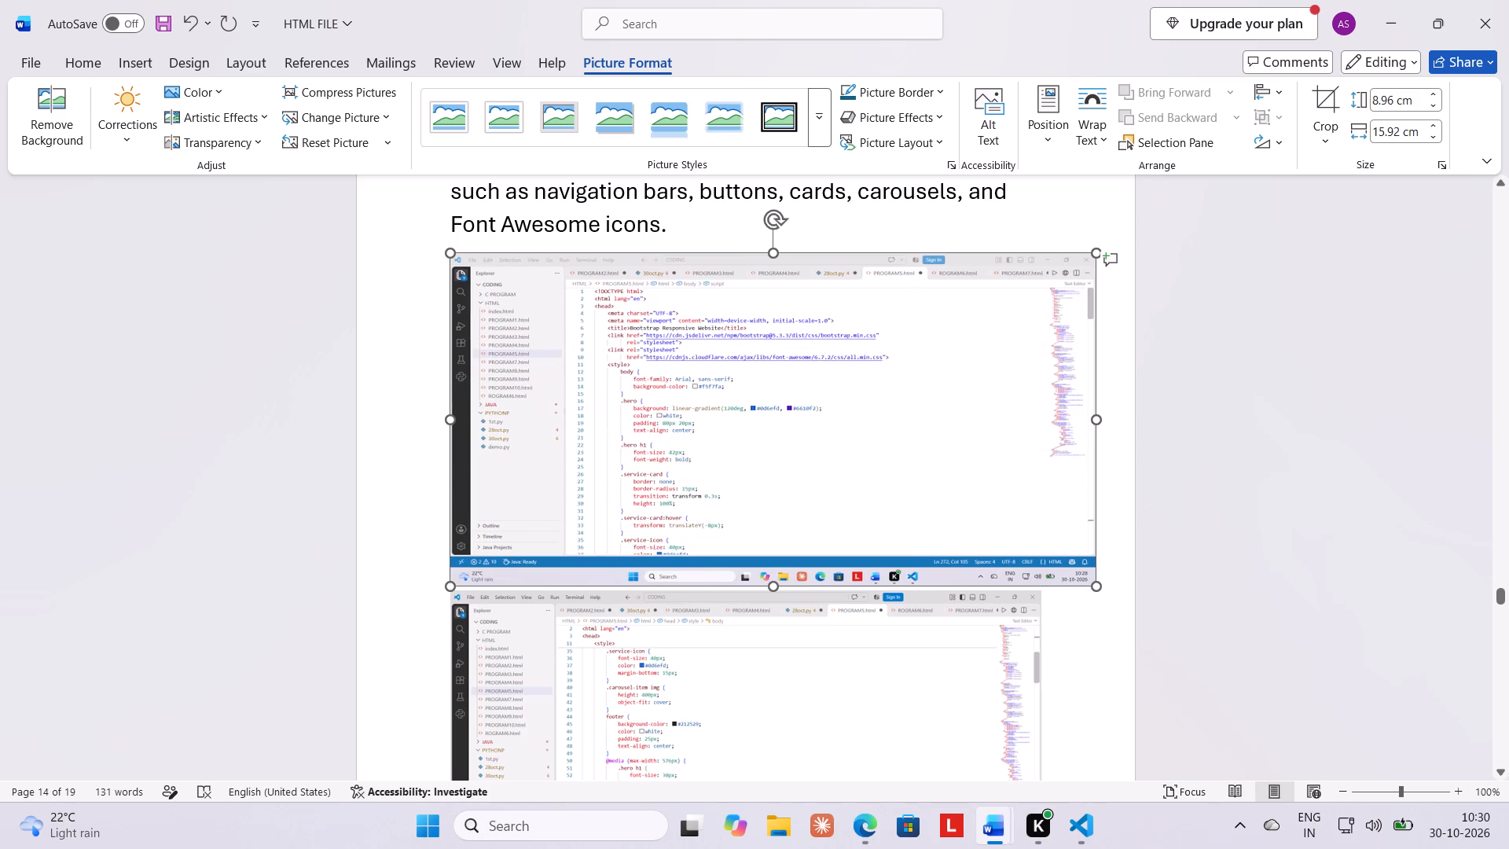
{"action": "left_click_drag", "start_coordinate": [774, 586], "coordinate": [774, 600]}
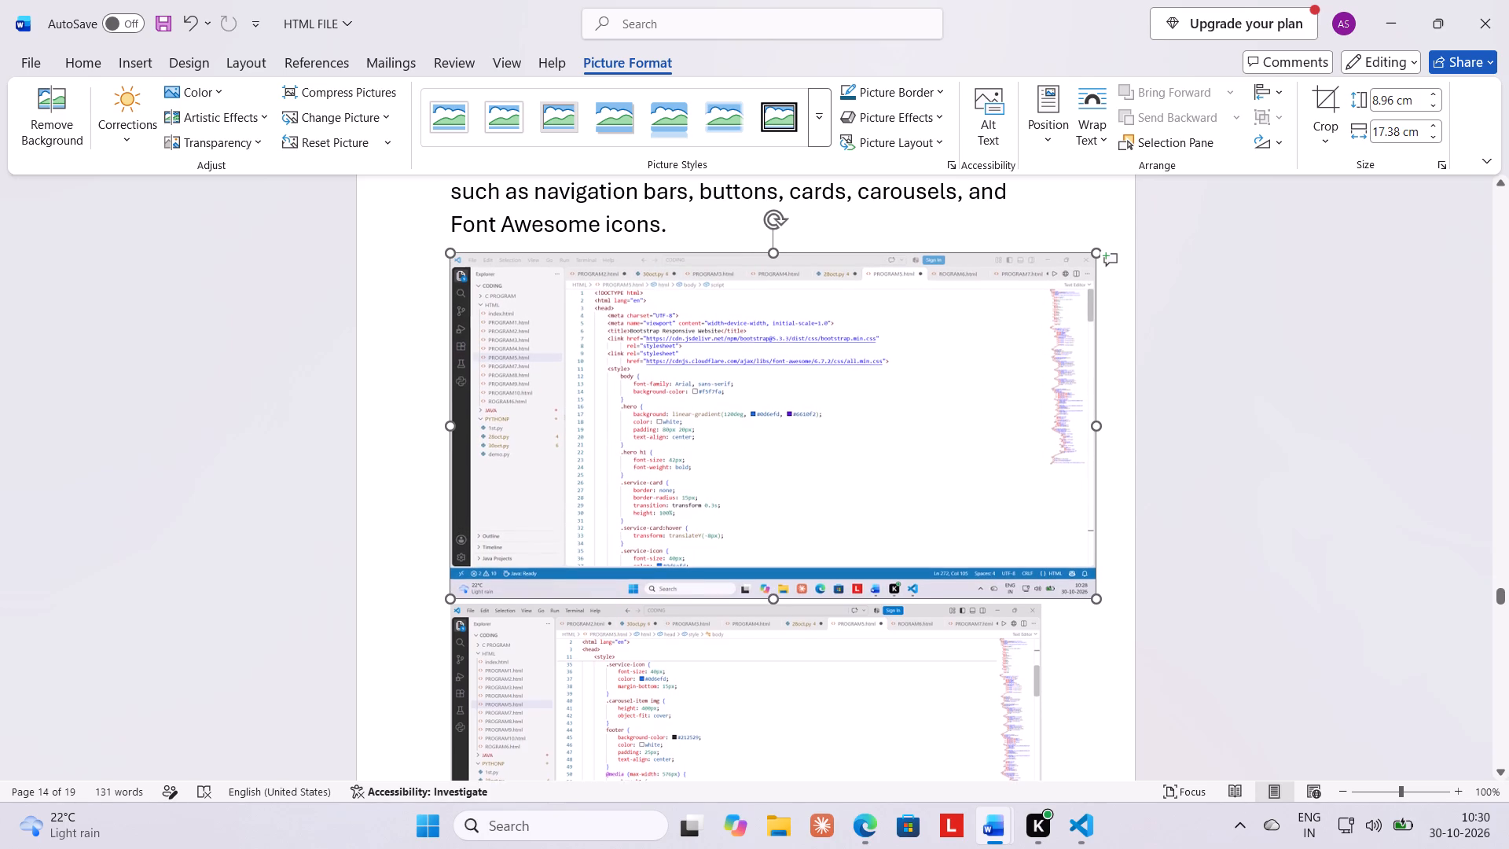
Stretch the first code screenshot below the Q5 question to about 9.4 cm high.
{"action": "left_click_drag", "start_coordinate": [774, 600], "coordinate": [775, 603]}
Enlarge the second Q5 code screenshot, below the first, to about 17.4 cm wide and 10.22 cm high.
{"action": "scroll", "coordinate": [890, 500], "scroll_direction": "down", "scroll_amount": 2}
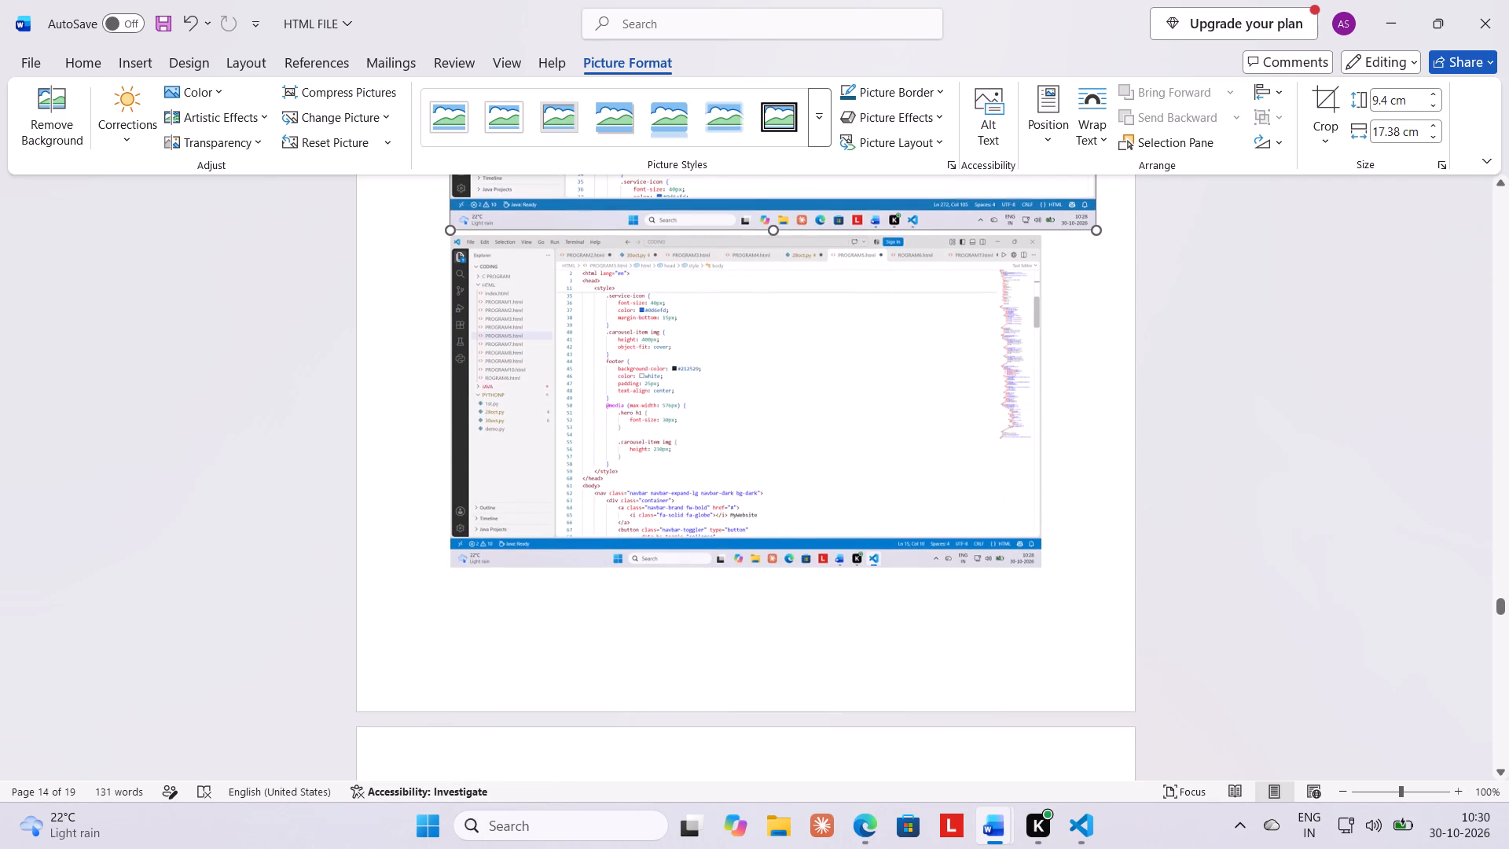
{"action": "left_click", "coordinate": [860, 469]}
{"action": "left_click_drag", "start_coordinate": [1044, 402], "coordinate": [1079, 407]}
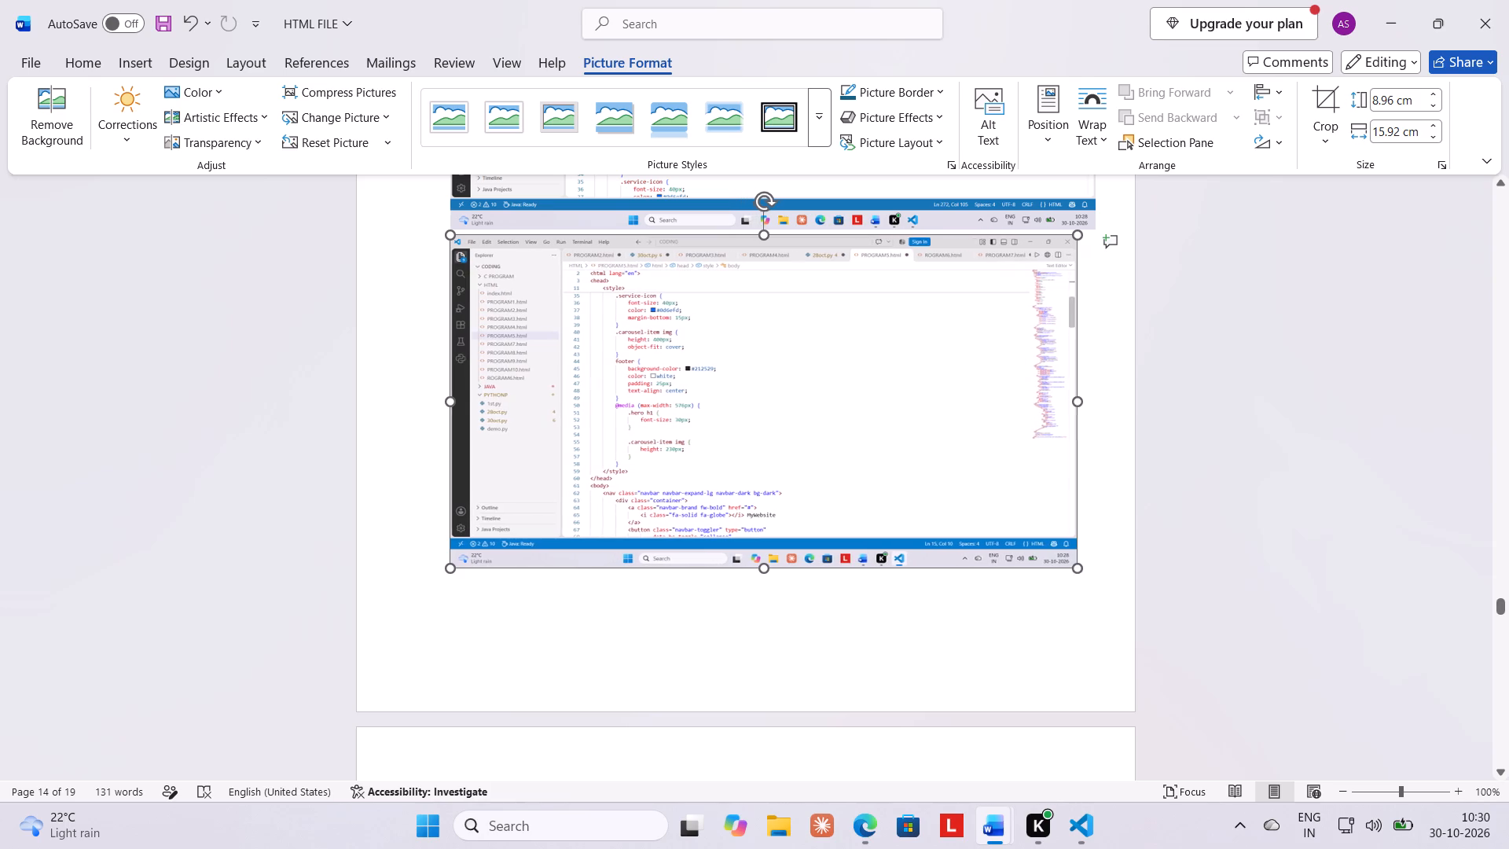
{"action": "left_click_drag", "start_coordinate": [1079, 407], "coordinate": [1098, 411]}
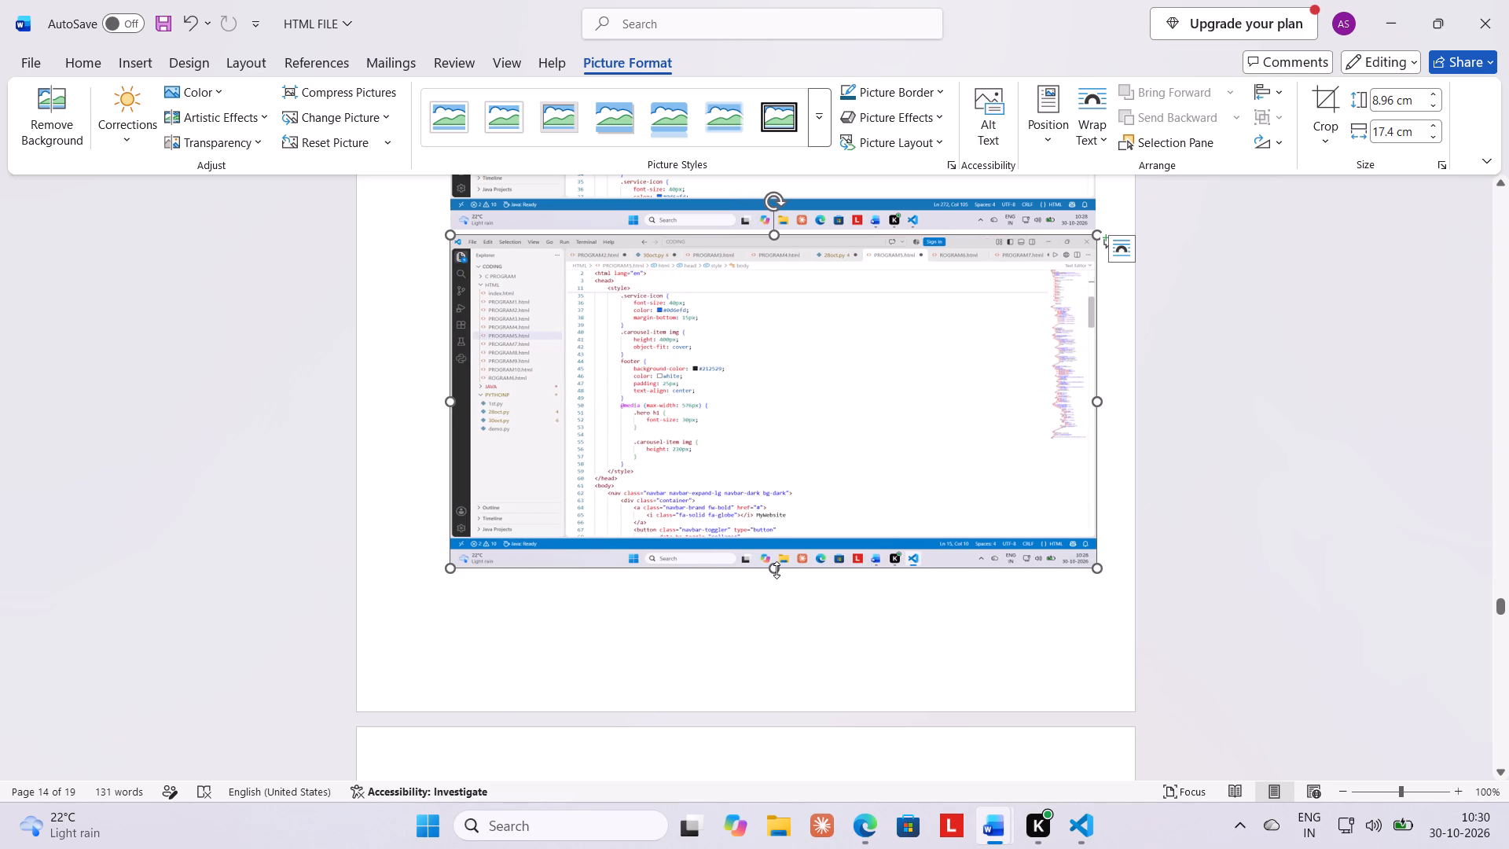
{"action": "left_click_drag", "start_coordinate": [777, 570], "coordinate": [773, 626]}
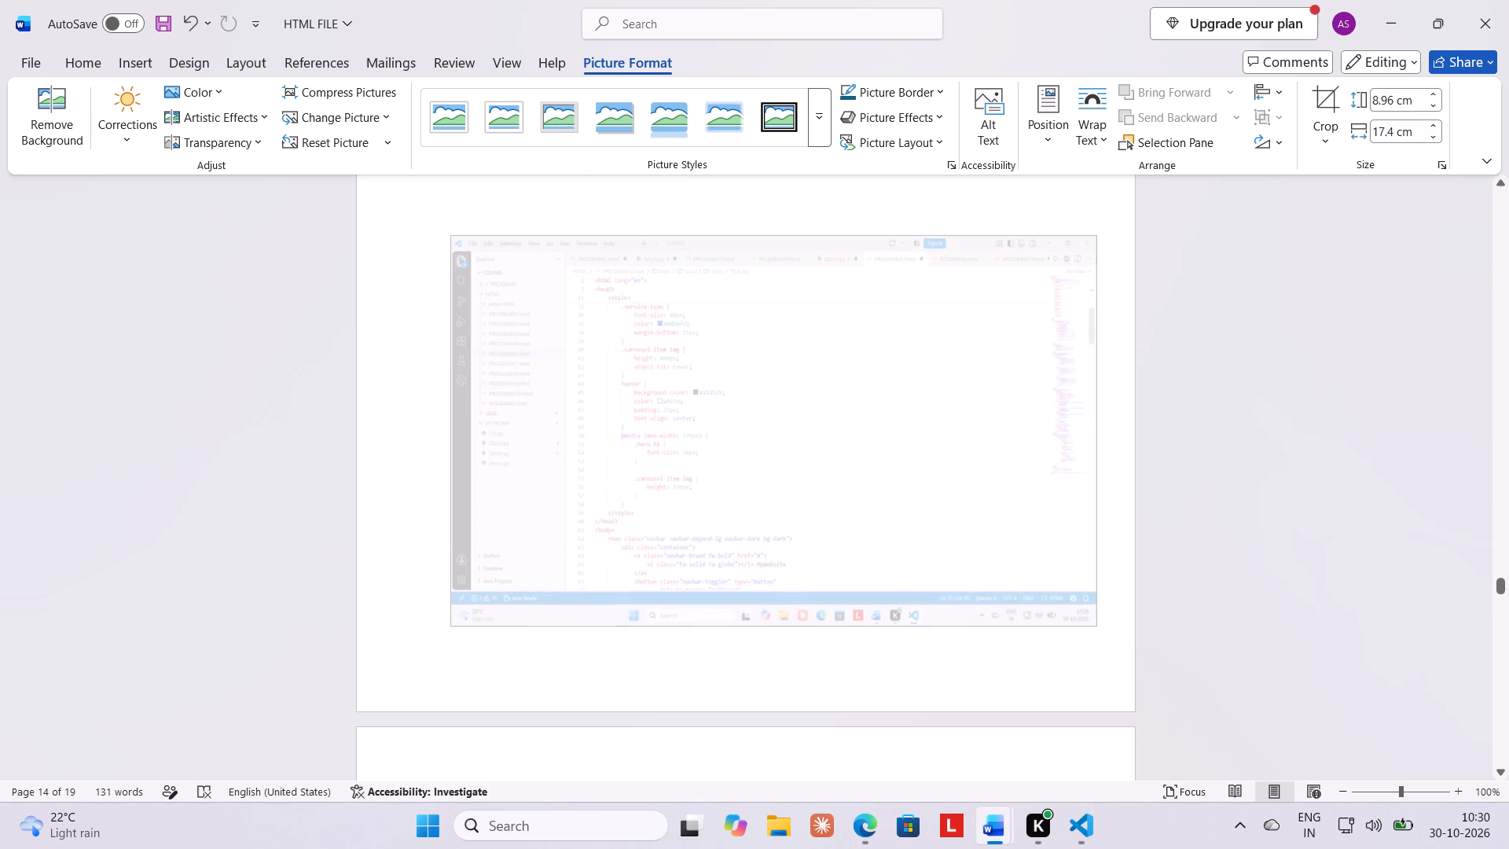
{"action": "left_click_drag", "start_coordinate": [773, 626], "coordinate": [780, 615]}
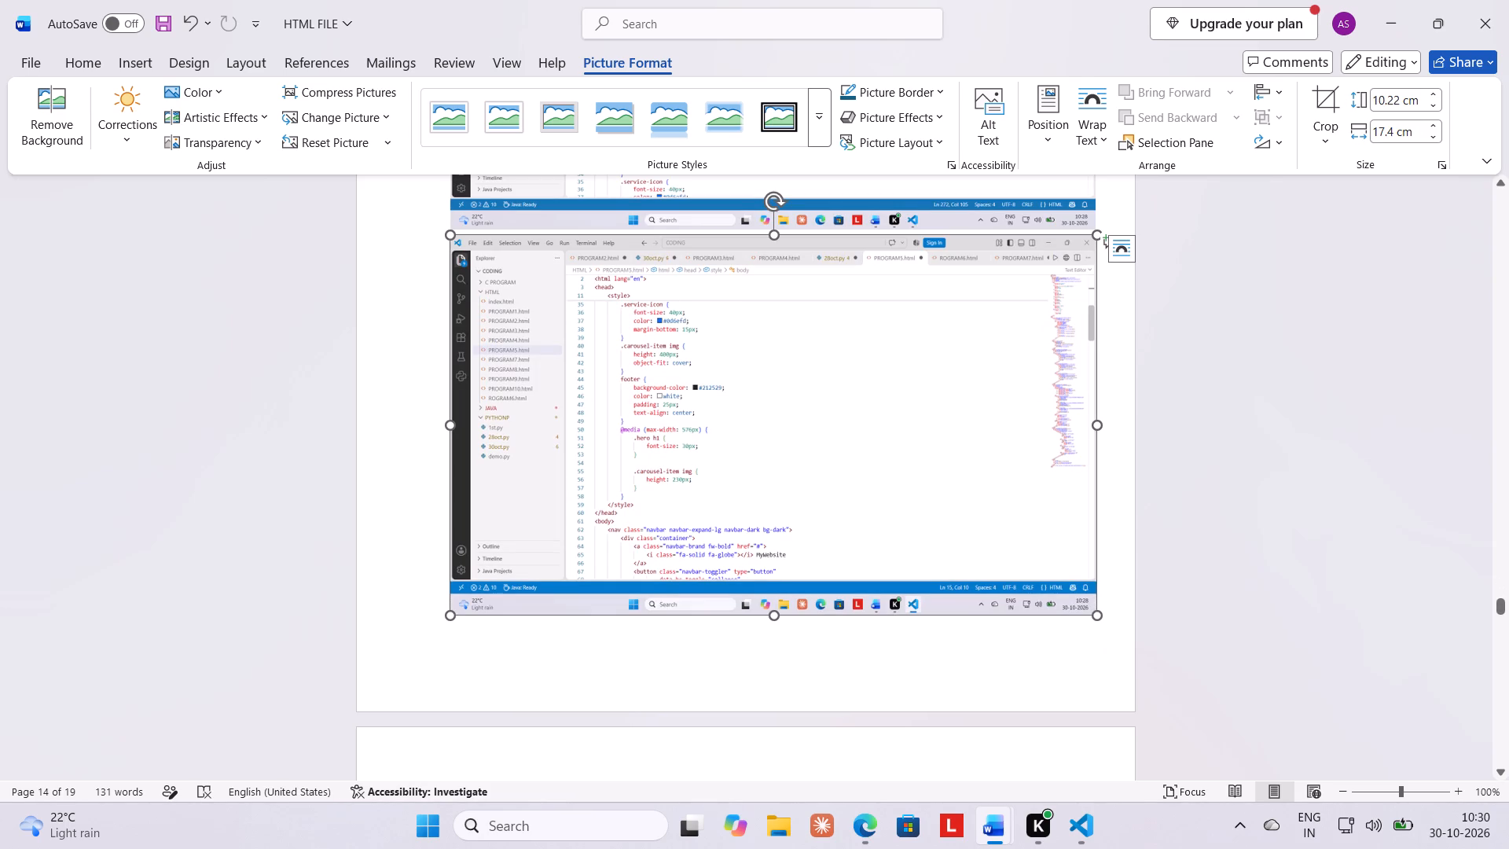
{"action": "left_click", "coordinate": [1166, 589]}
Widen the third Q5 code screenshot, showing the navbar toggler code, to match the ones above and increase its height.
{"action": "scroll", "coordinate": [1166, 589], "scroll_direction": "down", "scroll_amount": 1}
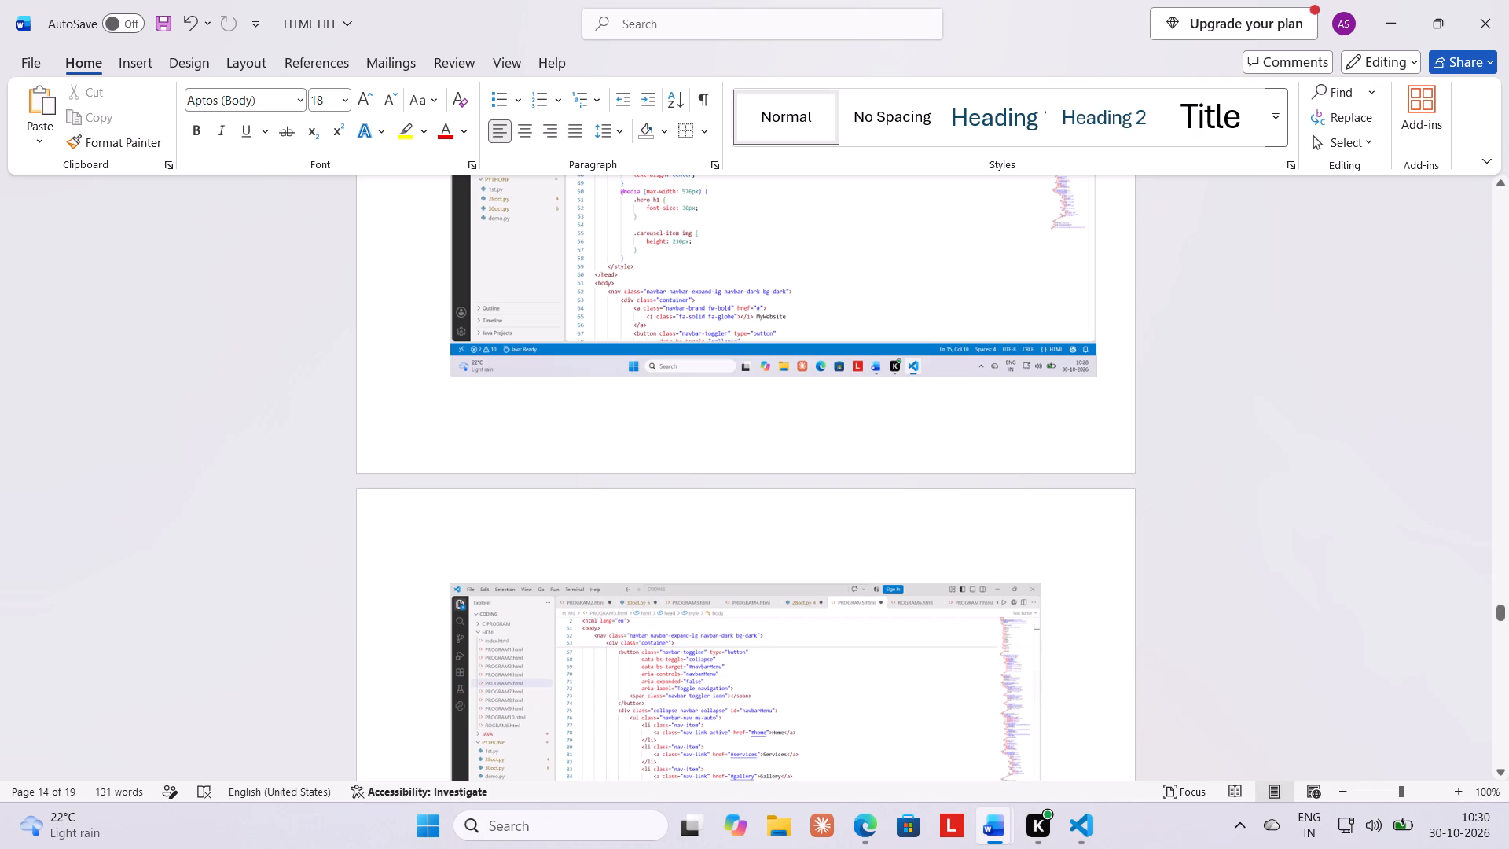
{"action": "left_click", "coordinate": [808, 587]}
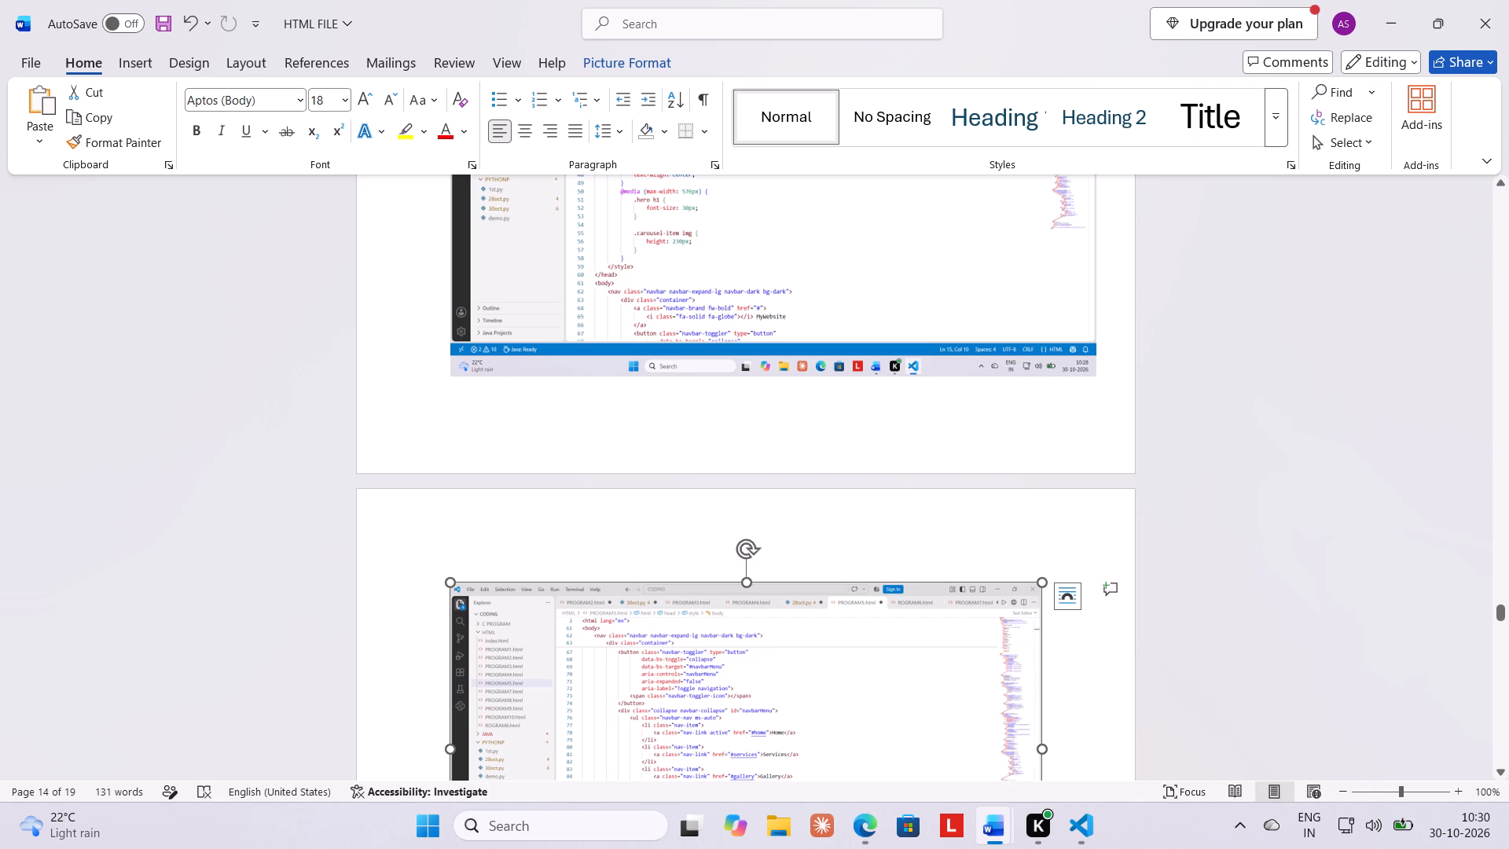
{"action": "left_click_drag", "start_coordinate": [1045, 744], "coordinate": [1100, 756]}
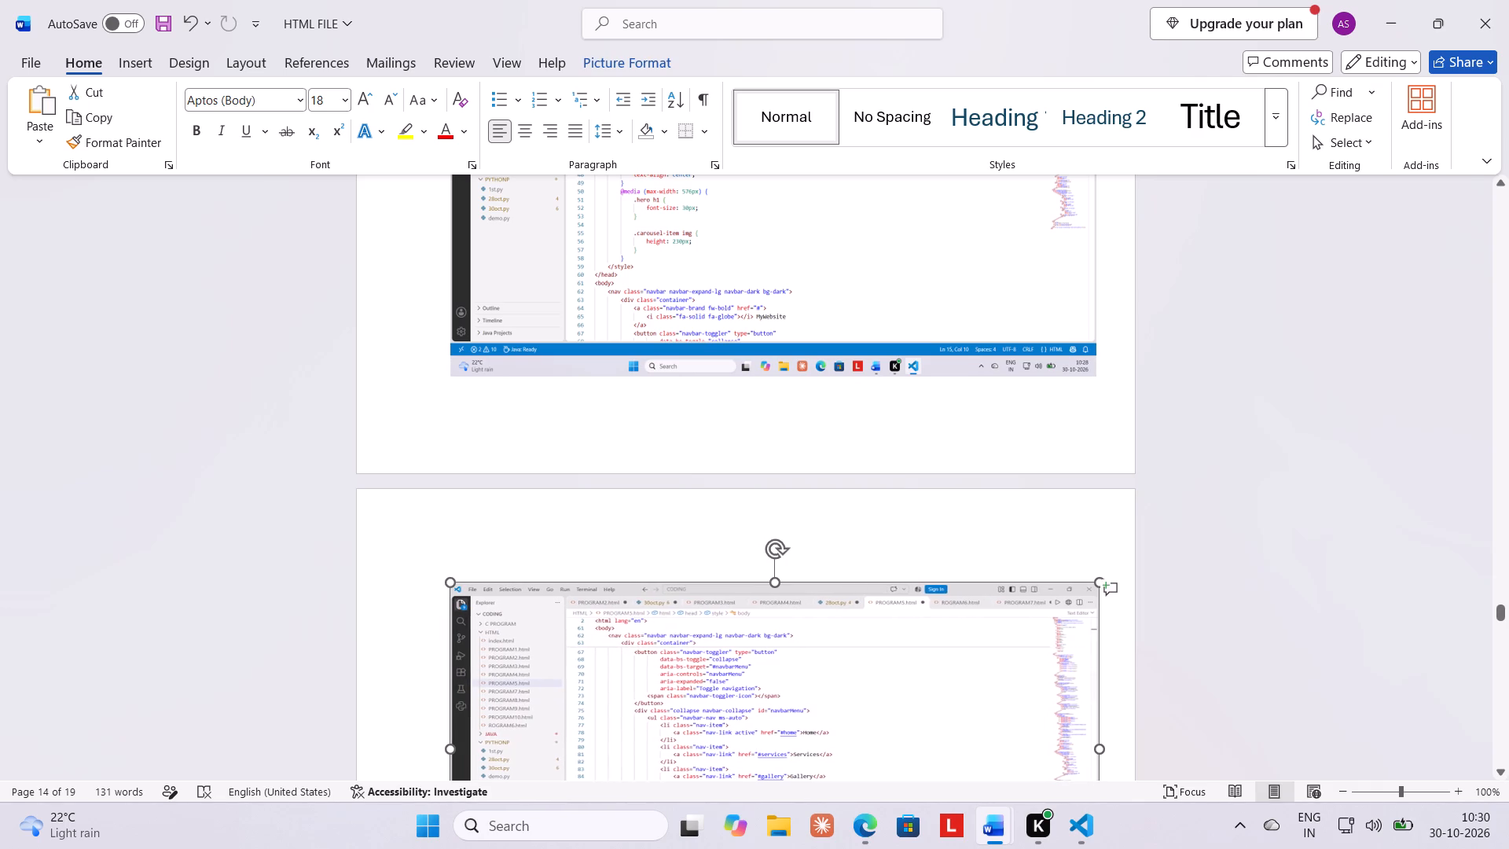
{"action": "left_click_drag", "start_coordinate": [1100, 756], "coordinate": [1102, 757]}
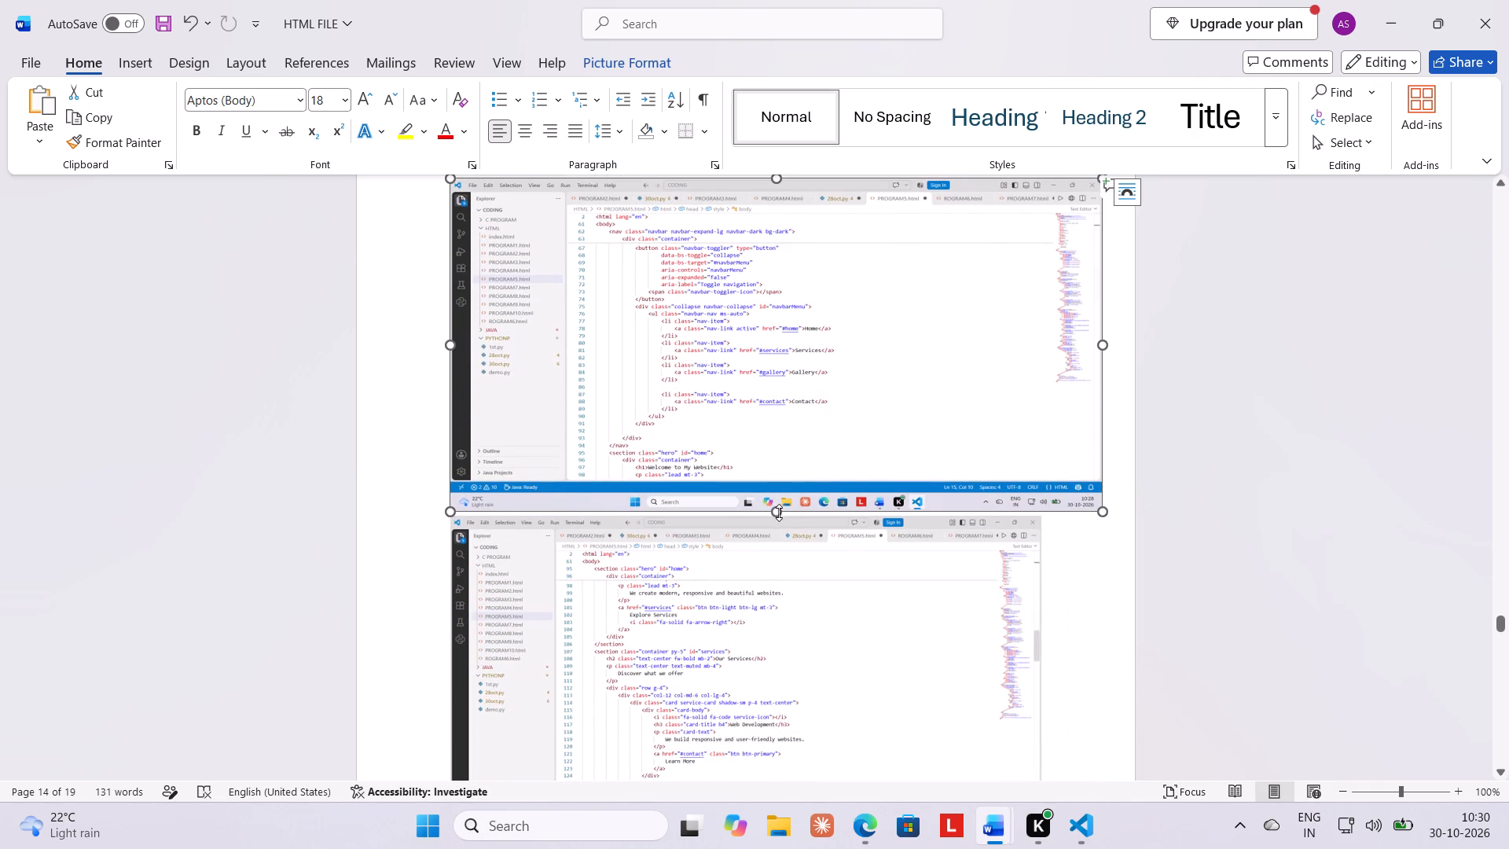
{"action": "left_click_drag", "start_coordinate": [776, 513], "coordinate": [788, 577]}
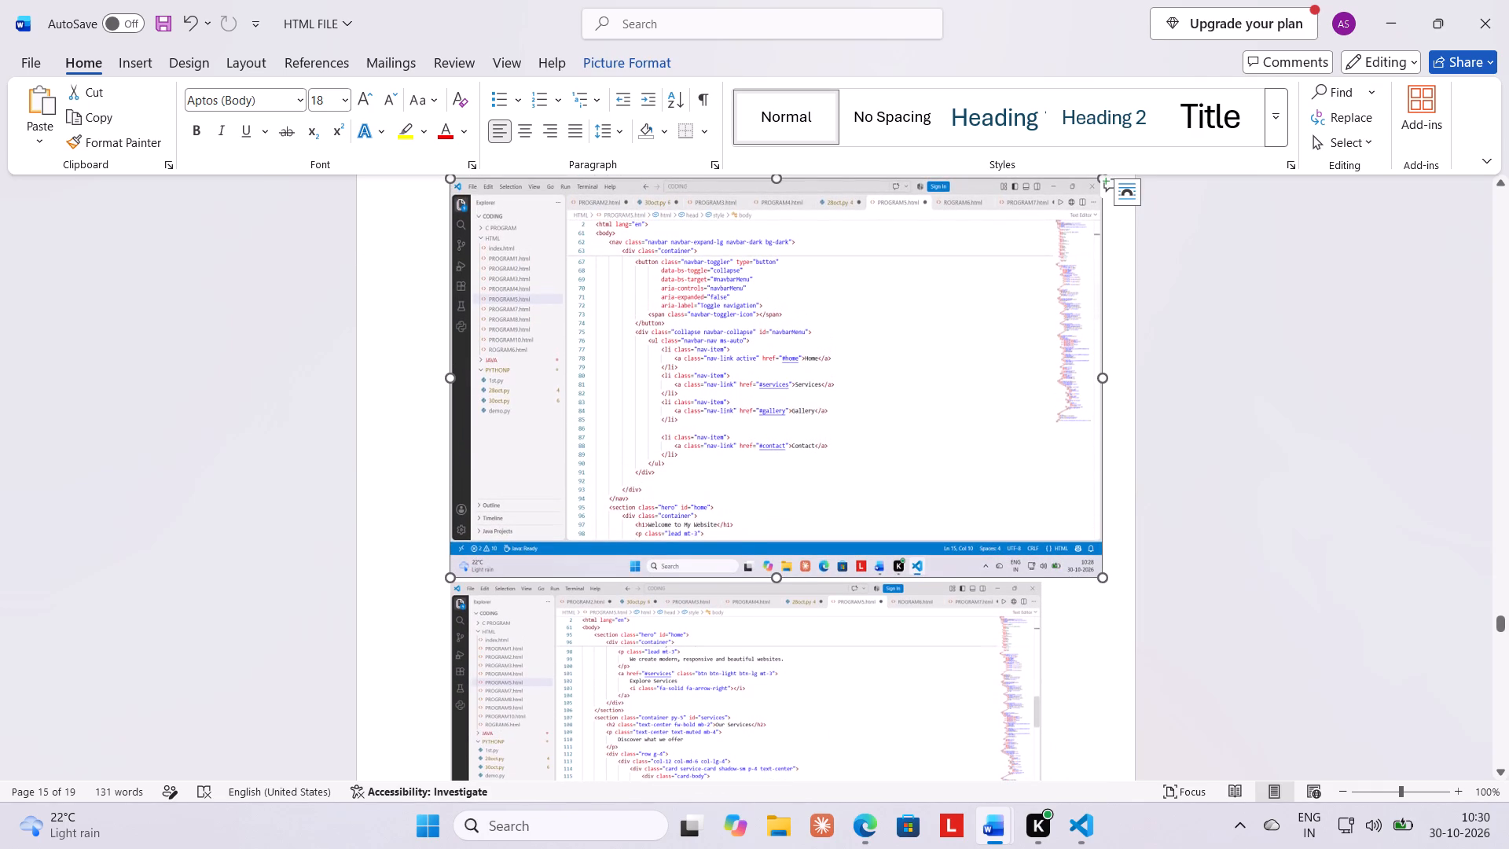
Widen the fourth Q5 code screenshot, starting at the hero section, to match the one above and stretch it considerably taller.
{"action": "left_click", "coordinate": [832, 667]}
{"action": "left_click_drag", "start_coordinate": [1044, 747], "coordinate": [1121, 768]}
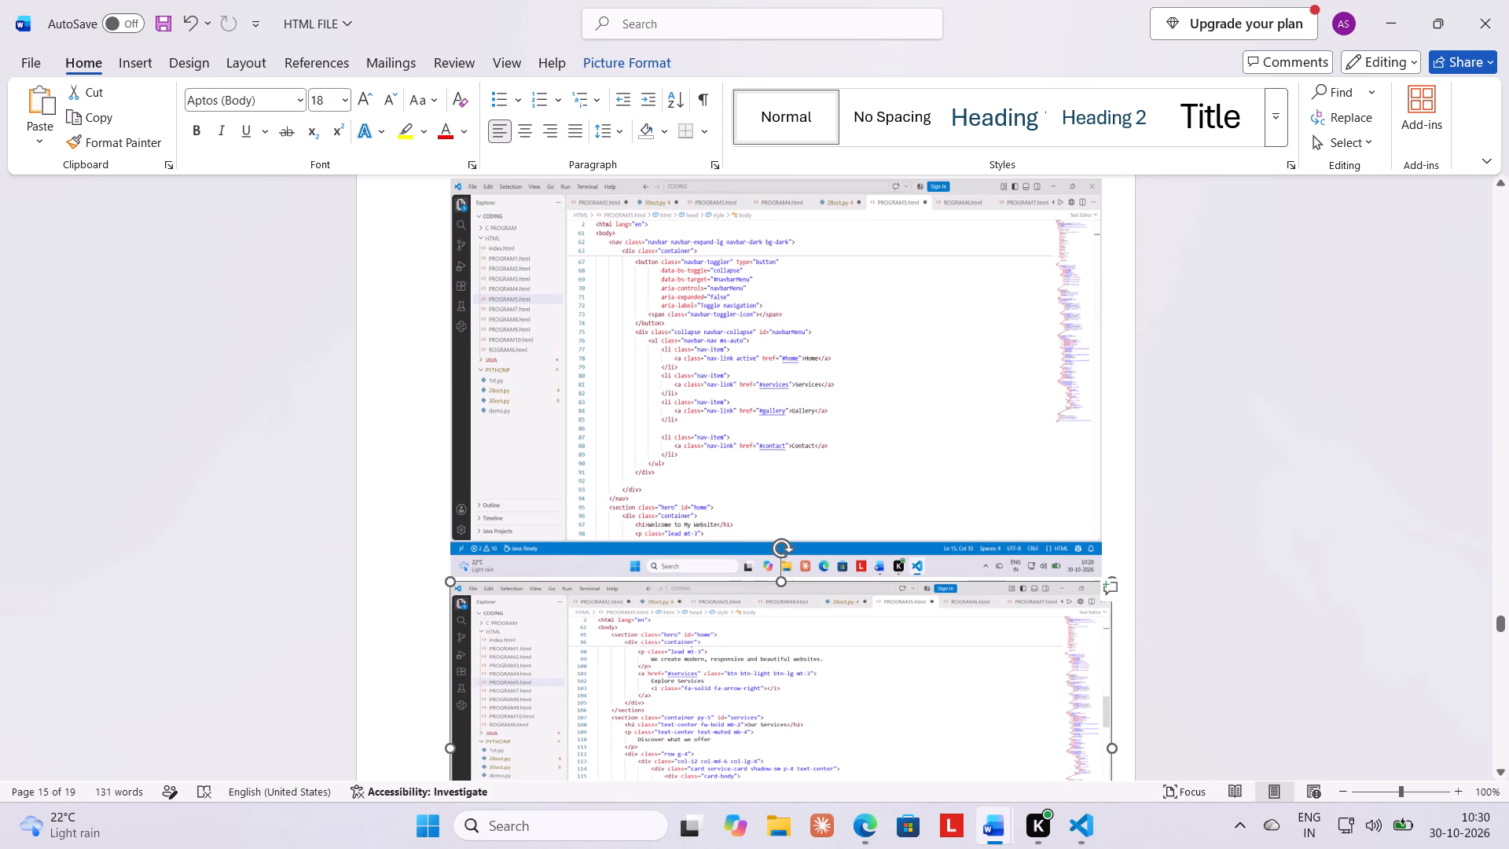
{"action": "left_click_drag", "start_coordinate": [1121, 768], "coordinate": [1102, 773]}
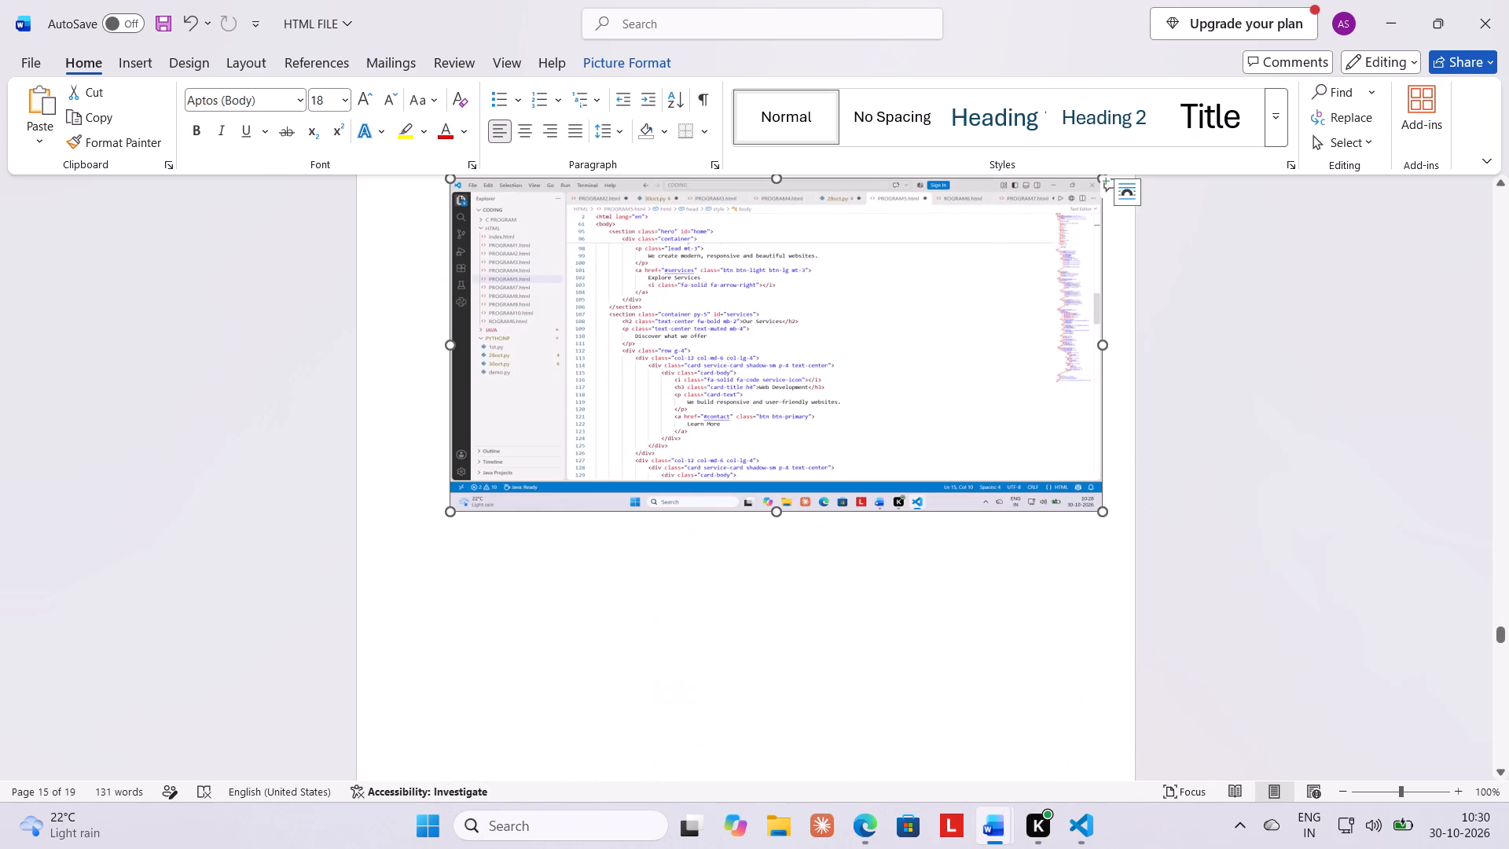
{"action": "left_click_drag", "start_coordinate": [779, 512], "coordinate": [791, 656]}
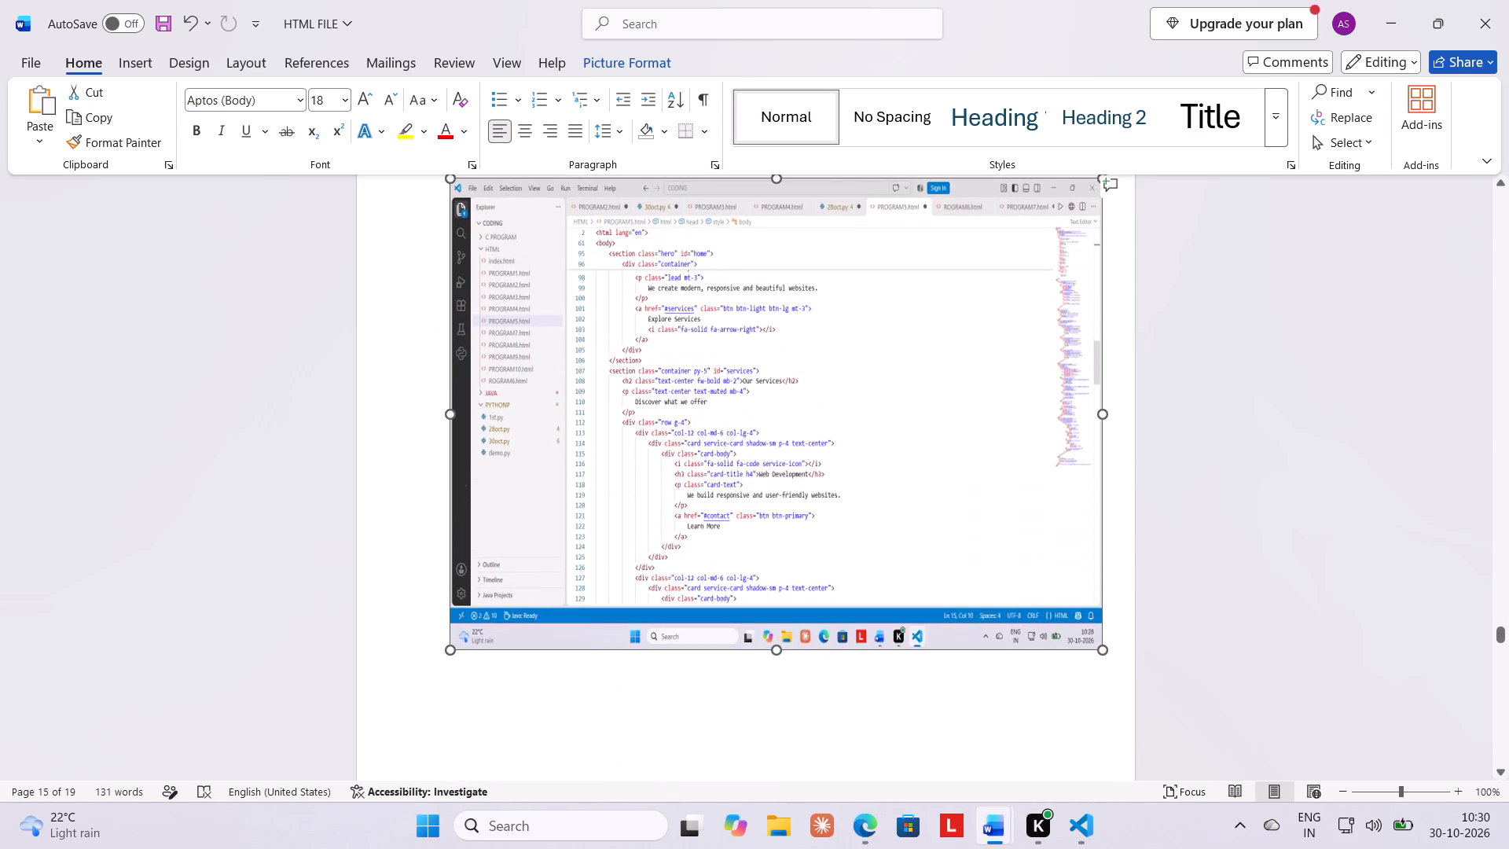
{"action": "left_click_drag", "start_coordinate": [791, 656], "coordinate": [793, 670]}
Make the navbar code screenshot on page 15 slightly taller, keeping both of that page's screenshots together.
{"action": "scroll", "coordinate": [821, 597], "scroll_direction": "down", "scroll_amount": 4}
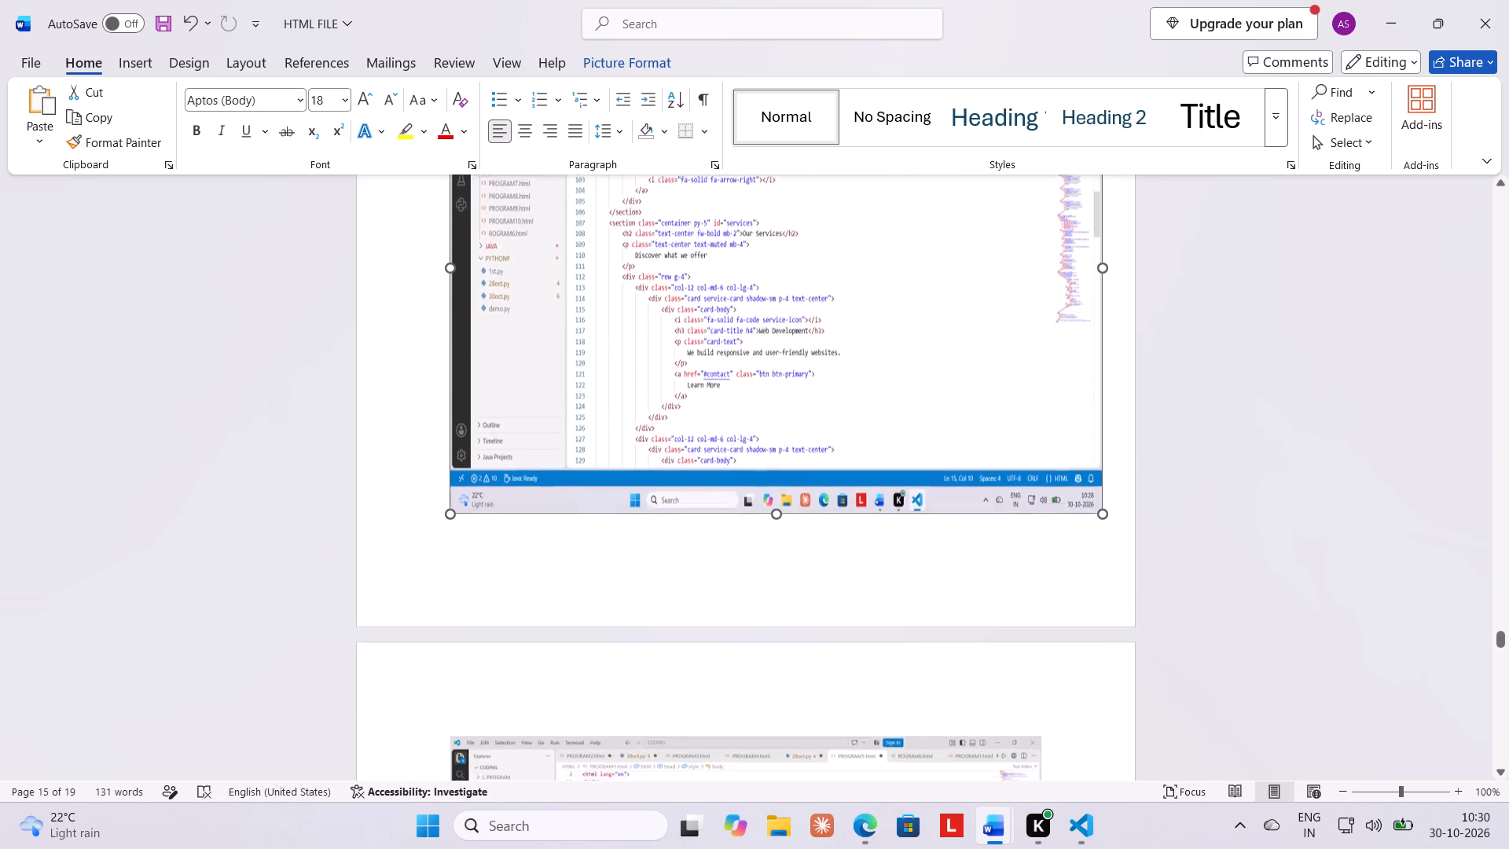
{"action": "scroll", "coordinate": [821, 597], "scroll_direction": "up", "scroll_amount": 5}
{"action": "left_click", "coordinate": [806, 222]}
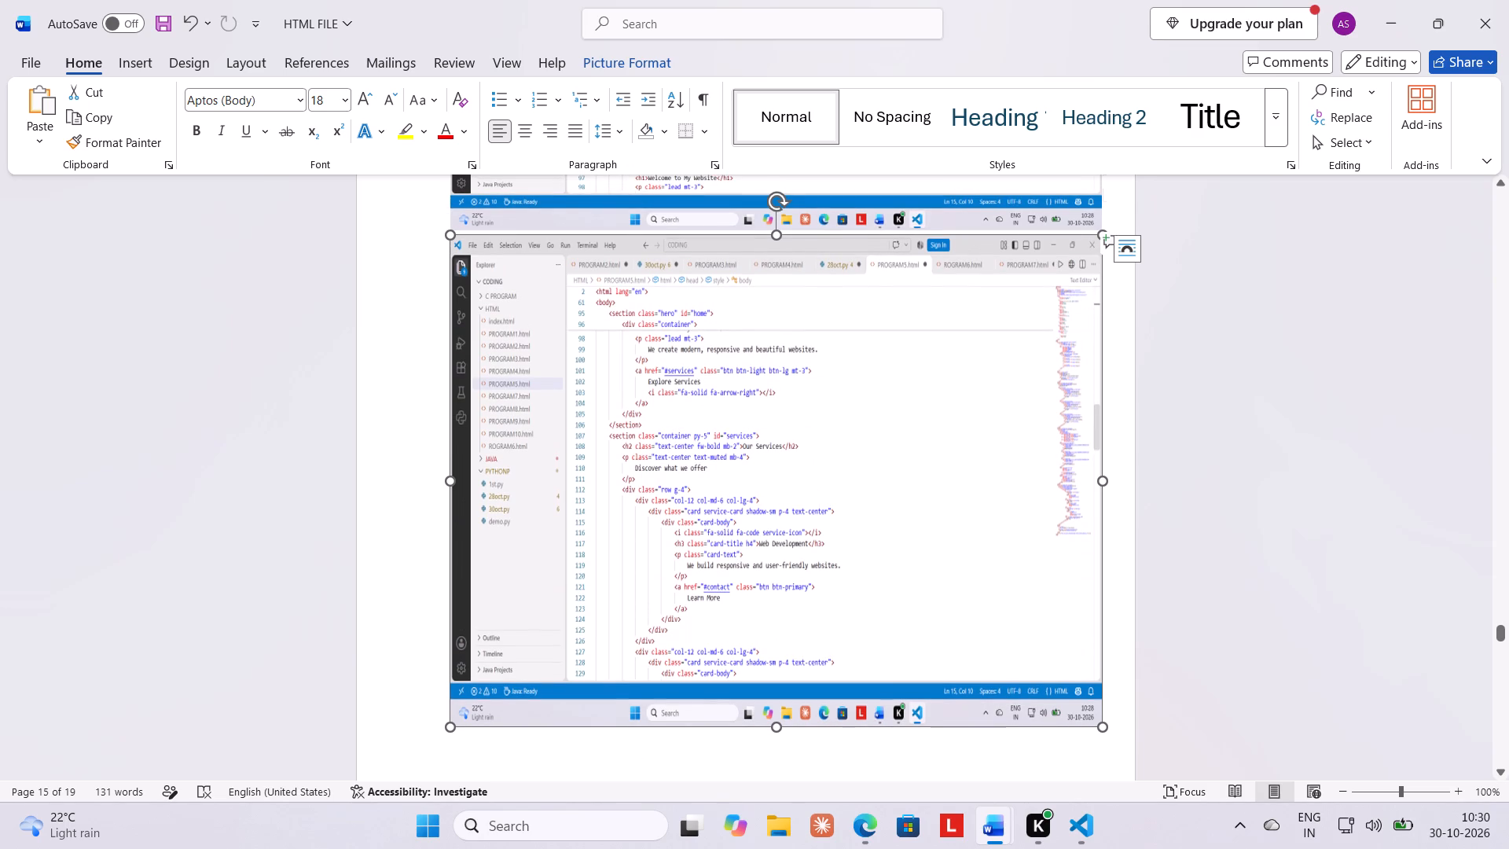
{"action": "left_click", "coordinate": [806, 205]}
{"action": "left_click", "coordinate": [789, 203]}
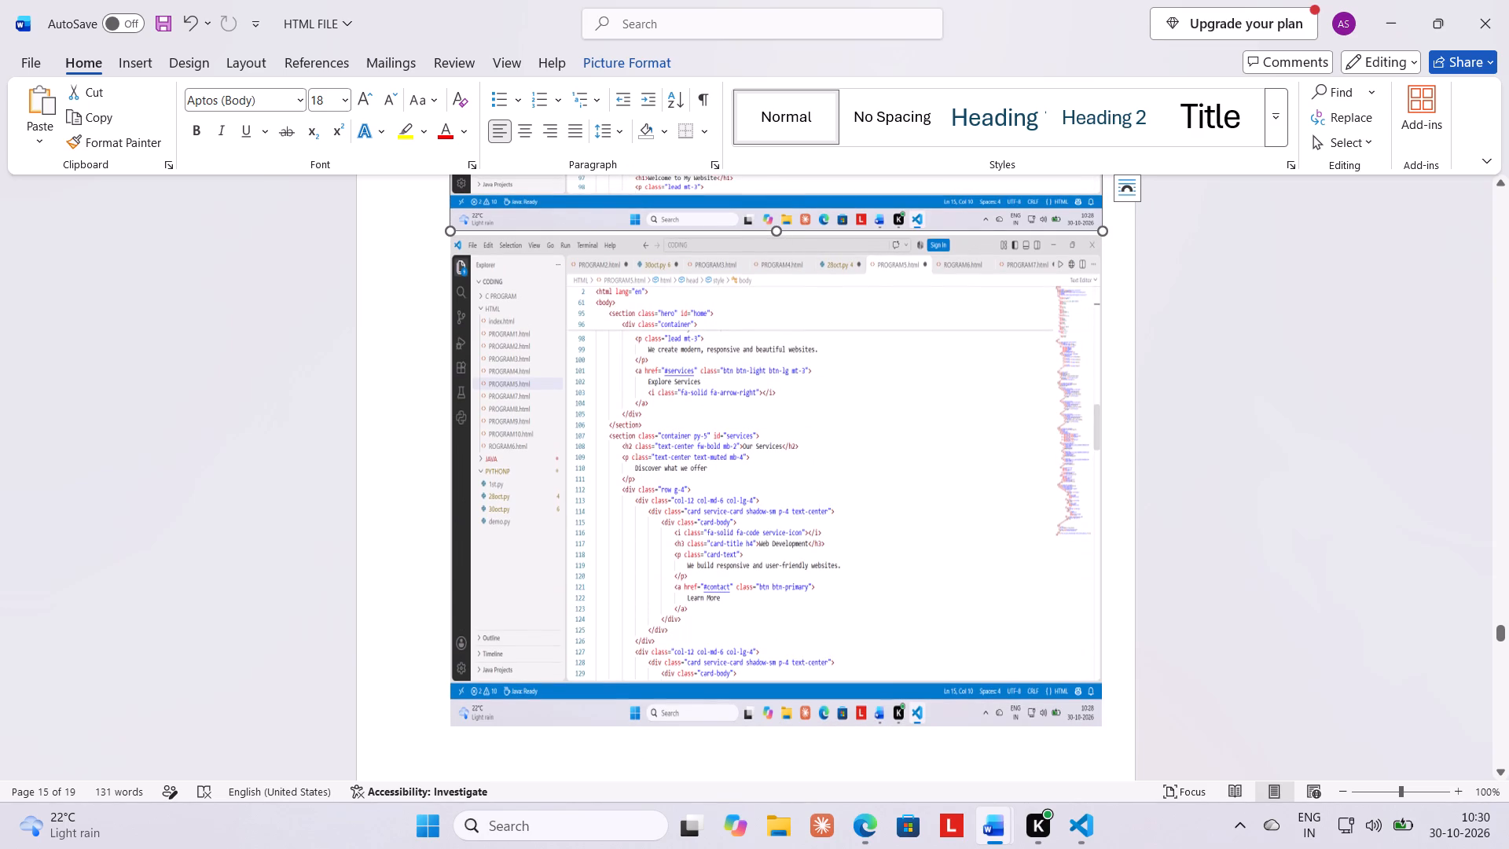
{"action": "left_click_drag", "start_coordinate": [776, 232], "coordinate": [777, 244]}
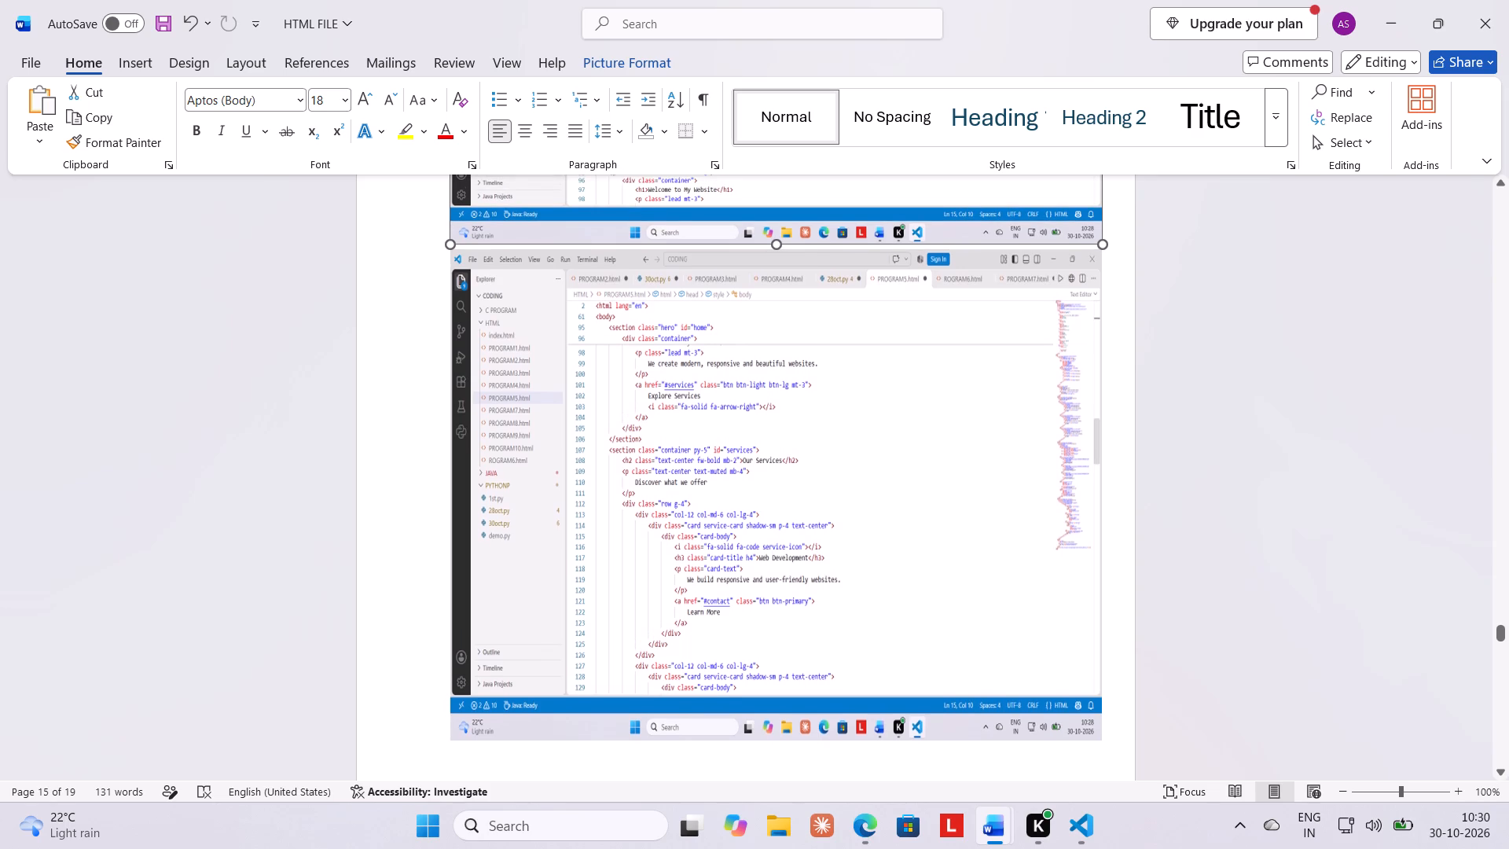
{"action": "left_click_drag", "start_coordinate": [777, 244], "coordinate": [779, 247]}
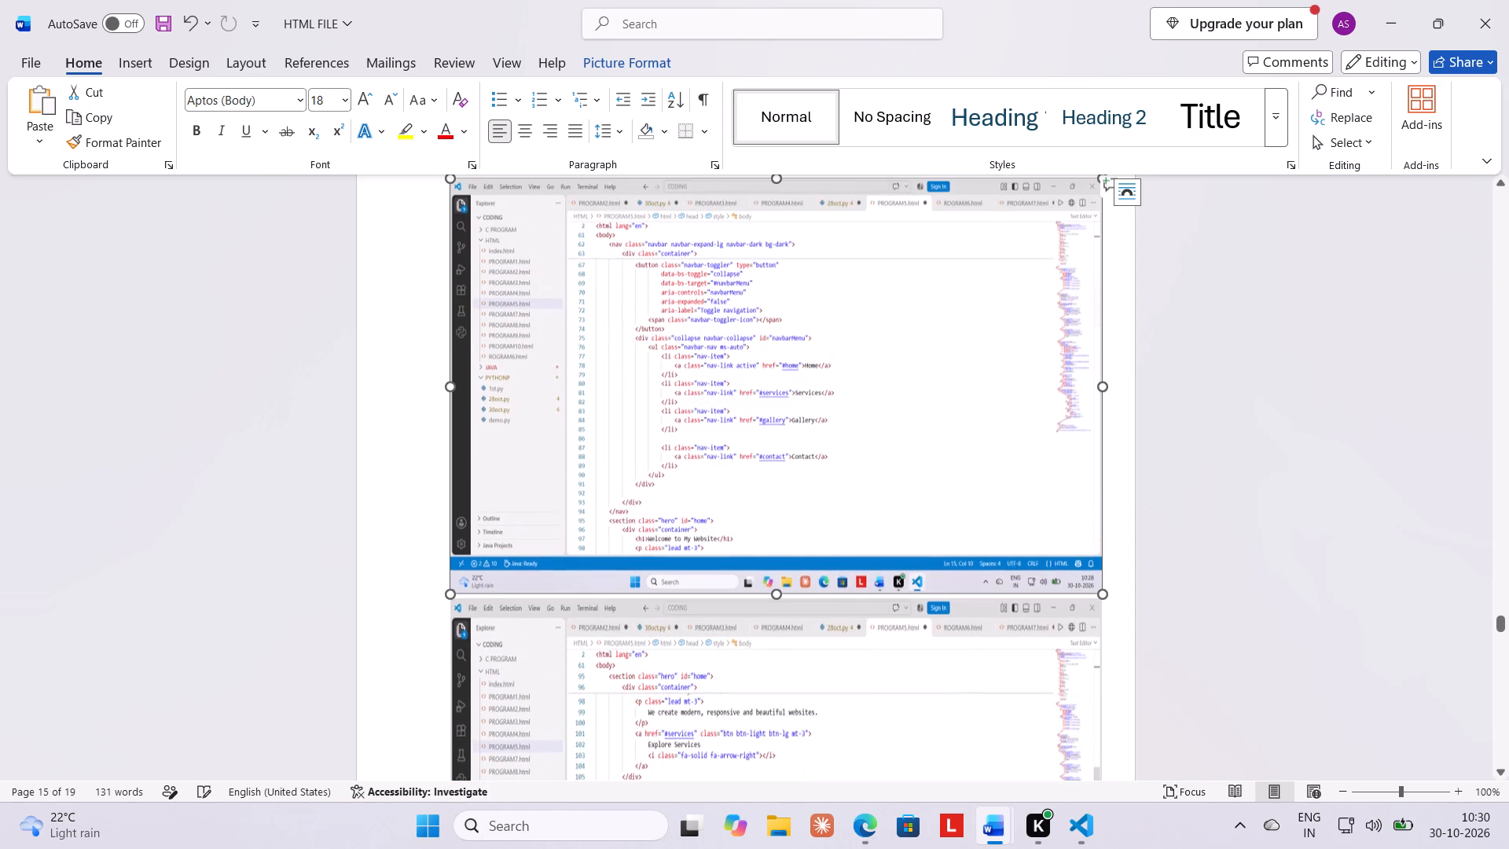
{"action": "left_click", "coordinate": [1294, 415]}
Widen the fifth Q5 code screenshot, with the Web Design and Responsive Design cards, to match the previous ones and increase its height.
{"action": "scroll", "coordinate": [1115, 559], "scroll_direction": "down", "scroll_amount": 12}
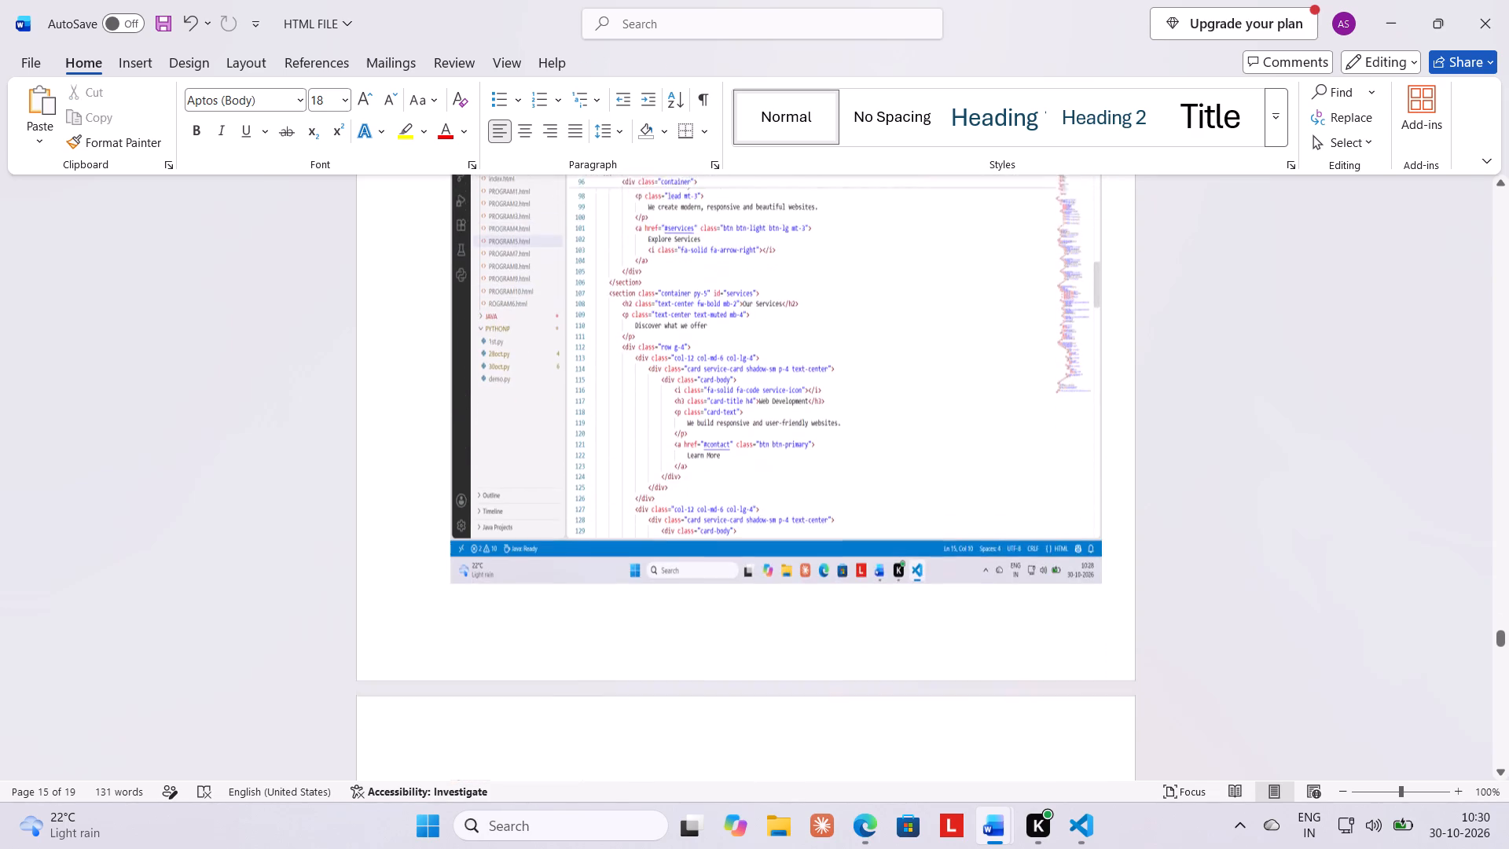
{"action": "scroll", "coordinate": [876, 645], "scroll_direction": "down", "scroll_amount": 9}
{"action": "left_click", "coordinate": [887, 560]}
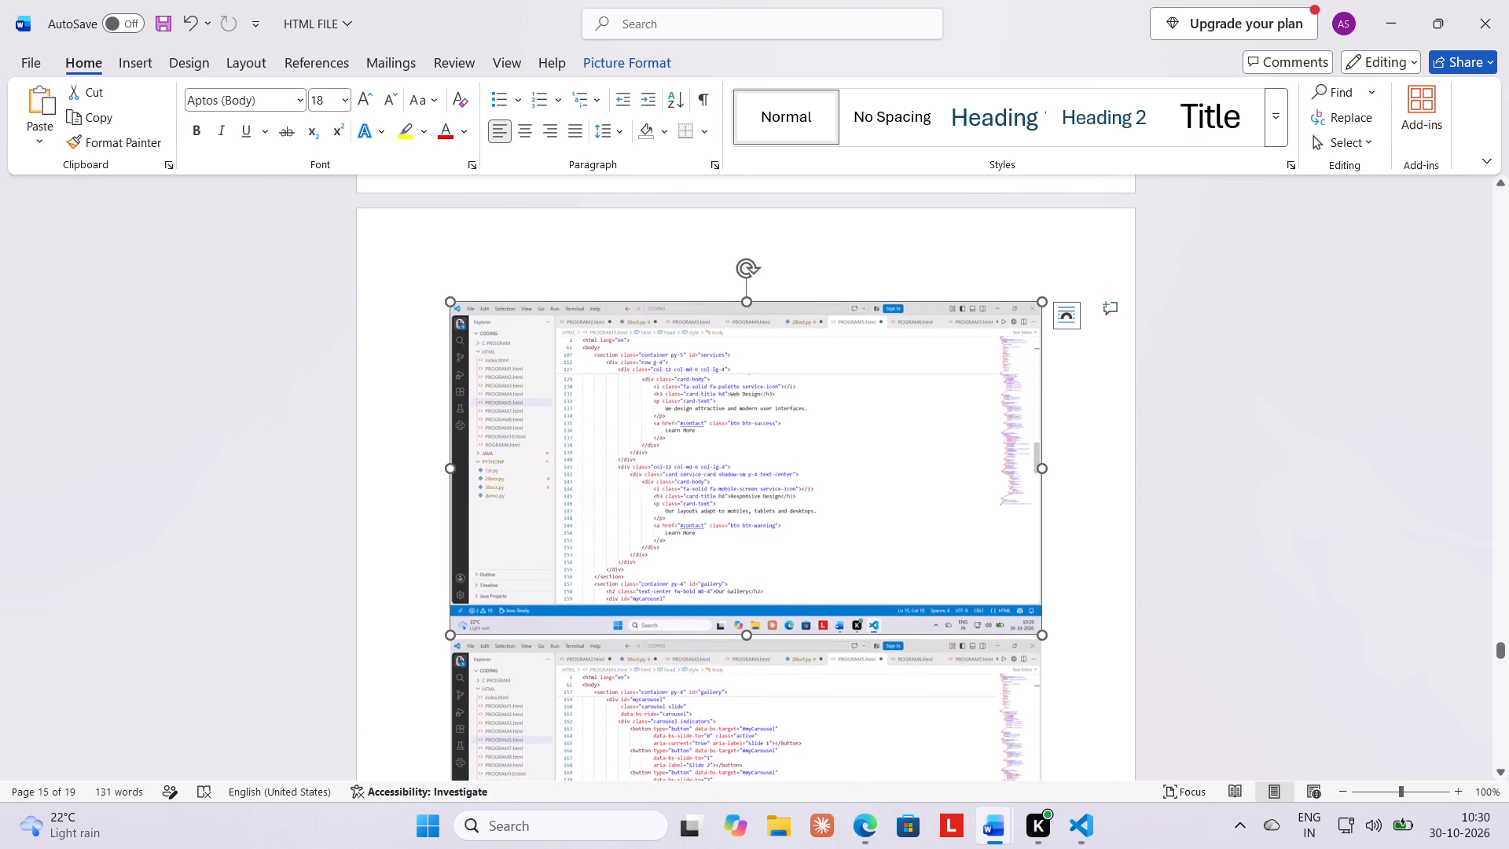
{"action": "left_click_drag", "start_coordinate": [1045, 469], "coordinate": [1100, 488]}
{"action": "left_click", "coordinate": [995, 677]}
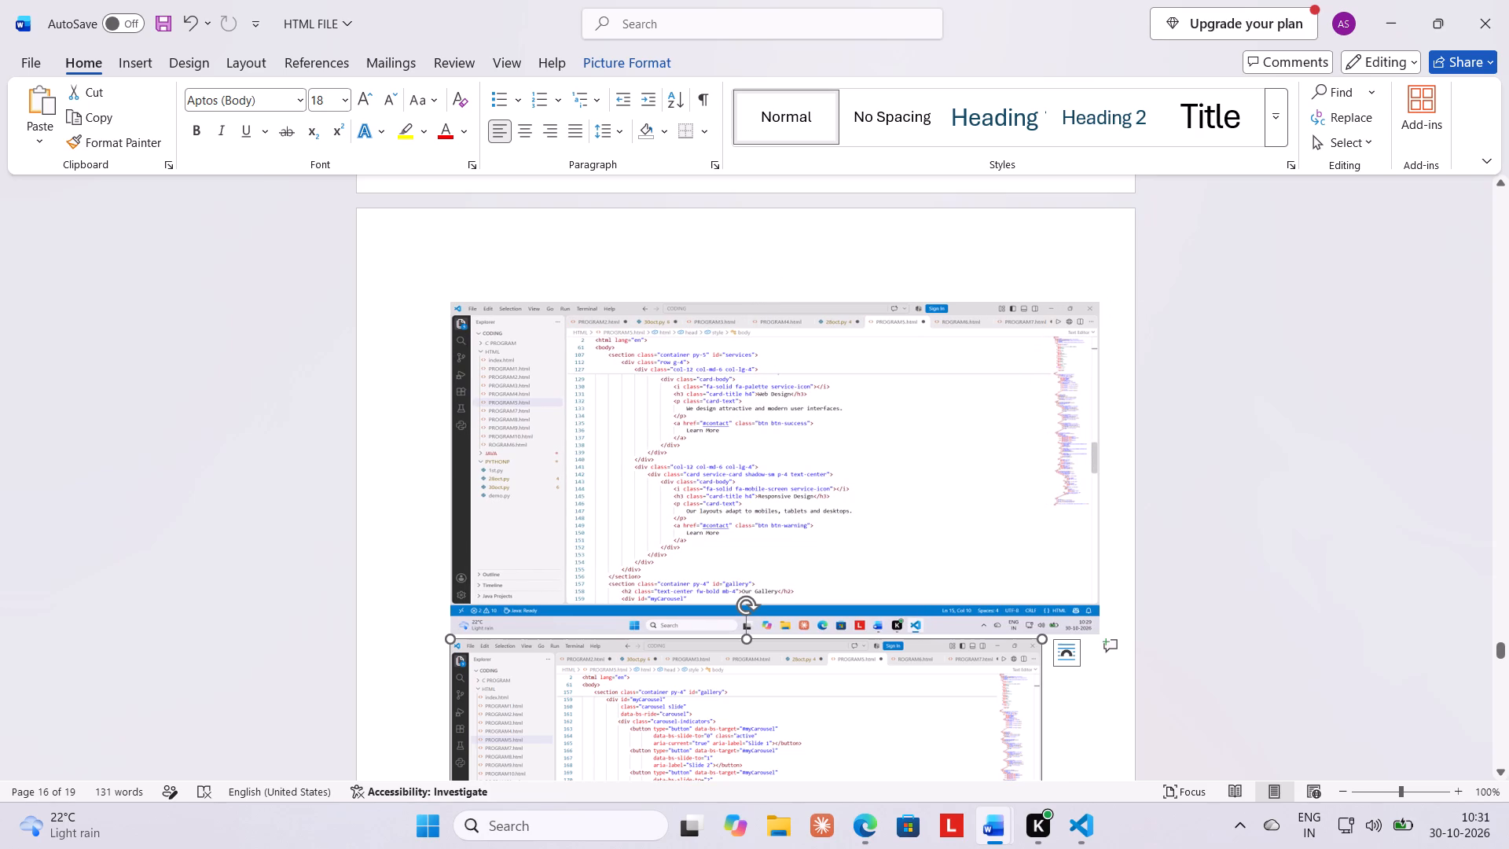
{"action": "left_click", "coordinate": [842, 510]}
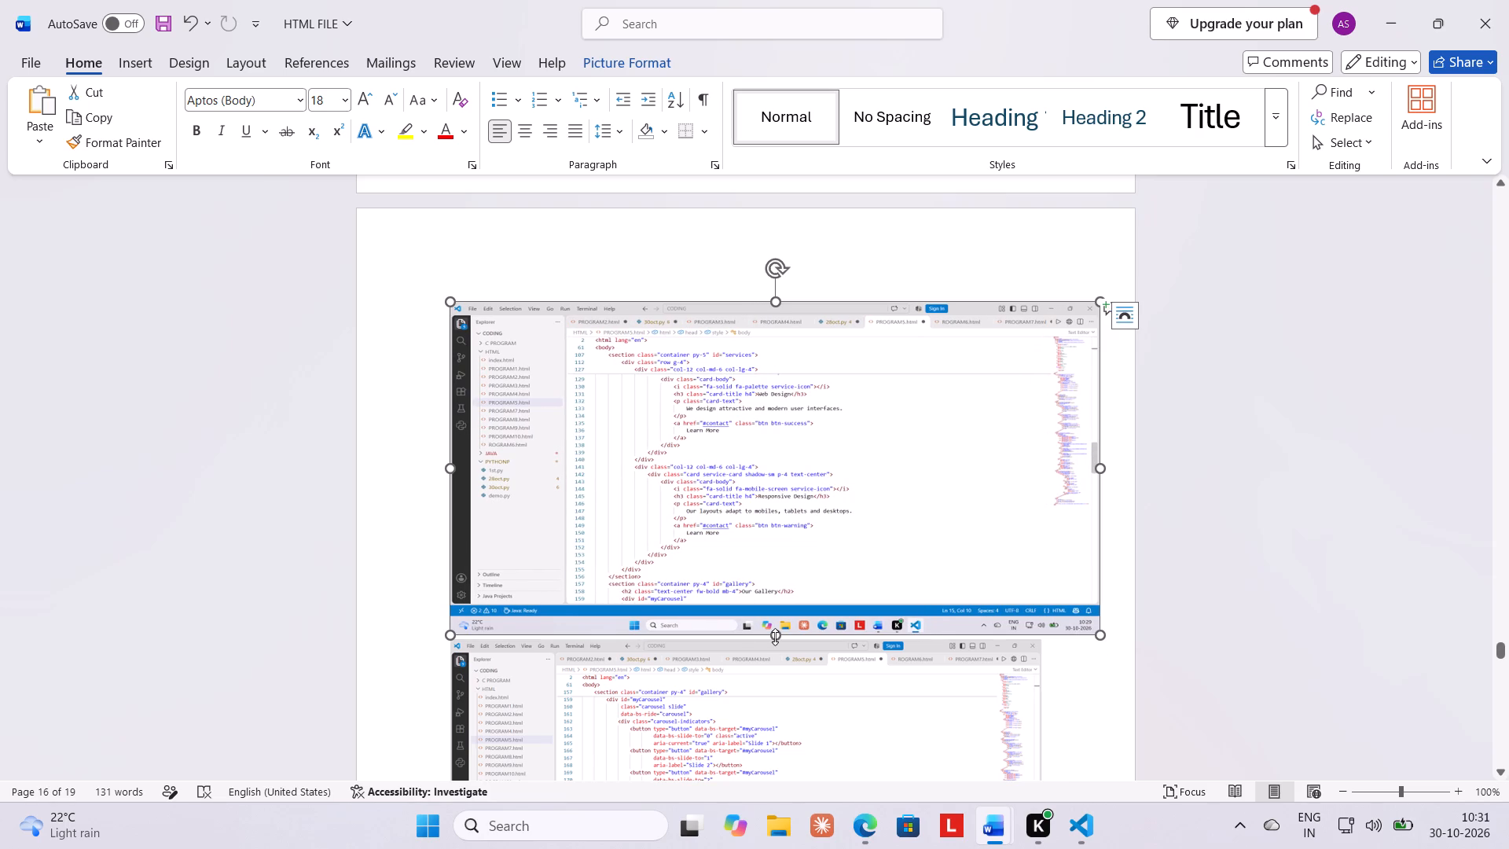
{"action": "left_click_drag", "start_coordinate": [776, 636], "coordinate": [779, 749]}
Widen the sixth Q5 code screenshot, with the gallery carousel indicators and slides, to match the one above and stretch it taller.
{"action": "scroll", "coordinate": [838, 585], "scroll_direction": "down", "scroll_amount": 10}
{"action": "left_click", "coordinate": [883, 479]}
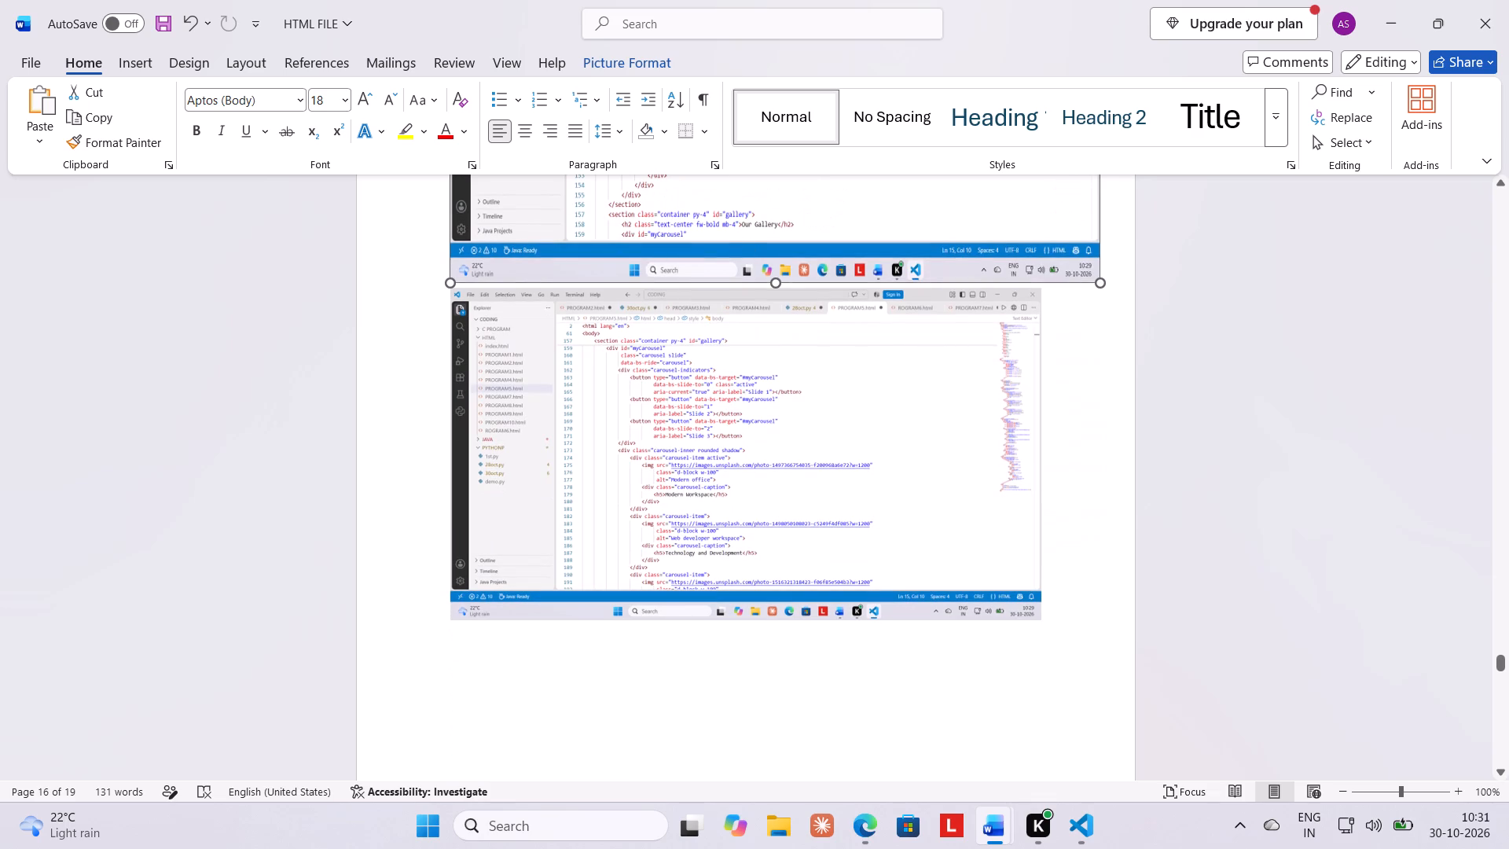
{"action": "left_click_drag", "start_coordinate": [1046, 454], "coordinate": [1068, 461]}
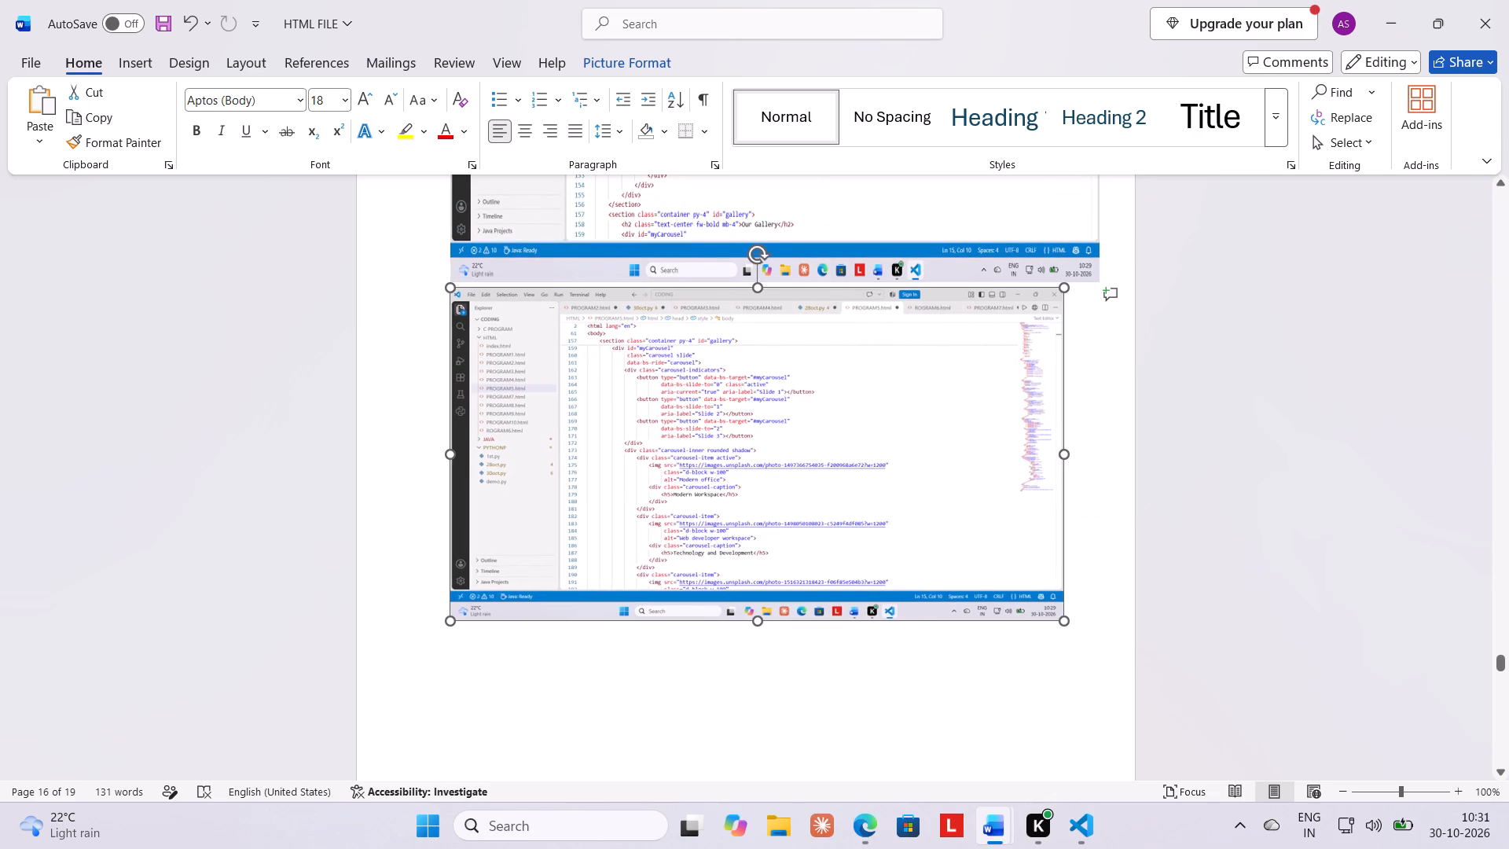
{"action": "left_click_drag", "start_coordinate": [1068, 461], "coordinate": [1101, 476]}
{"action": "scroll", "coordinate": [744, 557], "scroll_direction": "down", "scroll_amount": 2}
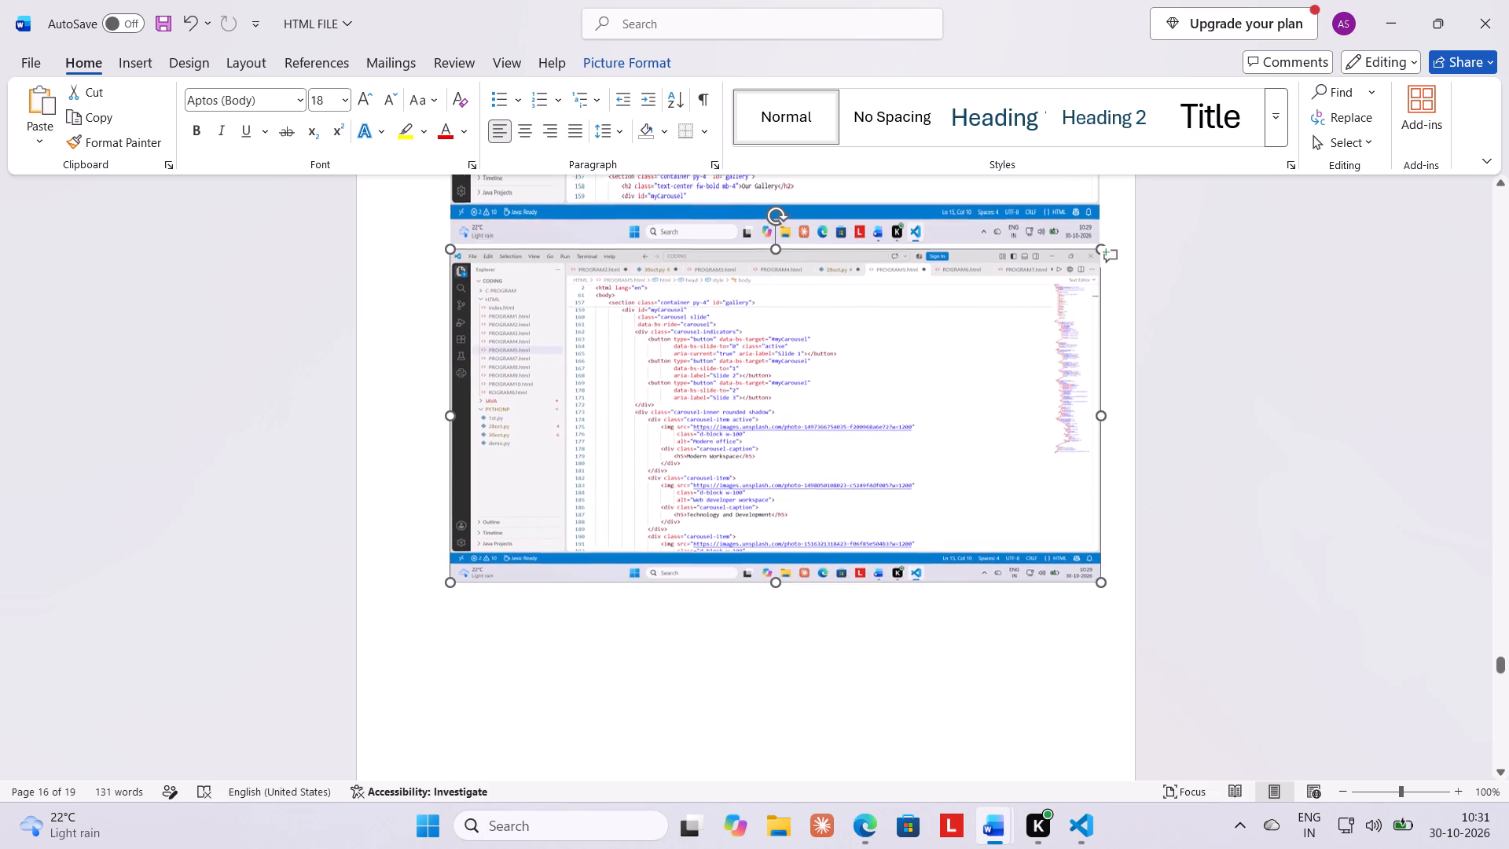
{"action": "scroll", "coordinate": [744, 557], "scroll_direction": "down", "scroll_amount": 1}
{"action": "left_click_drag", "start_coordinate": [771, 505], "coordinate": [782, 581]}
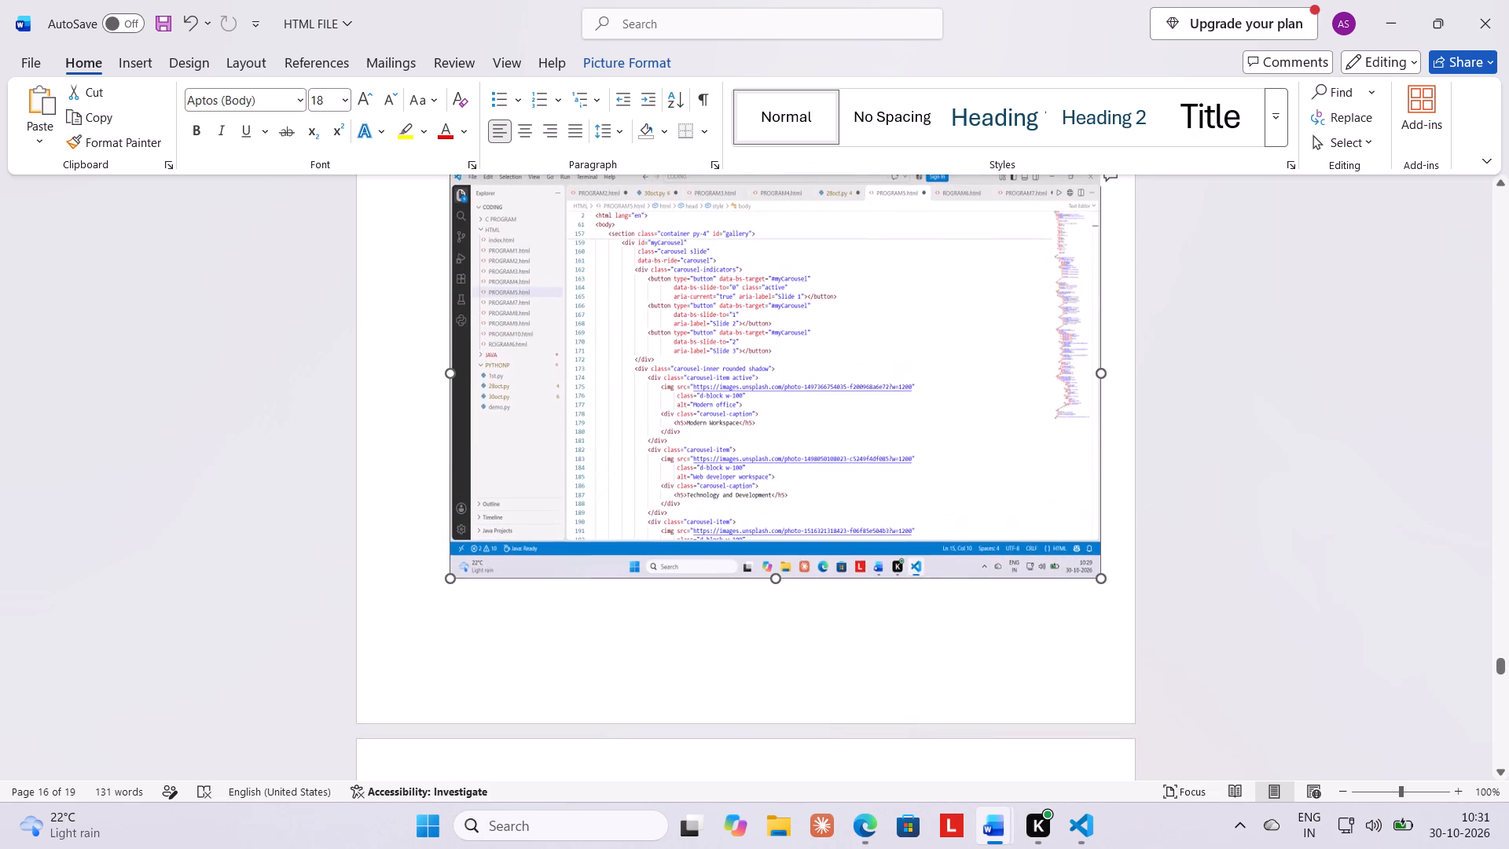
{"action": "left_click_drag", "start_coordinate": [782, 581], "coordinate": [786, 642]}
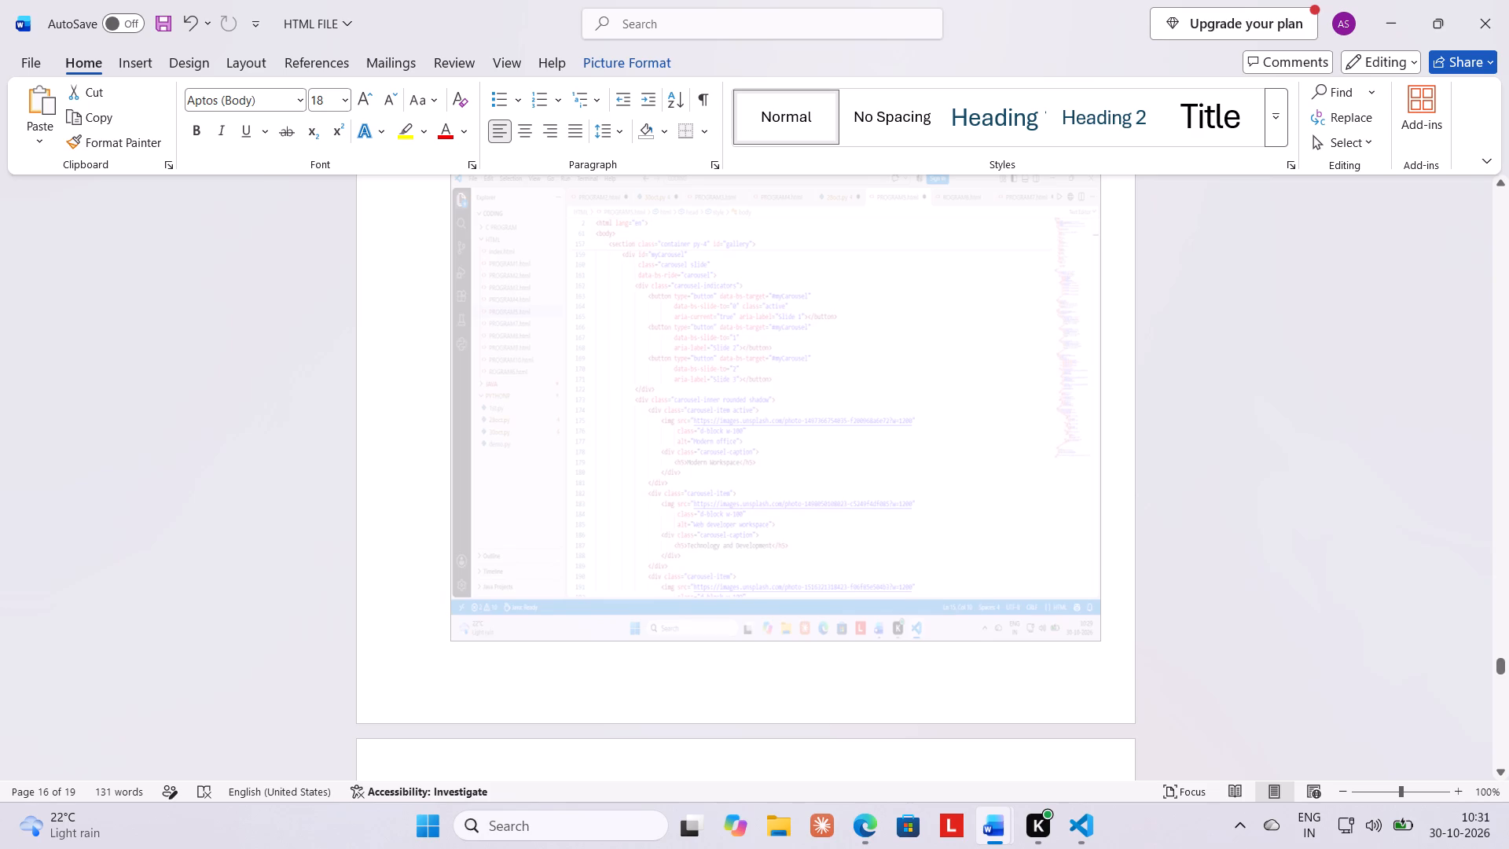
{"action": "left_click_drag", "start_coordinate": [786, 642], "coordinate": [787, 627]}
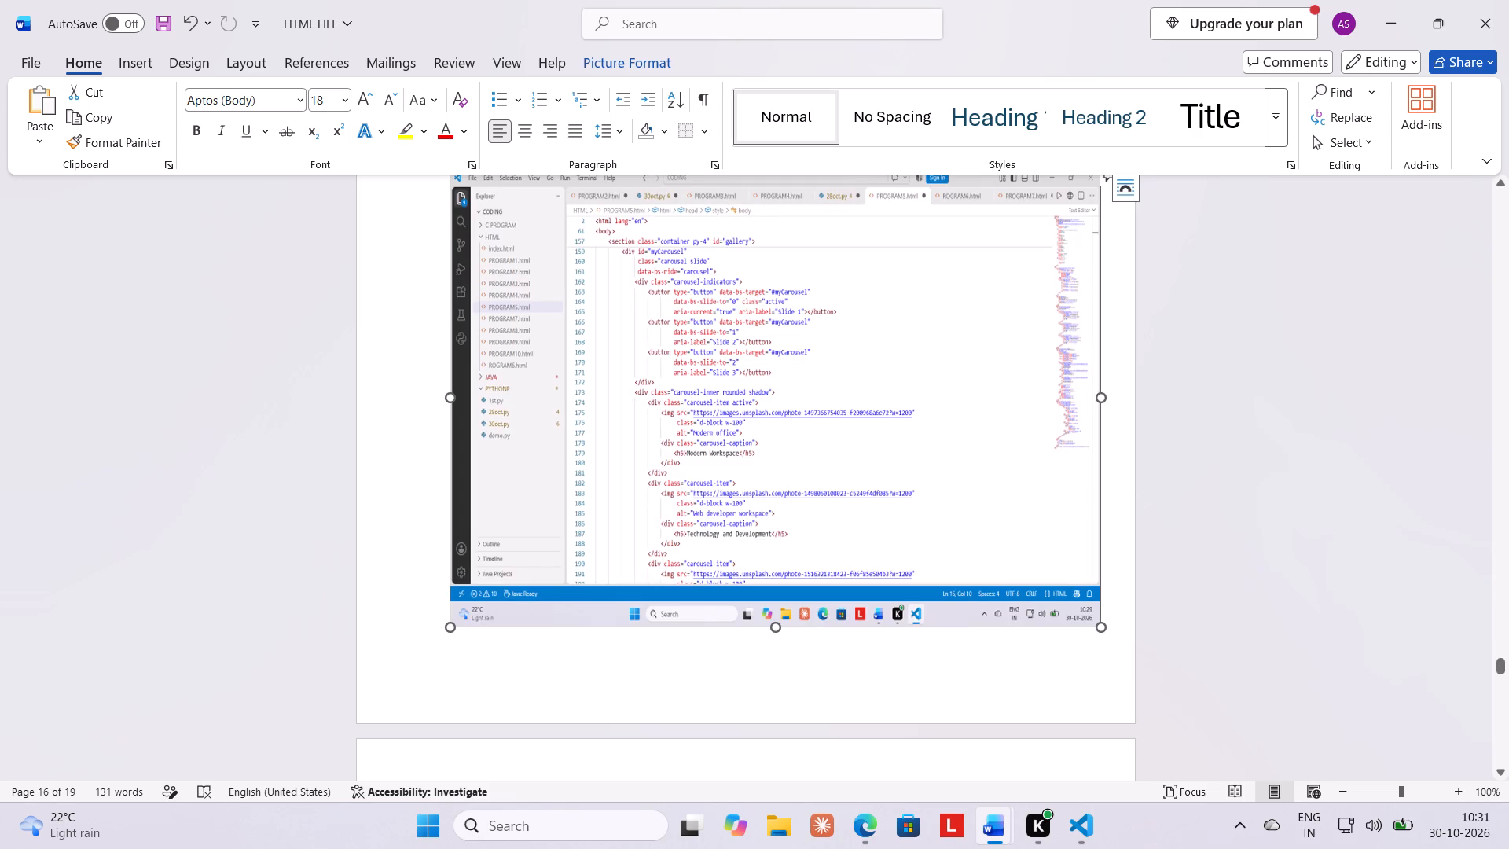
{"action": "left_click", "coordinate": [1170, 590]}
Widen the seventh Q5 code screenshot, with the carousel previous and next controls, to match the previous ones and increase its height.
{"action": "scroll", "coordinate": [1052, 603], "scroll_direction": "down", "scroll_amount": 9}
{"action": "left_click", "coordinate": [930, 593]}
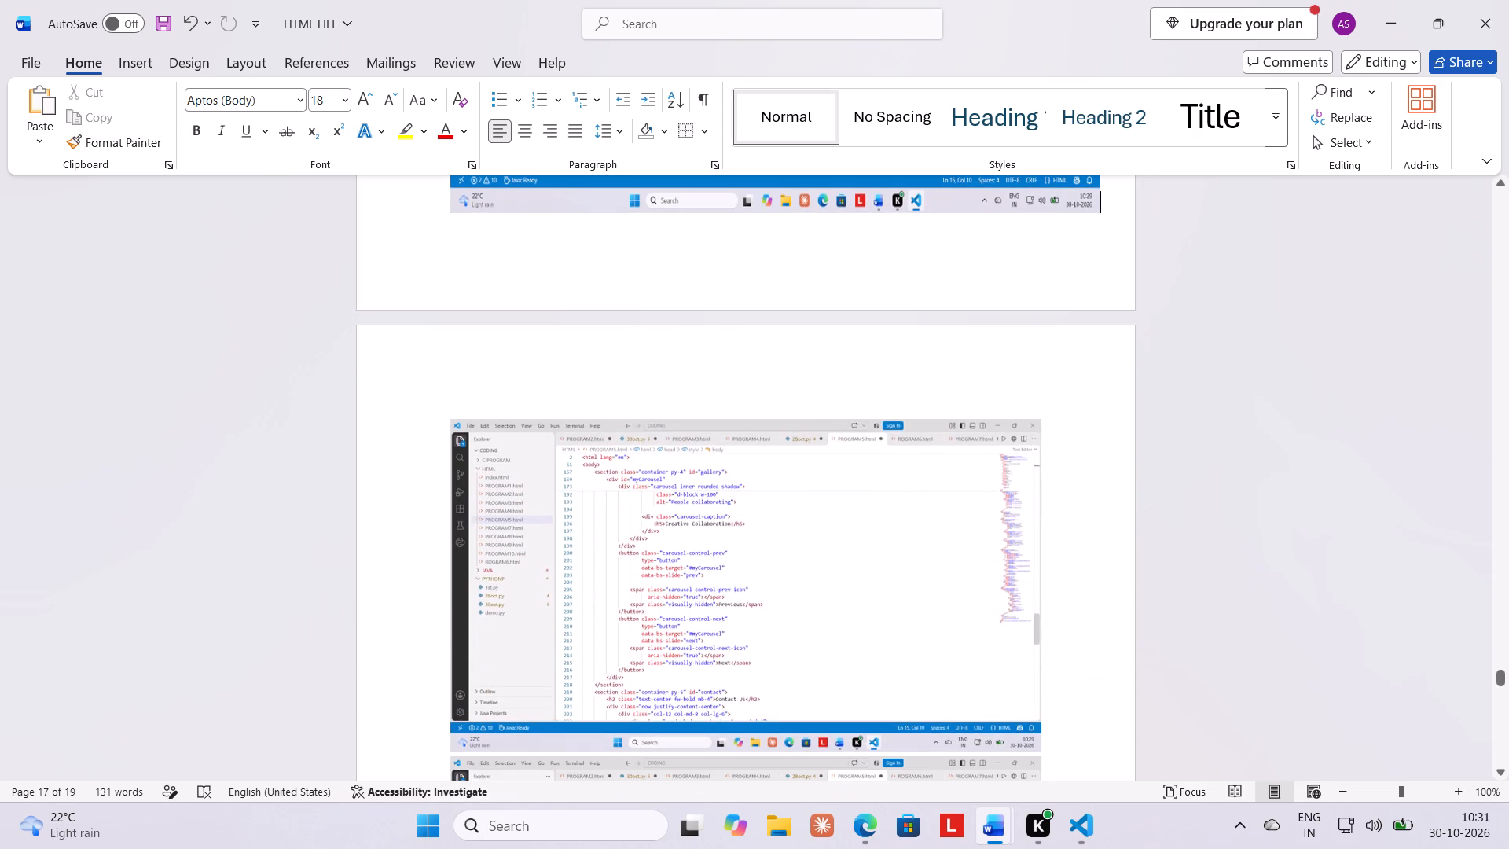
{"action": "left_click_drag", "start_coordinate": [1044, 583], "coordinate": [1091, 594]}
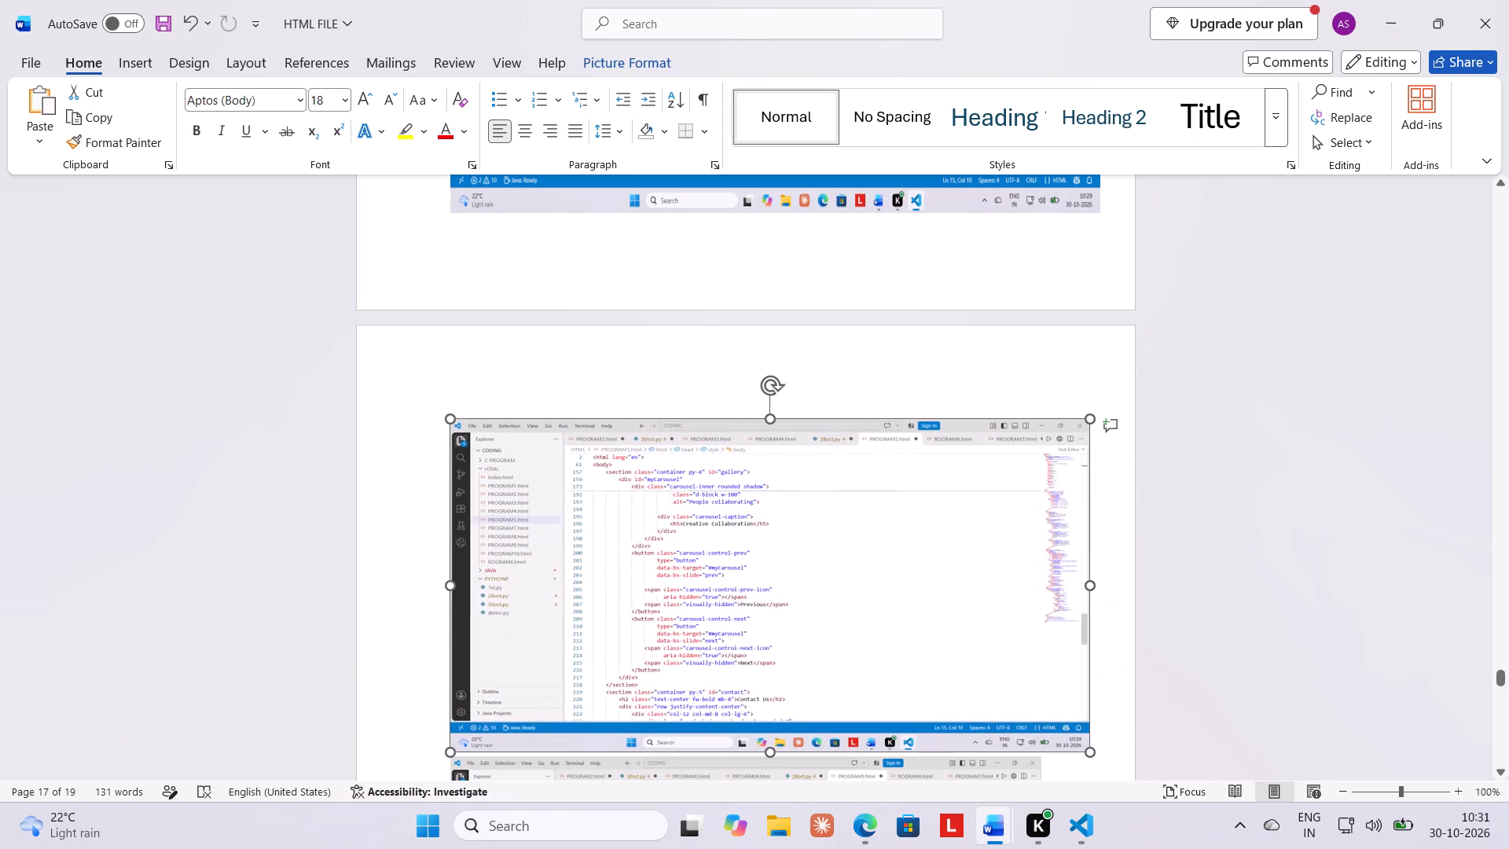
{"action": "left_click_drag", "start_coordinate": [1091, 594], "coordinate": [1103, 602]}
{"action": "scroll", "coordinate": [938, 592], "scroll_direction": "down", "scroll_amount": 2}
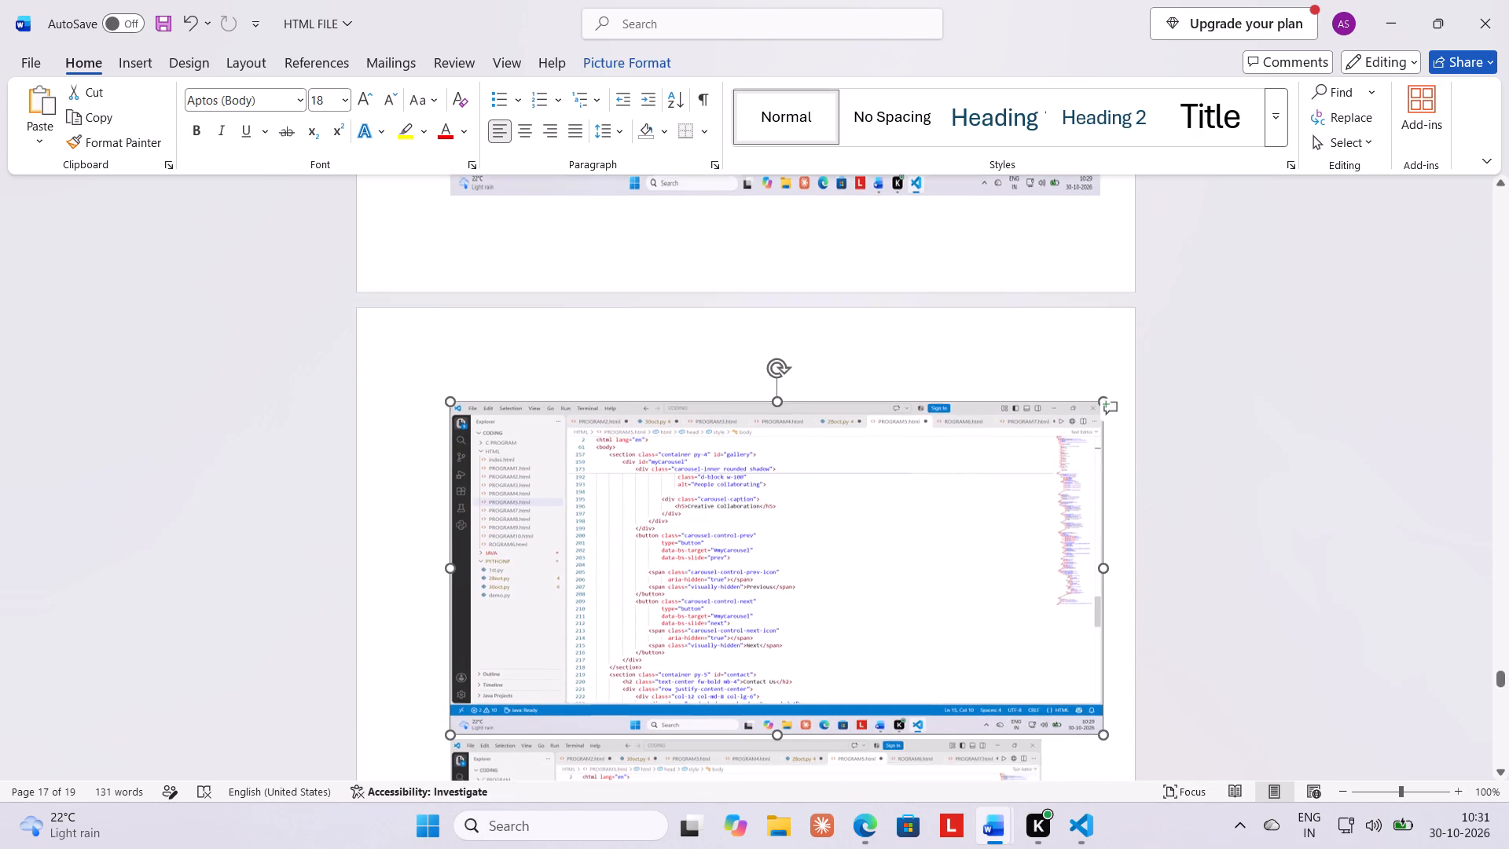
{"action": "scroll", "coordinate": [938, 592], "scroll_direction": "down", "scroll_amount": 3}
{"action": "left_click", "coordinate": [775, 478]}
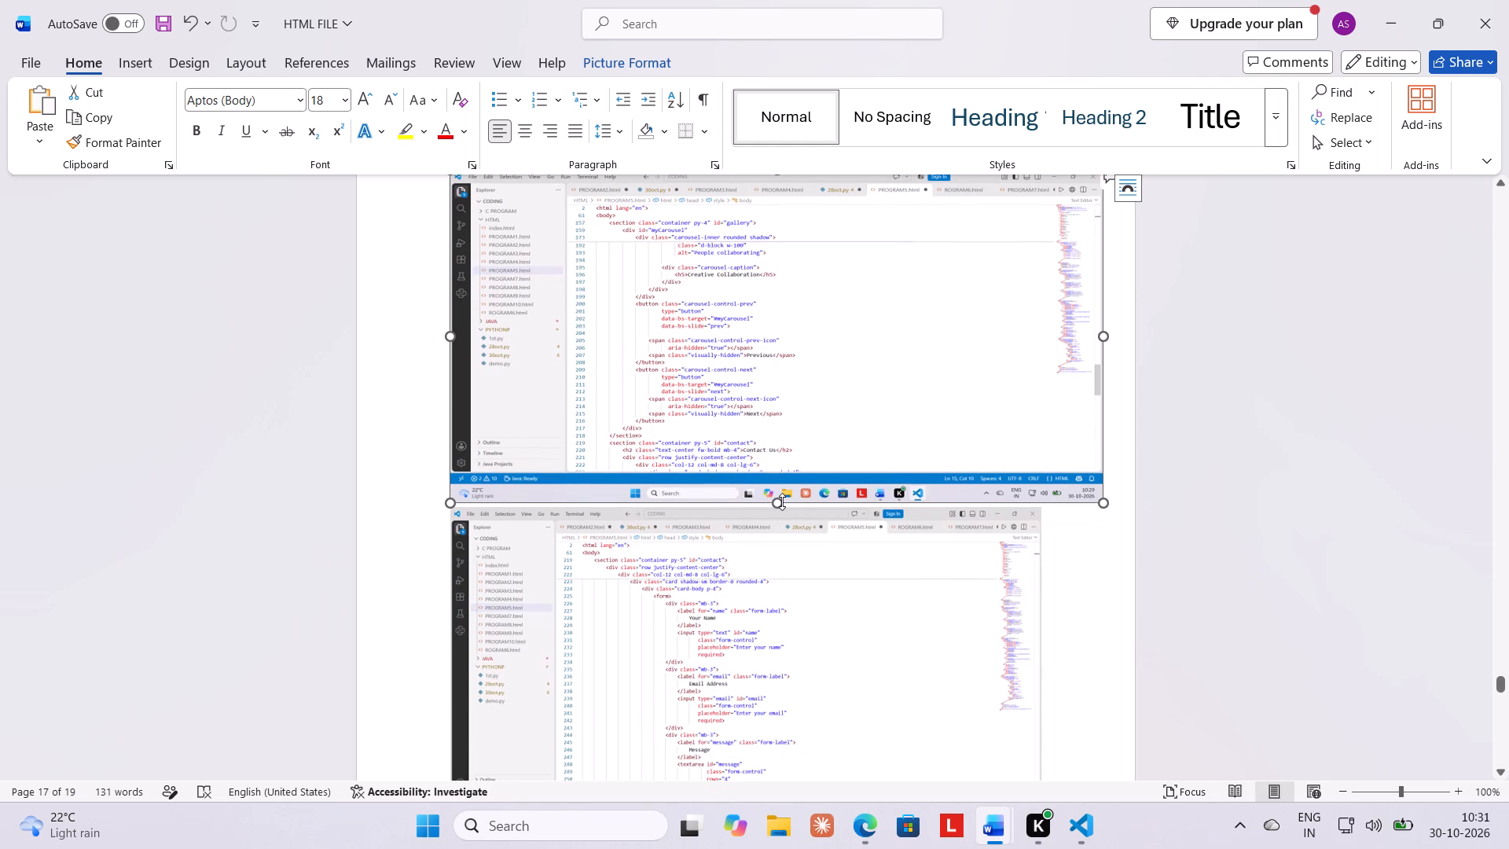
{"action": "left_click_drag", "start_coordinate": [782, 502], "coordinate": [798, 586]}
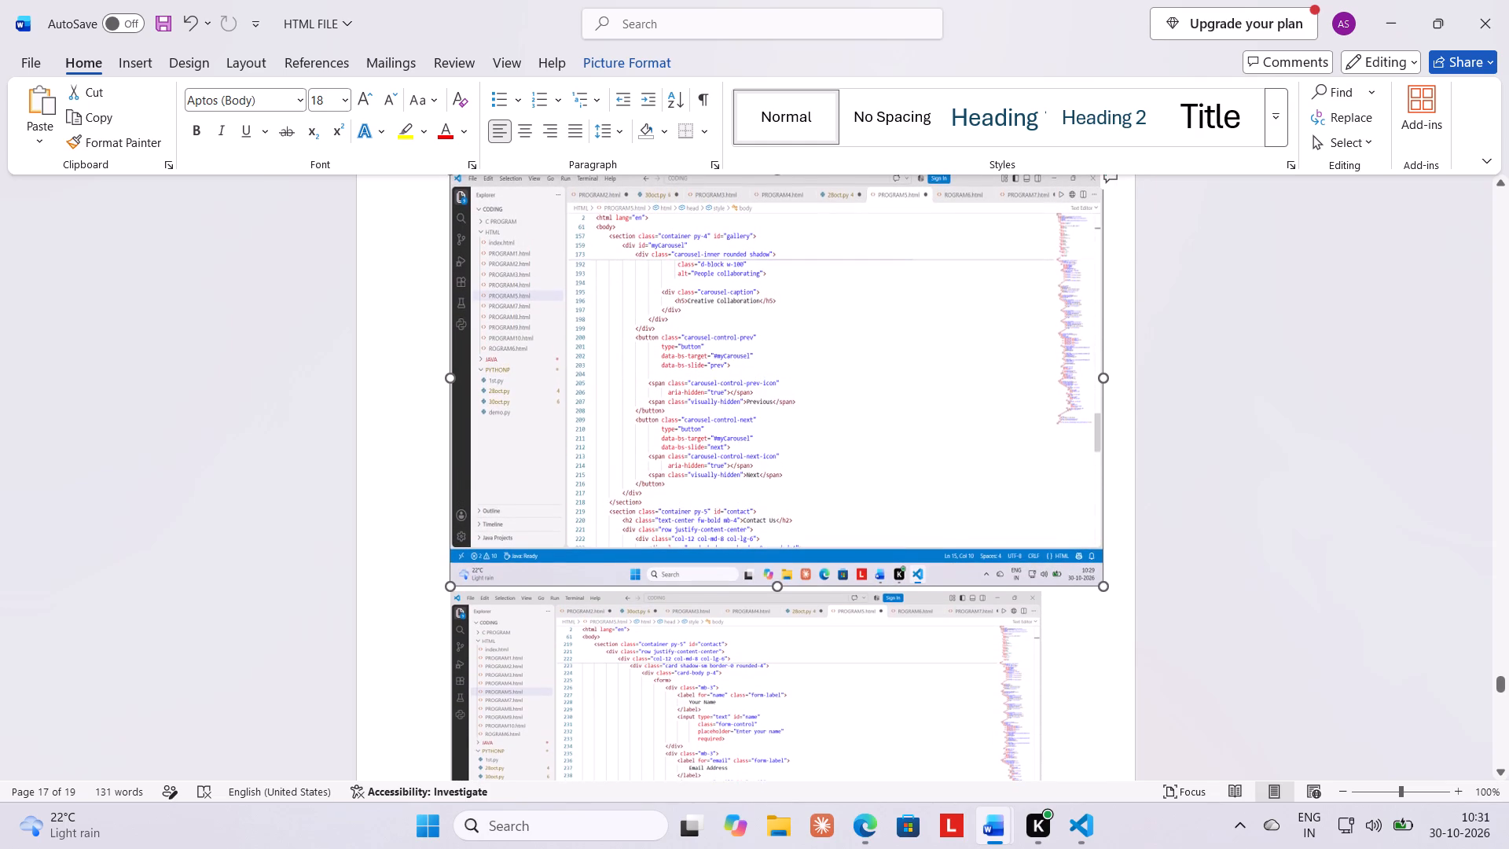
{"action": "left_click_drag", "start_coordinate": [798, 586], "coordinate": [801, 588]}
Widen the eighth Q5 code screenshot, with the contact form's name, email and message fields, to match the previous ones and stretch it taller.
{"action": "left_click", "coordinate": [850, 660]}
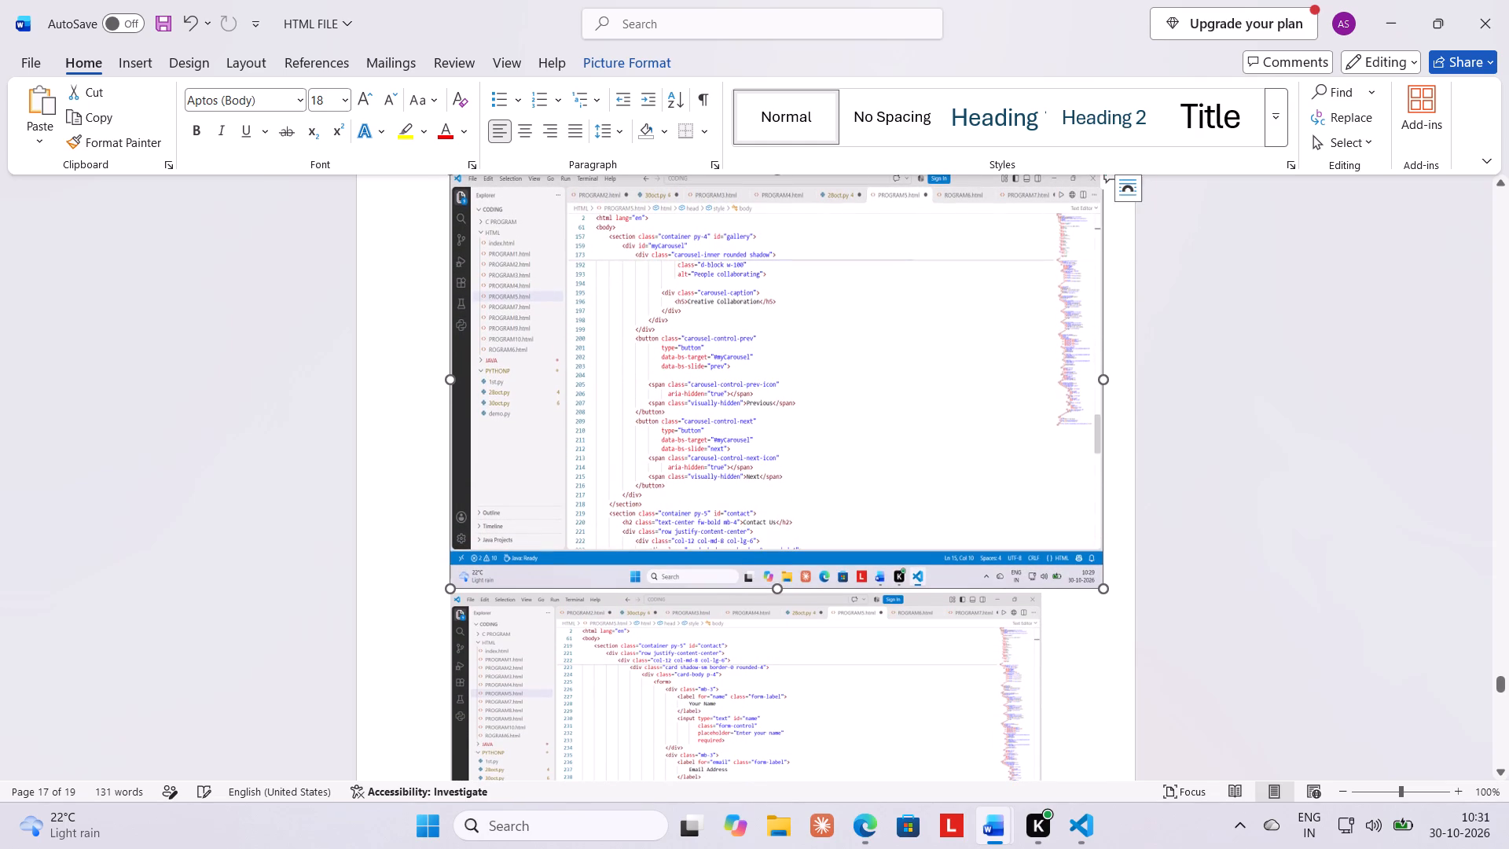
{"action": "scroll", "coordinate": [850, 660], "scroll_direction": "down", "scroll_amount": 6}
{"action": "left_click_drag", "start_coordinate": [1041, 474], "coordinate": [1102, 507]}
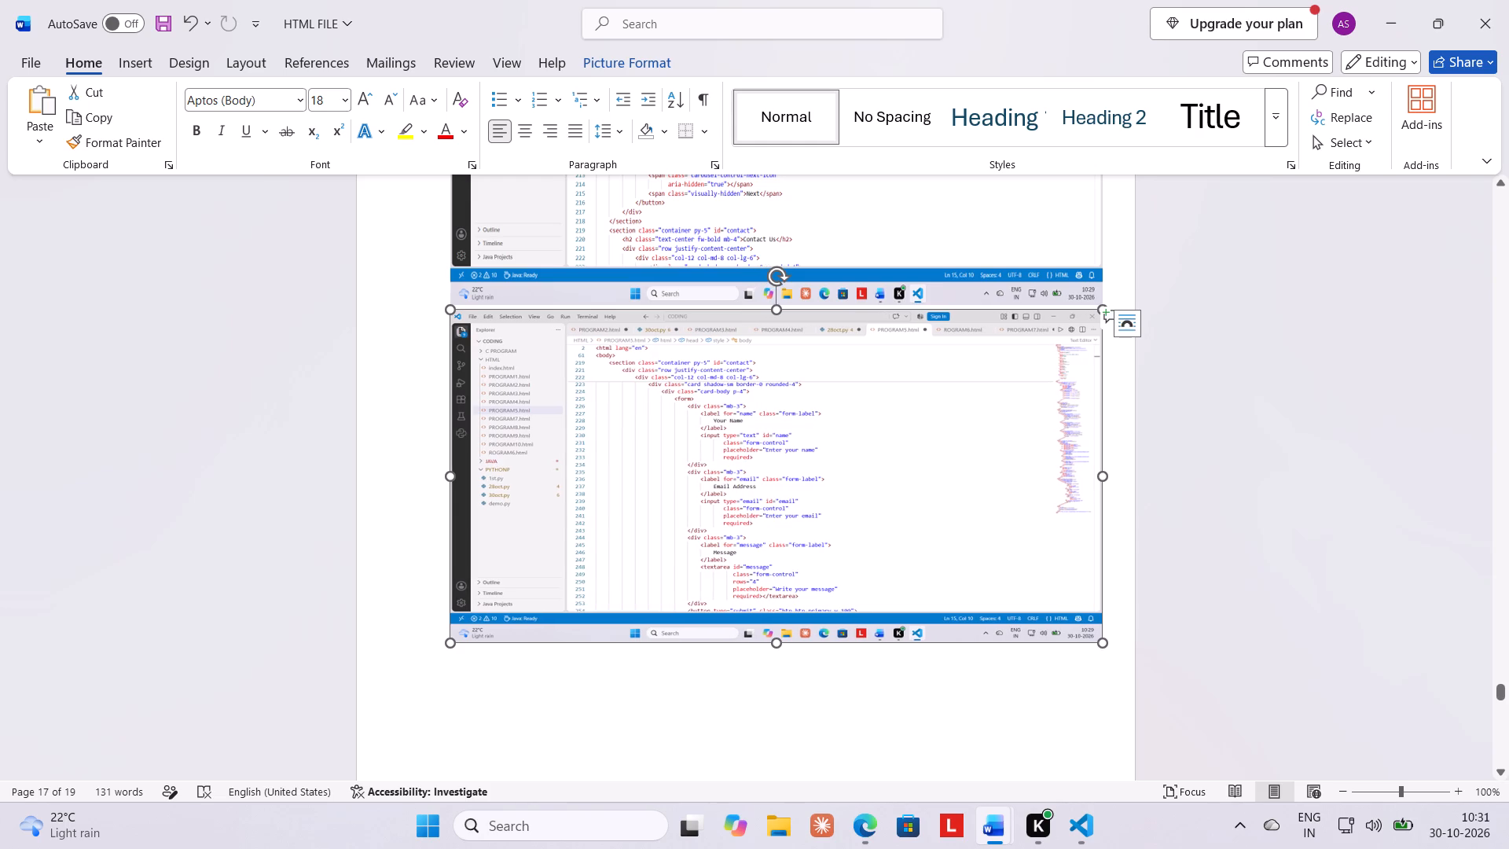
{"action": "left_click_drag", "start_coordinate": [777, 645], "coordinate": [777, 722]}
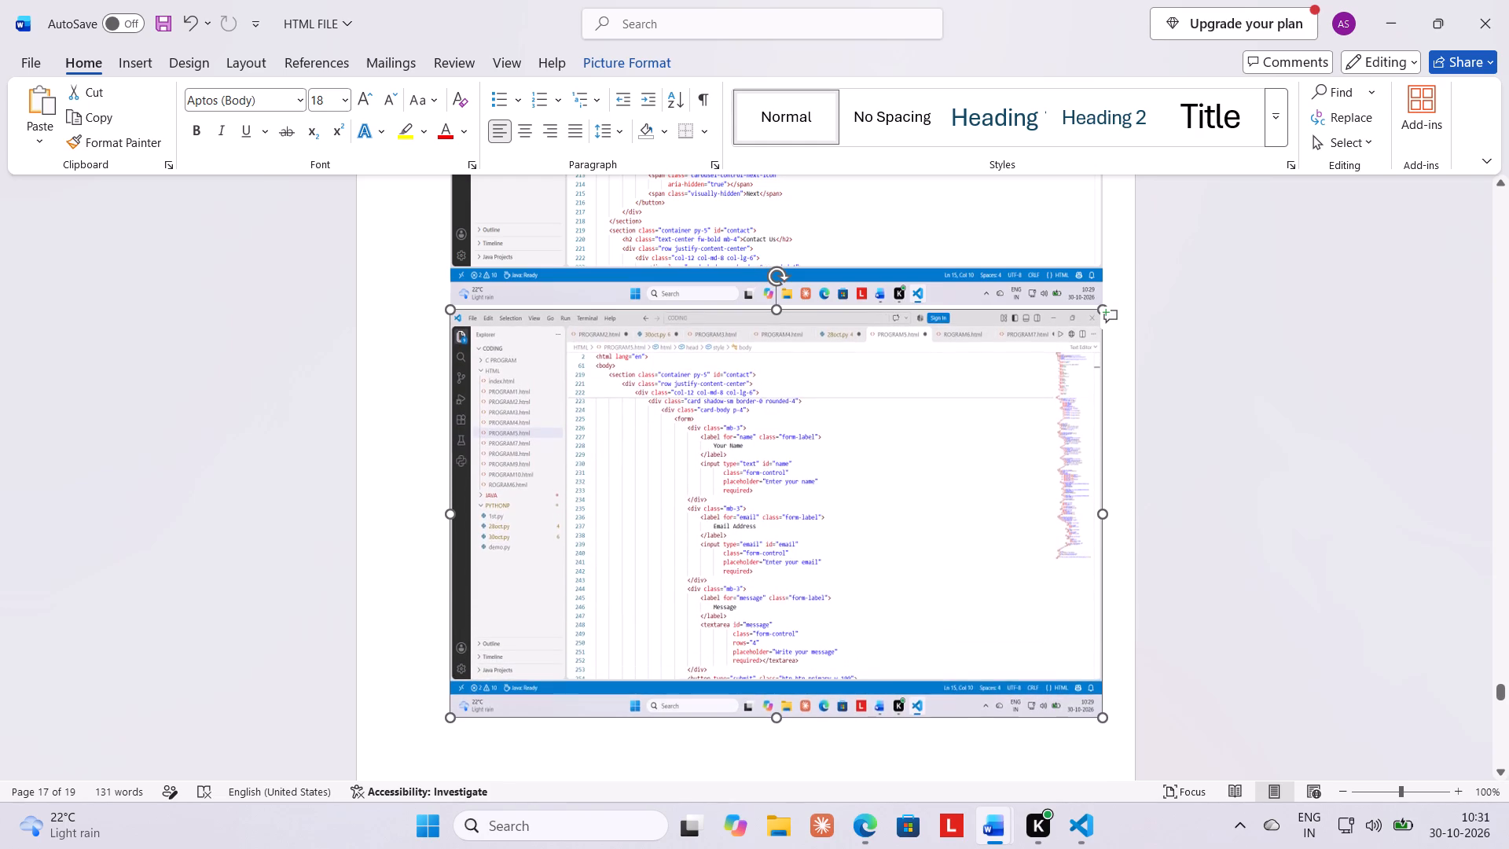
{"action": "left_click_drag", "start_coordinate": [777, 722], "coordinate": [783, 755]}
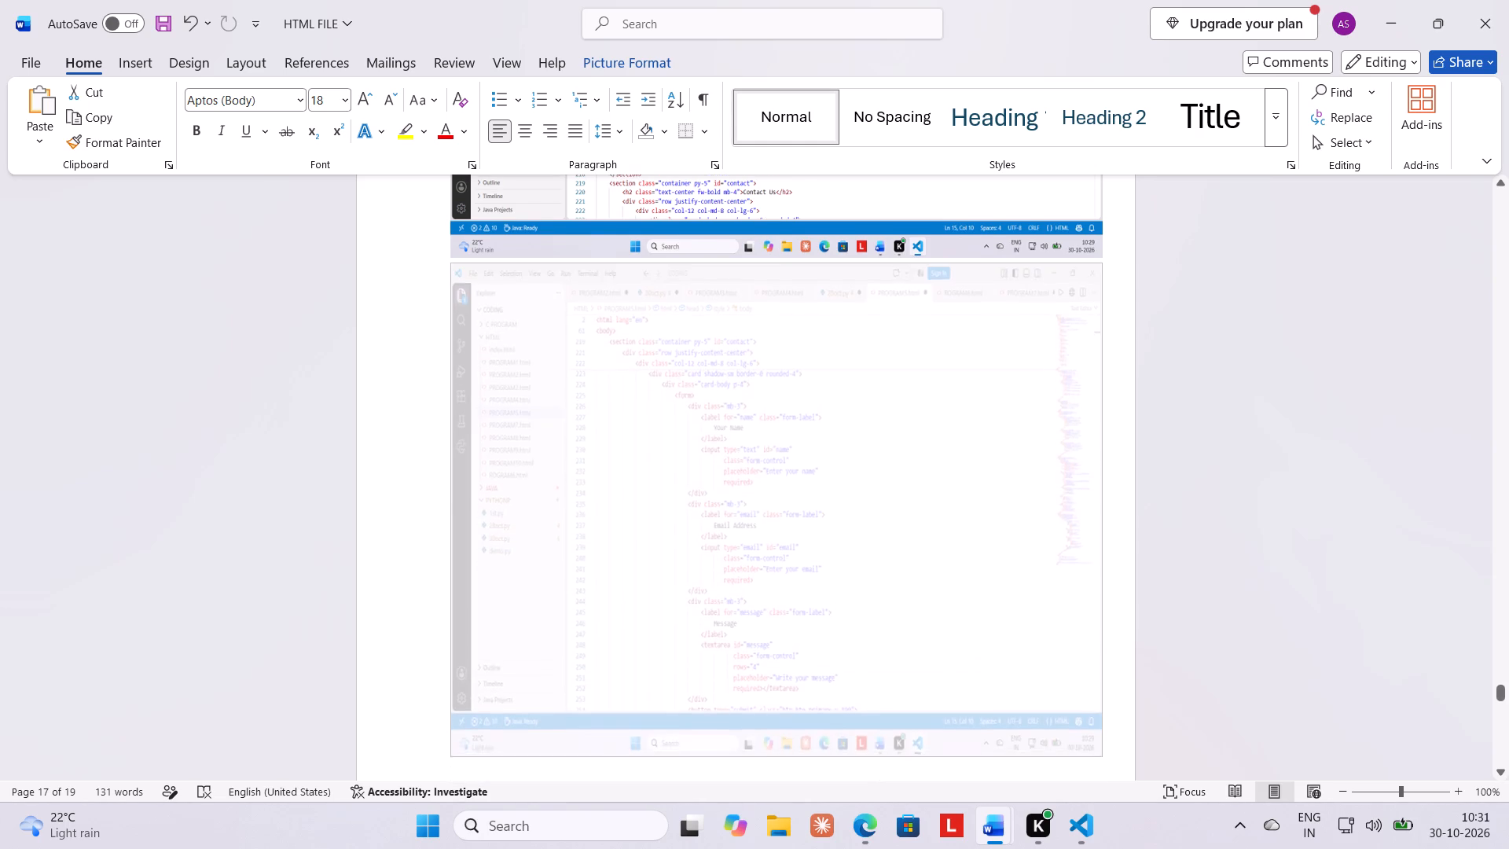
{"action": "left_click_drag", "start_coordinate": [783, 755], "coordinate": [783, 747]}
{"action": "left_click", "coordinate": [1208, 652]}
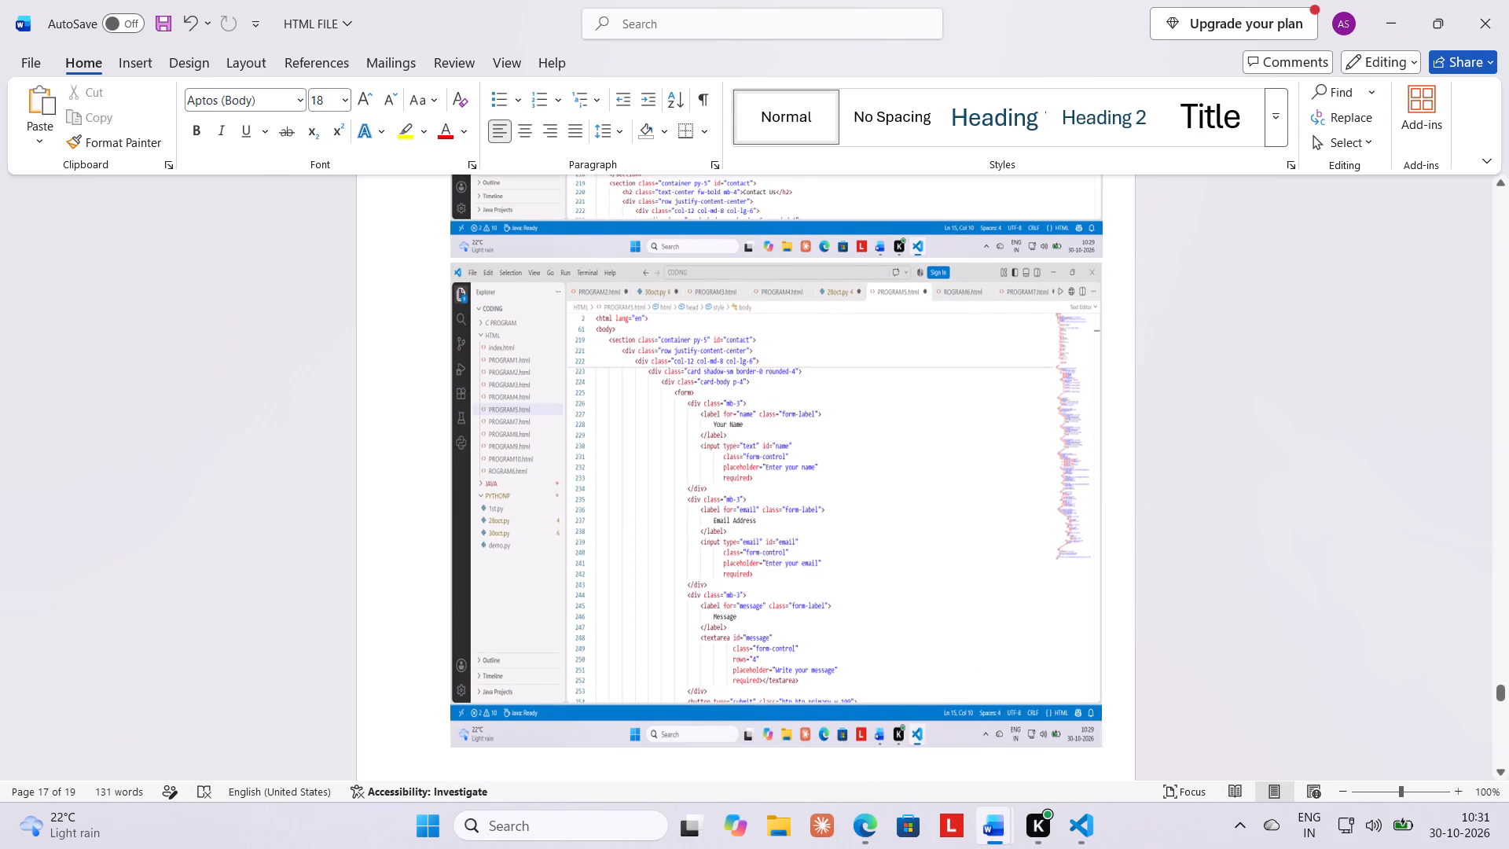
Widen the last Q5 code screenshot, with the Send Message button and footer code, to match the previous ones and increase its height.
{"action": "scroll", "coordinate": [811, 599], "scroll_direction": "down", "scroll_amount": 13}
{"action": "left_click", "coordinate": [816, 526]}
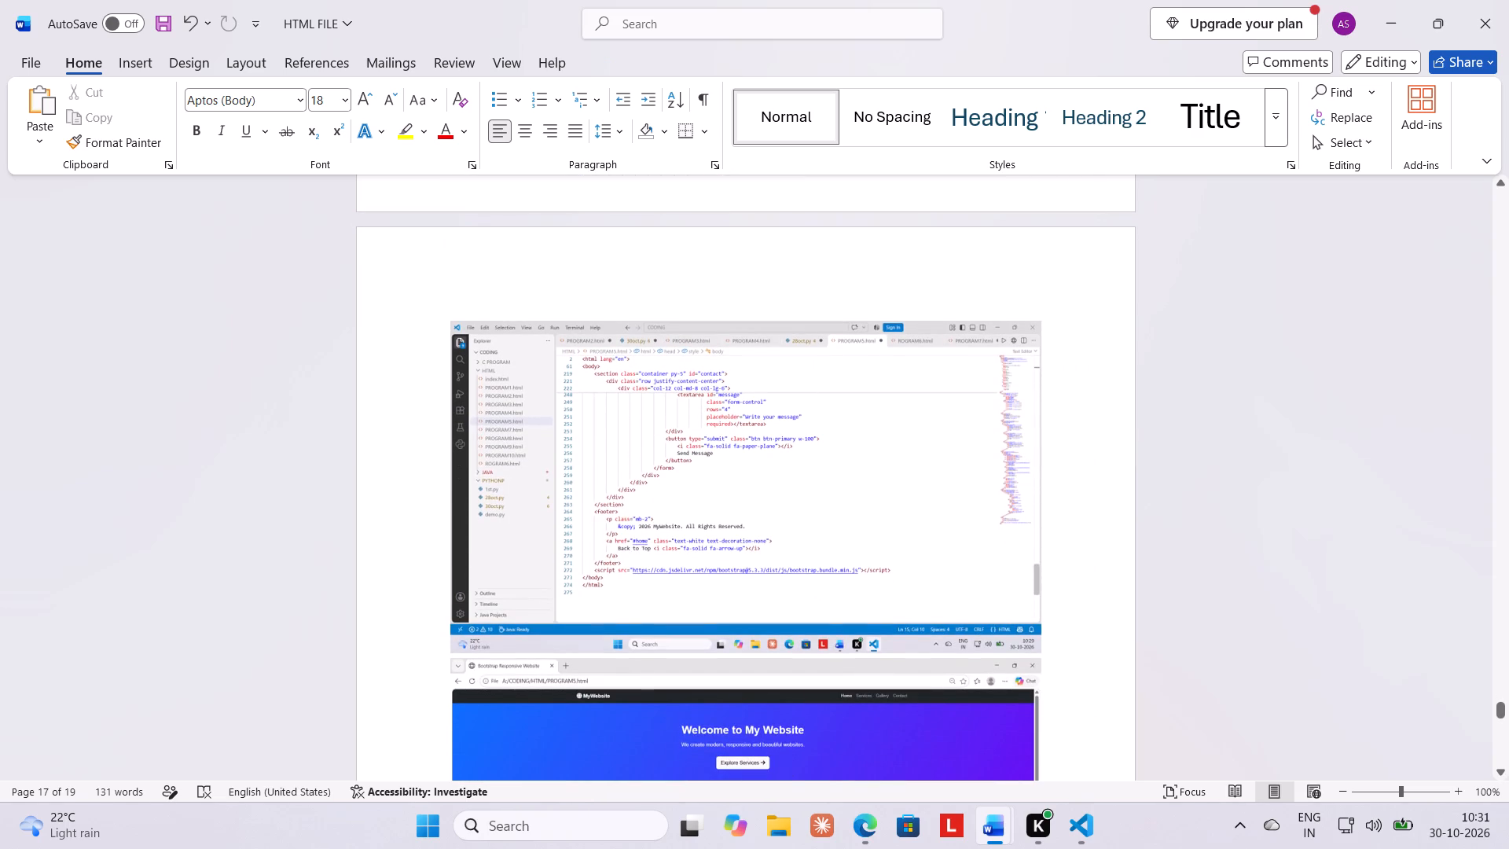
{"action": "left_click_drag", "start_coordinate": [1045, 484], "coordinate": [1095, 497]}
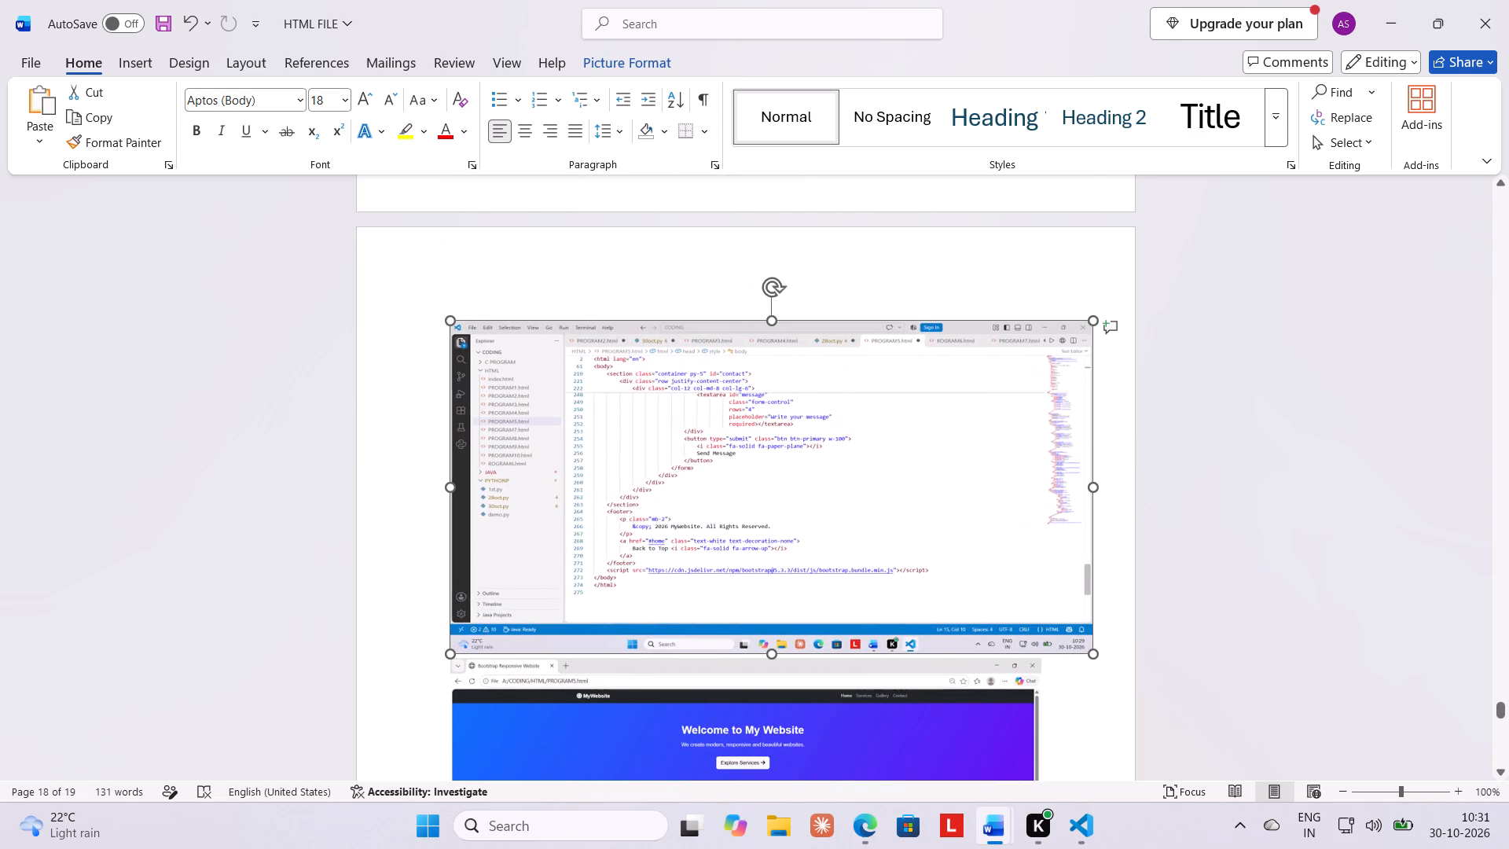
{"action": "left_click_drag", "start_coordinate": [1095, 497], "coordinate": [1105, 511]}
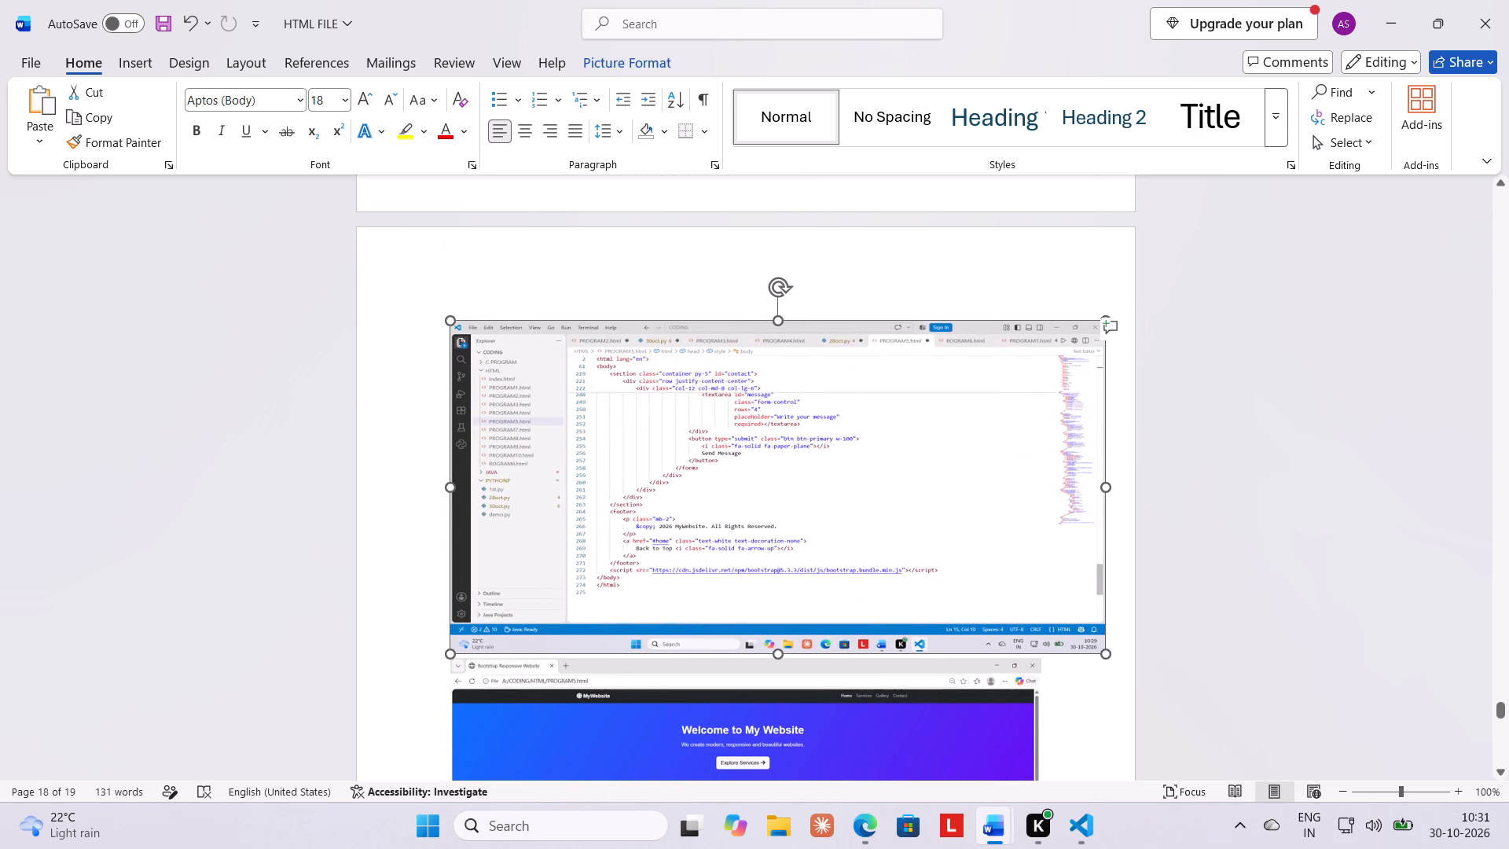
{"action": "scroll", "coordinate": [869, 549], "scroll_direction": "down", "scroll_amount": 5}
{"action": "left_click", "coordinate": [917, 612]}
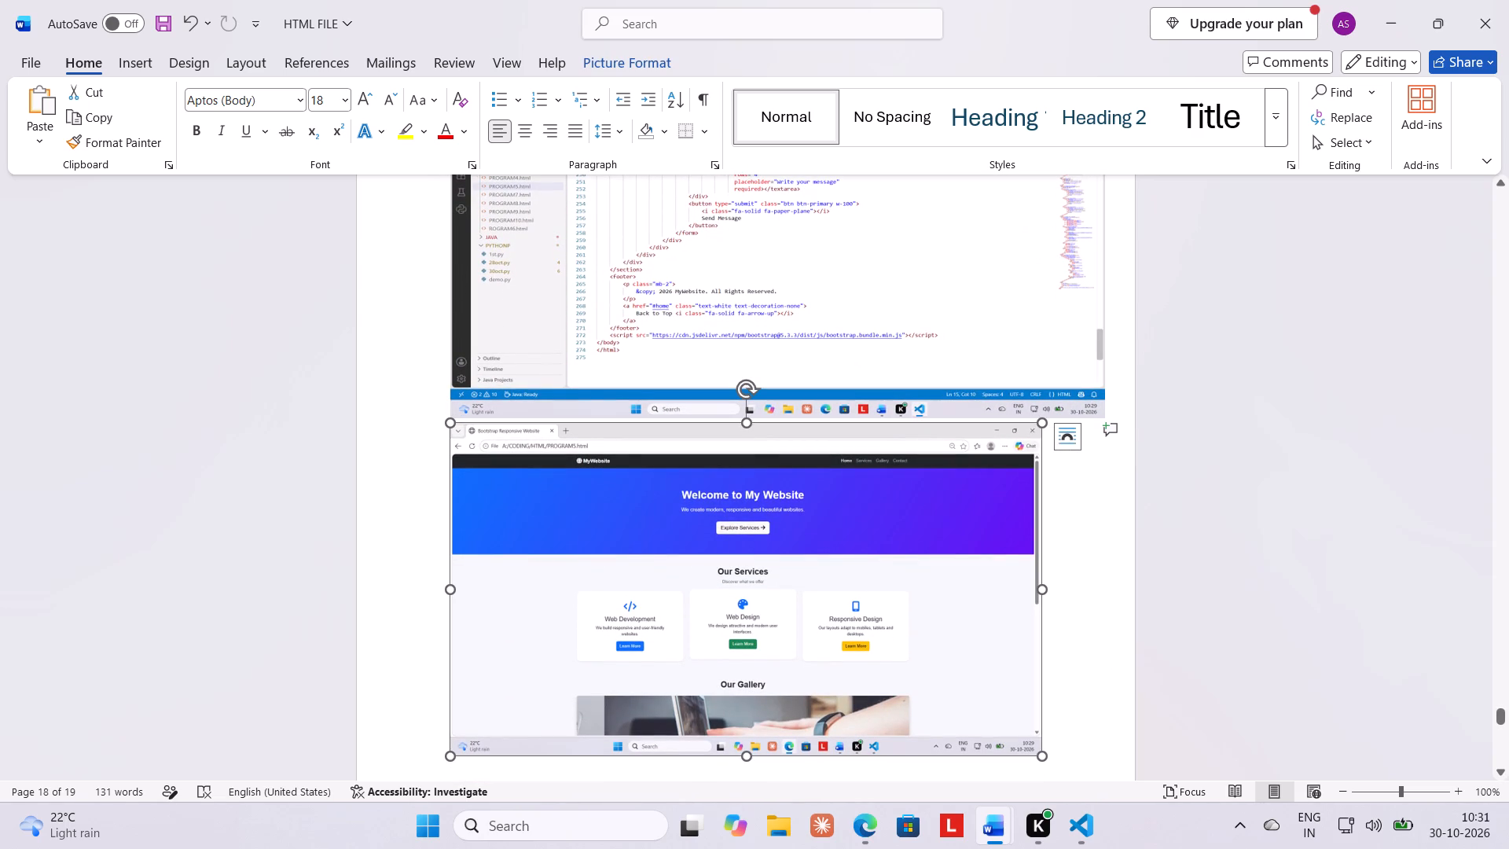
{"action": "left_click", "coordinate": [838, 351]}
{"action": "left_click", "coordinate": [779, 417]}
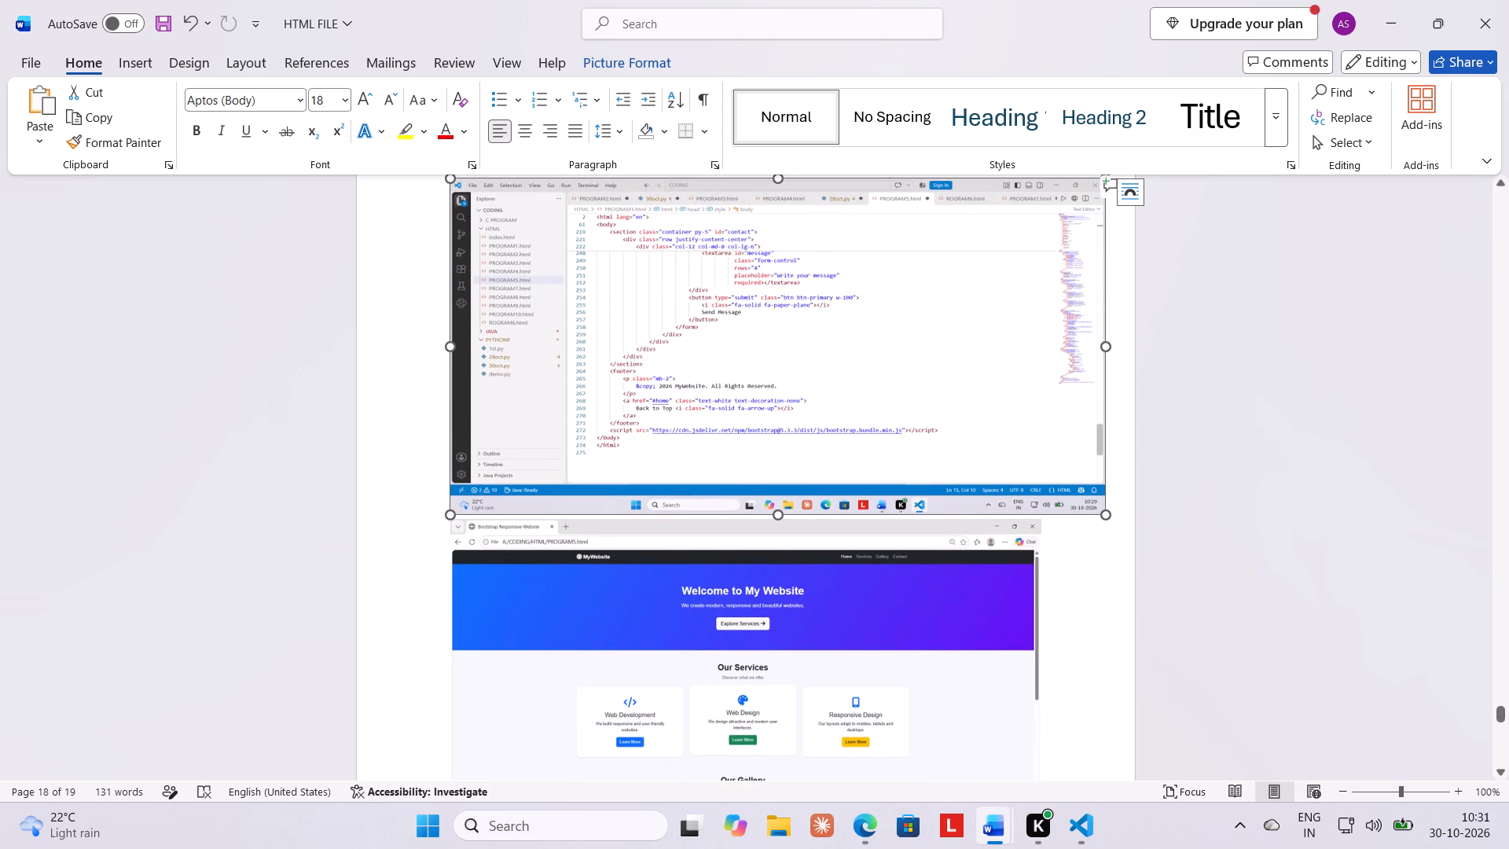
{"action": "left_click_drag", "start_coordinate": [779, 515], "coordinate": [772, 547]}
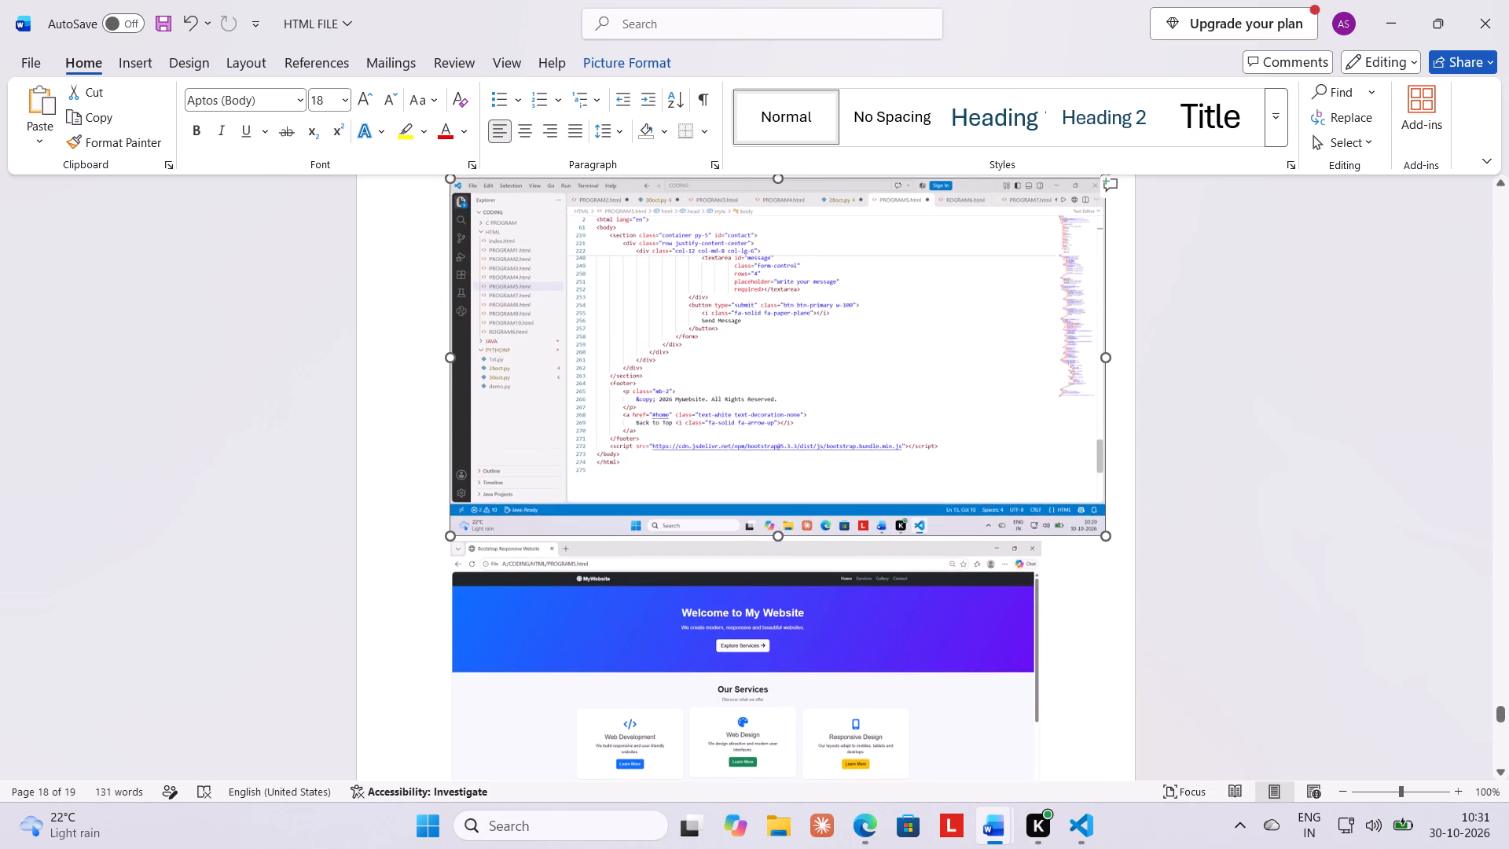
{"action": "left_click_drag", "start_coordinate": [772, 547], "coordinate": [800, 652]}
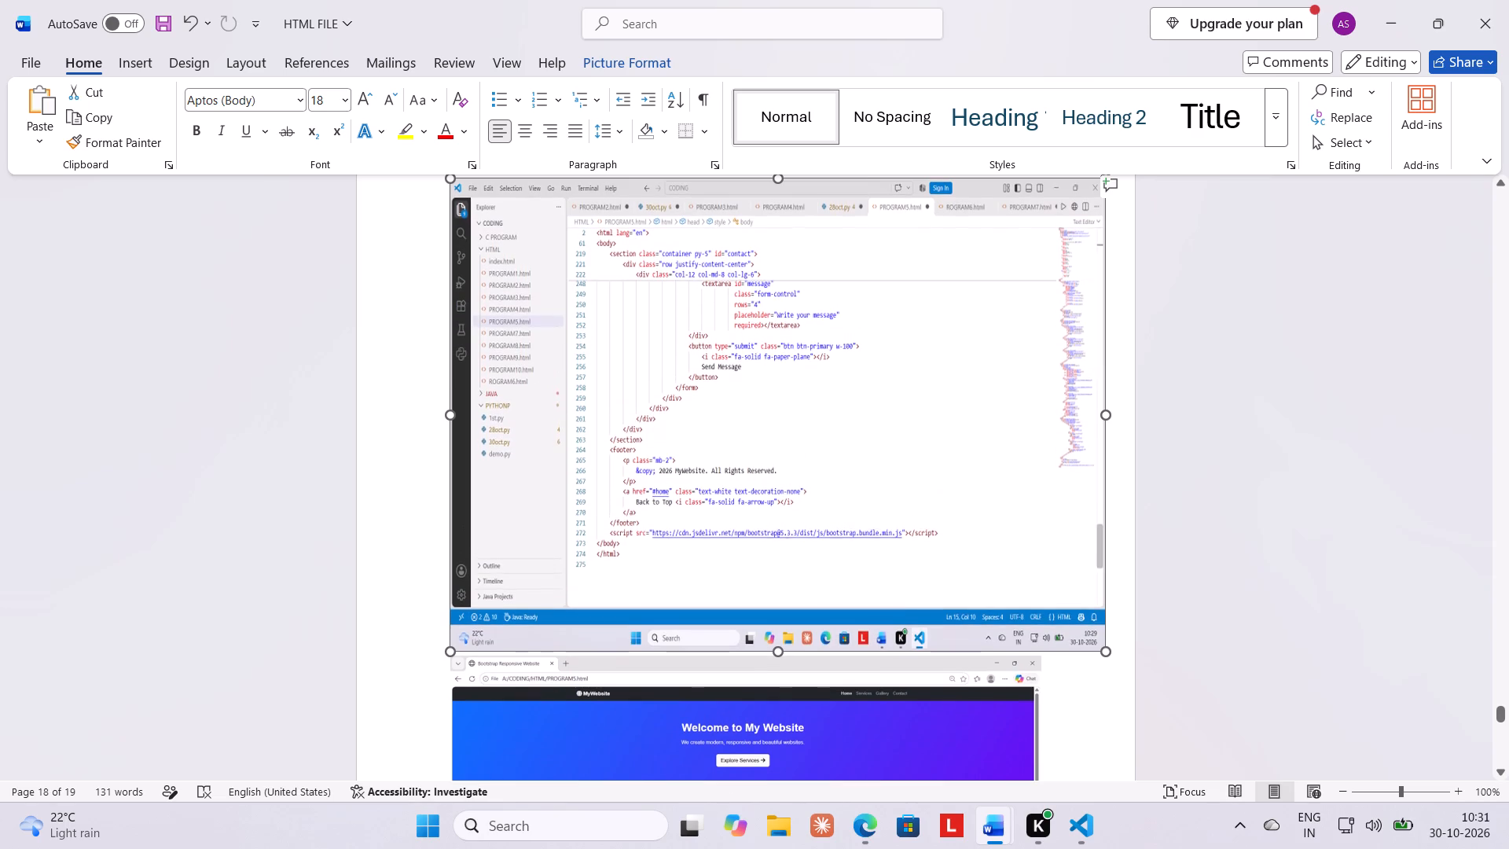
{"action": "left_click_drag", "start_coordinate": [800, 652], "coordinate": [806, 674]}
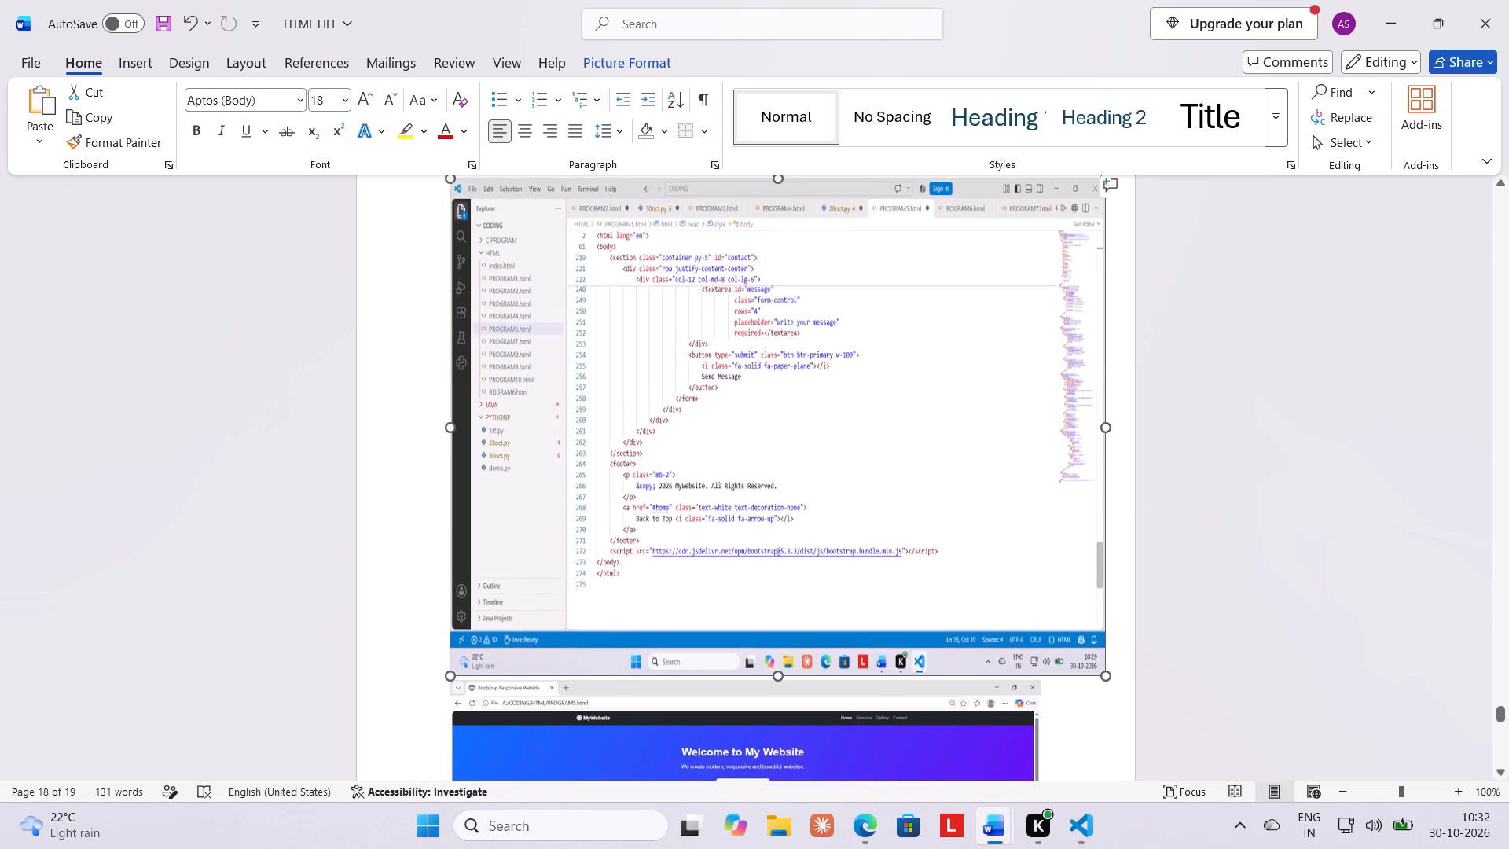
{"action": "left_click_drag", "start_coordinate": [806, 674], "coordinate": [818, 655]}
Add a new line after the last Q5 code screenshot, pushing the website output screenshots onto the following page.
{"action": "left_click", "coordinate": [1116, 648]}
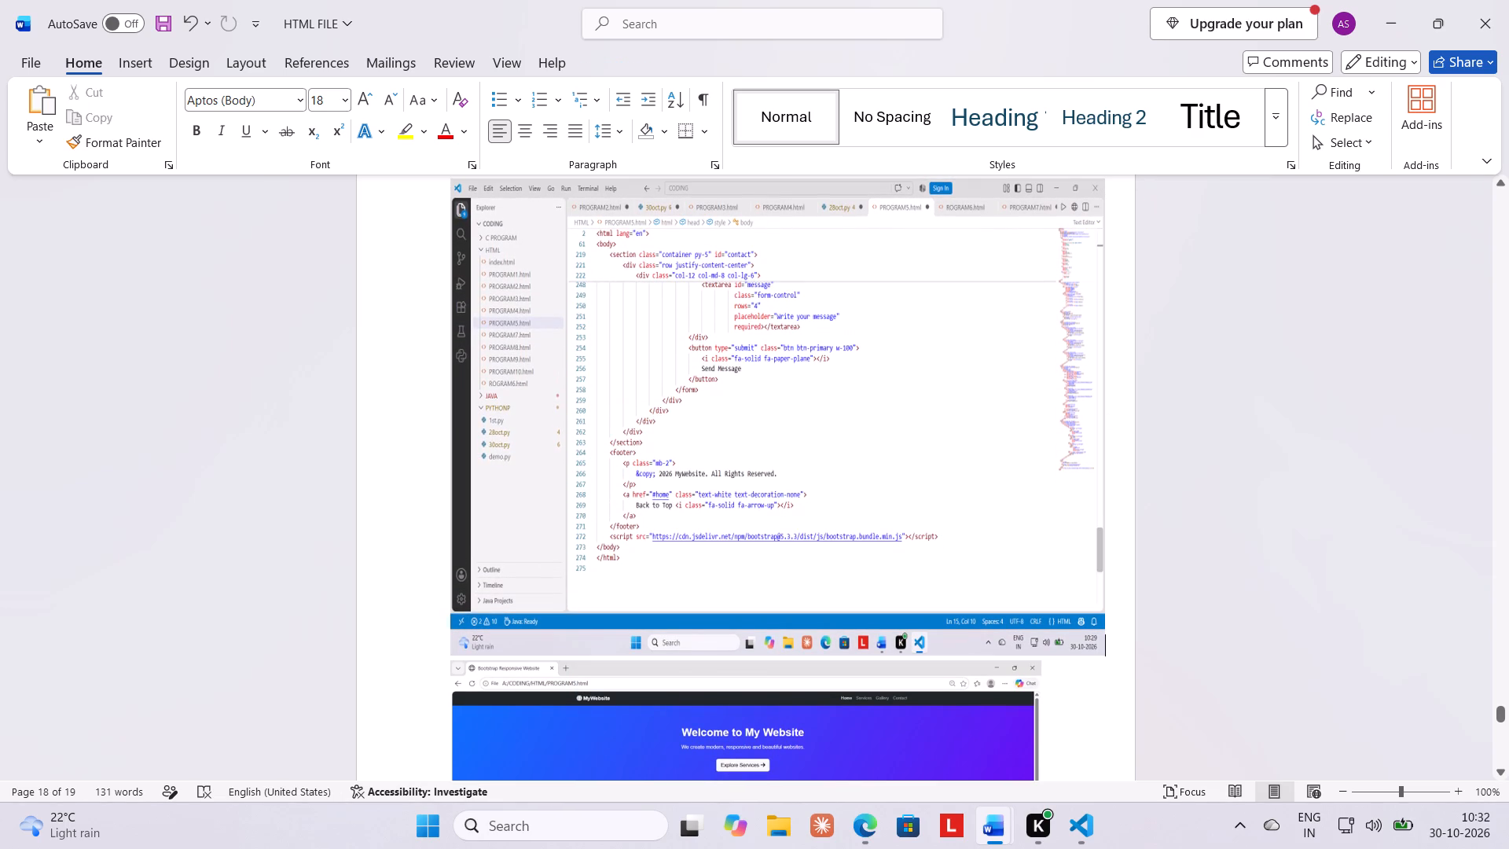
{"action": "key", "text": "Return"}
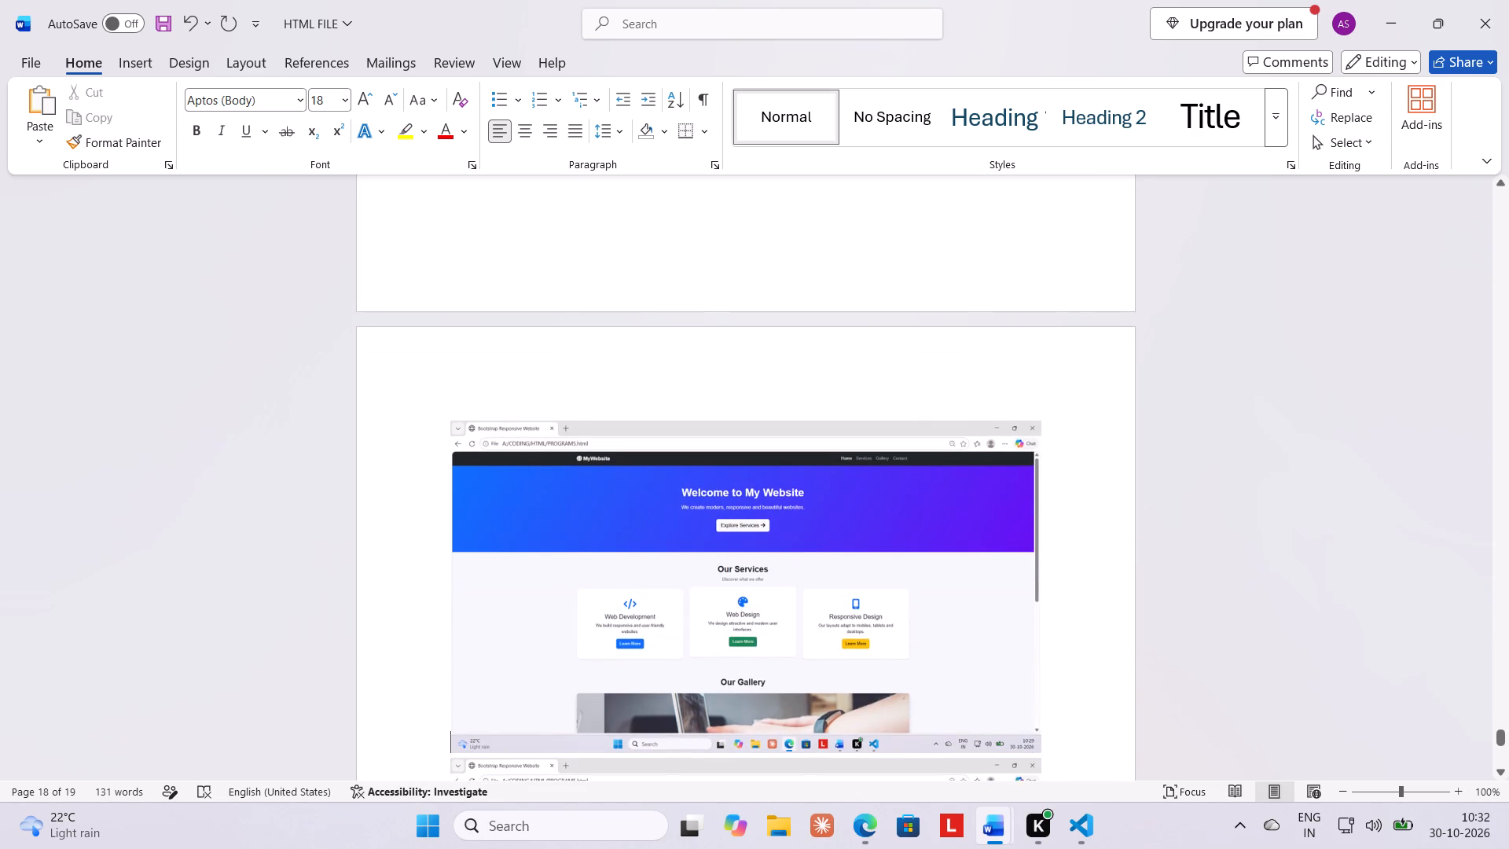
Add blank lines below the last Q5 code screenshot down to page 19 and enter the heading OUTPUT:- above the website screenshots.
{"action": "left_click", "coordinate": [487, 392]}
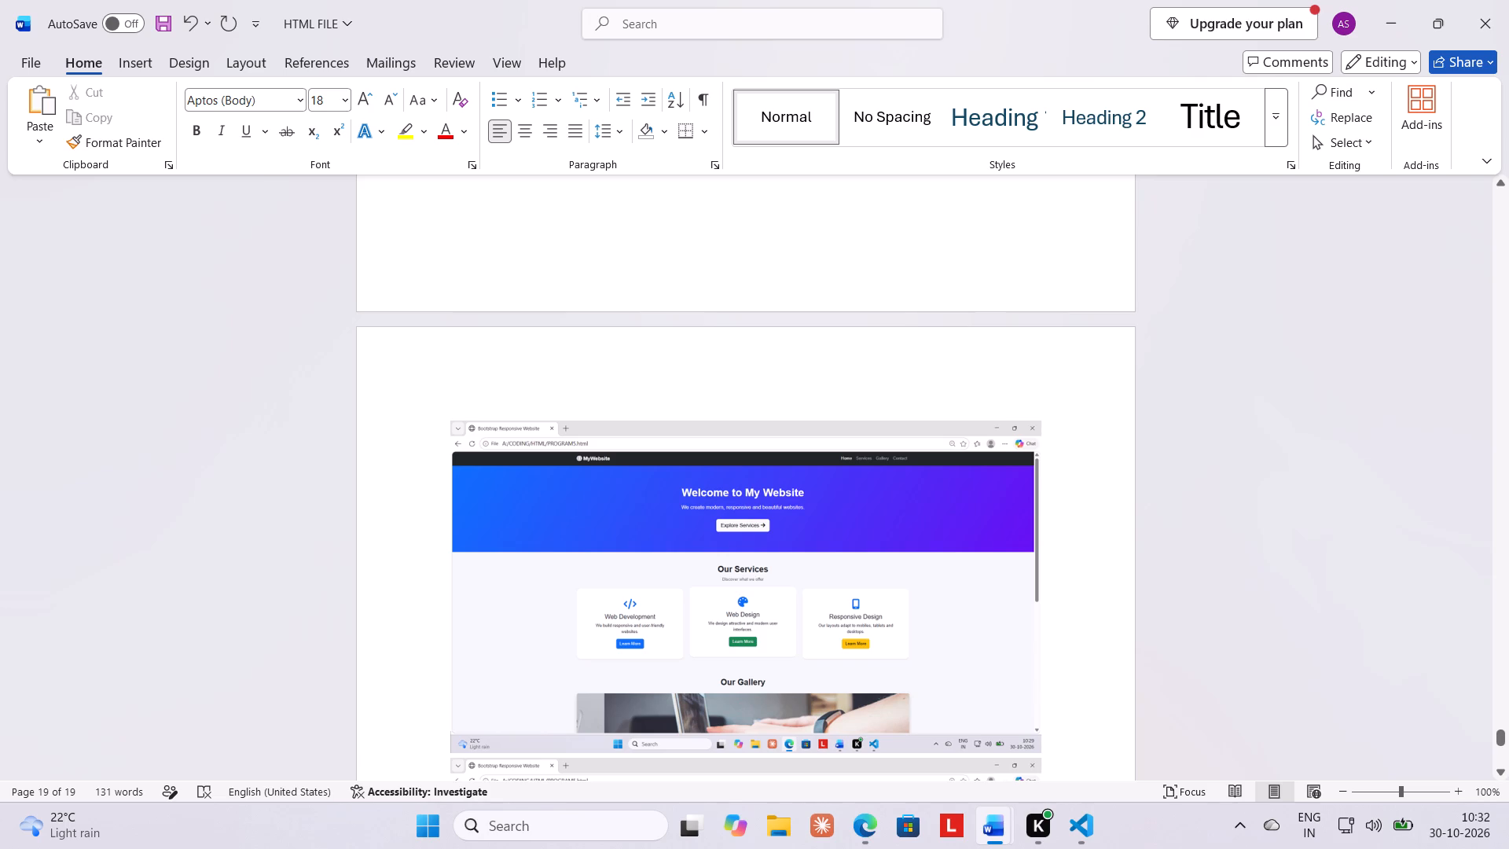
{"action": "left_click", "coordinate": [450, 424]}
{"action": "scroll", "coordinate": [625, 278], "scroll_direction": "up", "scroll_amount": 1}
{"action": "left_click", "coordinate": [625, 278]}
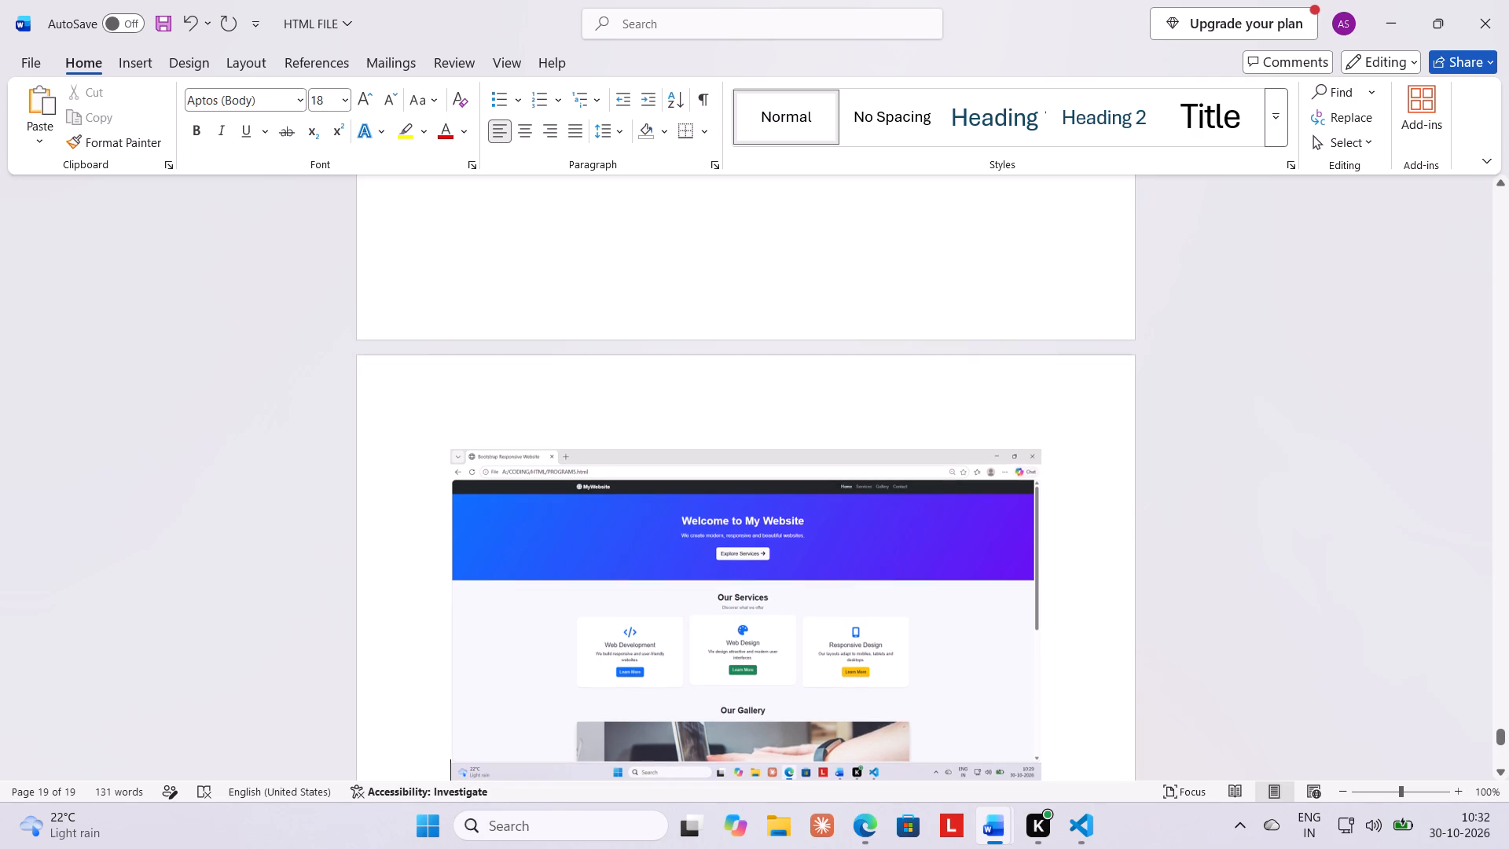
{"action": "left_click", "coordinate": [580, 259]}
{"action": "scroll", "coordinate": [580, 259], "scroll_direction": "up", "scroll_amount": 8}
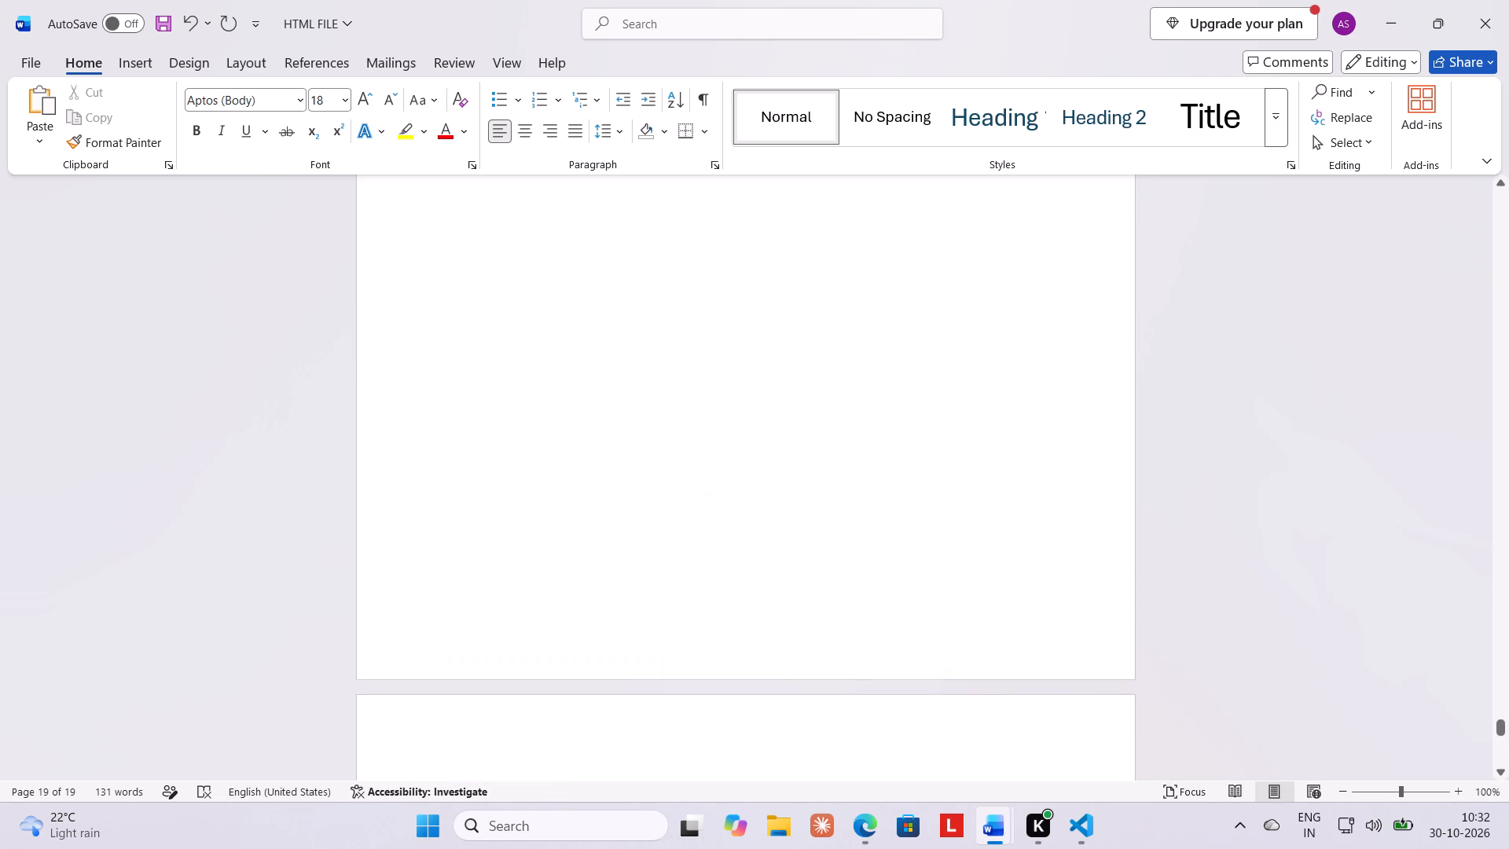
{"action": "scroll", "coordinate": [607, 404], "scroll_direction": "up", "scroll_amount": 7}
{"action": "scroll", "coordinate": [607, 404], "scroll_direction": "down", "scroll_amount": 1}
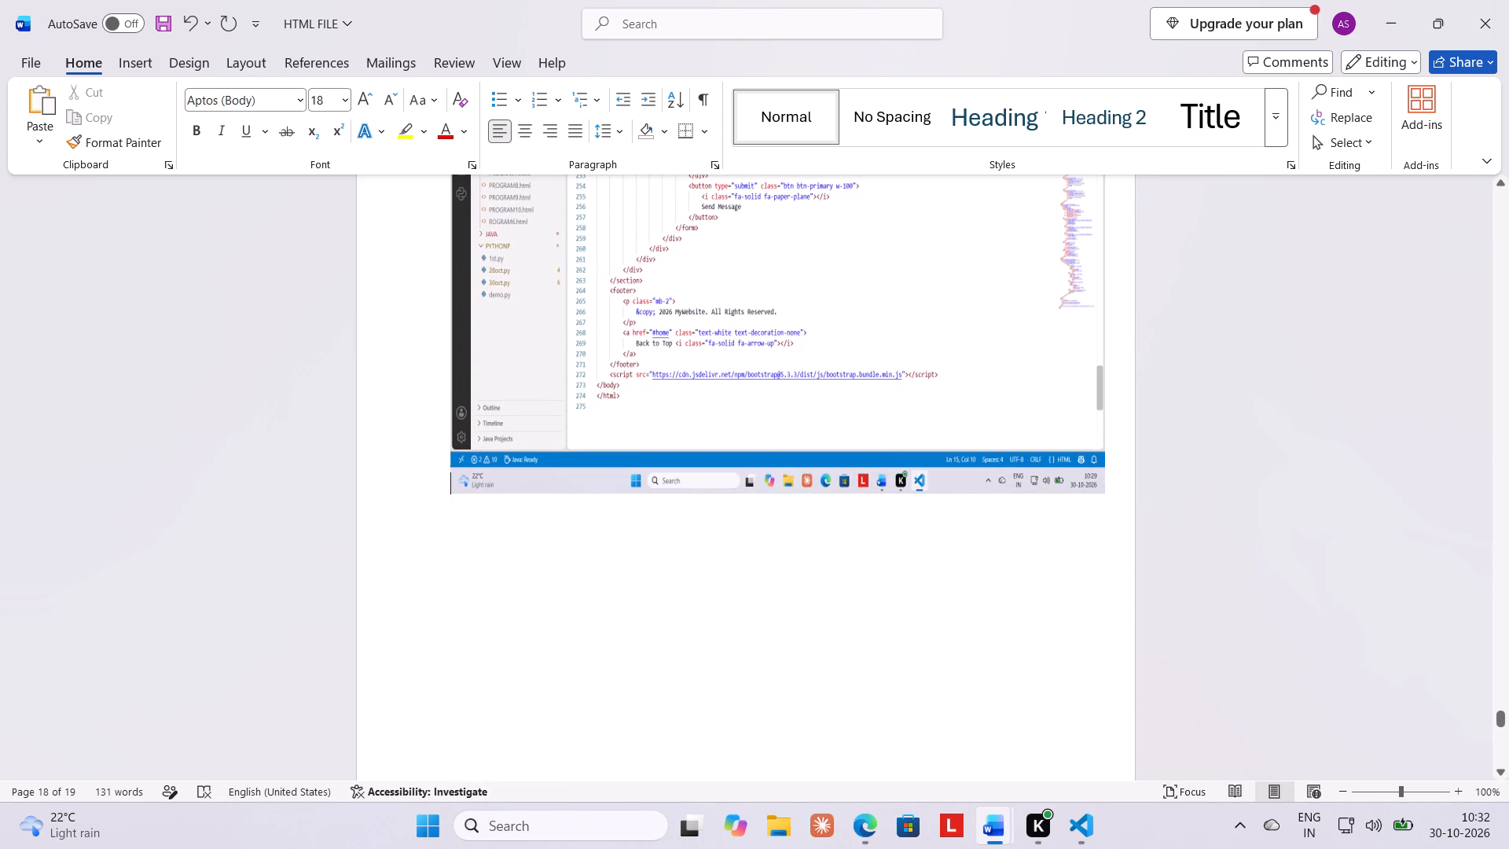
{"action": "left_click", "coordinate": [1114, 483]}
{"action": "key", "text": "Return"}
{"action": "key", "text": "Return"}
{"action": "key", "text": "Return"}
{"action": "key", "text": "Return"}
{"action": "key", "text": "Return"}
{"action": "key", "text": "Return"}
{"action": "key", "text": "Return"}
{"action": "key", "text": "Return"}
{"action": "key", "text": "Return"}
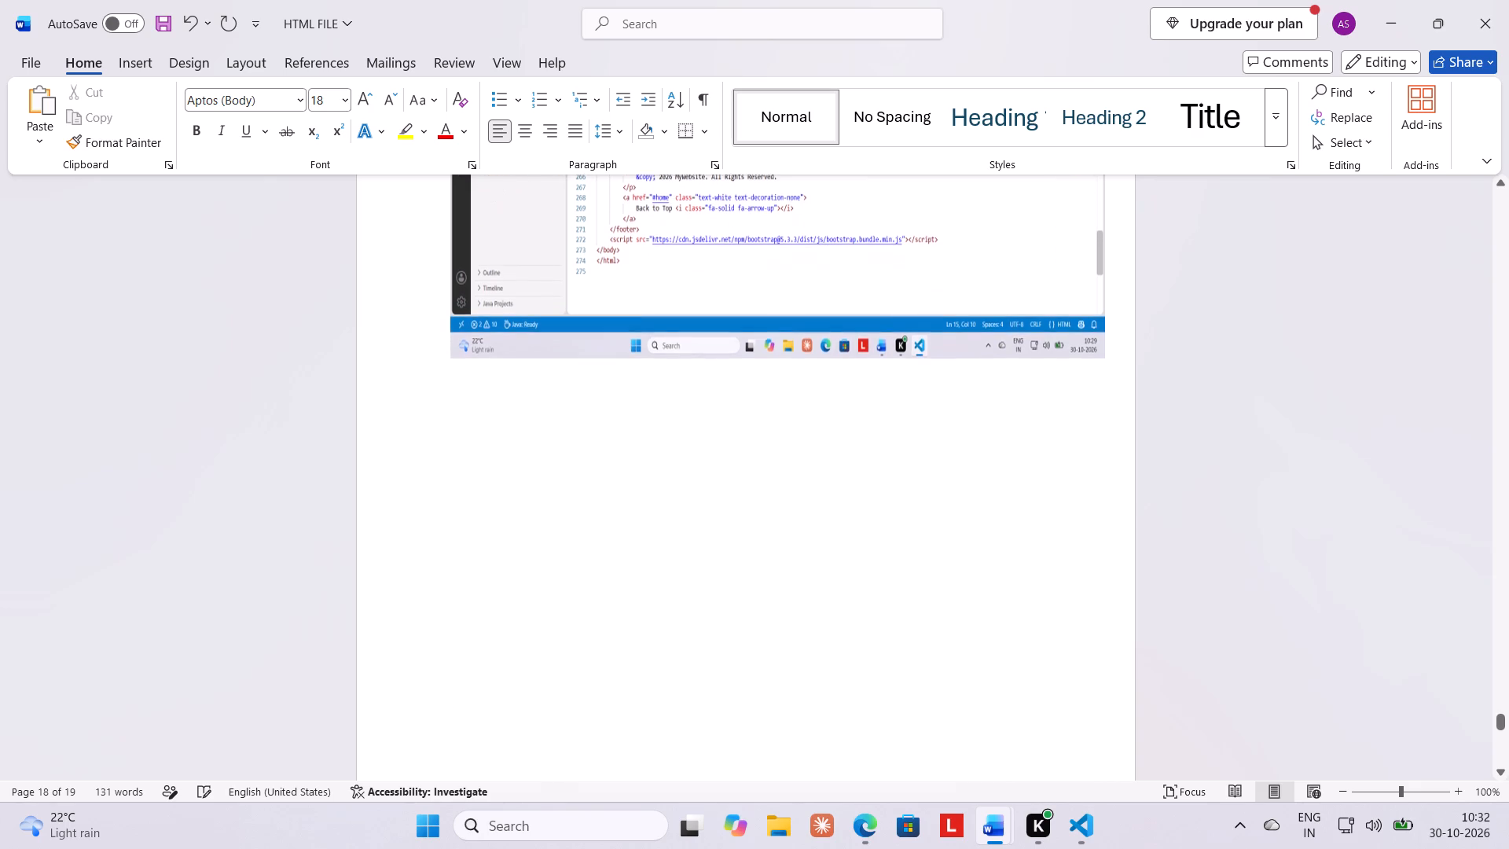
{"action": "key", "text": "Return"}
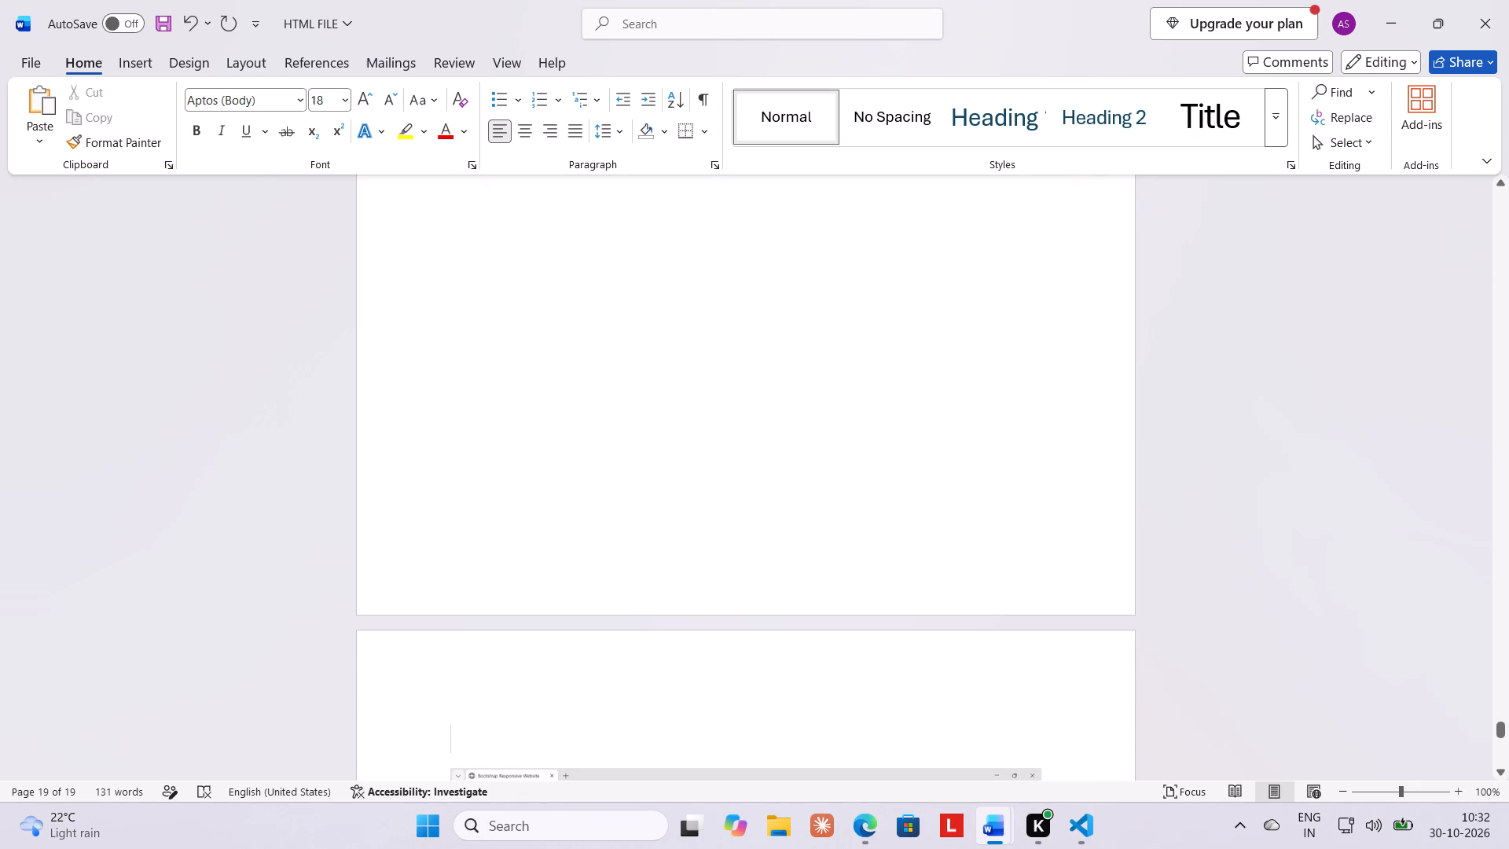
{"action": "type", "text": "OUTPUT:-"}
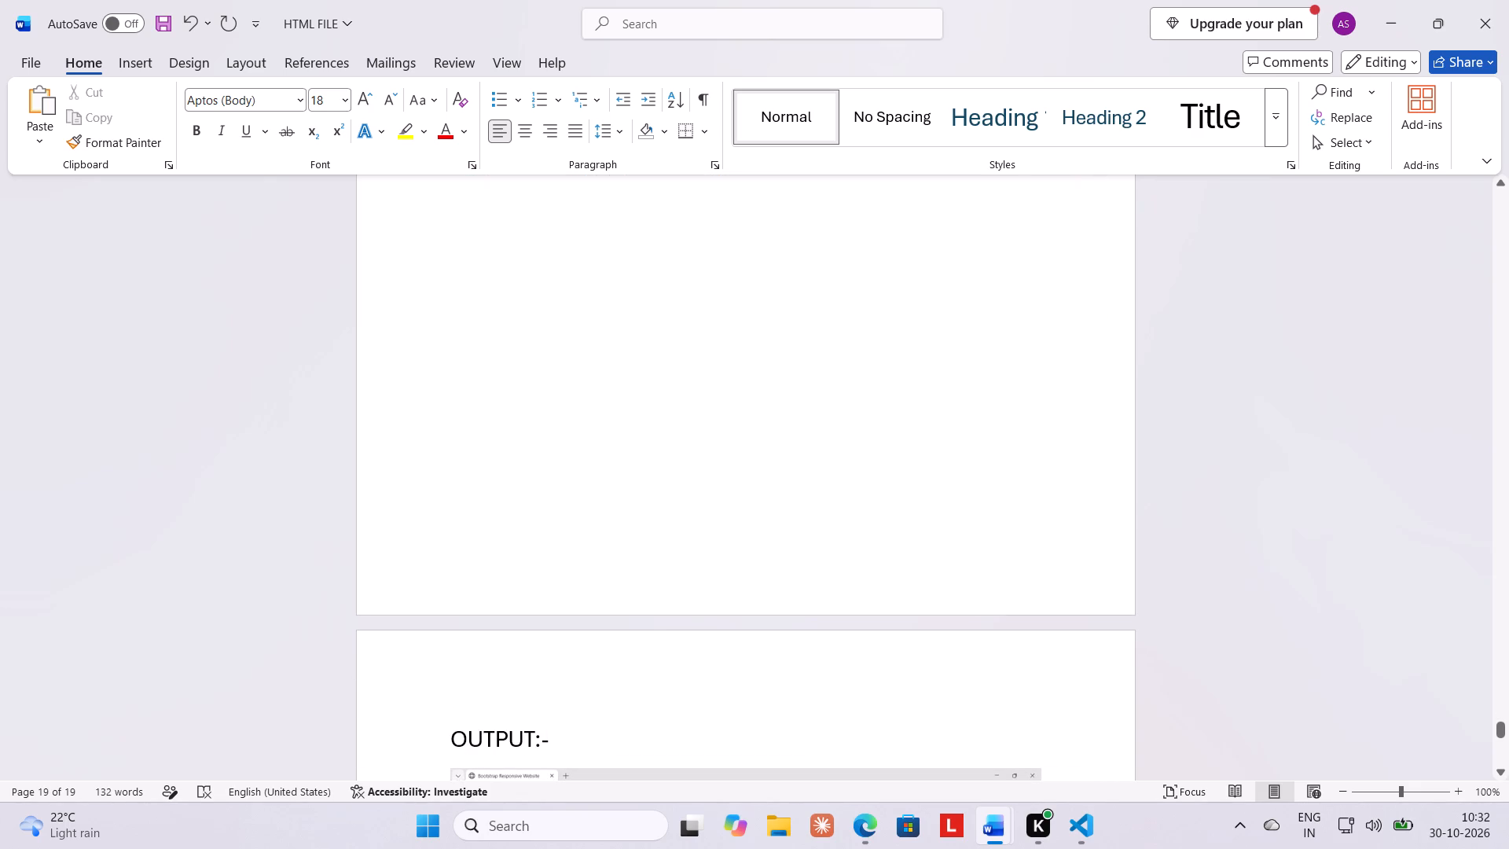
Format the OUTPUT:- heading on page 19 as bold with font size 20.
{"action": "left_click_drag", "start_coordinate": [553, 736], "coordinate": [509, 738]}
{"action": "left_click_drag", "start_coordinate": [509, 738], "coordinate": [465, 741]}
{"action": "left_click", "coordinate": [483, 707]}
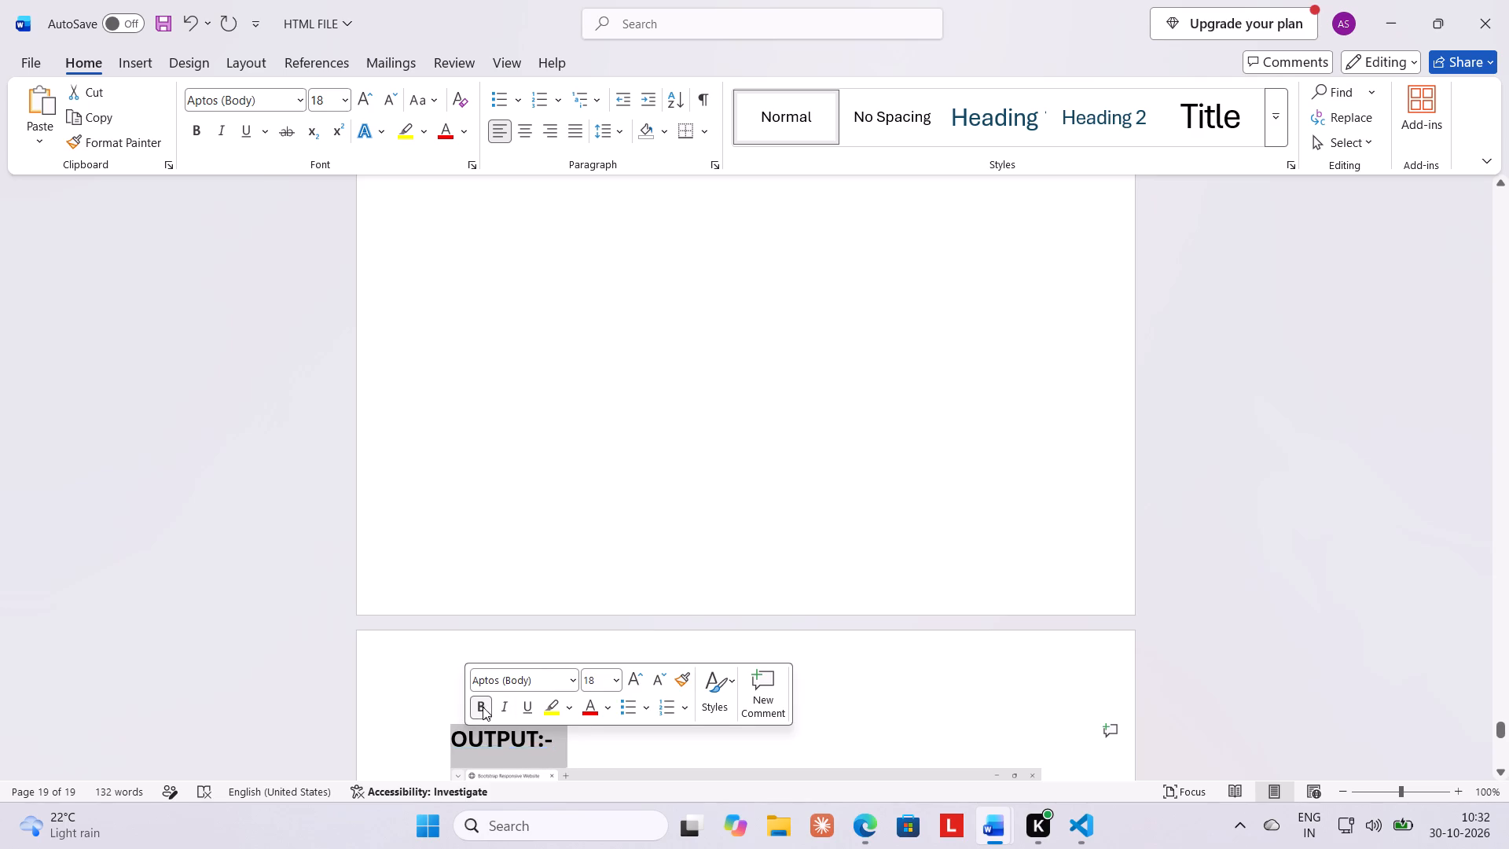
{"action": "left_click", "coordinate": [615, 679]}
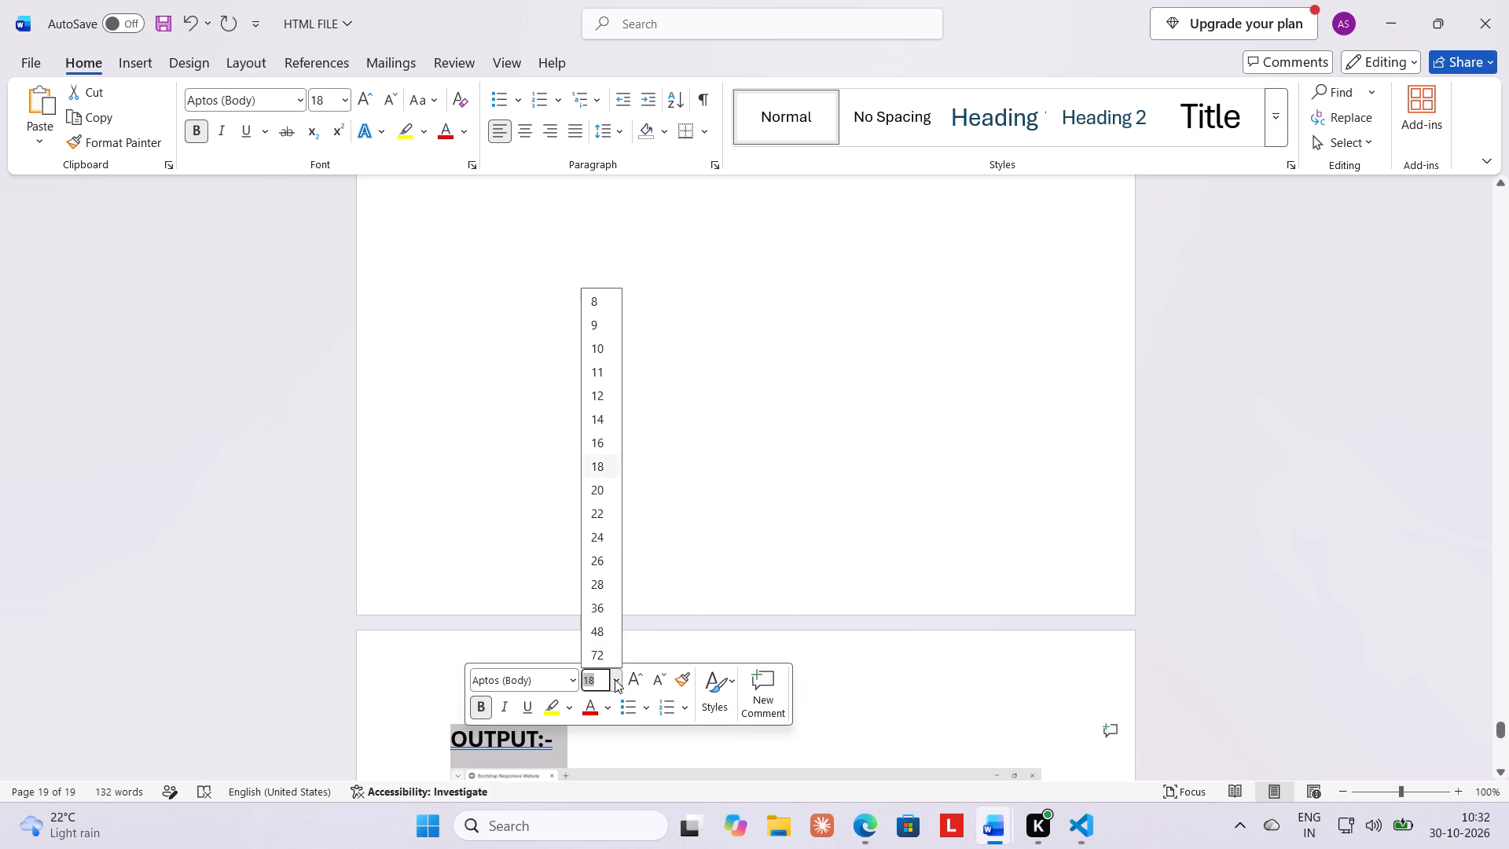
{"action": "left_click", "coordinate": [605, 493]}
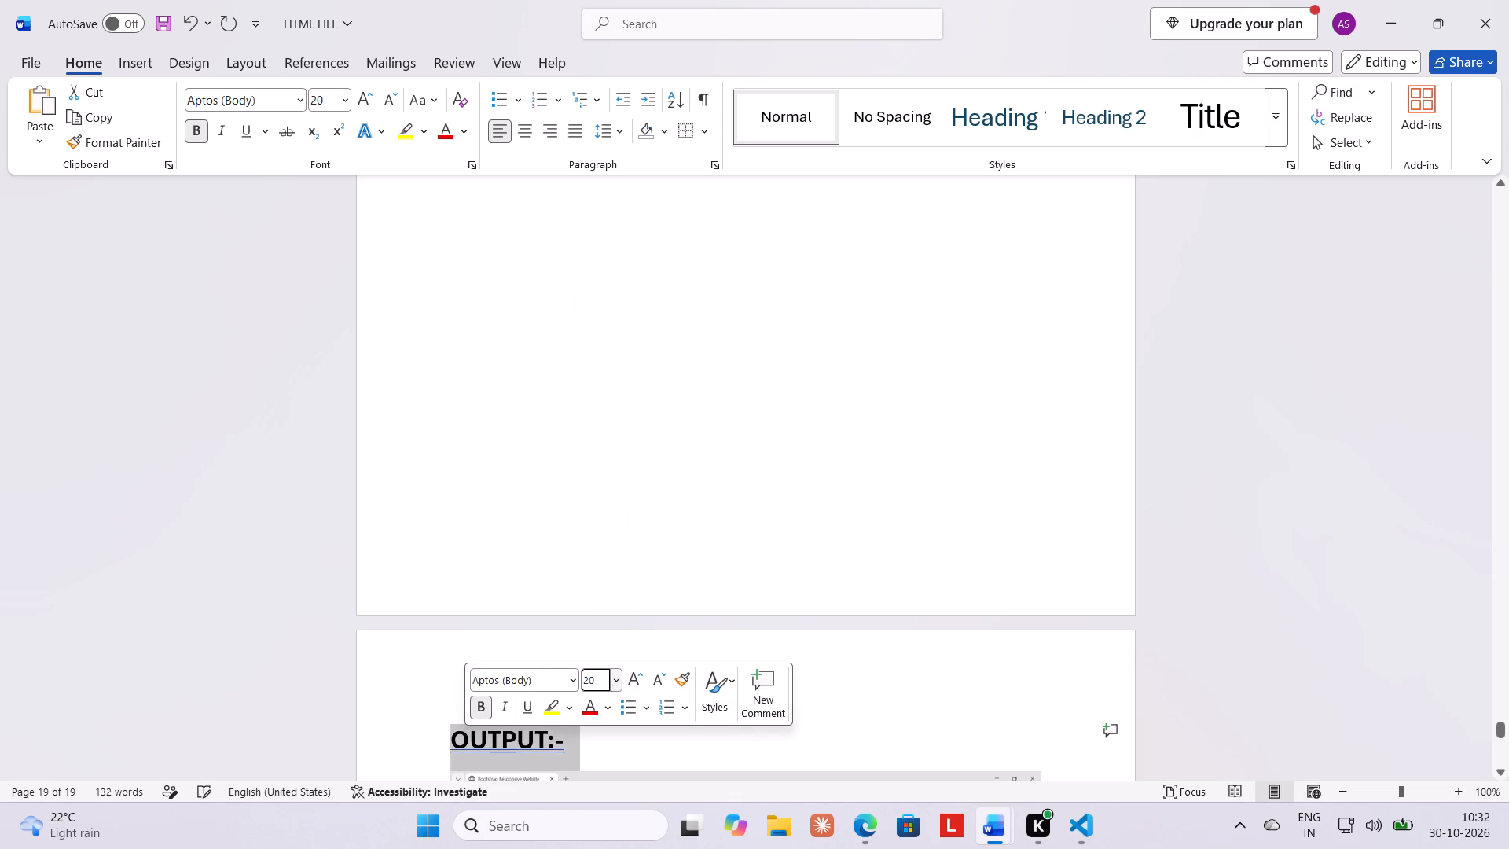
{"action": "left_click", "coordinate": [749, 528]}
Widen the first Q5 output screenshot, with the Welcome to My Website banner, to about the width of the code screenshots.
{"action": "scroll", "coordinate": [749, 528], "scroll_direction": "down", "scroll_amount": 5}
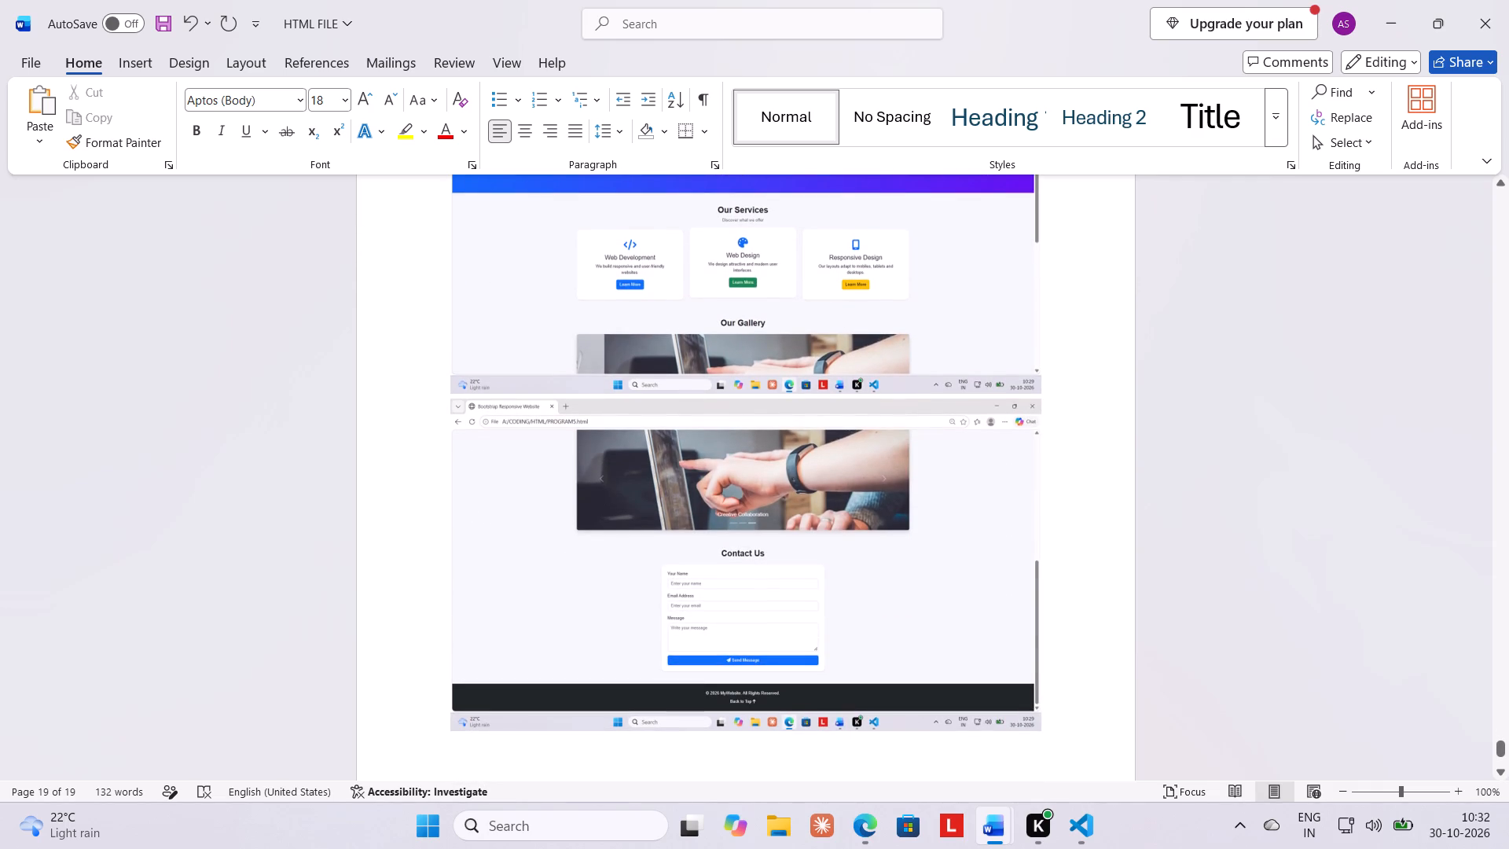
{"action": "left_click", "coordinate": [798, 315]}
{"action": "scroll", "coordinate": [1014, 237], "scroll_direction": "up", "scroll_amount": 2}
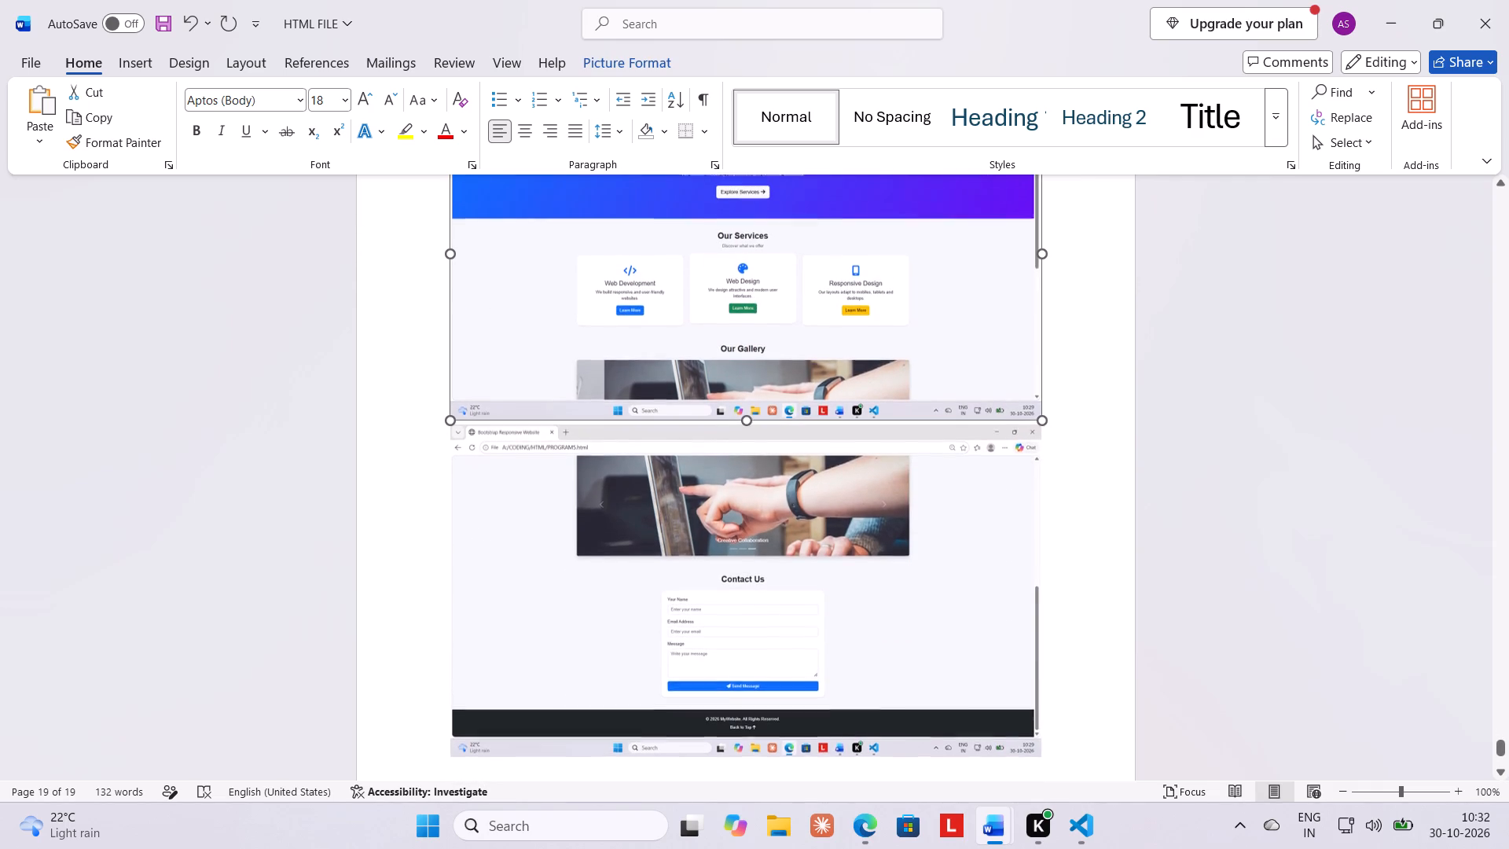
{"action": "scroll", "coordinate": [1014, 237], "scroll_direction": "up", "scroll_amount": 2}
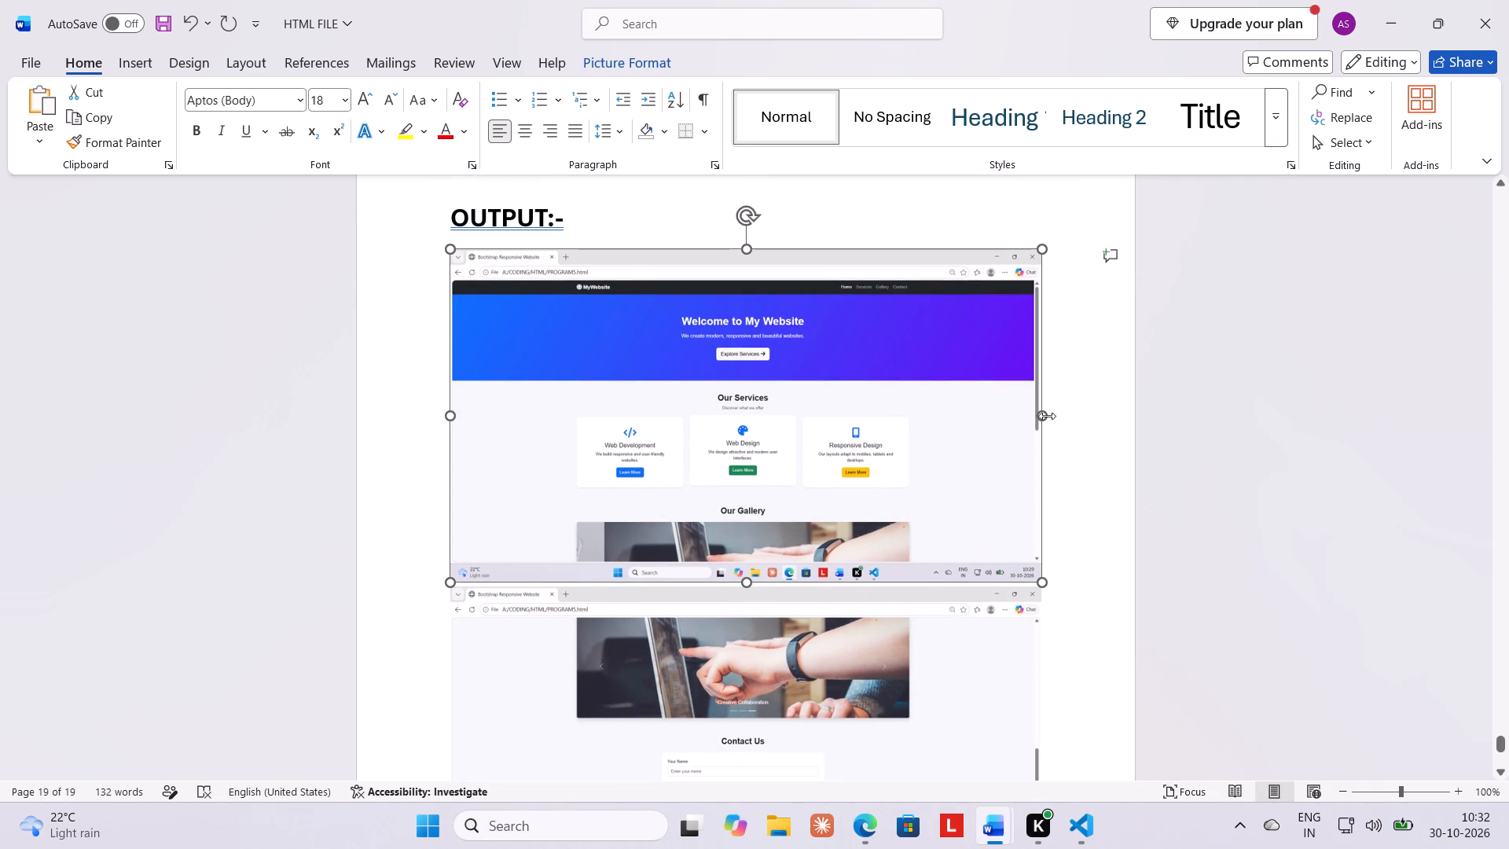
{"action": "left_click_drag", "start_coordinate": [1045, 416], "coordinate": [1114, 433]}
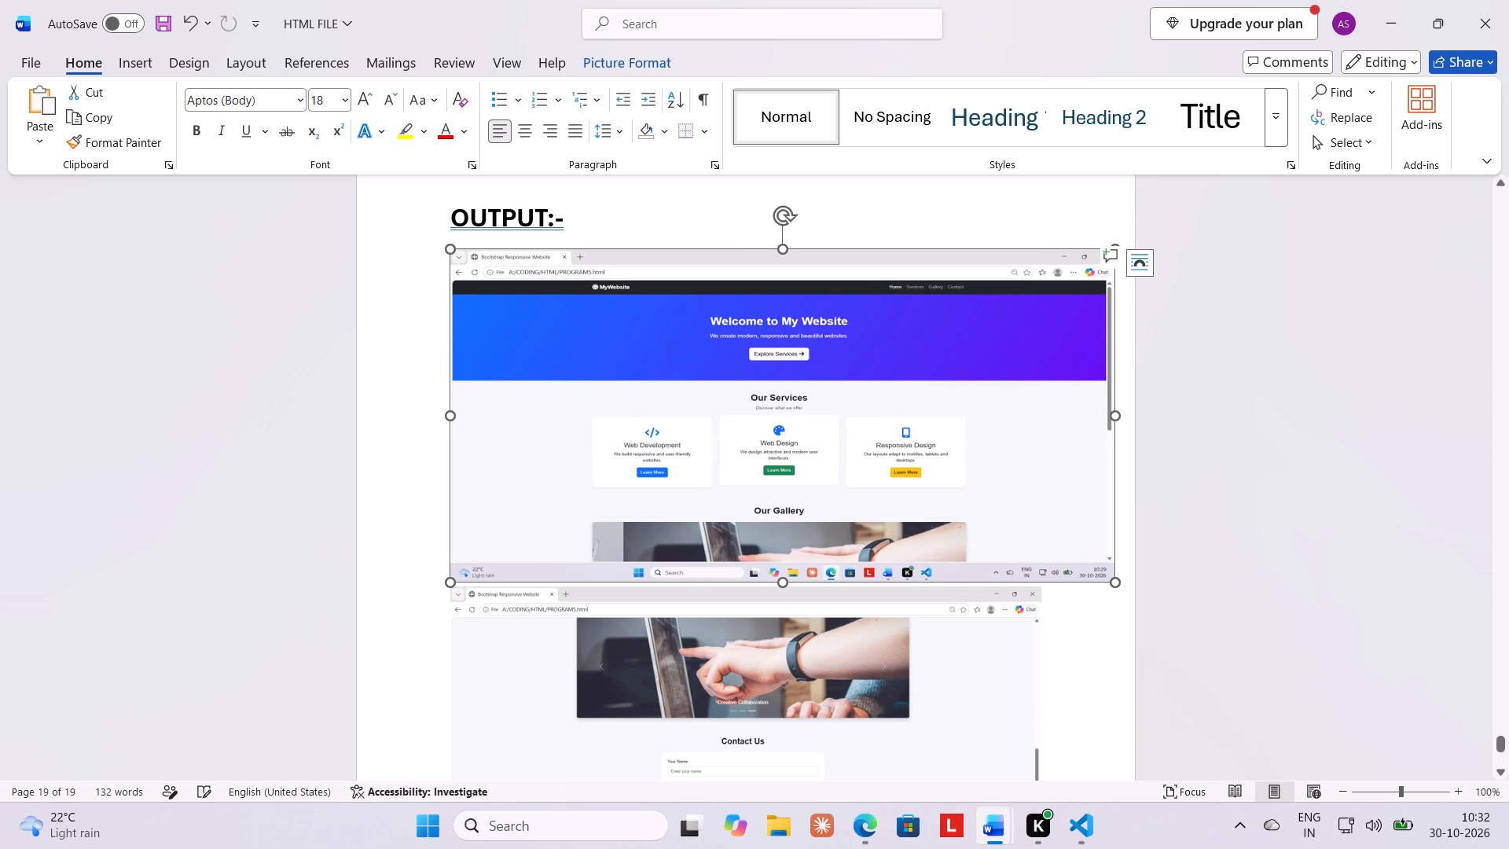
Widen the second Q5 output screenshot, with the Contact Us form, to match the output screenshot above it.
{"action": "left_click", "coordinate": [804, 614]}
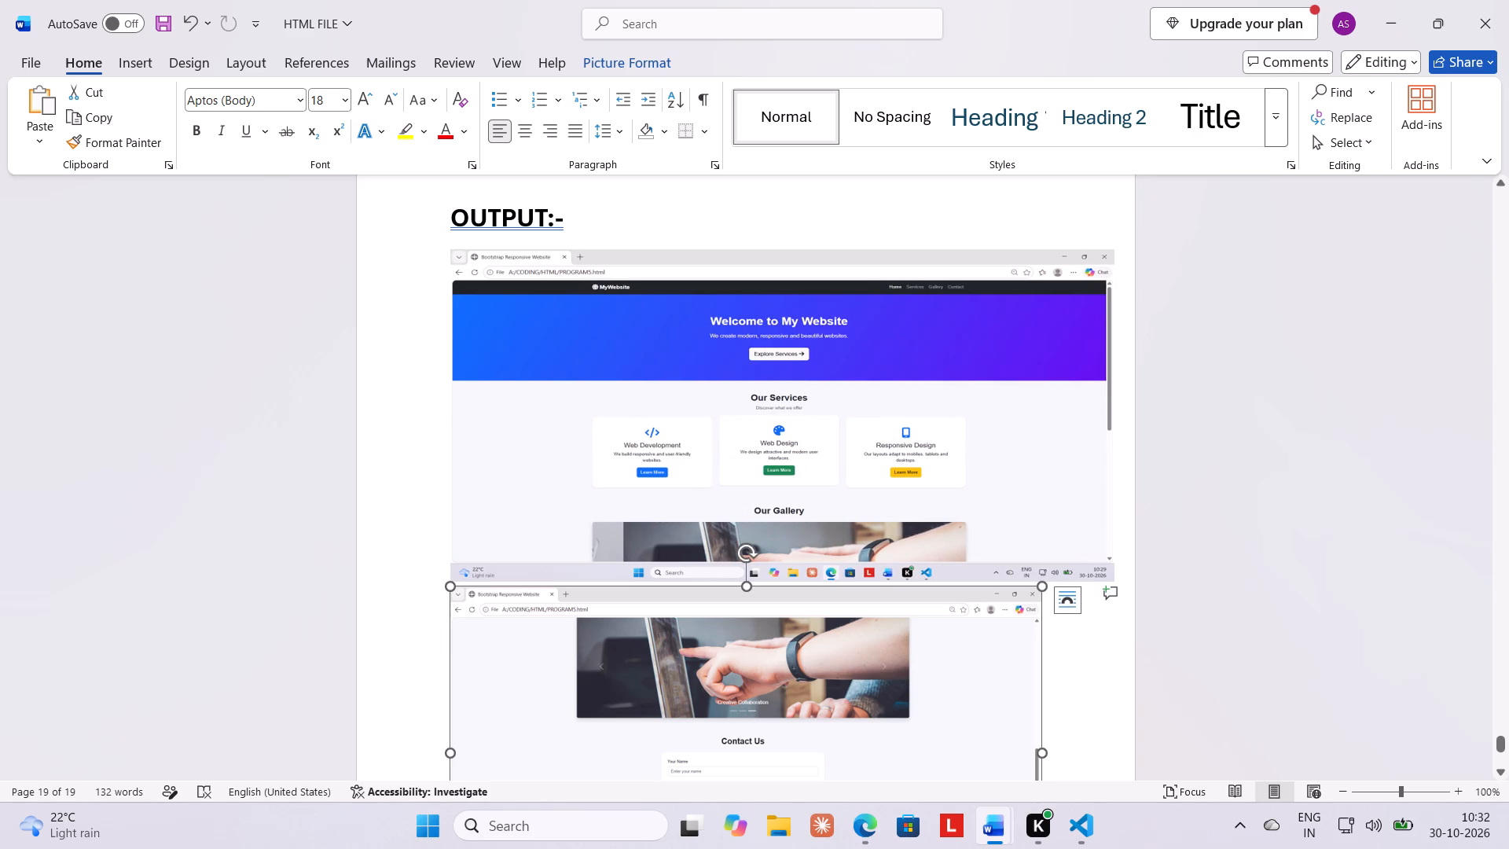
{"action": "left_click_drag", "start_coordinate": [1044, 752], "coordinate": [1114, 756]}
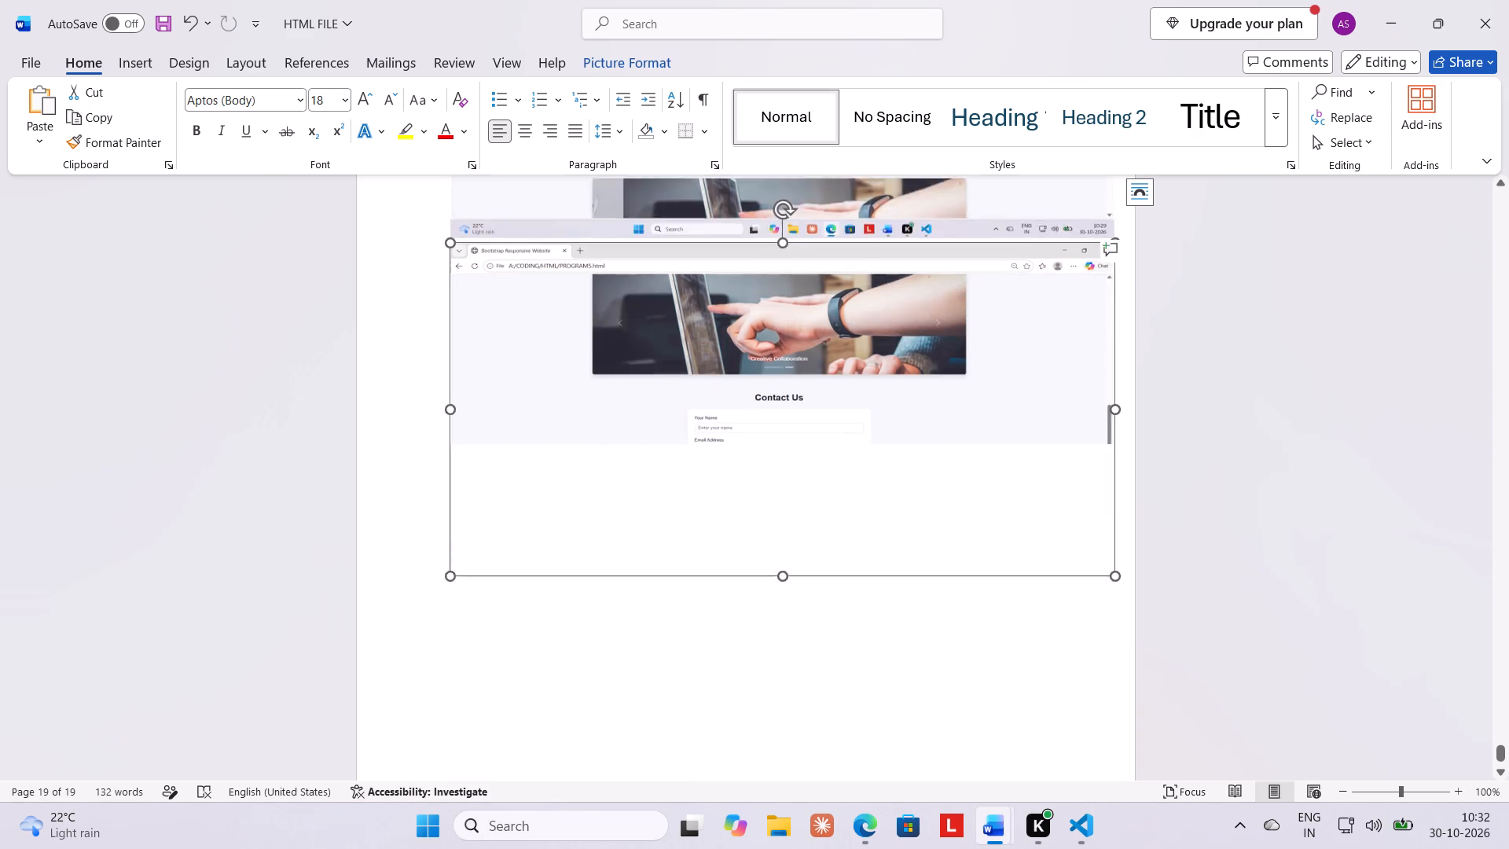
Stretch the first Q5 output screenshot, with the Welcome to My Website banner, about one third taller at the same width.
{"action": "scroll", "coordinate": [938, 623], "scroll_direction": "down", "scroll_amount": 1}
{"action": "scroll", "coordinate": [791, 424], "scroll_direction": "up", "scroll_amount": 1}
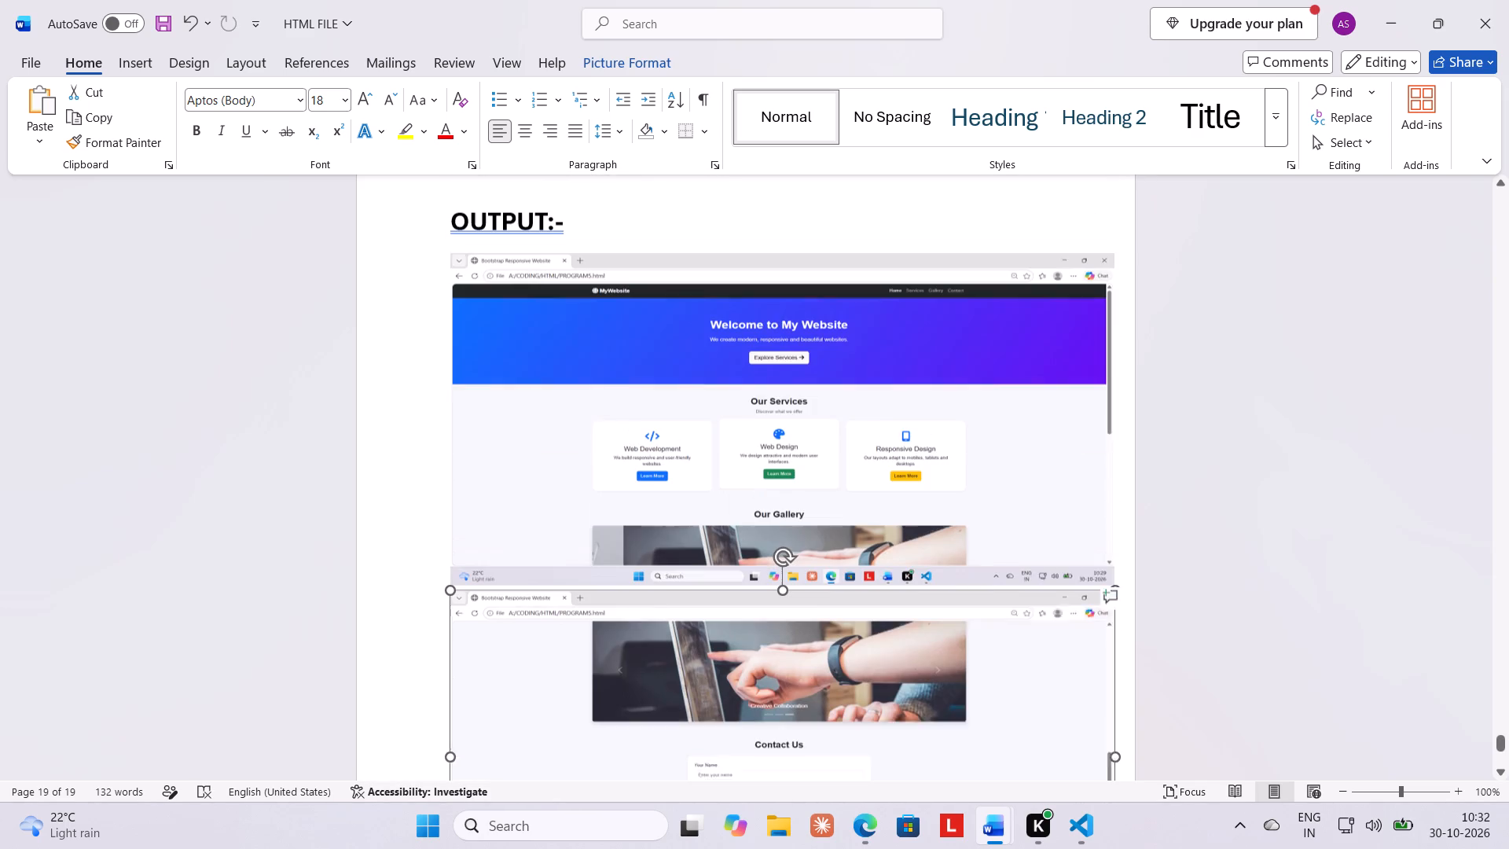
{"action": "scroll", "coordinate": [791, 424], "scroll_direction": "up", "scroll_amount": 1}
{"action": "left_click", "coordinate": [780, 478]}
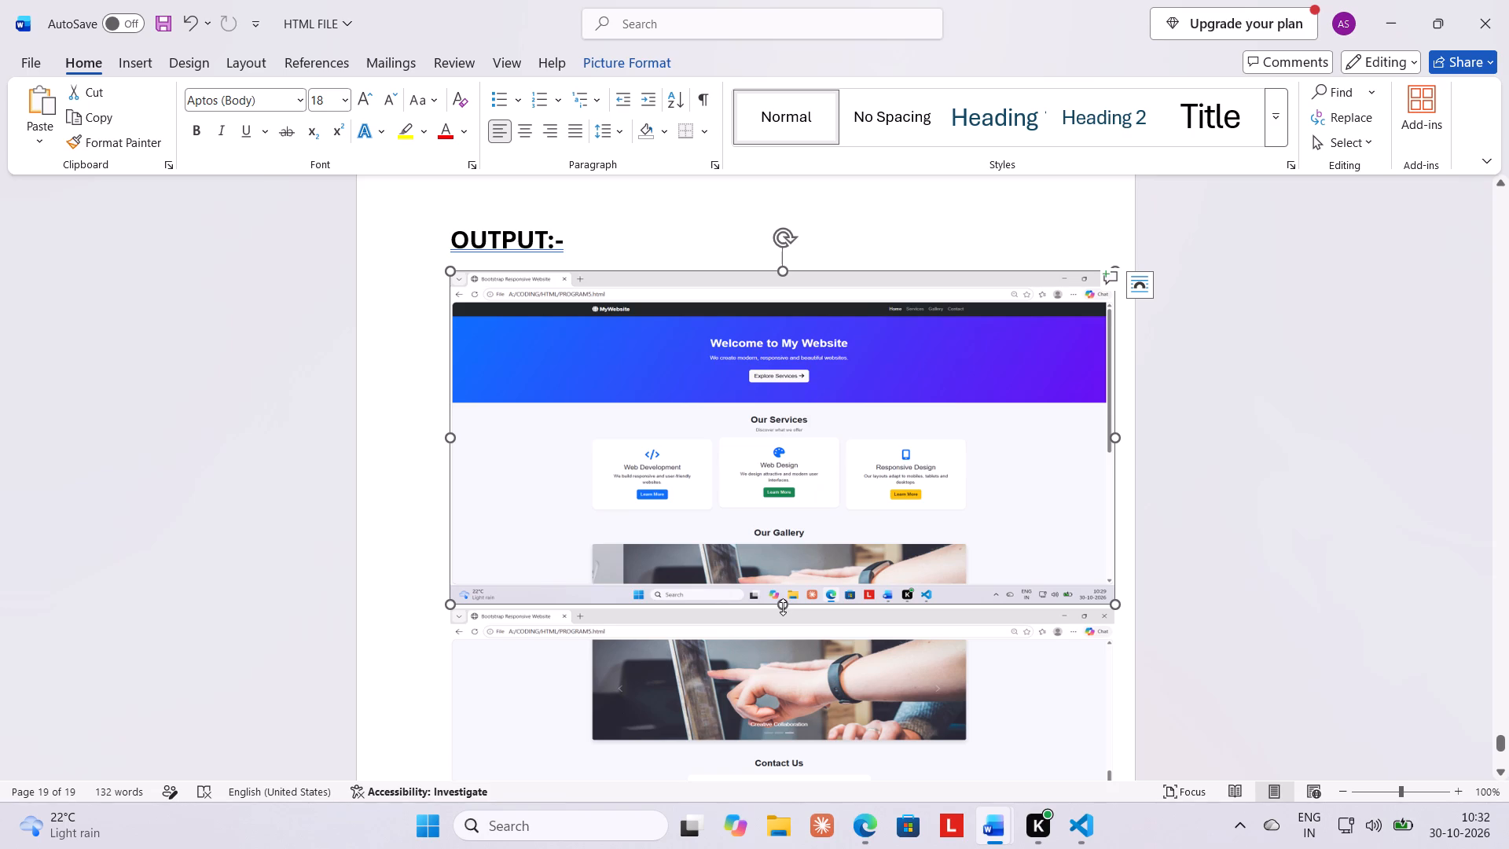
{"action": "left_click_drag", "start_coordinate": [783, 607], "coordinate": [789, 722]}
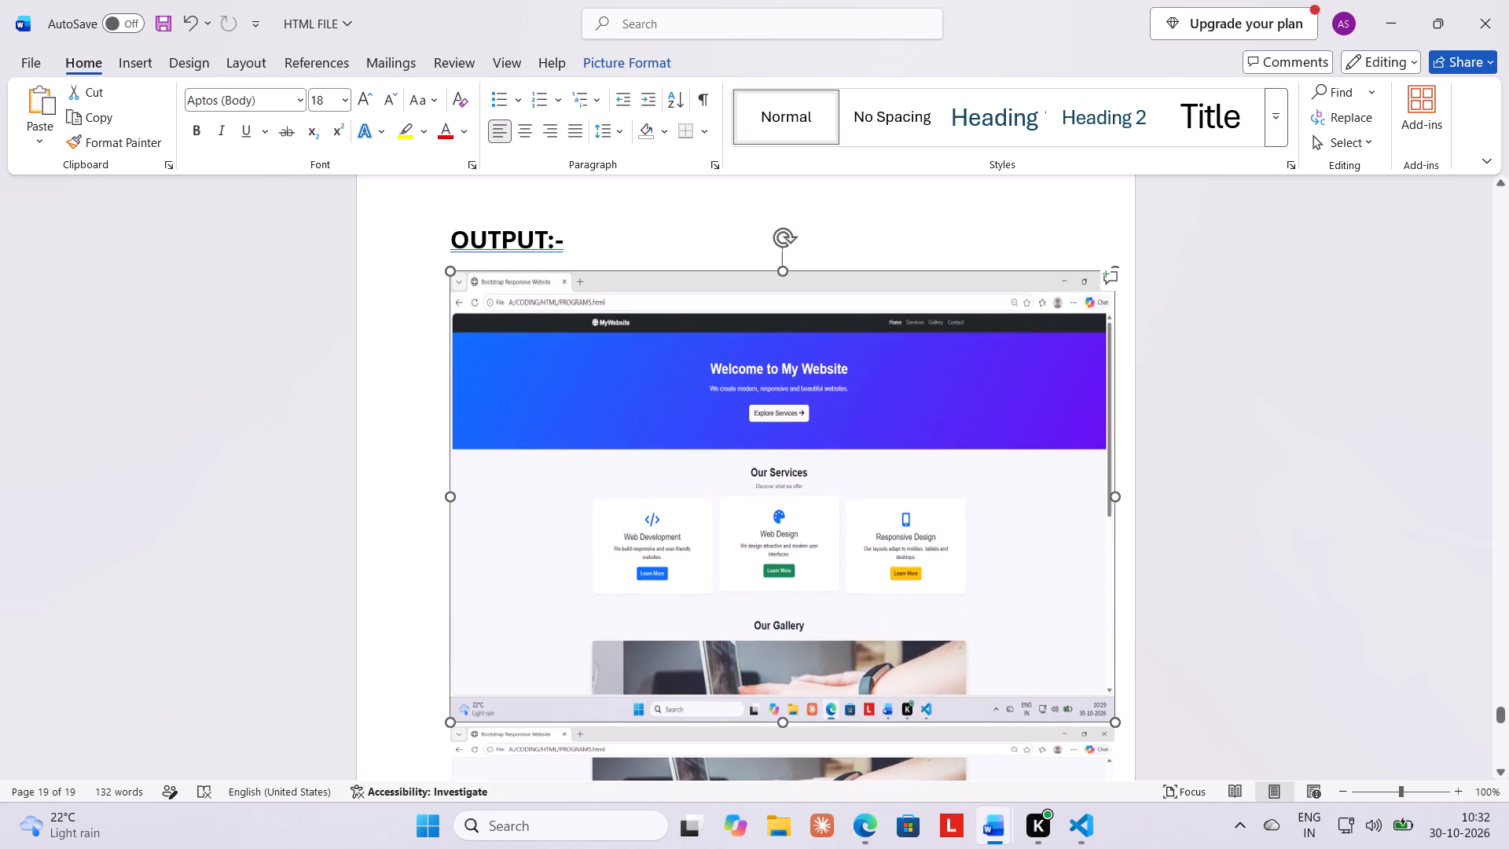
{"action": "left_click_drag", "start_coordinate": [789, 722], "coordinate": [792, 726]}
Stretch the second Q5 output screenshot, with the Contact Us form, about one fifth taller, keeping it on page 19.
{"action": "scroll", "coordinate": [886, 531], "scroll_direction": "down", "scroll_amount": 2}
{"action": "left_click", "coordinate": [850, 527]}
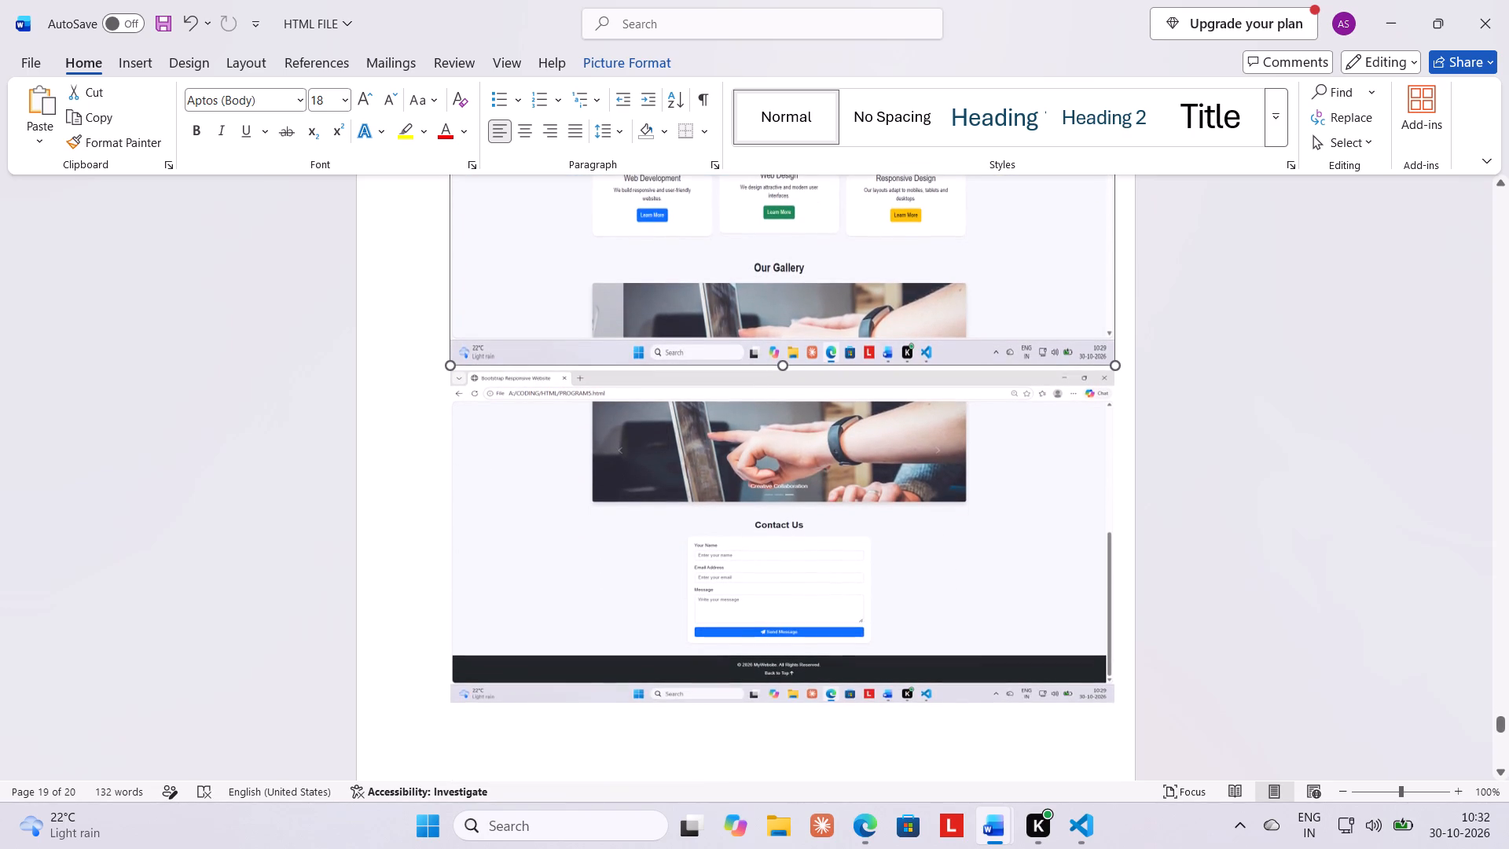
{"action": "scroll", "coordinate": [809, 608], "scroll_direction": "down", "scroll_amount": 5}
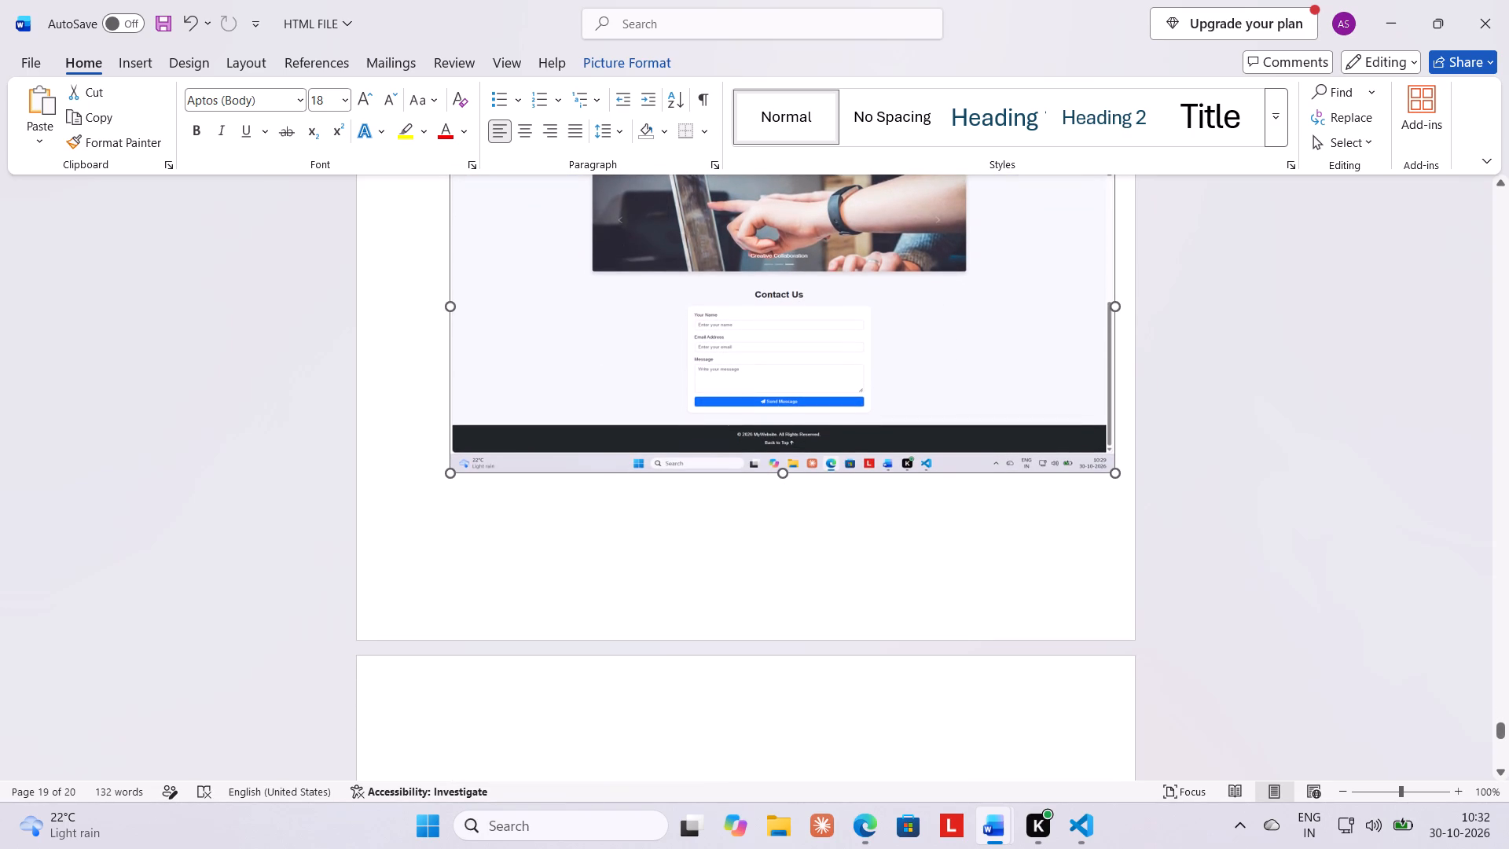
{"action": "left_click_drag", "start_coordinate": [784, 480], "coordinate": [787, 553]}
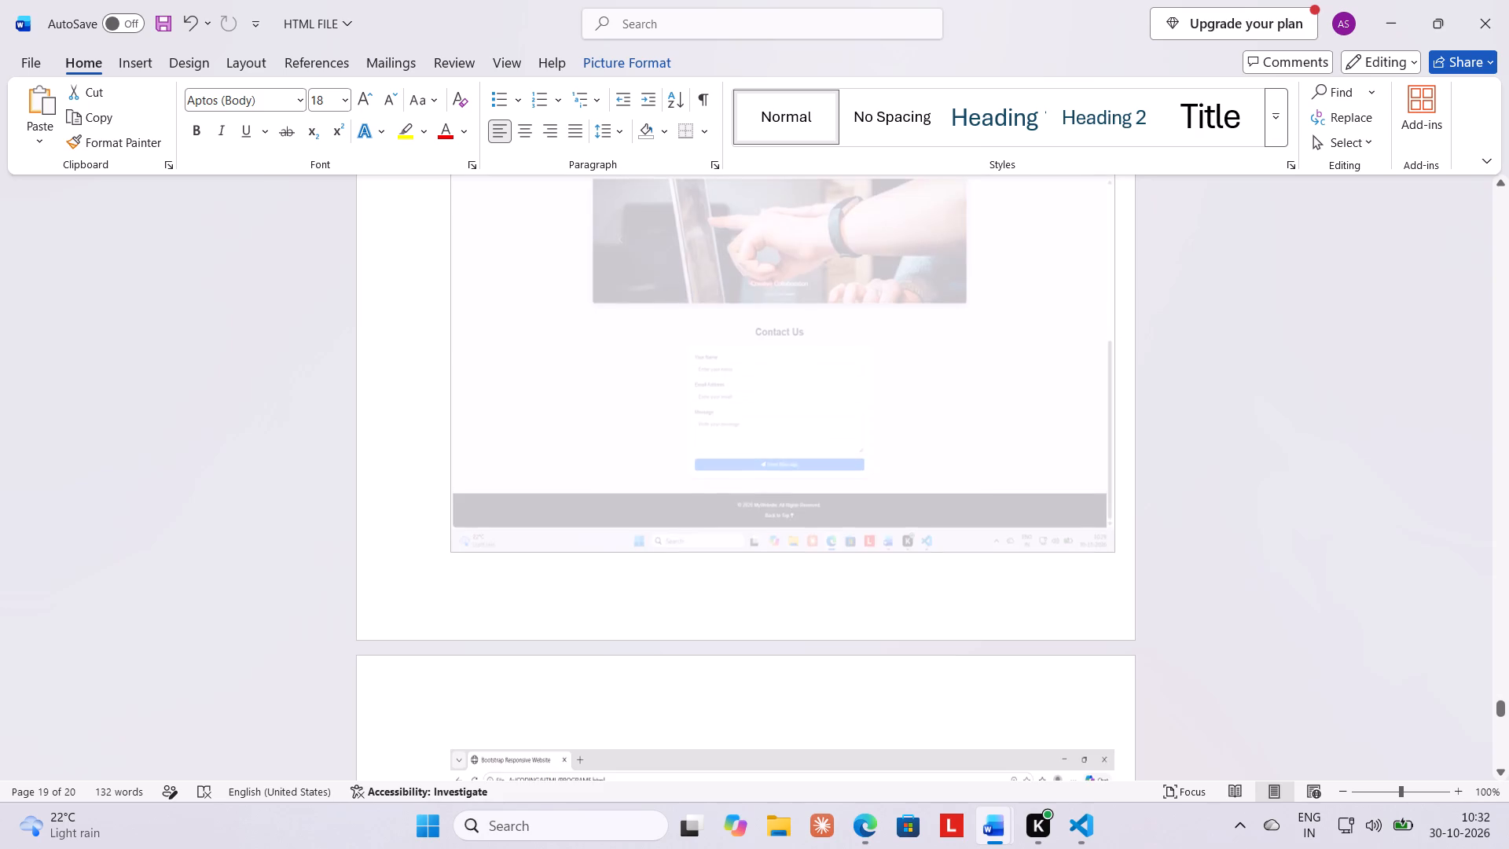
{"action": "left_click_drag", "start_coordinate": [787, 553], "coordinate": [789, 542]}
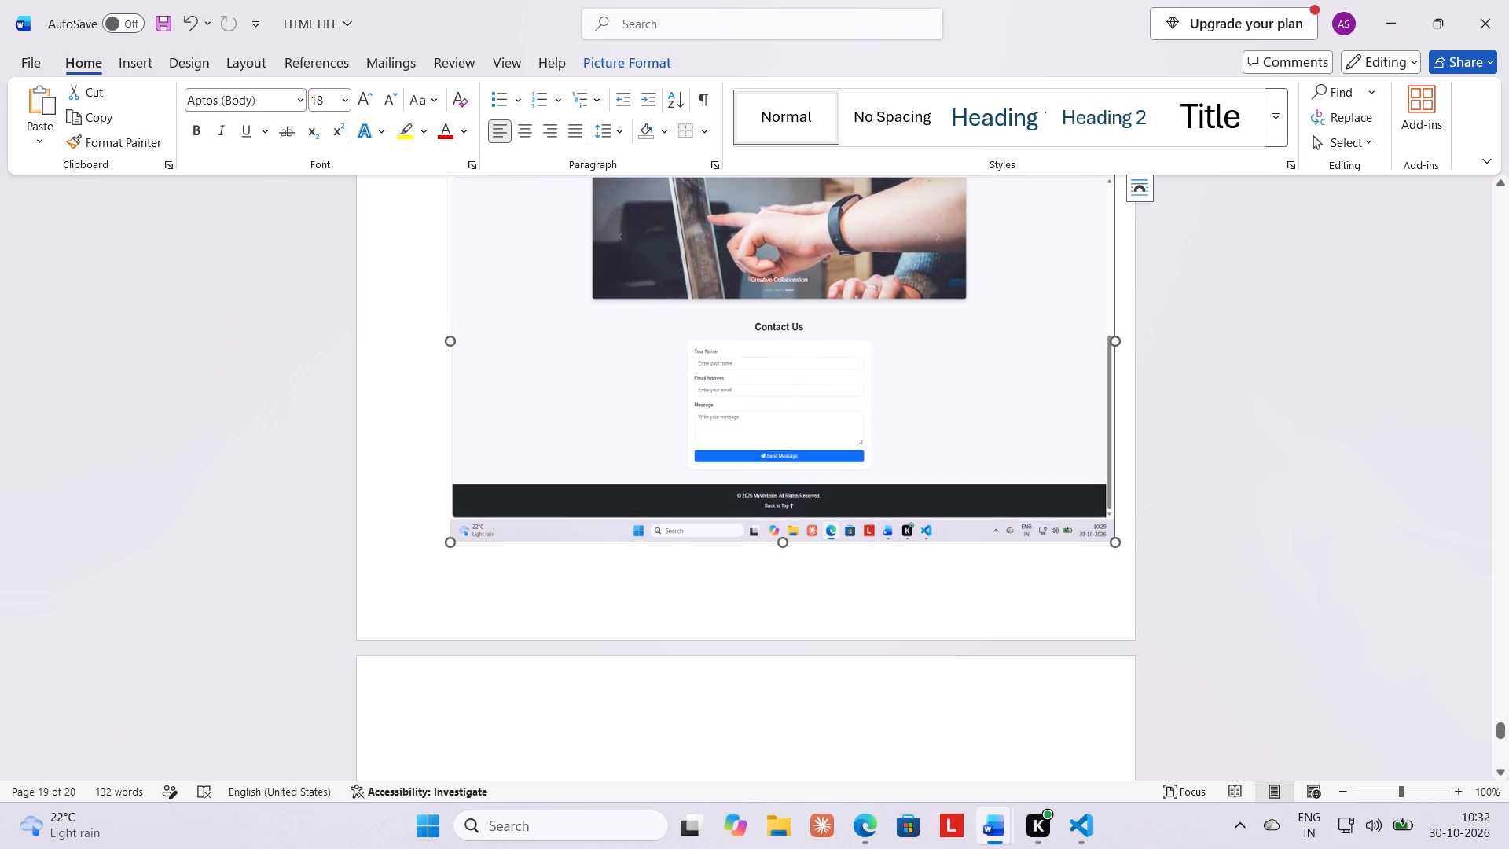
{"action": "left_click_drag", "start_coordinate": [789, 542], "coordinate": [846, 597]}
Start a new line on page 20, after the Contact Us output screenshot, and enter the label Q6.
{"action": "left_click", "coordinate": [846, 597]}
{"action": "scroll", "coordinate": [1240, 606], "scroll_direction": "down", "scroll_amount": 1}
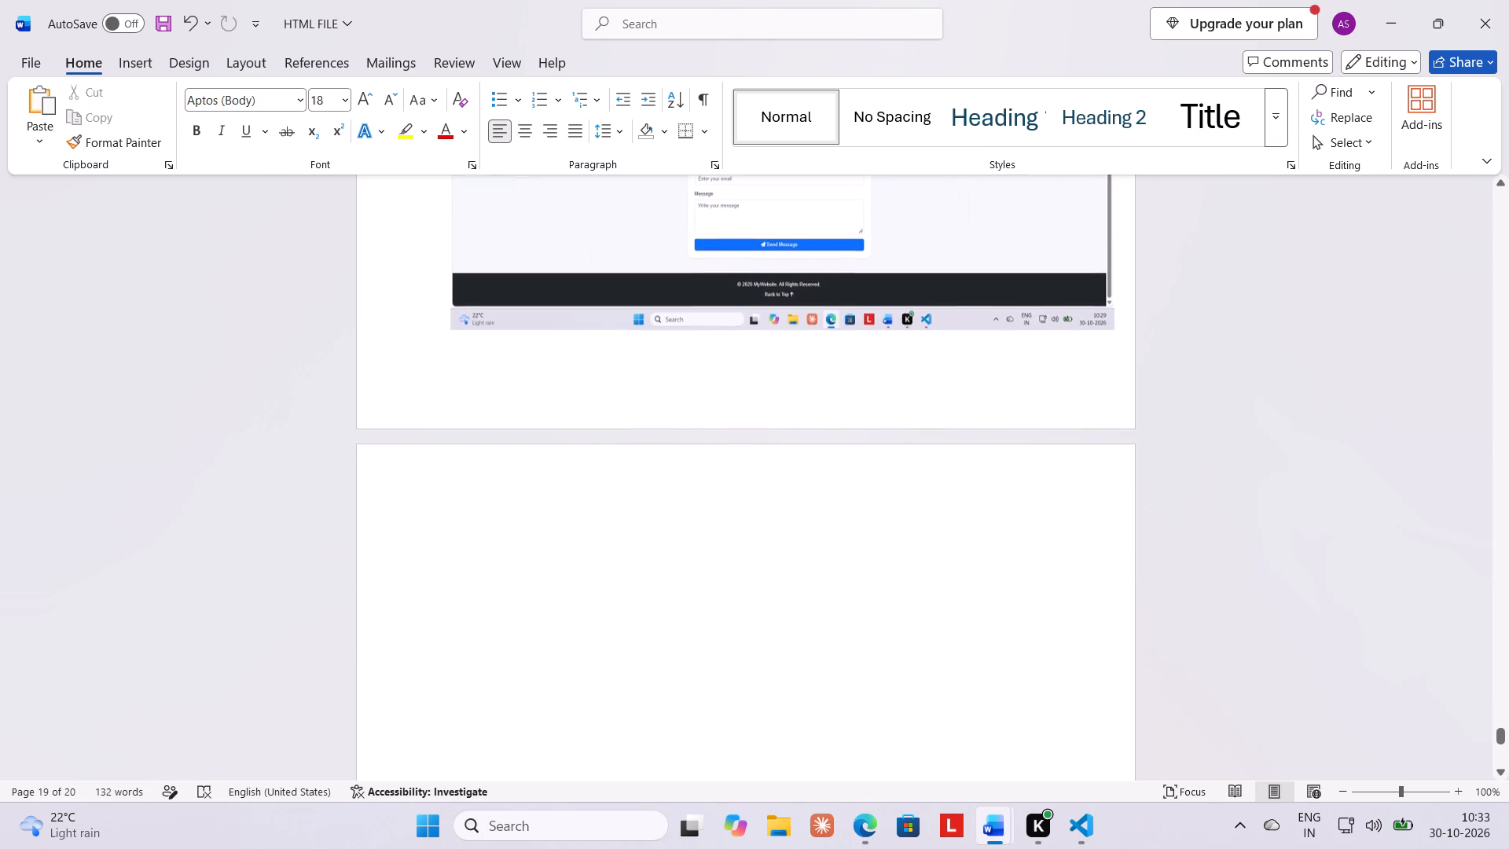
{"action": "scroll", "coordinate": [1150, 595], "scroll_direction": "up", "scroll_amount": 3}
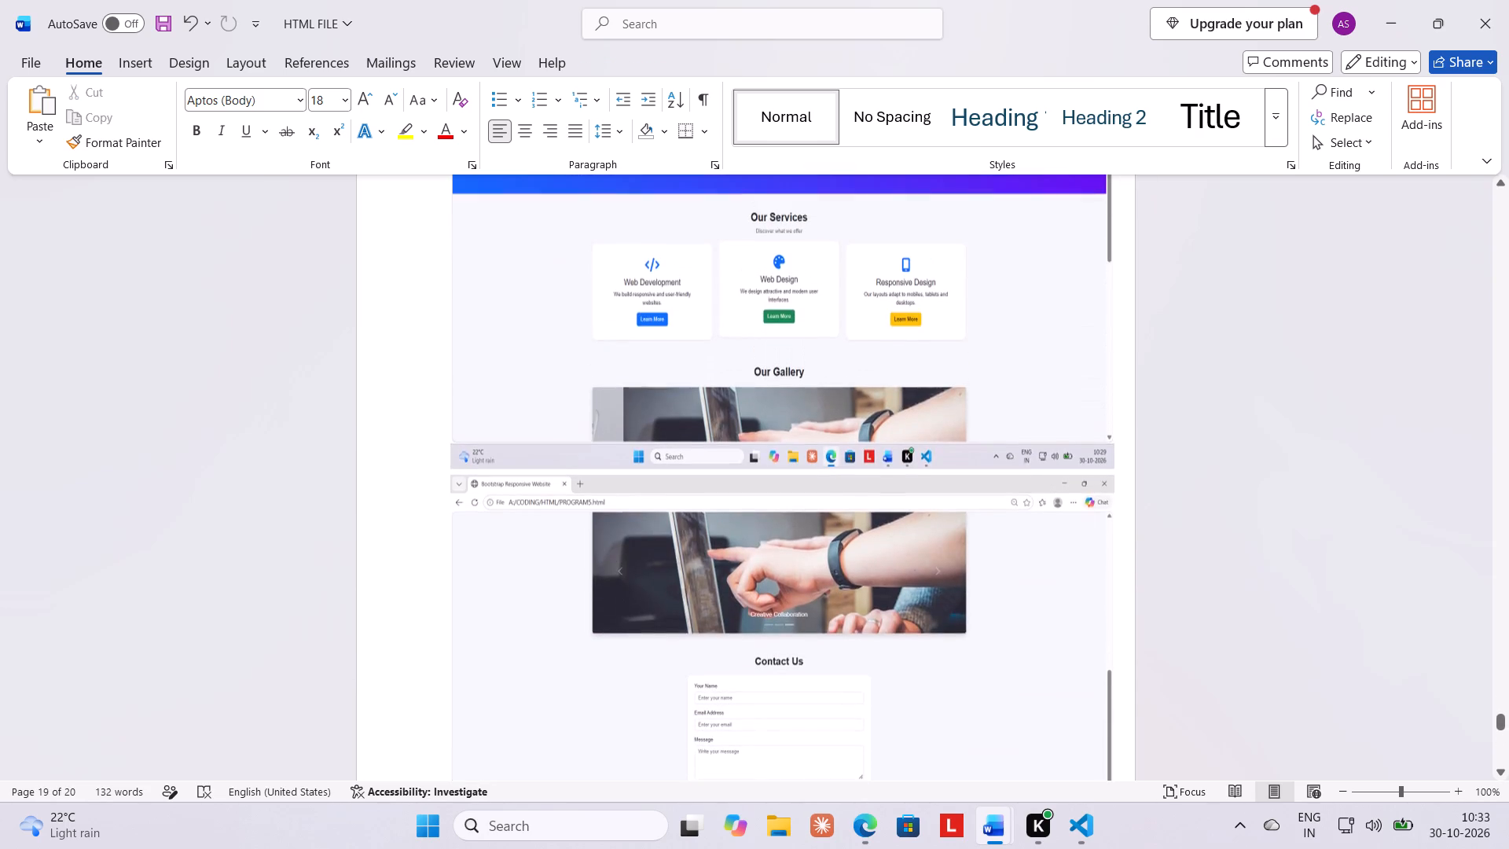
{"action": "scroll", "coordinate": [1150, 595], "scroll_direction": "up", "scroll_amount": 5}
{"action": "scroll", "coordinate": [1150, 595], "scroll_direction": "down", "scroll_amount": 2}
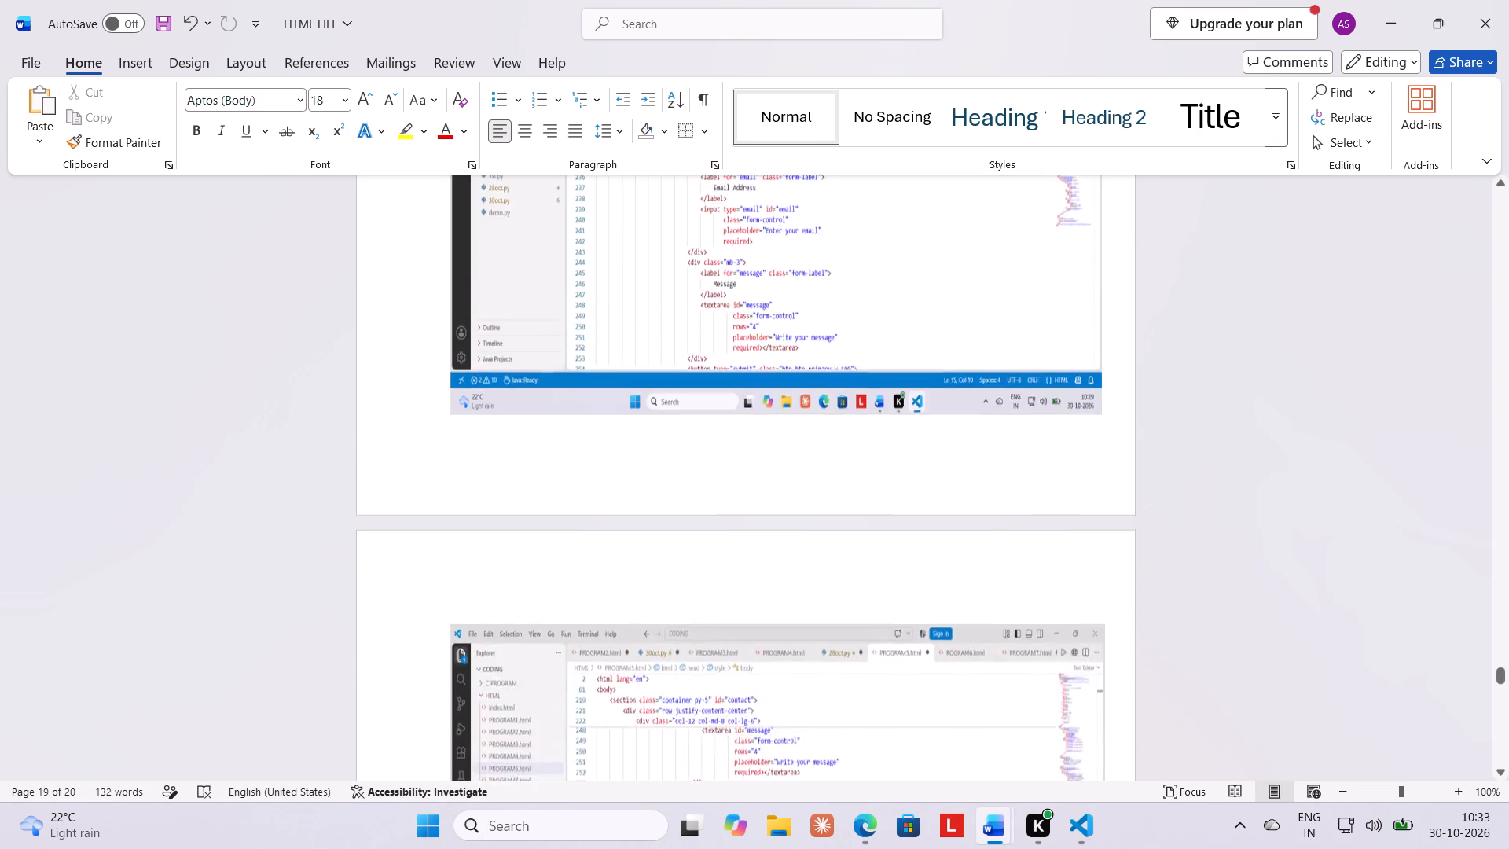
{"action": "scroll", "coordinate": [1150, 595], "scroll_direction": "down", "scroll_amount": 2}
{"action": "scroll", "coordinate": [1150, 595], "scroll_direction": "up", "scroll_amount": 4}
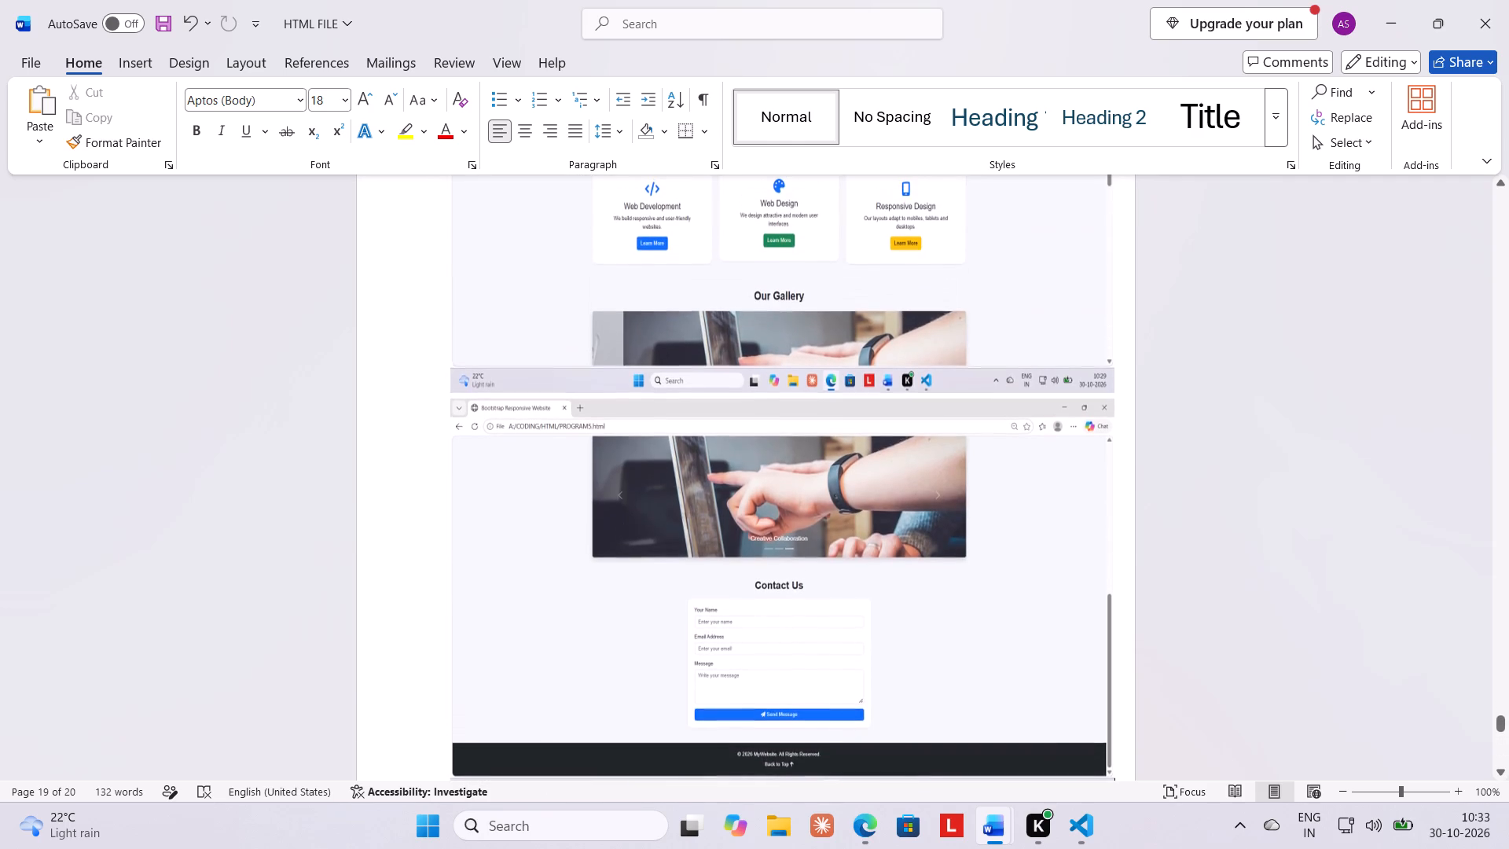
{"action": "scroll", "coordinate": [1026, 638], "scroll_direction": "down", "scroll_amount": 1}
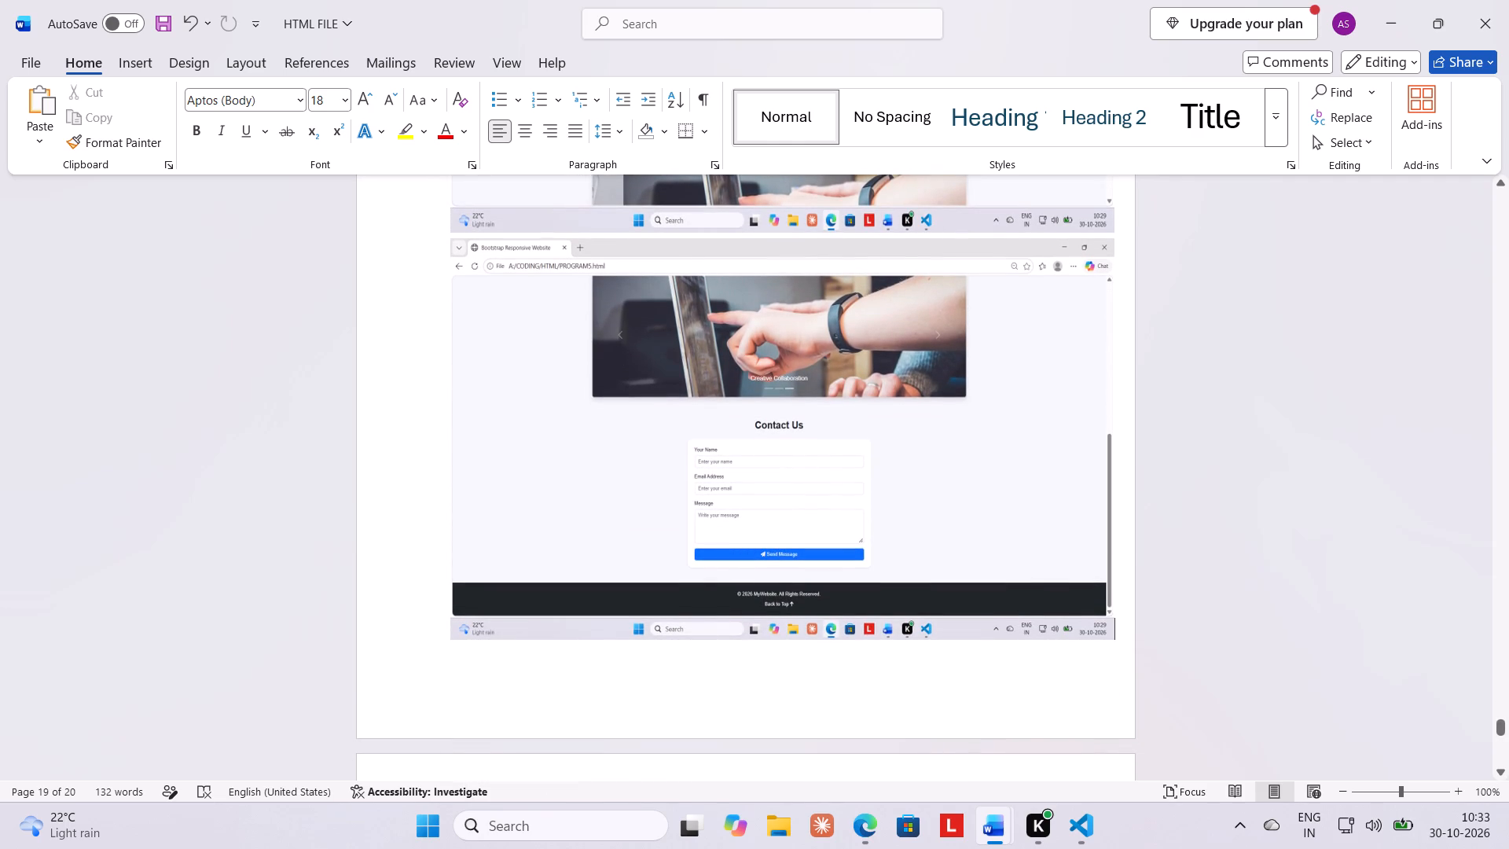
{"action": "key", "text": "Return"}
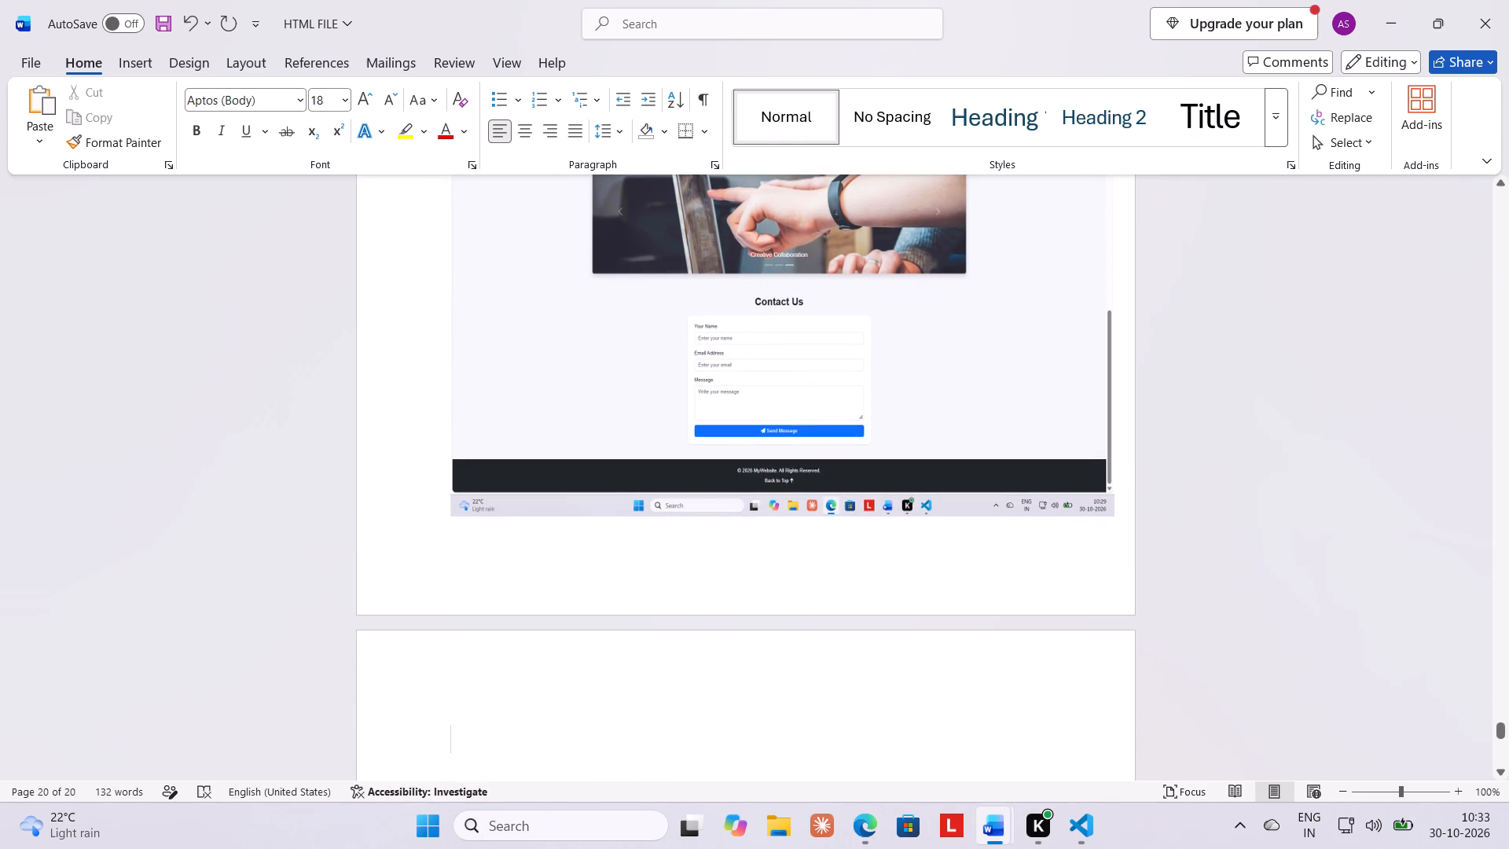
{"action": "type", "text": "Q6."}
Switch to Microsoft Edge and close the window showing the PROGRAM5.html page.
{"action": "key", "text": "alt+Tab"}
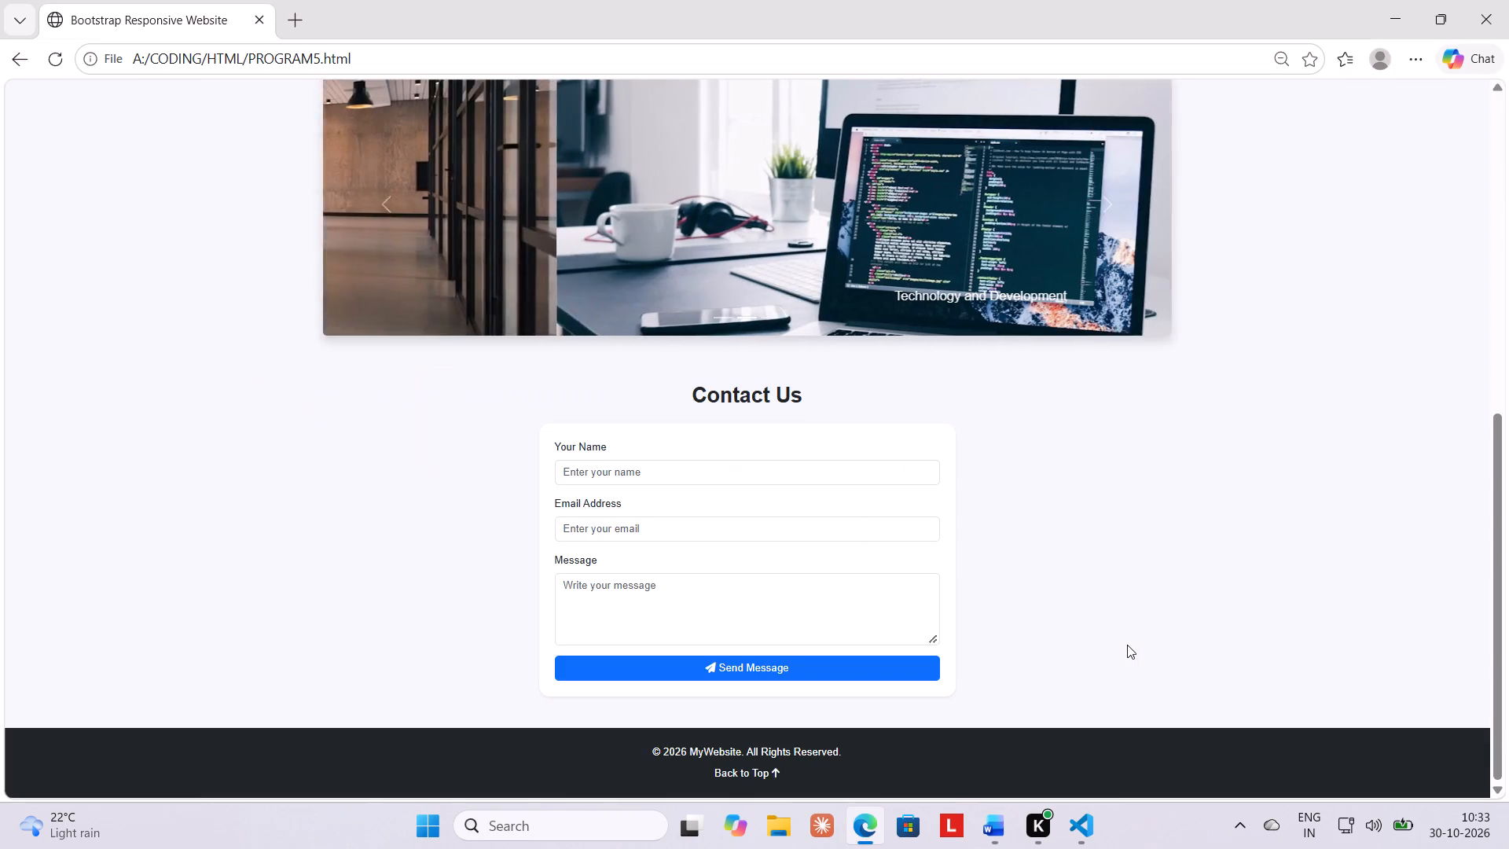
{"action": "left_click", "coordinate": [1503, 20]}
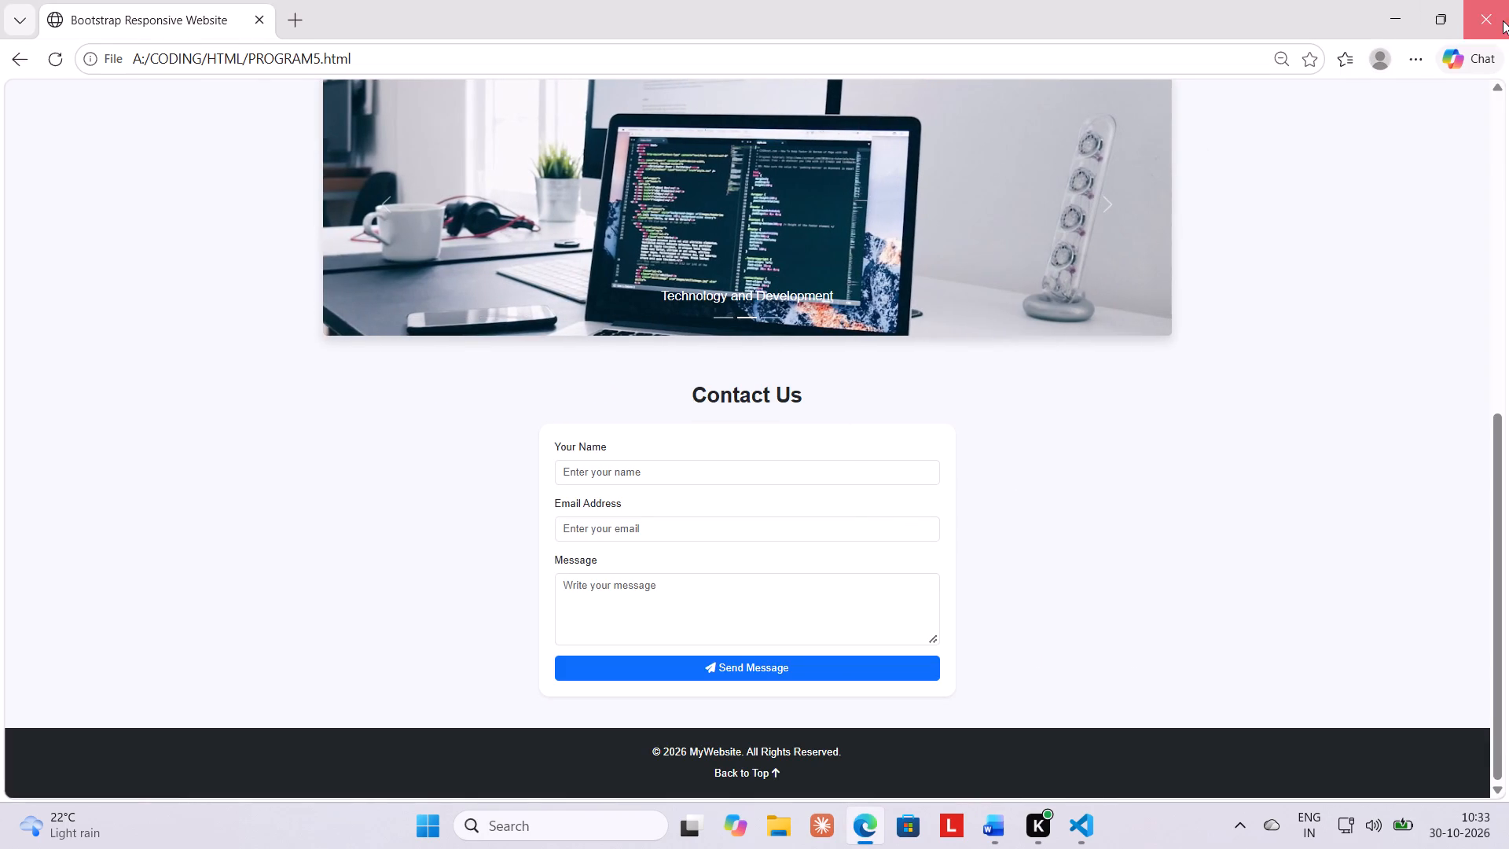
In File Explorer, delete all the images in the Screenshots folder under Pictures, and close the window.
{"action": "double_click", "coordinate": [781, 825]}
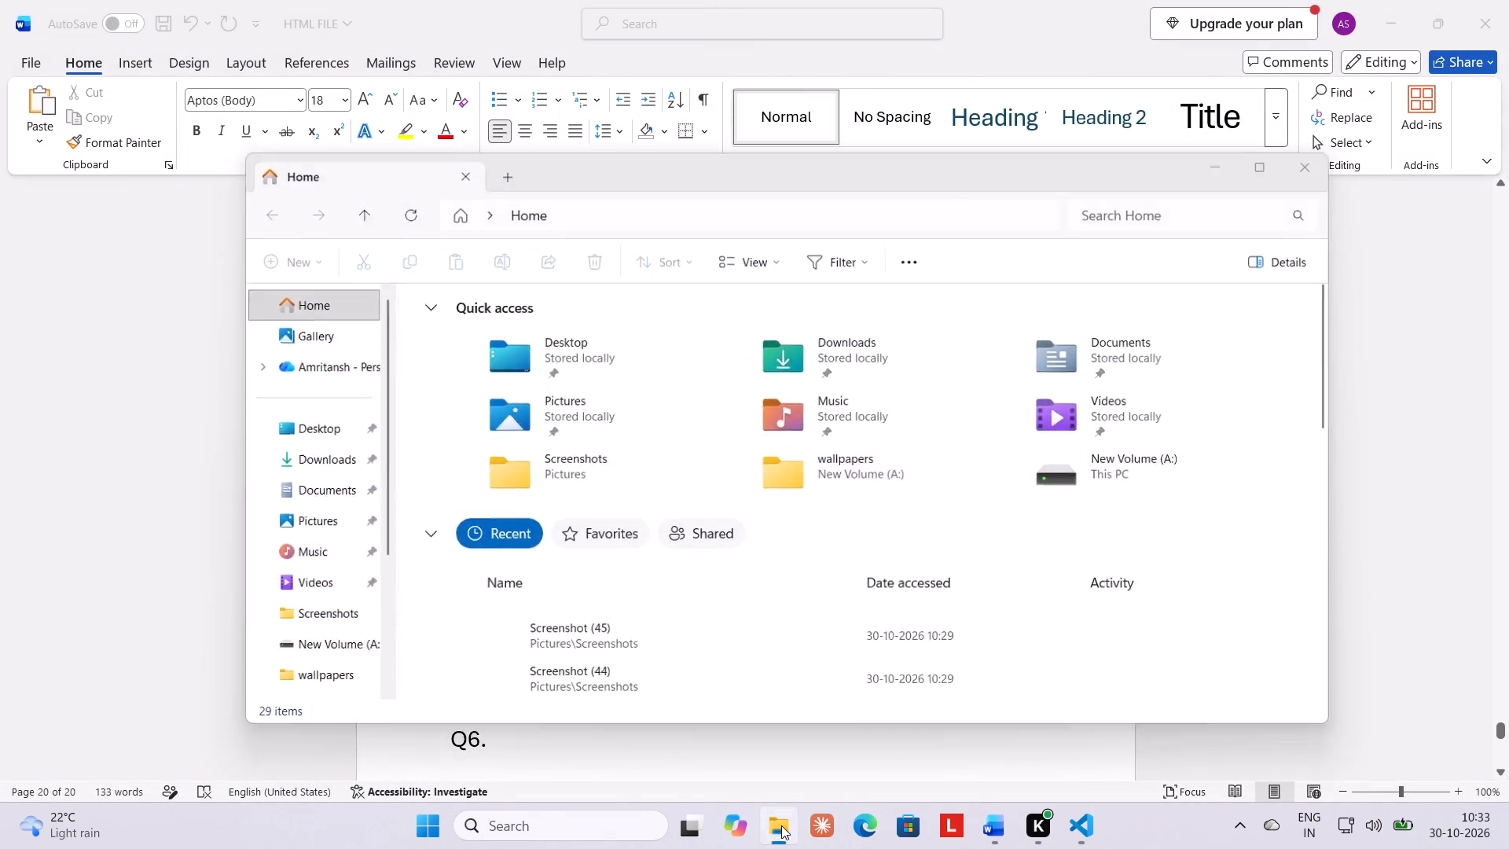
{"action": "left_click", "coordinate": [768, 829]}
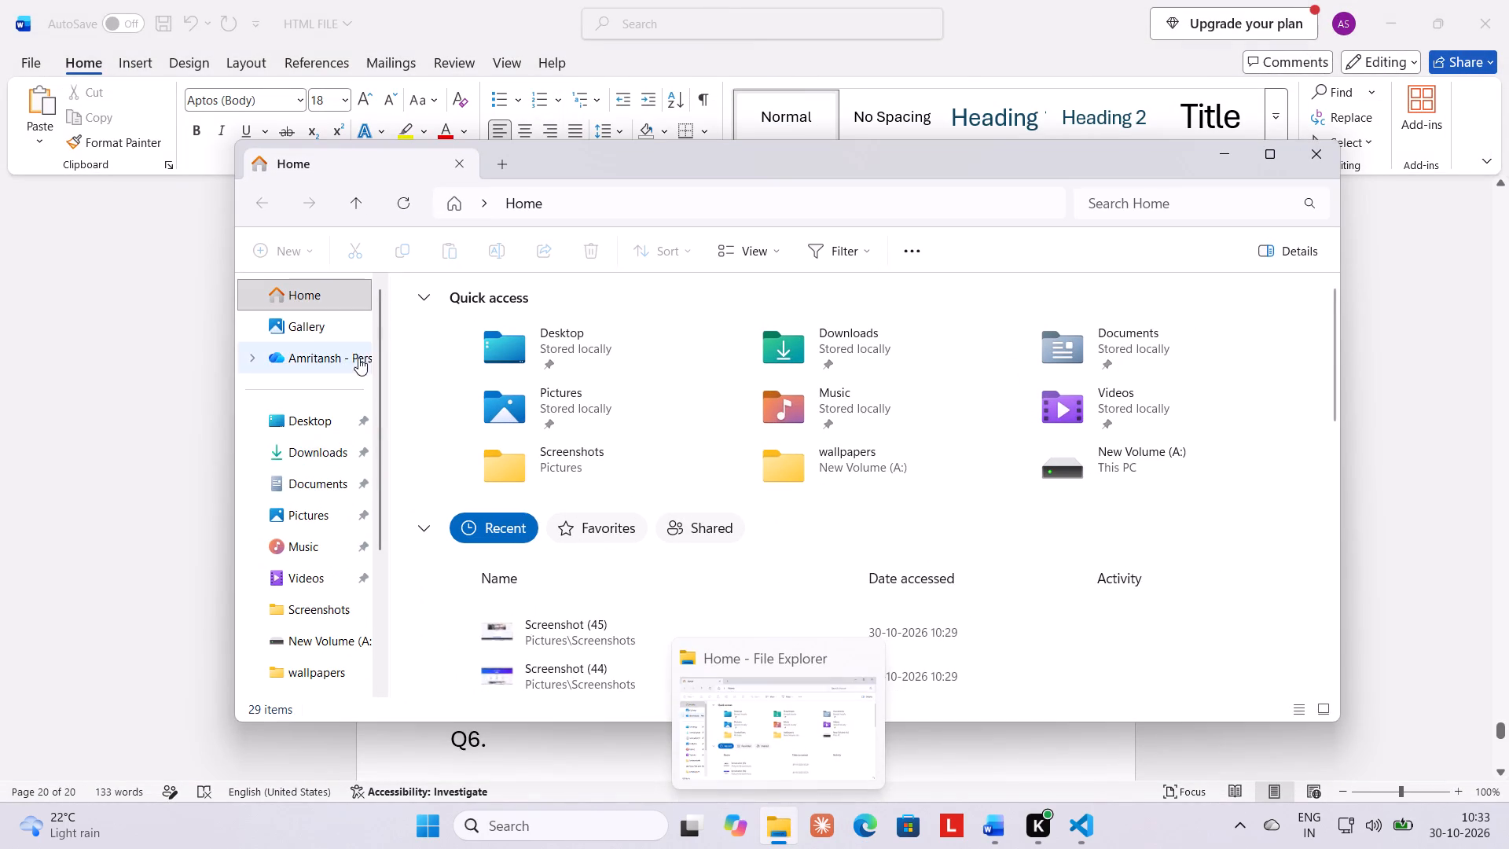
{"action": "double_click", "coordinate": [554, 406]}
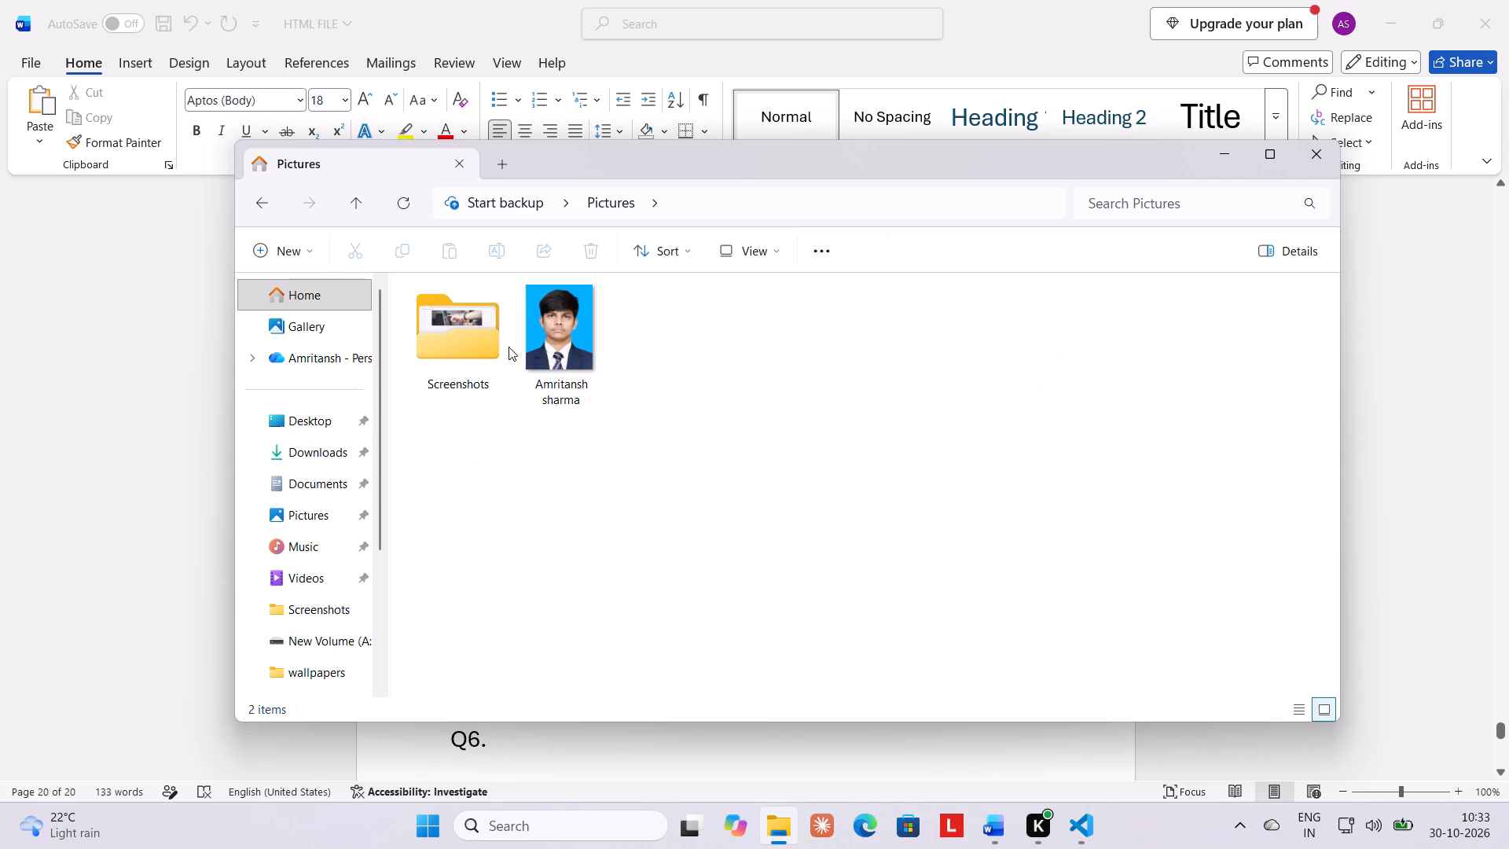
{"action": "double_click", "coordinate": [470, 337]}
{"action": "left_click", "coordinate": [622, 569]}
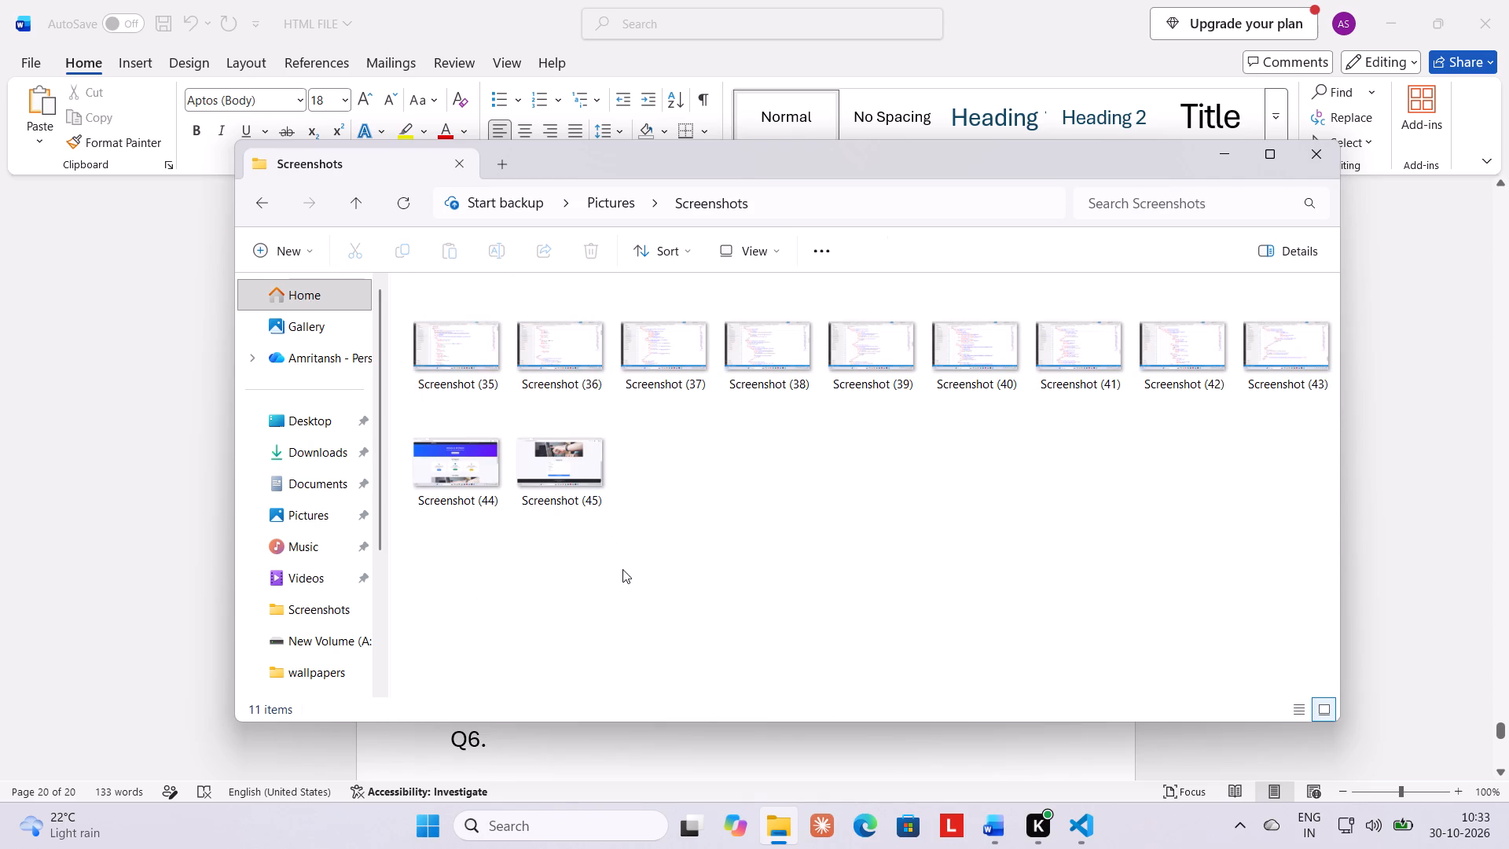
{"action": "key", "text": "ctrl+a"}
{"action": "key", "text": "Delete"}
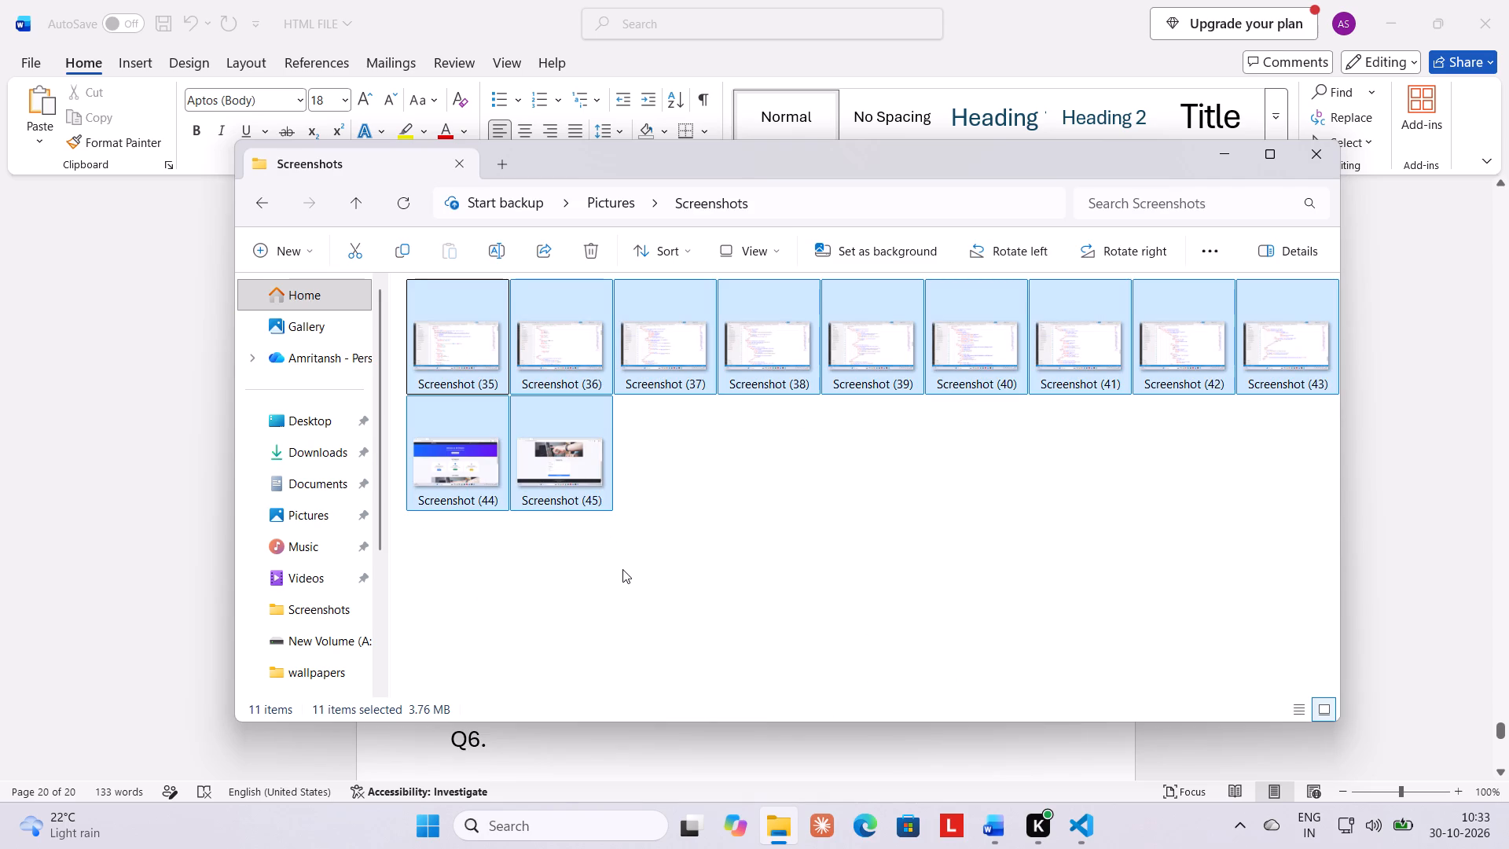
{"action": "left_click", "coordinate": [1309, 160]}
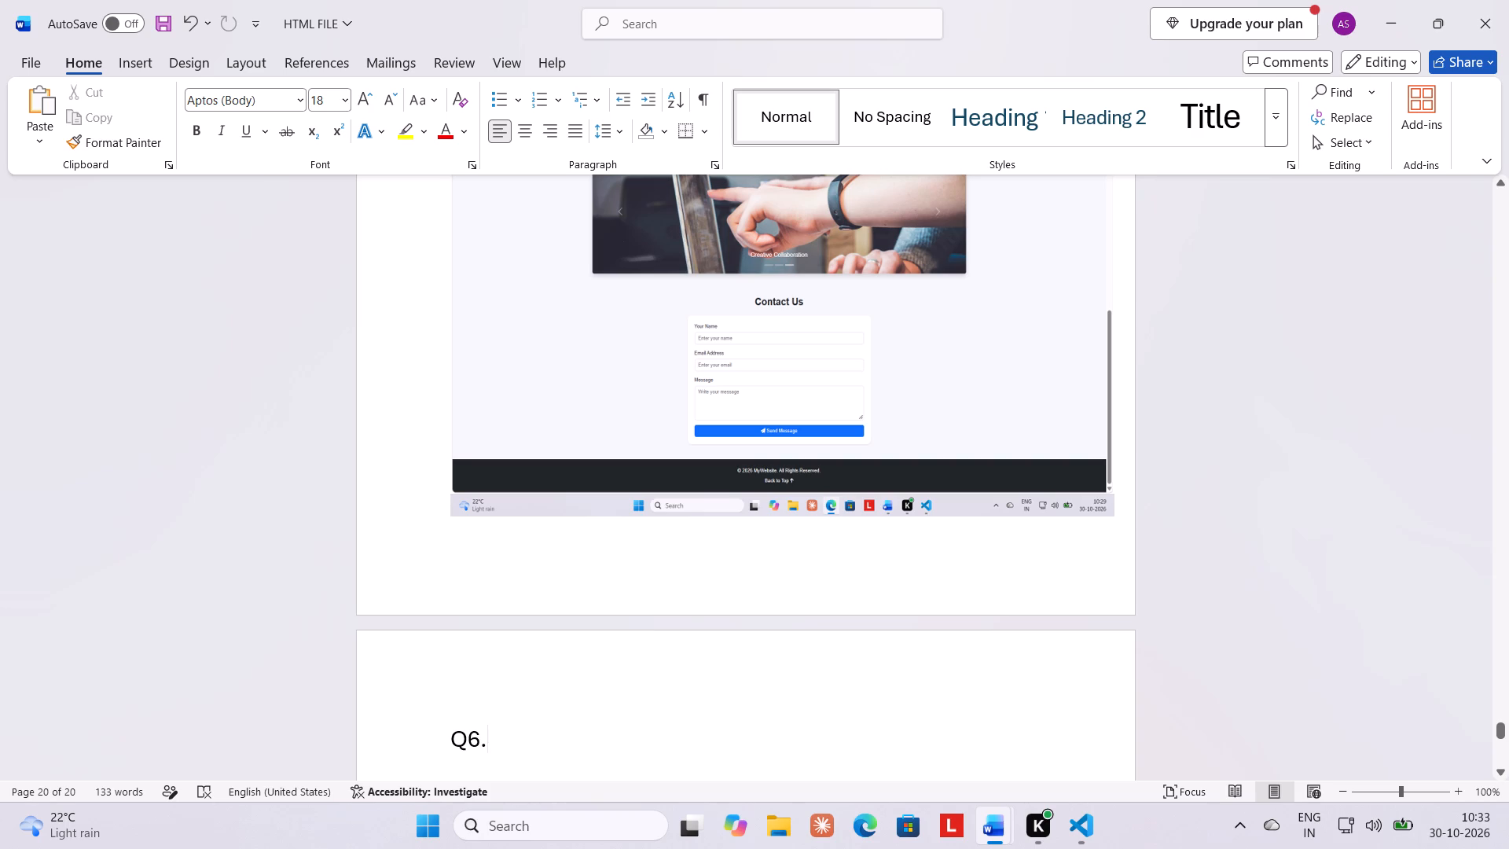
Copy question 6, about implementing JavaScript programs, from the html manual document and paste it on page 20 of HTML FILE.
{"action": "left_click", "coordinate": [1056, 746]}
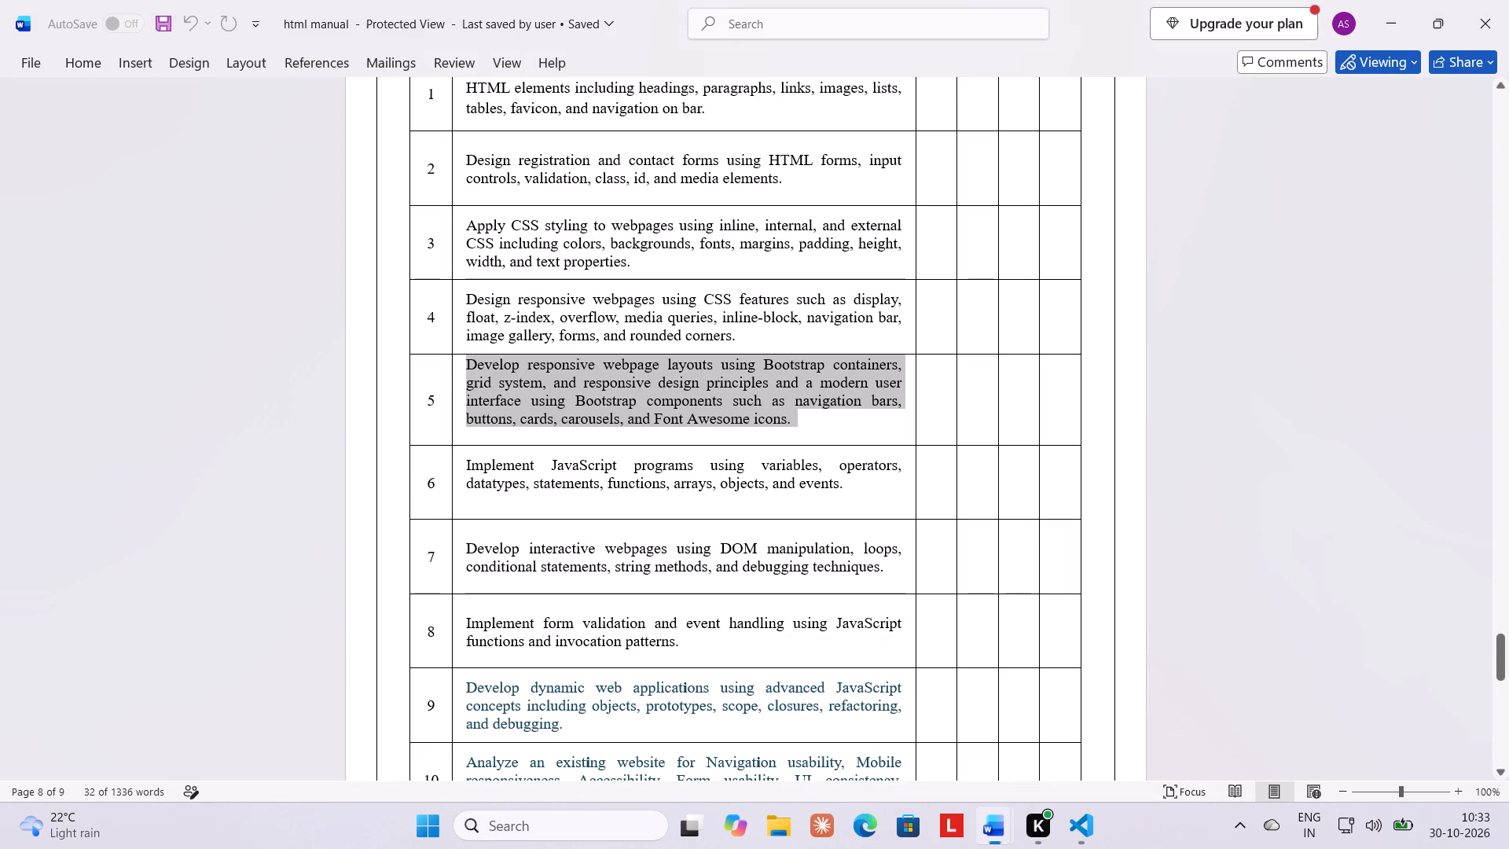
{"action": "left_click", "coordinate": [462, 468]}
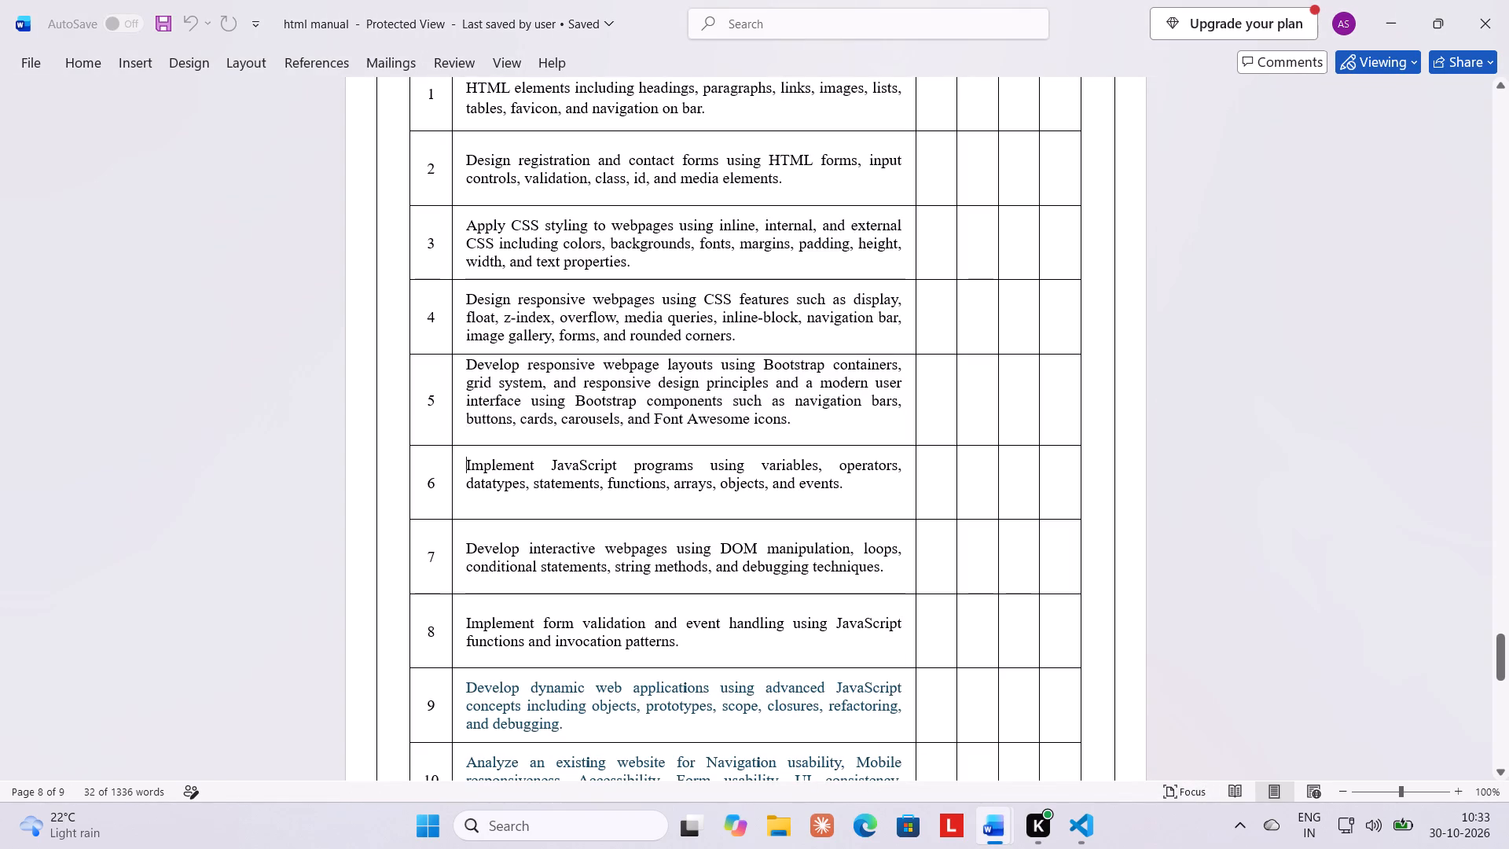
{"action": "left_click_drag", "start_coordinate": [464, 465], "coordinate": [740, 499]}
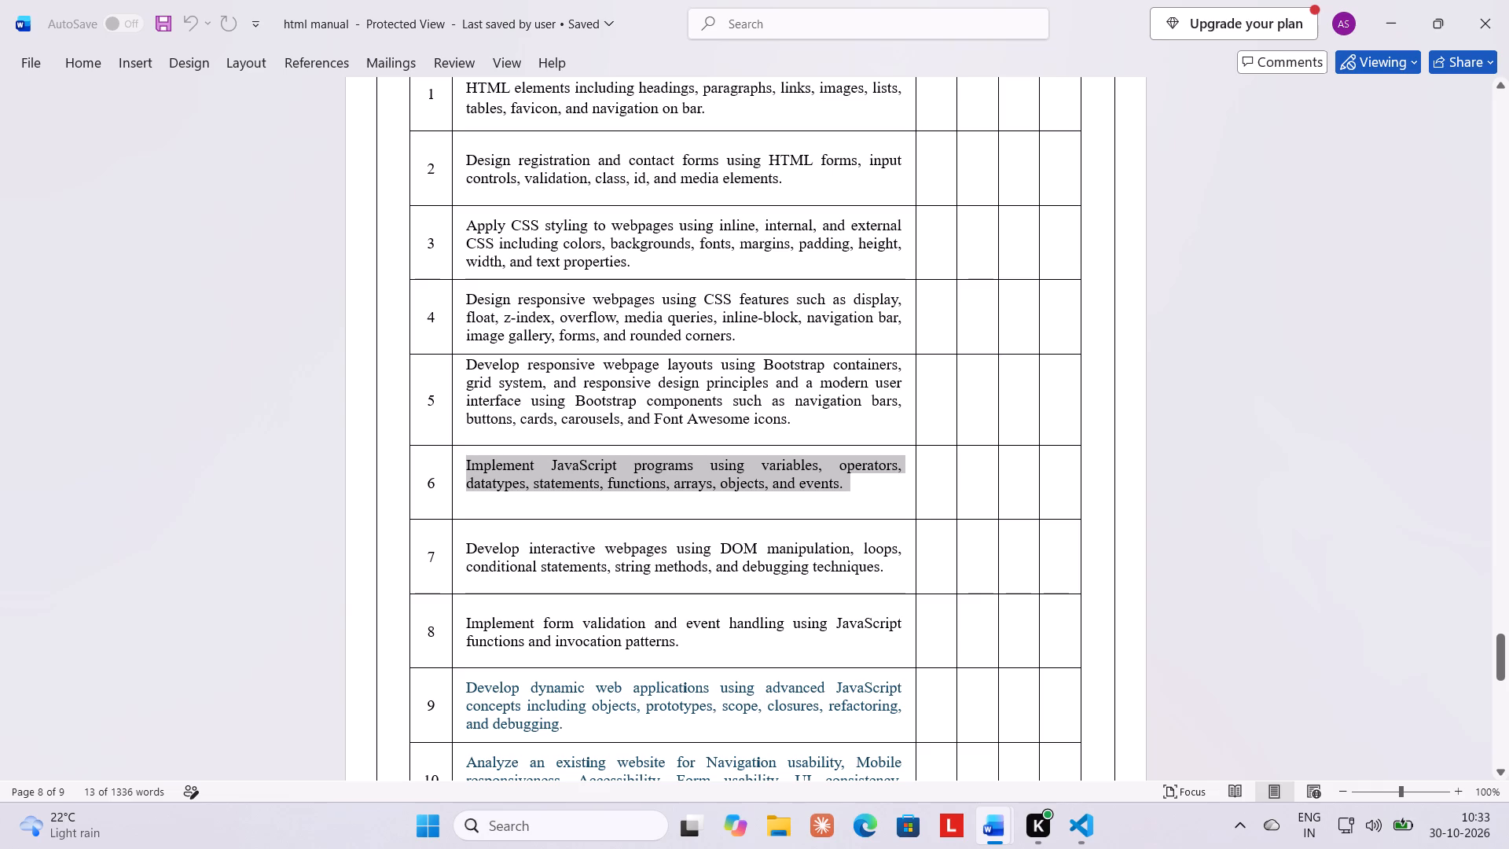
{"action": "key", "text": "ctrl+c"}
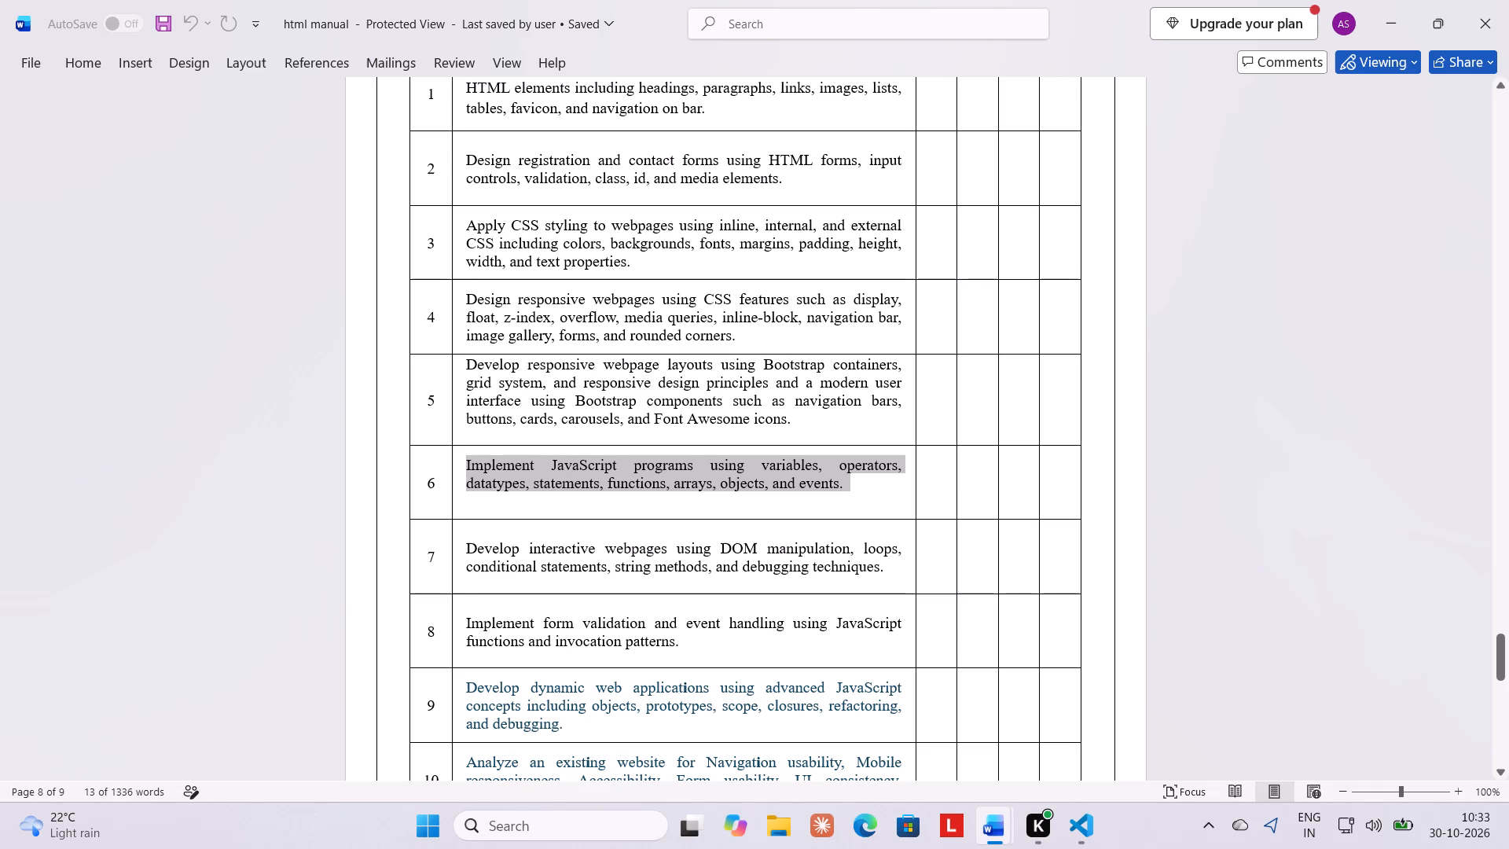
{"action": "left_click", "coordinate": [921, 741]}
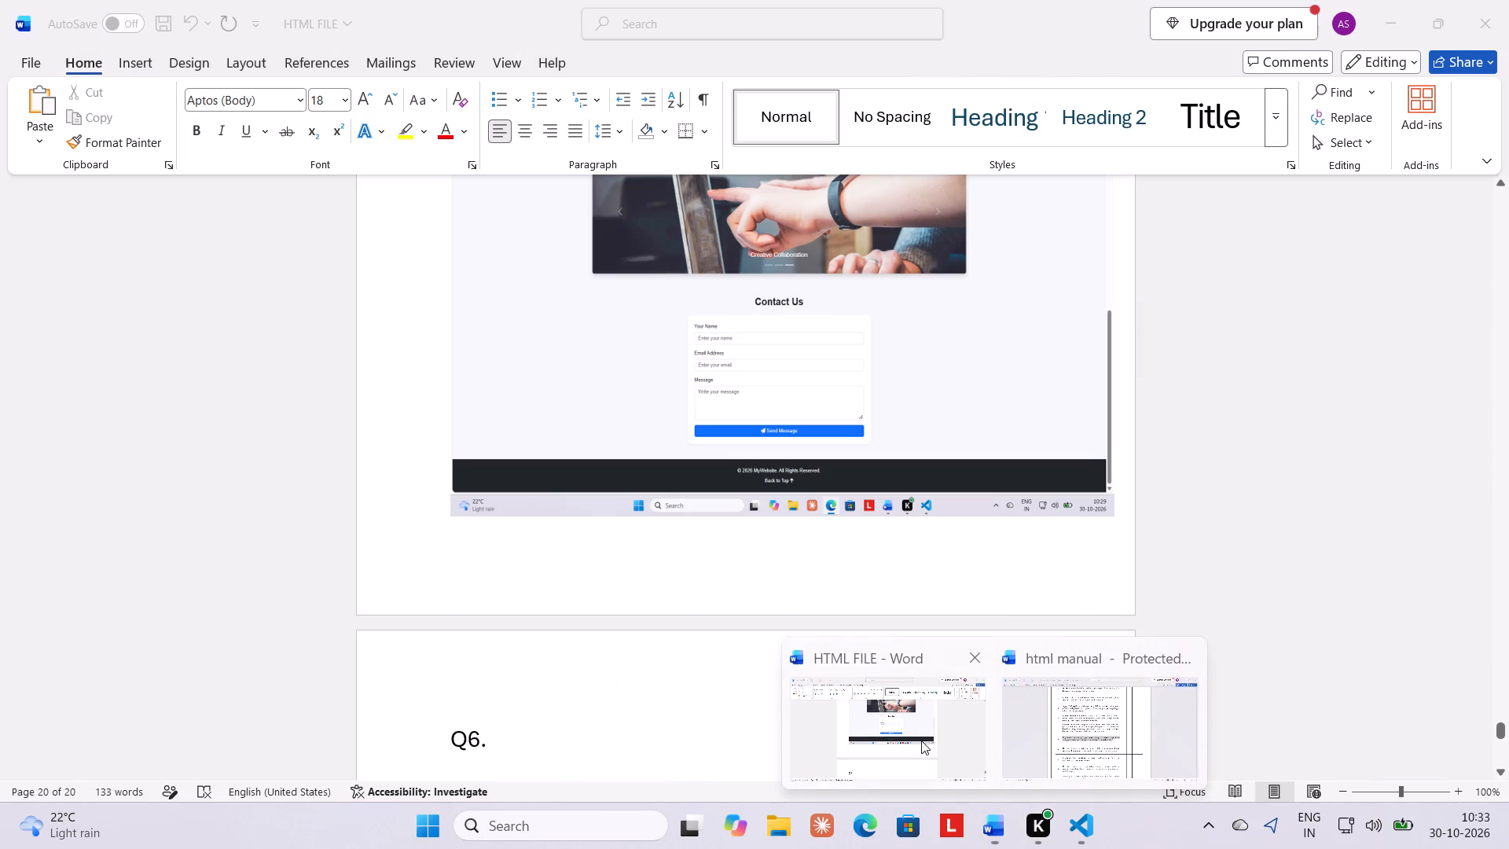
{"action": "key", "text": "ctrl+v"}
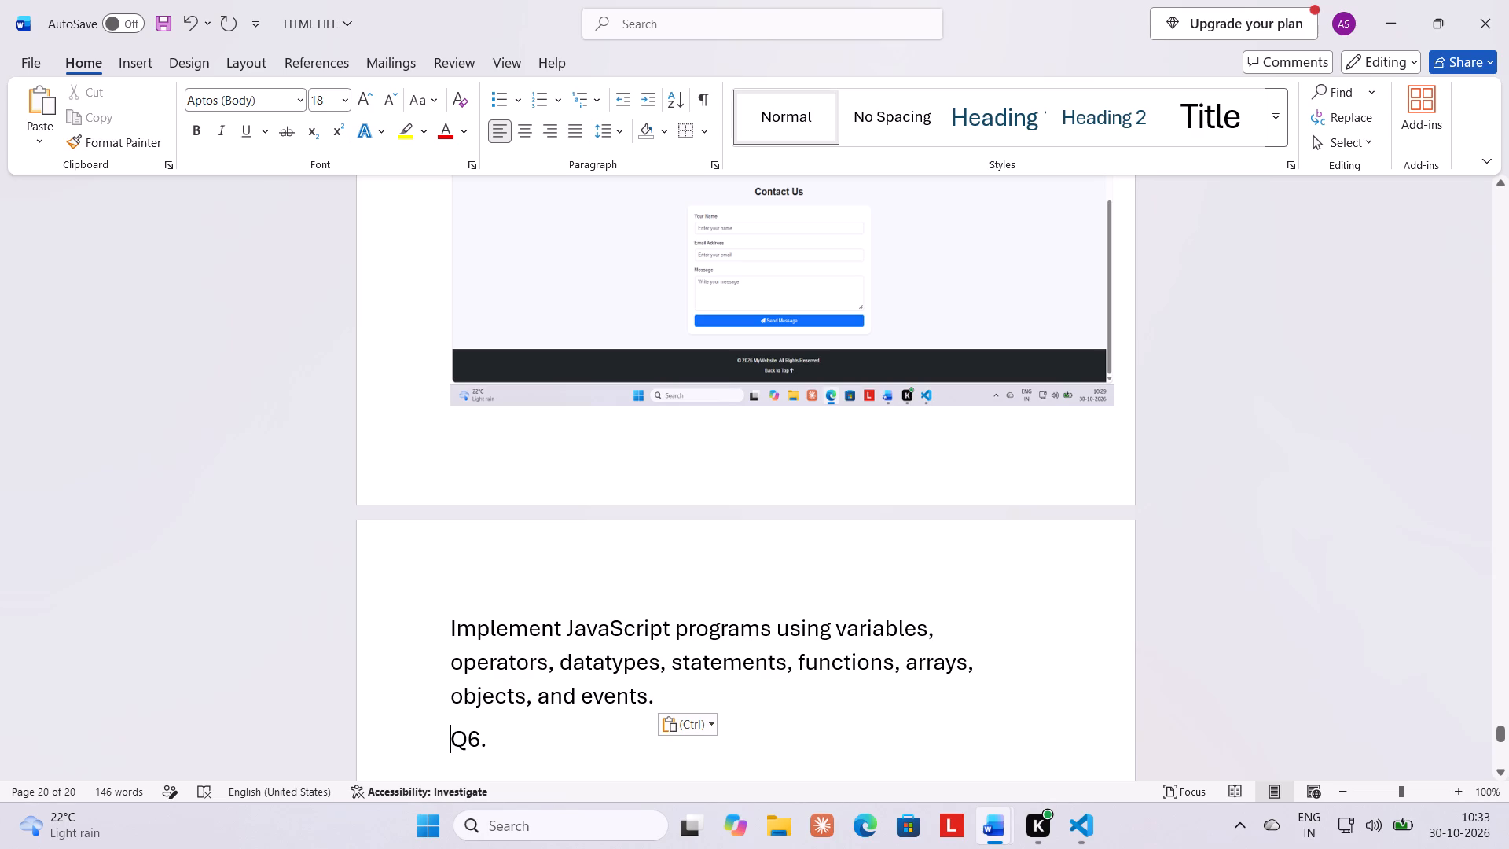
Insert the label Q6. before the pasted JavaScript question, and clear the separate Q6. below it, leaving an empty line.
{"action": "left_click", "coordinate": [453, 625]}
{"action": "key", "text": "Left"}
{"action": "key", "text": "q"}
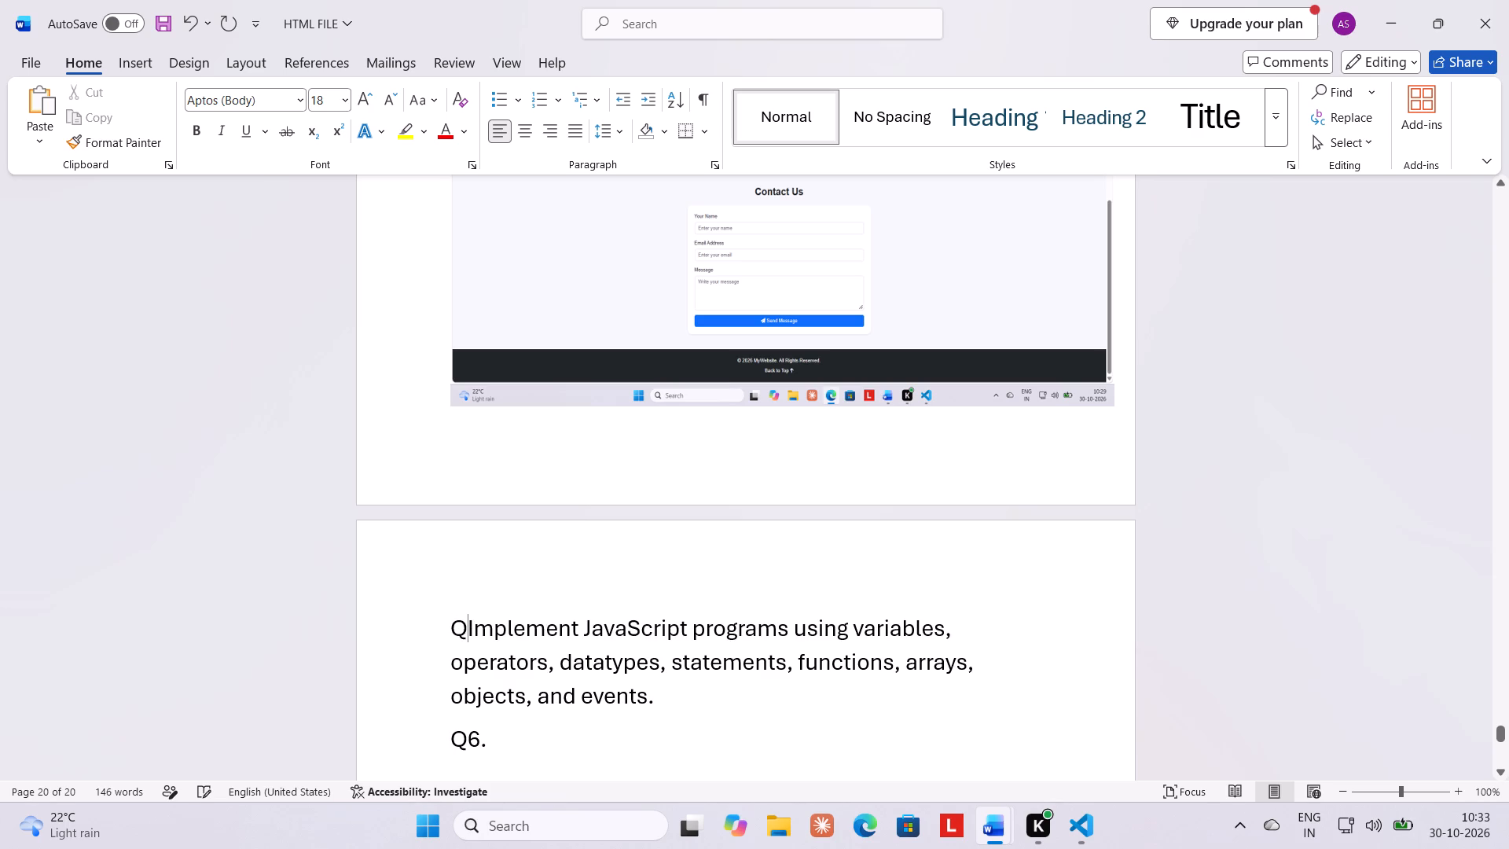
{"action": "type", "text": "6."}
{"action": "key", "text": "space"}
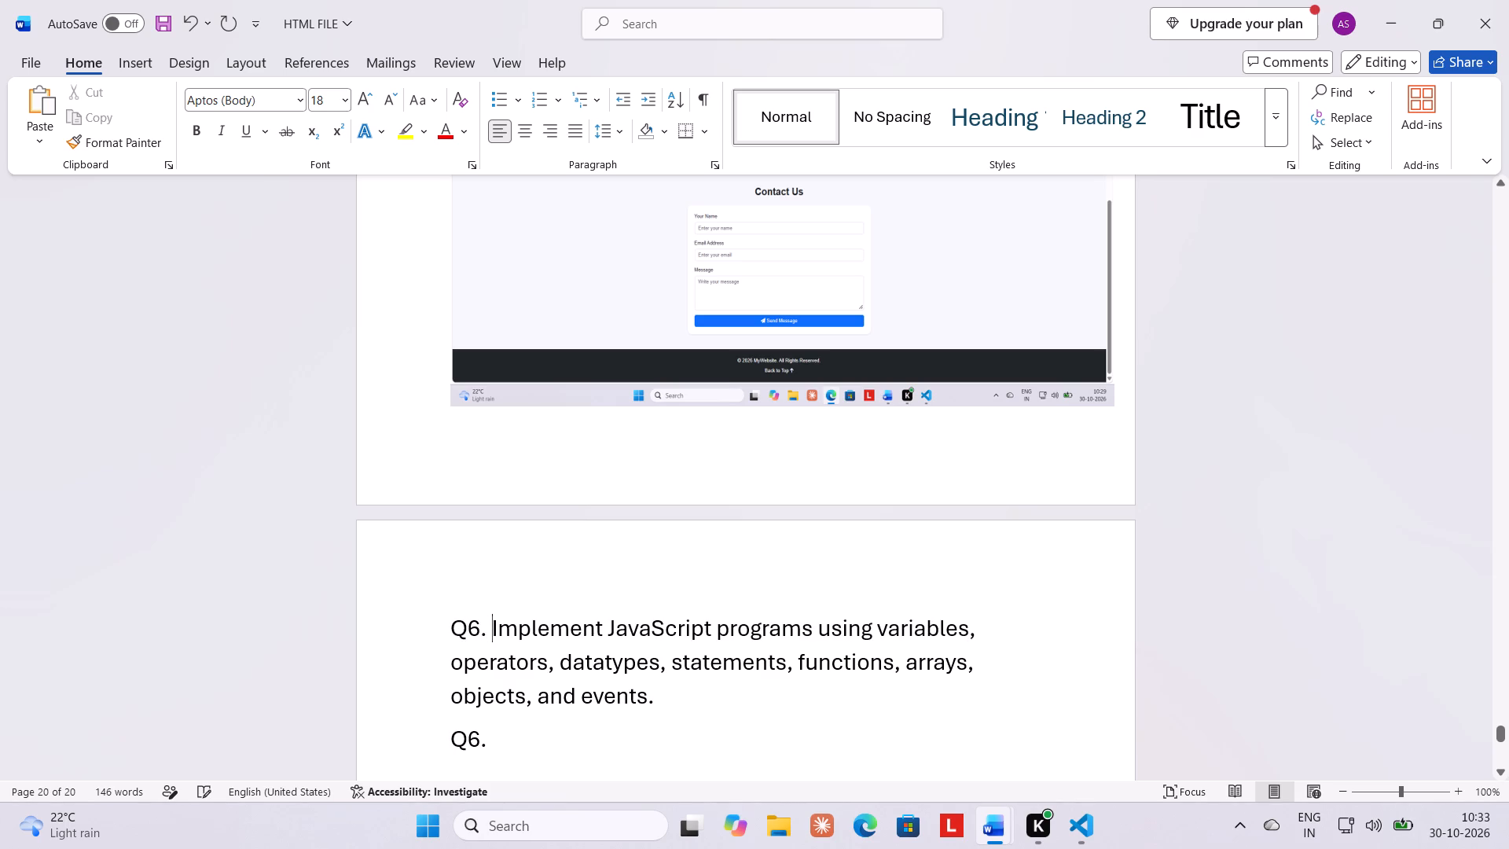
{"action": "left_click", "coordinate": [521, 736]}
{"action": "key", "text": "BackSpace"}
{"action": "key", "text": "BackSpace"}
{"action": "key", "text": "BackSpace"}
{"action": "key", "text": "BackSpace"}
{"action": "key", "text": "Return"}
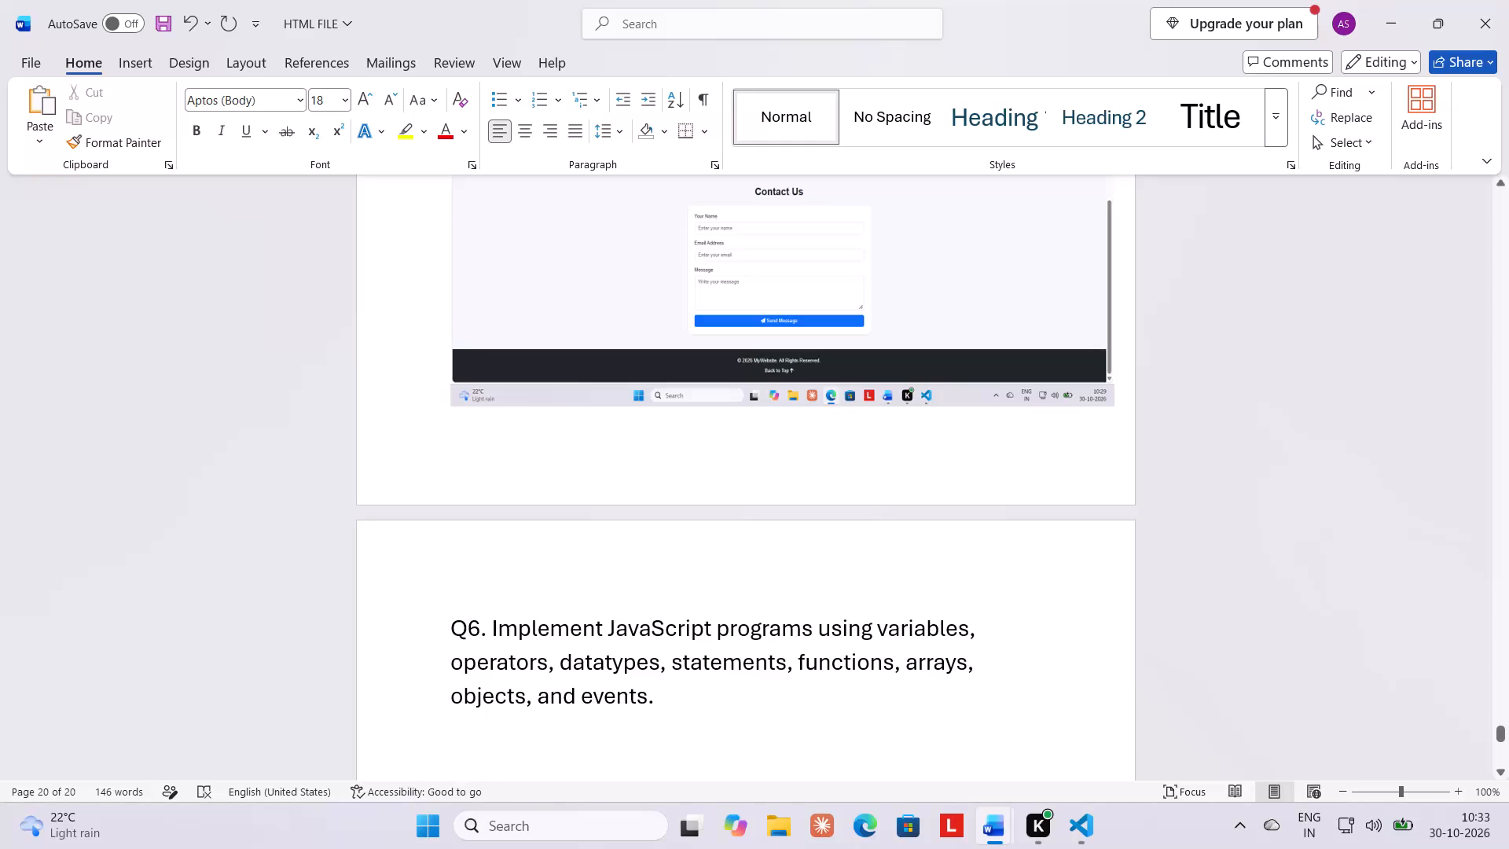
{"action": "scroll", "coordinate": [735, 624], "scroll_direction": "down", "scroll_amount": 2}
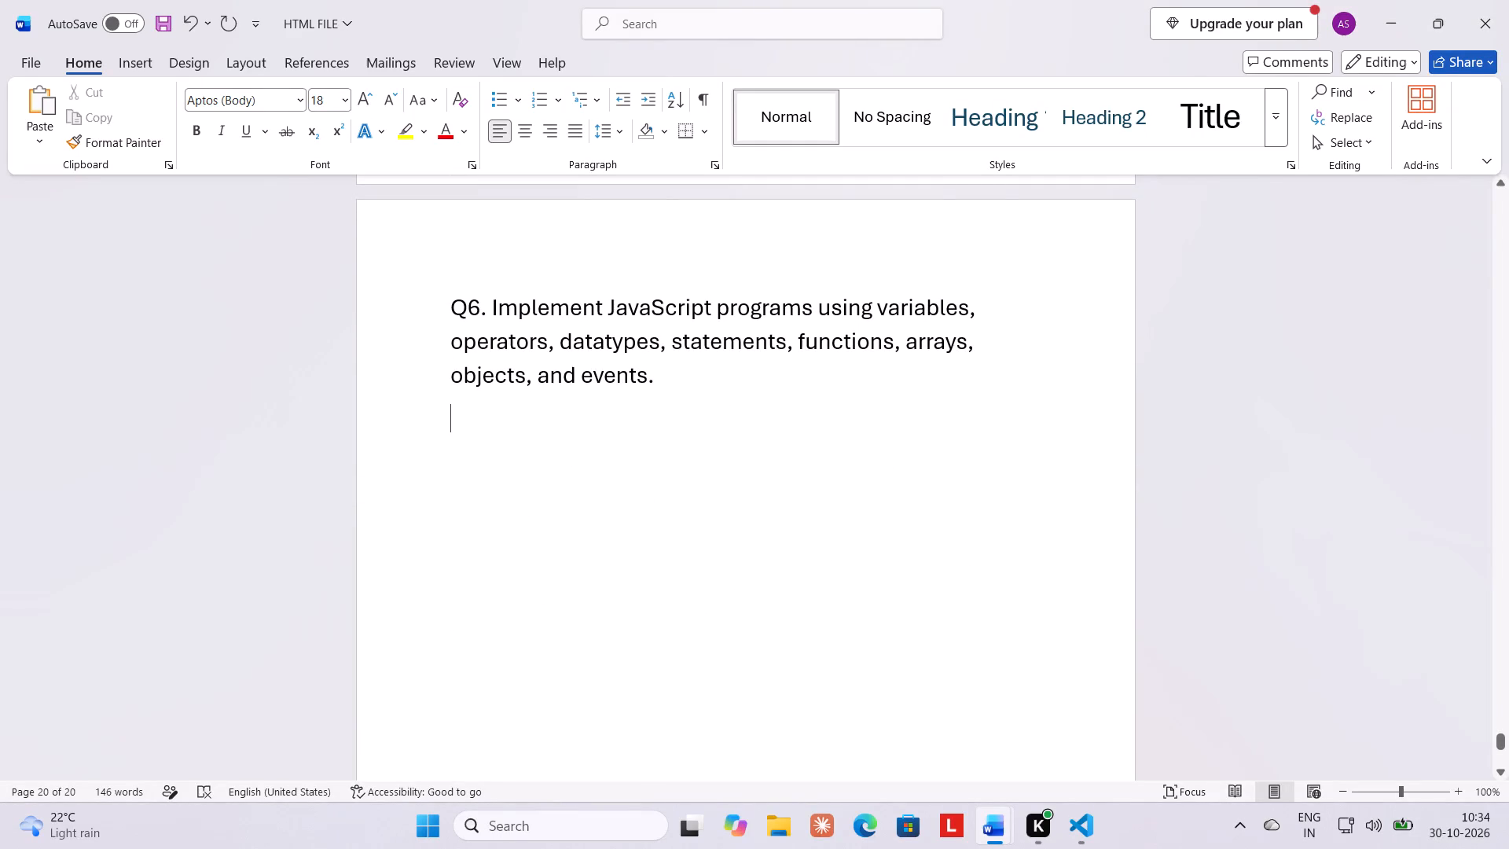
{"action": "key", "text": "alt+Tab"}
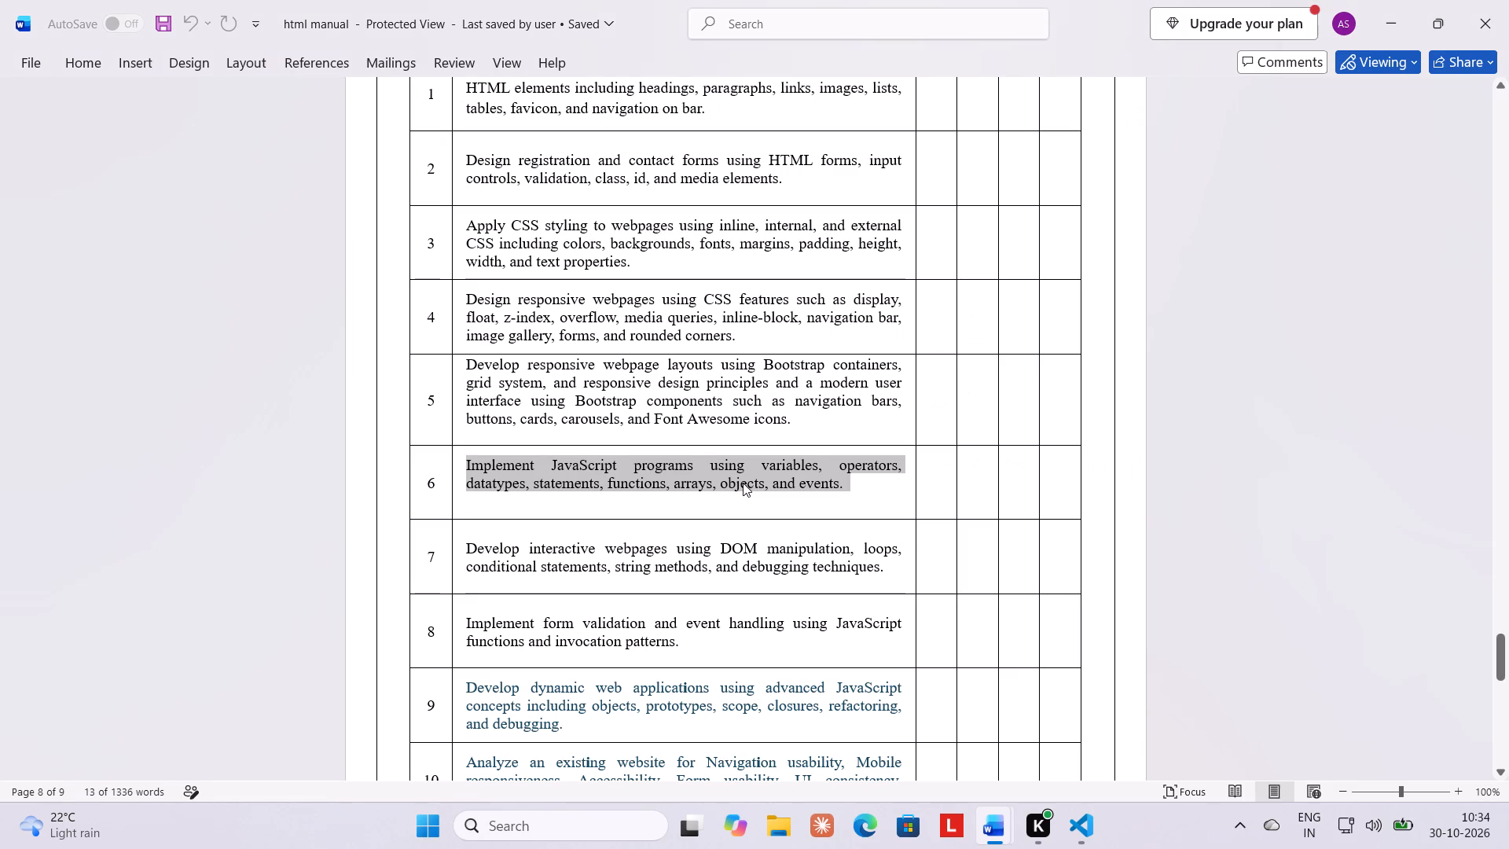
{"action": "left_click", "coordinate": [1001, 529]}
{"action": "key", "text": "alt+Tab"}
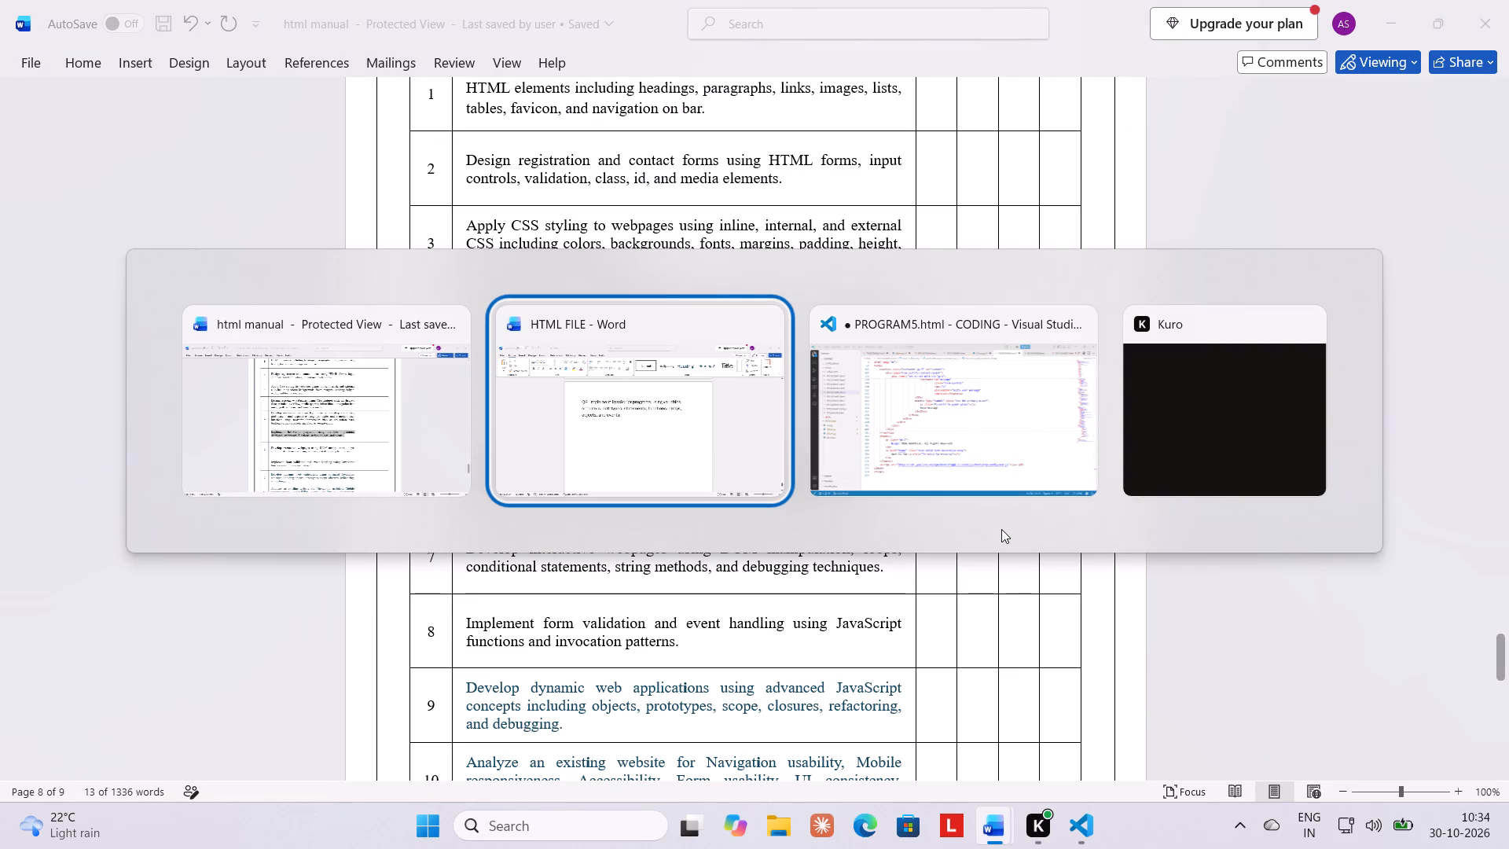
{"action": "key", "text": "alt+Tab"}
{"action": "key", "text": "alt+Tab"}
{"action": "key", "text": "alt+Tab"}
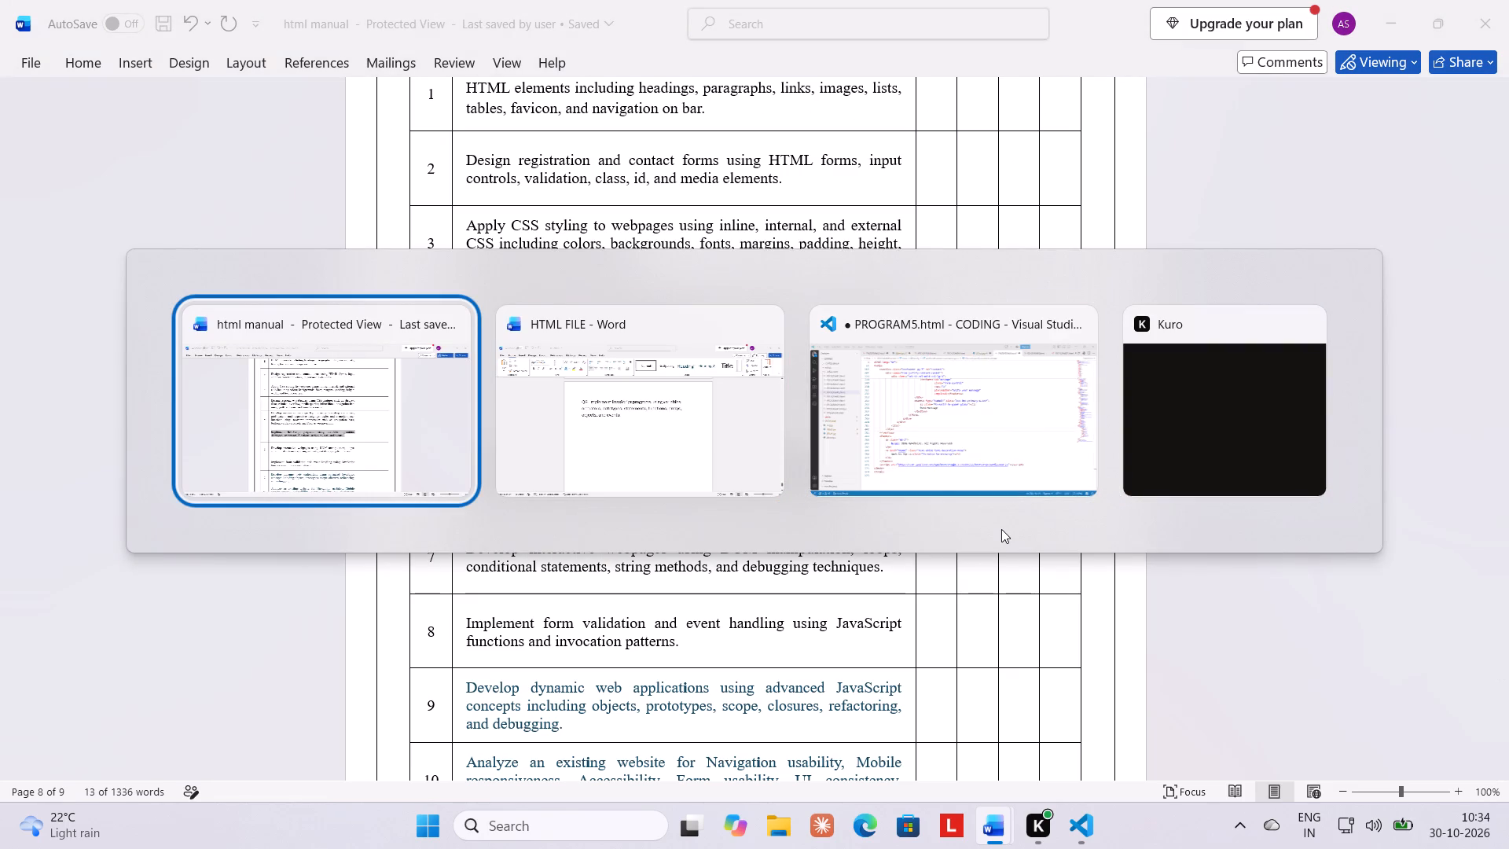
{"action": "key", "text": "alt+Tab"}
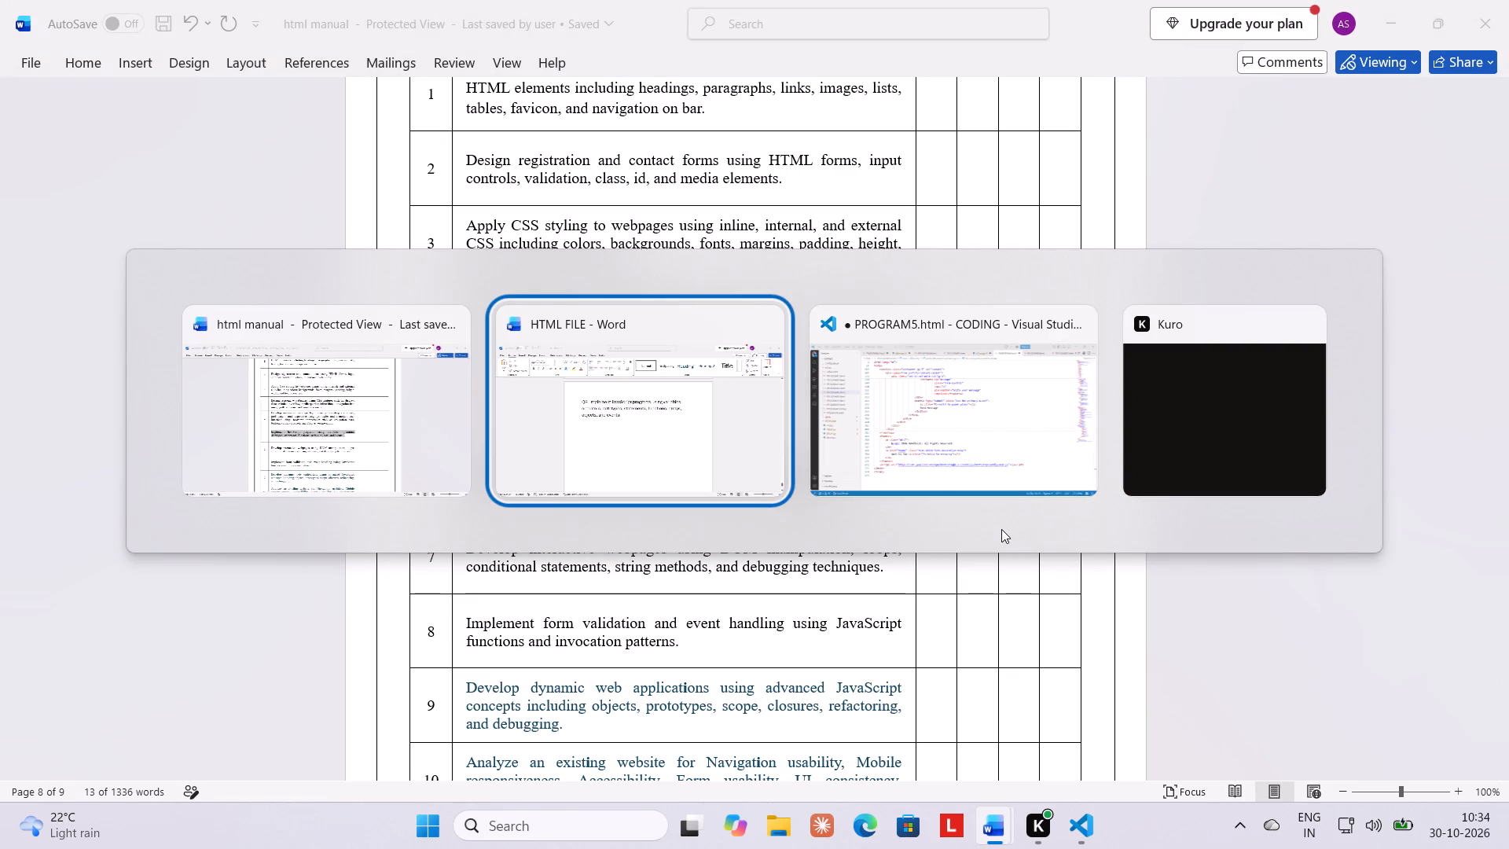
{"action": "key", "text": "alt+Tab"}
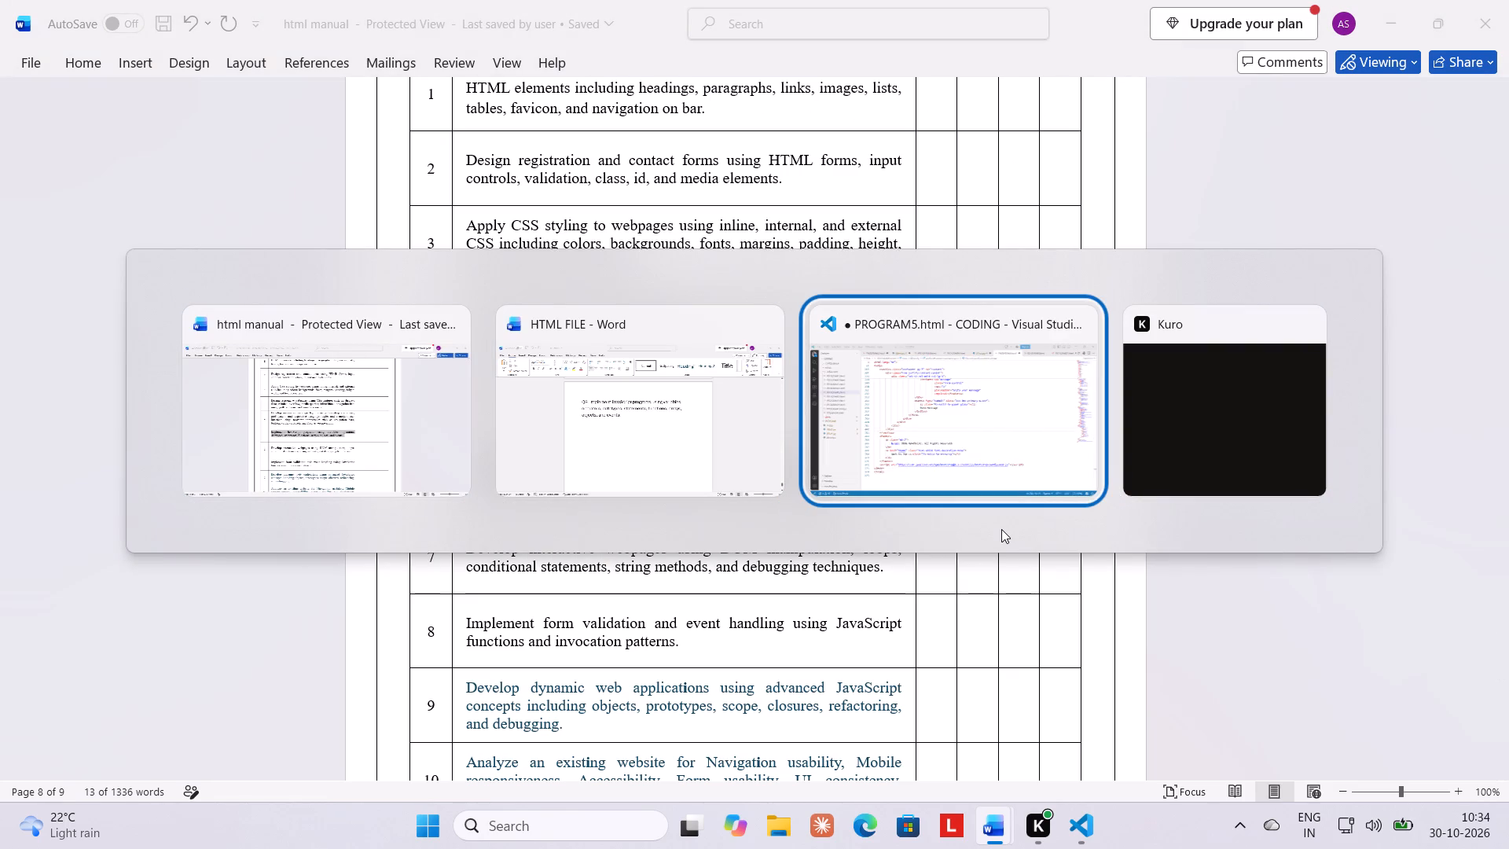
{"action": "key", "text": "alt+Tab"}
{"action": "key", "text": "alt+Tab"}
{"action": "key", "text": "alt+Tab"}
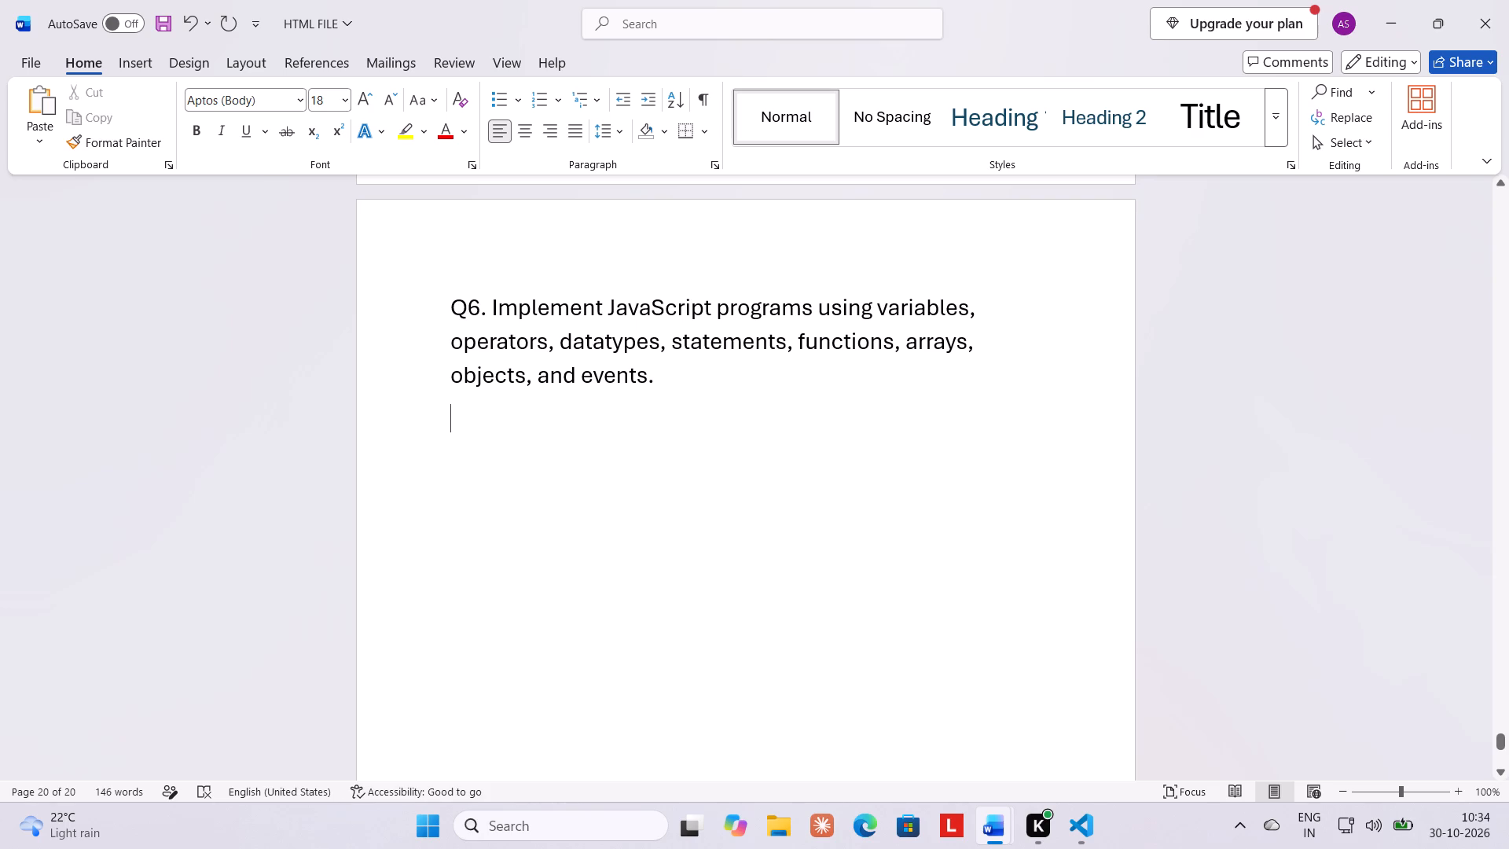
Switch to Visual Studio Code and open ROGRAM6.html from the HTML folder.
{"action": "key", "text": "alt+Tab"}
{"action": "key", "text": "alt+Tab"}
{"action": "key", "text": "alt+Tab"}
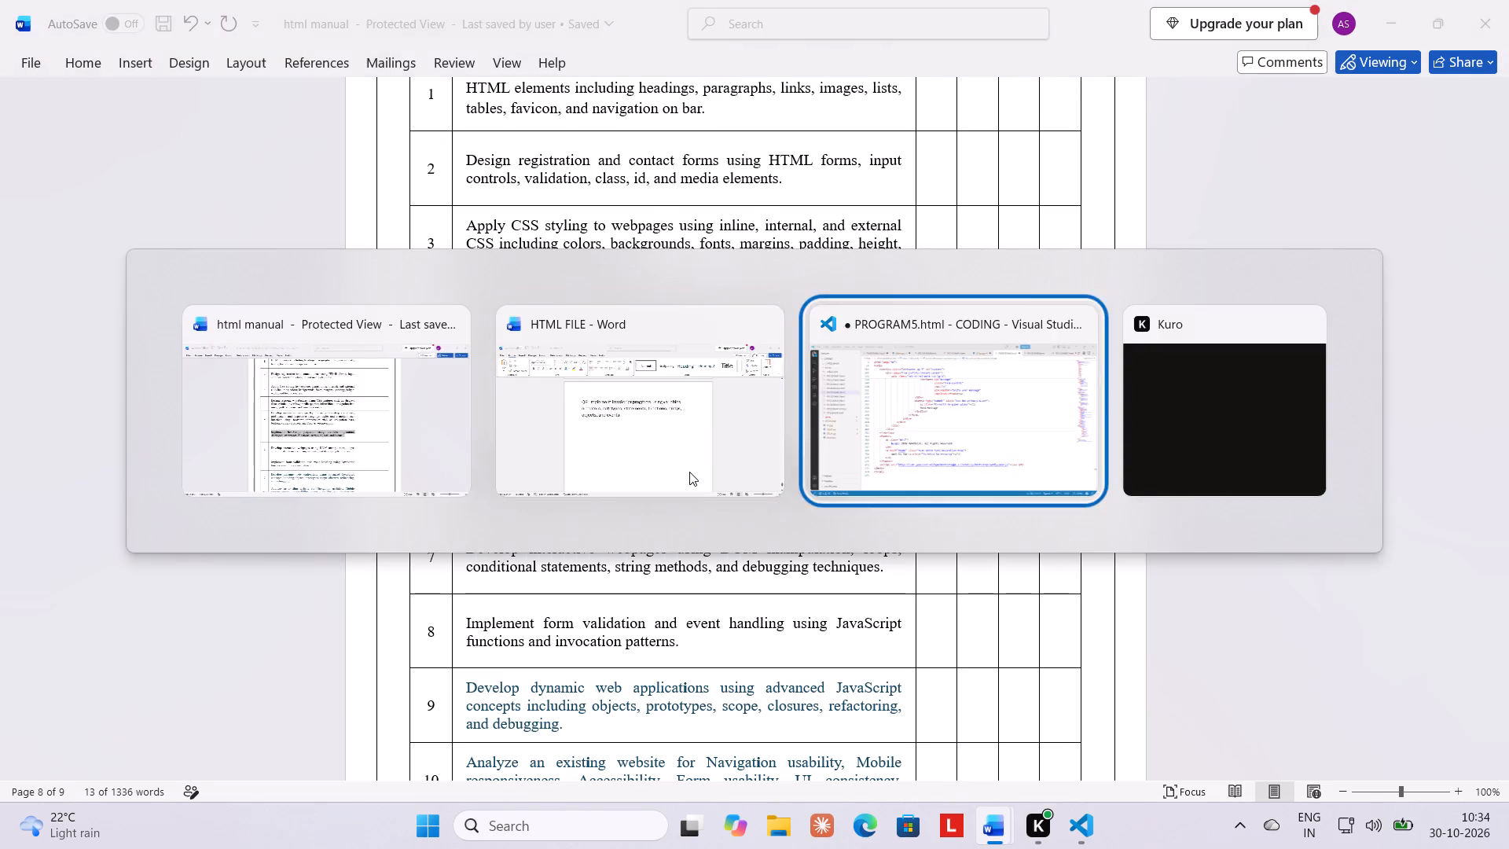
{"action": "scroll", "coordinate": [168, 295], "scroll_direction": "up", "scroll_amount": 1}
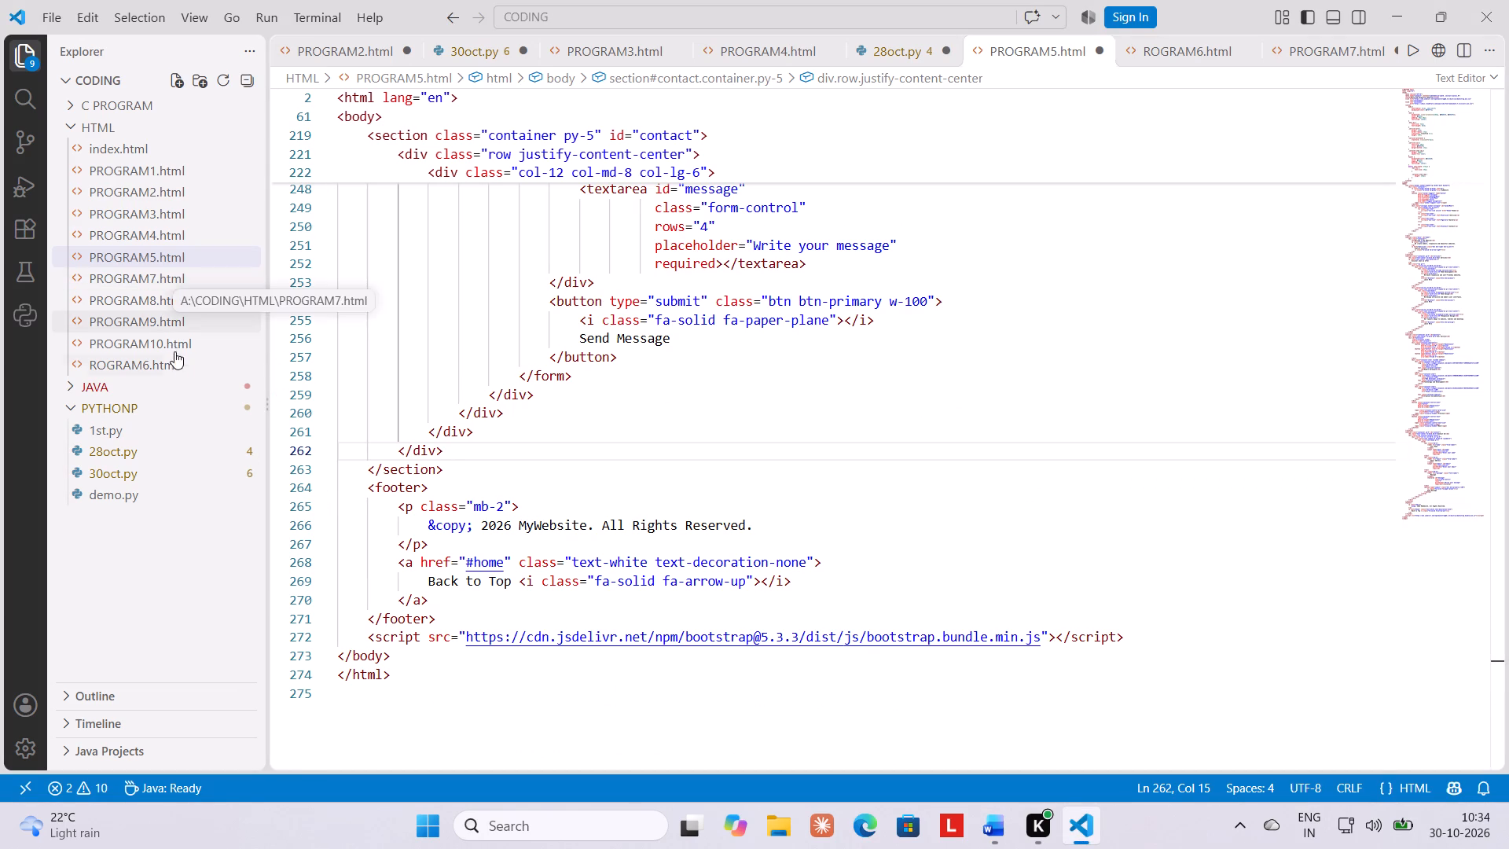
{"action": "scroll", "coordinate": [174, 351], "scroll_direction": "up", "scroll_amount": 1}
{"action": "left_click", "coordinate": [173, 369]}
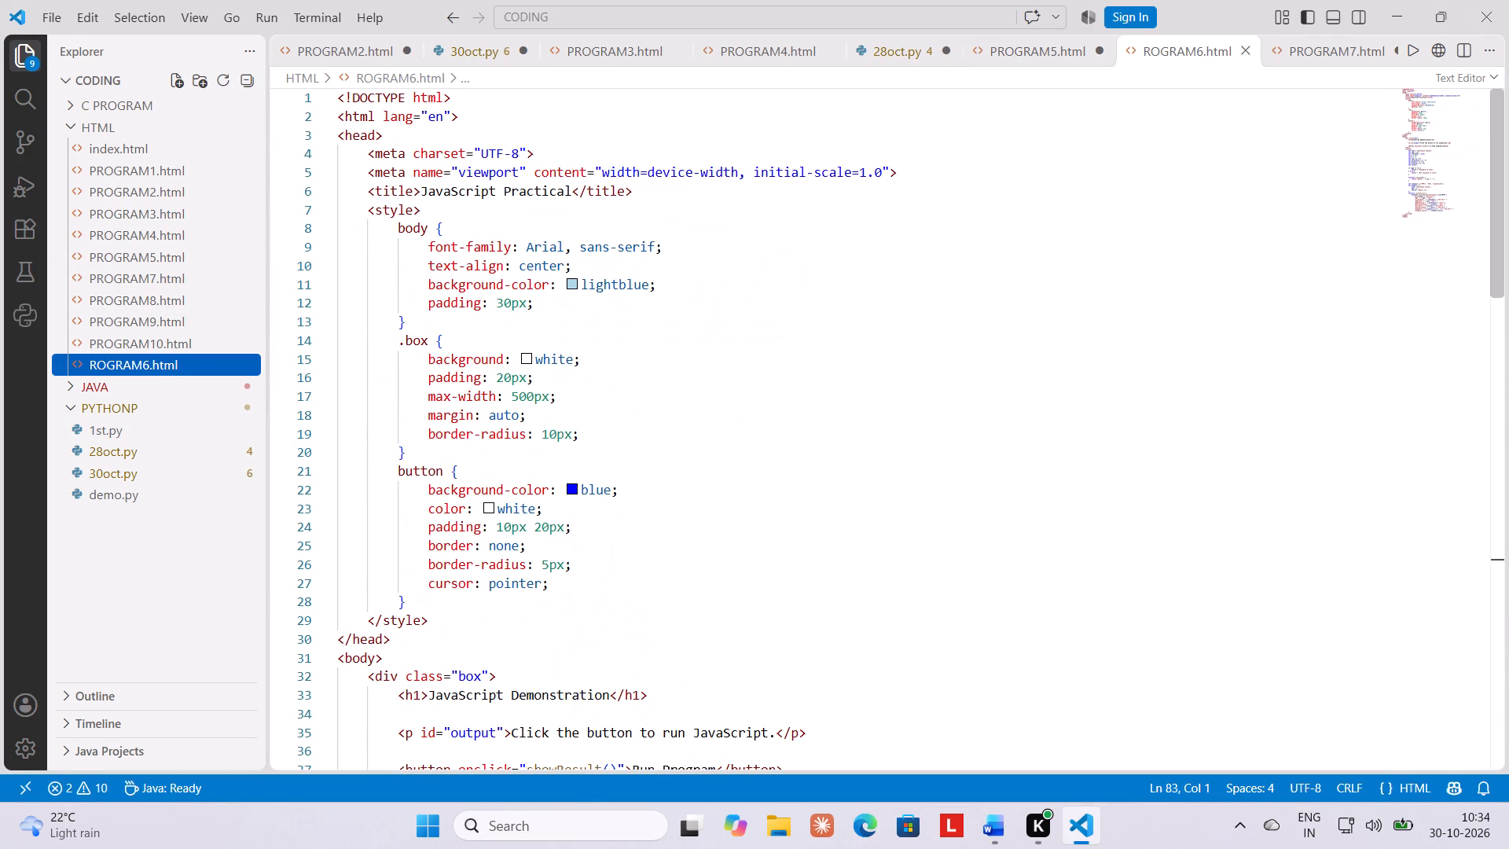
Zoom out the editor and capture two full-screen screenshots of ROGRAM6.html, covering the beginning and the end of the code.
{"action": "key", "text": "ctrl+minus"}
{"action": "key", "text": "ctrl+minus"}
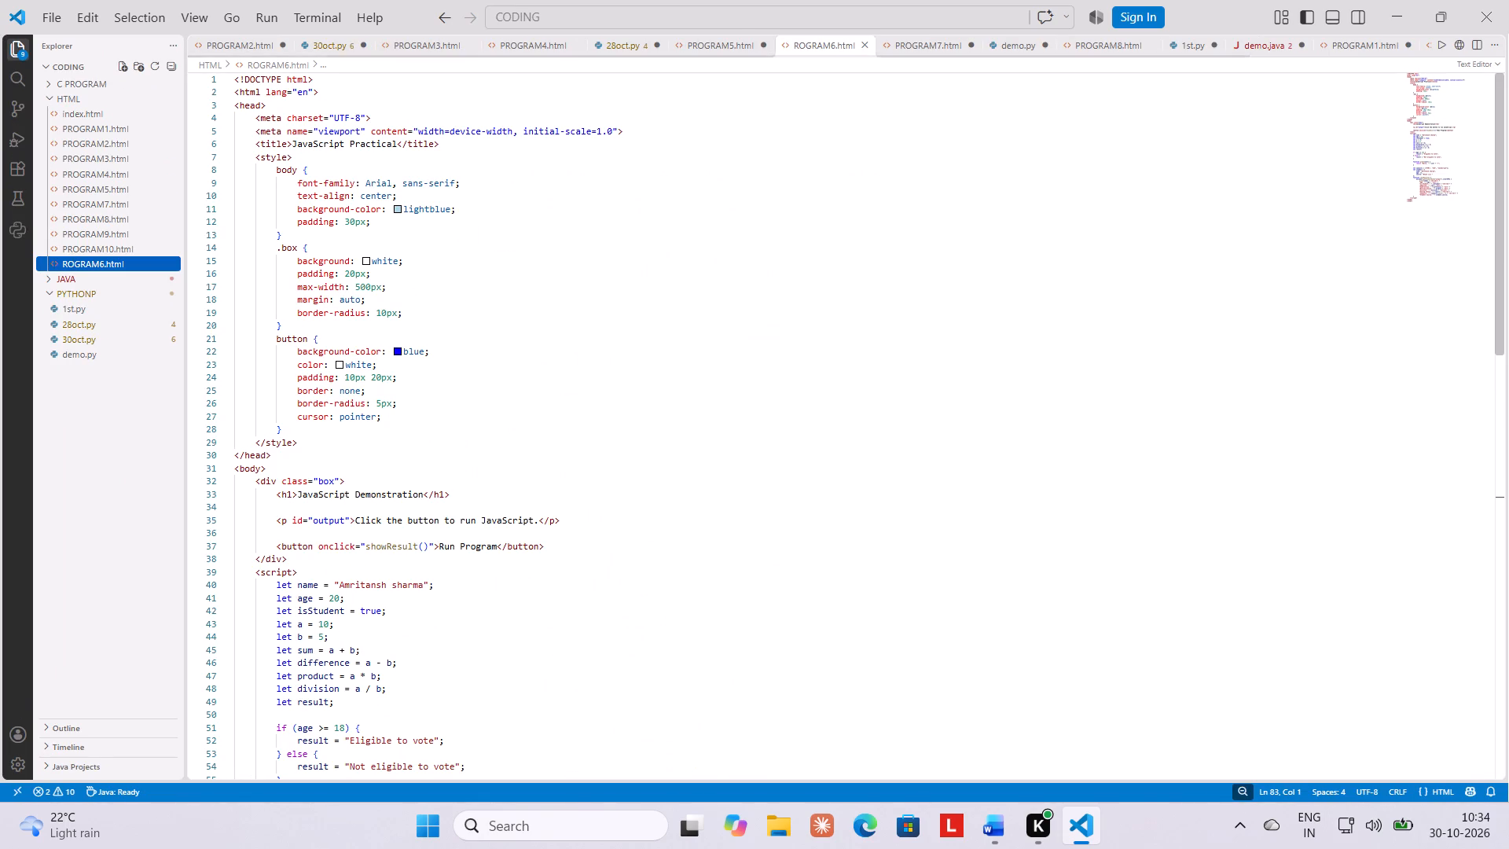
{"action": "key", "text": "ctrl+minus"}
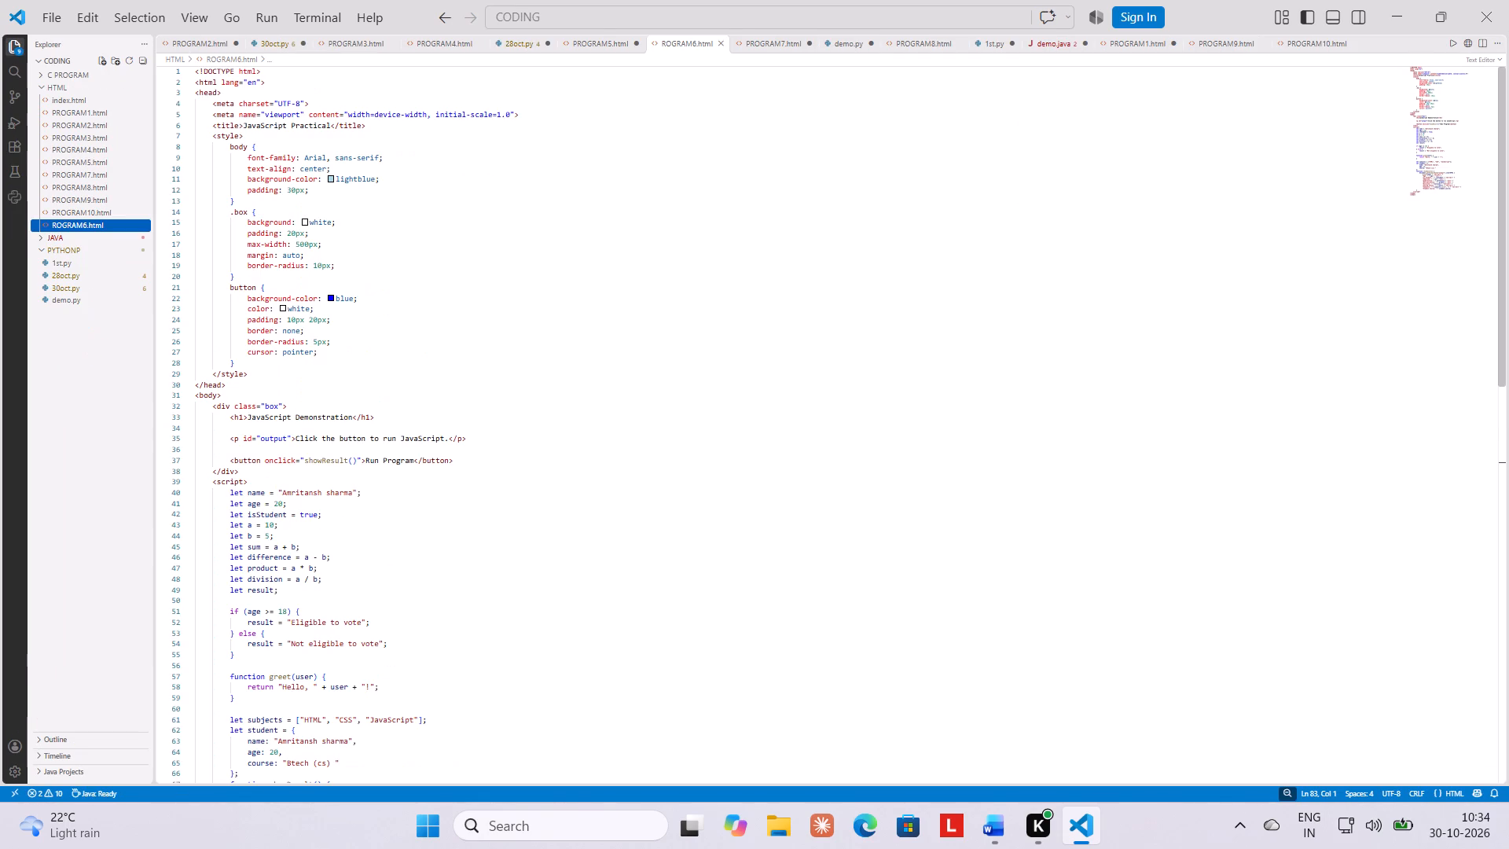
{"action": "key", "text": "ctrl+minus"}
{"action": "key", "text": "ctrl+plus"}
{"action": "key", "text": "ctrl+plus"}
{"action": "key", "text": "ctrl+plus"}
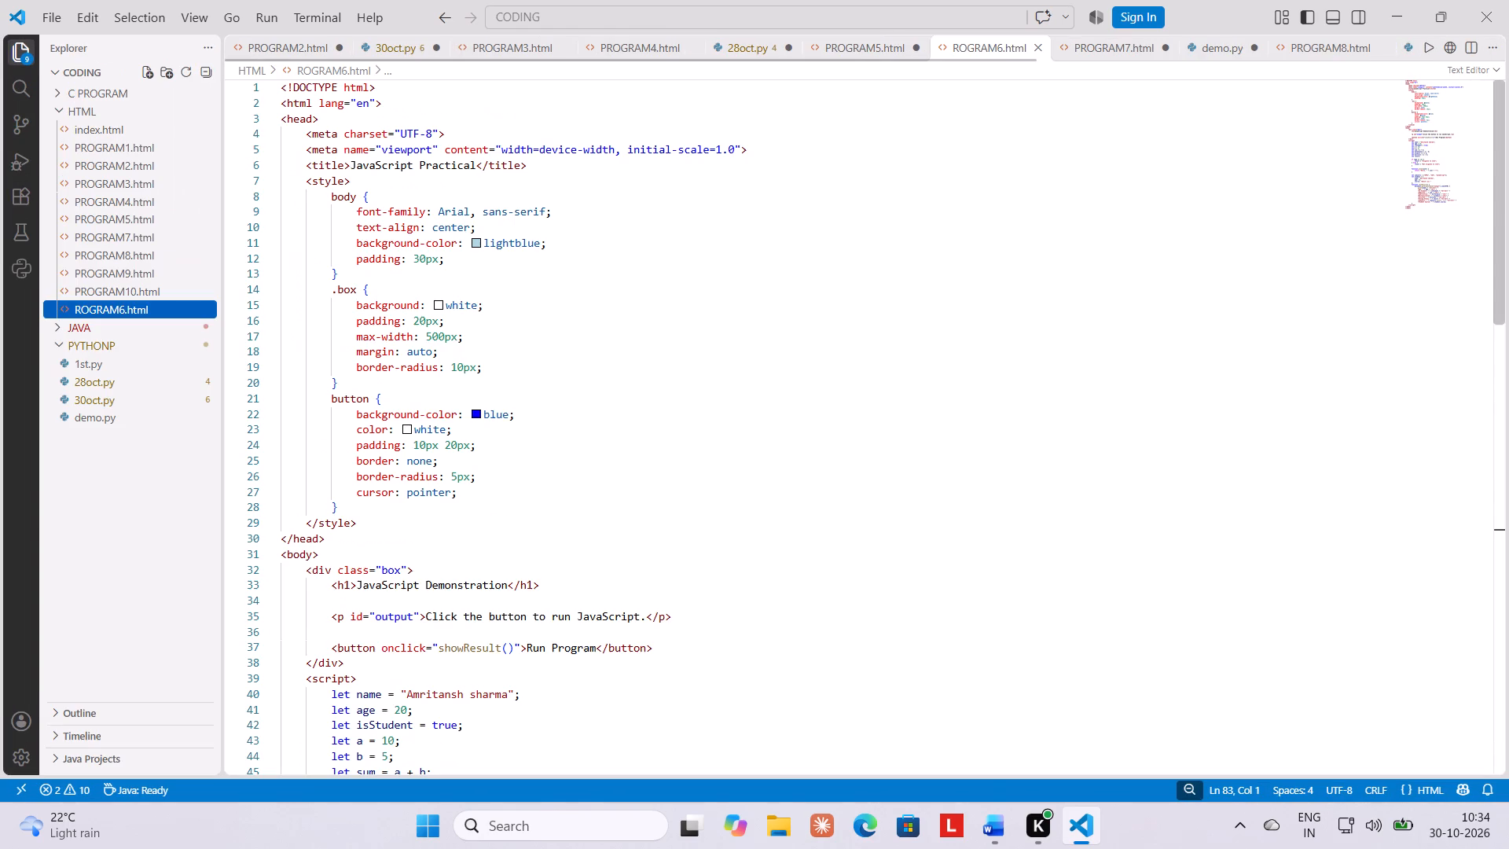
{"action": "key", "text": "ctrl+plus"}
{"action": "key", "text": "ctrl+minus"}
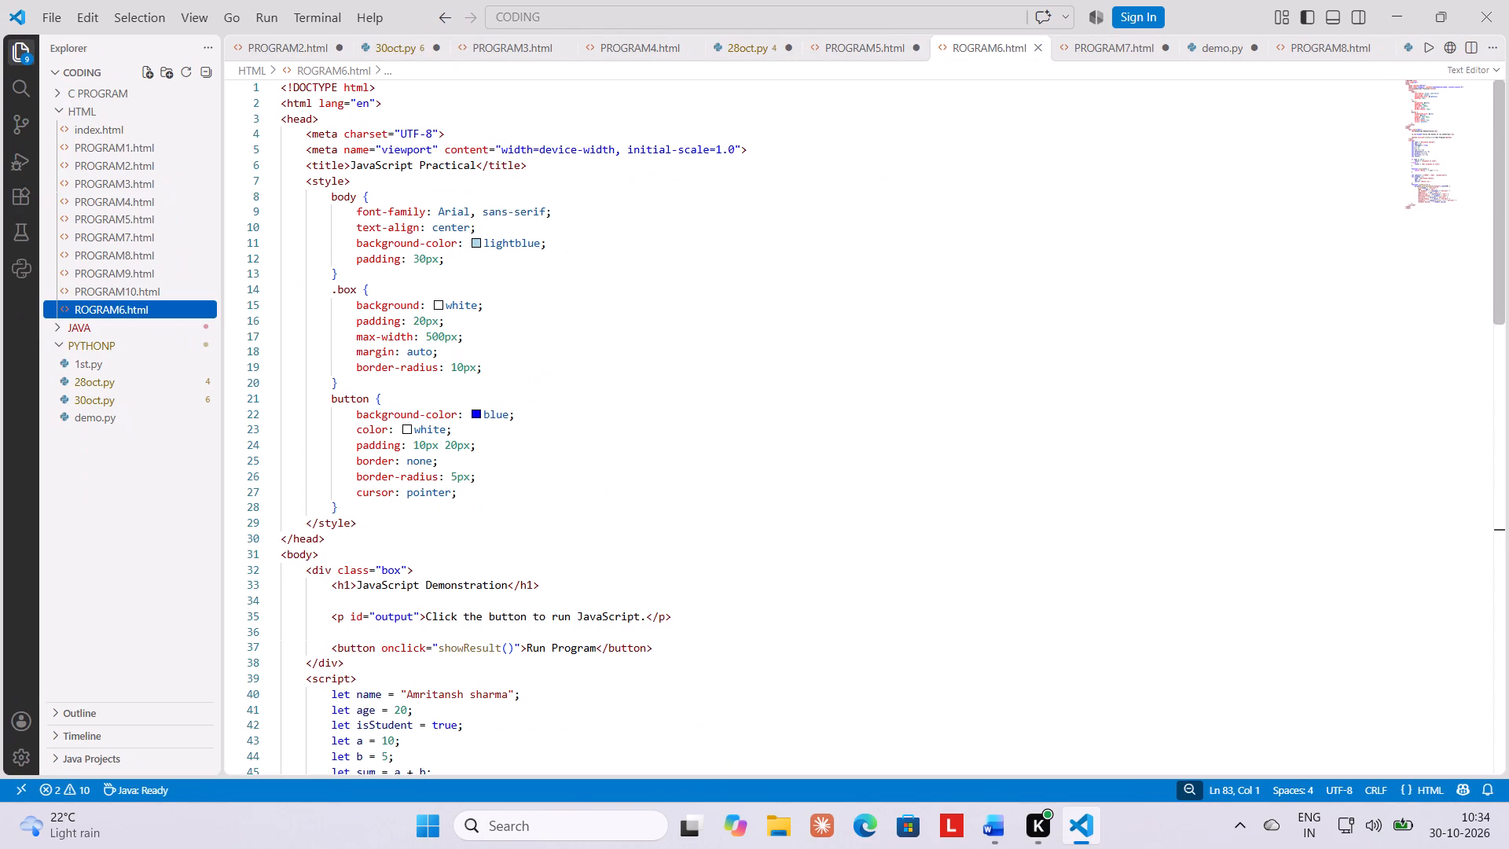
{"action": "key", "text": "super+Print"}
{"action": "scroll", "coordinate": [575, 354], "scroll_direction": "down", "scroll_amount": 5}
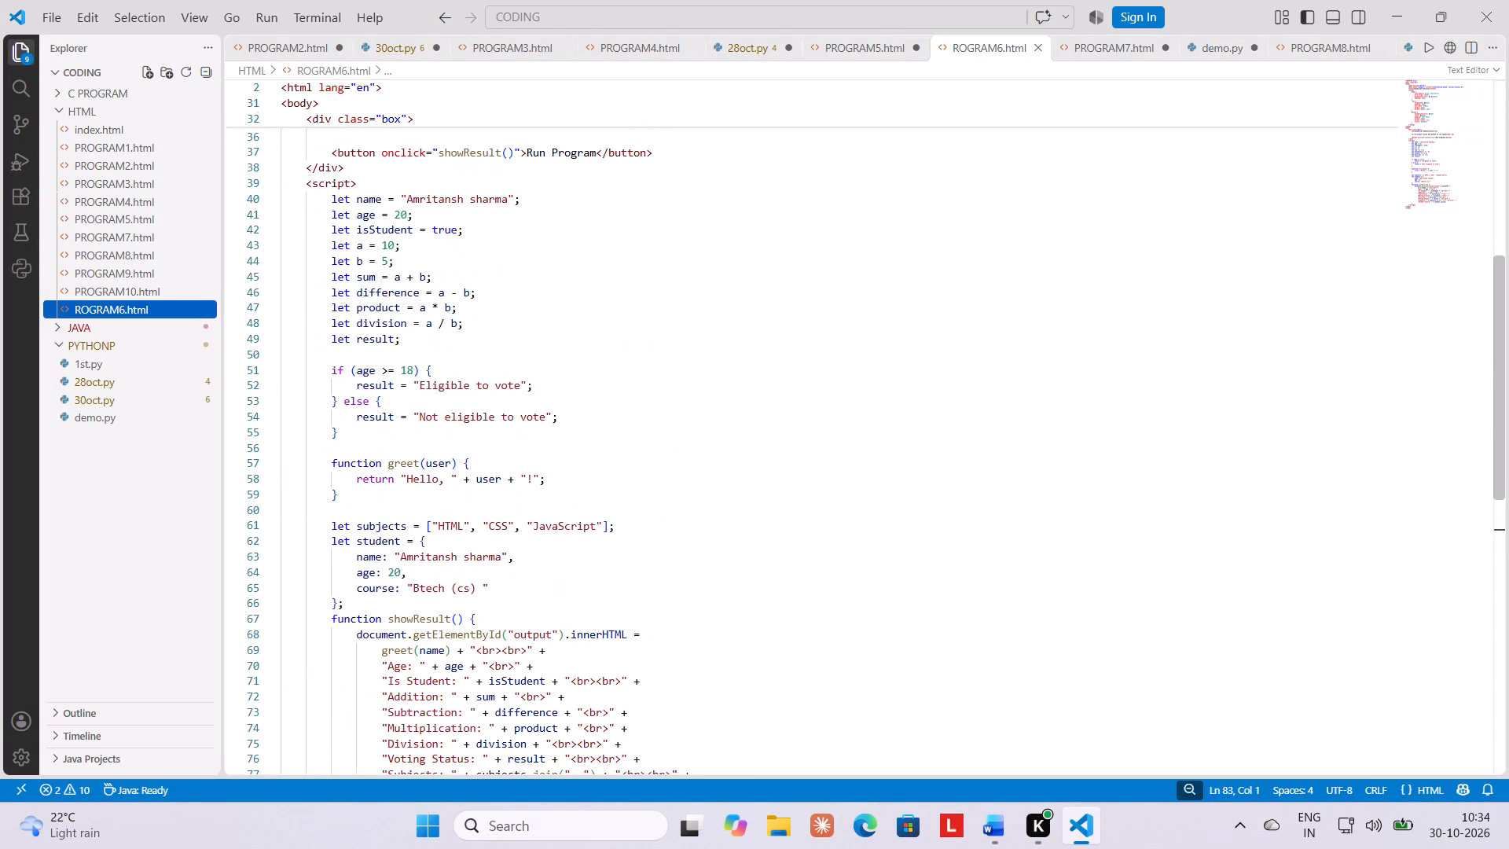
{"action": "scroll", "coordinate": [575, 354], "scroll_direction": "down", "scroll_amount": 5}
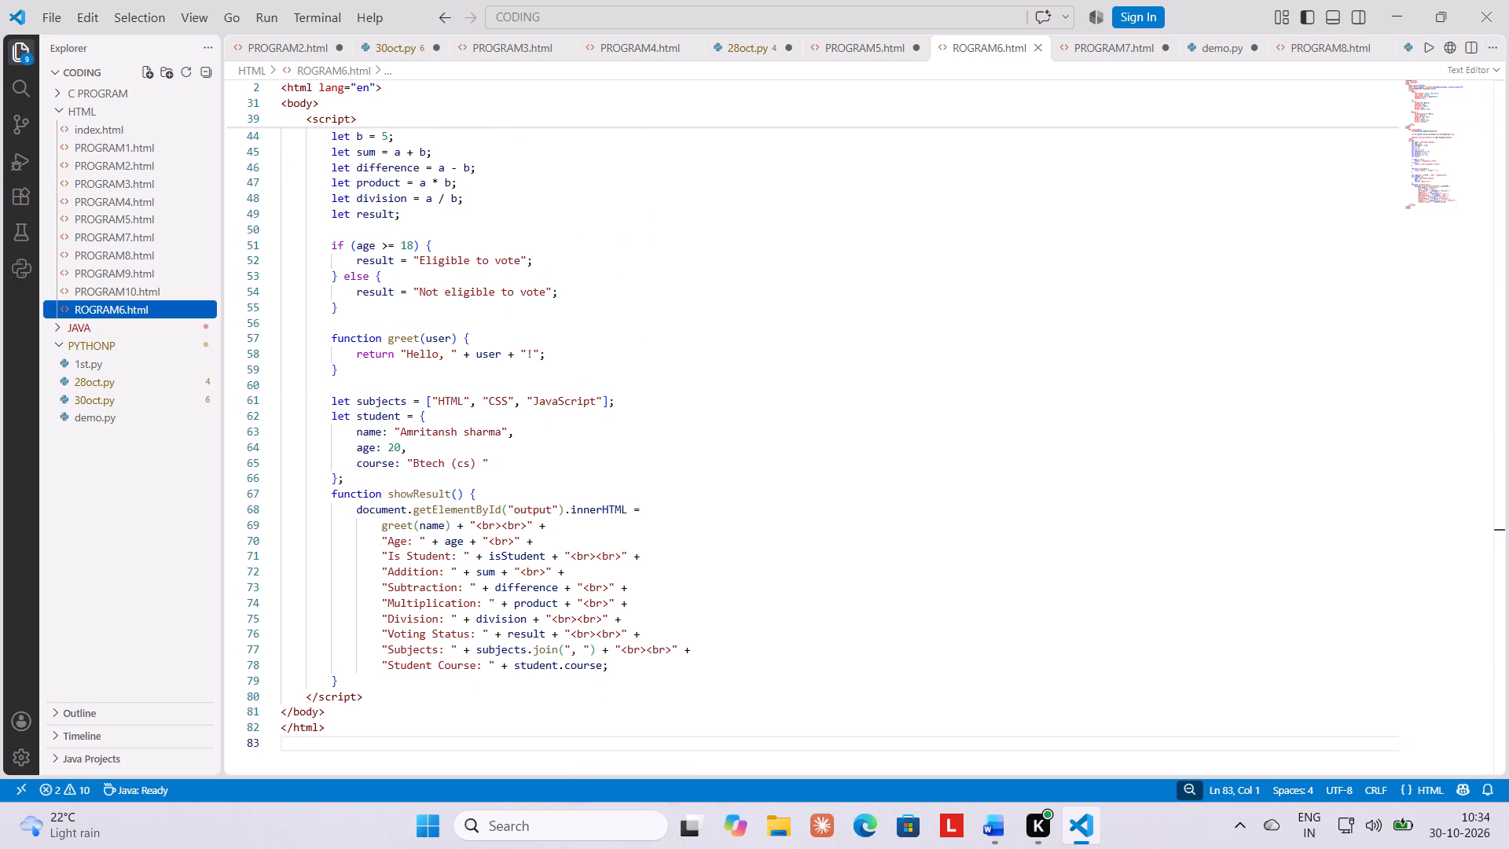
{"action": "key", "text": "super+Print"}
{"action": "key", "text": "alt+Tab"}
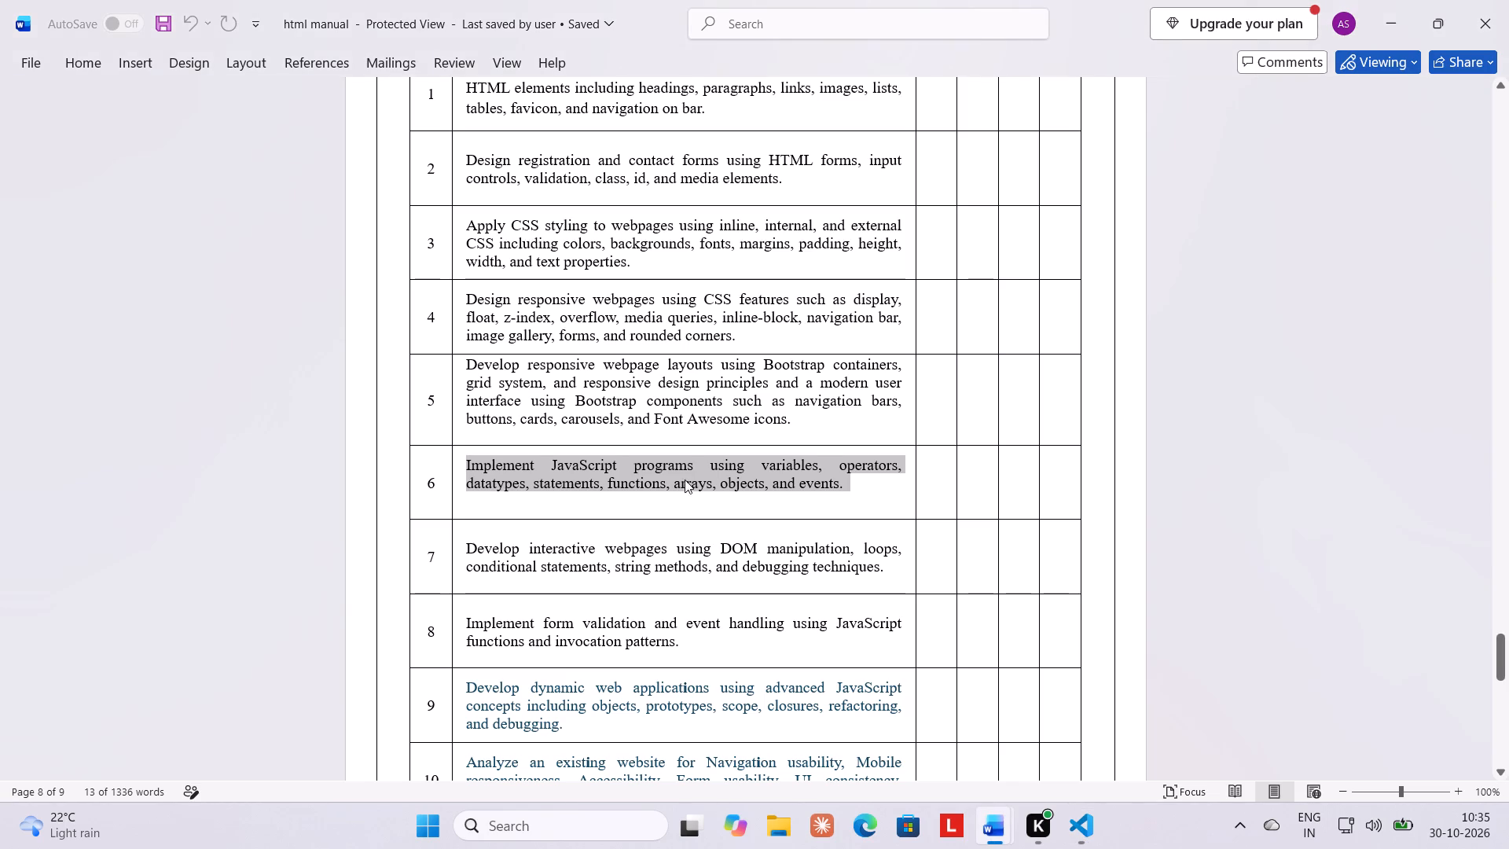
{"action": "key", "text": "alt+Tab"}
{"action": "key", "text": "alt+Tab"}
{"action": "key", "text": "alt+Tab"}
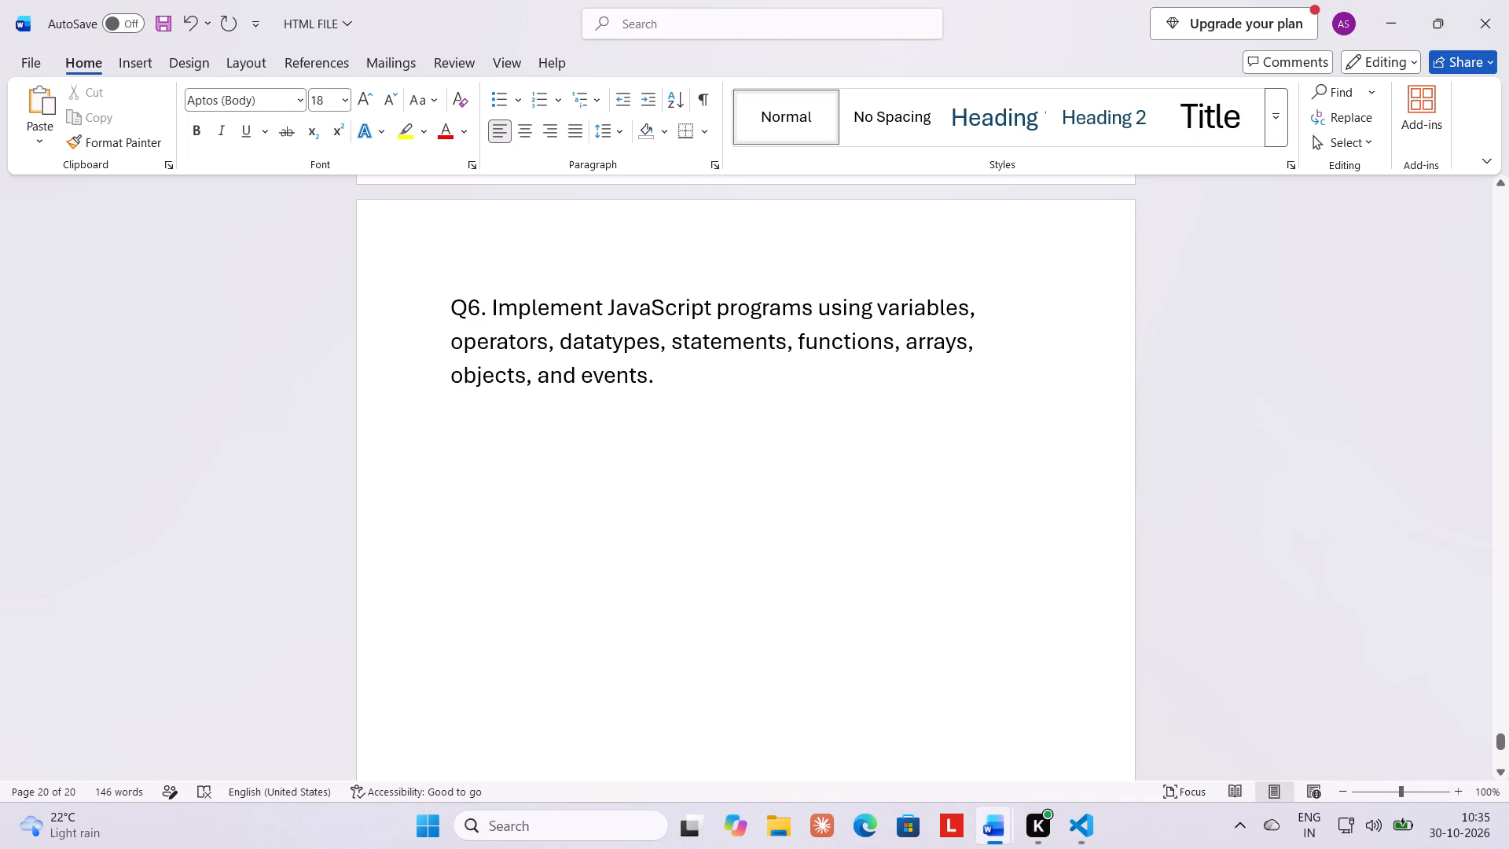
From Visual Studio Code, open ROGRAM6.html in the default browser, run its program, and capture a full-screen screenshot of the output.
{"action": "key", "text": "alt+Tab"}
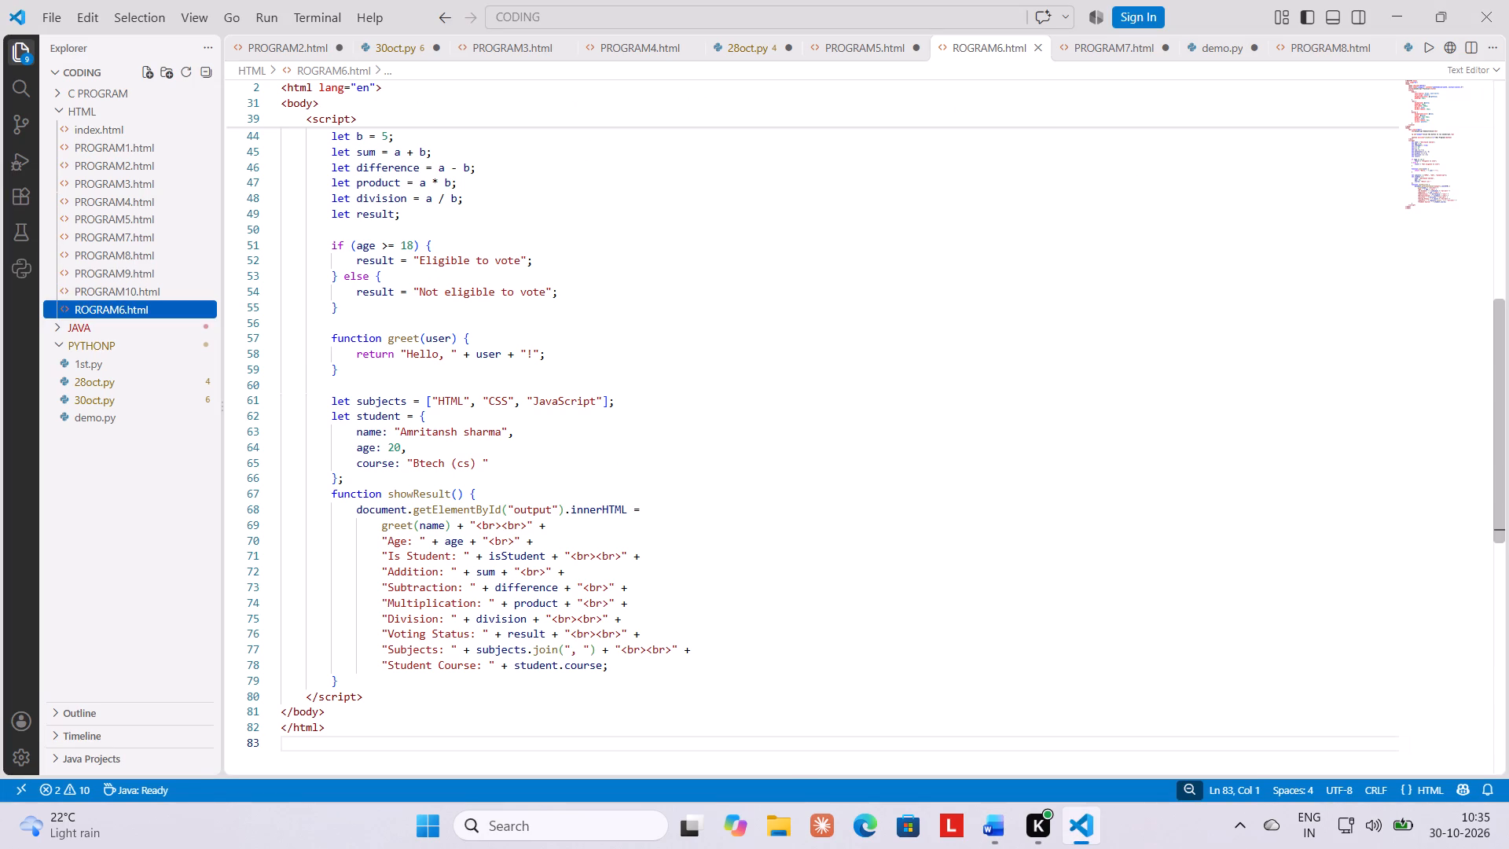
{"action": "right_click", "coordinate": [542, 377]}
{"action": "left_click", "coordinate": [649, 744]}
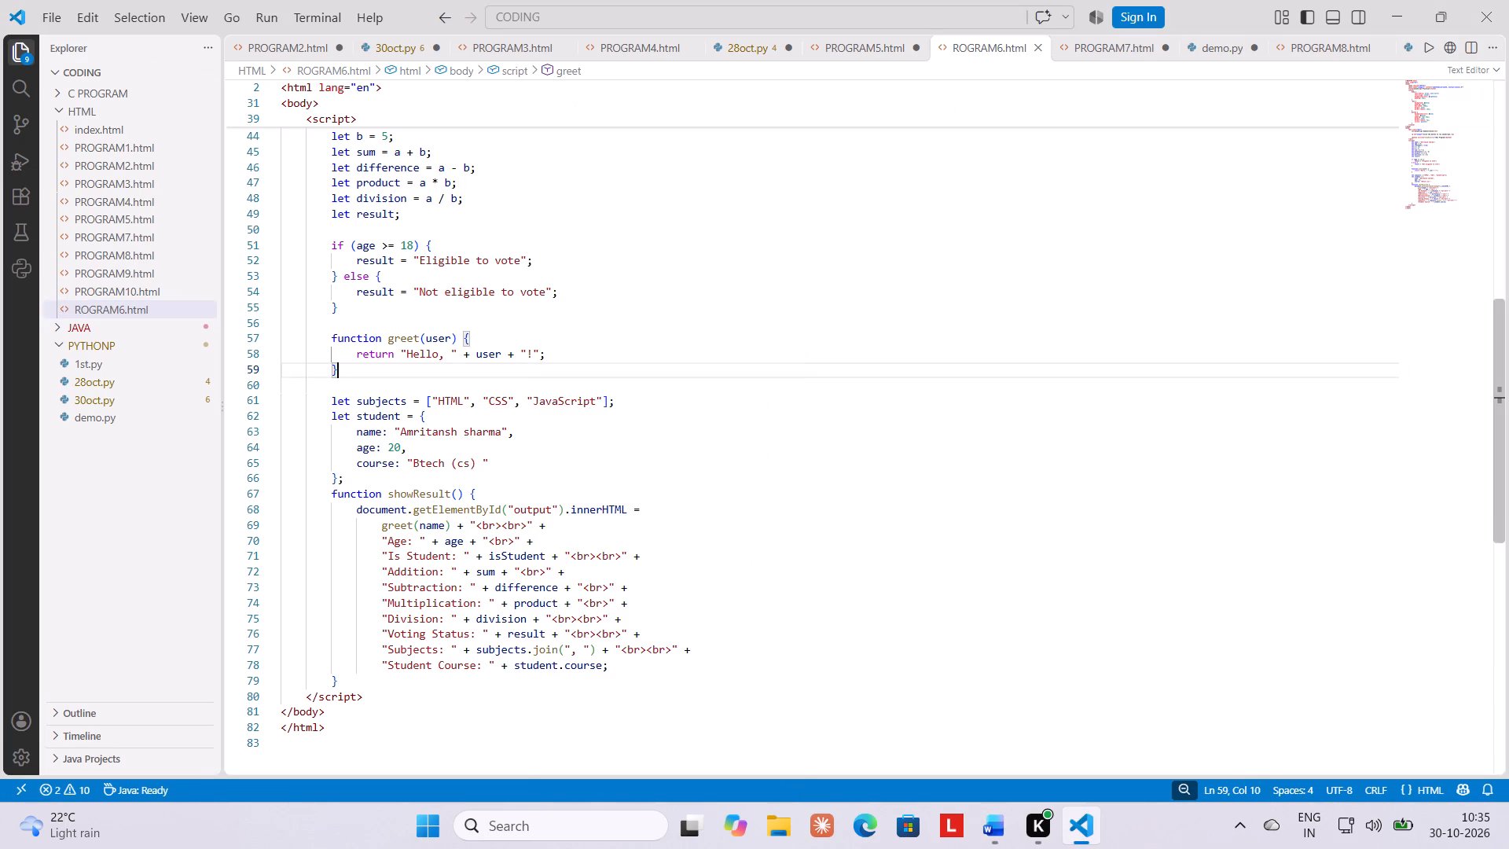
{"action": "left_click", "coordinate": [769, 263]}
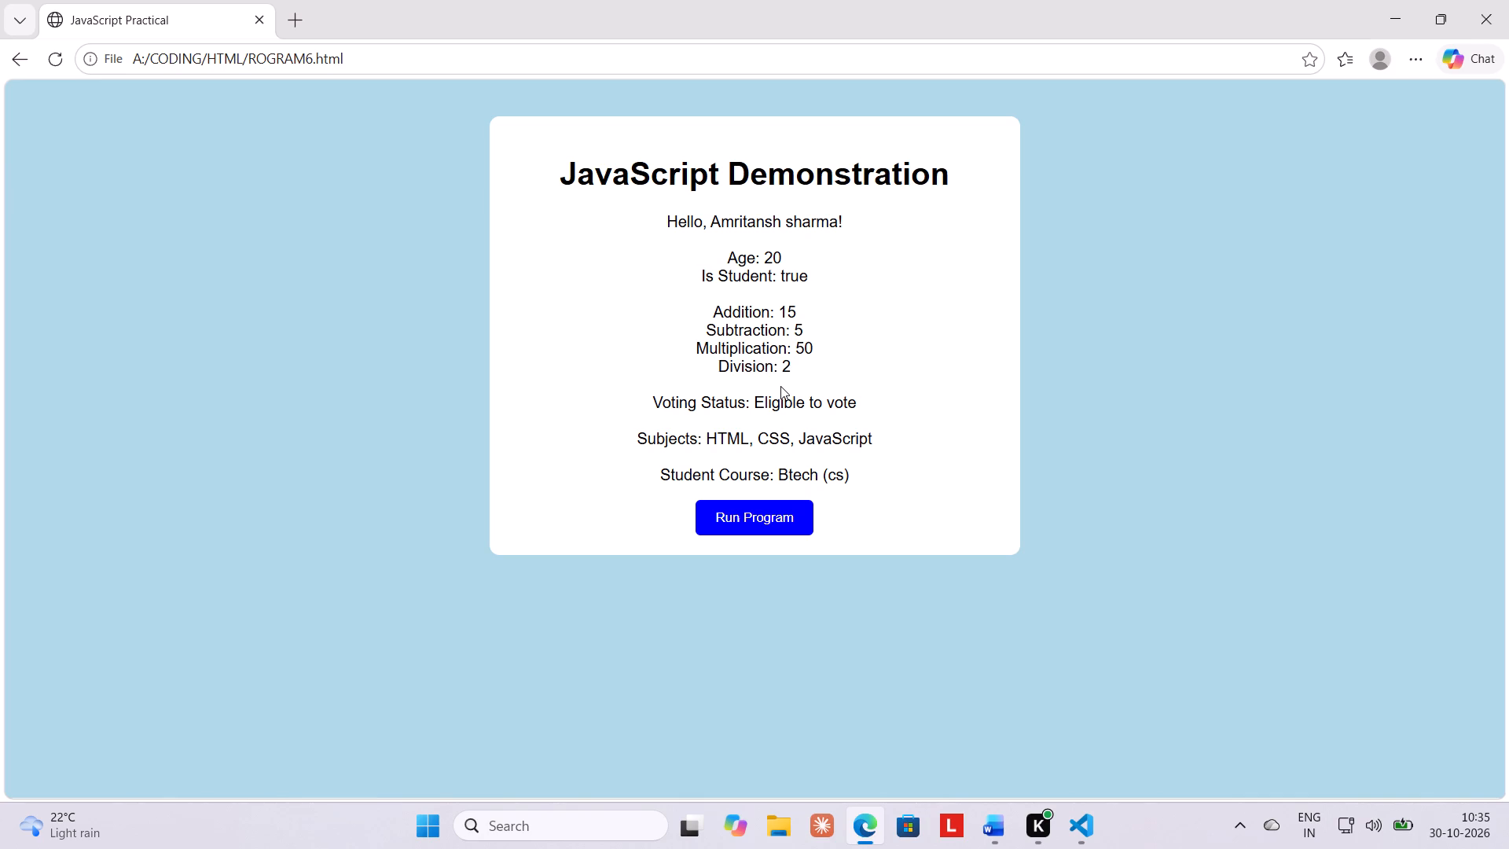
{"action": "key", "text": "super+Print"}
Open ROGRAM6.html in the browser again from Visual Studio Code, rerun its program, and close the browser window.
{"action": "key", "text": "alt+Tab"}
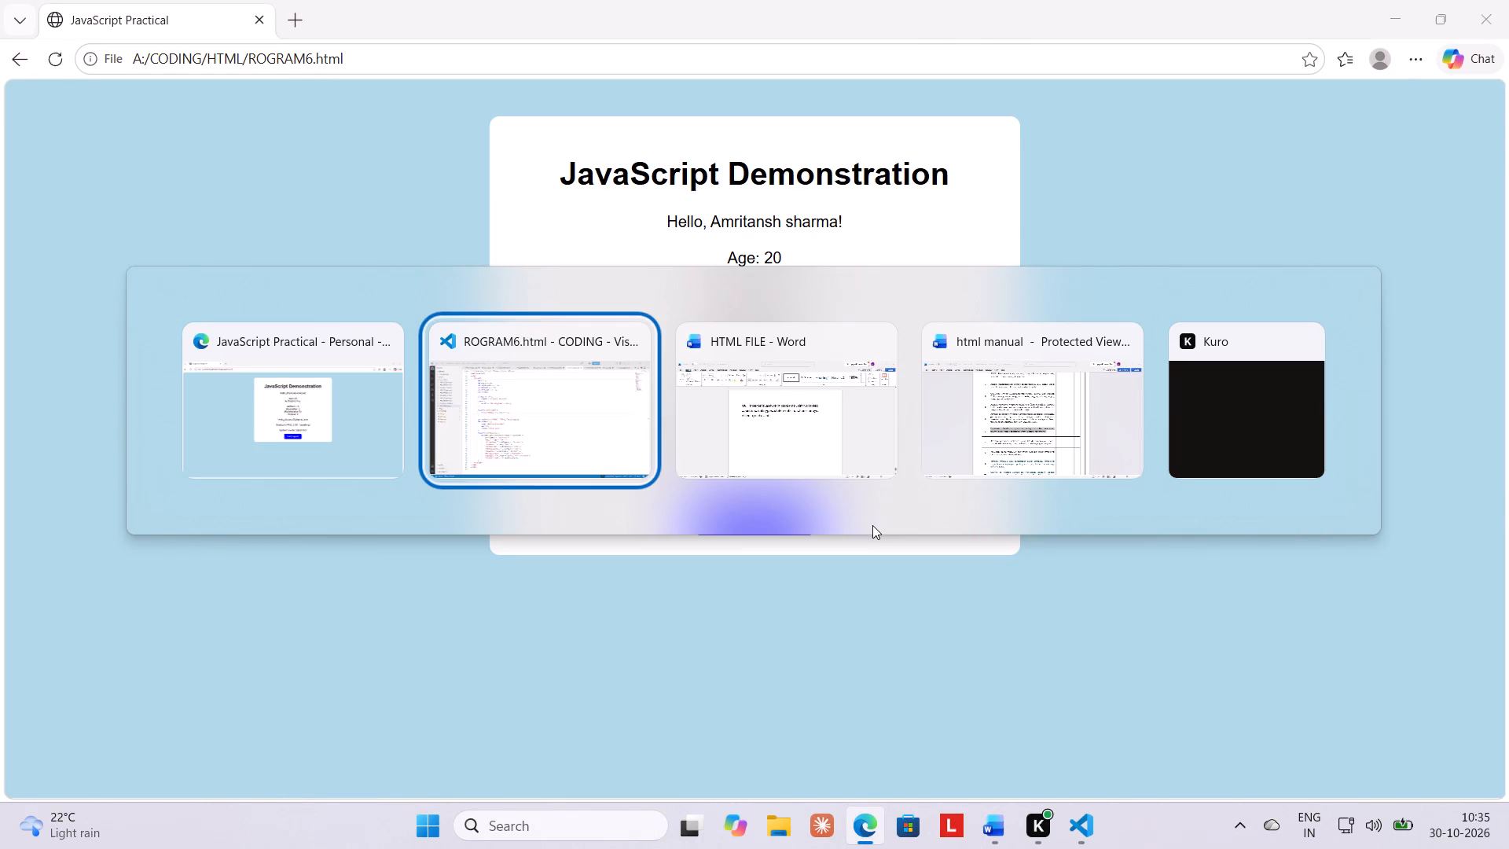
{"action": "right_click", "coordinate": [775, 442]}
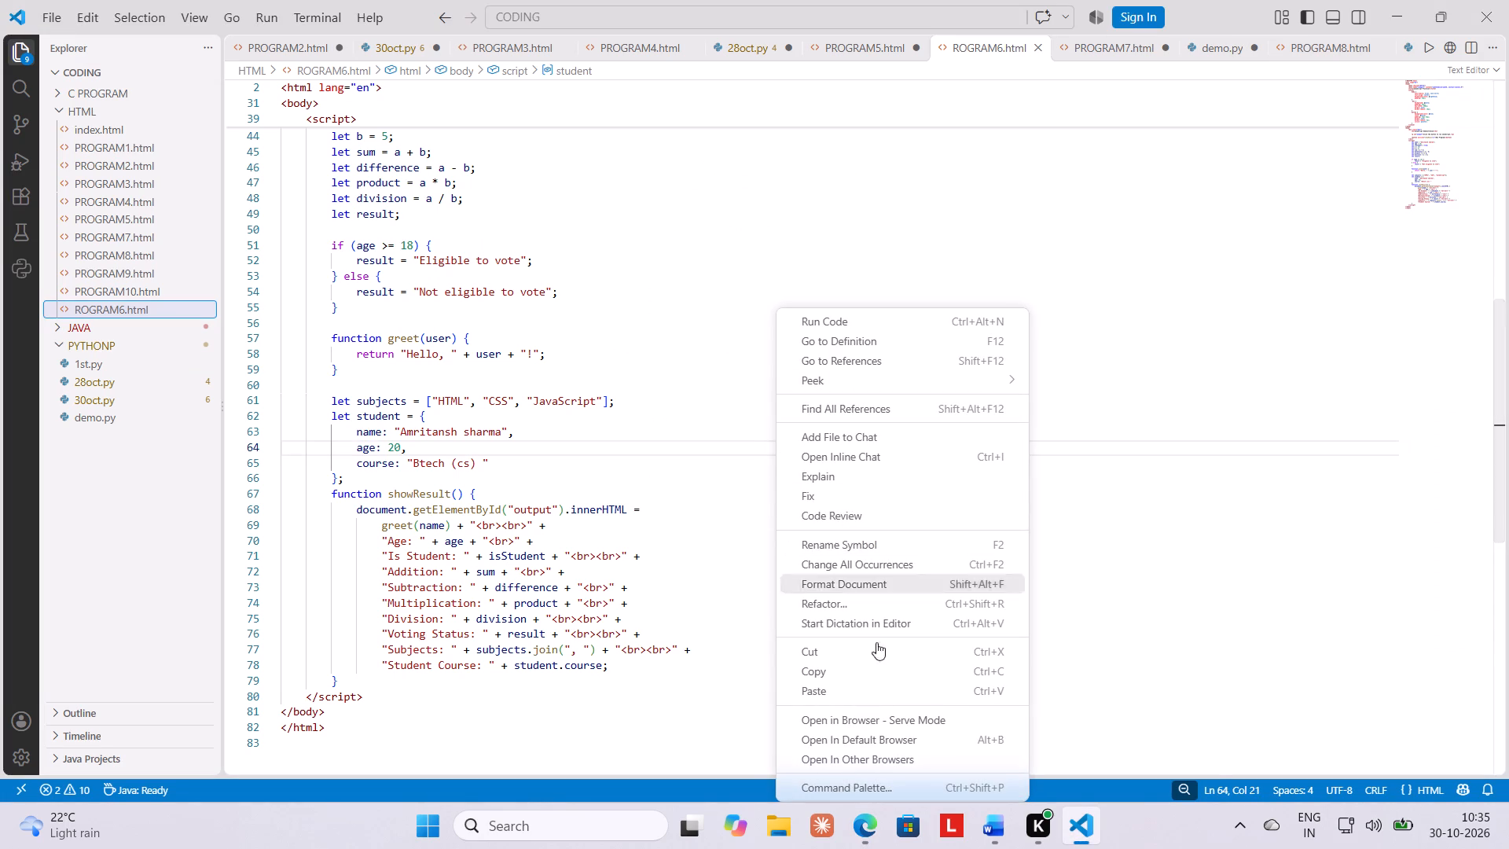
{"action": "left_click", "coordinate": [903, 730]}
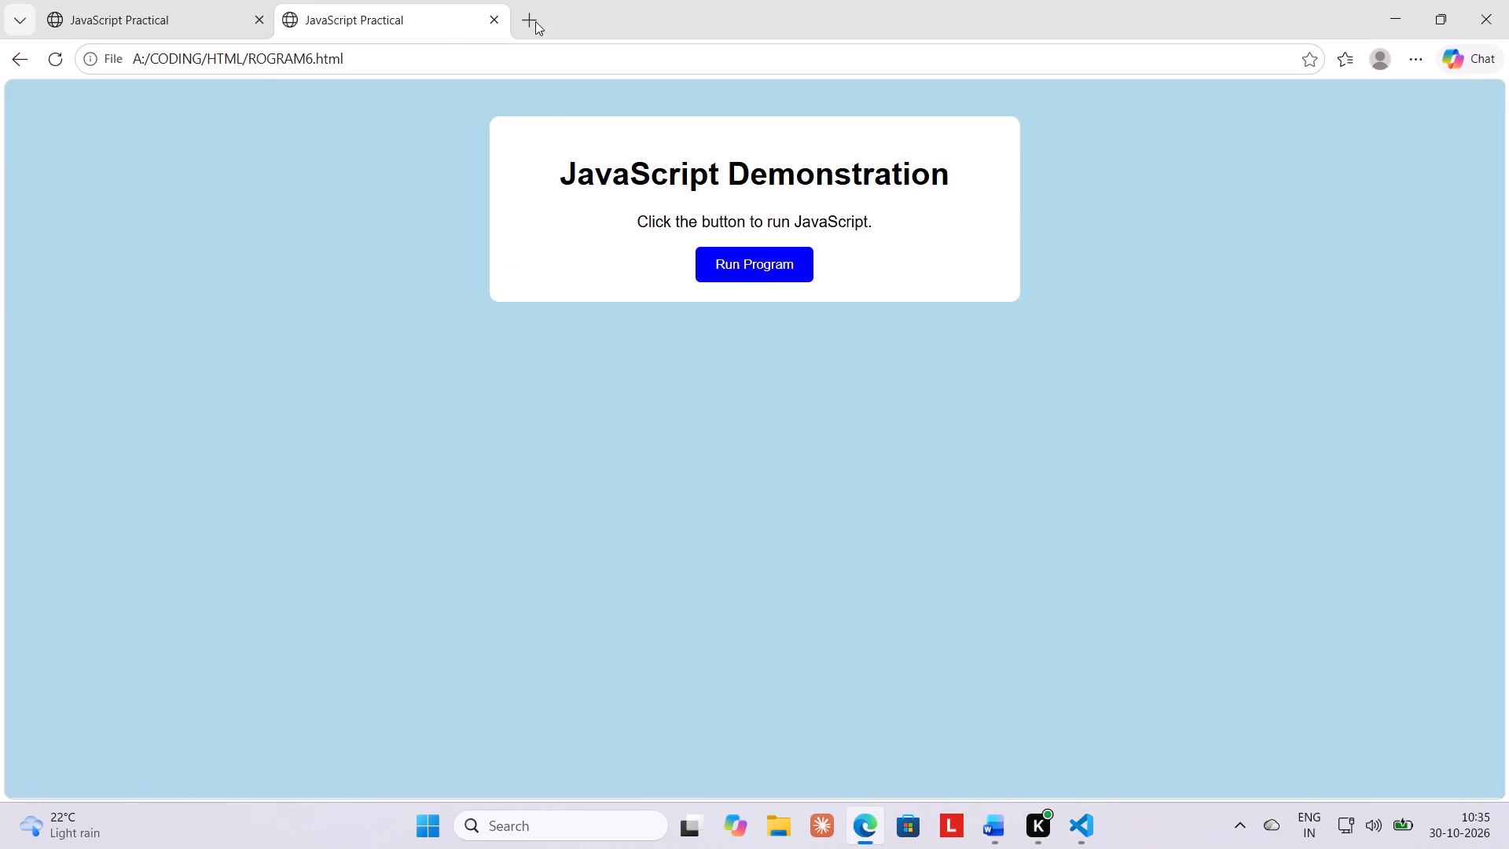
{"action": "left_click", "coordinate": [776, 266]}
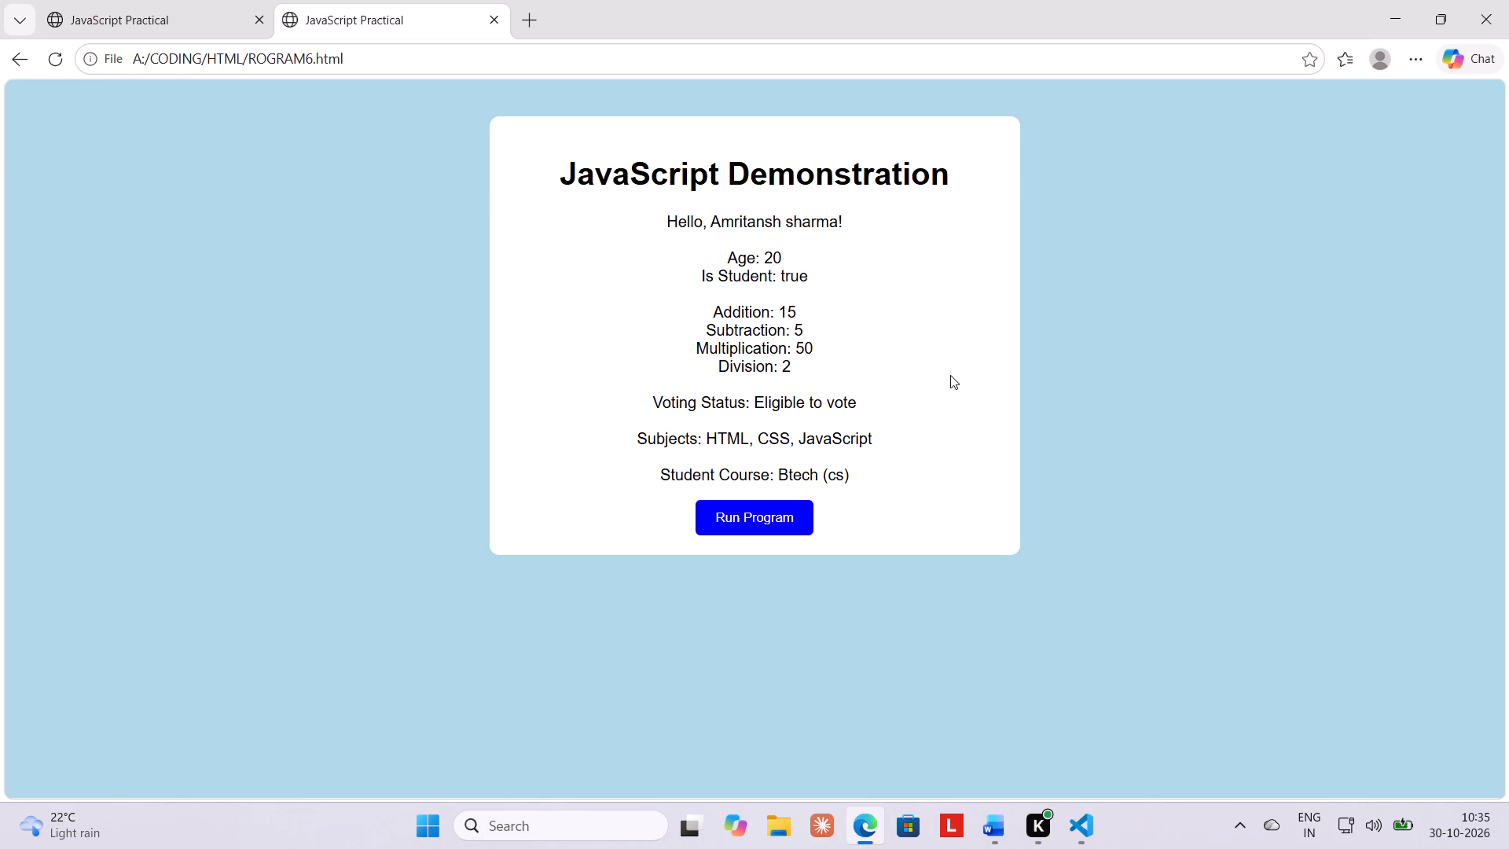
{"action": "left_click", "coordinate": [1488, 2]}
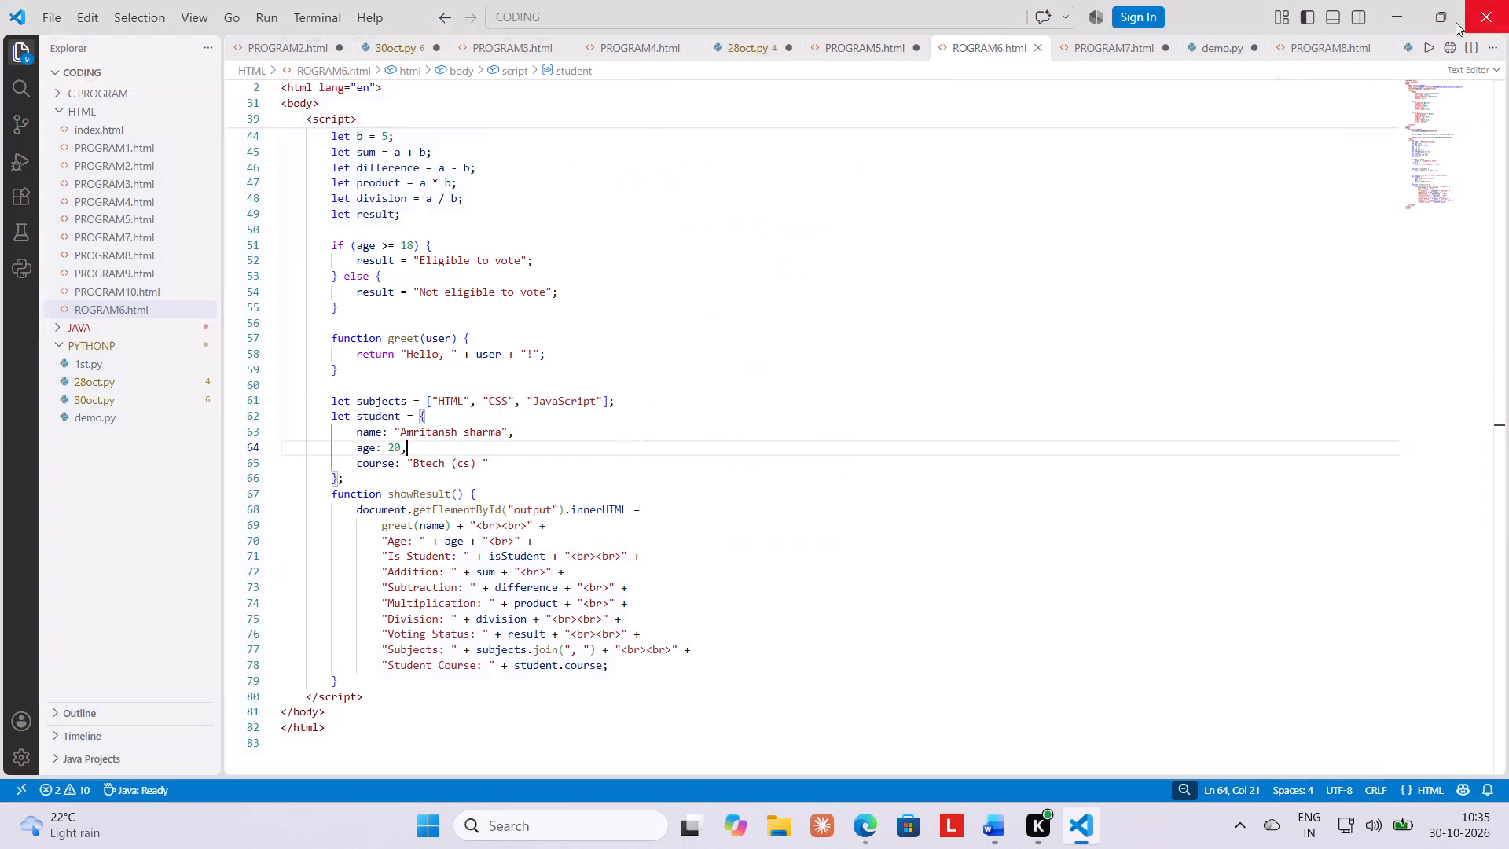
In the Word file HTML FILE, insert all three pictures from the Screenshots folder below the Q6 question.
{"action": "key", "text": "alt+Tab"}
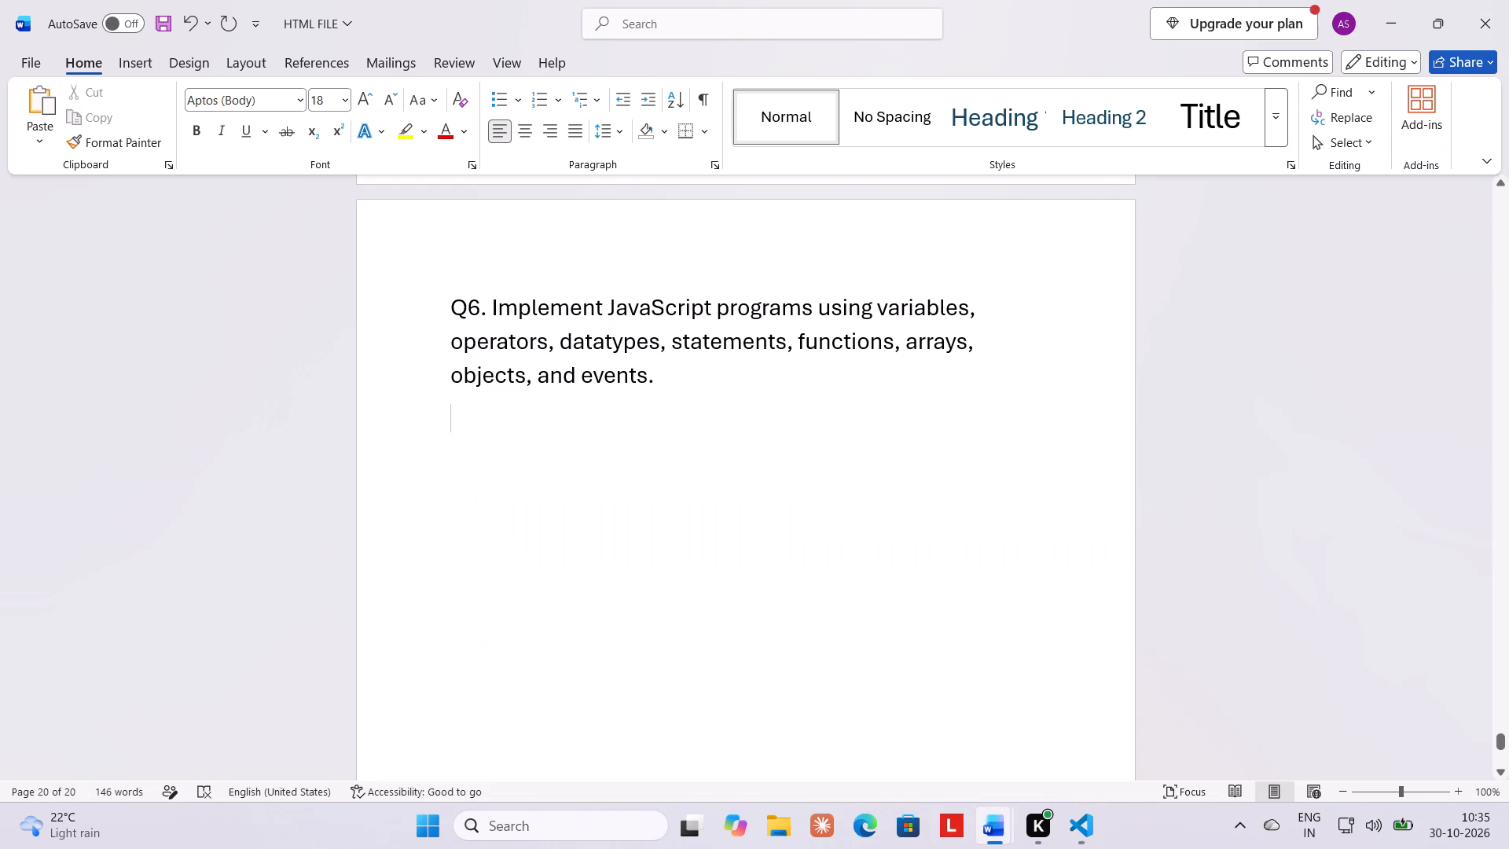
{"action": "left_click_drag", "start_coordinate": [139, 58], "coordinate": [208, 116]}
{"action": "left_click", "coordinate": [208, 116]}
{"action": "left_click", "coordinate": [240, 201]}
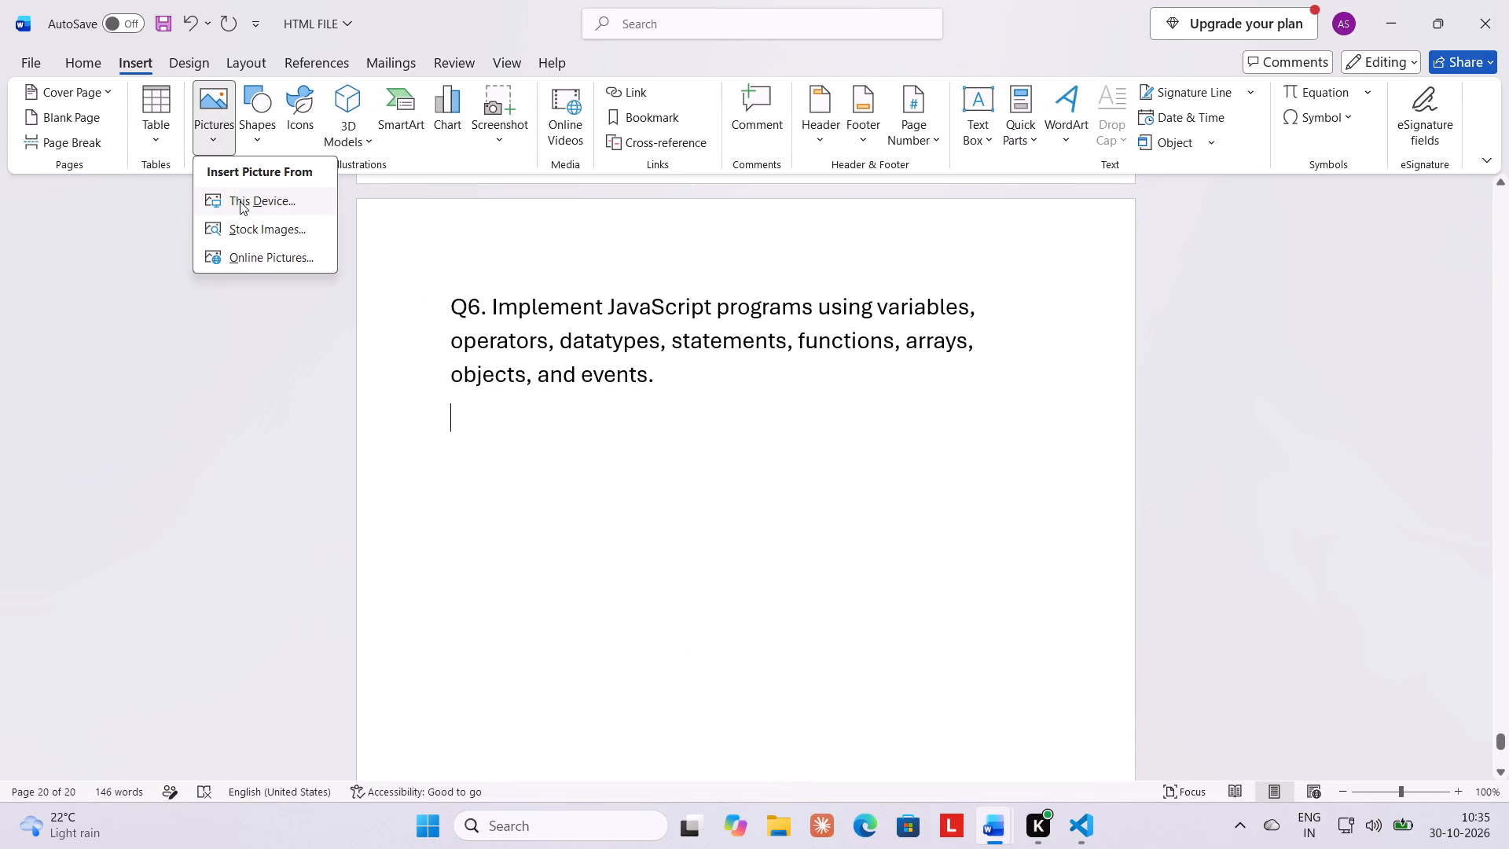
{"action": "left_click", "coordinate": [372, 292]}
{"action": "key", "text": "ctrl+a"}
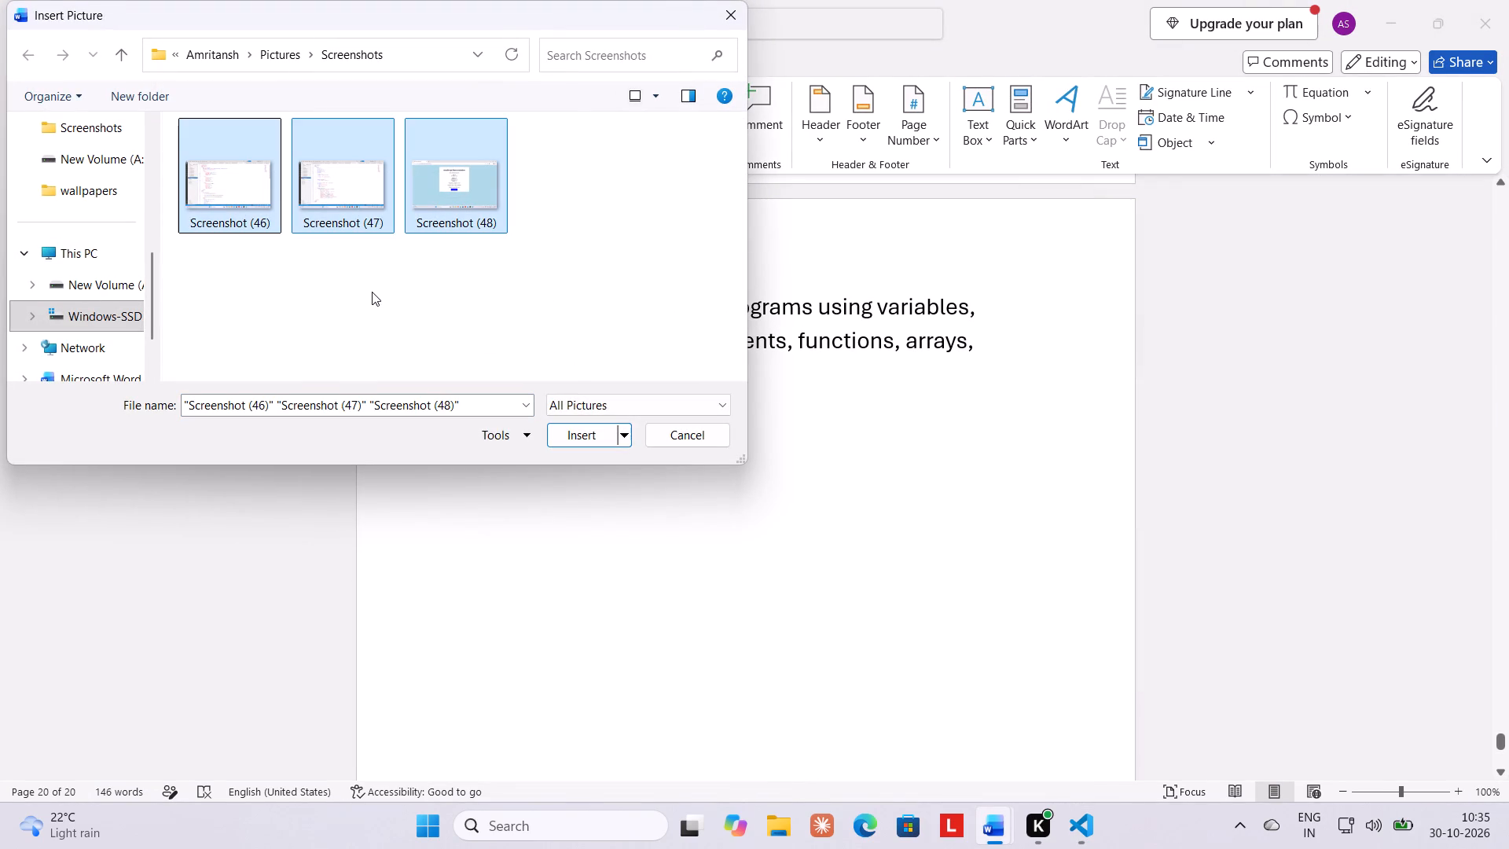
{"action": "key", "text": "Return"}
Move the second code screenshot, showing the end of the ROGRAM6.html script, directly below the Q6 question text.
{"action": "scroll", "coordinate": [666, 383], "scroll_direction": "up", "scroll_amount": 2}
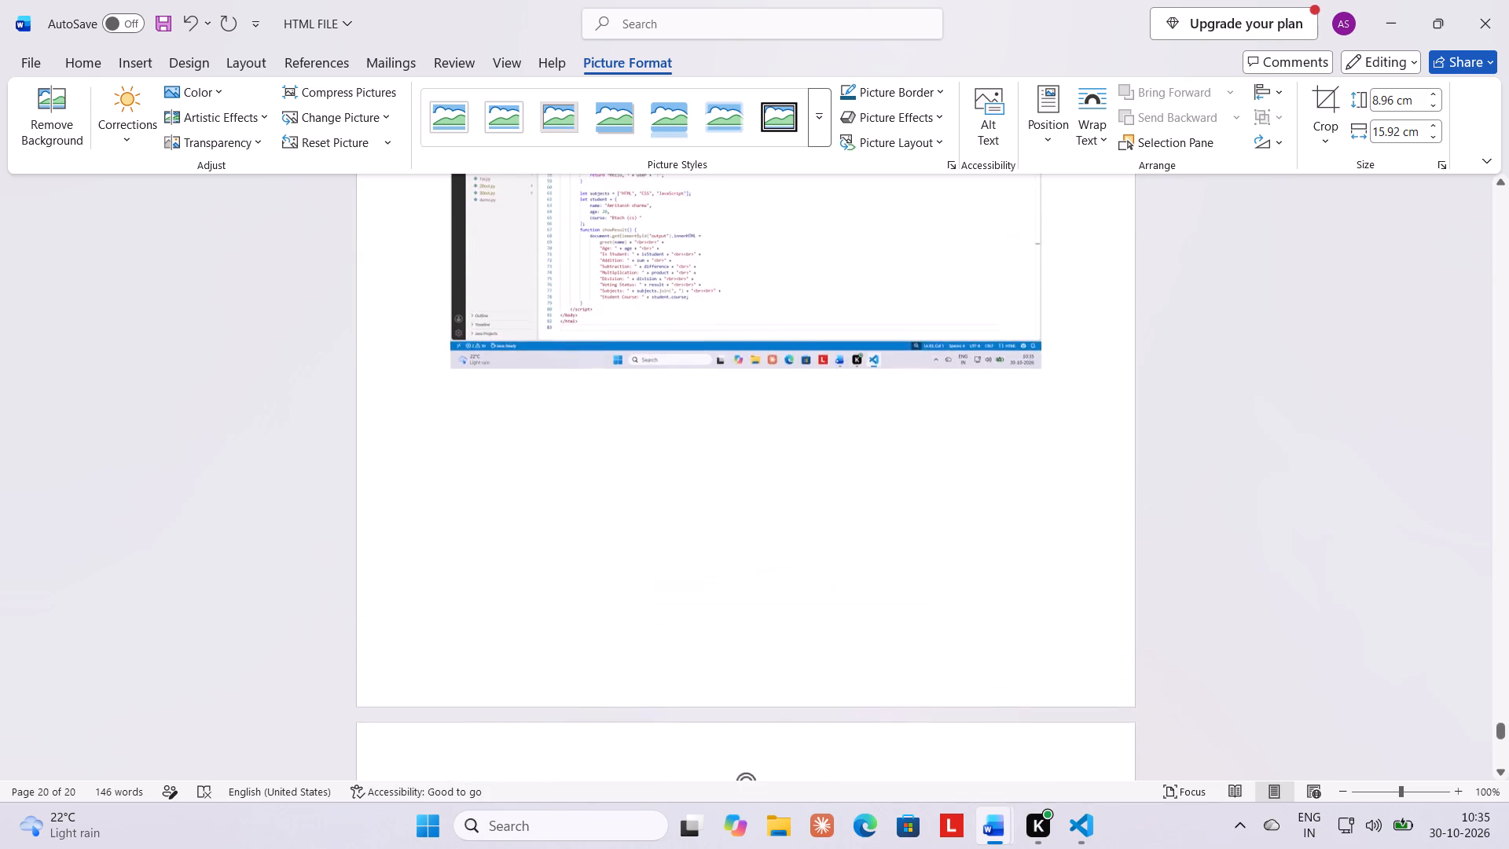
{"action": "scroll", "coordinate": [666, 383], "scroll_direction": "up", "scroll_amount": 4}
{"action": "left_click", "coordinate": [670, 384]}
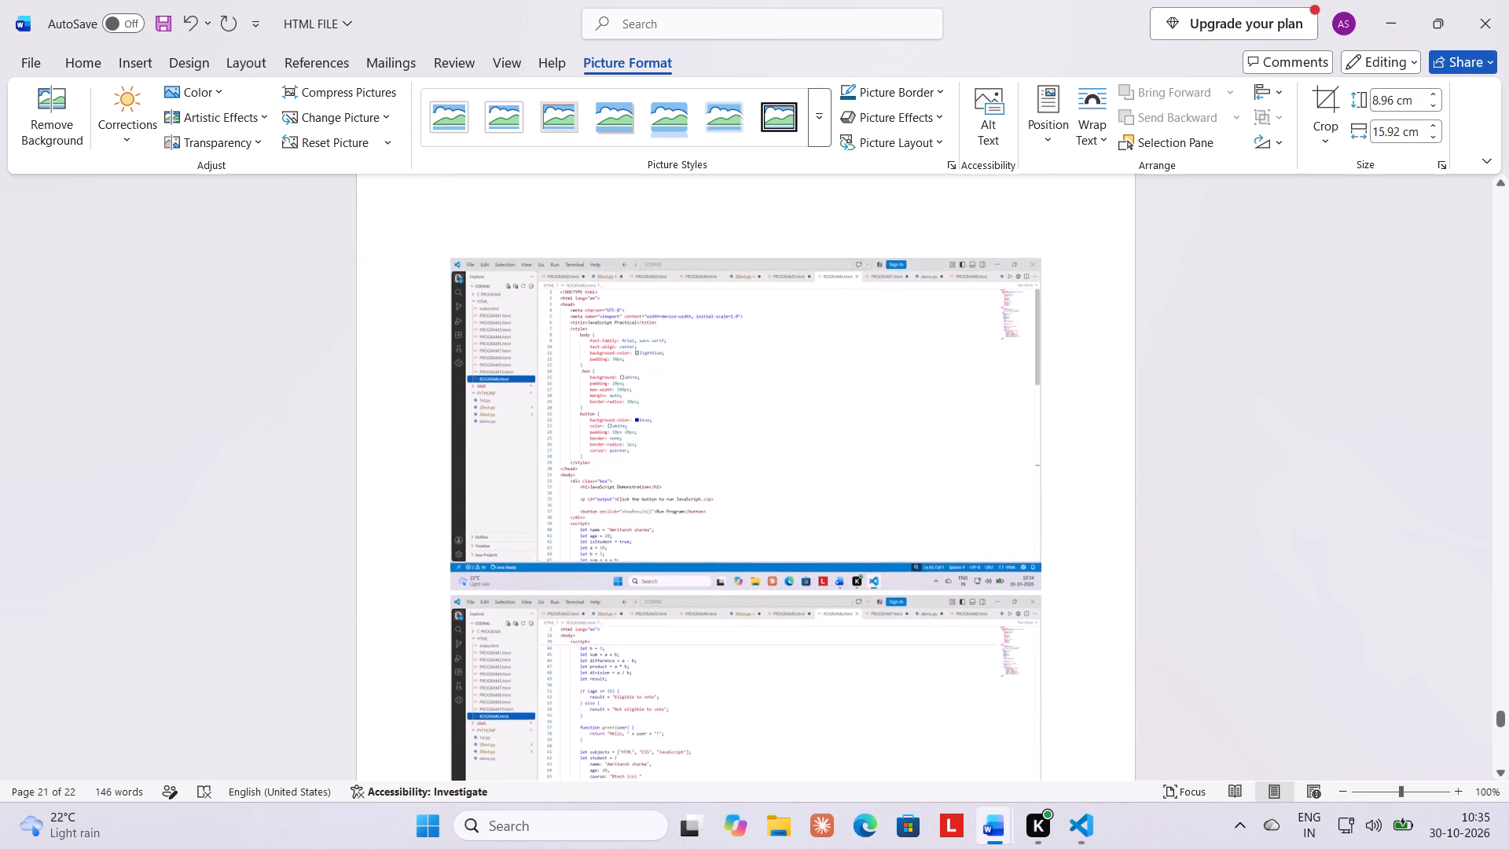
{"action": "scroll", "coordinate": [670, 384], "scroll_direction": "up", "scroll_amount": 7}
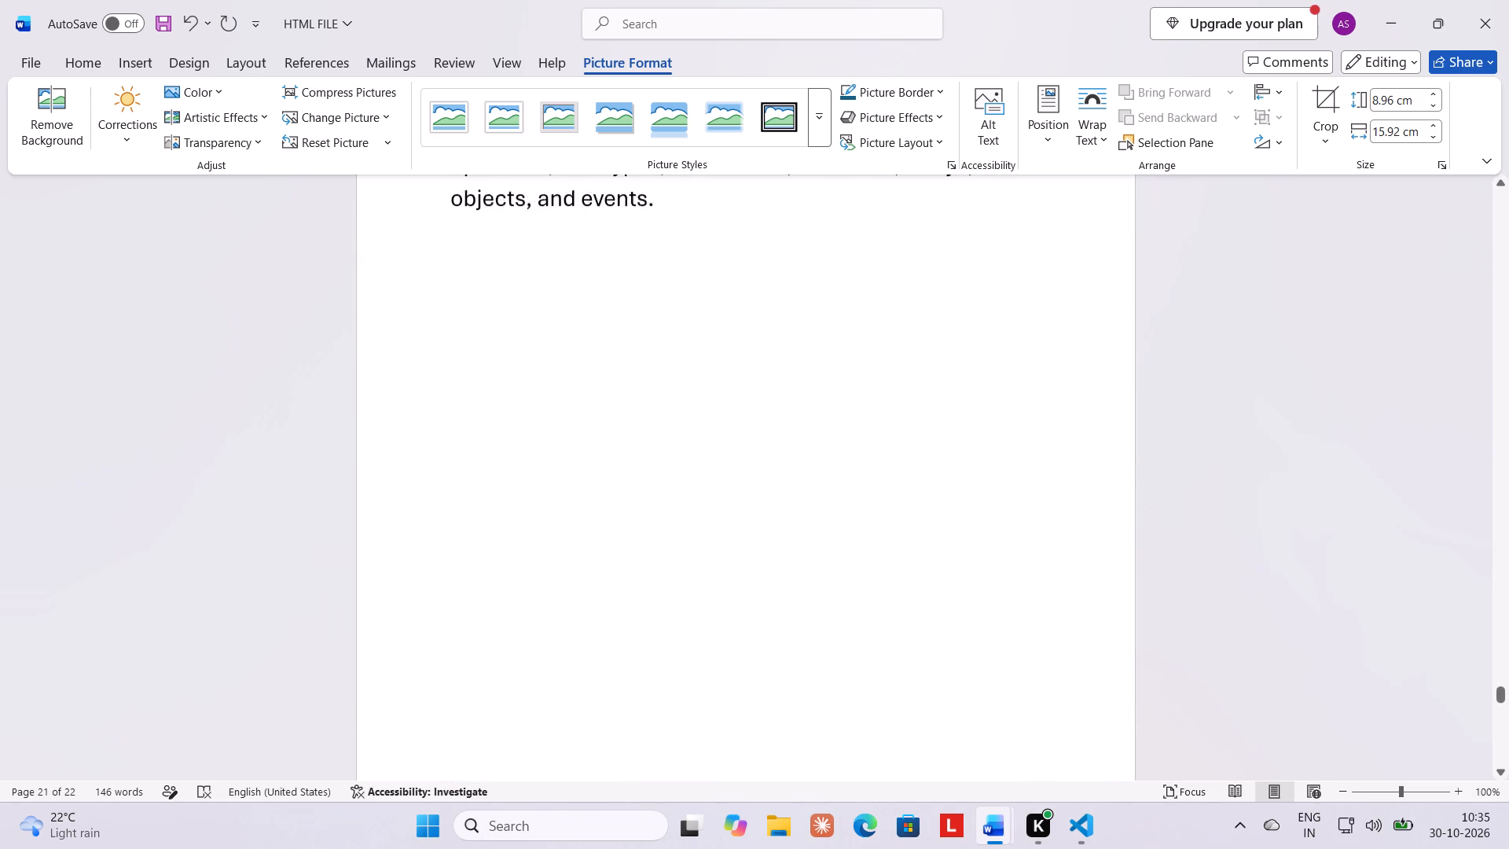
{"action": "scroll", "coordinate": [670, 384], "scroll_direction": "up", "scroll_amount": 3}
{"action": "scroll", "coordinate": [670, 384], "scroll_direction": "down", "scroll_amount": 7}
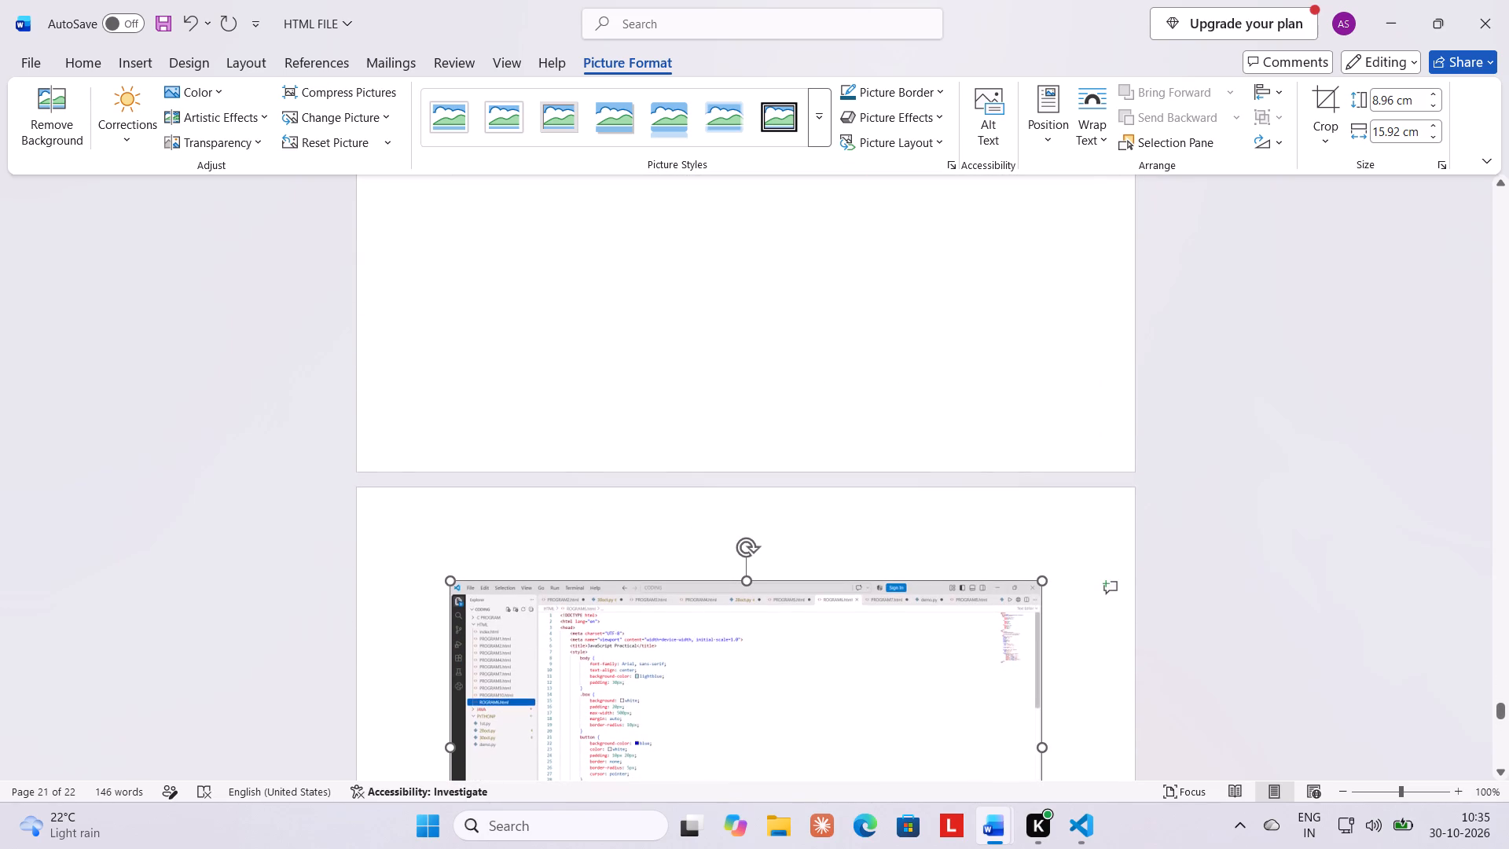
{"action": "scroll", "coordinate": [753, 668], "scroll_direction": "down", "scroll_amount": 1}
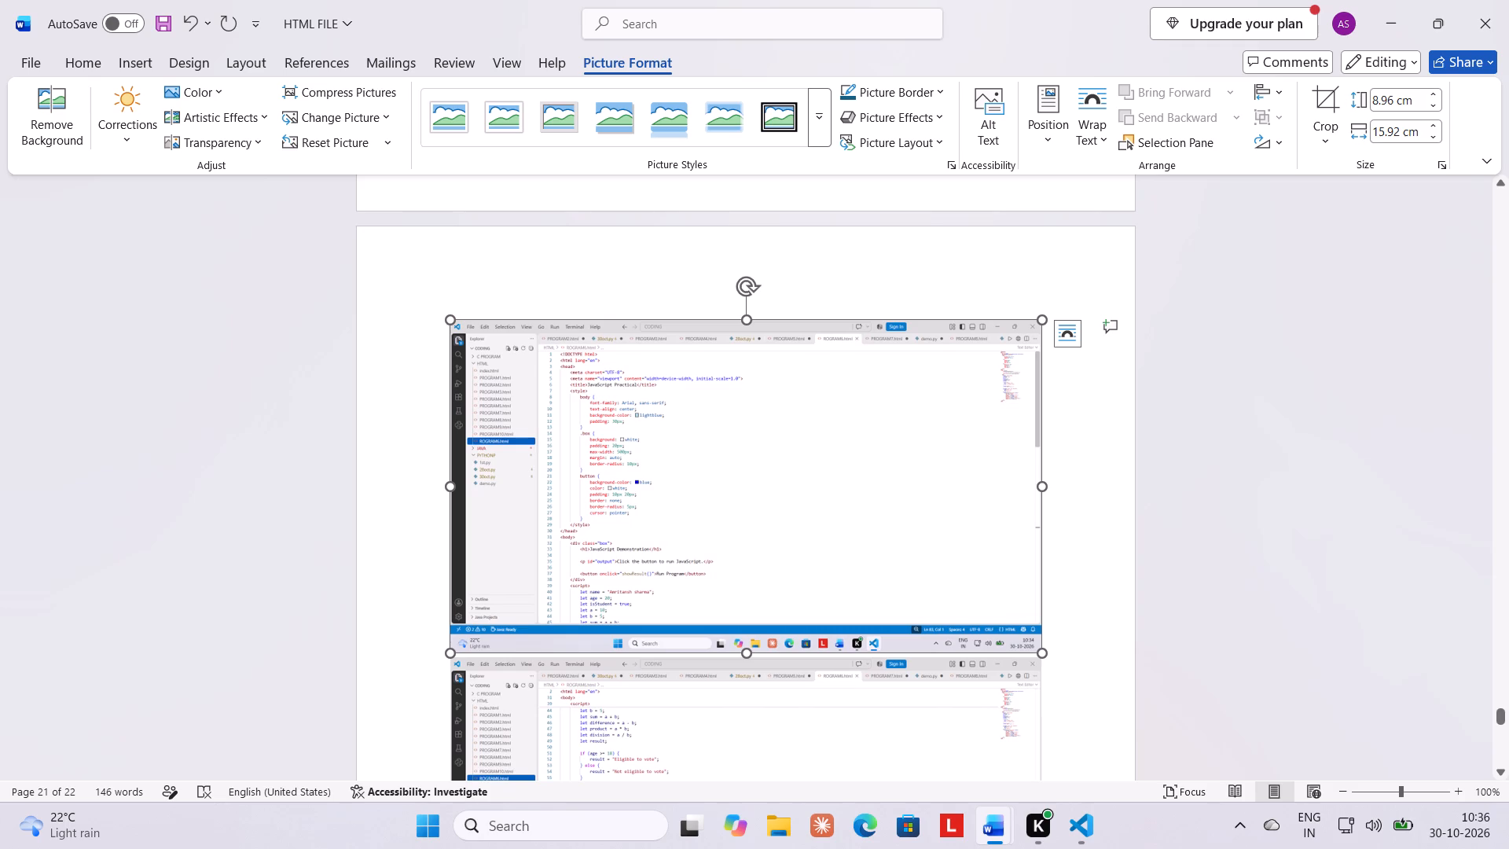
{"action": "left_click_drag", "start_coordinate": [1116, 660], "coordinate": [1093, 657]}
{"action": "left_click", "coordinate": [760, 322]}
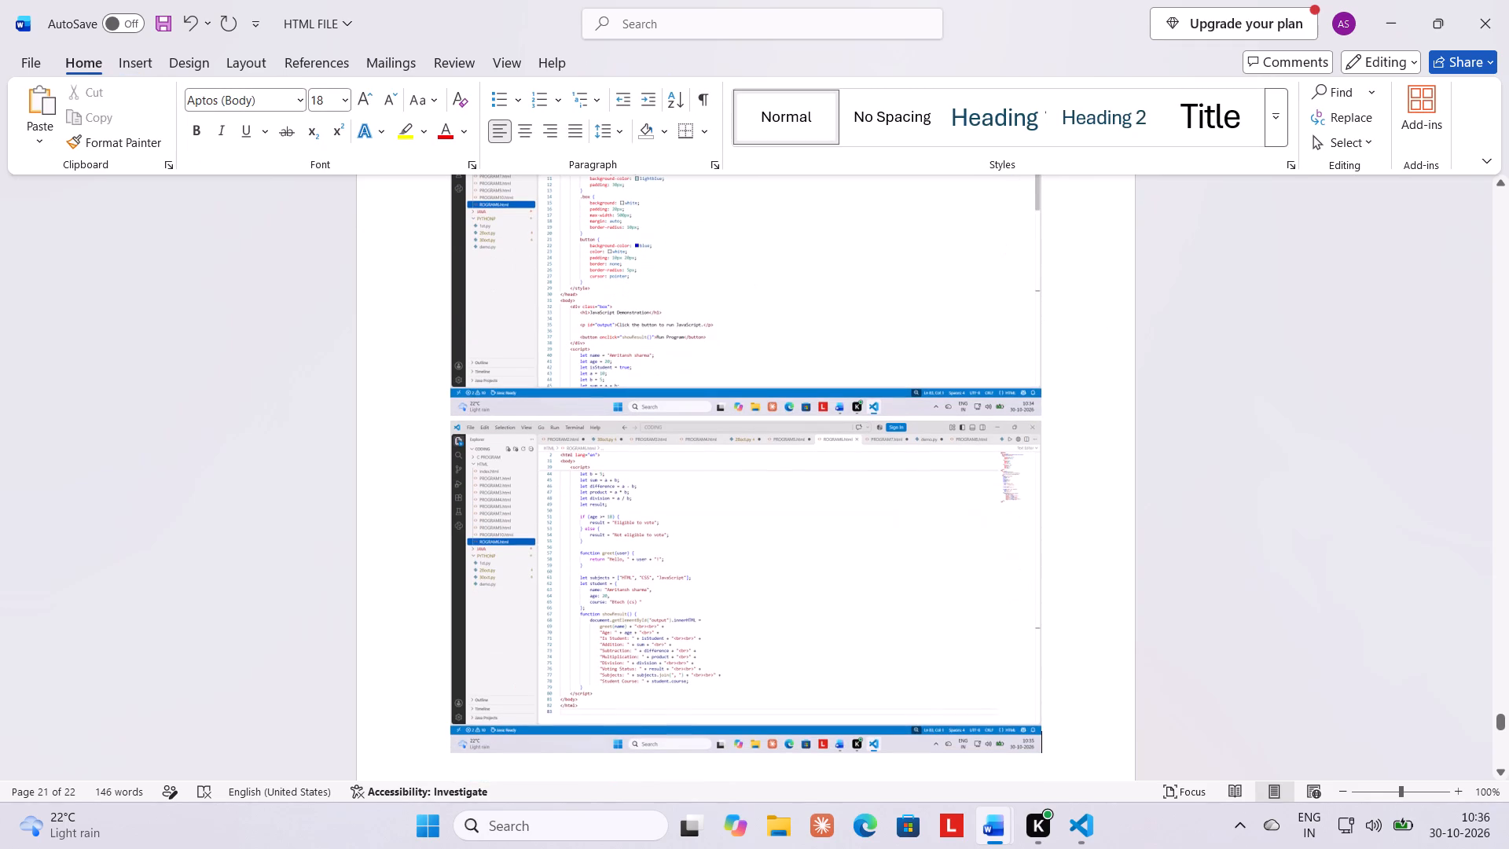
{"action": "left_click", "coordinate": [768, 440]}
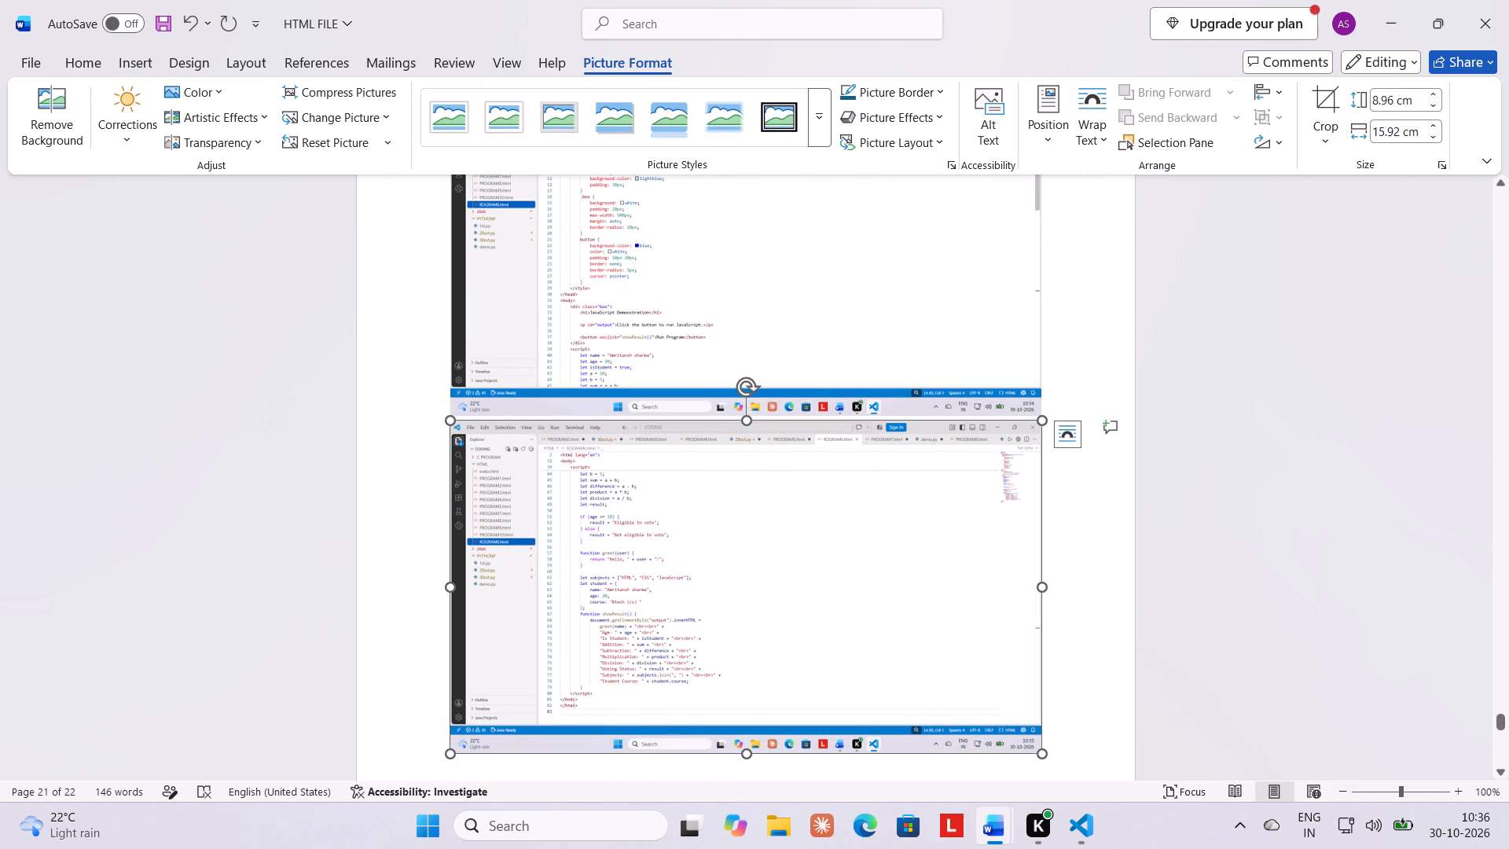
{"action": "left_click_drag", "start_coordinate": [769, 423], "coordinate": [769, 352]}
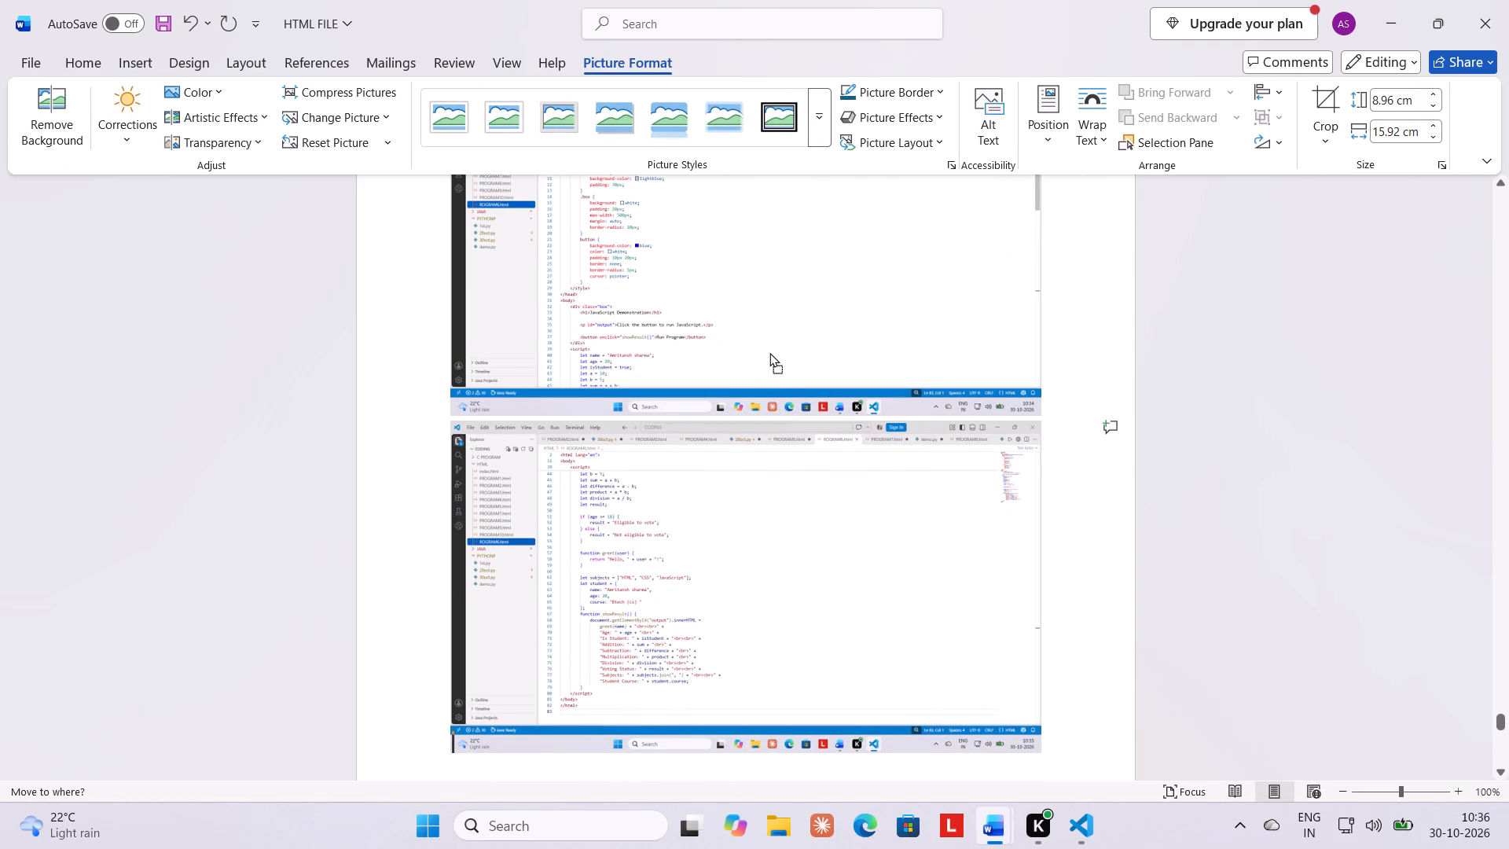
{"action": "left_click_drag", "start_coordinate": [769, 352], "coordinate": [765, 208]}
{"action": "left_click_drag", "start_coordinate": [765, 208], "coordinate": [765, 200]}
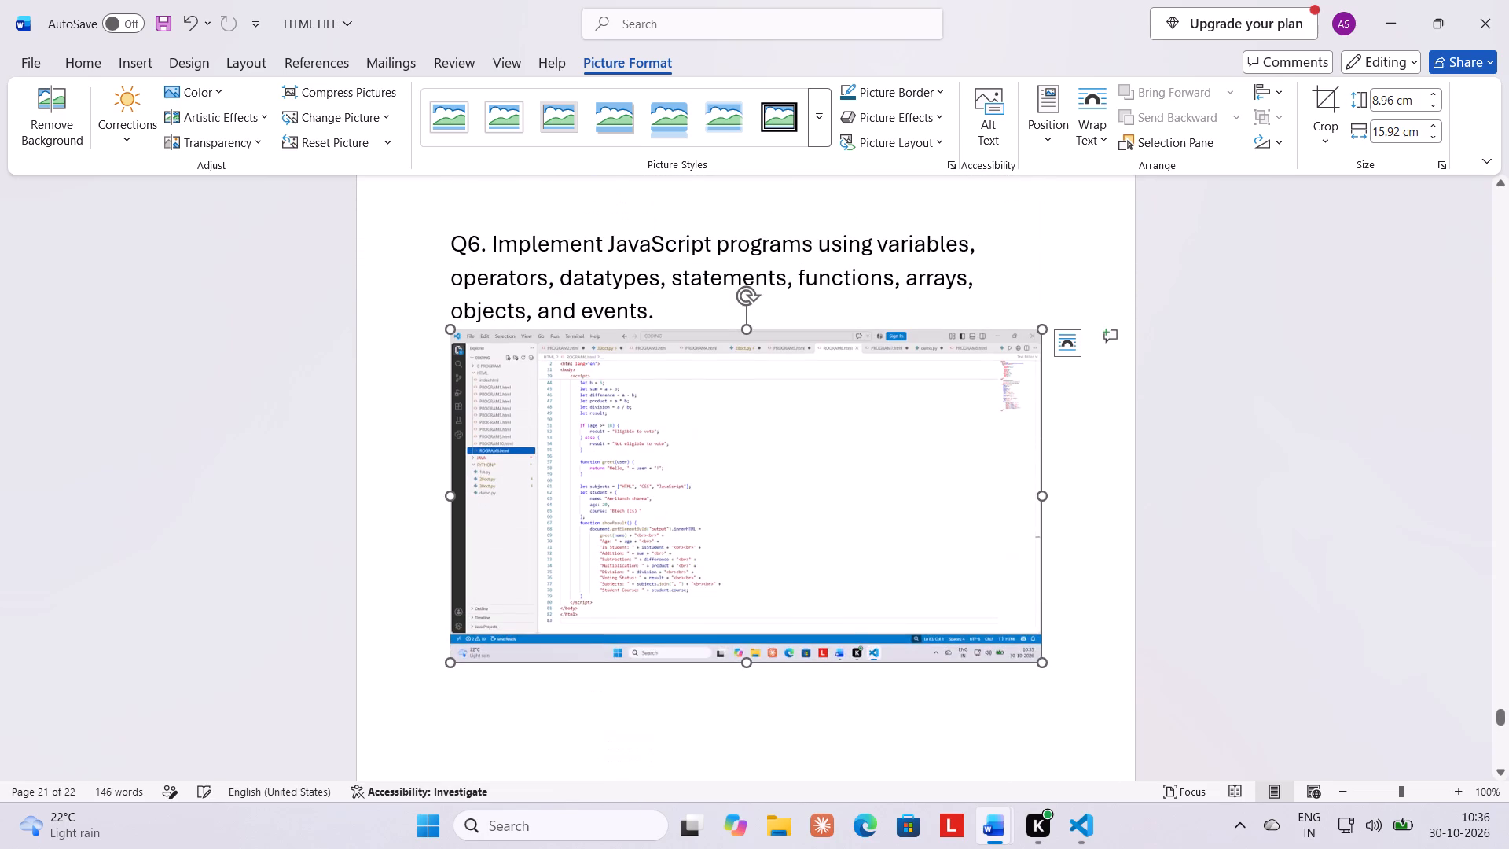
Enlarge the code screenshot below the Q6 question to about 17.5 cm wide and 10.9 cm high.
{"action": "scroll", "coordinate": [765, 200], "scroll_direction": "down", "scroll_amount": 1}
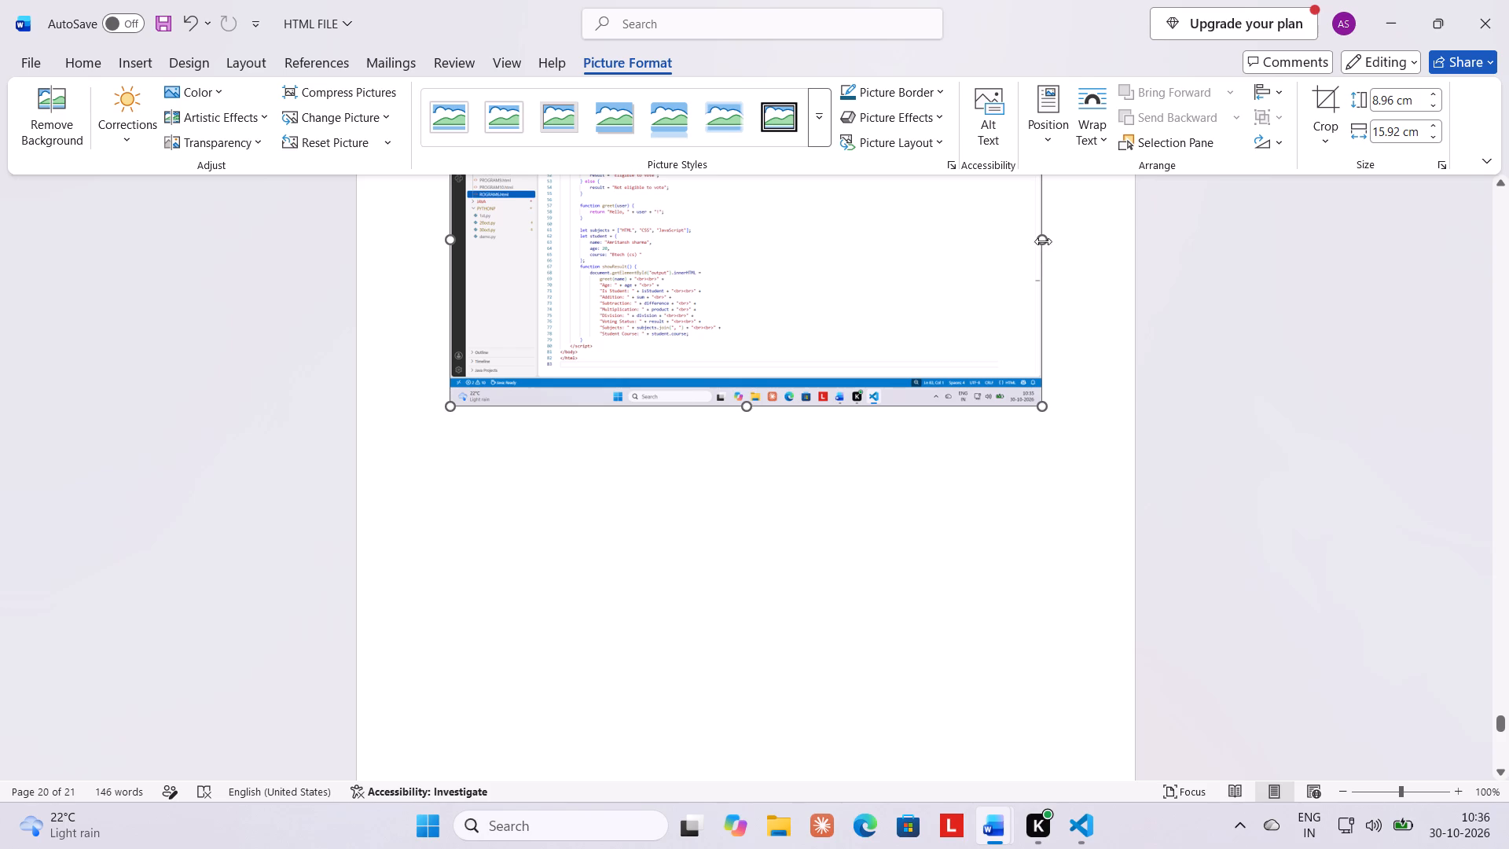
{"action": "left_click_drag", "start_coordinate": [1043, 241], "coordinate": [1100, 248]}
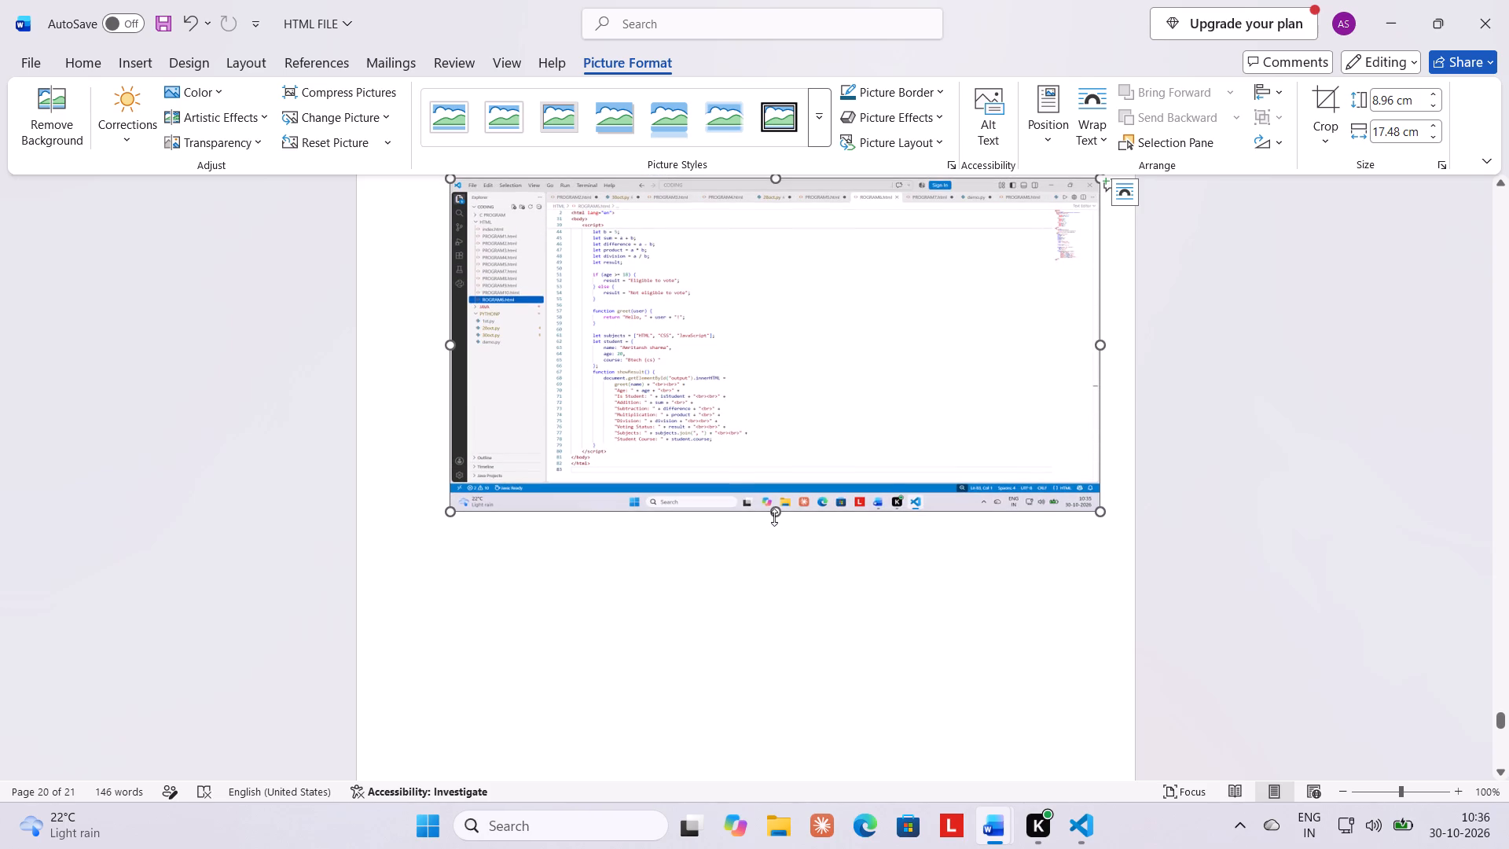
{"action": "left_click_drag", "start_coordinate": [776, 516], "coordinate": [781, 585]}
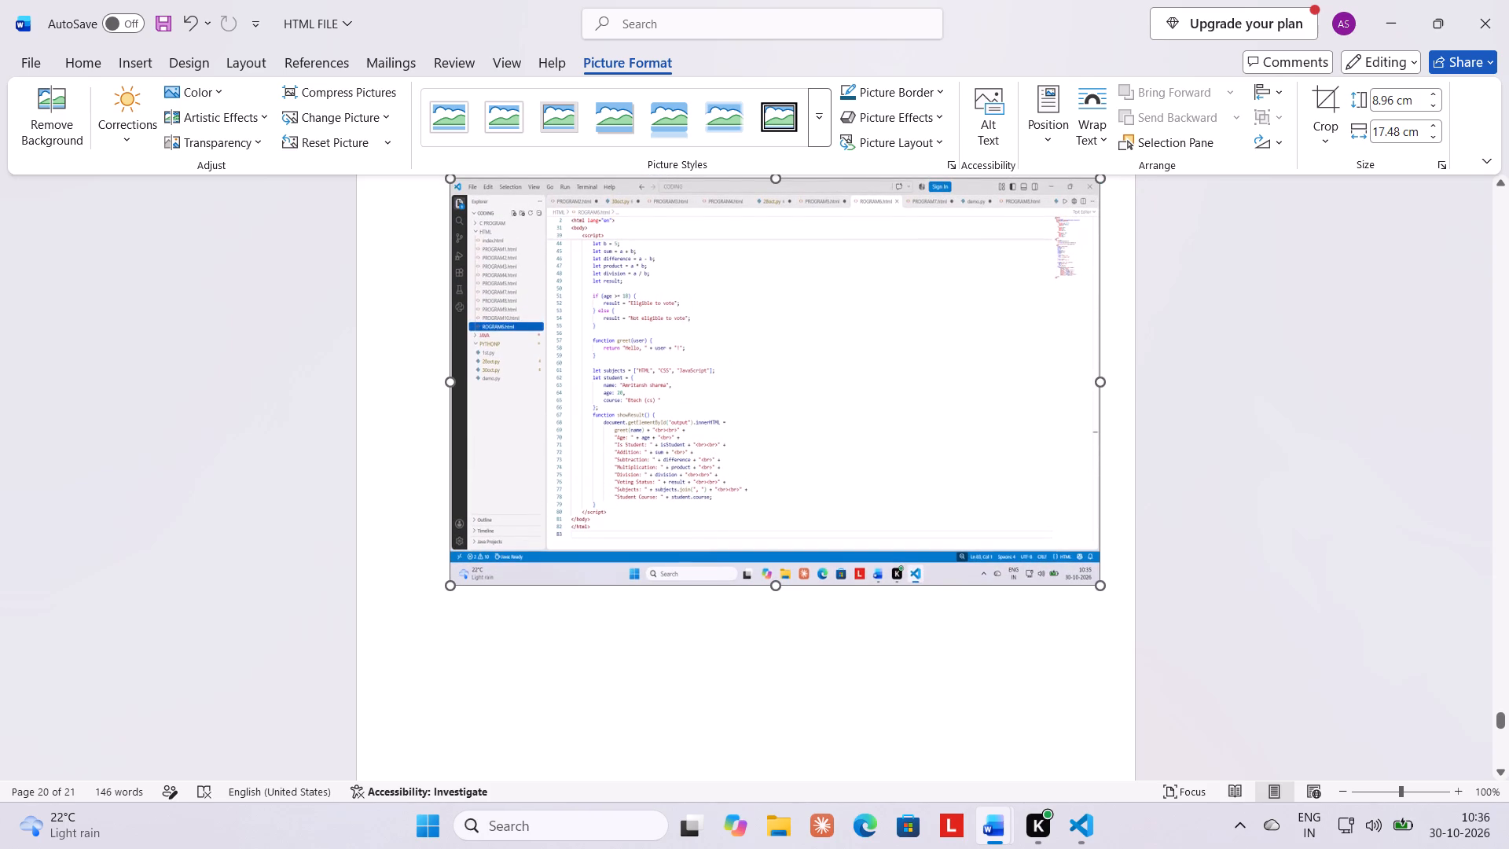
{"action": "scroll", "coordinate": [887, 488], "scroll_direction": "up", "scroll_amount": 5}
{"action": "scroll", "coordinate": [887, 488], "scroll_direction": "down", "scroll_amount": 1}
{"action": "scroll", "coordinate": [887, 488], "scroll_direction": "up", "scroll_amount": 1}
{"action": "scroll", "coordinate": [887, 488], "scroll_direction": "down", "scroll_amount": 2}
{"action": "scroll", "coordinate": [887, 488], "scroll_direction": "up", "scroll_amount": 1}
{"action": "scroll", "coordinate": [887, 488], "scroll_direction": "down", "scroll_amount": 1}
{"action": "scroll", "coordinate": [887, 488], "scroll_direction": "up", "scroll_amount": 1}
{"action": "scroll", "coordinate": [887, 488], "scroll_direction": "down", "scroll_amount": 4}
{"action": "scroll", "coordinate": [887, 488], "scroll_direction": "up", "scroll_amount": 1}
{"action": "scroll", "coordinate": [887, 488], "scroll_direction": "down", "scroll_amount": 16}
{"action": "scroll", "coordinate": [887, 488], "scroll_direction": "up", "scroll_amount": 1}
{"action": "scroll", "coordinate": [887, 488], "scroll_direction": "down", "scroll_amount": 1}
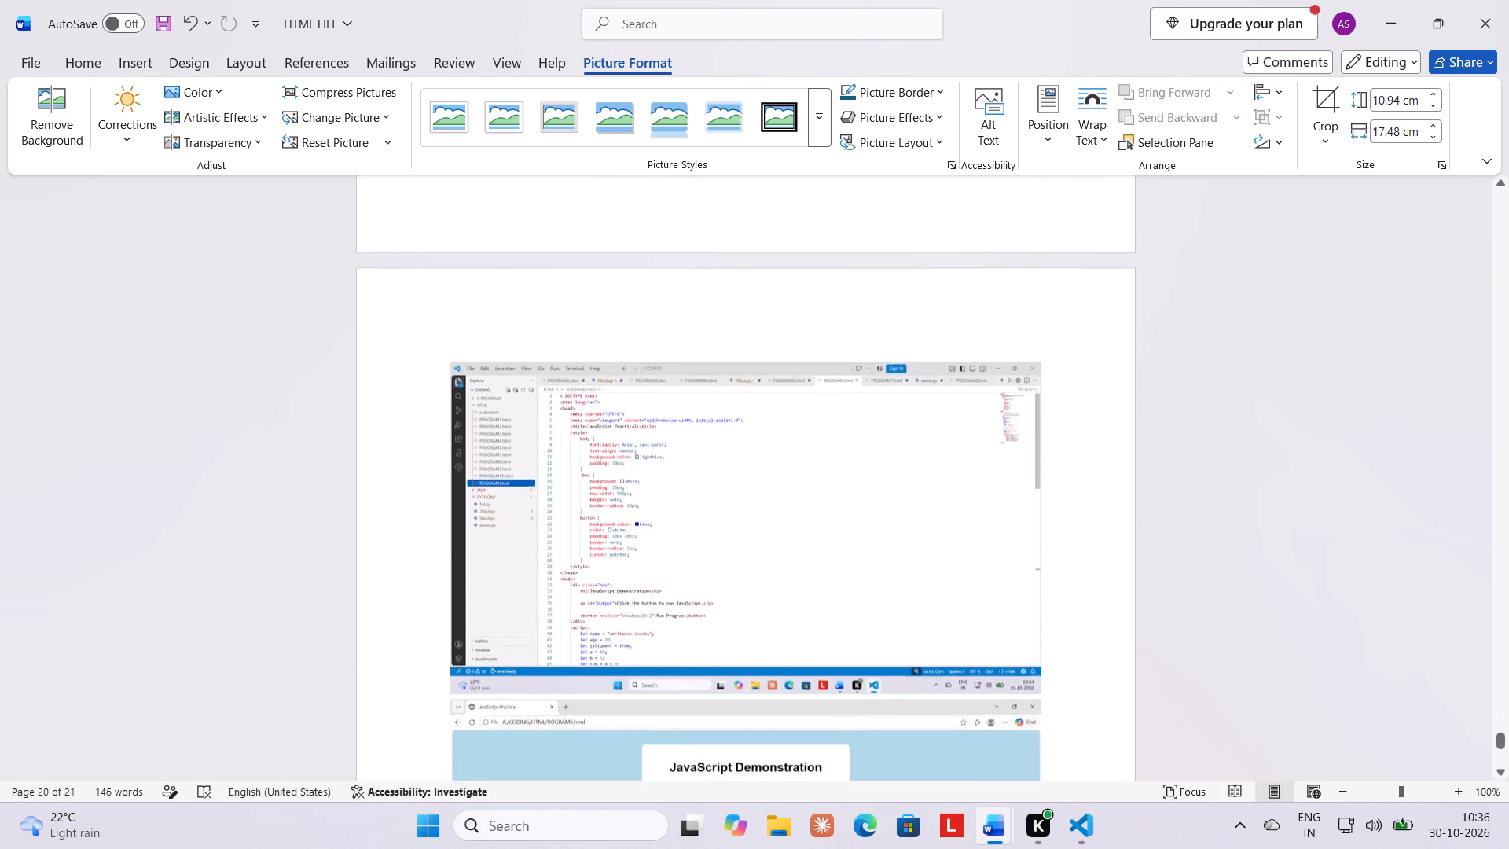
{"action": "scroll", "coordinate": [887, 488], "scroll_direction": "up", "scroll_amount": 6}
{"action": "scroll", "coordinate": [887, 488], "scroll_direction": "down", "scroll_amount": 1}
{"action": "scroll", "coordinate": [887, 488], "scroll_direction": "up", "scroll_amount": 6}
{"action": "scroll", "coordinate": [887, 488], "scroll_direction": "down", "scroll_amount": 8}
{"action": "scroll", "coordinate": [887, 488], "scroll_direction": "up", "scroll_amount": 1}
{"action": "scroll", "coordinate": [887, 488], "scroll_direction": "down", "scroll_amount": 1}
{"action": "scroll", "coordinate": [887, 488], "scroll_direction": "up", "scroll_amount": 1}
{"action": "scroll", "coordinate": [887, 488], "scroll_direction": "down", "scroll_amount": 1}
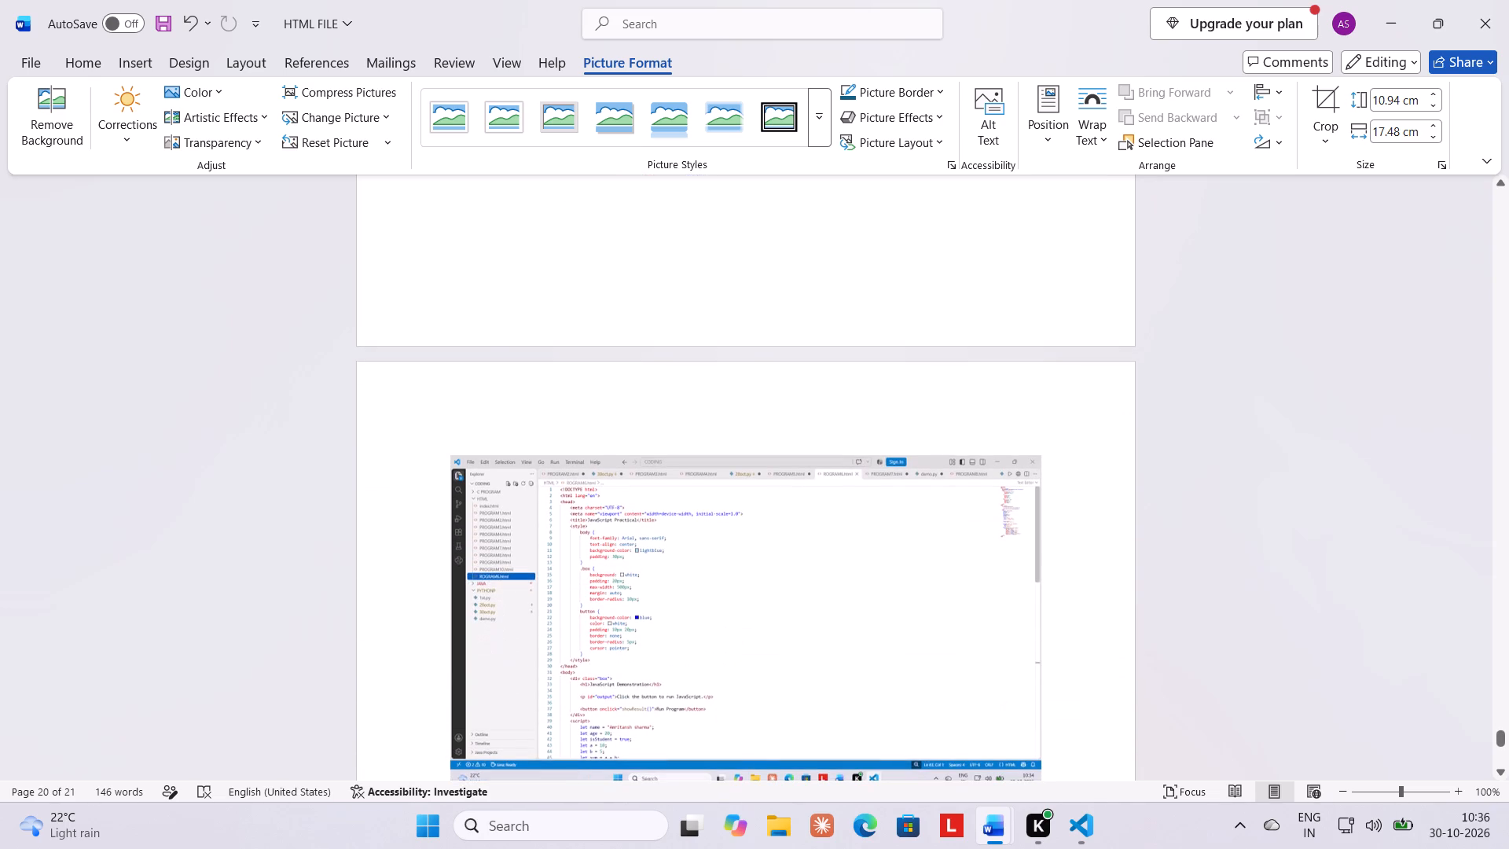
Move the screenshot of the beginning of the ROGRAM6.html code onto the Q6 question page, below the enlarged code screenshot.
{"action": "left_click", "coordinate": [822, 551]}
{"action": "left_click_drag", "start_coordinate": [804, 454], "coordinate": [799, 305]}
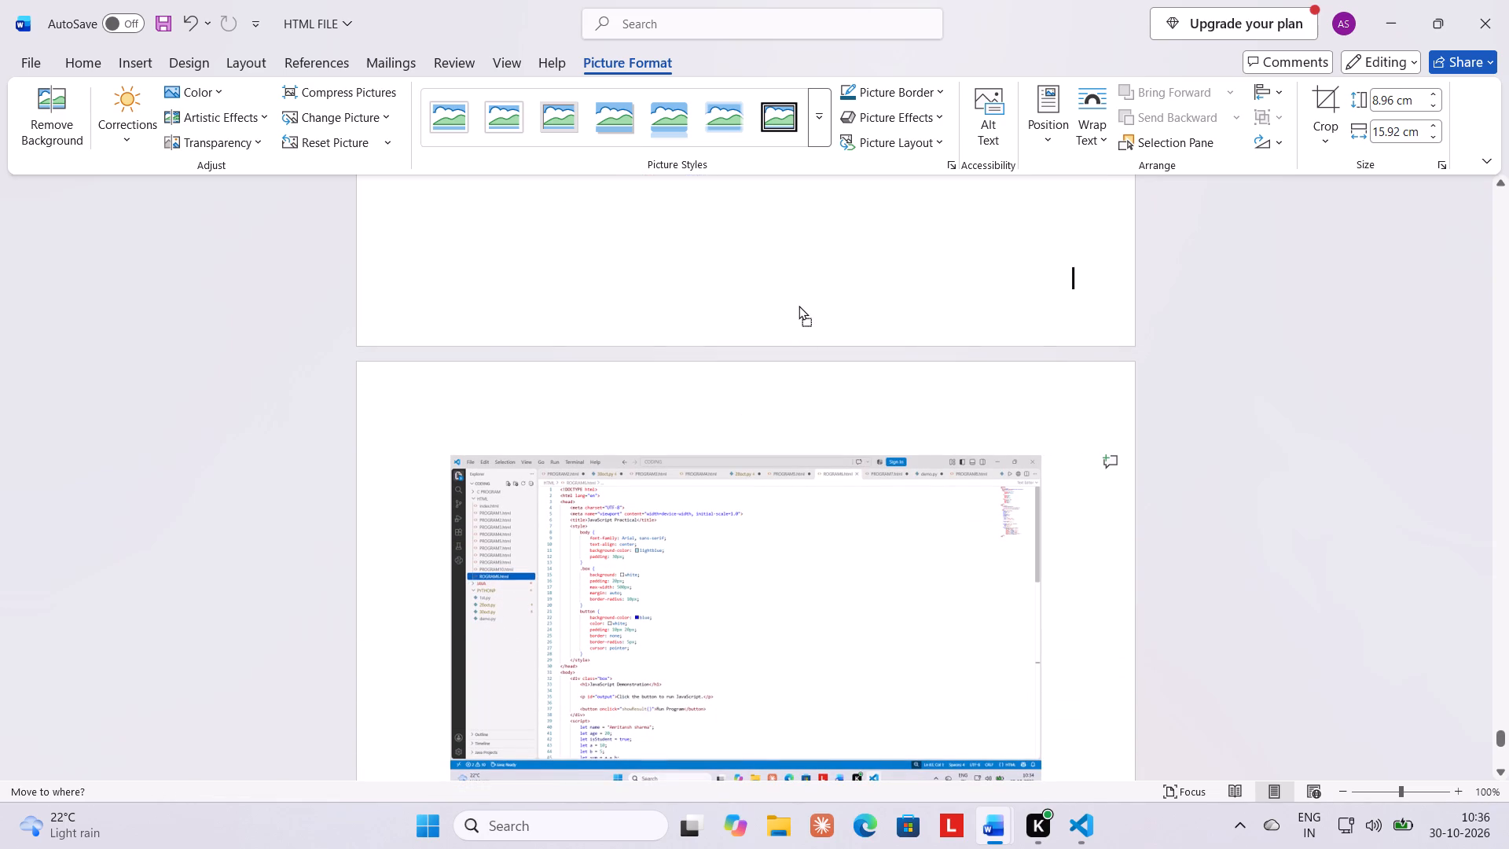
{"action": "left_click_drag", "start_coordinate": [799, 305], "coordinate": [787, 195]}
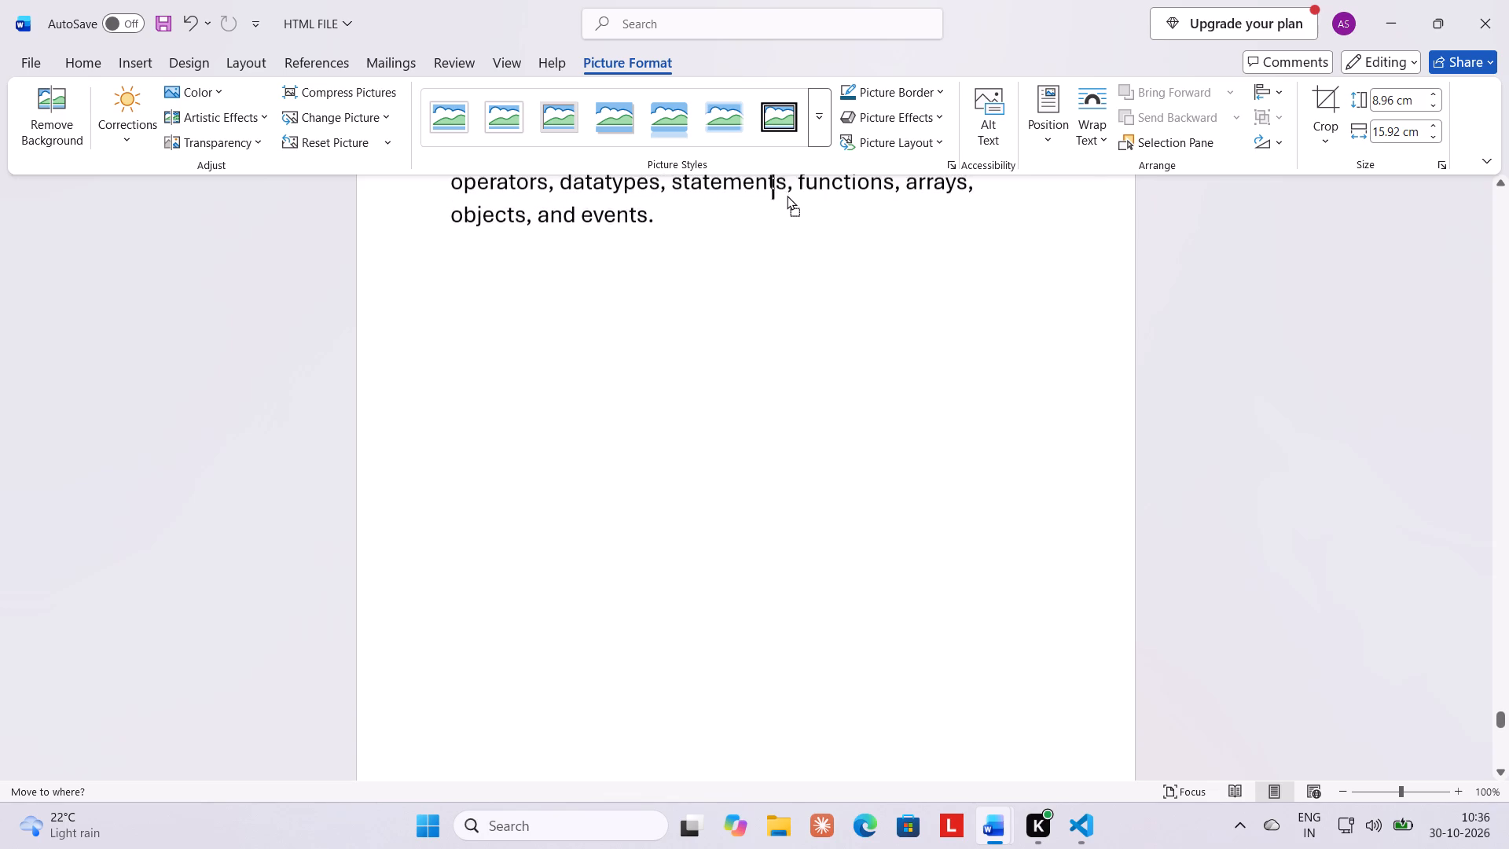
{"action": "left_click_drag", "start_coordinate": [787, 195], "coordinate": [791, 432]}
{"action": "scroll", "coordinate": [791, 432], "scroll_direction": "up", "scroll_amount": 4}
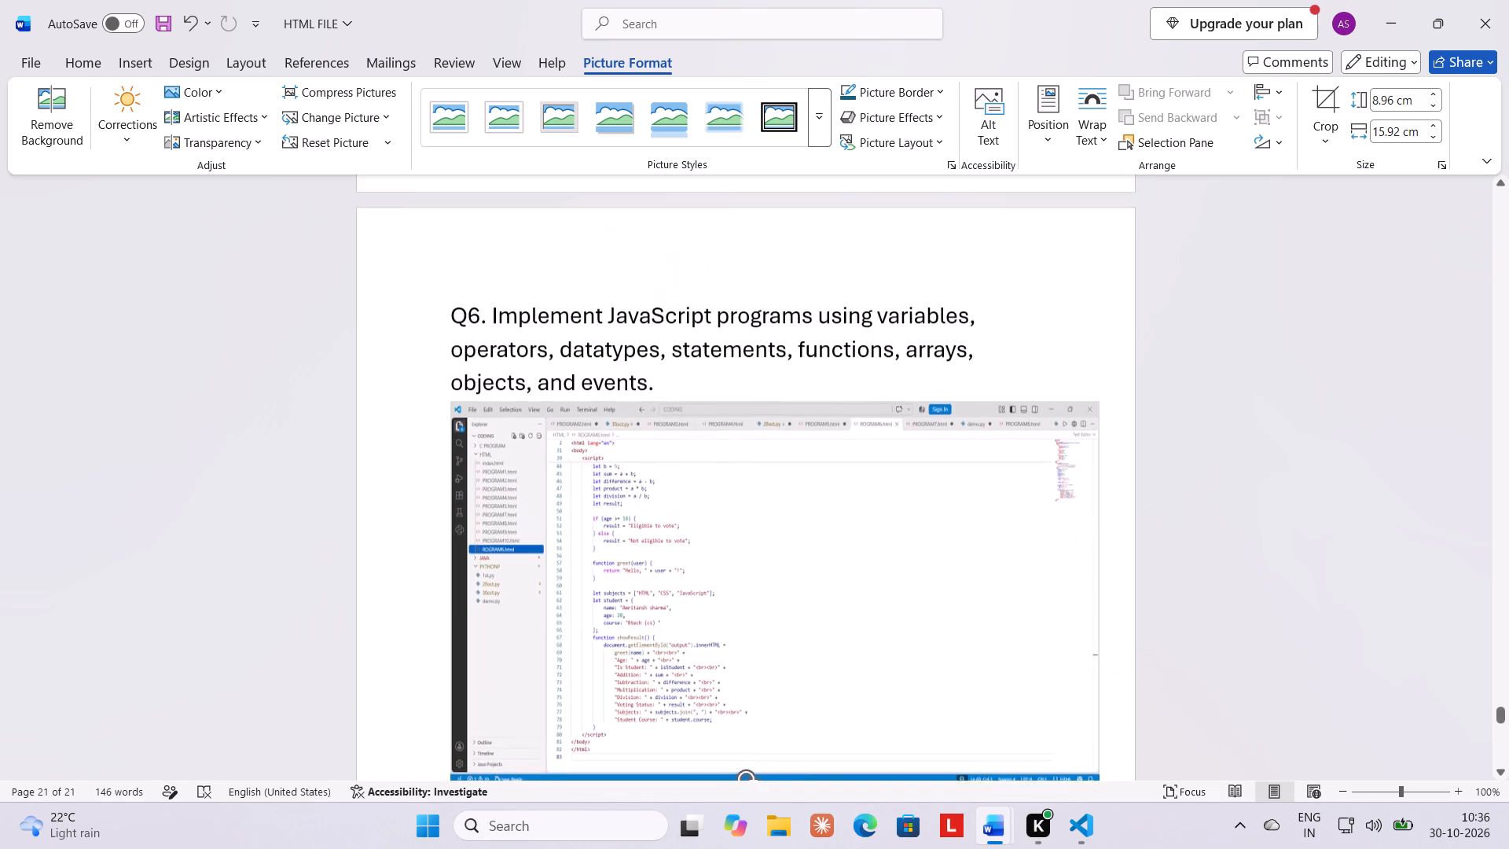
Enlarge the screenshot of the beginning of the code to about 17.5 cm wide and 10.6 cm high.
{"action": "scroll", "coordinate": [791, 432], "scroll_direction": "down", "scroll_amount": 2}
{"action": "left_click", "coordinate": [760, 483]}
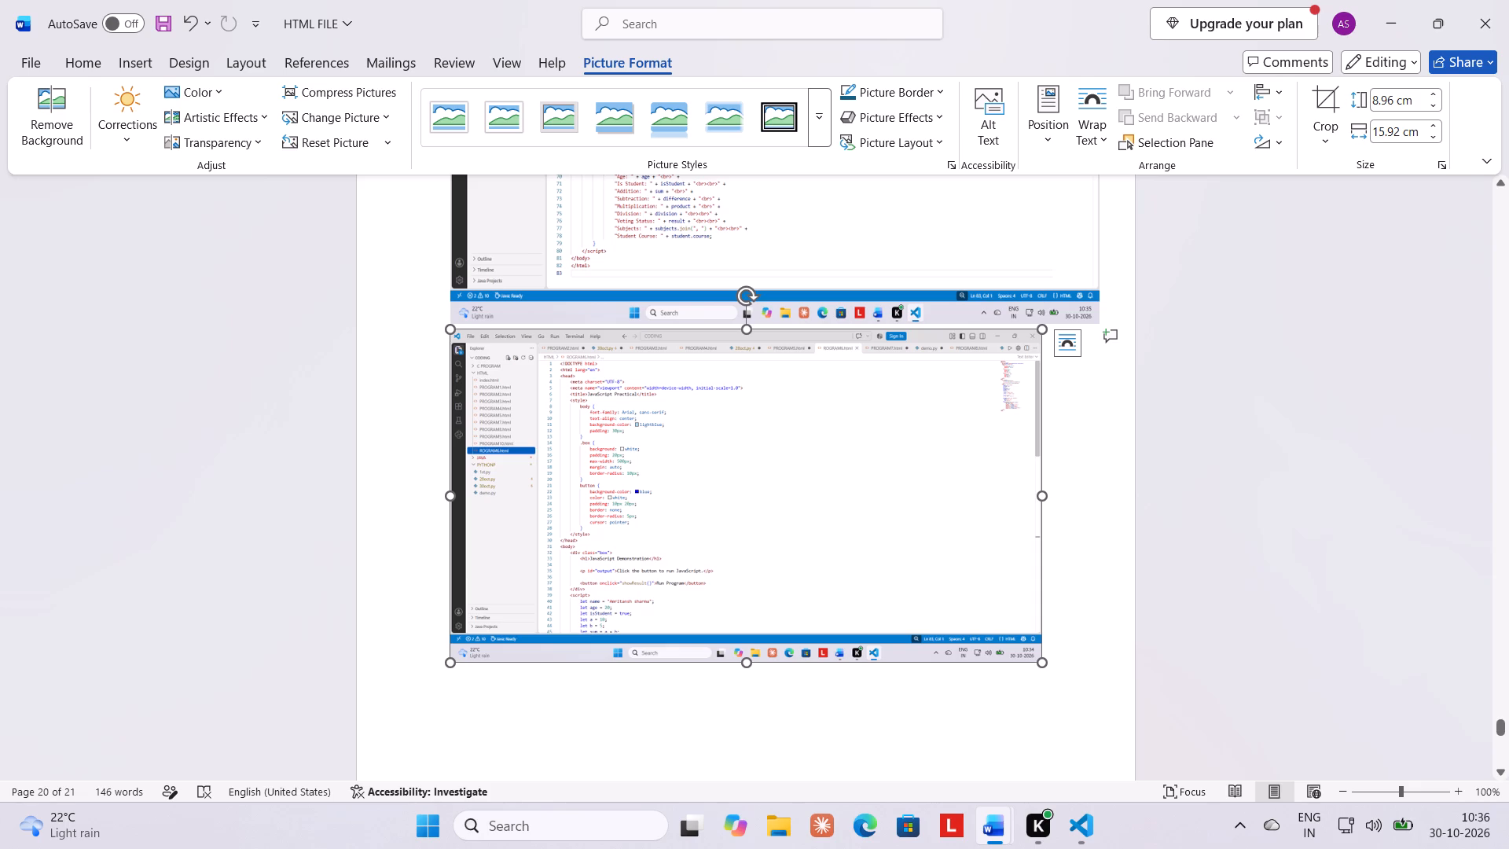
{"action": "left_click_drag", "start_coordinate": [1043, 498], "coordinate": [1100, 508]}
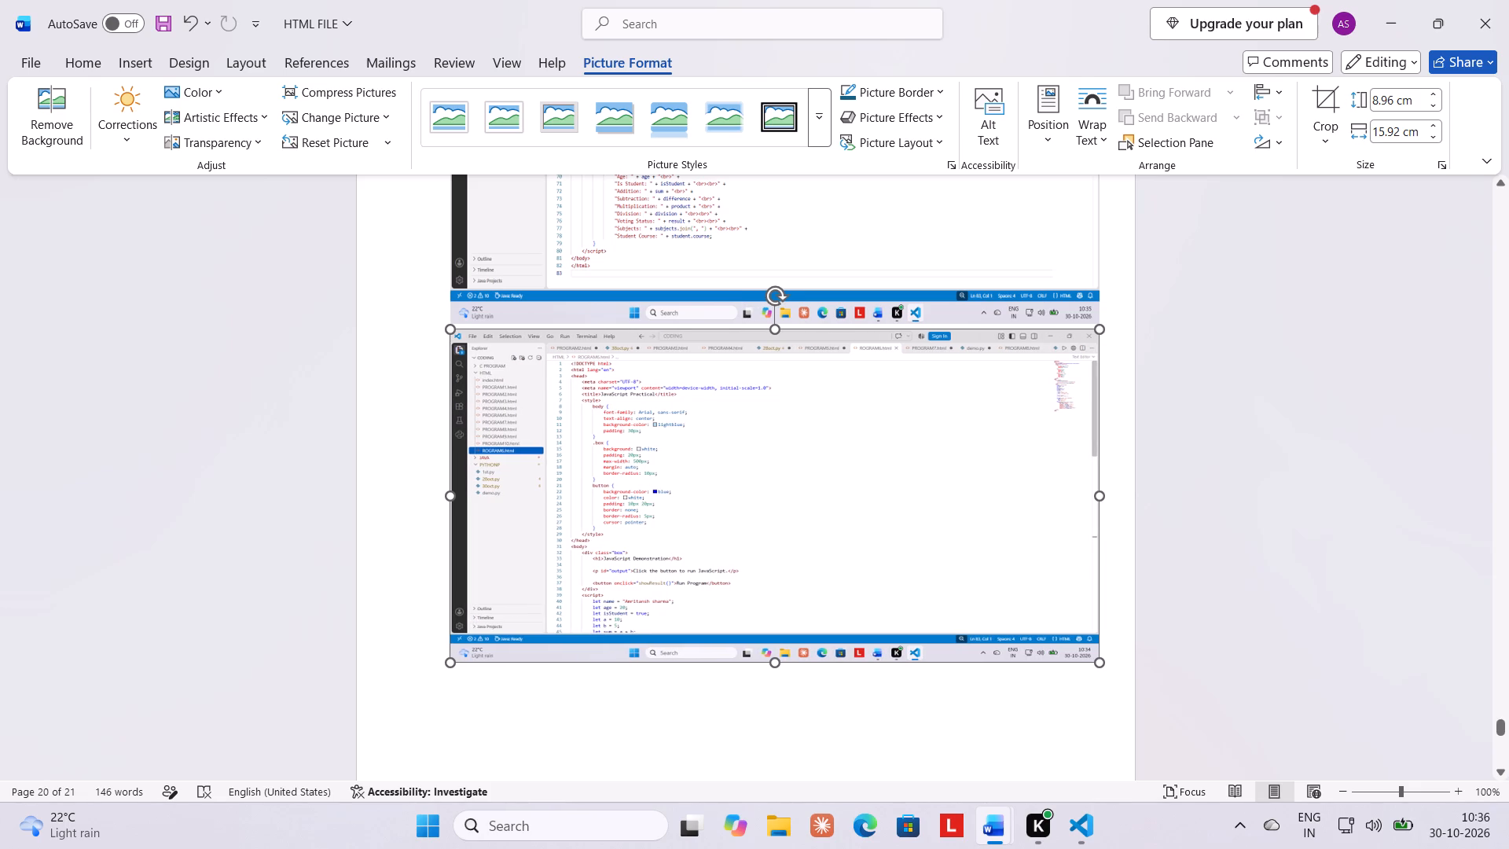
{"action": "left_click_drag", "start_coordinate": [772, 662], "coordinate": [777, 707]}
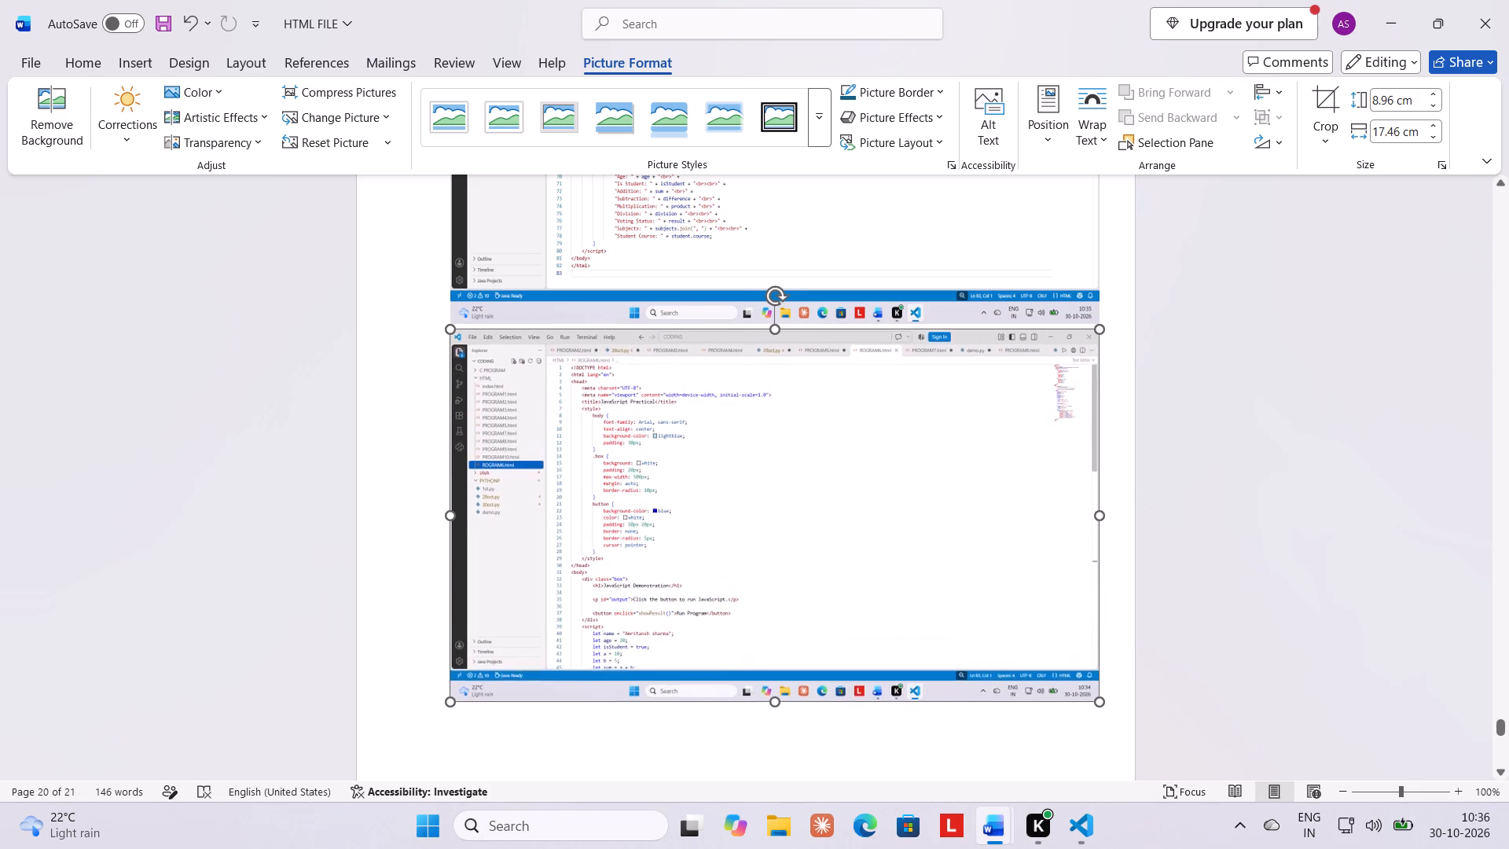
{"action": "left_click_drag", "start_coordinate": [777, 707], "coordinate": [779, 721]}
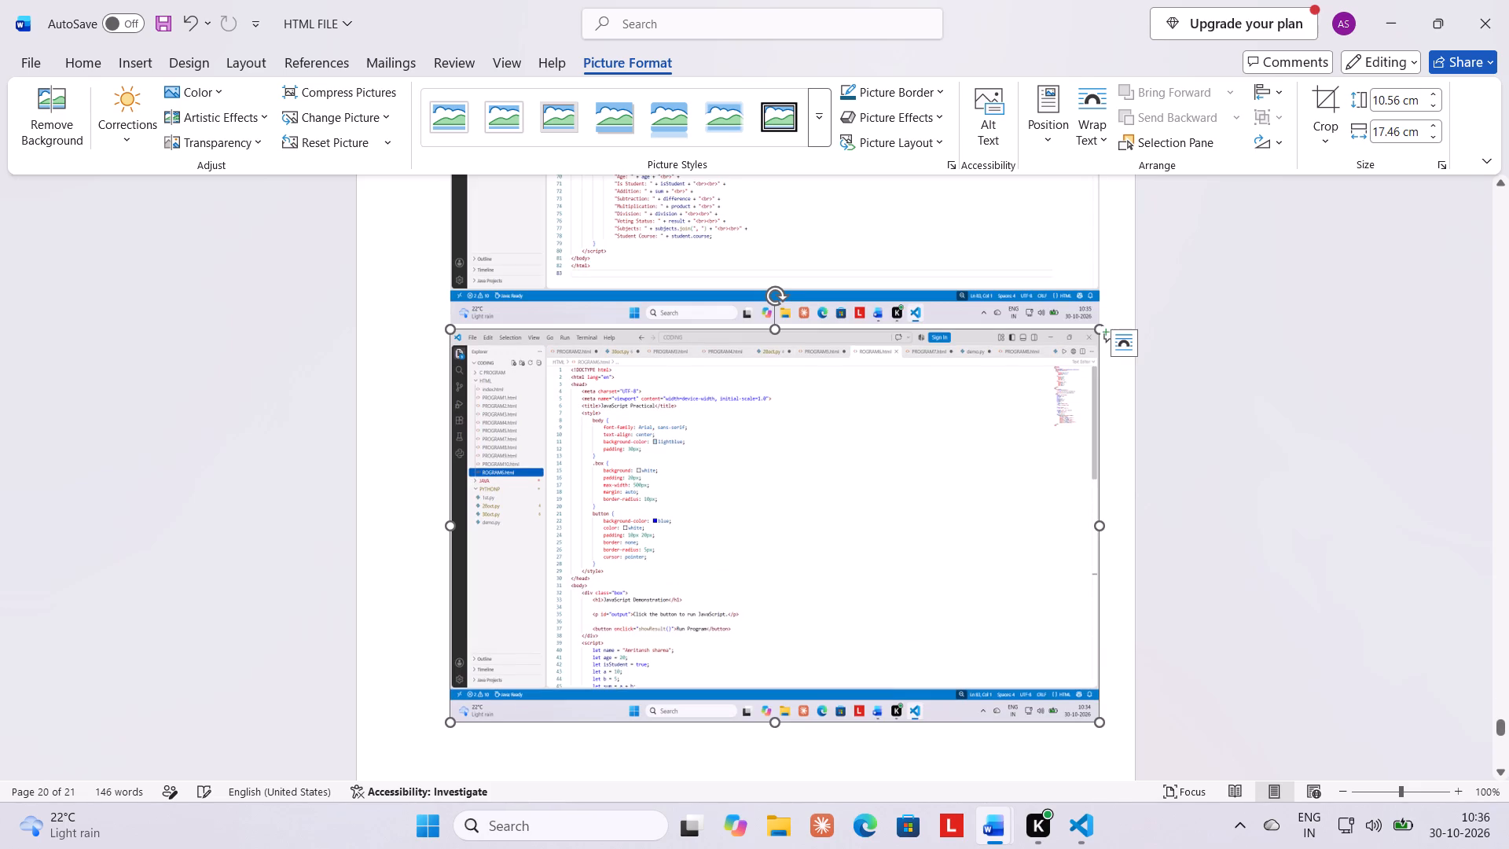
{"action": "left_click", "coordinate": [1194, 612]}
Add the line "OUTPUT :-" between the last code screenshot and the JavaScript Demonstration output screenshot.
{"action": "scroll", "coordinate": [883, 619], "scroll_direction": "down", "scroll_amount": 8}
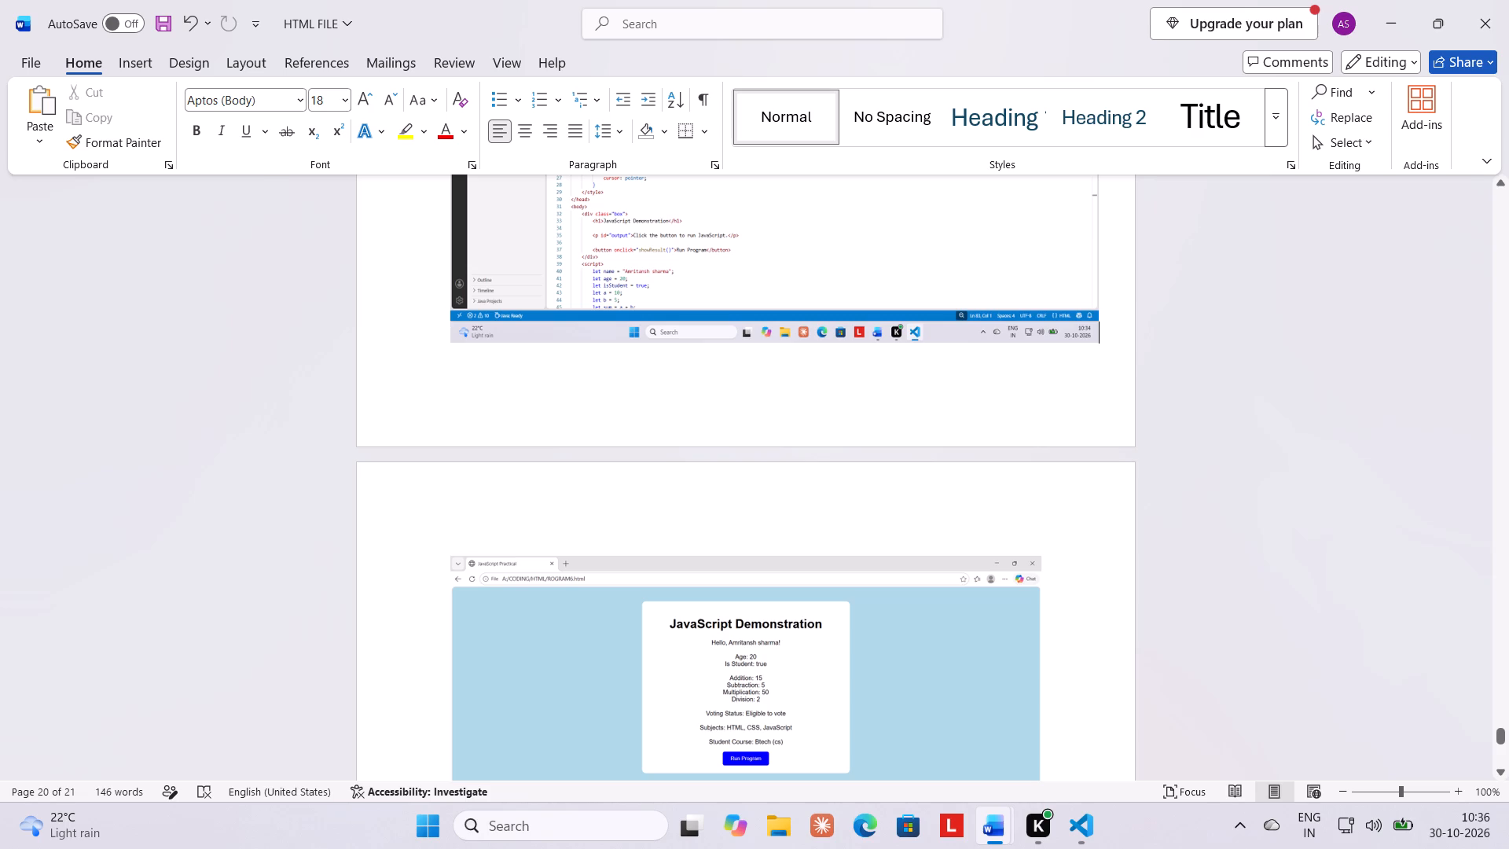
{"action": "left_click", "coordinate": [1005, 524]}
{"action": "left_click", "coordinate": [1116, 345]}
{"action": "key", "text": "Return"}
{"action": "type", "text": "OUTPUT"}
{"action": "key", "text": "space"}
{"action": "type", "text": ":-"}
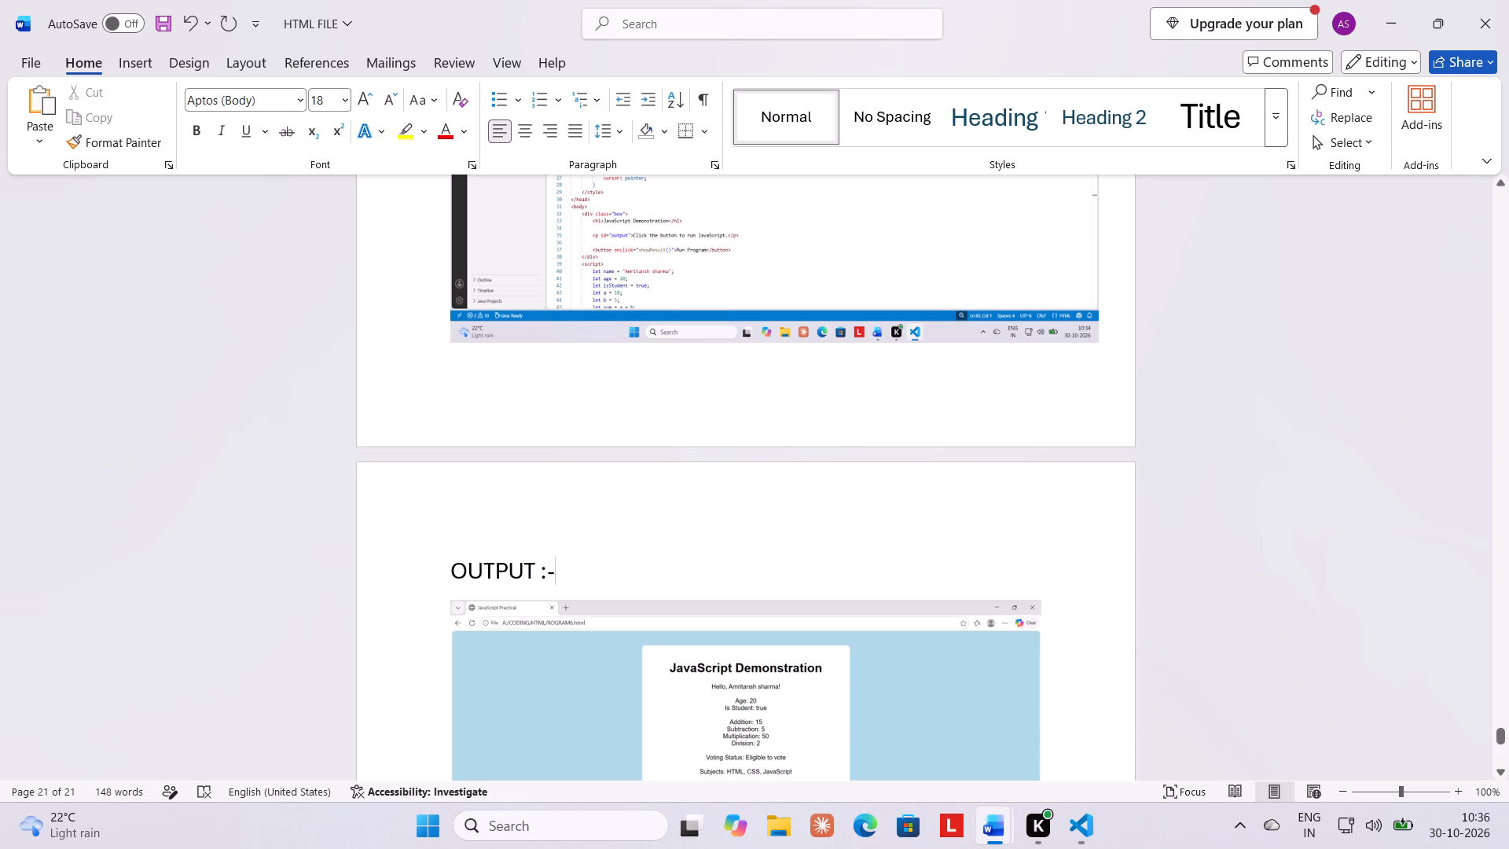
Format the Q6 "OUTPUT :-" heading as bold with font size 20.
{"action": "triple_click", "coordinate": [524, 565]}
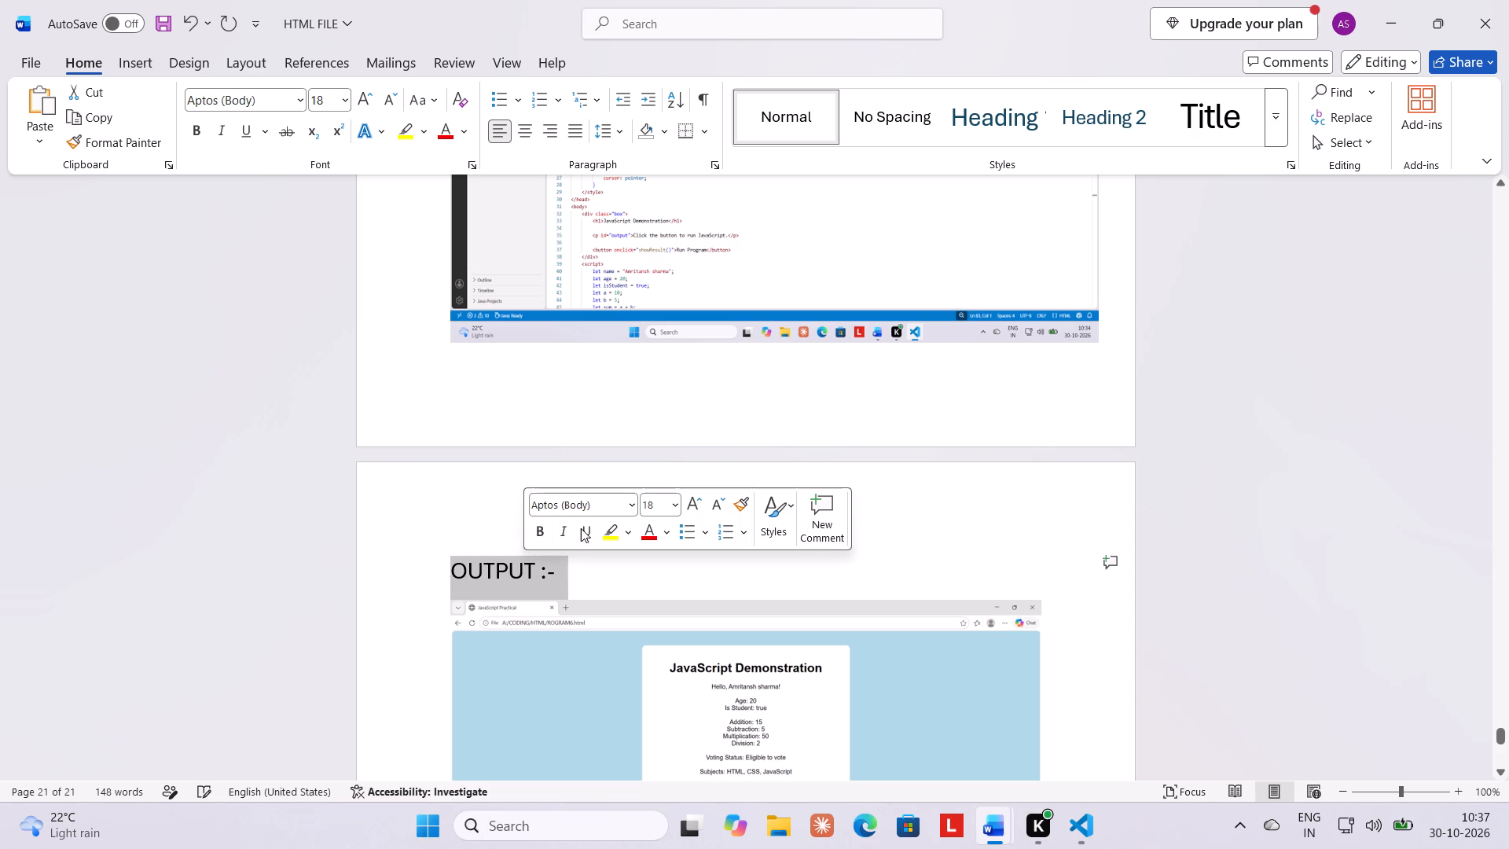
{"action": "left_click", "coordinate": [541, 534]}
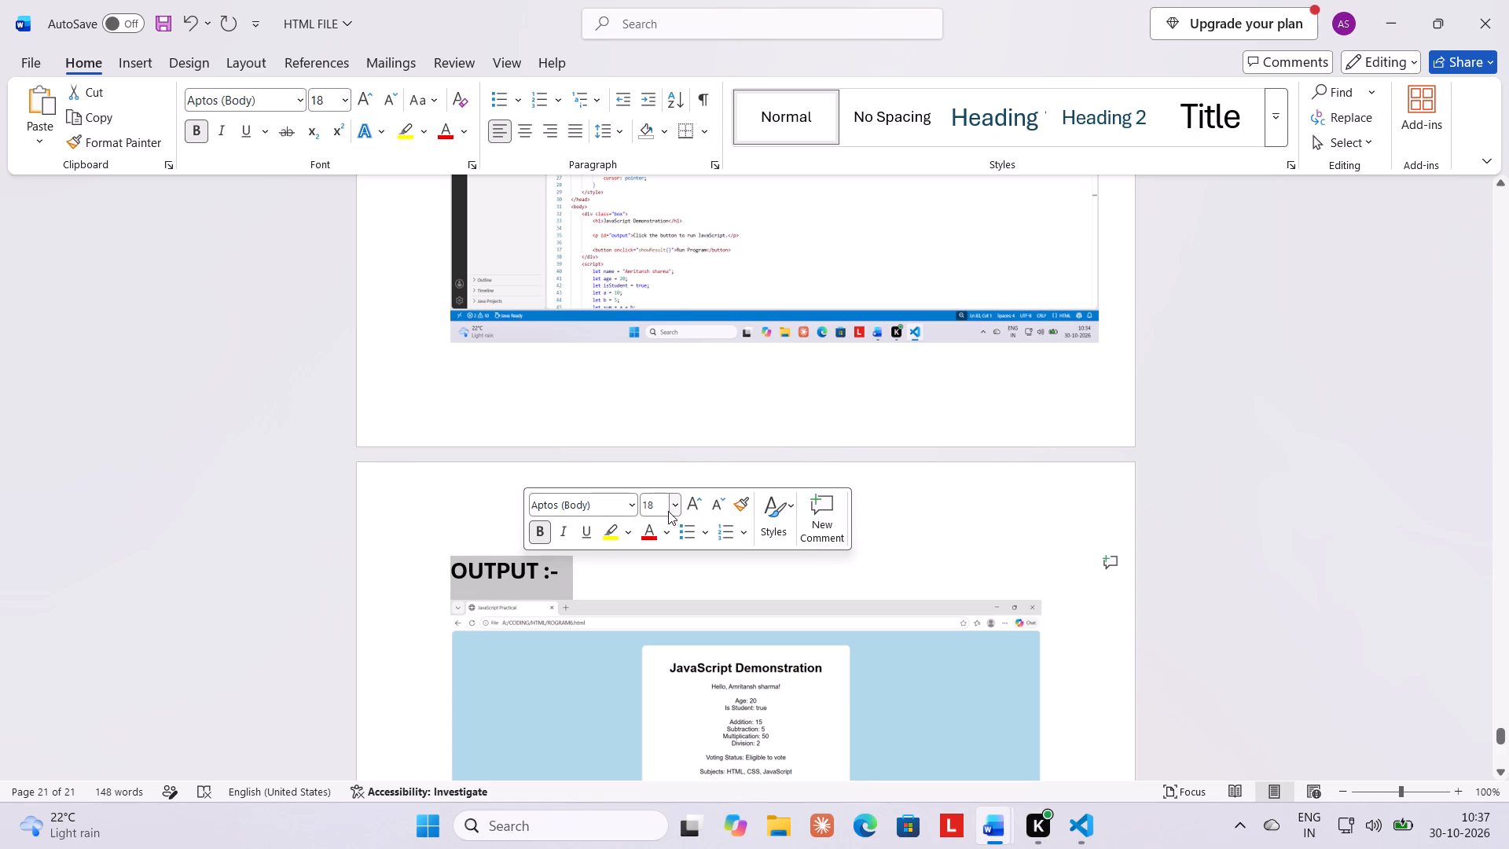
{"action": "left_click", "coordinate": [671, 512]}
{"action": "left_click", "coordinate": [654, 319]}
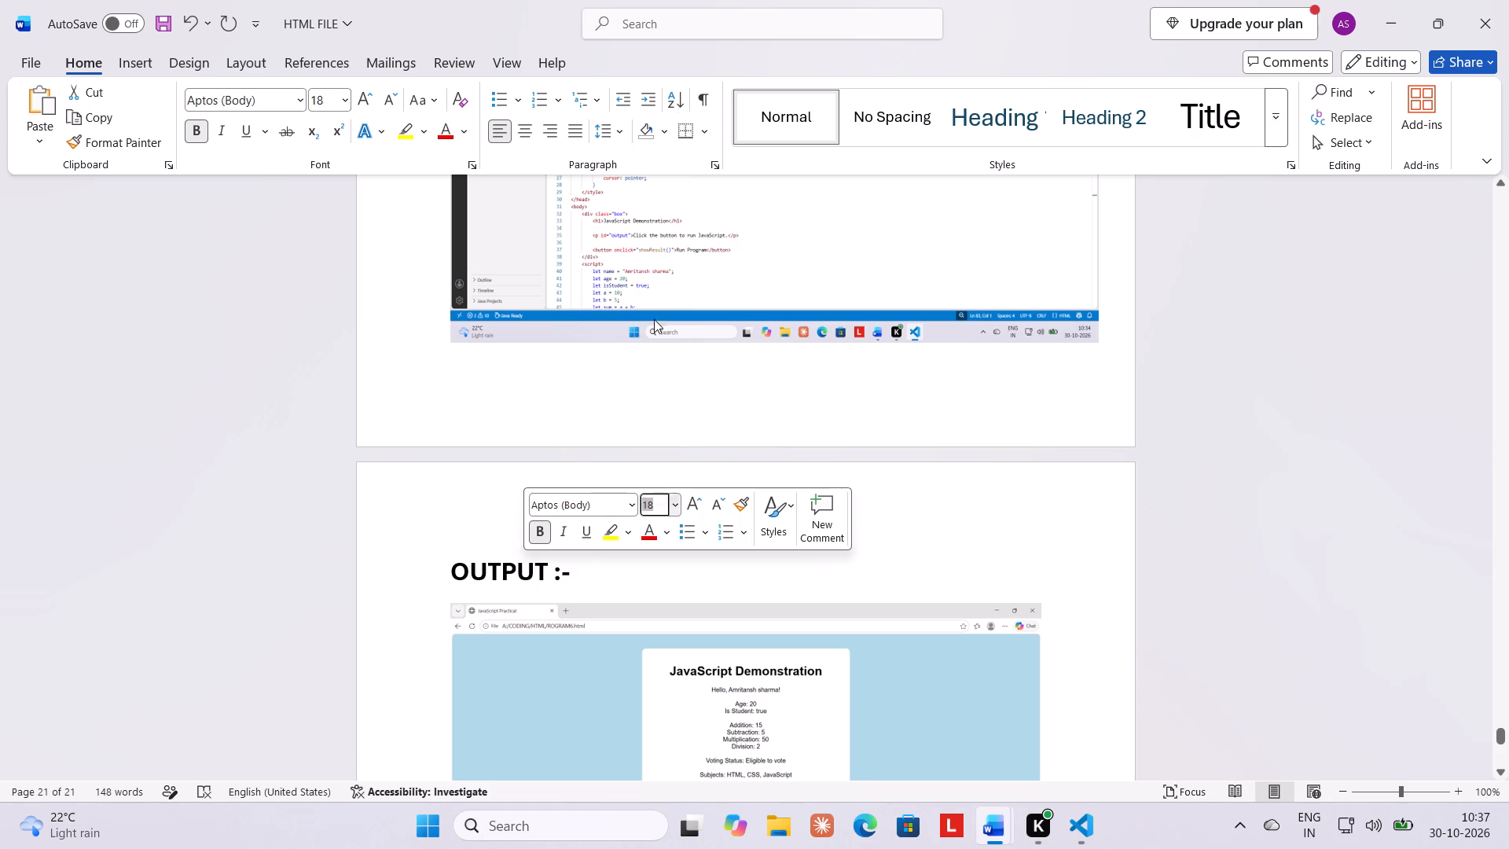
{"action": "left_click", "coordinate": [1005, 529]}
Enlarge the JavaScript Demonstration output screenshot in width and height, extending it into the page's right margin.
{"action": "scroll", "coordinate": [1005, 529], "scroll_direction": "down", "scroll_amount": 3}
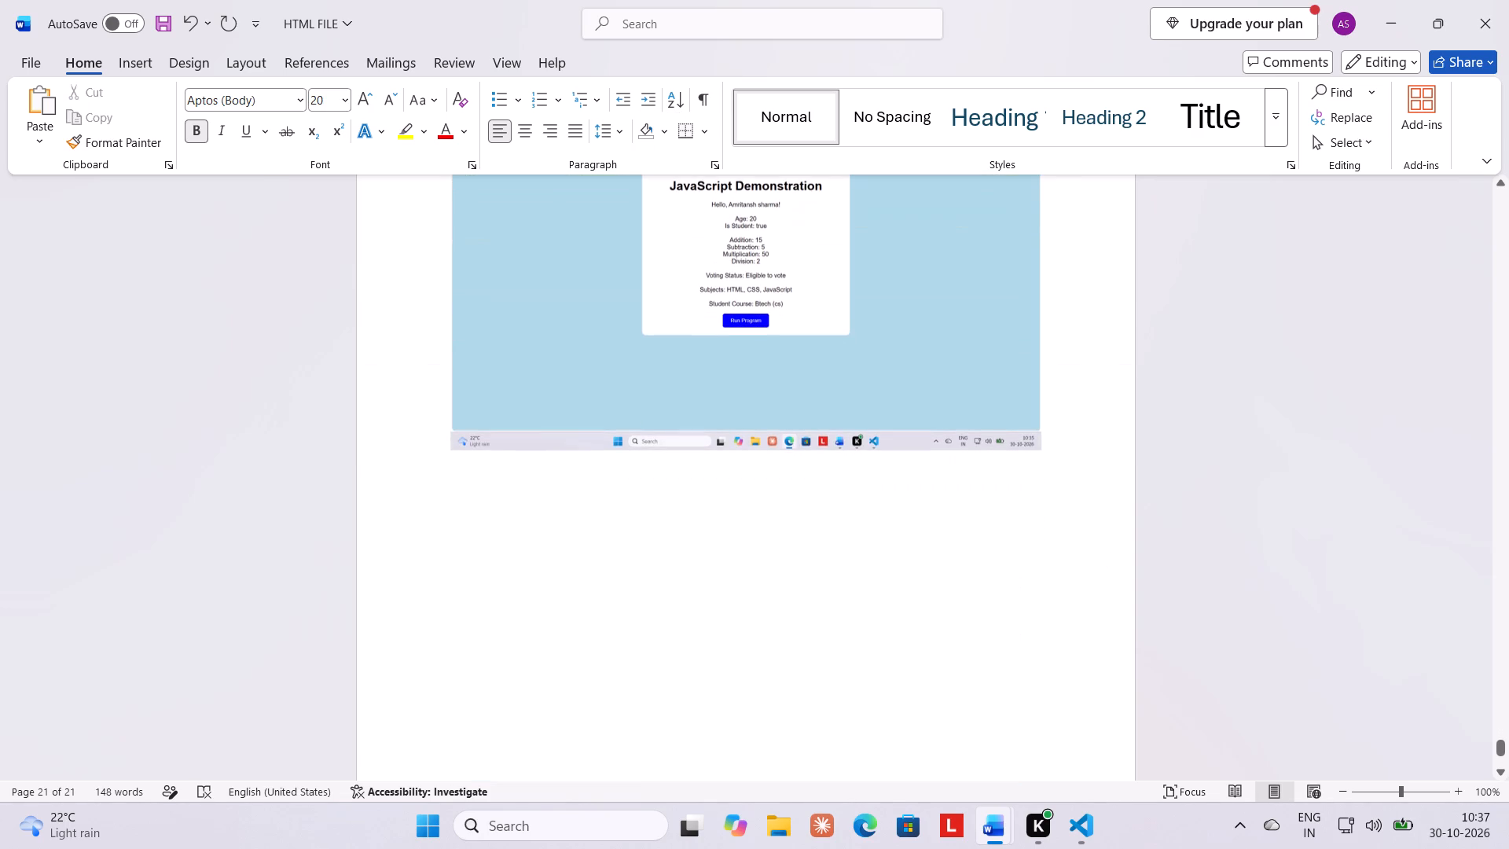
{"action": "left_click", "coordinate": [865, 373]}
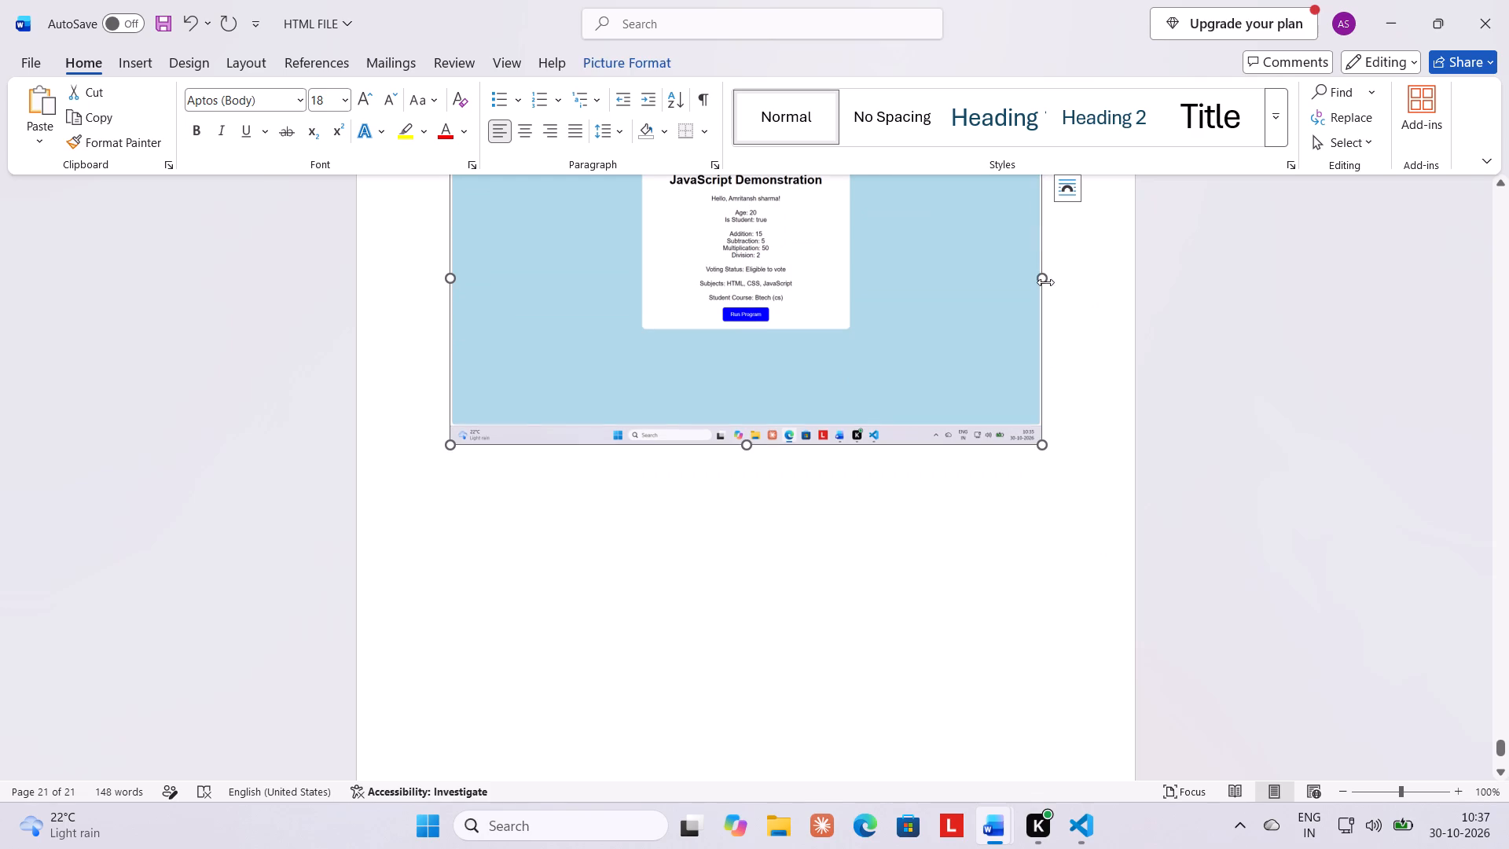
{"action": "left_click_drag", "start_coordinate": [1045, 282], "coordinate": [1109, 290]}
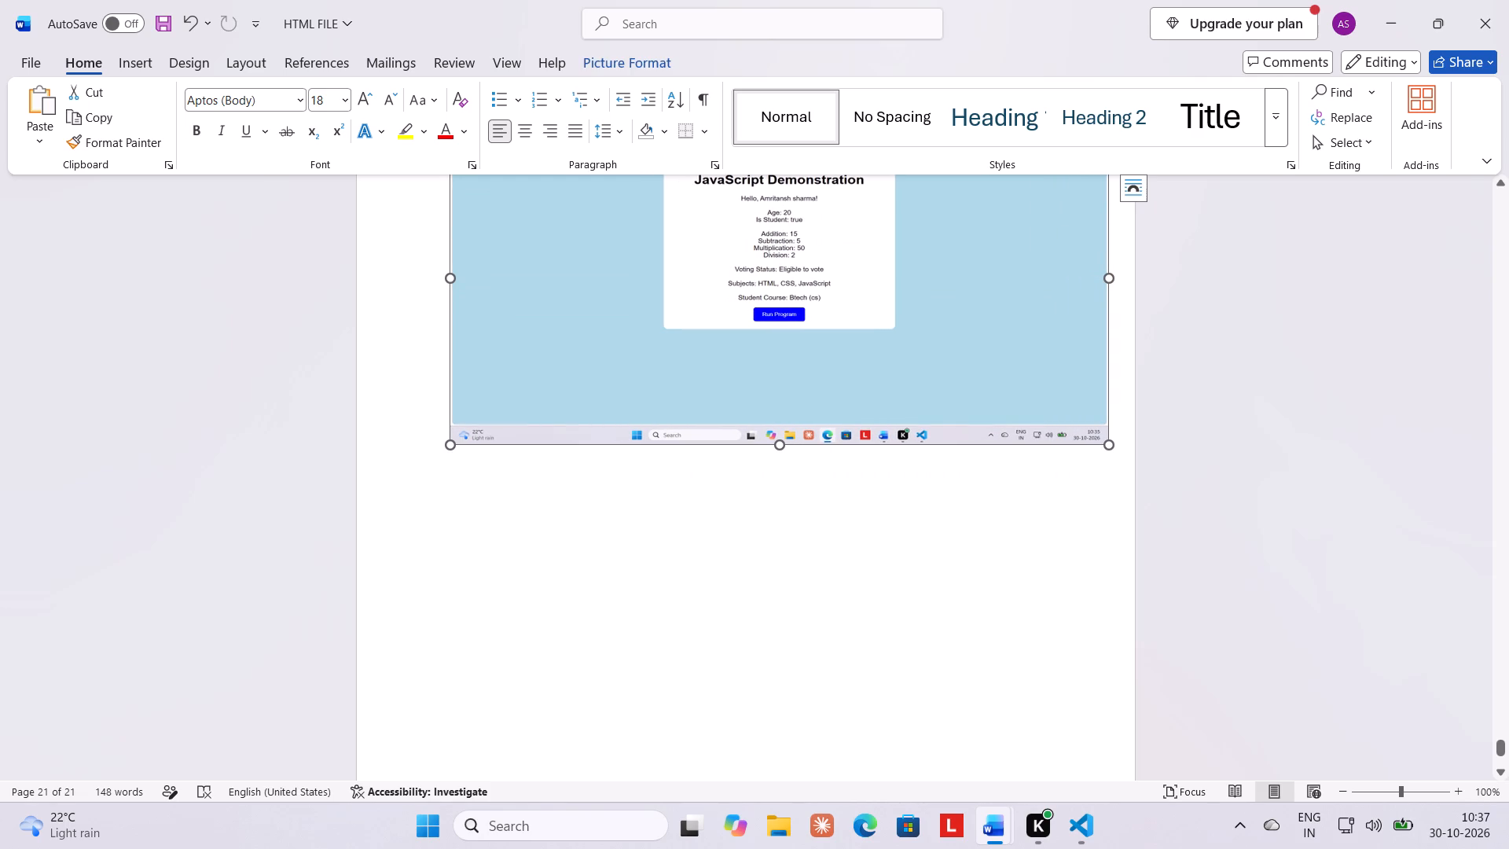
{"action": "left_click_drag", "start_coordinate": [783, 446], "coordinate": [799, 611]}
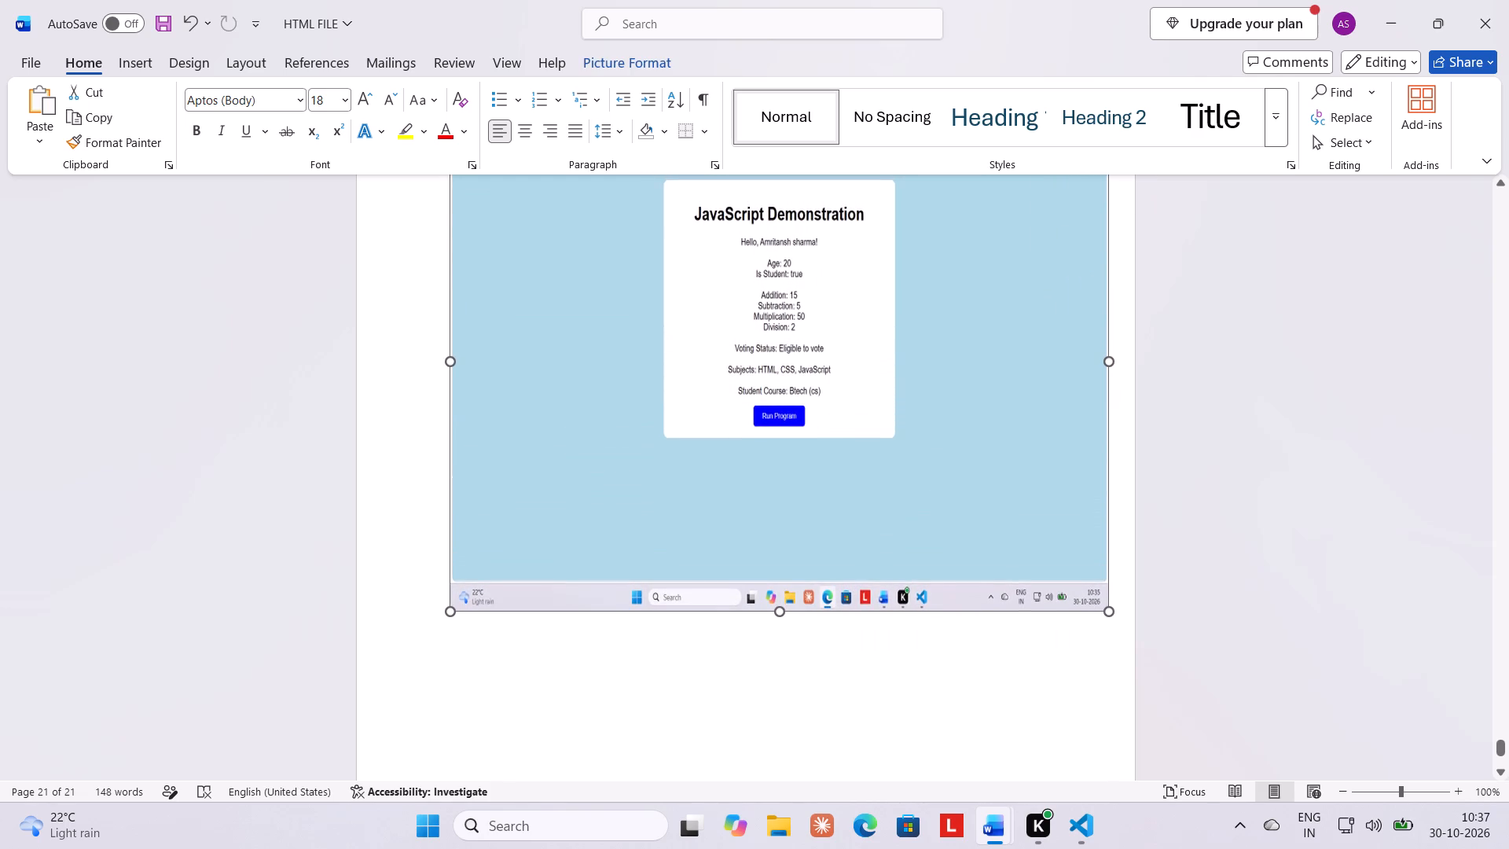
{"action": "left_click_drag", "start_coordinate": [799, 611], "coordinate": [802, 594]}
Insert blank lines after the JavaScript Demonstration output screenshot until the cursor reaches a new page.
{"action": "left_click", "coordinate": [1320, 599]}
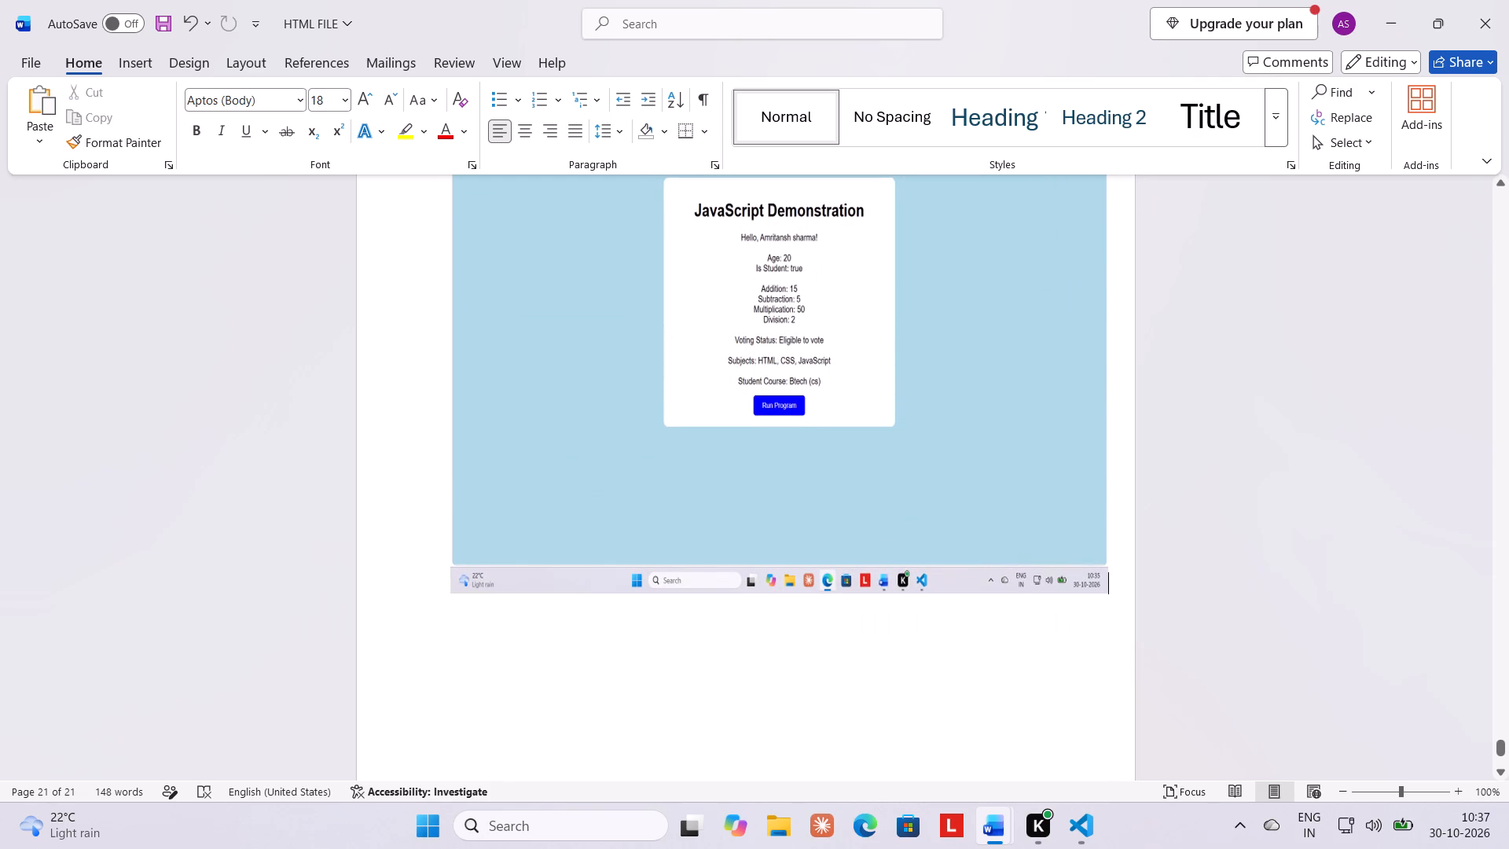
{"action": "key", "text": "Return"}
{"action": "key", "text": "Return"}
{"action": "key", "text": "Return"}
{"action": "key", "text": "Return"}
{"action": "key", "text": "Return"}
{"action": "key", "text": "Return"}
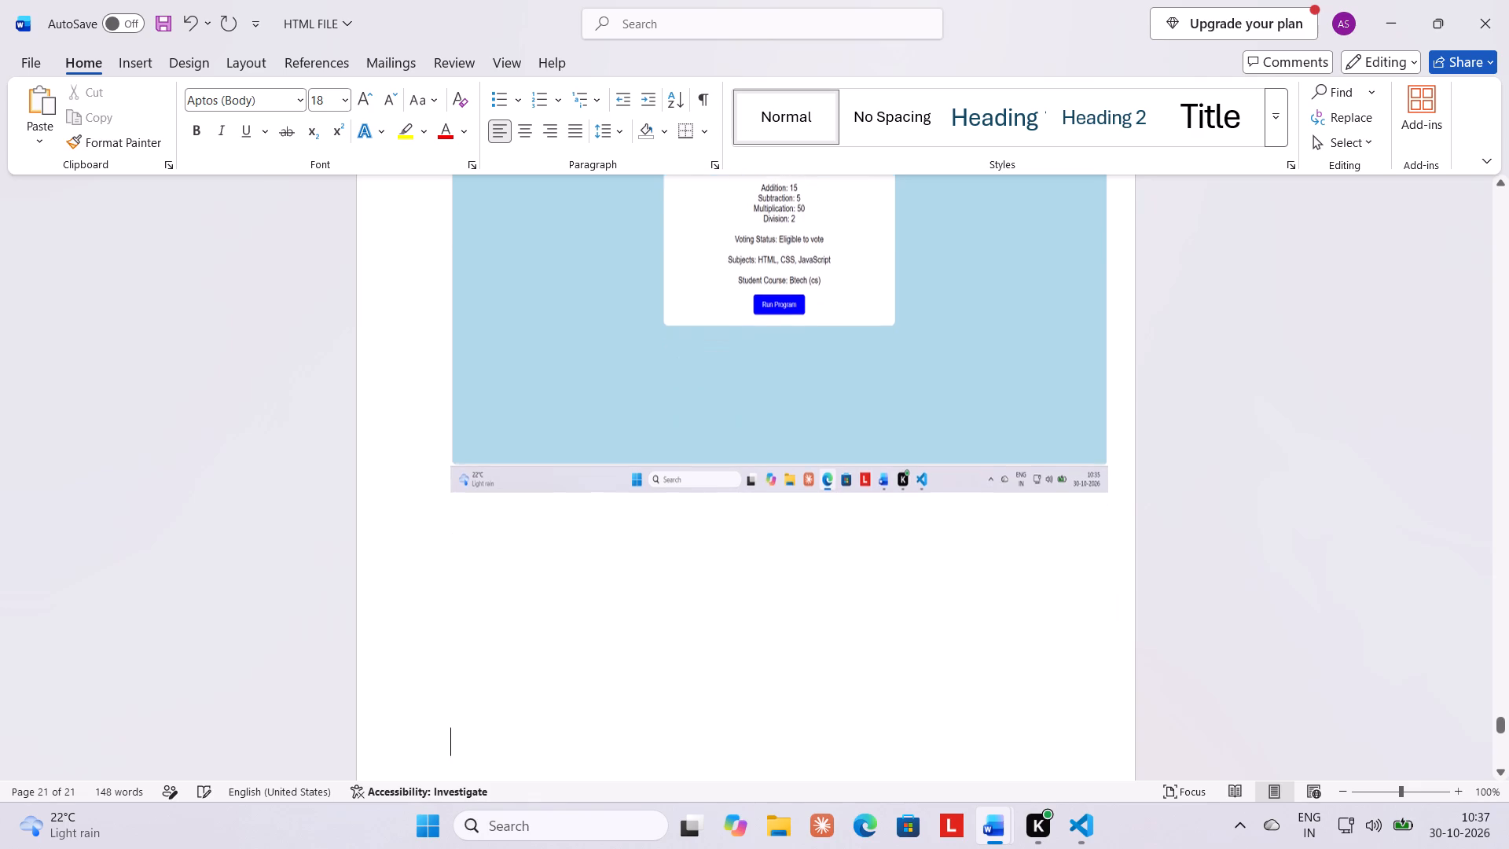
{"action": "key", "text": "Return"}
{"action": "key", "text": "Return"}
{"action": "key", "text": "Return"}
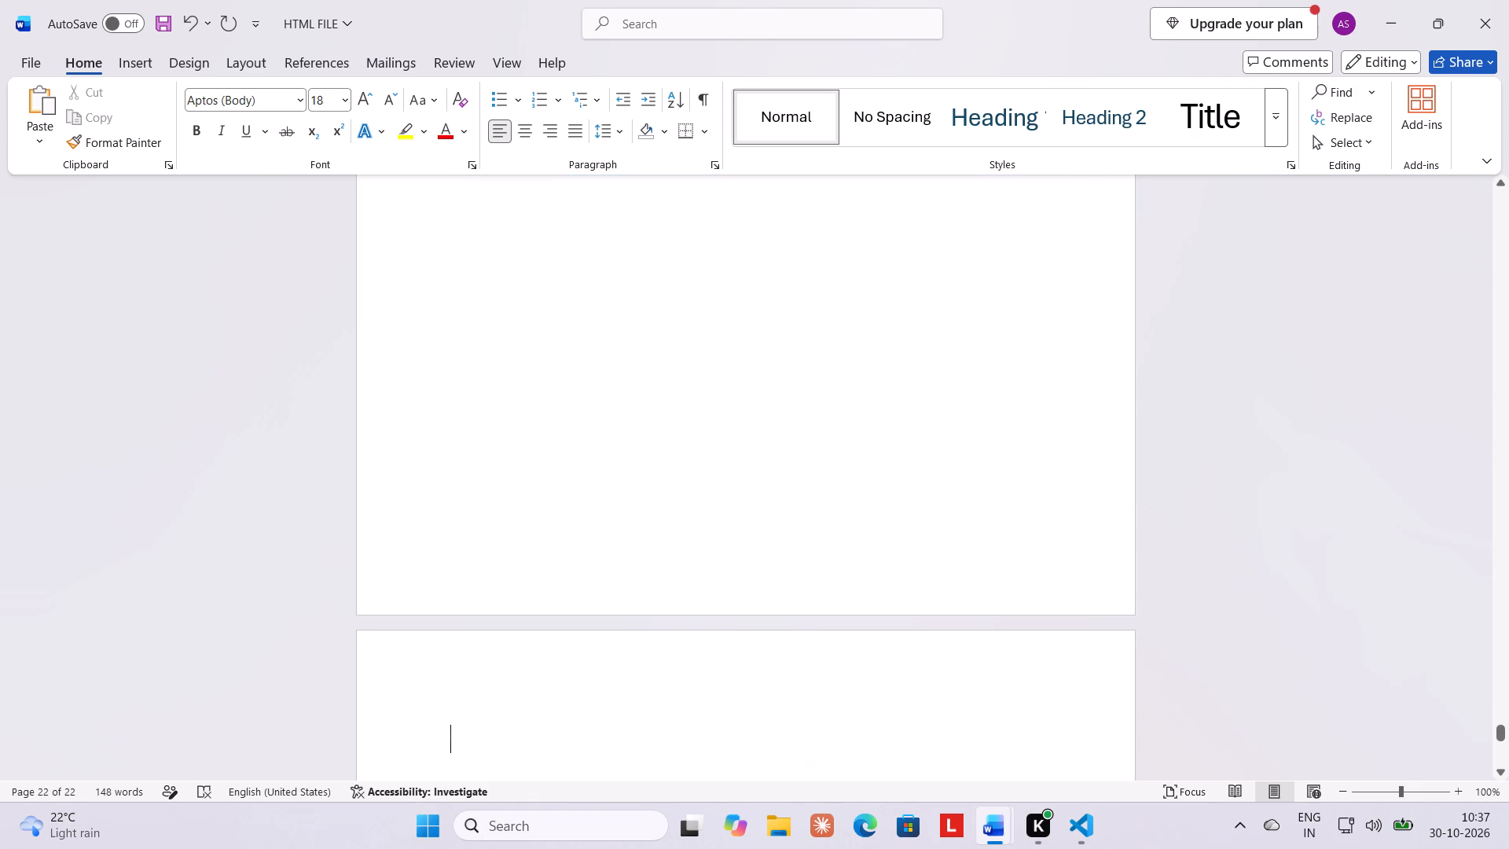
Add "Q7." on the new page, followed by question 7's text copied from the html manual document, and start a new line below.
{"action": "type", "text": "Q7"}
{"action": "type", "text": "."}
{"action": "key", "text": "space"}
{"action": "key", "text": "alt+Tab"}
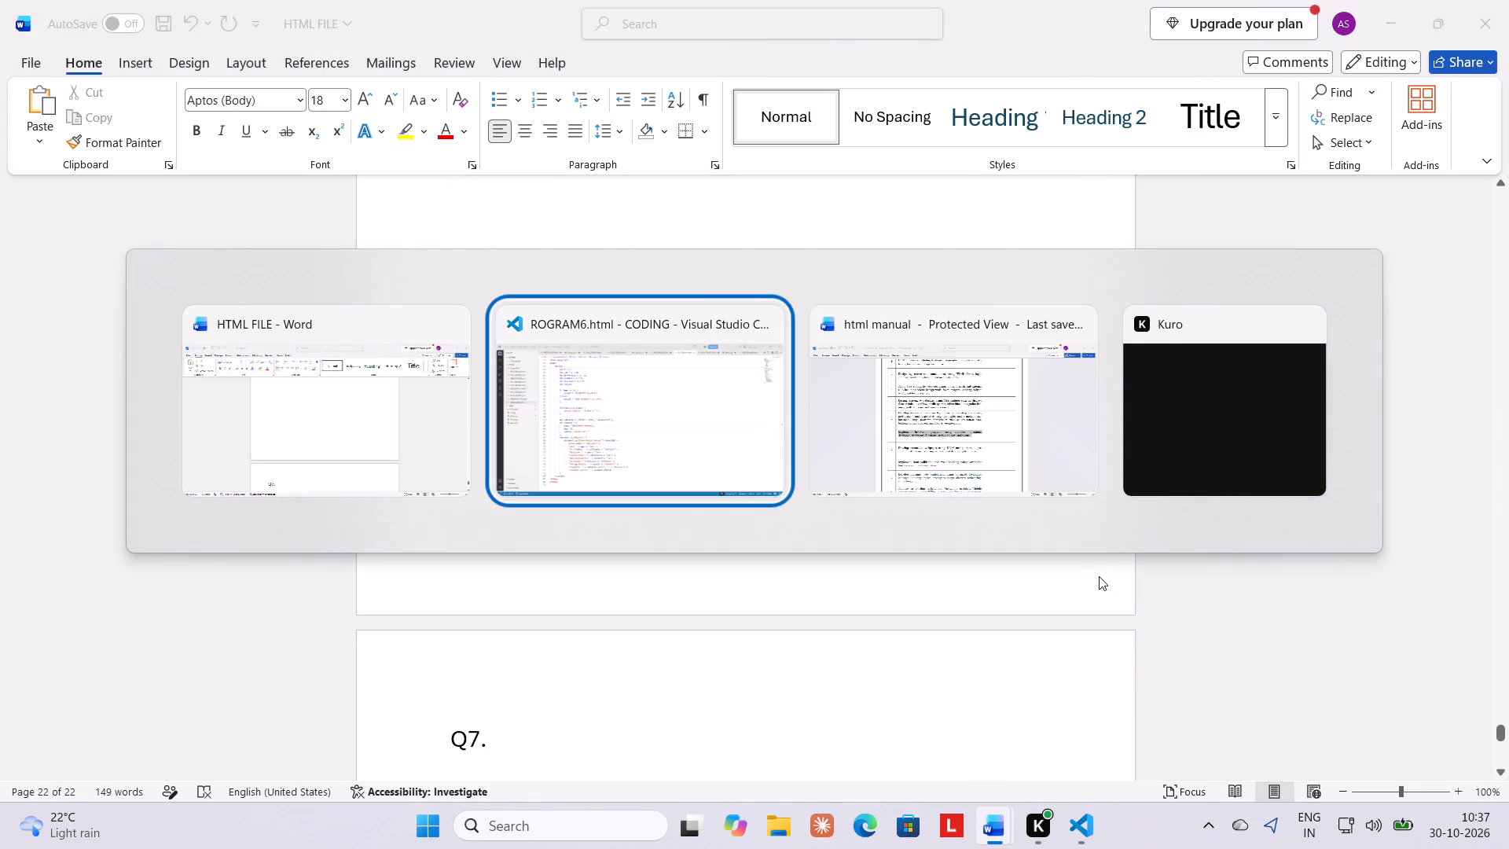
{"action": "key", "text": "alt+Tab"}
{"action": "left_click", "coordinate": [729, 588]}
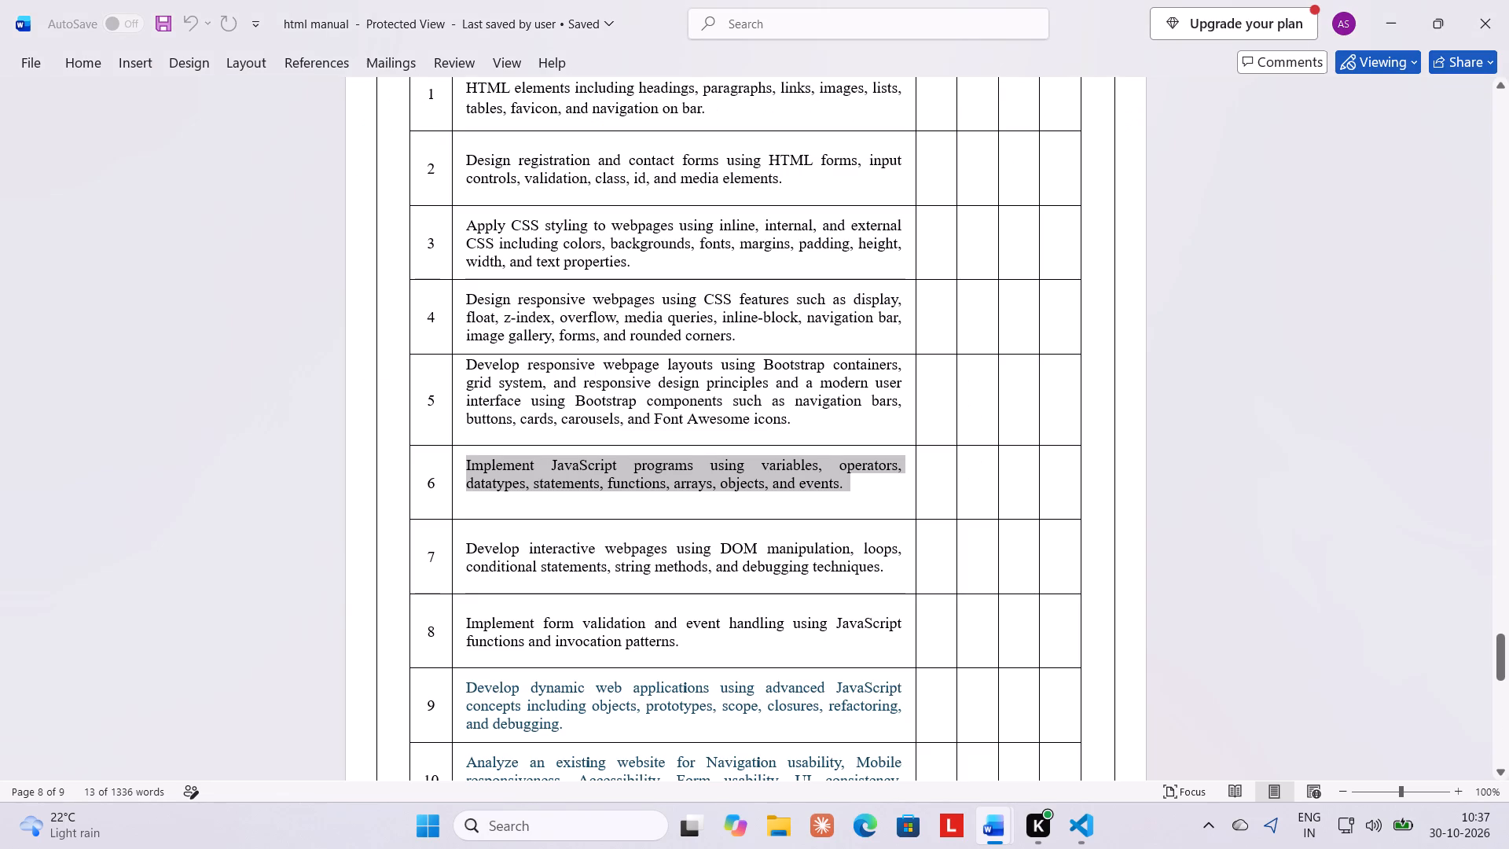
{"action": "scroll", "coordinate": [632, 535], "scroll_direction": "left", "scroll_amount": 1}
{"action": "left_click_drag", "start_coordinate": [467, 548], "coordinate": [908, 575]}
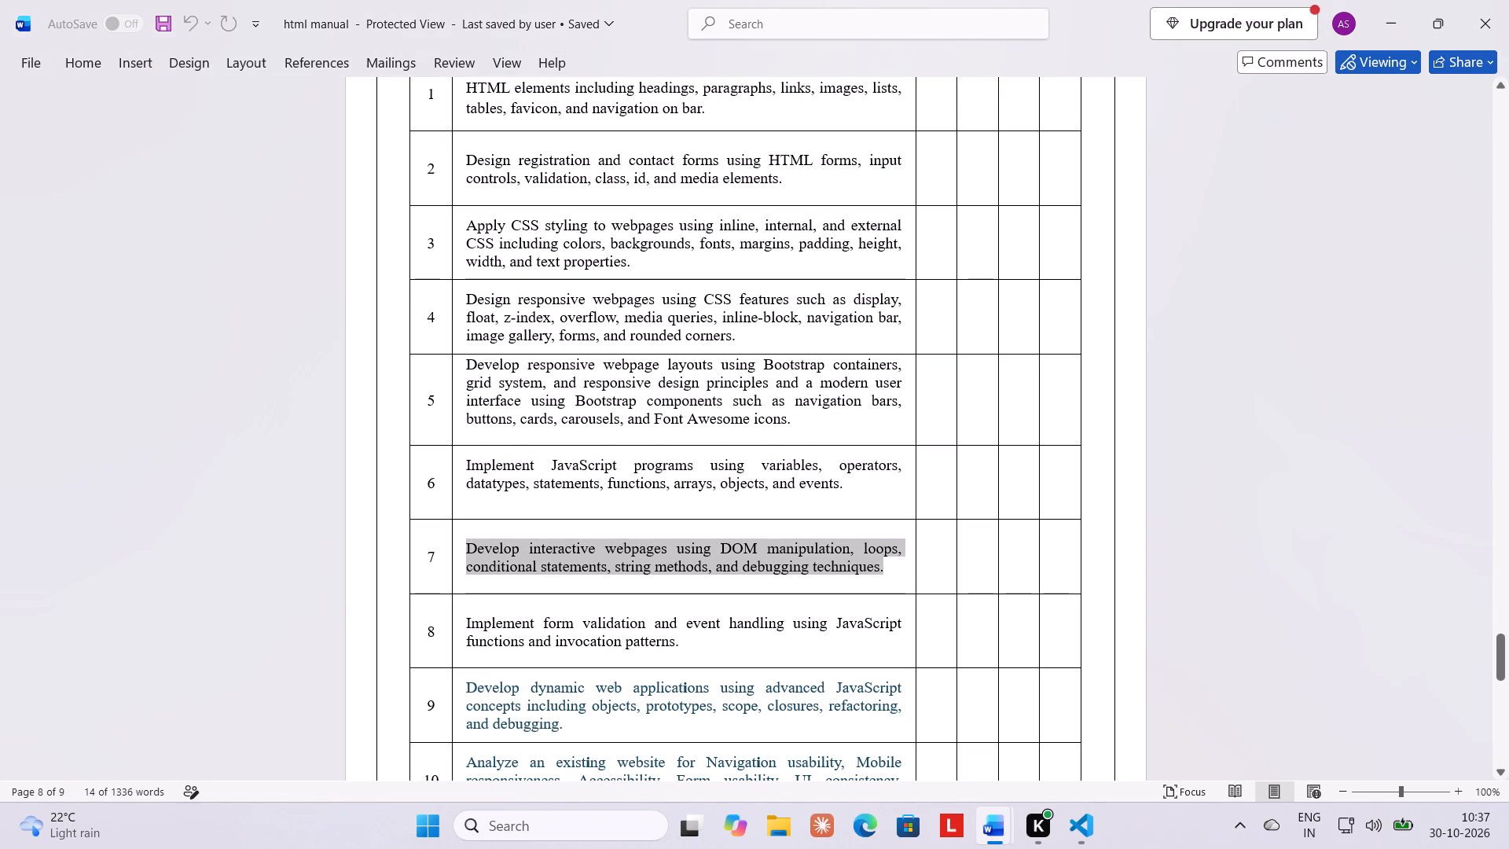
{"action": "key", "text": "ctrl+c"}
{"action": "key", "text": "alt+Tab"}
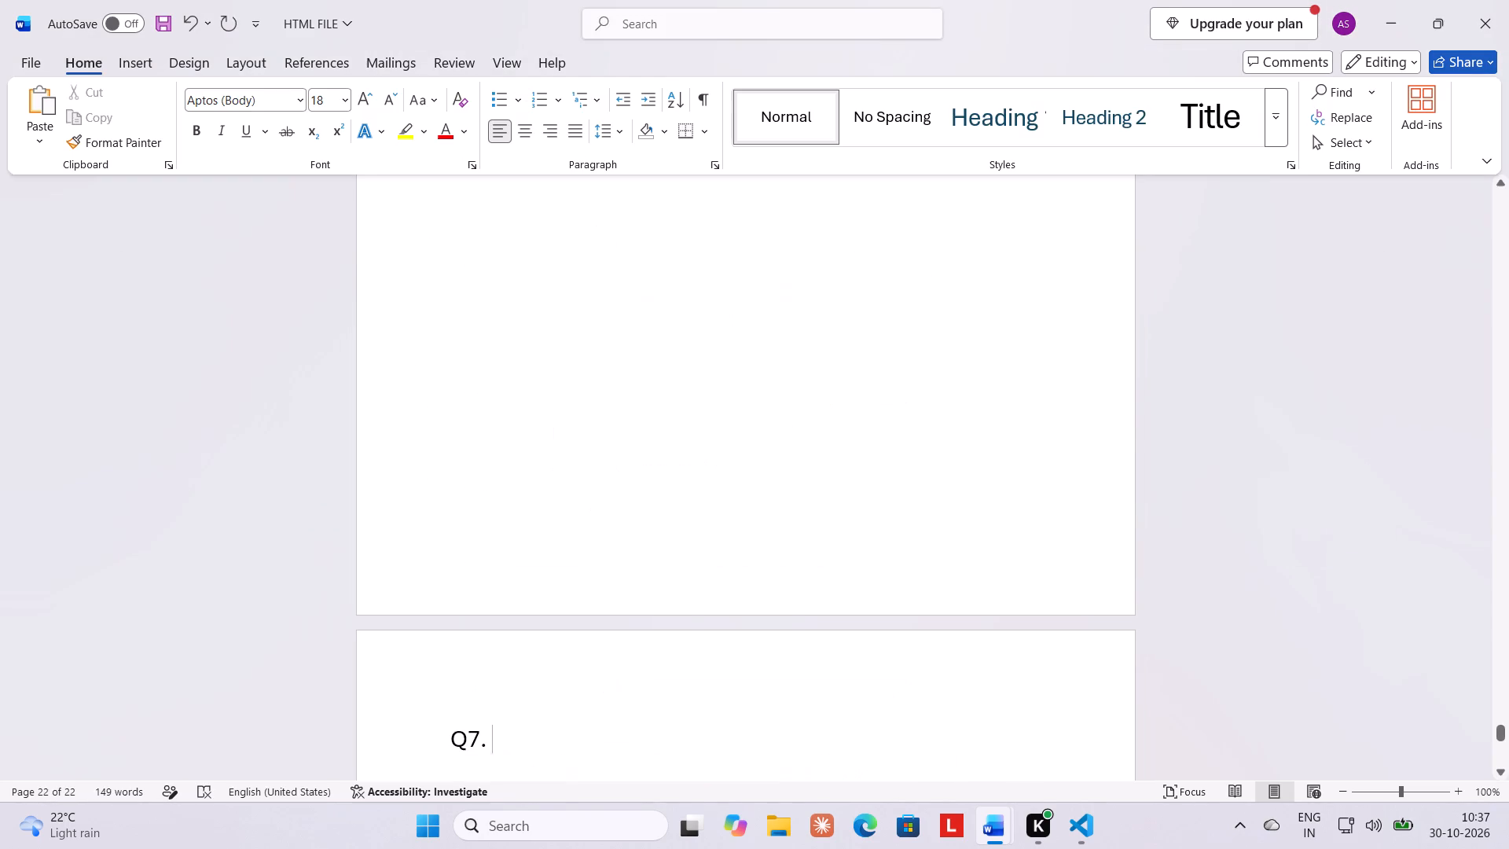
{"action": "left_click", "coordinate": [518, 744]}
{"action": "key", "text": "ctrl+v"}
{"action": "scroll", "coordinate": [691, 678], "scroll_direction": "down", "scroll_amount": 2}
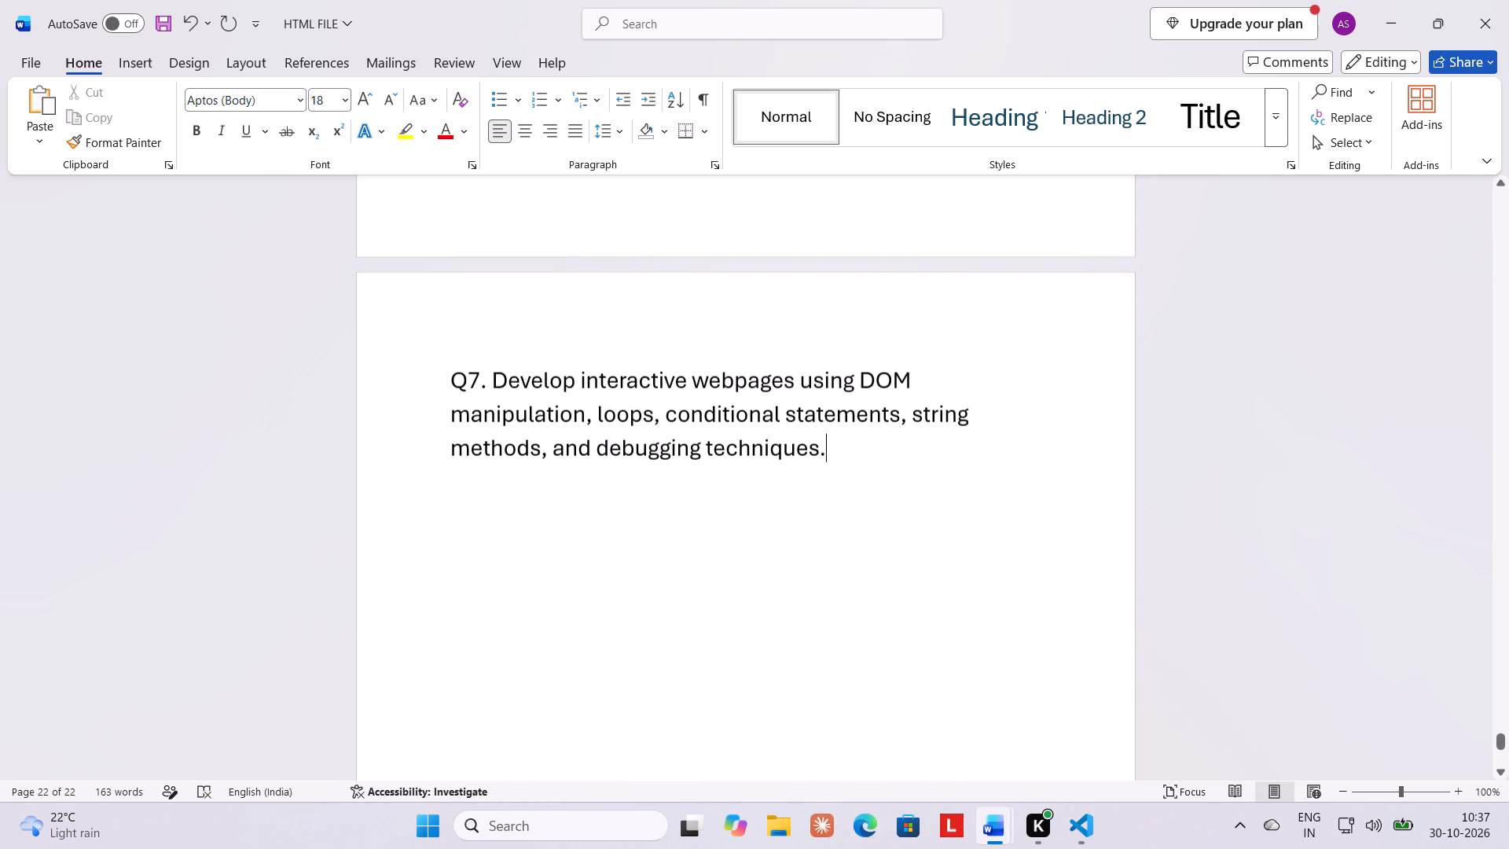
{"action": "key", "text": "Return"}
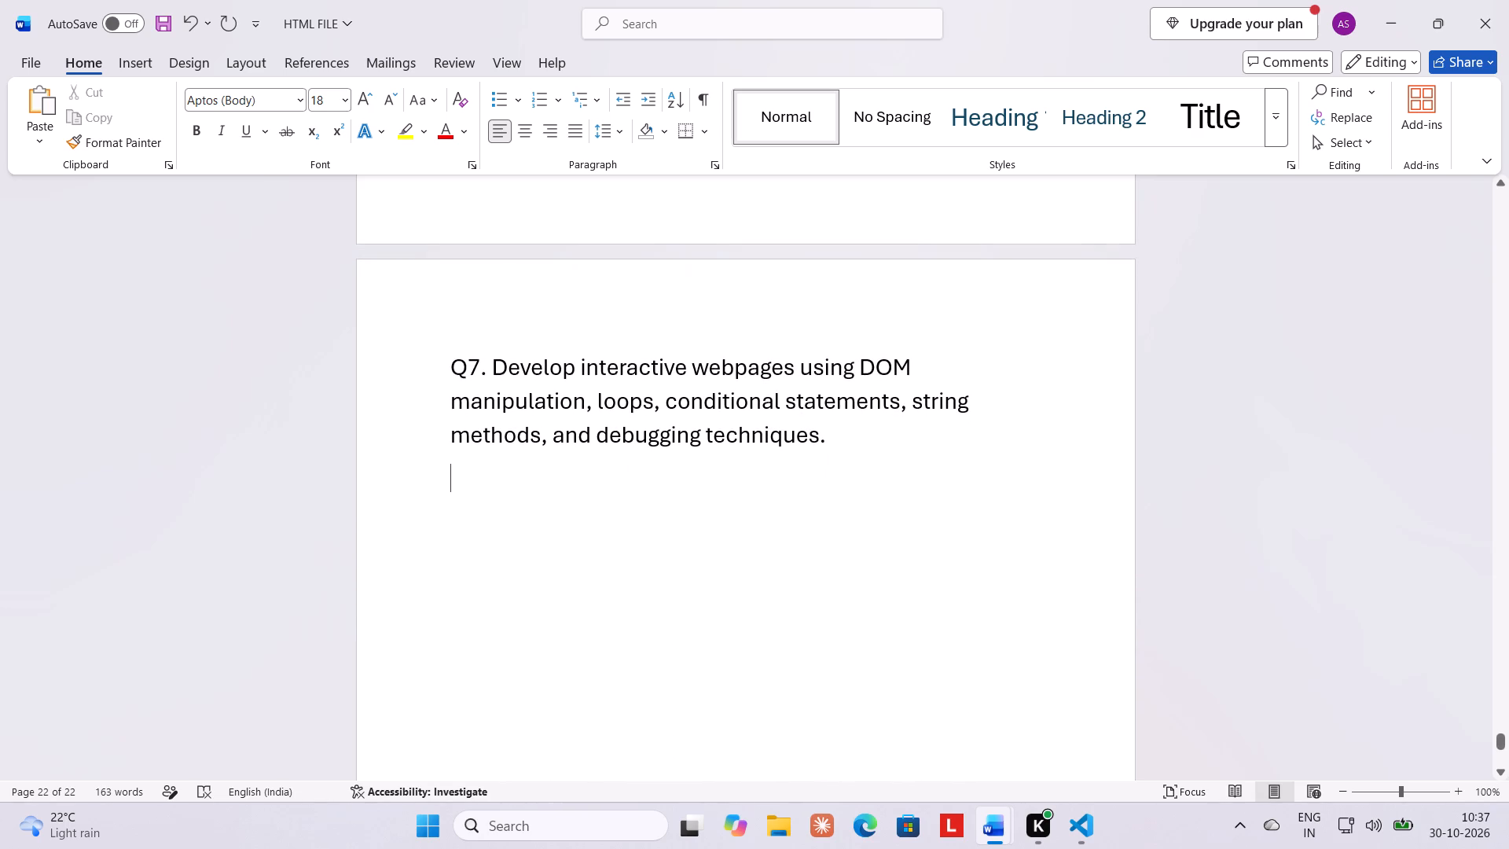
Delete all the old screenshots from the Screenshots folder in Pictures using File Explorer, and close the folder window.
{"action": "left_click", "coordinate": [776, 823]}
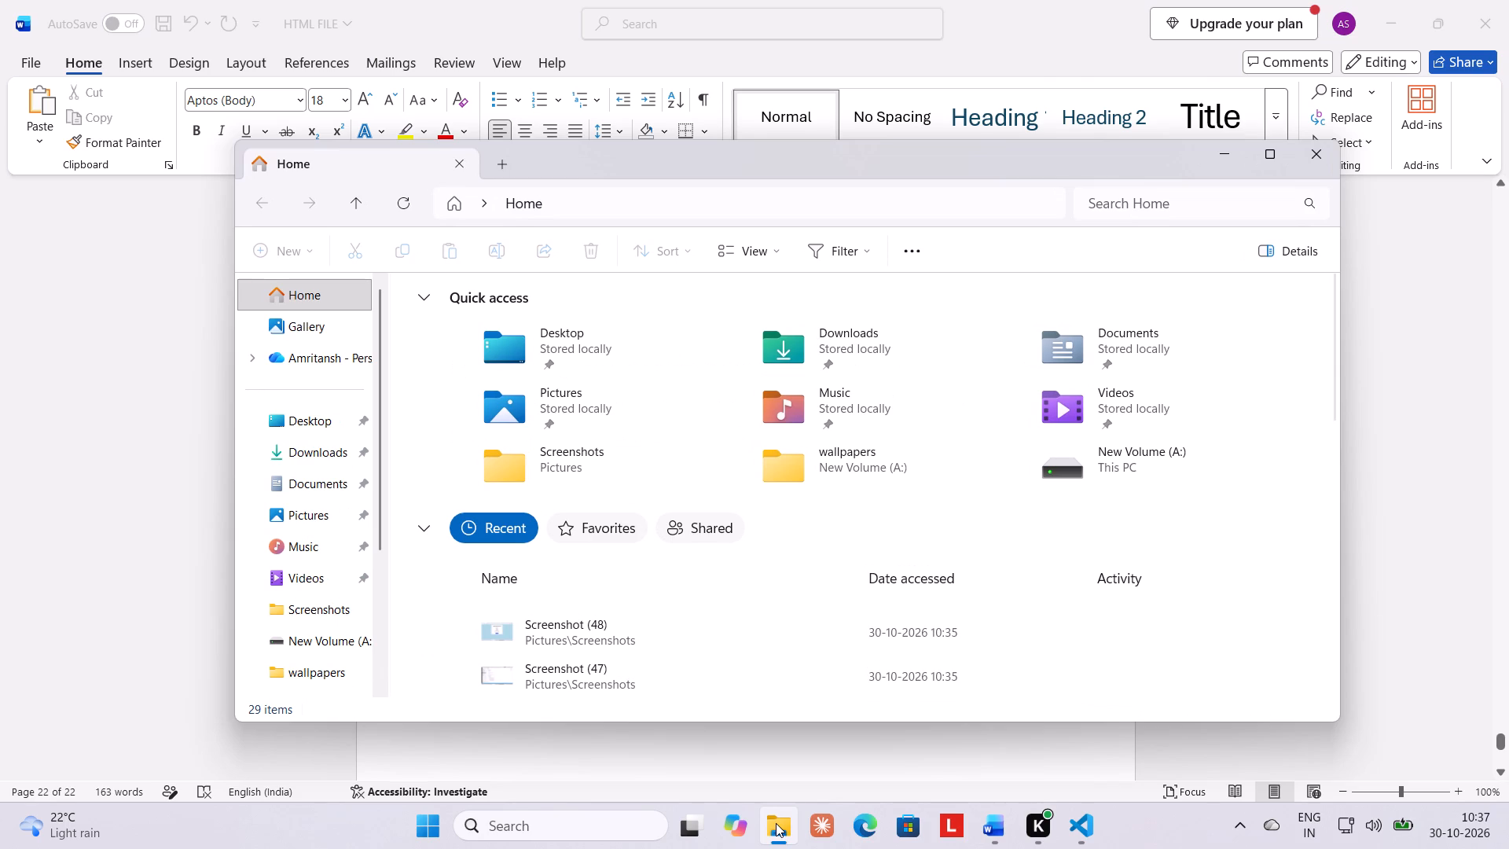
{"action": "double_click", "coordinate": [575, 409]}
{"action": "double_click", "coordinate": [505, 353]}
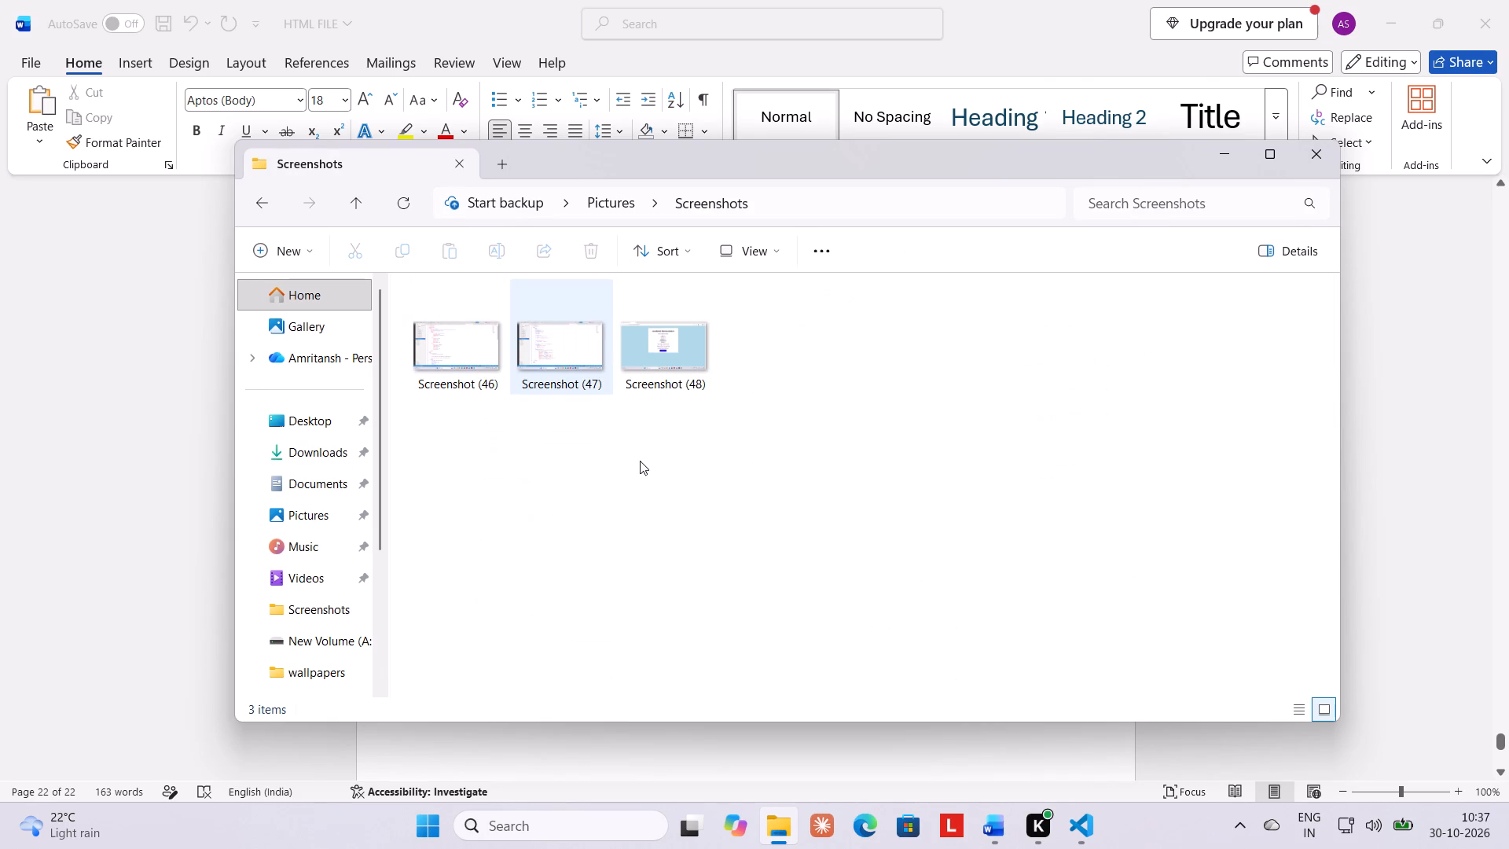
{"action": "left_click", "coordinate": [640, 461]}
{"action": "key", "text": "ctrl+a"}
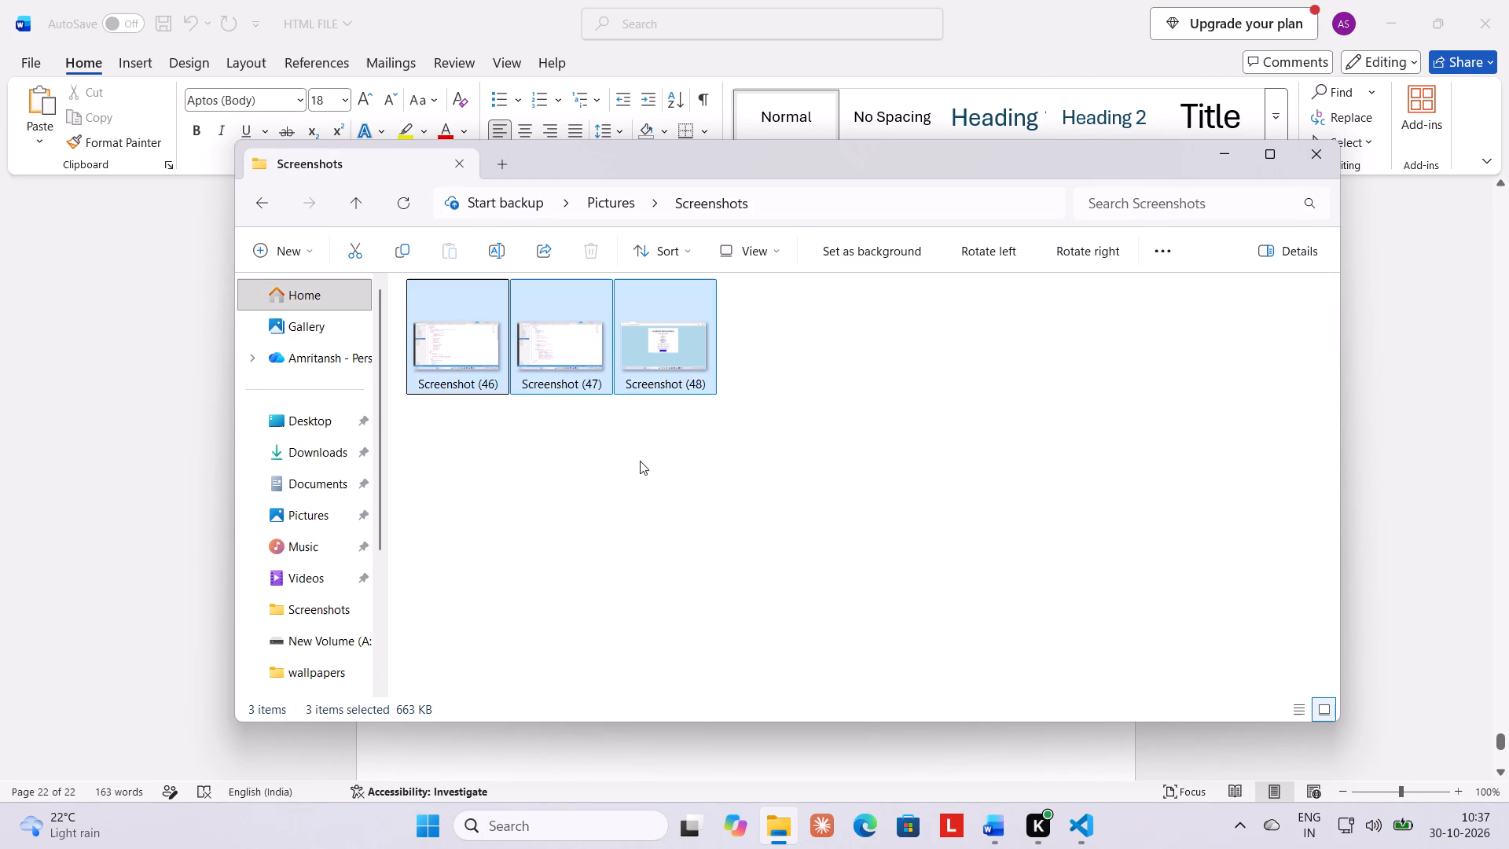
{"action": "key", "text": "Delete"}
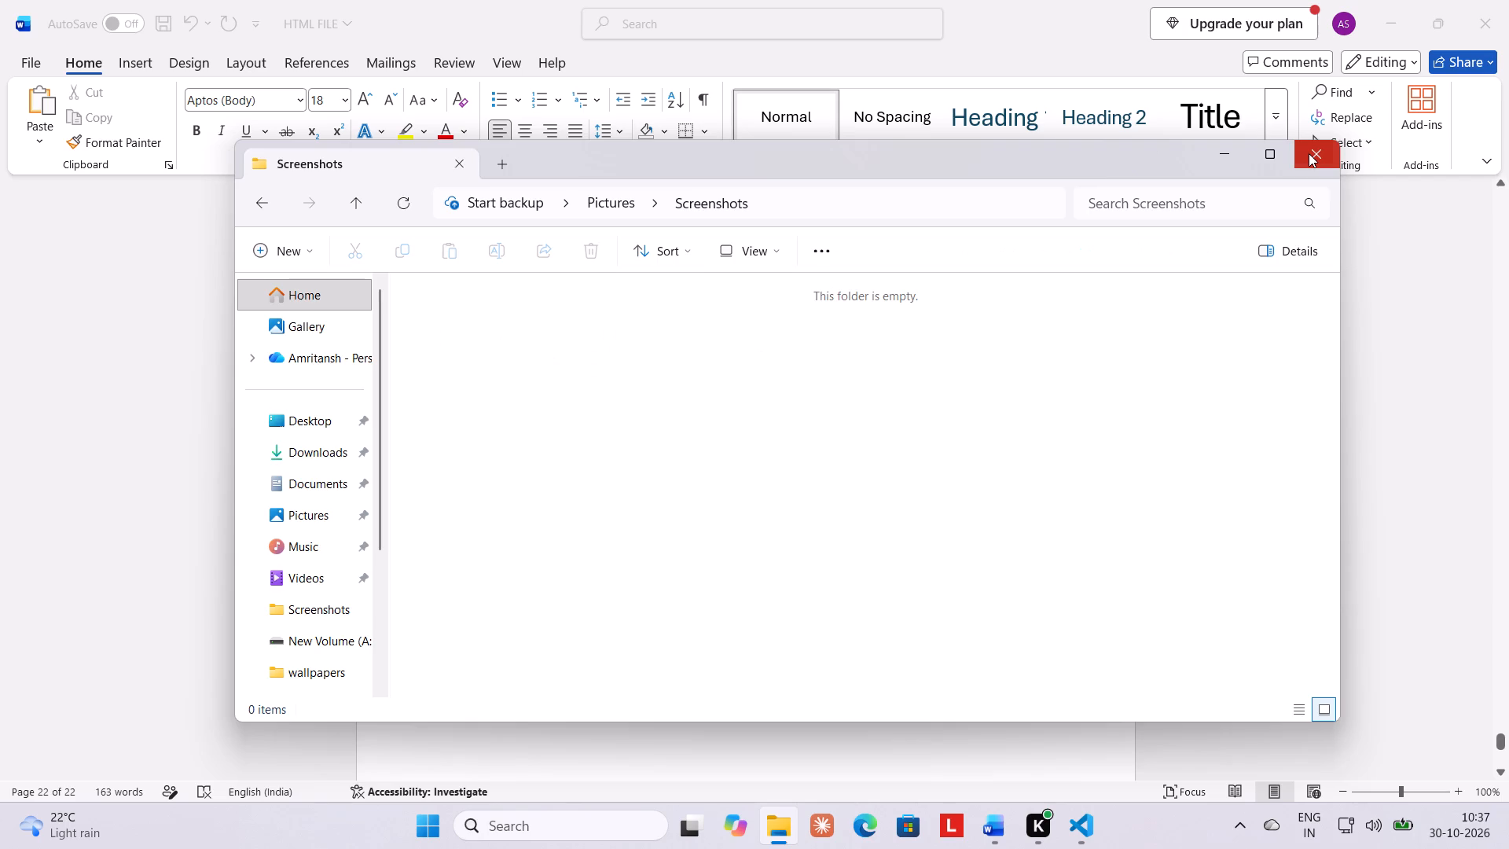
{"action": "left_click", "coordinate": [1309, 153]}
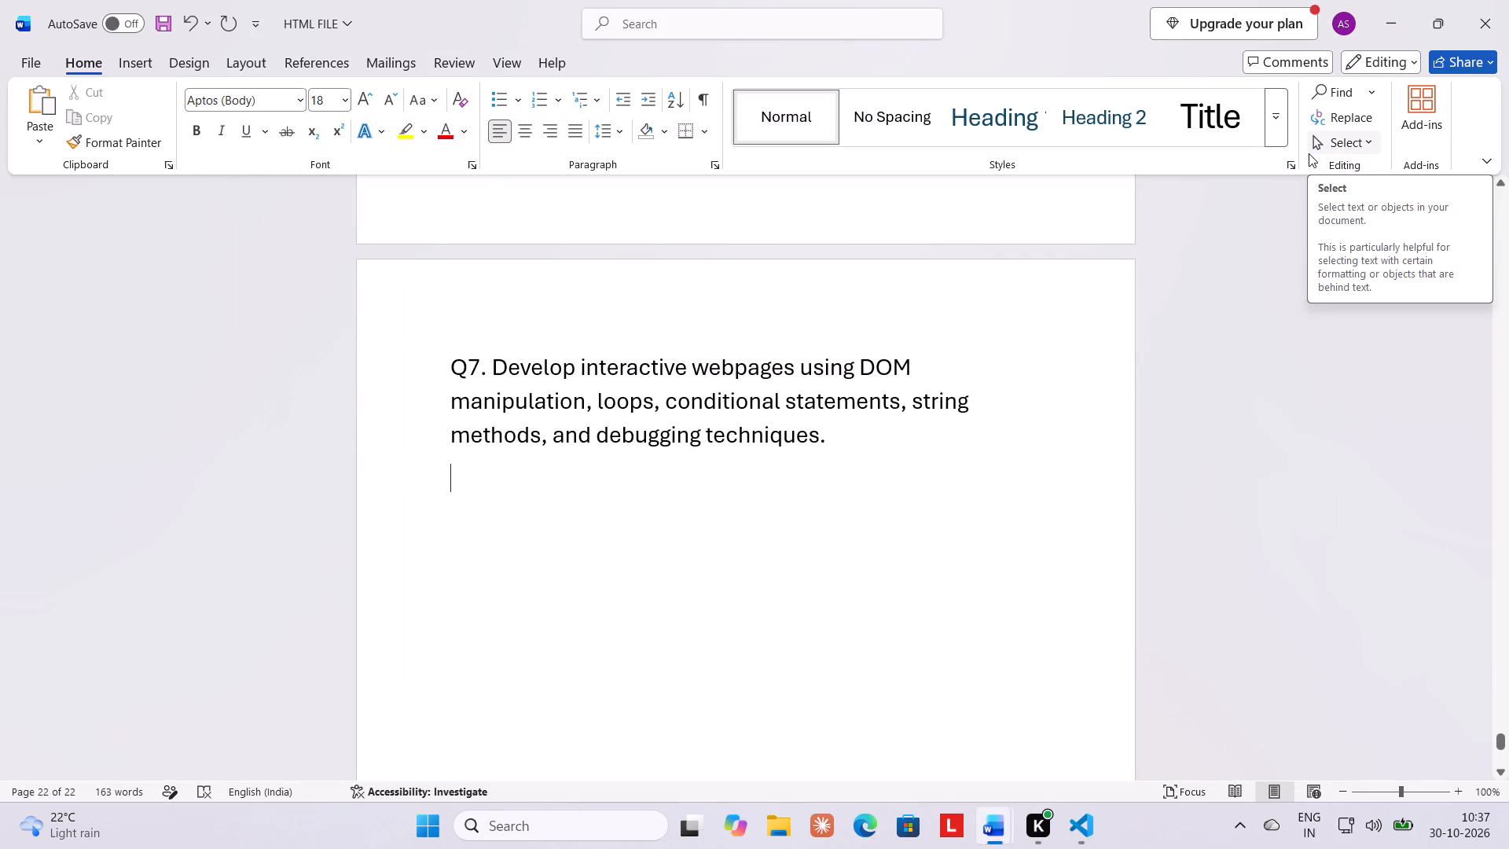
Switch to Visual Studio Code, open PROGRAM7.html, and capture a full-screen screenshot of the top of its code at an enlarged zoom.
{"action": "left_click", "coordinate": [1074, 818]}
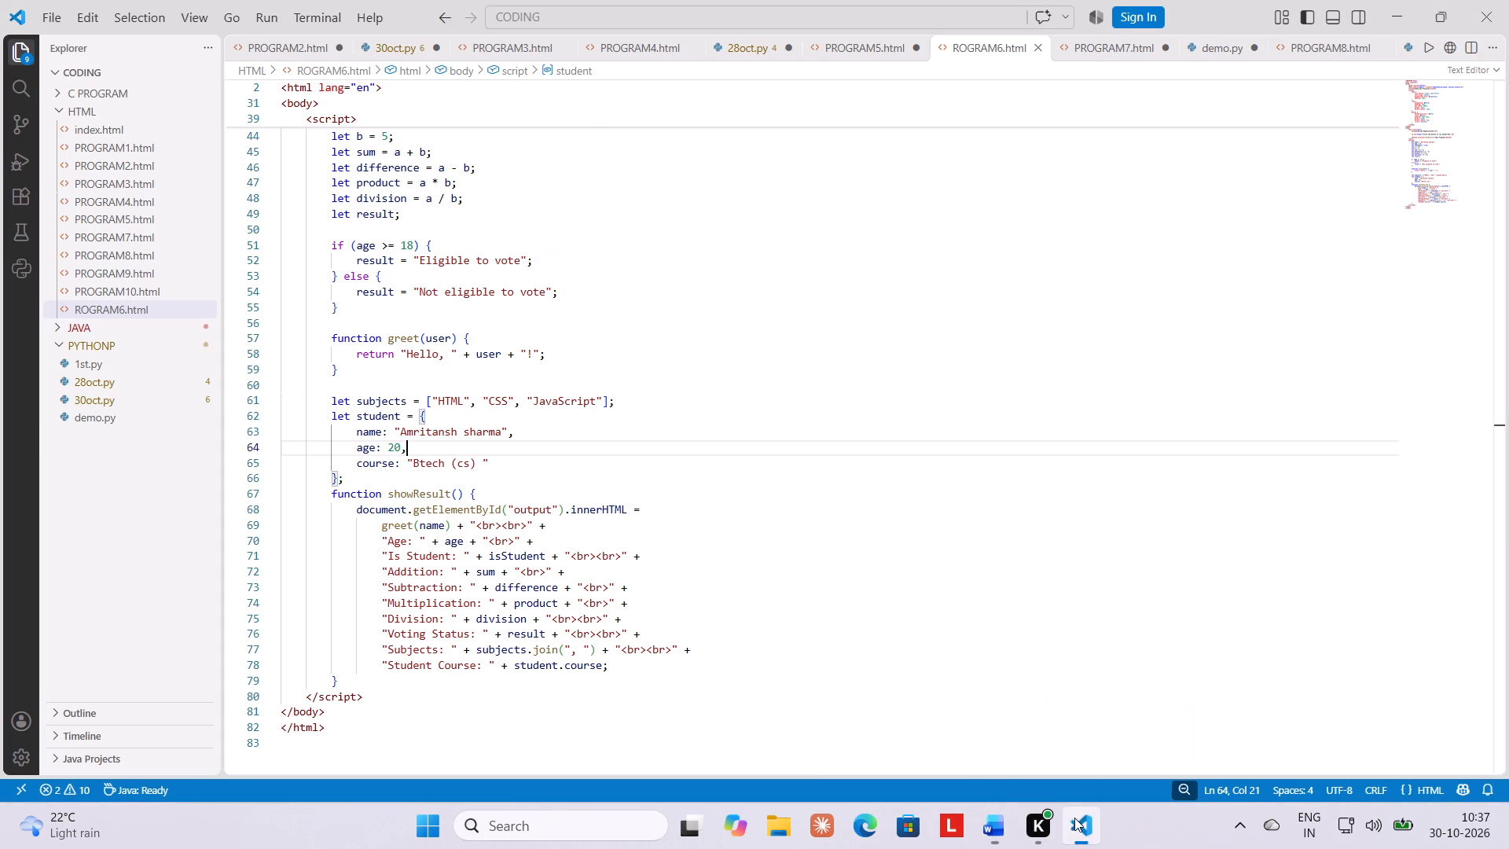
{"action": "left_click", "coordinate": [138, 241]}
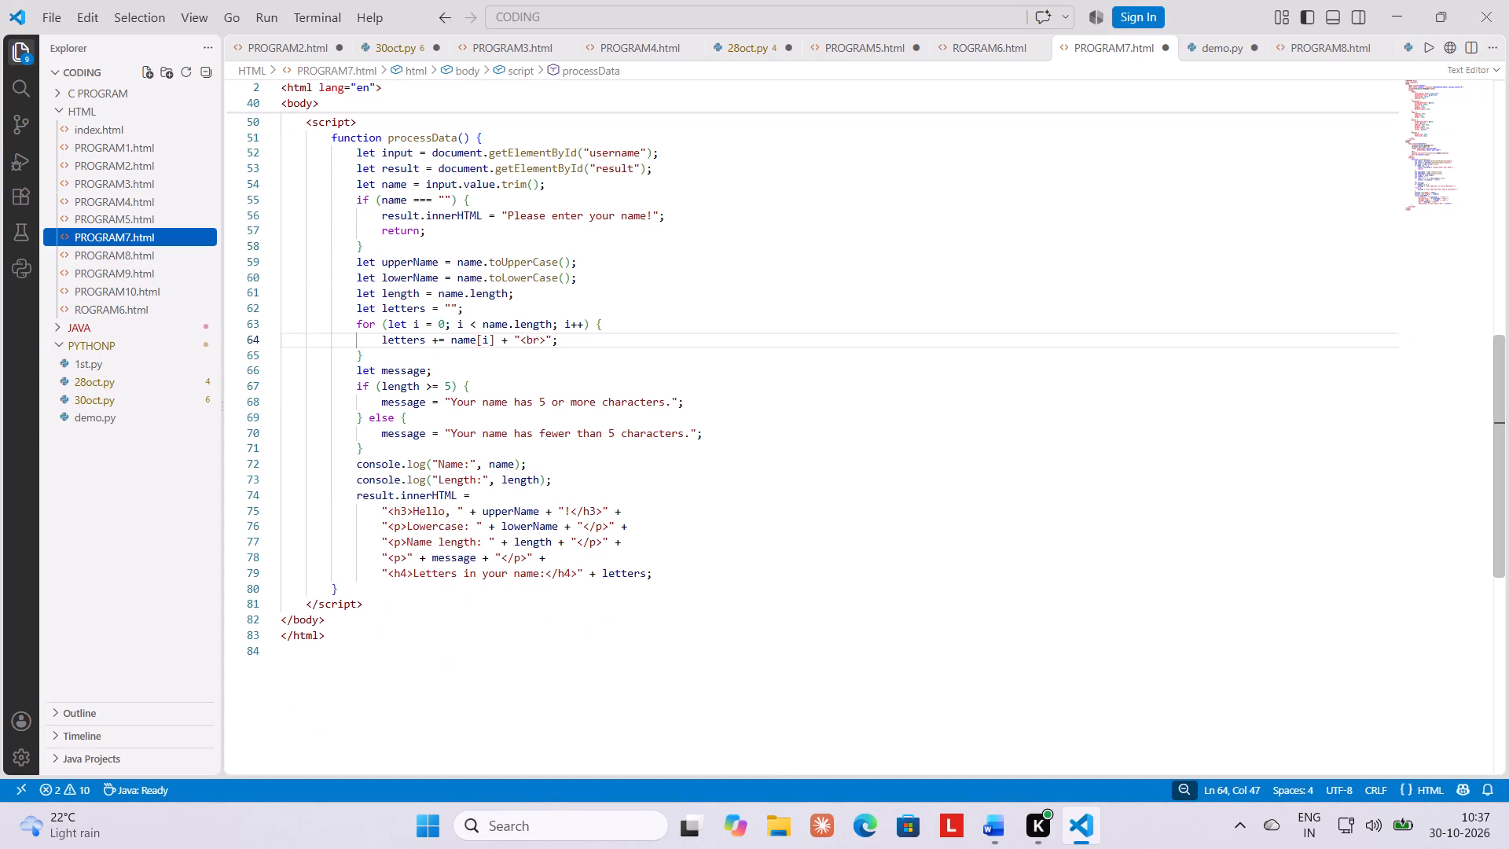
{"action": "scroll", "coordinate": [531, 333], "scroll_direction": "up", "scroll_amount": 9}
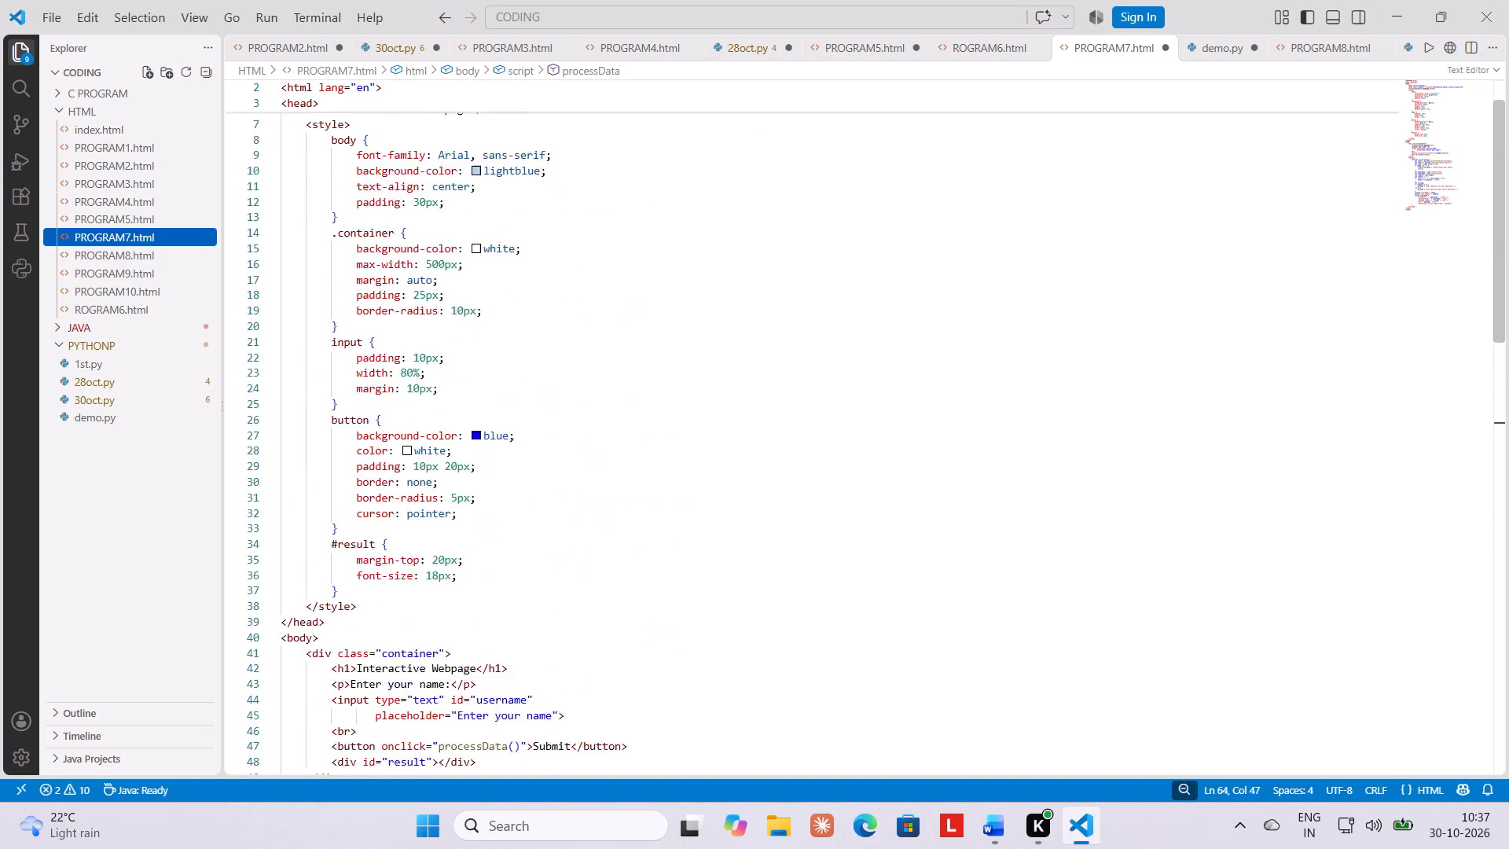
{"action": "scroll", "coordinate": [531, 333], "scroll_direction": "up", "scroll_amount": 1}
{"action": "scroll", "coordinate": [531, 333], "scroll_direction": "right", "scroll_amount": 1}
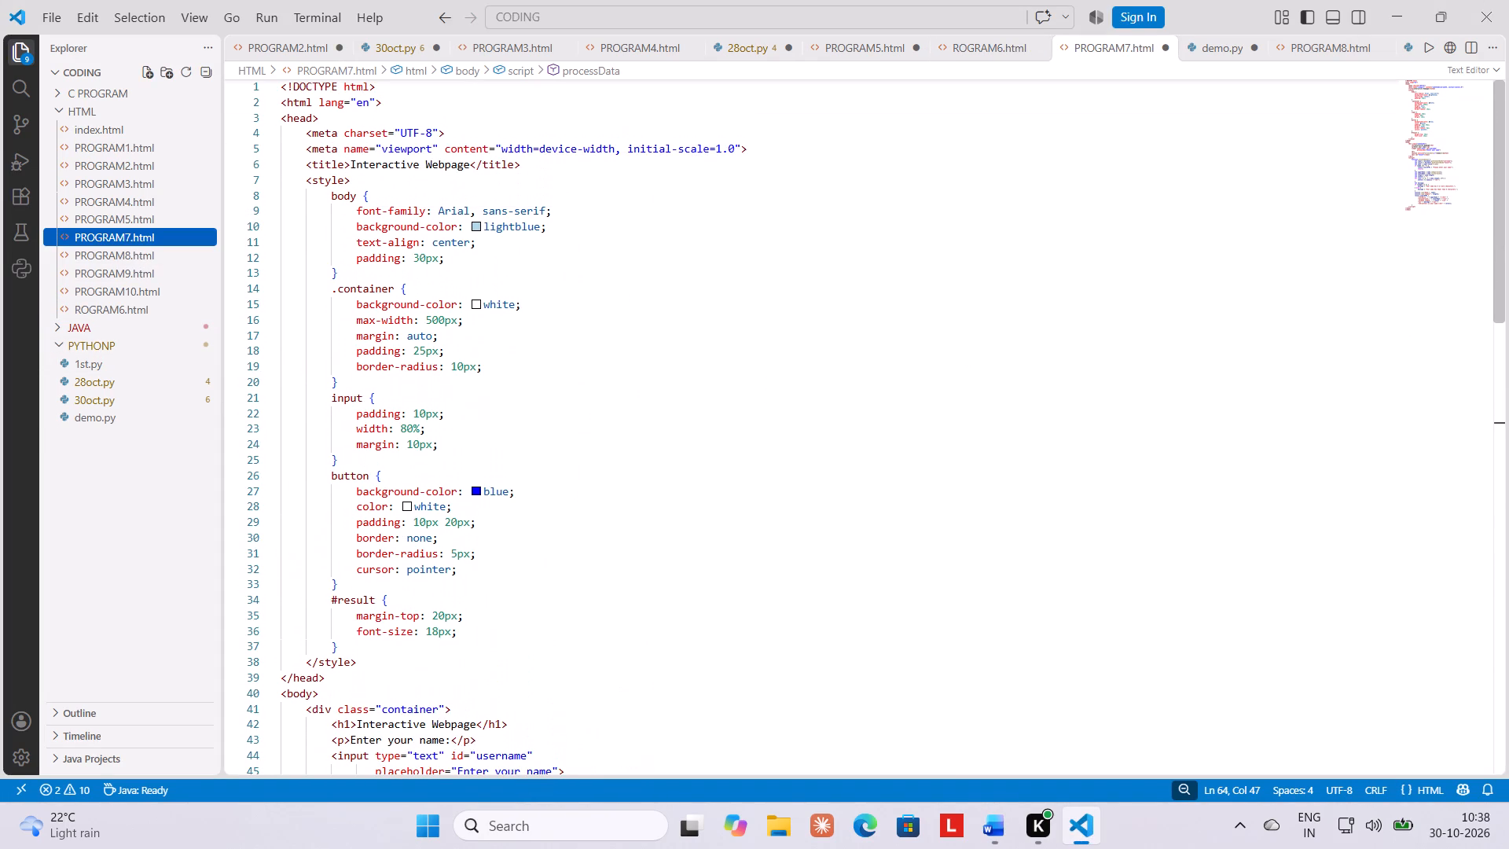
{"action": "key", "text": "ctrl+plus"}
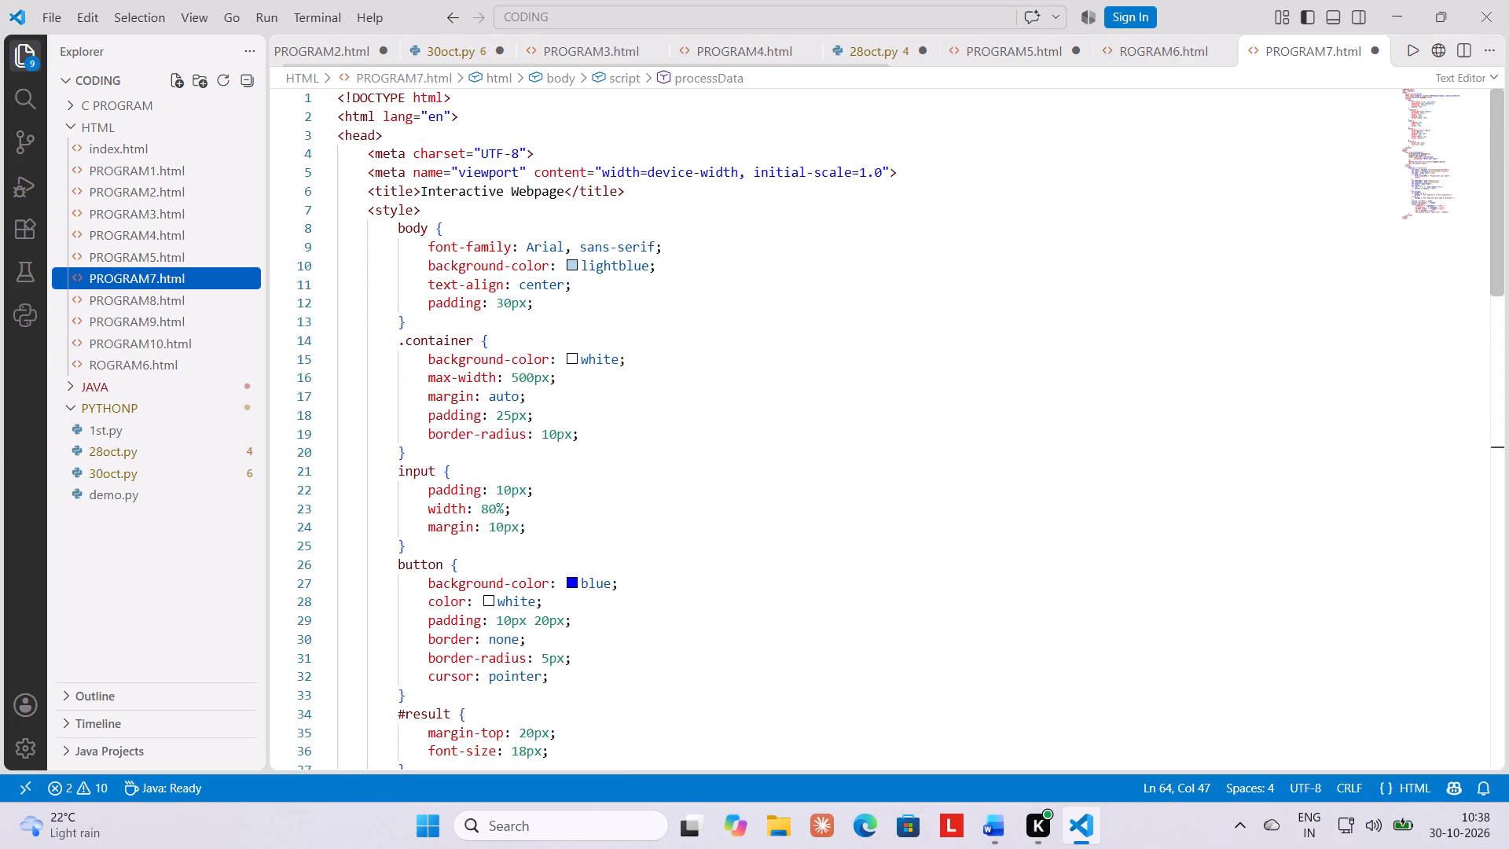
{"action": "scroll", "coordinate": [531, 333], "scroll_direction": "up", "scroll_amount": 3}
{"action": "key", "text": "super+Print"}
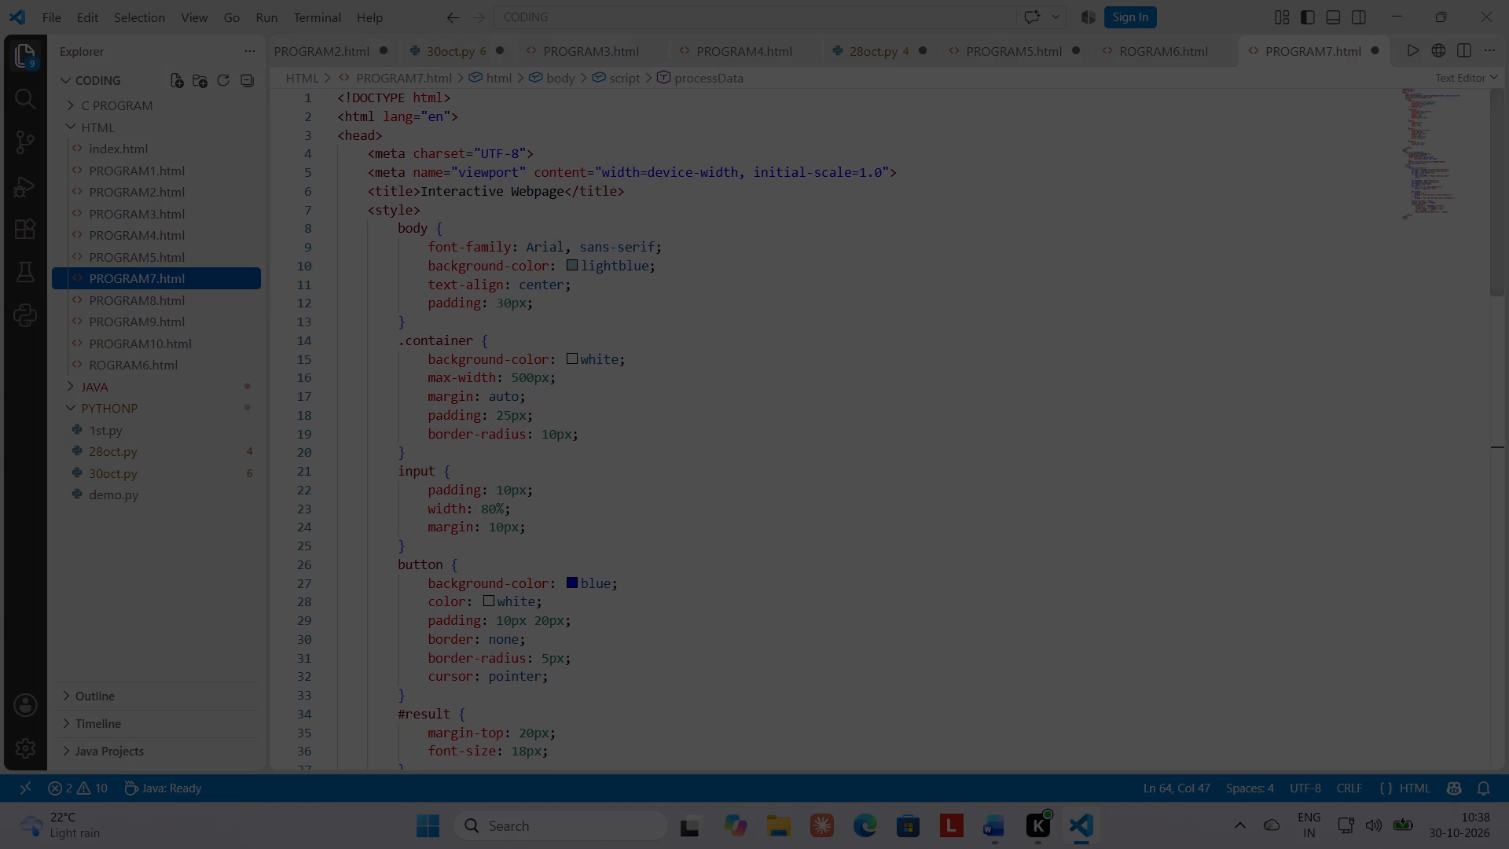
Zoom the editor back out one level and capture a screenshot of PROGRAM7.html from line 1, including the whole style block.
{"action": "scroll", "coordinate": [531, 333], "scroll_direction": "down", "scroll_amount": 8}
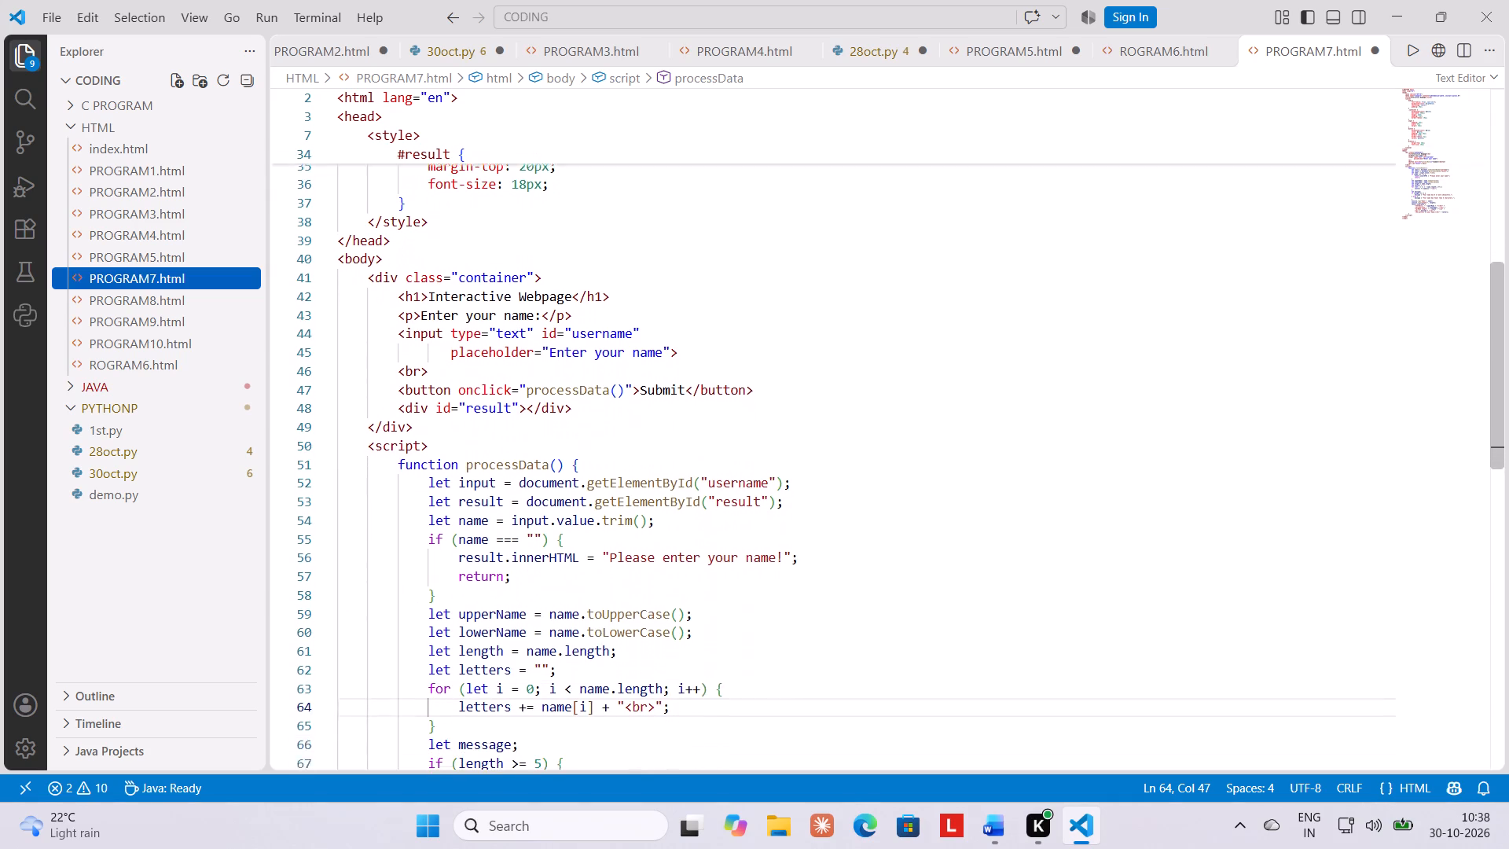
{"action": "scroll", "coordinate": [531, 333], "scroll_direction": "down", "scroll_amount": 7}
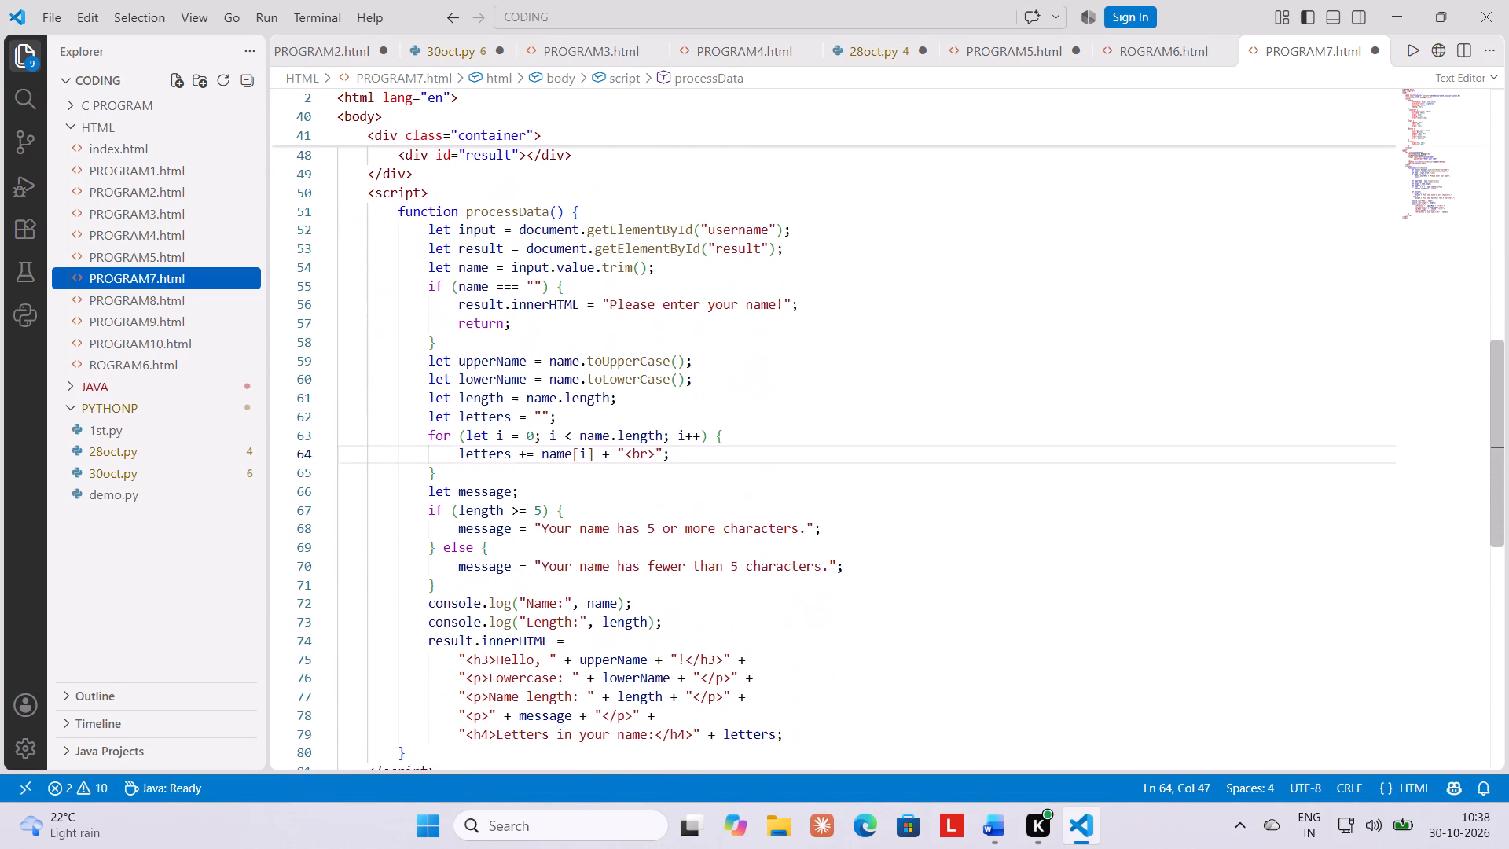
{"action": "scroll", "coordinate": [531, 333], "scroll_direction": "up", "scroll_amount": 3}
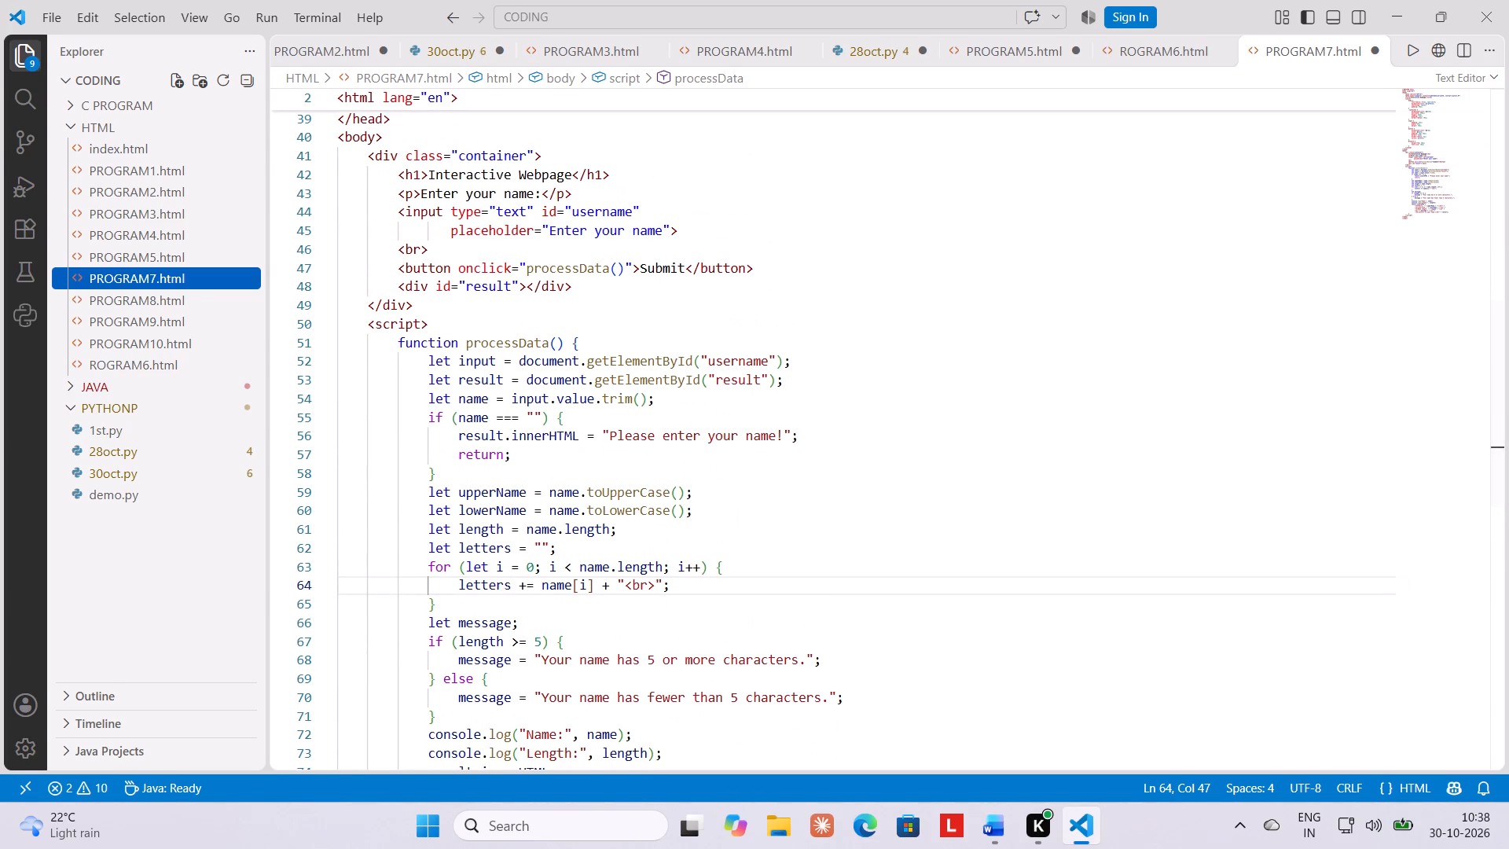
{"action": "key", "text": "ctrl+minus"}
{"action": "scroll", "coordinate": [531, 333], "scroll_direction": "up", "scroll_amount": 12}
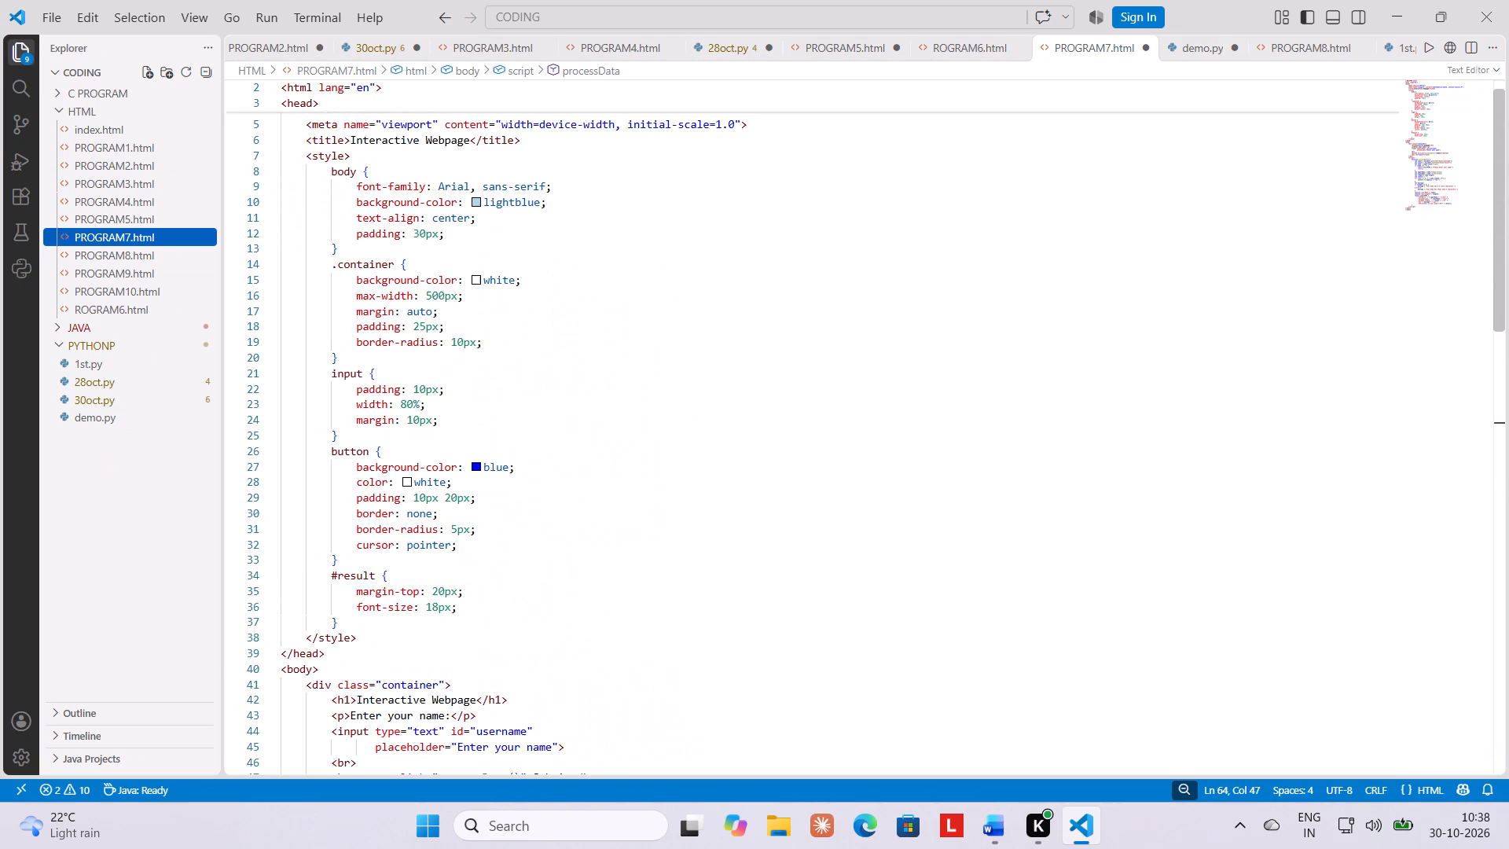
{"action": "key", "text": "super+Print"}
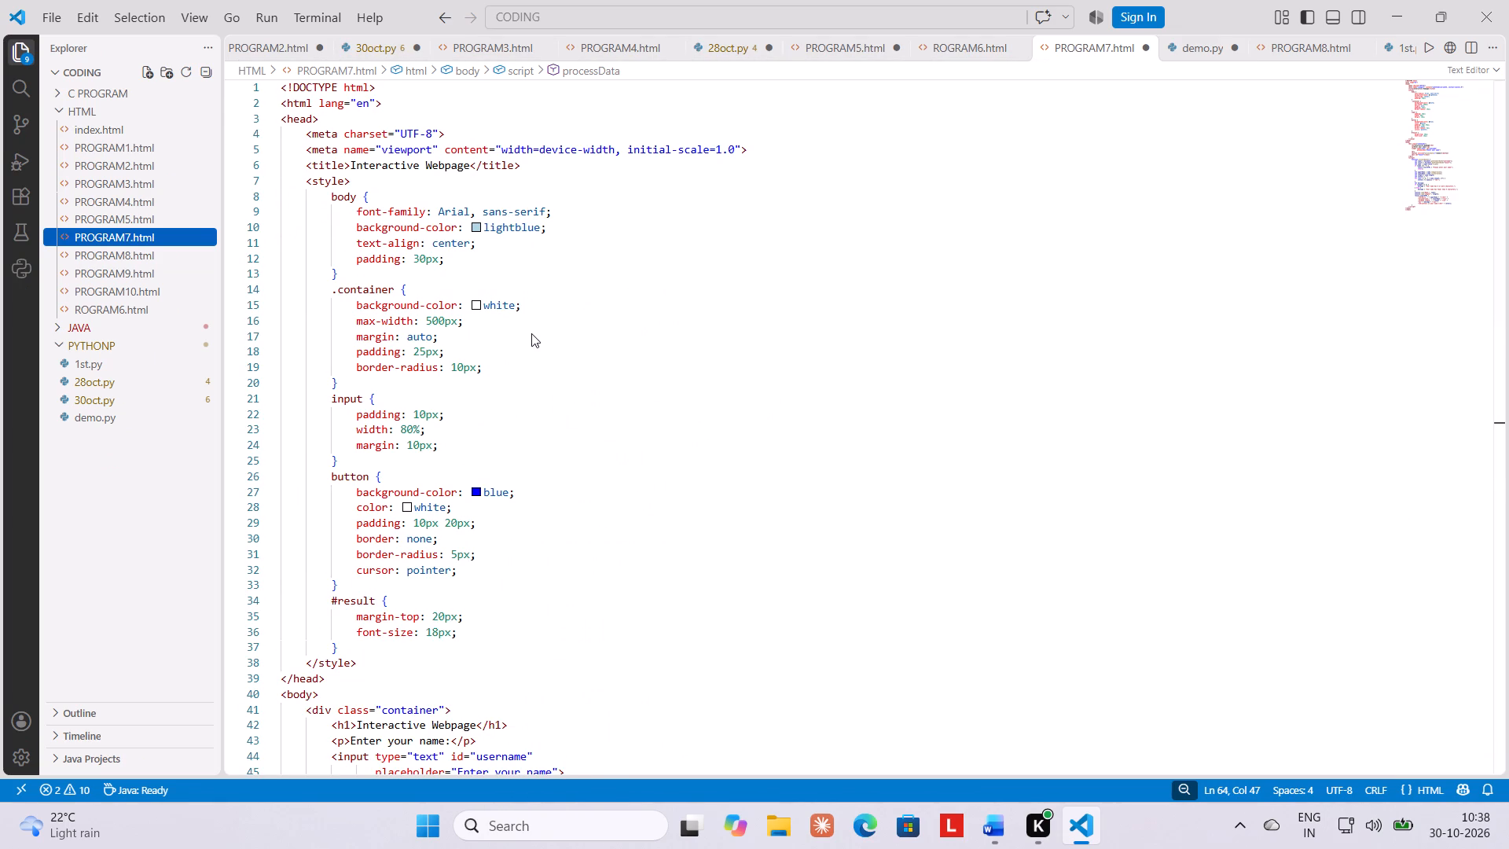
Capture a screenshot of the remaining PROGRAM7.html code, including the full script through the closing html tag.
{"action": "scroll", "coordinate": [531, 333], "scroll_direction": "down", "scroll_amount": 5}
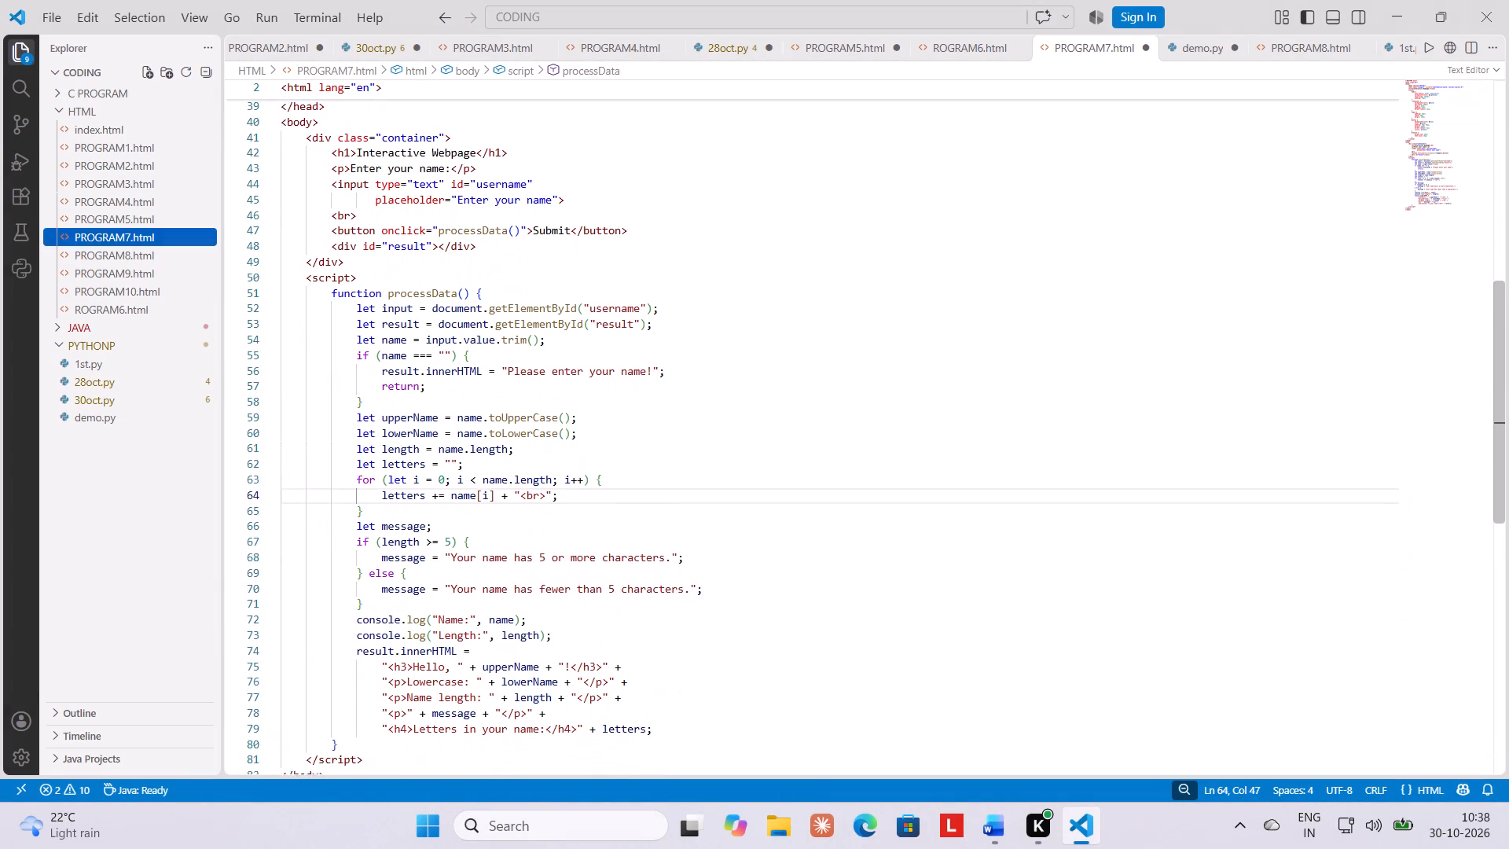
{"action": "scroll", "coordinate": [531, 333], "scroll_direction": "down", "scroll_amount": 4}
{"action": "key", "text": "super+Print"}
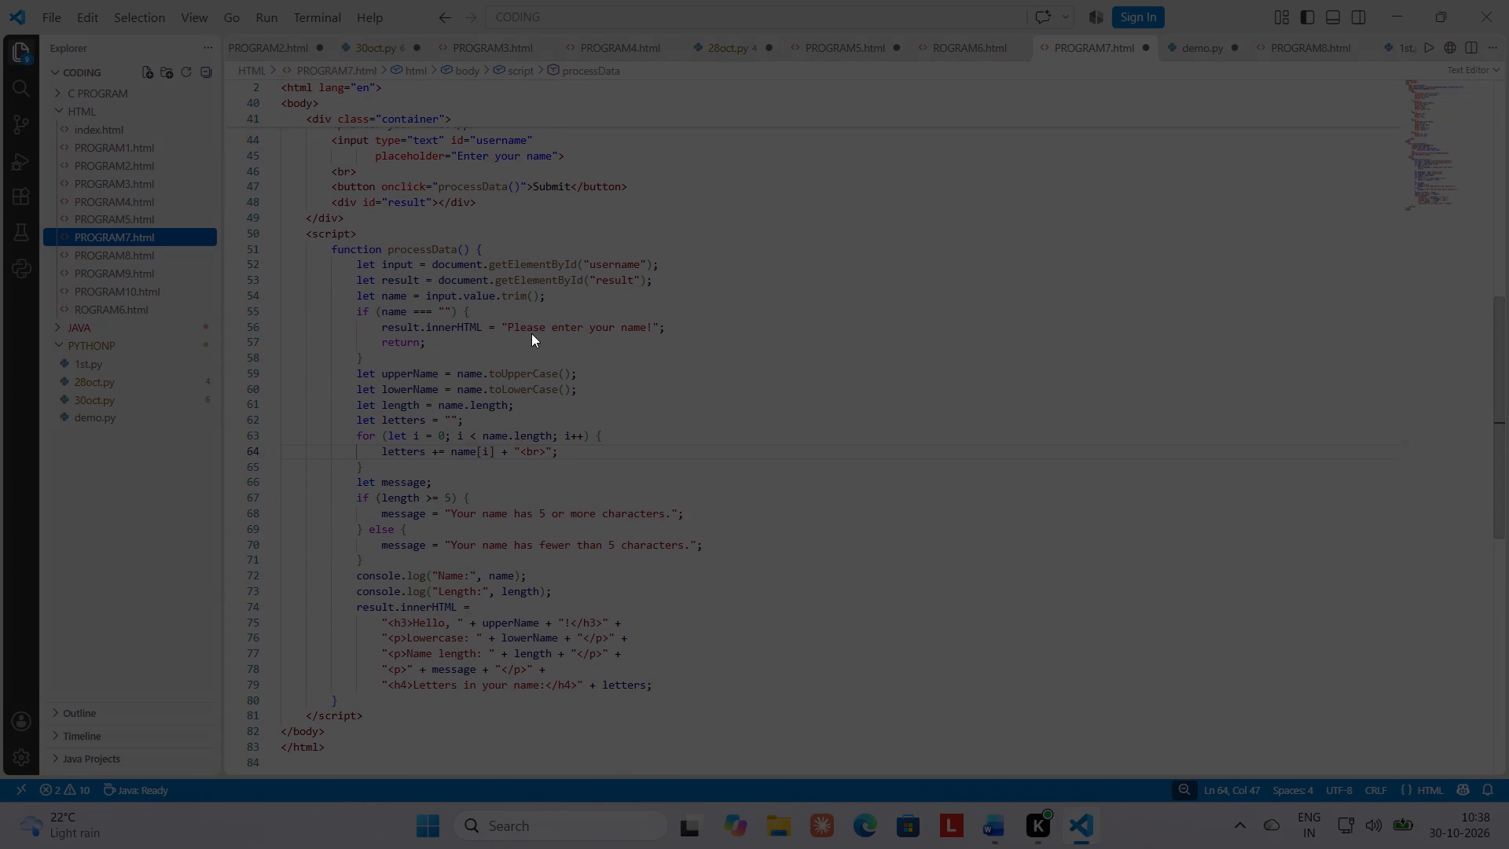
Open PROGRAM7.html in the default browser and submit the student's full name in the Interactive Webpage form.
{"action": "right_click", "coordinate": [636, 323]}
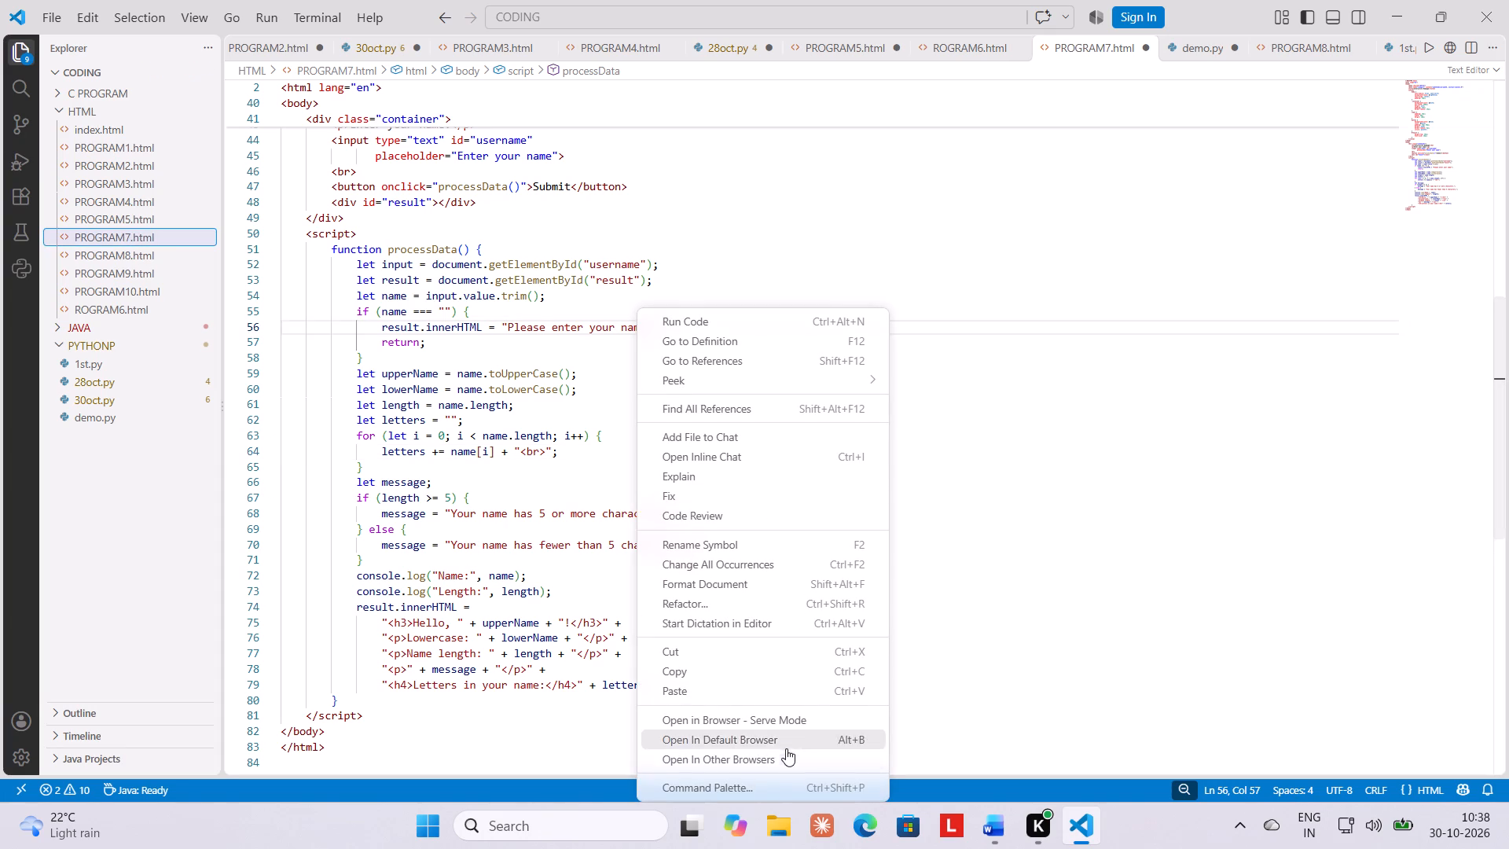
{"action": "left_click", "coordinate": [791, 741]}
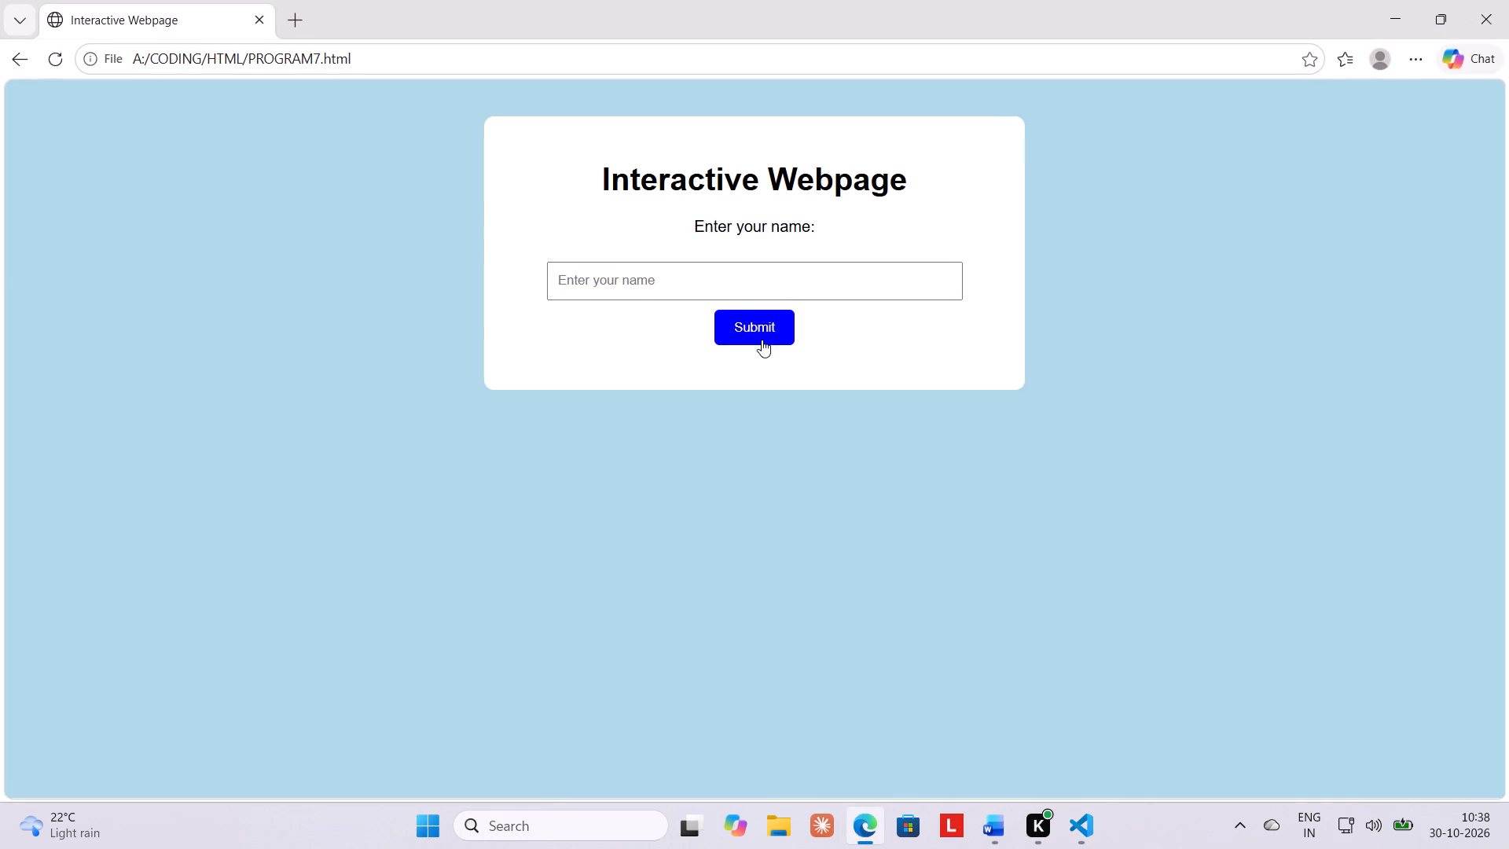
{"action": "left_click", "coordinate": [711, 284]}
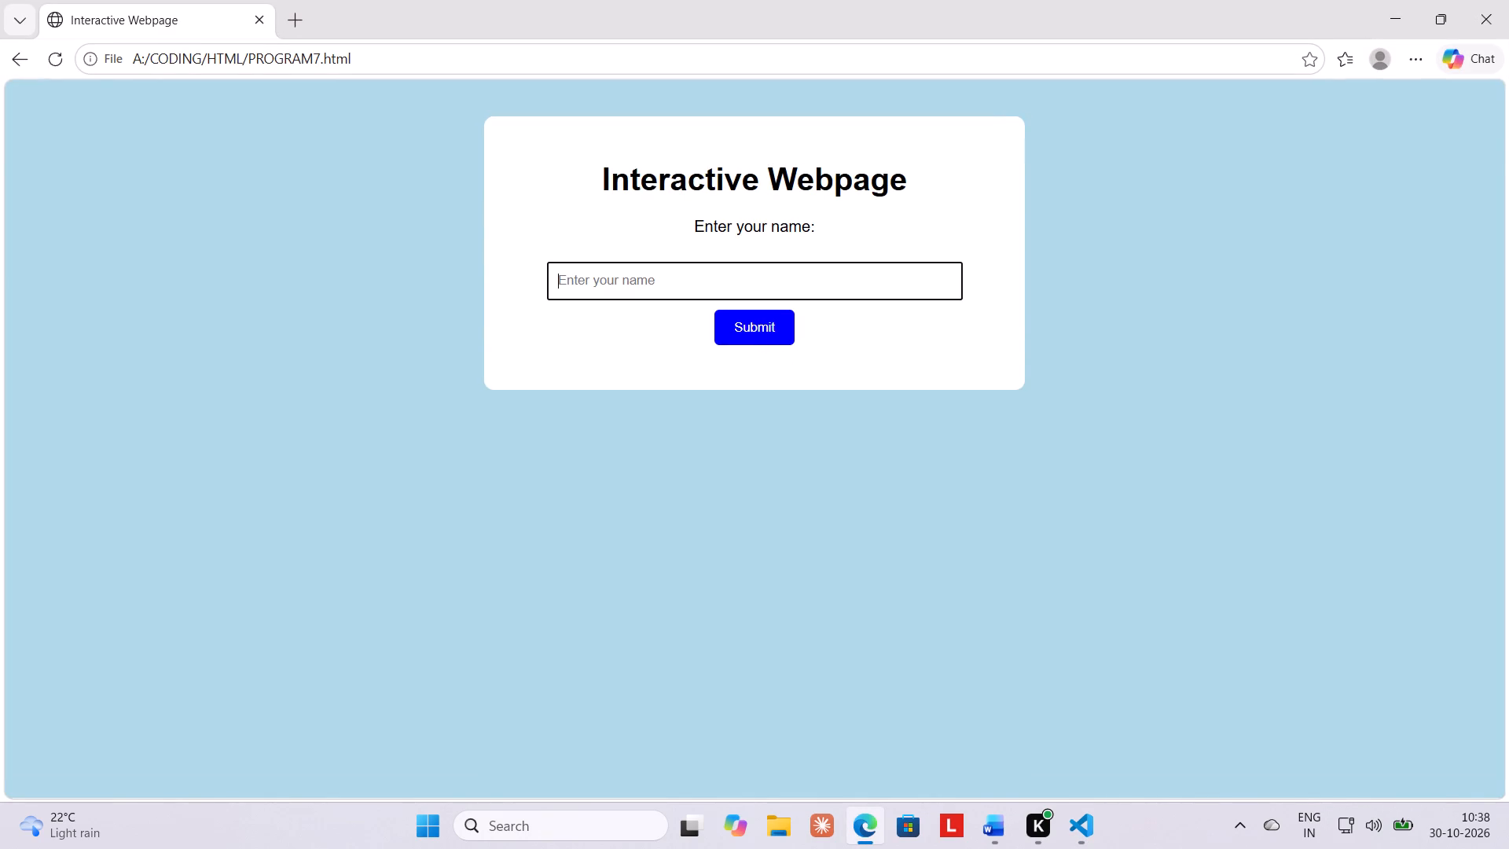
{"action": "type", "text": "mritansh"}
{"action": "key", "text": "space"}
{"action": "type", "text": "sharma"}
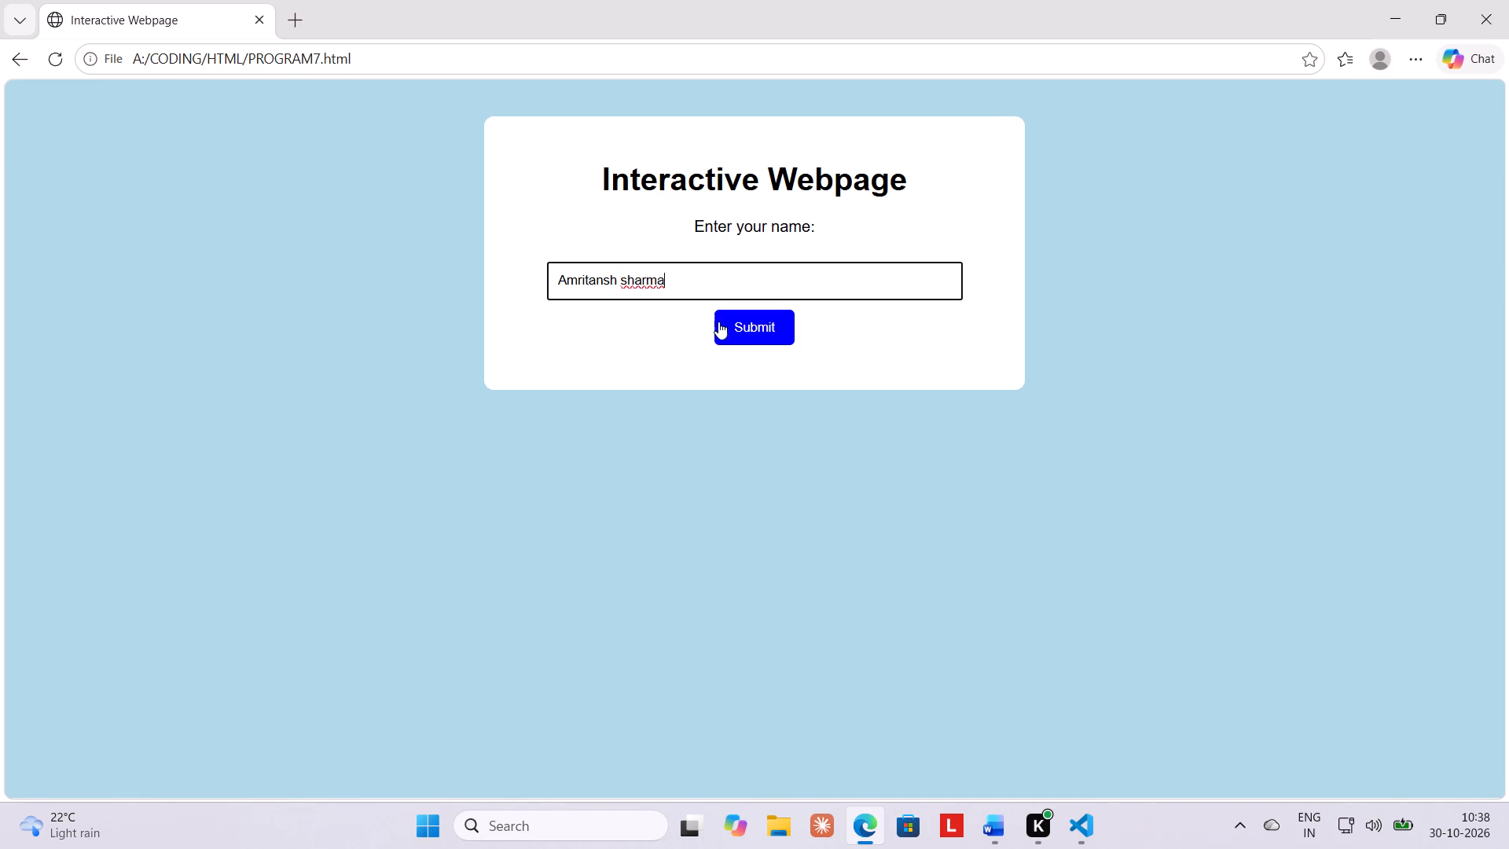
{"action": "left_click", "coordinate": [747, 329]}
Zoom the Interactive Webpage out two levels to fit the whole output, capture a screenshot of it, and return to the HTML FILE document in Word.
{"action": "scroll", "coordinate": [763, 435], "scroll_direction": "right", "scroll_amount": 1}
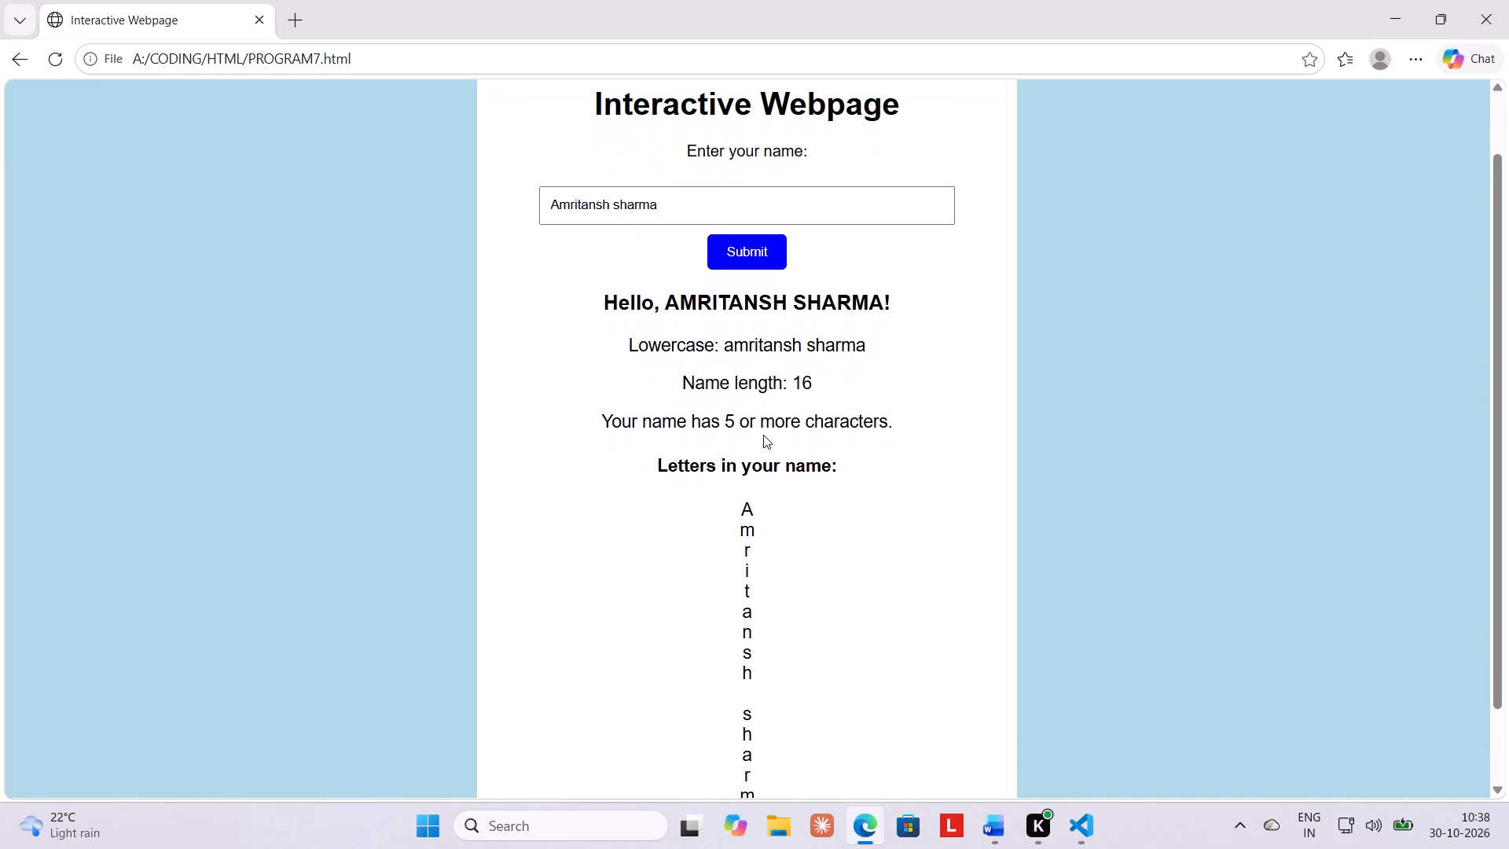
{"action": "scroll", "coordinate": [763, 435], "scroll_direction": "right", "scroll_amount": 1}
{"action": "key", "text": "ctrl+minus"}
{"action": "key", "text": "ctrl+minus"}
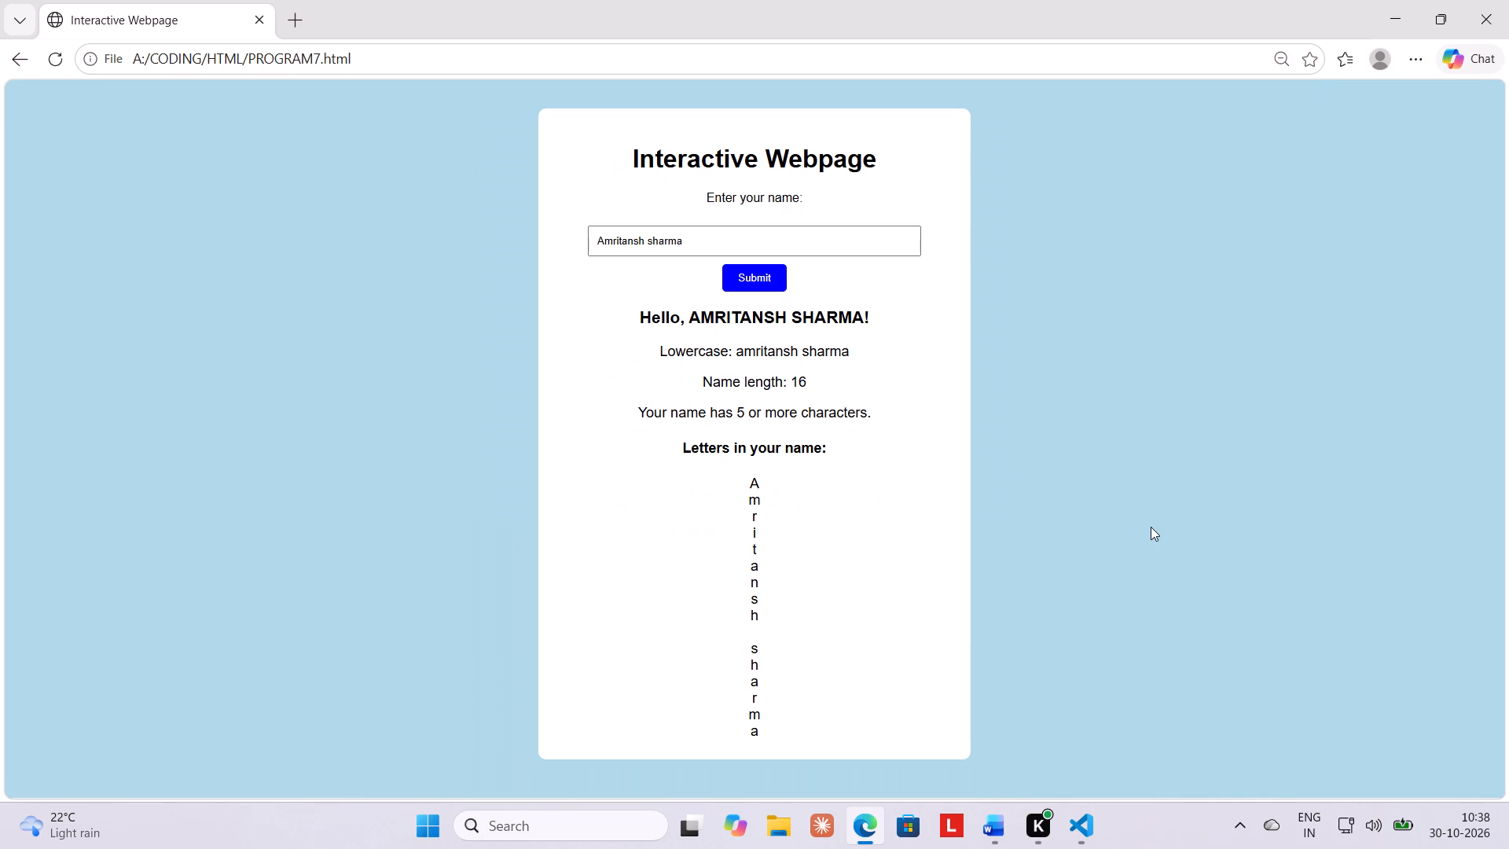
{"action": "left_click", "coordinate": [1326, 518]}
{"action": "key", "text": "super+Print"}
{"action": "key", "text": "alt+Tab"}
{"action": "key", "text": "alt+Tab"}
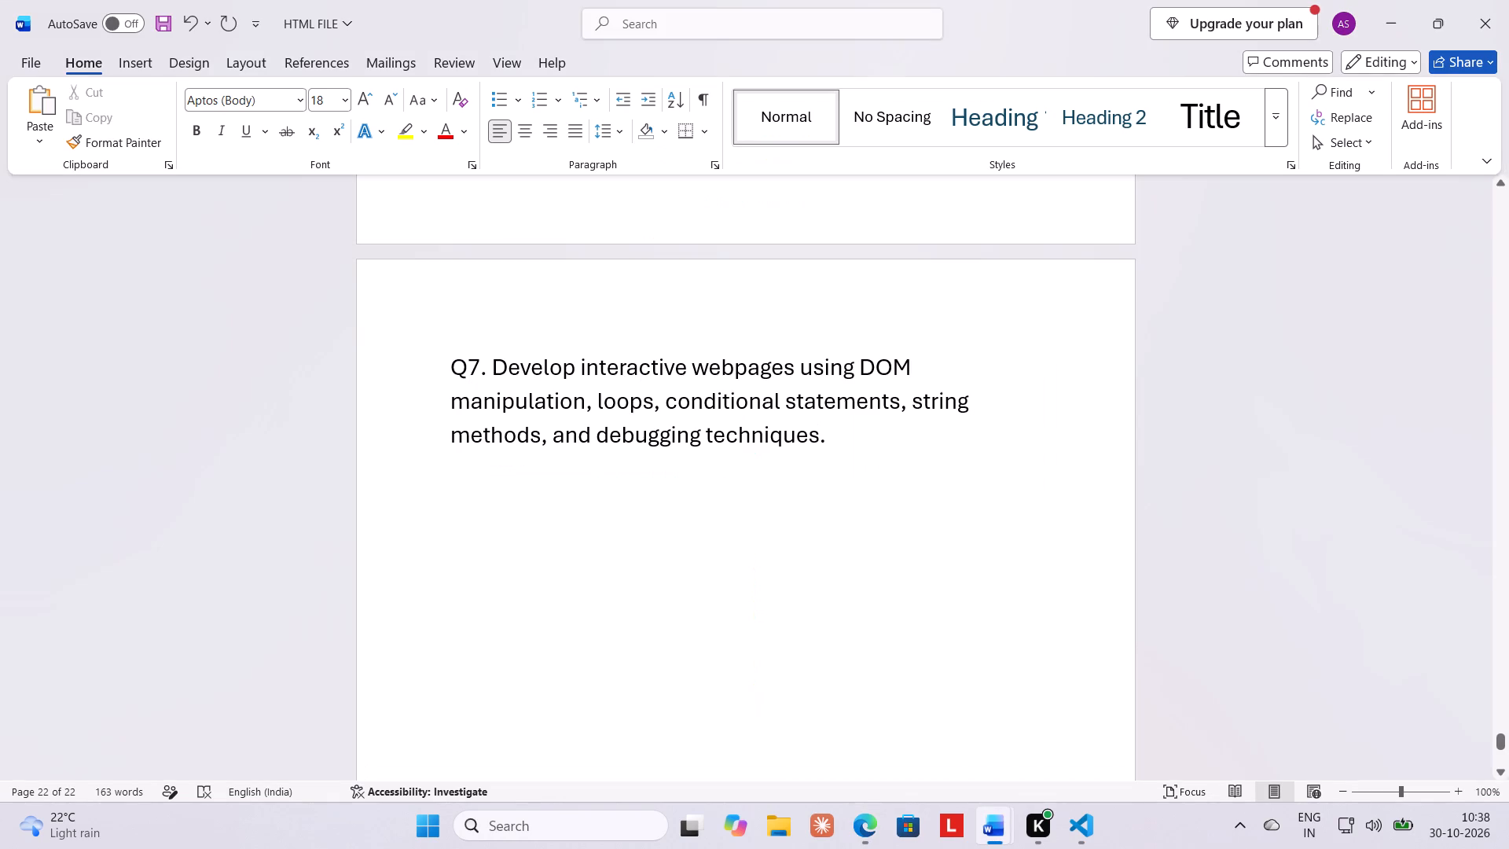
Insert the pictures Screenshot (50), Screenshot (51) and Screenshot (52) on the empty line below the Q7 question.
{"action": "left_click", "coordinate": [891, 447]}
{"action": "left_click", "coordinate": [468, 480]}
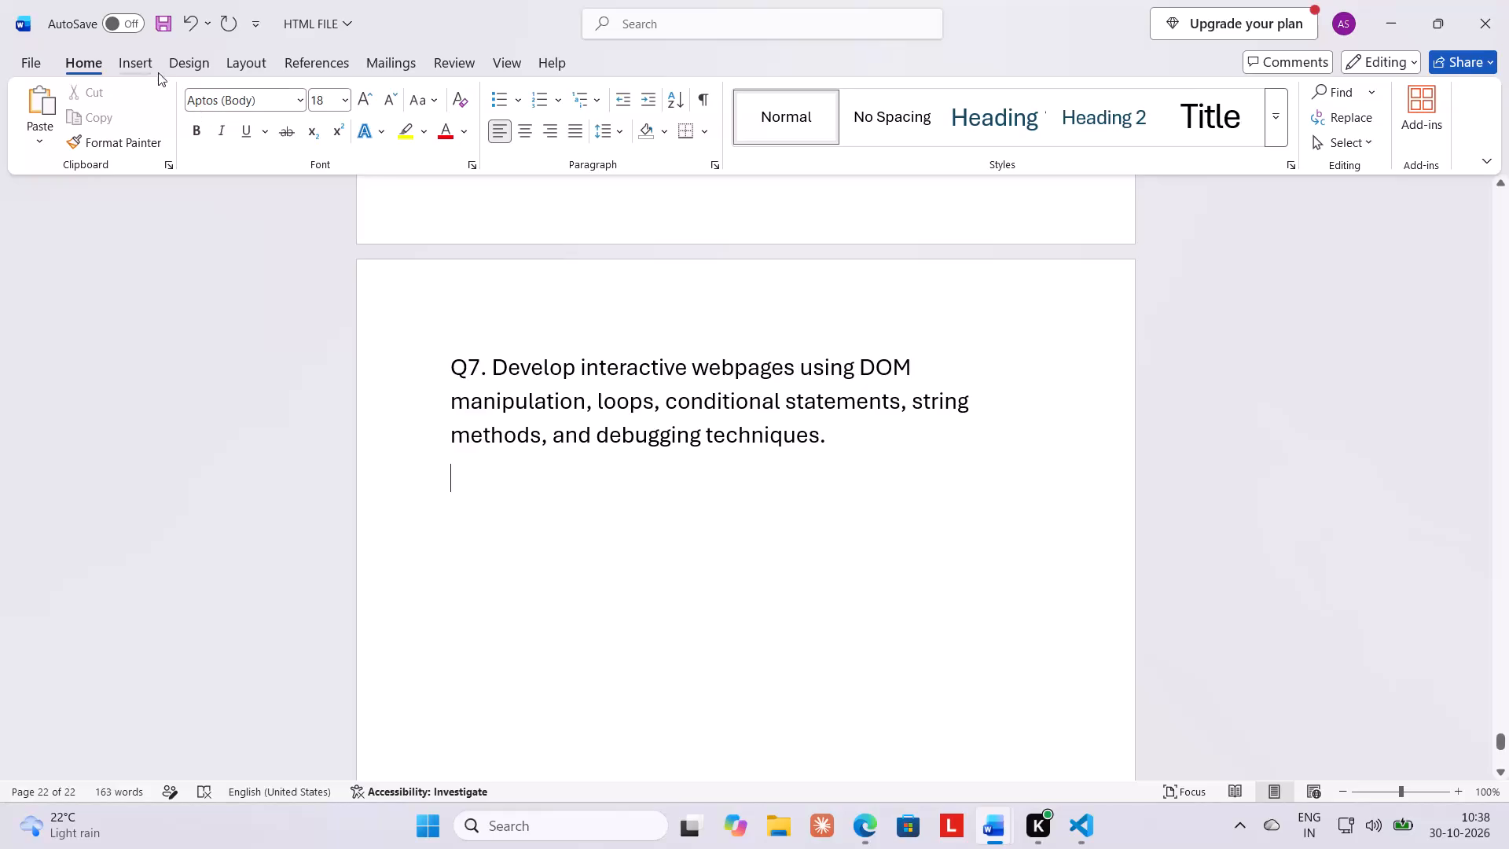
{"action": "left_click", "coordinate": [146, 58]}
{"action": "left_click", "coordinate": [217, 134]}
{"action": "left_click", "coordinate": [235, 204]}
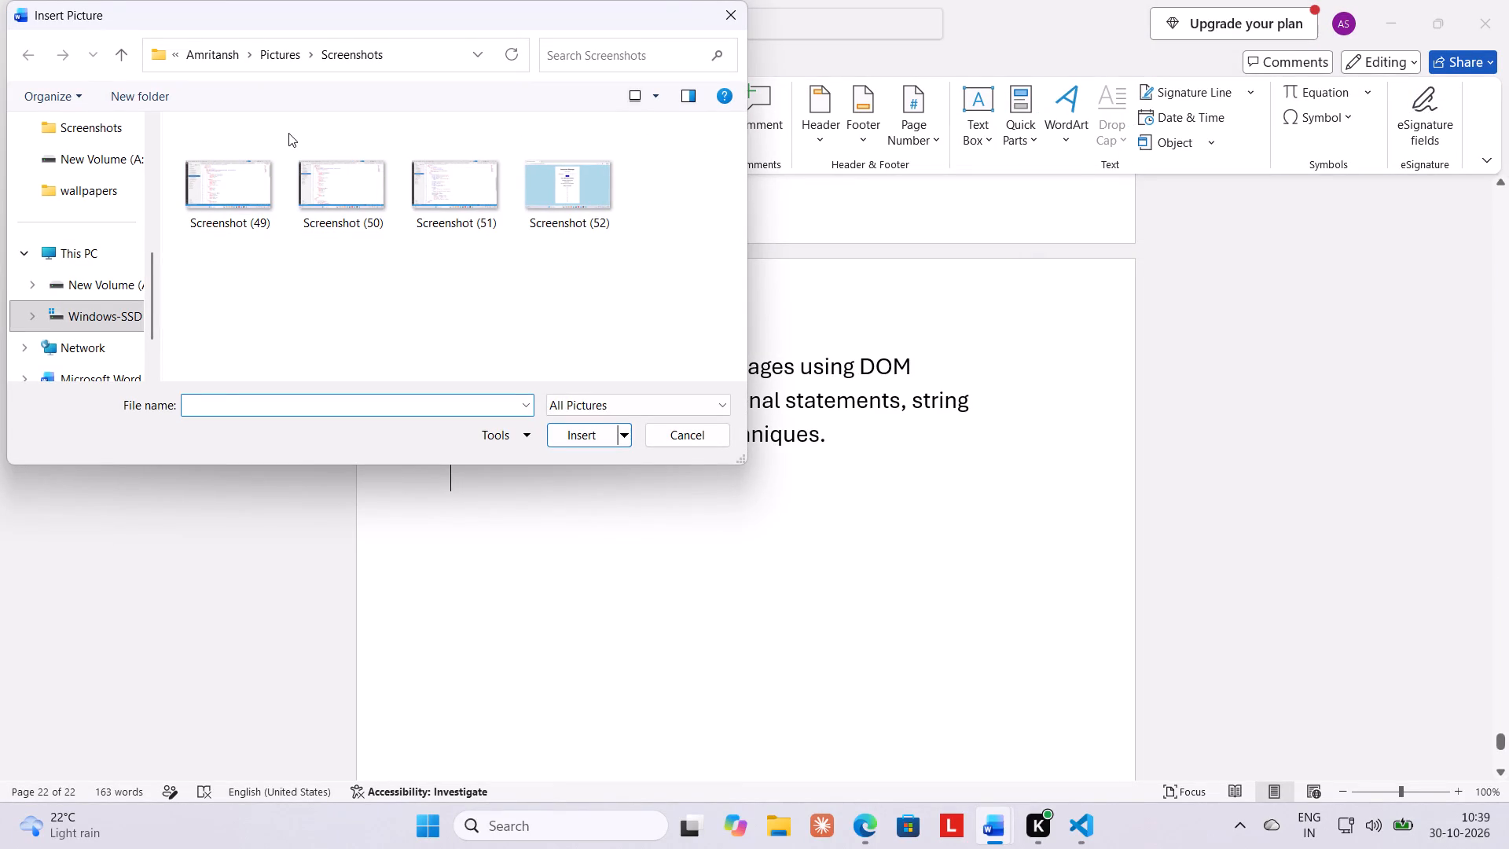
{"action": "left_click_drag", "start_coordinate": [288, 133], "coordinate": [574, 207]}
{"action": "left_click", "coordinate": [584, 436]}
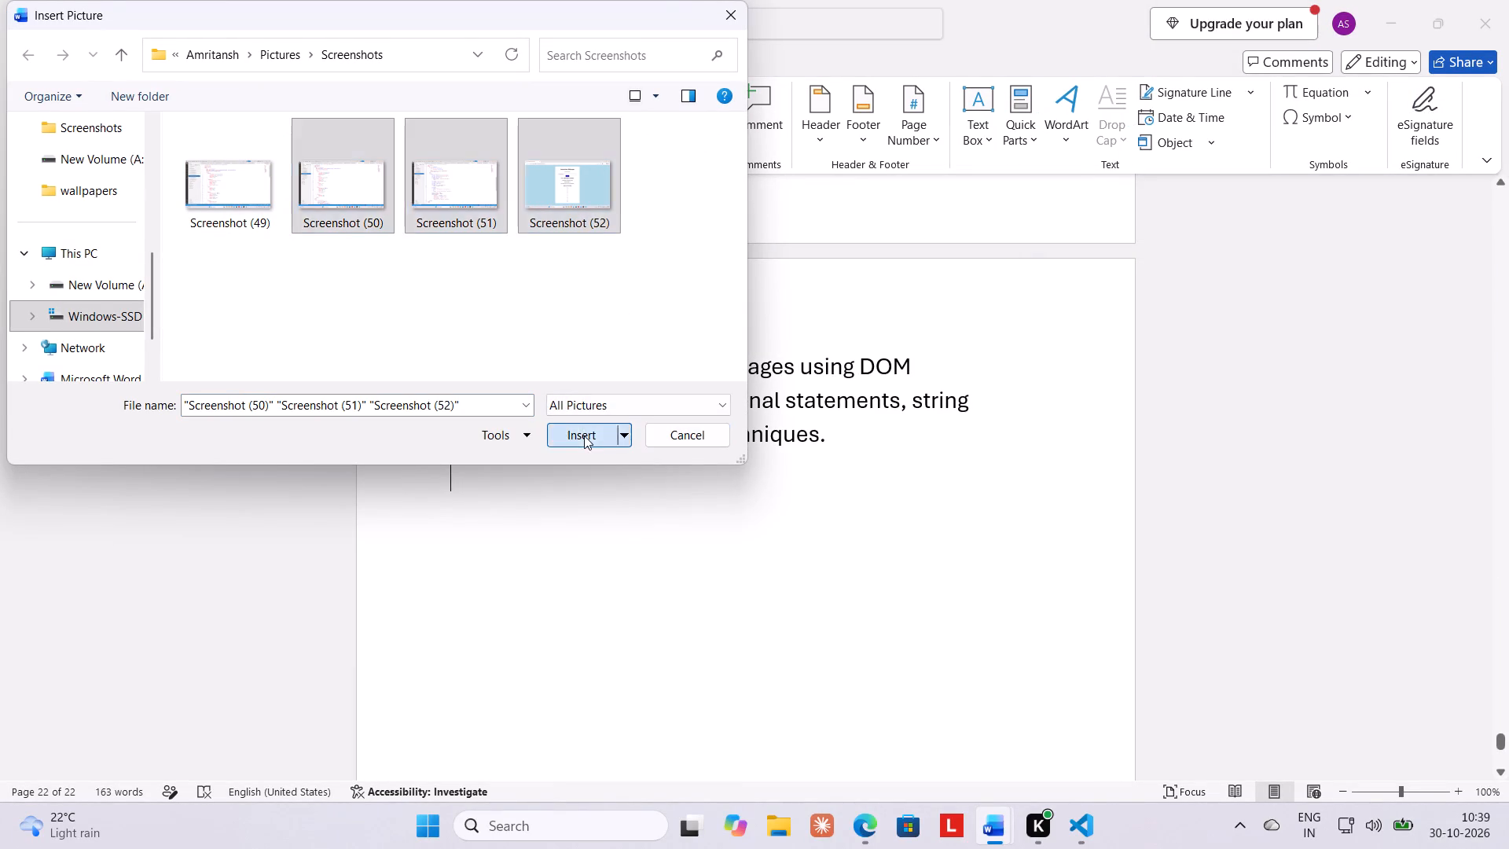
Check how the inserted PROGRAM7.html screenshots are laid out relative to the Q7 question, and select the first code screenshot.
{"action": "scroll", "coordinate": [743, 481], "scroll_direction": "up", "scroll_amount": 18}
{"action": "scroll", "coordinate": [743, 481], "scroll_direction": "up", "scroll_amount": 4}
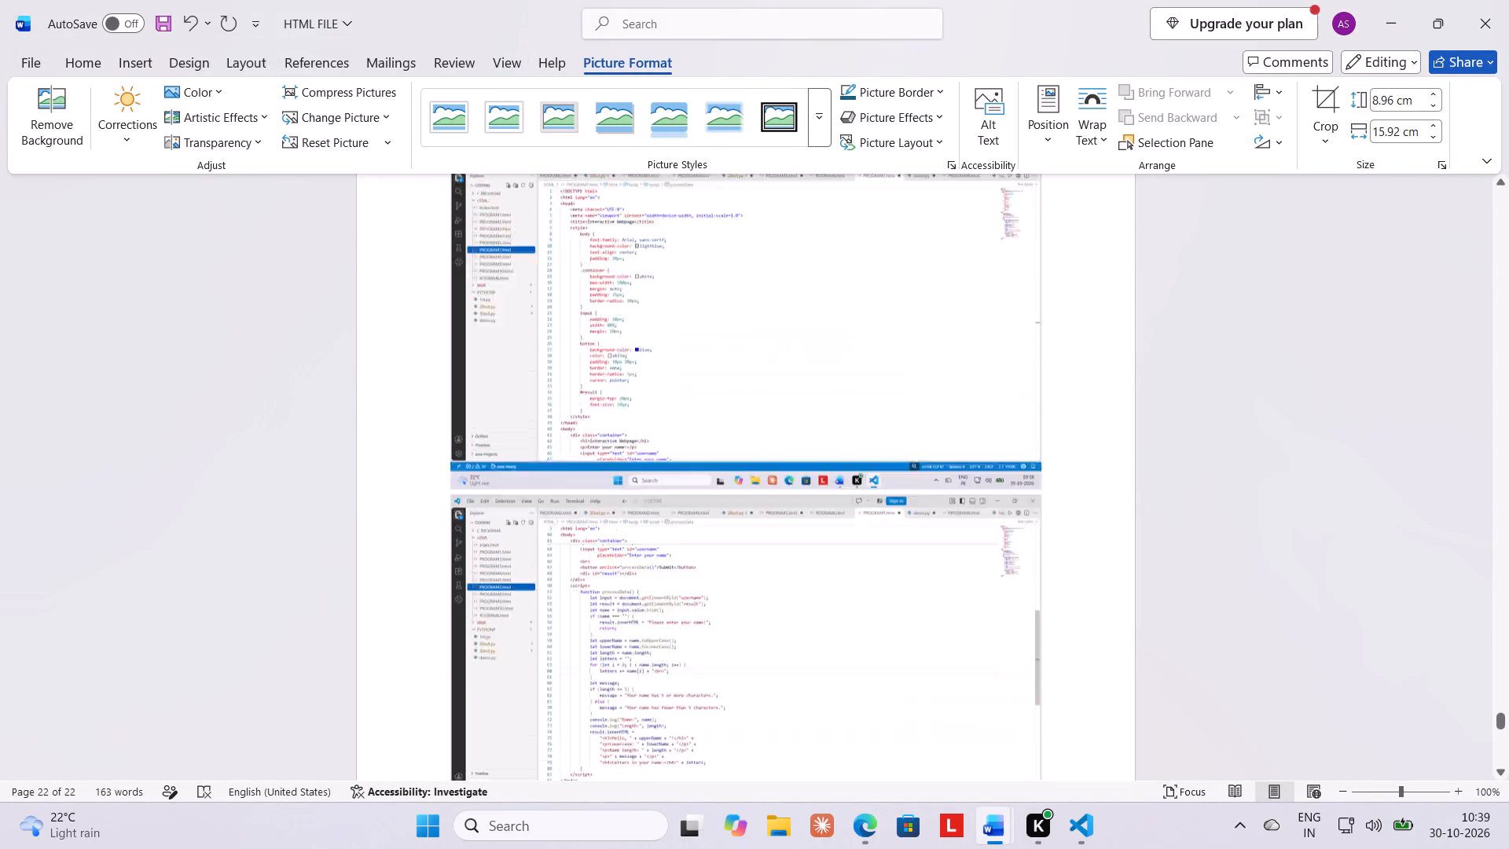
{"action": "scroll", "coordinate": [743, 481], "scroll_direction": "up", "scroll_amount": 3}
{"action": "scroll", "coordinate": [706, 568], "scroll_direction": "up", "scroll_amount": 20}
{"action": "scroll", "coordinate": [706, 568], "scroll_direction": "up", "scroll_amount": 17}
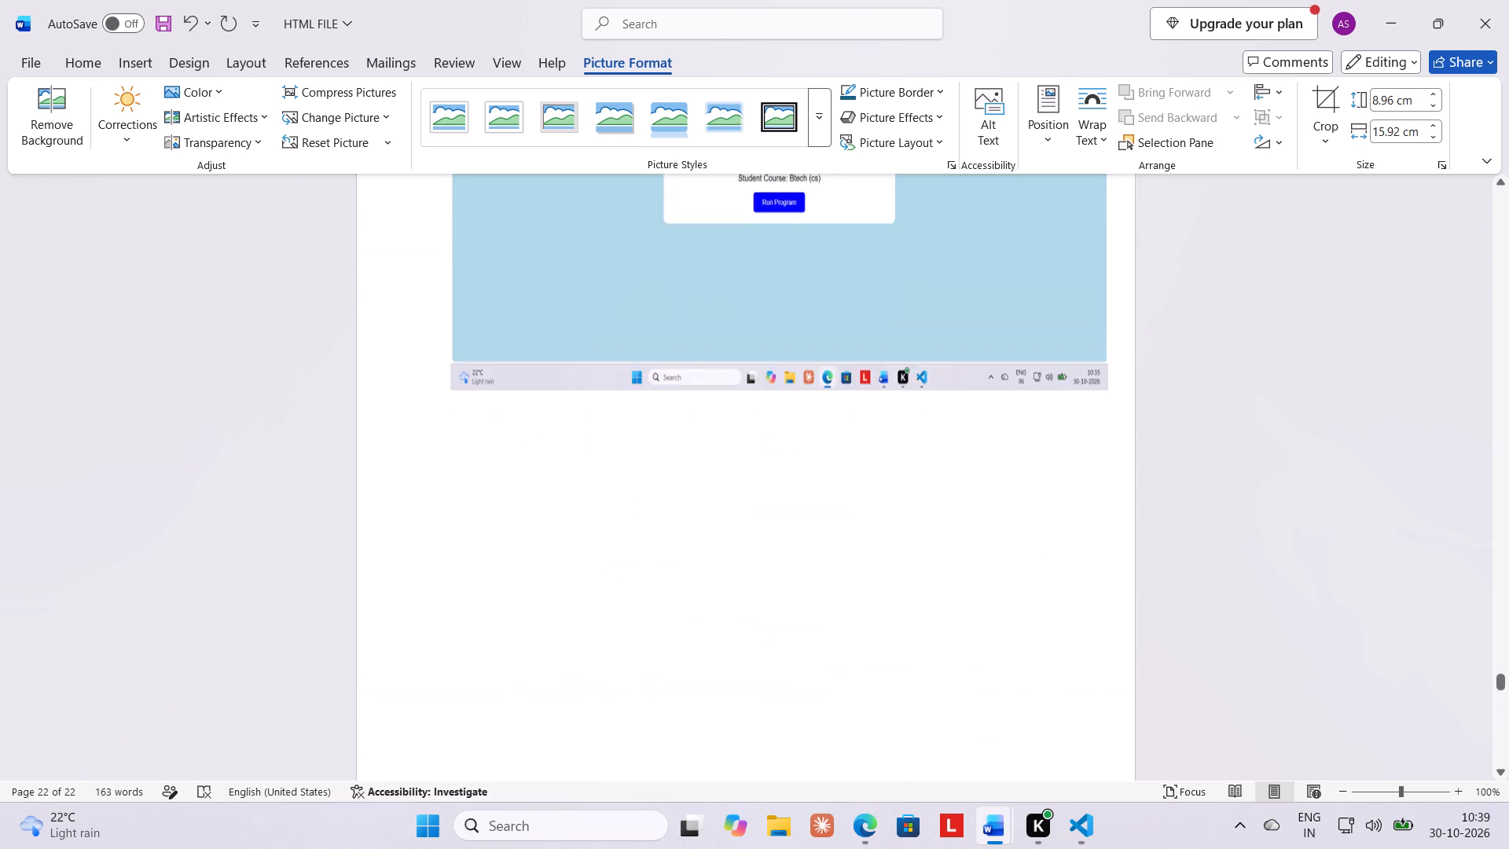
{"action": "scroll", "coordinate": [706, 568], "scroll_direction": "down", "scroll_amount": 20}
{"action": "scroll", "coordinate": [706, 568], "scroll_direction": "down", "scroll_amount": 1}
{"action": "scroll", "coordinate": [706, 568], "scroll_direction": "up", "scroll_amount": 1}
{"action": "scroll", "coordinate": [706, 568], "scroll_direction": "down", "scroll_amount": 18}
{"action": "scroll", "coordinate": [706, 568], "scroll_direction": "up", "scroll_amount": 1}
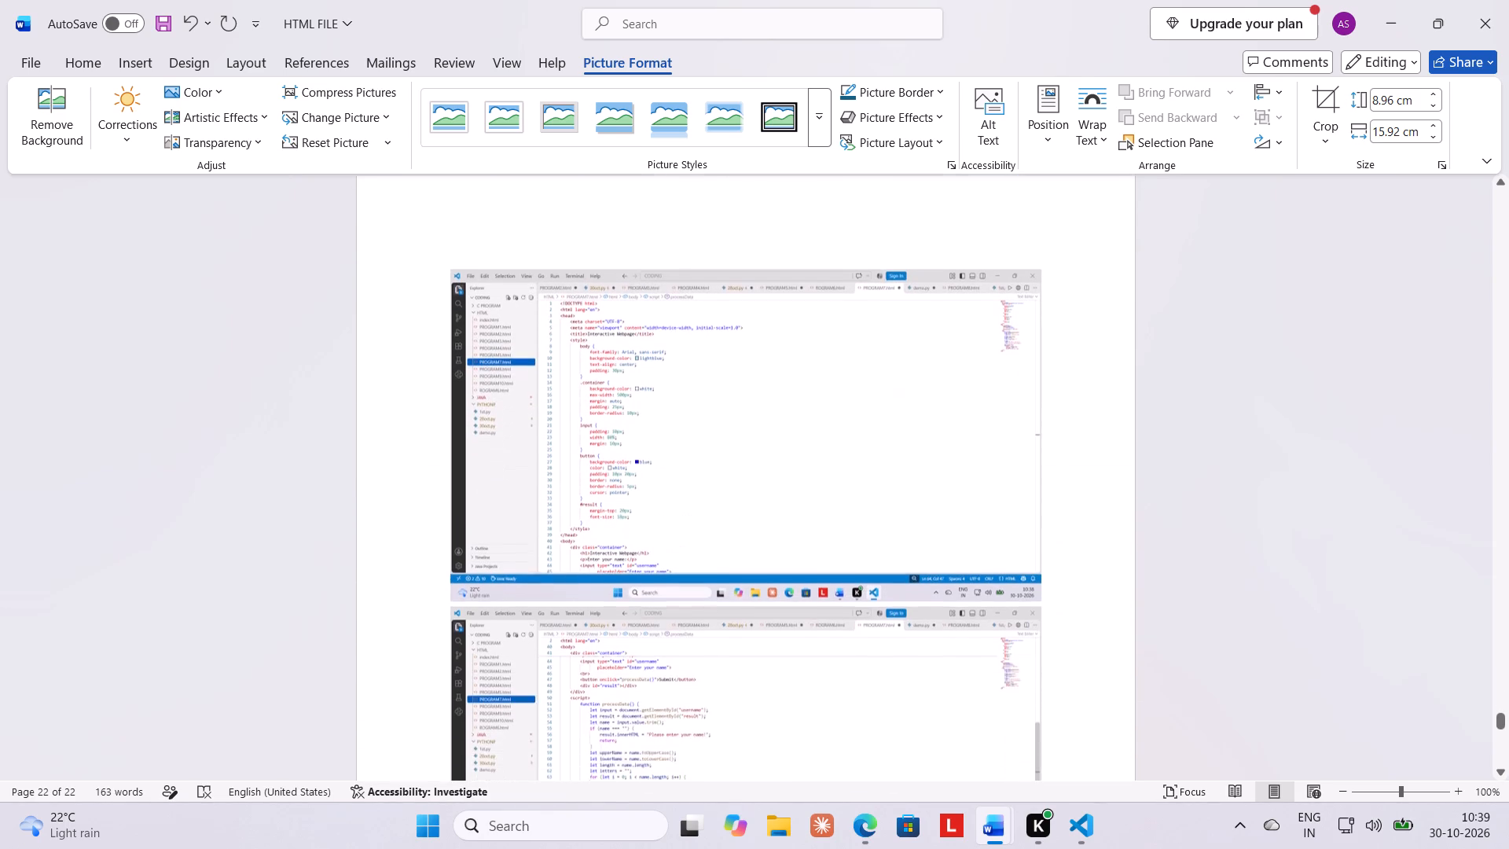
{"action": "left_click", "coordinate": [773, 436]}
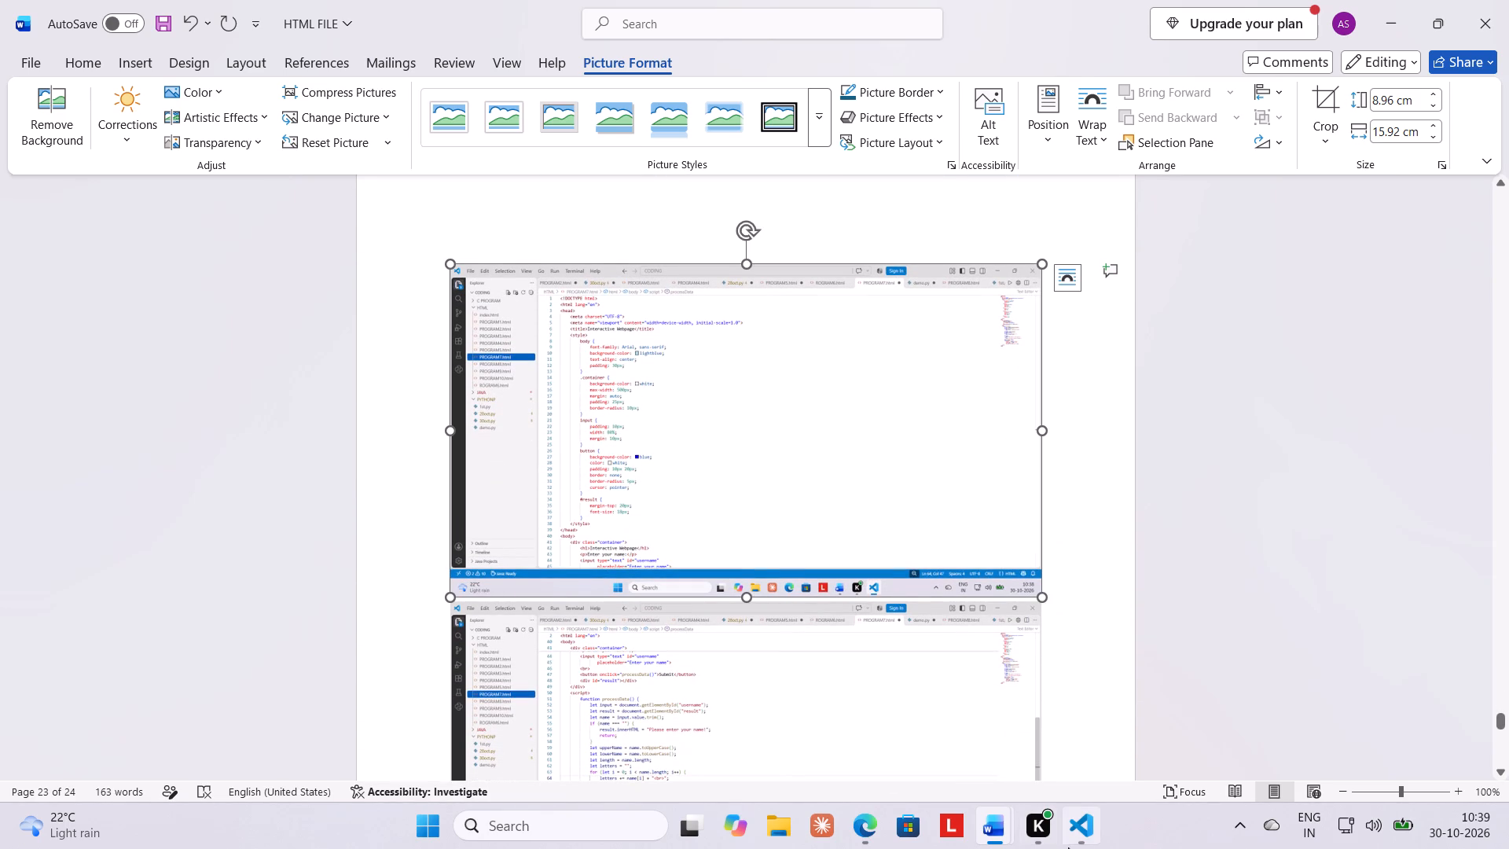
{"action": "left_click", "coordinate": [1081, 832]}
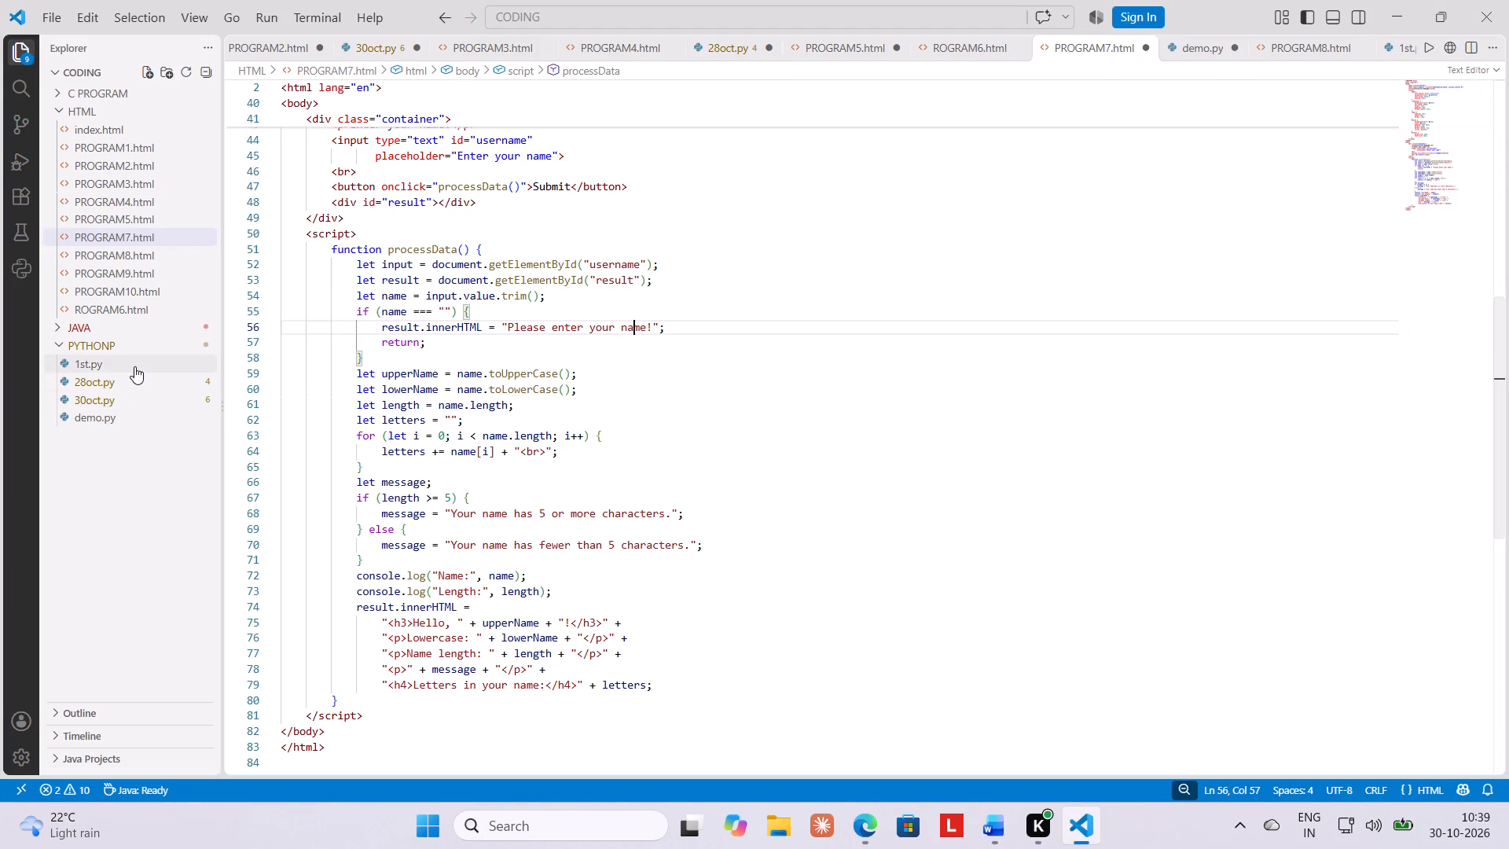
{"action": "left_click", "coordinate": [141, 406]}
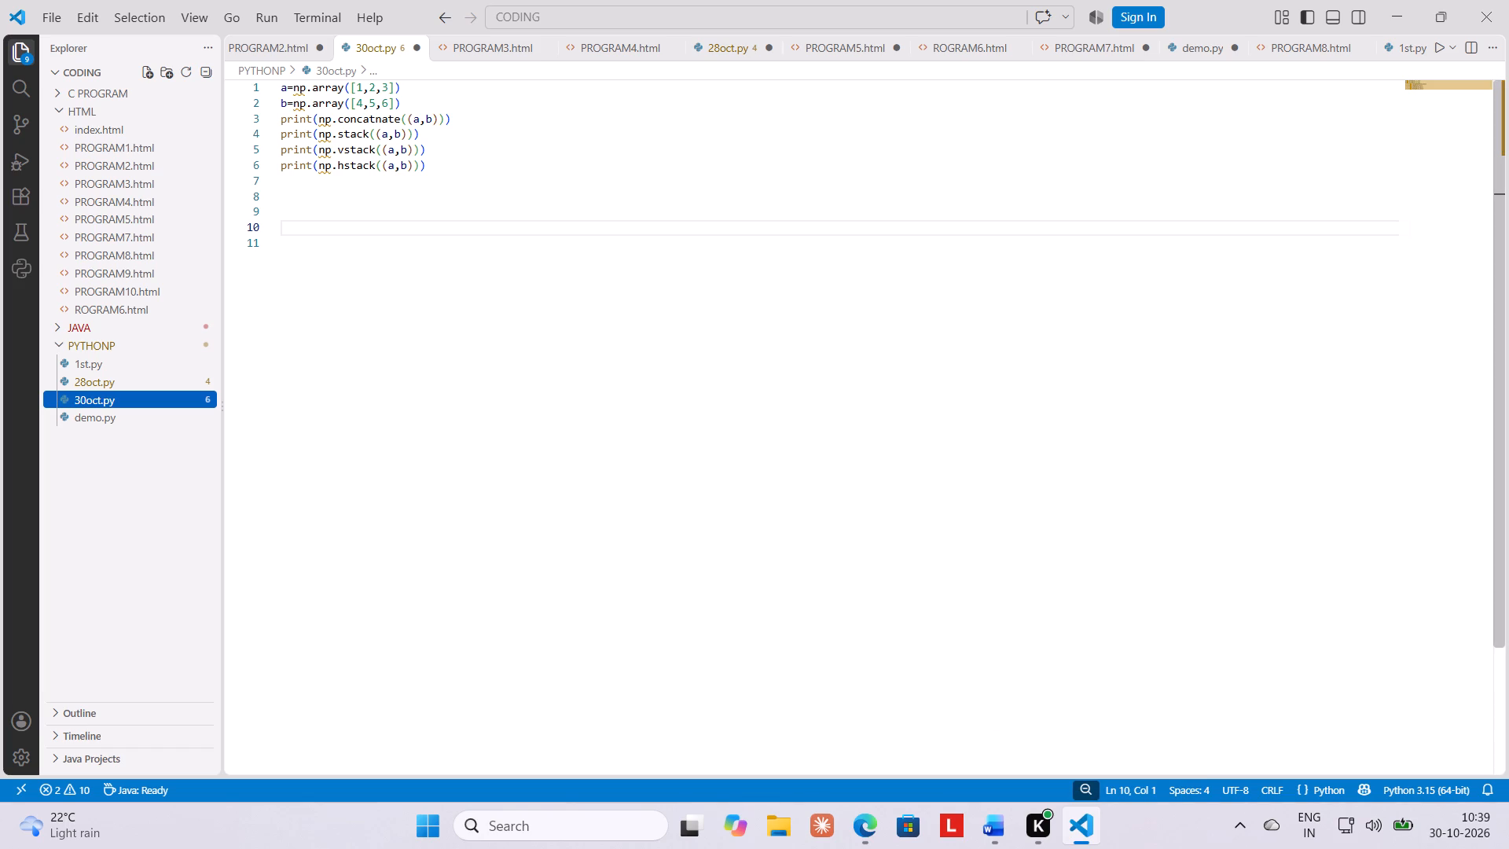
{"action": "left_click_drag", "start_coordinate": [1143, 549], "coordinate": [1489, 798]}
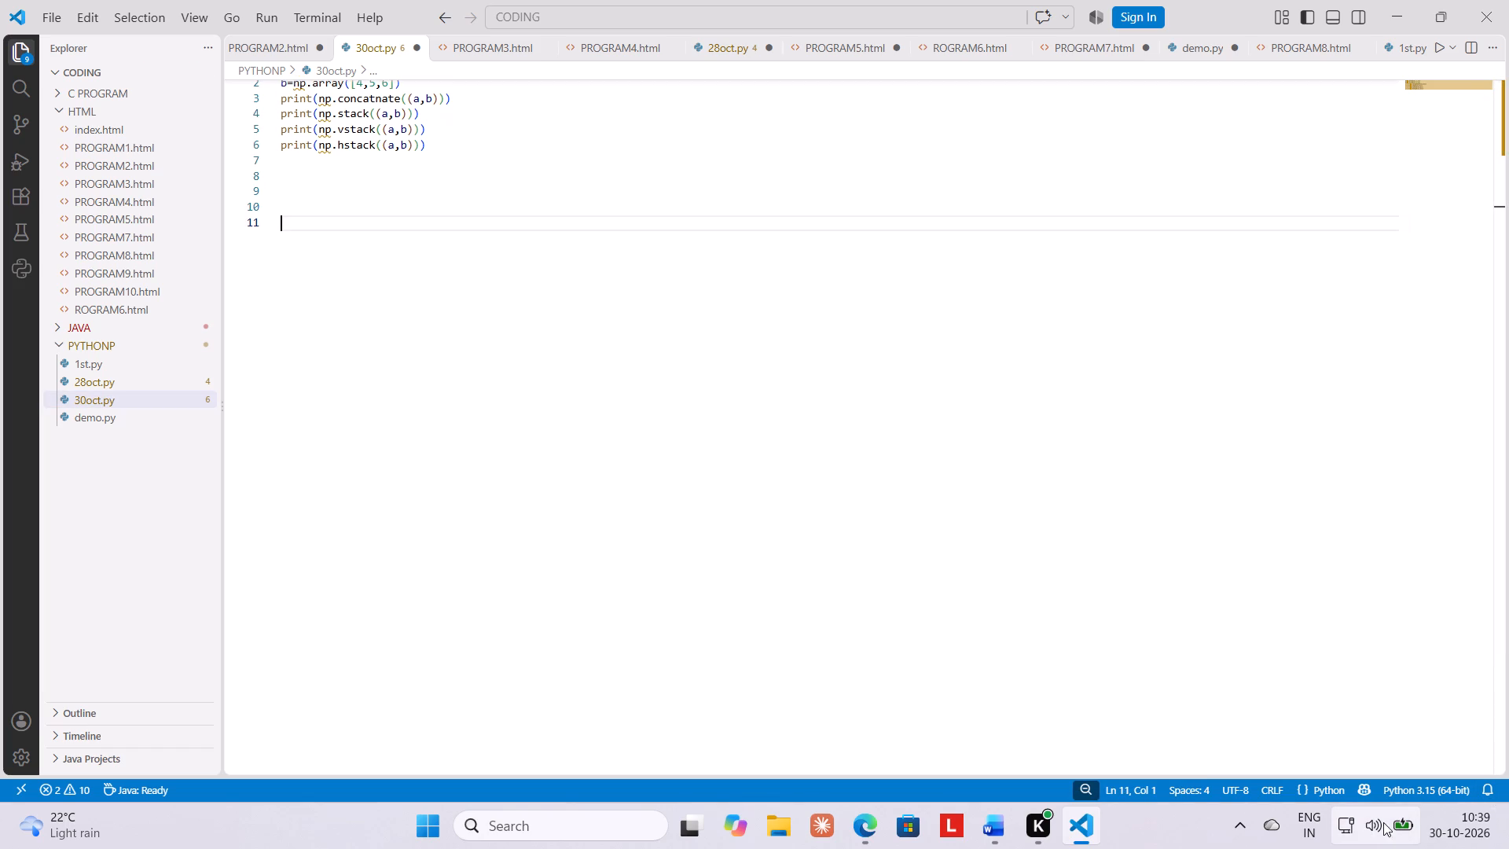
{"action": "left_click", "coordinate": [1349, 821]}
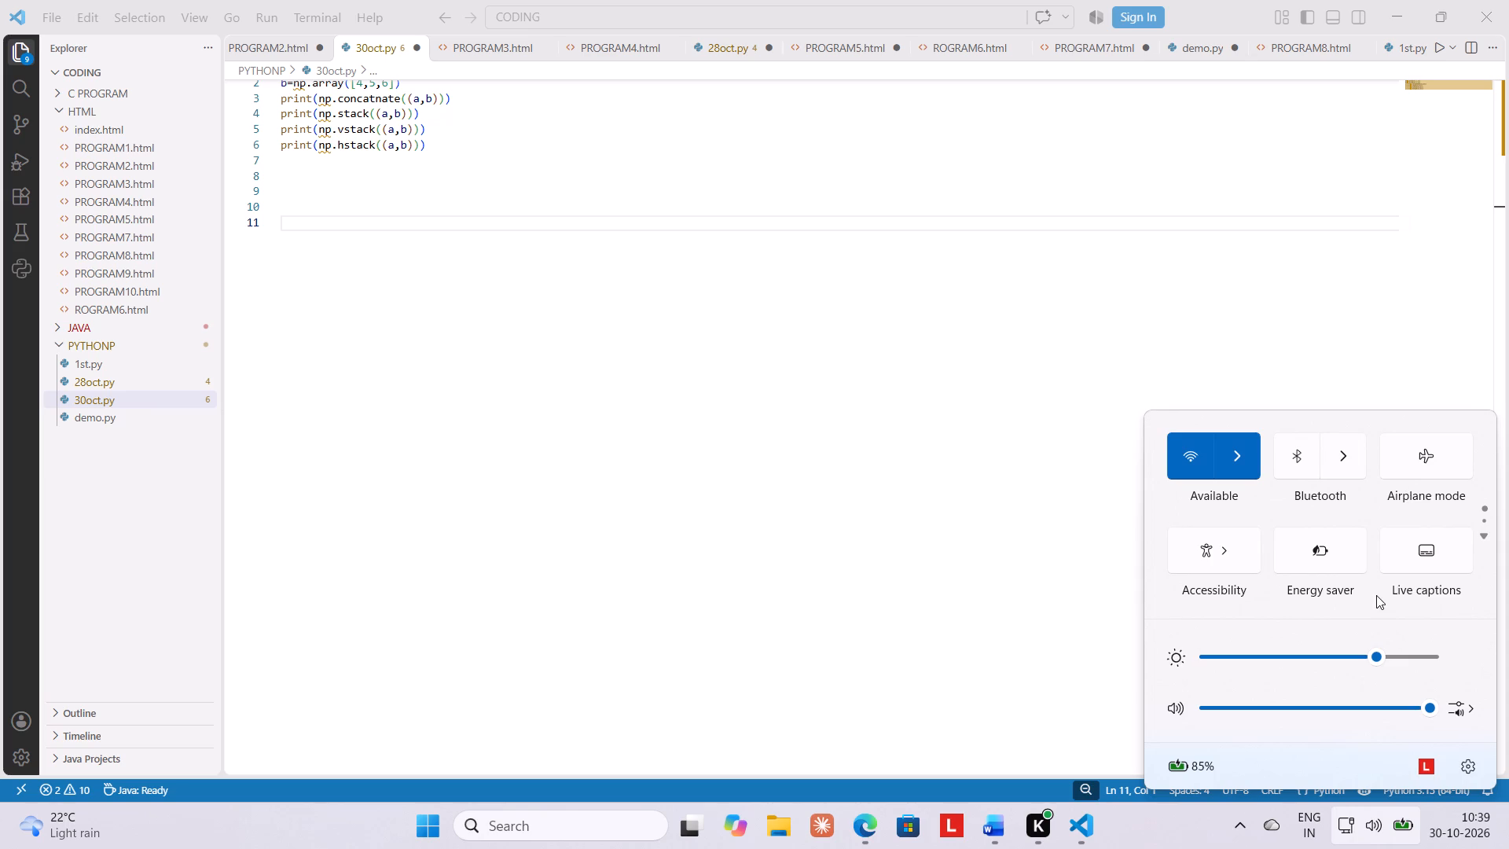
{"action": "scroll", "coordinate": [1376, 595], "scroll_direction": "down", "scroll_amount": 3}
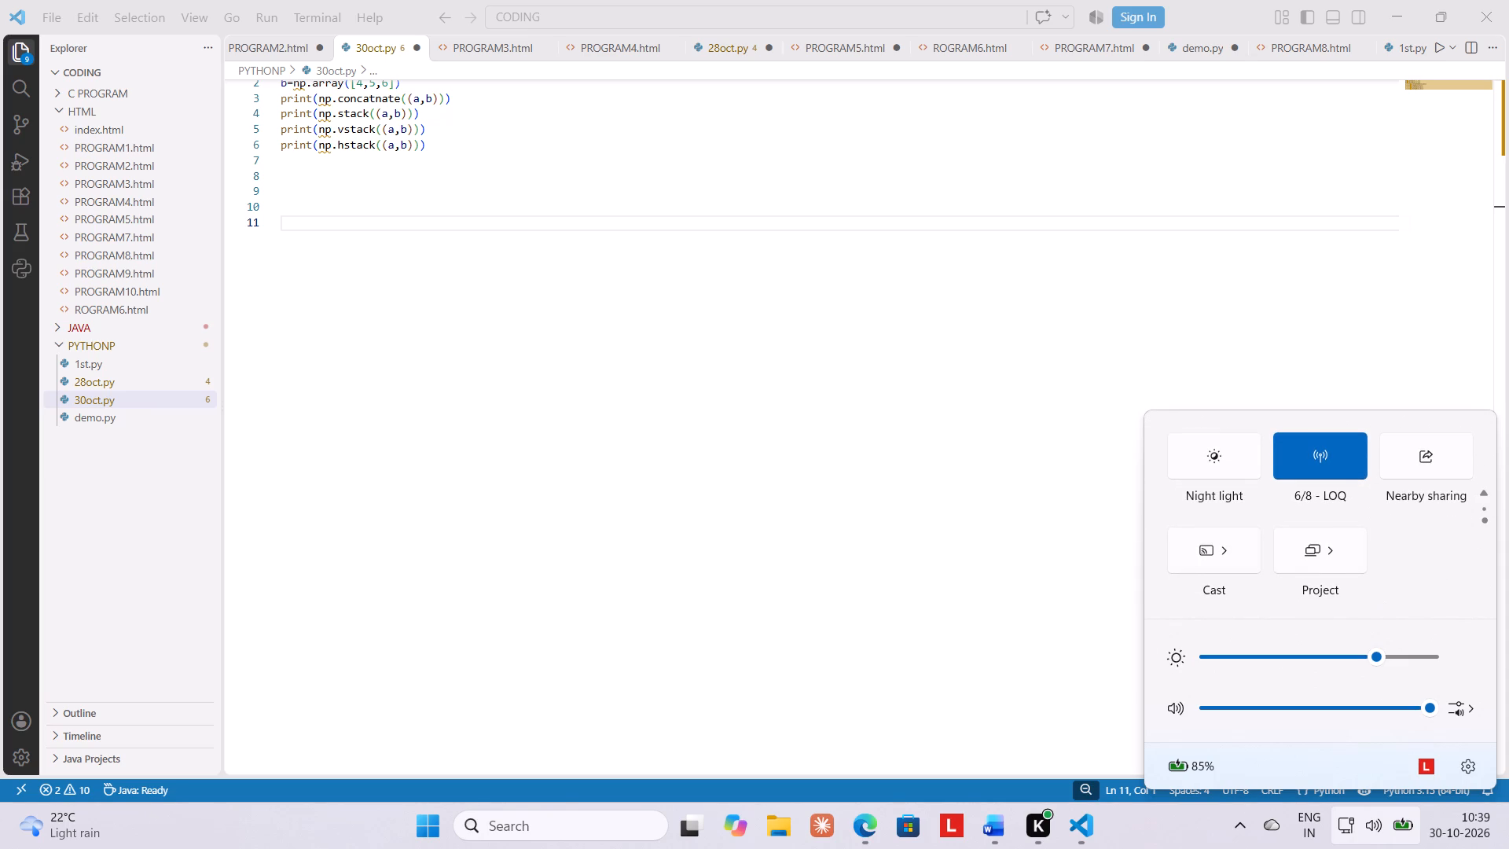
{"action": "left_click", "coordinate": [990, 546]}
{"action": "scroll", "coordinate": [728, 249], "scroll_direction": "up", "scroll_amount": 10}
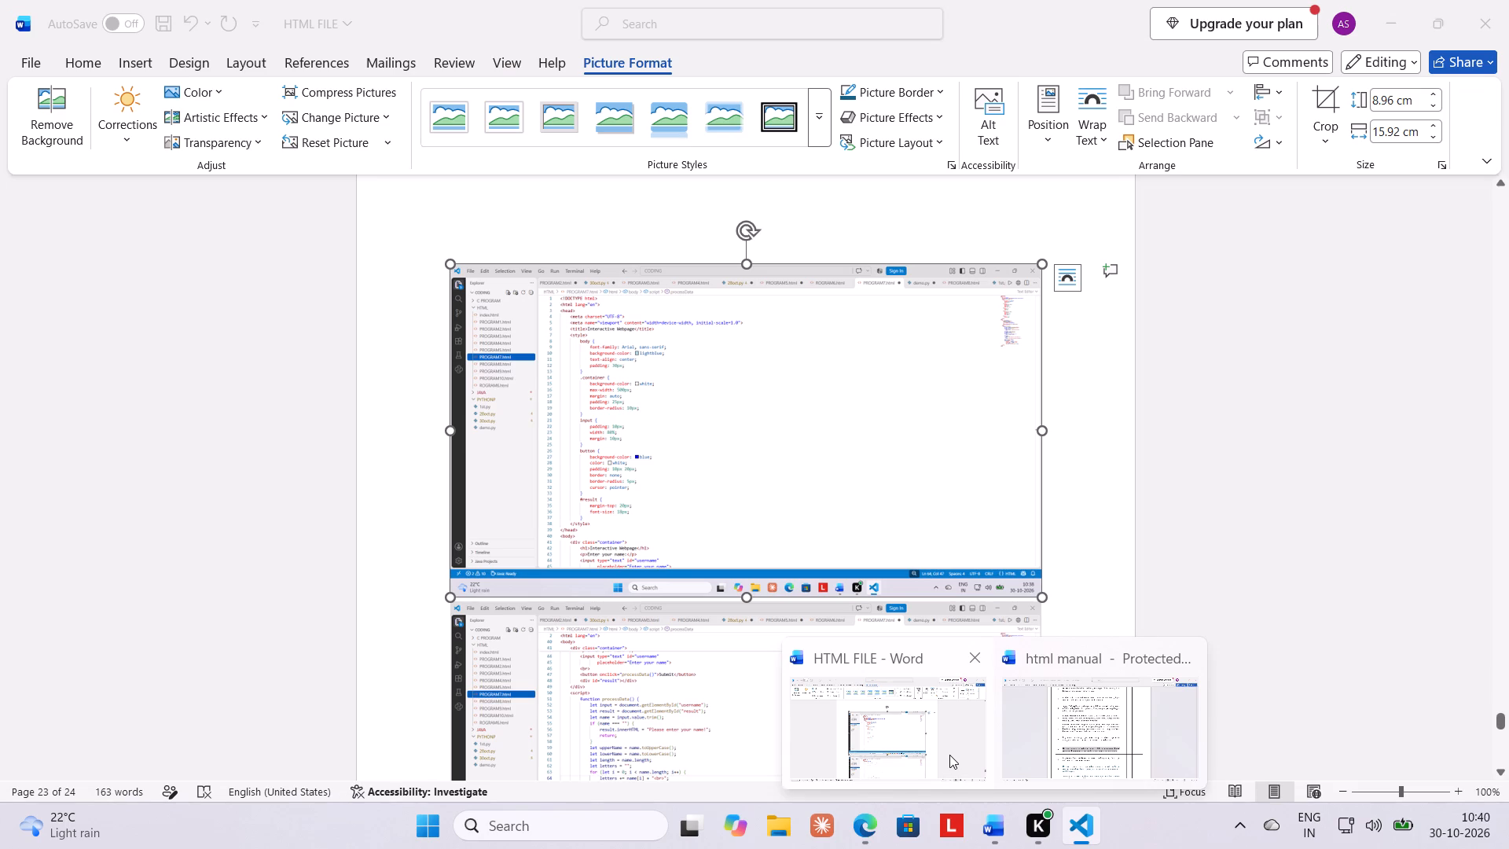
Return to the HTML FILE document in Word and move the first PROGRAM7.html code screenshot up directly below the Q7 question.
{"action": "left_click", "coordinate": [949, 755]}
{"action": "scroll", "coordinate": [803, 458], "scroll_direction": "up", "scroll_amount": 1}
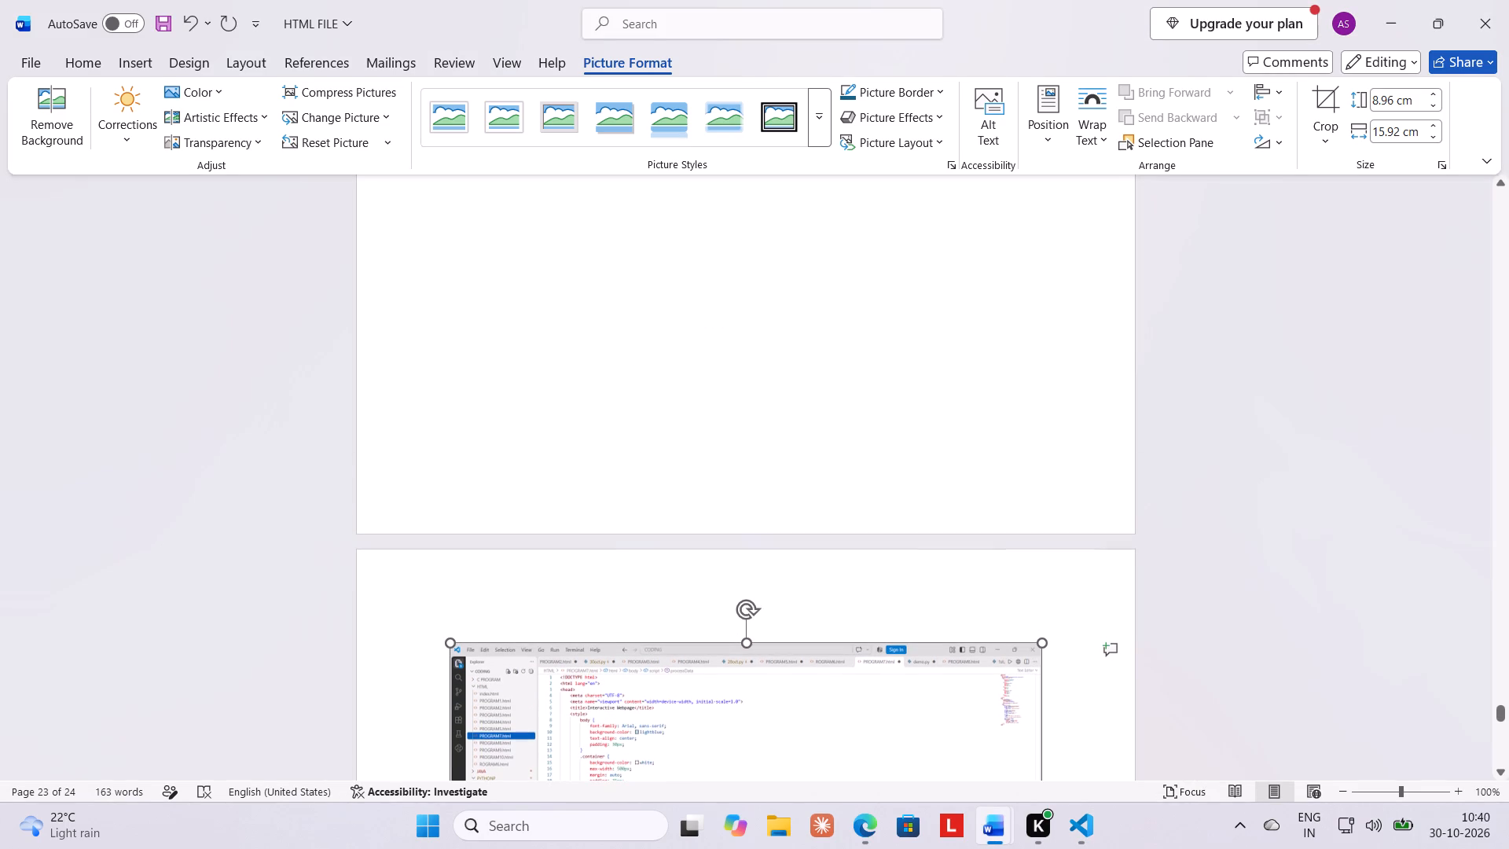
{"action": "left_click_drag", "start_coordinate": [799, 640], "coordinate": [771, 209]}
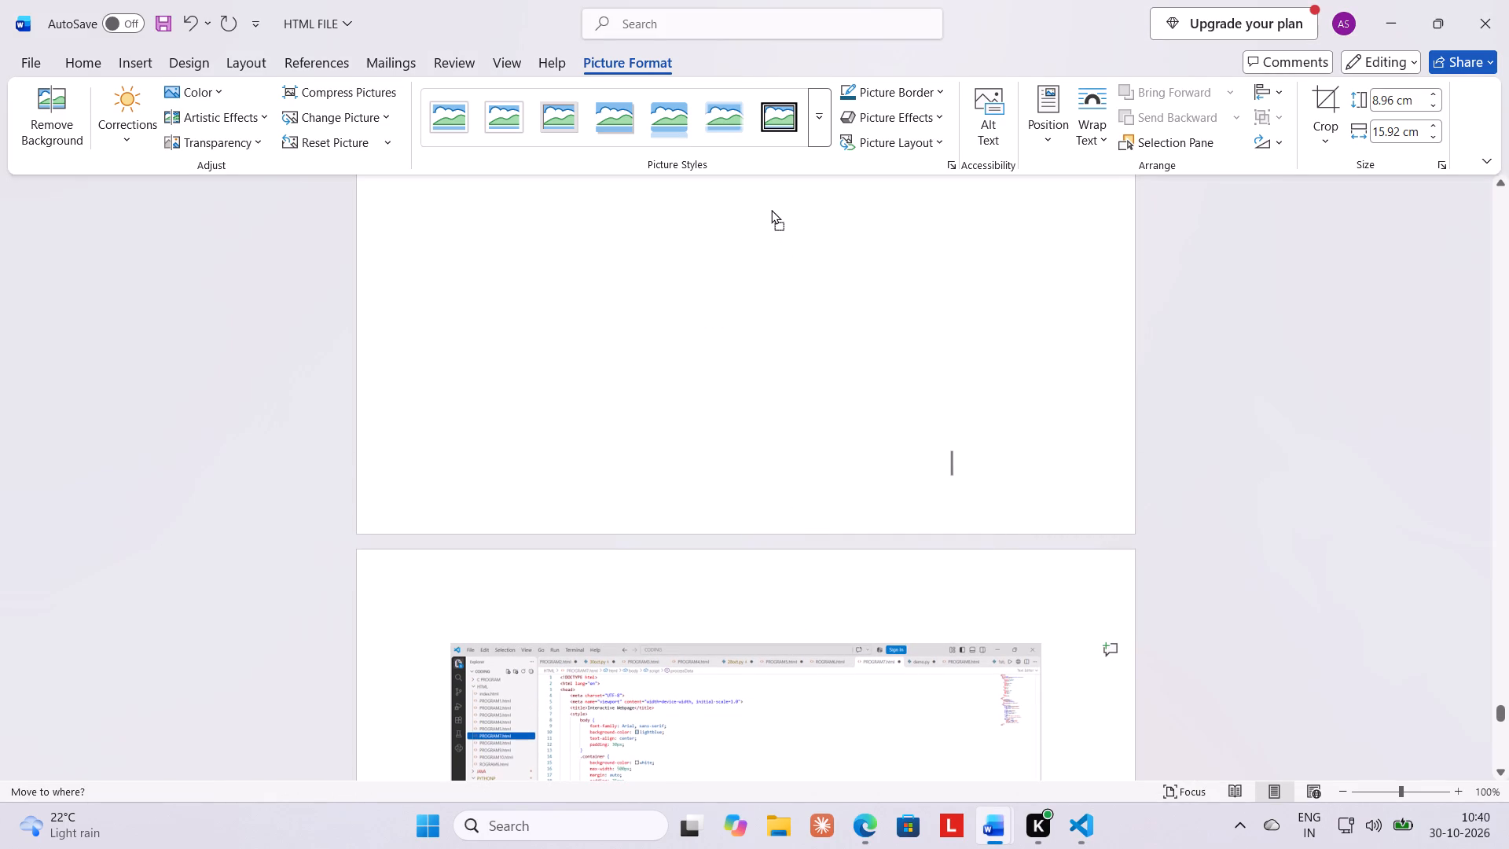
{"action": "left_click_drag", "start_coordinate": [771, 209], "coordinate": [766, 189]}
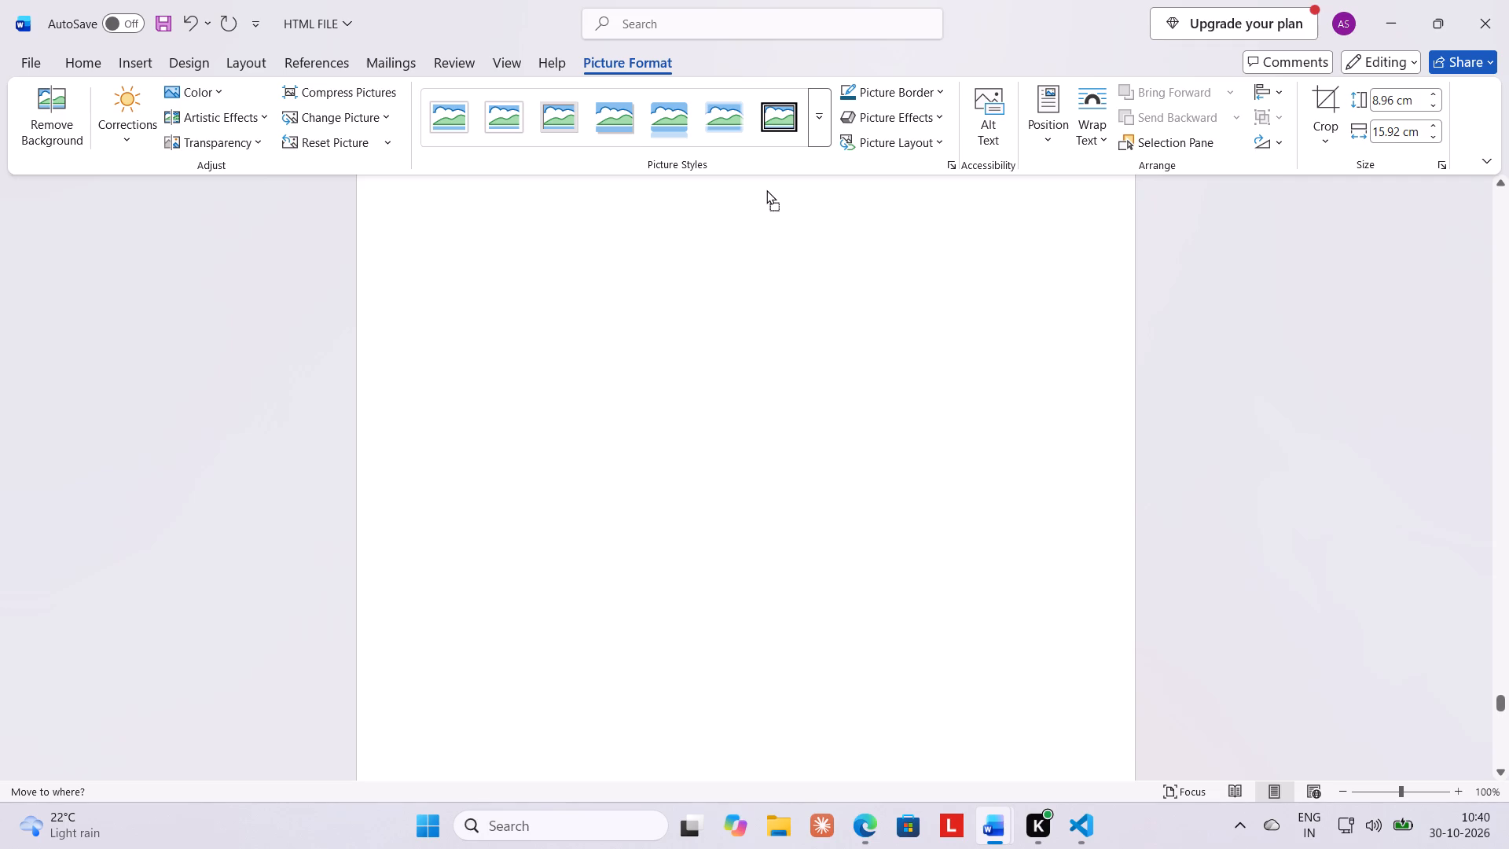
{"action": "left_click_drag", "start_coordinate": [766, 189], "coordinate": [867, 302]}
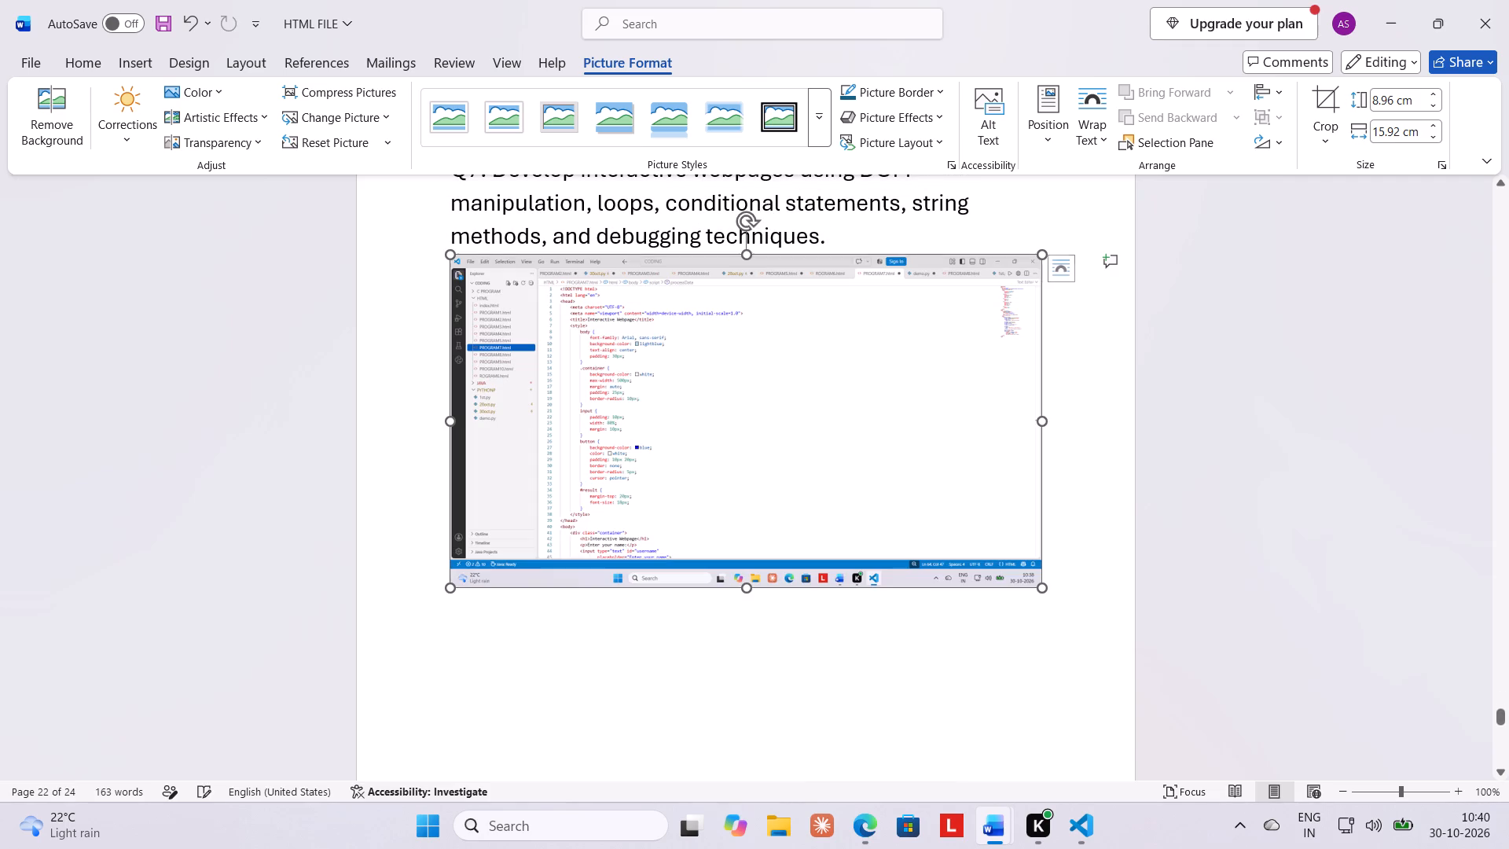
Enlarge the first Q7 code screenshot to about 17.9 cm wide and 11.3 cm high.
{"action": "left_click_drag", "start_coordinate": [1043, 423], "coordinate": [1114, 442]}
{"action": "left_click_drag", "start_coordinate": [783, 590], "coordinate": [791, 674]}
{"action": "left_click", "coordinate": [868, 719]}
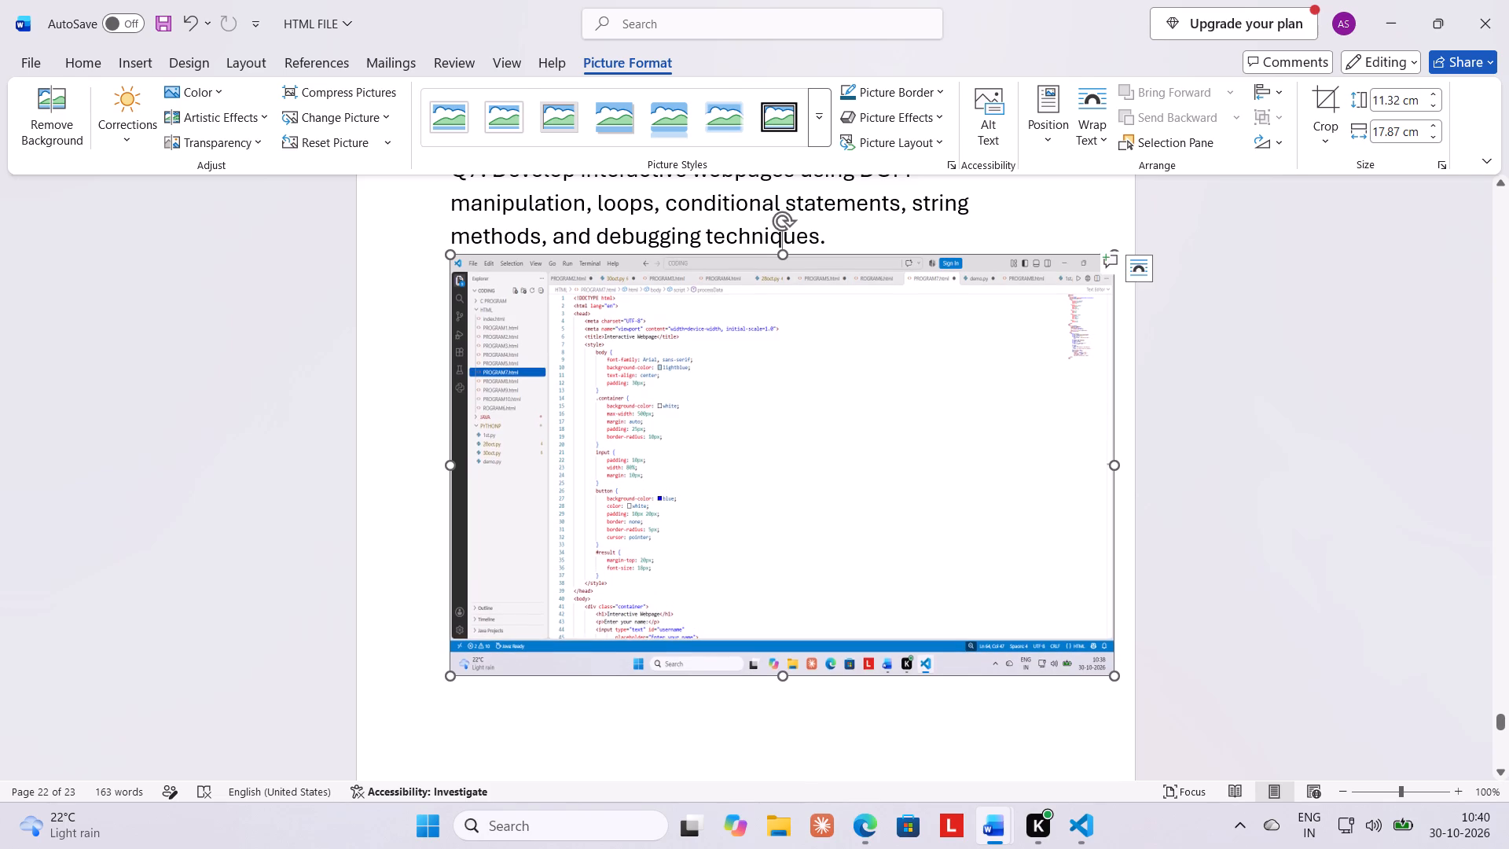
Move the second PROGRAM7.html code screenshot from the following page to directly below the first one on the Q7 page.
{"action": "scroll", "coordinate": [868, 719], "scroll_direction": "down", "scroll_amount": 5}
{"action": "scroll", "coordinate": [868, 719], "scroll_direction": "up", "scroll_amount": 1}
{"action": "scroll", "coordinate": [868, 719], "scroll_direction": "down", "scroll_amount": 7}
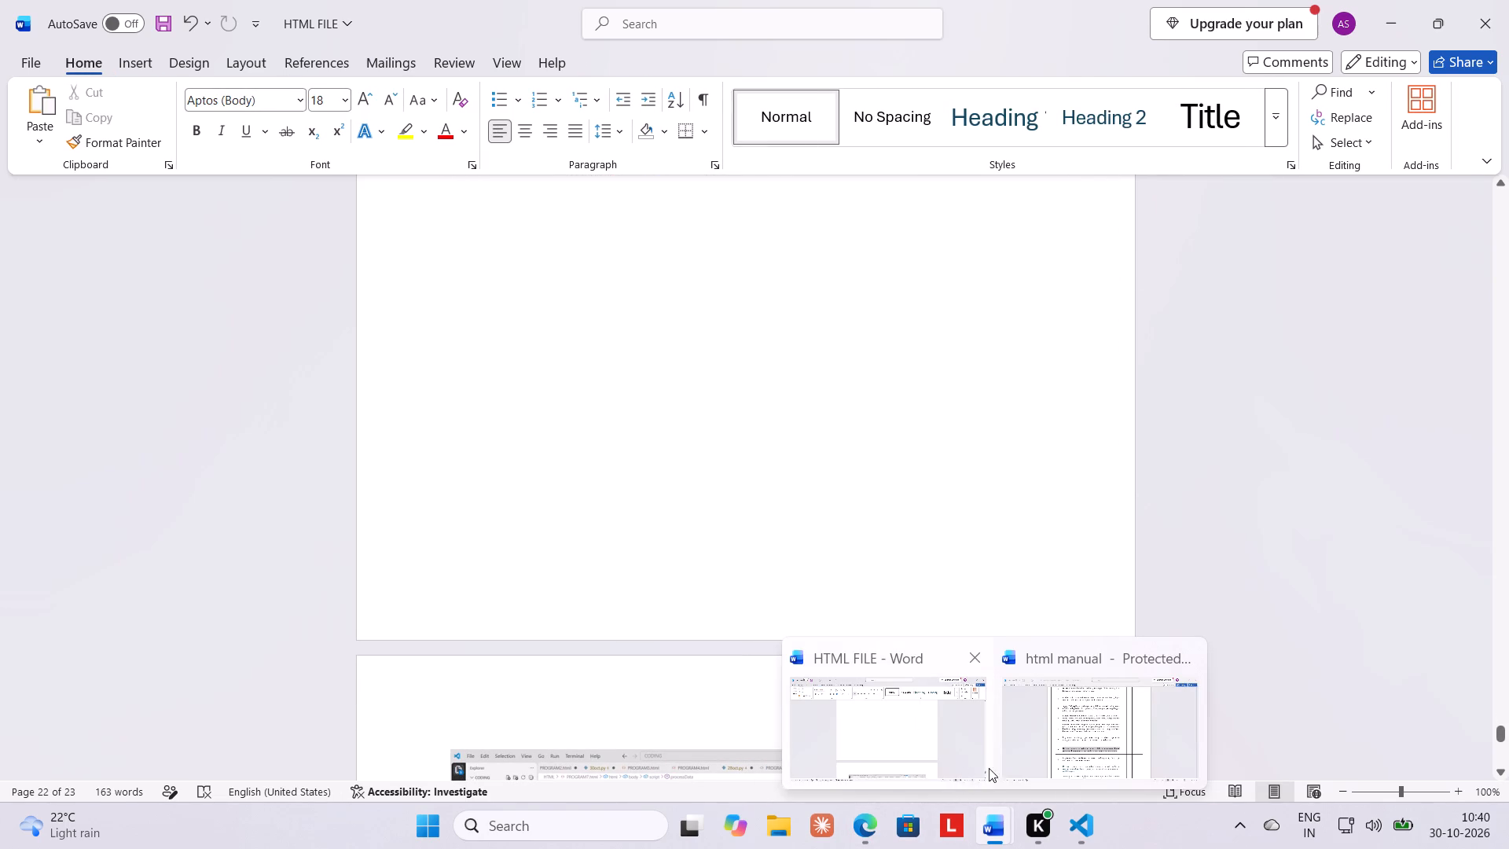
{"action": "left_click", "coordinate": [947, 733]}
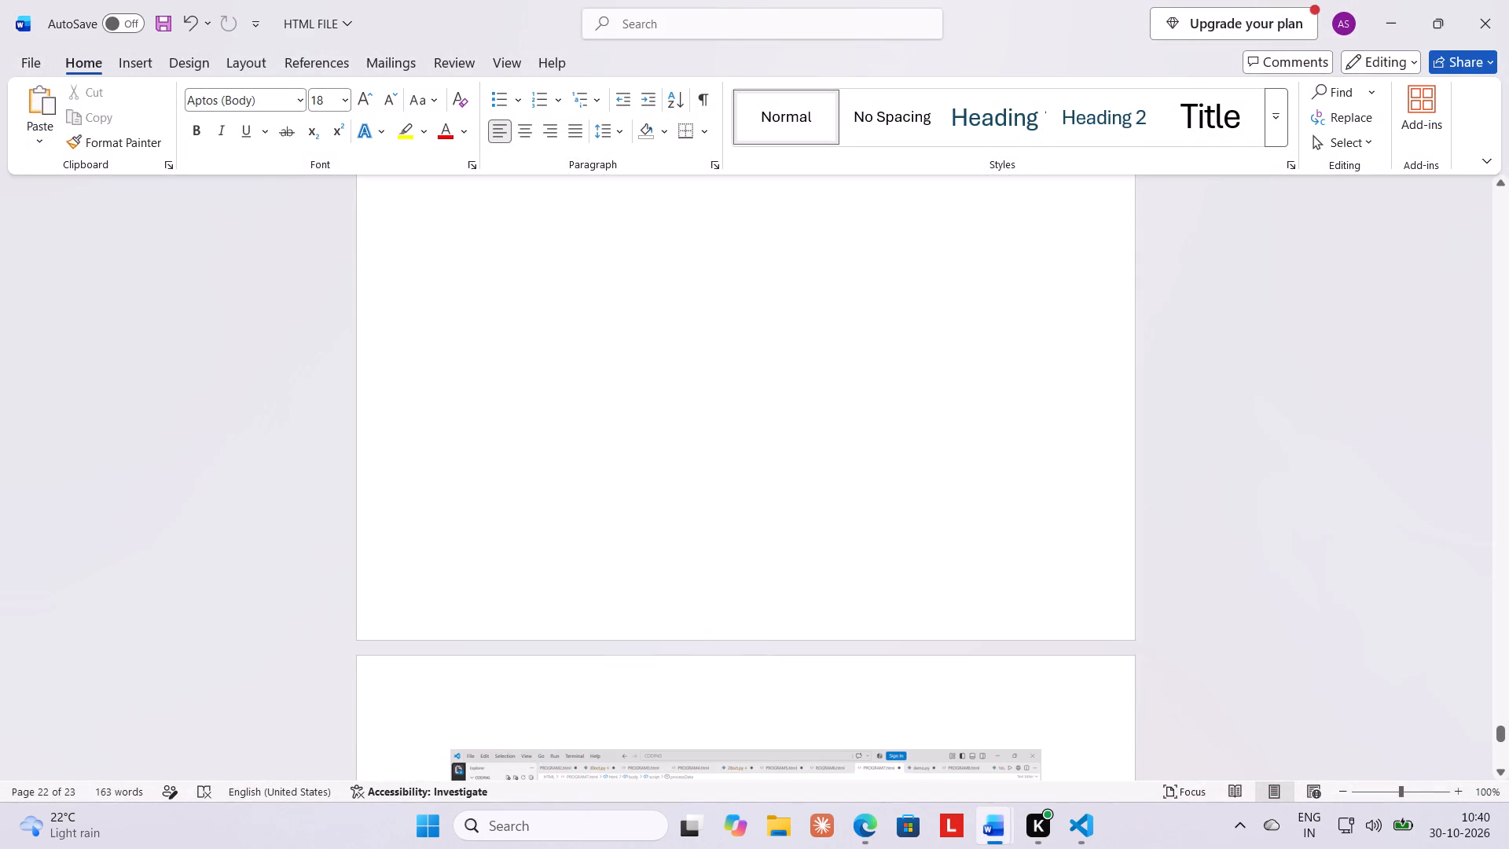
{"action": "scroll", "coordinate": [865, 544], "scroll_direction": "up", "scroll_amount": 1}
{"action": "scroll", "coordinate": [865, 544], "scroll_direction": "down", "scroll_amount": 1}
{"action": "scroll", "coordinate": [865, 544], "scroll_direction": "up", "scroll_amount": 1}
{"action": "scroll", "coordinate": [865, 544], "scroll_direction": "down", "scroll_amount": 17}
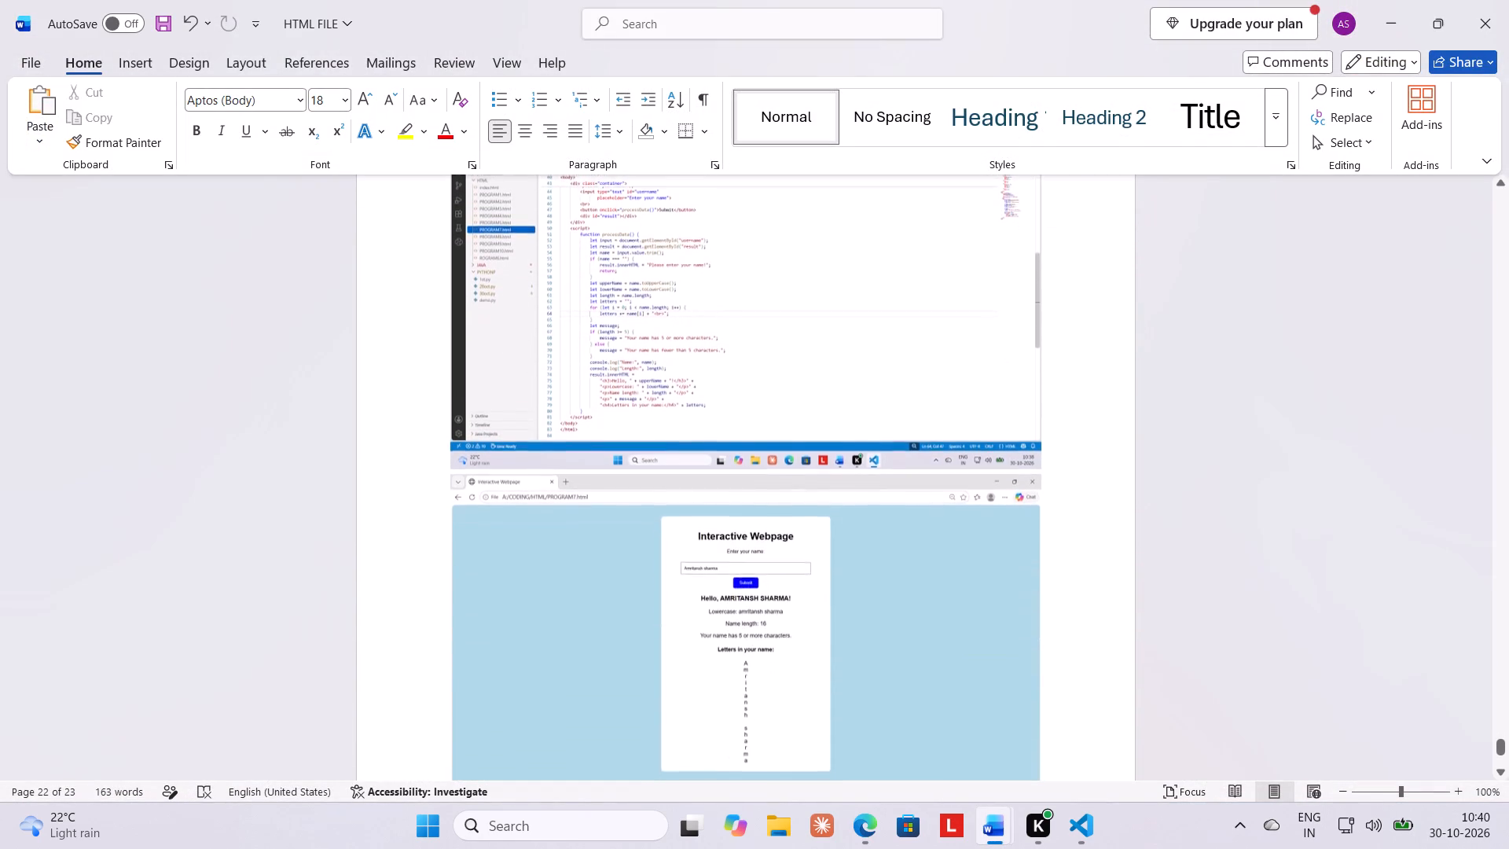
{"action": "scroll", "coordinate": [865, 544], "scroll_direction": "down", "scroll_amount": 17}
{"action": "scroll", "coordinate": [865, 544], "scroll_direction": "up", "scroll_amount": 20}
{"action": "scroll", "coordinate": [865, 544], "scroll_direction": "up", "scroll_amount": 5}
{"action": "scroll", "coordinate": [865, 544], "scroll_direction": "down", "scroll_amount": 1}
{"action": "scroll", "coordinate": [865, 544], "scroll_direction": "up", "scroll_amount": 1}
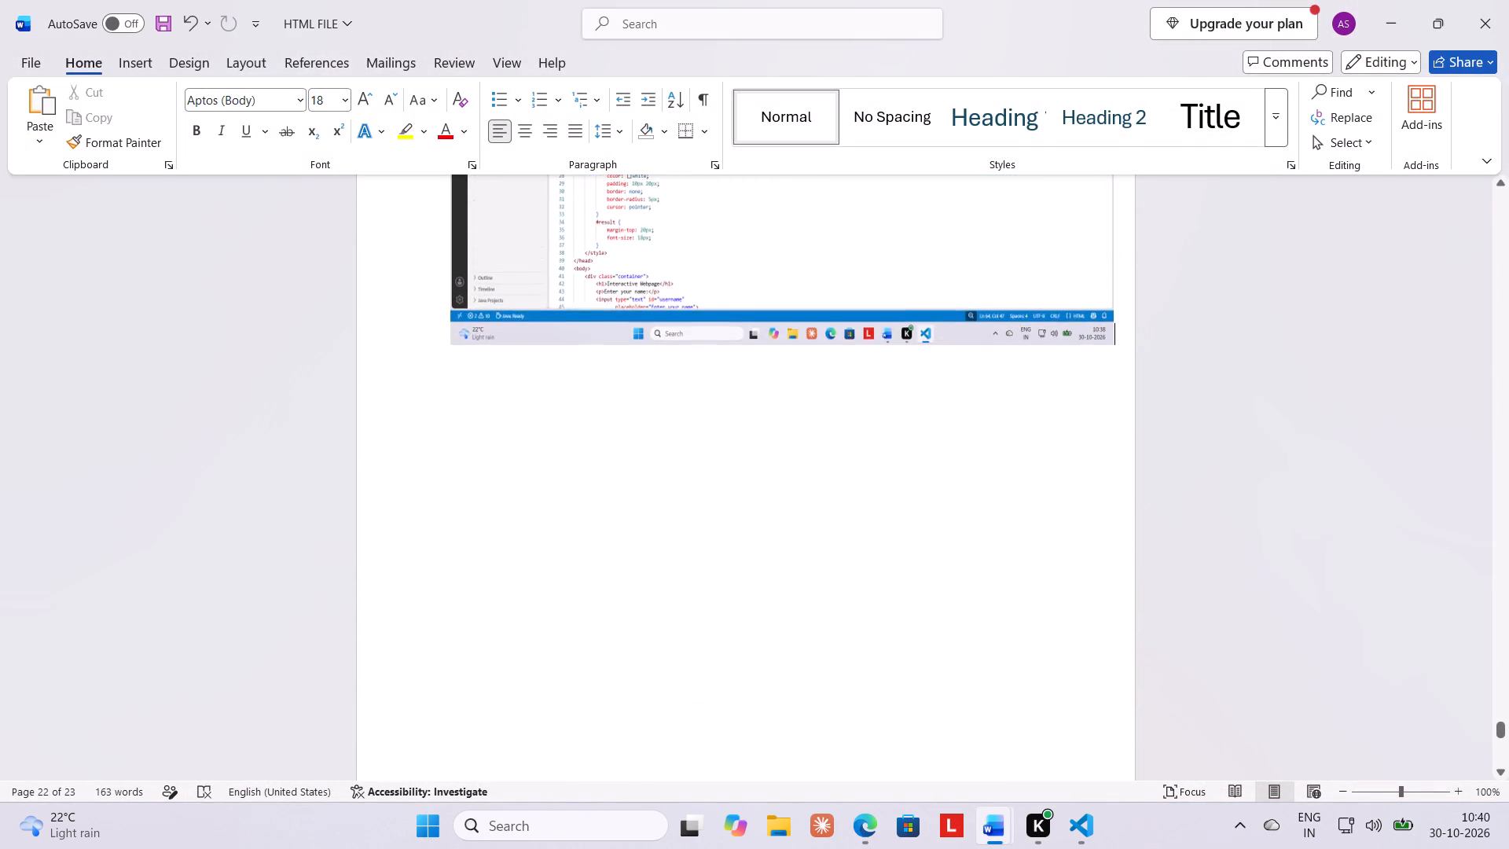
{"action": "scroll", "coordinate": [868, 486], "scroll_direction": "down", "scroll_amount": 7}
{"action": "scroll", "coordinate": [868, 486], "scroll_direction": "up", "scroll_amount": 1}
{"action": "scroll", "coordinate": [868, 486], "scroll_direction": "down", "scroll_amount": 1}
{"action": "scroll", "coordinate": [868, 486], "scroll_direction": "up", "scroll_amount": 1}
{"action": "left_click", "coordinate": [846, 684]}
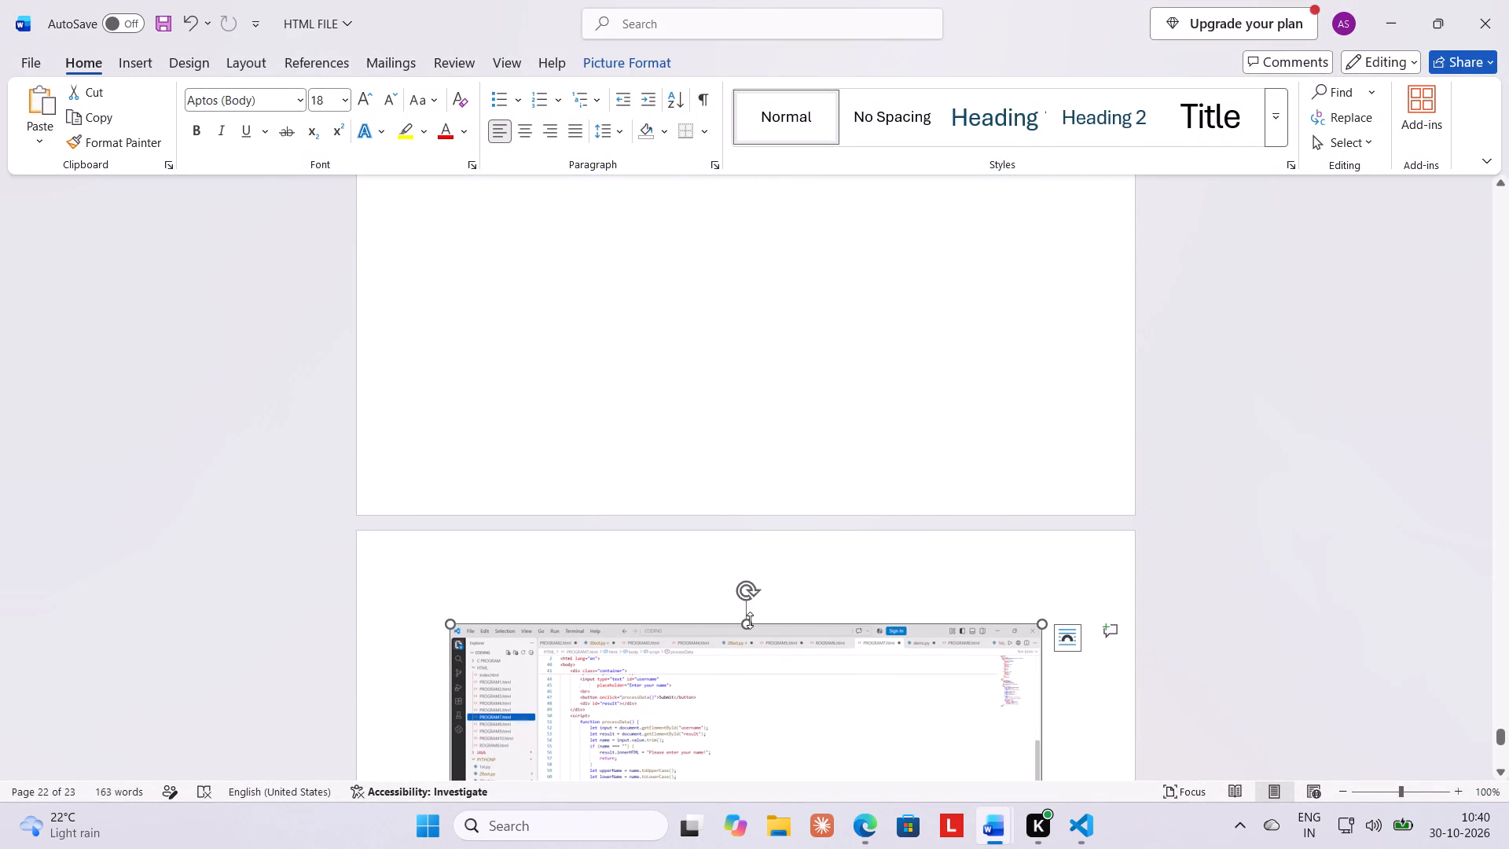
{"action": "left_click_drag", "start_coordinate": [762, 624], "coordinate": [733, 211]}
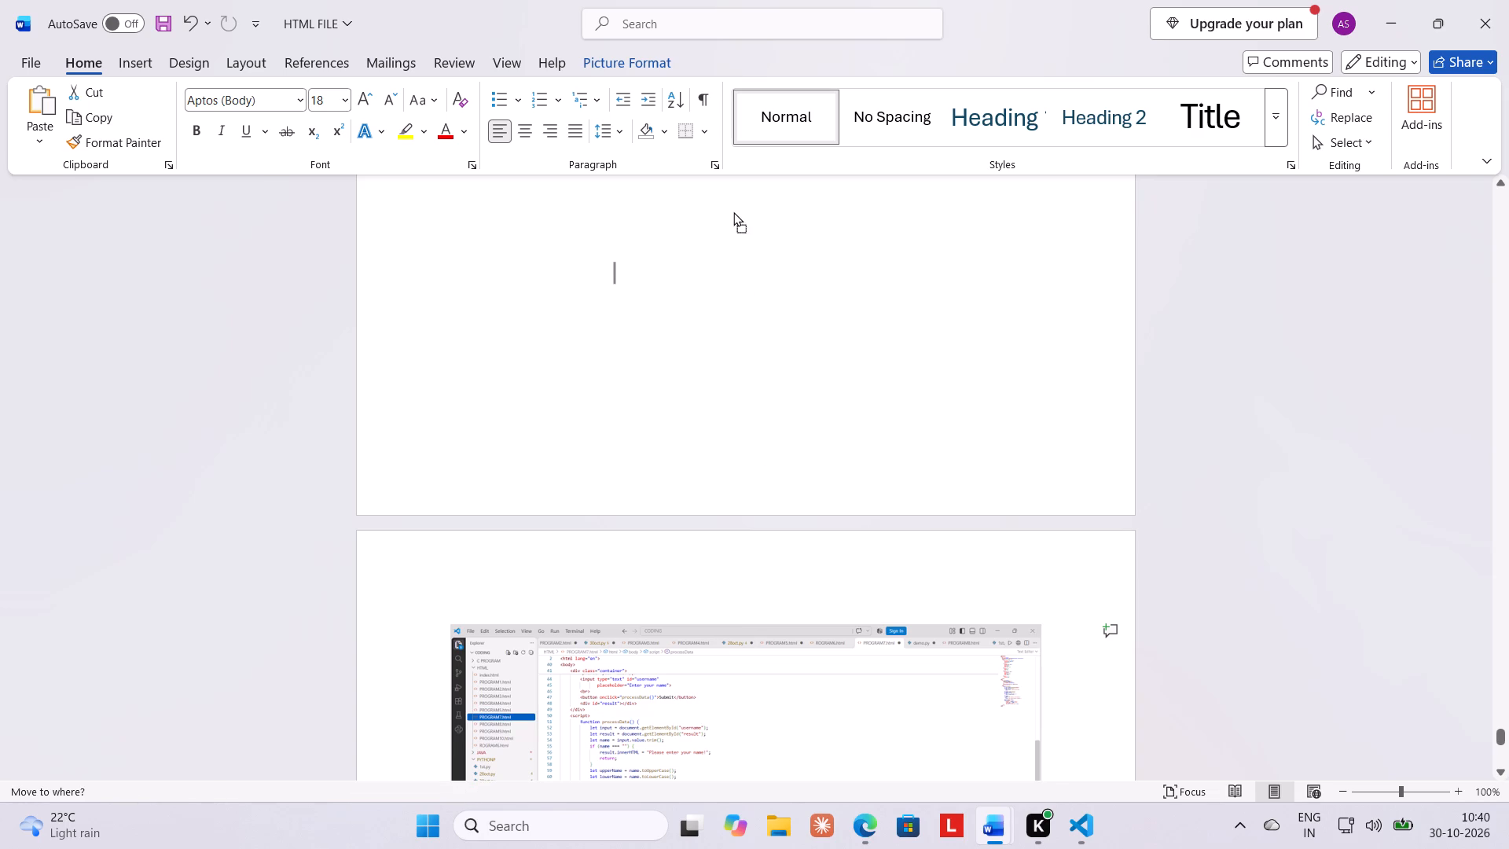
{"action": "left_click_drag", "start_coordinate": [733, 211], "coordinate": [731, 187]}
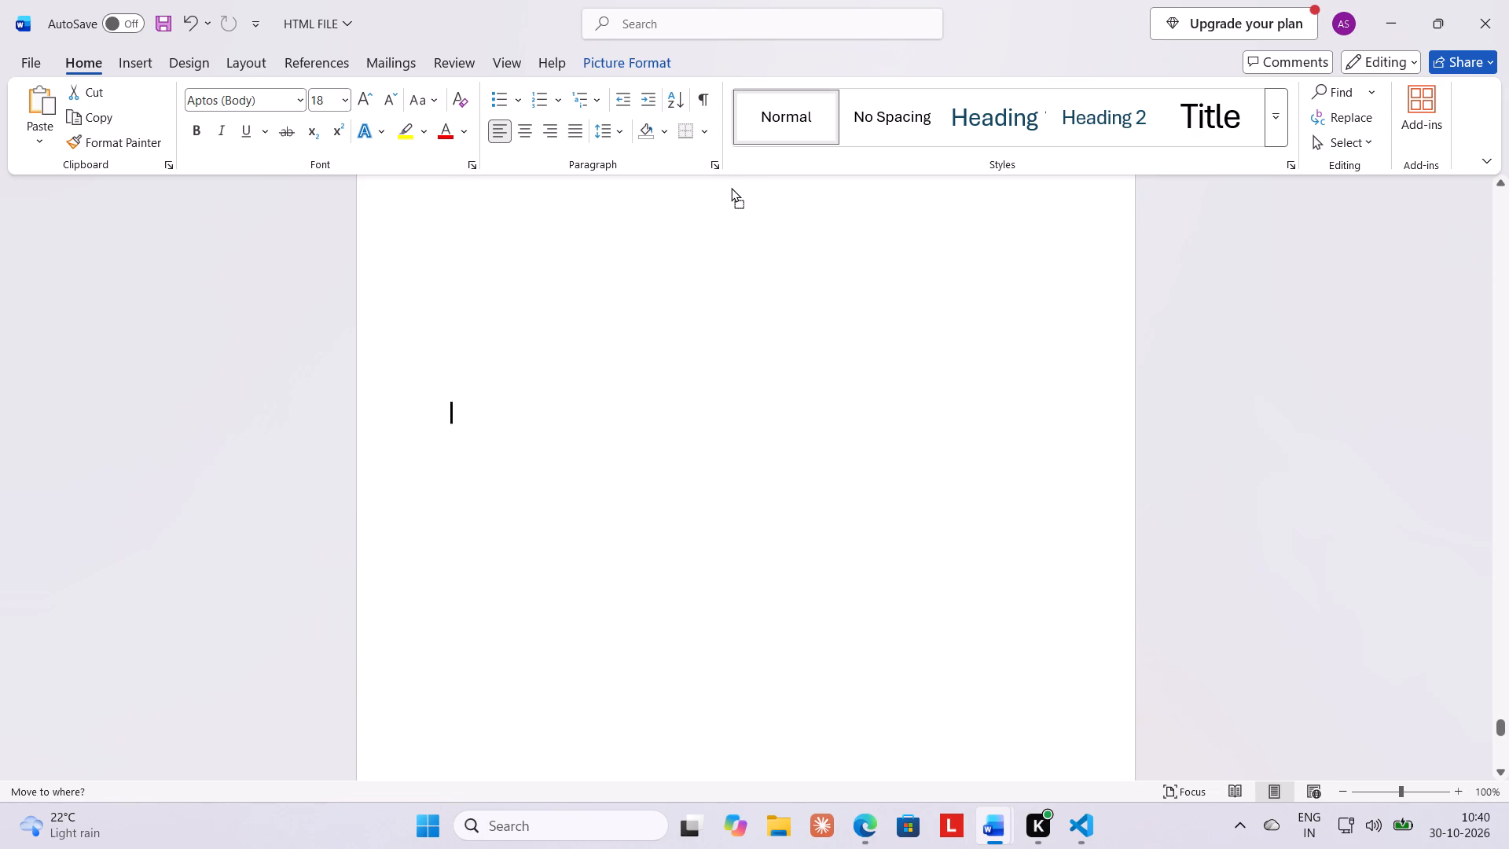
{"action": "left_click_drag", "start_coordinate": [731, 187], "coordinate": [731, 188]}
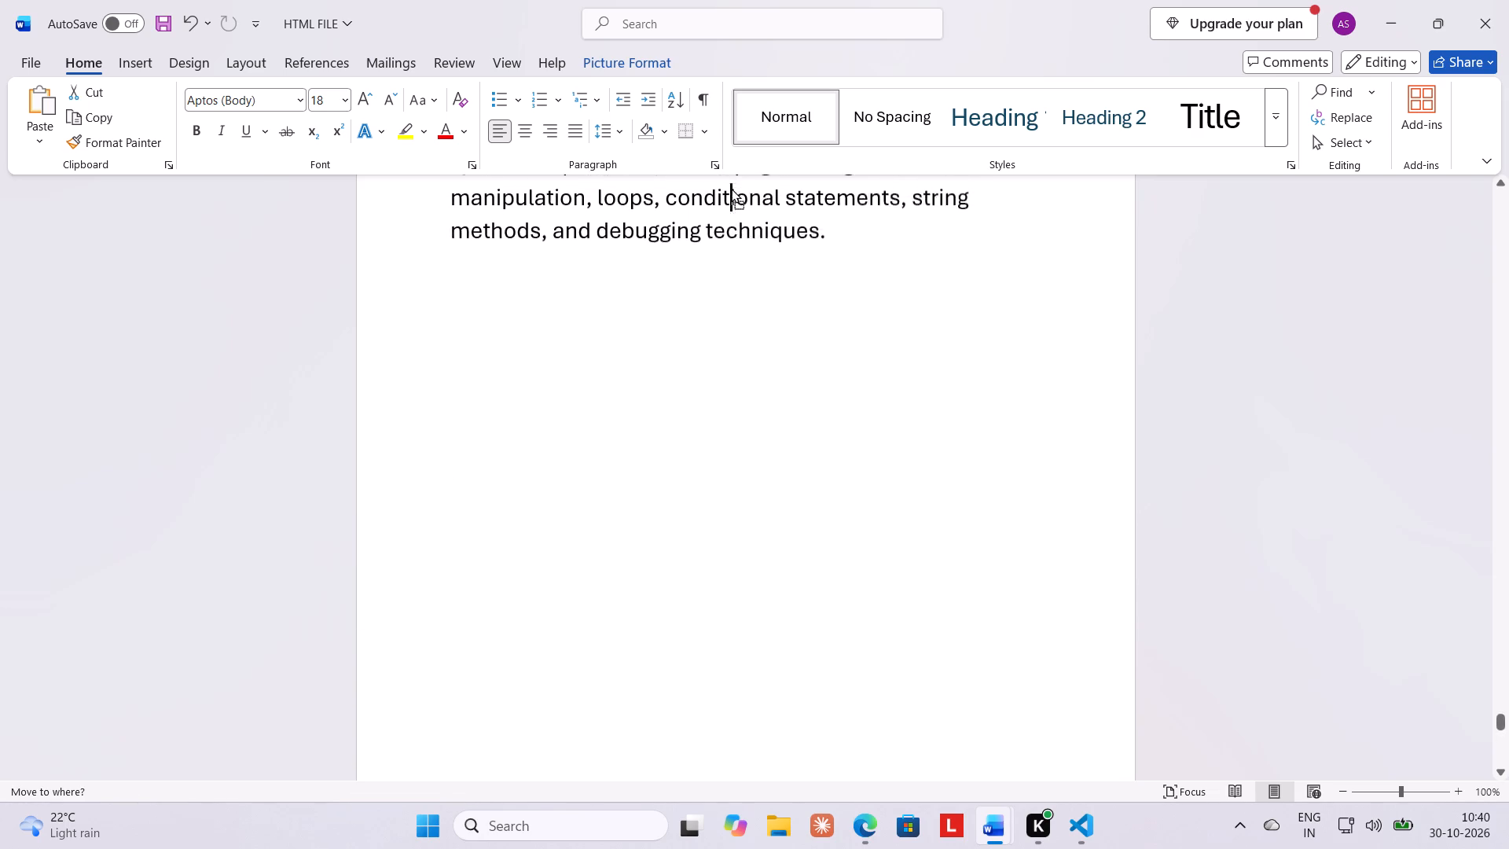
{"action": "left_click_drag", "start_coordinate": [731, 188], "coordinate": [842, 407]}
Enlarge the second Q7 code screenshot to about the same width as the first and stretch its height to fill more of the page.
{"action": "scroll", "coordinate": [839, 401], "scroll_direction": "down", "scroll_amount": 1}
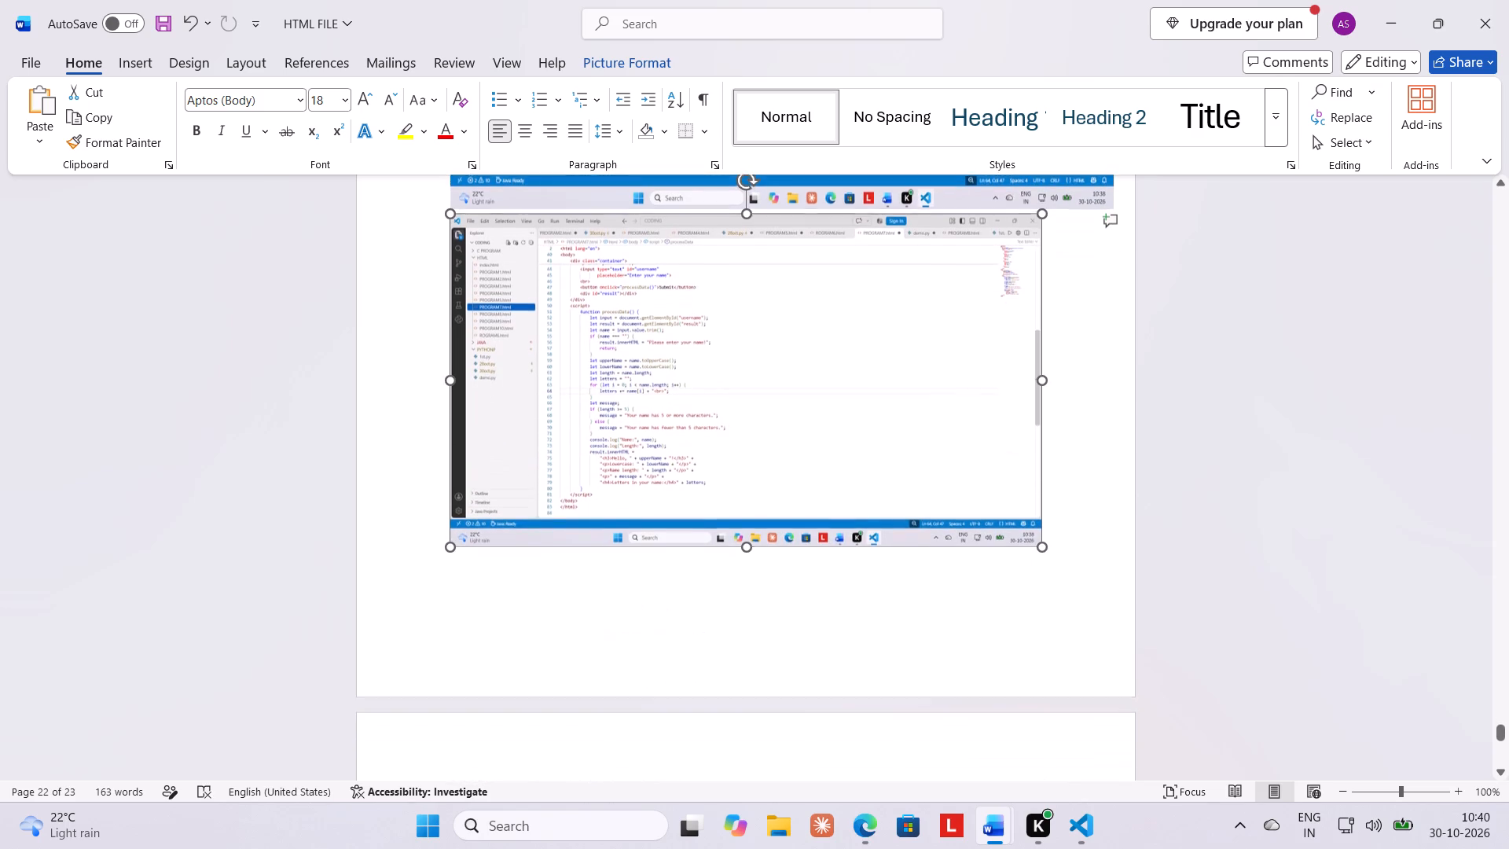
{"action": "left_click", "coordinate": [888, 405]}
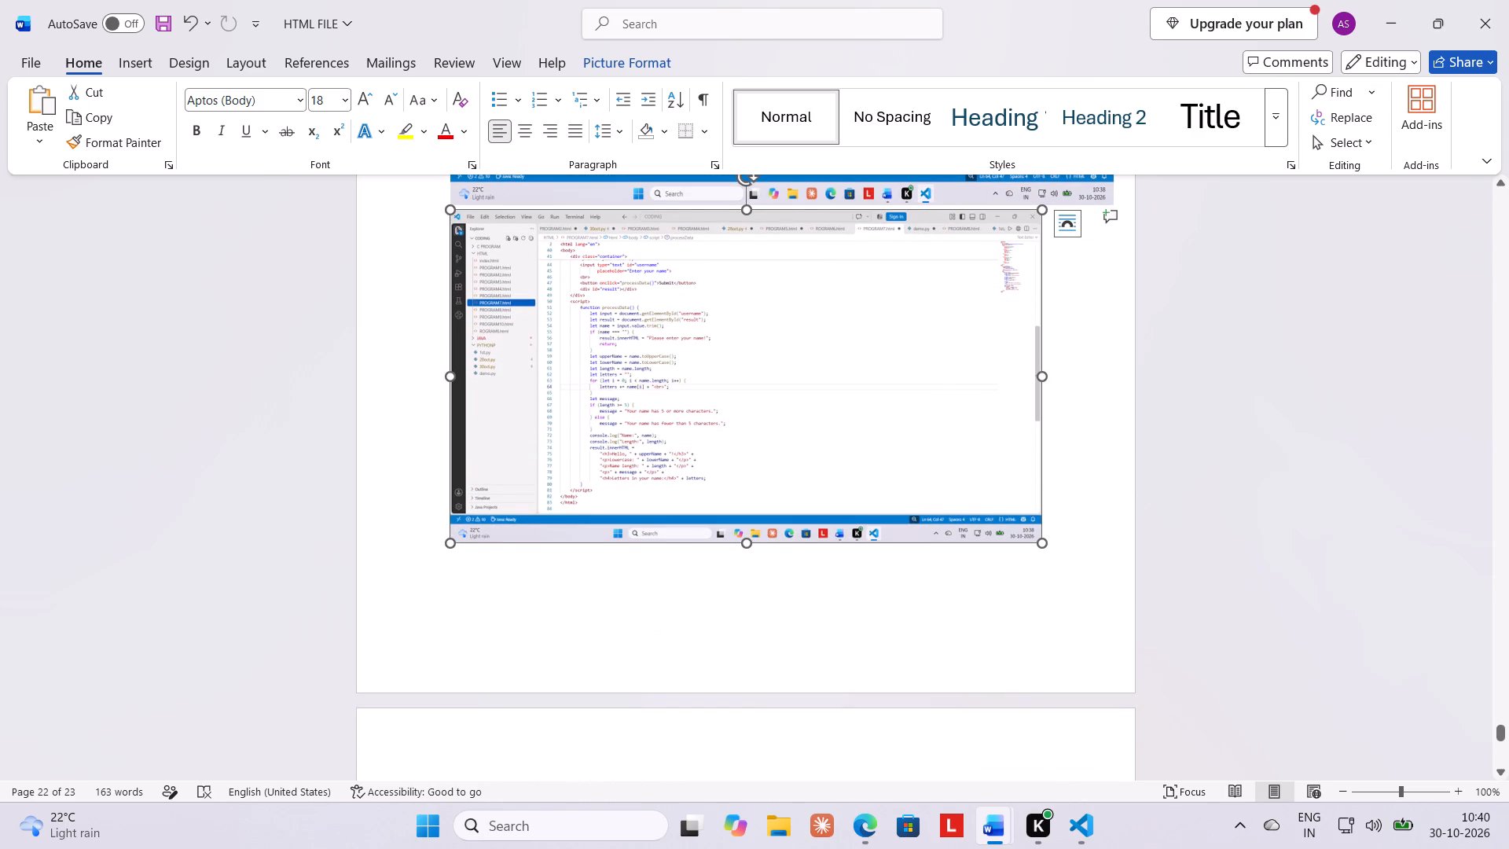
{"action": "left_click_drag", "start_coordinate": [1043, 378], "coordinate": [1088, 384]}
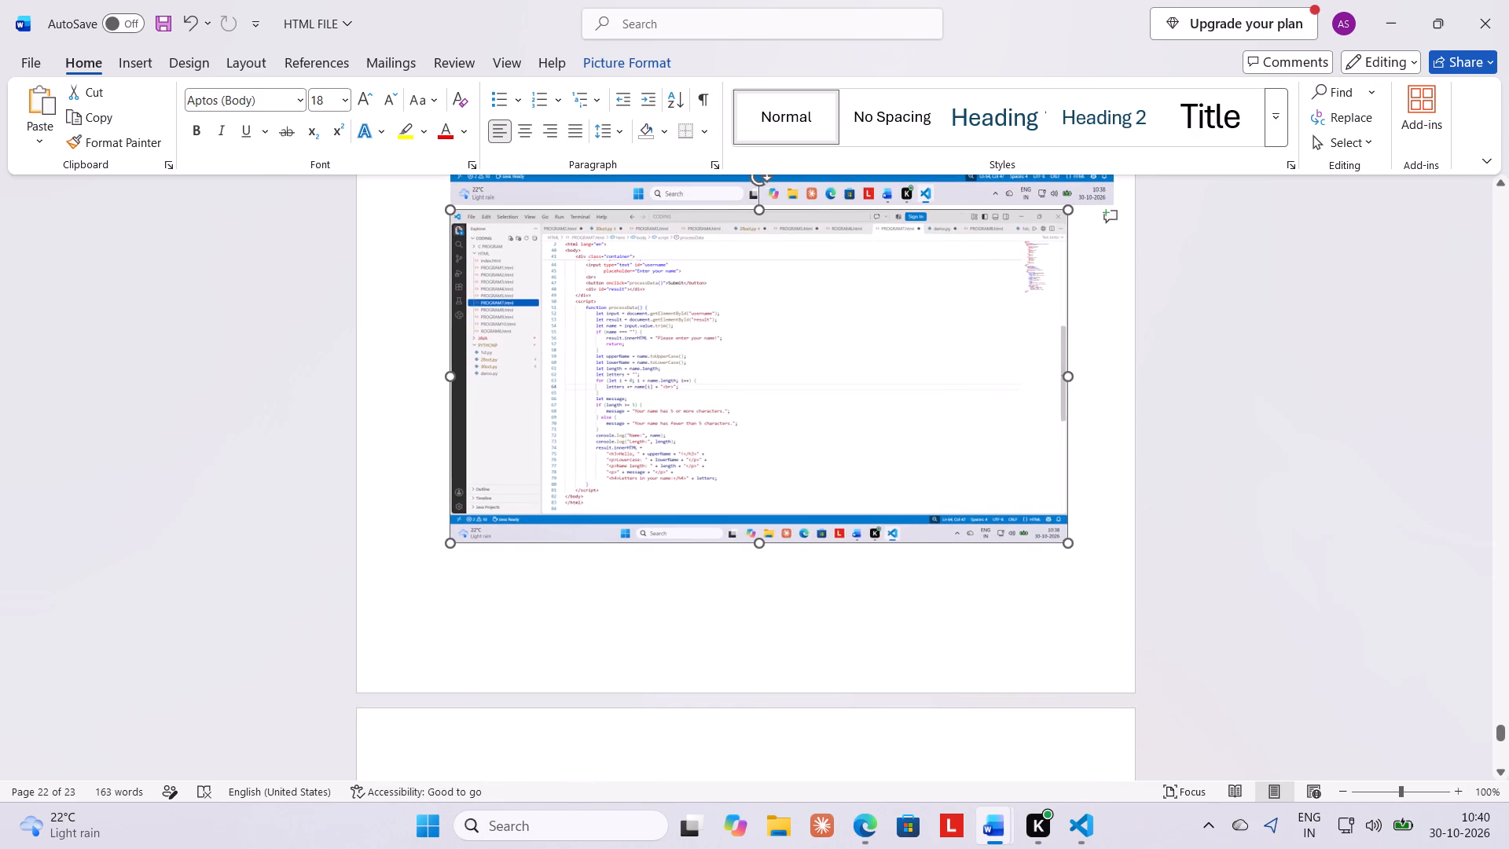
{"action": "left_click_drag", "start_coordinate": [1088, 384], "coordinate": [1116, 393]}
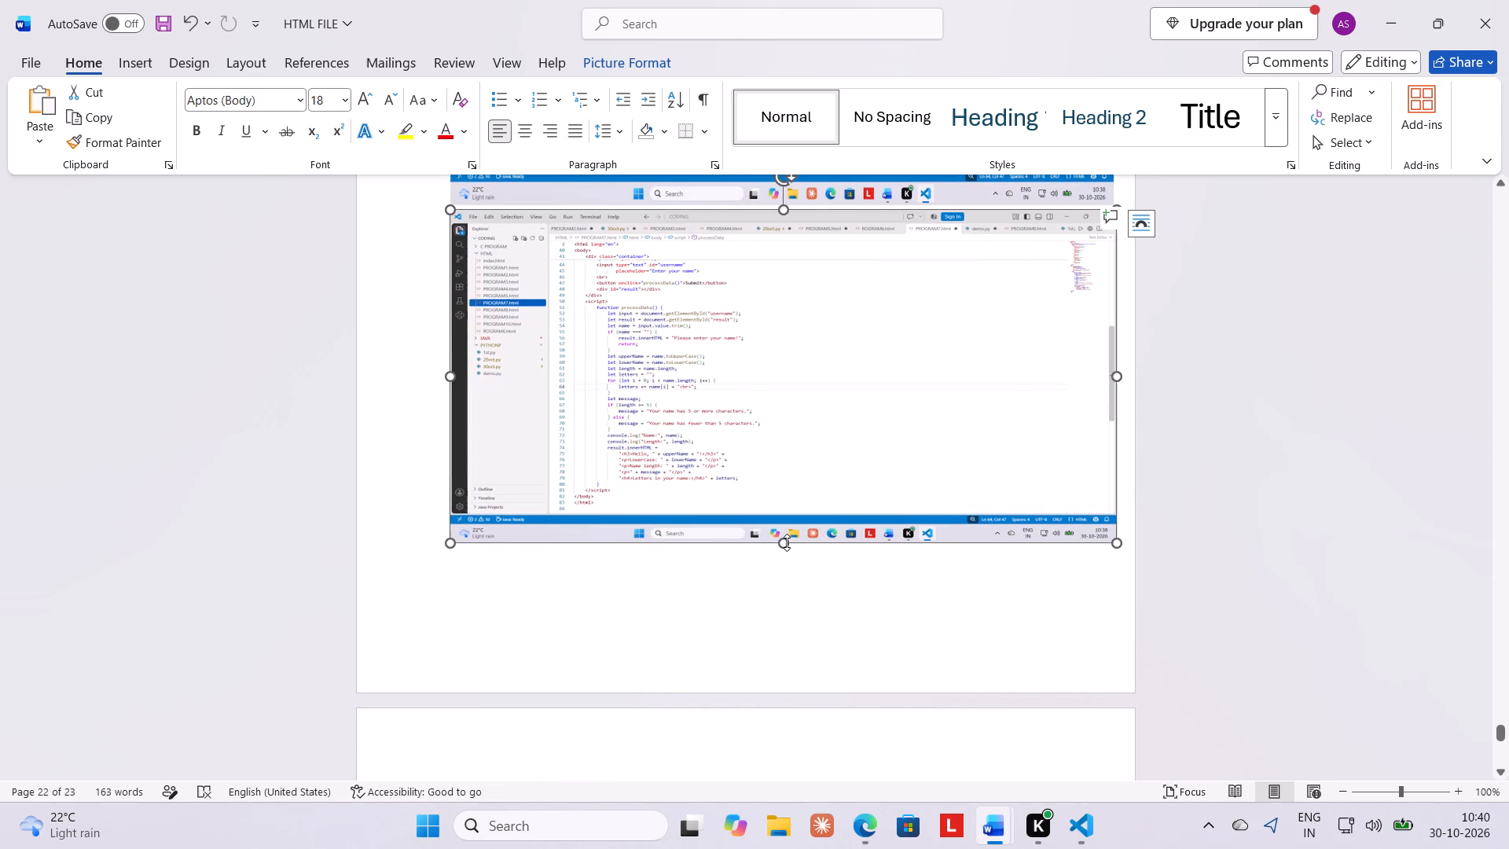
{"action": "left_click_drag", "start_coordinate": [787, 542], "coordinate": [795, 596]}
{"action": "left_click", "coordinate": [1178, 516]}
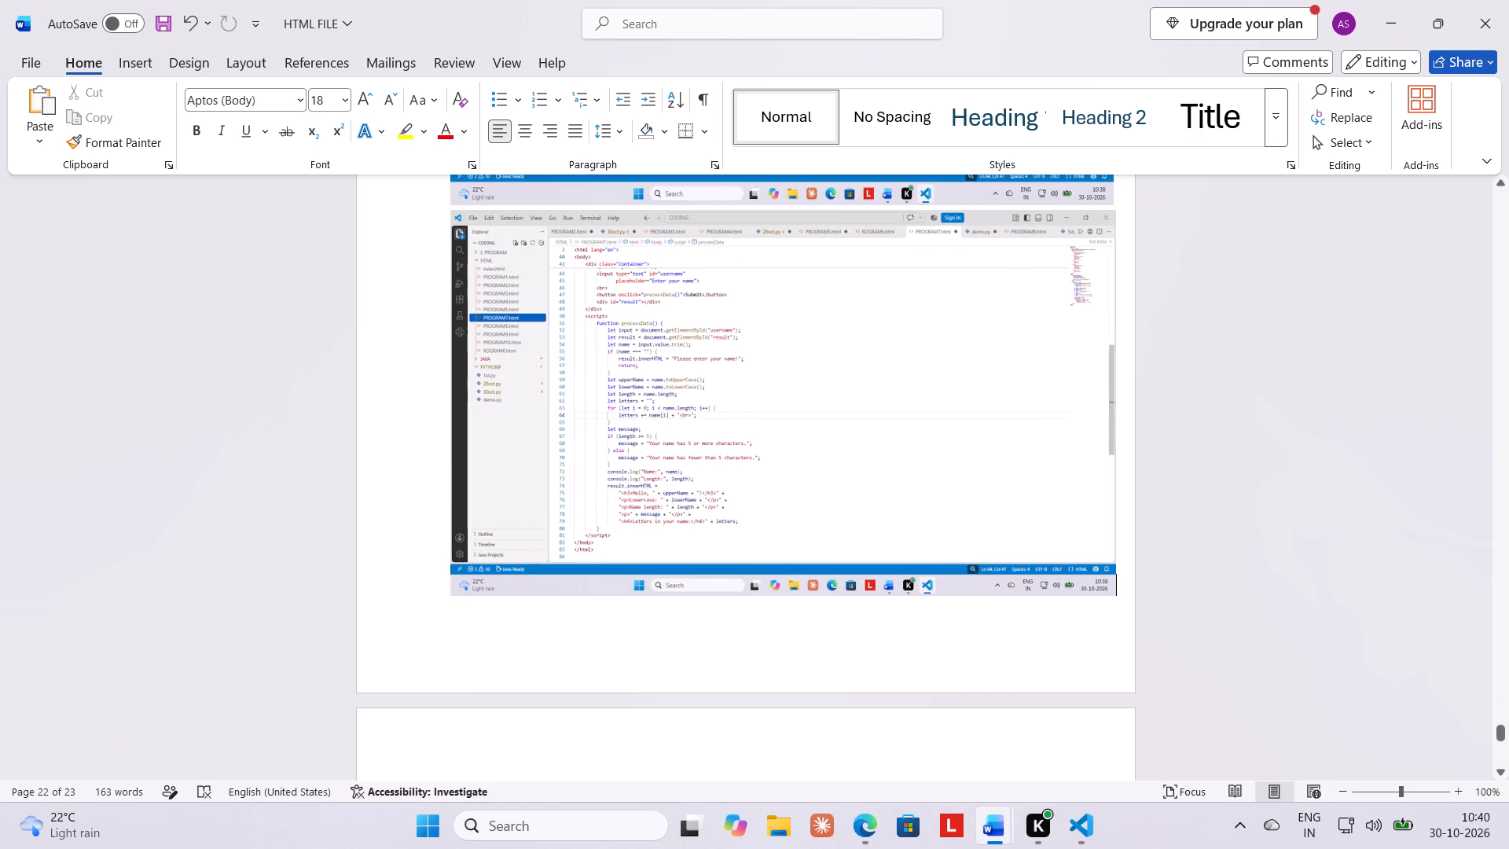
Add a new line reading "output" above the Interactive Webpage screenshot, after the second code screenshot.
{"action": "scroll", "coordinate": [1178, 516], "scroll_direction": "down", "scroll_amount": 3}
{"action": "left_click", "coordinate": [1074, 402]}
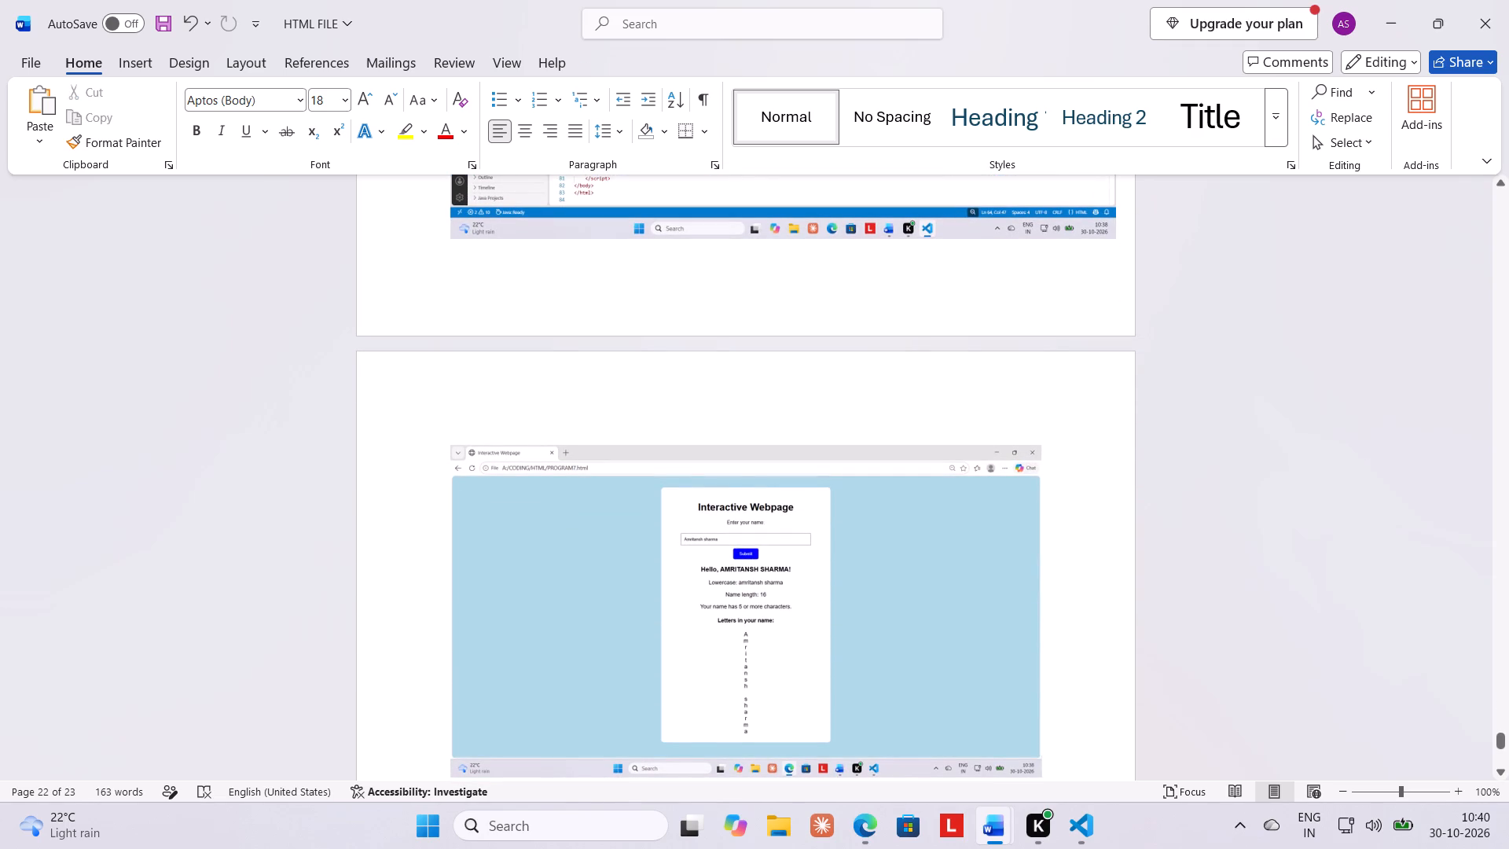
{"action": "left_click", "coordinate": [1123, 227]}
{"action": "key", "text": "Return"}
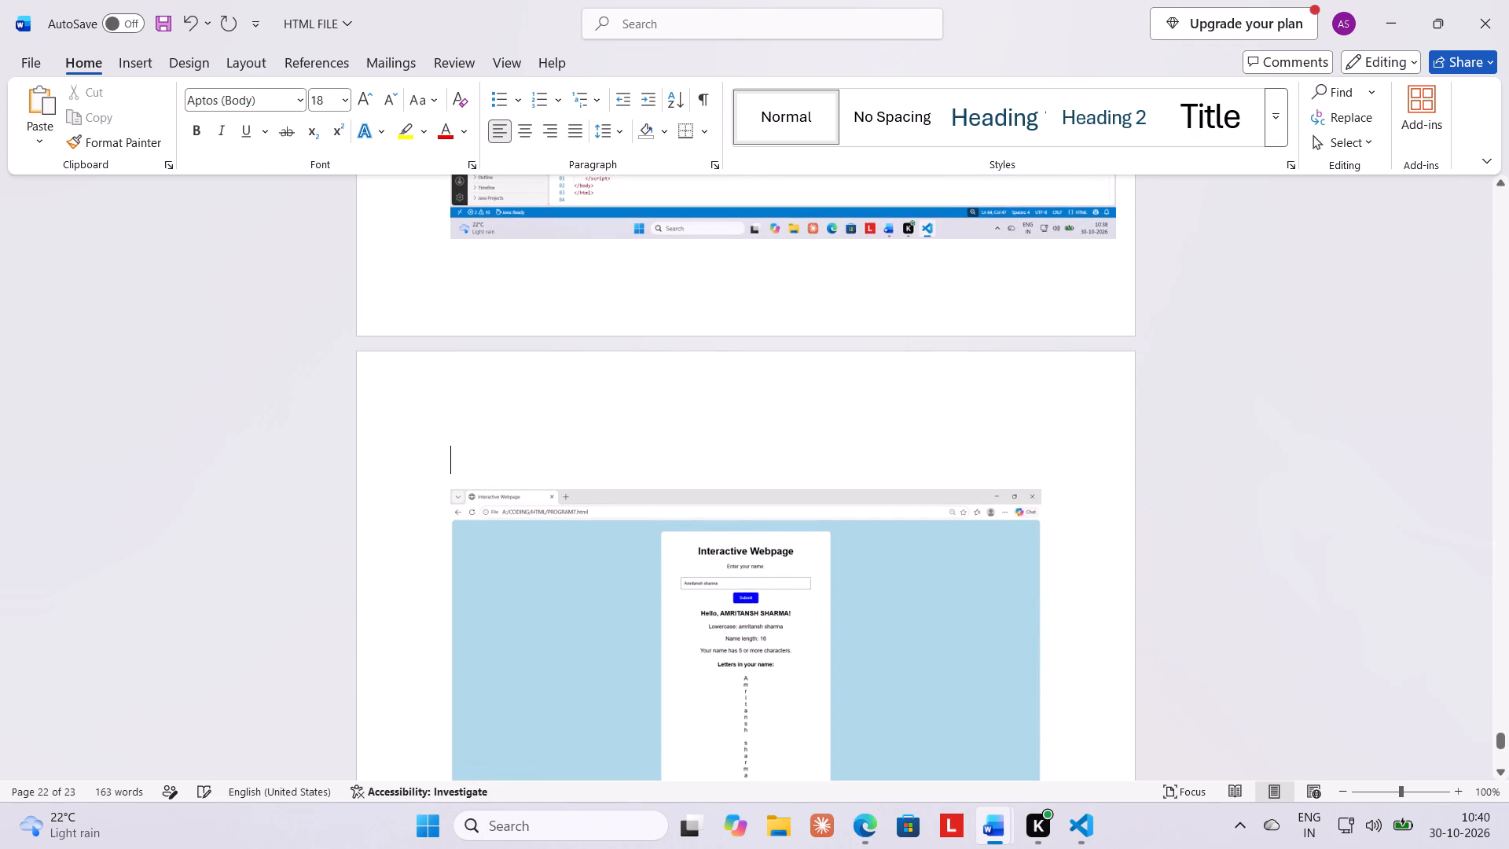
{"action": "type", "text": "output"}
Complete the heading above the Interactive Webpage screenshot as "Output :-" and format it bold at size 20.
{"action": "key", "text": "space"}
{"action": "type", "text": ":0"}
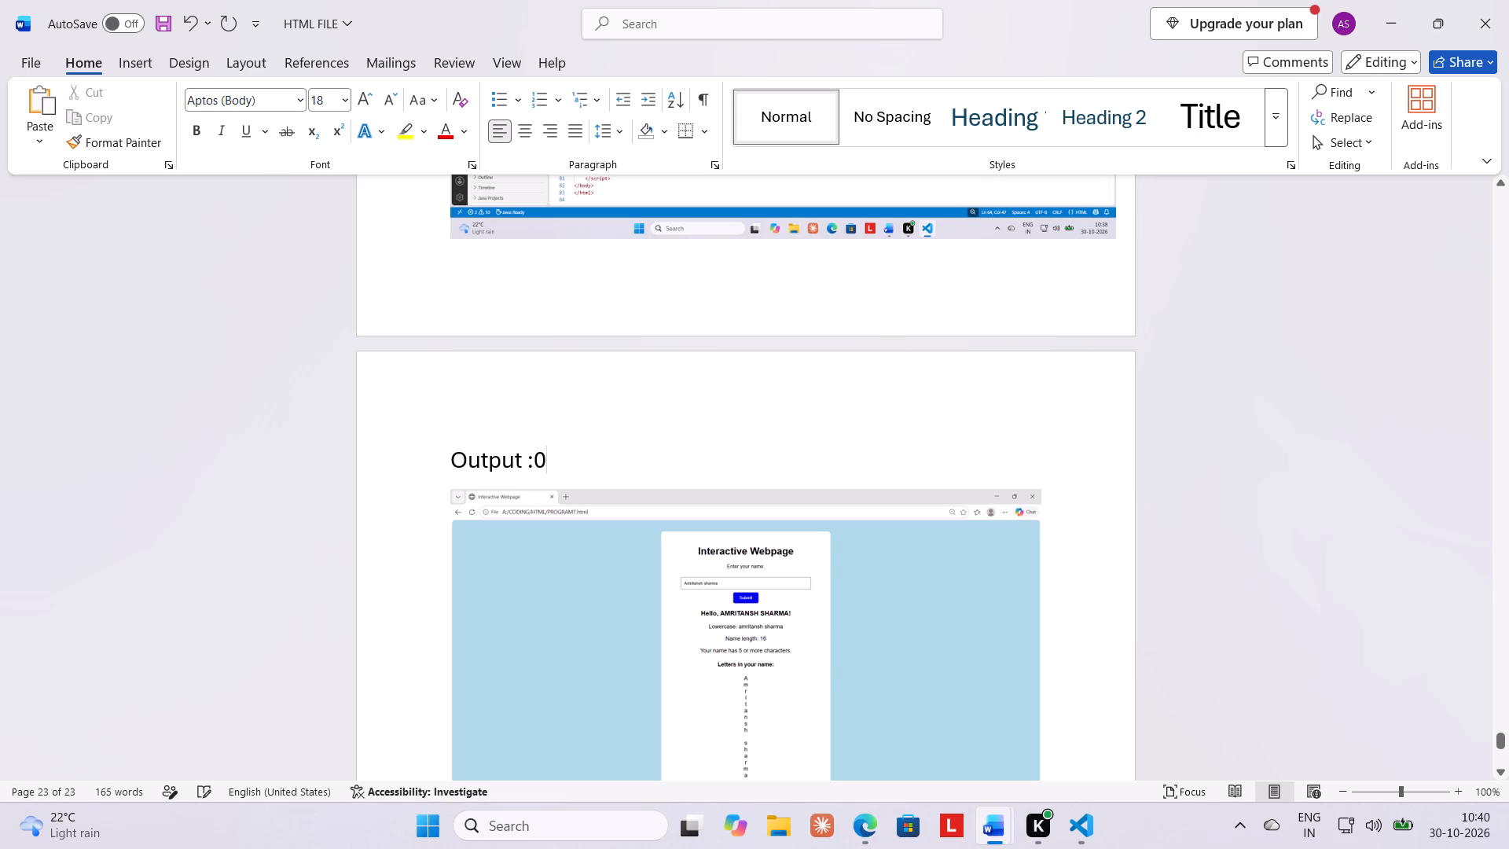
{"action": "key", "text": "BackSpace"}
{"action": "key", "text": "minus"}
{"action": "triple_click", "coordinate": [507, 454]}
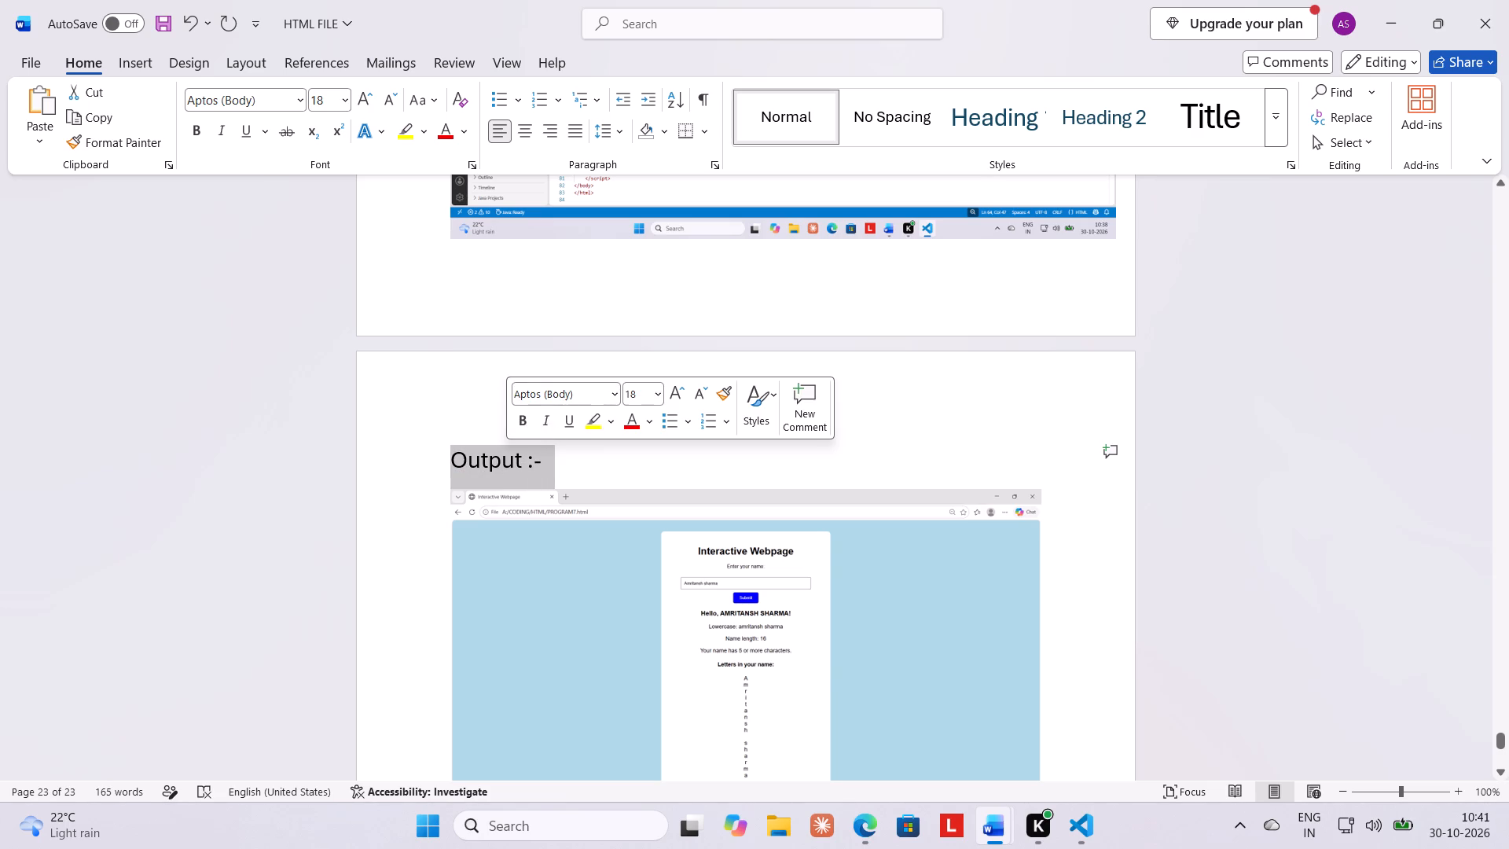
{"action": "left_click", "coordinate": [662, 395]}
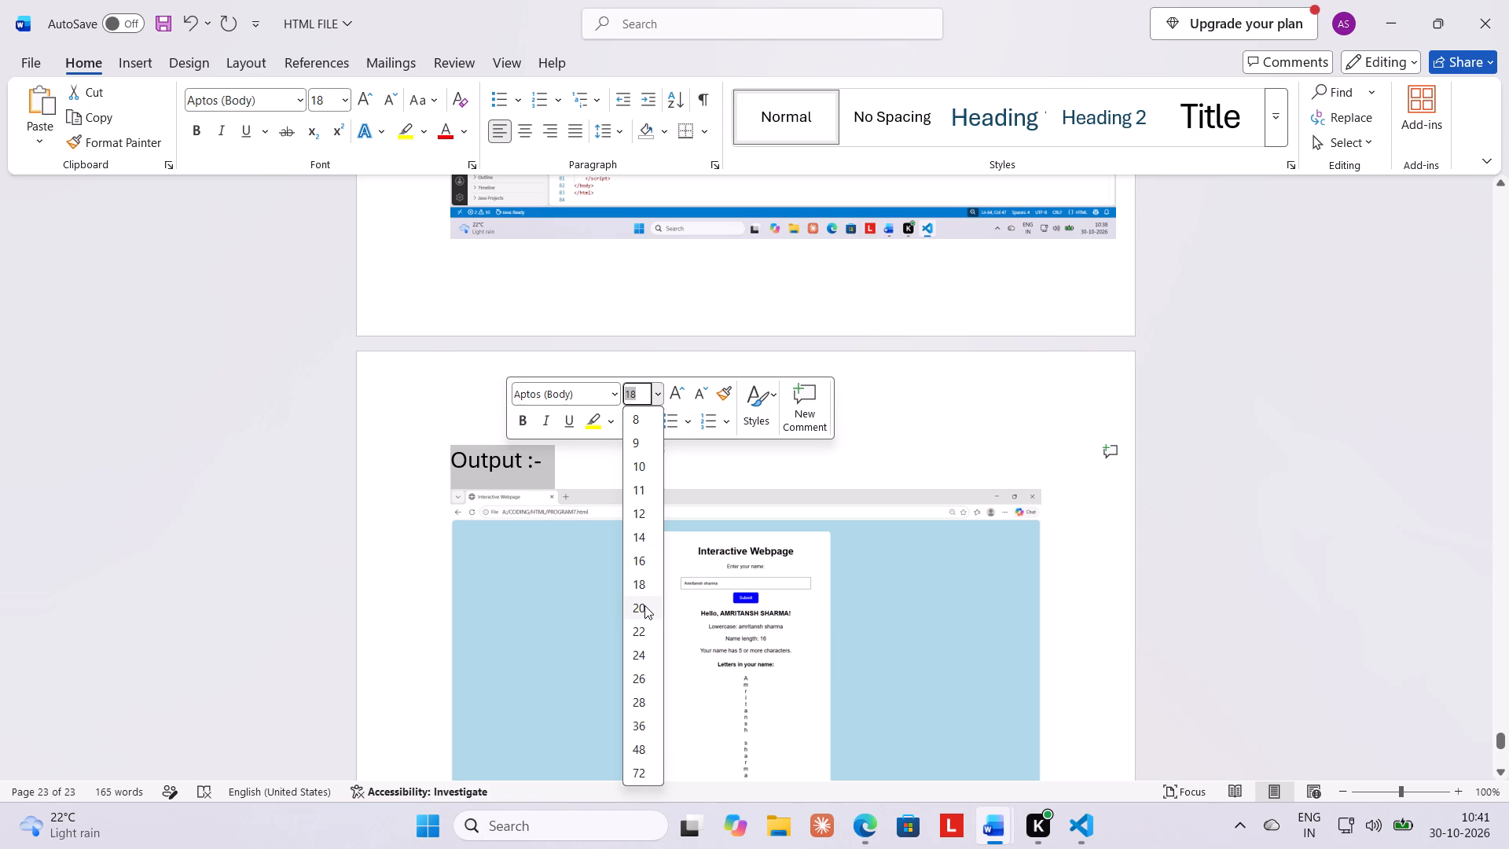
{"action": "left_click", "coordinate": [644, 605]}
{"action": "left_click", "coordinate": [525, 425]}
{"action": "left_click", "coordinate": [307, 502]}
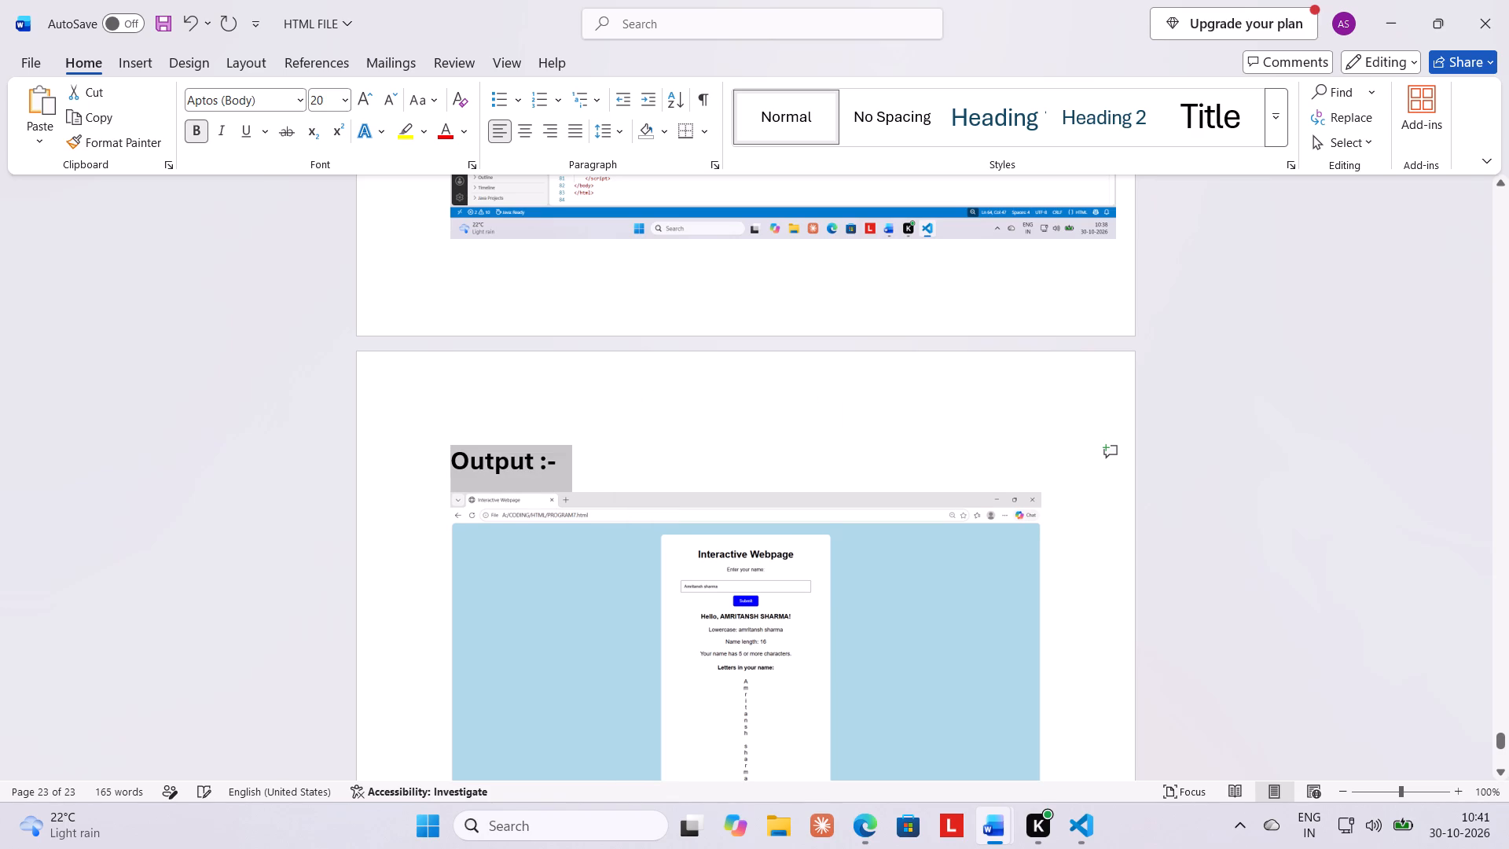
Widen the Interactive Webpage output screenshot to nearly the width of the code screenshots and stretch it about one and a half times taller.
{"action": "scroll", "coordinate": [854, 574], "scroll_direction": "down", "scroll_amount": 2}
{"action": "left_click", "coordinate": [838, 476]}
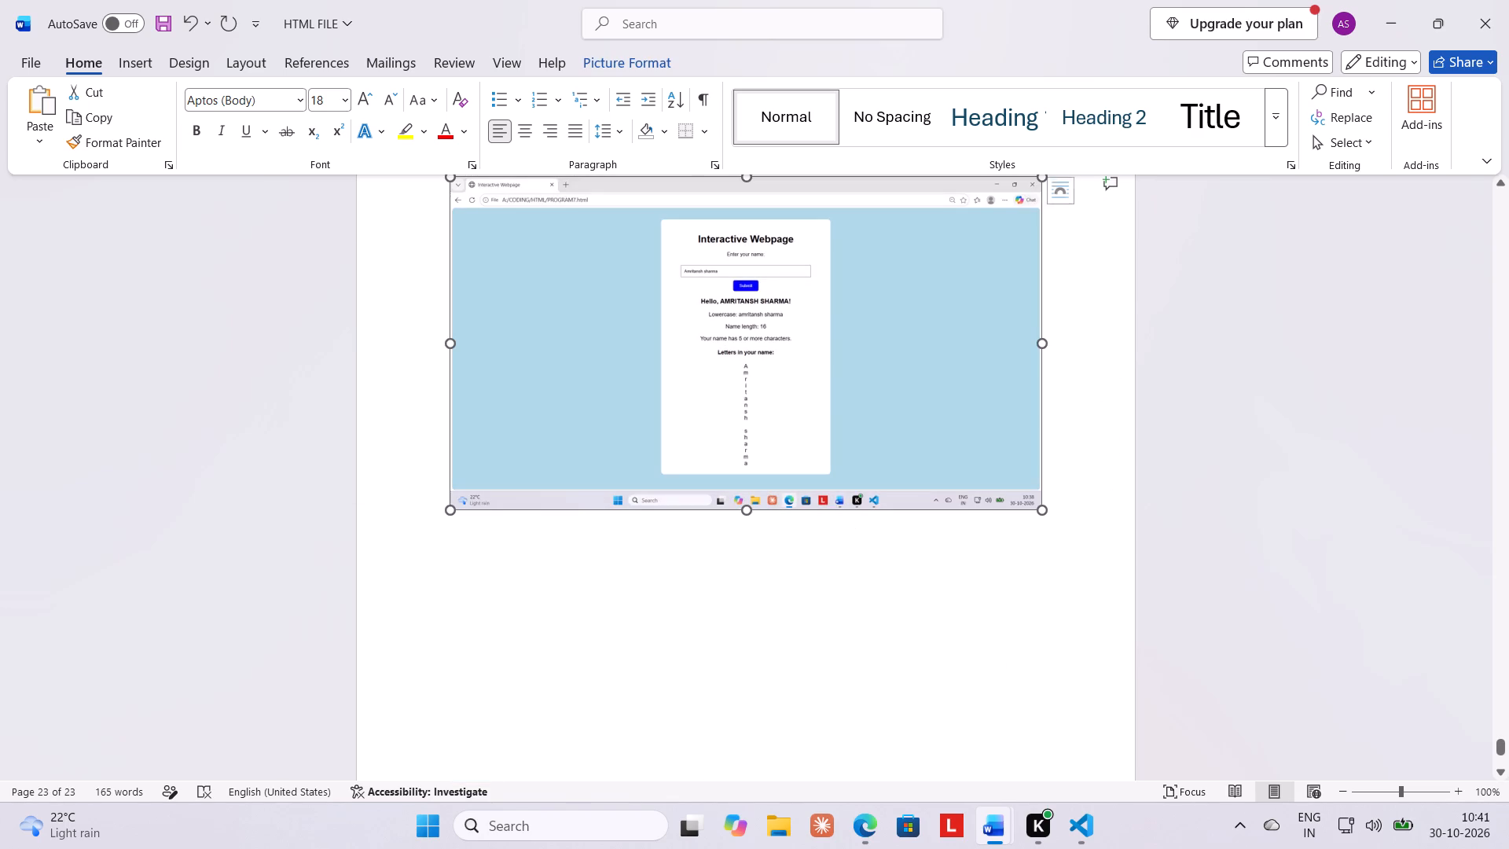
{"action": "left_click_drag", "start_coordinate": [1045, 347], "coordinate": [1108, 362]}
{"action": "left_click_drag", "start_coordinate": [779, 512], "coordinate": [805, 689]}
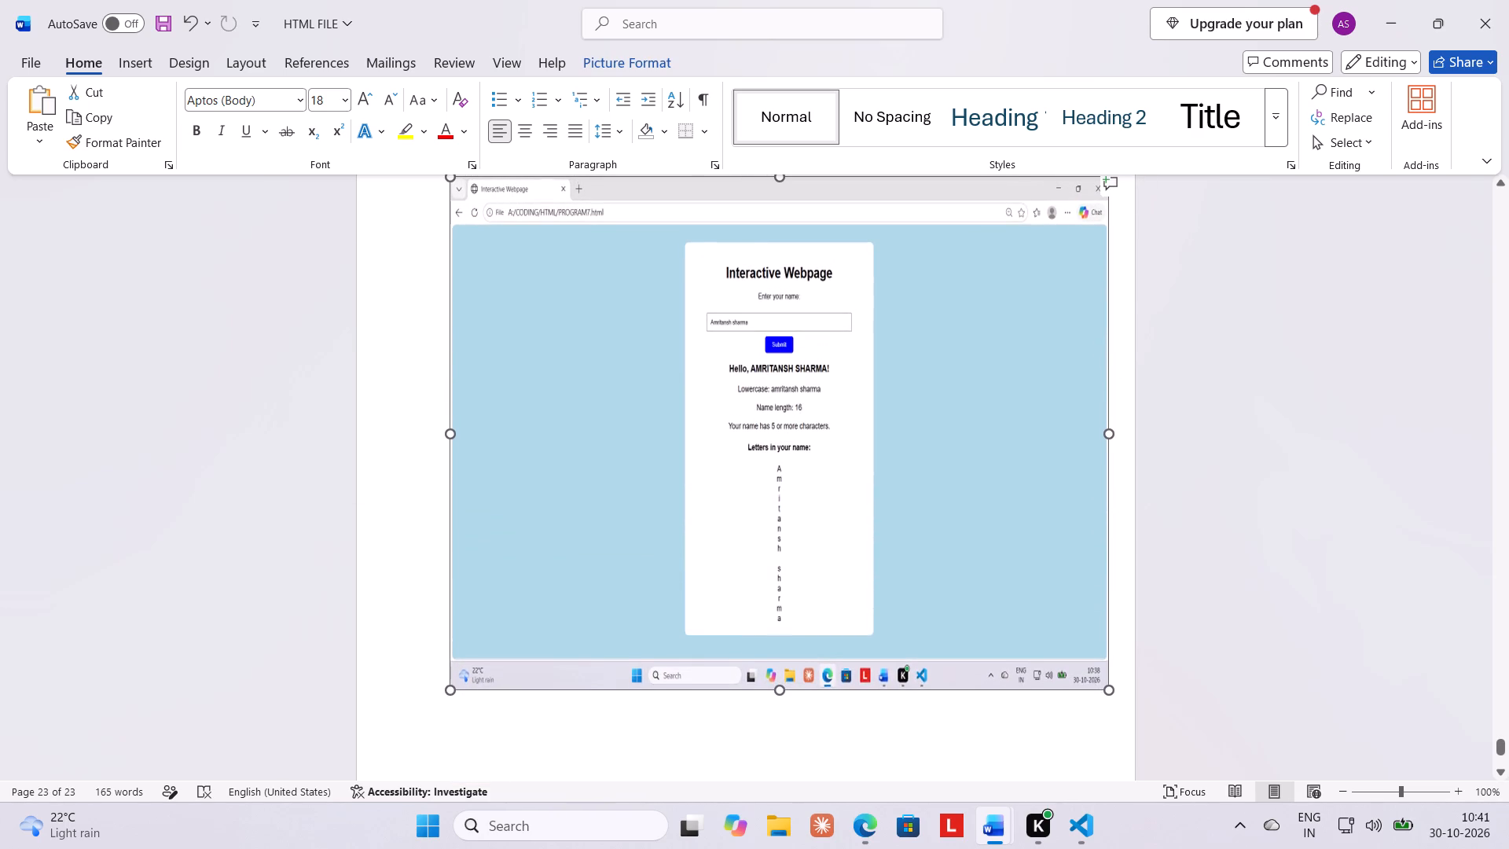
{"action": "left_click_drag", "start_coordinate": [805, 689], "coordinate": [823, 673]}
{"action": "left_click", "coordinate": [1257, 591]}
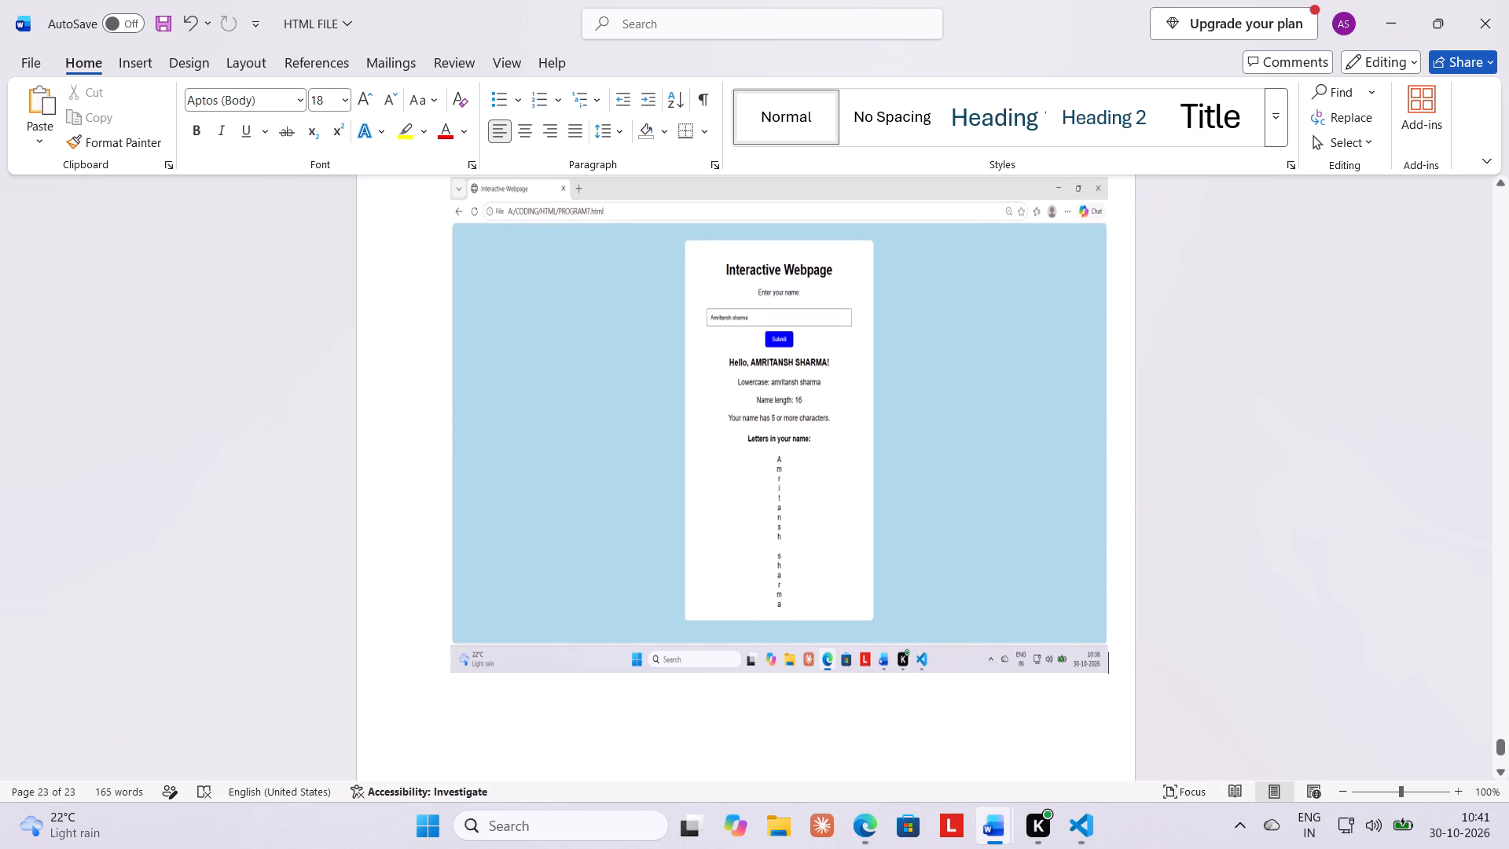
Add blank lines after the Q7 output screenshot until the cursor reaches the start of a new page.
{"action": "scroll", "coordinate": [1026, 641], "scroll_direction": "down", "scroll_amount": 8}
{"action": "key", "text": "Return"}
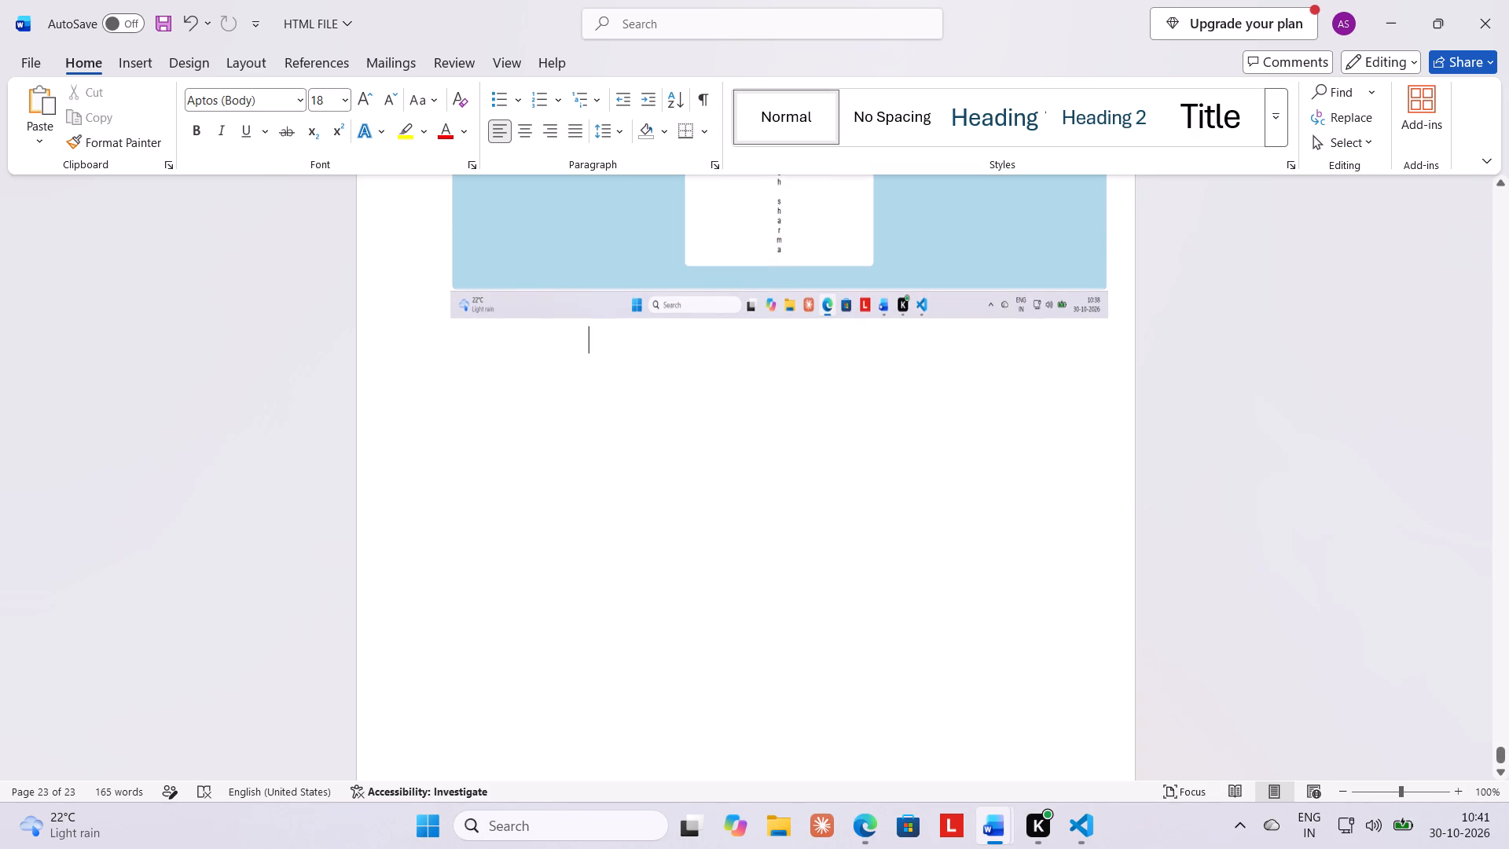
{"action": "key", "text": "Return"}
{"action": "key", "text": "Return"}
{"action": "key", "text": "Return"}
{"action": "key", "text": "Return"}
{"action": "key", "text": "Return"}
{"action": "key", "text": "Return"}
{"action": "key", "text": "Return"}
{"action": "key", "text": "Return"}
{"action": "key", "text": "Return"}
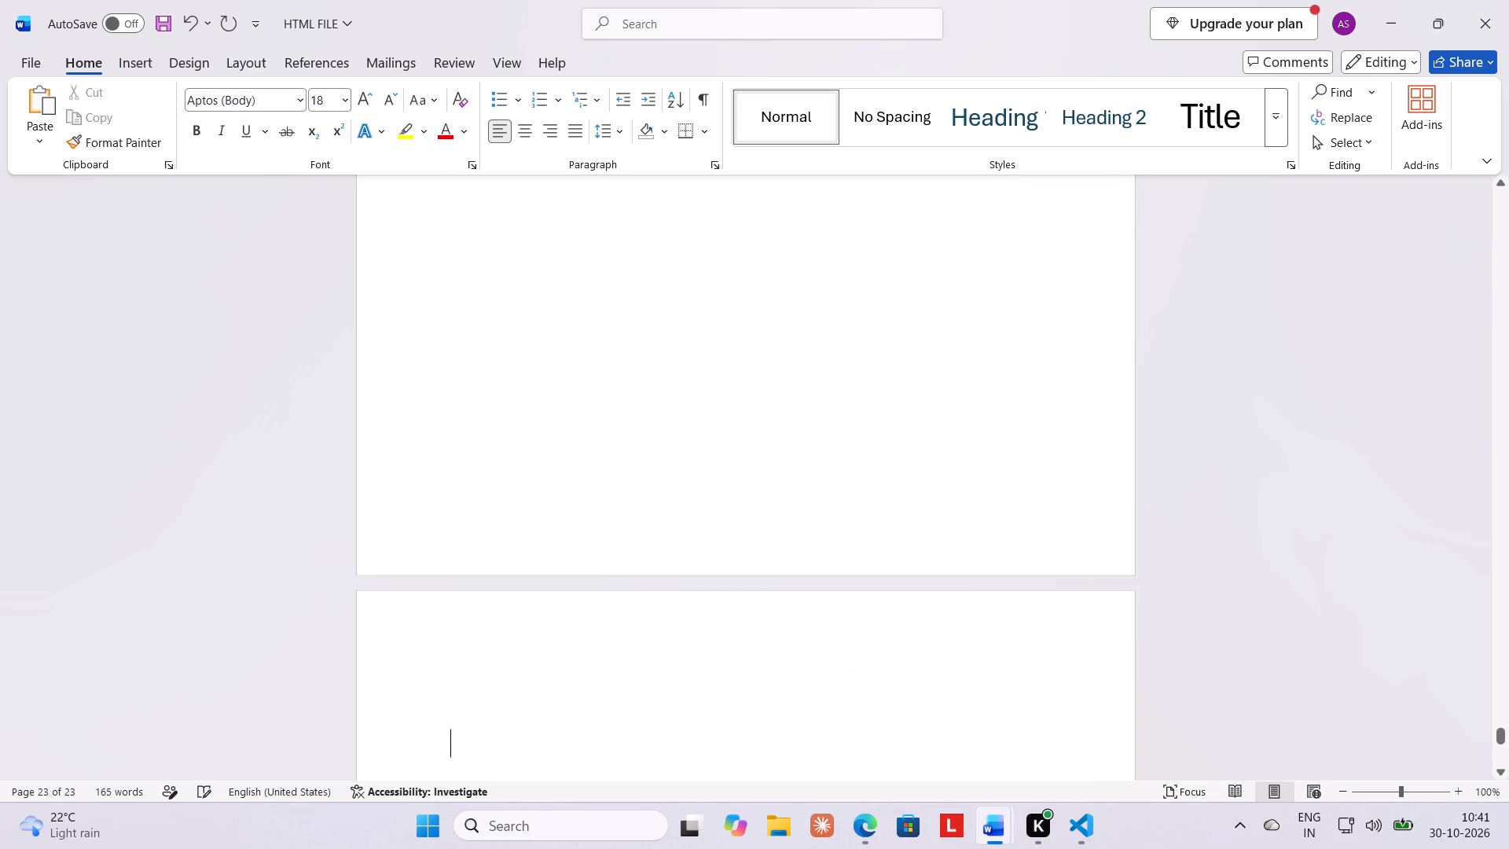
{"action": "key", "text": "BackSpace"}
{"action": "key", "text": "BackSpace"}
{"action": "key", "text": "Return"}
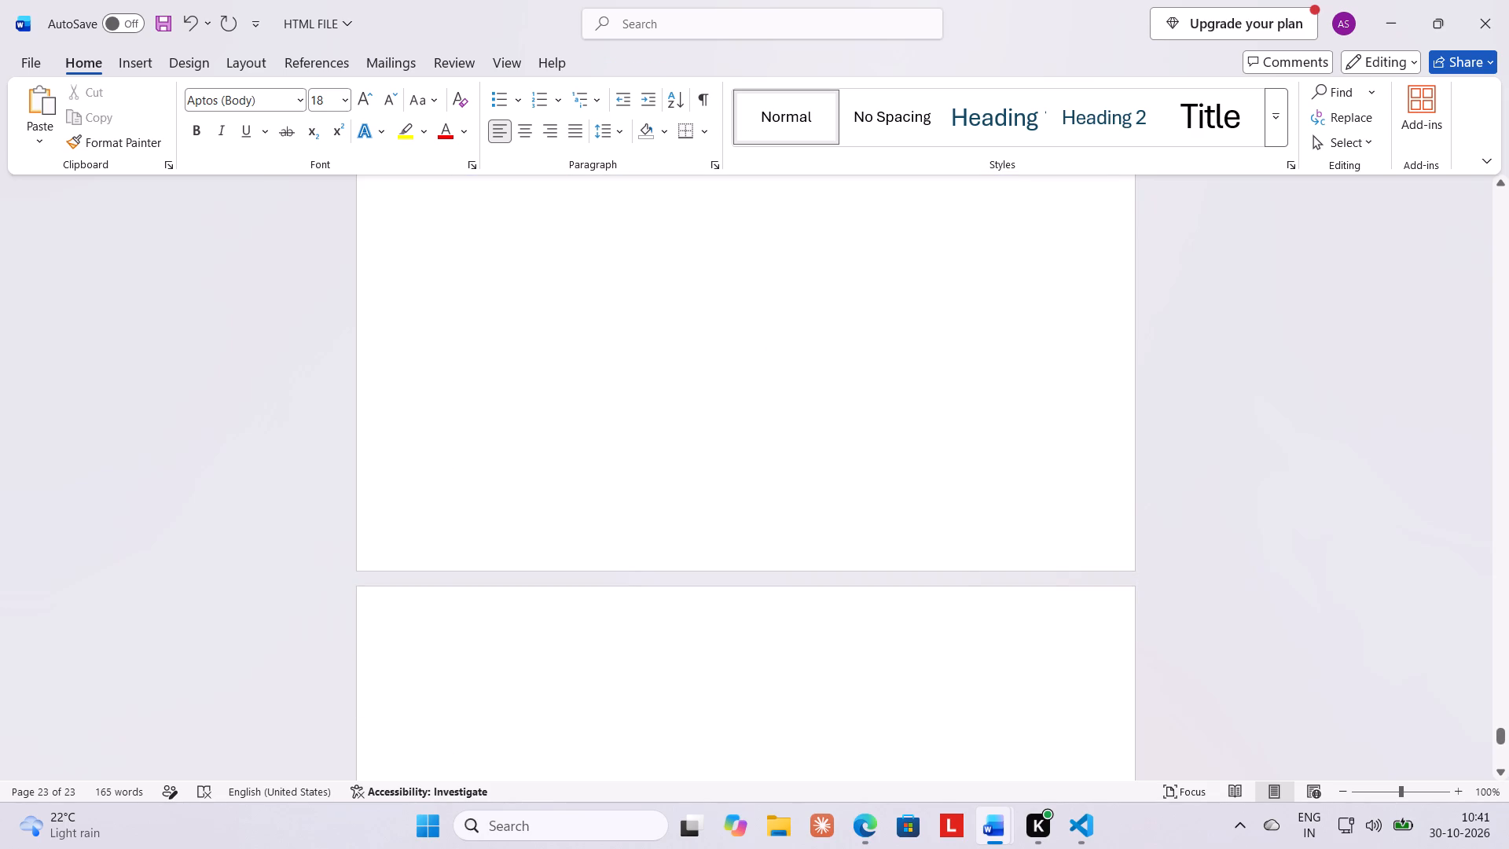
Switch to the html manual document and copy the full text of question 8 about form validation and event handling.
{"action": "key", "text": "alt+Tab"}
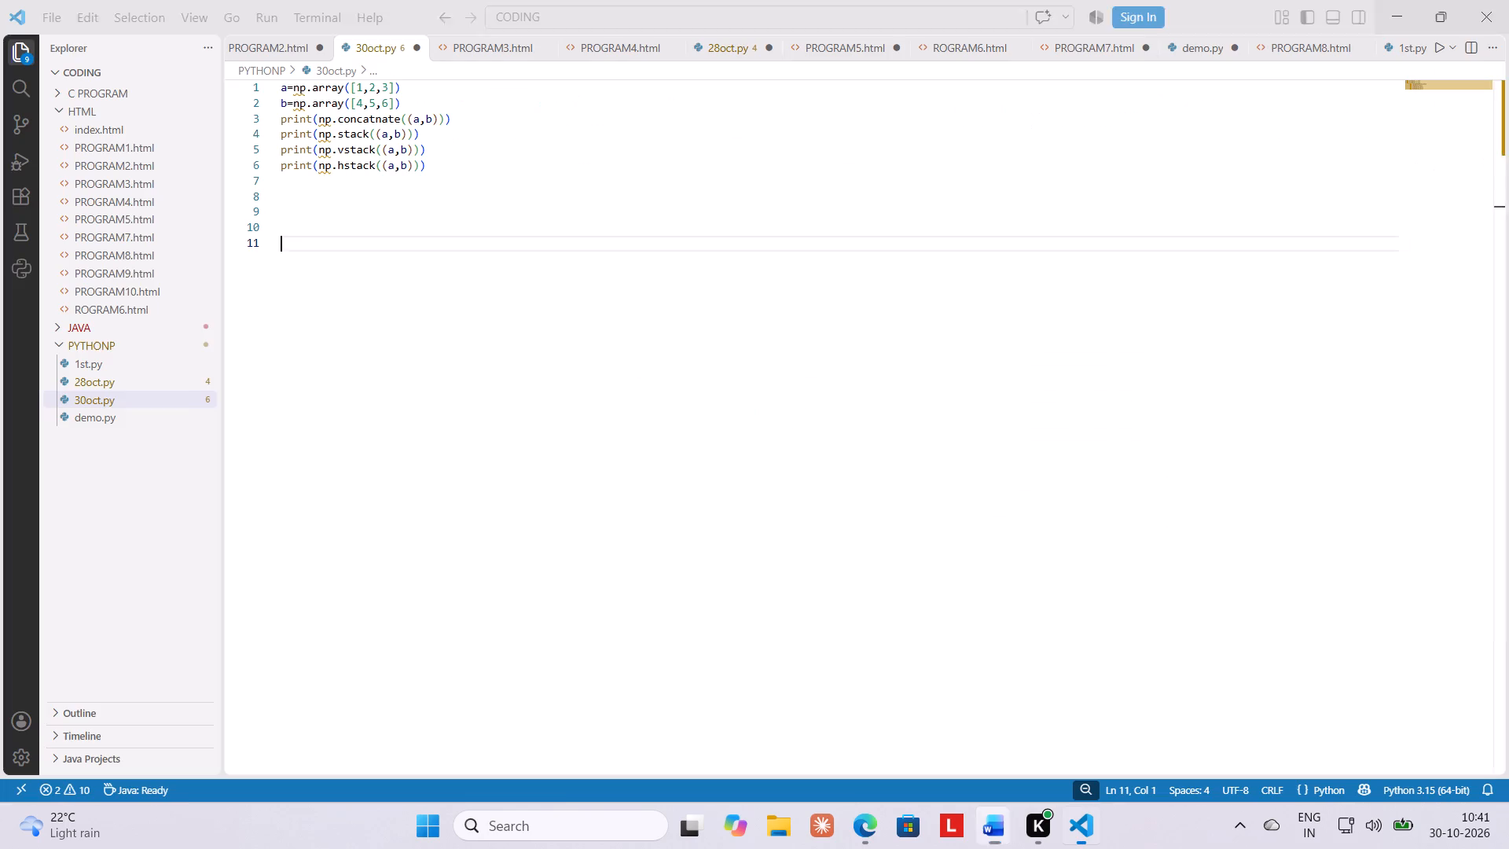
{"action": "key", "text": "alt+Tab"}
{"action": "key", "text": "alt+Tab"}
{"action": "key", "text": "alt+Tab"}
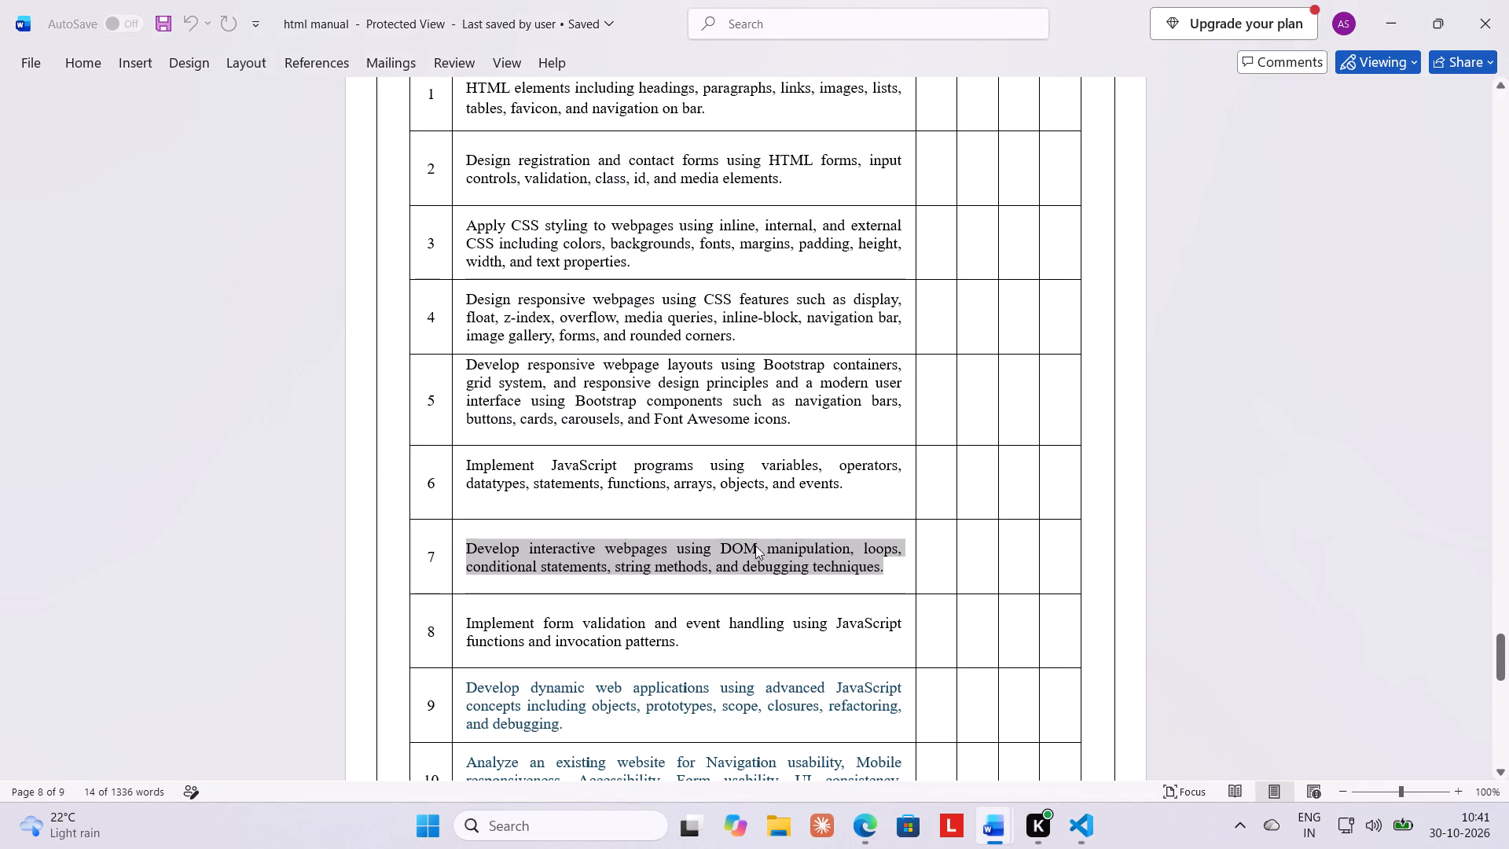
{"action": "left_click", "coordinate": [663, 644]}
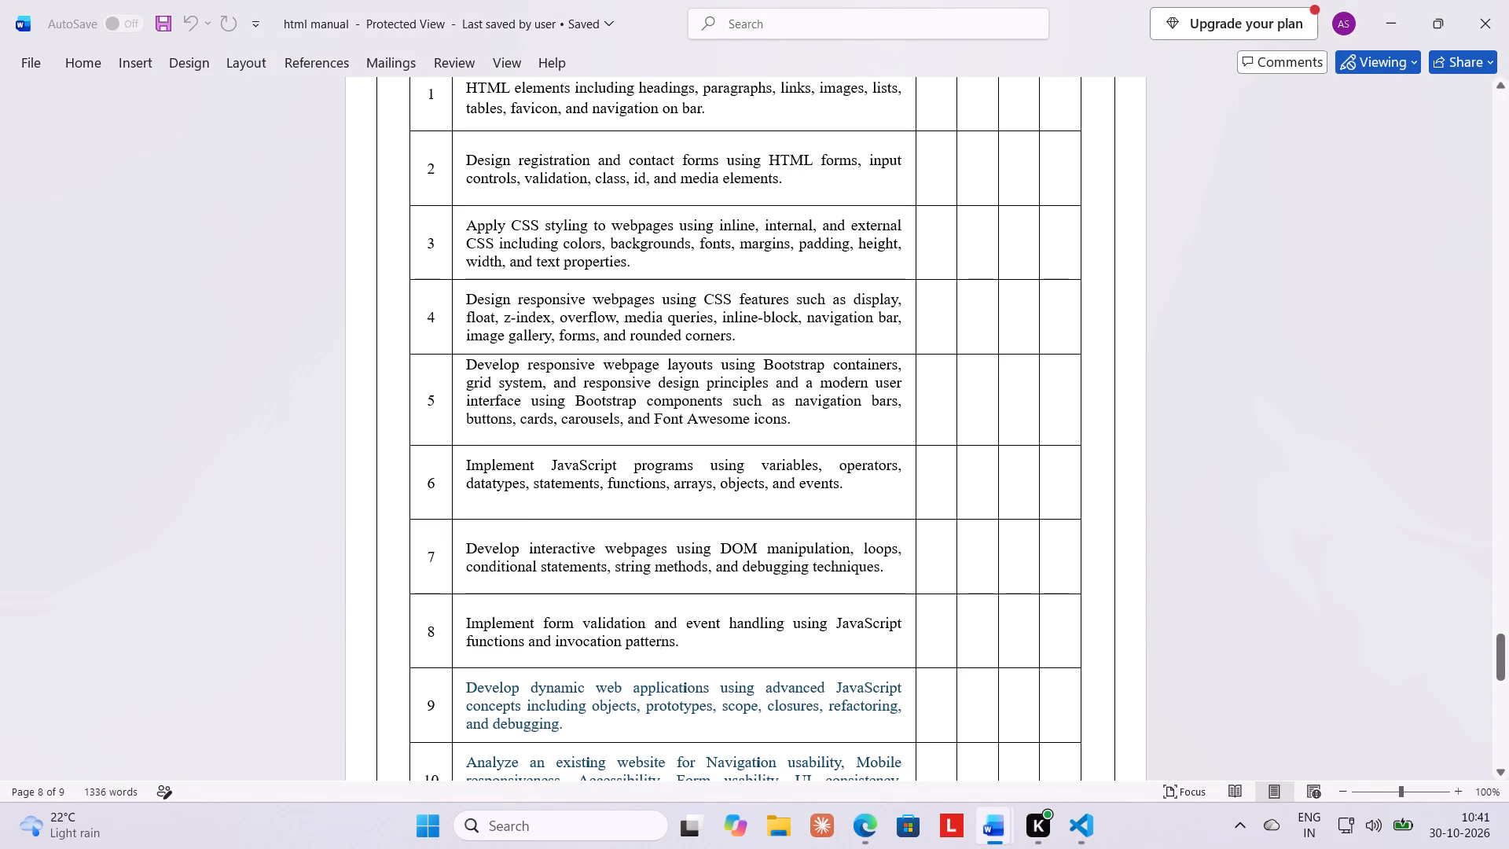
{"action": "left_click_drag", "start_coordinate": [468, 620], "coordinate": [668, 649]}
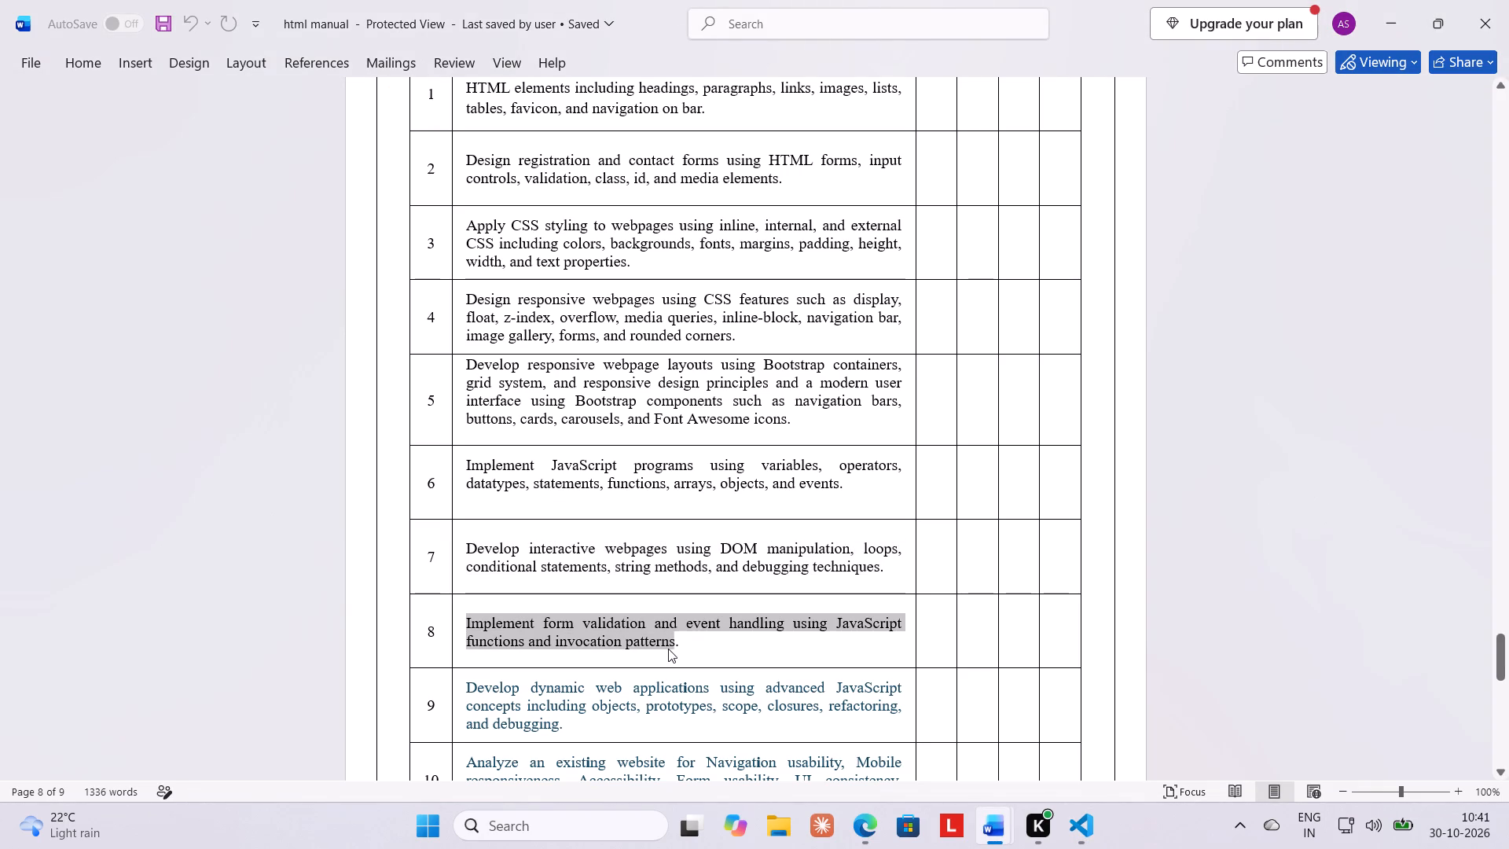
{"action": "scroll", "coordinate": [668, 649], "scroll_direction": "down", "scroll_amount": 1}
{"action": "scroll", "coordinate": [668, 649], "scroll_direction": "up", "scroll_amount": 1}
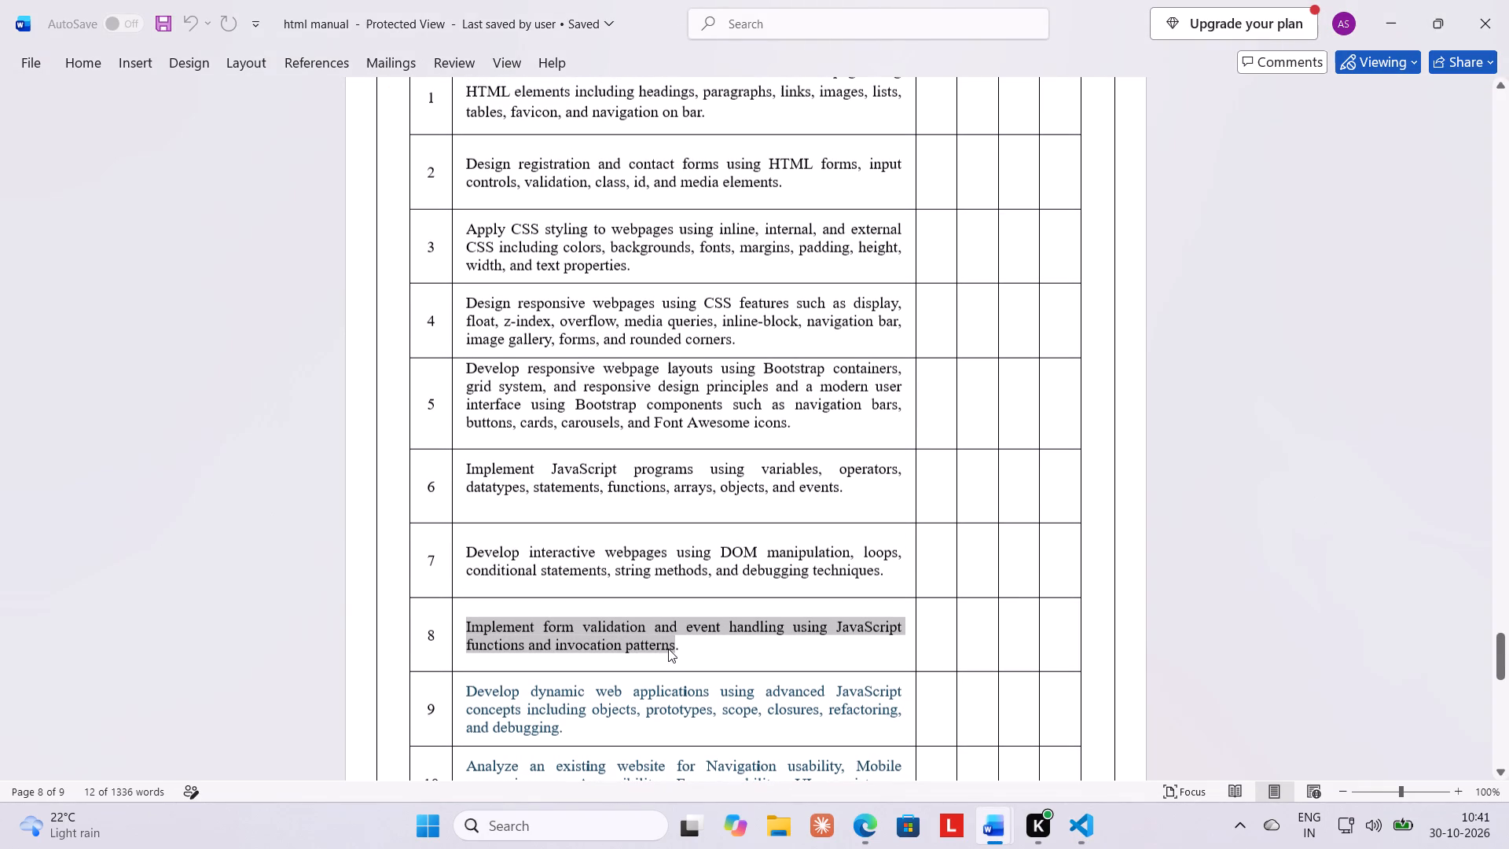
{"action": "scroll", "coordinate": [668, 649], "scroll_direction": "left", "scroll_amount": 2}
{"action": "left_click_drag", "start_coordinate": [329, 664], "coordinate": [357, 667]}
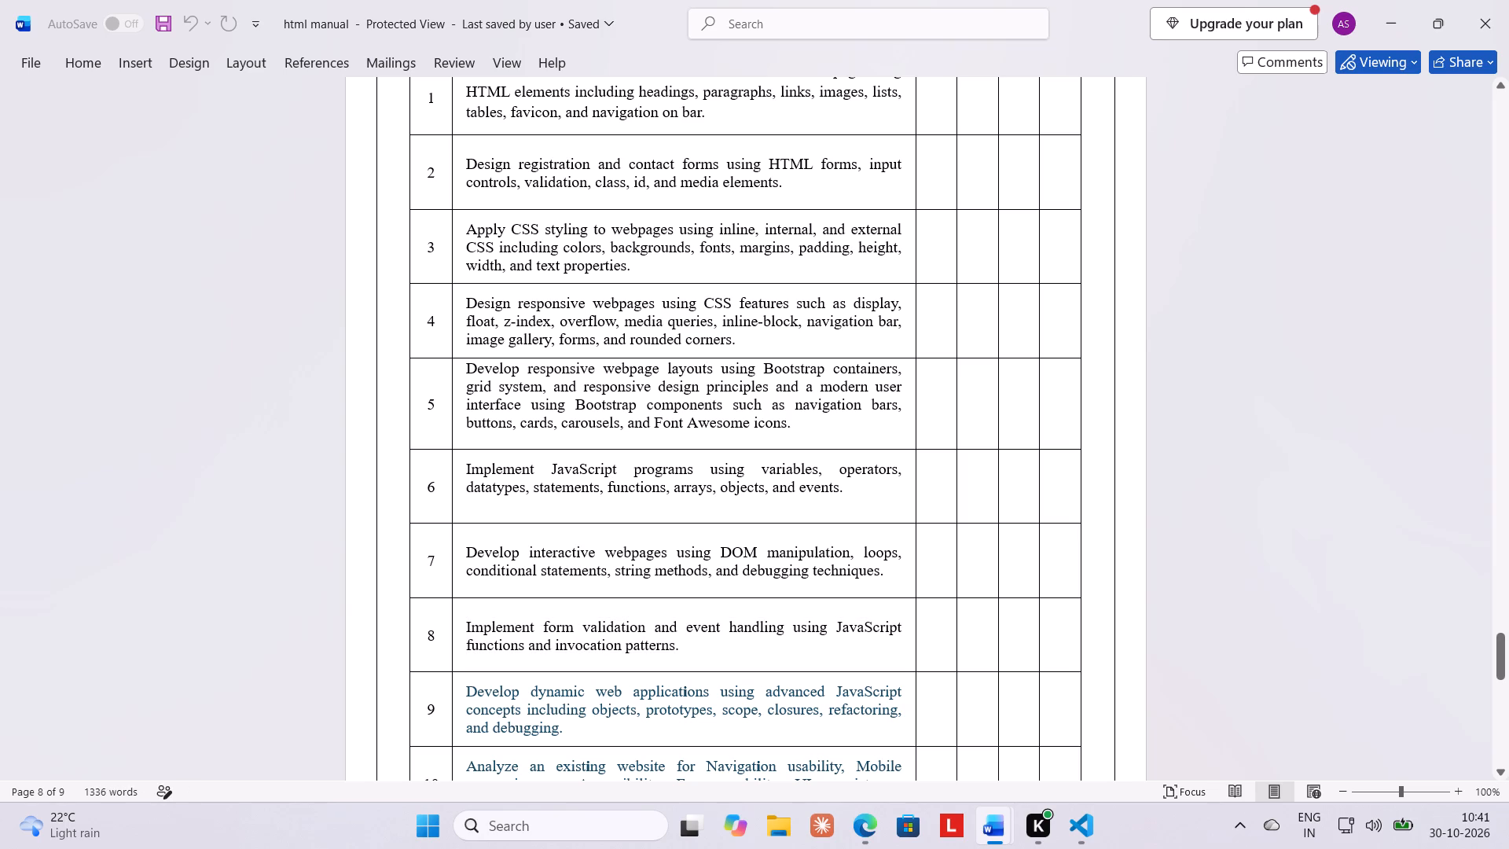
{"action": "left_click_drag", "start_coordinate": [464, 623], "coordinate": [674, 649]}
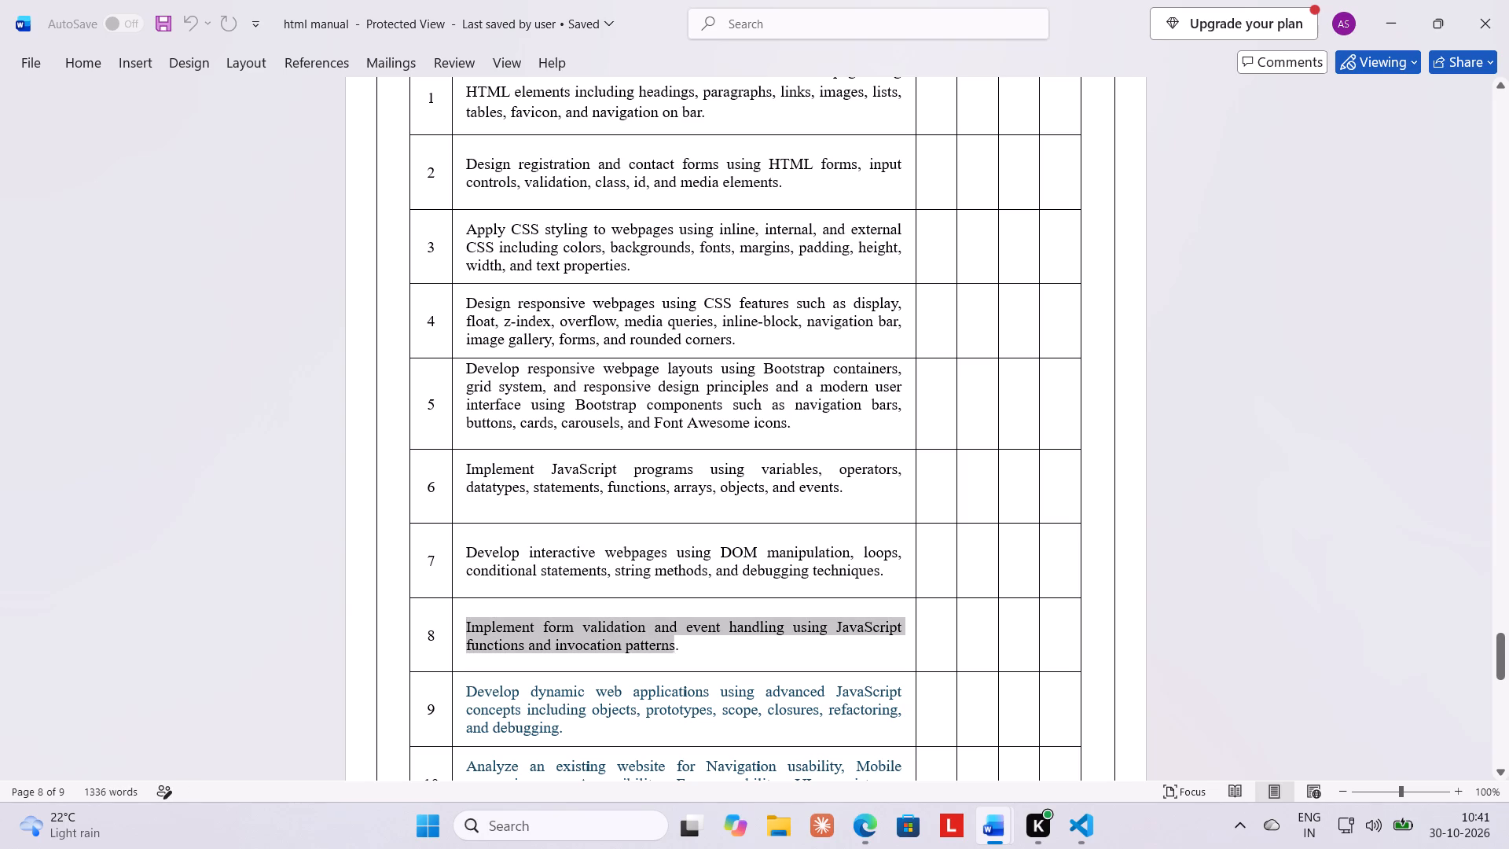
{"action": "left_click_drag", "start_coordinate": [674, 649], "coordinate": [691, 652]}
{"action": "key", "text": "ctrl+c"}
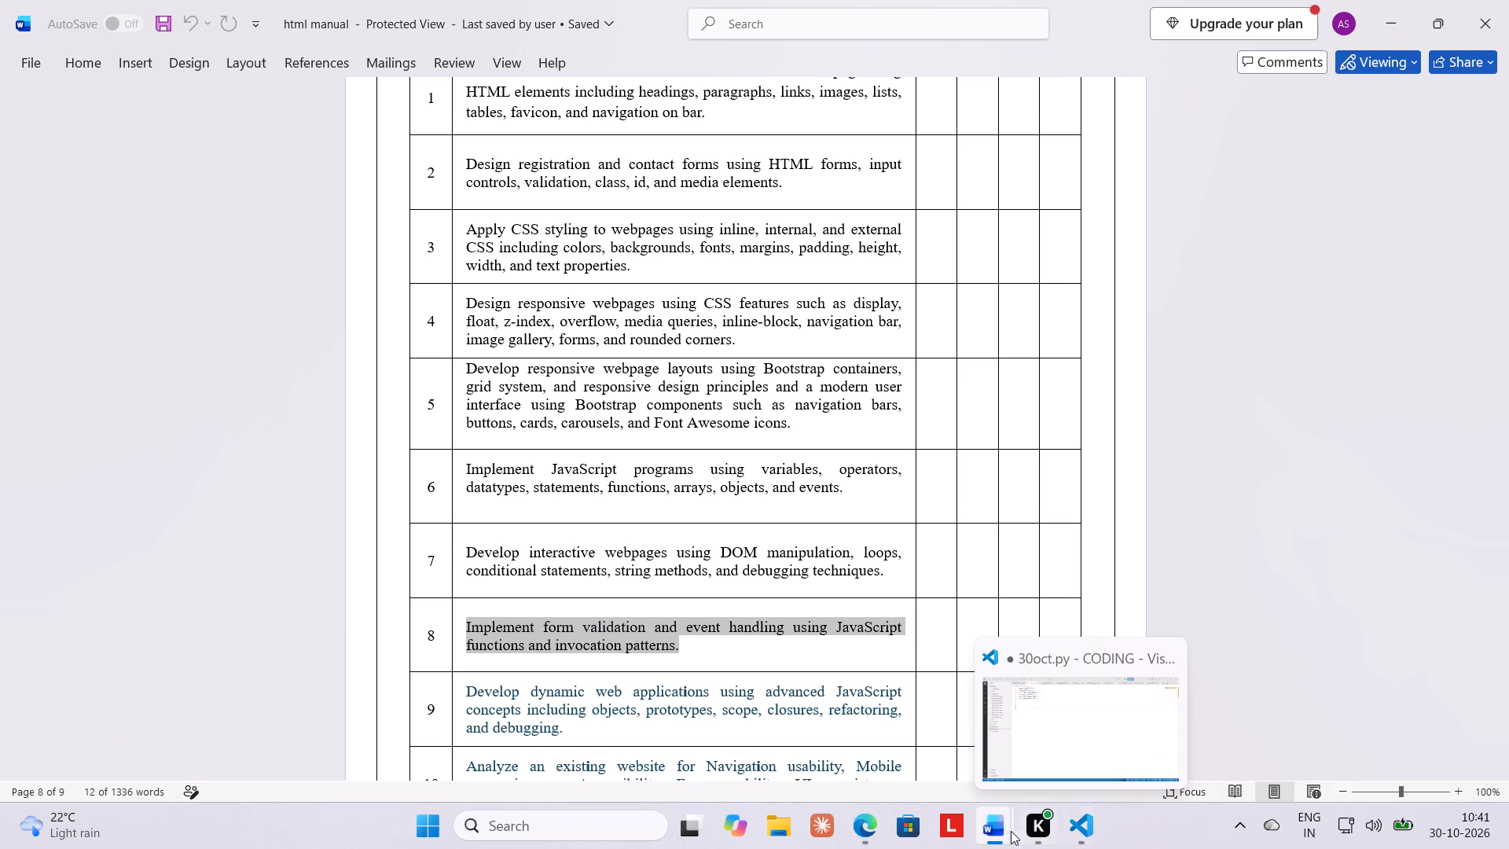
Paste the question on the new page of HTML FILE, prefix it with "Q8 . " and start a new line below it.
{"action": "left_click", "coordinate": [943, 733]}
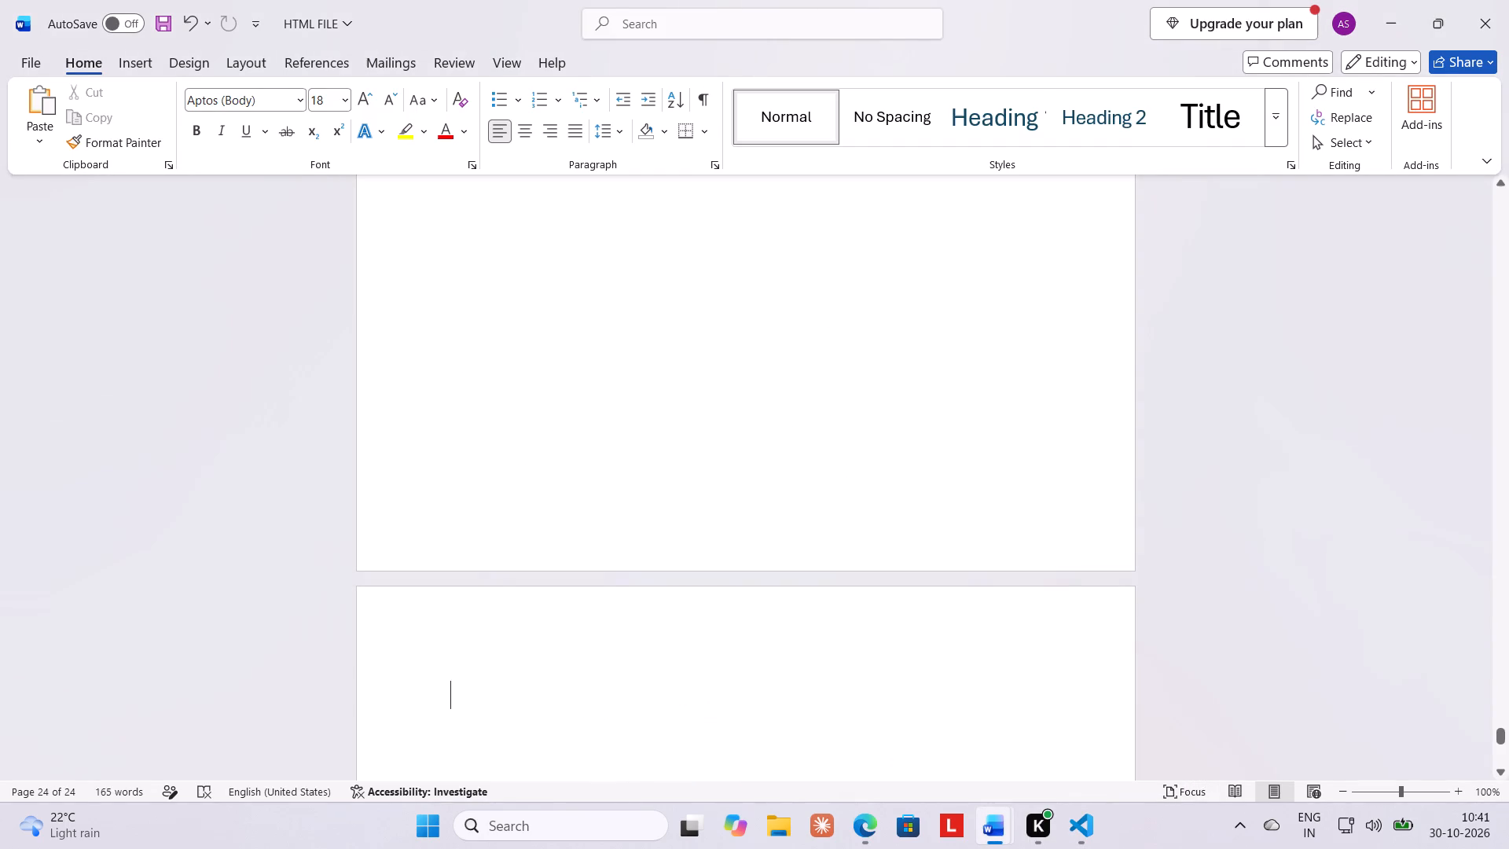
{"action": "key", "text": "ctrl+v"}
{"action": "left_click", "coordinate": [444, 699]}
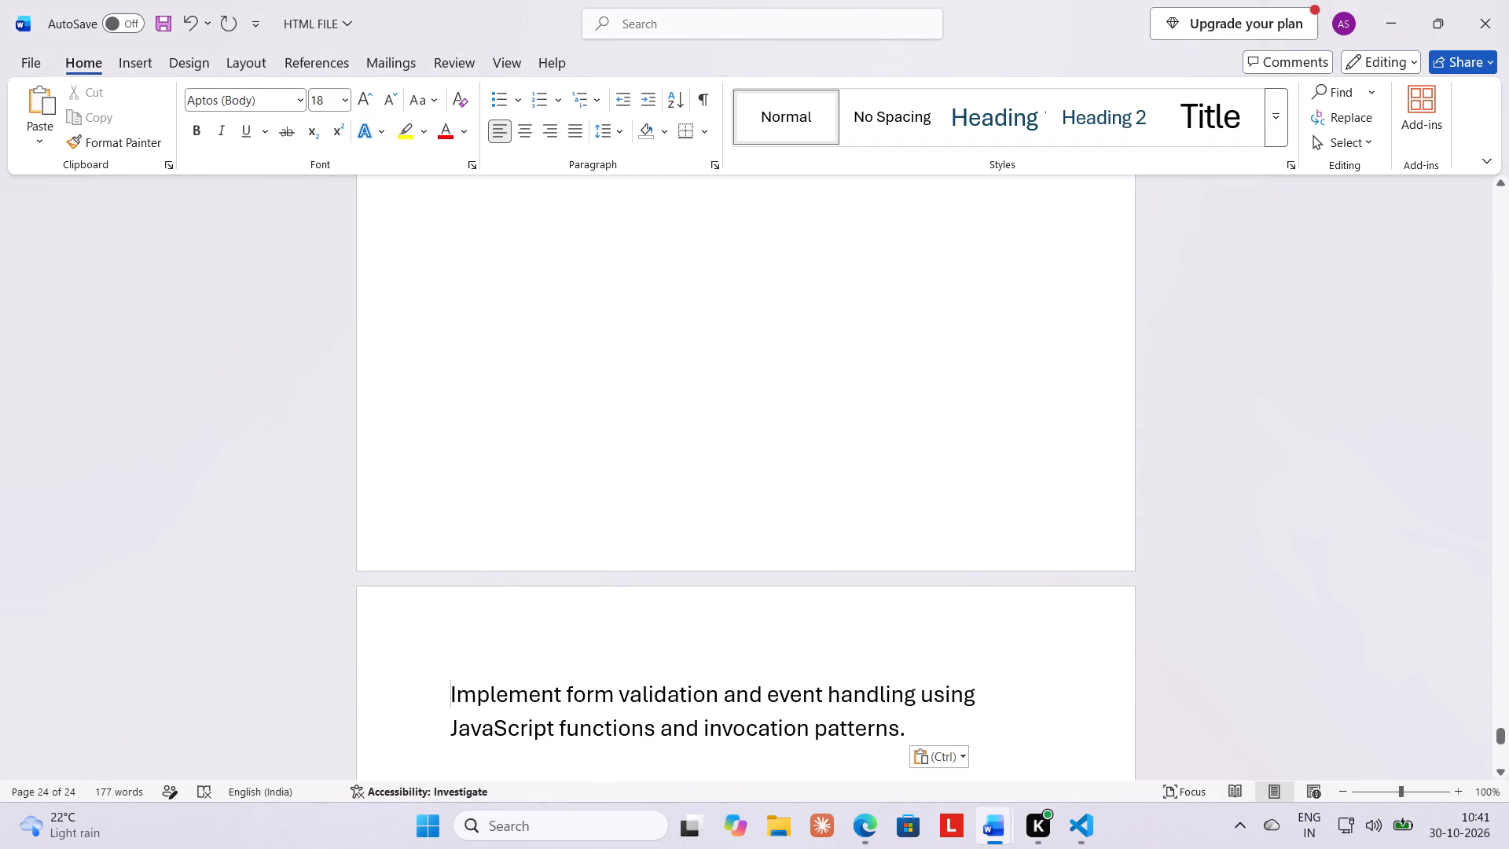
{"action": "key", "text": "q"}
{"action": "key", "text": "BackSpace"}
{"action": "key", "text": "q"}
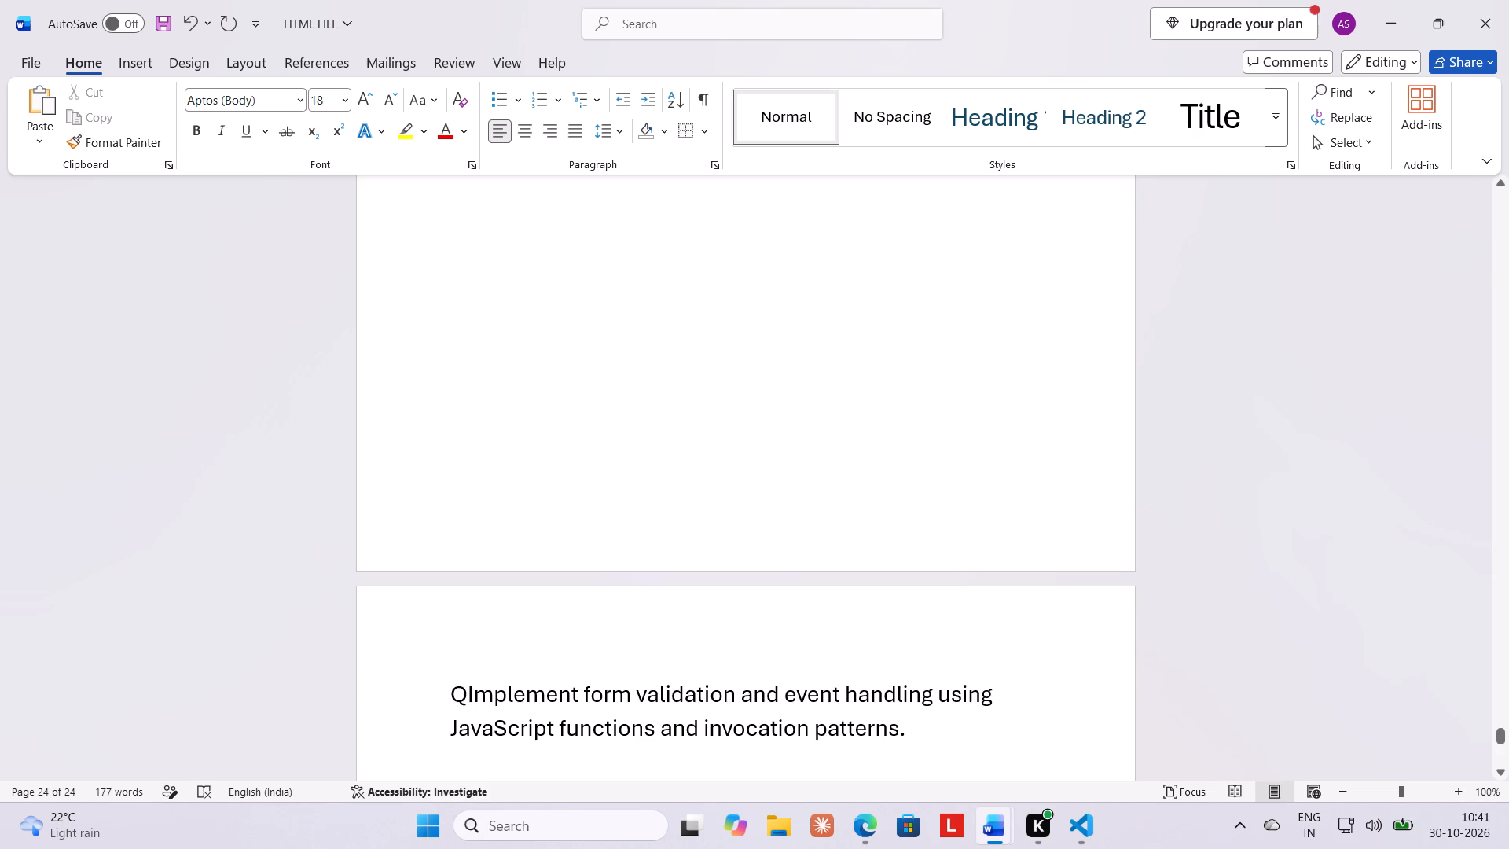
{"action": "type", "text": "8 ."}
{"action": "key", "text": "space"}
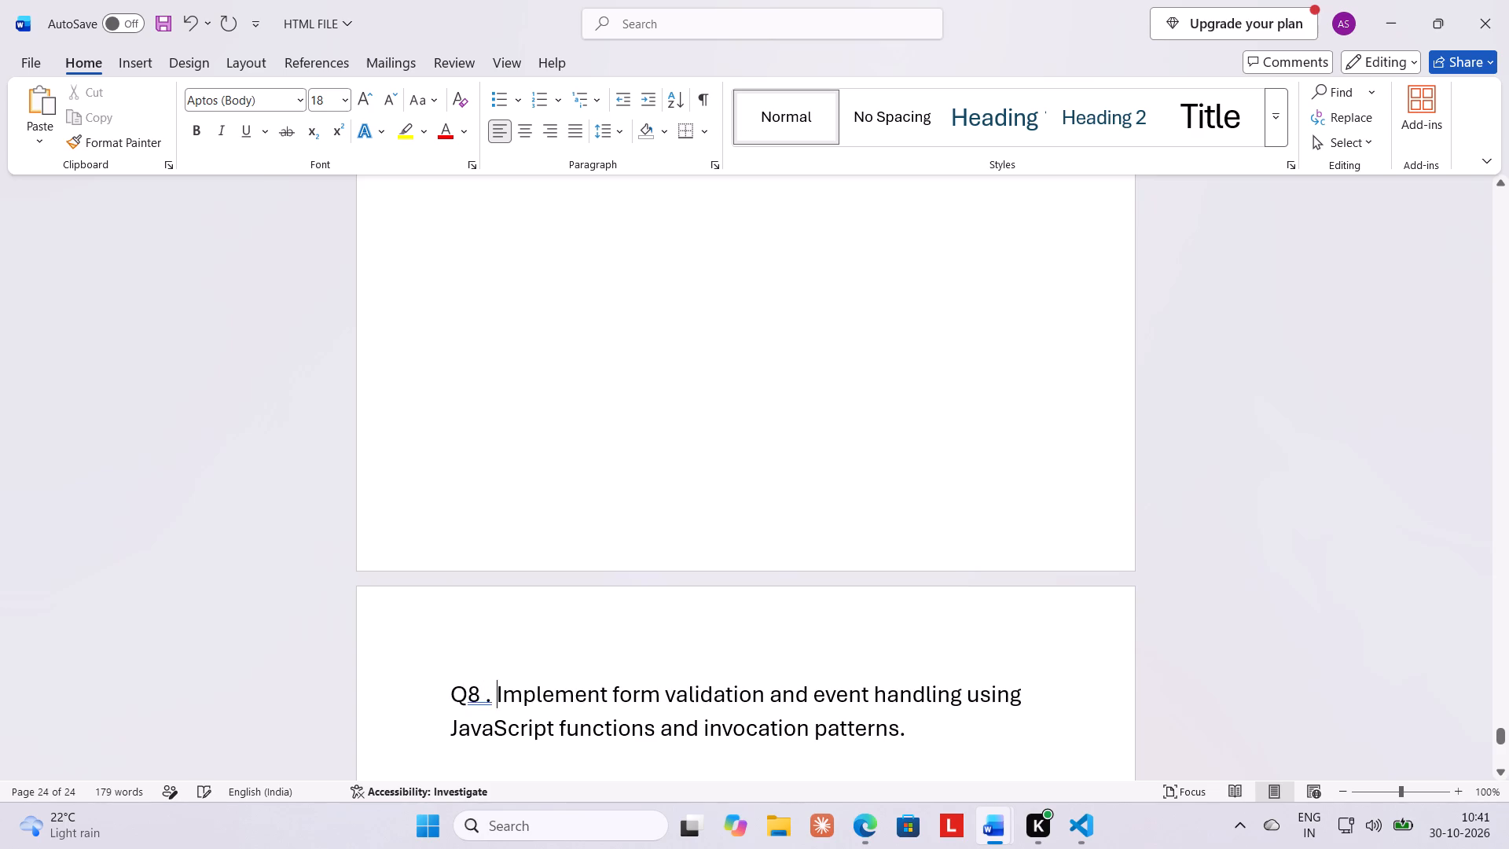
{"action": "left_click", "coordinate": [926, 738]}
{"action": "key", "text": "Return"}
Switch to Visual Studio Code.
{"action": "left_click", "coordinate": [1078, 835]}
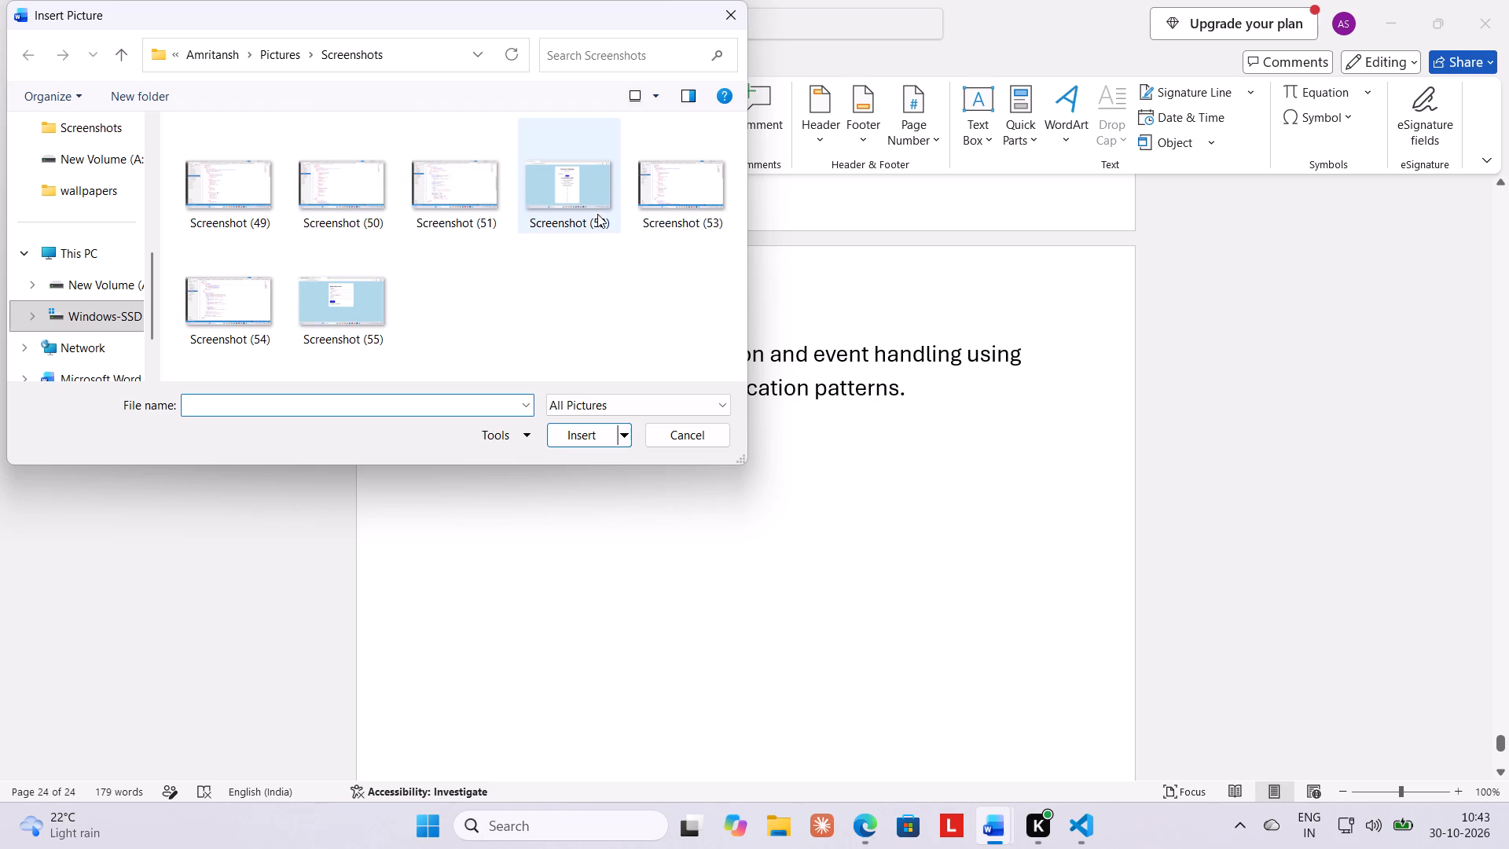
Delete Screenshot (49) through Screenshot (52) from the Screenshots folder in File Explorer, then close its window.
{"action": "left_click_drag", "start_coordinate": [621, 147], "coordinate": [681, 222]}
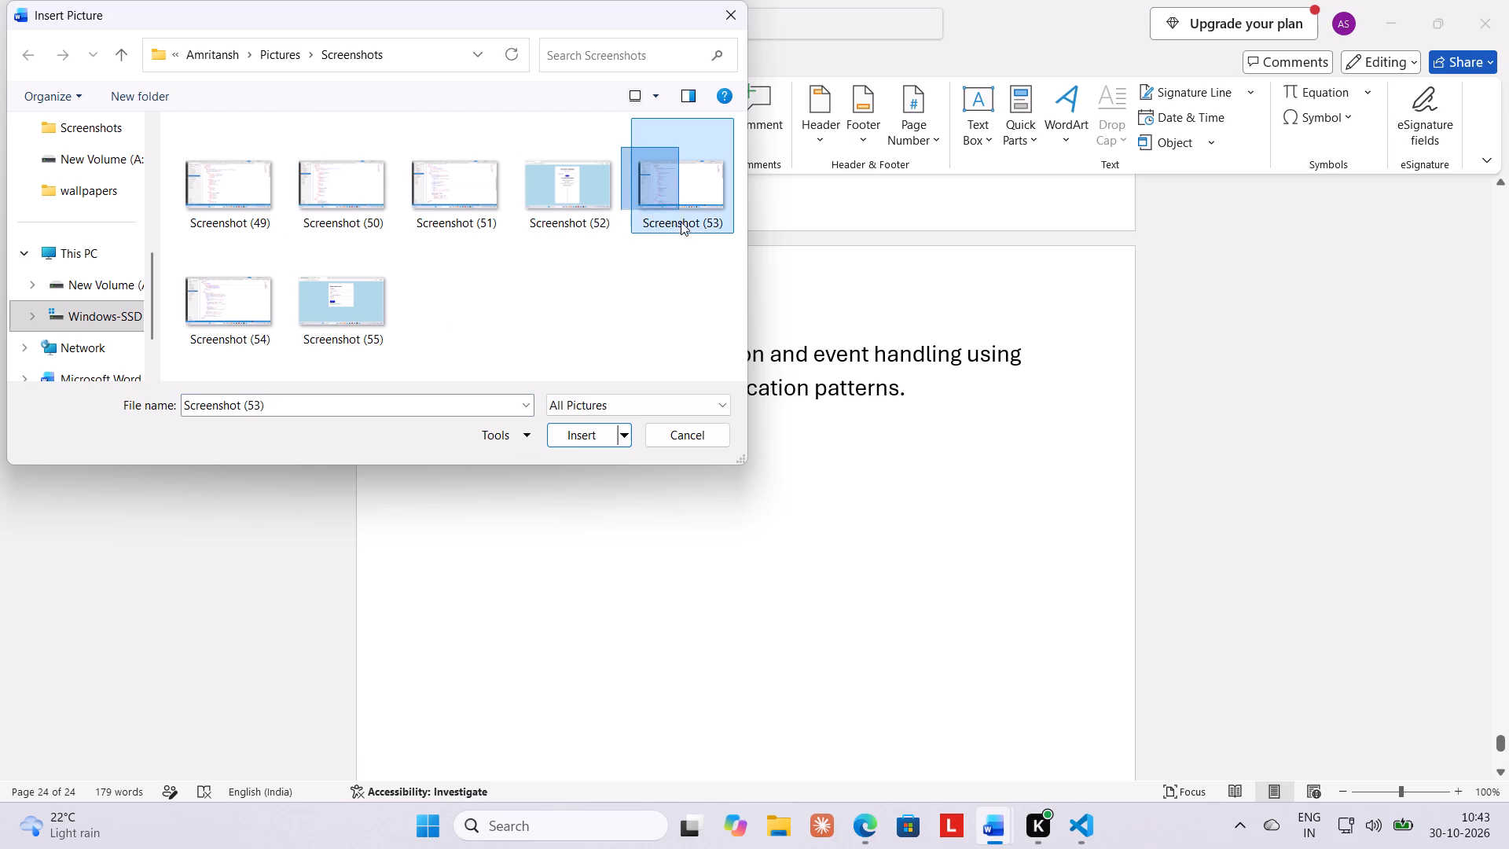
{"action": "left_click_drag", "start_coordinate": [681, 222], "coordinate": [701, 329]}
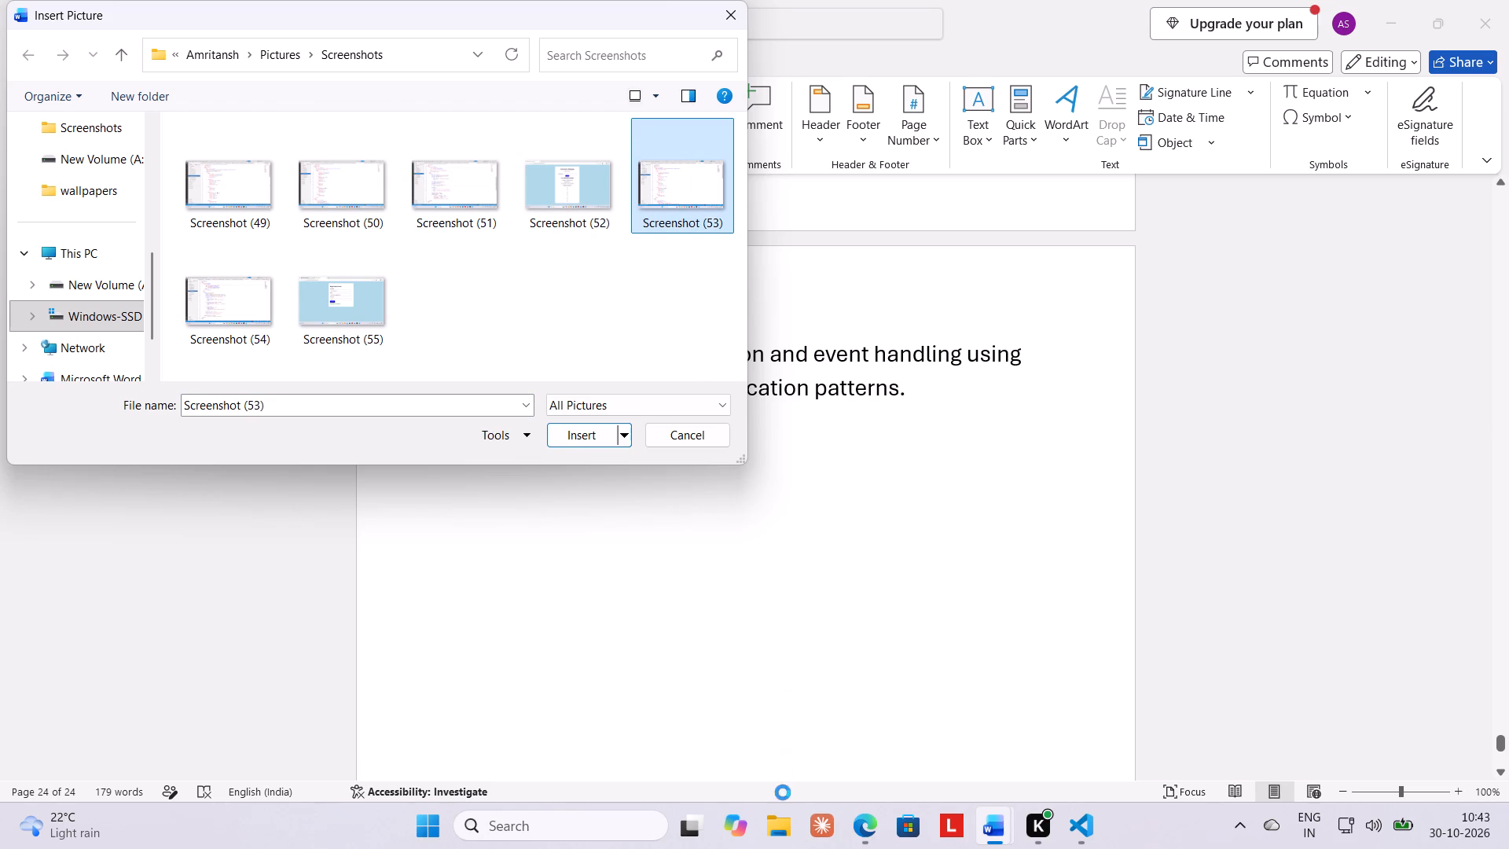
{"action": "left_click", "coordinate": [779, 829]}
{"action": "double_click", "coordinate": [556, 396]}
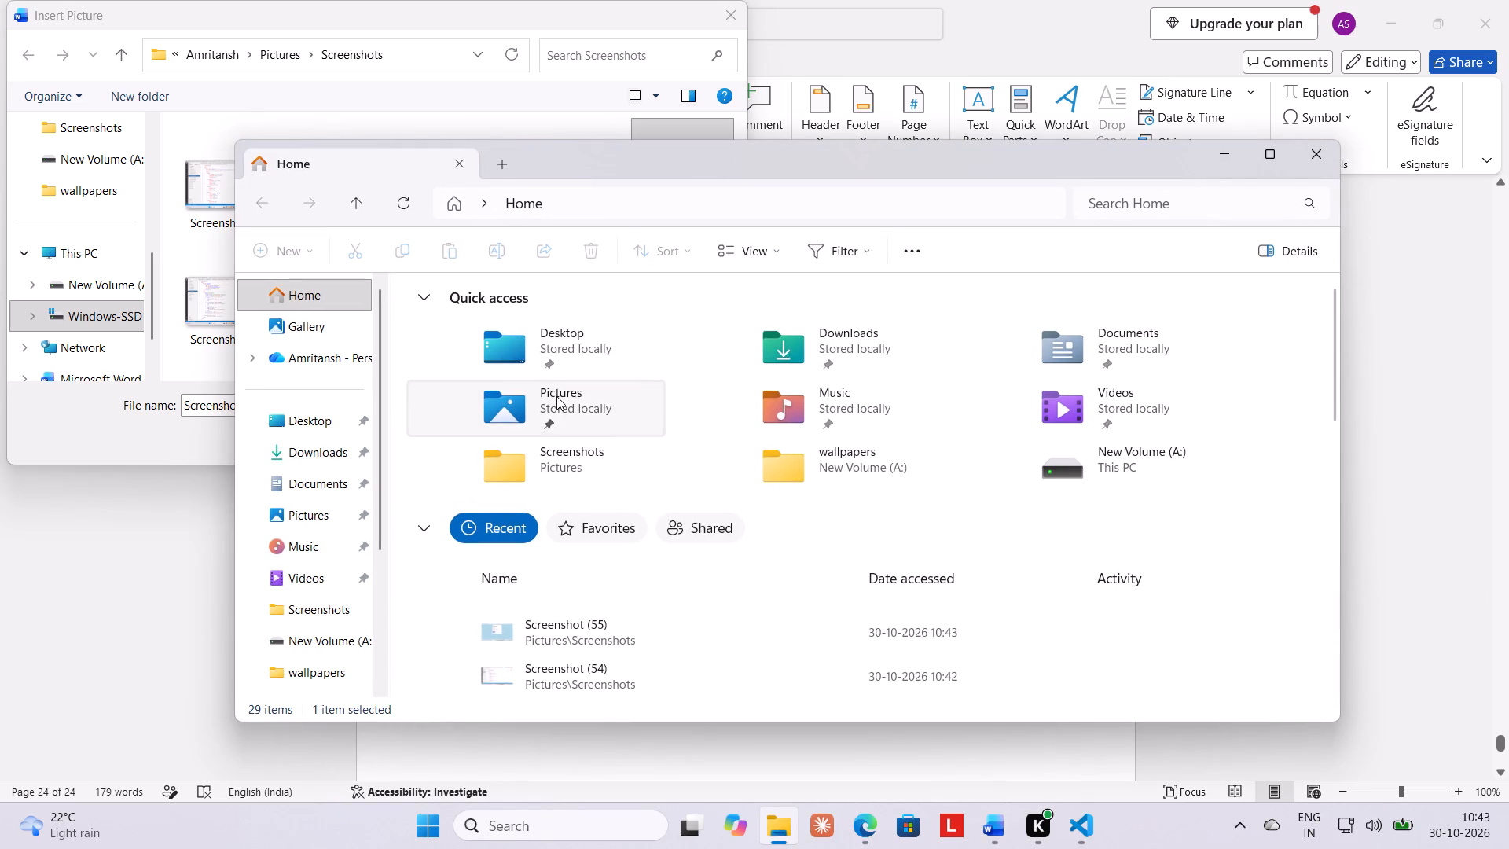
{"action": "double_click", "coordinate": [498, 341]}
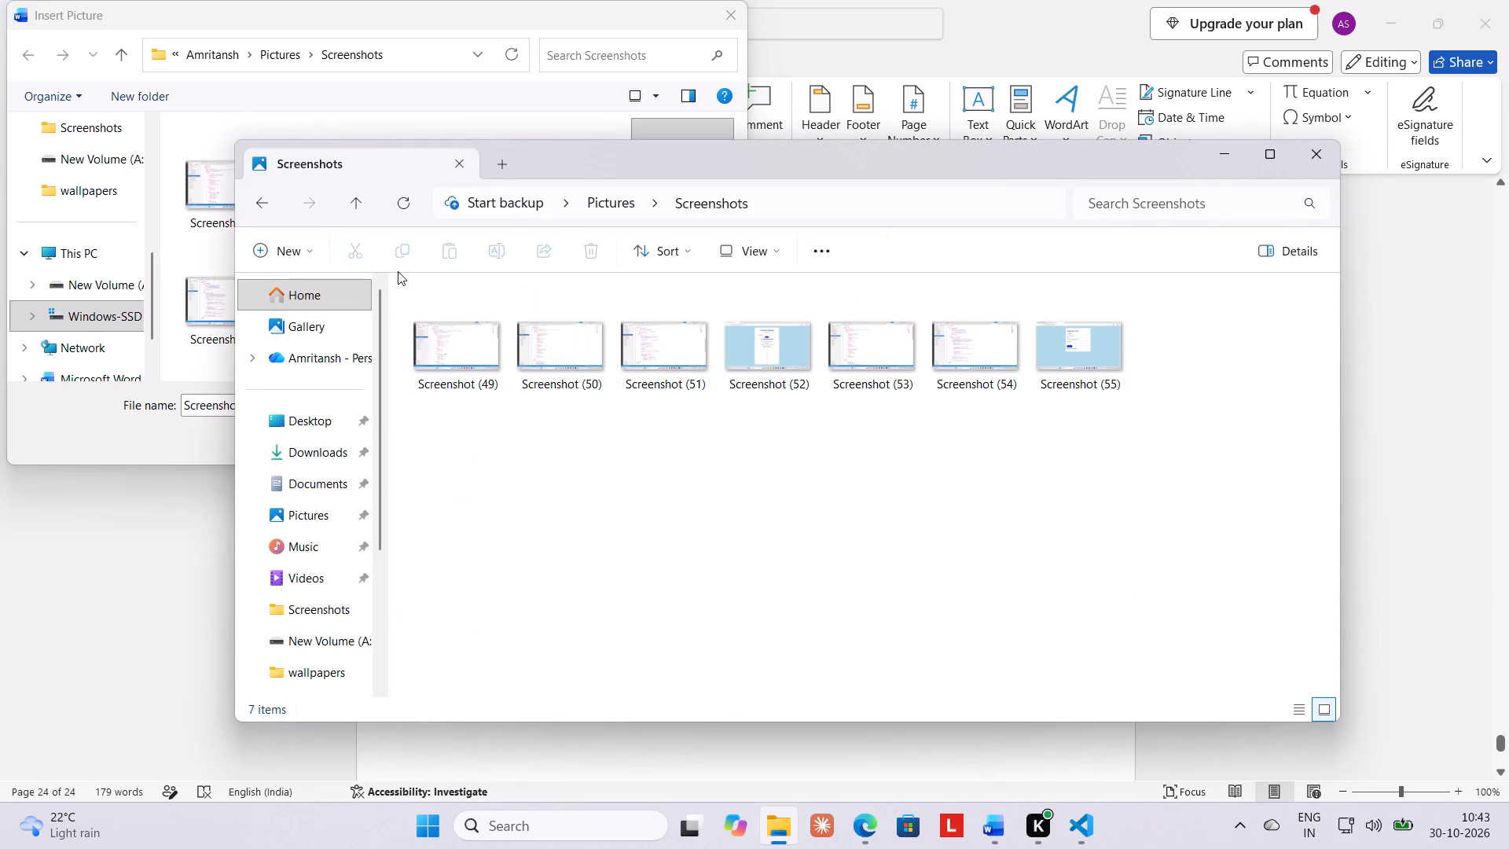
{"action": "left_click_drag", "start_coordinate": [420, 285], "coordinate": [773, 409]}
{"action": "key", "text": "Delete"}
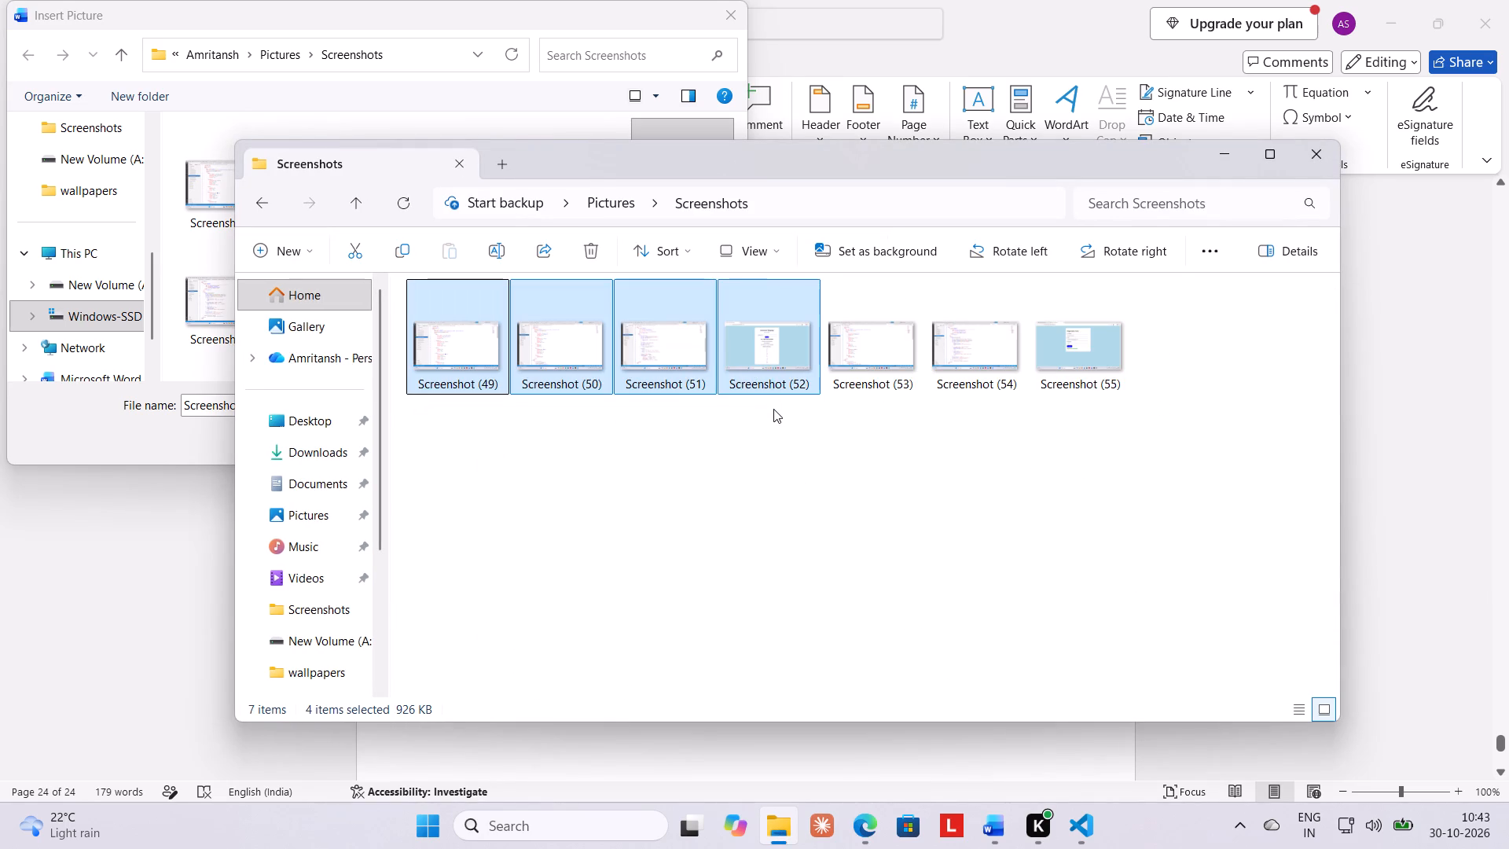
{"action": "left_click", "coordinate": [1337, 157]}
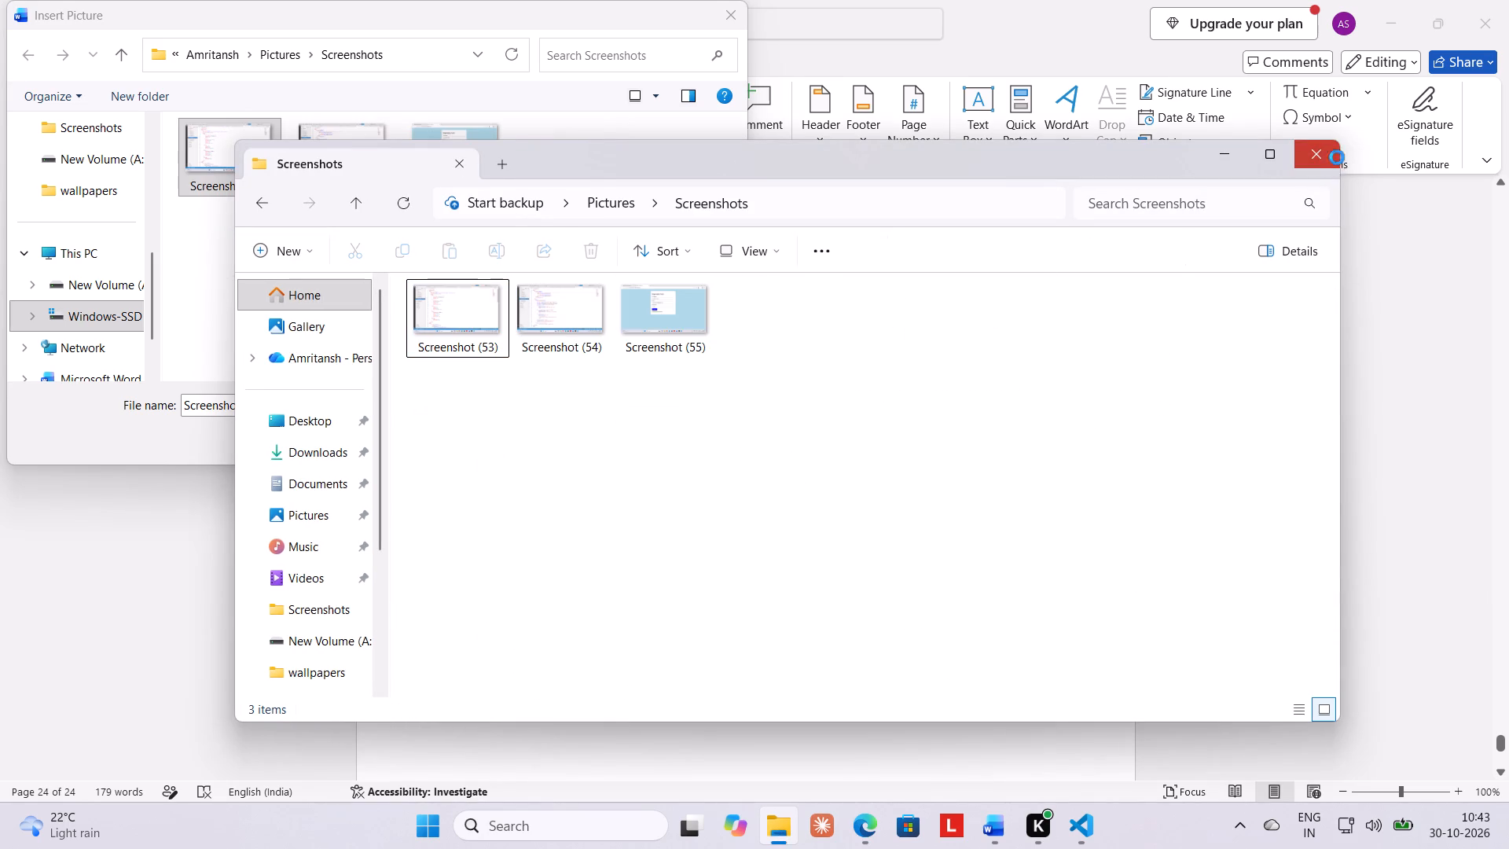
Insert Screenshot (53), Screenshot (54) and Screenshot (55) below the Q8 question in HTML FILE.
{"action": "left_click", "coordinate": [383, 250]}
{"action": "key", "text": "ctrl+a"}
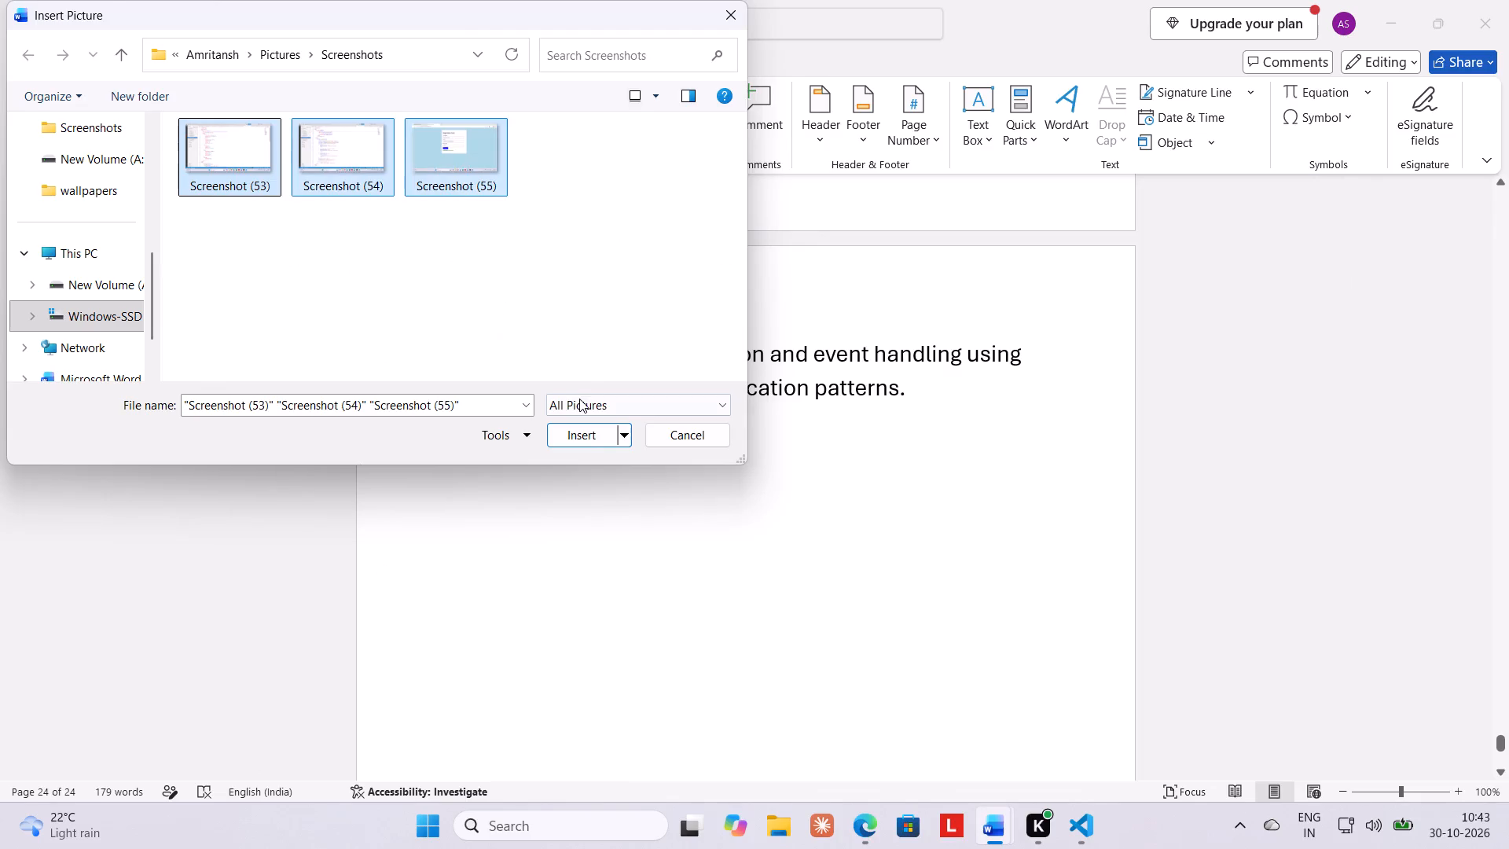
{"action": "left_click", "coordinate": [582, 436]}
{"action": "scroll", "coordinate": [781, 485], "scroll_direction": "down", "scroll_amount": 3}
{"action": "scroll", "coordinate": [781, 485], "scroll_direction": "up", "scroll_amount": 4}
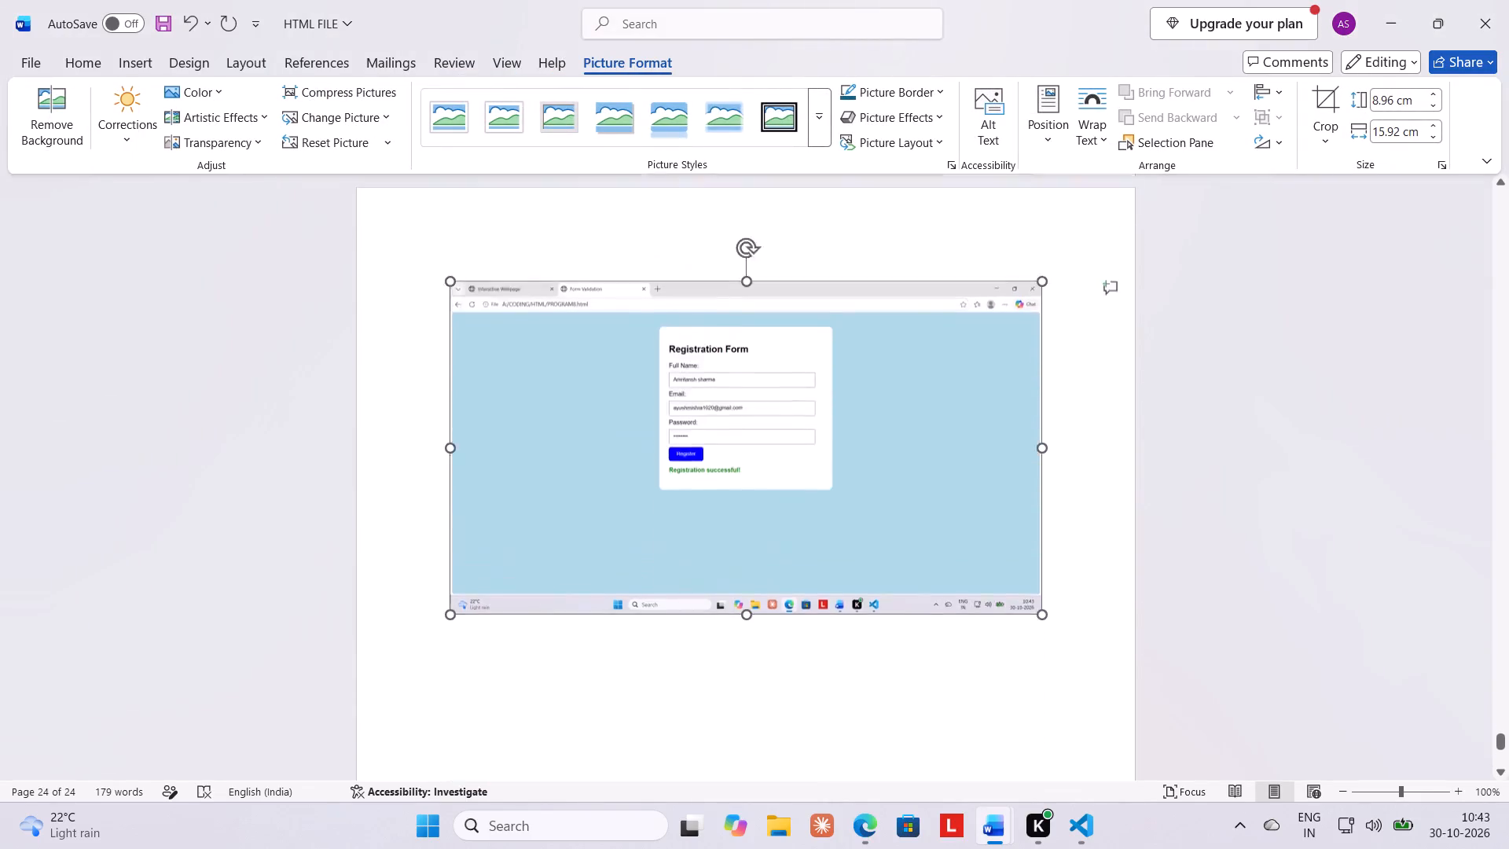
Move the first Q8 code screenshot up to sit directly below the Q8 question text.
{"action": "scroll", "coordinate": [781, 485], "scroll_direction": "up", "scroll_amount": 15}
{"action": "scroll", "coordinate": [781, 485], "scroll_direction": "up", "scroll_amount": 8}
{"action": "left_click", "coordinate": [780, 485]}
{"action": "scroll", "coordinate": [780, 485], "scroll_direction": "up", "scroll_amount": 3}
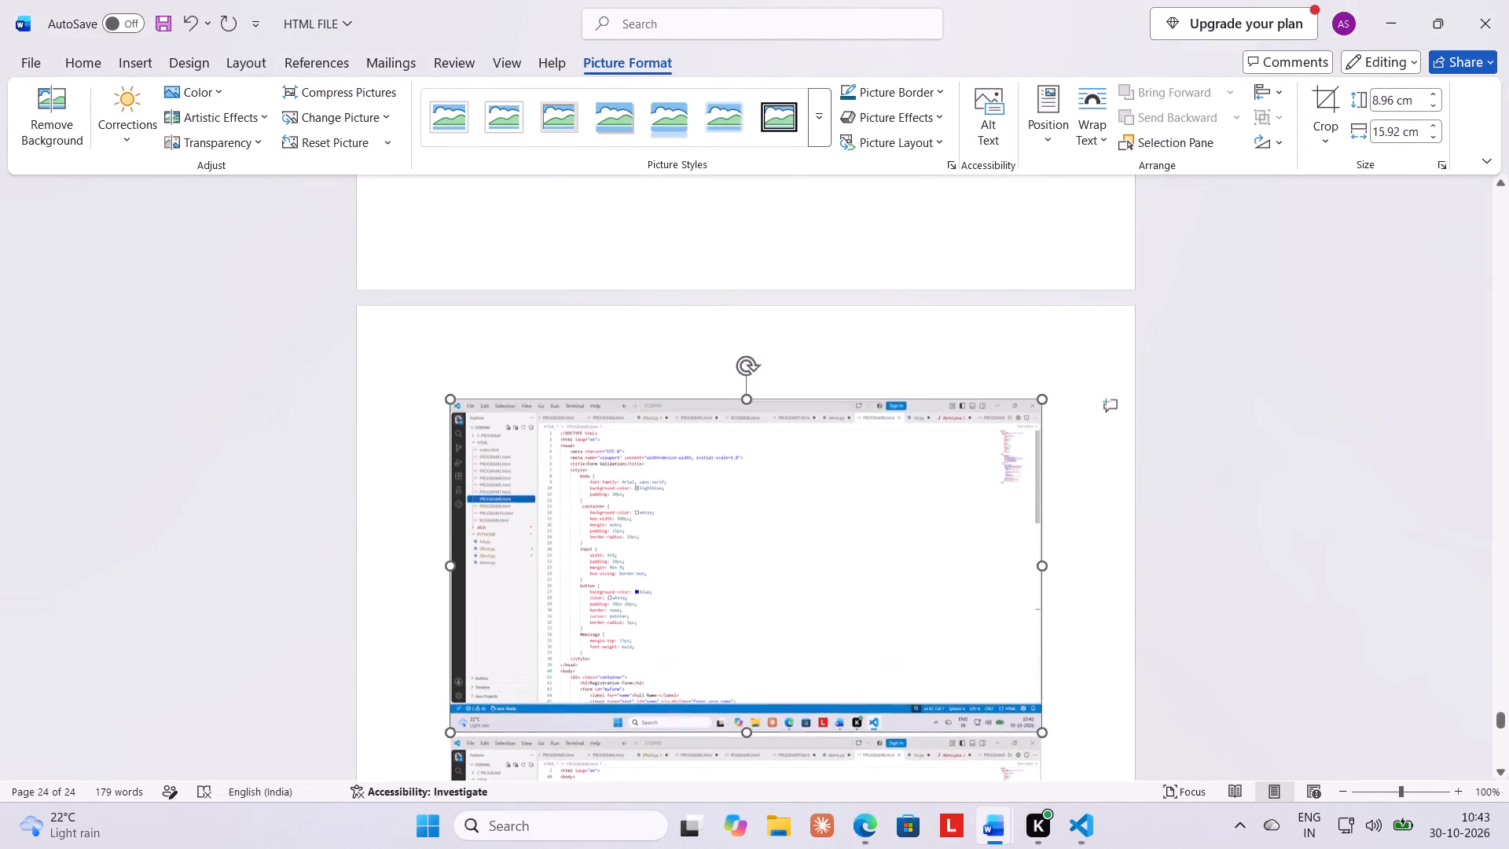
{"action": "scroll", "coordinate": [780, 485], "scroll_direction": "up", "scroll_amount": 6}
{"action": "scroll", "coordinate": [780, 485], "scroll_direction": "up", "scroll_amount": 20}
{"action": "scroll", "coordinate": [780, 485], "scroll_direction": "down", "scroll_amount": 19}
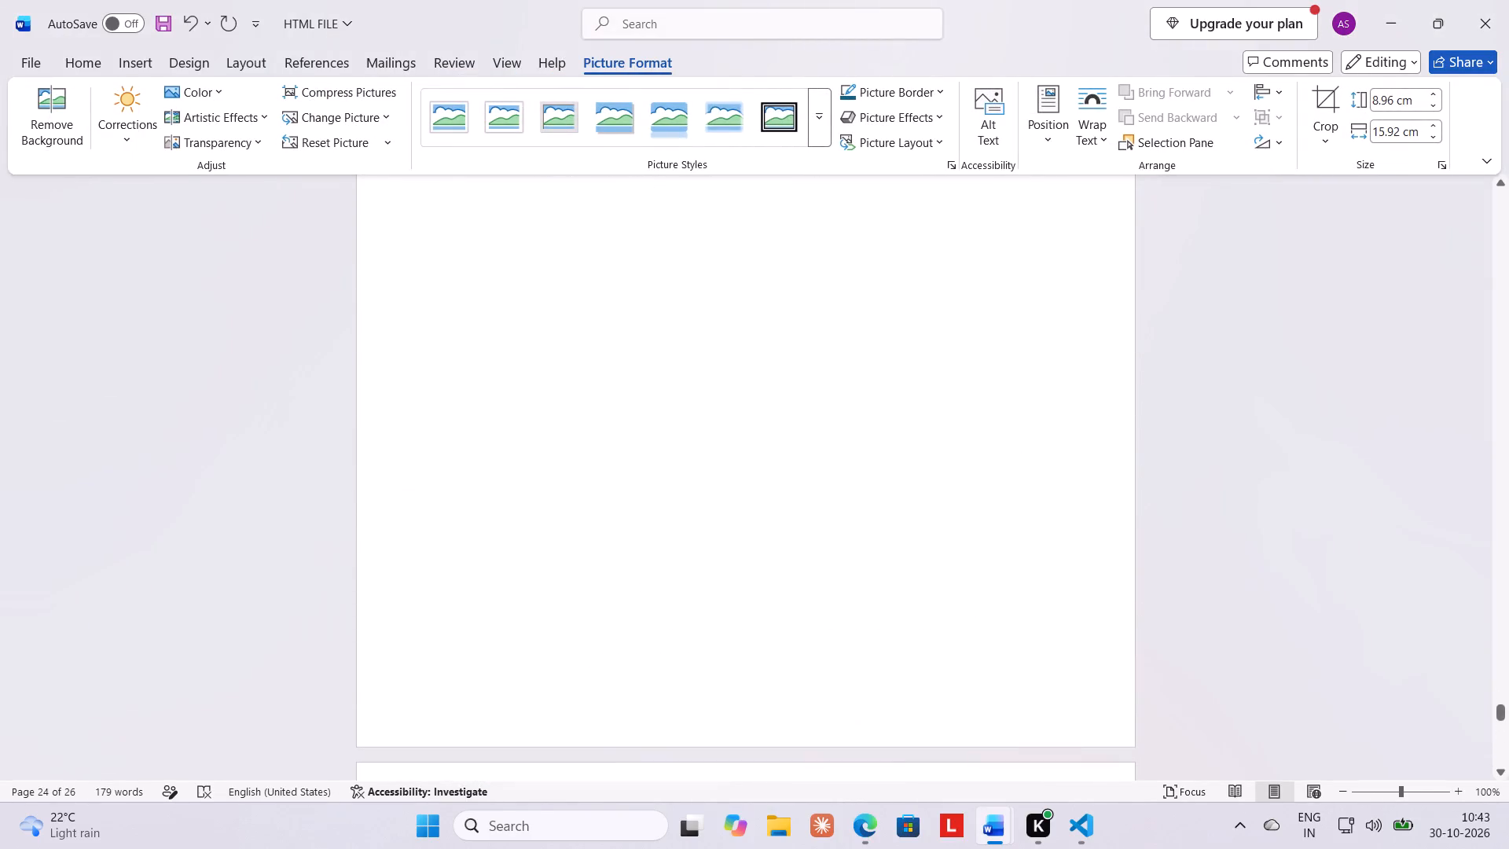
{"action": "scroll", "coordinate": [708, 674], "scroll_direction": "down", "scroll_amount": 5}
{"action": "left_click_drag", "start_coordinate": [770, 616], "coordinate": [773, 237]}
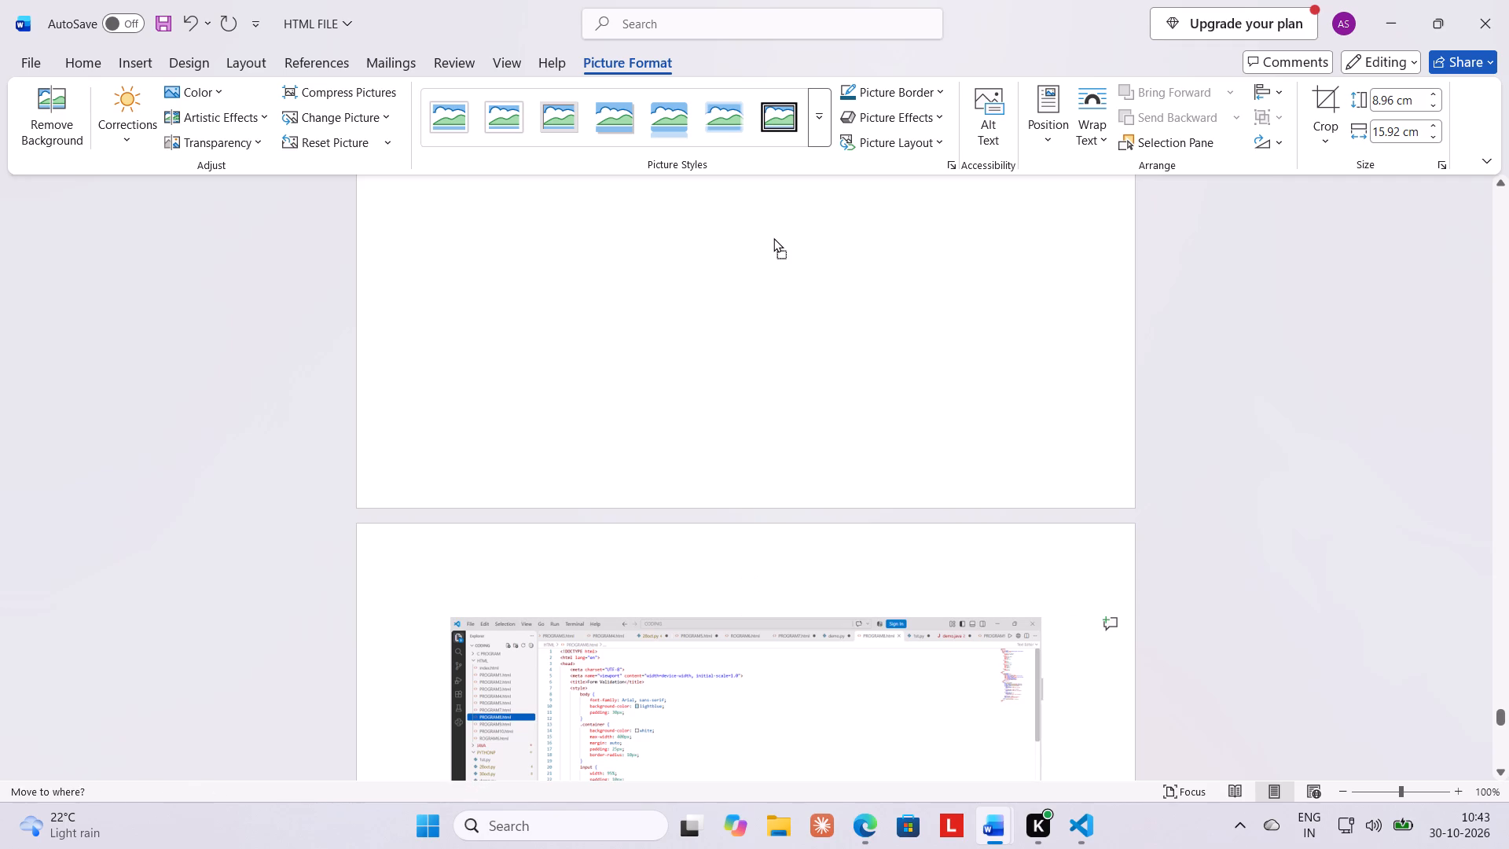
{"action": "left_click_drag", "start_coordinate": [773, 237], "coordinate": [770, 186]}
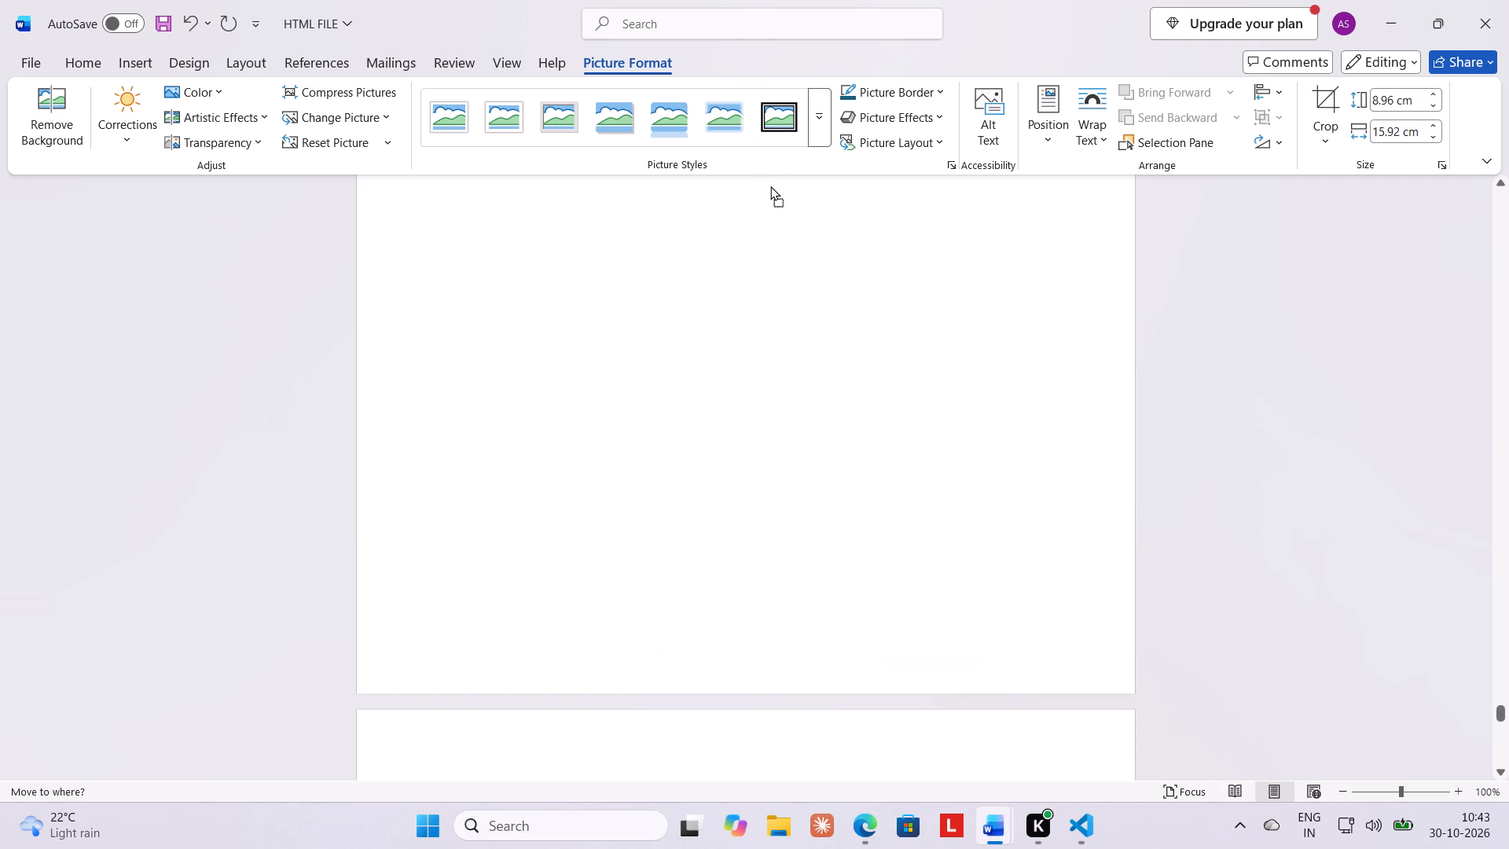
{"action": "left_click_drag", "start_coordinate": [770, 186], "coordinate": [772, 186]}
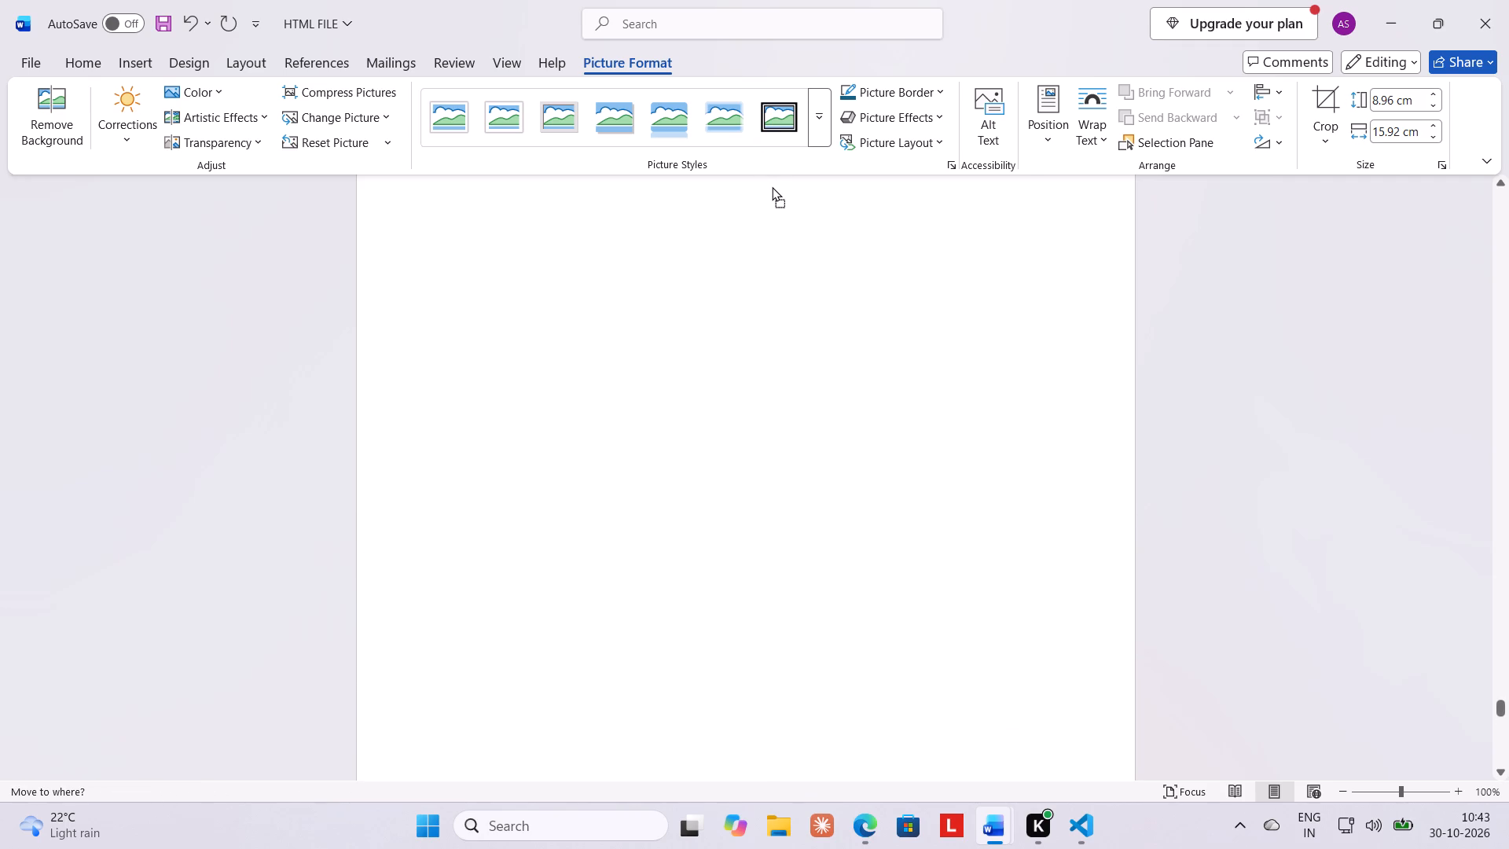
{"action": "left_click_drag", "start_coordinate": [772, 186], "coordinate": [652, 284]}
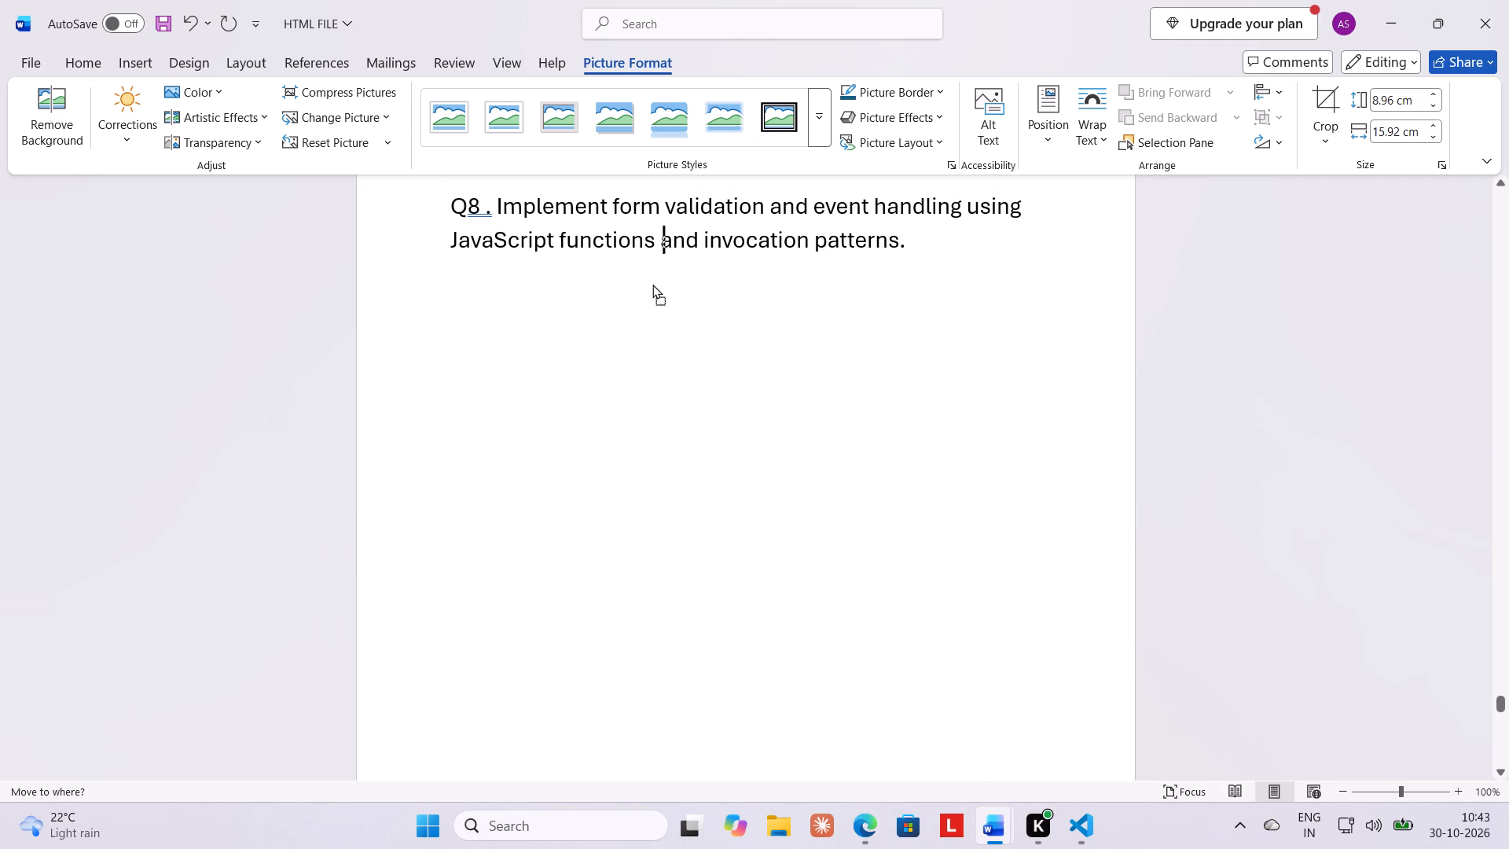
{"action": "left_click_drag", "start_coordinate": [652, 284], "coordinate": [923, 272]}
Move the second Q8 code screenshot, showing the script section, up to directly below the first code screenshot.
{"action": "scroll", "coordinate": [810, 508], "scroll_direction": "down", "scroll_amount": 2}
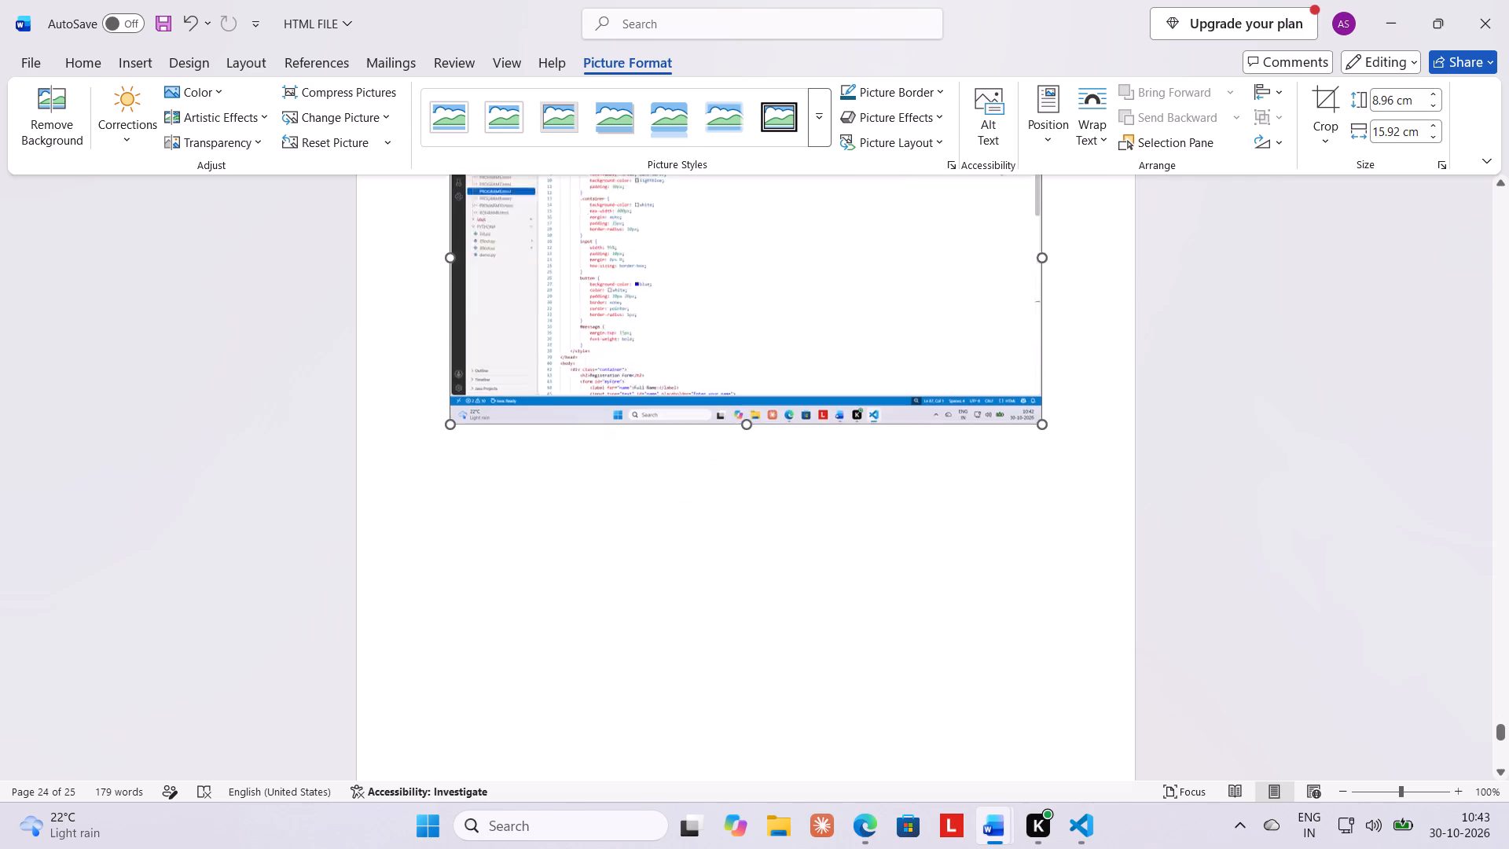
{"action": "scroll", "coordinate": [810, 508], "scroll_direction": "down", "scroll_amount": 12}
{"action": "left_click", "coordinate": [806, 461]}
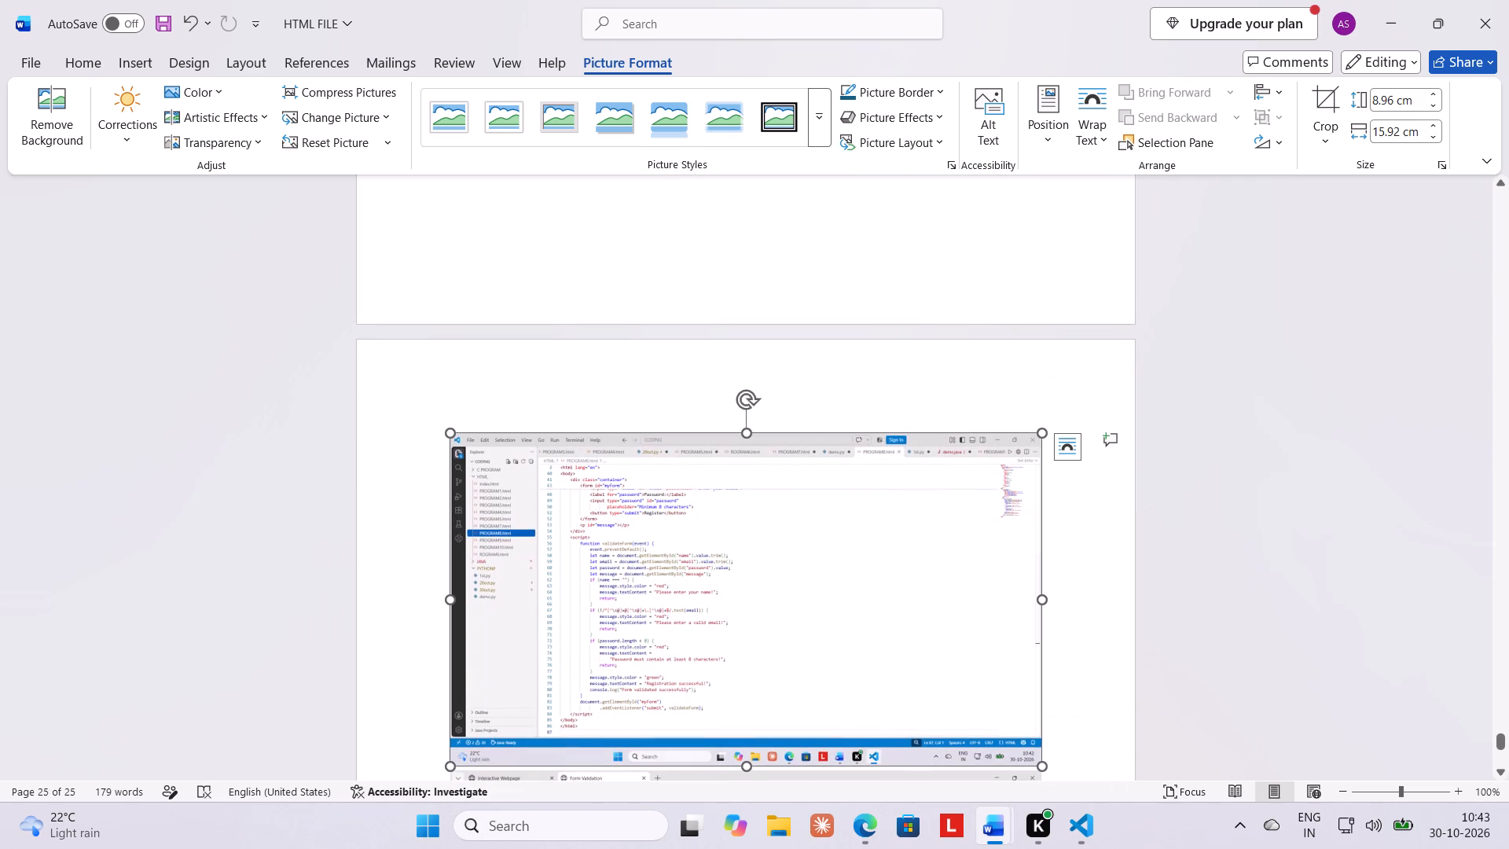
{"action": "left_click_drag", "start_coordinate": [754, 434], "coordinate": [767, 186]}
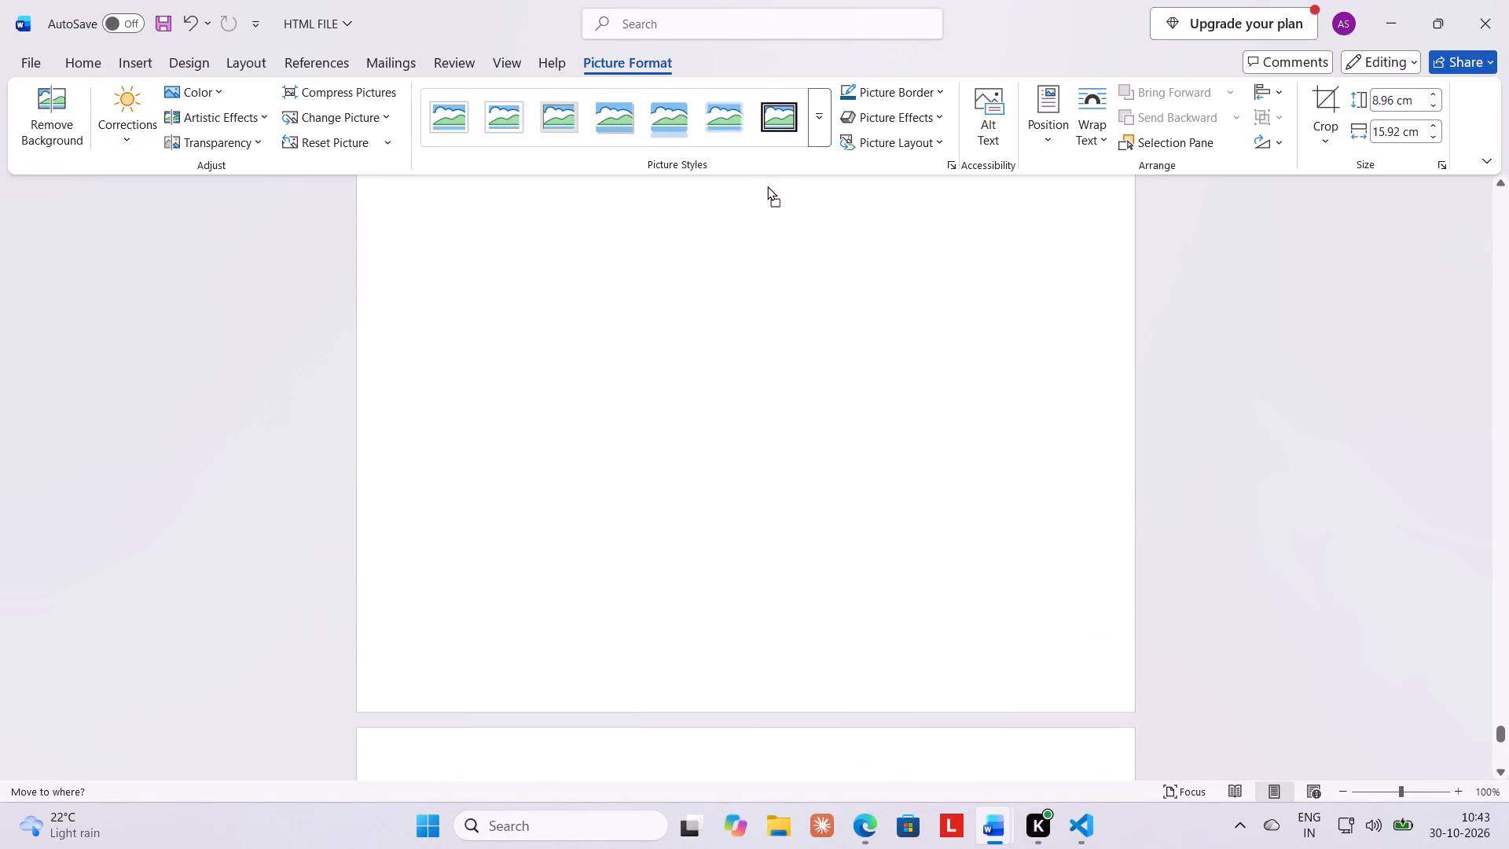
{"action": "left_click_drag", "start_coordinate": [767, 186], "coordinate": [960, 197]}
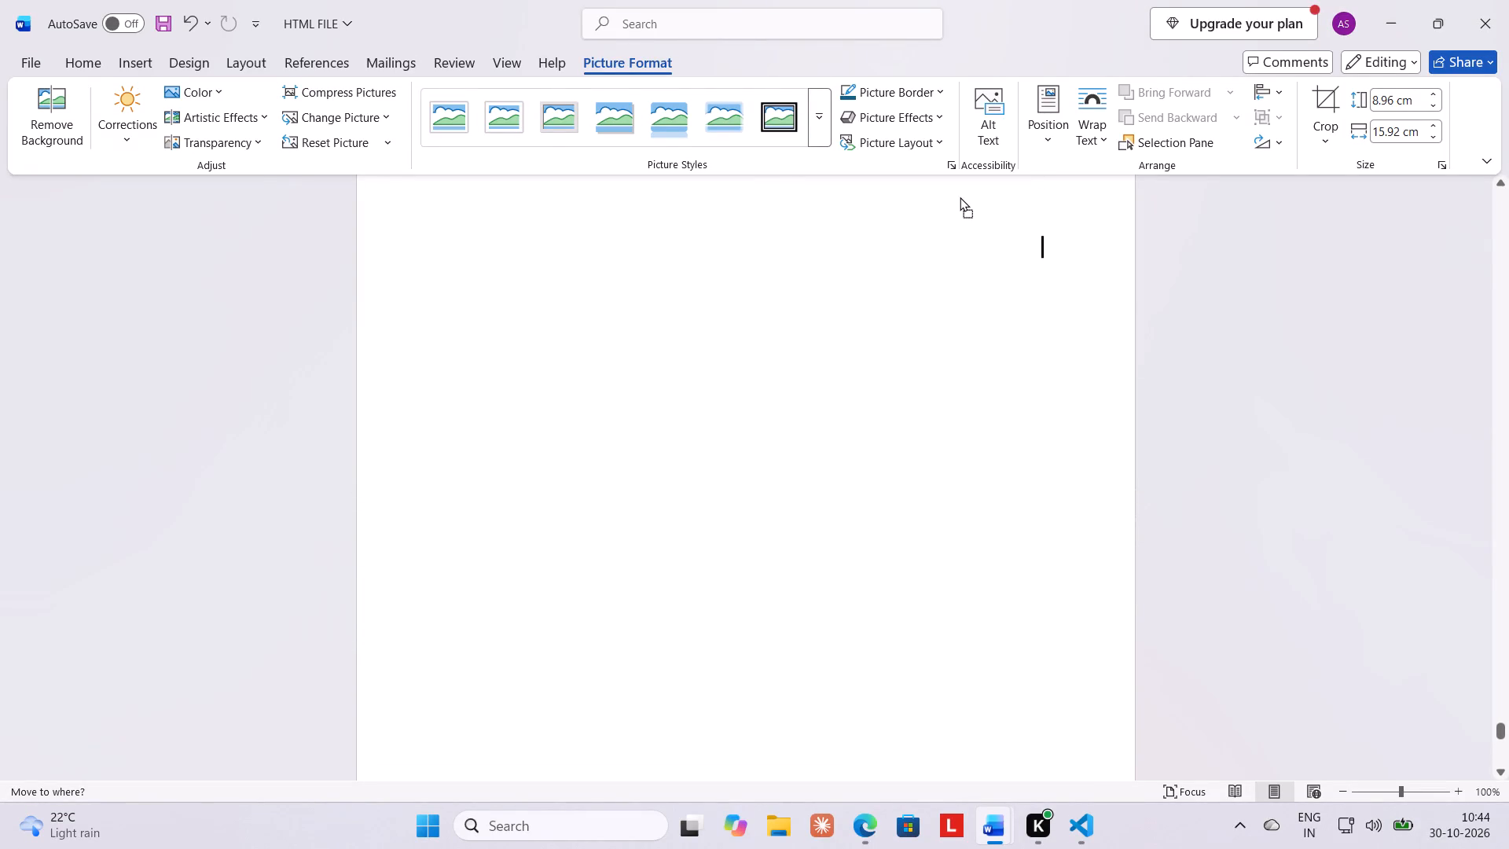
{"action": "left_click_drag", "start_coordinate": [960, 197], "coordinate": [1054, 317]}
Enlarge the first Q8 code screenshot to about 11.03 cm high and 17.44 cm wide.
{"action": "scroll", "coordinate": [1054, 317], "scroll_direction": "up", "scroll_amount": 1}
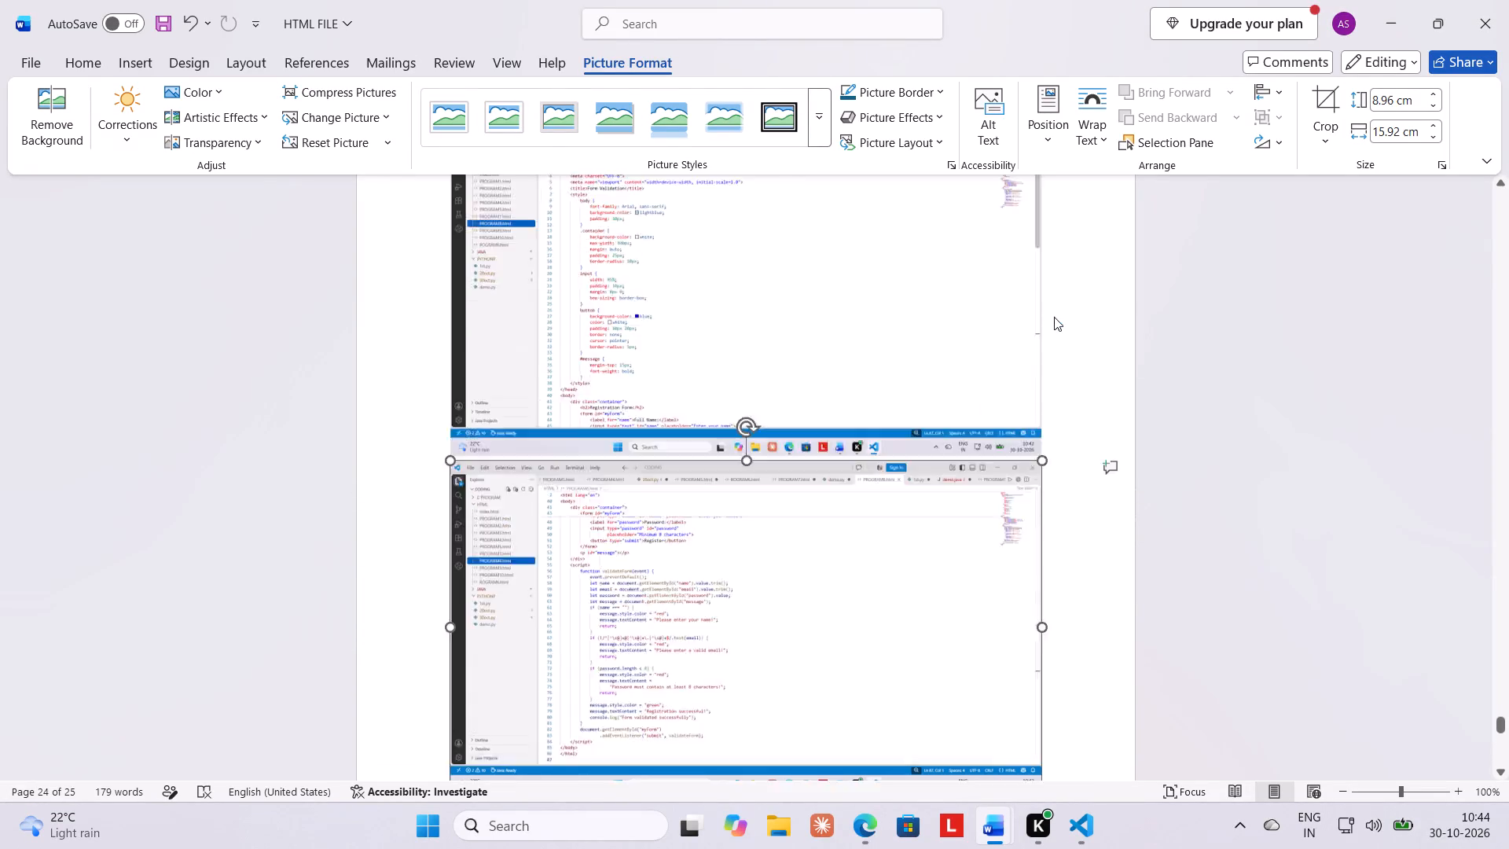
{"action": "scroll", "coordinate": [1054, 317], "scroll_direction": "up", "scroll_amount": 1}
{"action": "left_click_drag", "start_coordinate": [902, 457], "coordinate": [941, 457]}
{"action": "left_click_drag", "start_coordinate": [1046, 533], "coordinate": [1063, 533]}
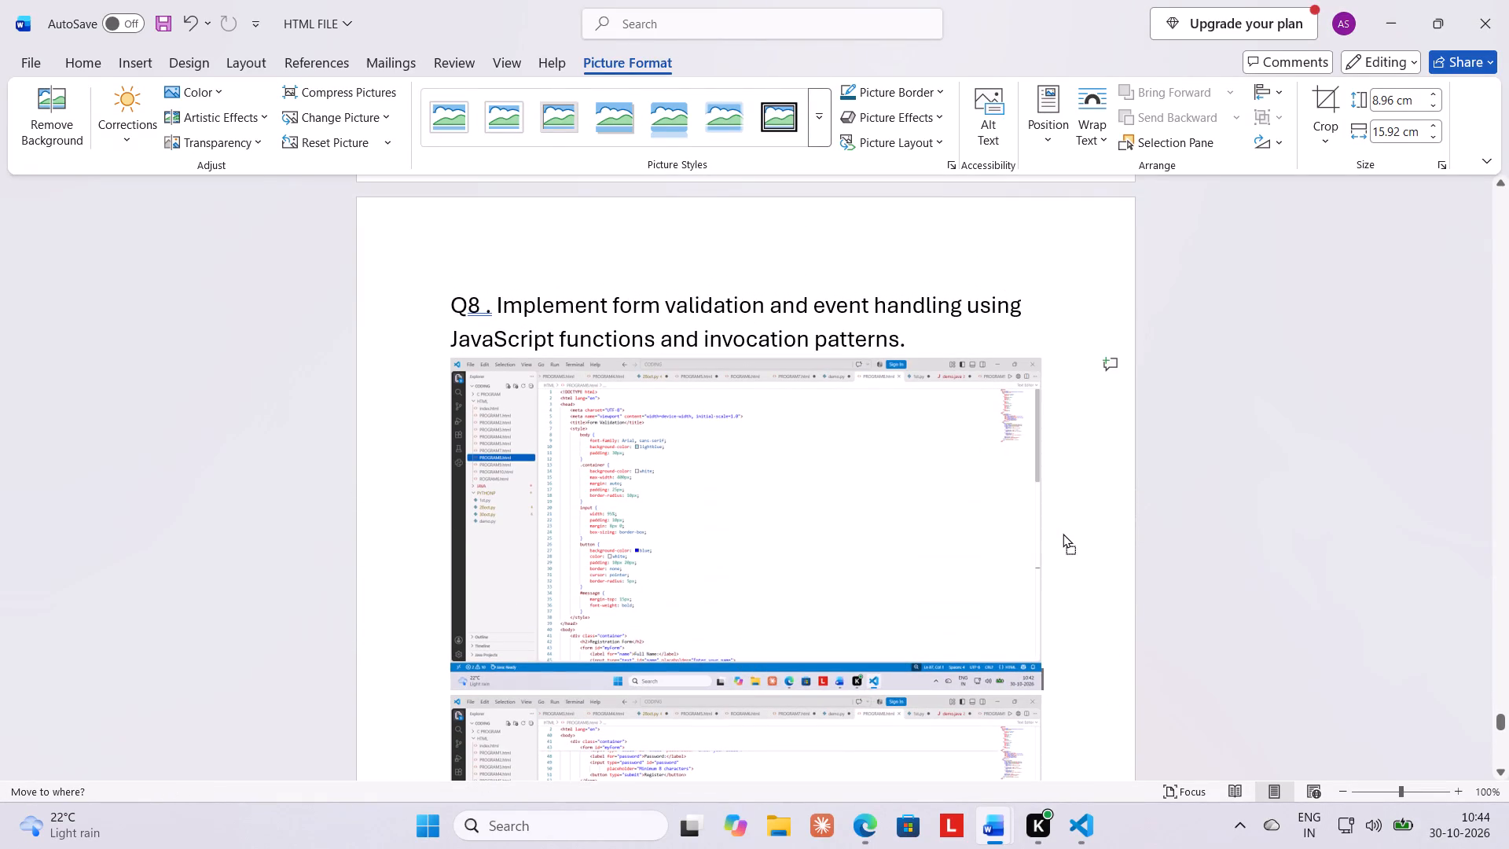
{"action": "left_click_drag", "start_coordinate": [1063, 533], "coordinate": [1069, 531]}
{"action": "left_click_drag", "start_coordinate": [1043, 527], "coordinate": [1057, 527]}
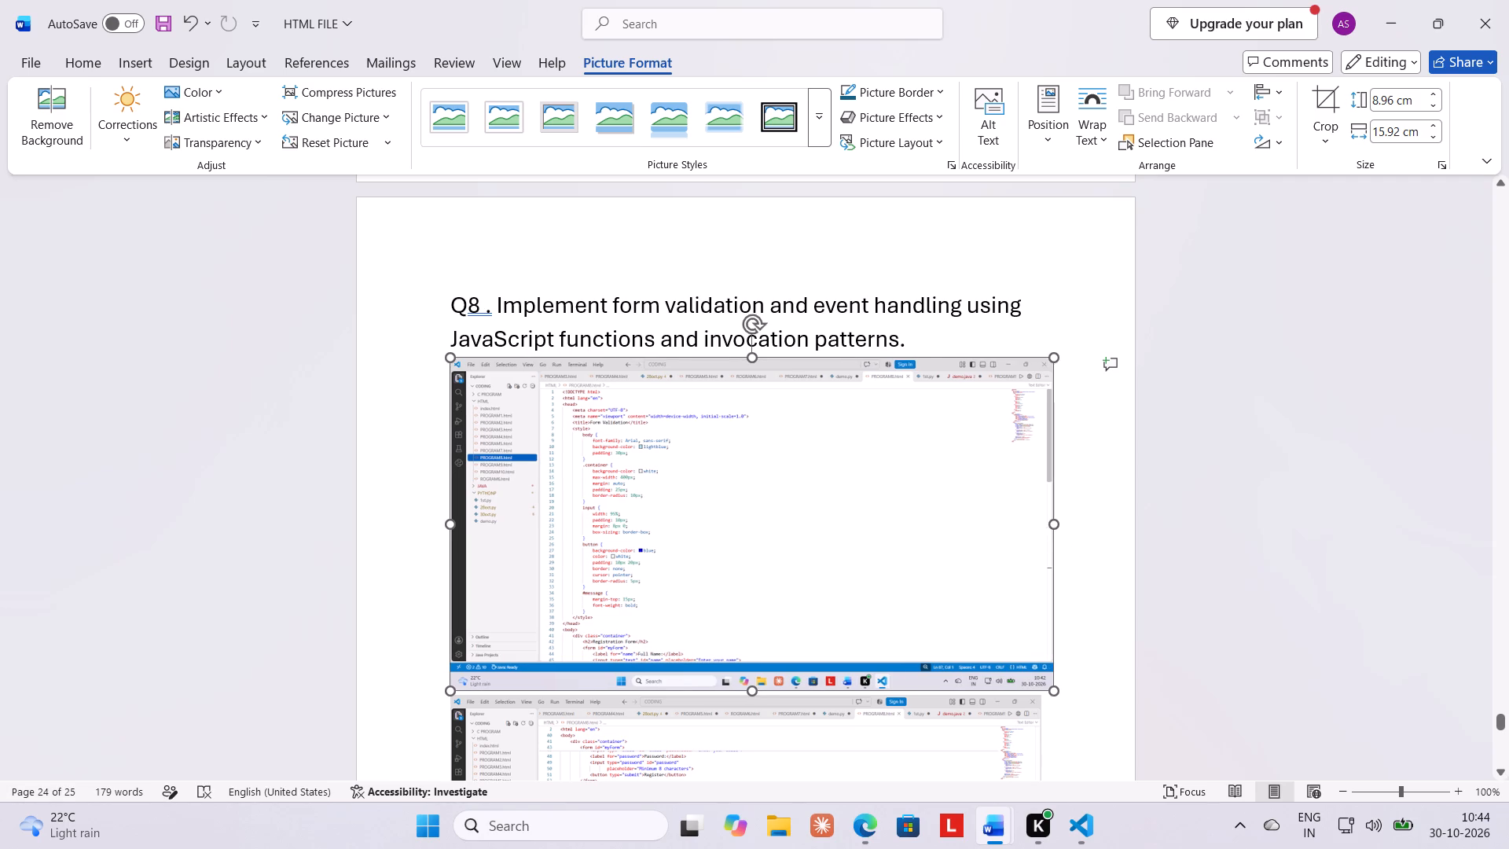
{"action": "left_click_drag", "start_coordinate": [1057, 527], "coordinate": [1098, 533]}
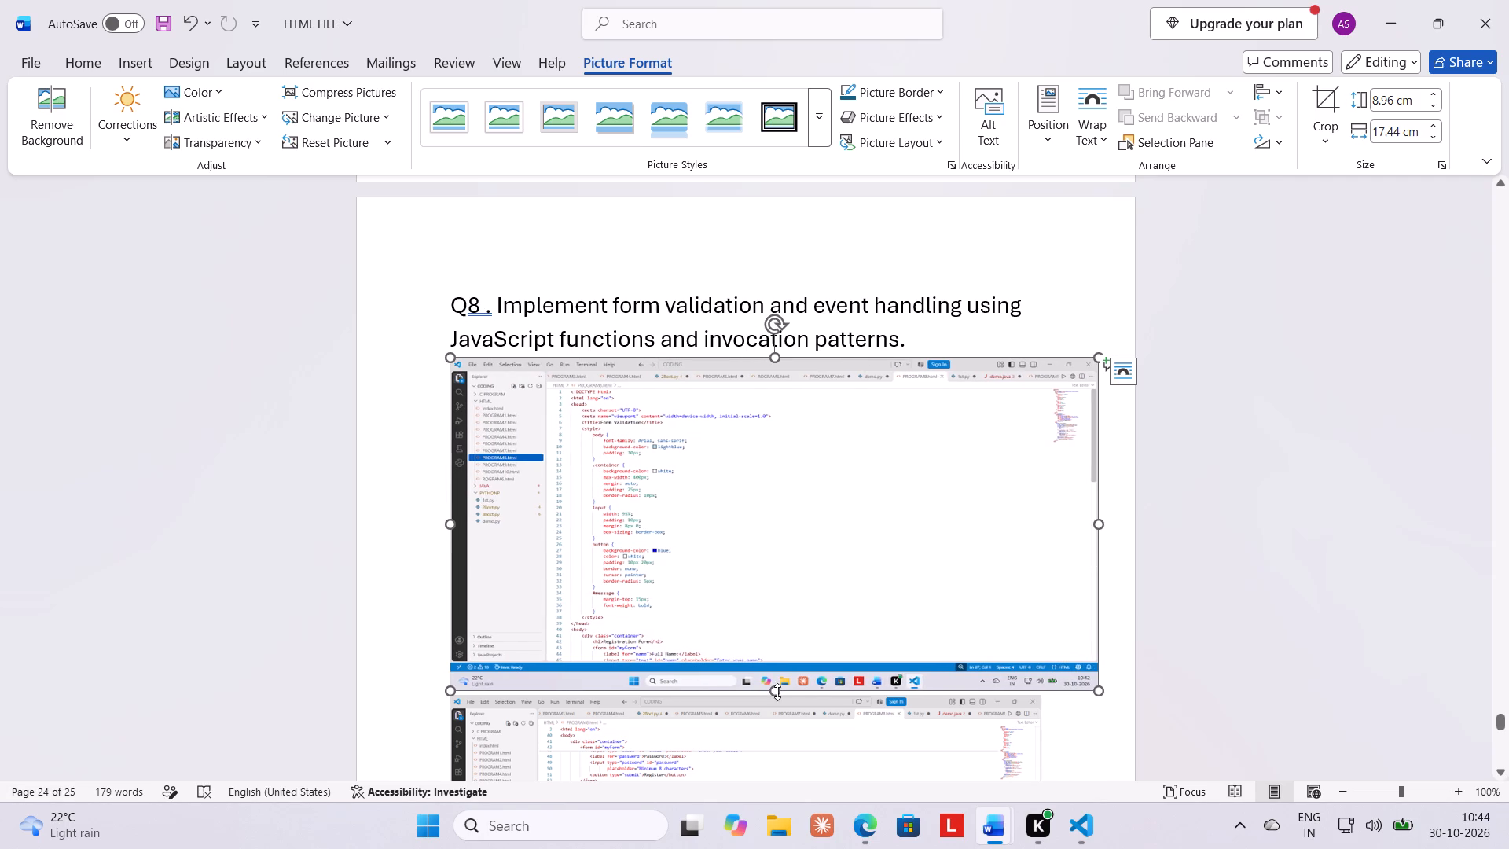
{"action": "left_click_drag", "start_coordinate": [777, 692], "coordinate": [784, 769]}
Enlarge the second Q8 code screenshot to about 11.52 cm high and 17.46 cm wide.
{"action": "scroll", "coordinate": [848, 560], "scroll_direction": "down", "scroll_amount": 9}
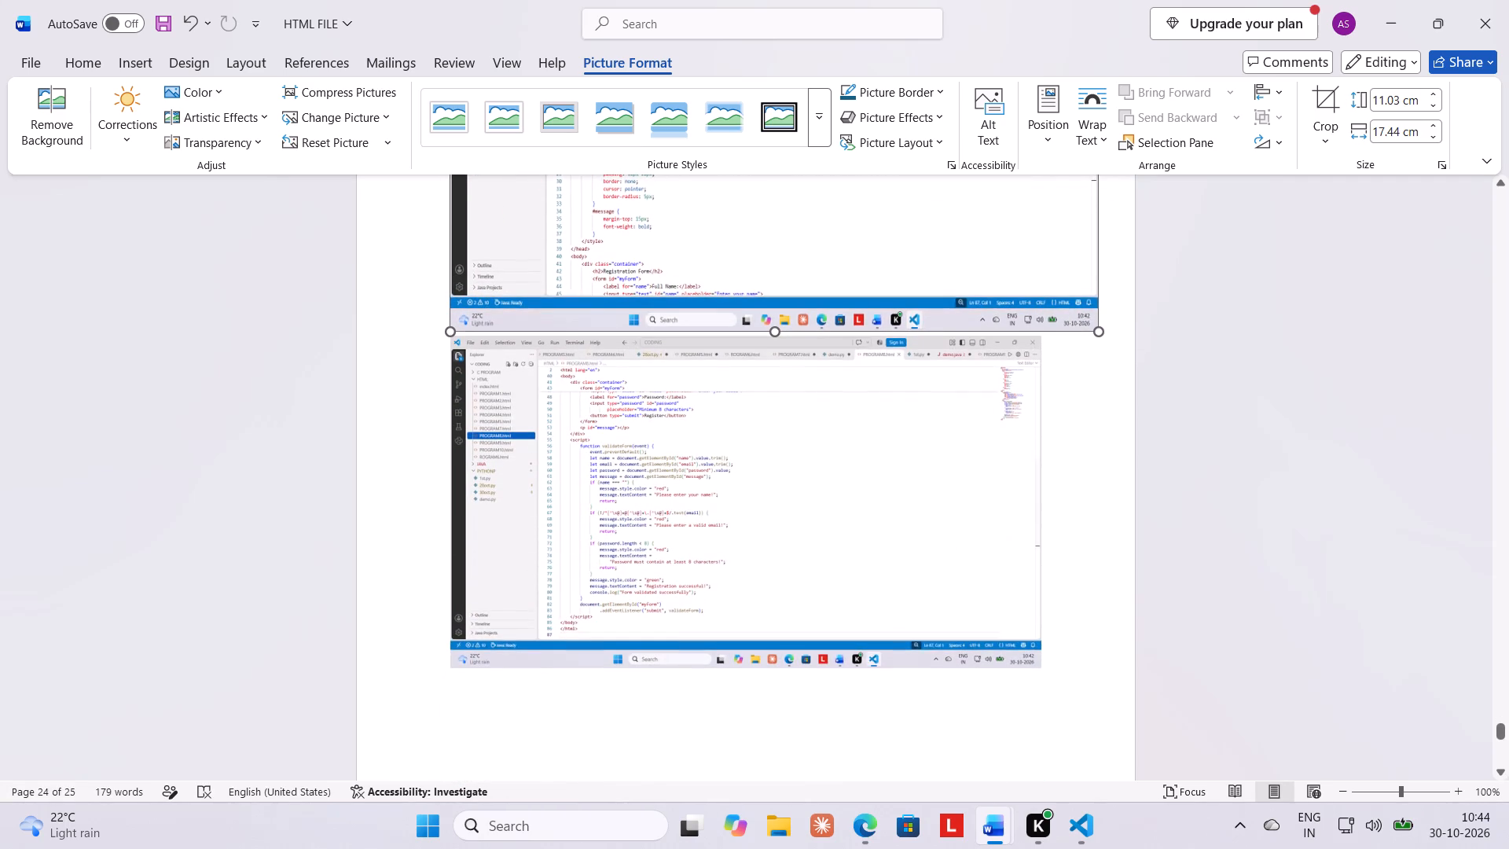
{"action": "scroll", "coordinate": [840, 517], "scroll_direction": "down", "scroll_amount": 2}
{"action": "left_click", "coordinate": [839, 458]}
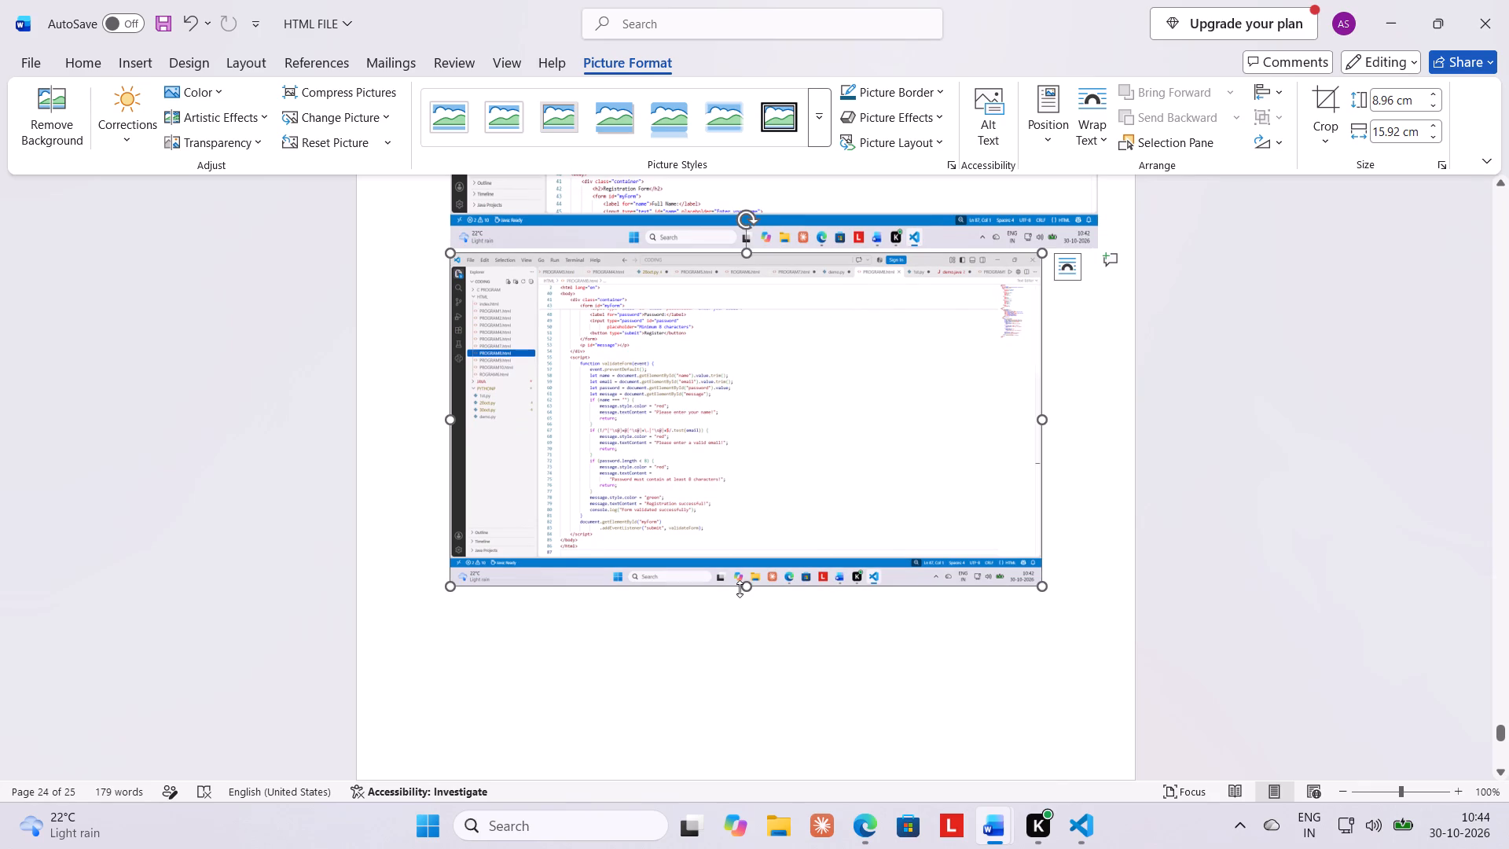
{"action": "left_click_drag", "start_coordinate": [746, 589], "coordinate": [754, 659]}
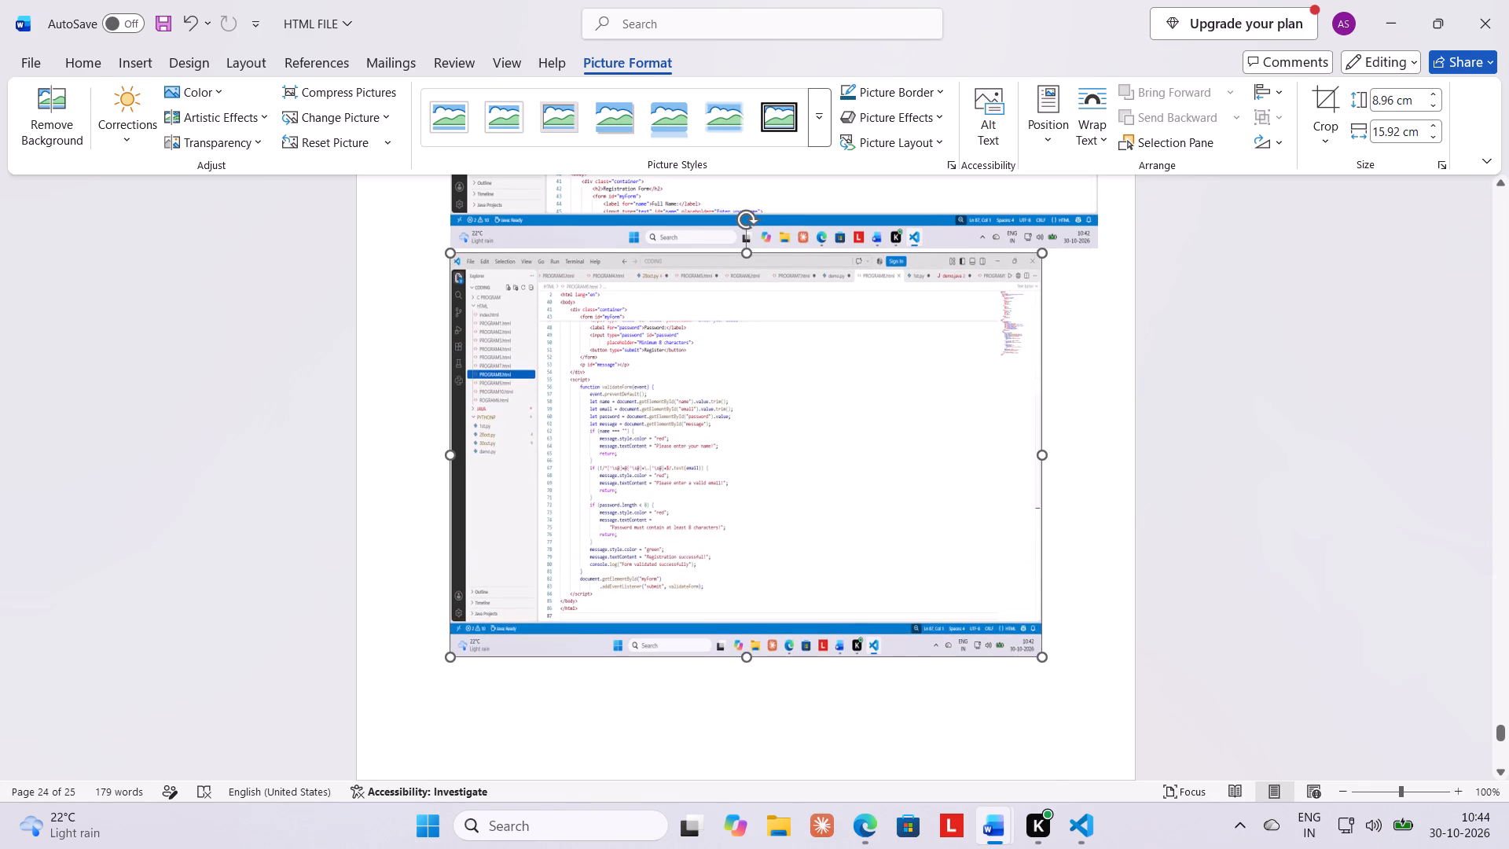
{"action": "left_click_drag", "start_coordinate": [754, 659], "coordinate": [765, 682]}
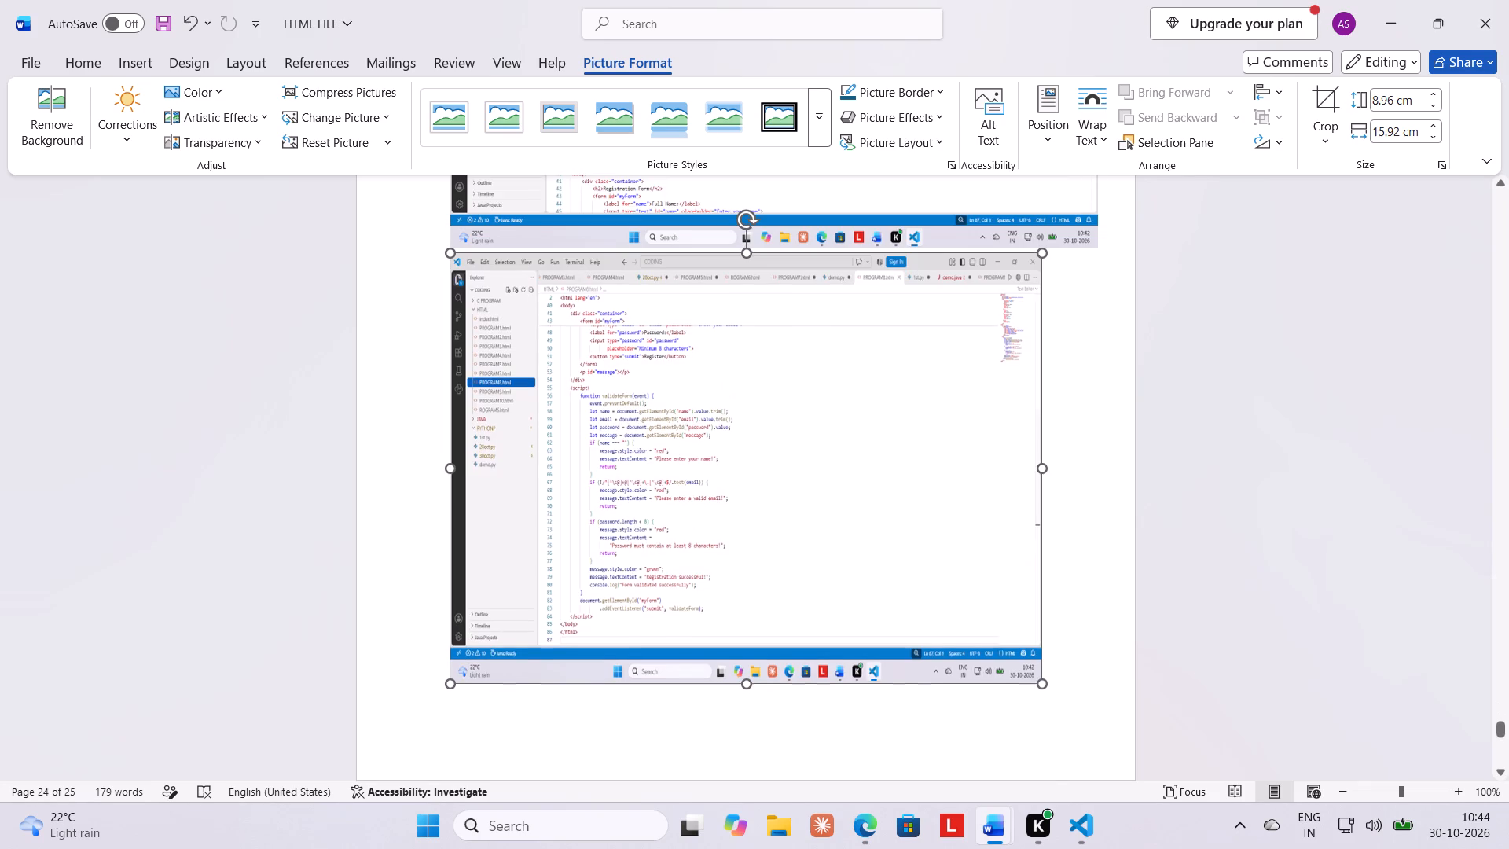
{"action": "left_click_drag", "start_coordinate": [765, 682], "coordinate": [766, 681]}
{"action": "left_click_drag", "start_coordinate": [1044, 472], "coordinate": [1060, 475]}
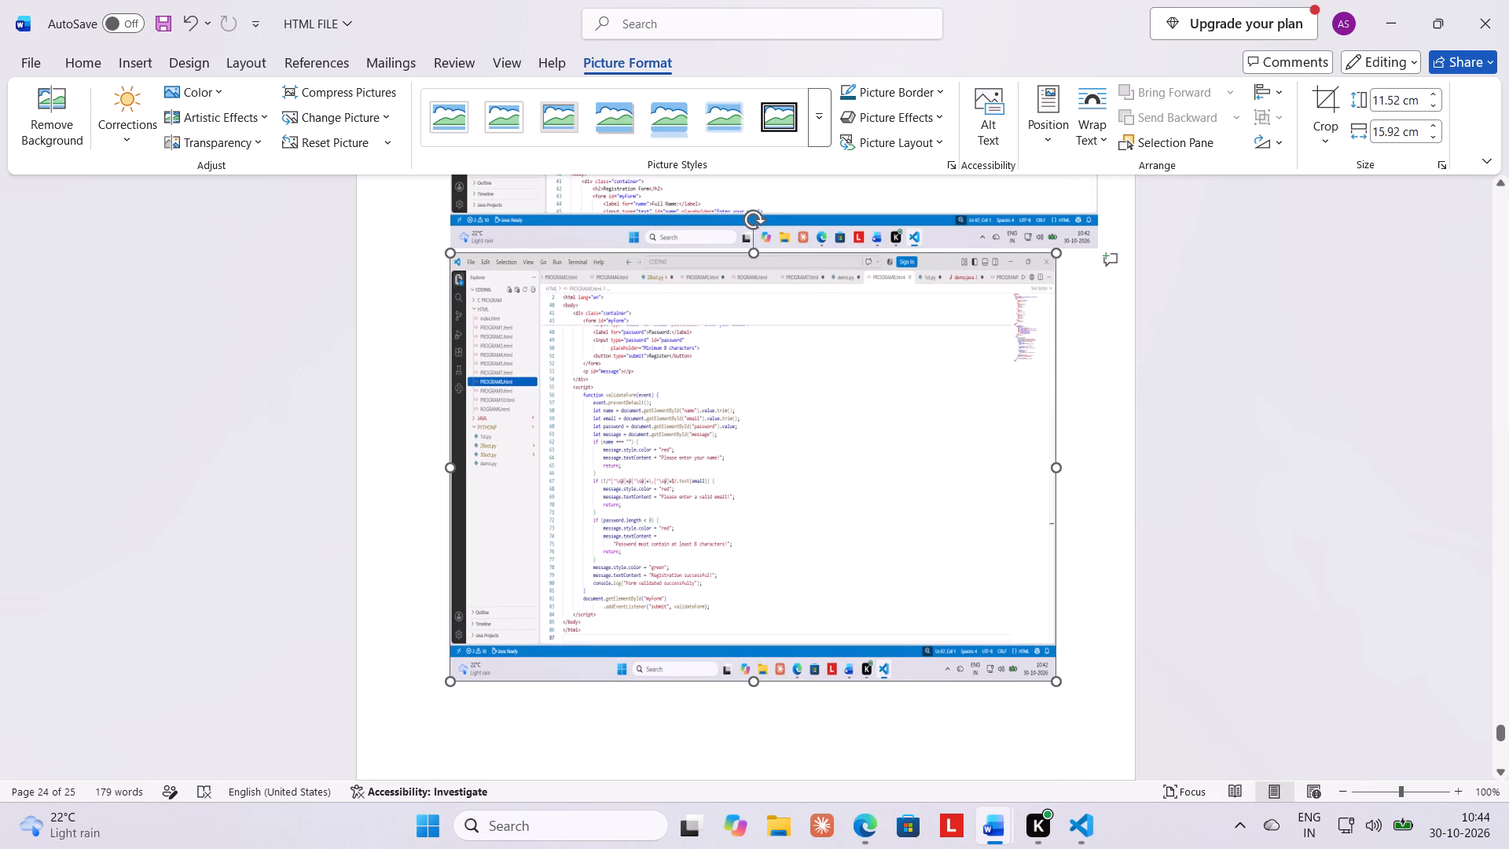
{"action": "left_click_drag", "start_coordinate": [1060, 475], "coordinate": [1099, 478]}
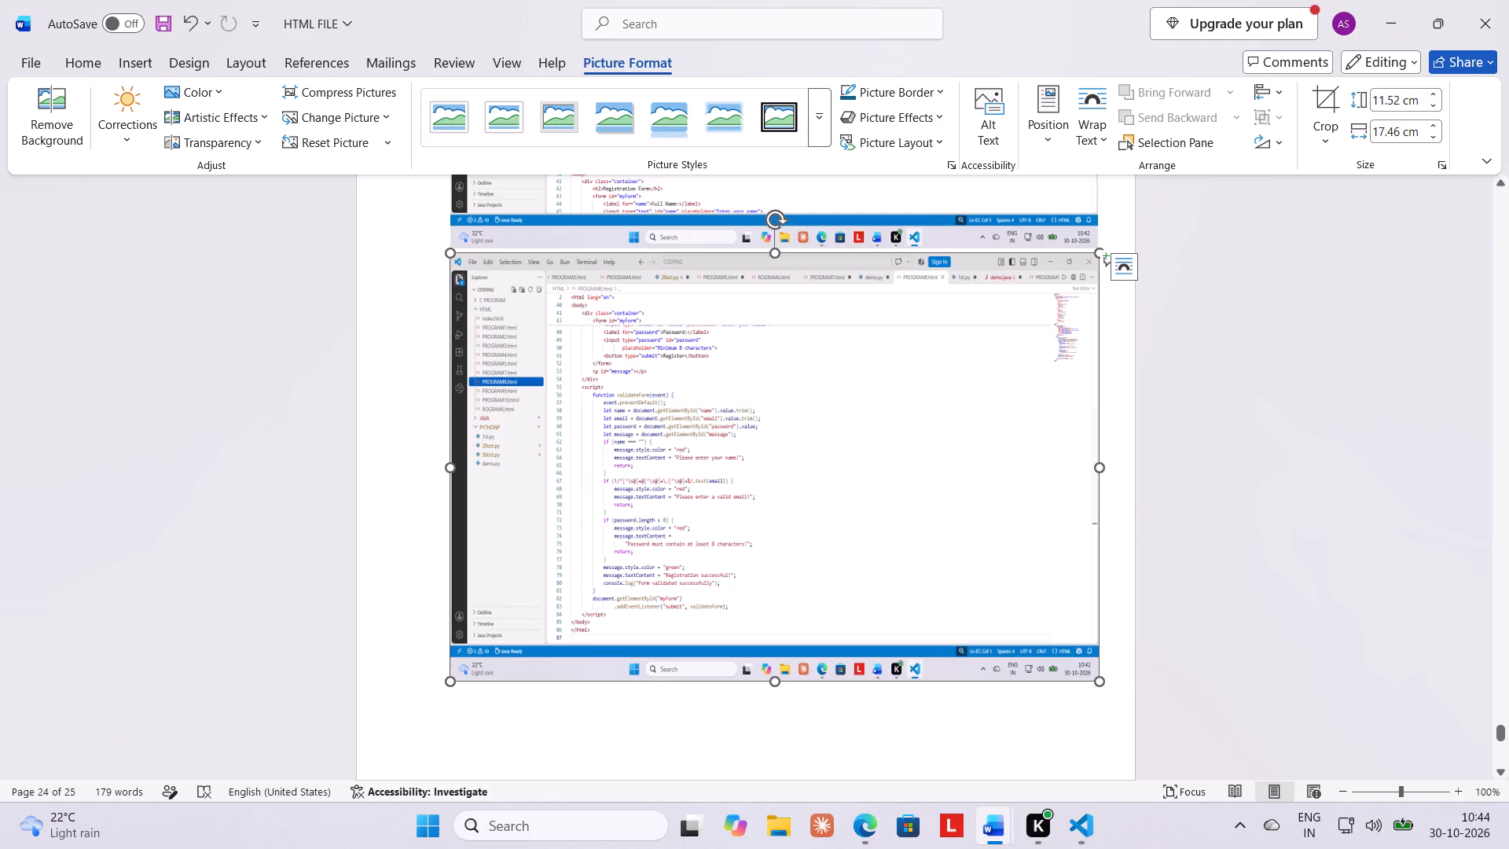
Add the line "OUTPUT :-" between the second code screenshot and the registration form output screenshot.
{"action": "scroll", "coordinate": [916, 521], "scroll_direction": "down", "scroll_amount": 8}
{"action": "scroll", "coordinate": [828, 560], "scroll_direction": "down", "scroll_amount": 5}
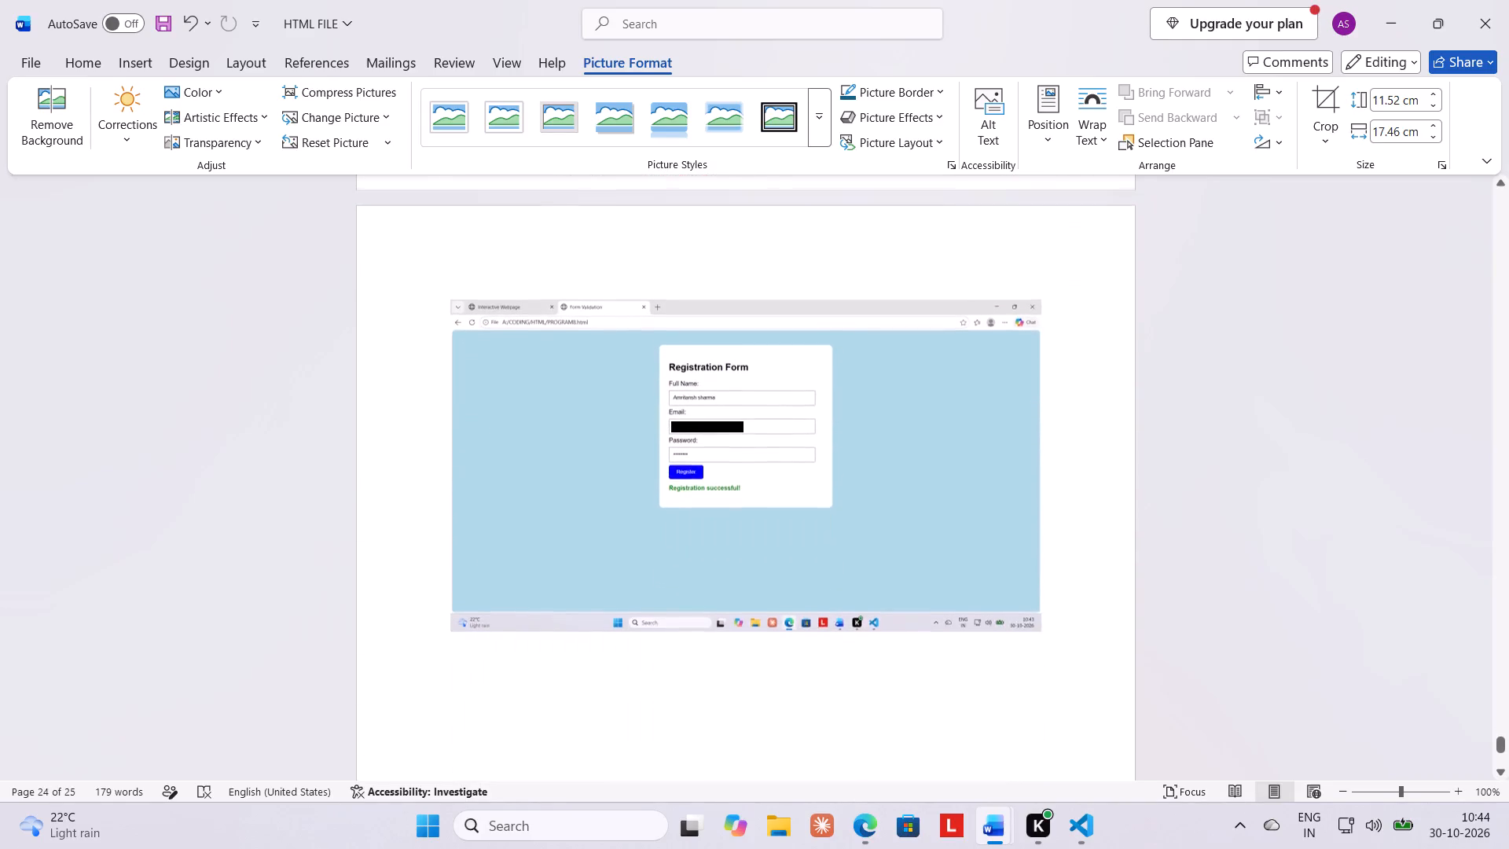
{"action": "scroll", "coordinate": [870, 541], "scroll_direction": "up", "scroll_amount": 8}
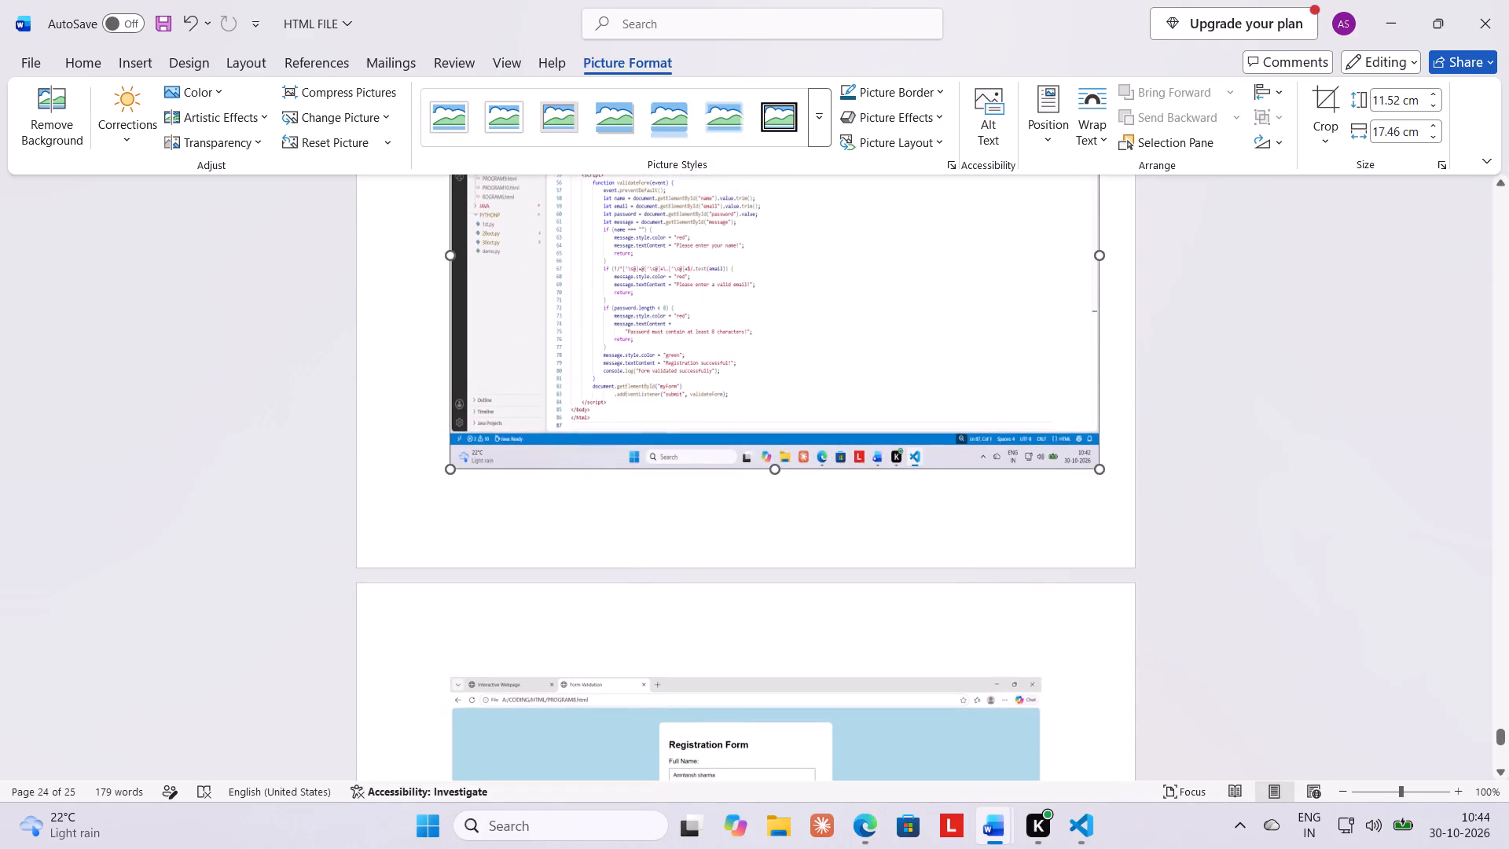
{"action": "left_click", "coordinate": [1106, 454]}
{"action": "key", "text": "Return"}
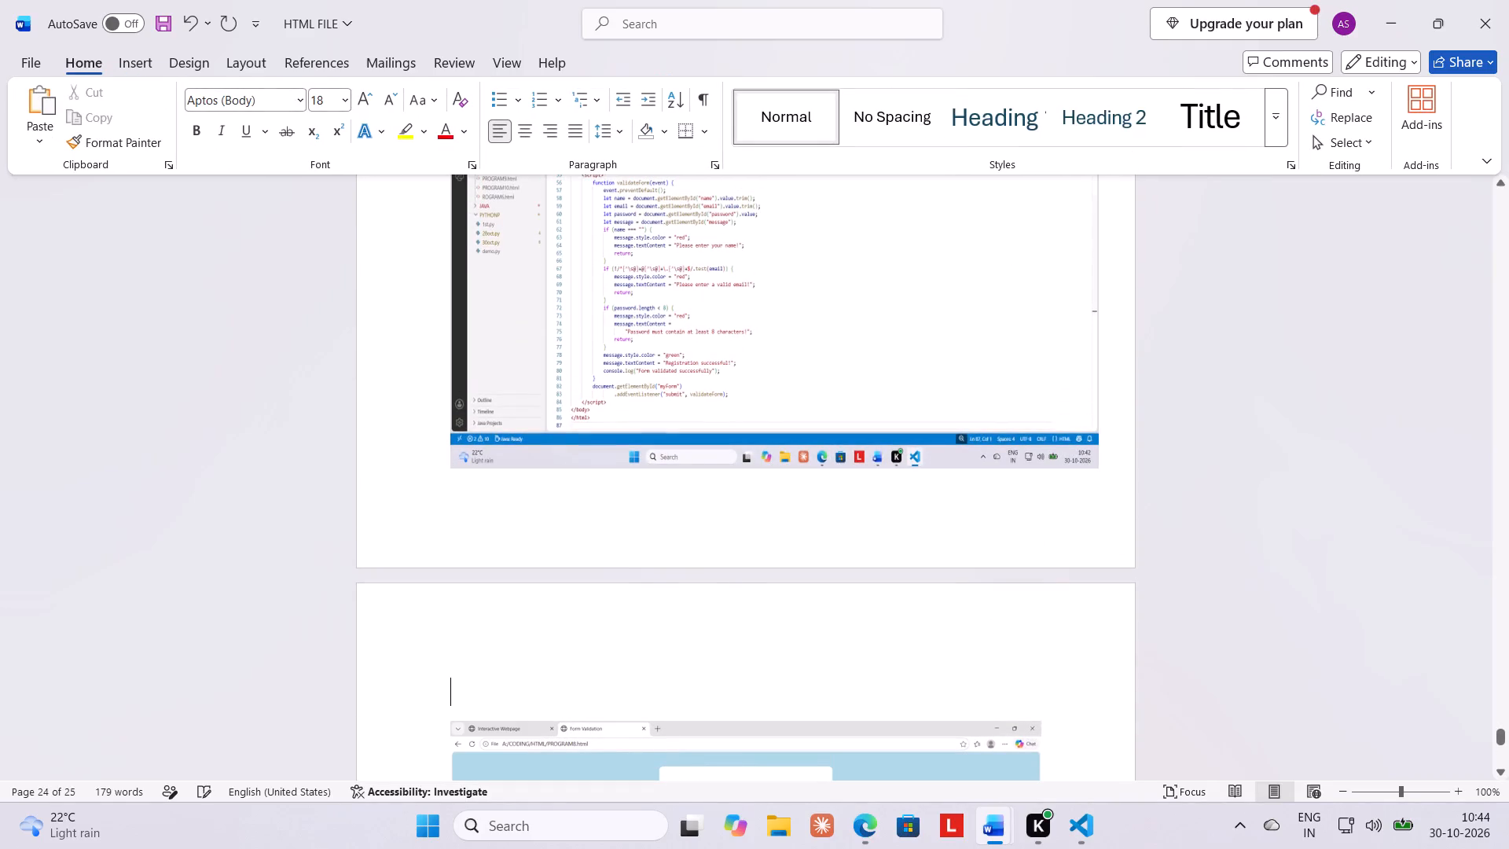
{"action": "type", "text": "out"}
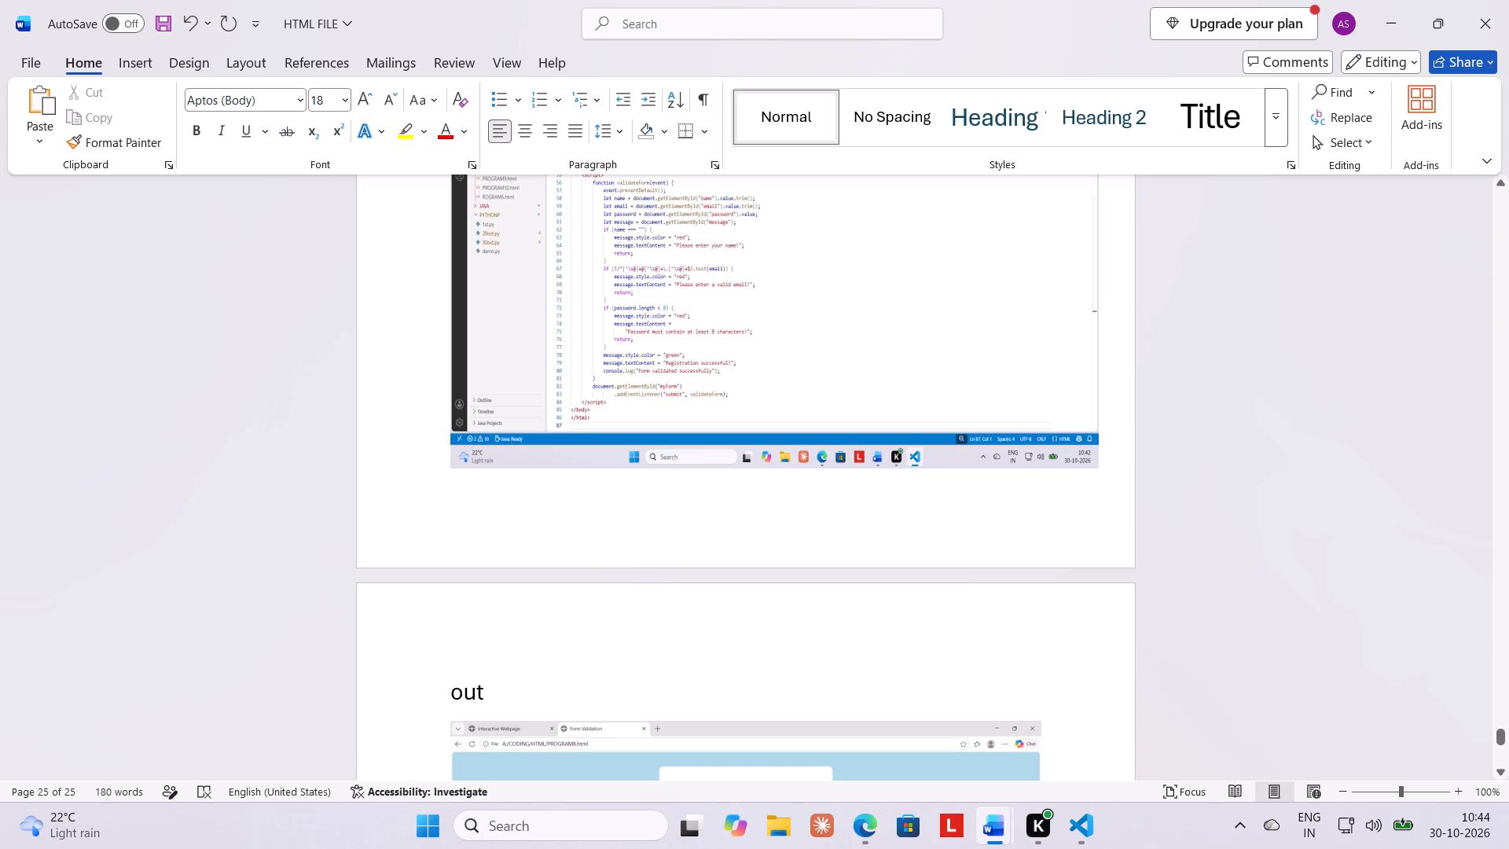
{"action": "key", "text": "BackSpace"}
{"action": "type", "text": "OUTPUT"}
{"action": "key", "text": "space"}
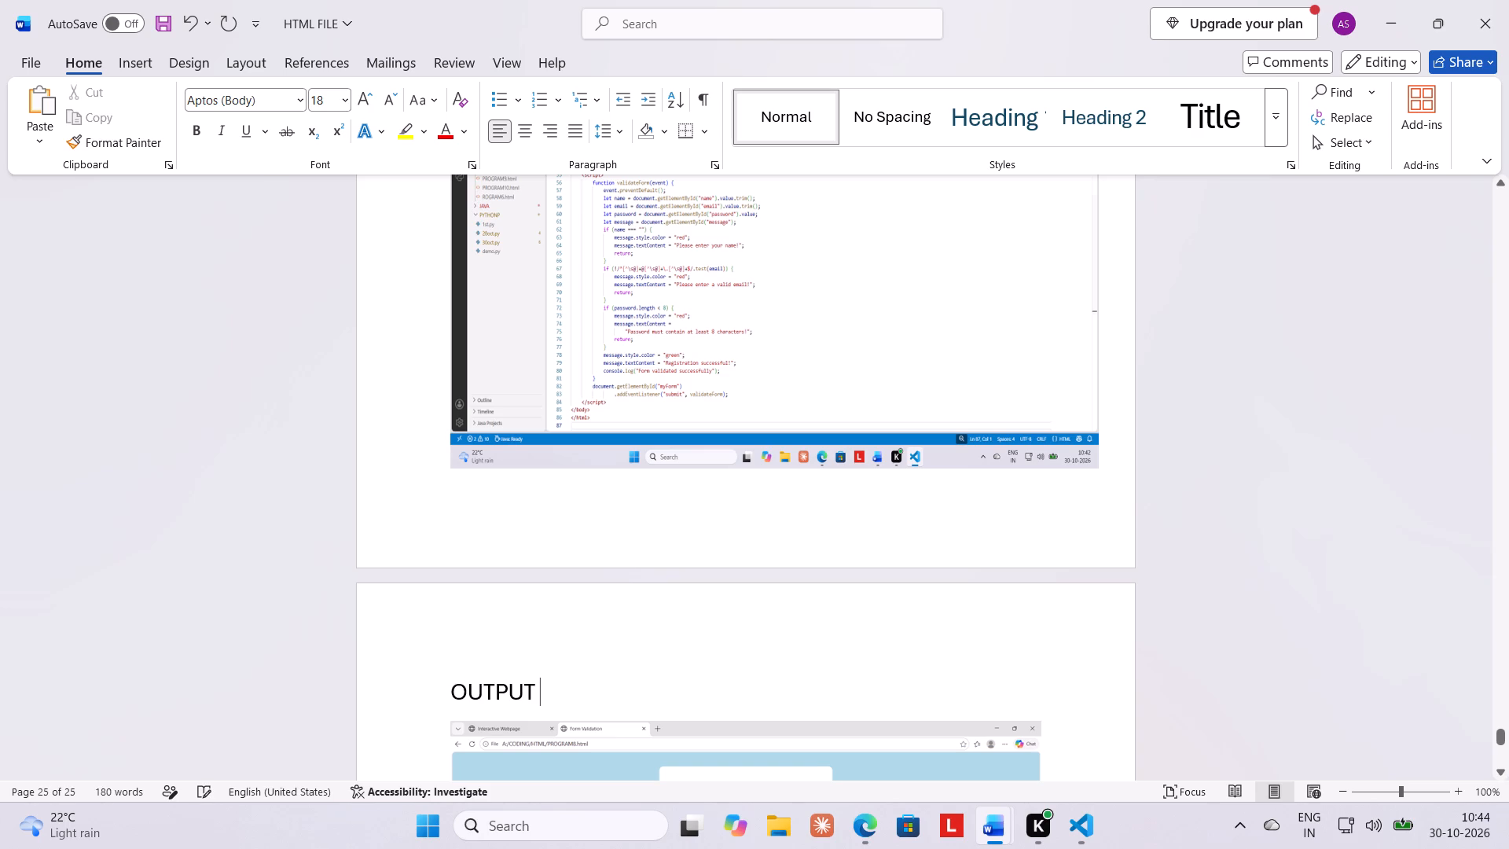
{"action": "type", "text": "\"-"}
{"action": "key", "text": "BackSpace"}
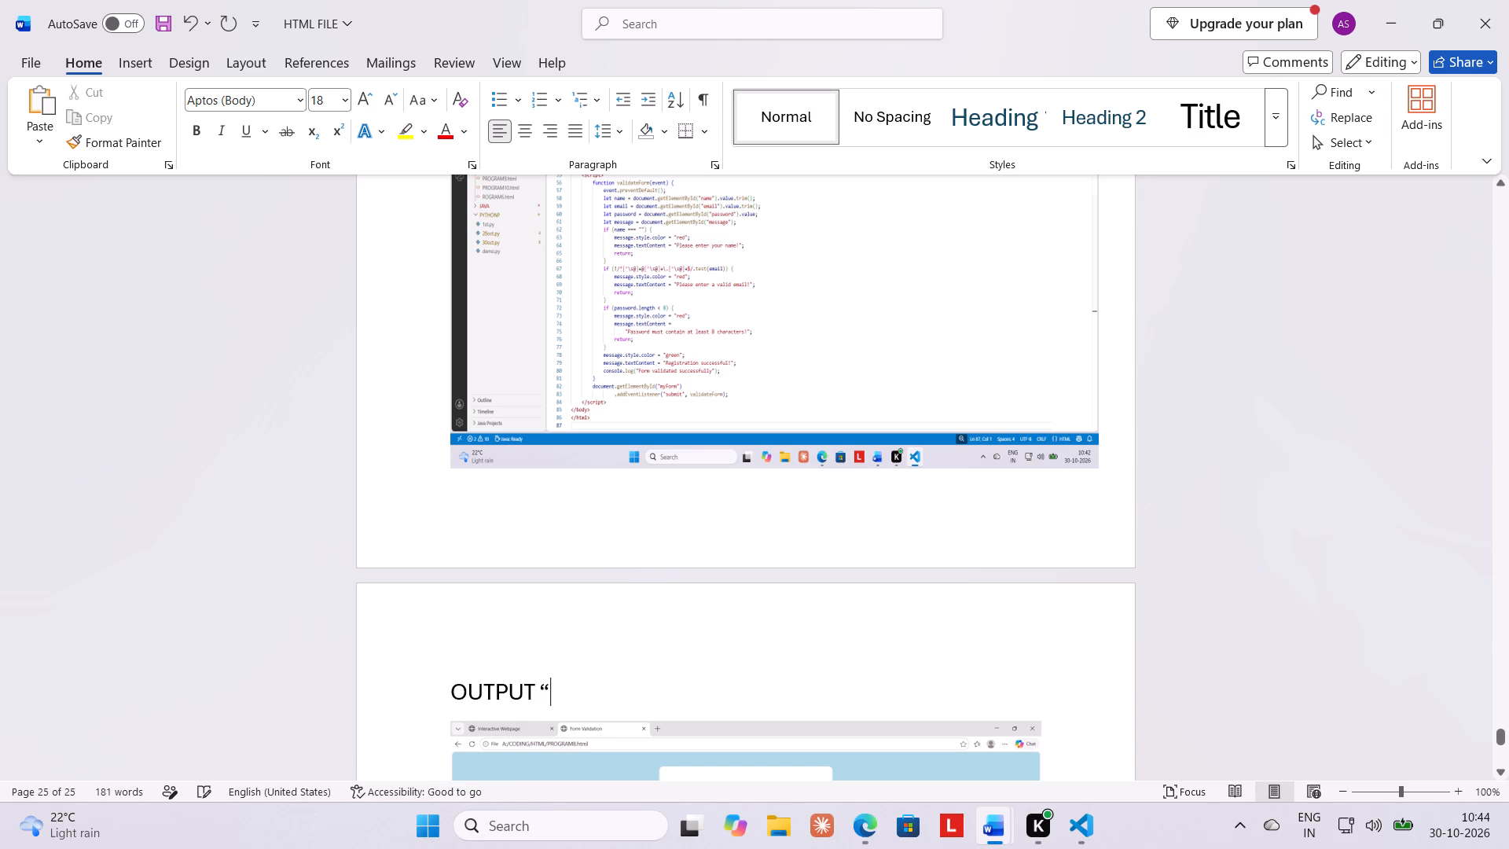
{"action": "key", "text": "BackSpace"}
{"action": "type", "text": "\"-"}
{"action": "key", "text": "BackSpace"}
{"action": "key", "text": "BackSpace"}
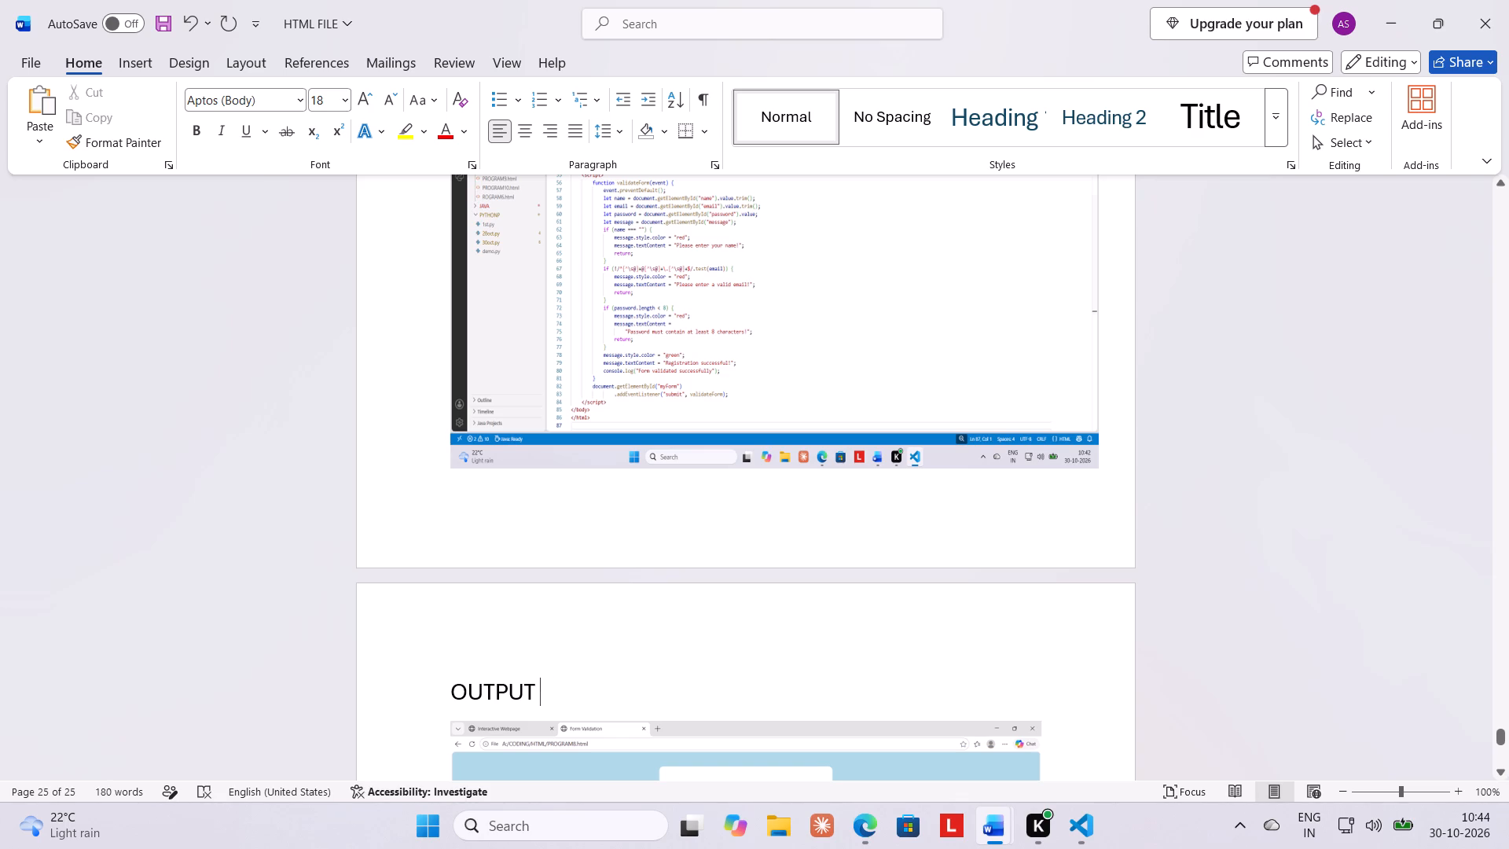
{"action": "key", "text": "shift+colon"}
{"action": "key", "text": "minus"}
Make the Q8 "OUTPUT :-" heading bold and set its font size to 20.
{"action": "left_click_drag", "start_coordinate": [452, 690], "coordinate": [523, 689]}
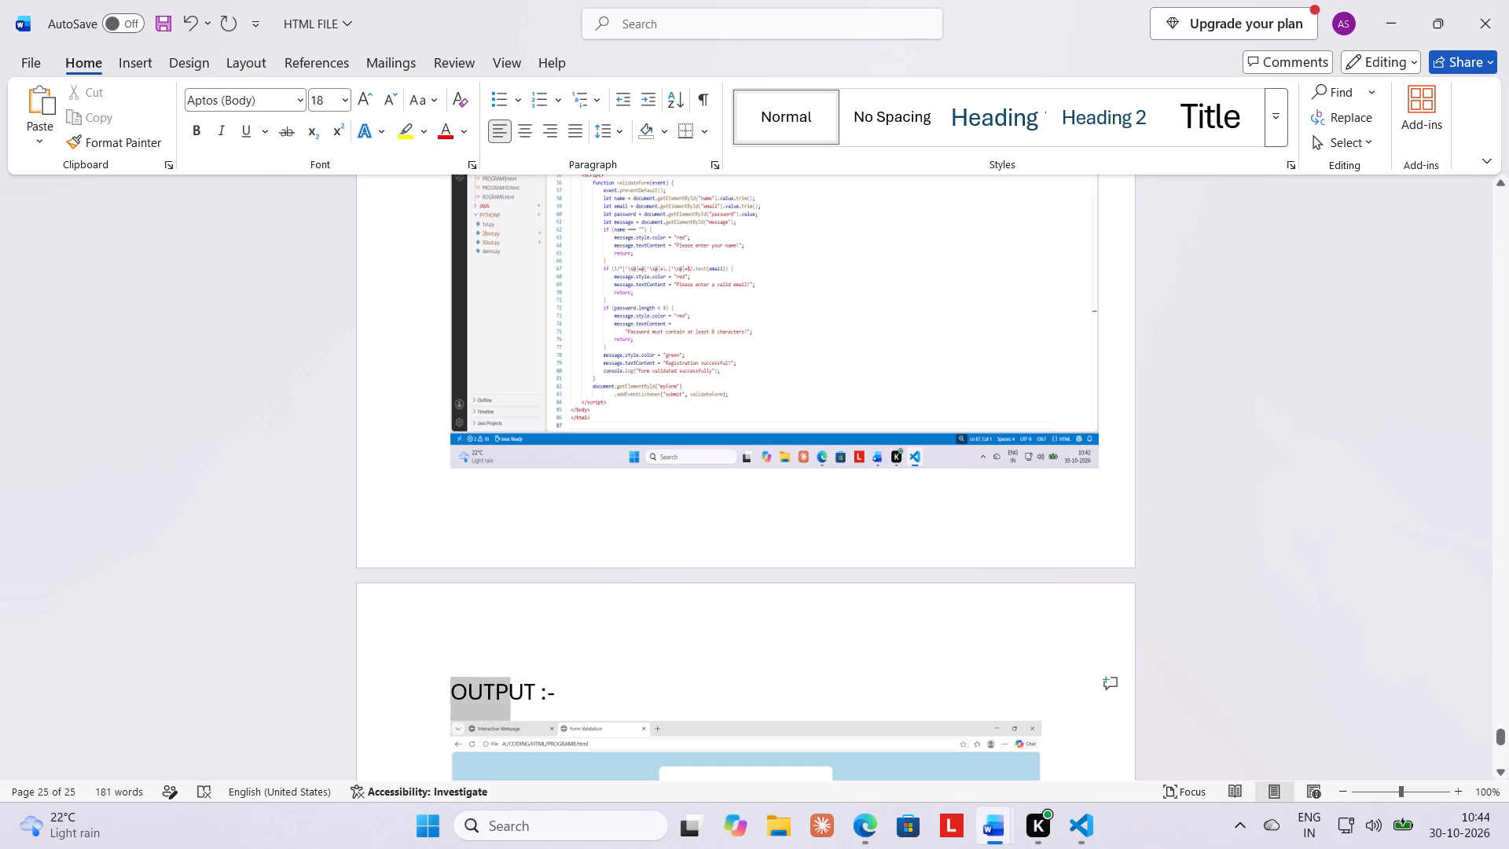
{"action": "left_click_drag", "start_coordinate": [523, 689], "coordinate": [573, 689]}
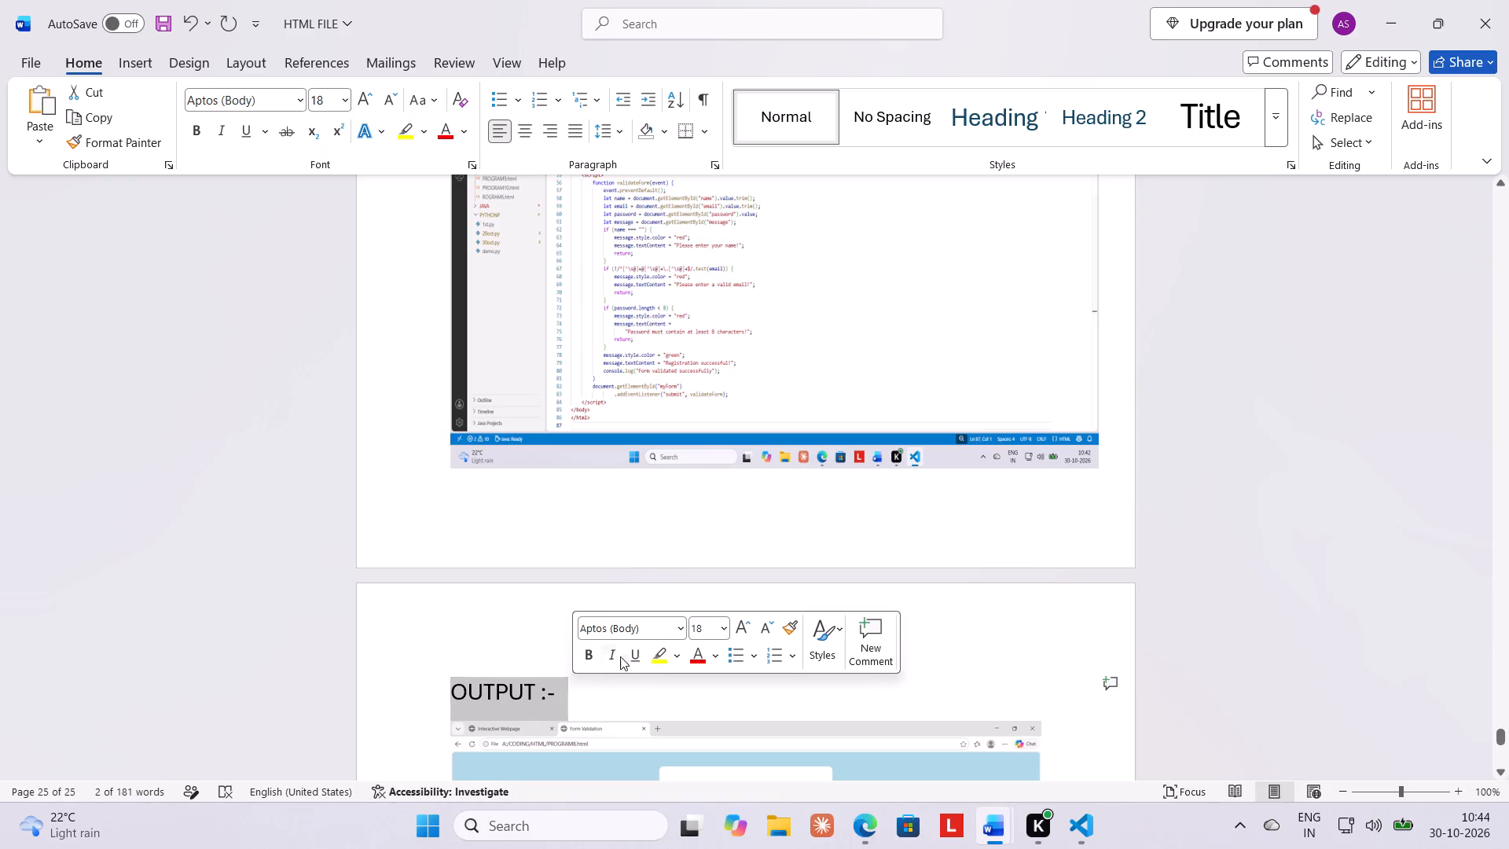
{"action": "left_click", "coordinate": [591, 659]}
{"action": "left_click", "coordinate": [721, 634]}
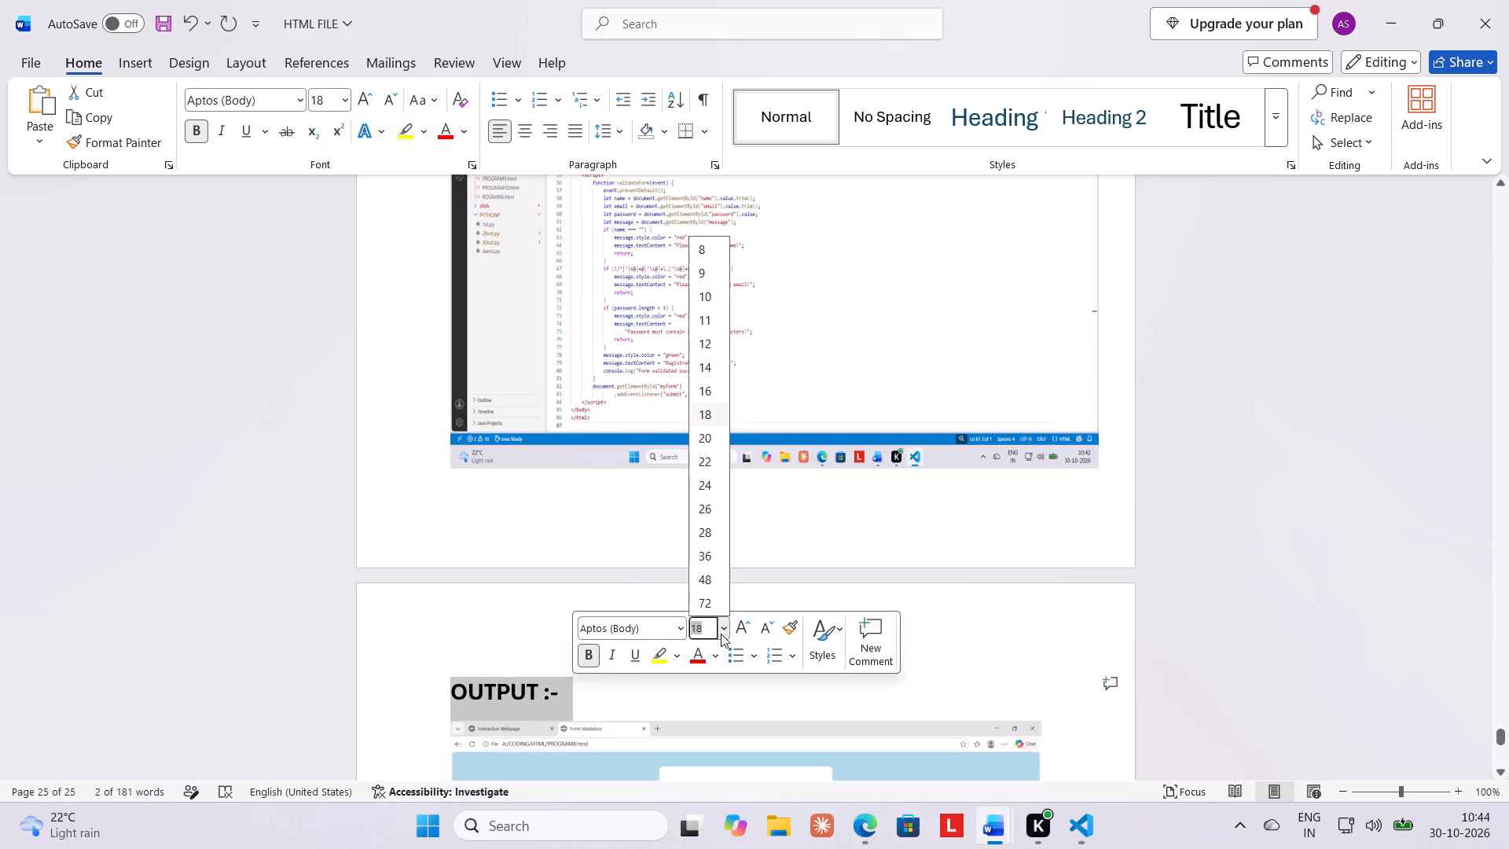
{"action": "left_click", "coordinate": [713, 435]}
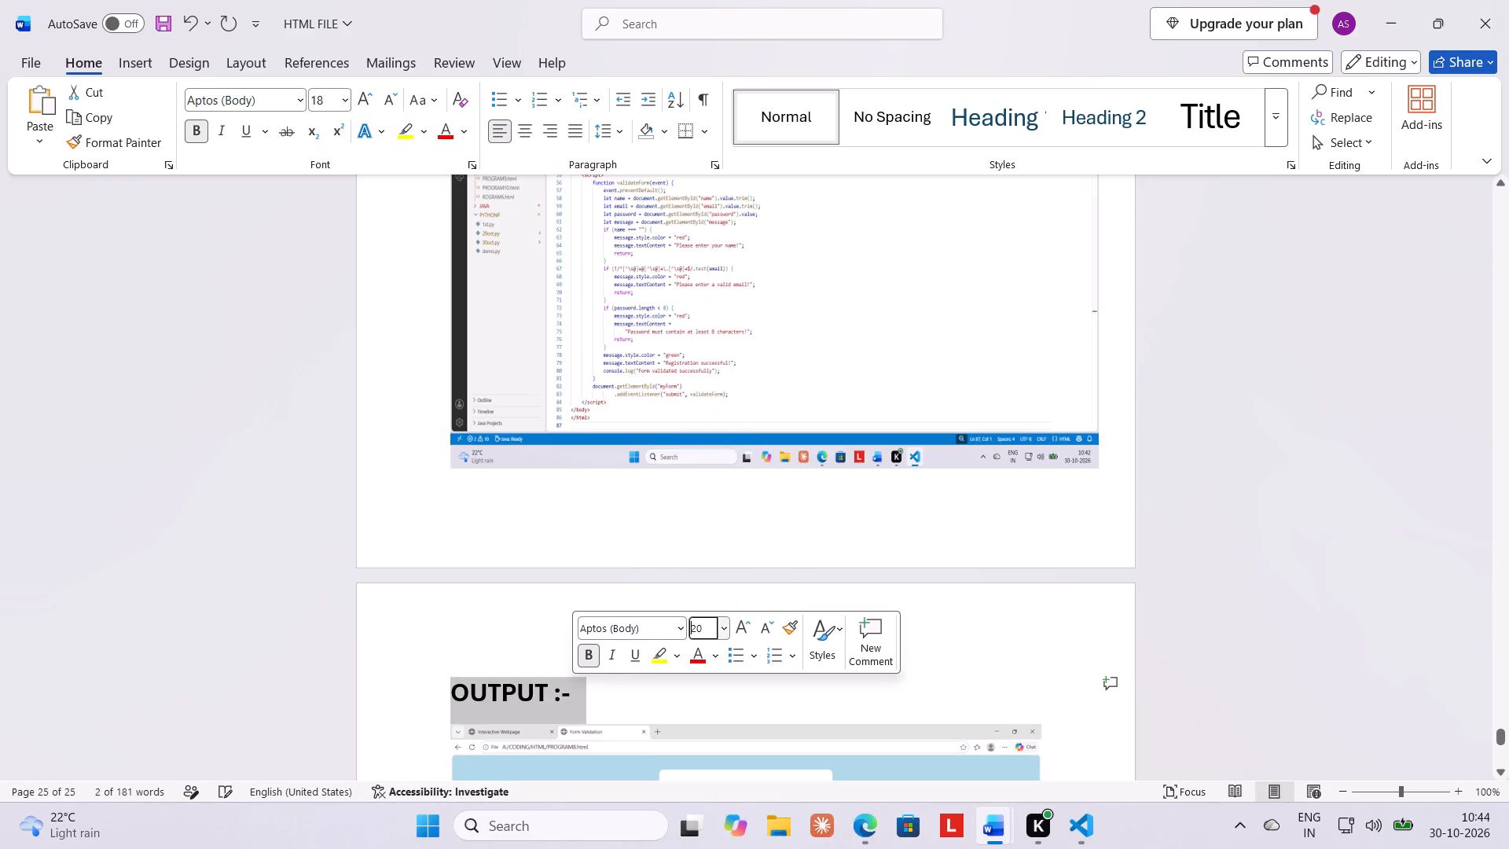
{"action": "left_click", "coordinate": [862, 563]}
Enlarge the Q8 registration form output screenshot, stretching it slightly wider and making it considerably taller below the OUTPUT heading.
{"action": "scroll", "coordinate": [924, 608], "scroll_direction": "down", "scroll_amount": 3}
{"action": "scroll", "coordinate": [924, 608], "scroll_direction": "up", "scroll_amount": 1}
{"action": "scroll", "coordinate": [924, 608], "scroll_direction": "down", "scroll_amount": 7}
{"action": "scroll", "coordinate": [924, 608], "scroll_direction": "up", "scroll_amount": 1}
{"action": "scroll", "coordinate": [924, 608], "scroll_direction": "down", "scroll_amount": 1}
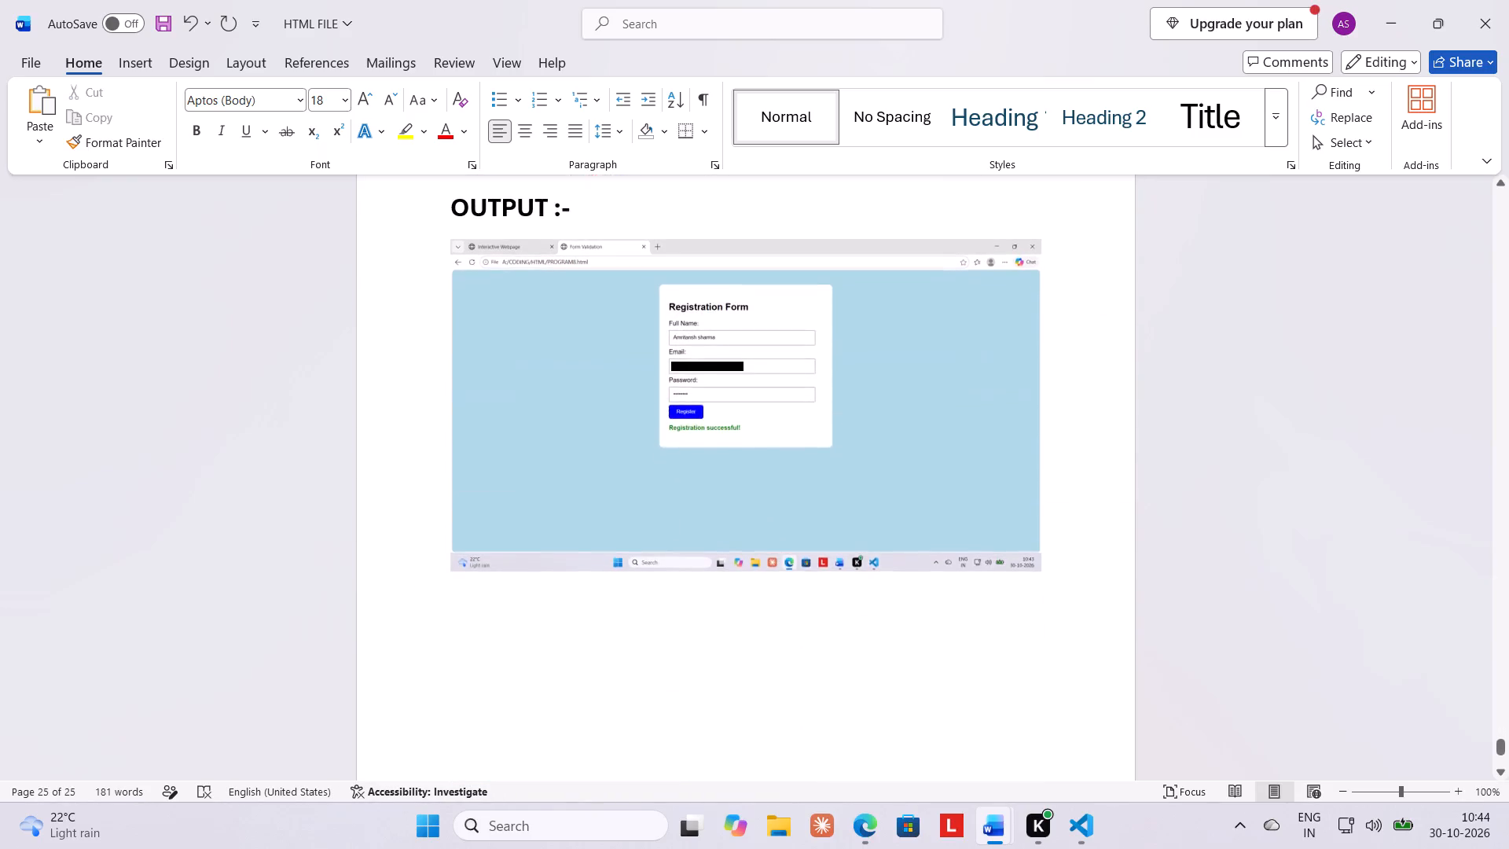
{"action": "left_click", "coordinate": [865, 452]}
{"action": "left_click_drag", "start_coordinate": [1045, 407], "coordinate": [1091, 421]}
{"action": "left_click_drag", "start_coordinate": [773, 573], "coordinate": [773, 580]}
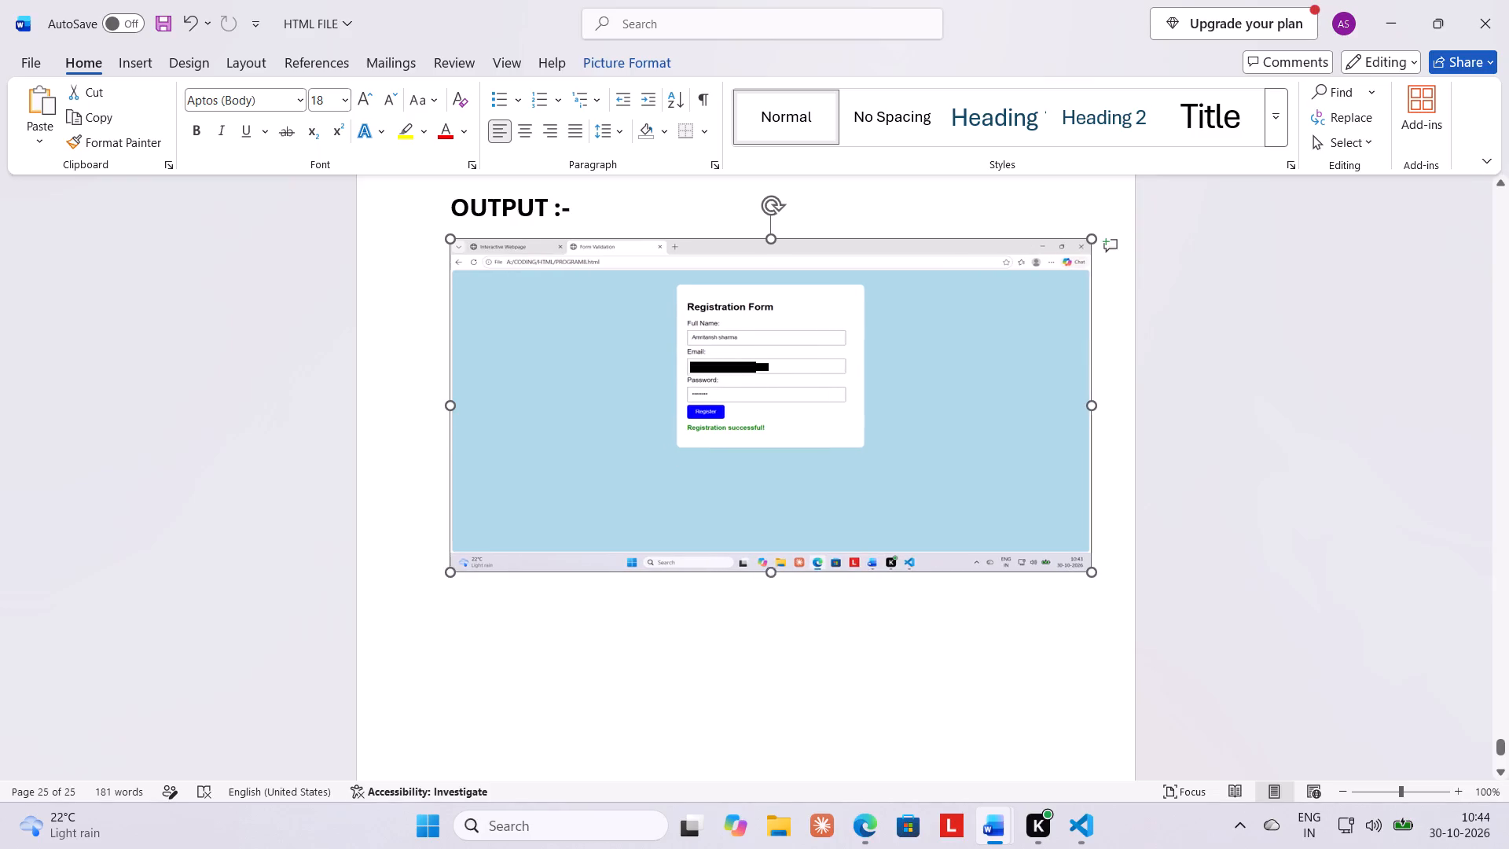
{"action": "left_click_drag", "start_coordinate": [773, 580], "coordinate": [787, 746]}
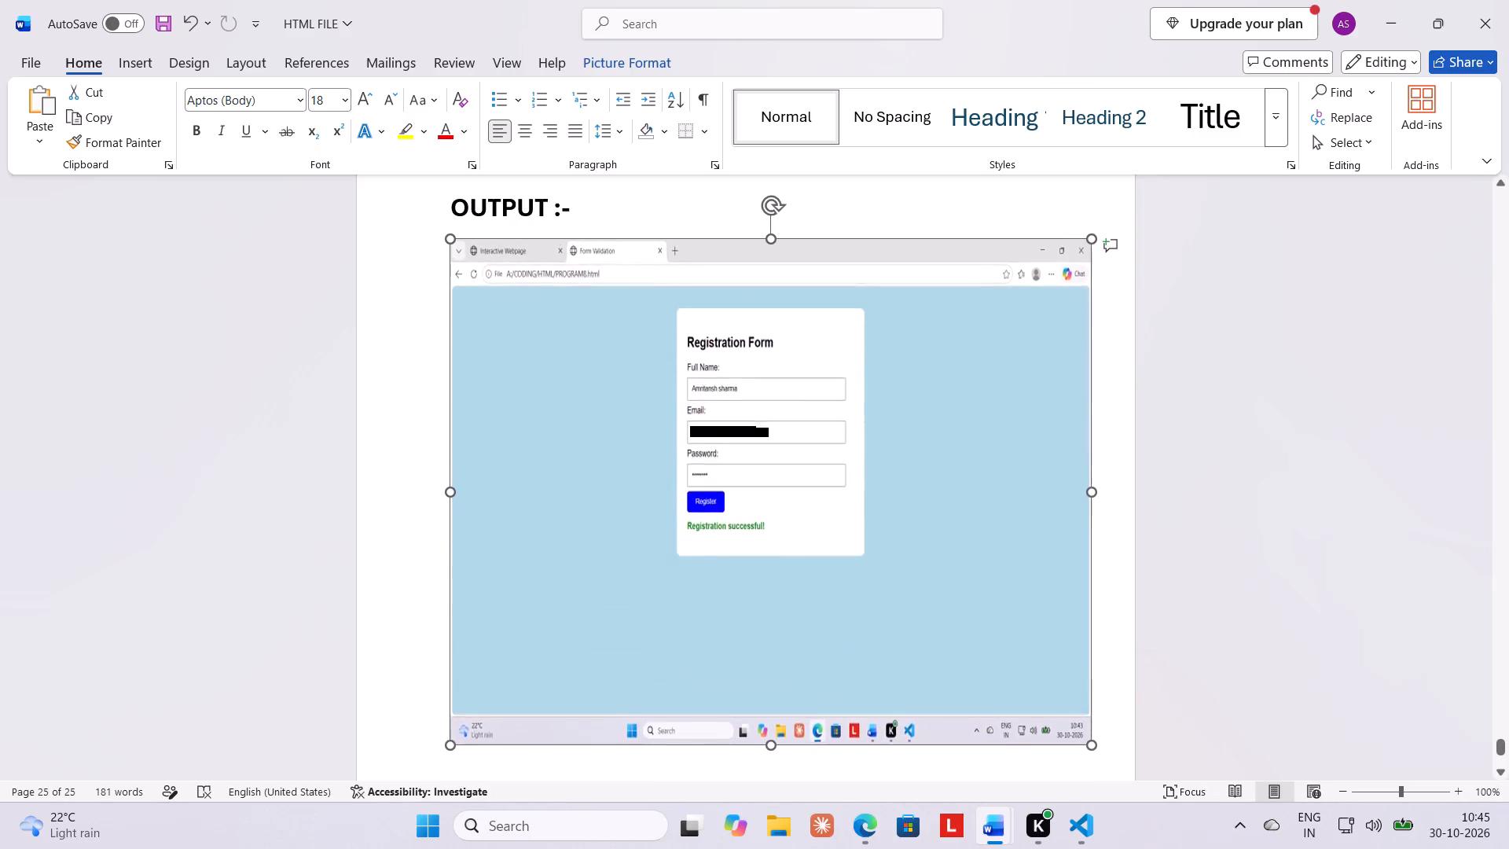
{"action": "left_click_drag", "start_coordinate": [787, 746], "coordinate": [789, 760]}
Add blank lines after the Q8 output screenshot and start the label "Q9." at the top of a new page.
{"action": "scroll", "coordinate": [933, 645], "scroll_direction": "down", "scroll_amount": 5}
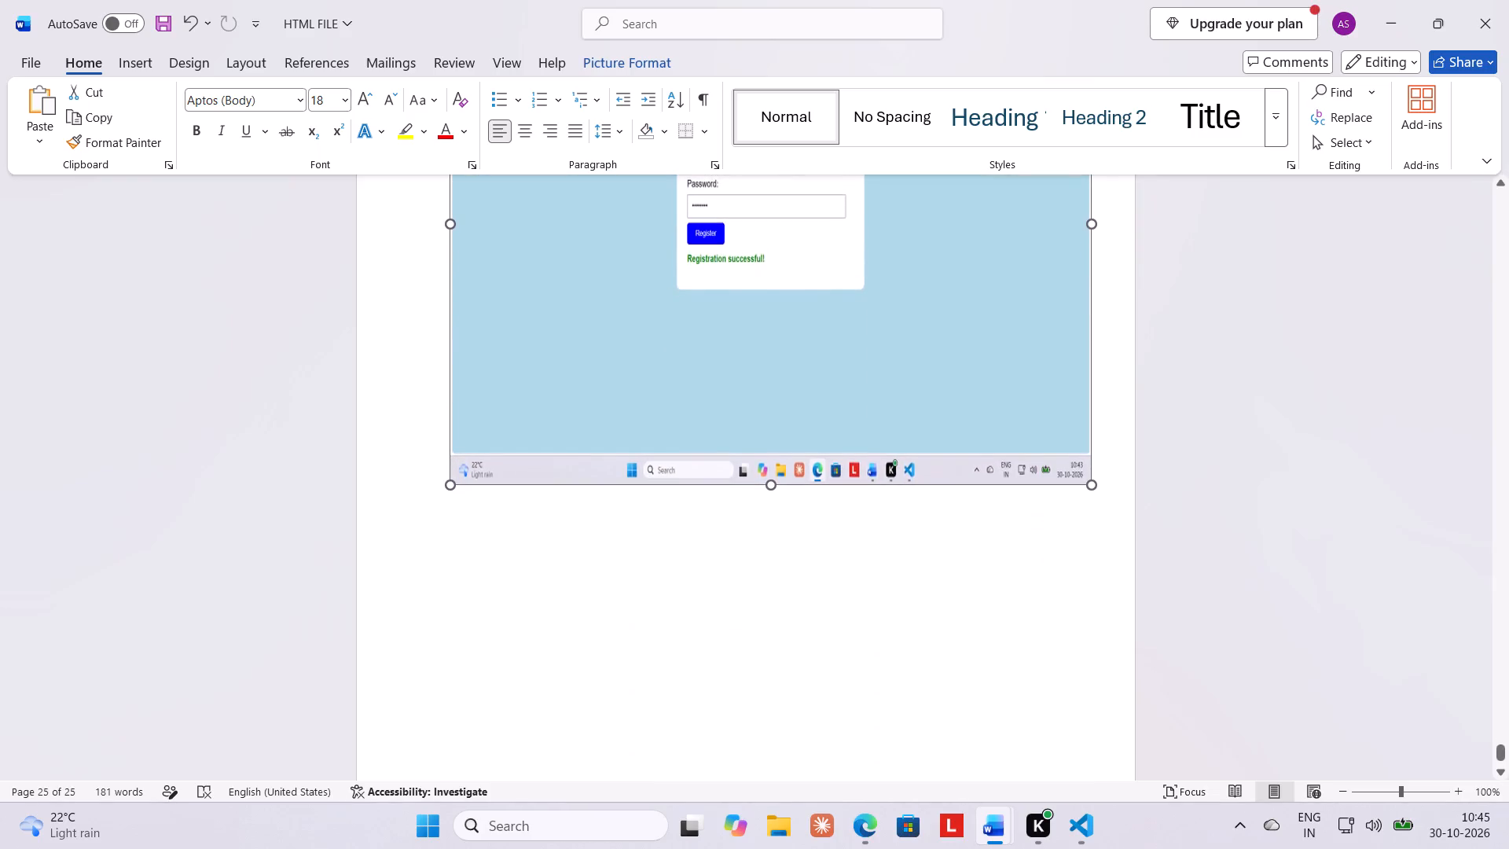
{"action": "left_click", "coordinate": [1102, 467]}
{"action": "key", "text": "Return"}
{"action": "key", "text": "Return"}
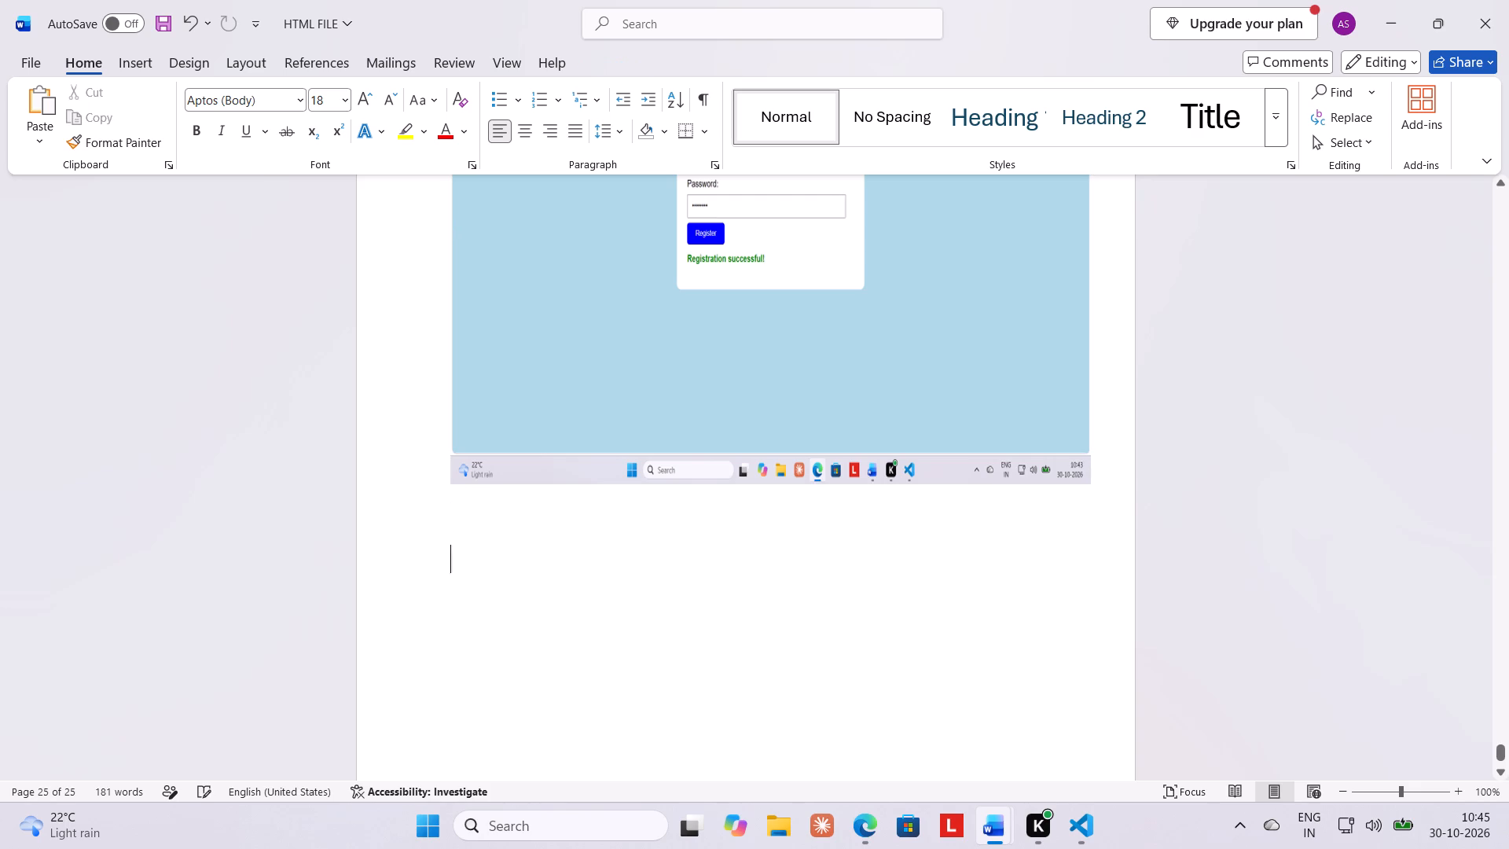
{"action": "key", "text": "Return"}
{"action": "key", "text": "Return"}
{"action": "key", "text": "Return"}
{"action": "key", "text": "Return"}
{"action": "key", "text": "Return"}
{"action": "key", "text": "Return"}
{"action": "key", "text": "Return"}
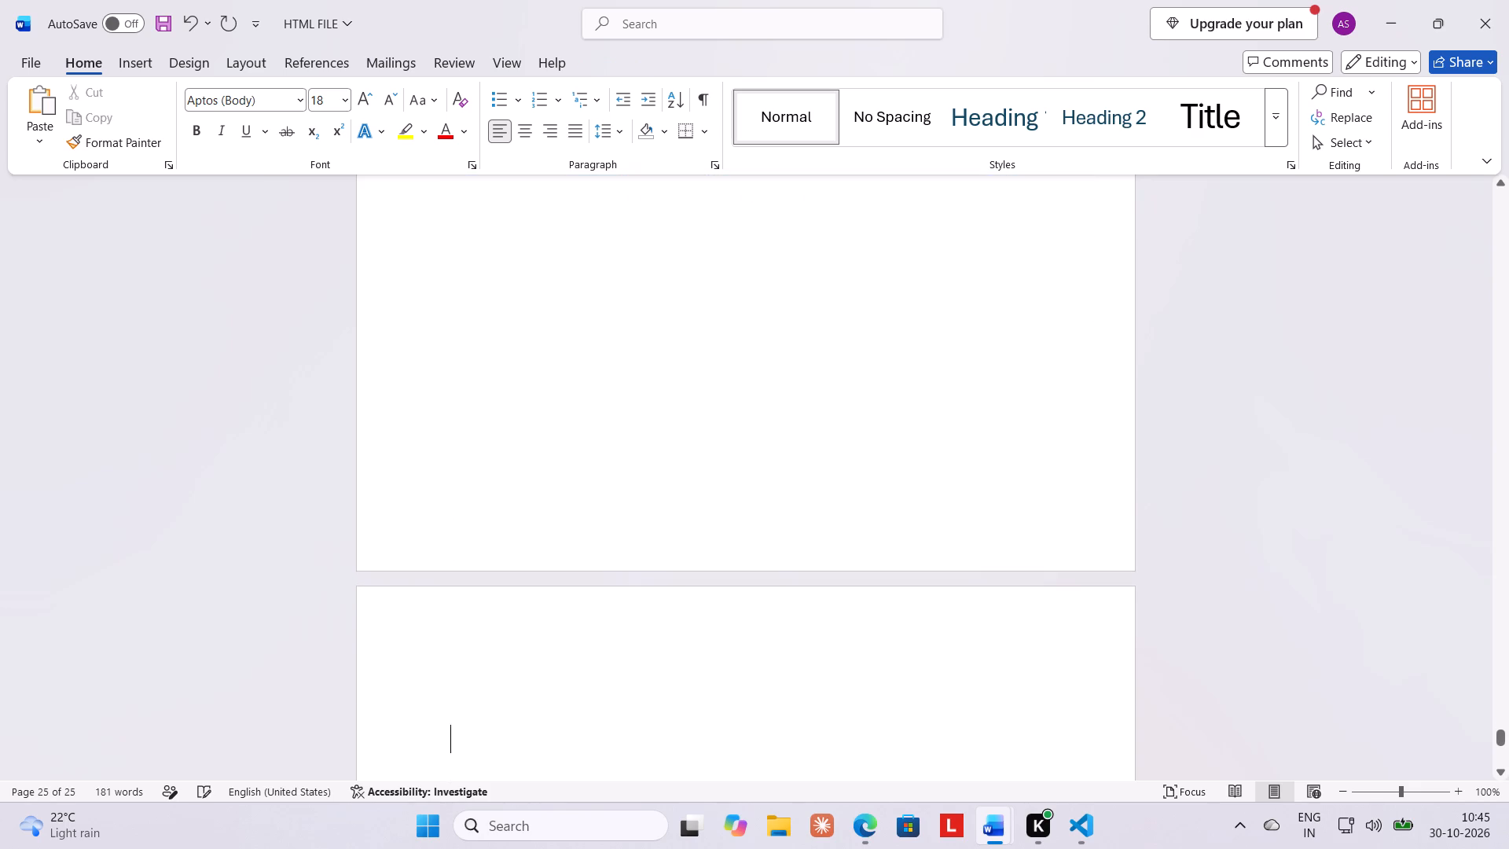
{"action": "key", "text": "BackSpace"}
{"action": "type", "text": "Q9"}
{"action": "type", "text": "."}
{"action": "key", "text": "space"}
Copy the question 9 text from the html manual document, paste it after "Q9.", end it with "...." and start a new line.
{"action": "key", "text": "alt+Tab"}
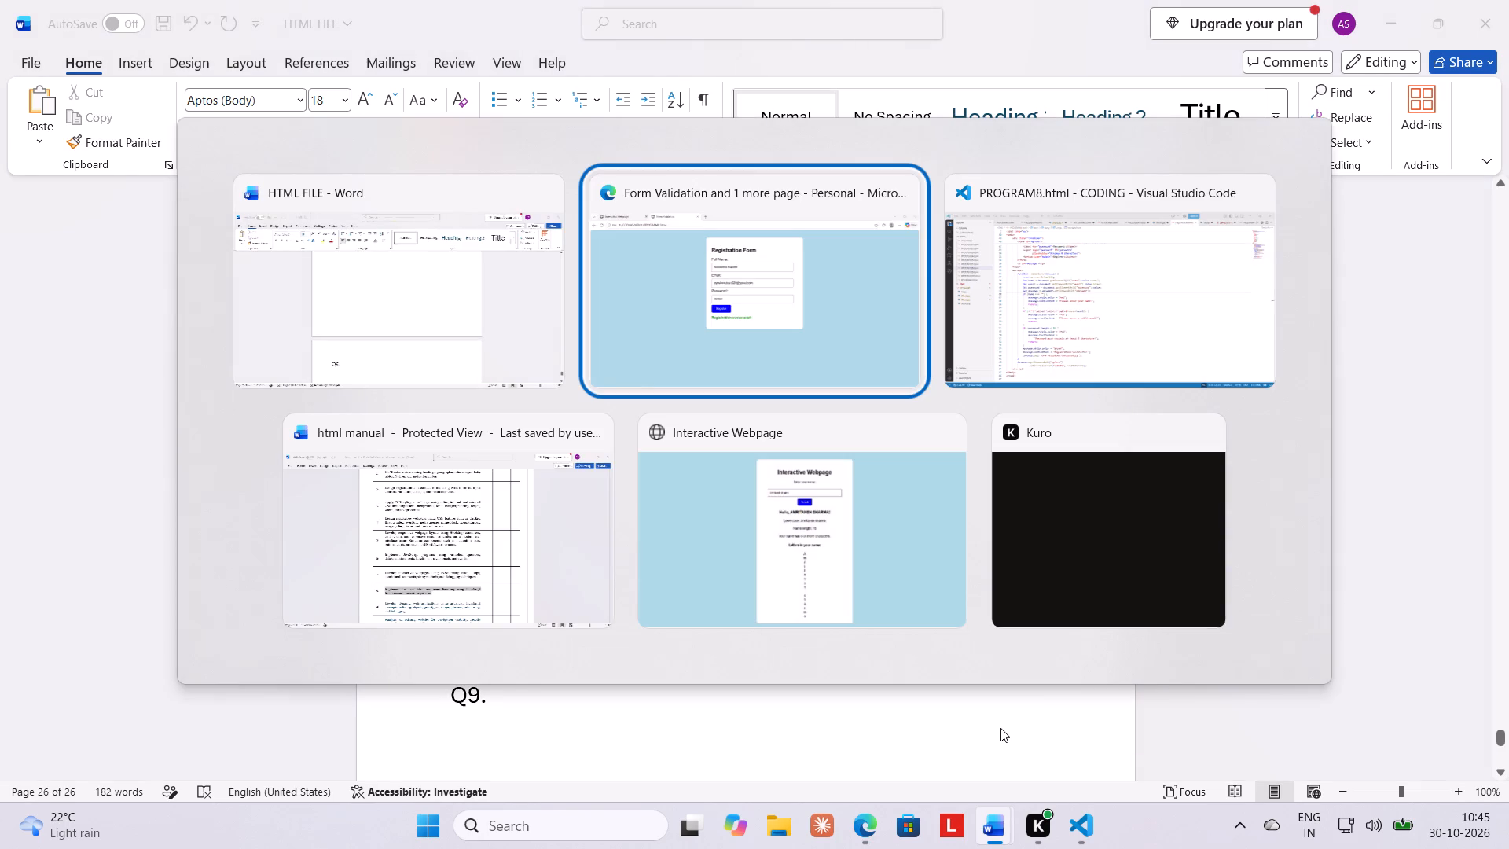
{"action": "key", "text": "alt+Tab"}
{"action": "key", "text": "alt+Tab"}
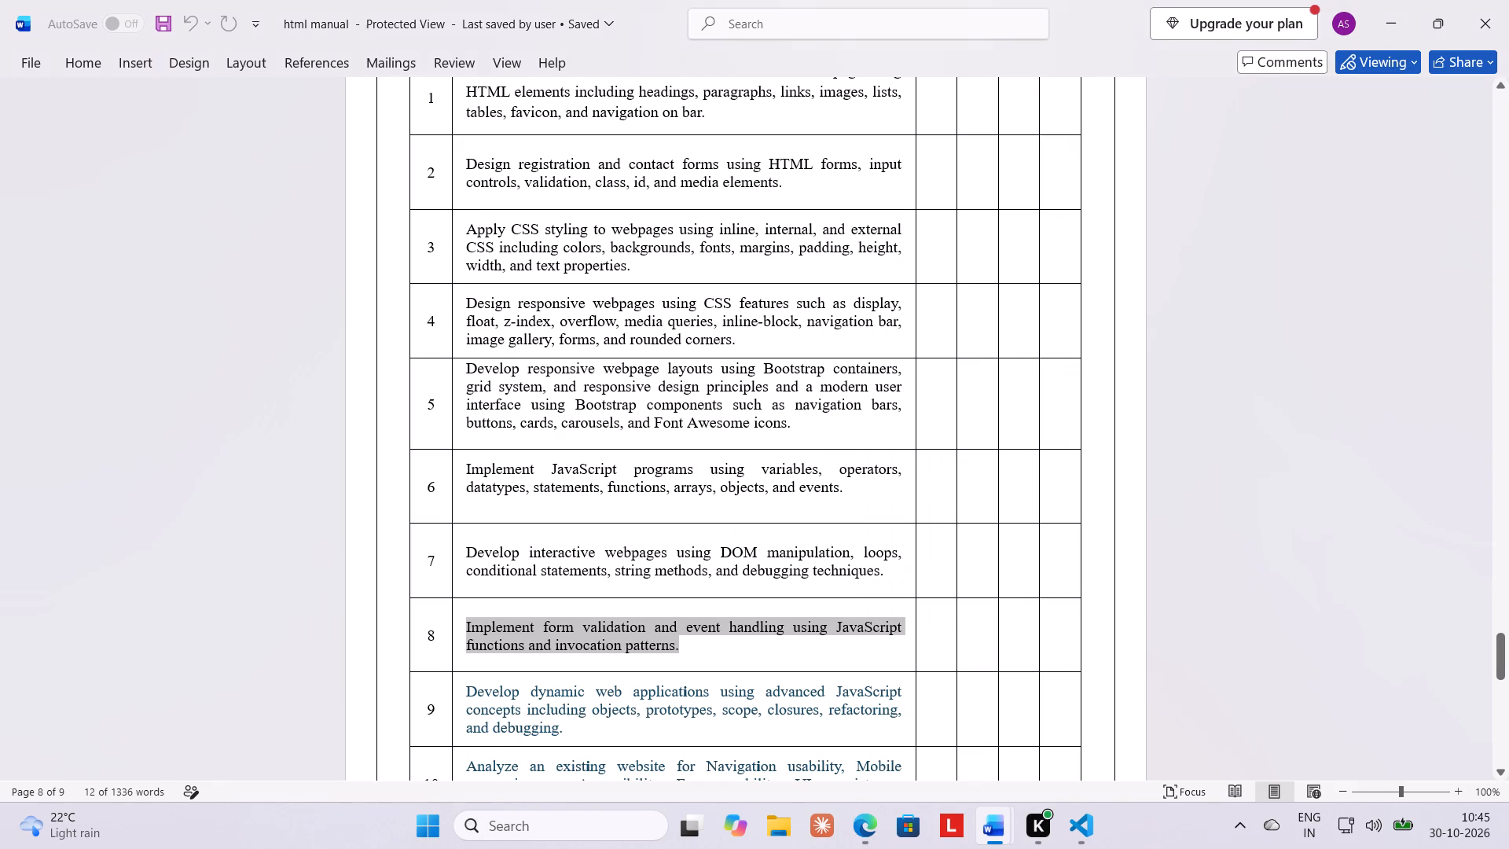
{"action": "scroll", "coordinate": [602, 707], "scroll_direction": "down", "scroll_amount": 1}
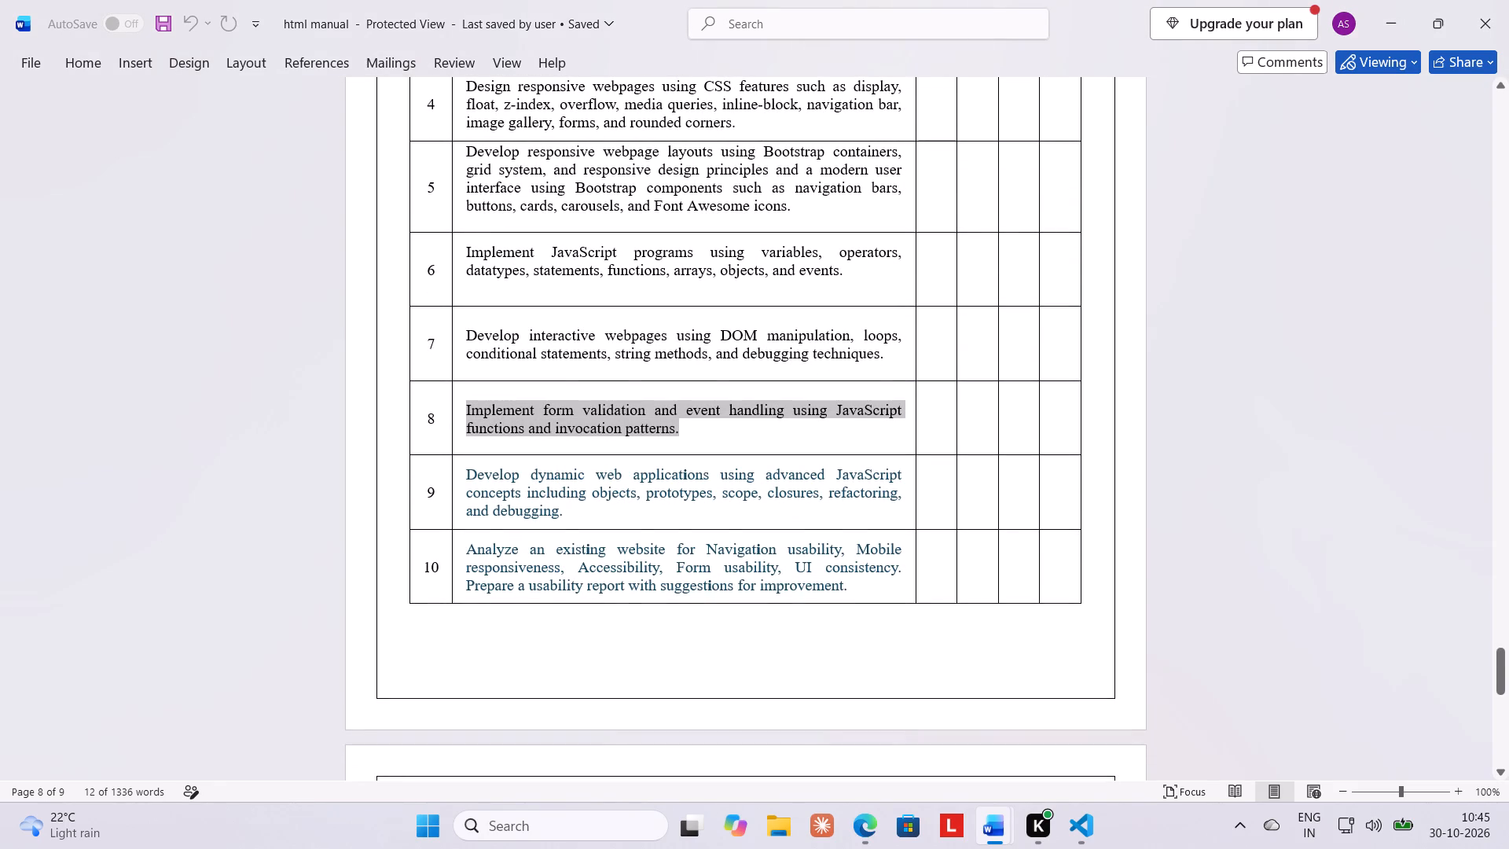
{"action": "left_click_drag", "start_coordinate": [464, 474], "coordinate": [553, 516]}
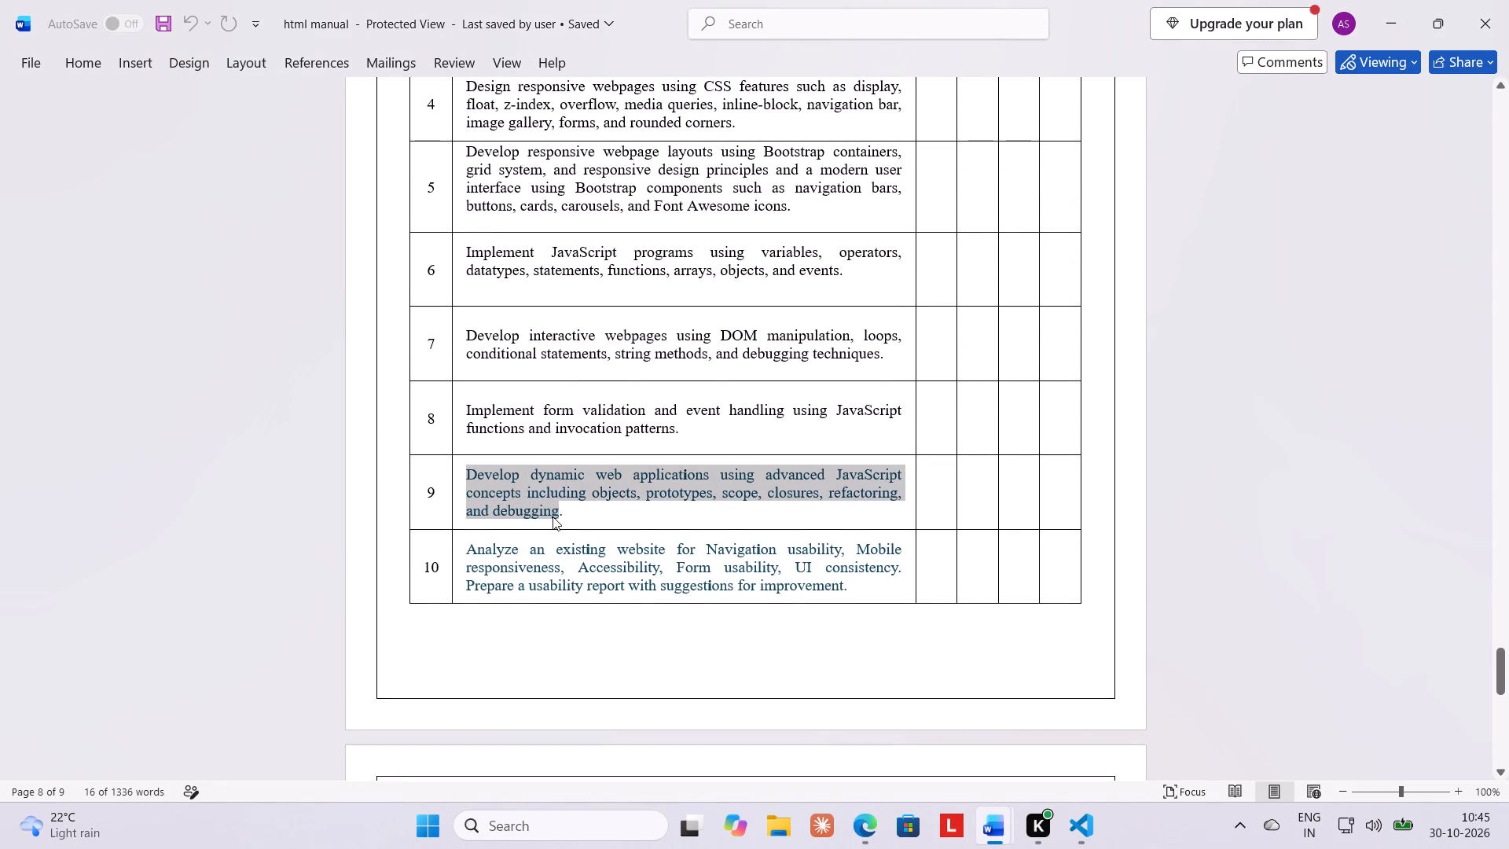
{"action": "key", "text": "ctrl+c"}
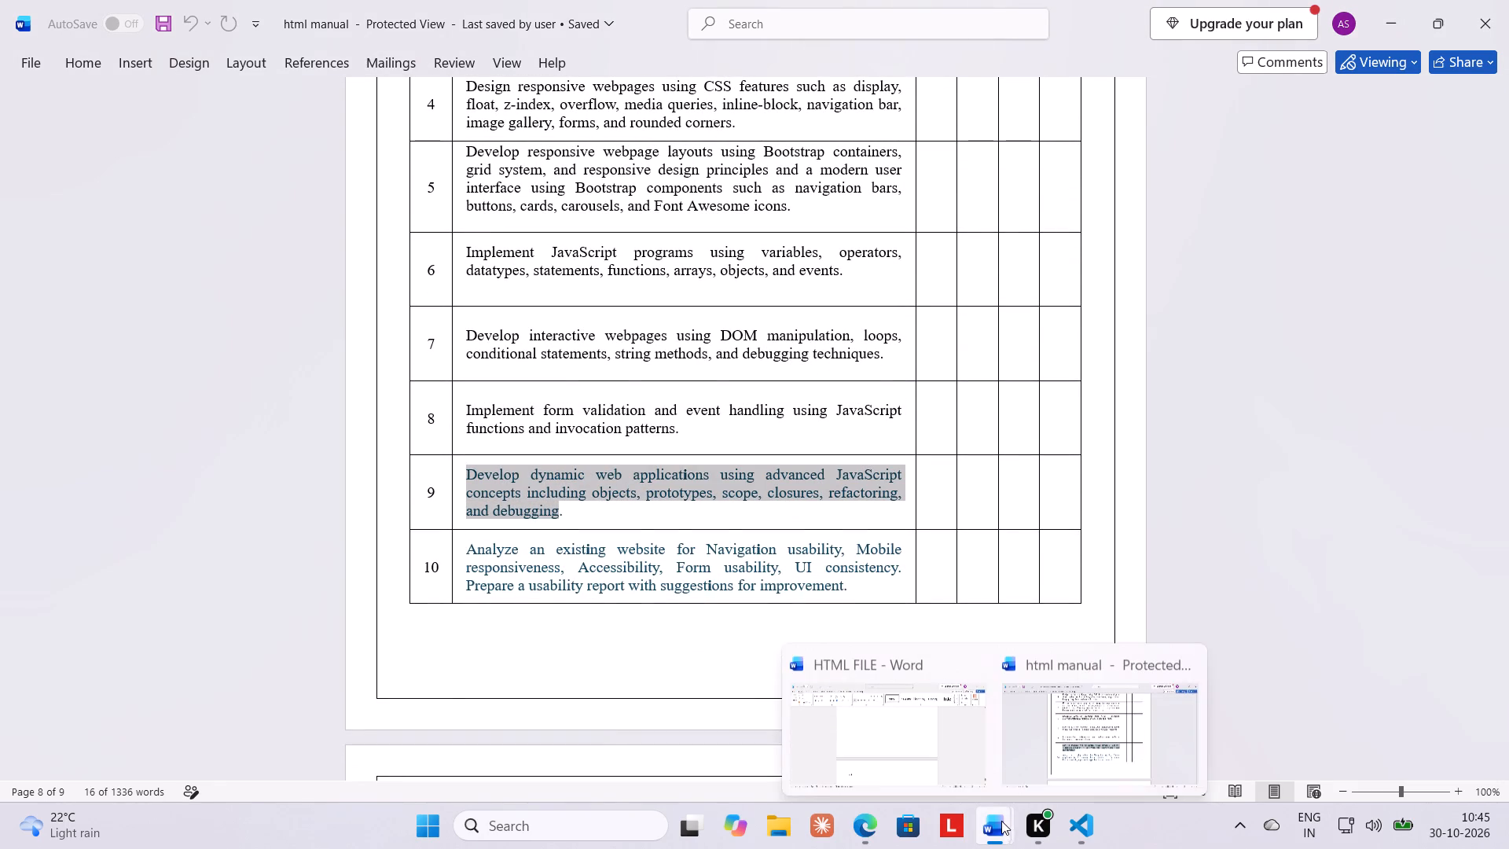
{"action": "left_click", "coordinate": [931, 724]}
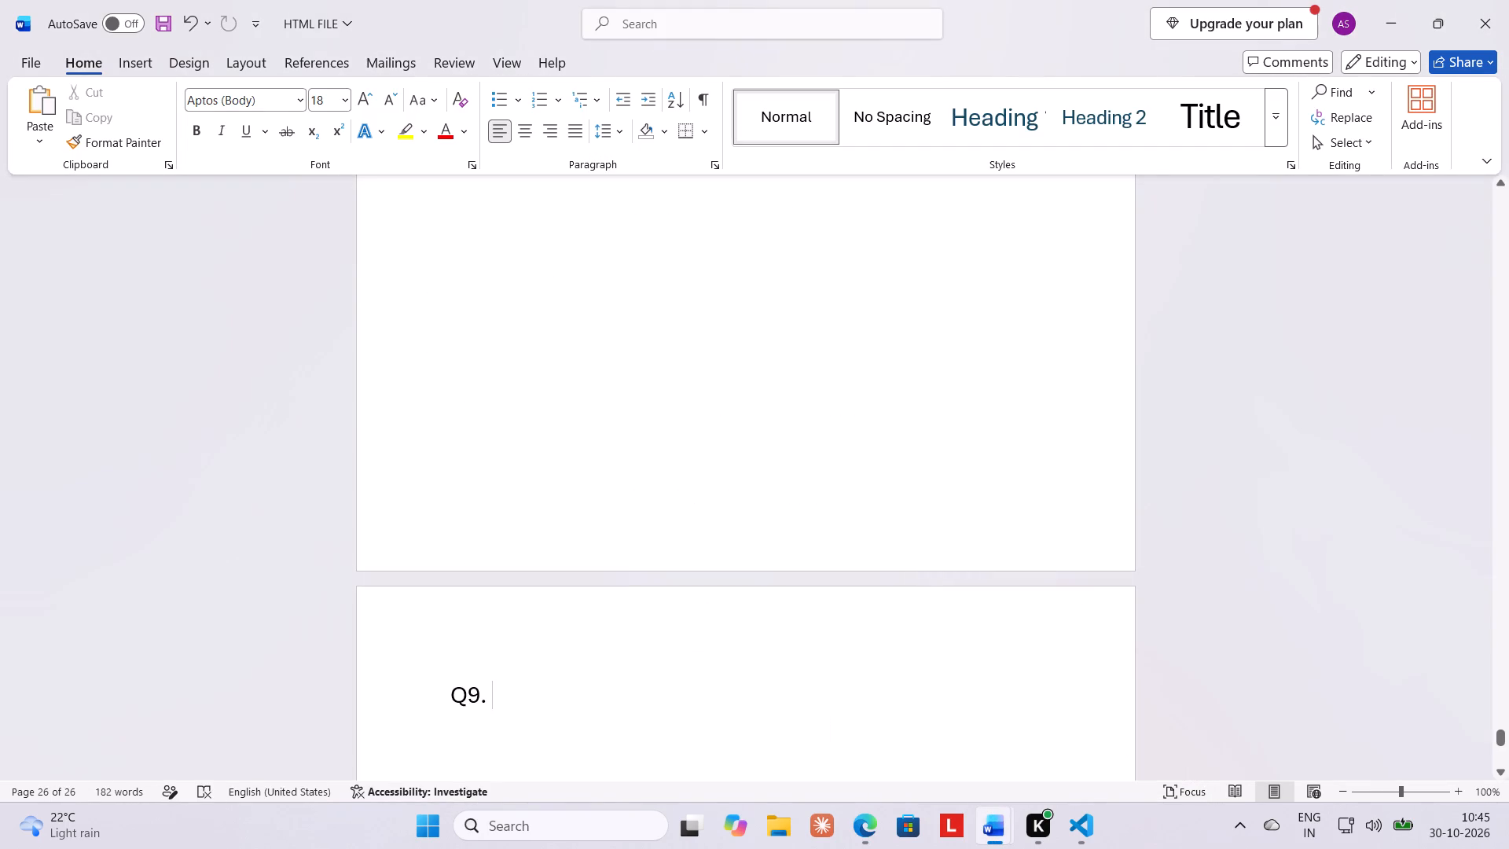
{"action": "left_click", "coordinate": [507, 698]}
{"action": "key", "text": "ctrl+v"}
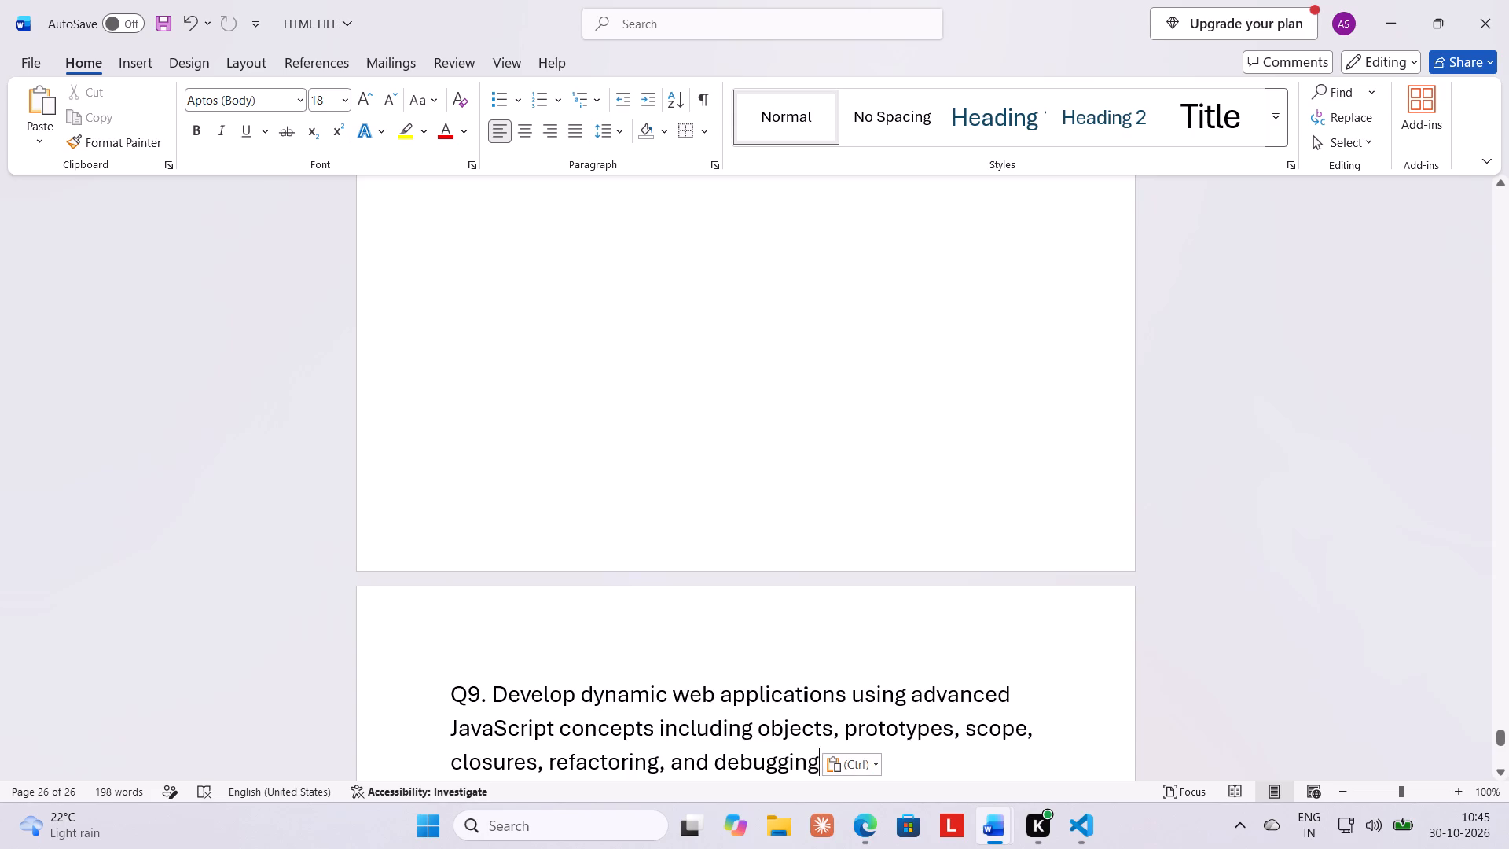
{"action": "scroll", "coordinate": [507, 698], "scroll_direction": "down", "scroll_amount": 2}
{"action": "type", "text": "...."}
{"action": "key", "text": "Return"}
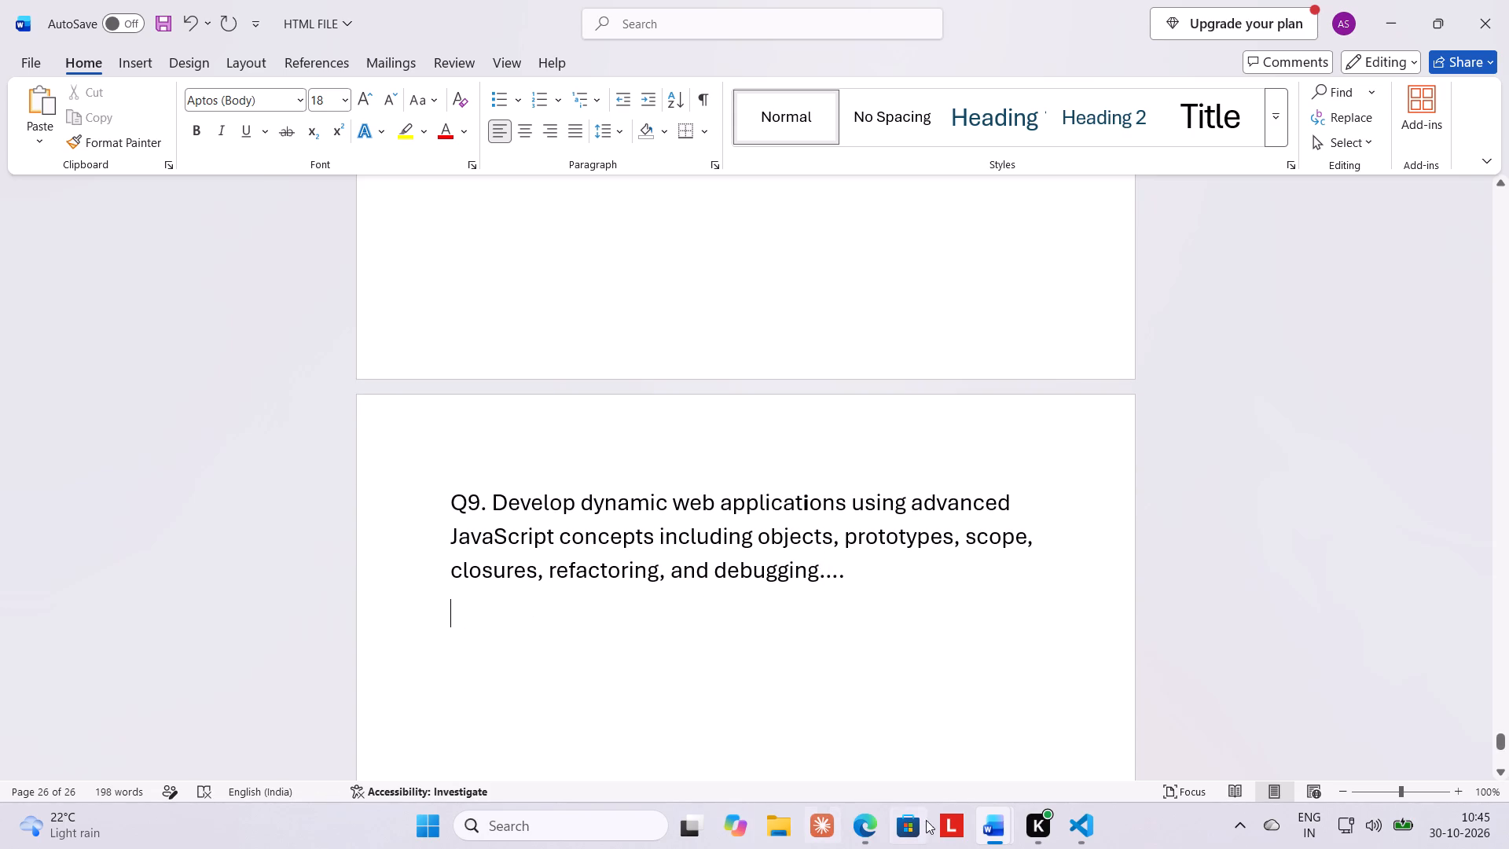
Switch to Visual Studio Code, open PROGRAM9.html, zoom in one level and take a screenshot of the start of the code.
{"action": "left_click", "coordinate": [1091, 827]}
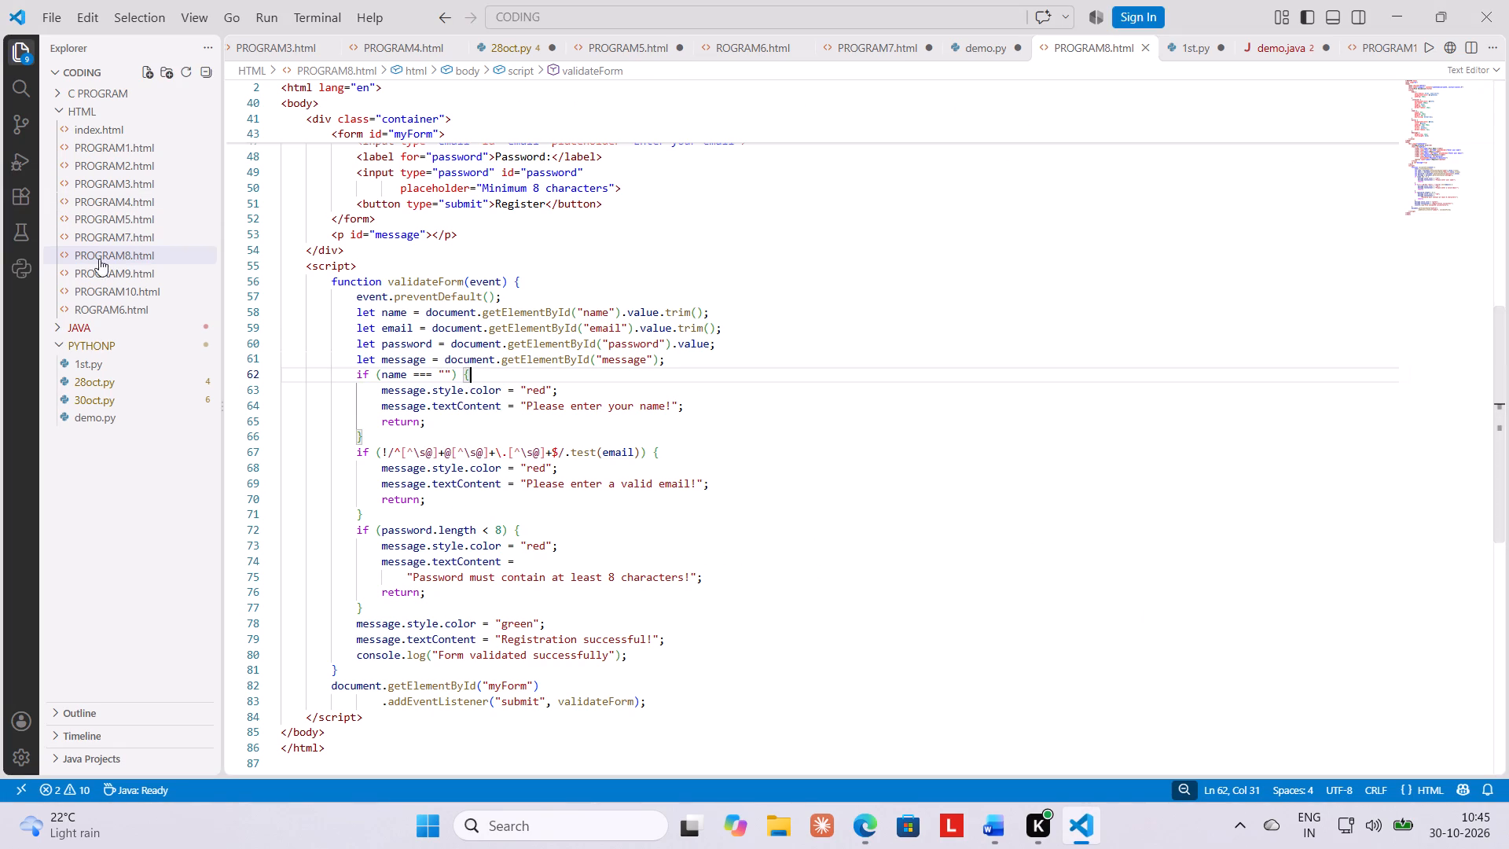
{"action": "left_click", "coordinate": [114, 273]}
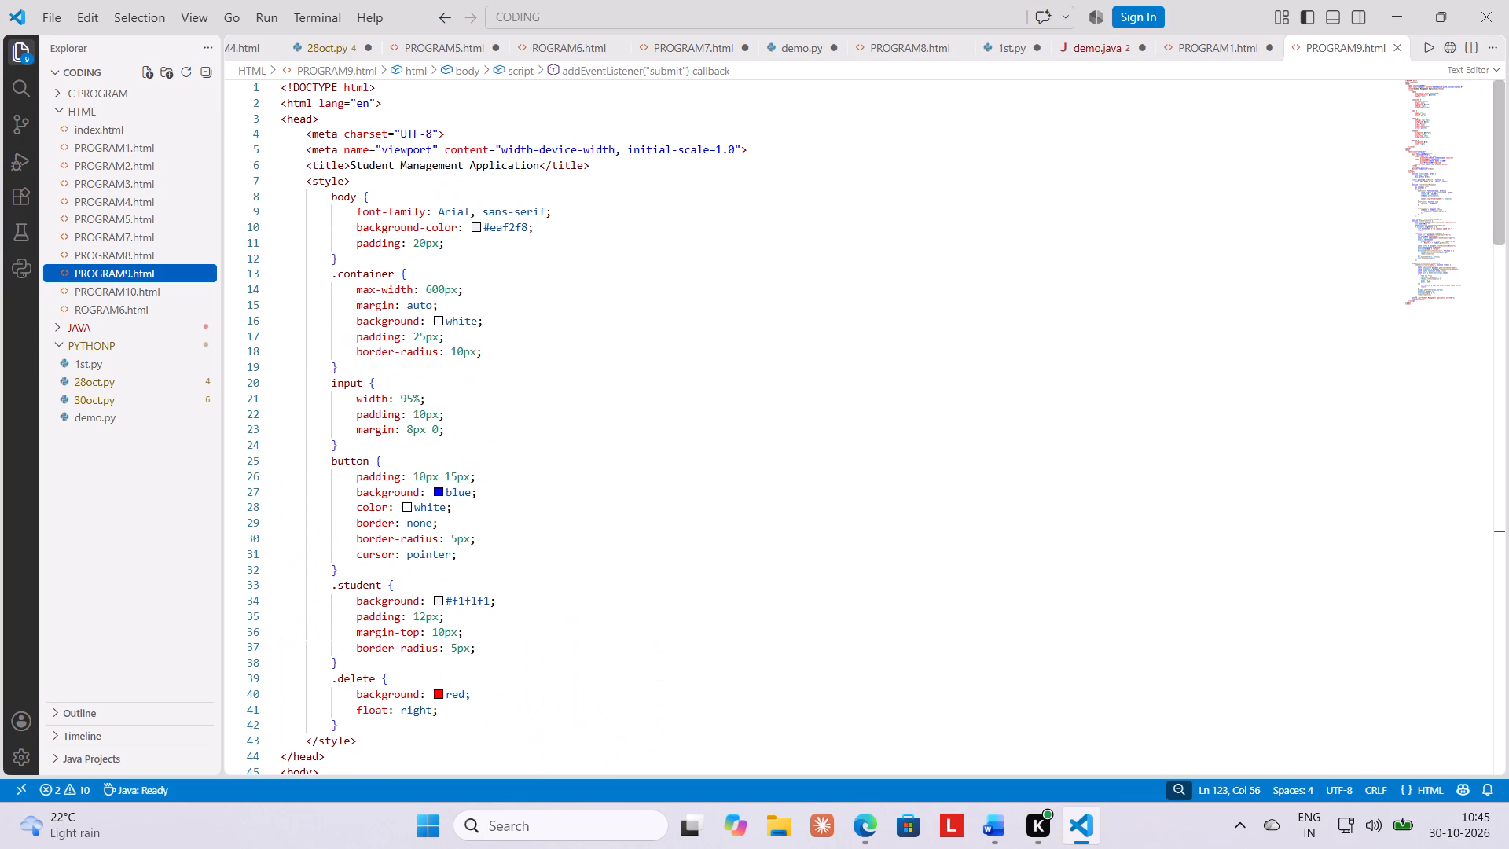
{"action": "key", "text": "ctrl+plus"}
{"action": "scroll", "coordinate": [490, 303], "scroll_direction": "up", "scroll_amount": 2}
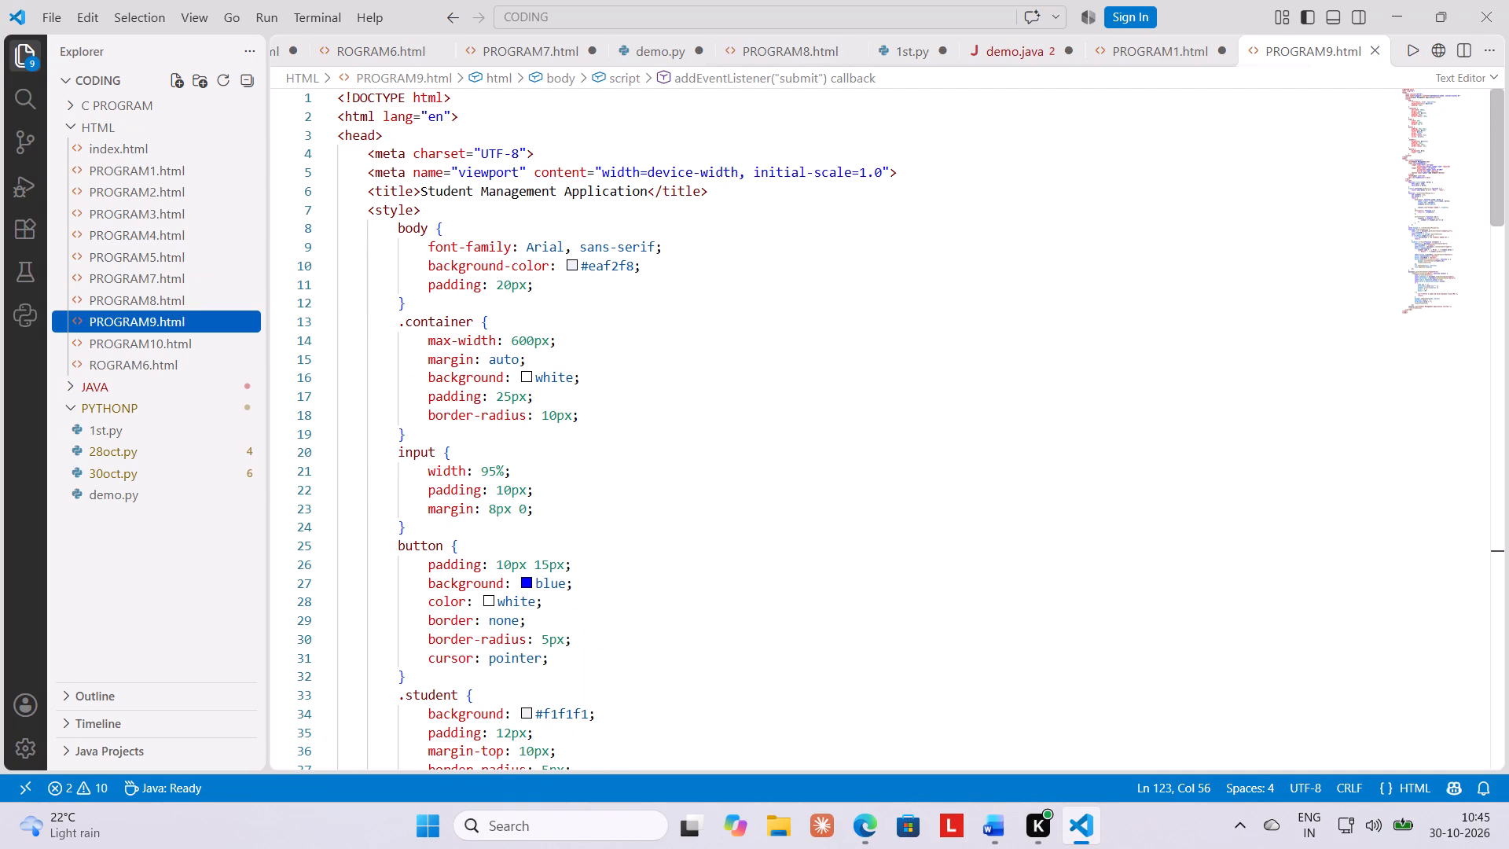
{"action": "scroll", "coordinate": [490, 303], "scroll_direction": "up", "scroll_amount": 2}
{"action": "scroll", "coordinate": [905, 110], "scroll_direction": "up", "scroll_amount": 4}
{"action": "key", "text": "super+Print"}
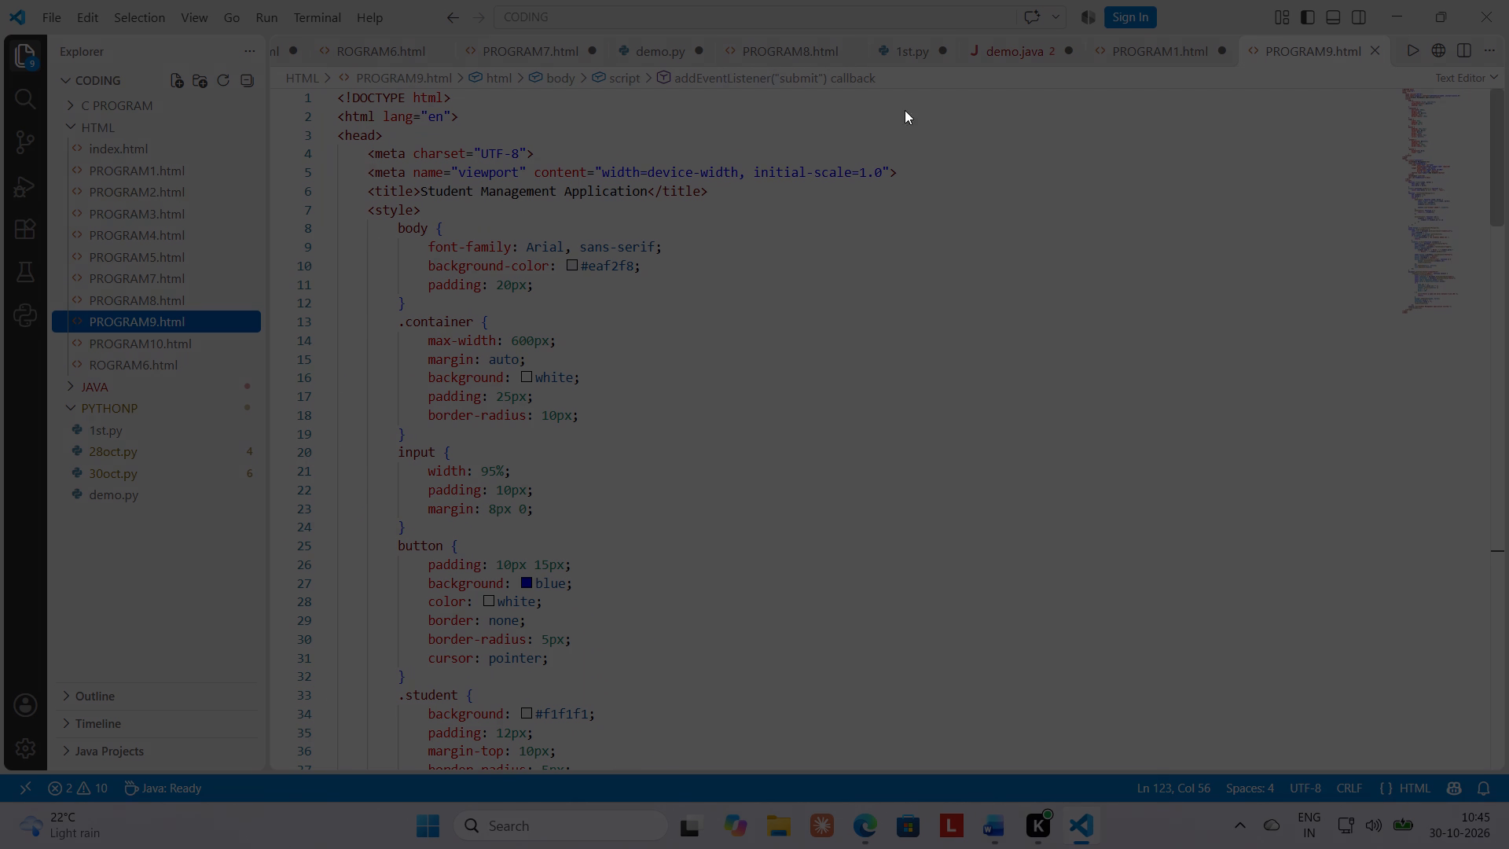
Take a screenshot of the PROGRAM9.html code from about line 38 to line 69, including the student form markup.
{"action": "scroll", "coordinate": [905, 110], "scroll_direction": "down", "scroll_amount": 4}
{"action": "scroll", "coordinate": [666, 520], "scroll_direction": "down", "scroll_amount": 1}
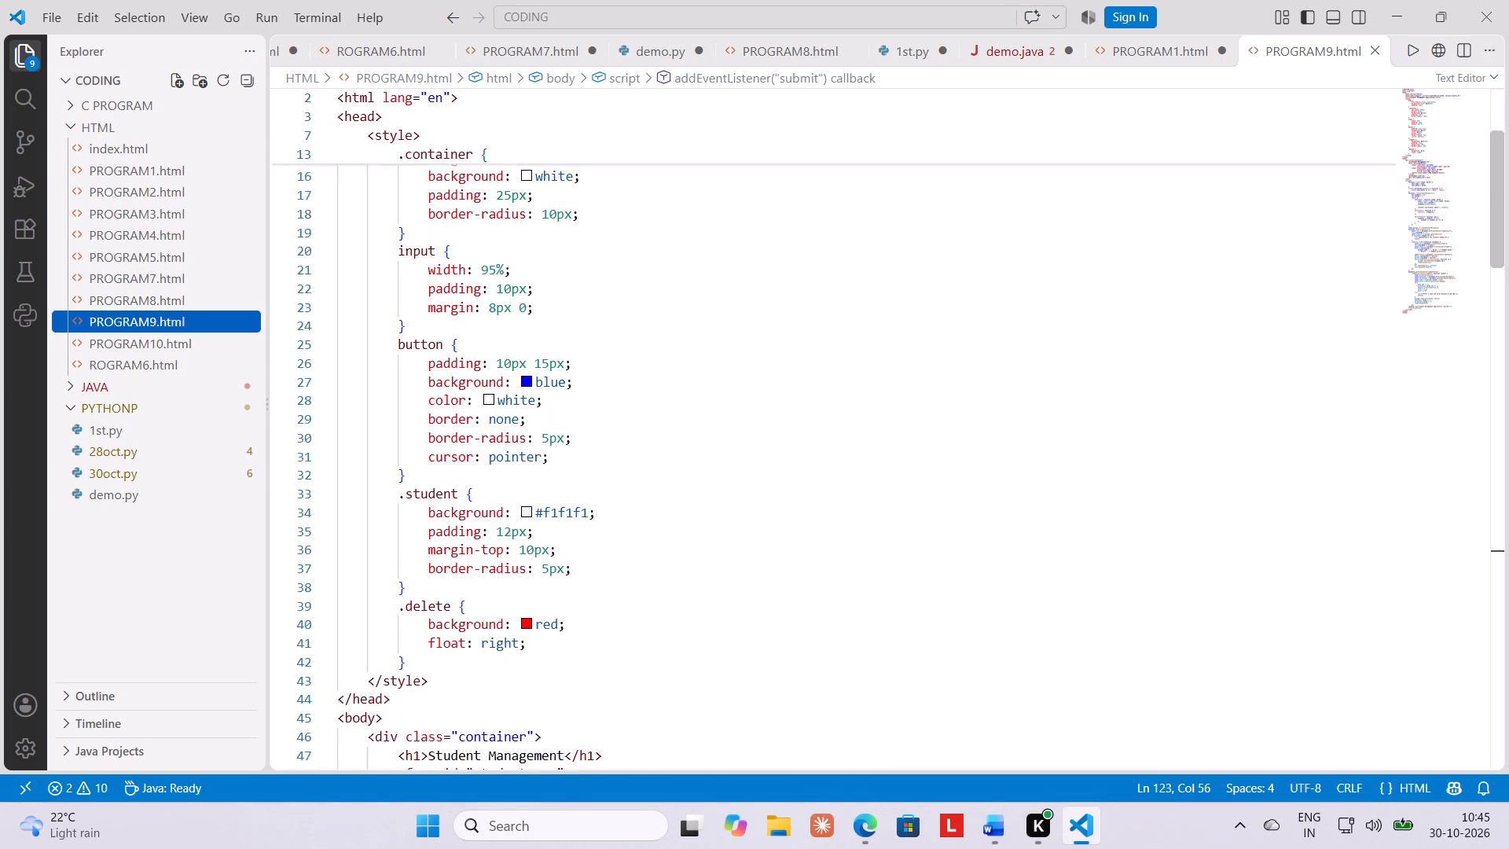
{"action": "scroll", "coordinate": [666, 520], "scroll_direction": "down", "scroll_amount": 6}
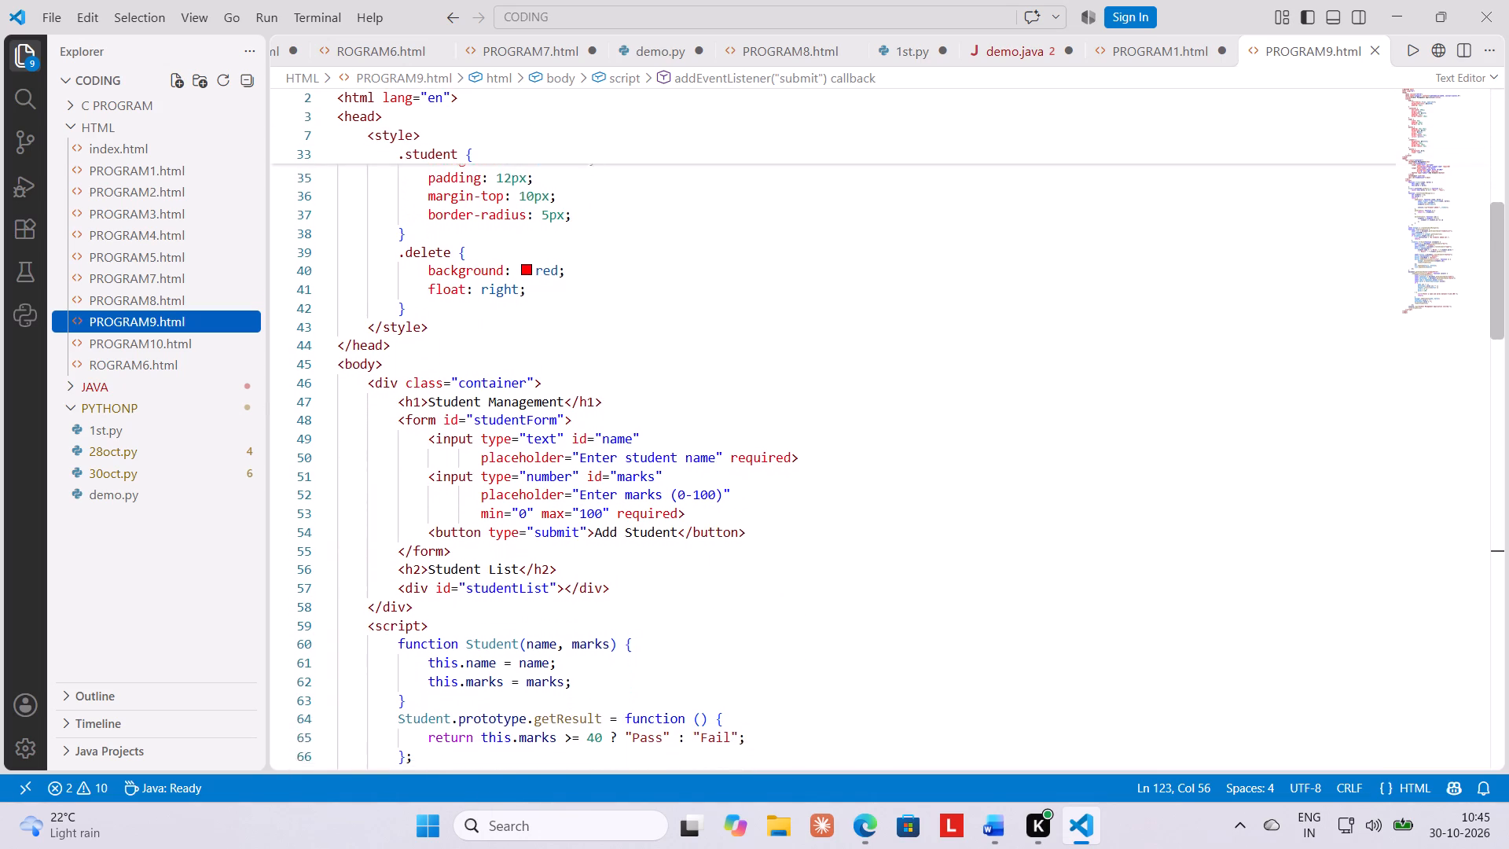
{"action": "scroll", "coordinate": [666, 520], "scroll_direction": "down", "scroll_amount": 4}
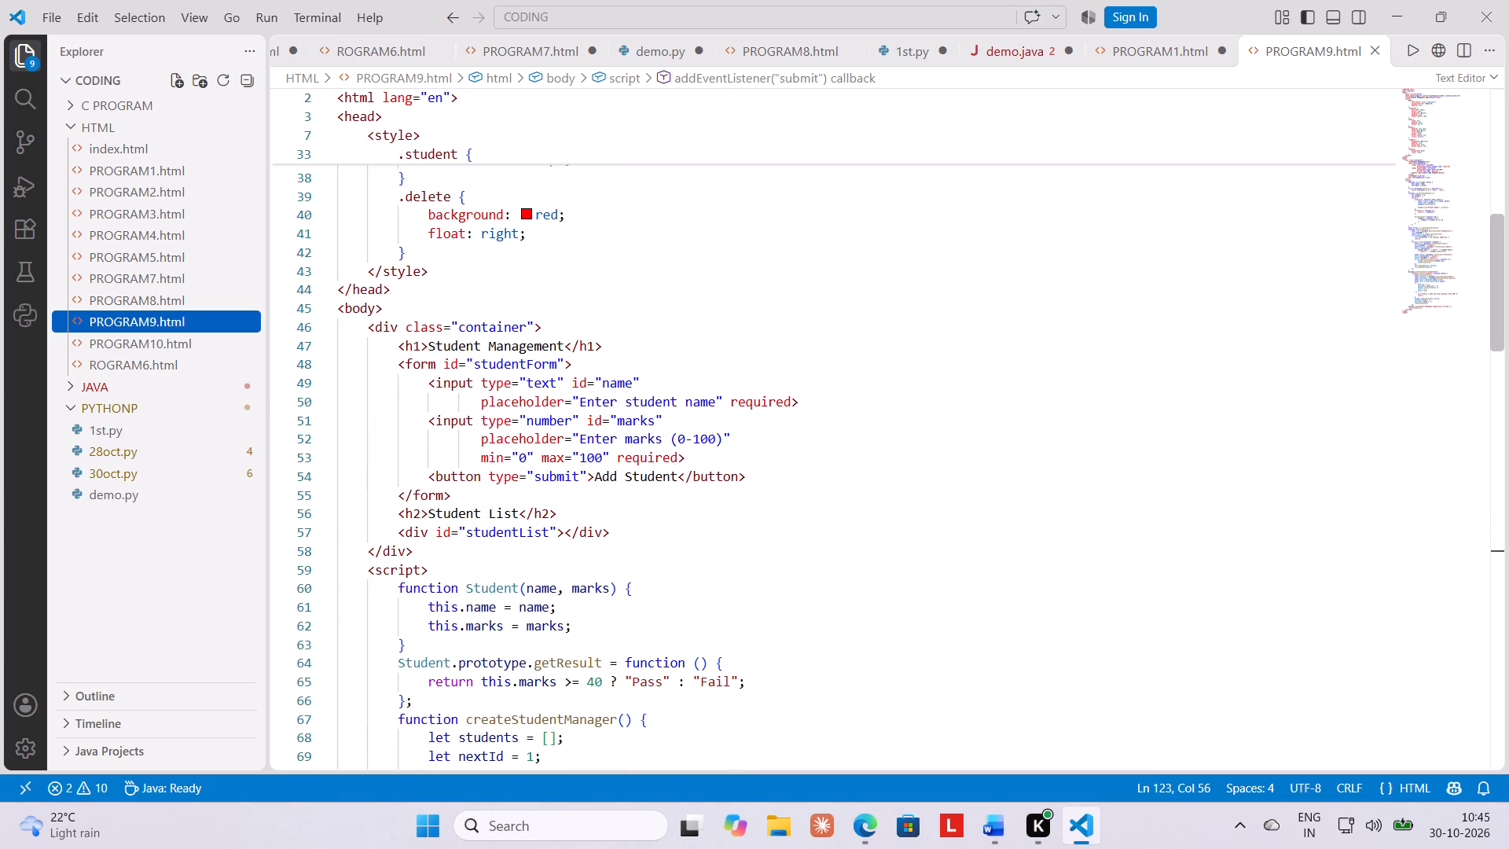
{"action": "key", "text": "super+Print"}
Take a screenshot of the PROGRAM9.html code from about line 70 to line 101, including the addStudent and deleteStudent functions.
{"action": "scroll", "coordinate": [666, 520], "scroll_direction": "down", "scroll_amount": 3}
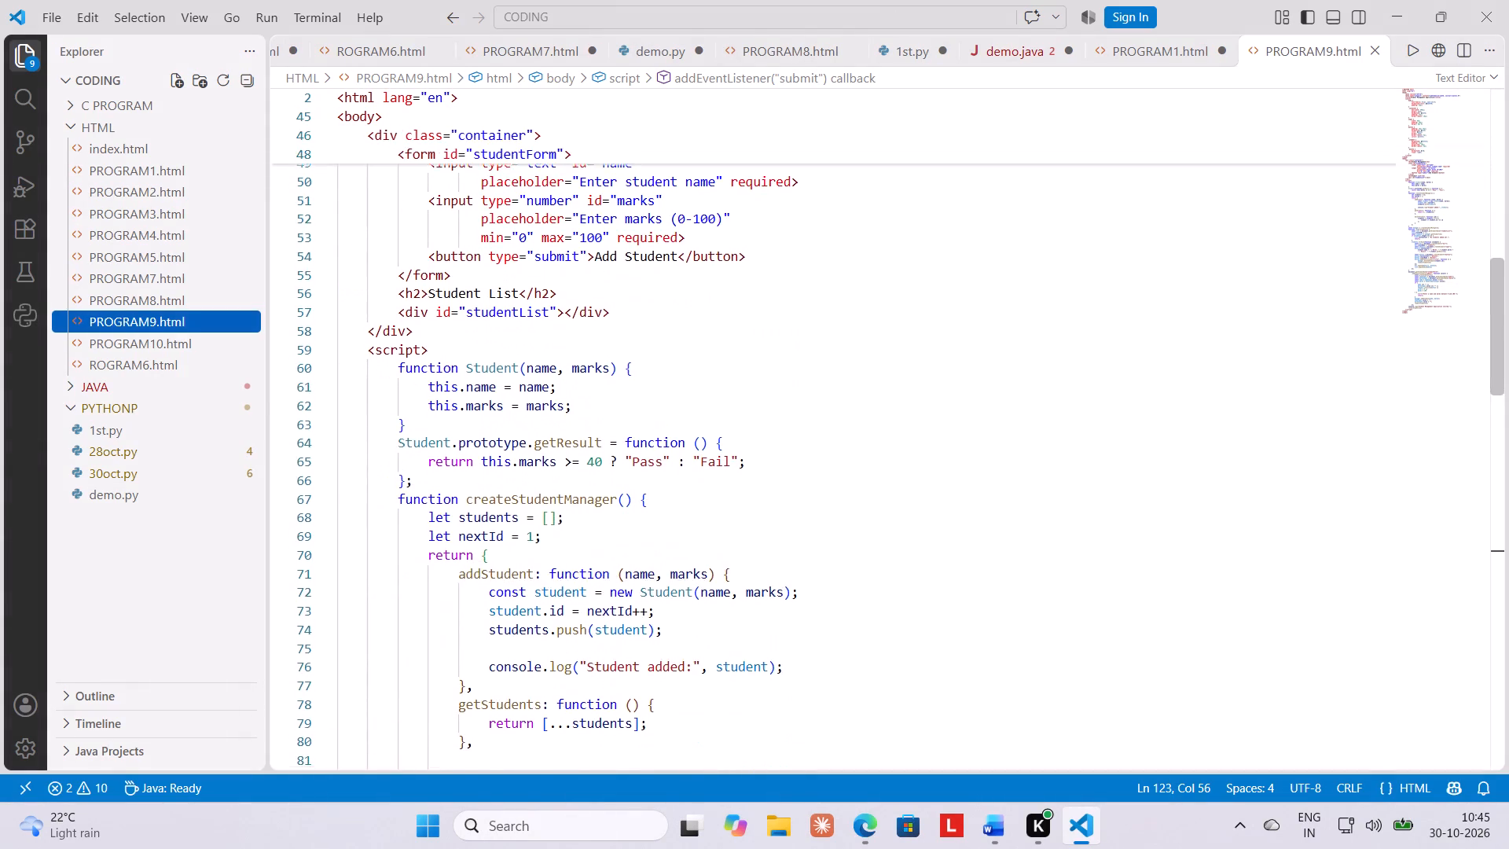
{"action": "scroll", "coordinate": [666, 520], "scroll_direction": "down", "scroll_amount": 8}
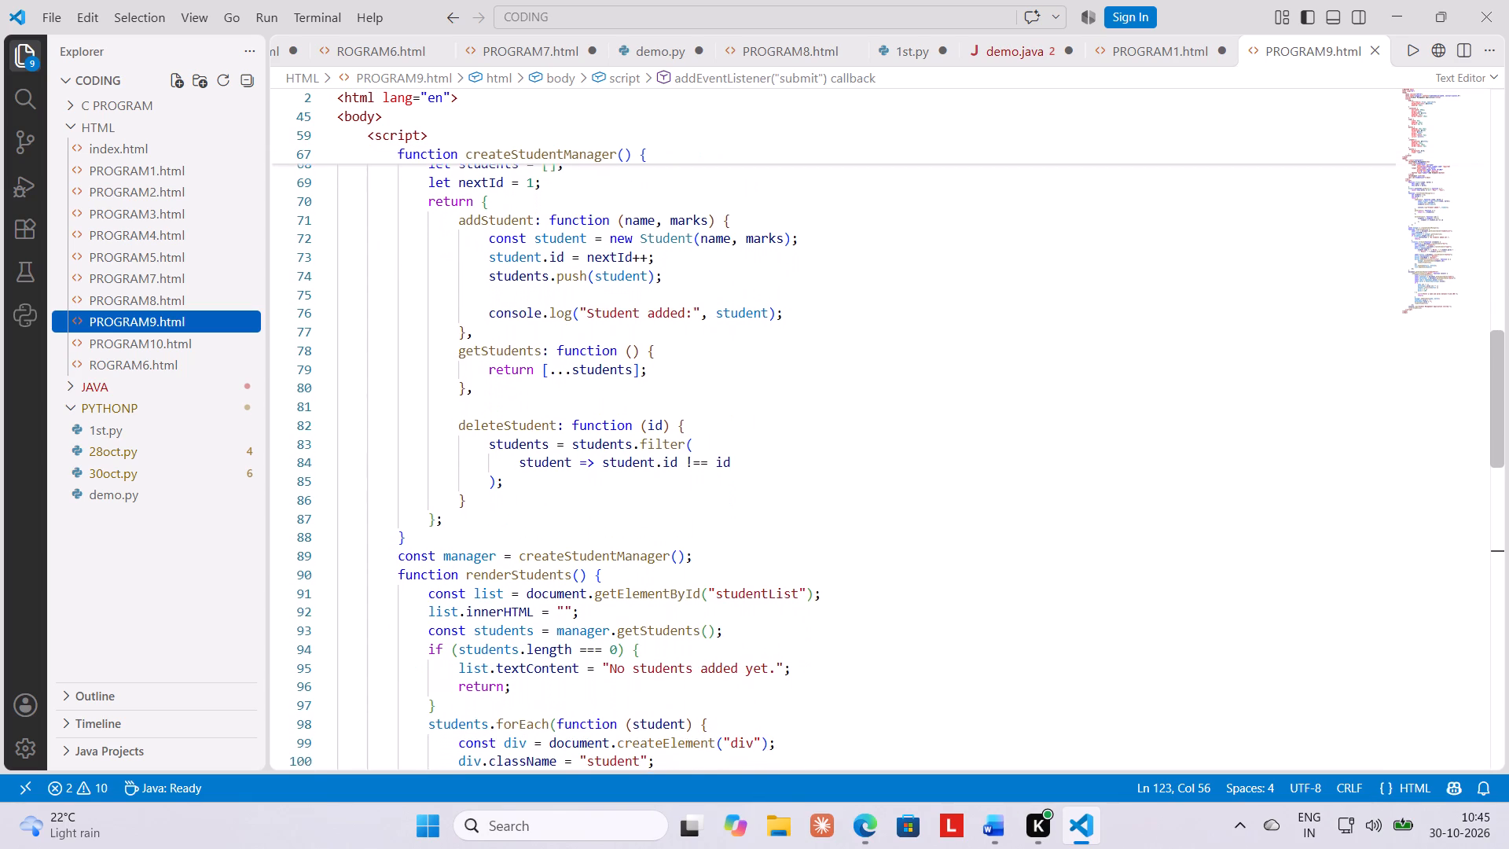
{"action": "scroll", "coordinate": [666, 520], "scroll_direction": "down", "scroll_amount": 1}
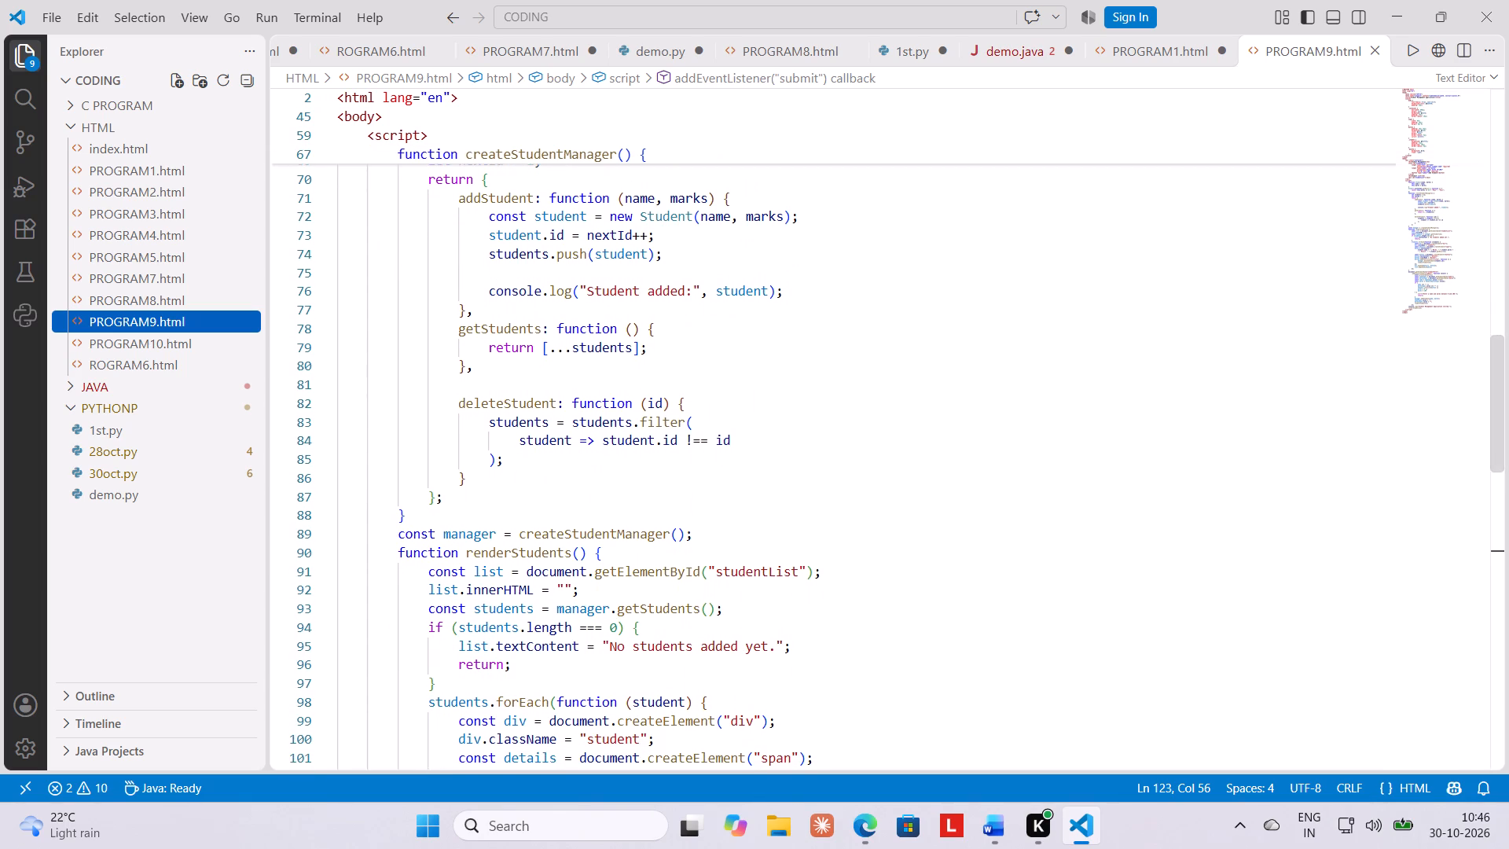
{"action": "key", "text": "super+Print"}
Take a screenshot of the PROGRAM9.html section that covers the delete button code and the start of the submit handler.
{"action": "scroll", "coordinate": [666, 520], "scroll_direction": "down", "scroll_amount": 2}
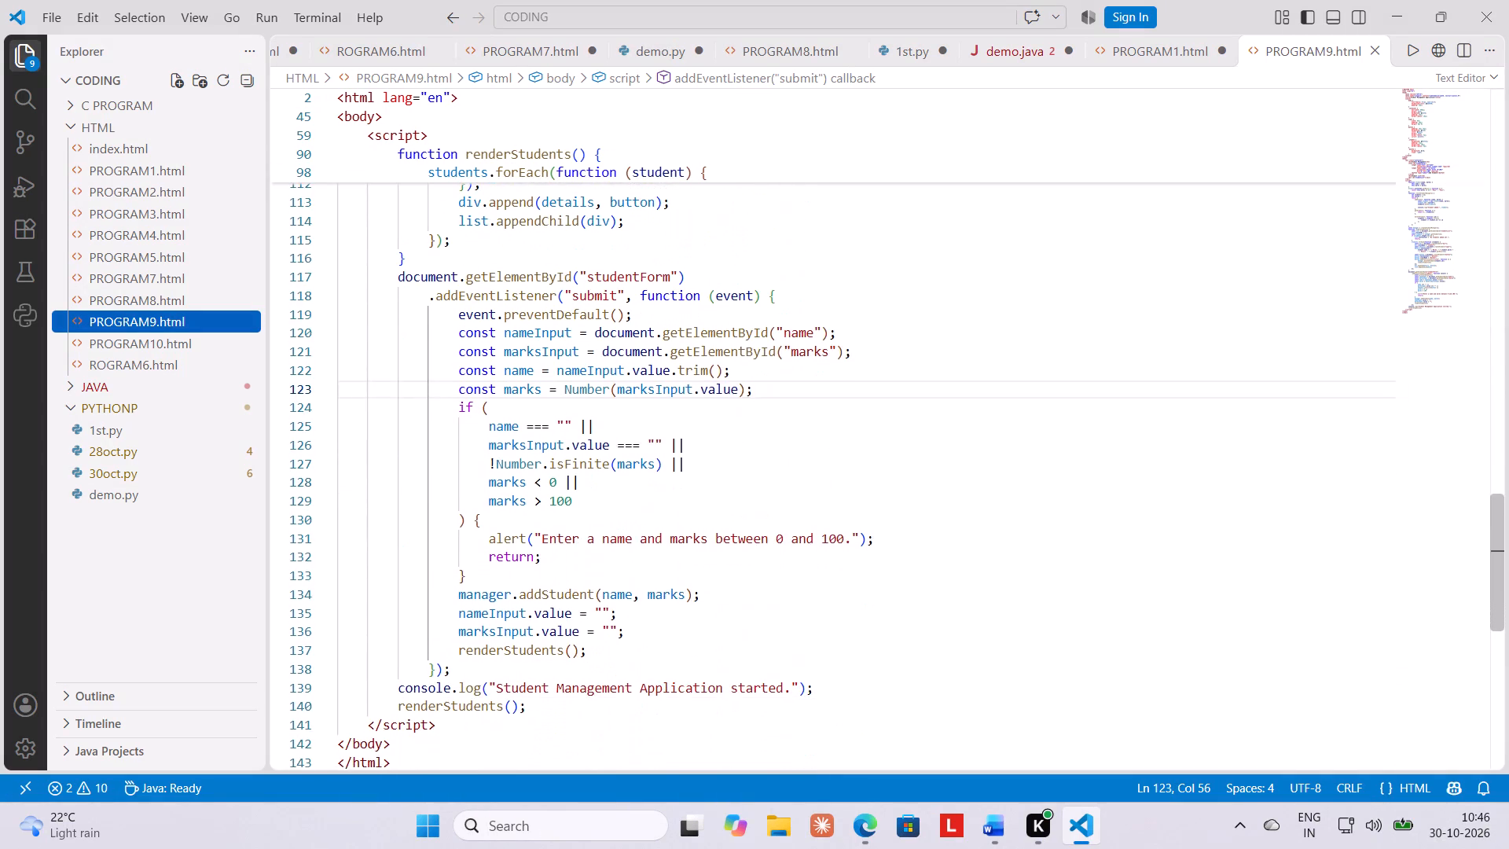
{"action": "scroll", "coordinate": [666, 520], "scroll_direction": "down", "scroll_amount": 3}
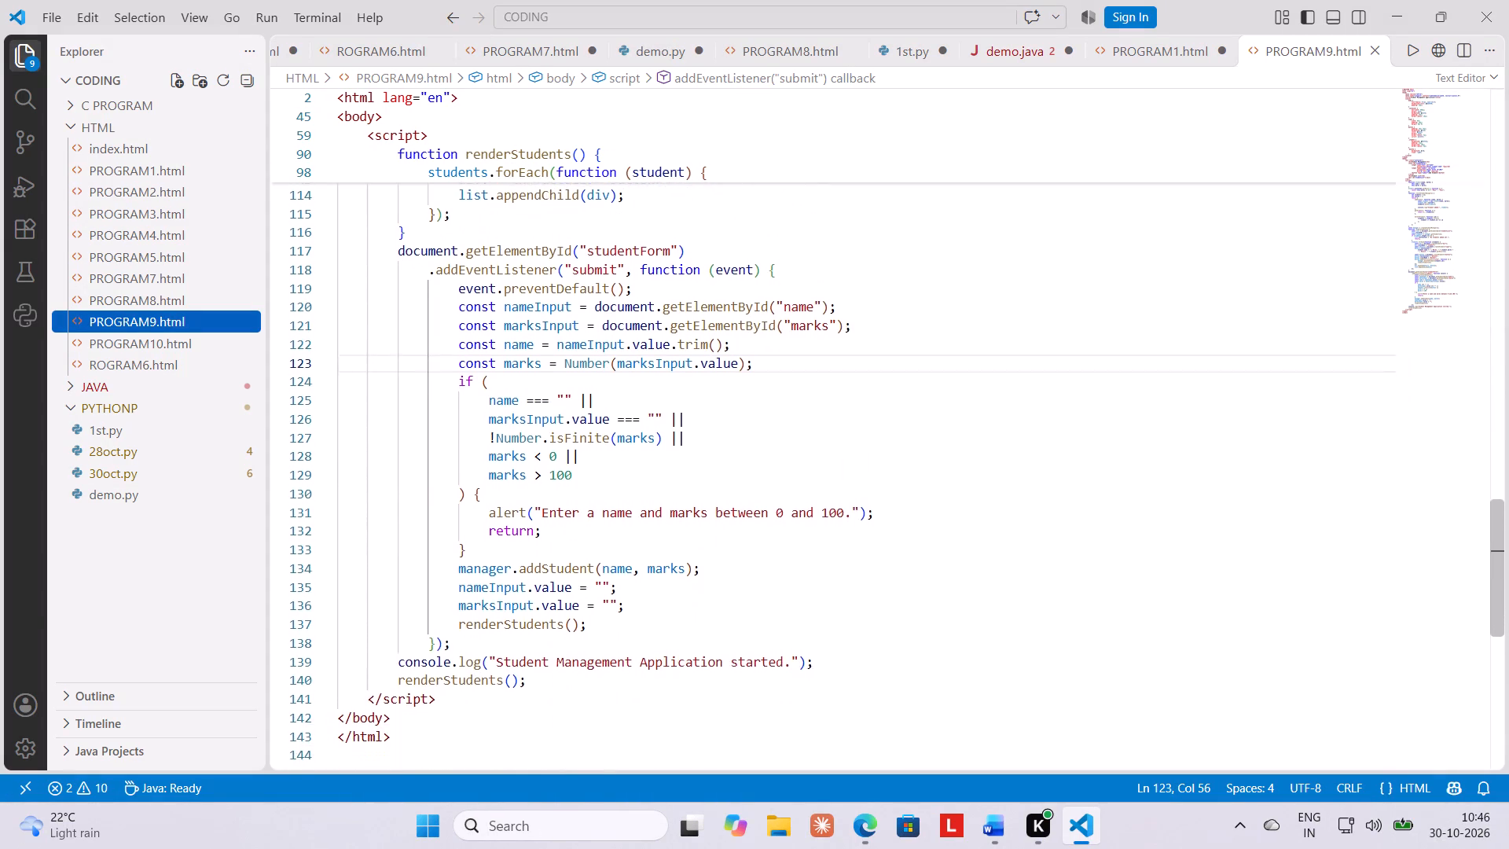
{"action": "scroll", "coordinate": [666, 520], "scroll_direction": "down", "scroll_amount": 3}
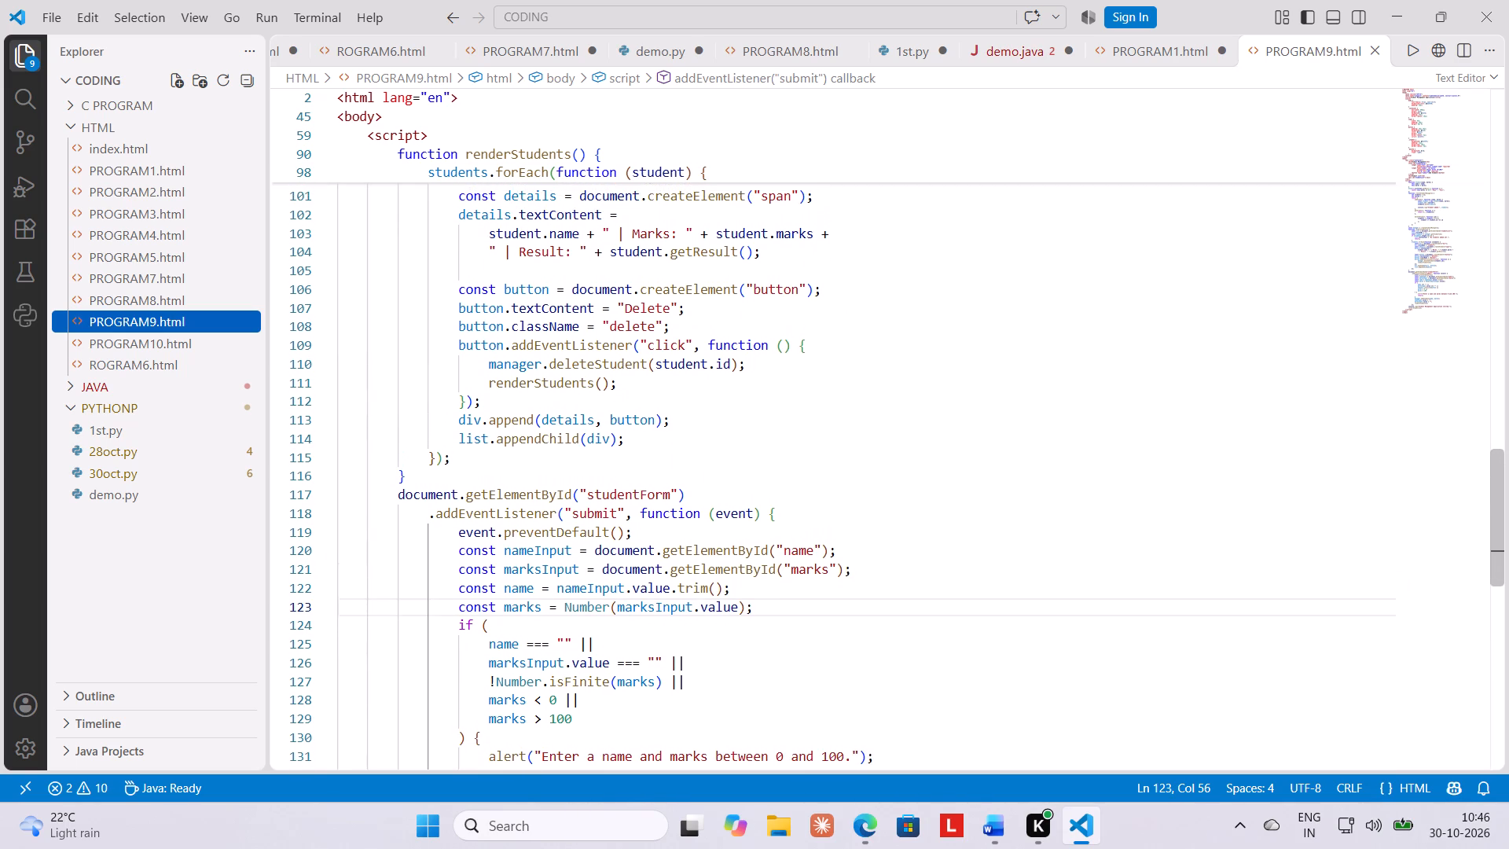
{"action": "scroll", "coordinate": [666, 520], "scroll_direction": "down", "scroll_amount": 1}
{"action": "key", "text": "super+Print"}
Take a screenshot of the last part of PROGRAM9.html, from about line 114 to the closing html tag.
{"action": "scroll", "coordinate": [666, 520], "scroll_direction": "down", "scroll_amount": 3}
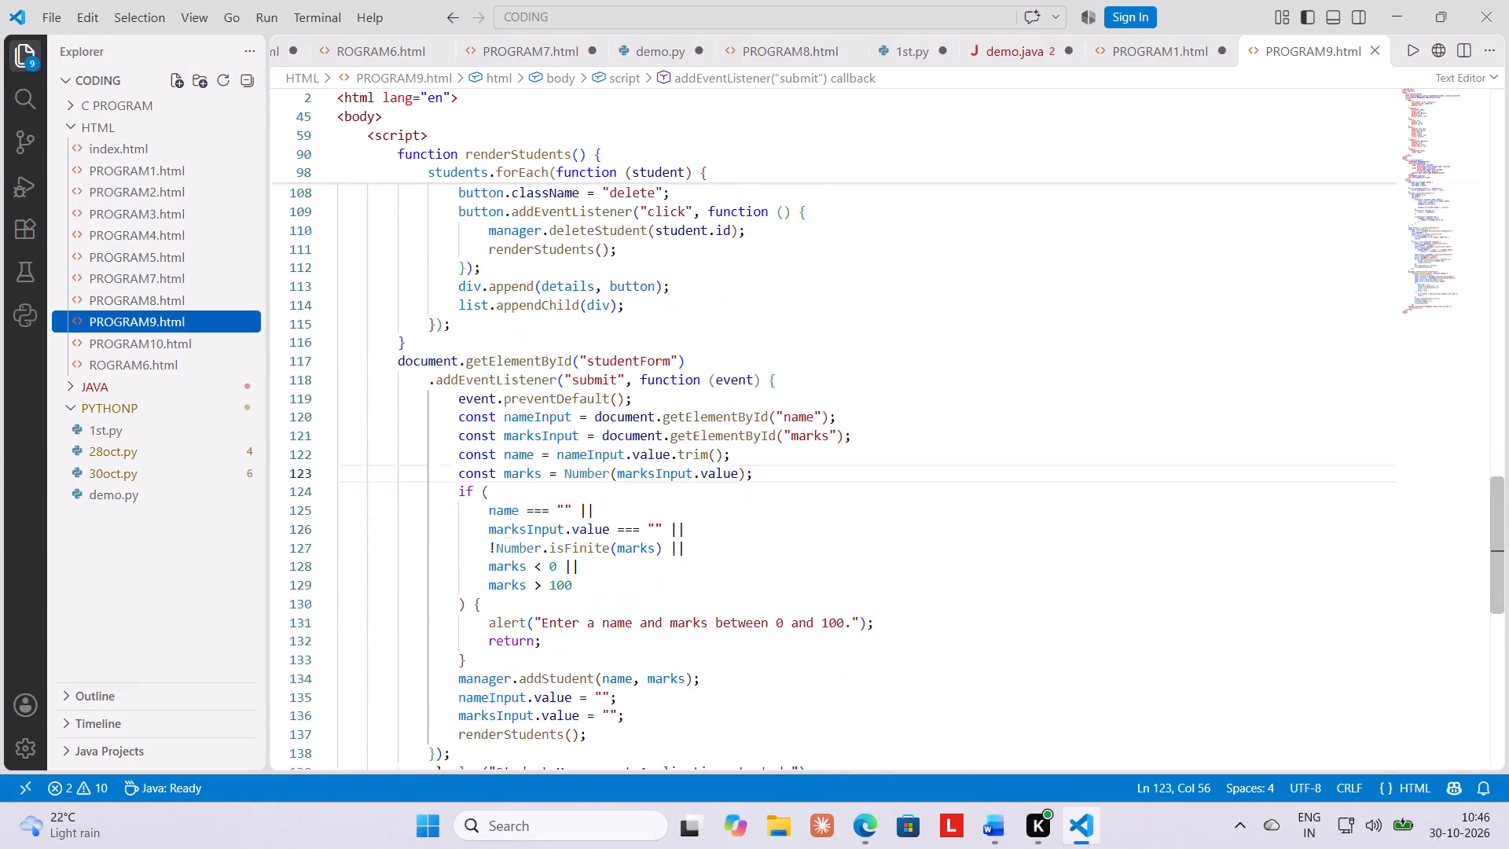
{"action": "scroll", "coordinate": [666, 520], "scroll_direction": "down", "scroll_amount": 3}
{"action": "scroll", "coordinate": [666, 520], "scroll_direction": "up", "scroll_amount": 1}
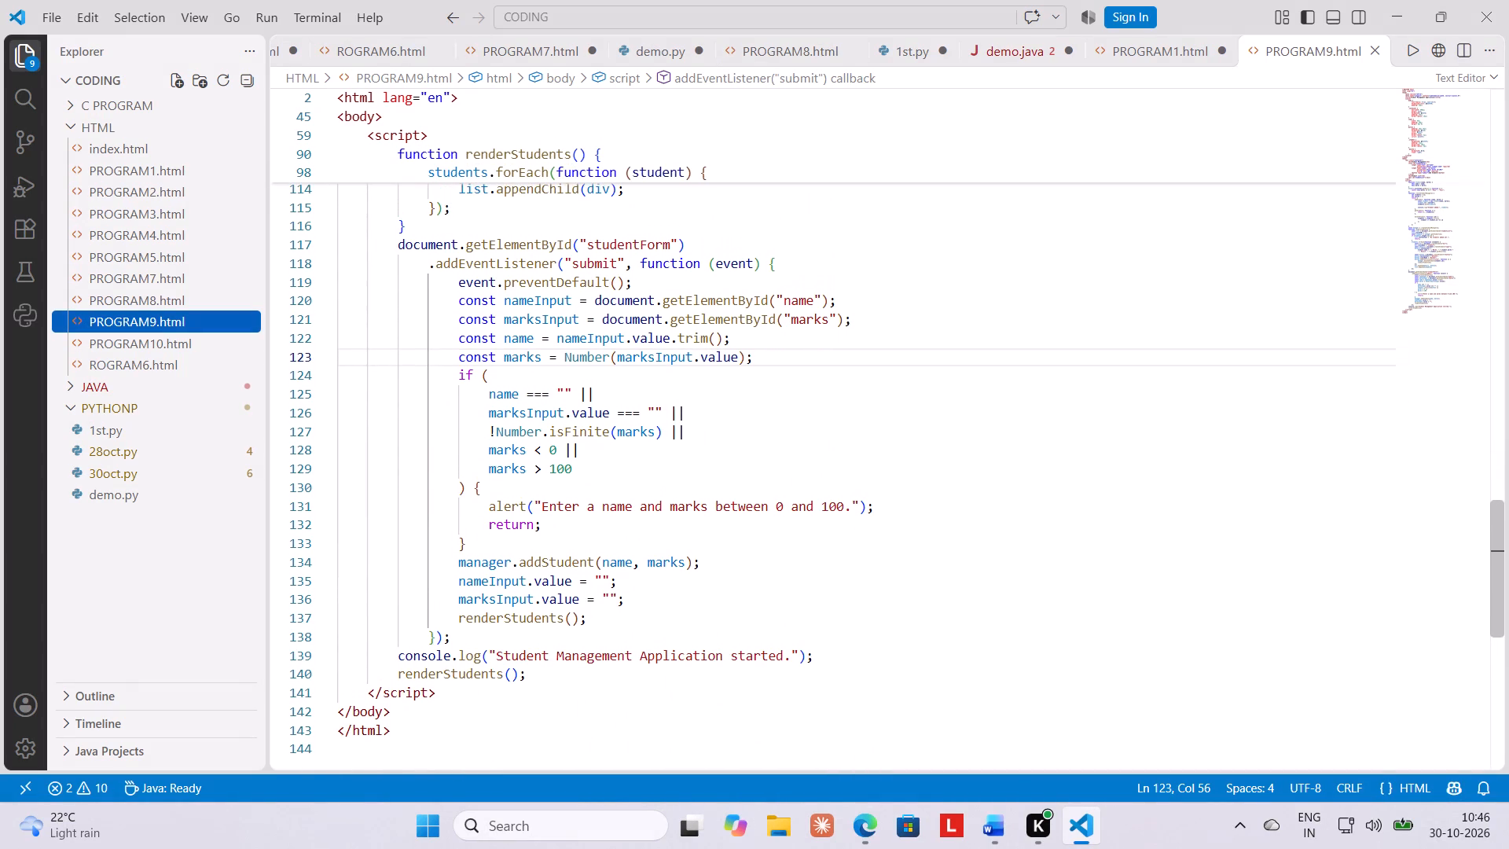
{"action": "scroll", "coordinate": [666, 520], "scroll_direction": "up", "scroll_amount": 1}
{"action": "key", "text": "super+Print"}
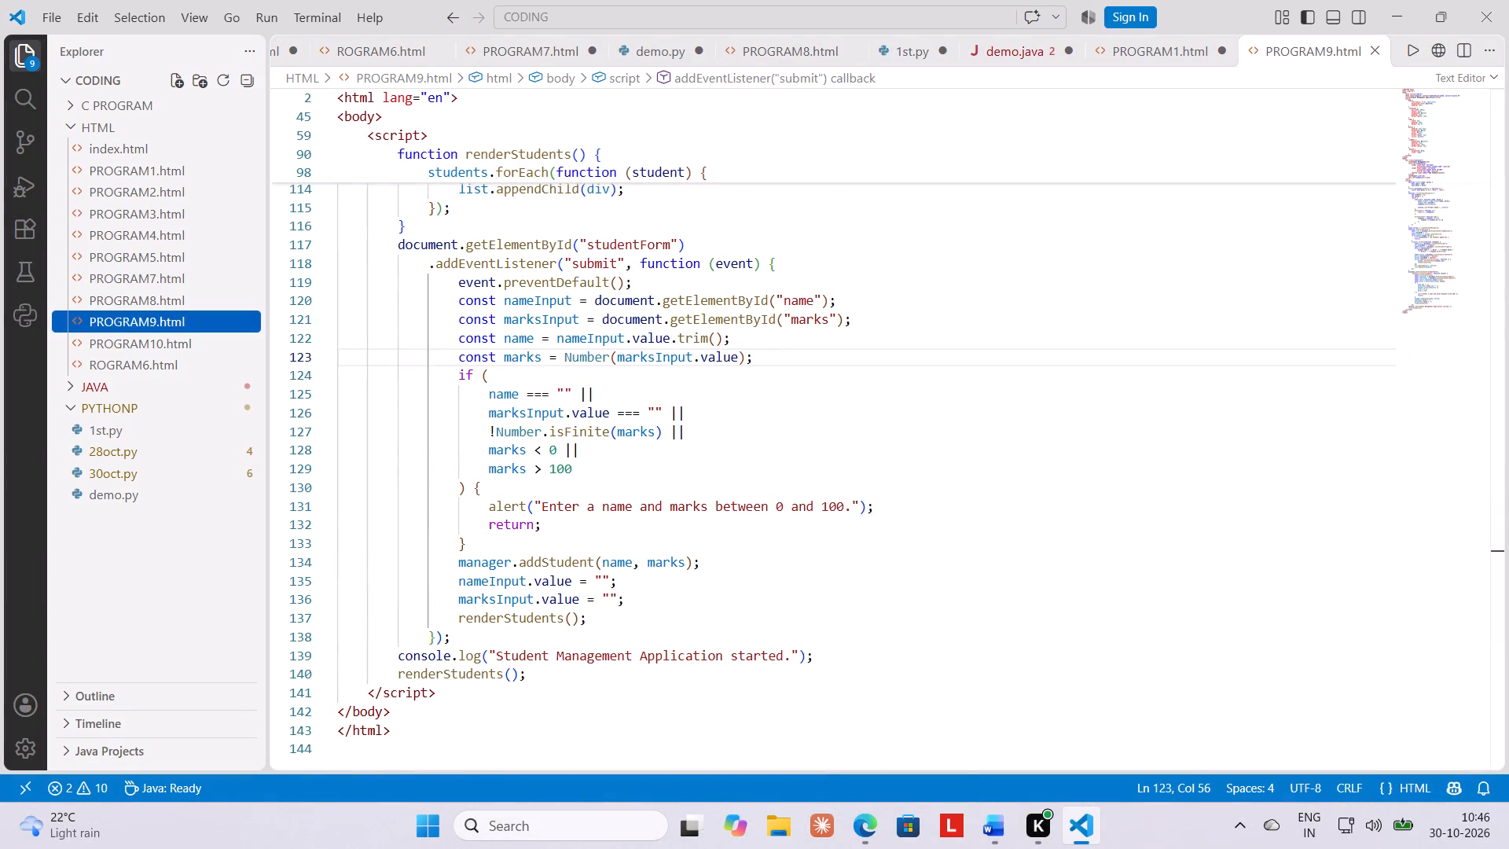
Open PROGRAM9.html in the default browser.
{"action": "right_click_drag", "start_coordinate": [666, 520], "coordinate": [663, 509]}
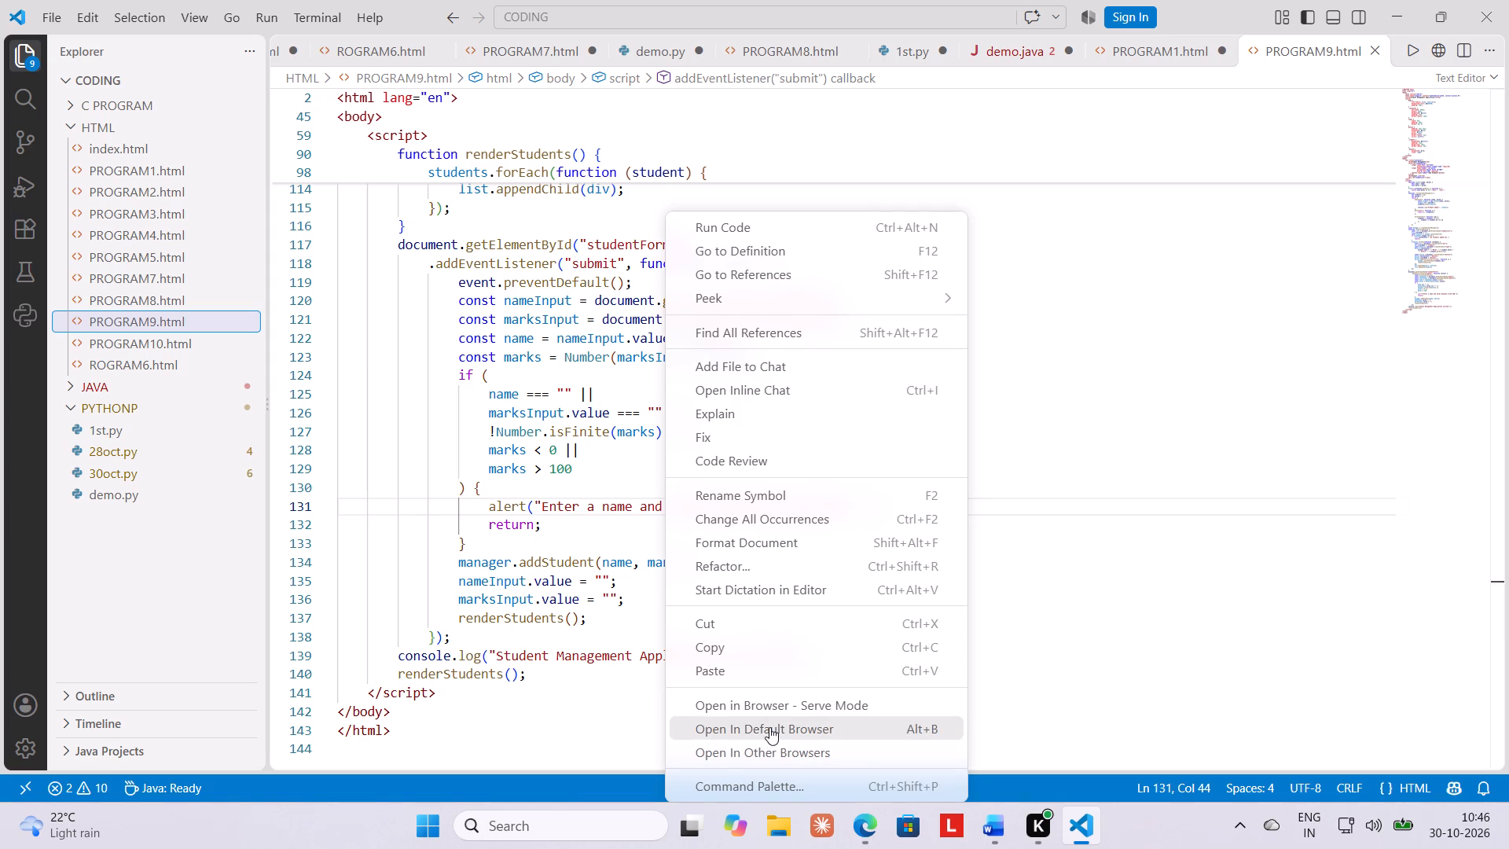
{"action": "left_click", "coordinate": [769, 727]}
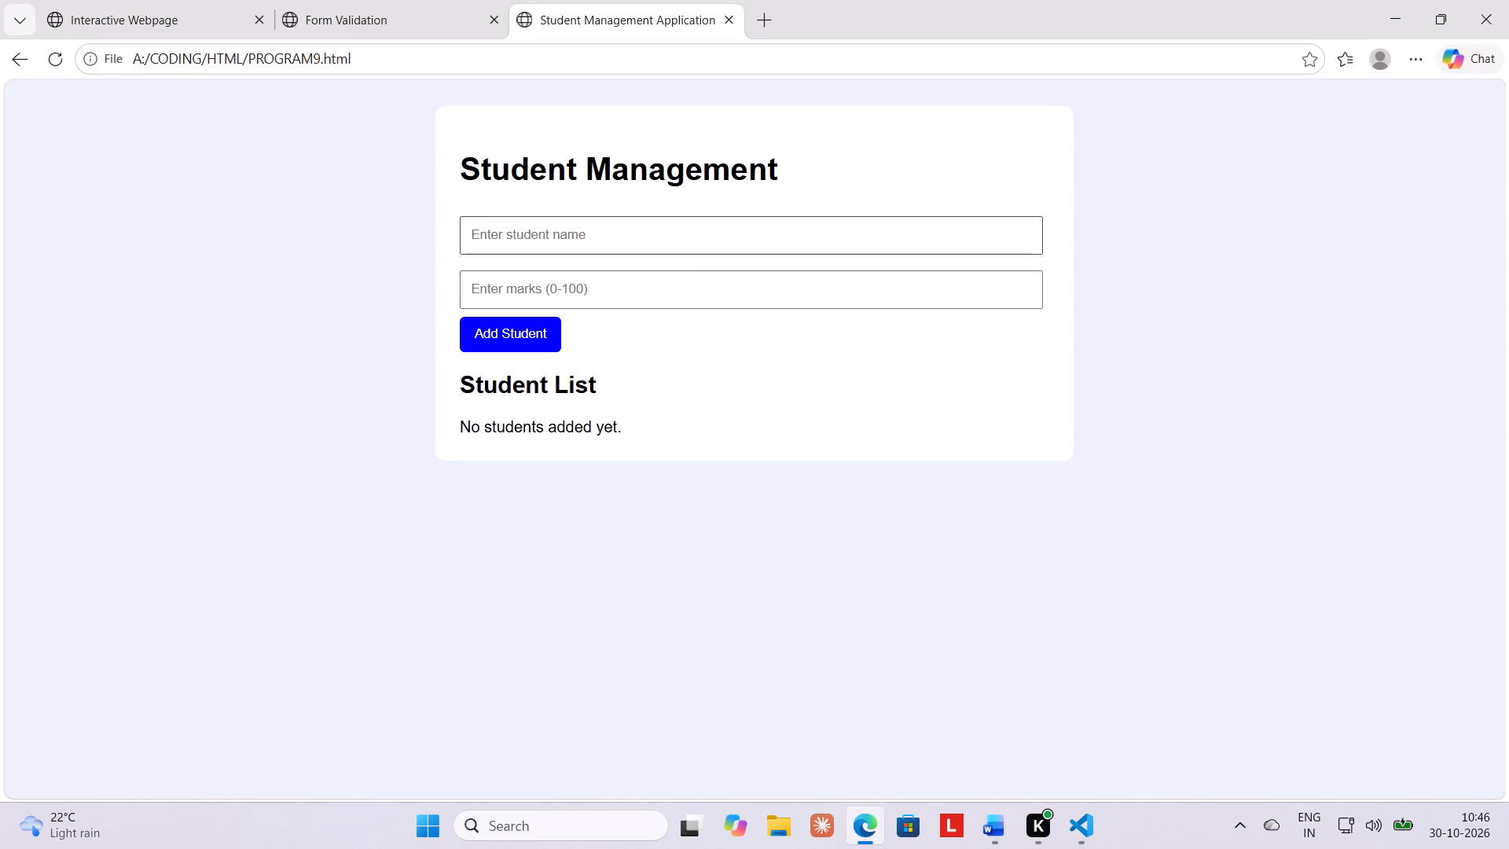
Add a student with the student's name and marks 80 to the Student Management page, and take a screenshot of the output.
{"action": "left_click", "coordinate": [647, 241]}
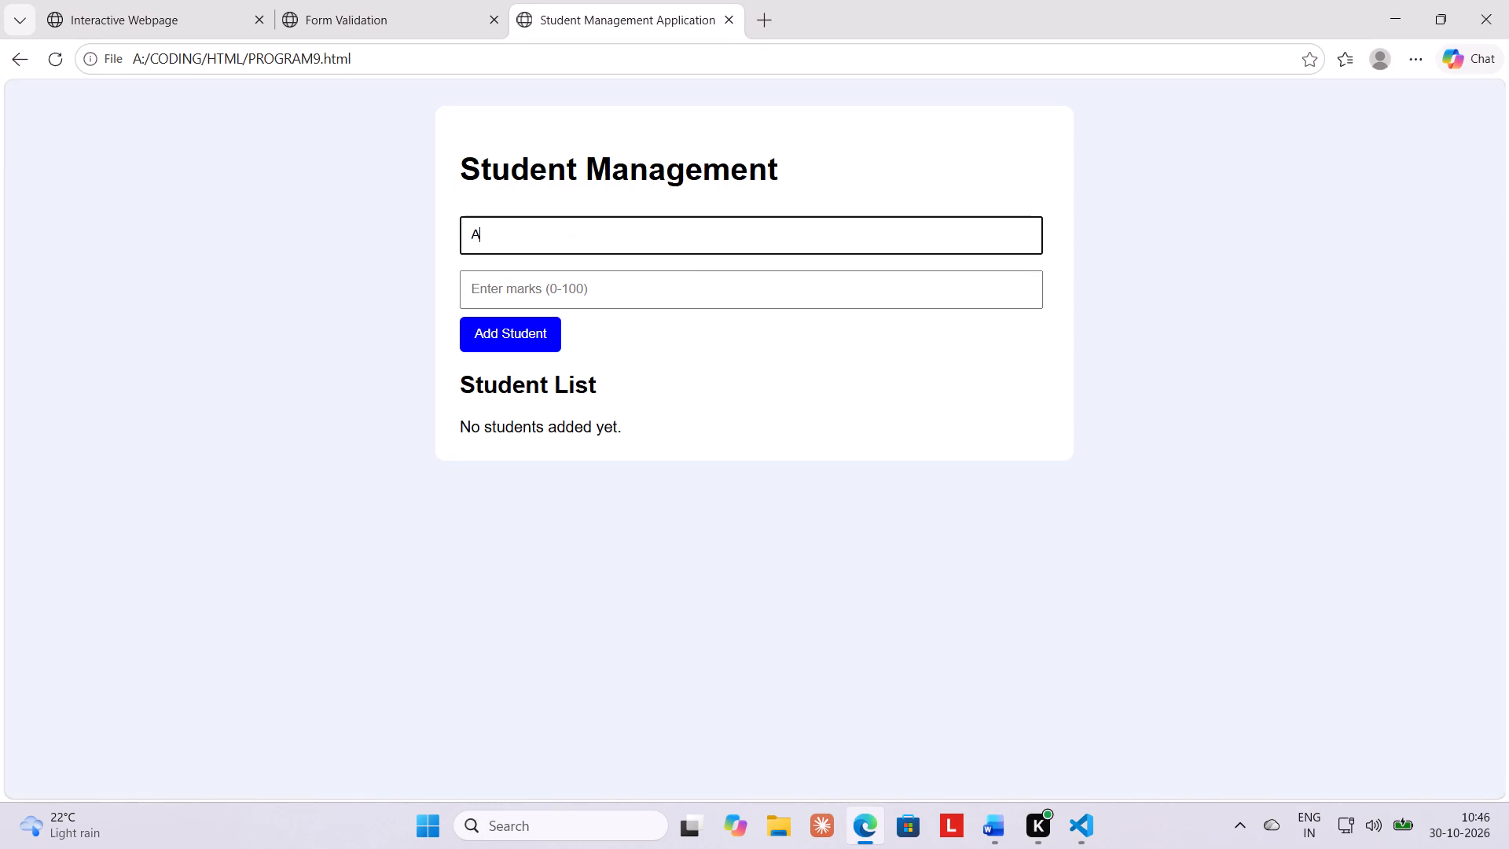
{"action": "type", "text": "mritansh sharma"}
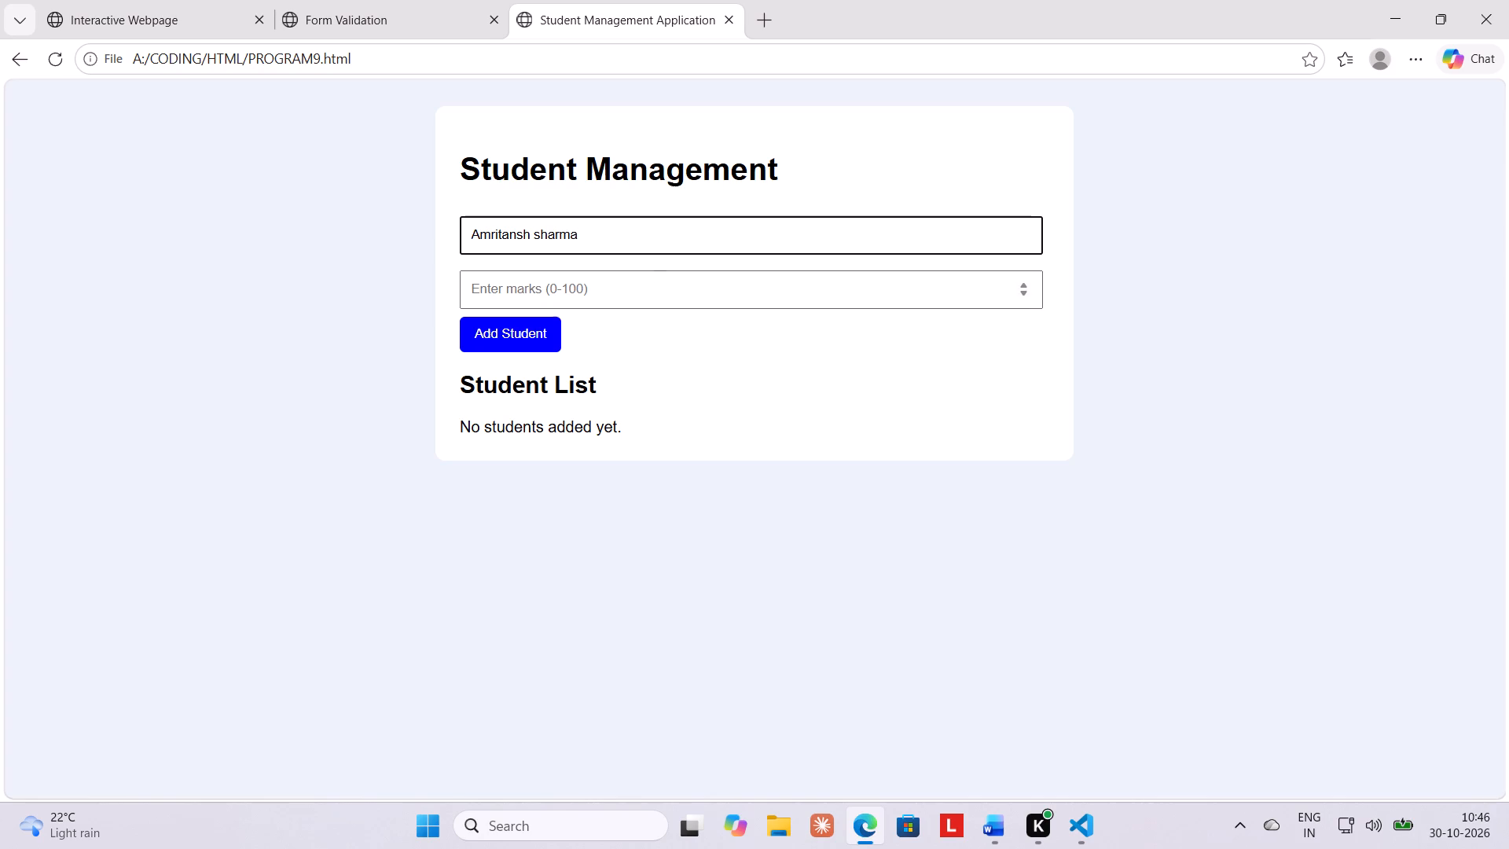
{"action": "left_click", "coordinate": [651, 292]}
{"action": "type", "text": "80"}
{"action": "left_click", "coordinate": [523, 321]}
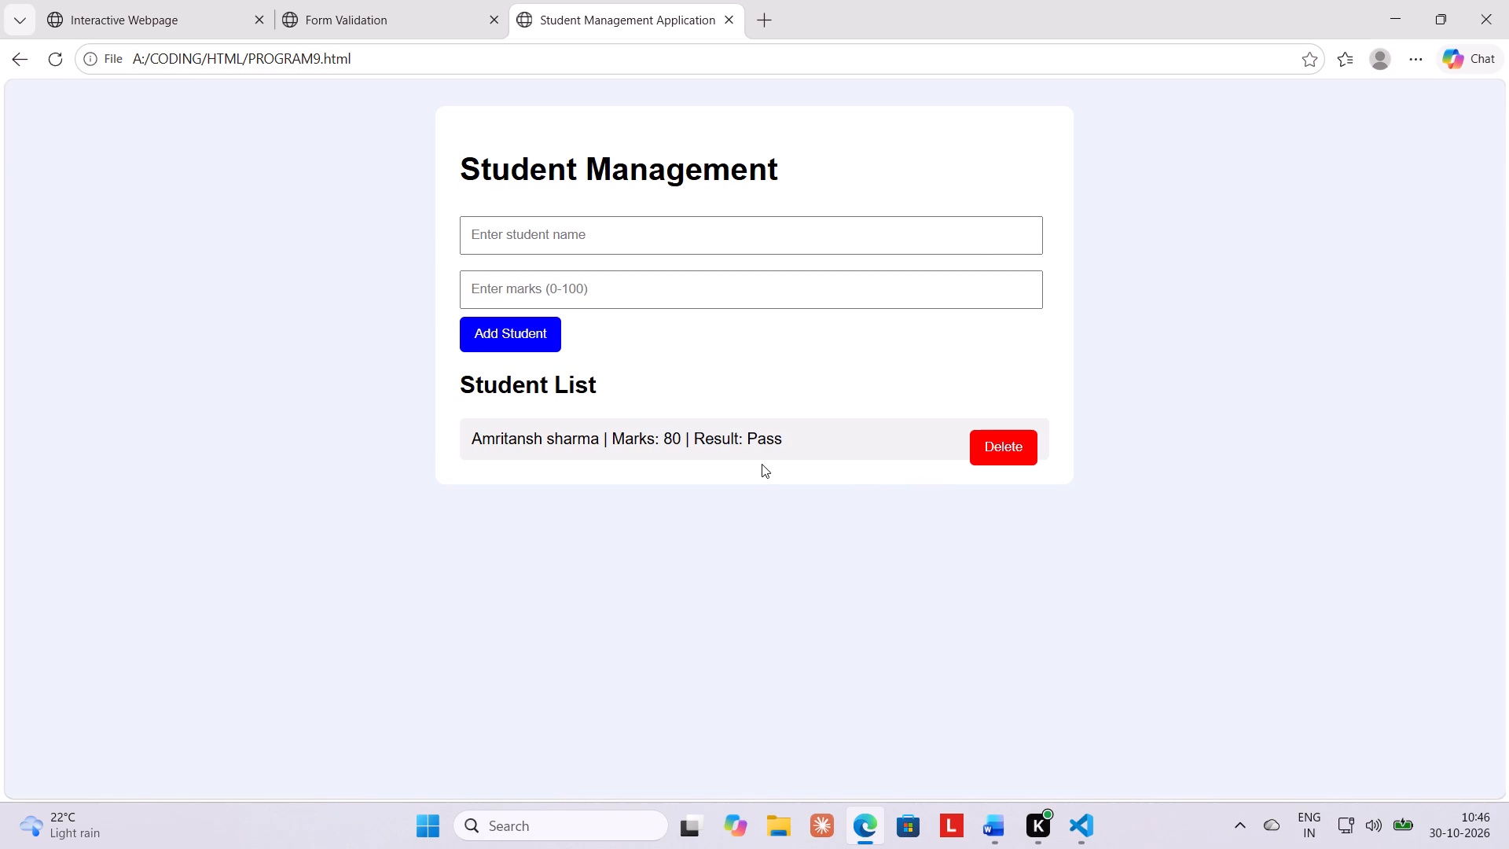
{"action": "key", "text": "super+Print"}
Switch to the Word document HTML FILE and start inserting pictures from the device's Screenshots folder below the Q9 question.
{"action": "key", "text": "alt+Tab"}
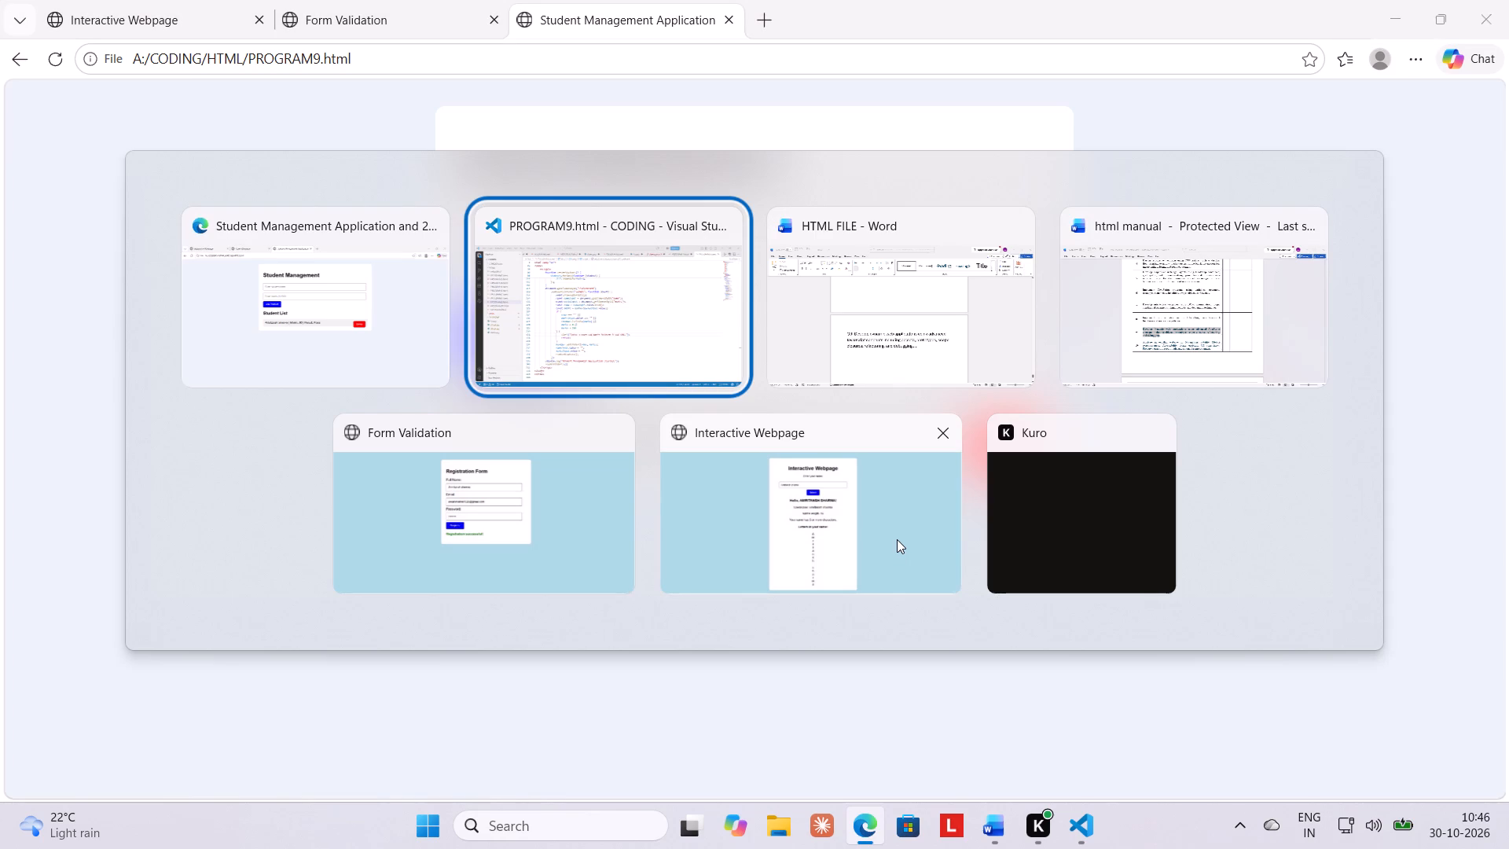
{"action": "key", "text": "alt+Tab"}
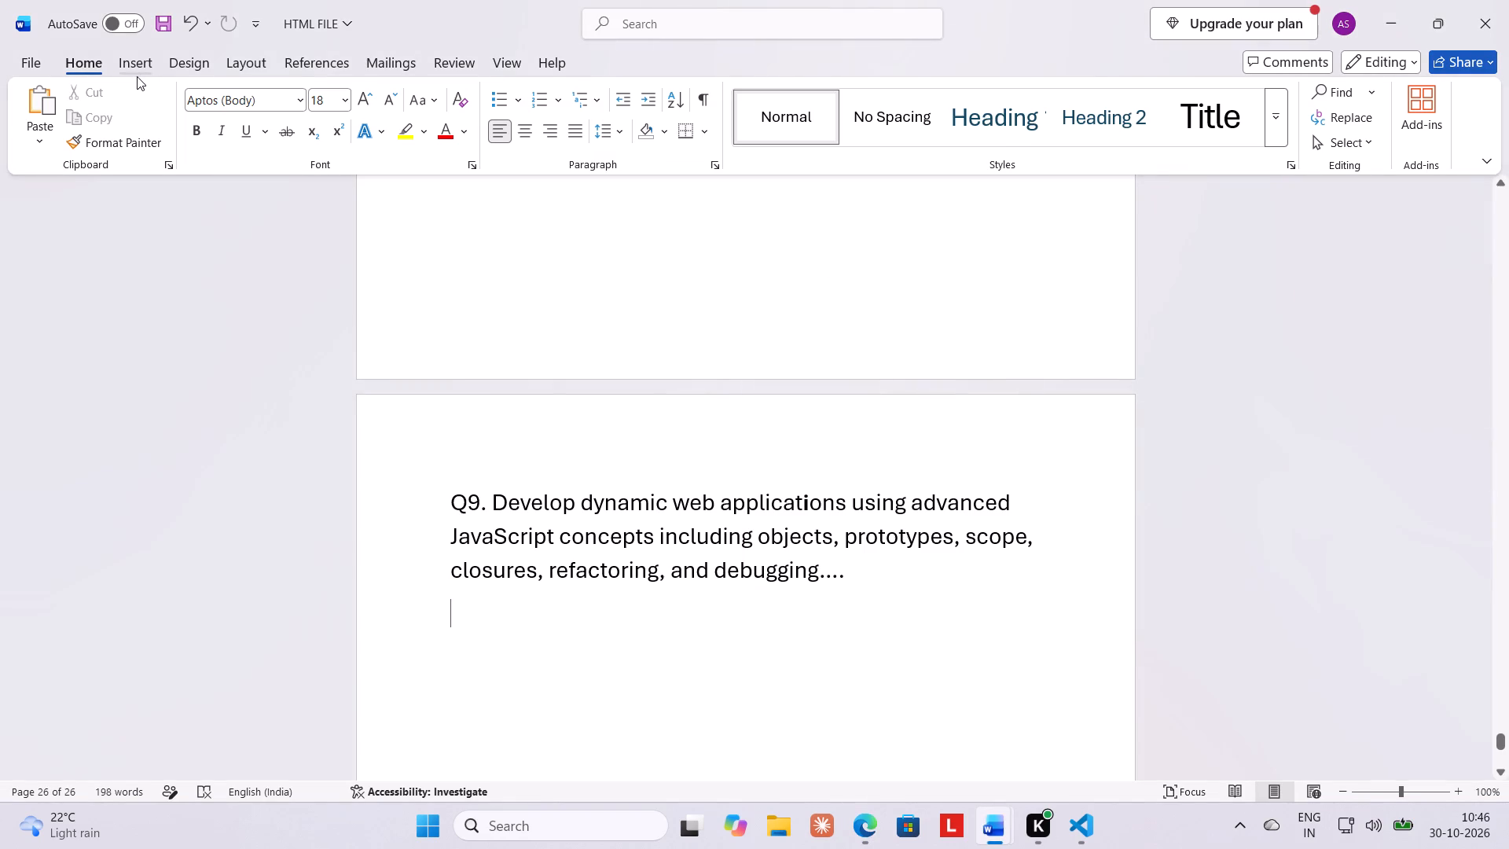
{"action": "left_click", "coordinate": [135, 71]}
{"action": "left_click", "coordinate": [212, 135]}
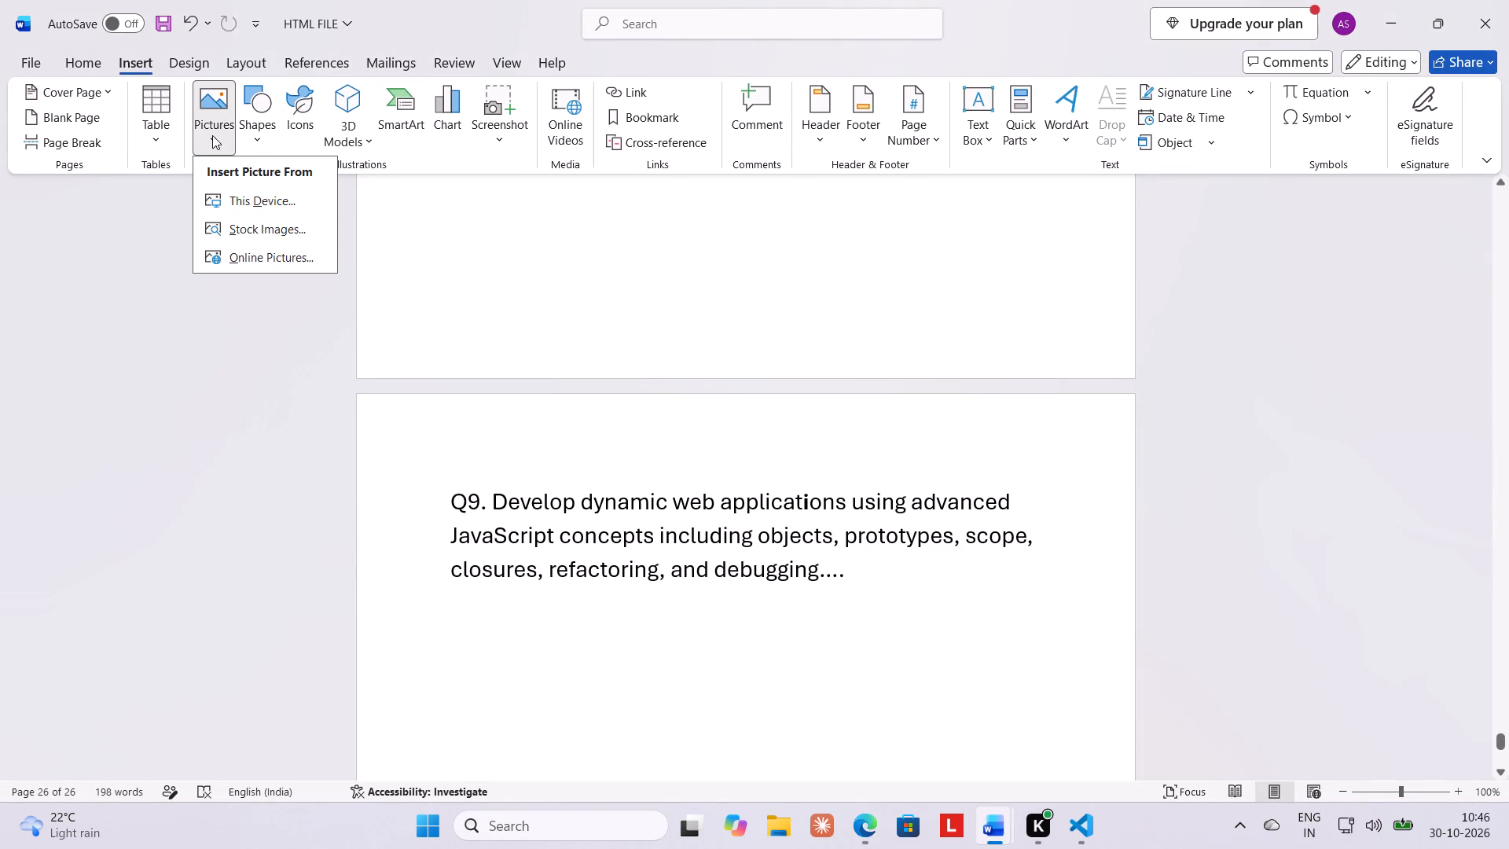
{"action": "left_click", "coordinate": [246, 200]}
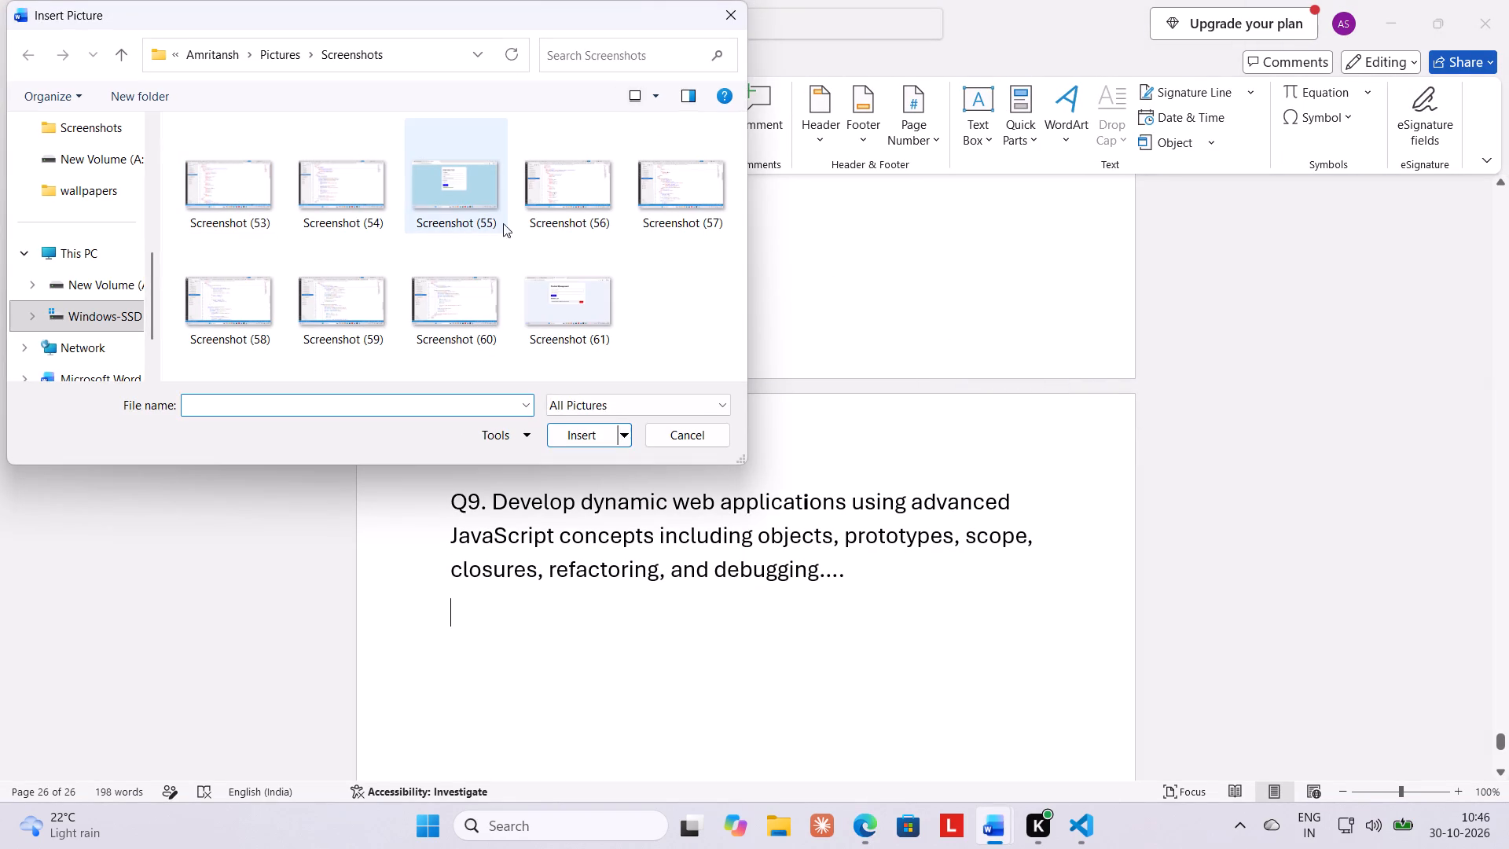
{"action": "left_click_drag", "start_coordinate": [512, 141], "coordinate": [628, 321]}
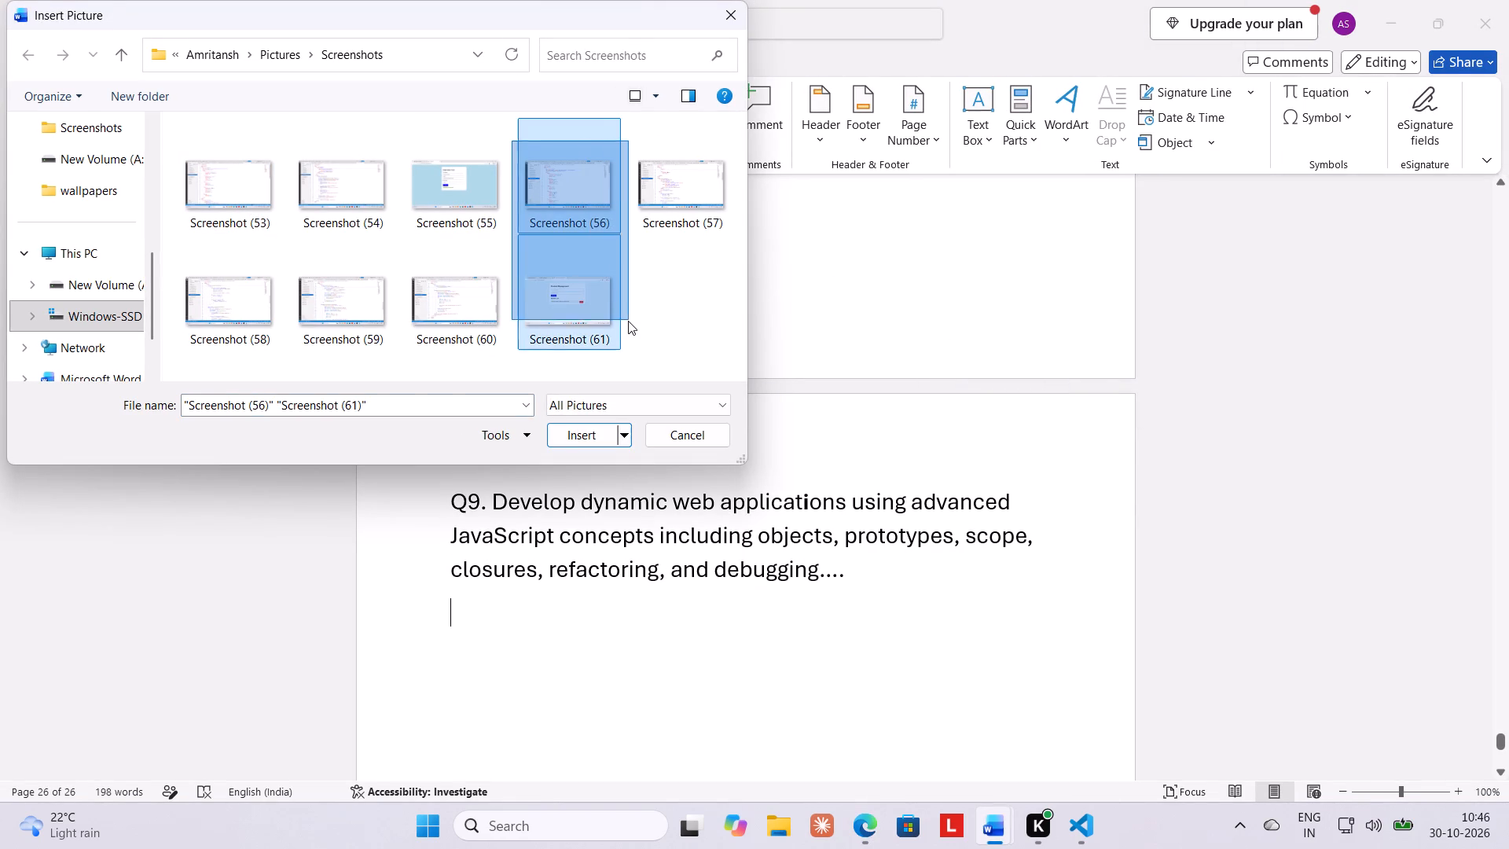
{"action": "left_click_drag", "start_coordinate": [628, 321], "coordinate": [617, 322]}
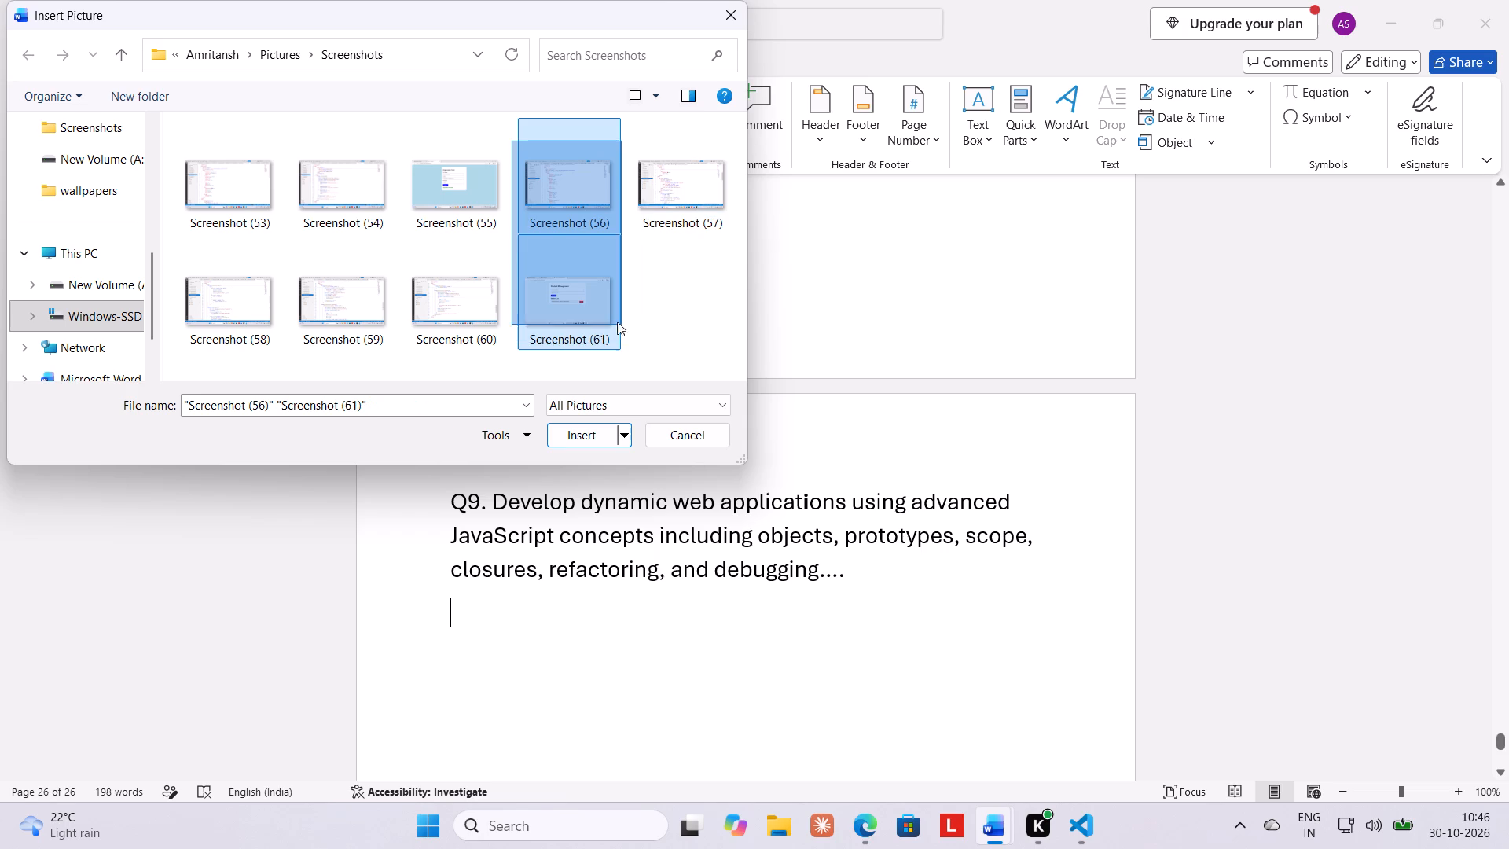
{"action": "left_click_drag", "start_coordinate": [617, 322], "coordinate": [557, 172]}
In File Explorer, delete Screenshot (53), Screenshot (54) and Screenshot (55) from the Screenshots folder in Pictures, and close the window.
{"action": "left_click", "coordinate": [775, 826]}
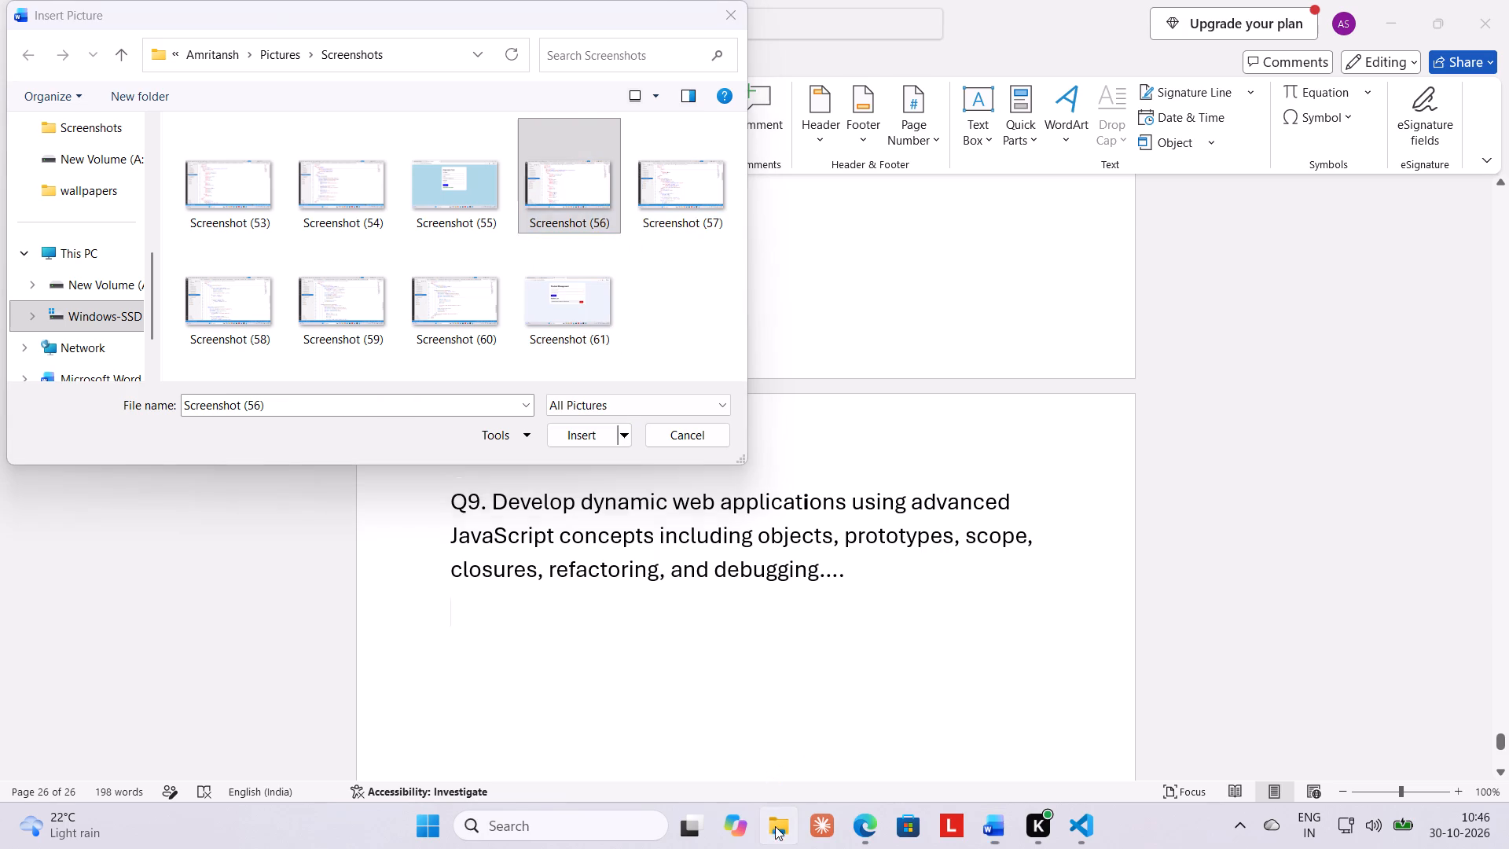
{"action": "double_click", "coordinate": [575, 399]}
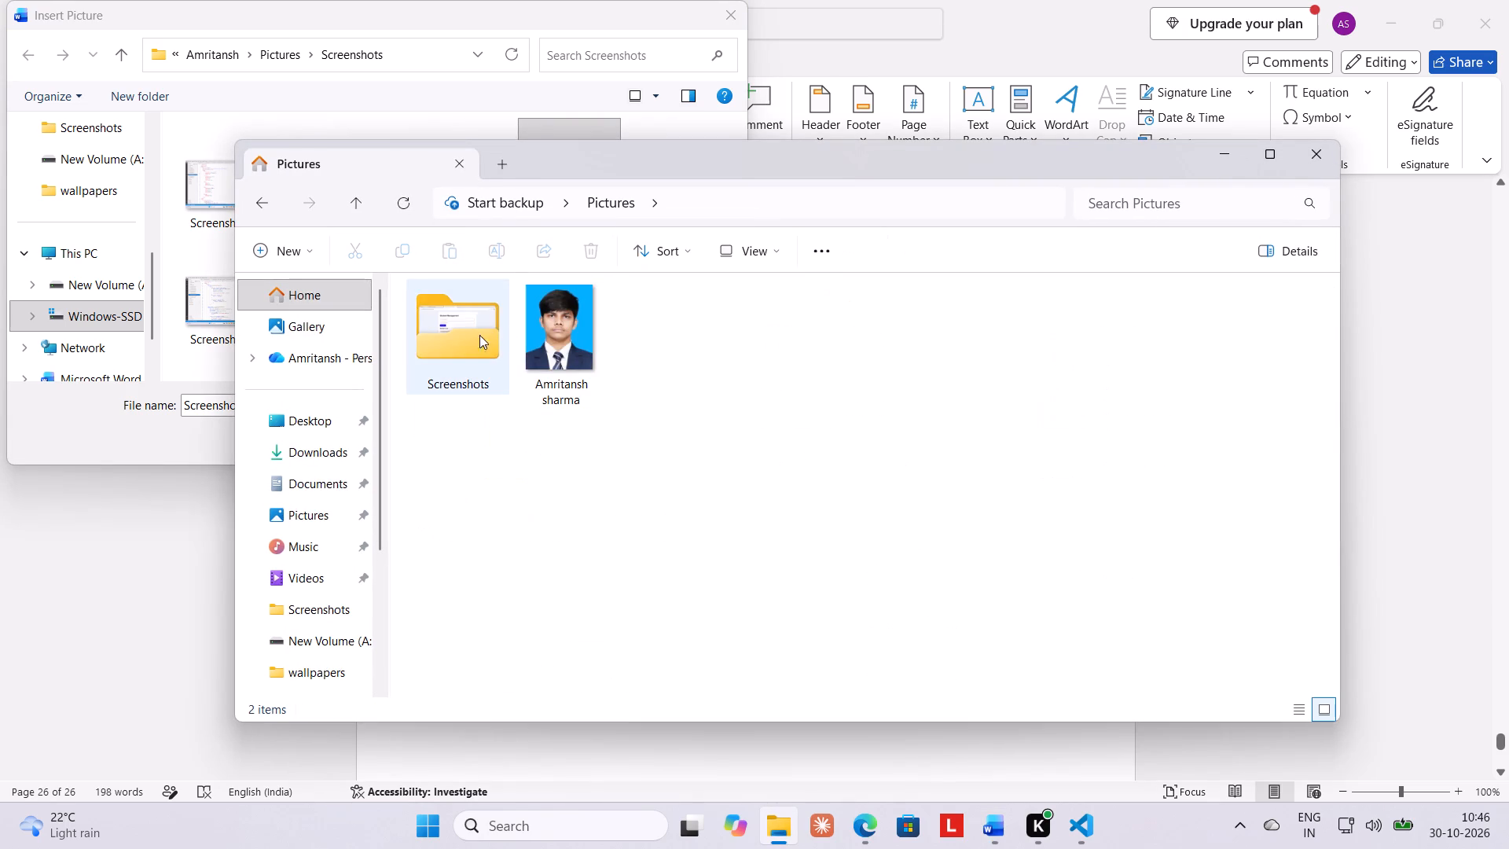
{"action": "double_click", "coordinate": [461, 338]}
{"action": "left_click_drag", "start_coordinate": [395, 292], "coordinate": [719, 408]}
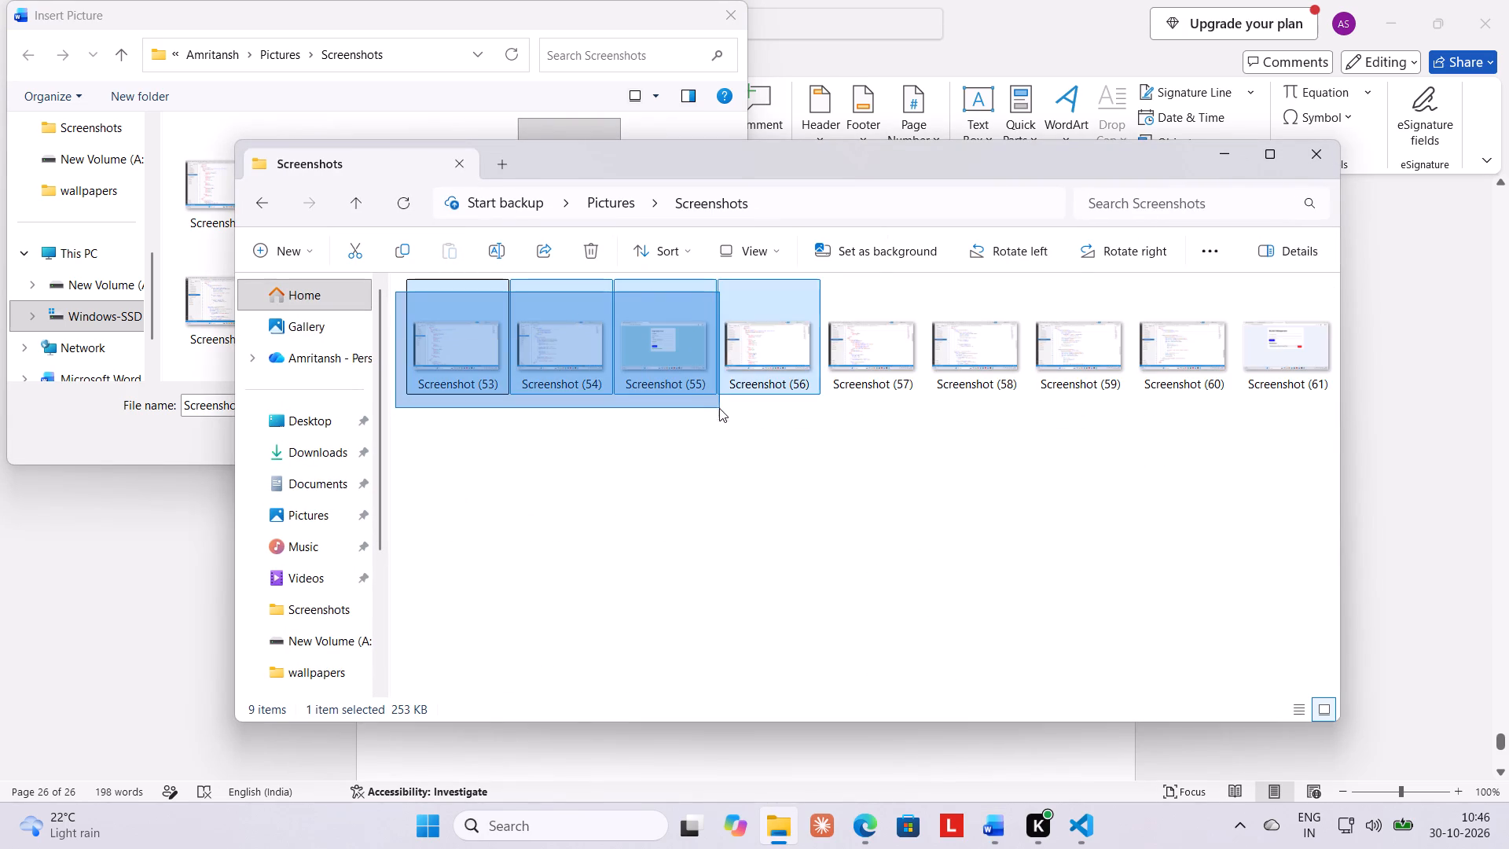
{"action": "left_click_drag", "start_coordinate": [719, 408], "coordinate": [707, 408]}
{"action": "left_click", "coordinate": [586, 254]}
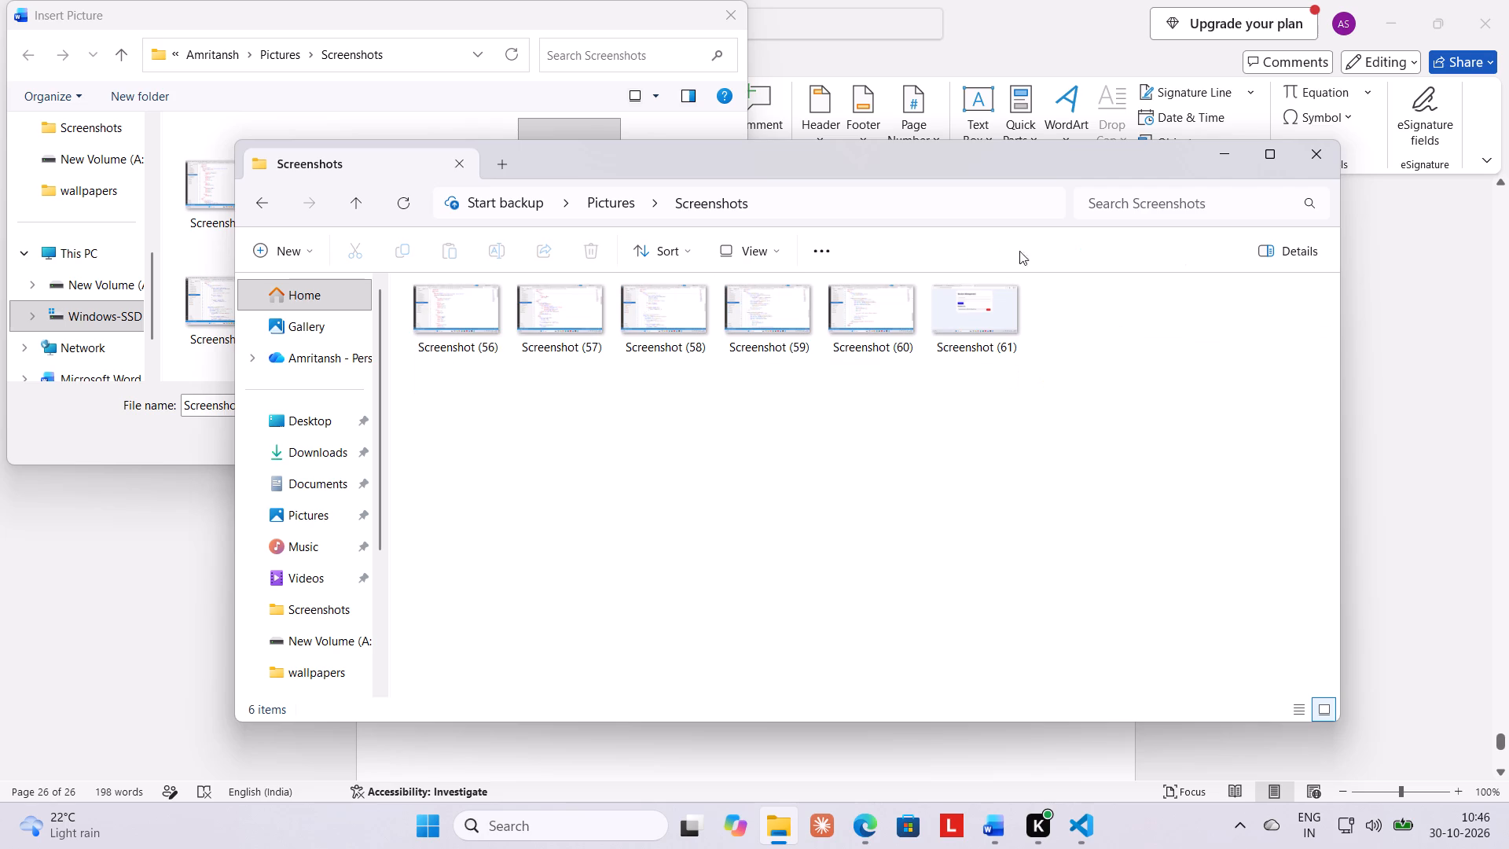
{"action": "left_click", "coordinate": [1311, 152]}
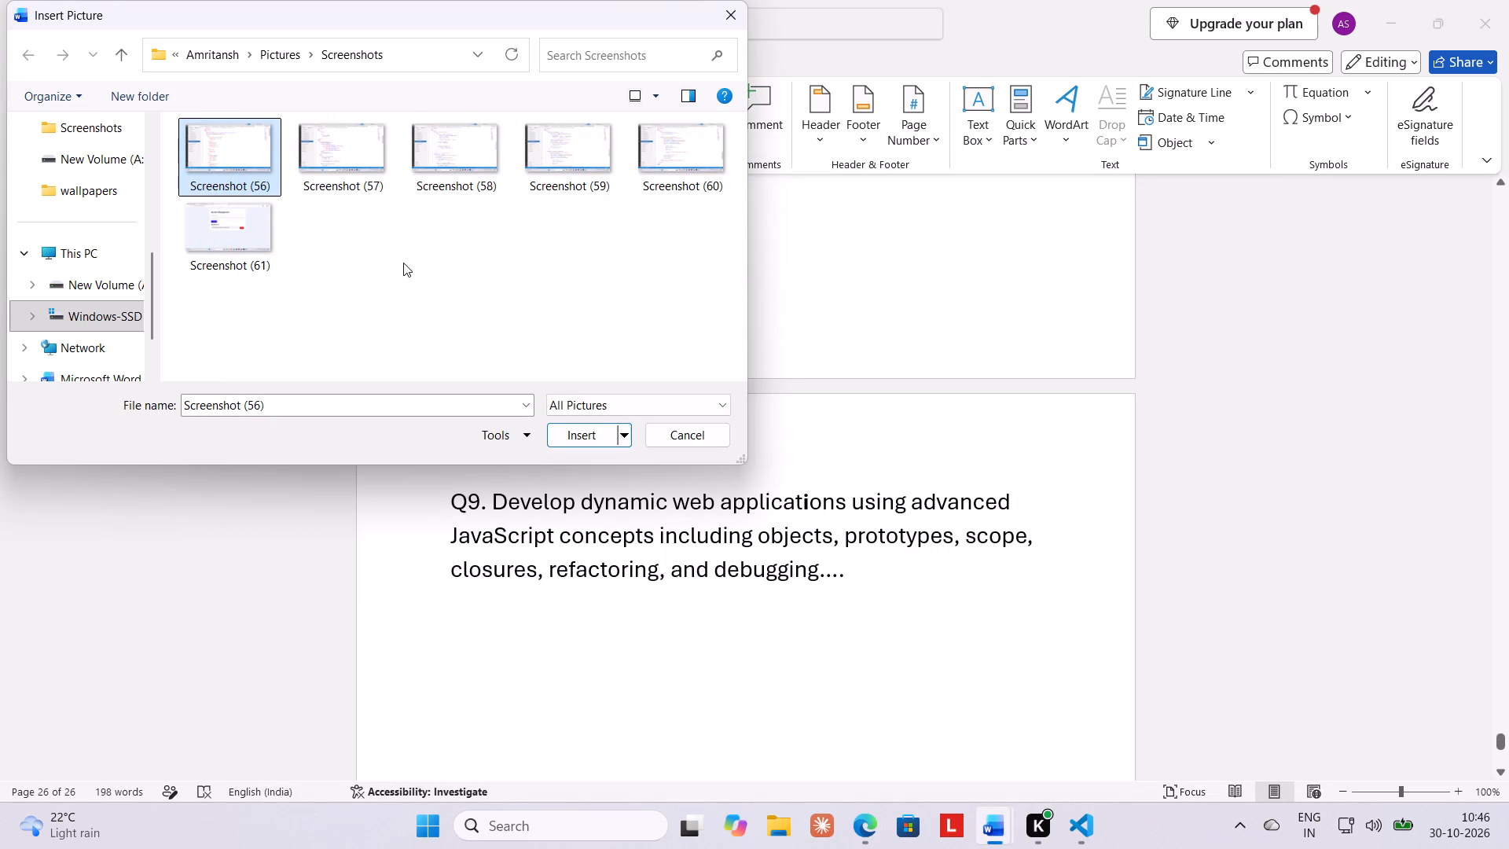
Insert all remaining pictures, Screenshot (56) to Screenshot (61), below the Q9 question in the Word document.
{"action": "left_click", "coordinate": [403, 267]}
{"action": "key", "text": "ctrl+a"}
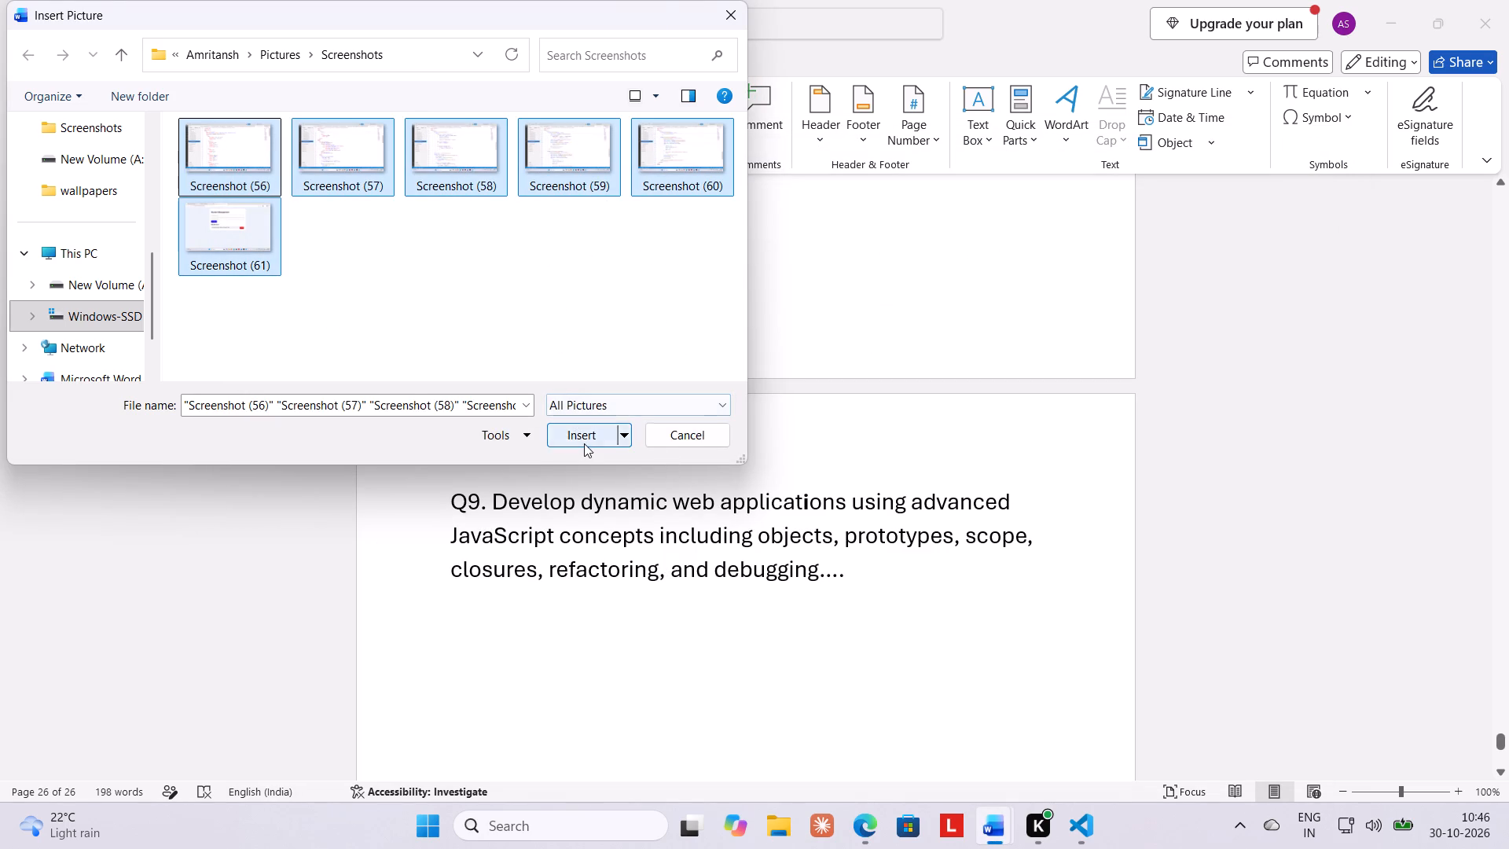
{"action": "left_click", "coordinate": [584, 443]}
Enlarge the first Q9 code screenshot, widening it past the page's right text margin and making it taller.
{"action": "scroll", "coordinate": [791, 490], "scroll_direction": "up", "scroll_amount": 8}
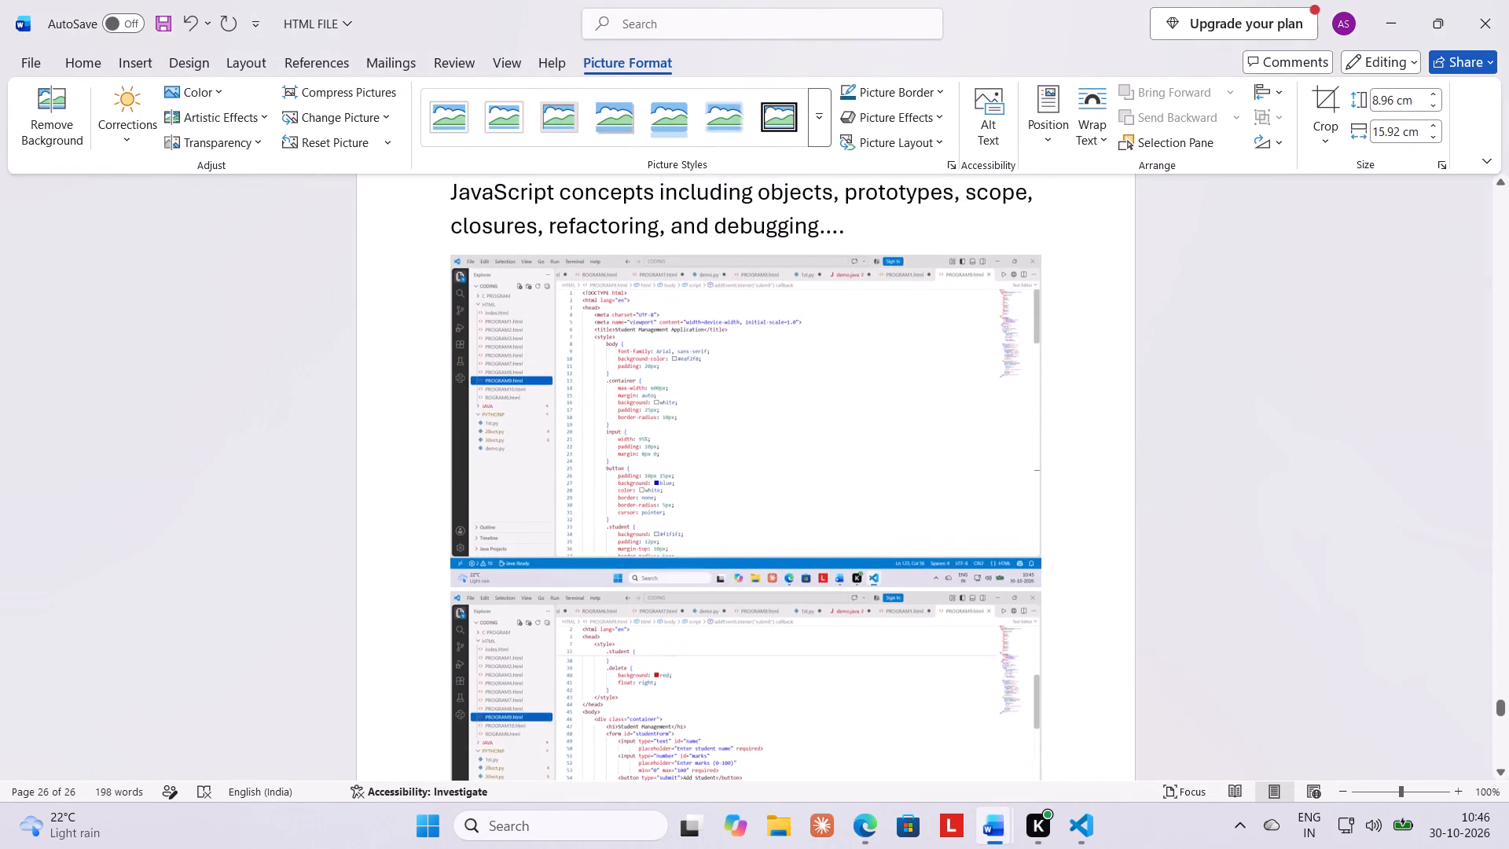
{"action": "scroll", "coordinate": [791, 490], "scroll_direction": "up", "scroll_amount": 1}
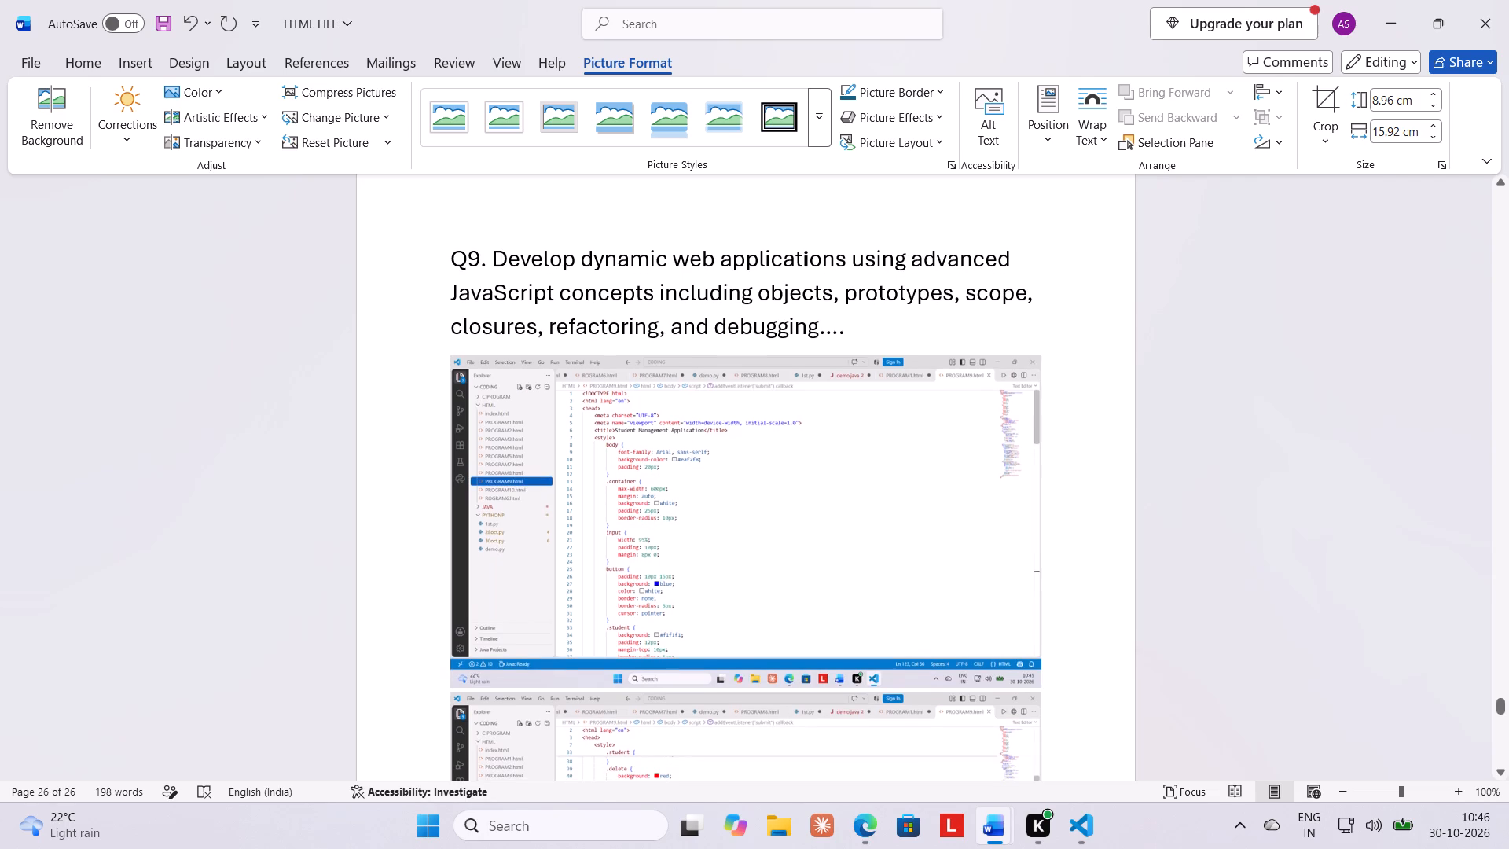
{"action": "left_click", "coordinate": [791, 490]}
{"action": "left_click", "coordinate": [1049, 524]}
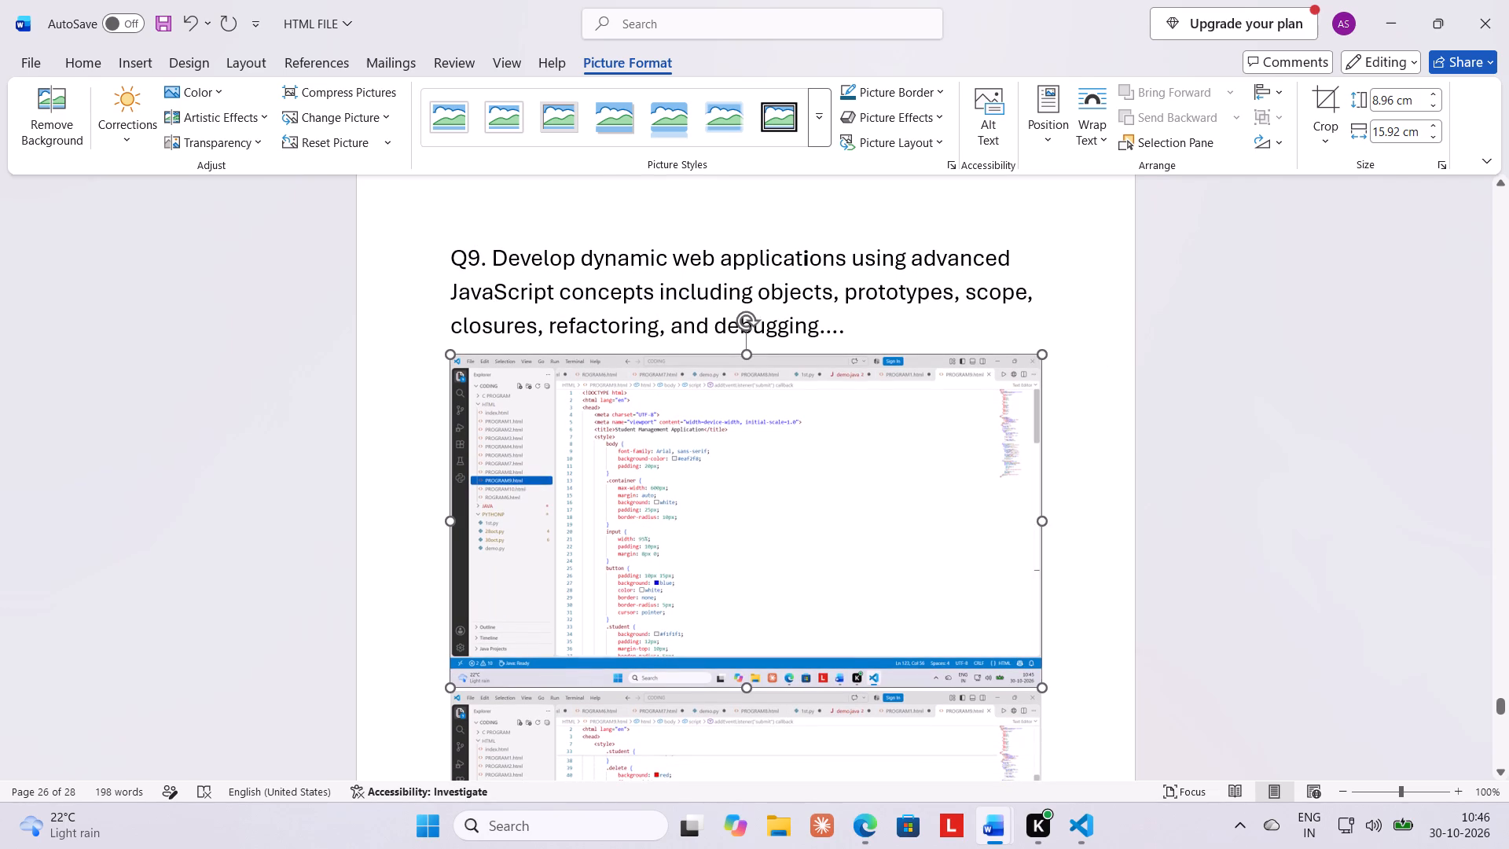
{"action": "left_click", "coordinate": [1006, 516]}
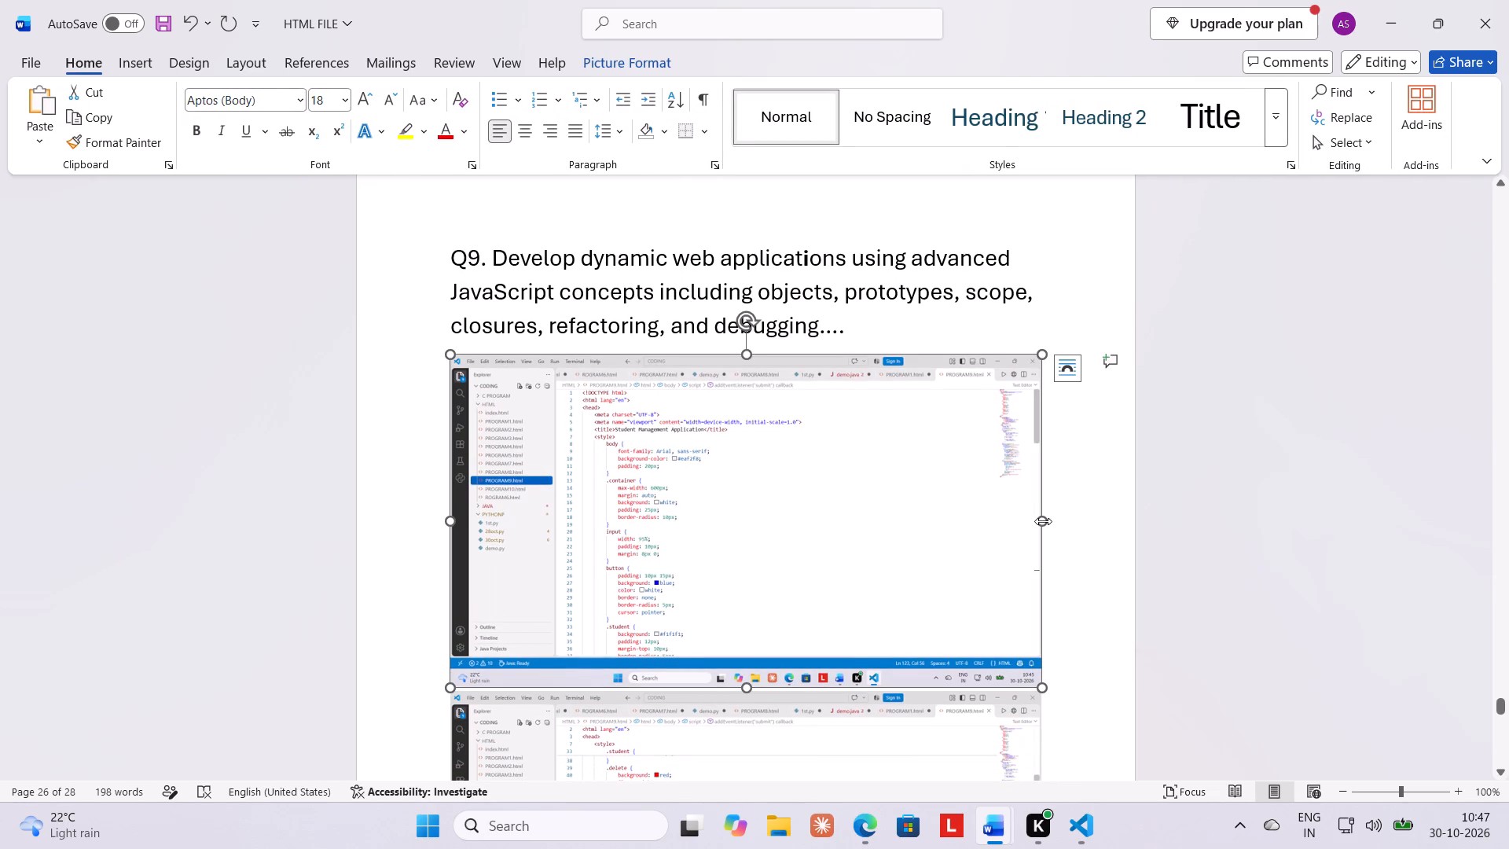
{"action": "left_click_drag", "start_coordinate": [1043, 521], "coordinate": [1099, 535]}
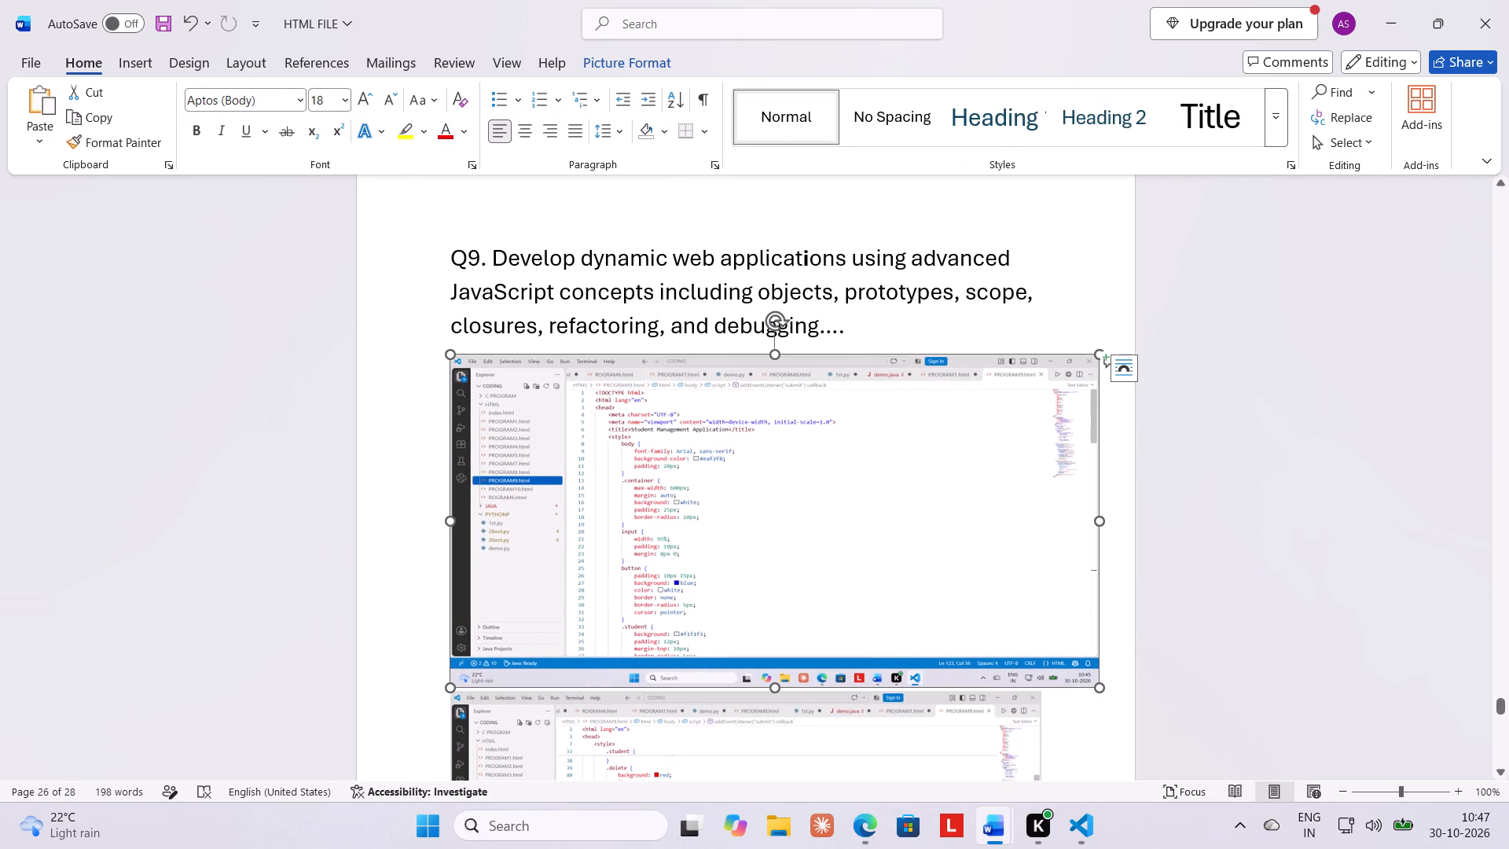
{"action": "scroll", "coordinate": [839, 601], "scroll_direction": "down", "scroll_amount": 3}
{"action": "left_click_drag", "start_coordinate": [777, 569], "coordinate": [793, 663]}
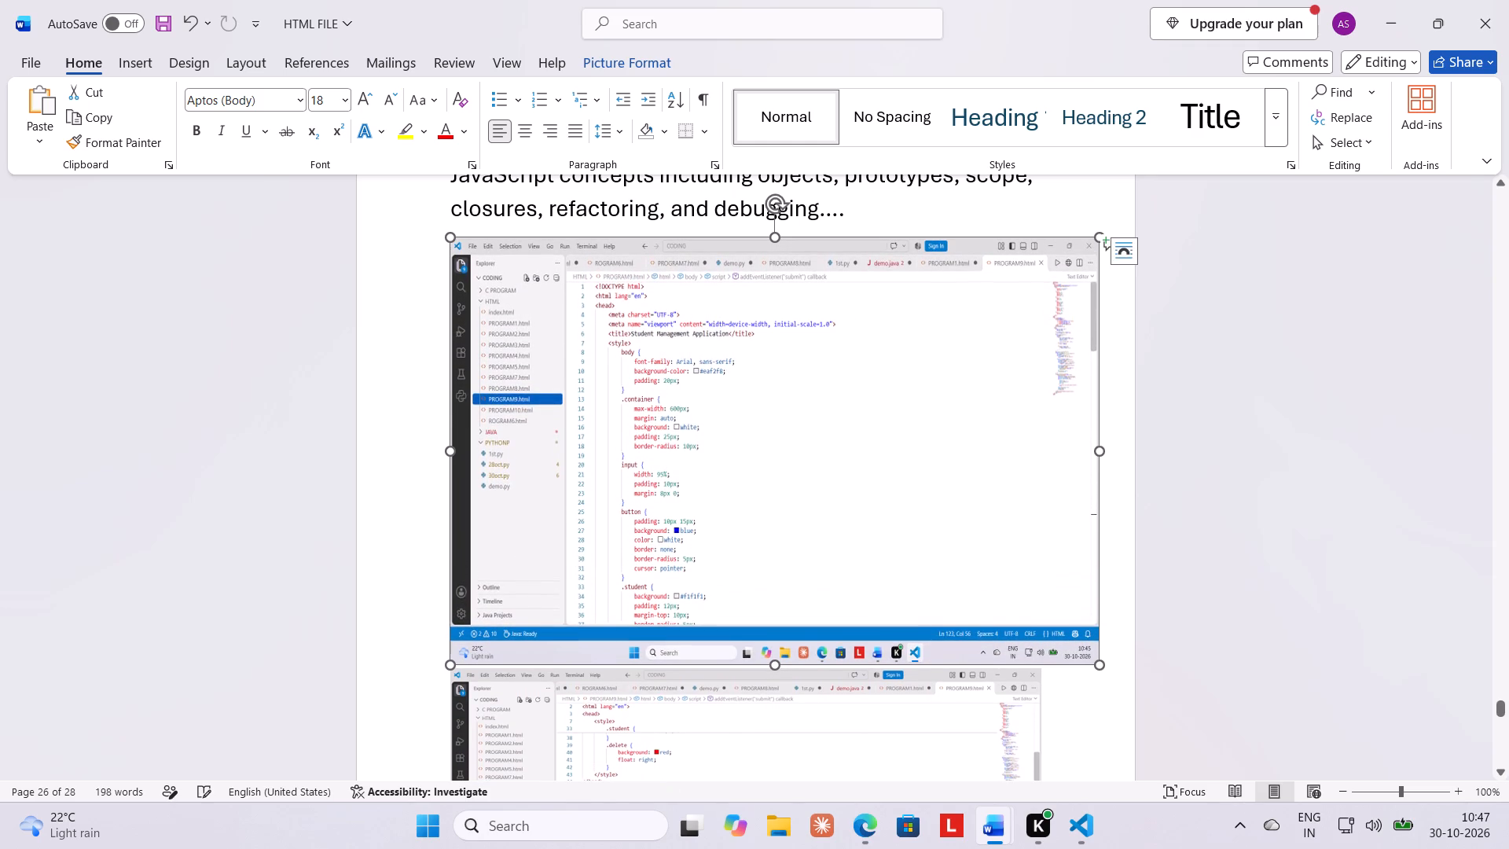
Enlarge the second Q9 code screenshot, matching the first one's width and making it slightly taller.
{"action": "scroll", "coordinate": [903, 504], "scroll_direction": "down", "scroll_amount": 2}
{"action": "left_click", "coordinate": [898, 510]}
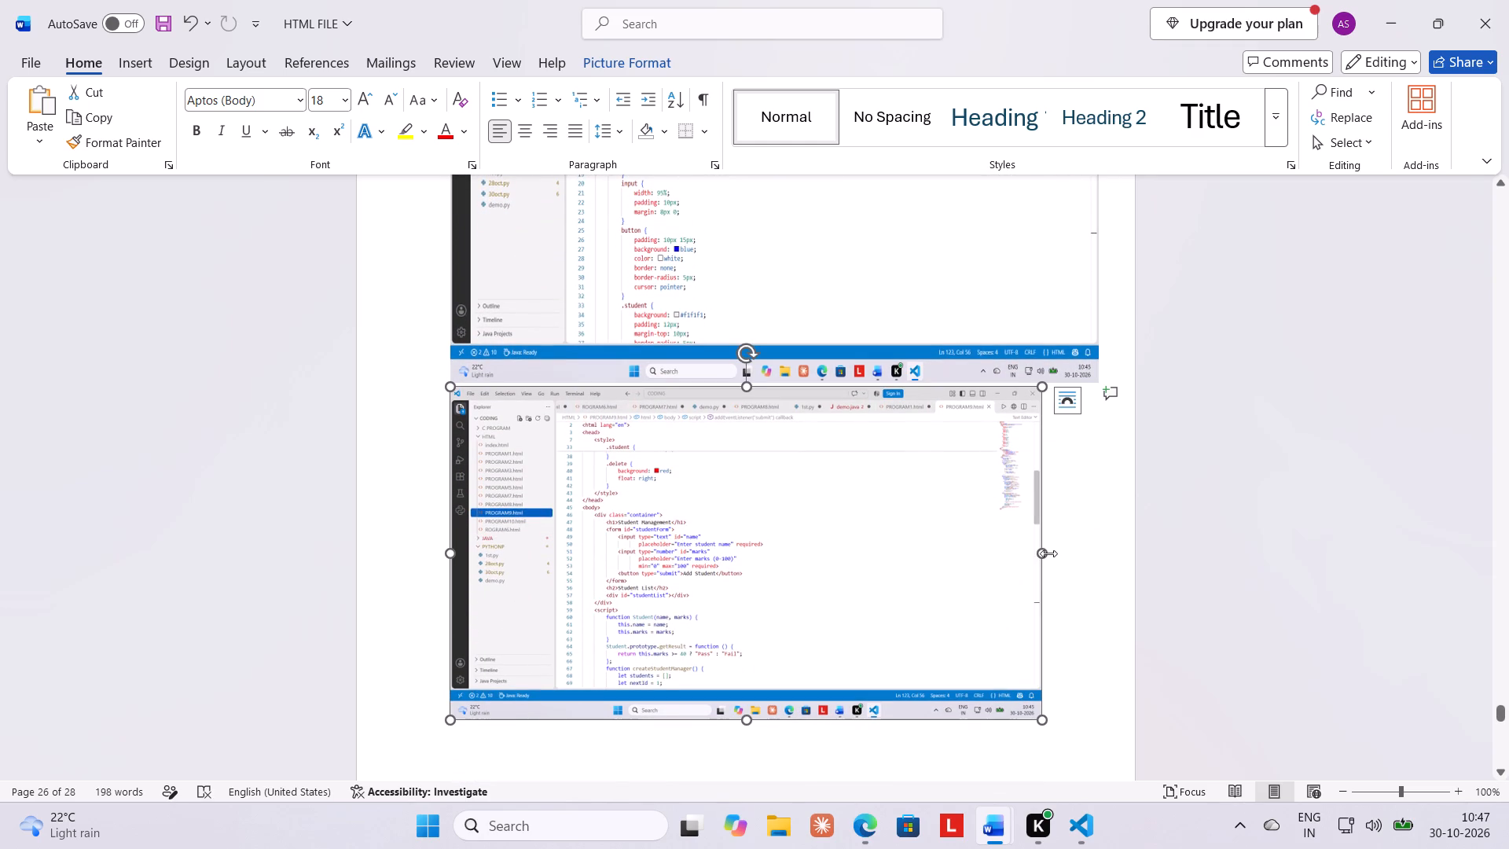
{"action": "left_click_drag", "start_coordinate": [1048, 553], "coordinate": [1098, 567]}
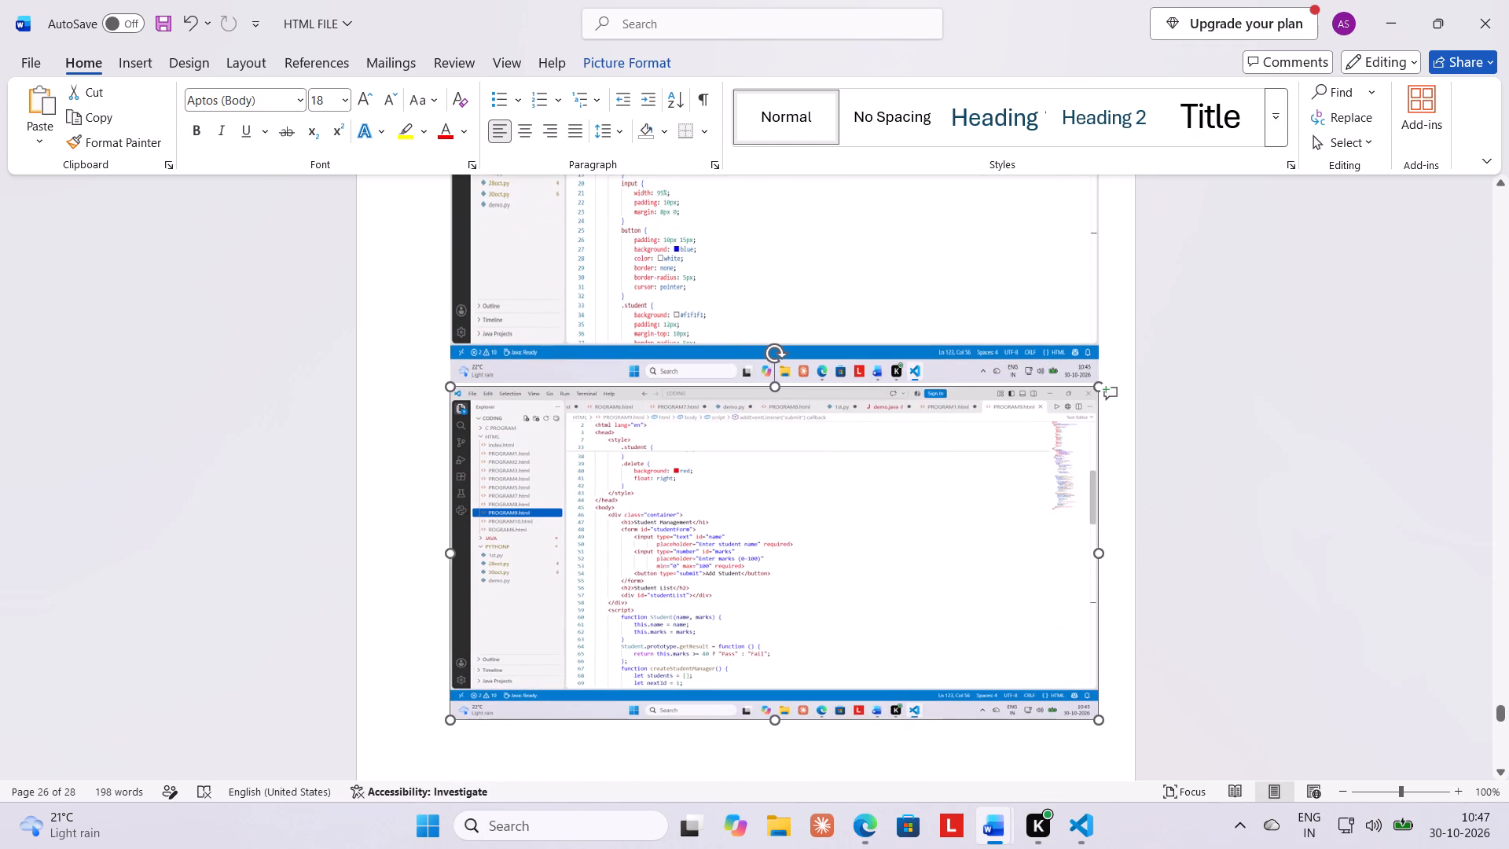
{"action": "scroll", "coordinate": [906, 542], "scroll_direction": "down", "scroll_amount": 6}
{"action": "left_click_drag", "start_coordinate": [776, 438], "coordinate": [776, 439]}
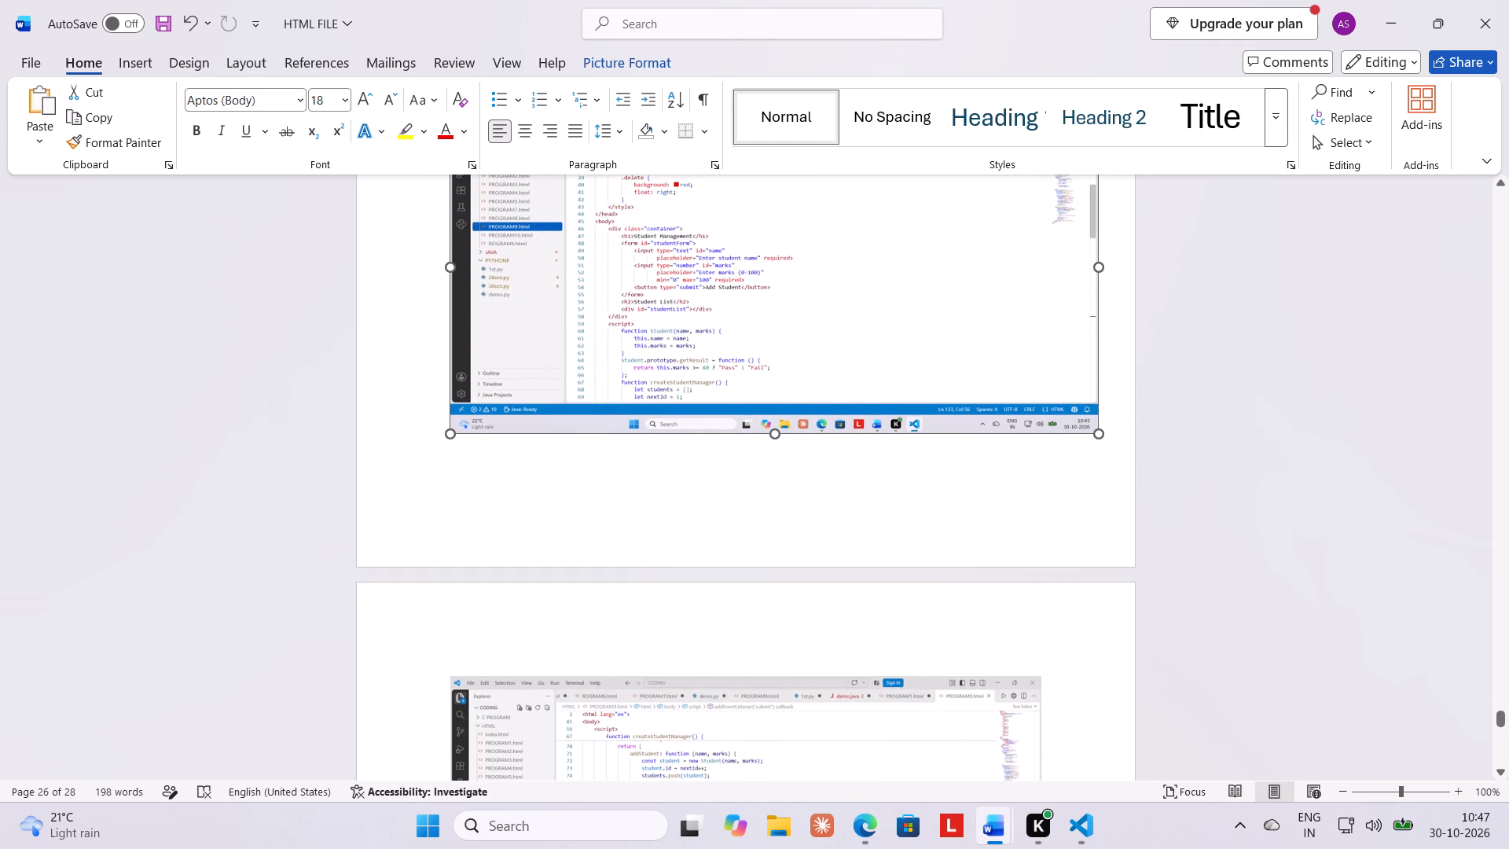
{"action": "left_click_drag", "start_coordinate": [776, 439], "coordinate": [783, 469]}
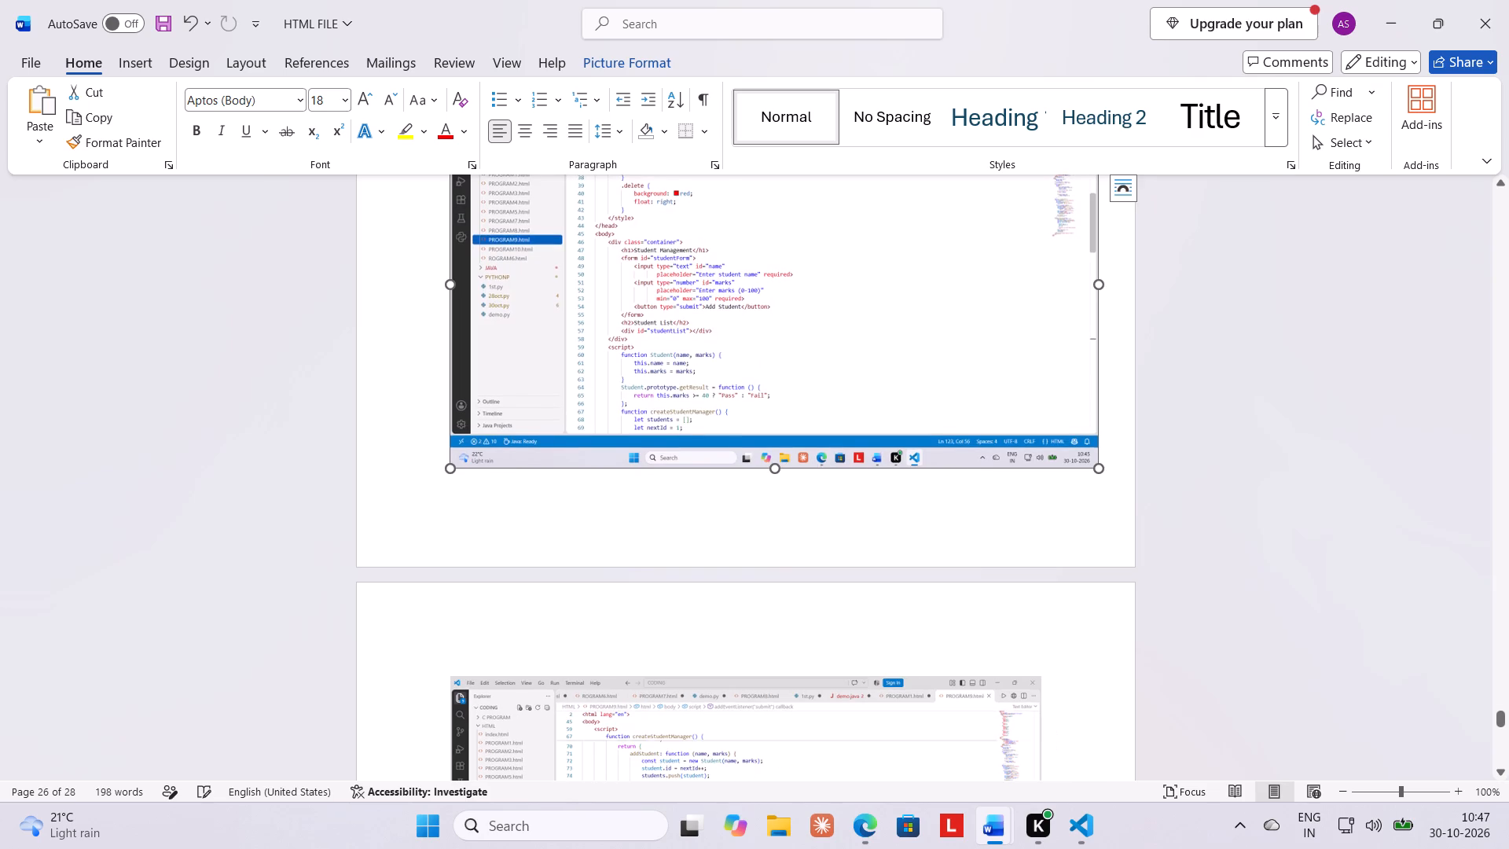
Enlarge the third Q9 screenshot, with the addStudent and deleteStudent code, in width past the text margin and in height.
{"action": "scroll", "coordinate": [823, 632], "scroll_direction": "down", "scroll_amount": 1}
{"action": "left_click", "coordinate": [795, 611]}
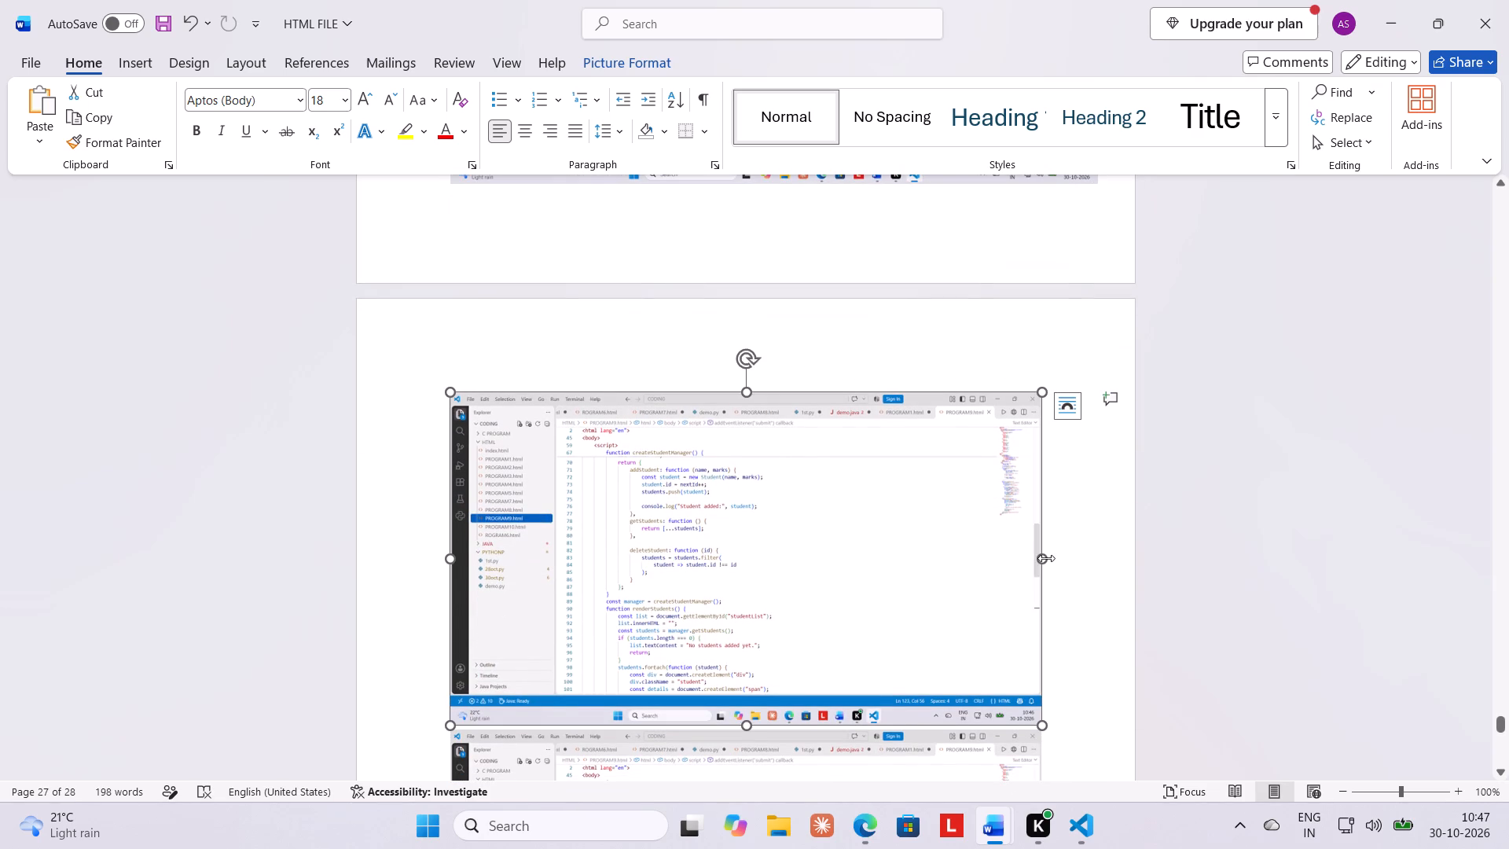
{"action": "left_click_drag", "start_coordinate": [1046, 558], "coordinate": [1107, 572]}
{"action": "scroll", "coordinate": [829, 646], "scroll_direction": "down", "scroll_amount": 1}
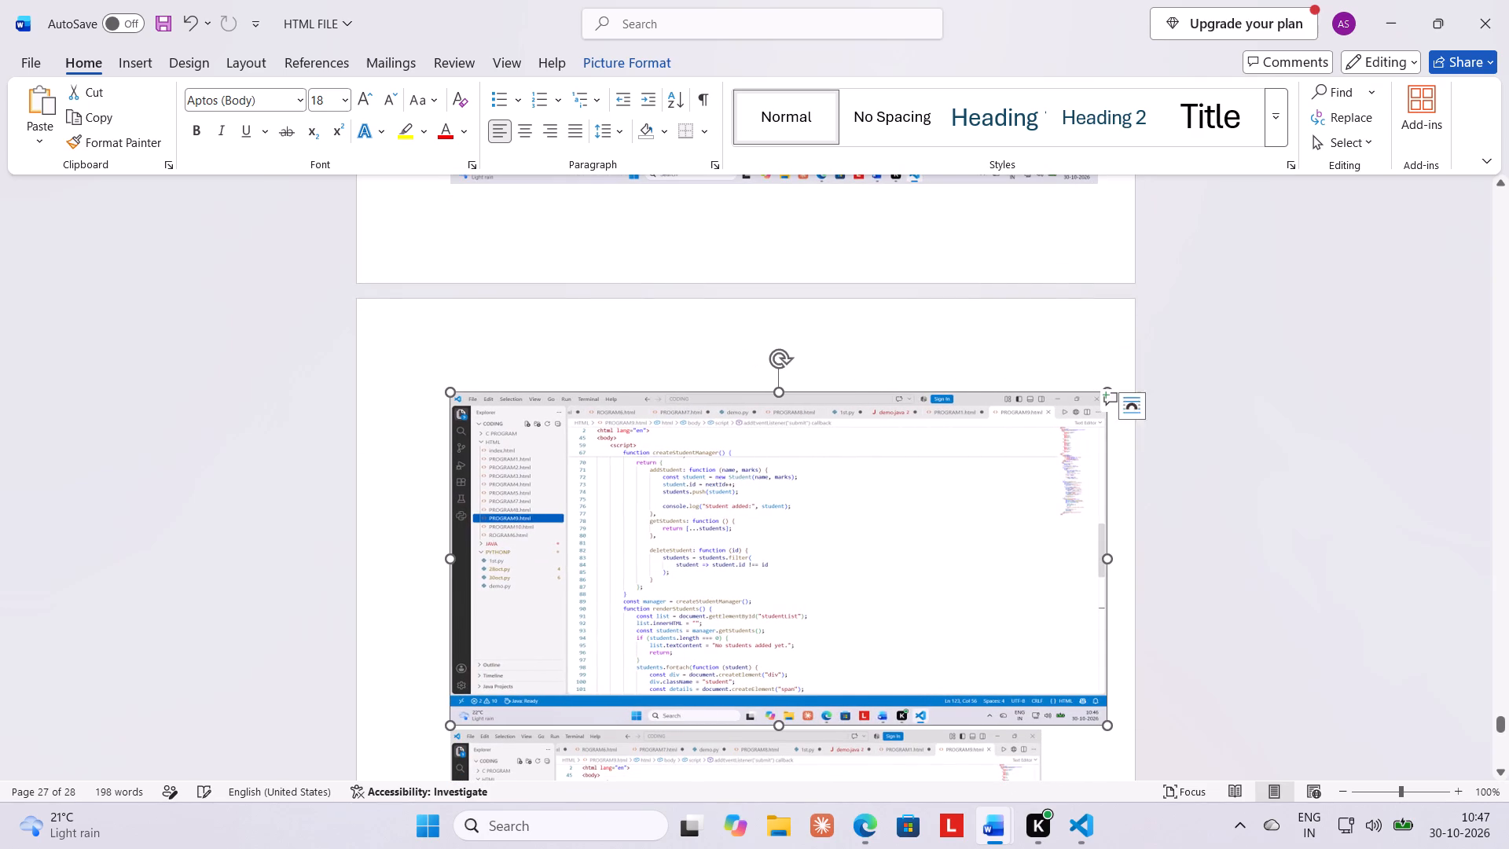
{"action": "scroll", "coordinate": [829, 646], "scroll_direction": "down", "scroll_amount": 1}
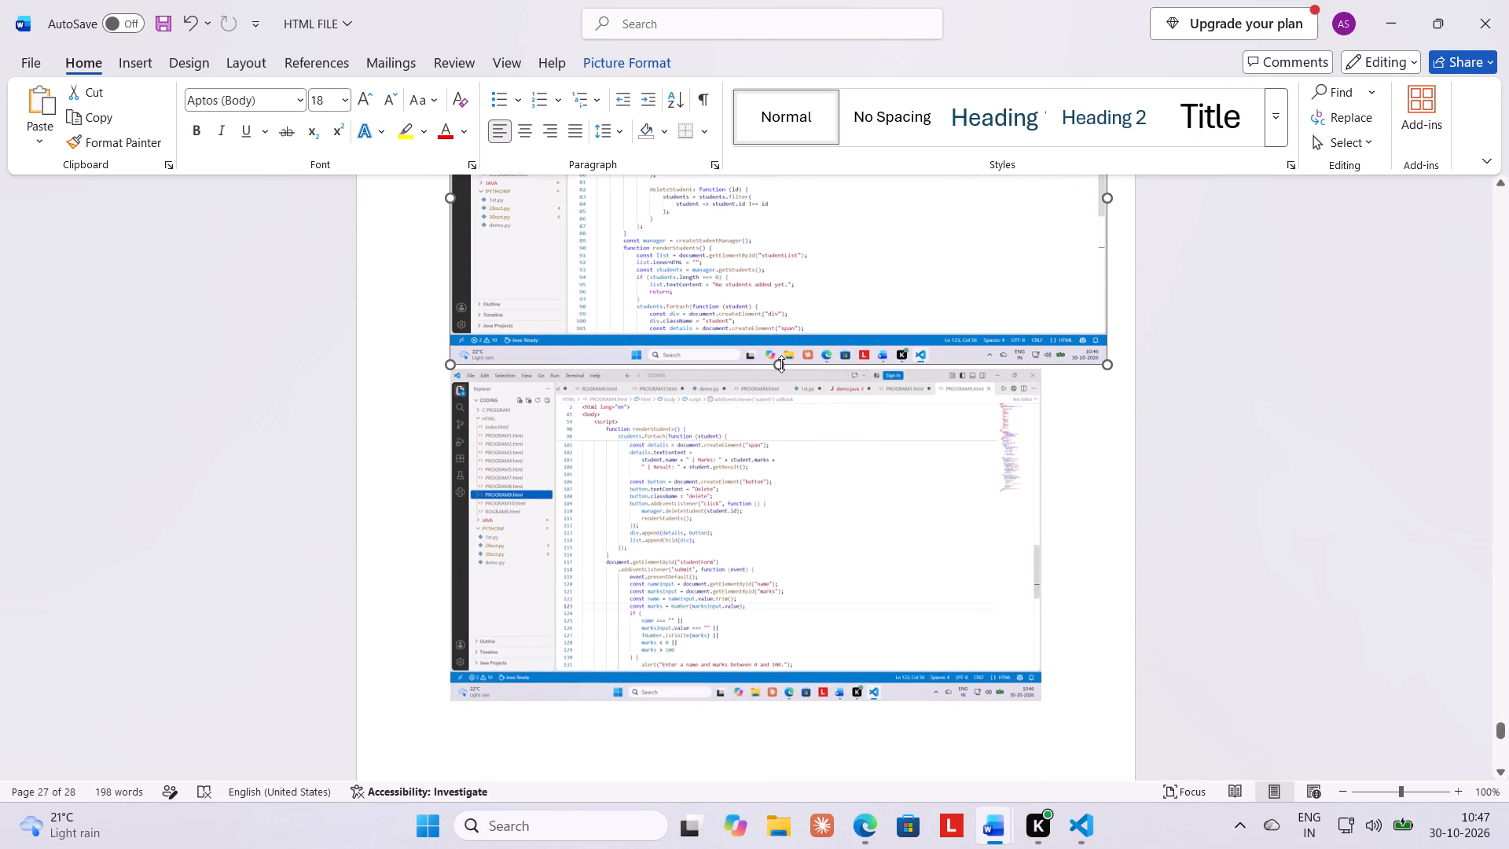
{"action": "left_click_drag", "start_coordinate": [781, 366], "coordinate": [797, 491]}
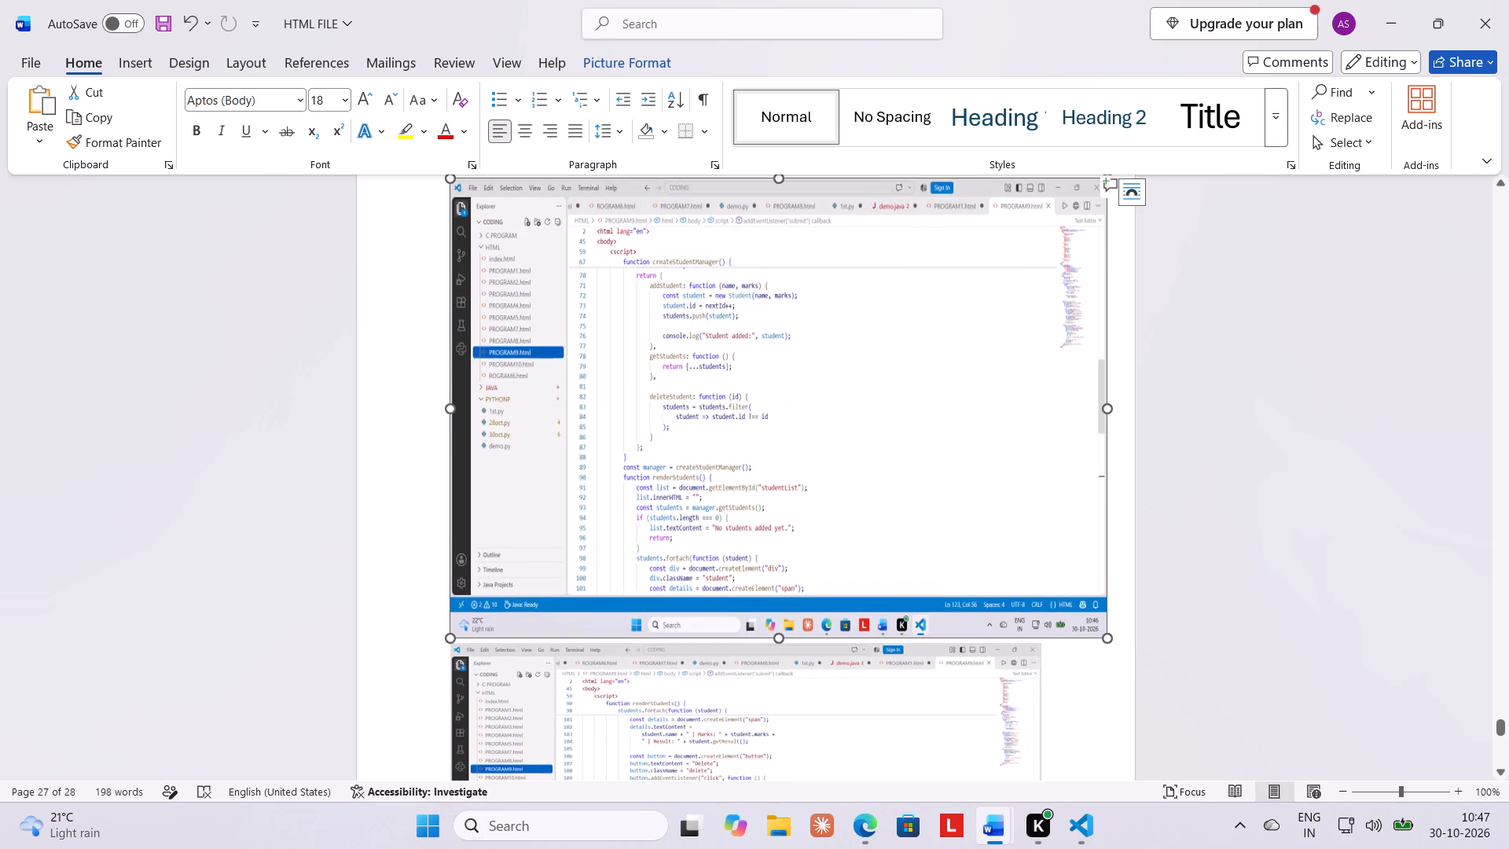
Enlarge the fourth Q9 screenshot, with the delete button code, to the third one's width and make it taller.
{"action": "scroll", "coordinate": [795, 627], "scroll_direction": "down", "scroll_amount": 6}
{"action": "left_click", "coordinate": [787, 592]}
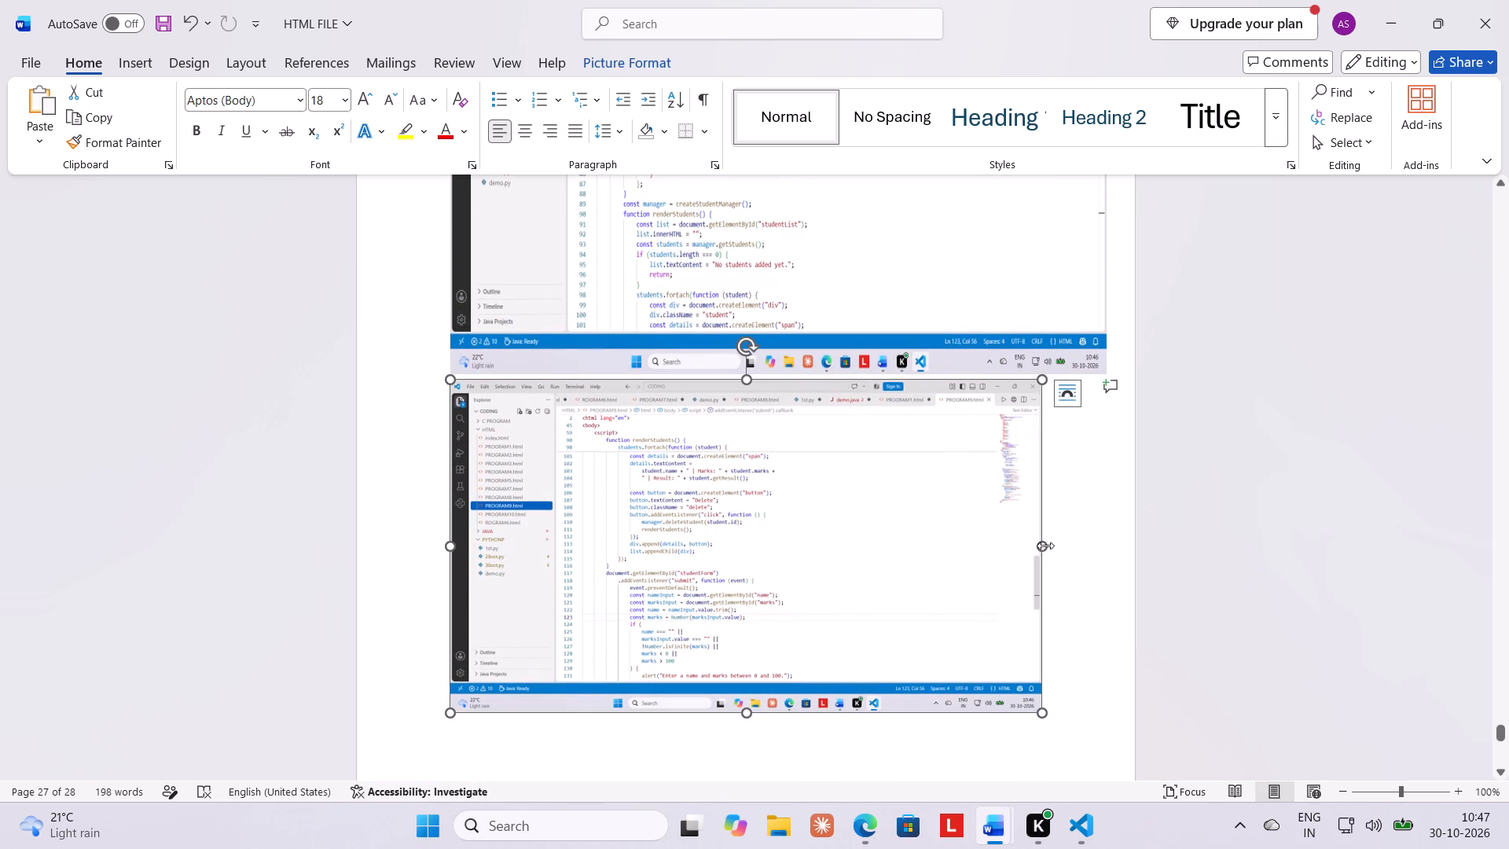
{"action": "left_click_drag", "start_coordinate": [1045, 545], "coordinate": [1107, 568]}
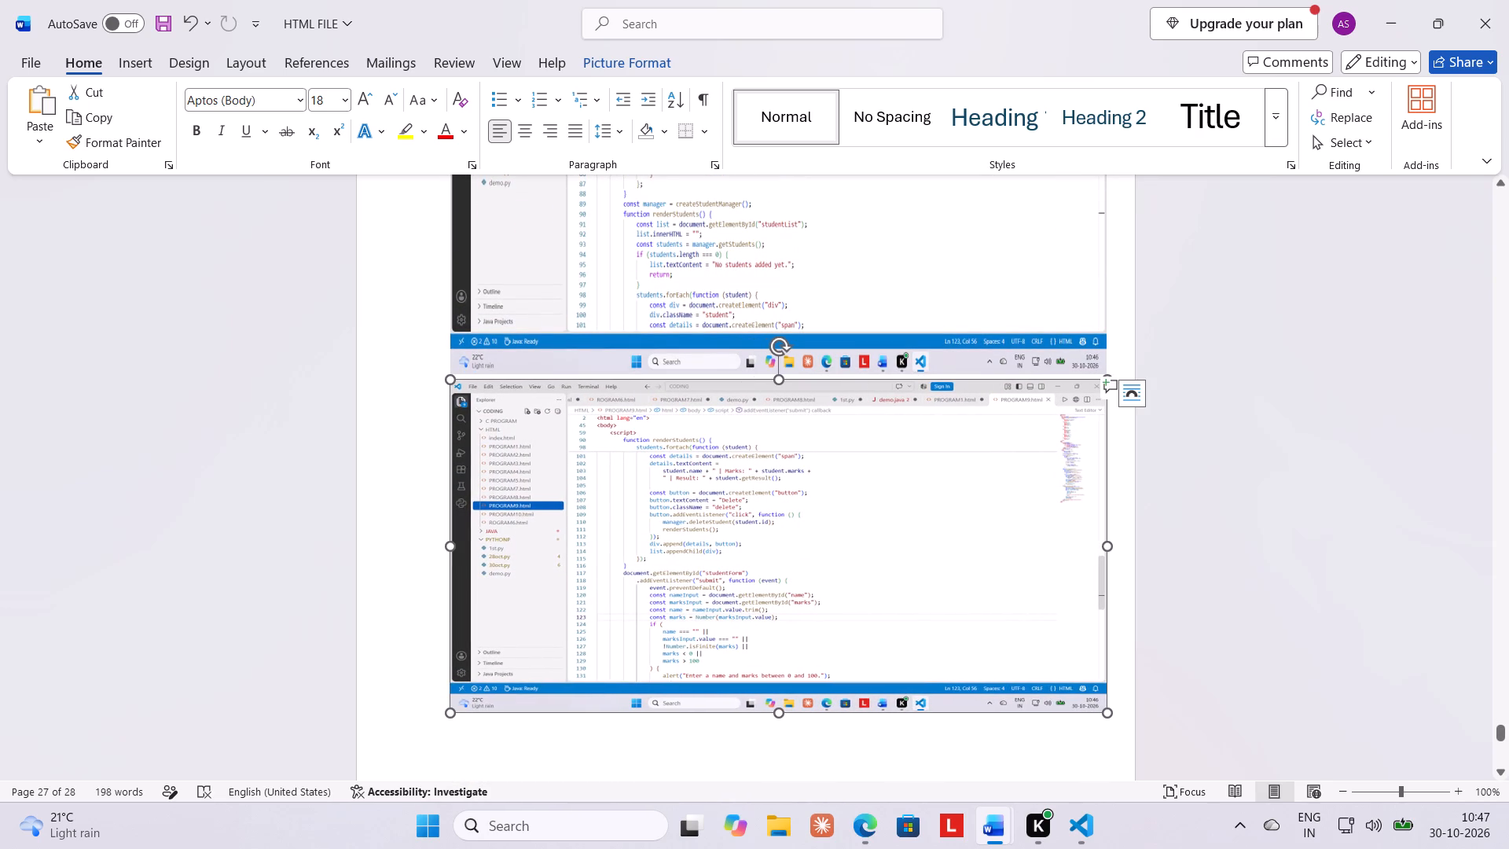
{"action": "left_click_drag", "start_coordinate": [780, 713], "coordinate": [798, 822]}
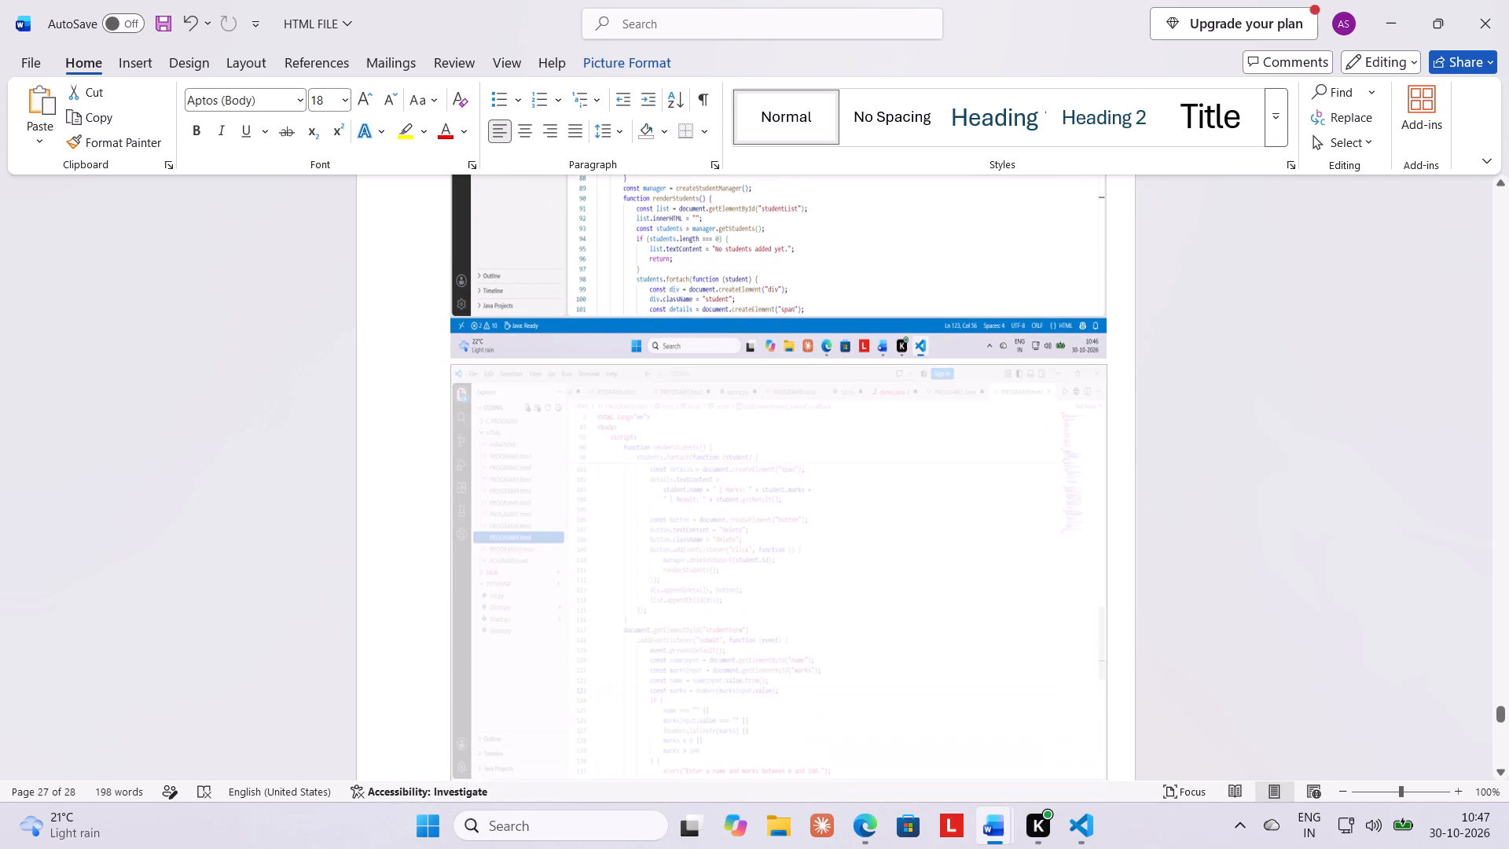
{"action": "left_click_drag", "start_coordinate": [798, 822], "coordinate": [797, 803]}
Enlarge the fifth Q9 screenshot, with the end of the submit listener code, in width past the text margin and in height.
{"action": "scroll", "coordinate": [912, 601], "scroll_direction": "down", "scroll_amount": 11}
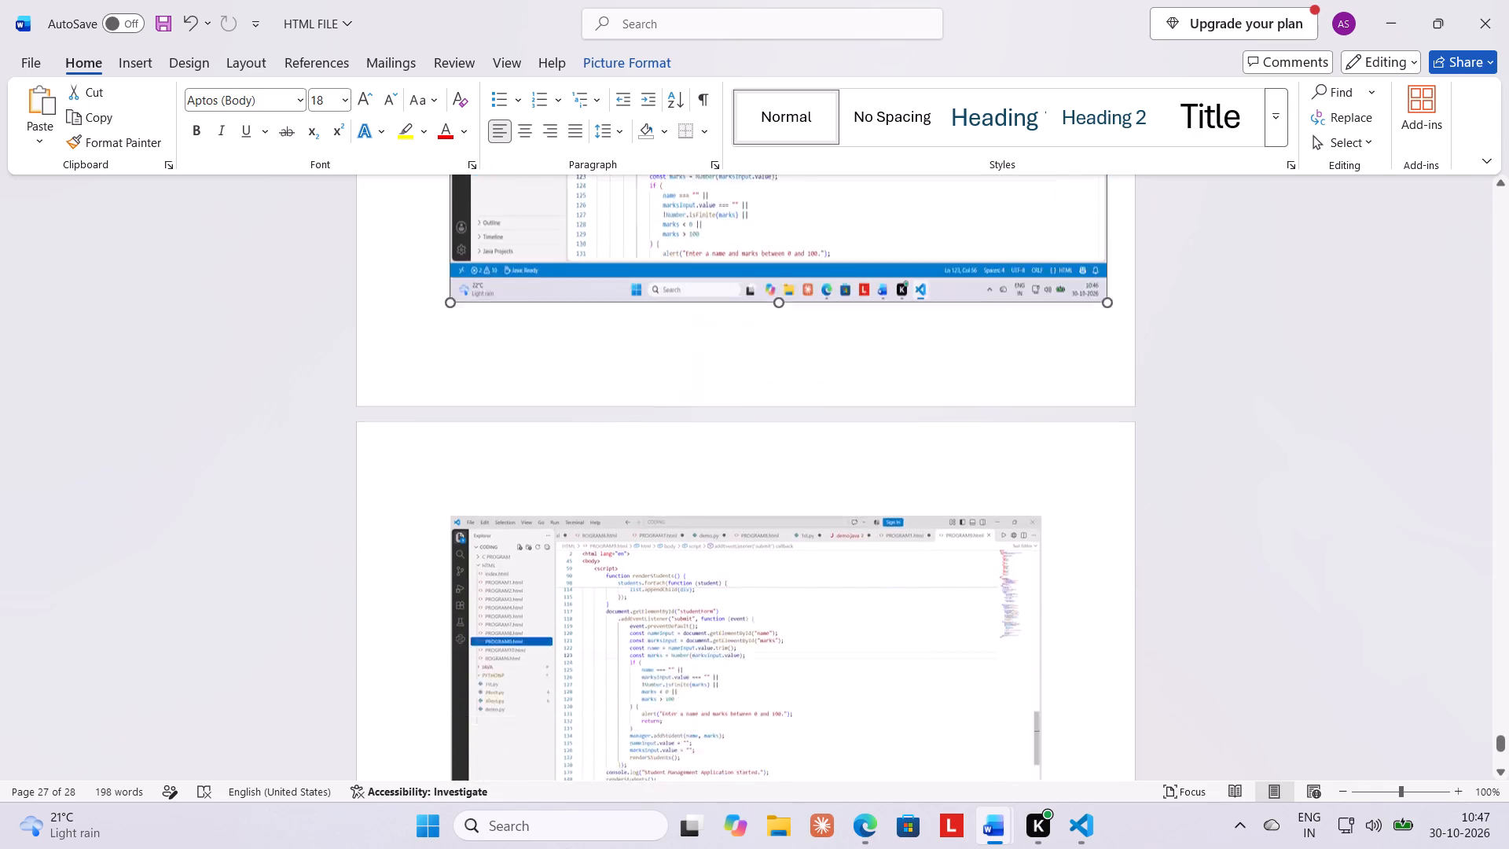
{"action": "scroll", "coordinate": [912, 601], "scroll_direction": "down", "scroll_amount": 3}
{"action": "left_click", "coordinate": [863, 502]}
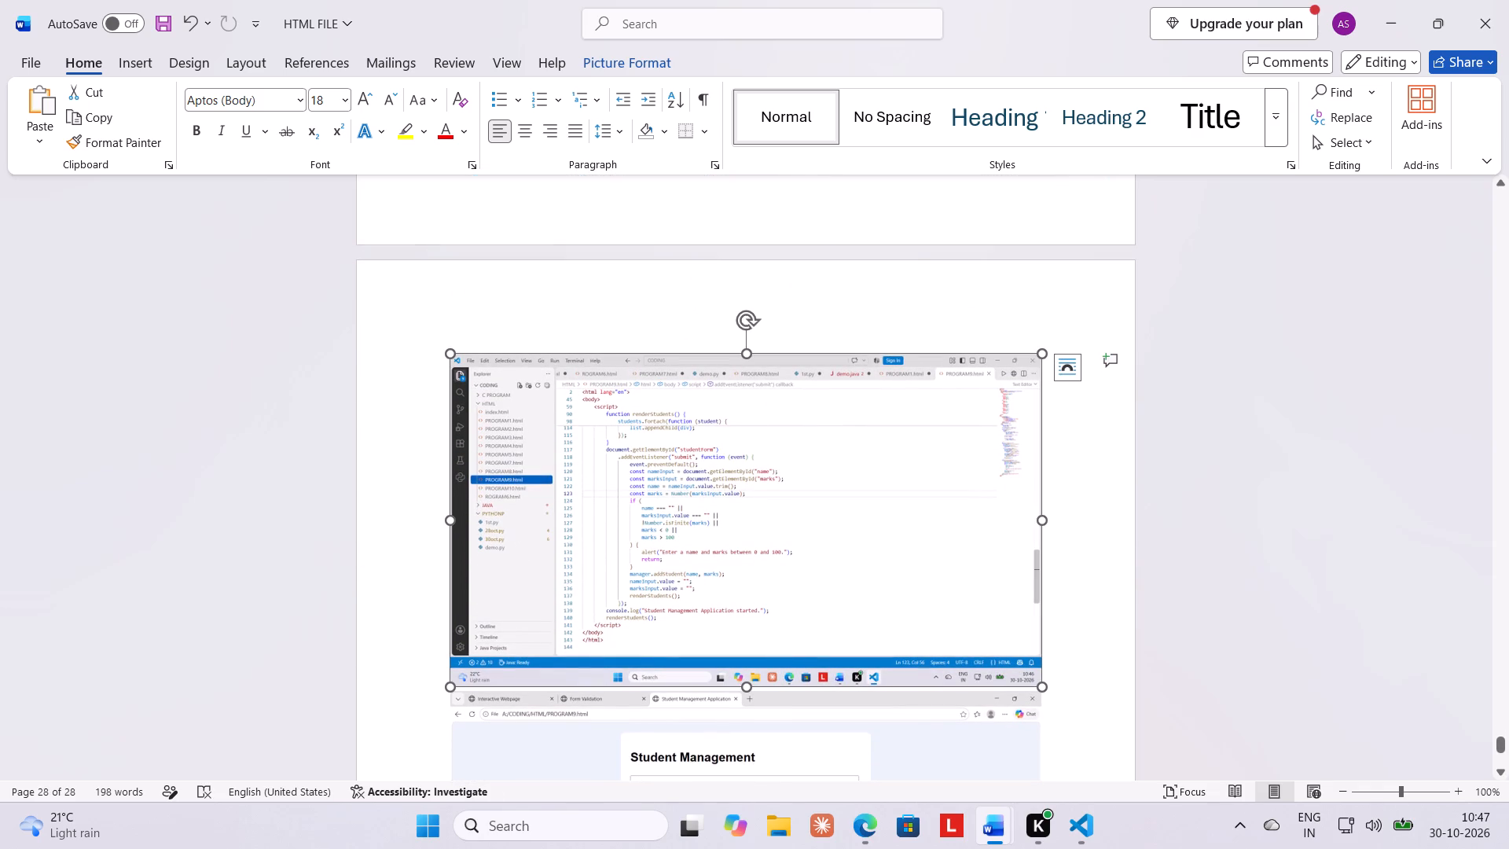
{"action": "left_click_drag", "start_coordinate": [1045, 519], "coordinate": [1097, 537]}
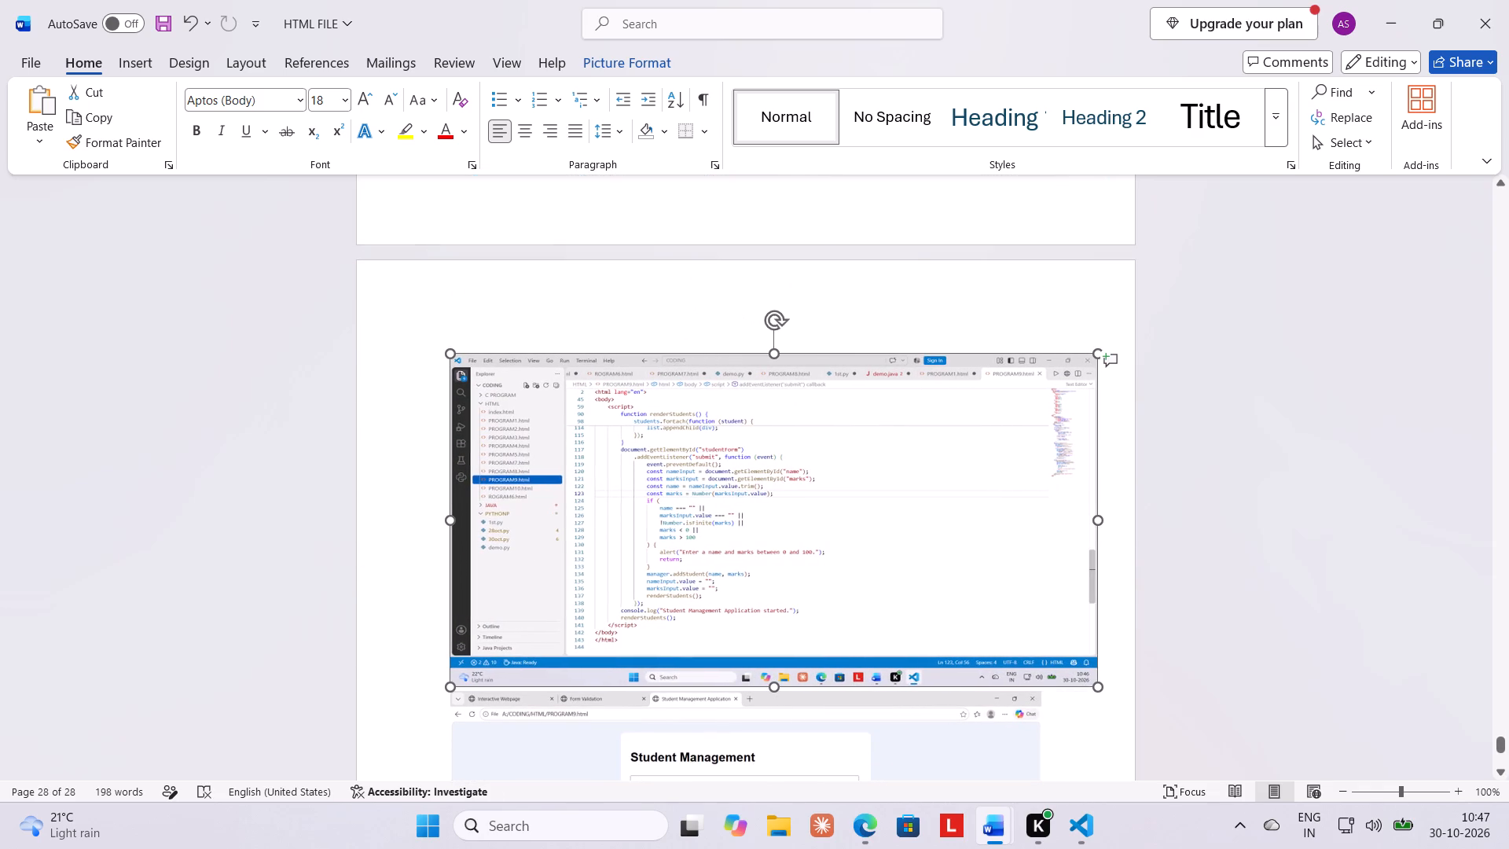
{"action": "left_click_drag", "start_coordinate": [1097, 537], "coordinate": [1099, 537]}
{"action": "scroll", "coordinate": [706, 667], "scroll_direction": "down", "scroll_amount": 5}
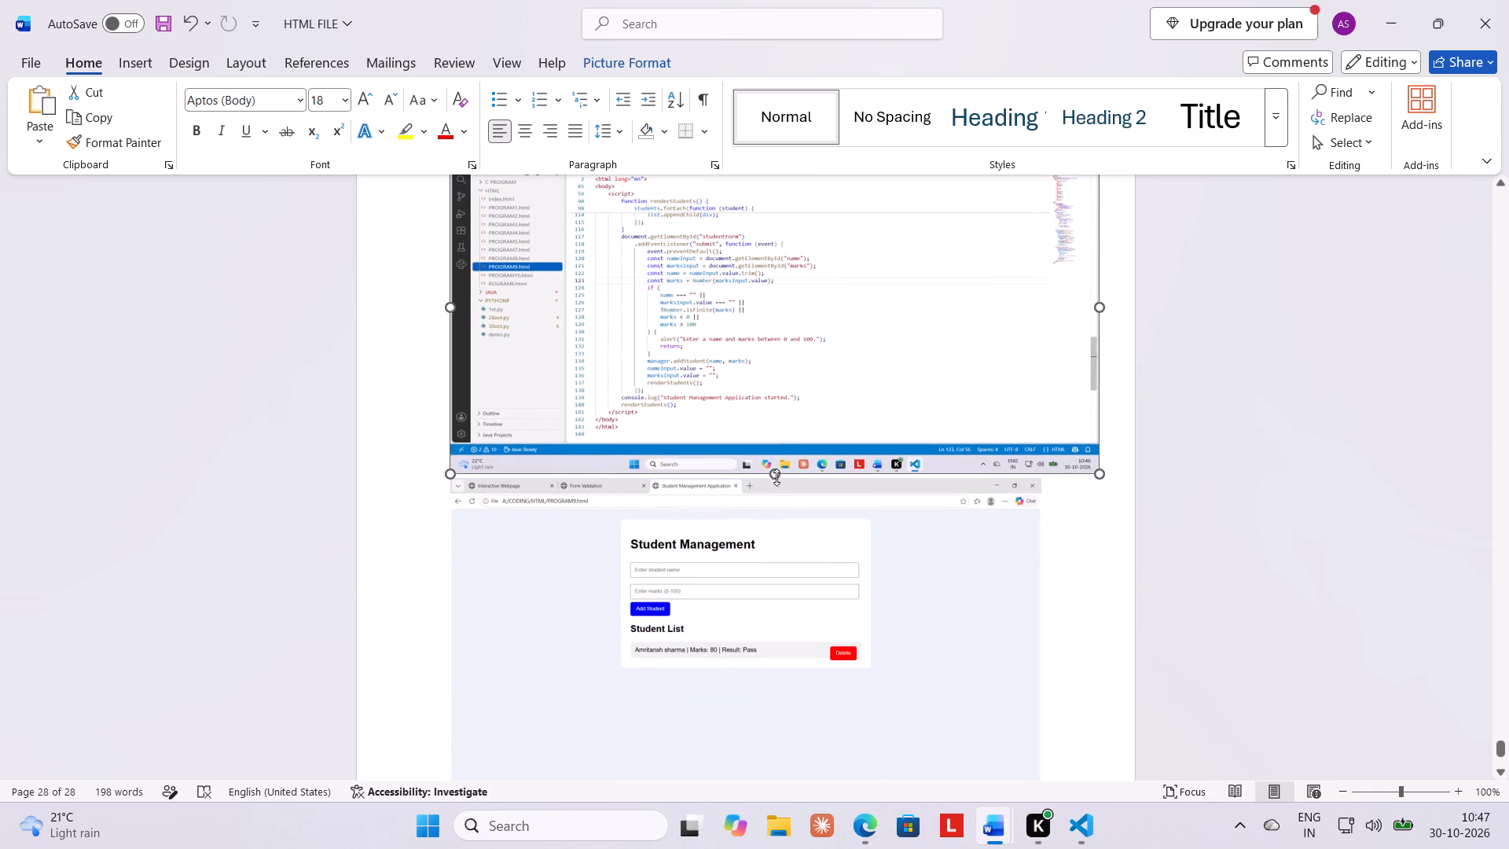
{"action": "left_click_drag", "start_coordinate": [777, 476], "coordinate": [800, 611]}
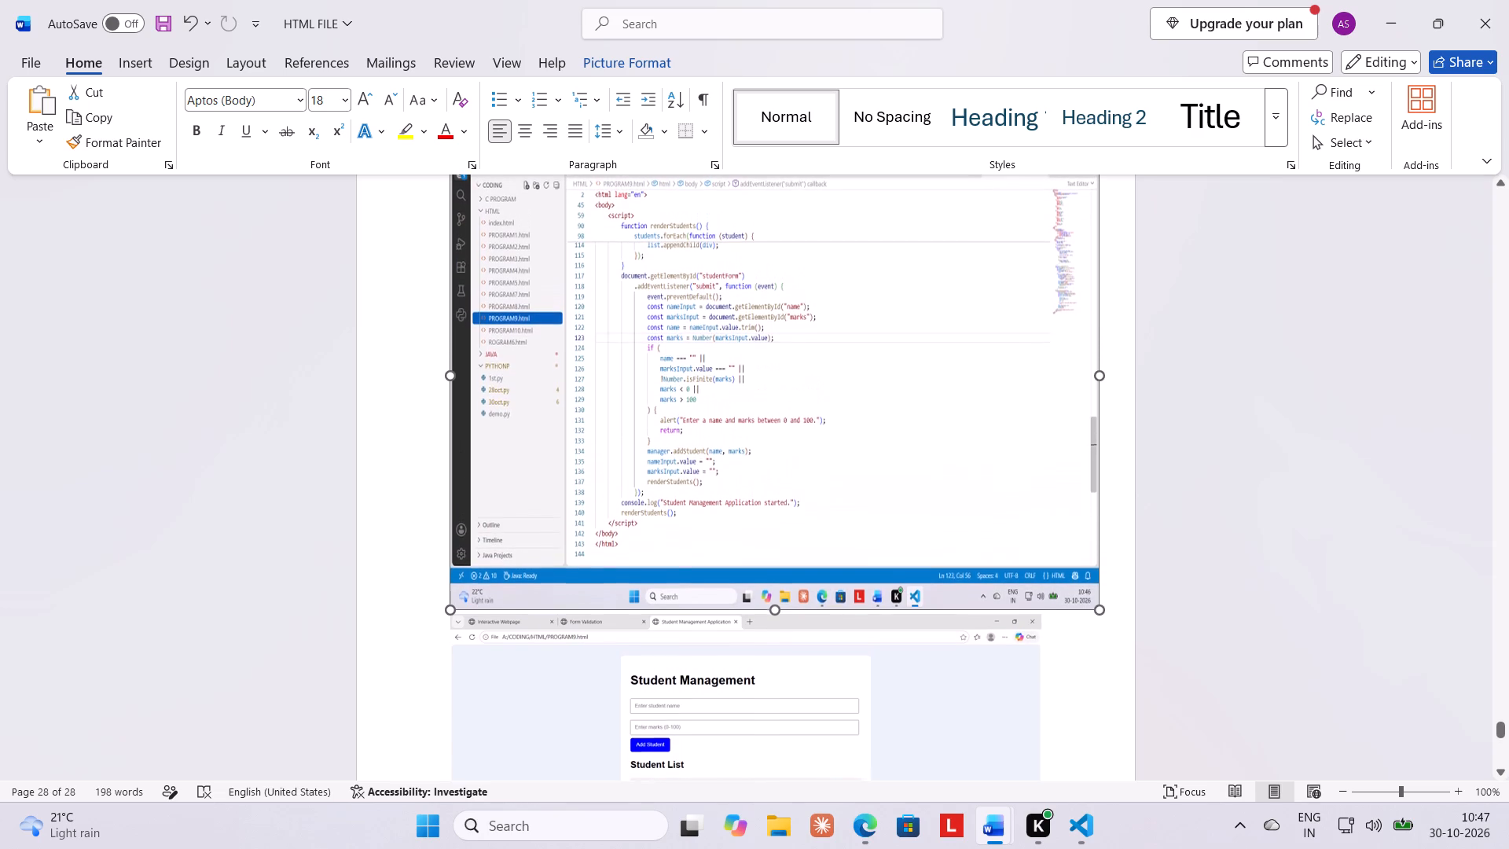
{"action": "left_click_drag", "start_coordinate": [800, 611], "coordinate": [802, 612]}
Add blank lines below the last Q9 code screenshot and enter the heading "OUTPUT :-" above the Student Management output screenshot.
{"action": "left_click", "coordinate": [1110, 609]}
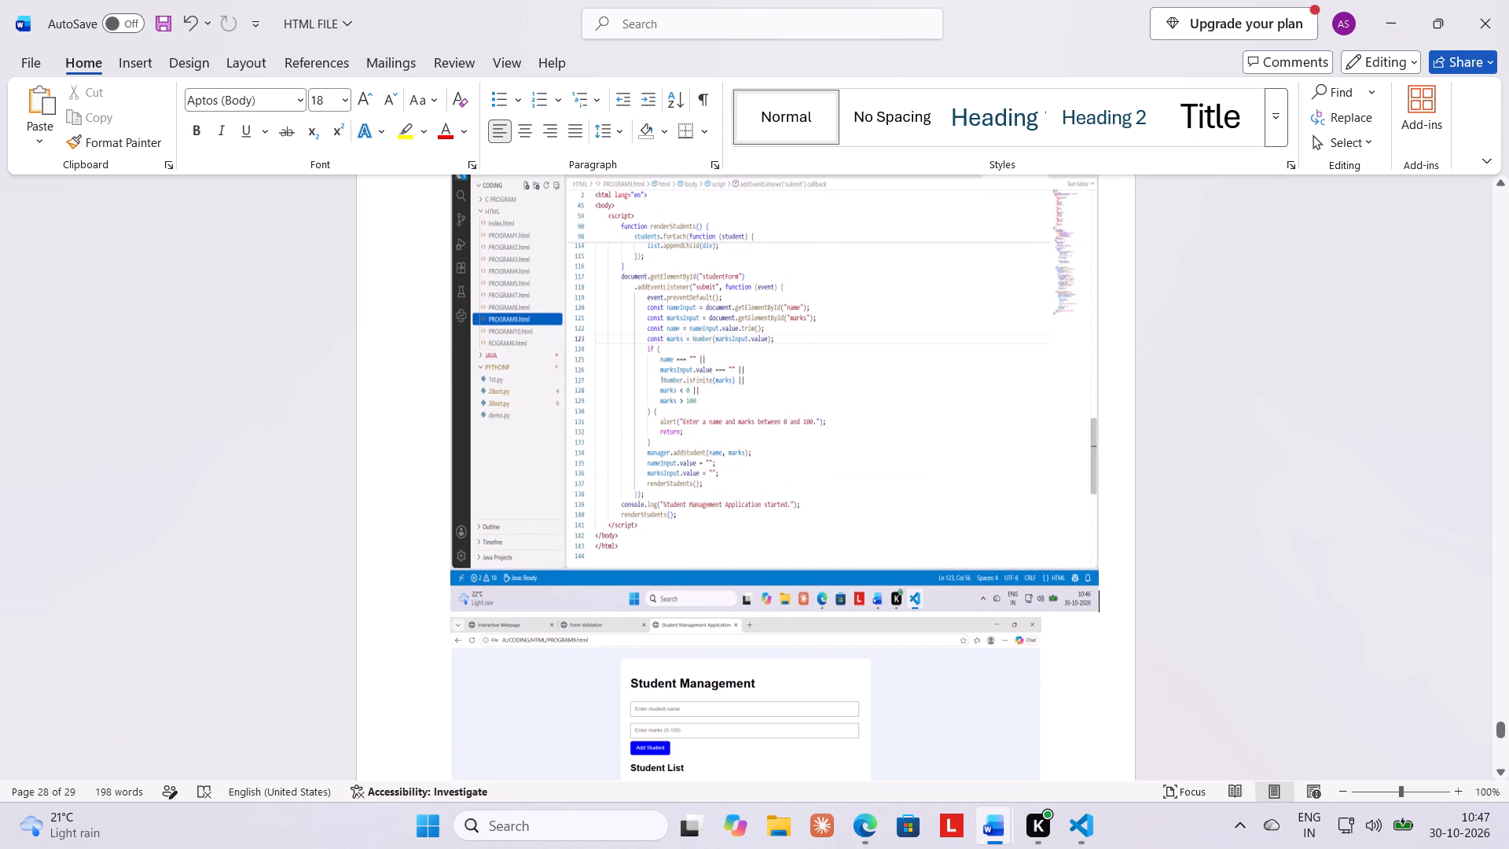
{"action": "key", "text": "Return"}
{"action": "key", "text": "Return"}
{"action": "key", "text": "Return"}
{"action": "key", "text": "Return"}
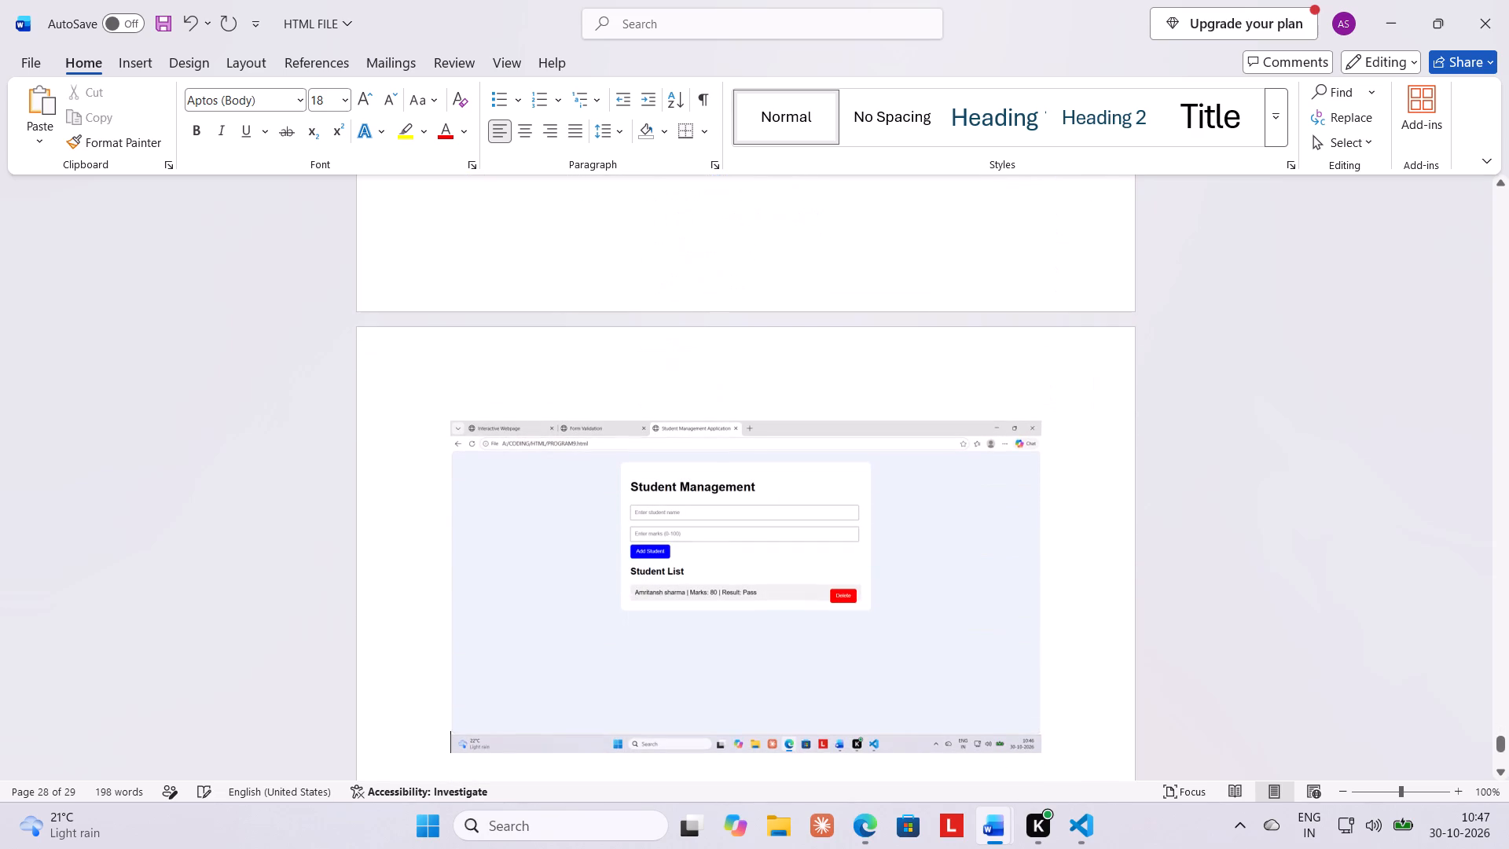
{"action": "key", "text": "BackSpace"}
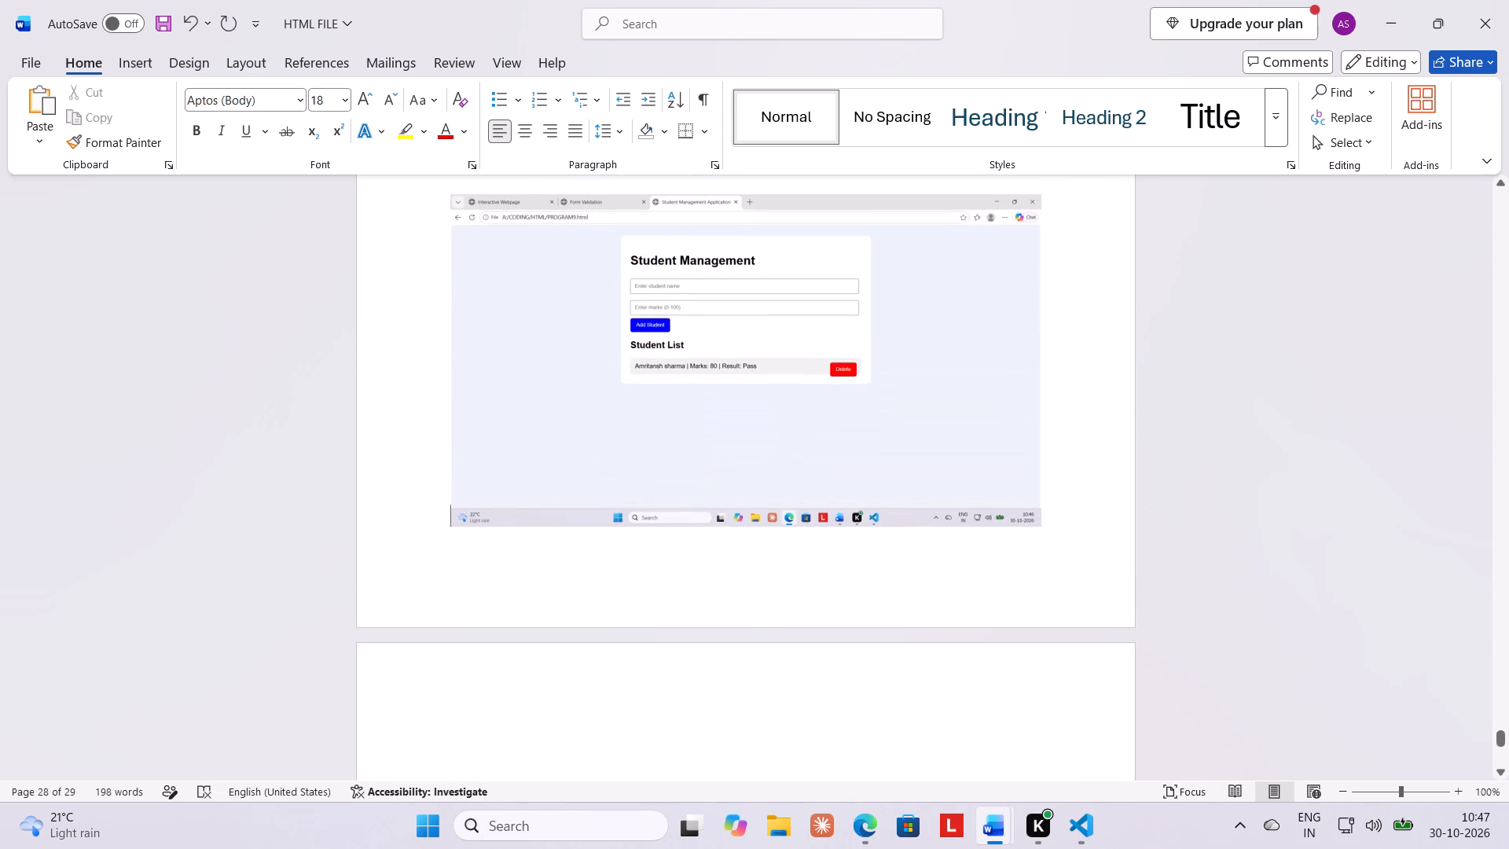
{"action": "scroll", "coordinate": [1110, 609], "scroll_direction": "up", "scroll_amount": 3}
{"action": "scroll", "coordinate": [1110, 609], "scroll_direction": "up", "scroll_amount": 1, "text": "ctrl"}
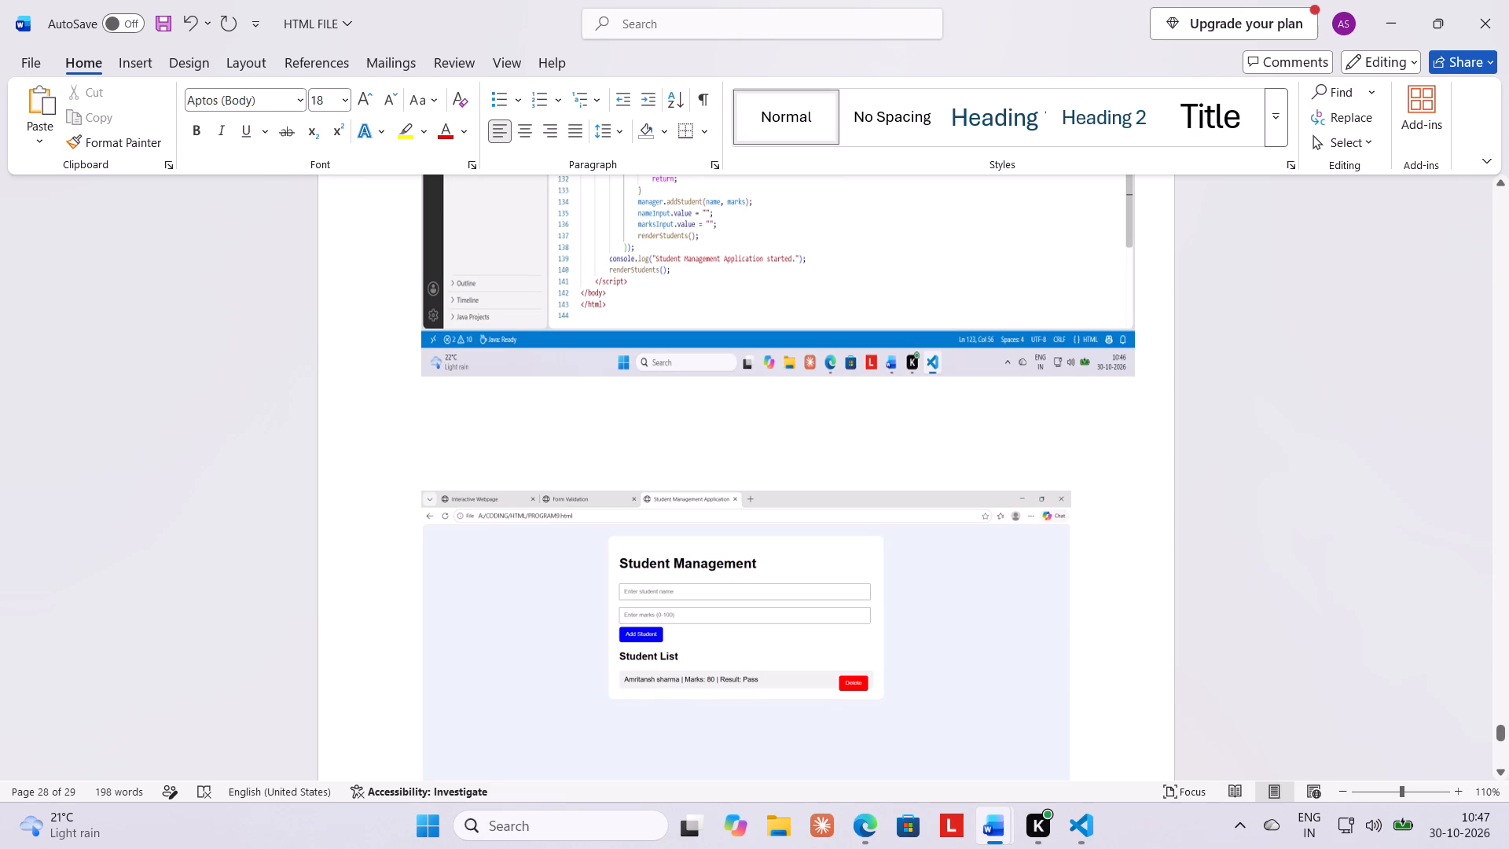
{"action": "left_click", "coordinate": [483, 439]}
{"action": "type", "text": "ou"}
{"action": "key", "text": "BackSpace"}
{"action": "key", "text": "BackSpace"}
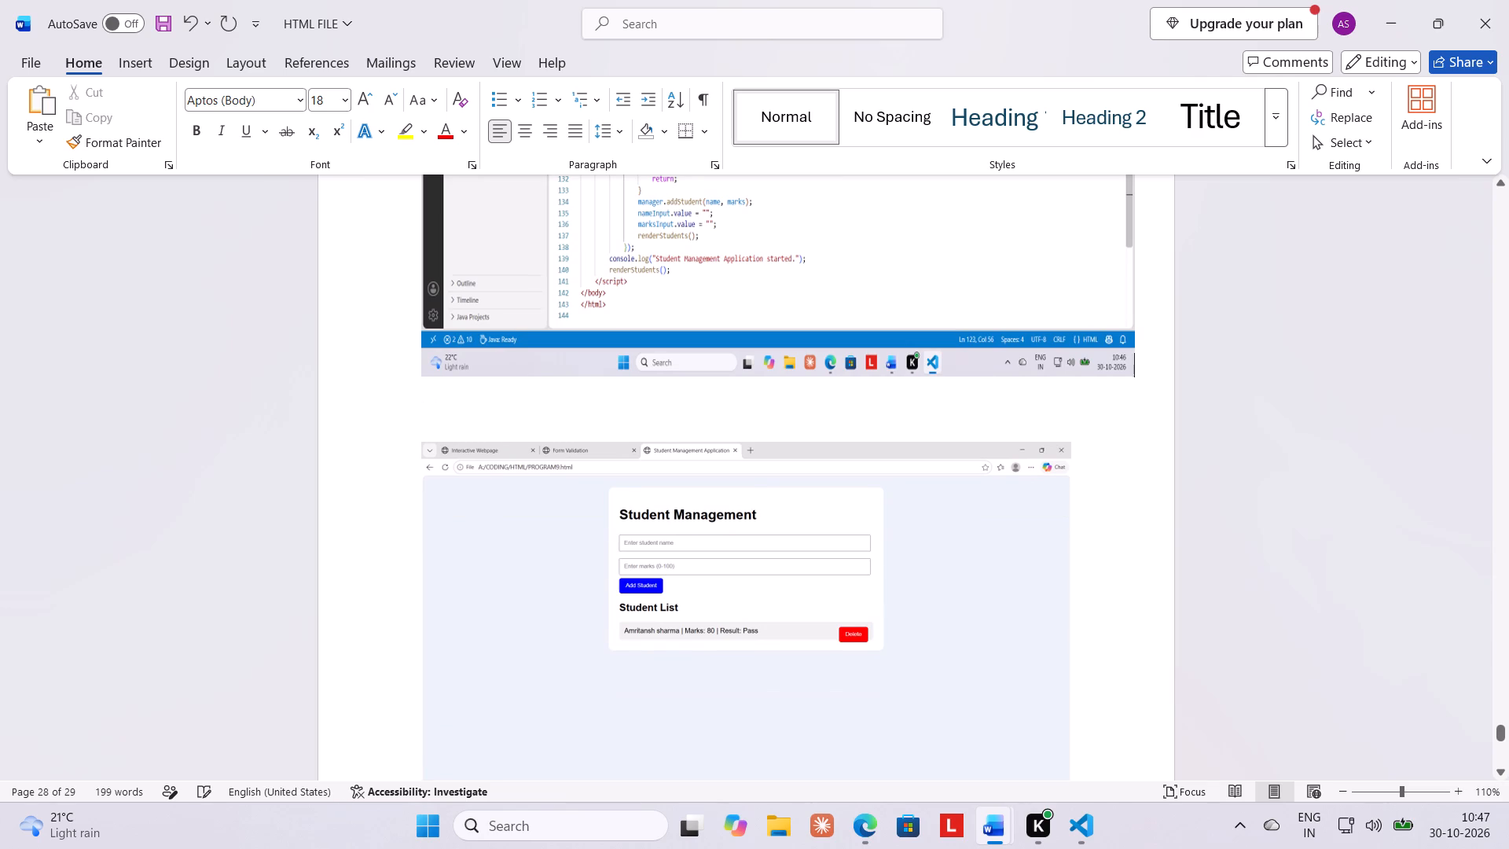
{"action": "type", "text": "OUTPUT"}
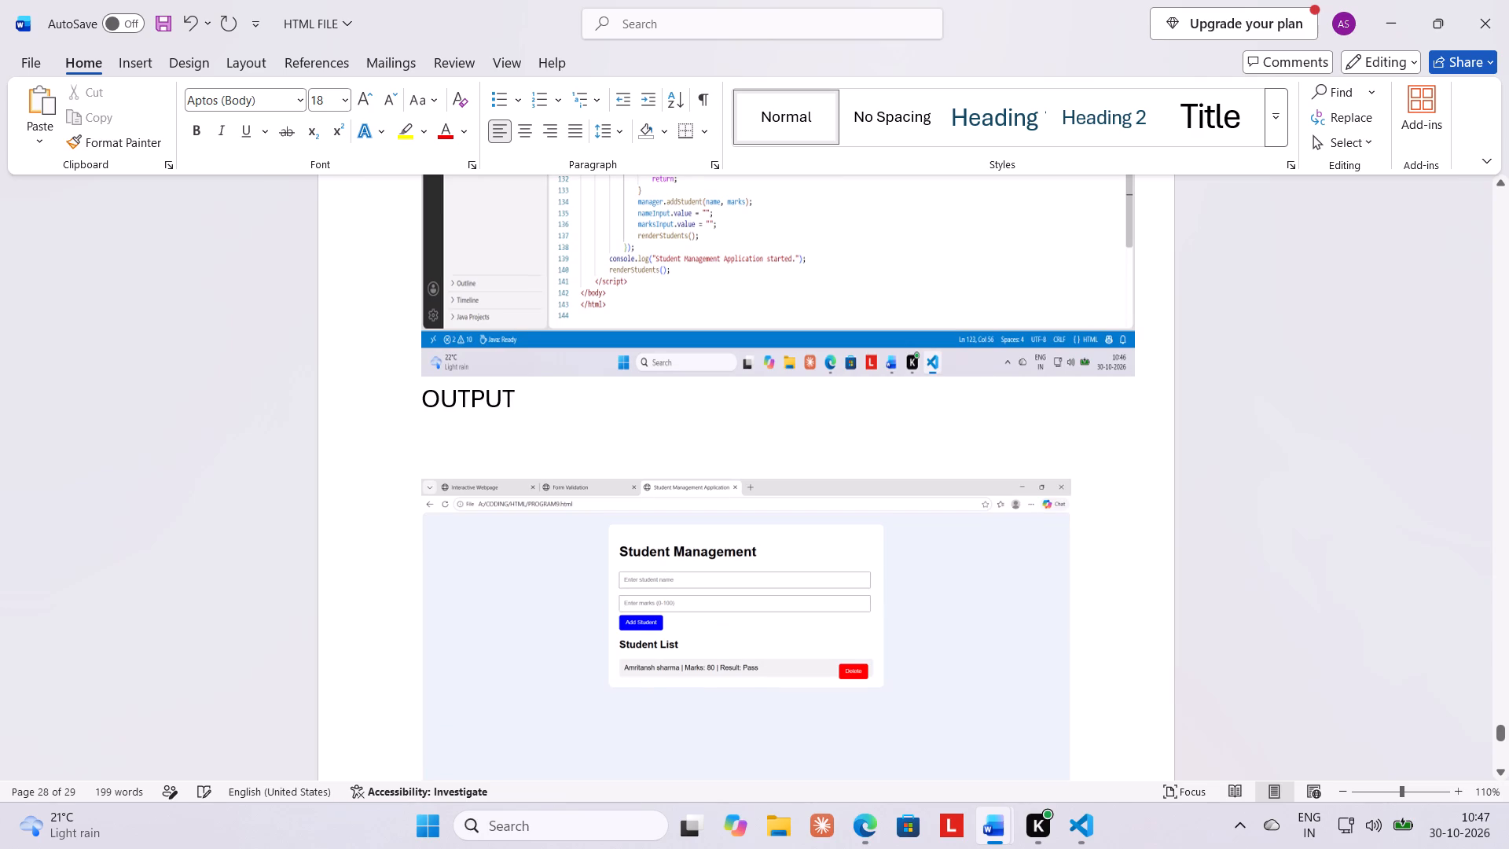
{"action": "key", "text": "space"}
{"action": "type", "text": ":-"}
Make the word OUTPUT in the new Q9 heading bold and set its font size to 20.
{"action": "double_click", "coordinate": [475, 394]}
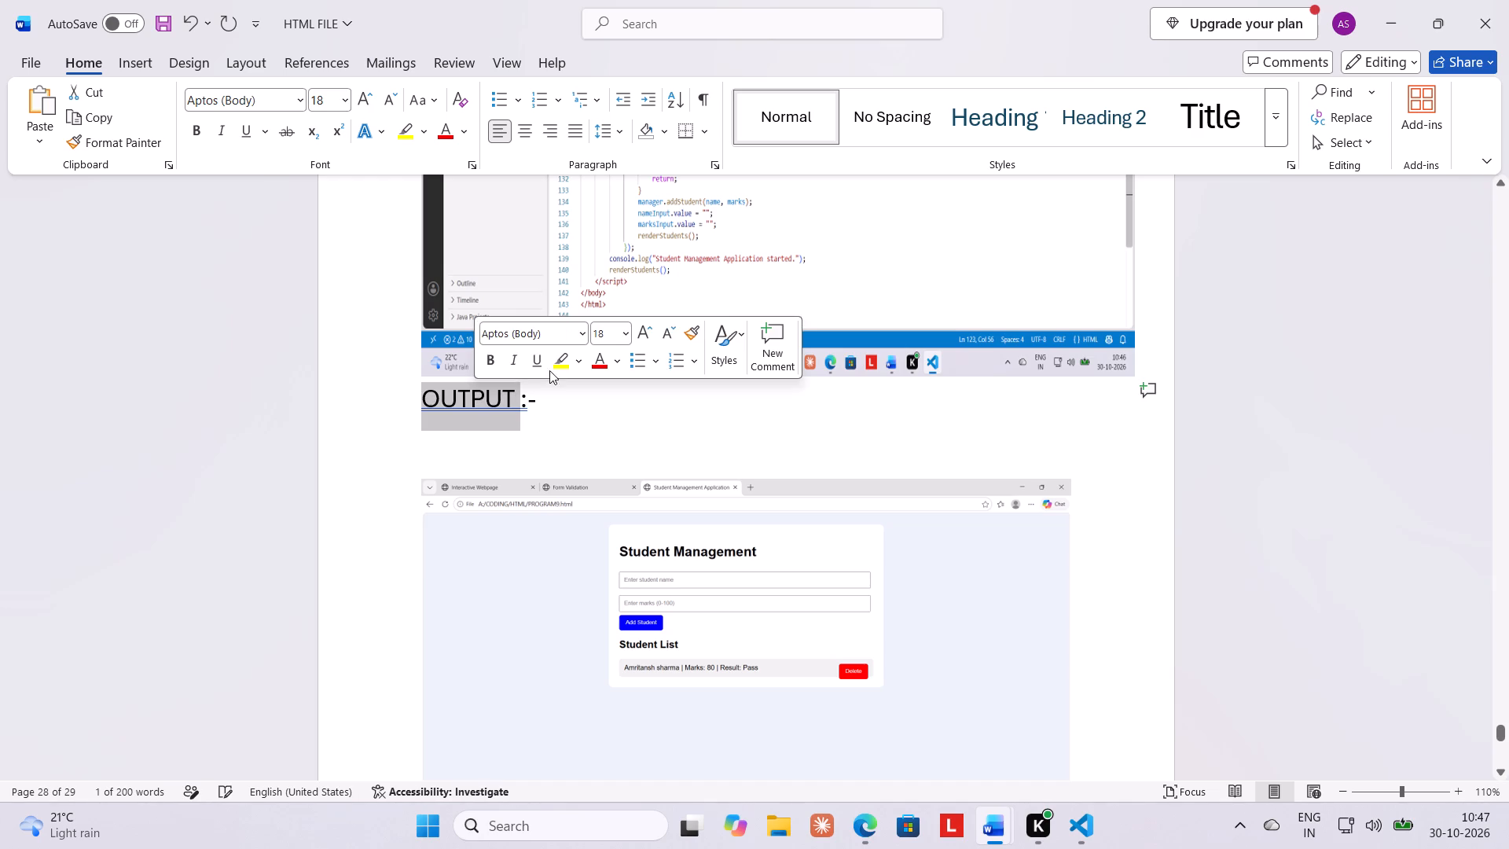
{"action": "left_click", "coordinate": [487, 364]}
{"action": "left_click", "coordinate": [622, 341]}
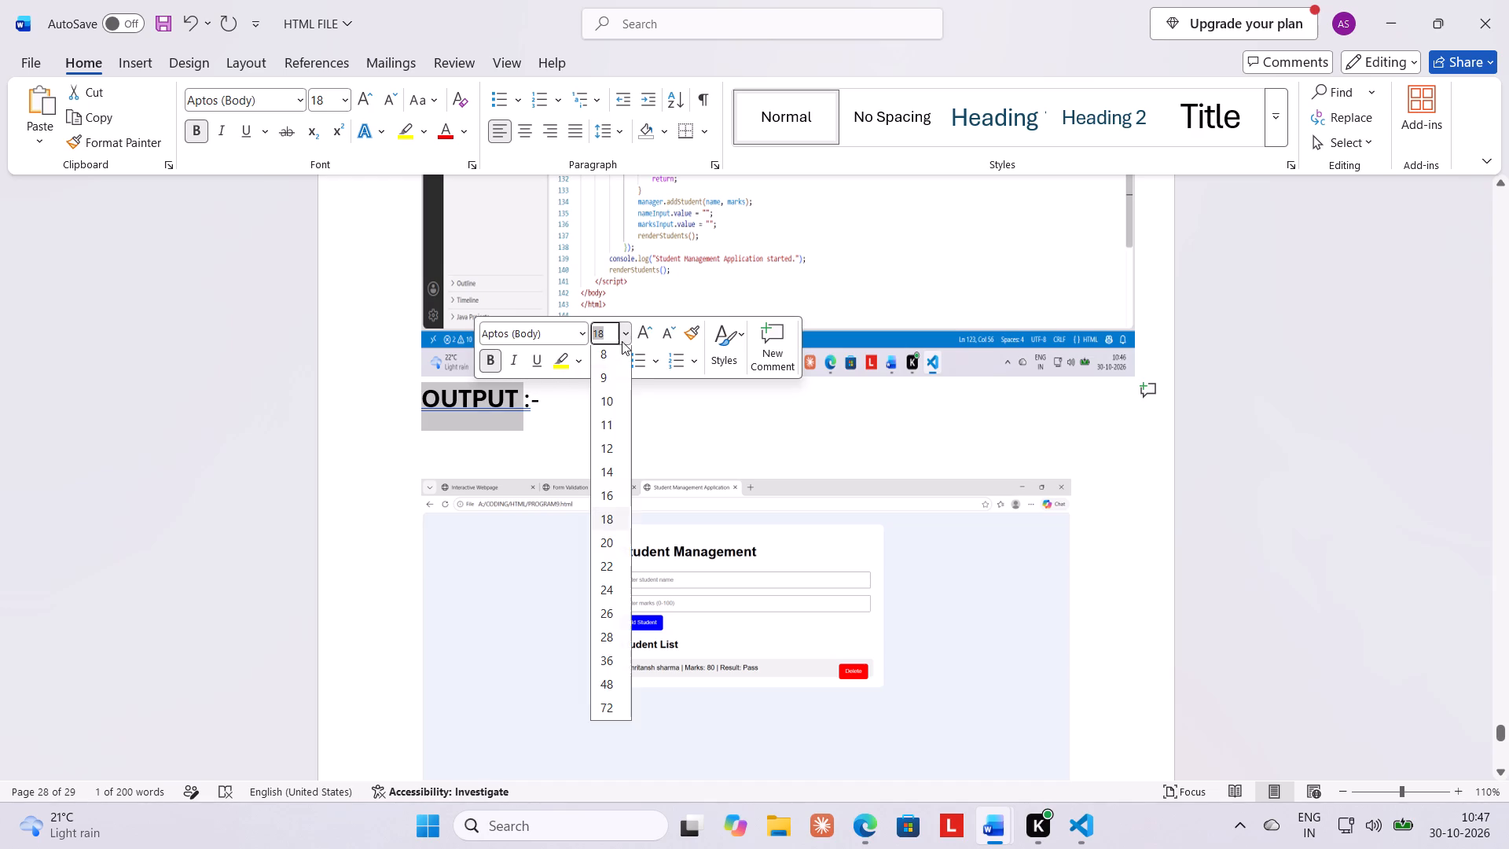
{"action": "left_click", "coordinate": [616, 550]}
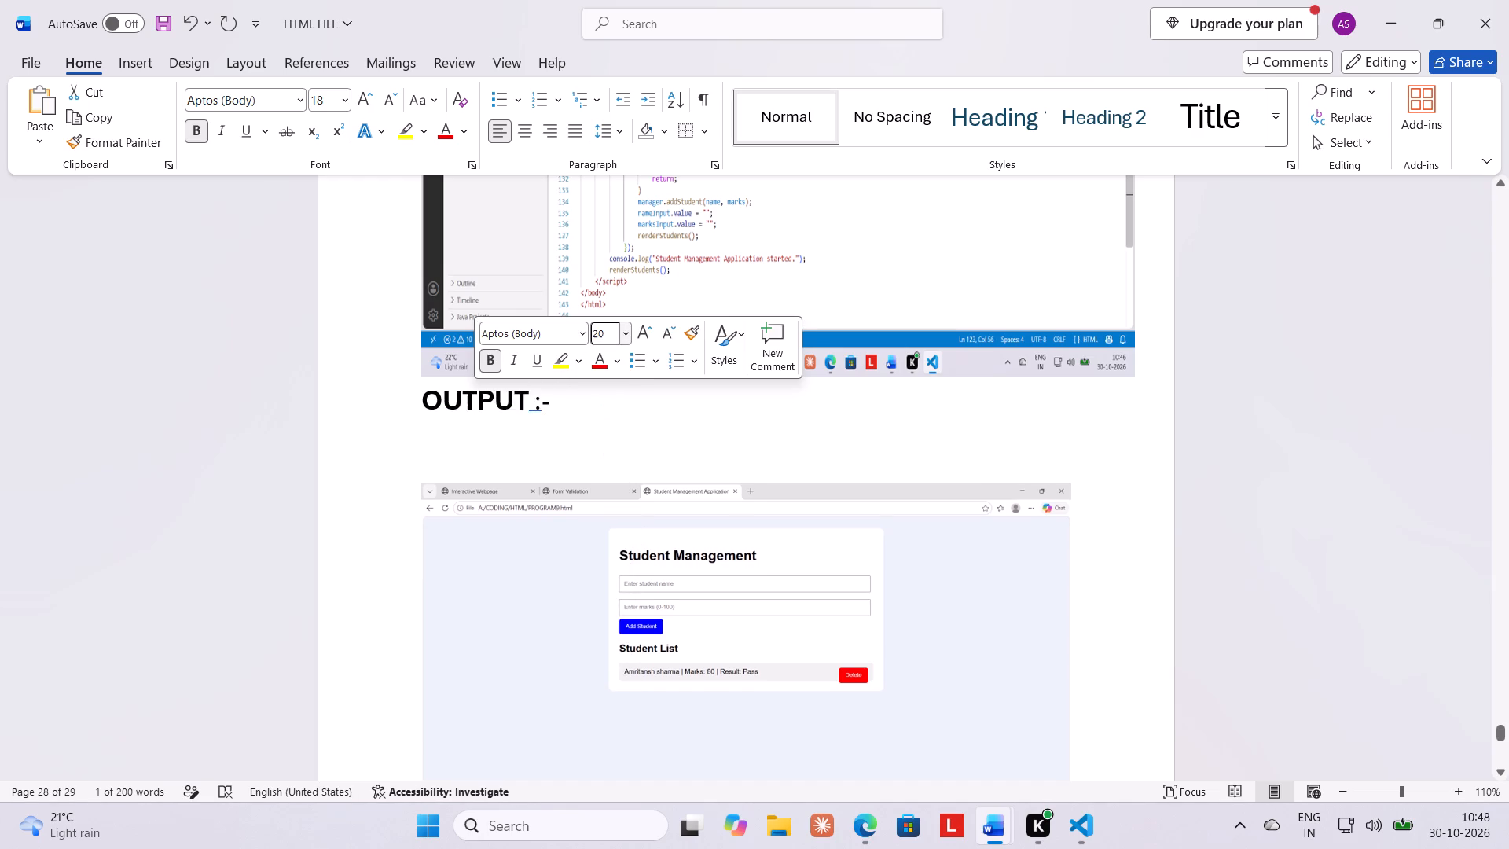
{"action": "left_click", "coordinate": [758, 453]}
Enlarge the Student Management output screenshot, widening it almost to the page edge and making it slightly taller.
{"action": "scroll", "coordinate": [758, 453], "scroll_direction": "down", "scroll_amount": 2}
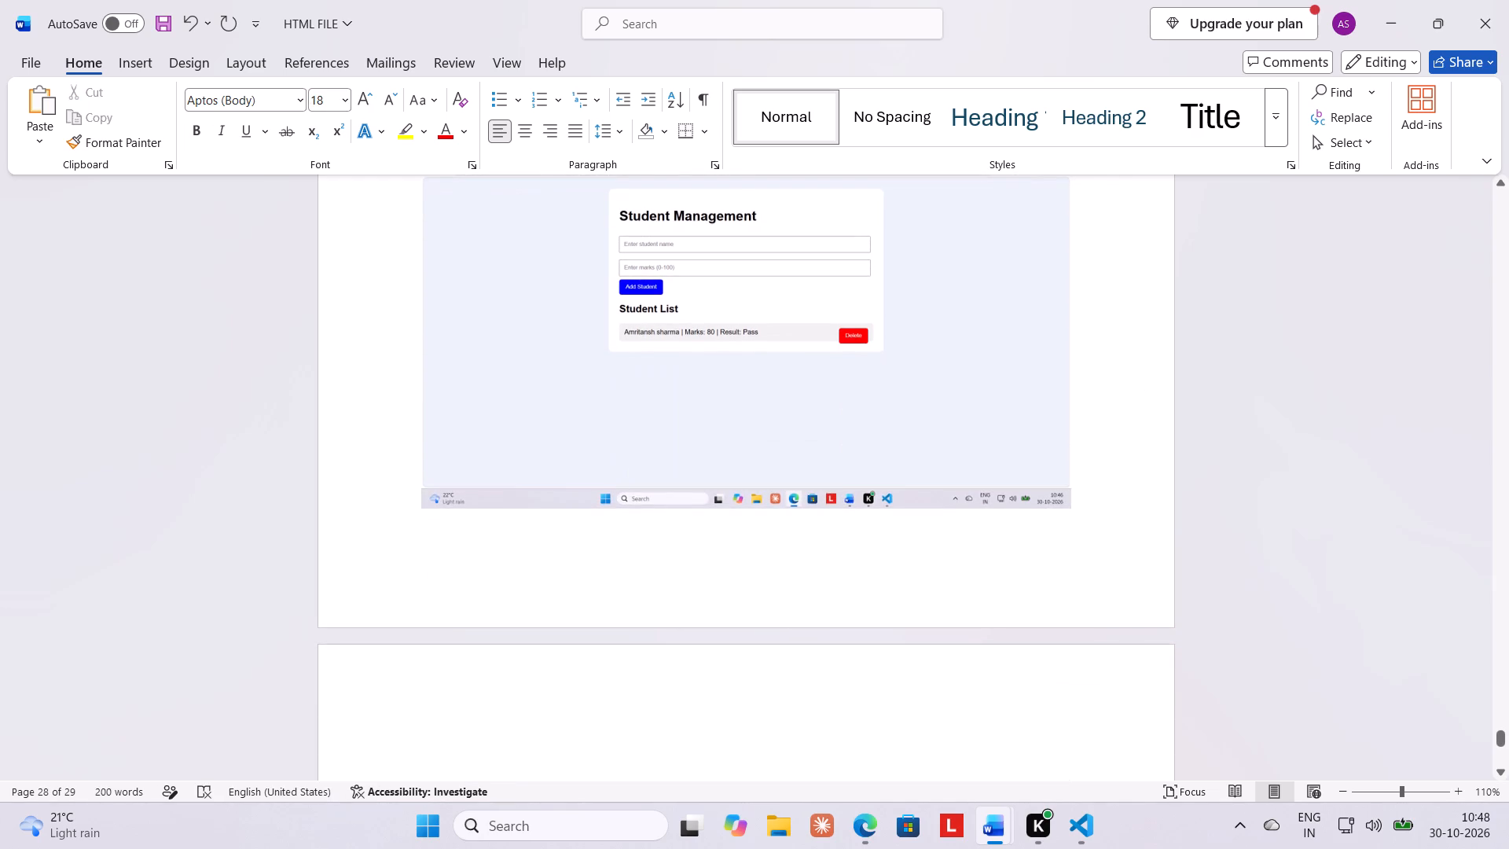
{"action": "left_click", "coordinate": [762, 399]}
{"action": "left_click_drag", "start_coordinate": [1076, 326], "coordinate": [1133, 342]}
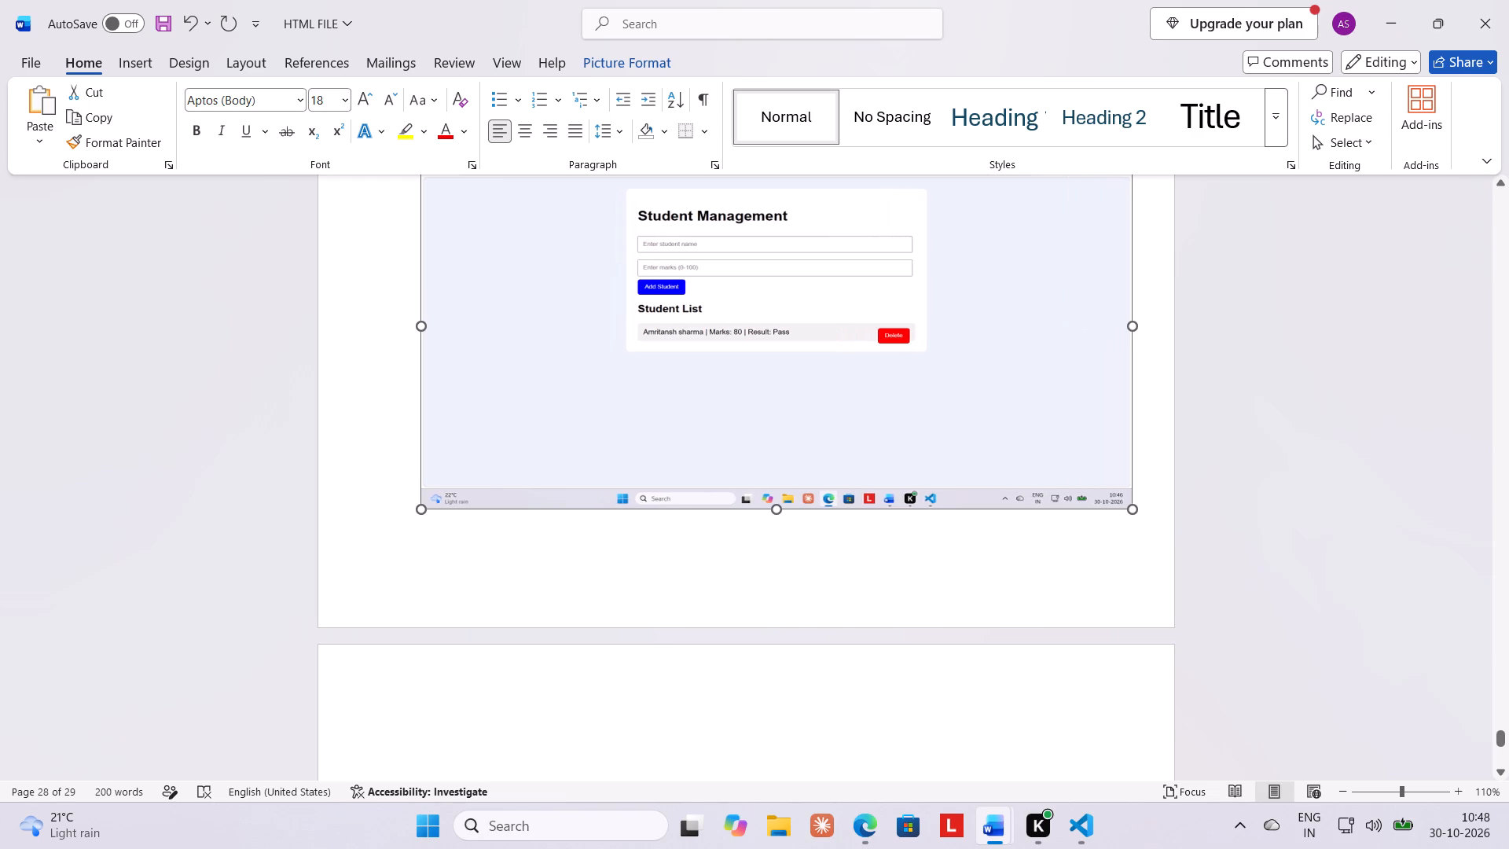
{"action": "left_click_drag", "start_coordinate": [1133, 342], "coordinate": [1149, 353]}
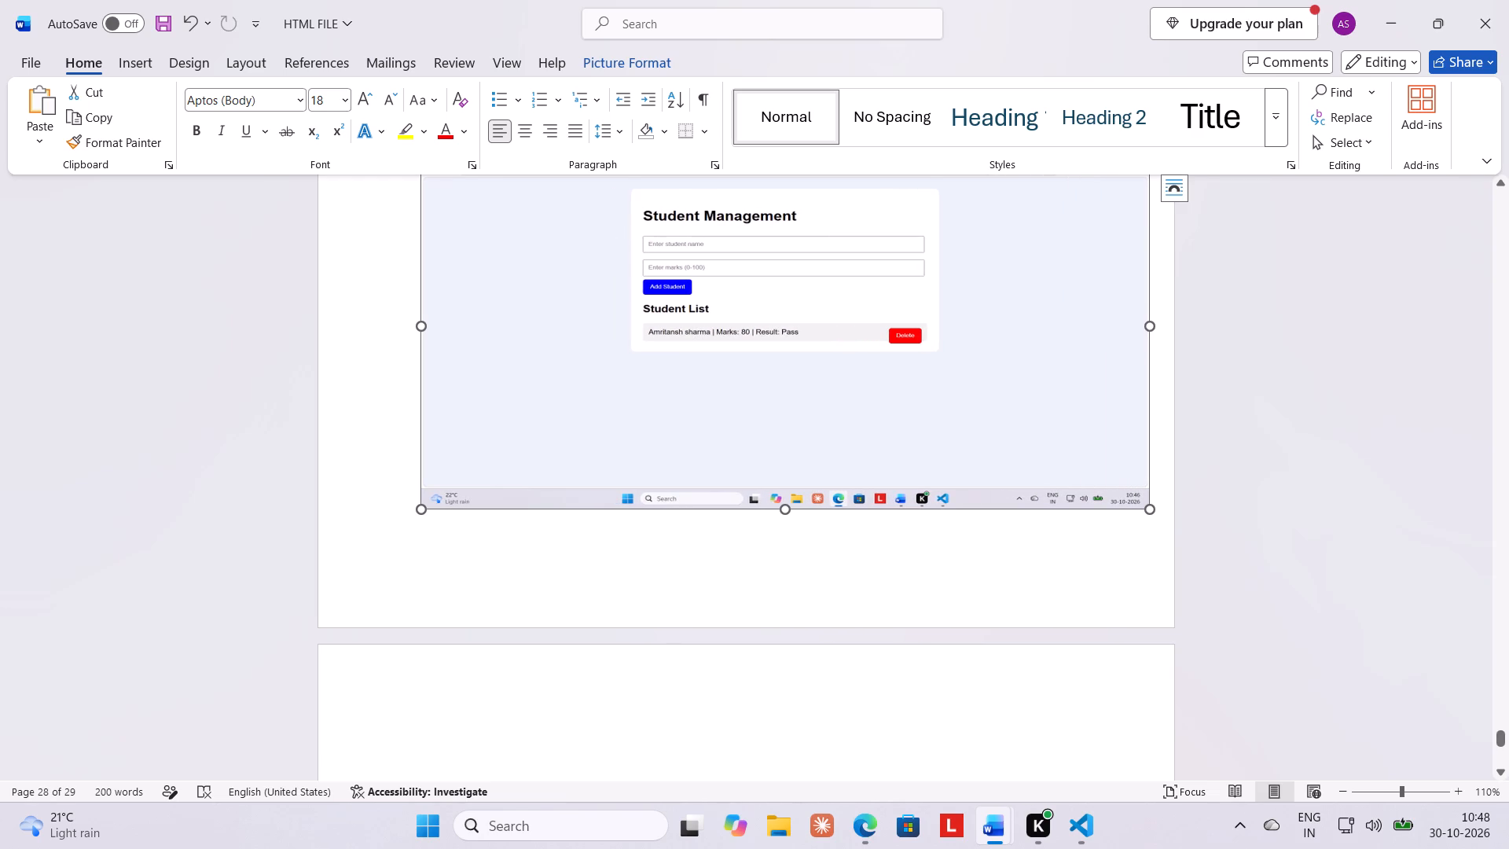
{"action": "left_click_drag", "start_coordinate": [784, 509], "coordinate": [784, 522]}
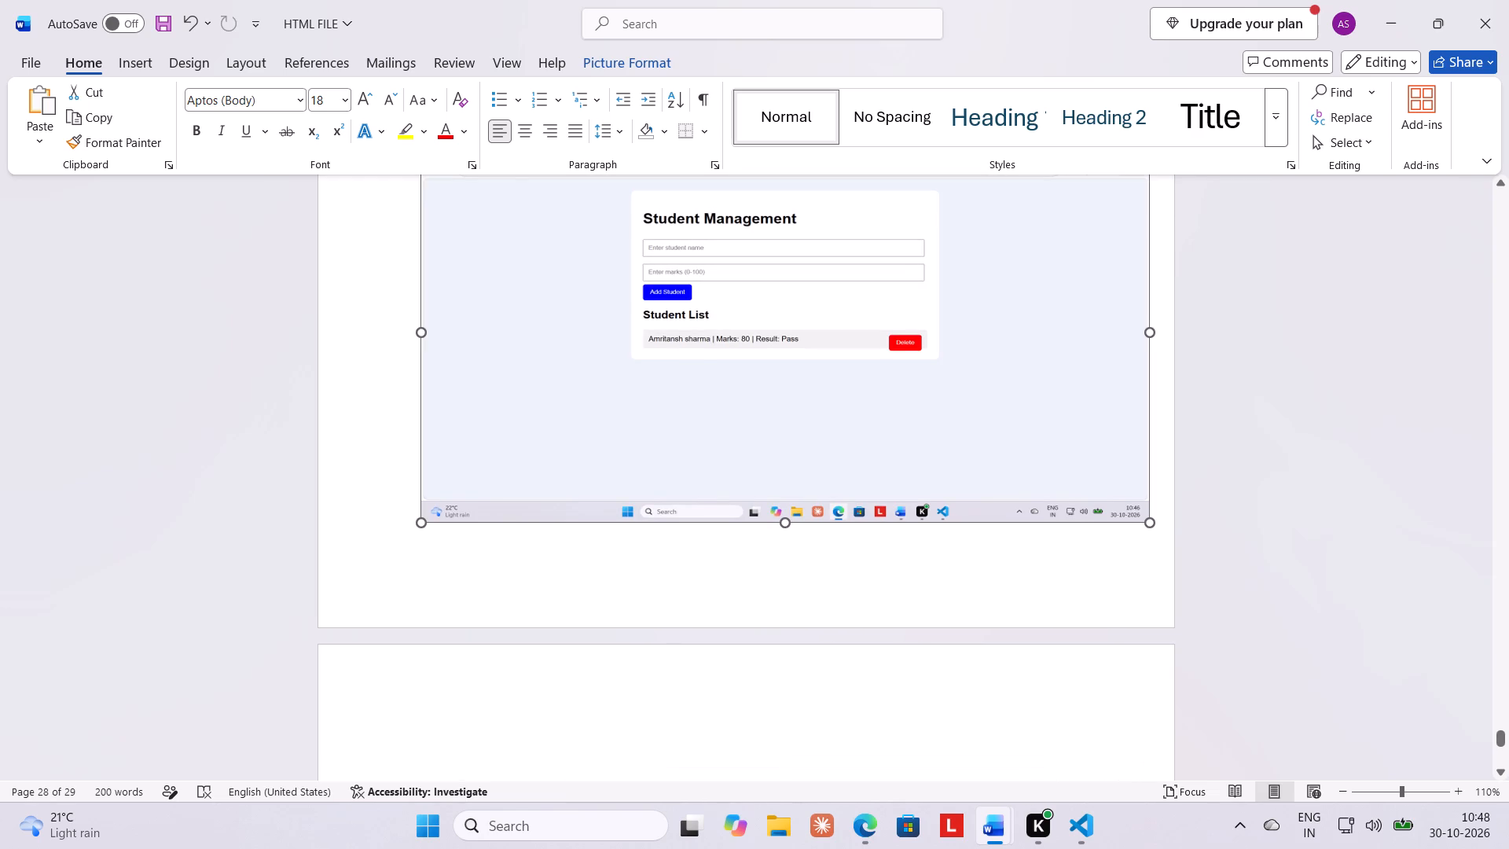
{"action": "left_click_drag", "start_coordinate": [784, 522], "coordinate": [788, 522]}
{"action": "left_click", "coordinate": [1322, 498]}
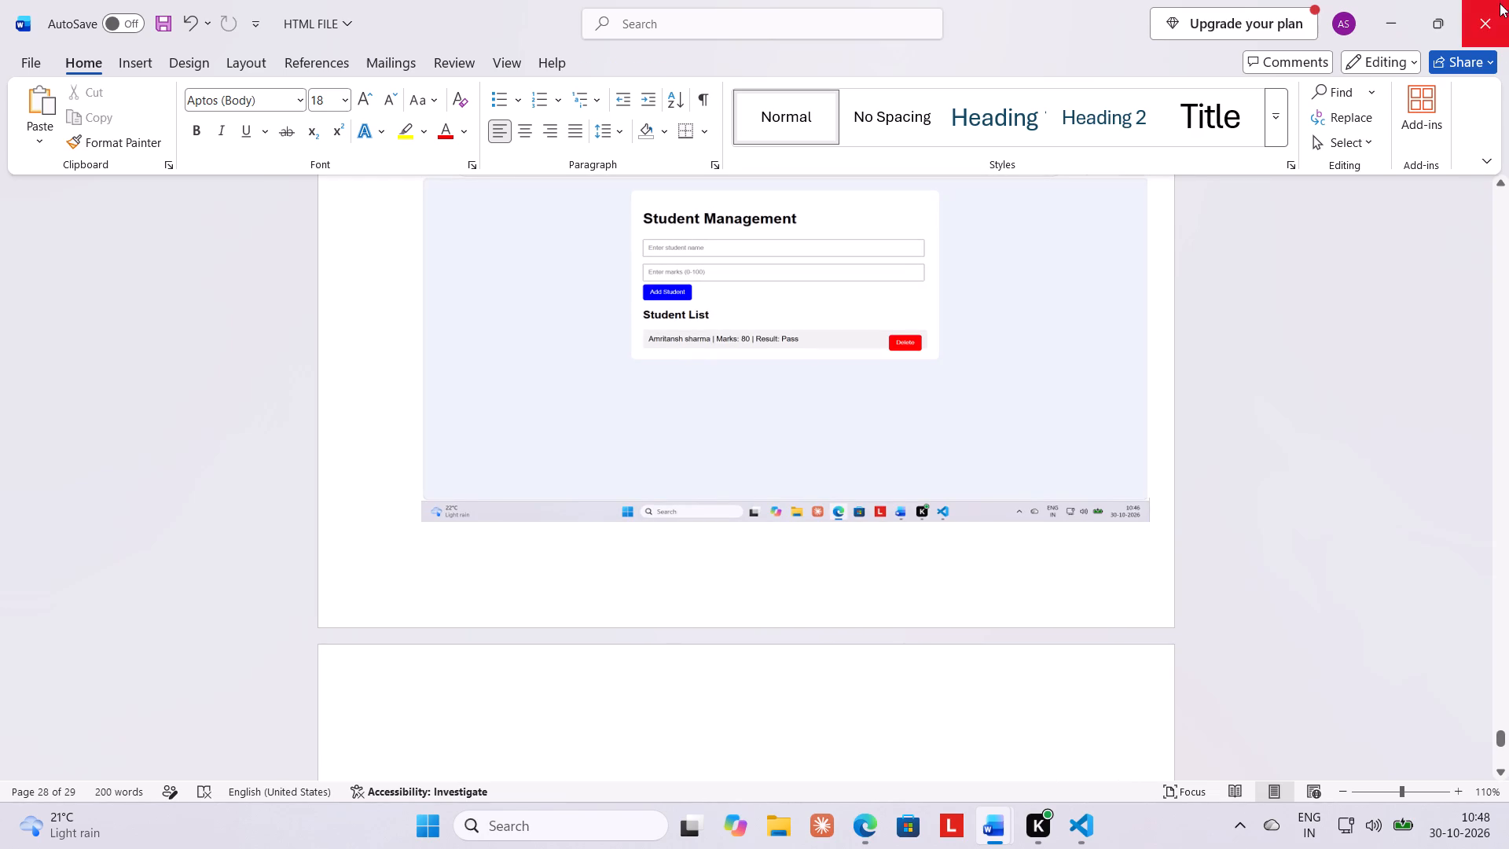
Close the HTML FILE document.
{"action": "left_click", "coordinate": [1500, 6]}
{"action": "left_click", "coordinate": [746, 555]}
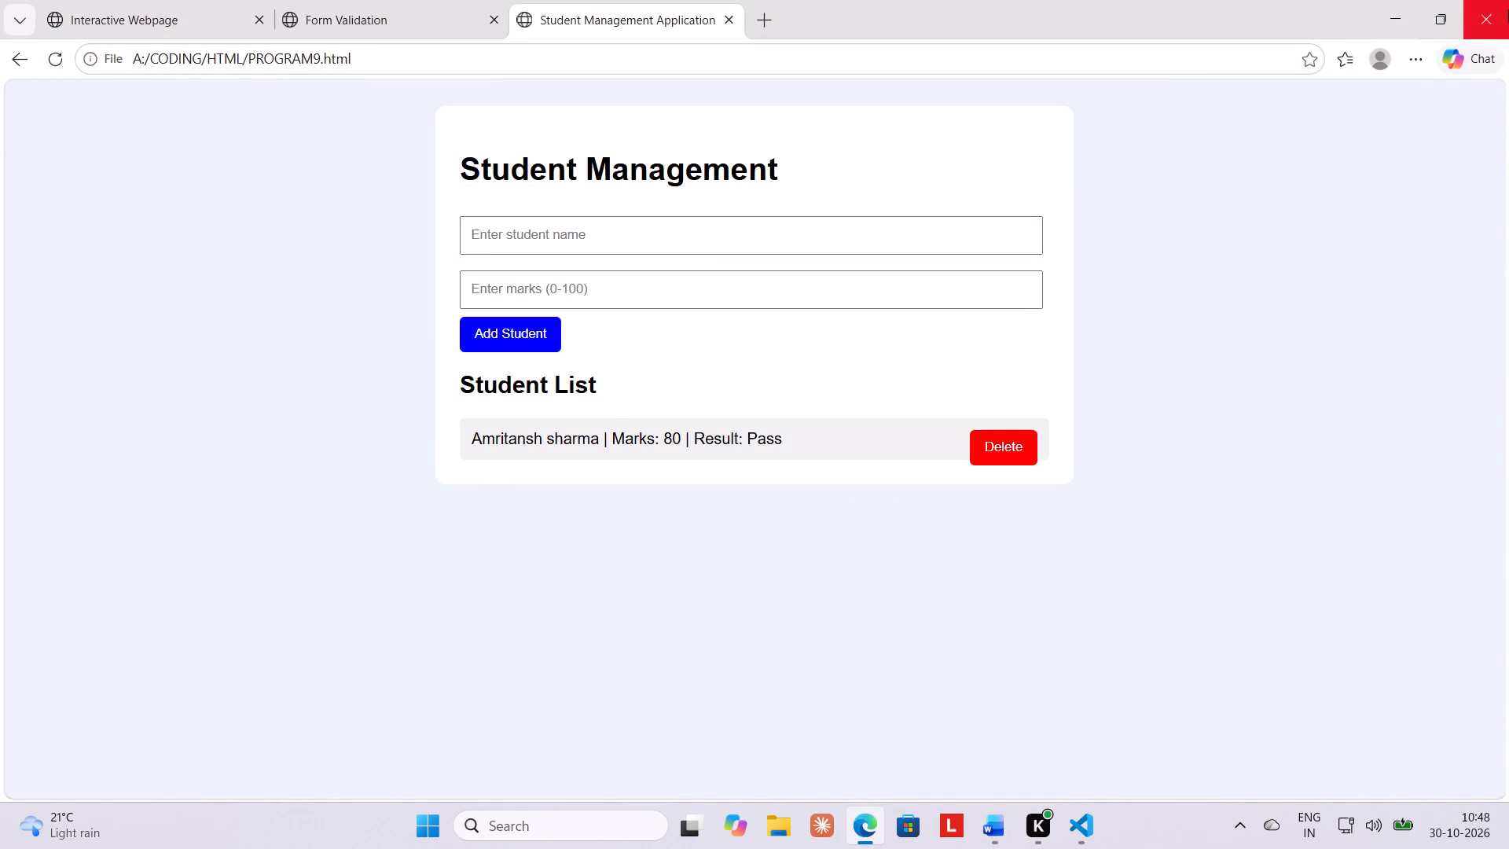
Close the browser window showing the Student Management page.
{"action": "left_click", "coordinate": [1508, 9]}
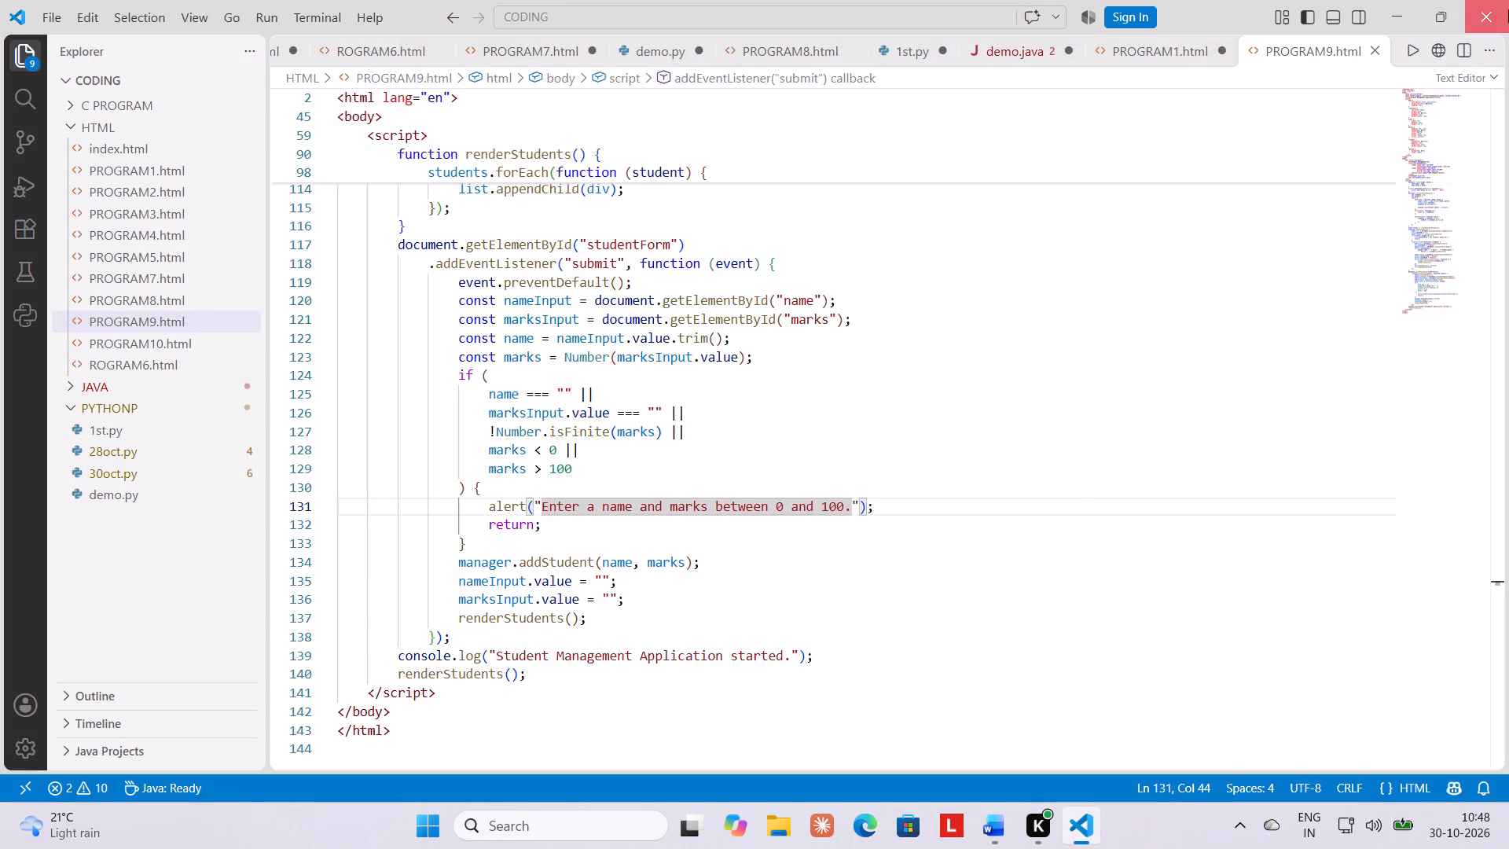
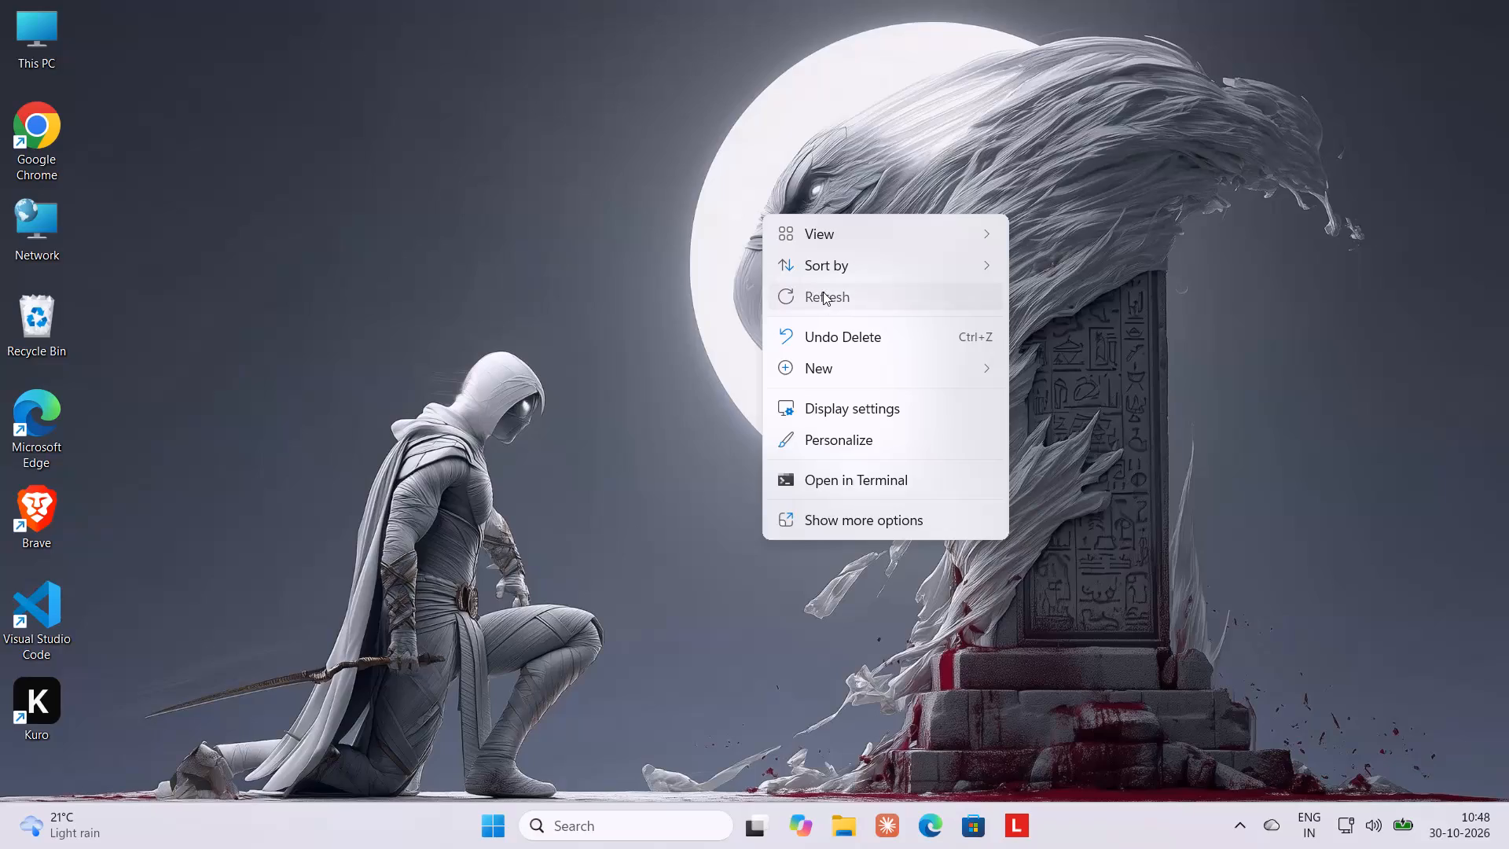
Delete all screenshots, Screenshot (56) to Screenshot (61), from the Screenshots folder in Pictures and close the folder window.
{"action": "double_click", "coordinate": [835, 821]}
{"action": "scroll", "coordinate": [897, 829], "scroll_direction": "left", "scroll_amount": 1}
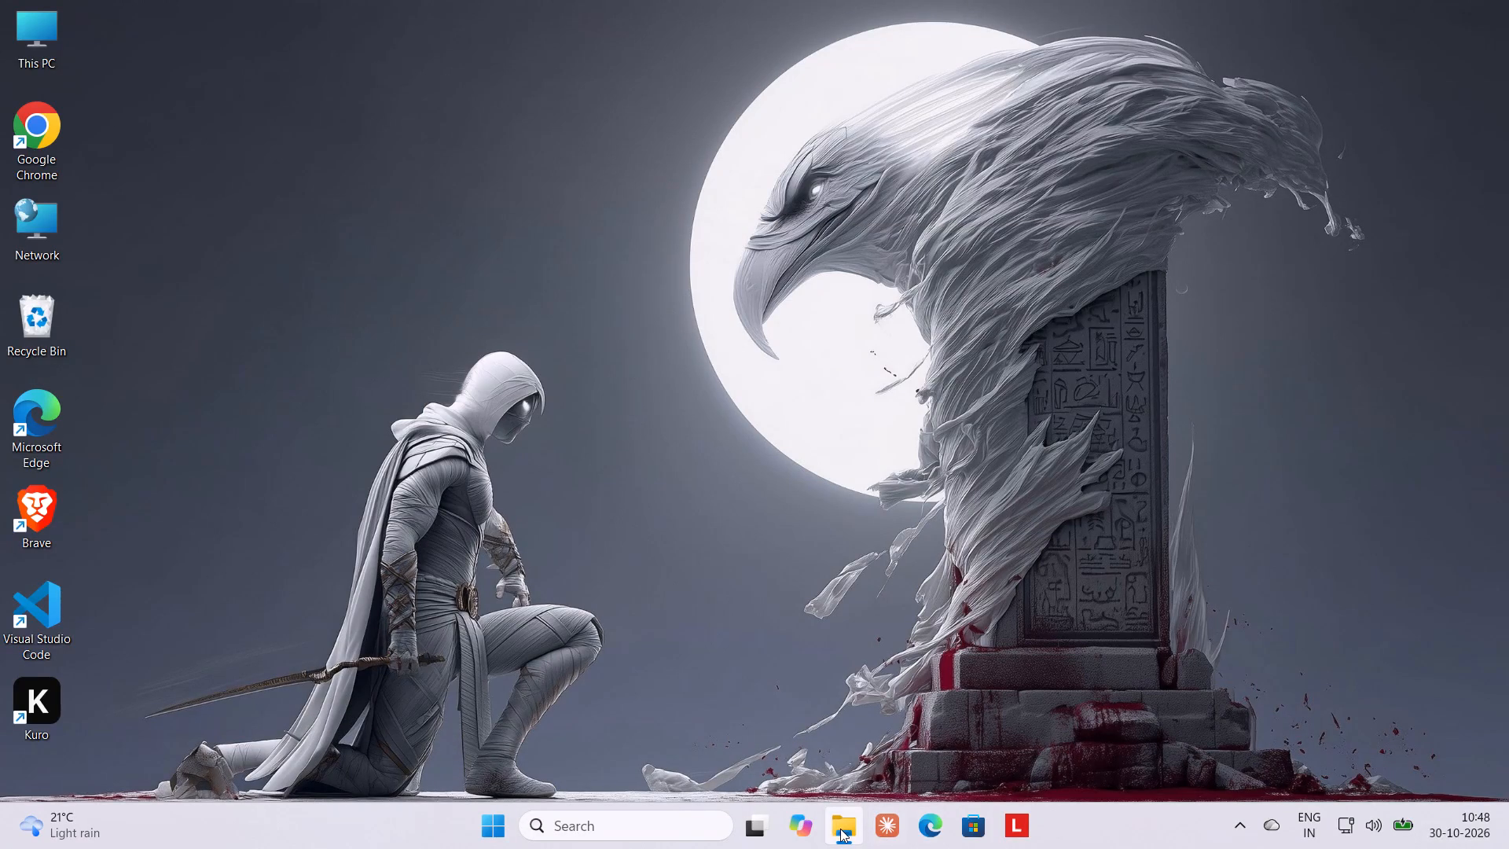
{"action": "left_click", "coordinate": [840, 829]}
{"action": "scroll", "coordinate": [840, 829], "scroll_direction": "left", "scroll_amount": 1}
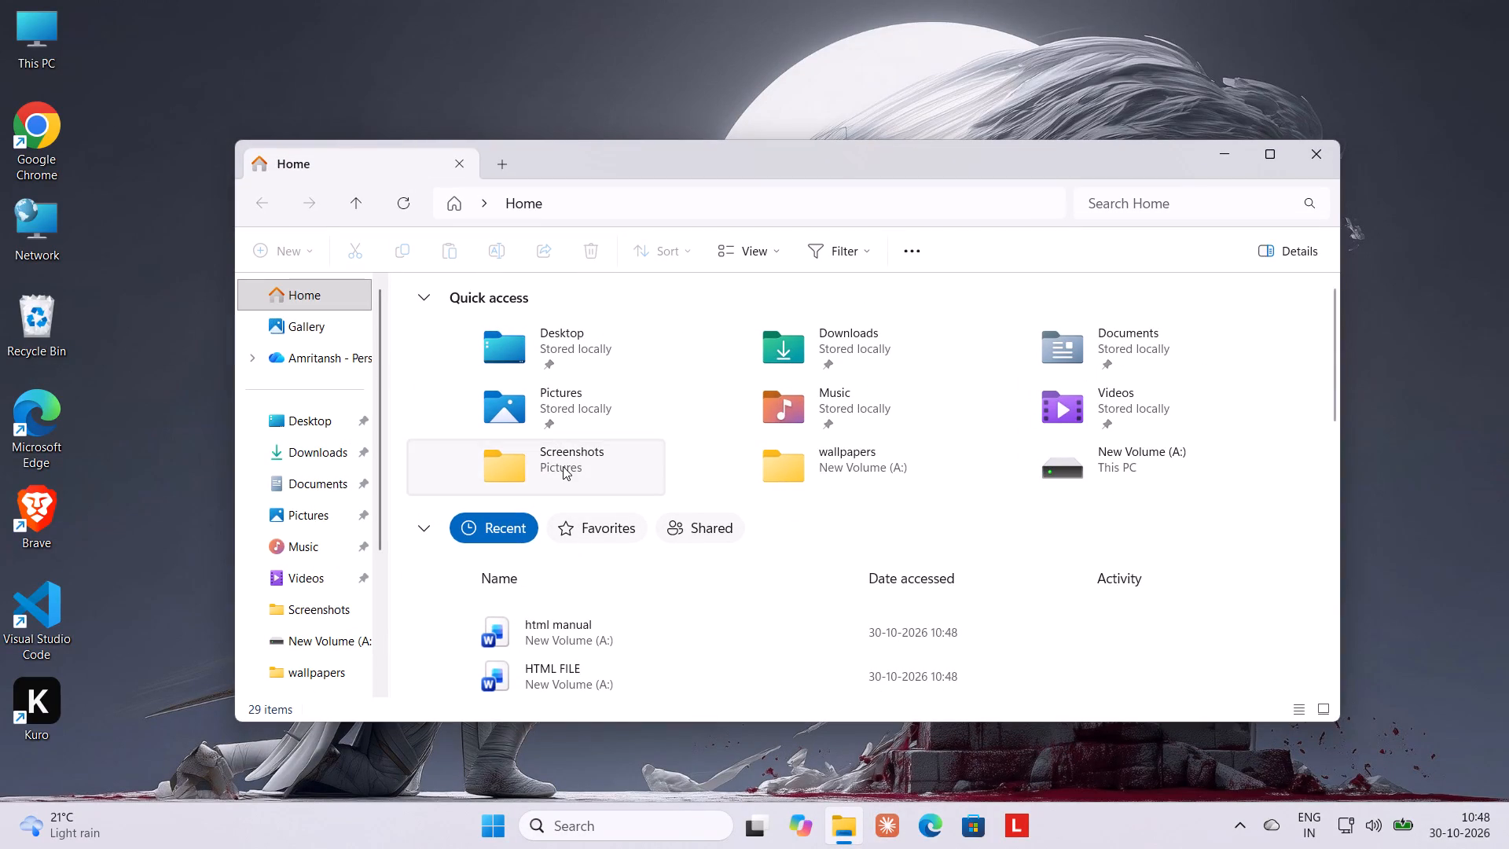
{"action": "double_click", "coordinate": [563, 466]}
{"action": "left_click", "coordinate": [575, 465]}
{"action": "key", "text": "ctrl+a"}
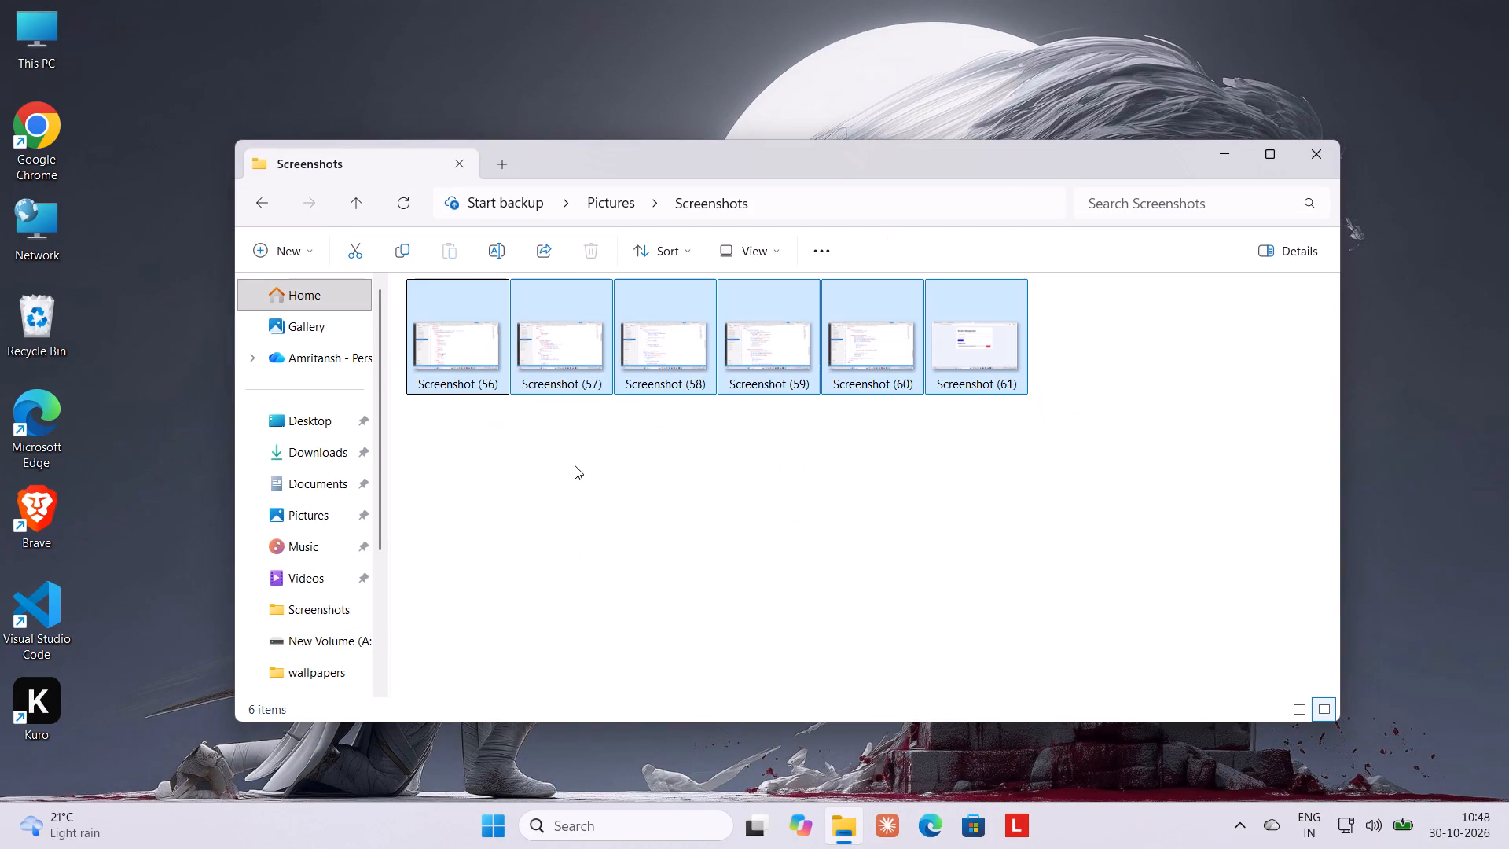
{"action": "key", "text": "Delete"}
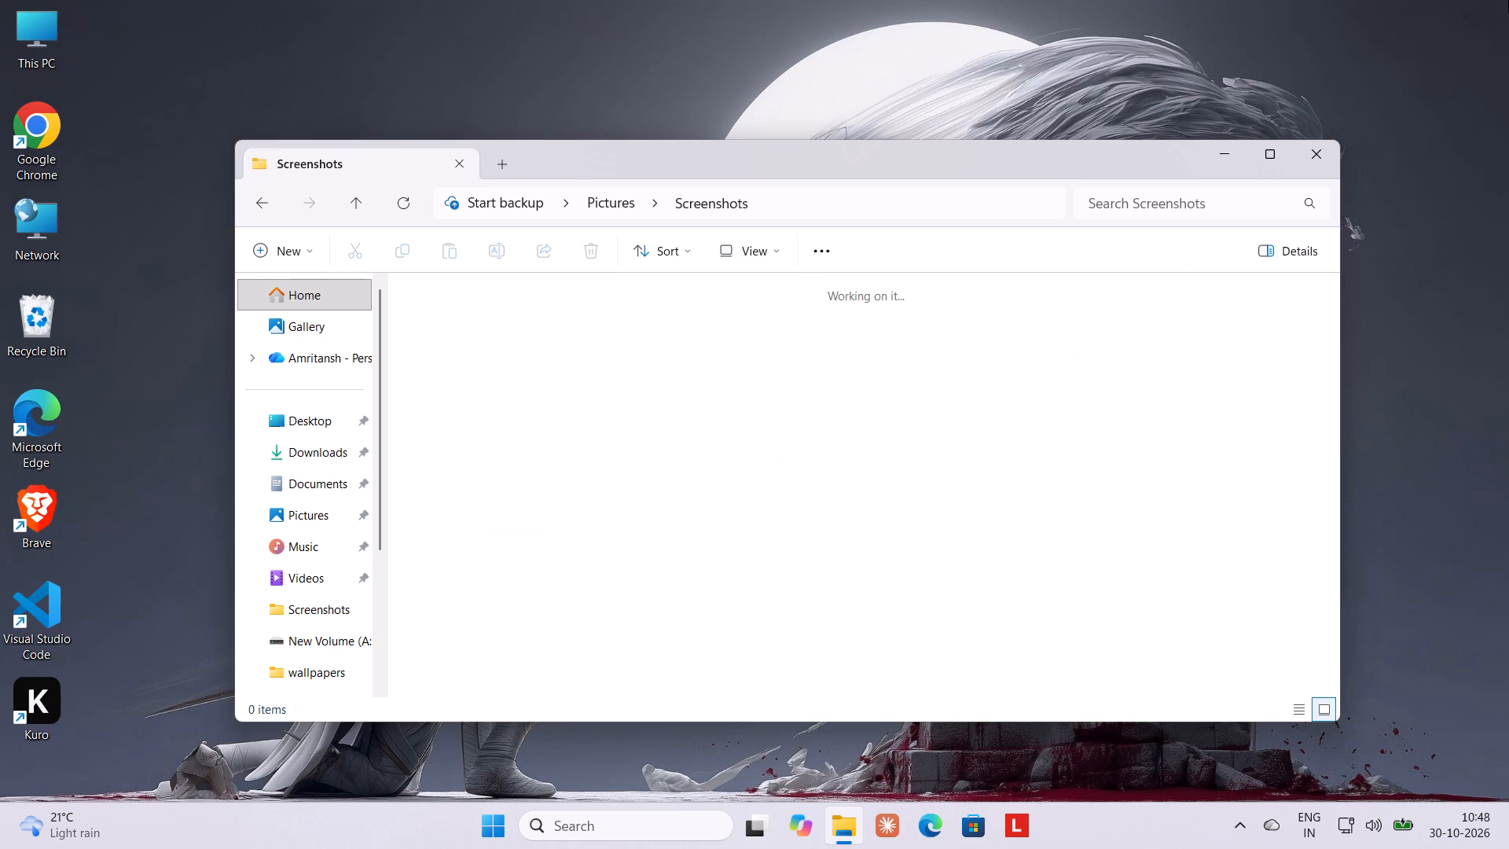
{"action": "scroll", "coordinate": [1279, 179], "scroll_direction": "left", "scroll_amount": 1}
{"action": "left_click", "coordinate": [1327, 157]}
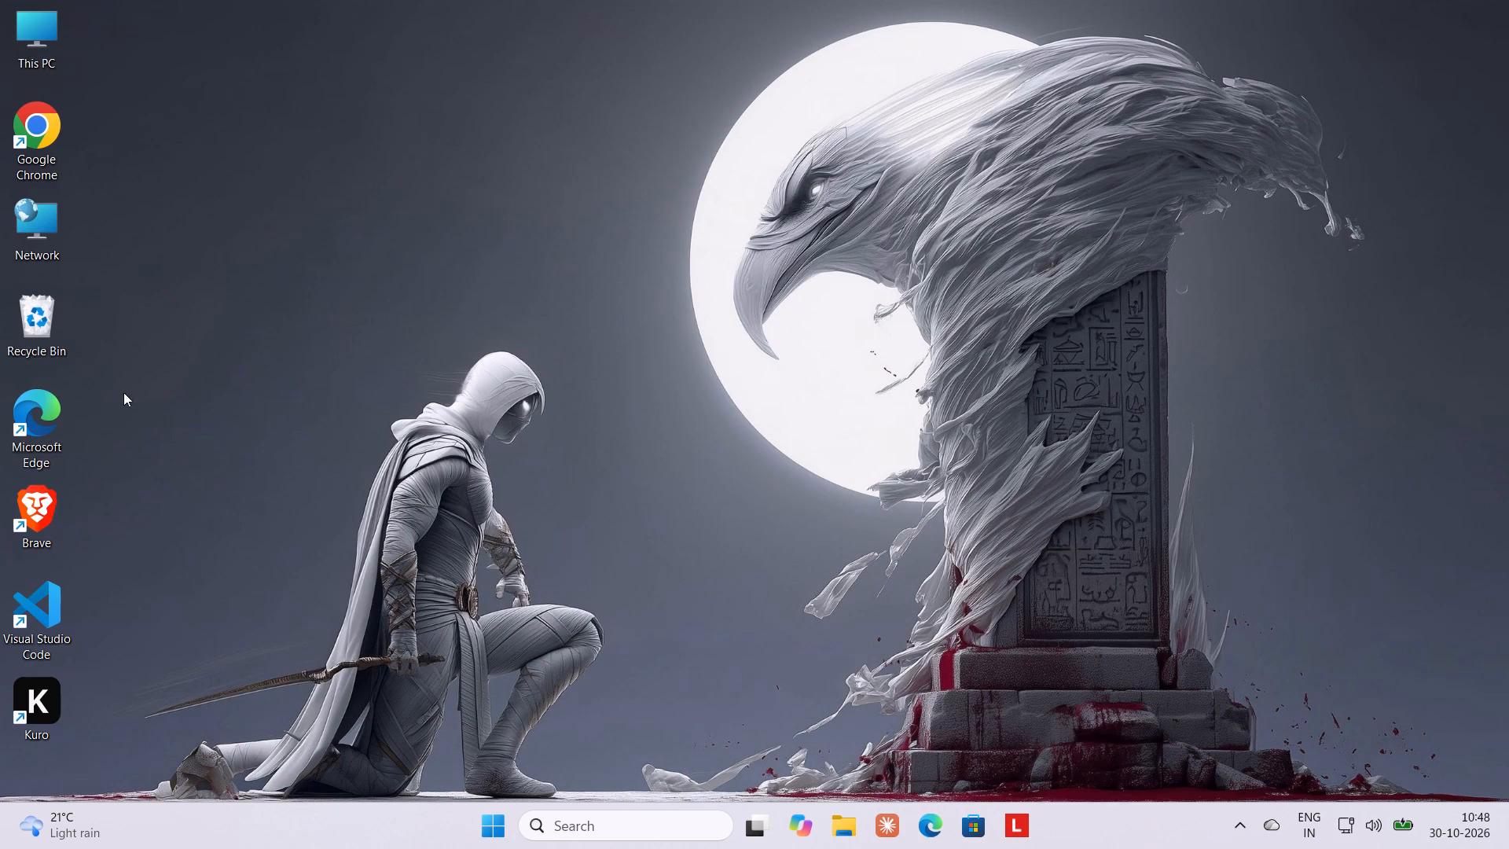
Permanently delete all items in the Recycle Bin, close its window and return to the desktop with nothing selected.
{"action": "double_click", "coordinate": [39, 305]}
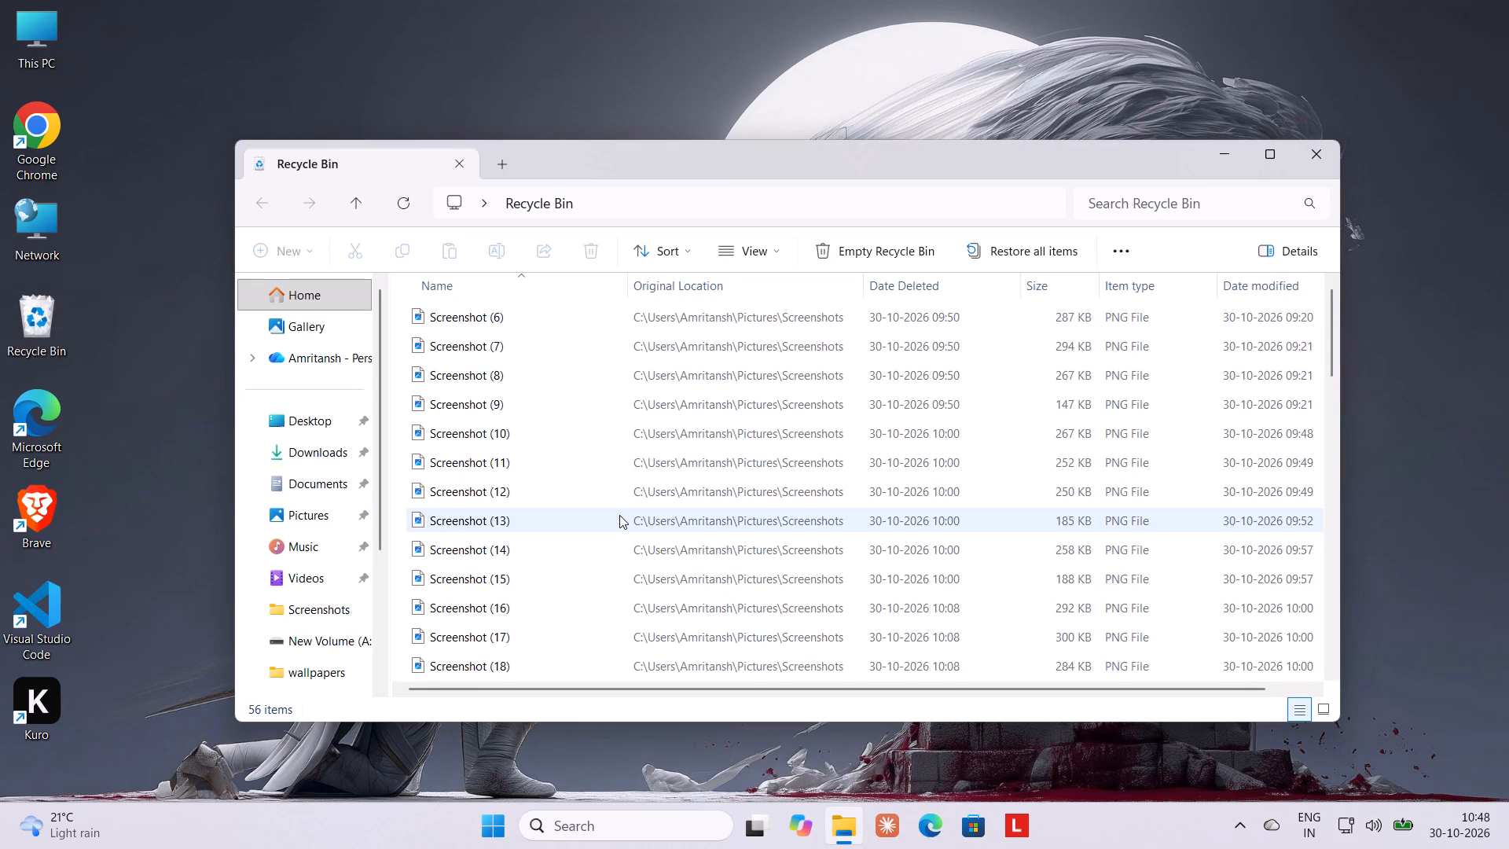
{"action": "scroll", "coordinate": [619, 515], "scroll_direction": "down", "scroll_amount": 14}
{"action": "scroll", "coordinate": [619, 515], "scroll_direction": "down", "scroll_amount": 7}
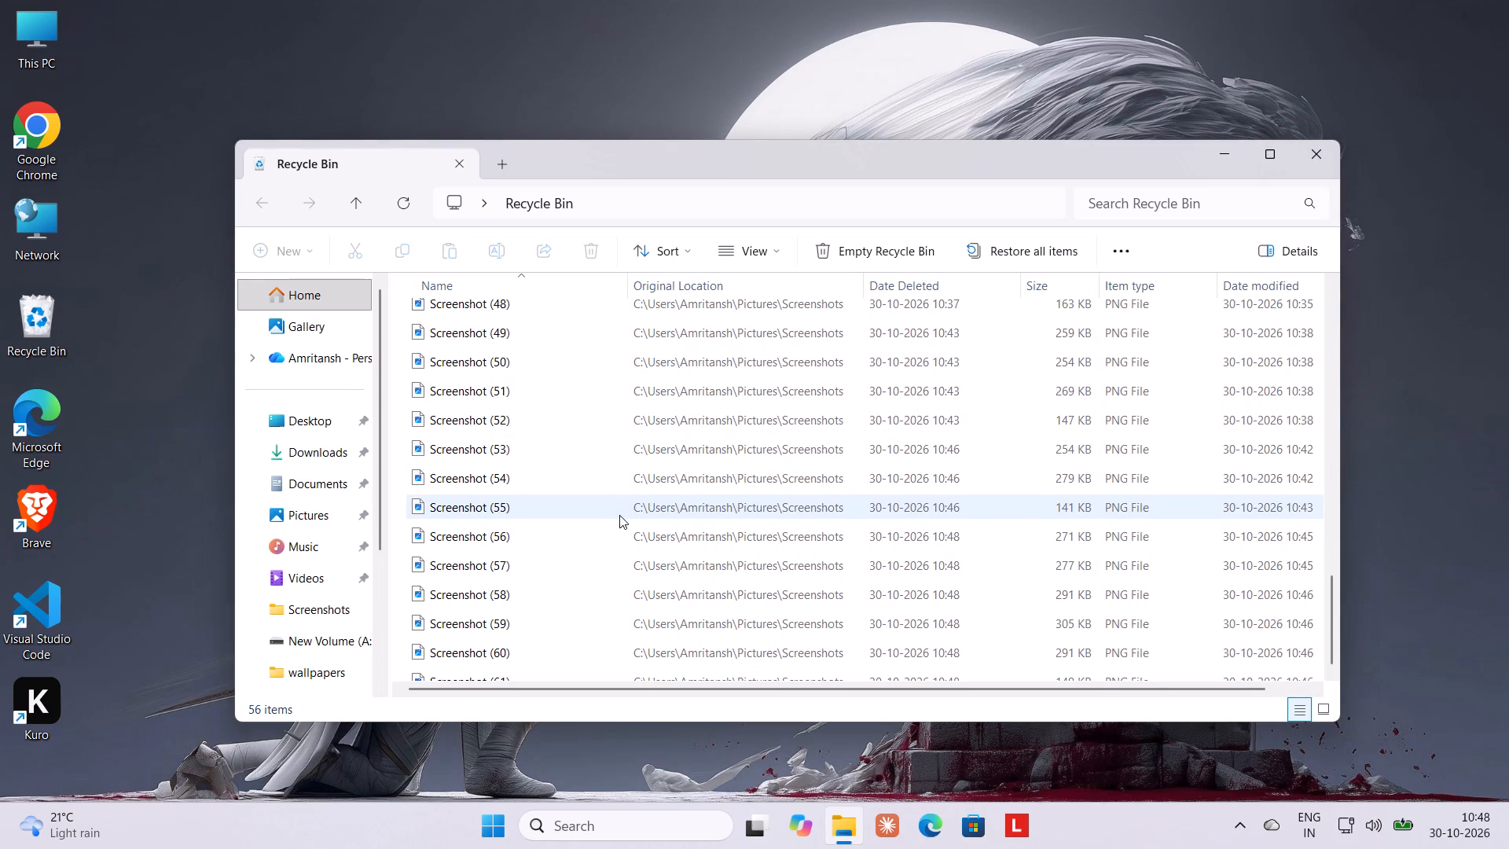
{"action": "key", "text": "ctrl+a"}
{"action": "key", "text": "Delete"}
{"action": "key", "text": "Return"}
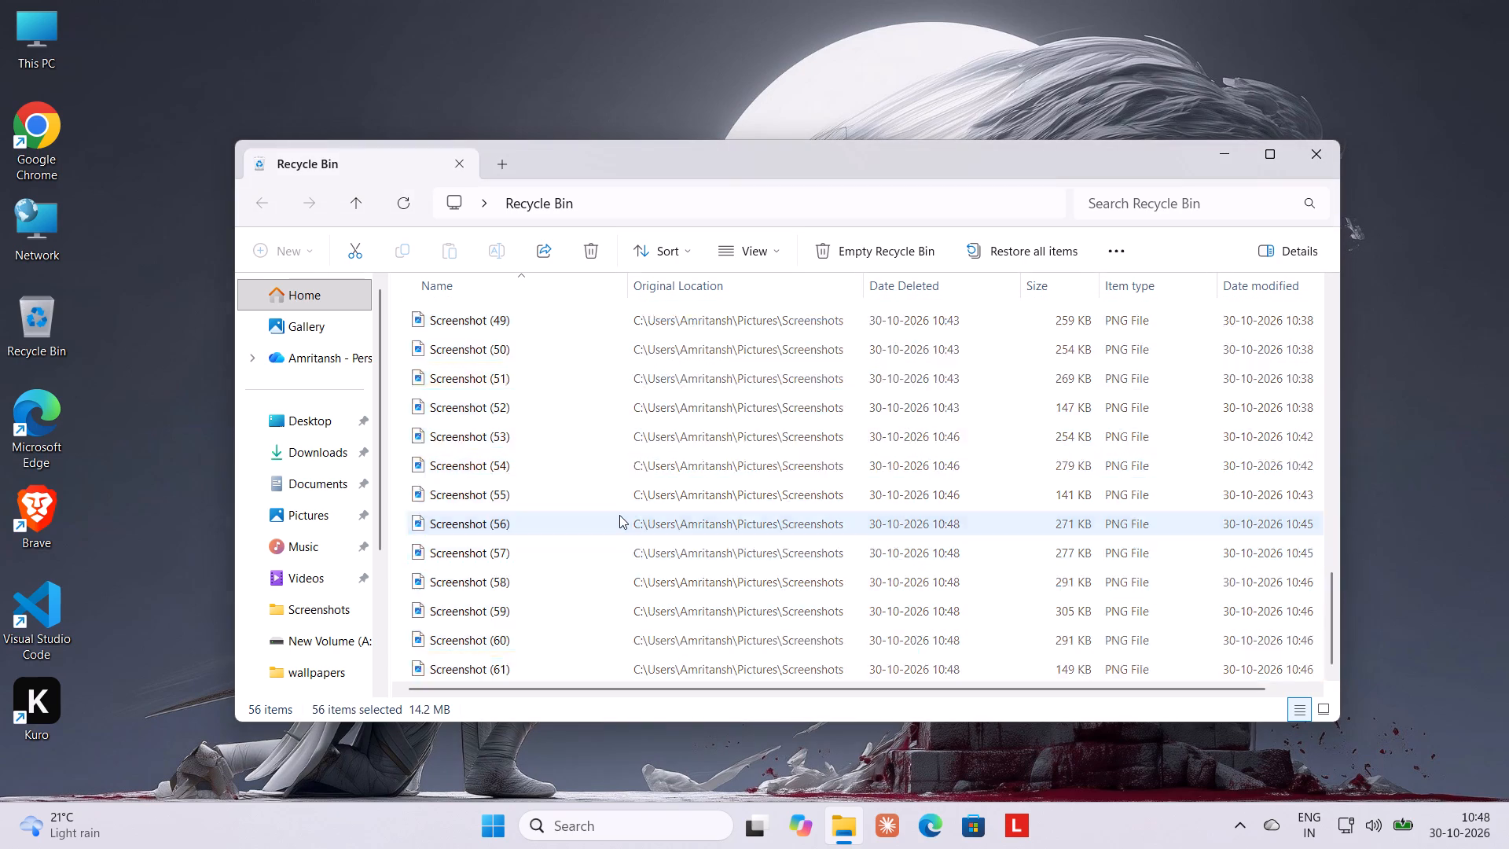
{"action": "left_click_drag", "start_coordinate": [1346, 145], "coordinate": [1322, 150]}
{"action": "left_click", "coordinate": [1296, 156]}
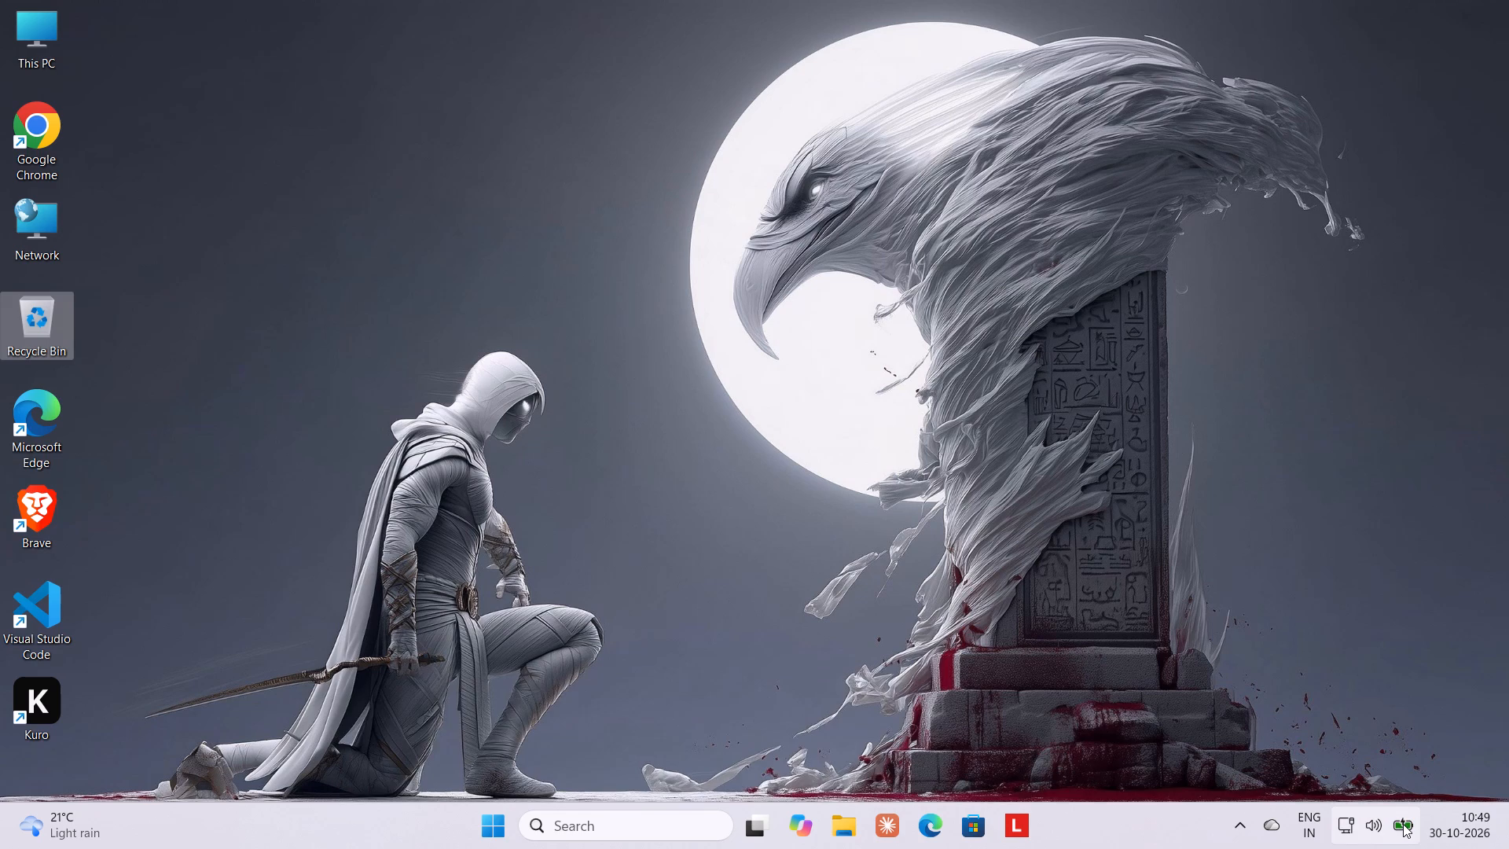
{"action": "left_click", "coordinate": [1182, 388]}
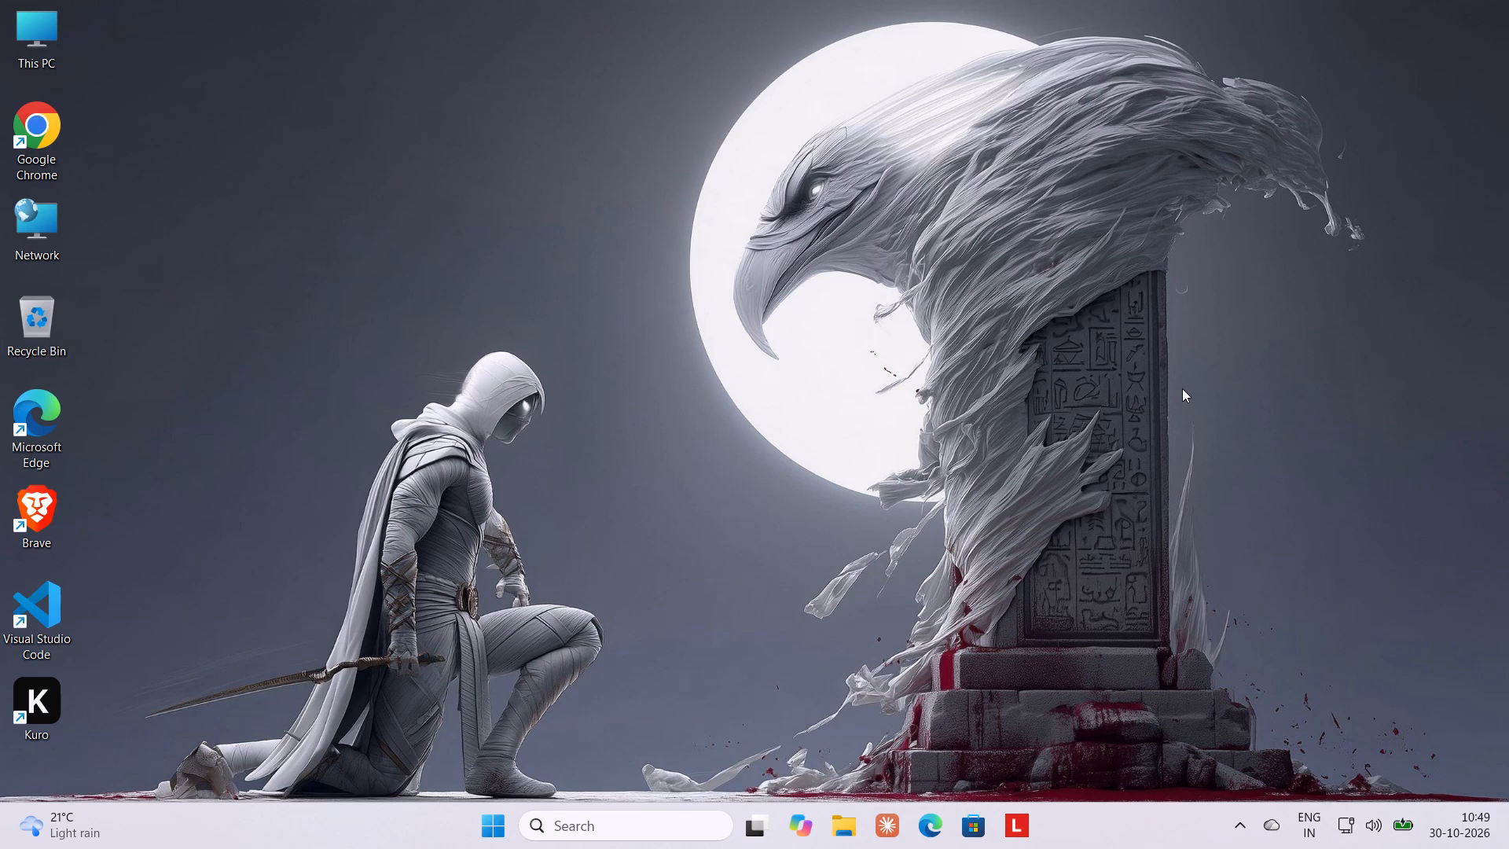